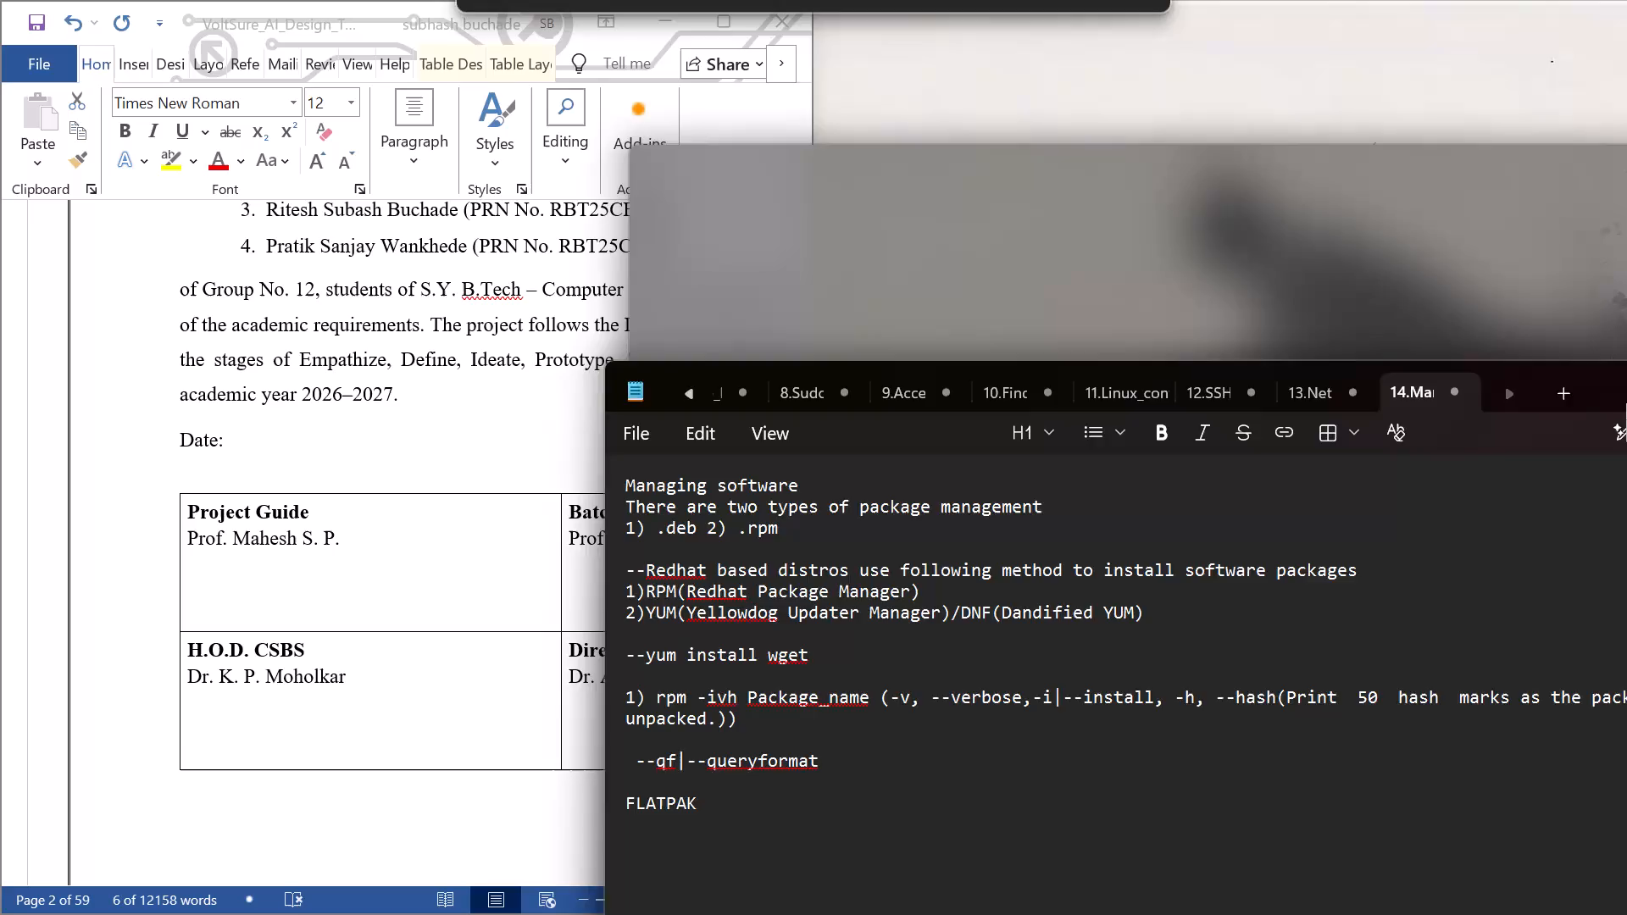
Open a blank Notepad note and copy the Project Guide title and name from the Word report's signature table into it.
click(1388, 36)
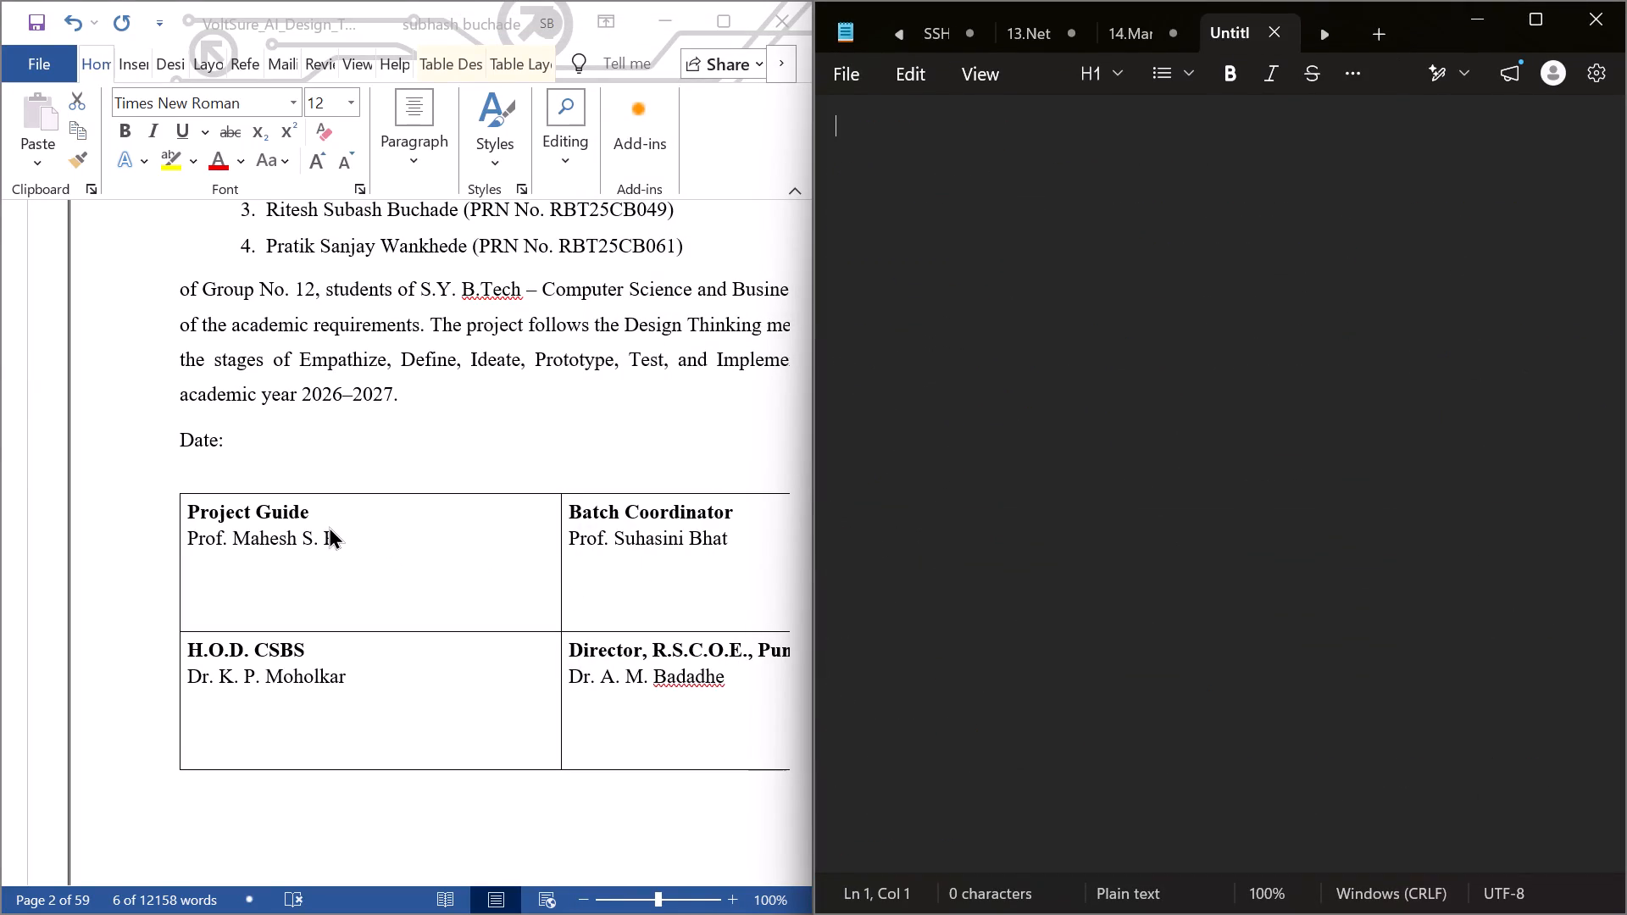
drag(347, 539, 169, 510)
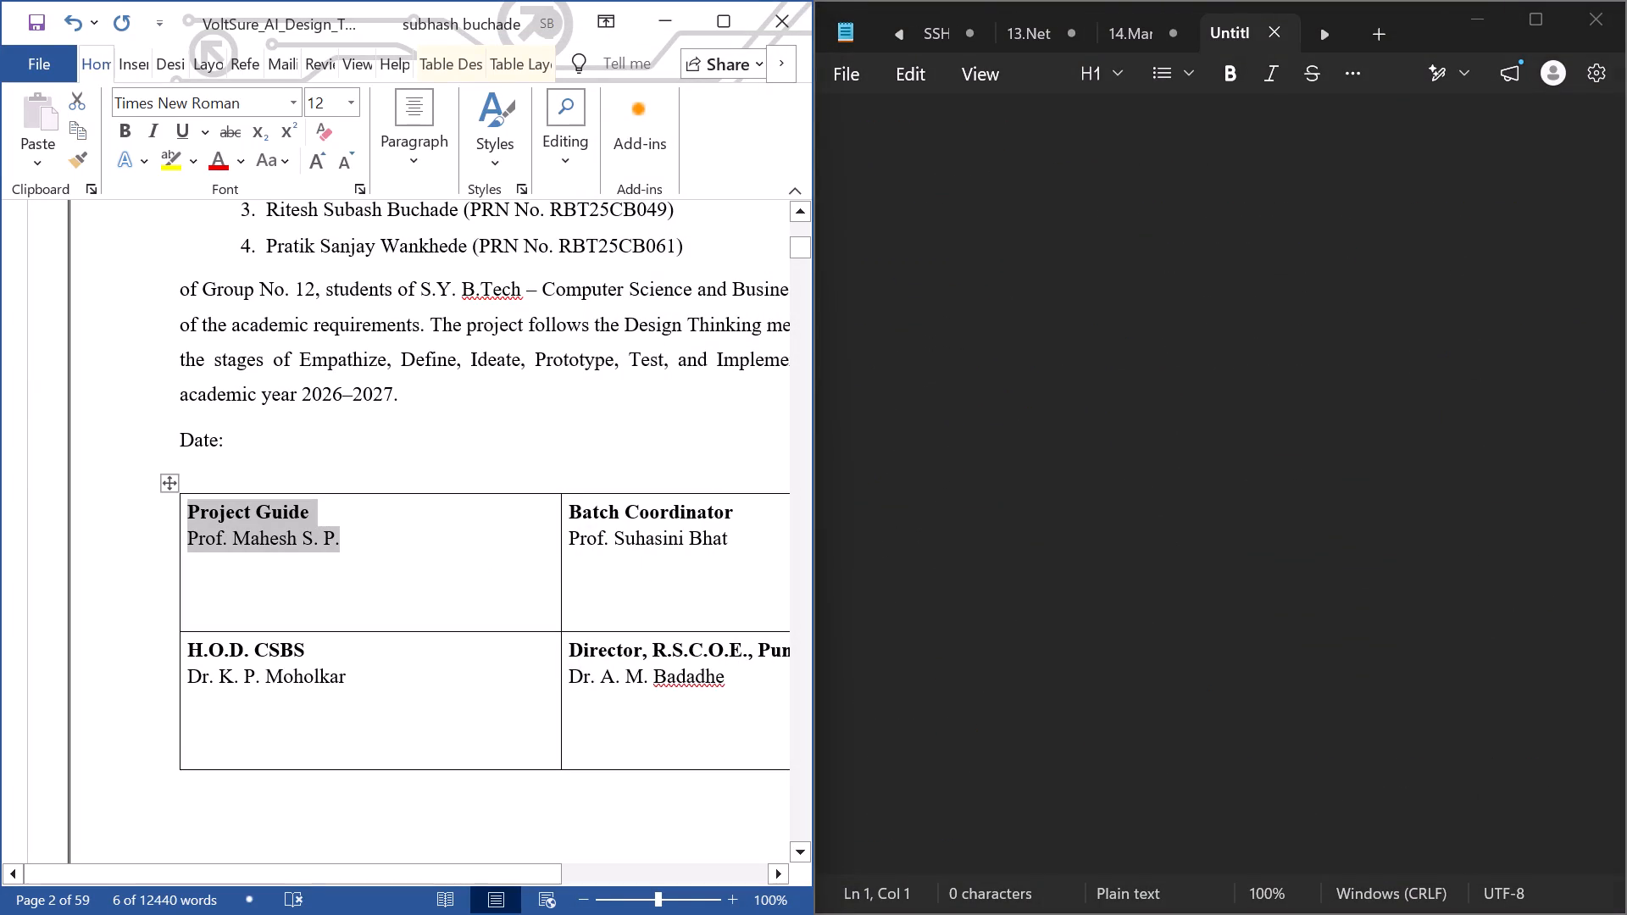
key(ctrl+c)
click(1018, 252)
key(ctrl+v)
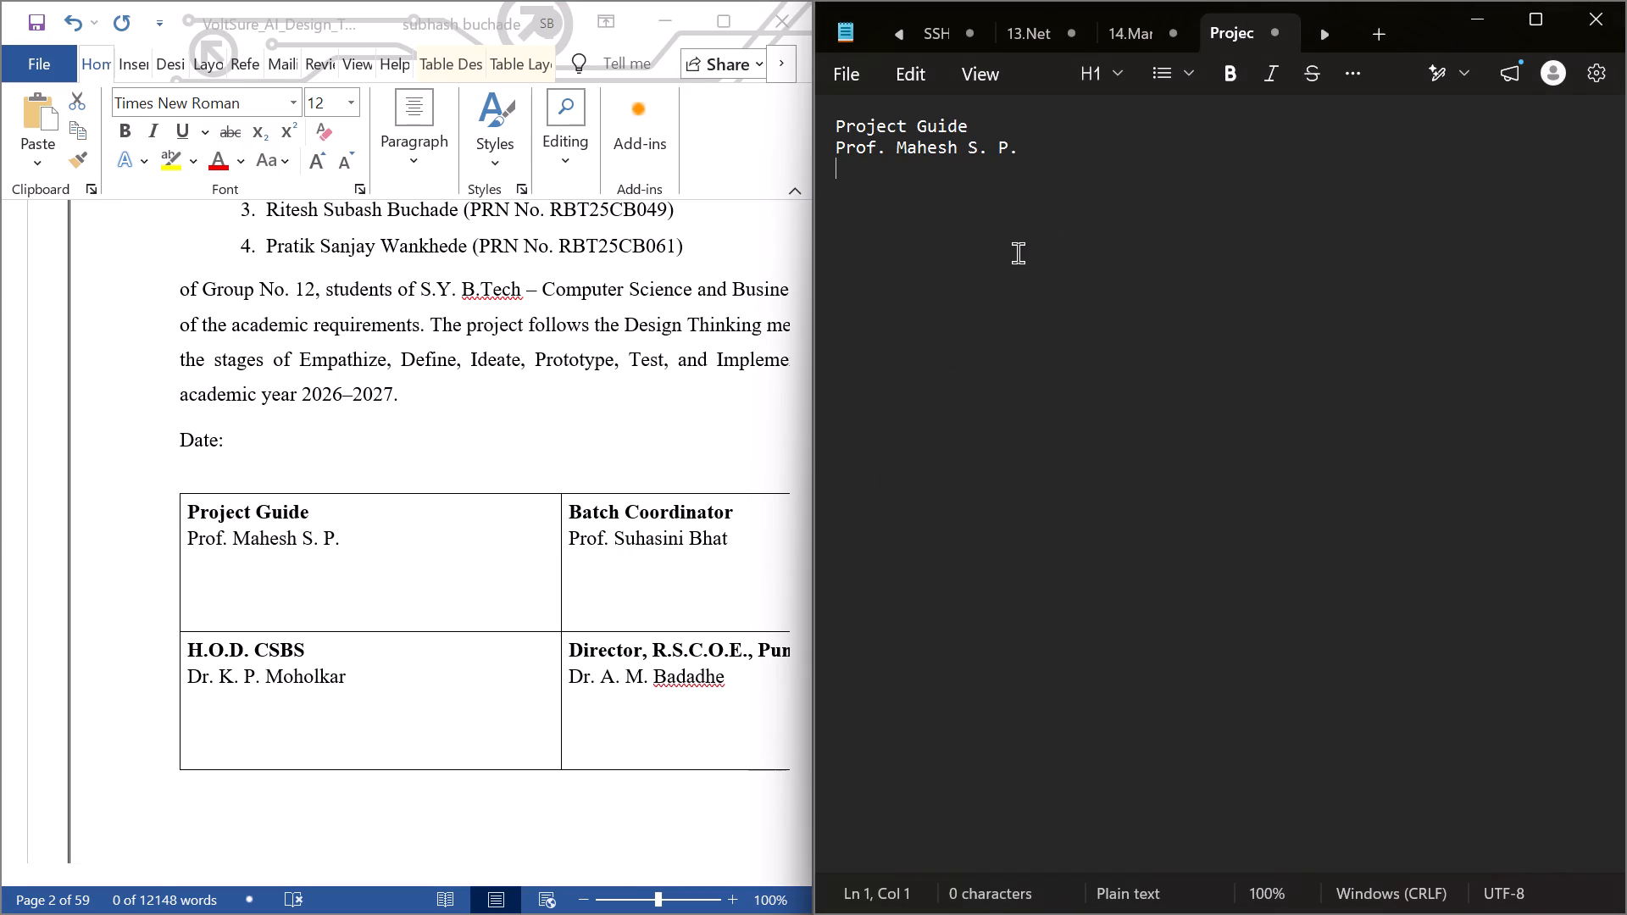
Copy the Batch Coordinator title and name from the Word table into the Notepad note, separated by a blank line.
drag(739, 539, 617, 507)
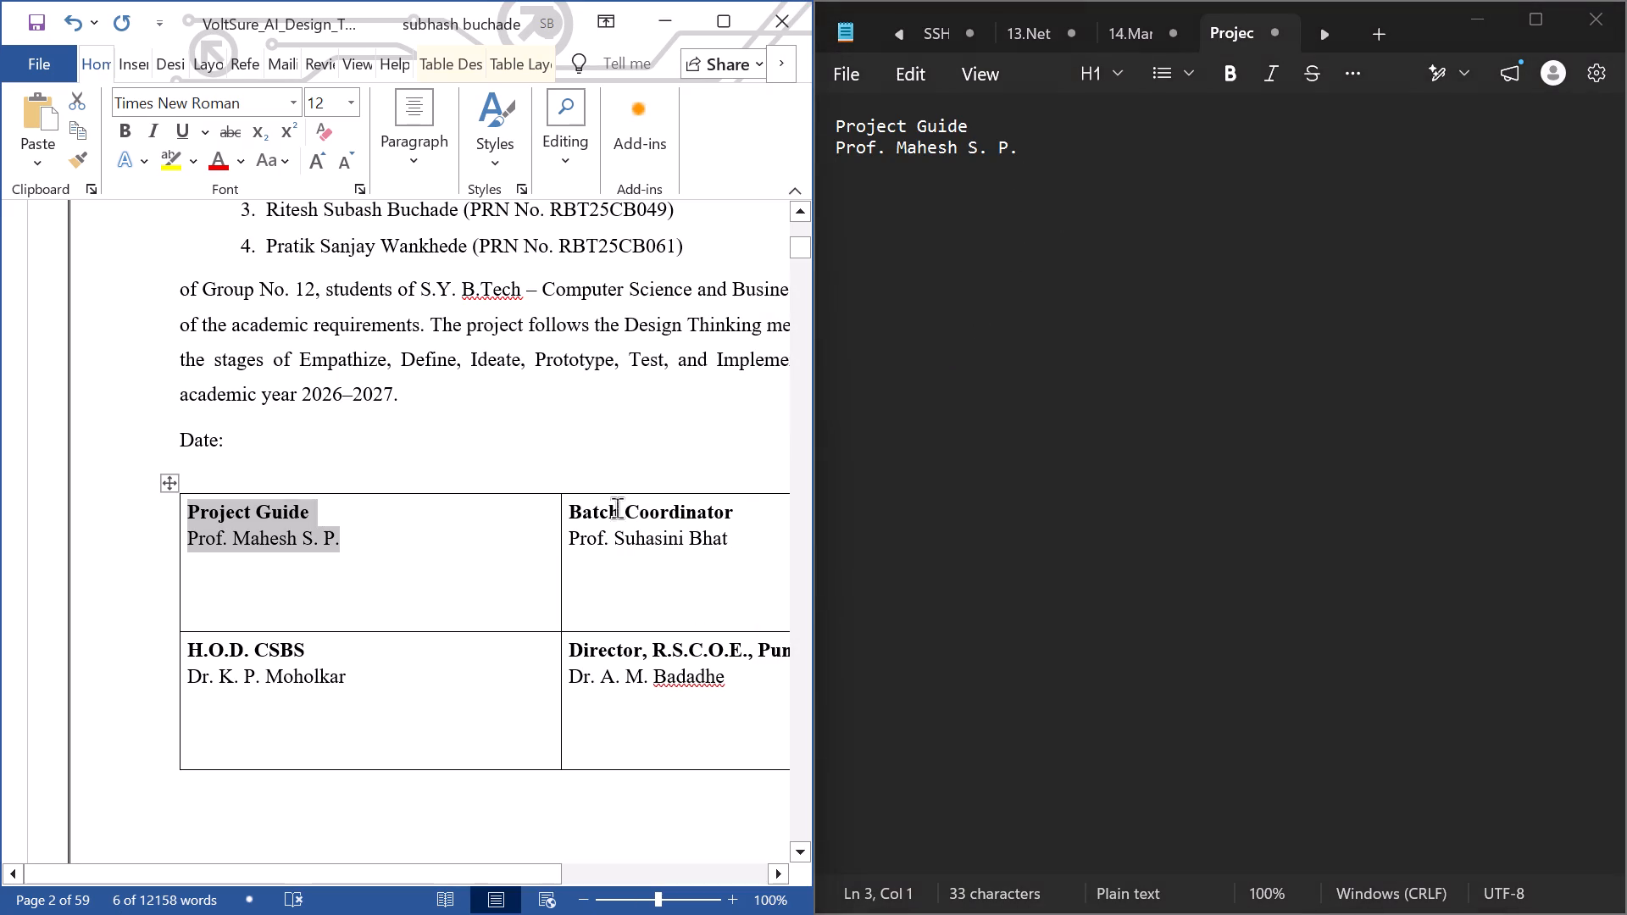
drag(617, 507, 575, 500)
click(609, 525)
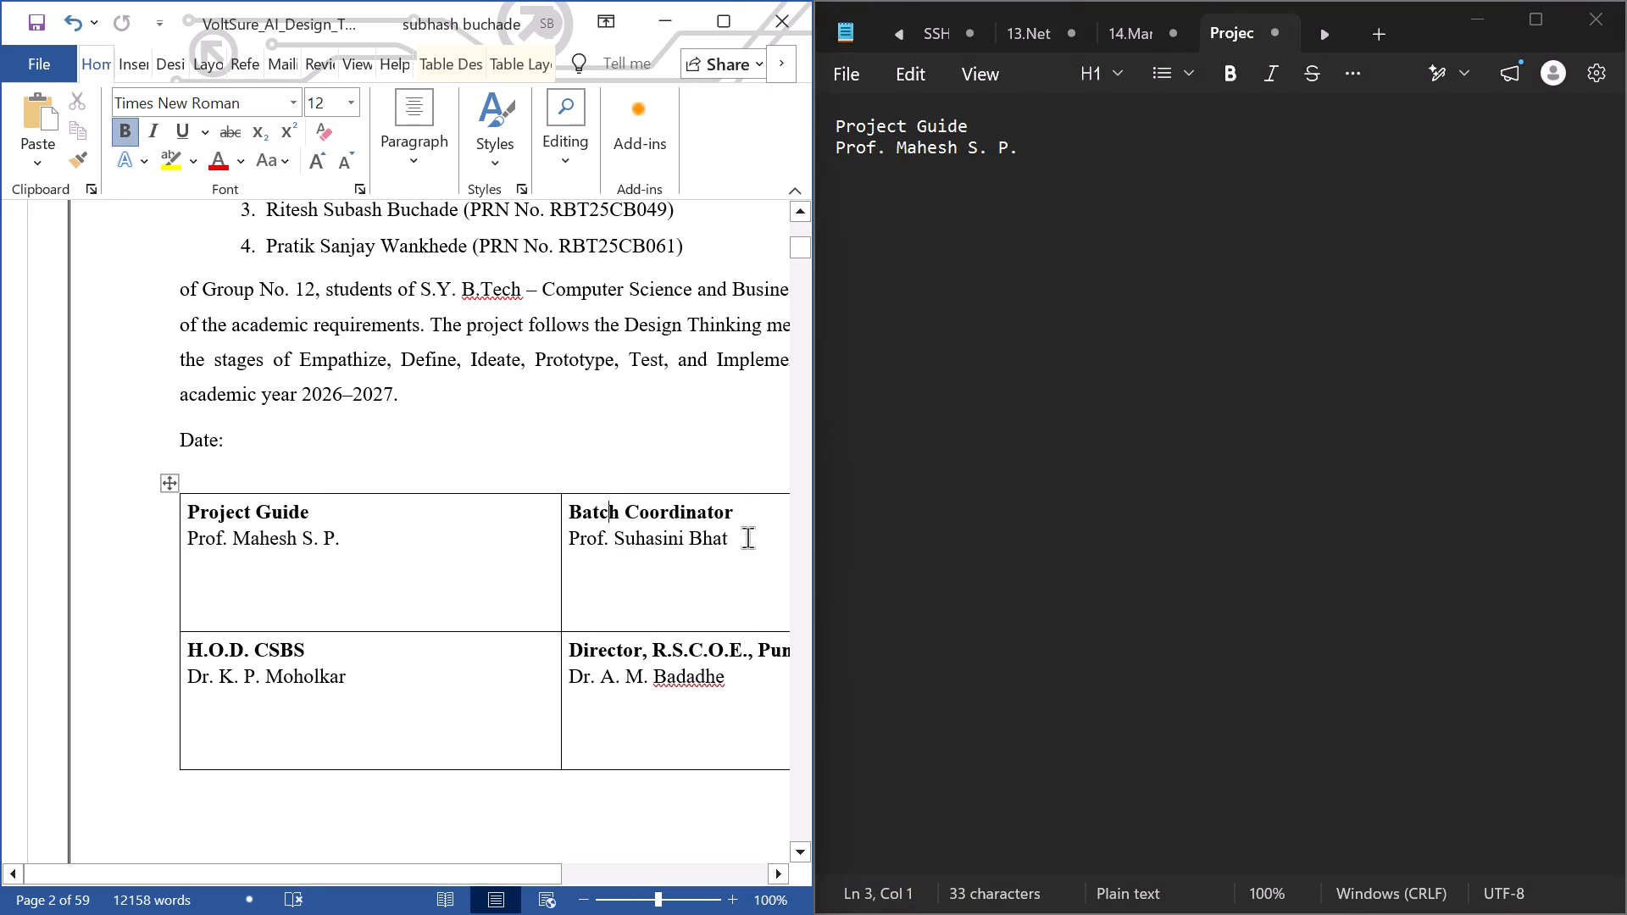
drag(743, 541, 549, 480)
key(ctrl+c)
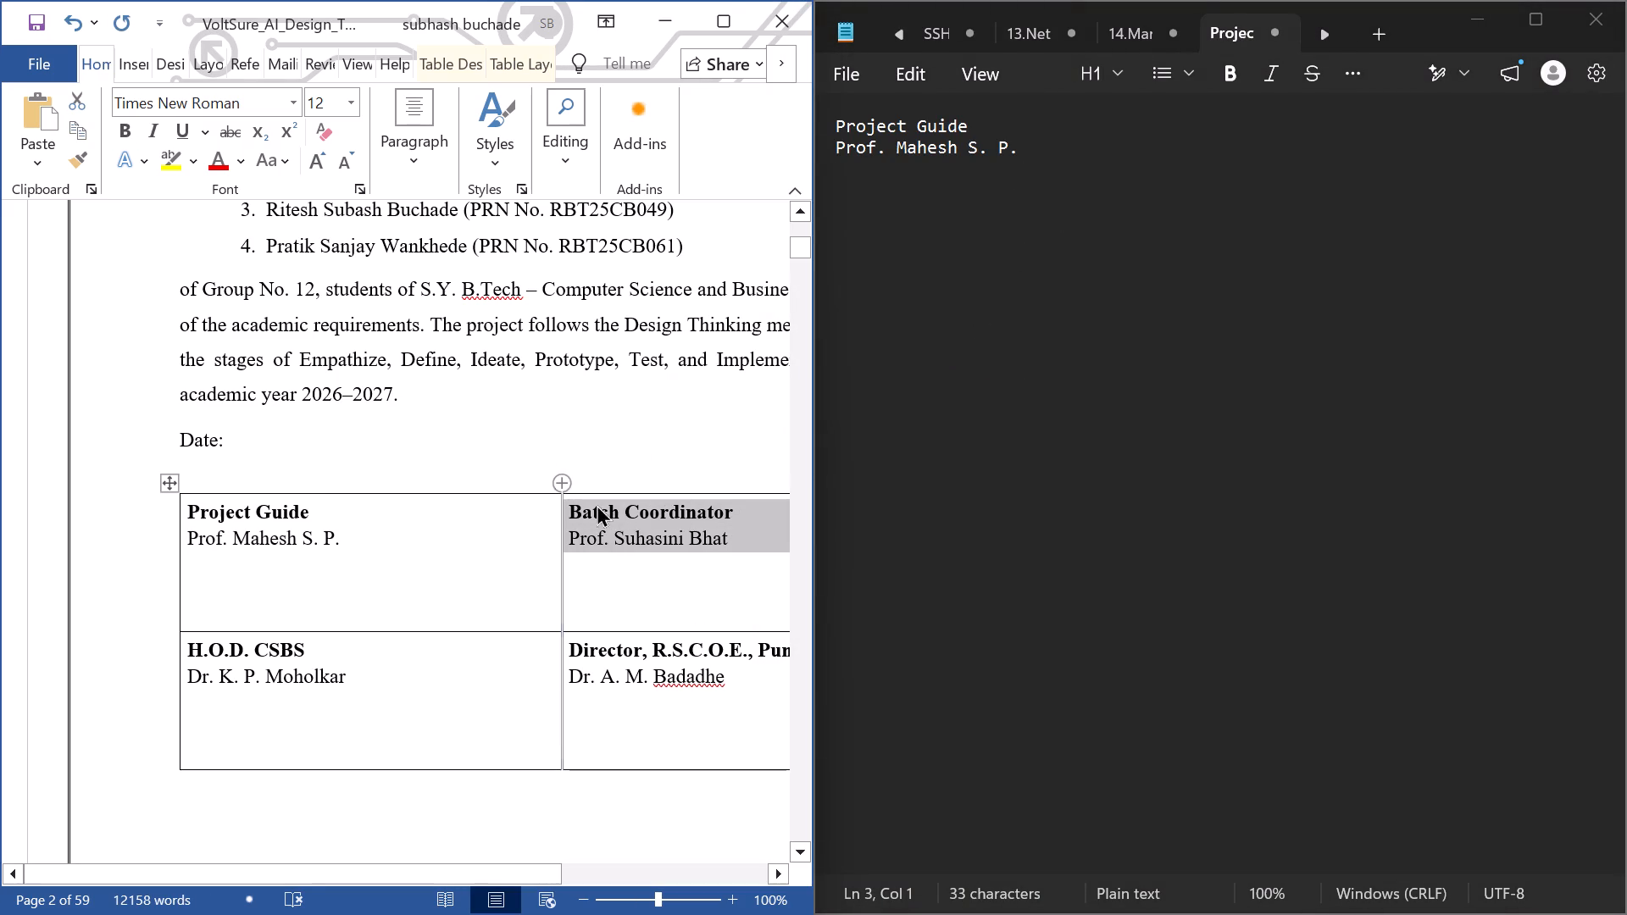
click(1123, 289)
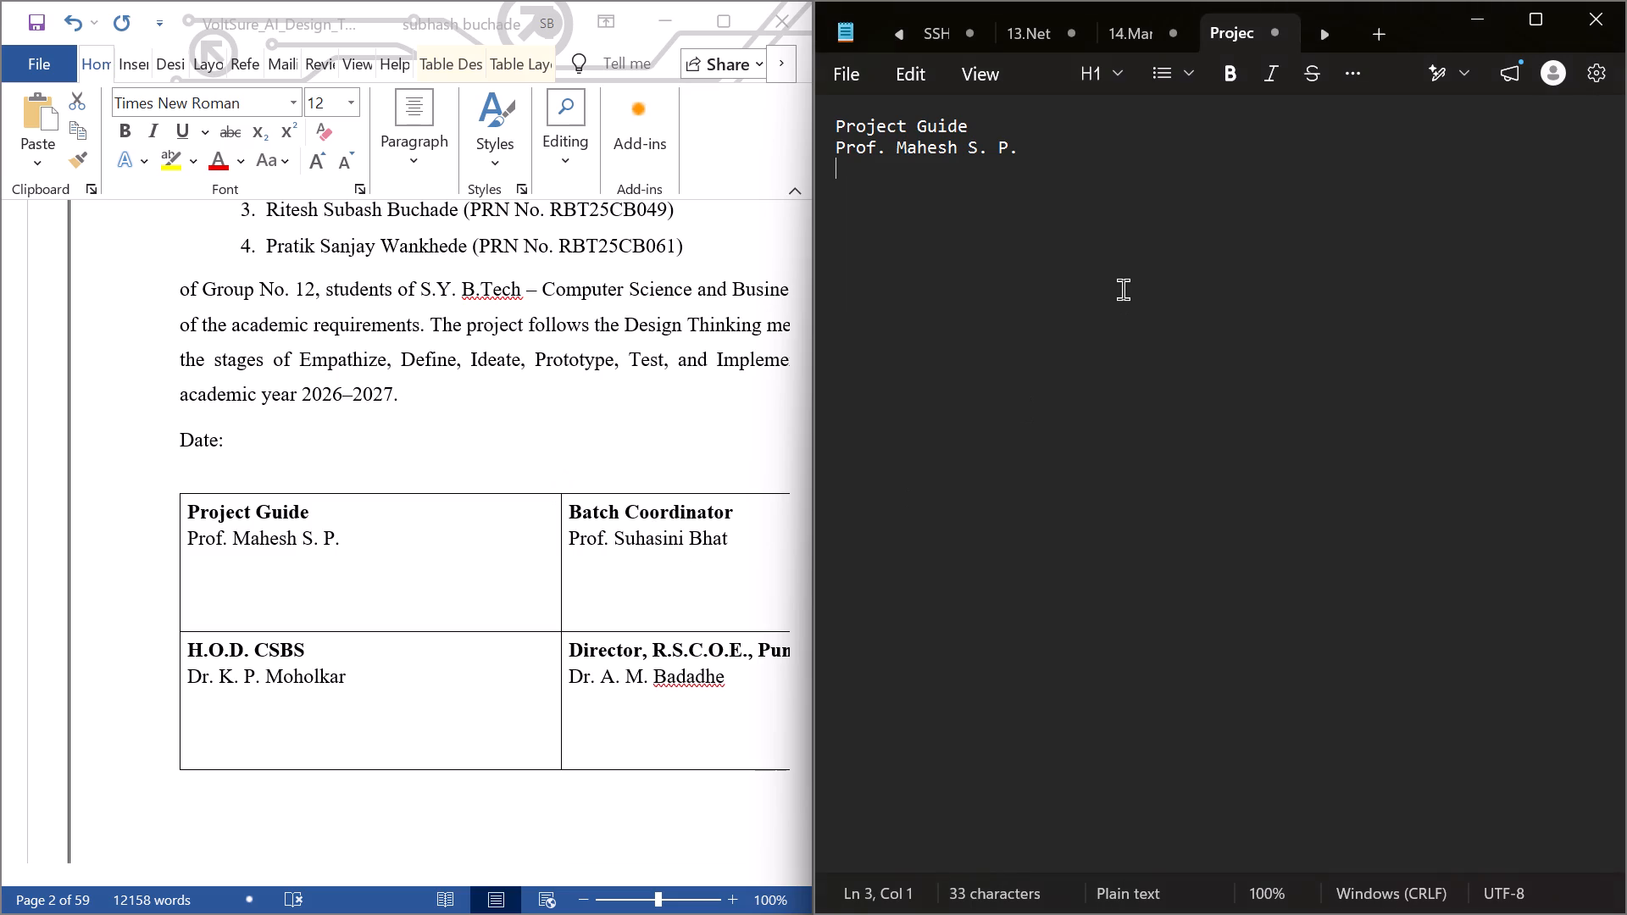
key(Return)
key(ctrl+v)
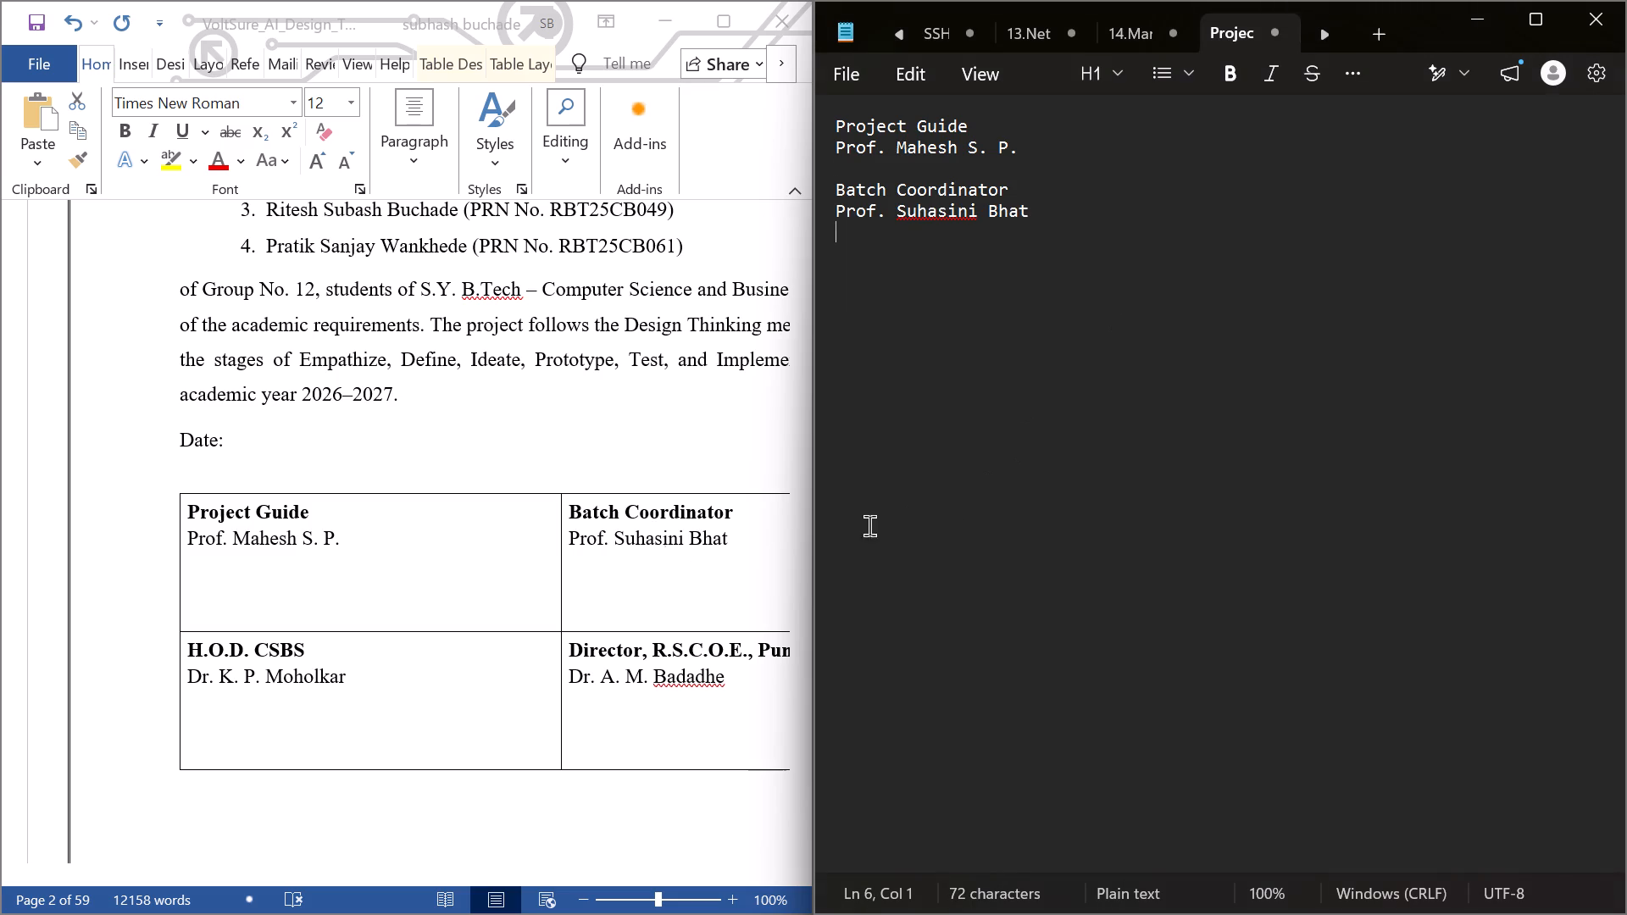
Copy the H.O.D. CSBS title and name from the Word table into the Notepad note, below the Batch Coordinator entry.
click(341, 678)
drag(363, 675, 103, 685)
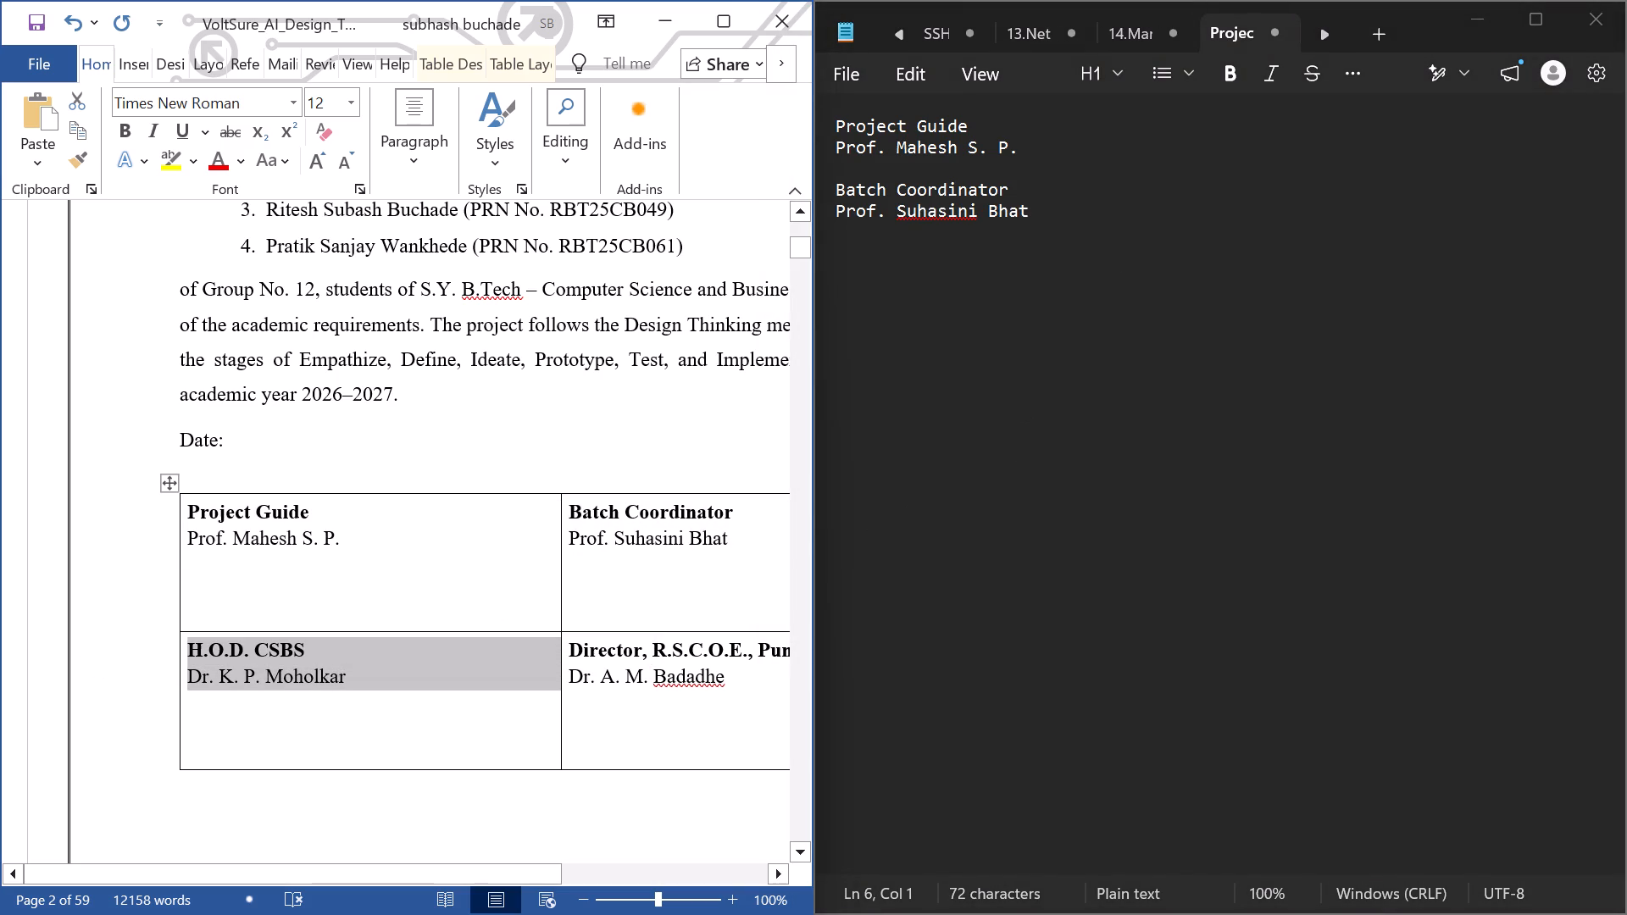
key(ctrl+c)
click(990, 290)
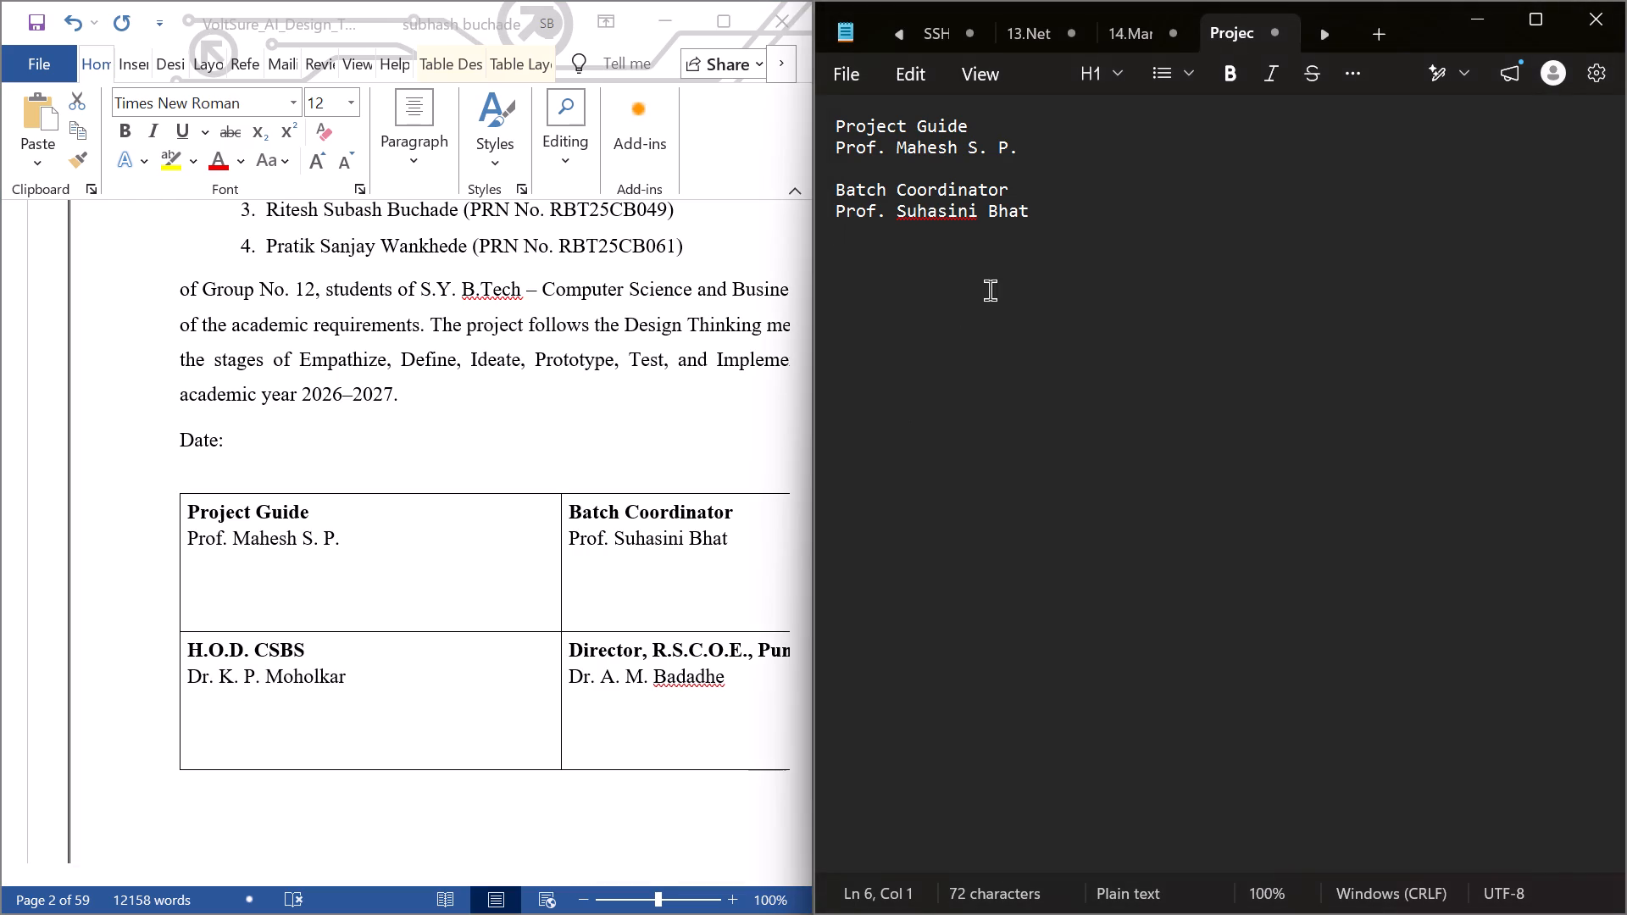
key(Return)
key(ctrl+v)
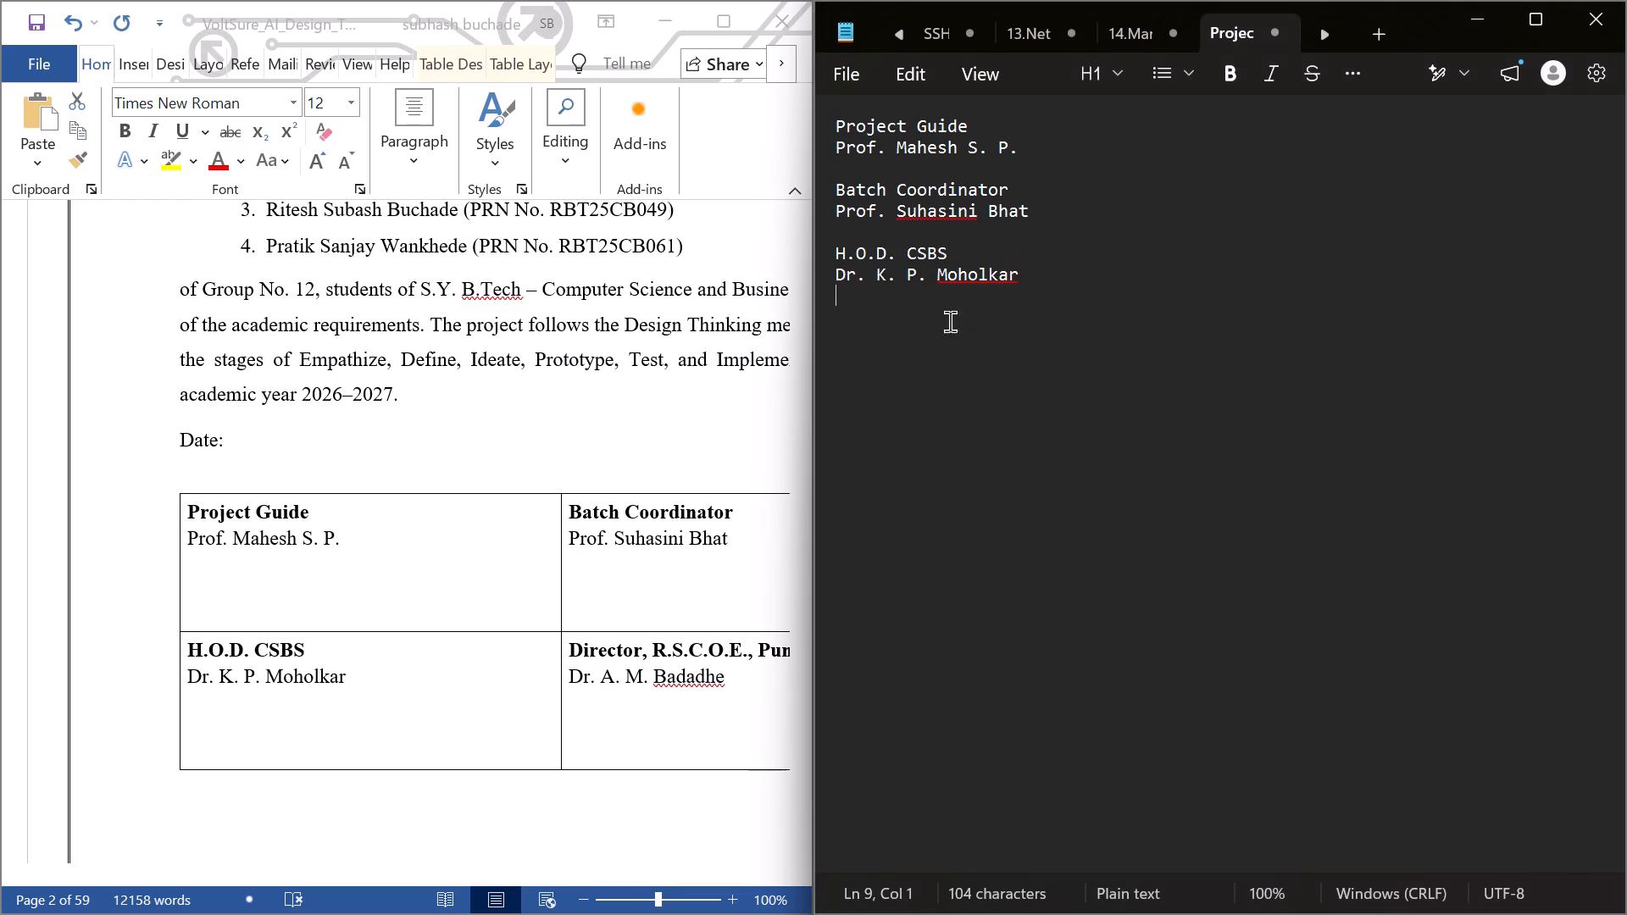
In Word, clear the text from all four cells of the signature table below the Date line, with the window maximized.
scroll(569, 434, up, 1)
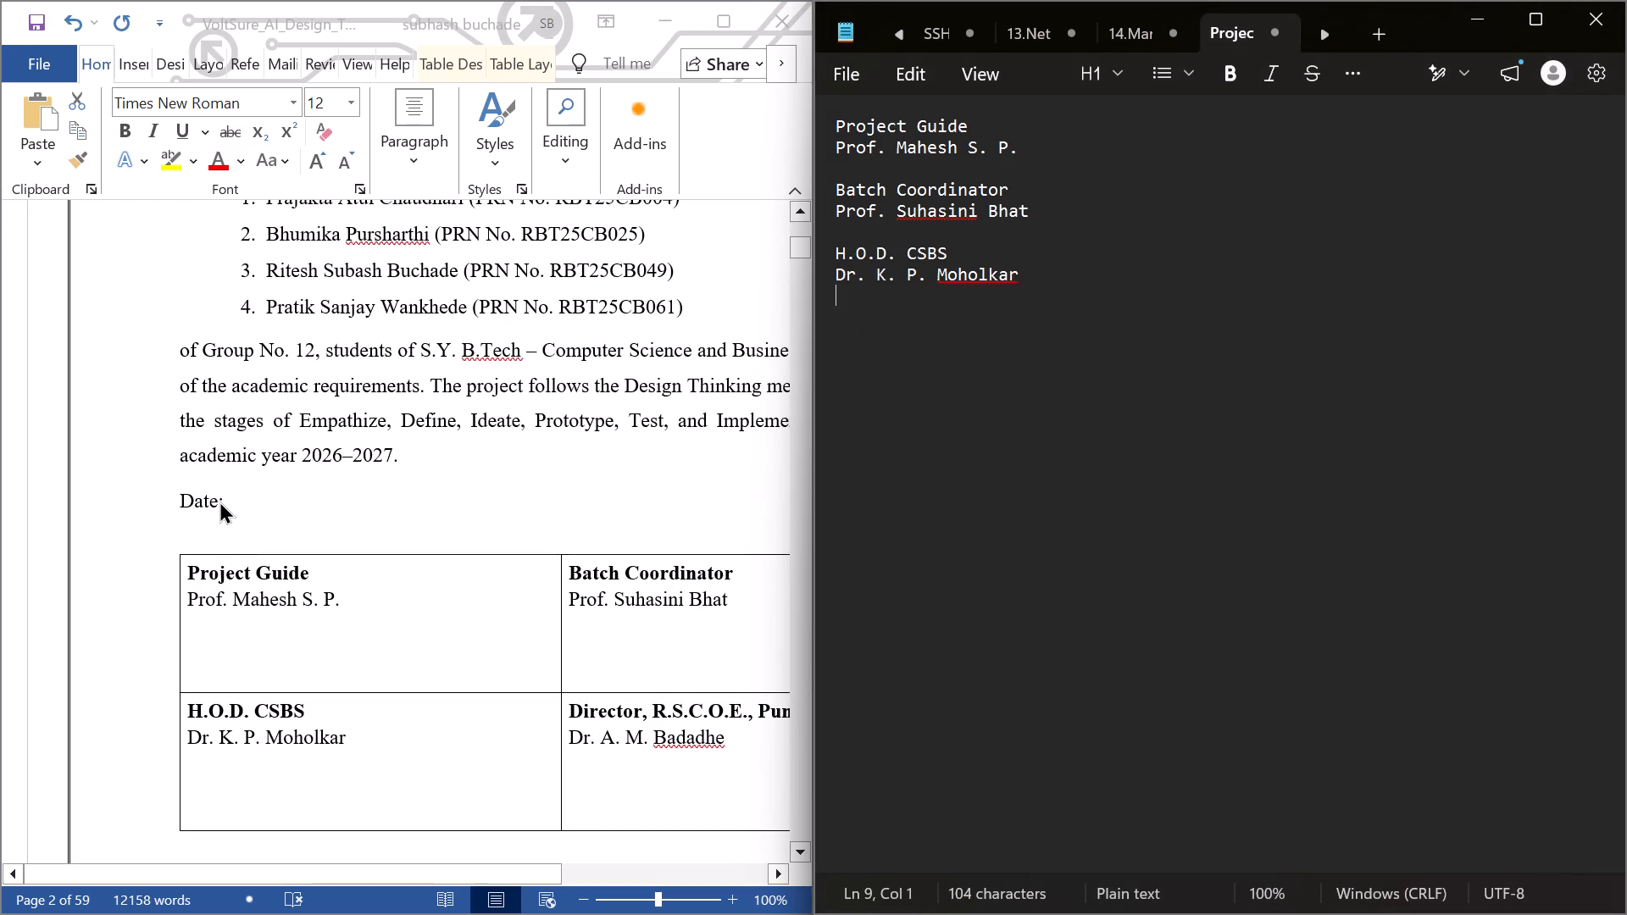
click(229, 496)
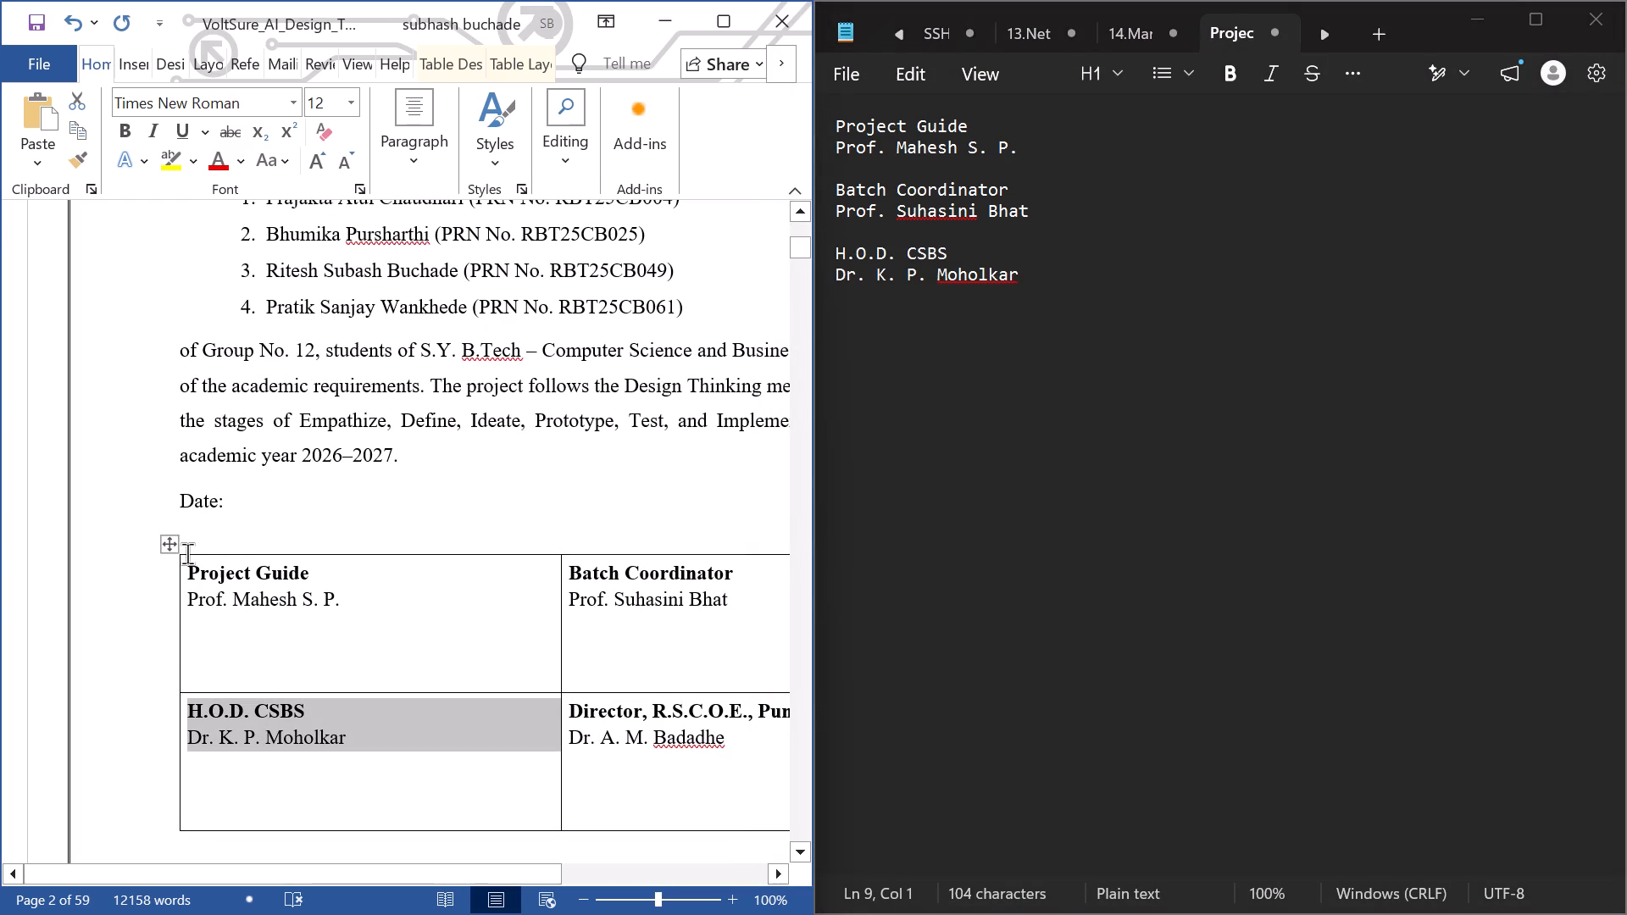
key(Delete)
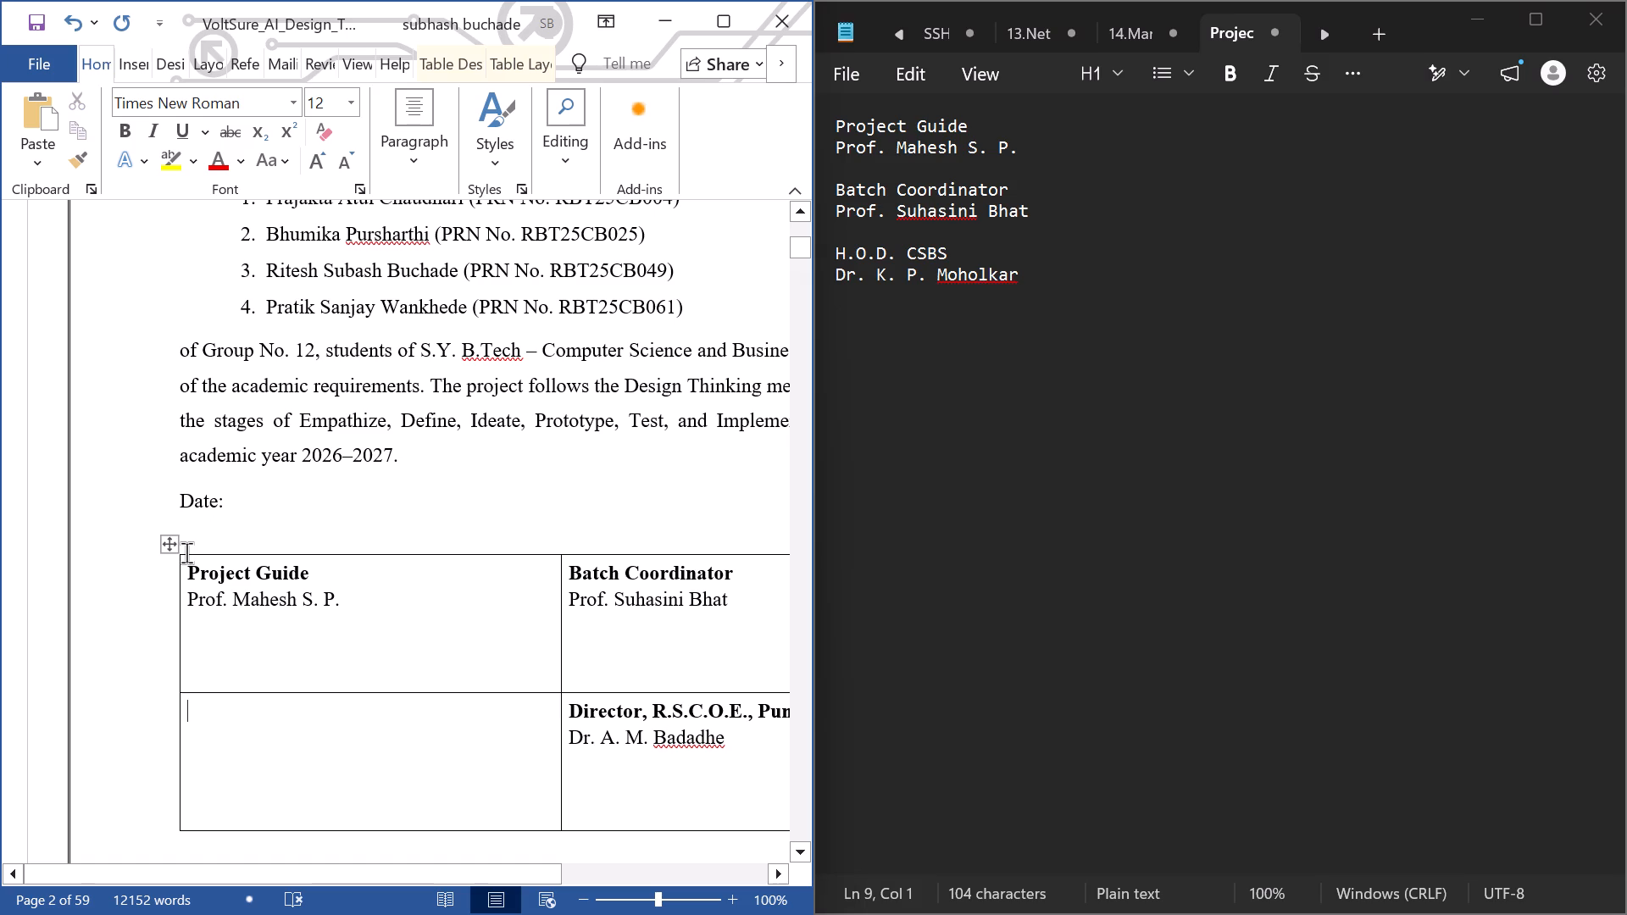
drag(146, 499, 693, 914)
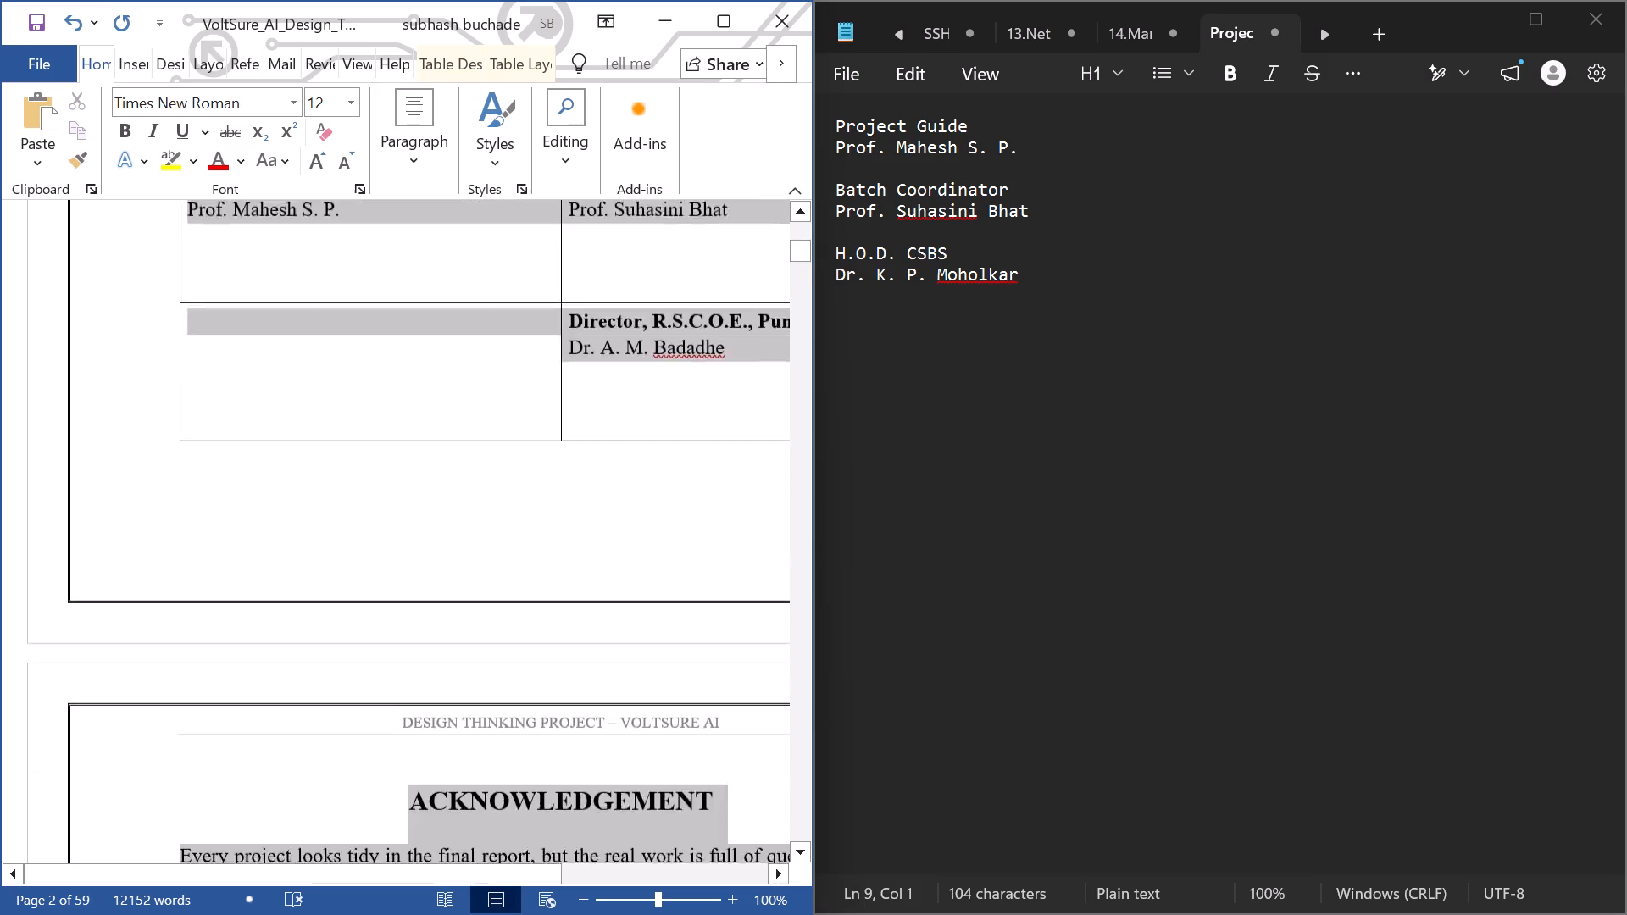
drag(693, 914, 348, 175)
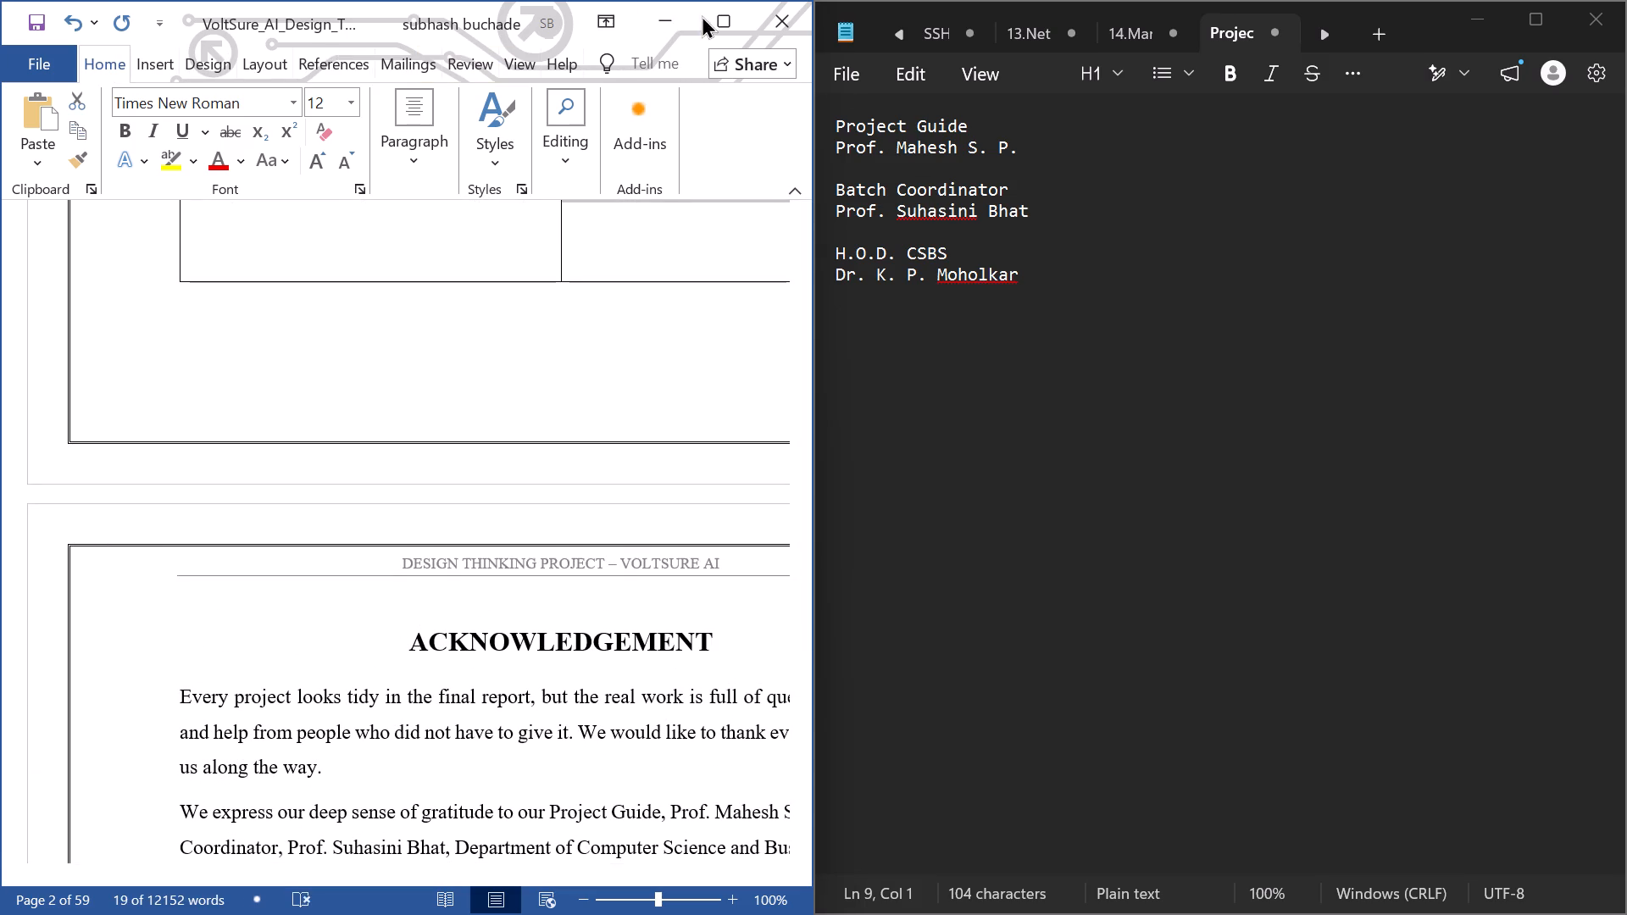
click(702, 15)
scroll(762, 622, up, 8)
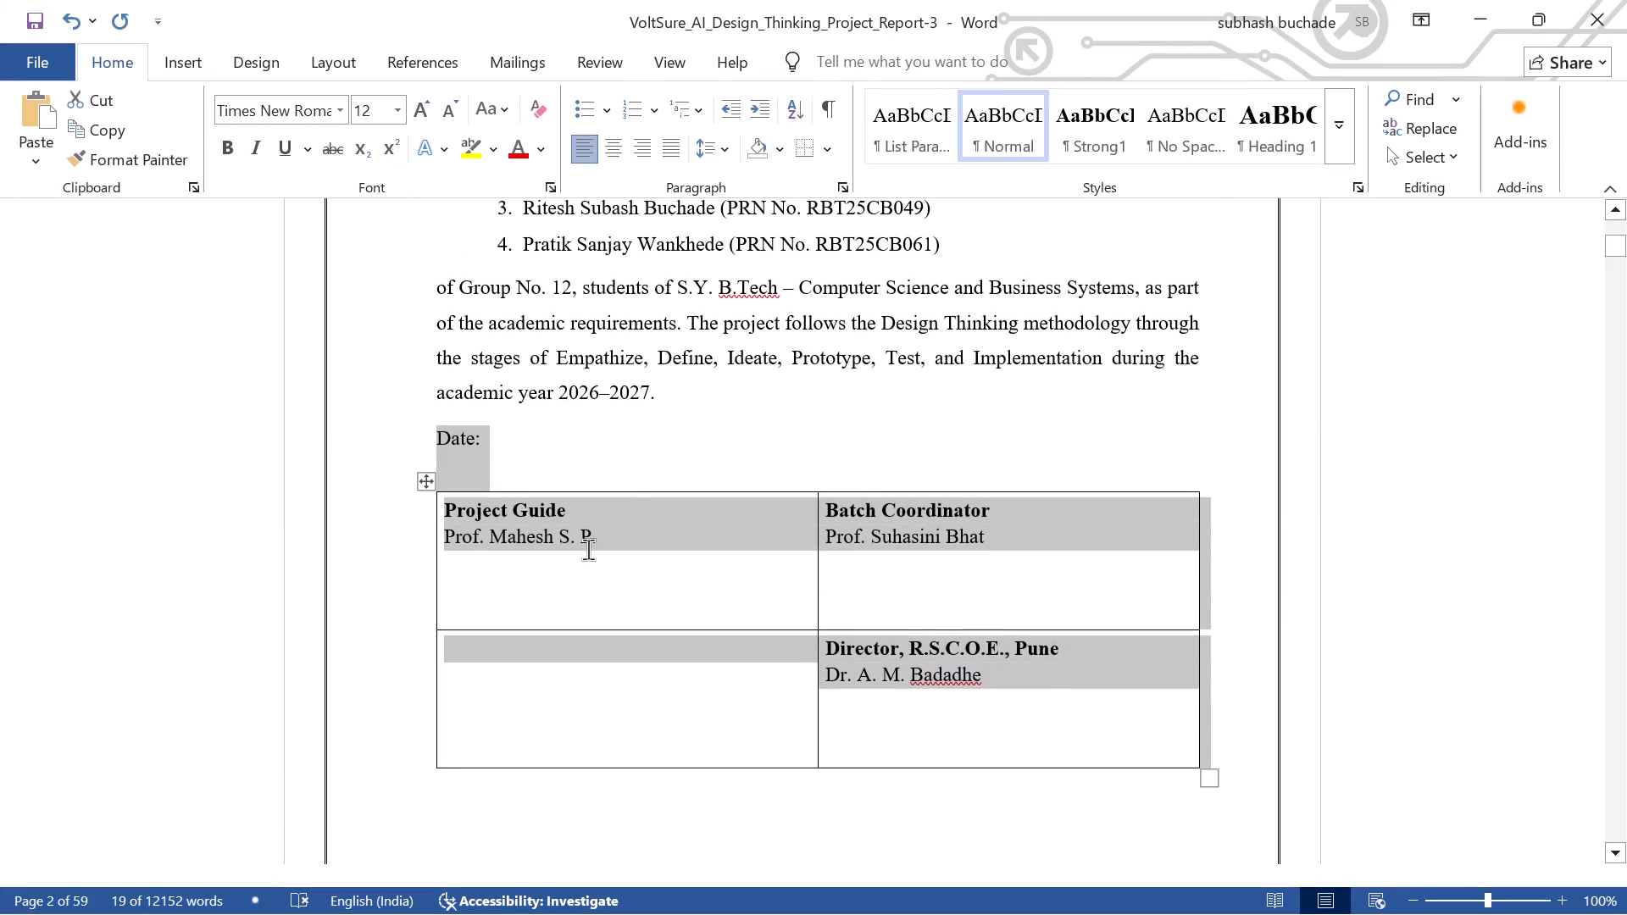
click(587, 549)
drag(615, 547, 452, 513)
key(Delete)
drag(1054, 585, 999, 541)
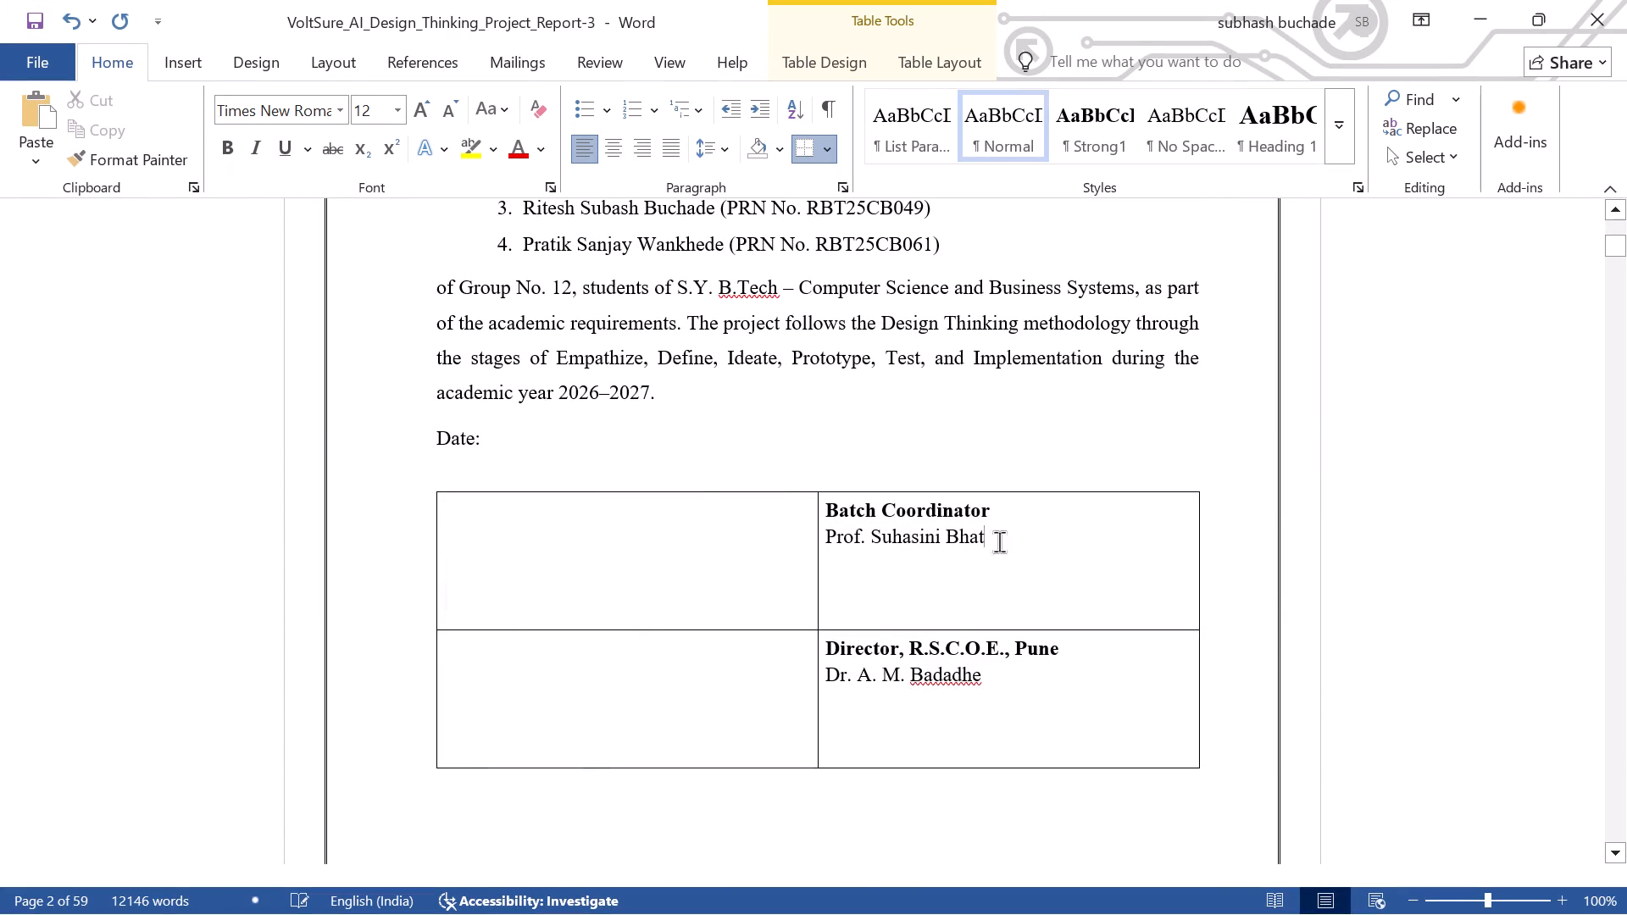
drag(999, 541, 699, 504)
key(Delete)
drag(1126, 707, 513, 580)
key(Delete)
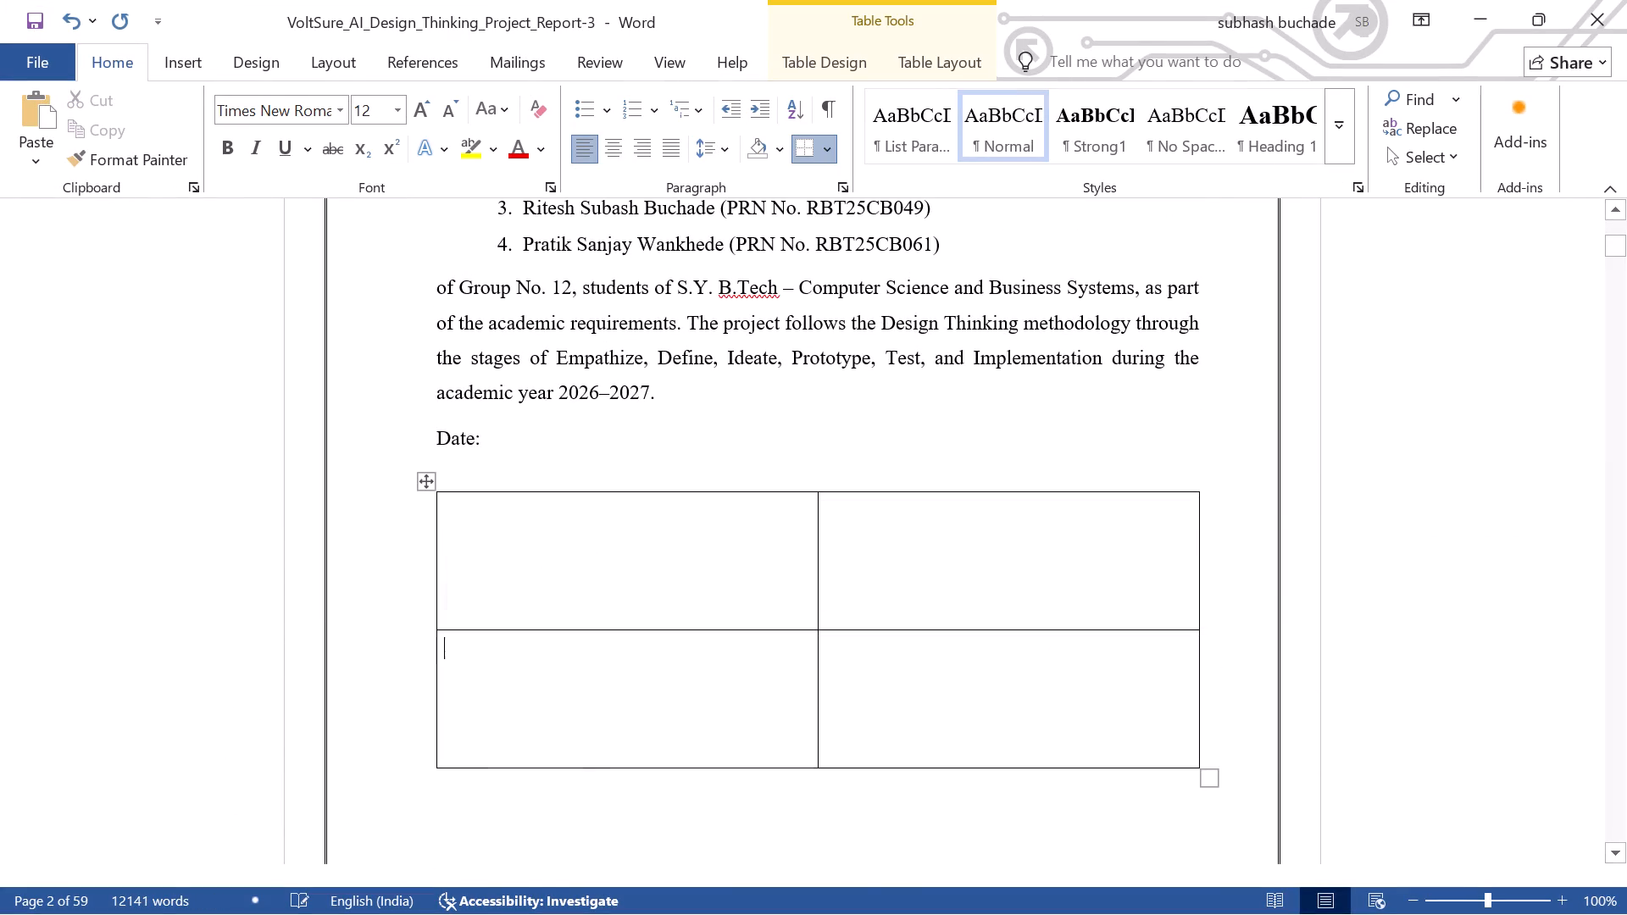
Delete the whole signature table below the Date line.
click(1136, 718)
click(425, 483)
right_click(425, 483)
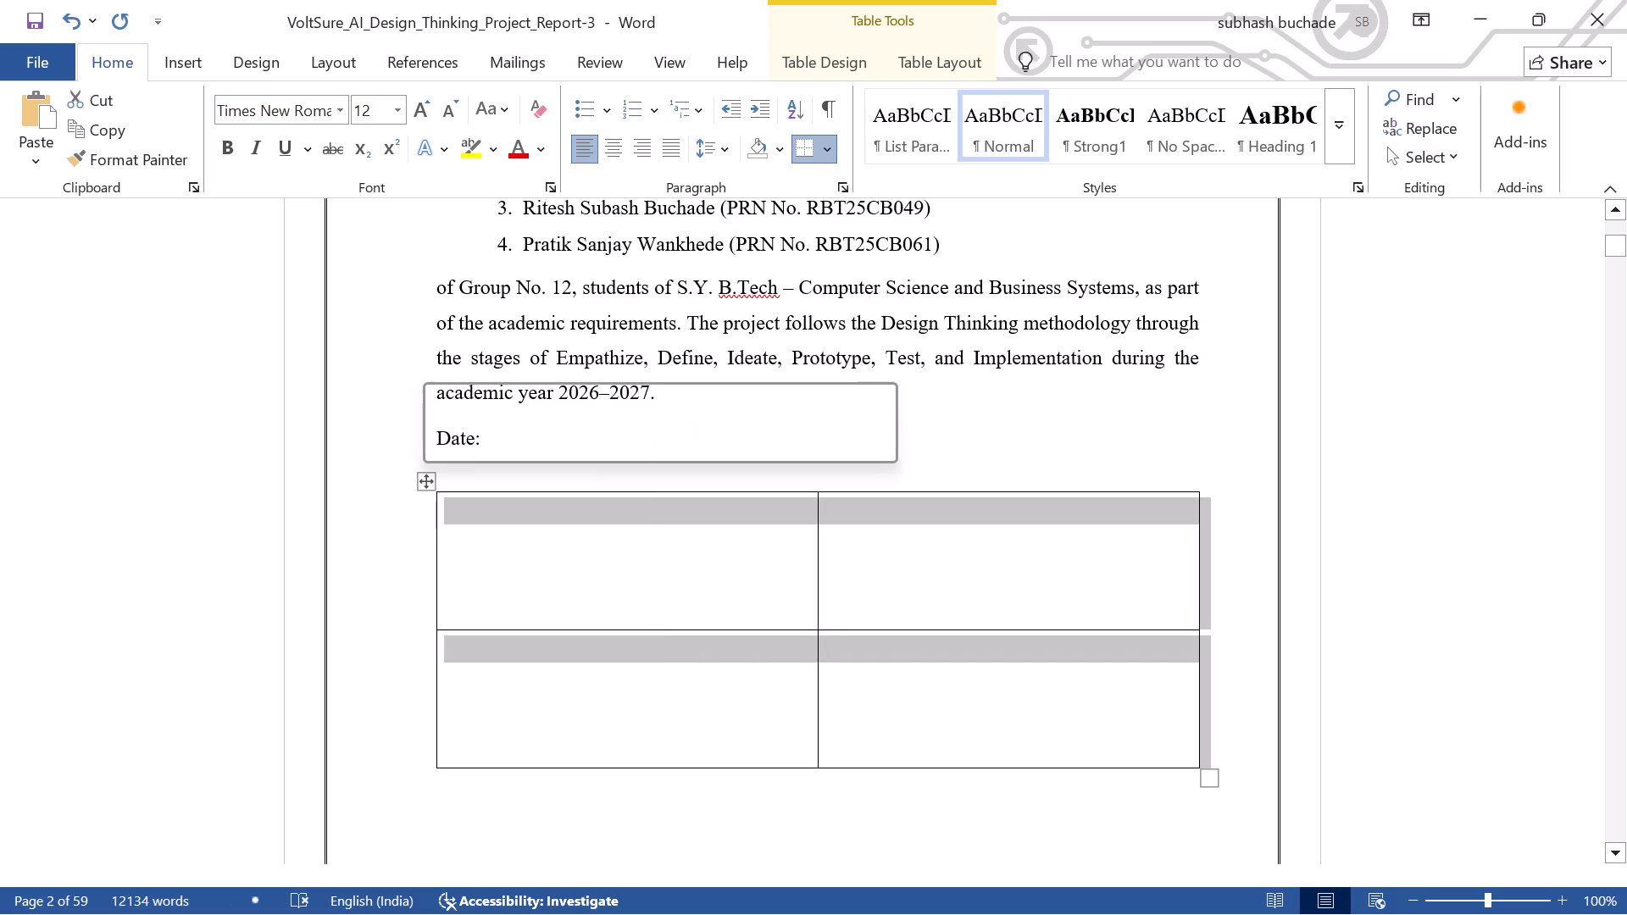
click(797, 426)
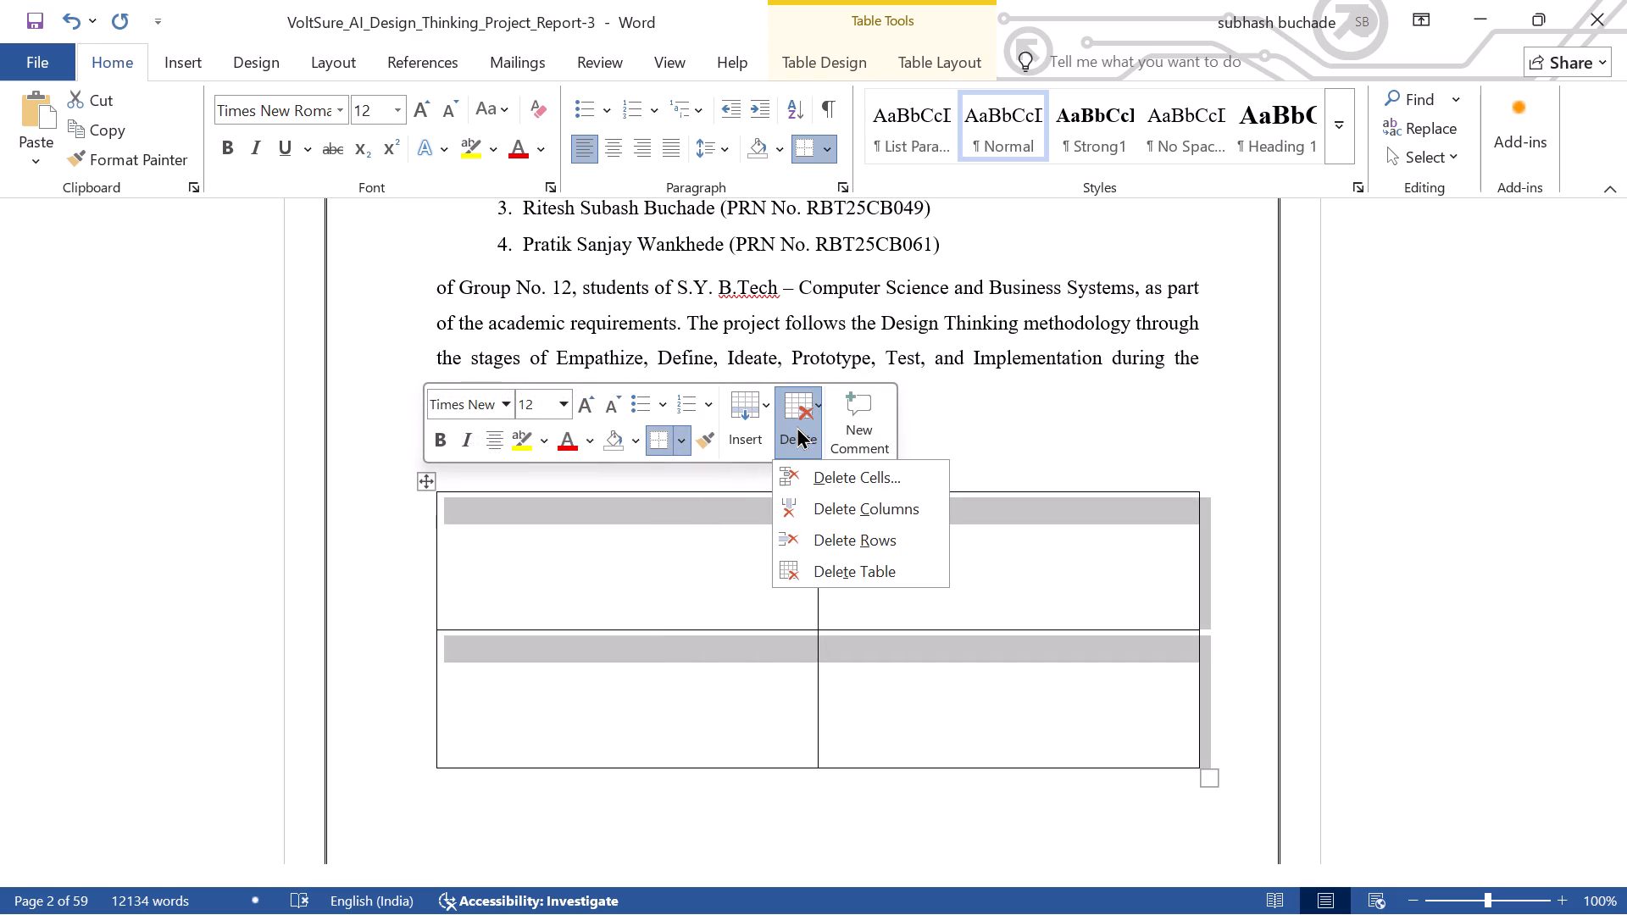
click(817, 572)
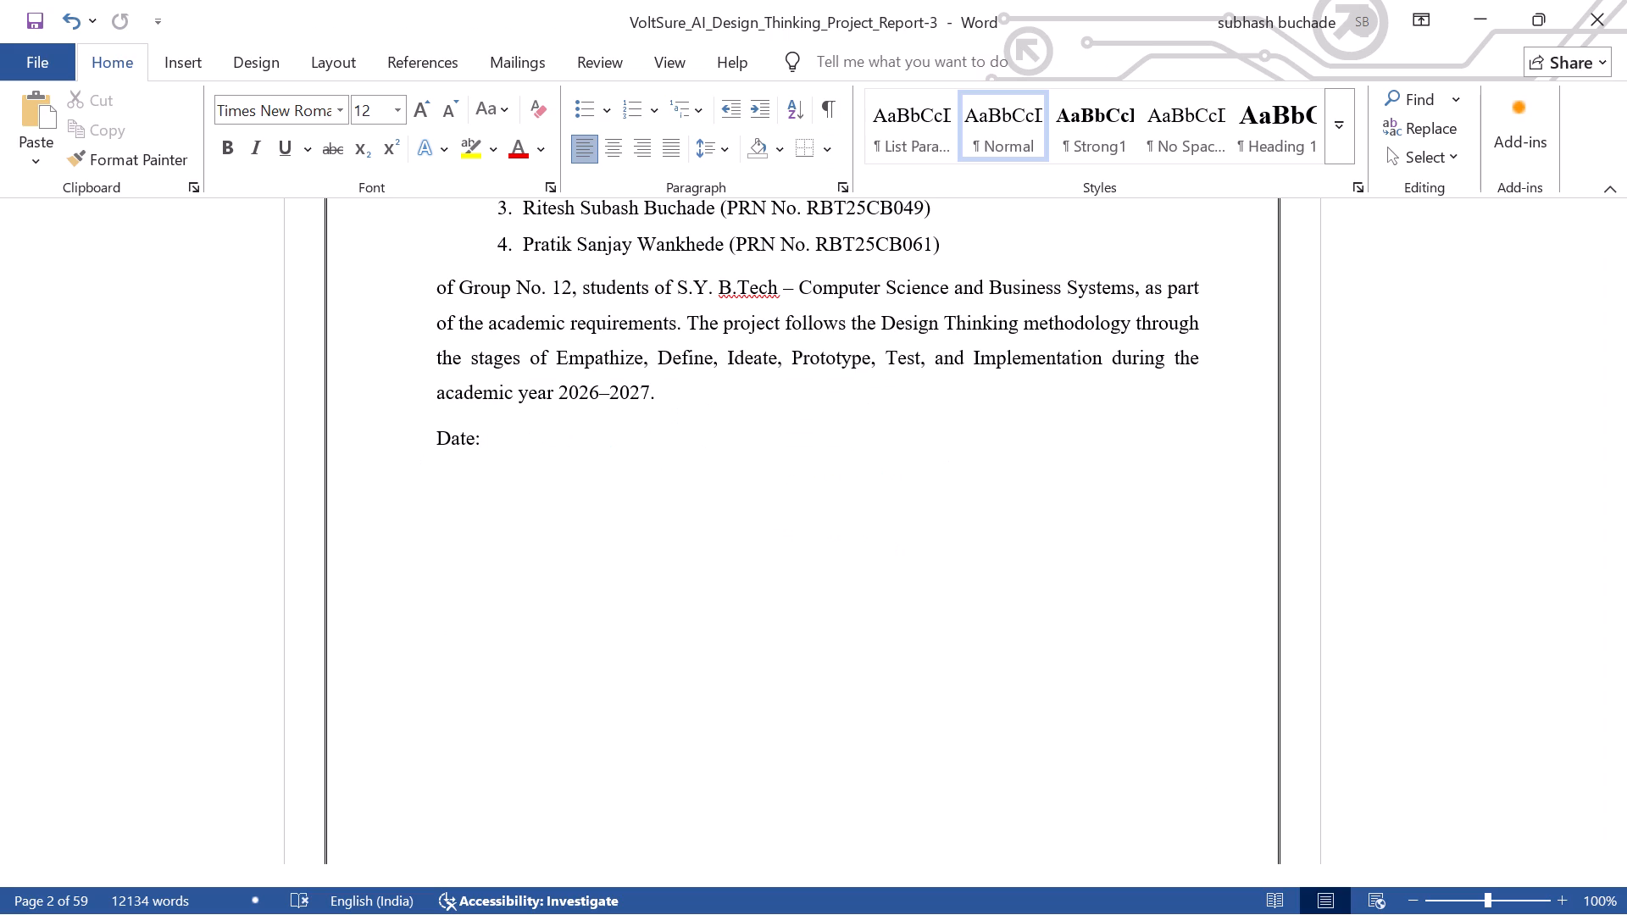
Make the four numbered student names and PRN entries on the certificate page bold.
scroll(817, 572, up, 3)
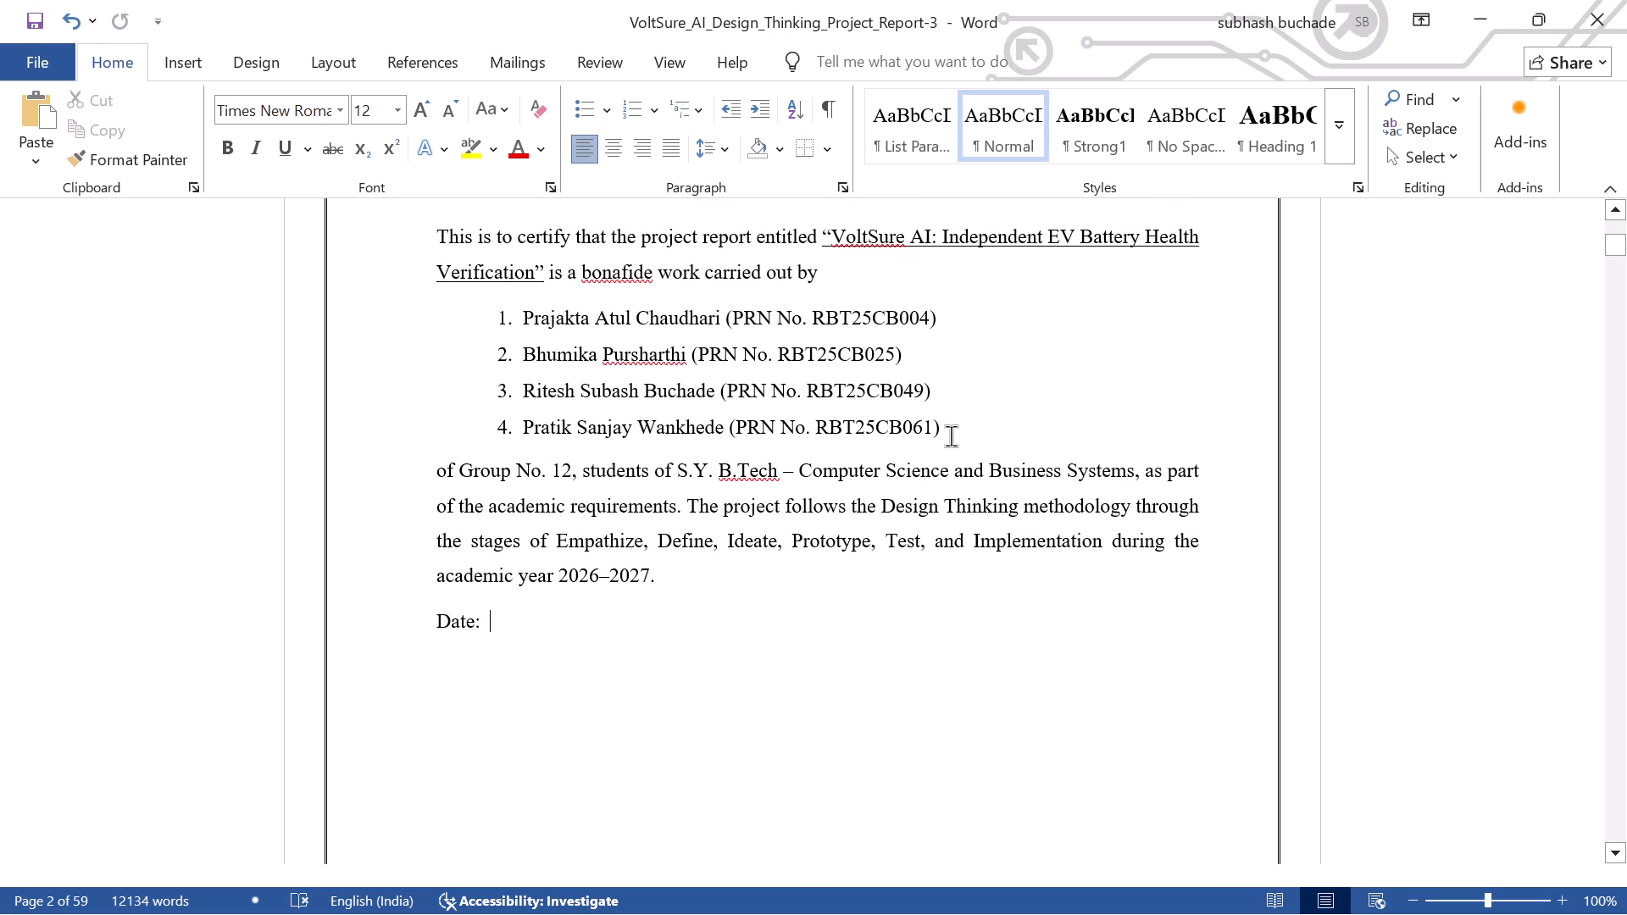
drag(951, 432, 415, 326)
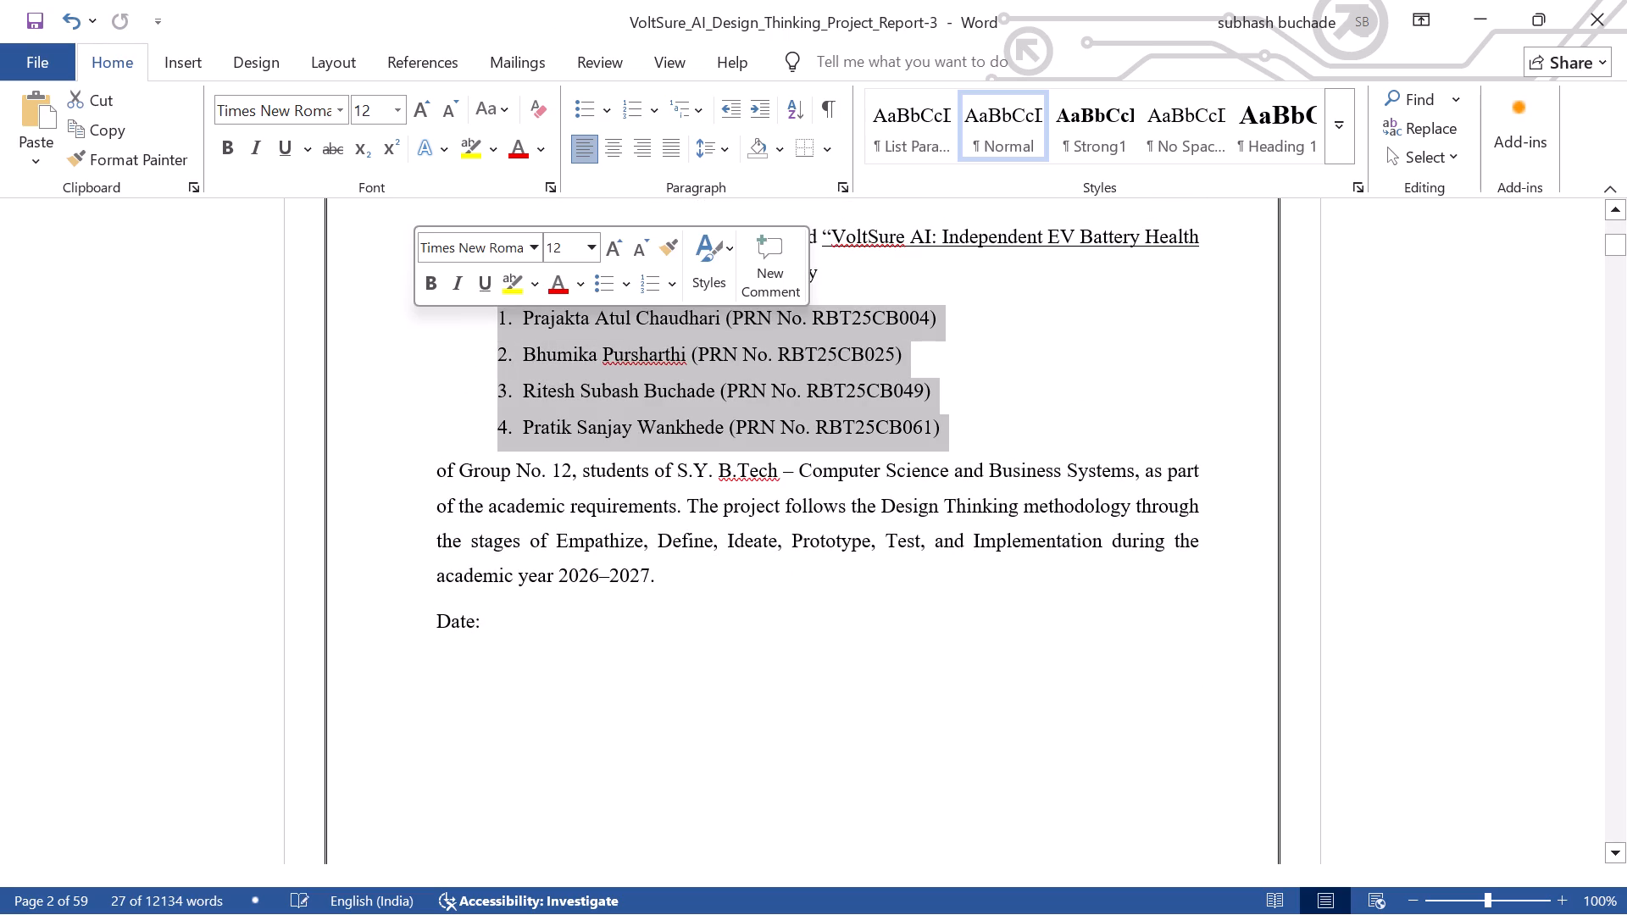
click(432, 278)
click(996, 740)
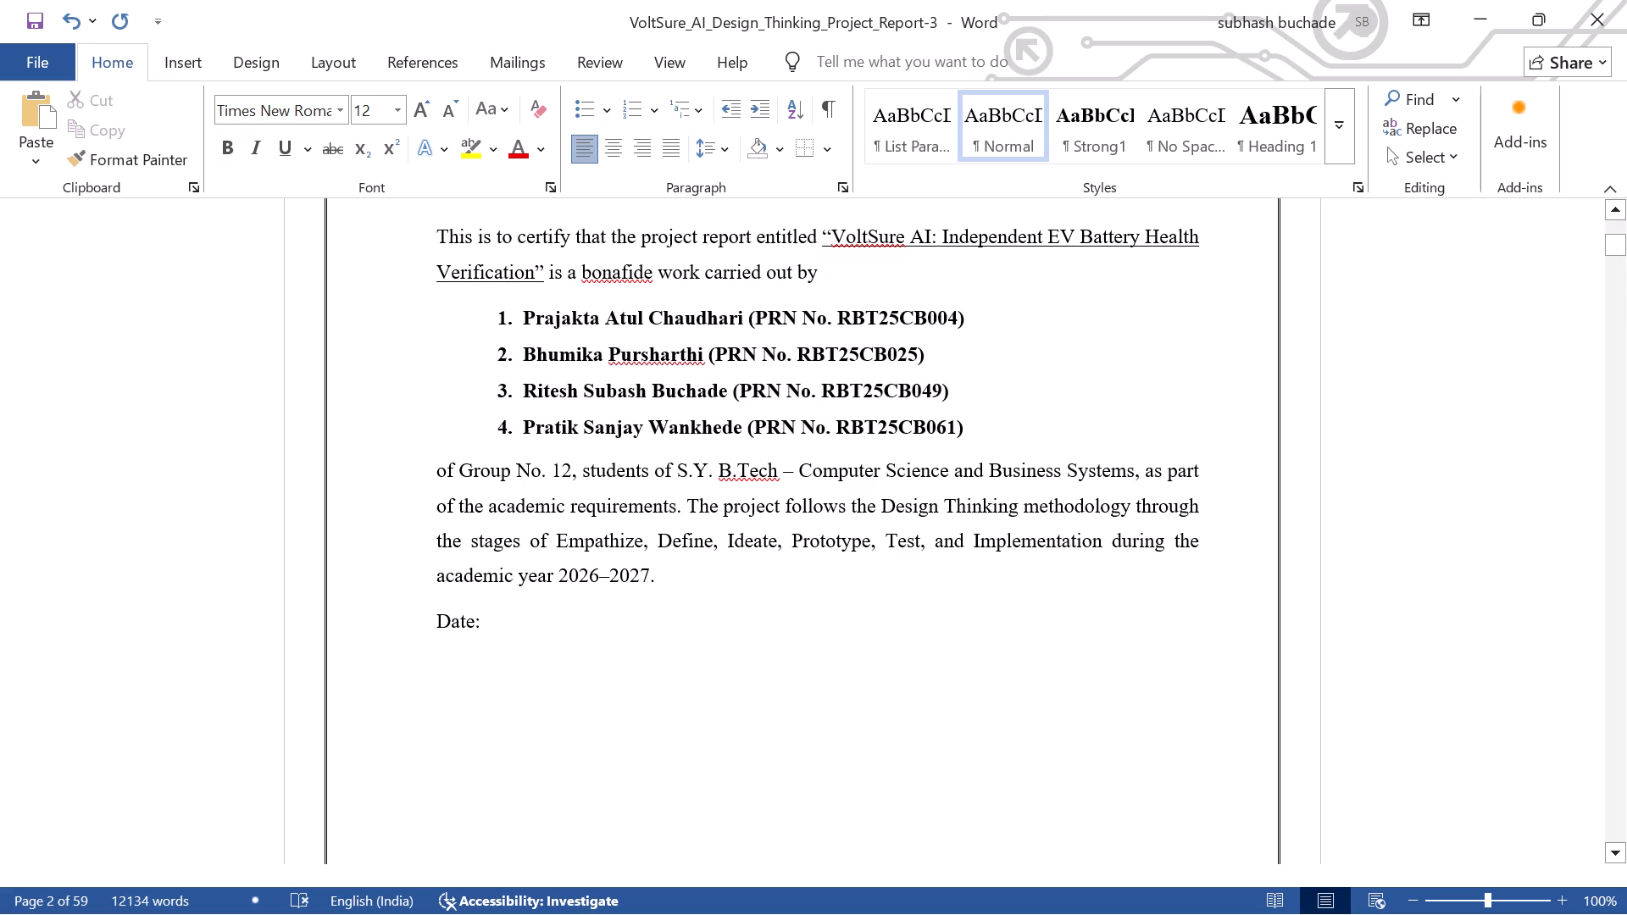
Correct the third student's middle name in the certificate list by inserting an "h" after the "b".
click(615, 389)
key(h)
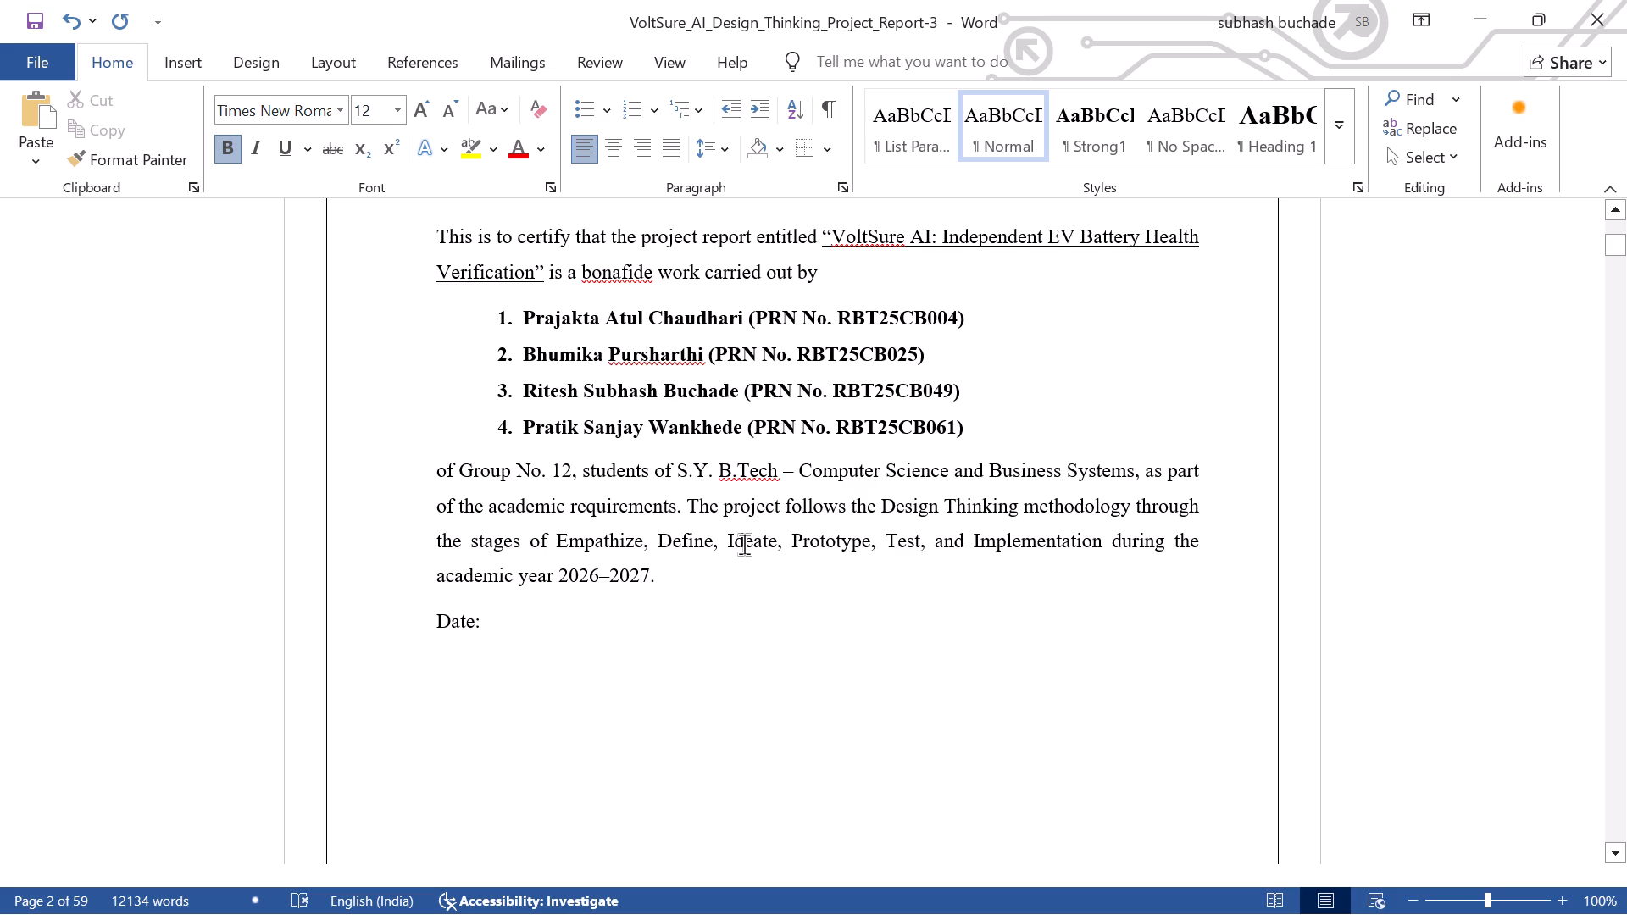
Correct the same student's middle name in the list at the end of the Acknowledgement by inserting an "h" after the "b".
scroll(741, 541, down, 13)
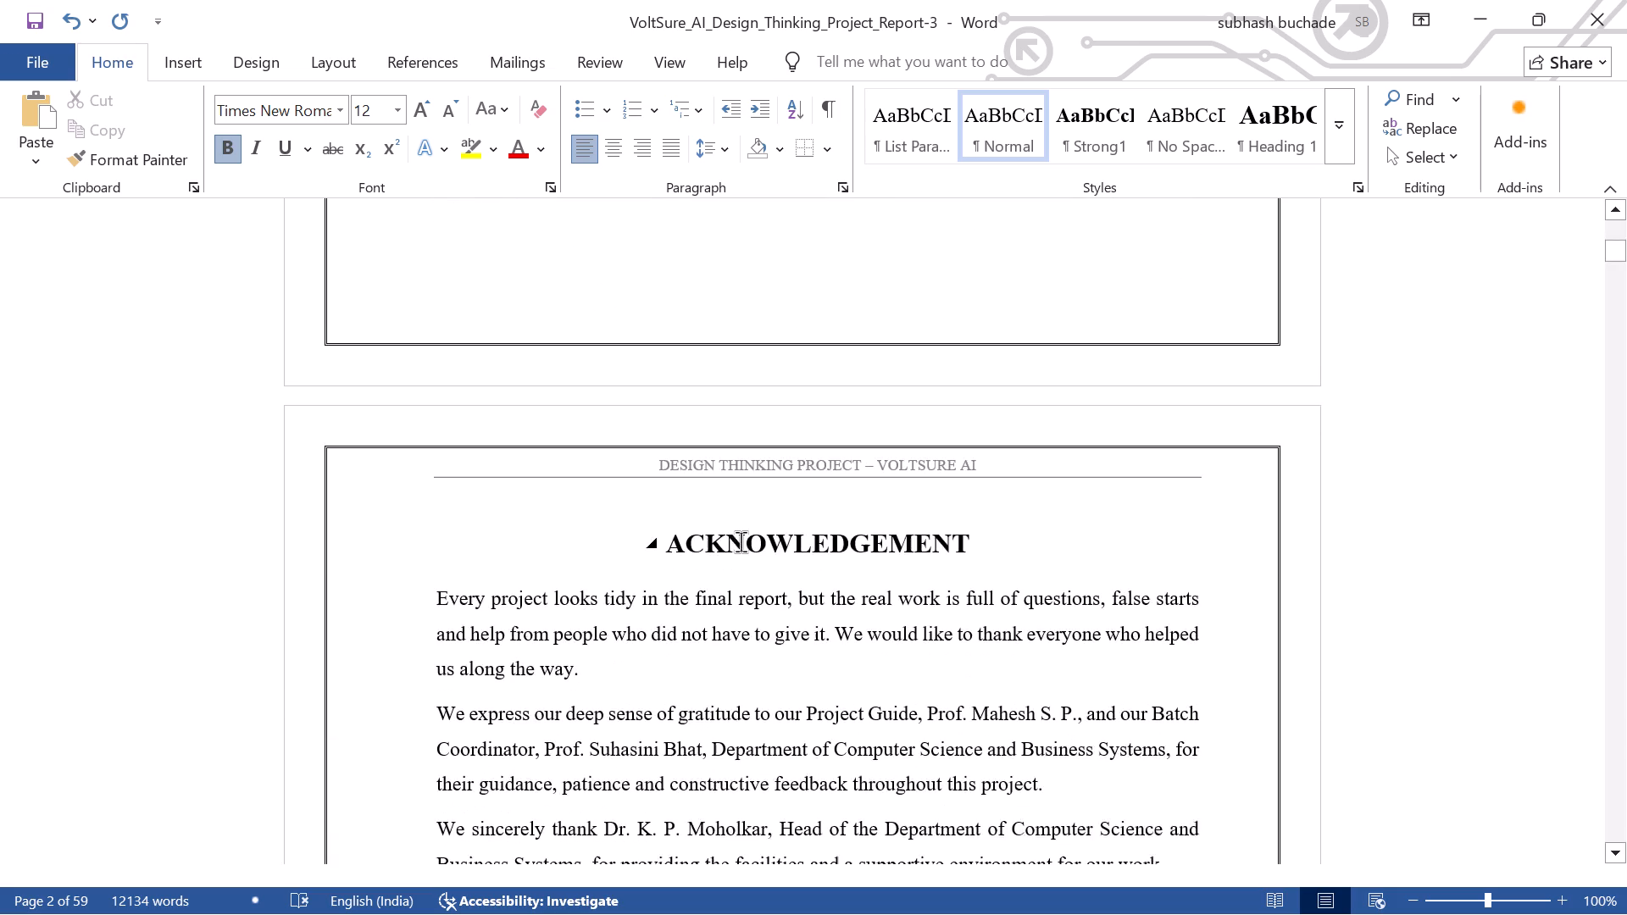
scroll(741, 541, down, 12)
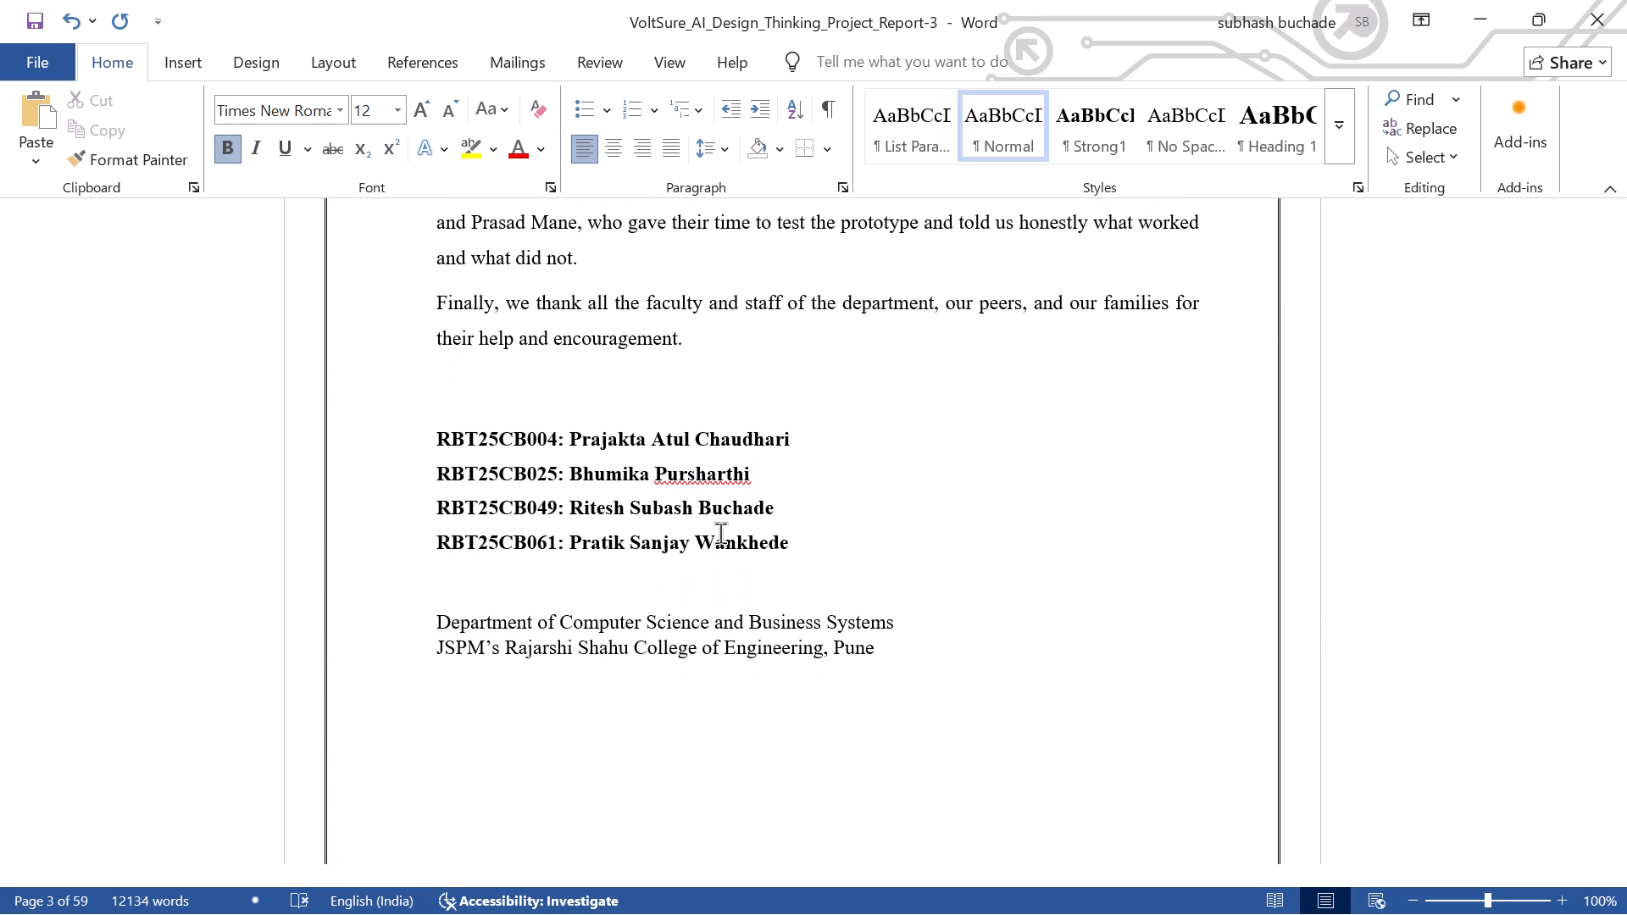
click(666, 507)
key(h)
Make the department and college lines at the end of the Acknowledgement bold.
scroll(861, 661, down, 1)
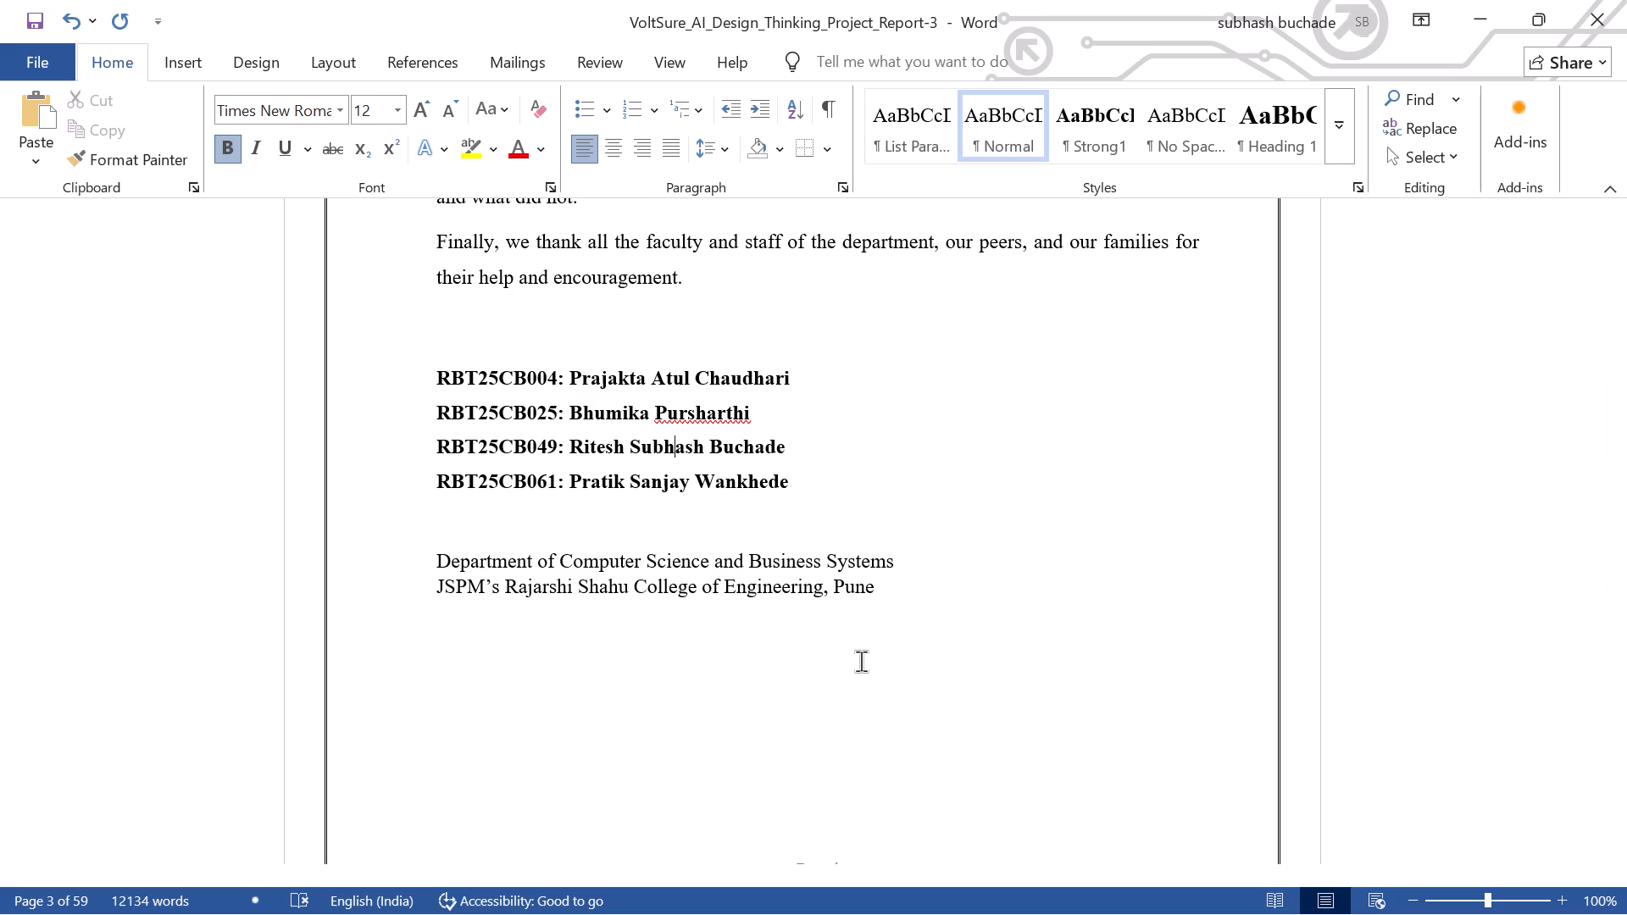
drag(884, 594, 239, 552)
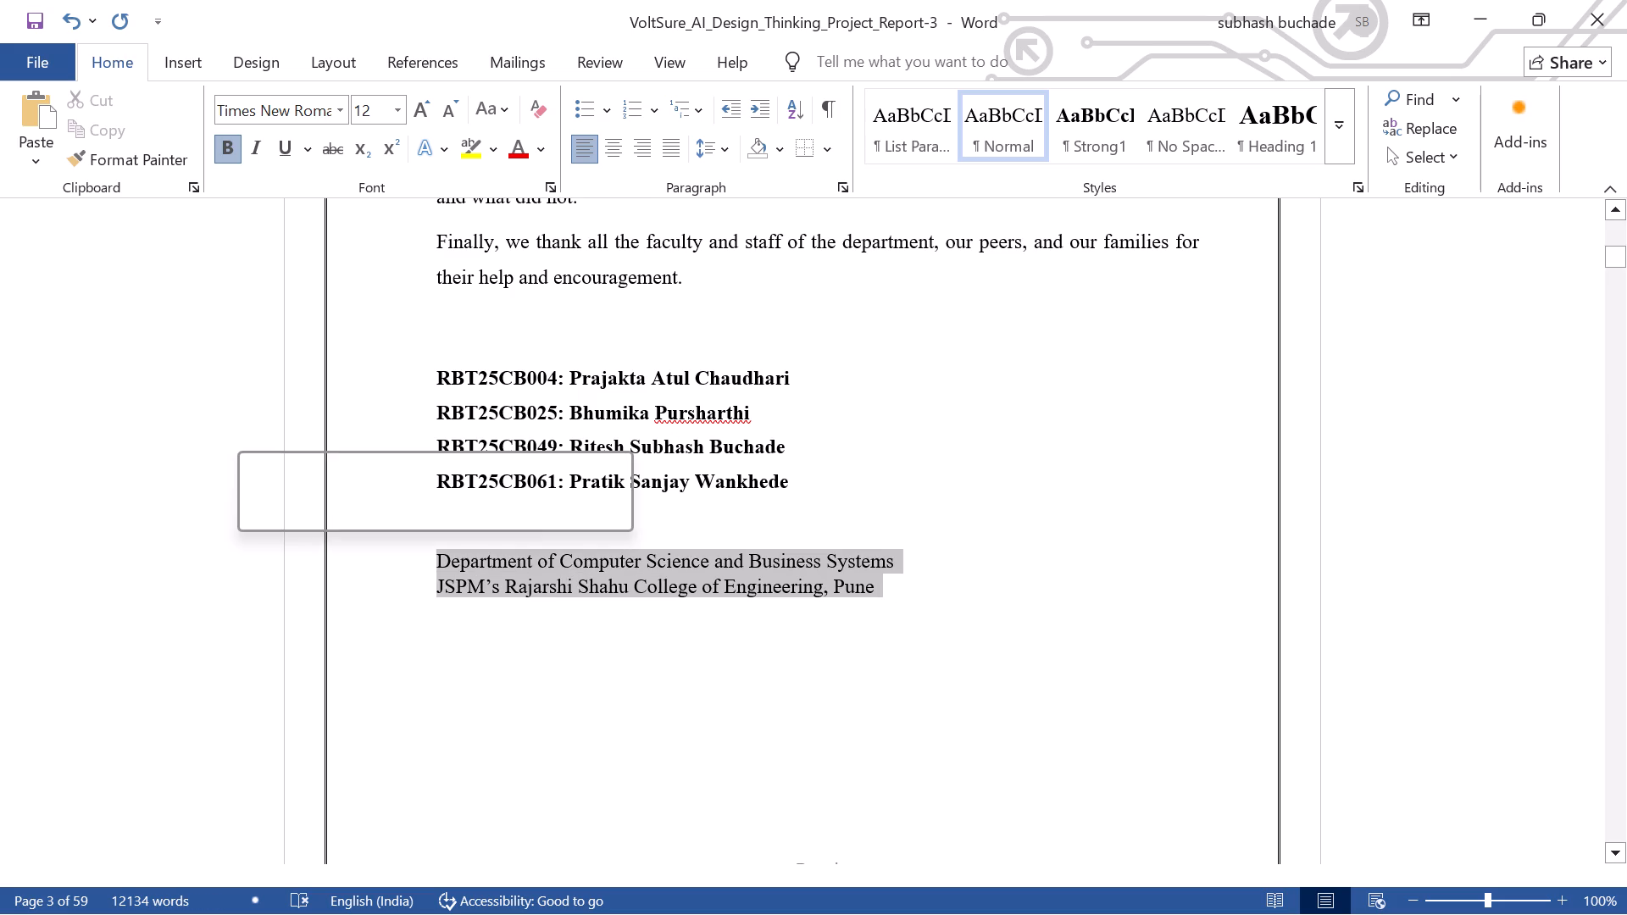
click(254, 512)
Review the Abstract page and the Keywords paragraph that follows it on its own page.
scroll(752, 653, down, 6)
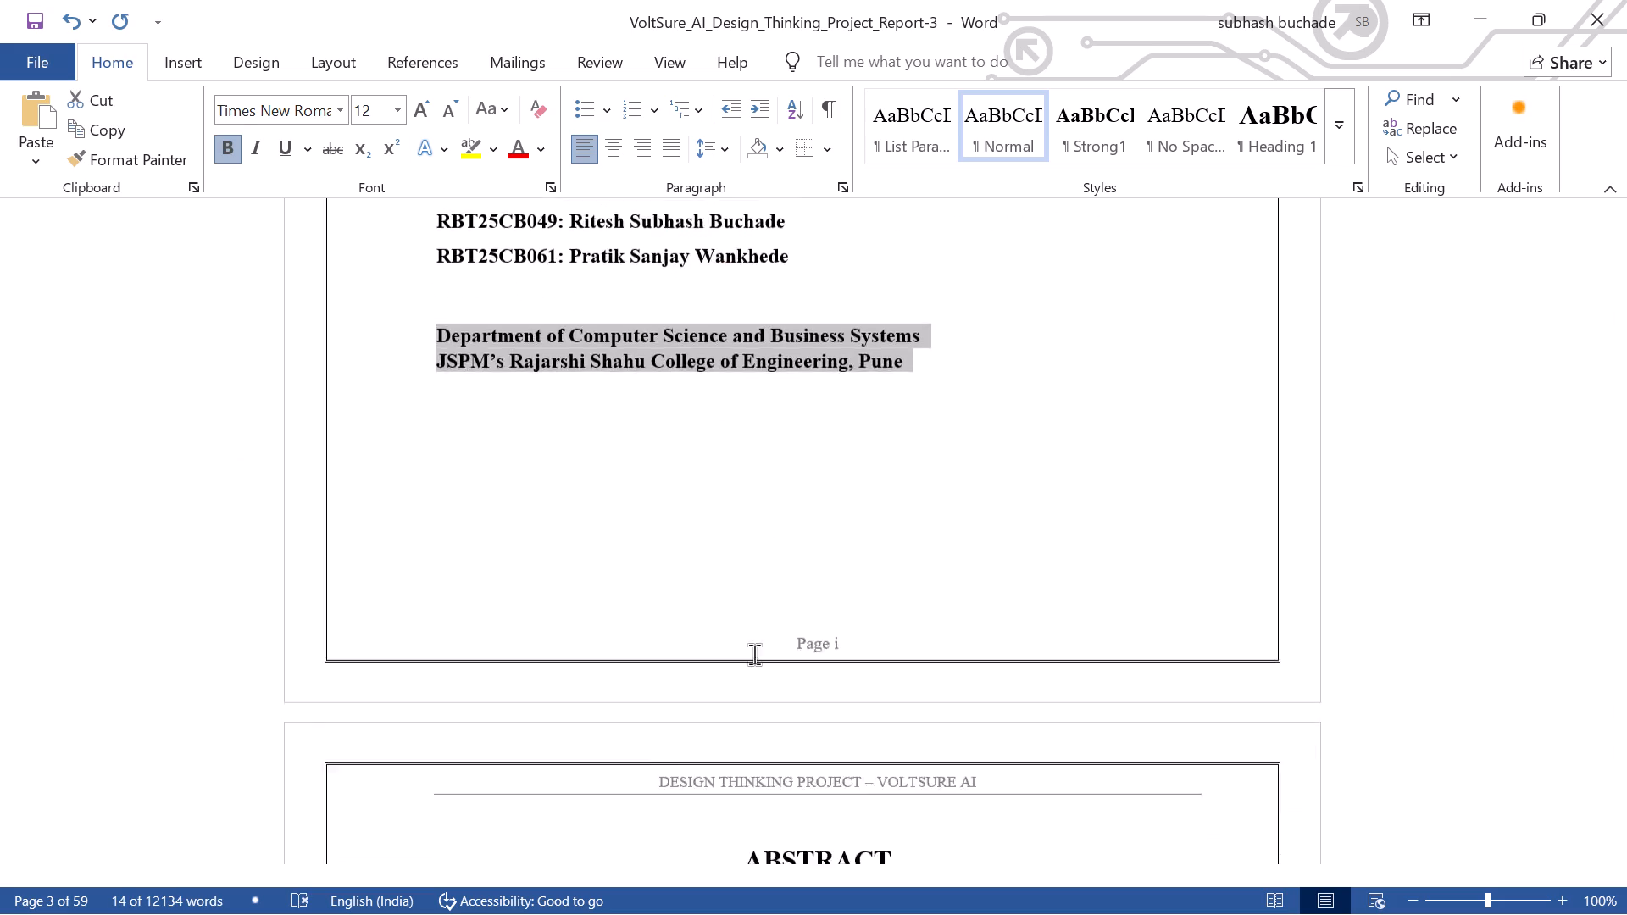
scroll(754, 654, down, 18)
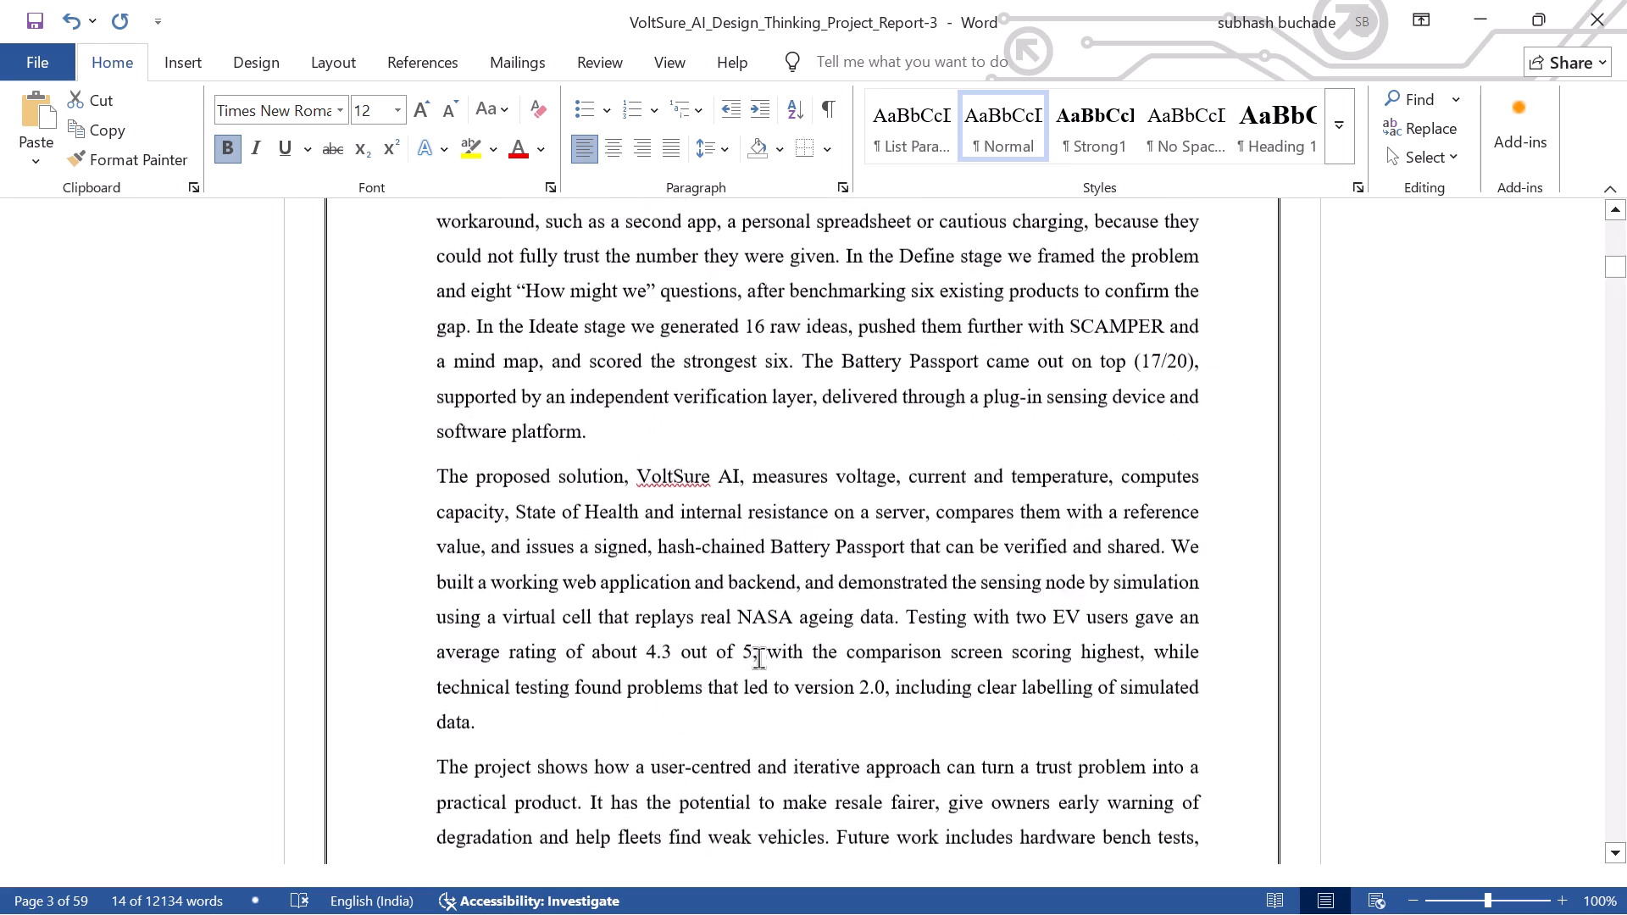
scroll(758, 657, down, 11)
scroll(758, 657, up, 3)
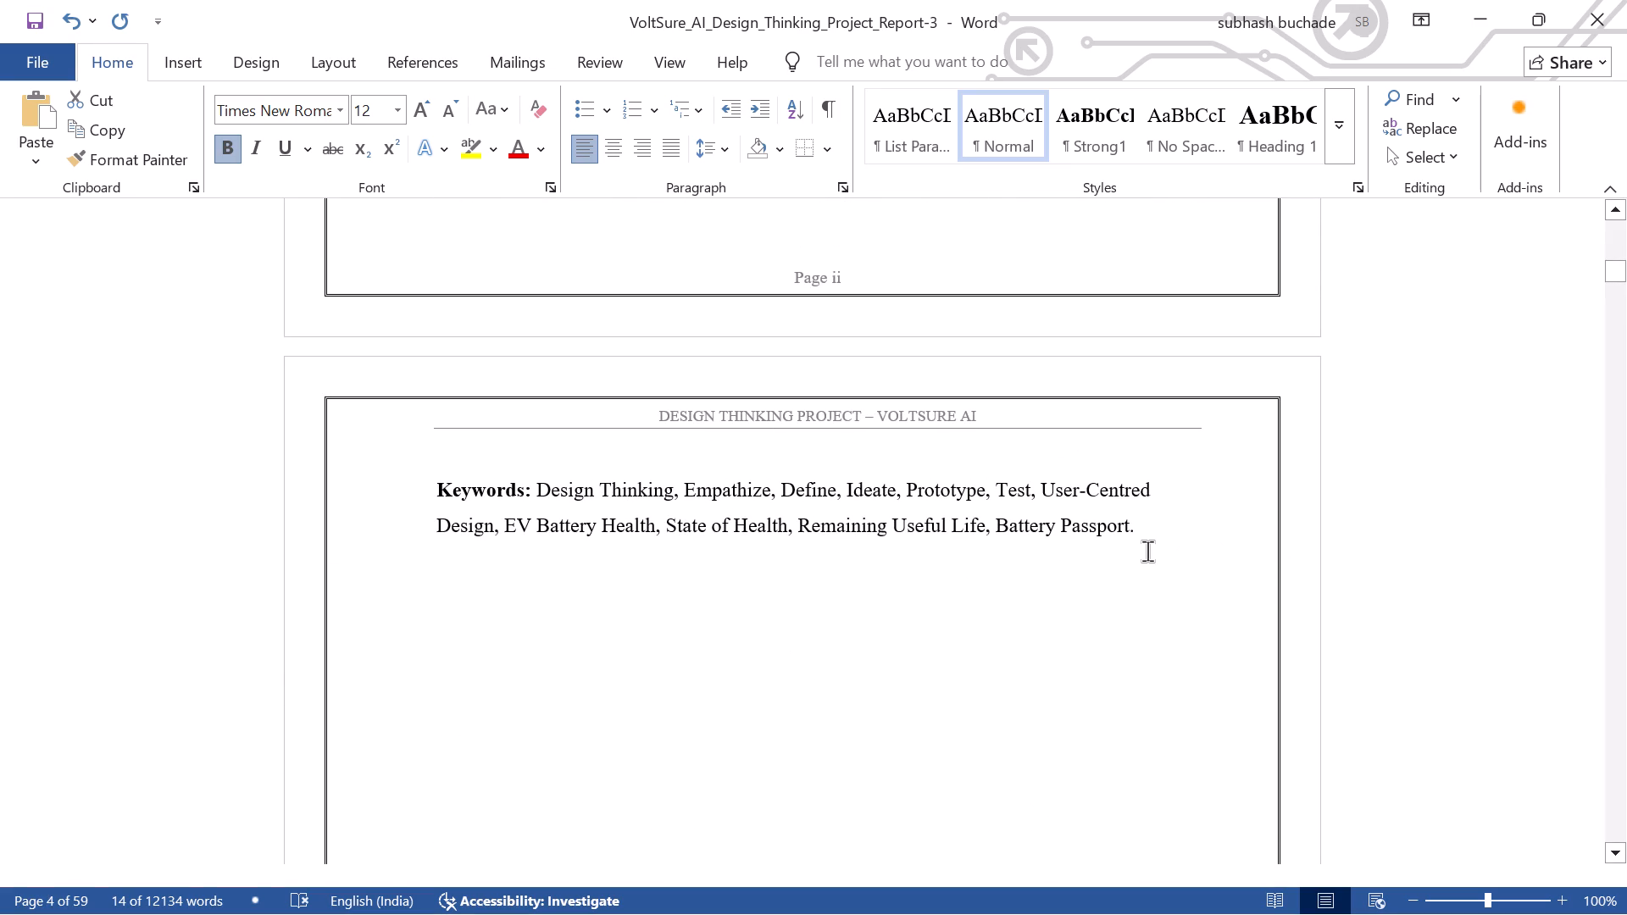
scroll(1136, 552, up, 2)
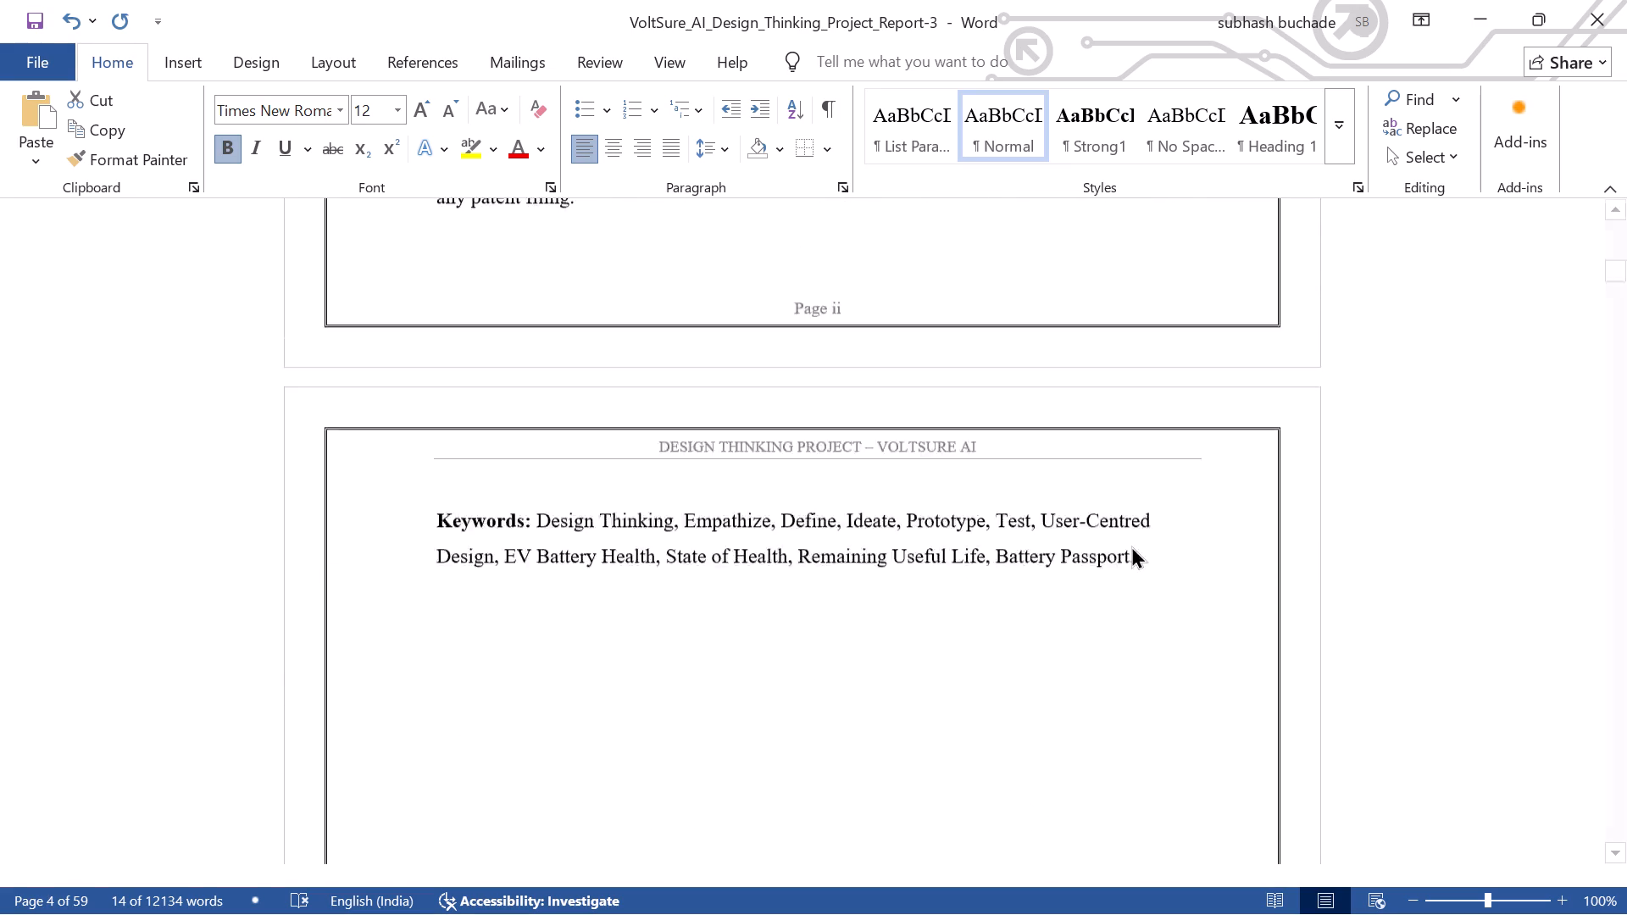
scroll(1131, 546, up, 1)
scroll(614, 490, up, 11)
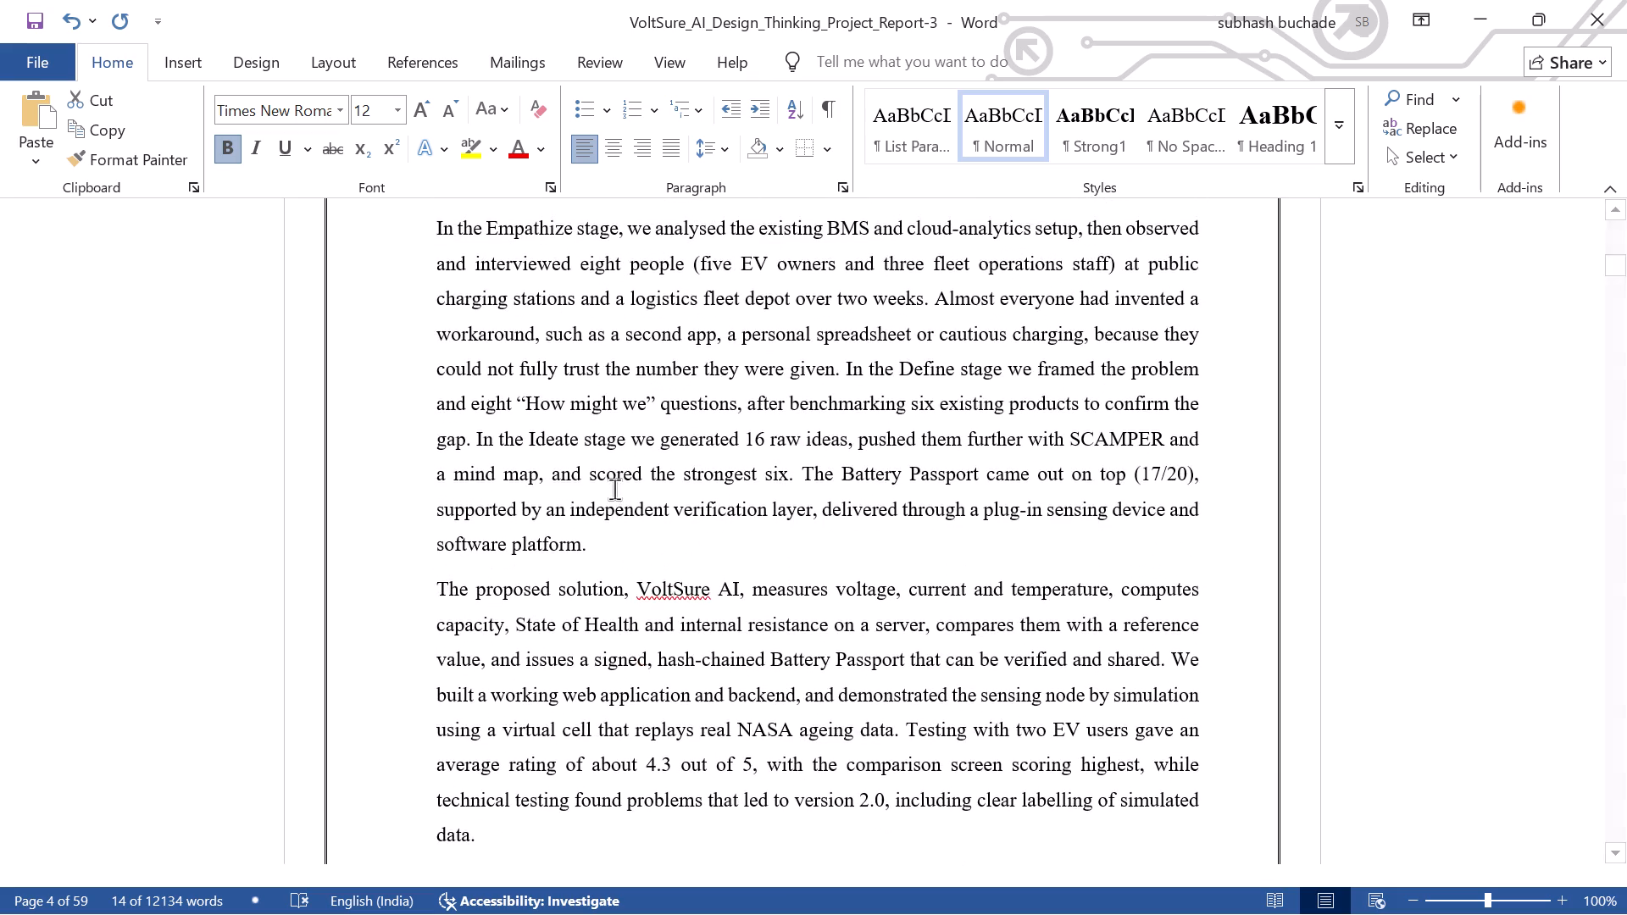
scroll(614, 489, up, 10)
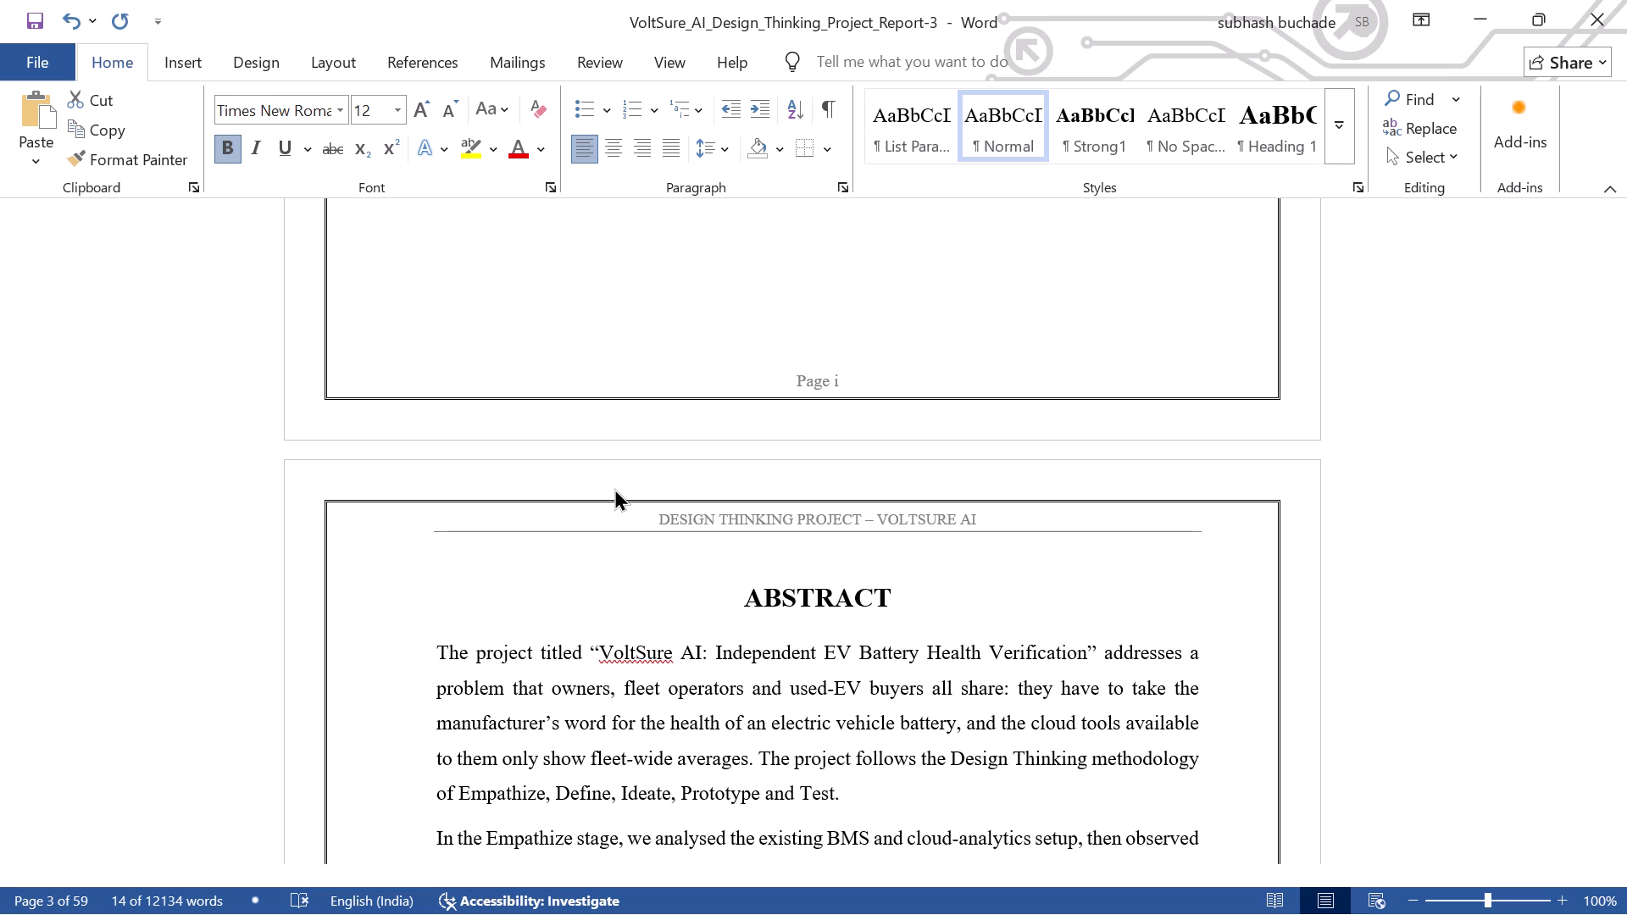
scroll(647, 526, up, 2)
scroll(647, 526, down, 6)
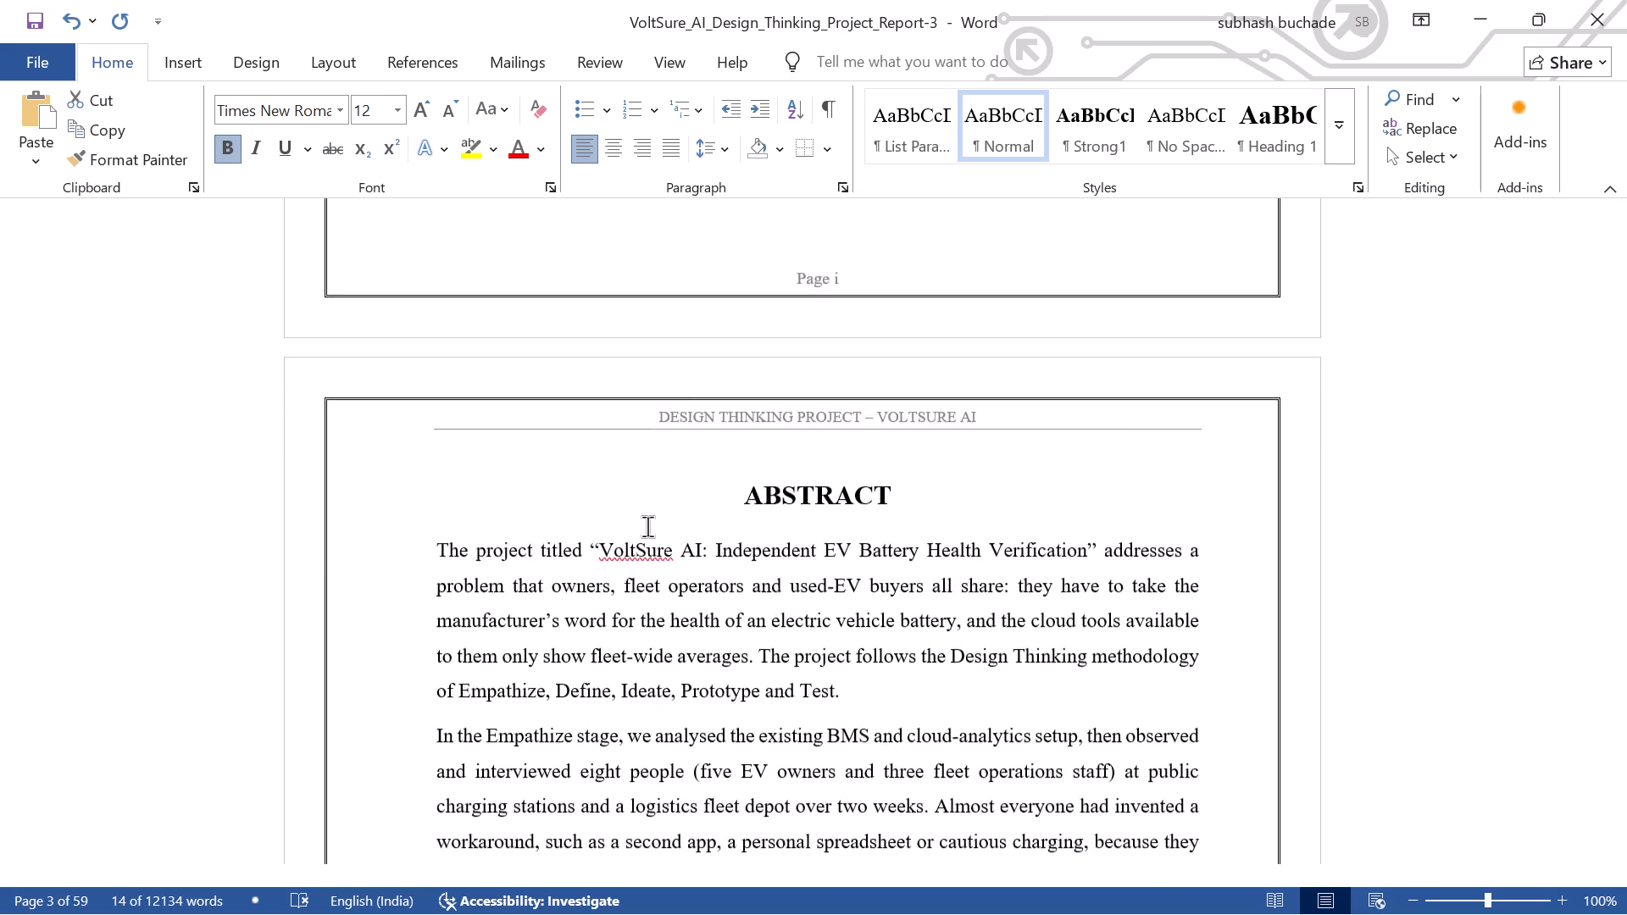
scroll(647, 526, down, 13)
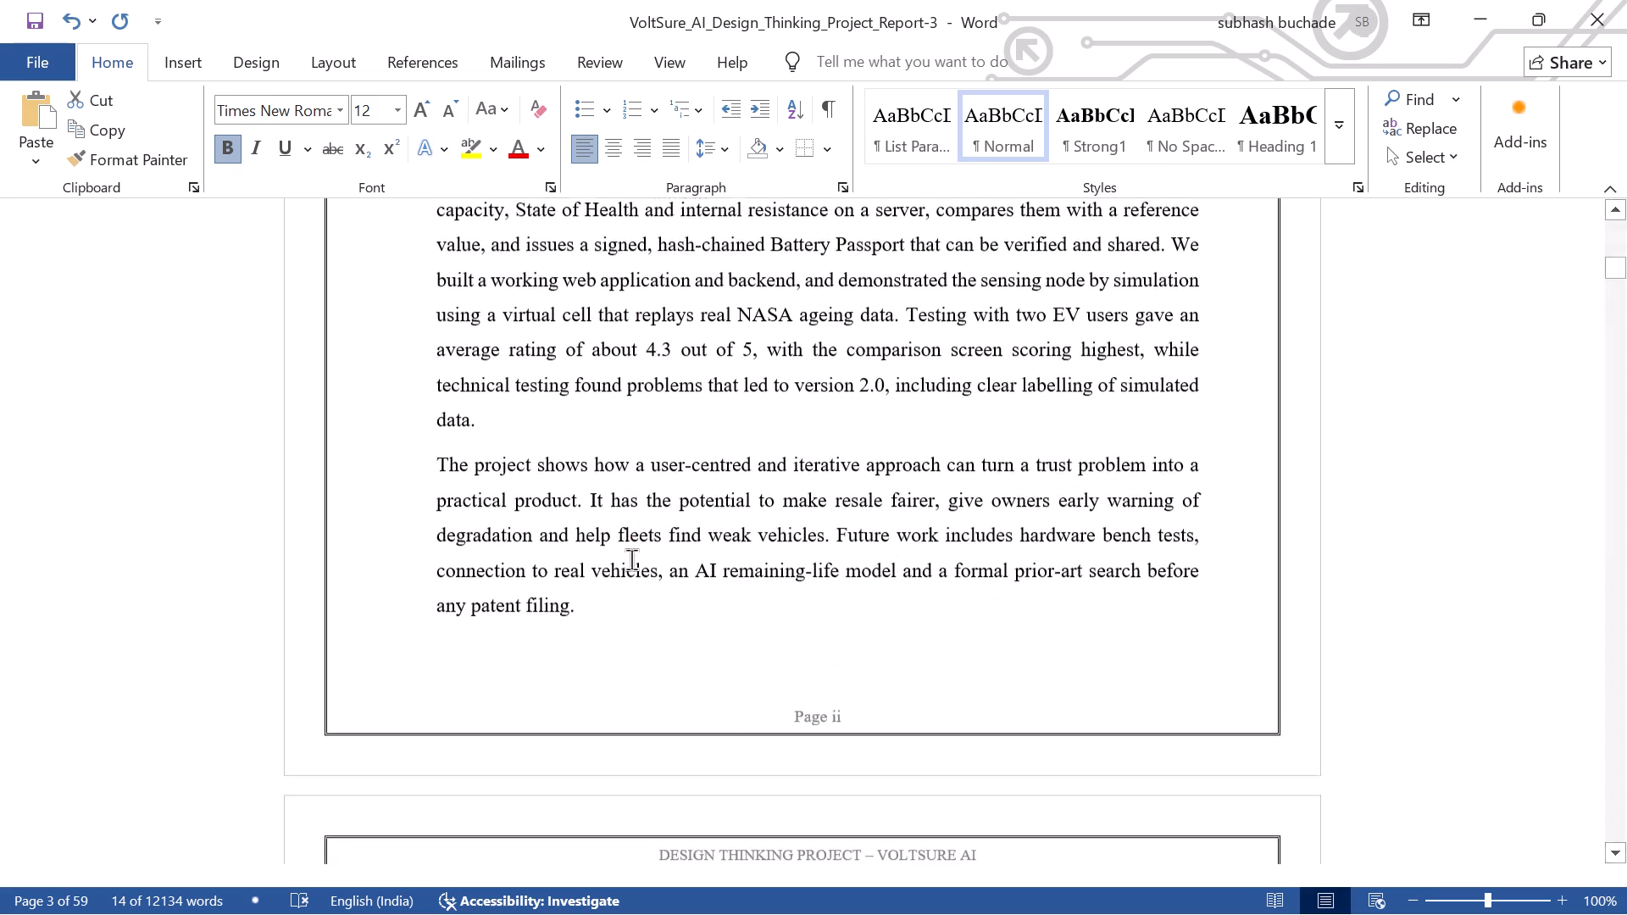
scroll(631, 559, down, 6)
scroll(630, 560, up, 4)
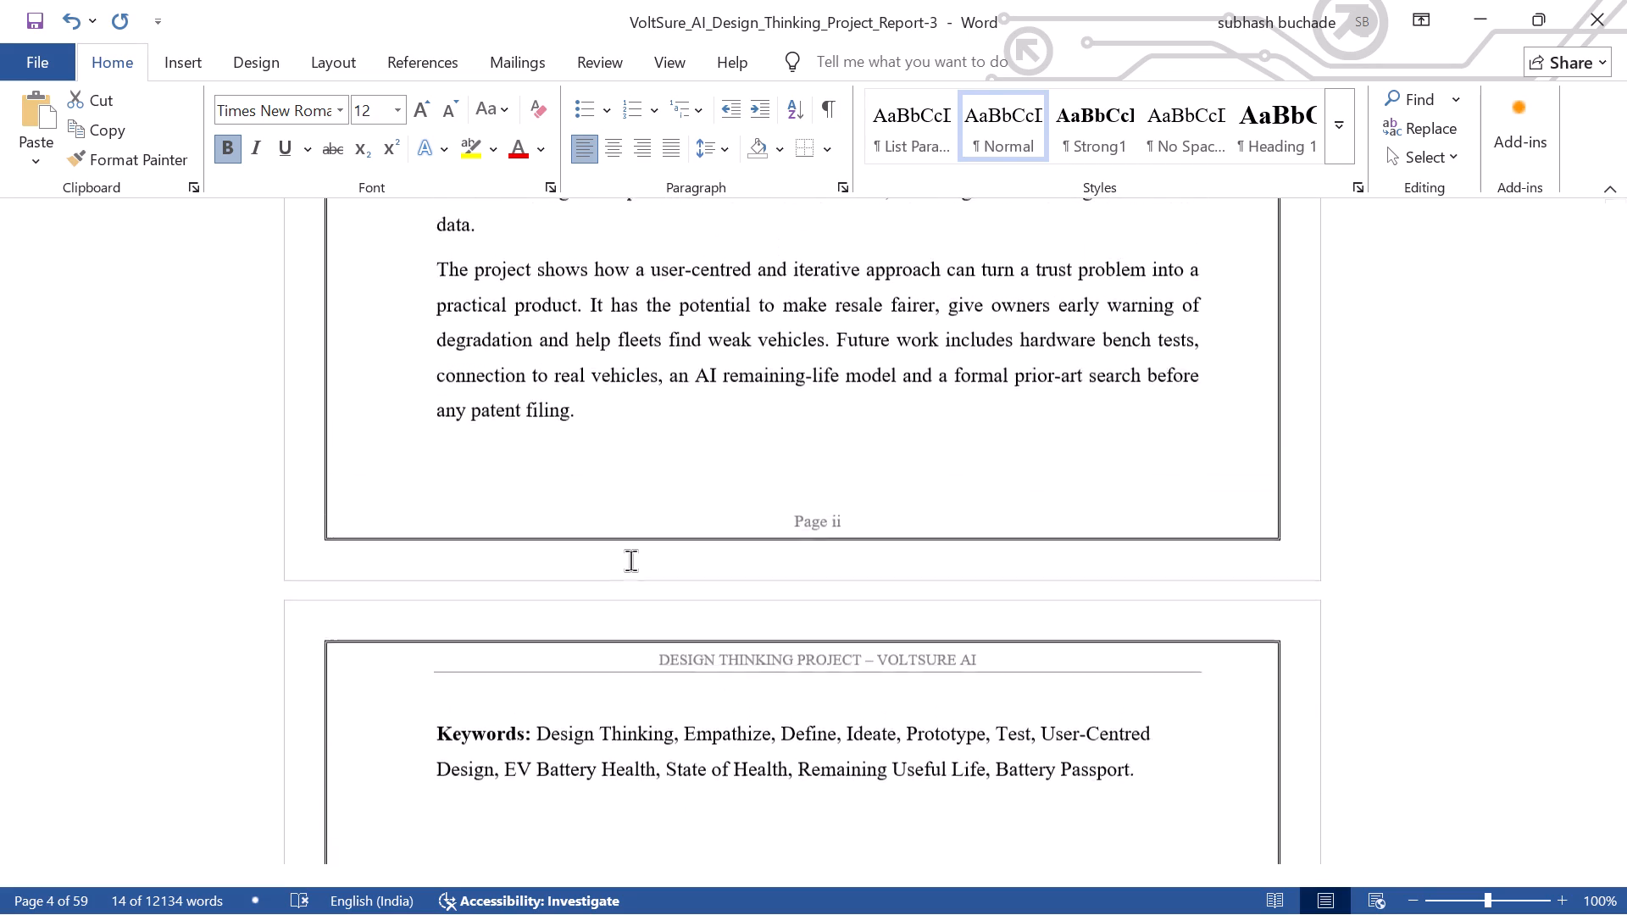
scroll(630, 560, up, 1)
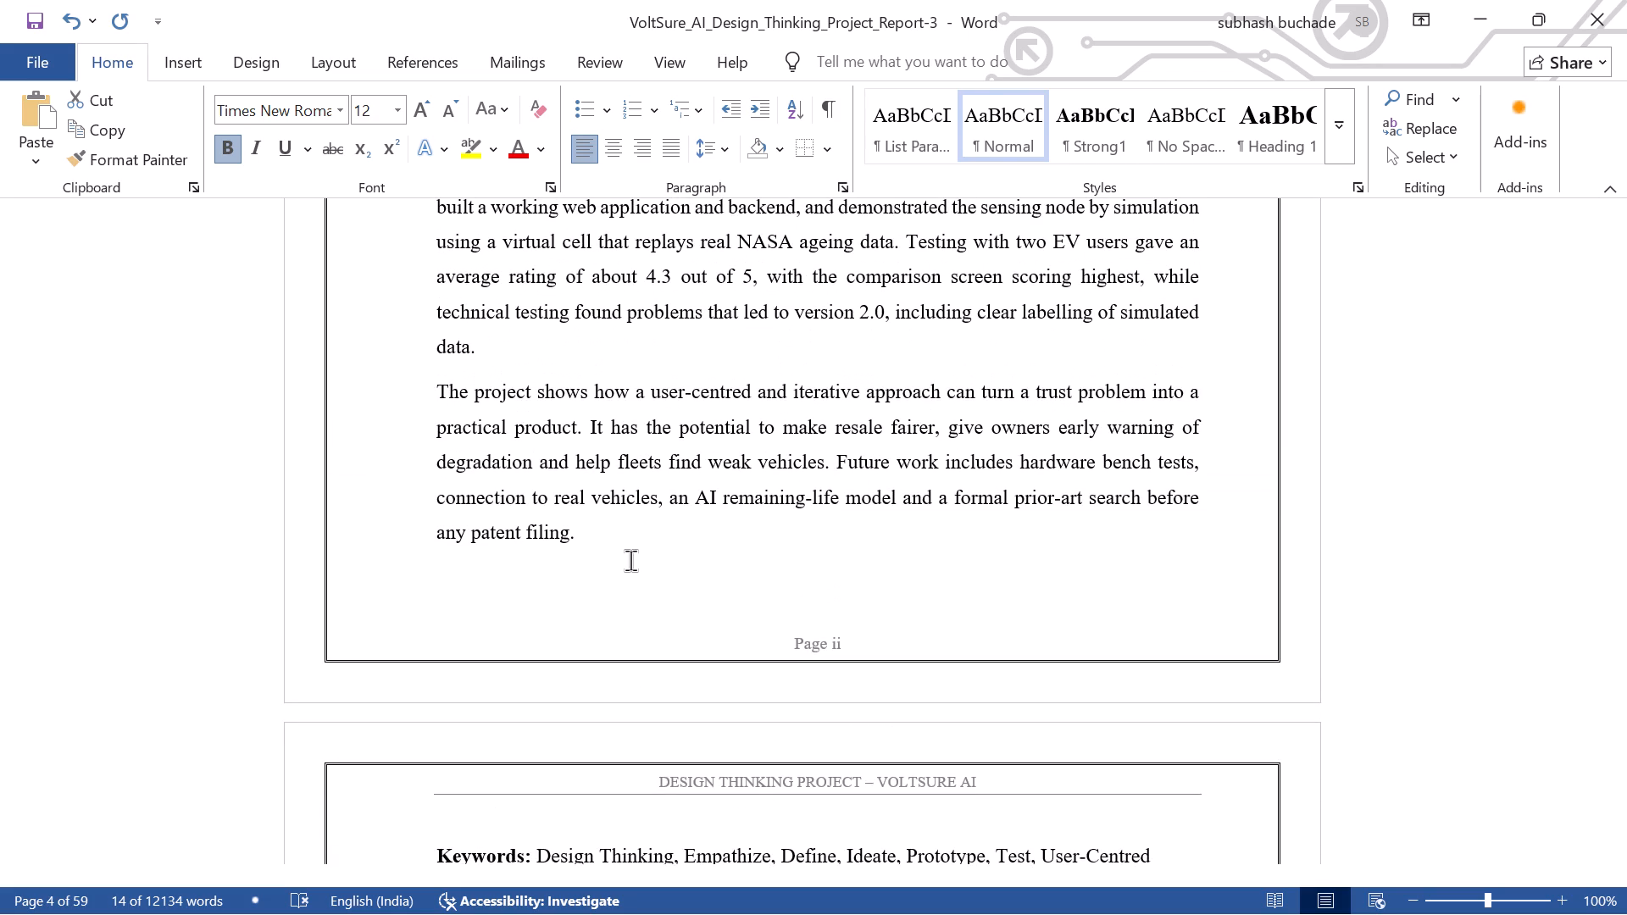
scroll(630, 560, up, 12)
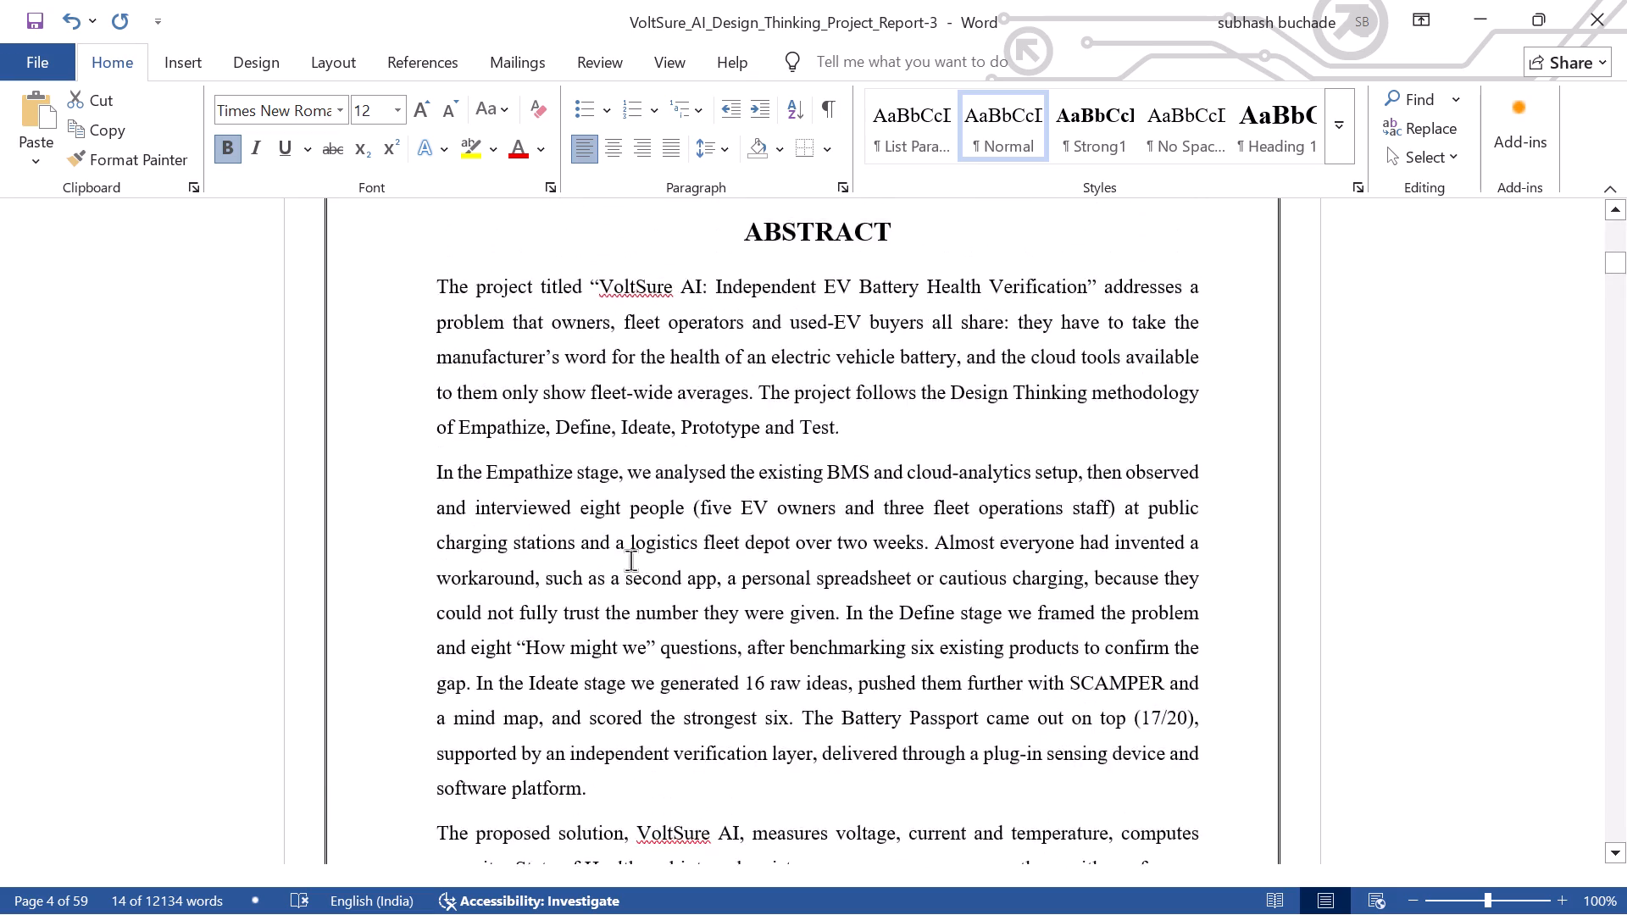
Return to the certificate page and place the text cursor at the end of the "Date:" line.
scroll(630, 560, up, 13)
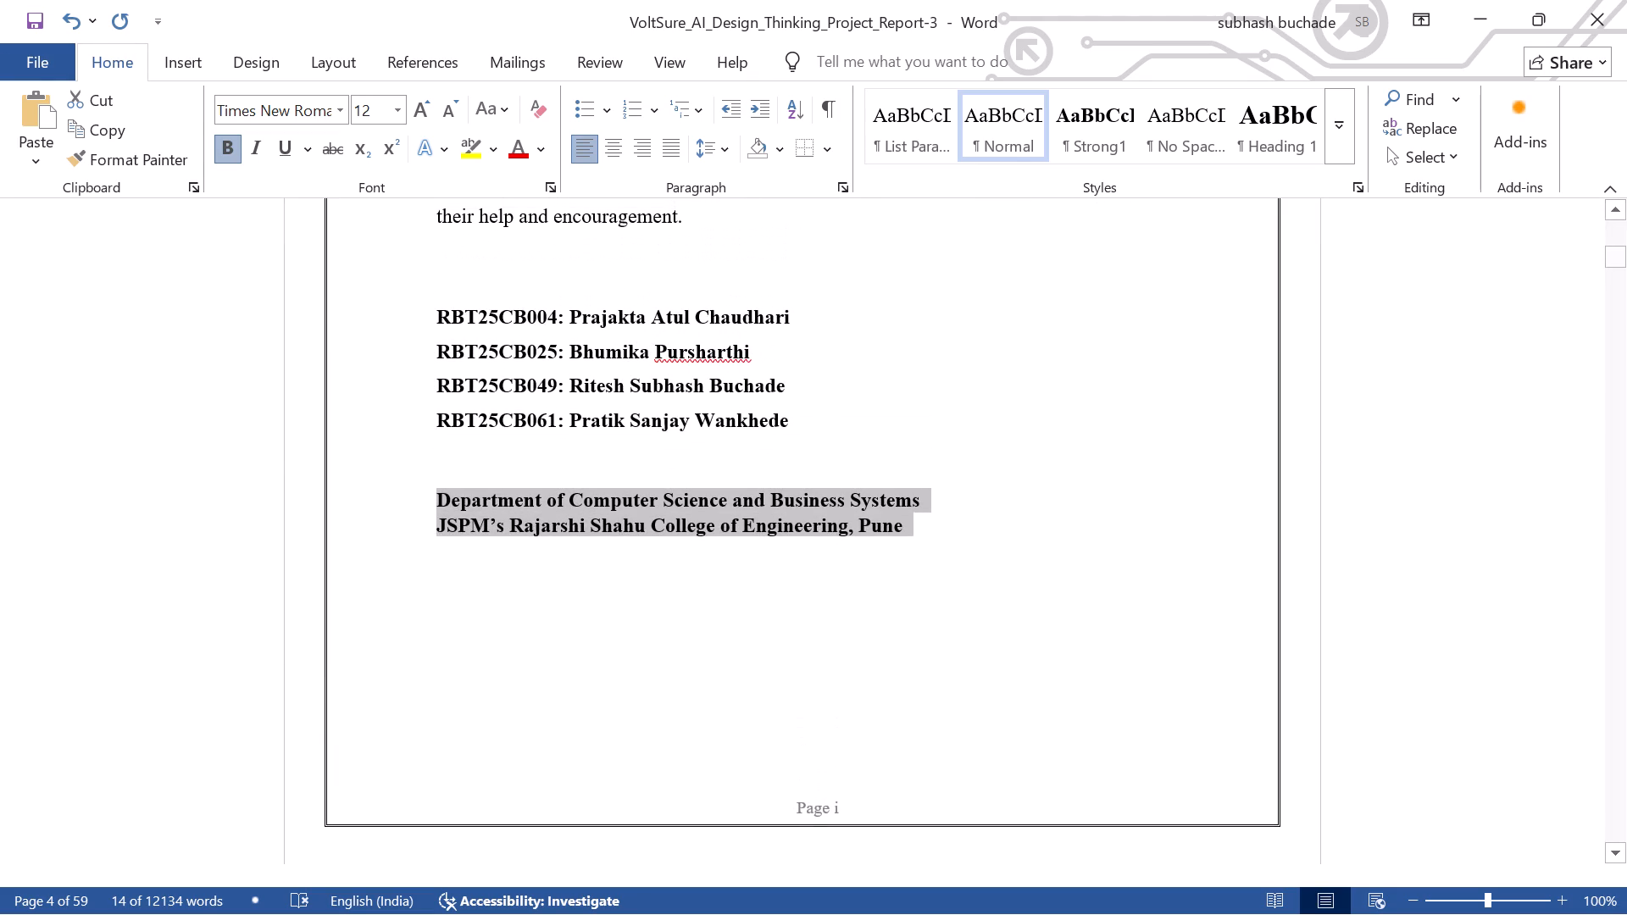
click(648, 643)
scroll(648, 641, up, 7)
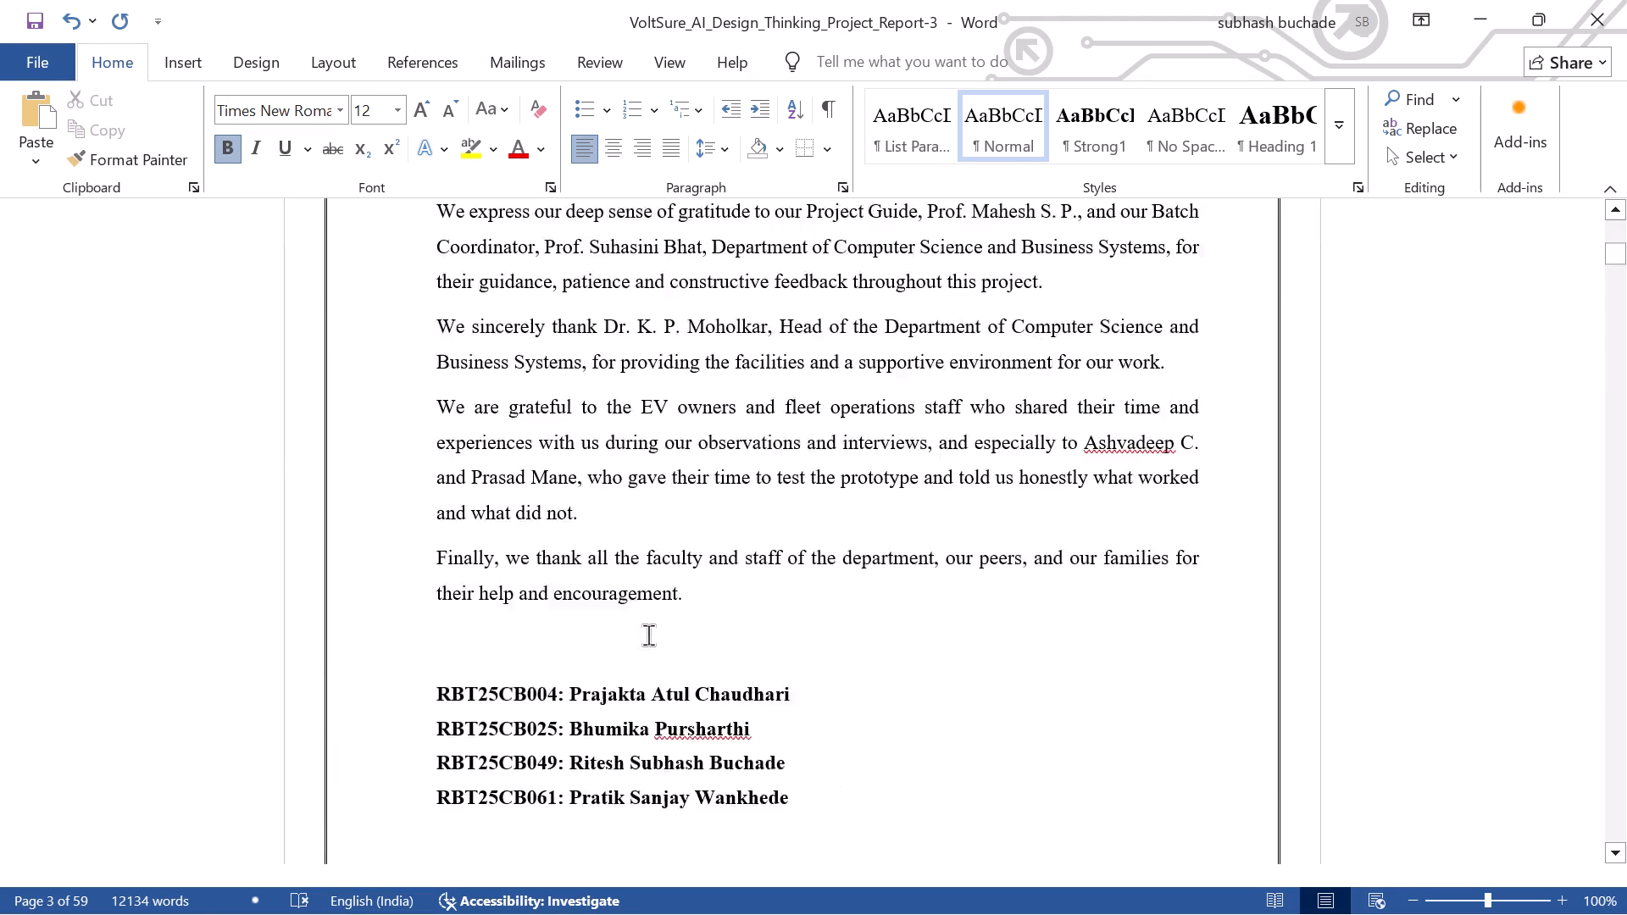
scroll(648, 635, up, 18)
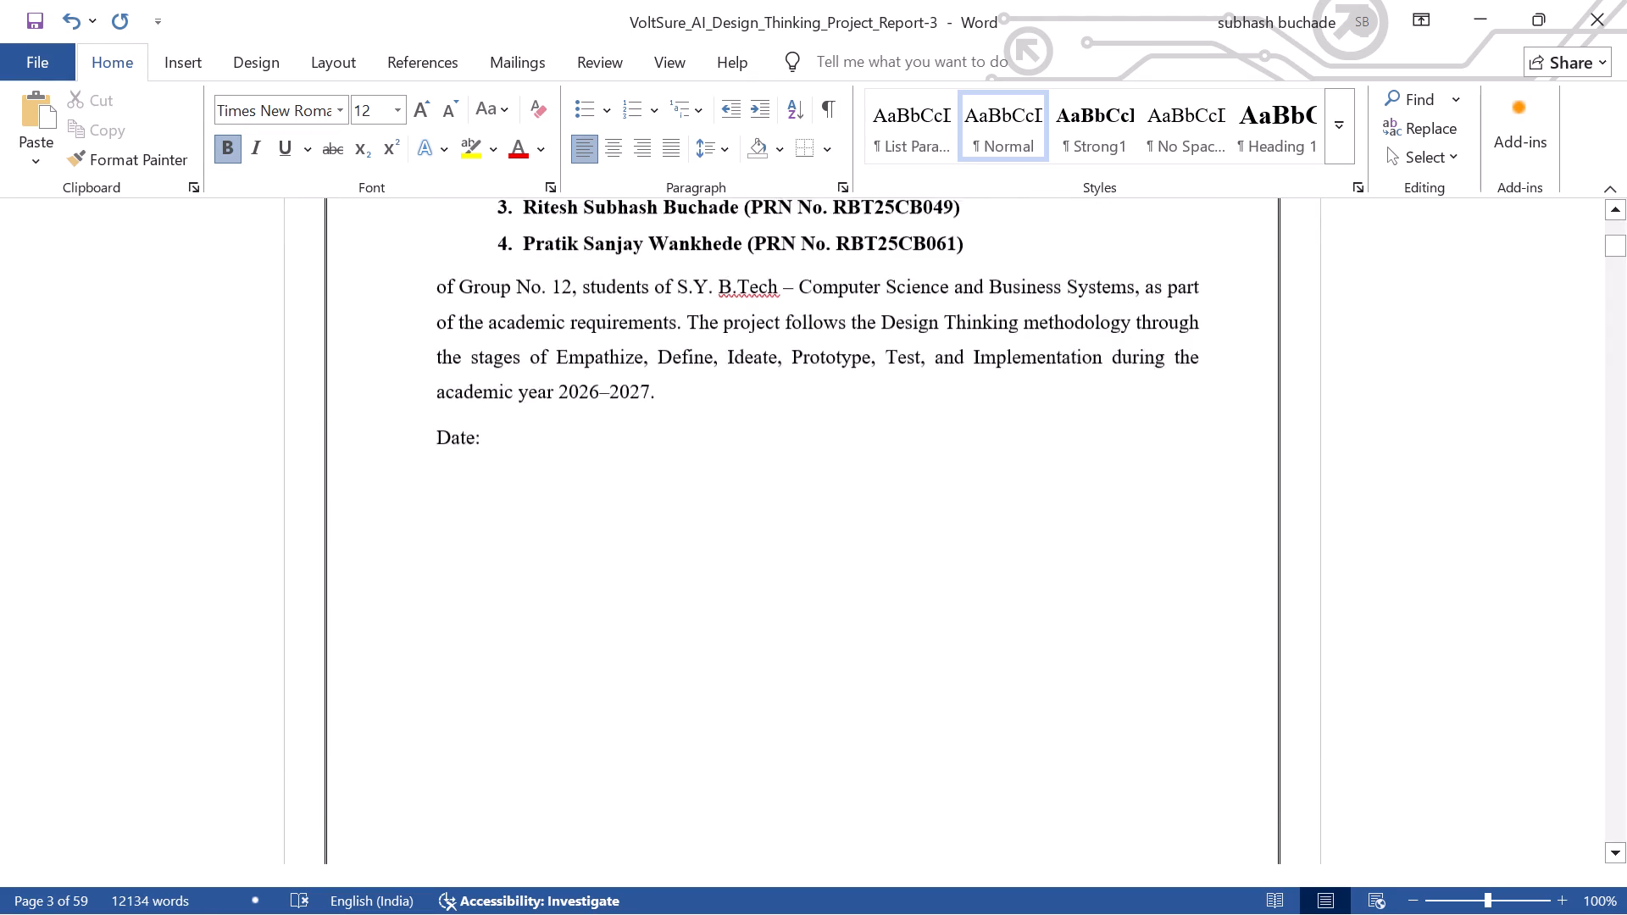
scroll(647, 632, up, 3)
click(522, 687)
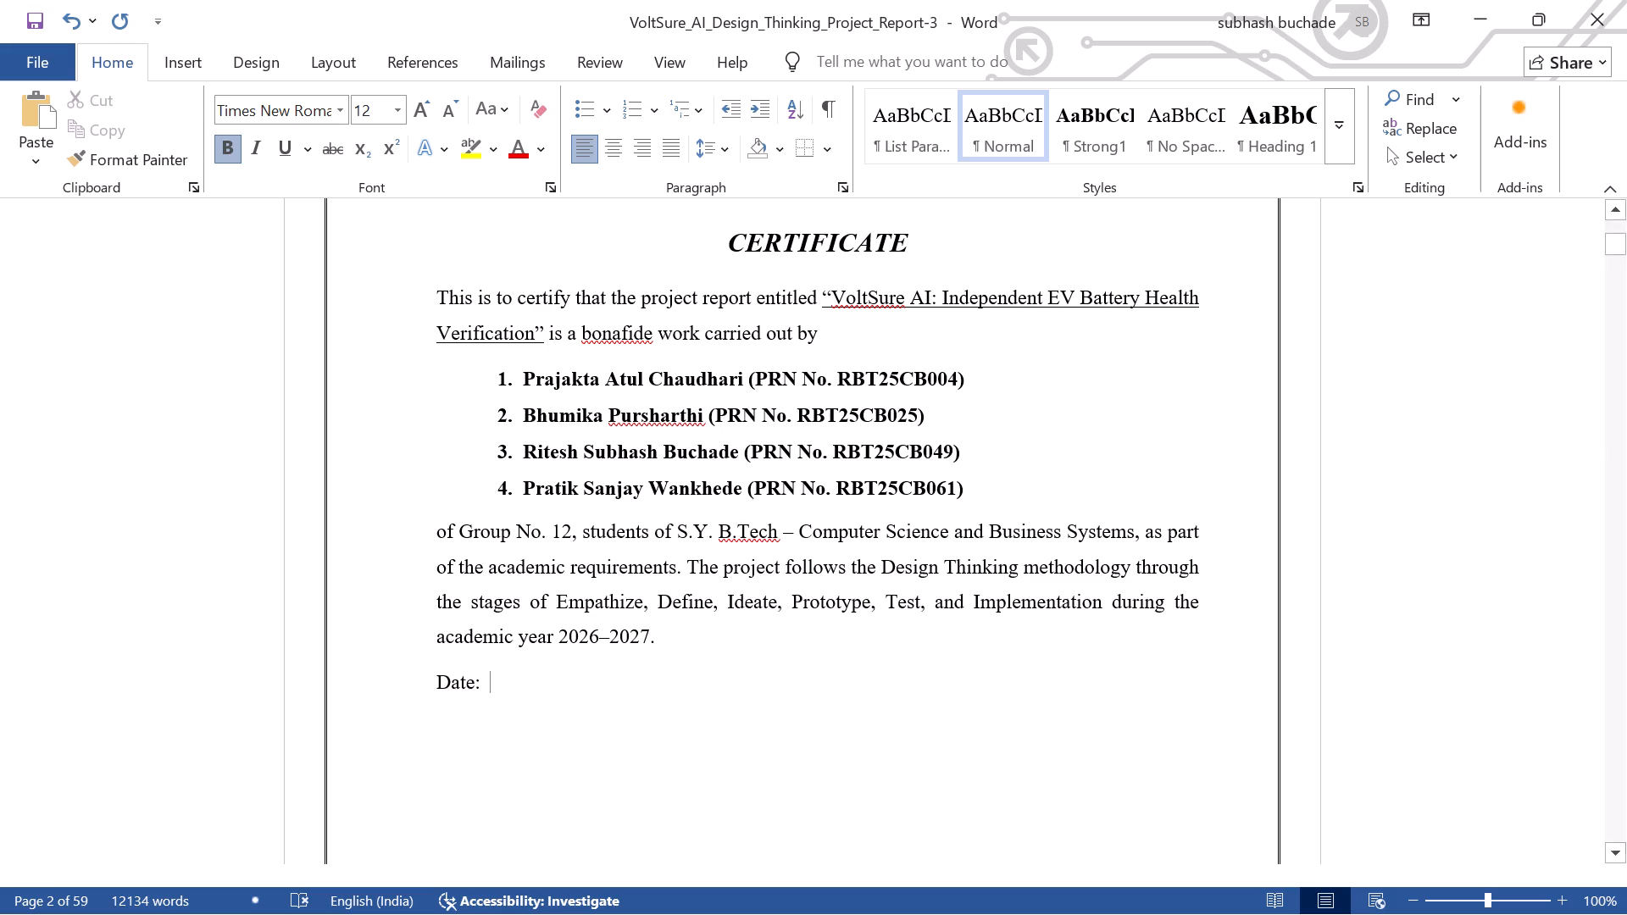
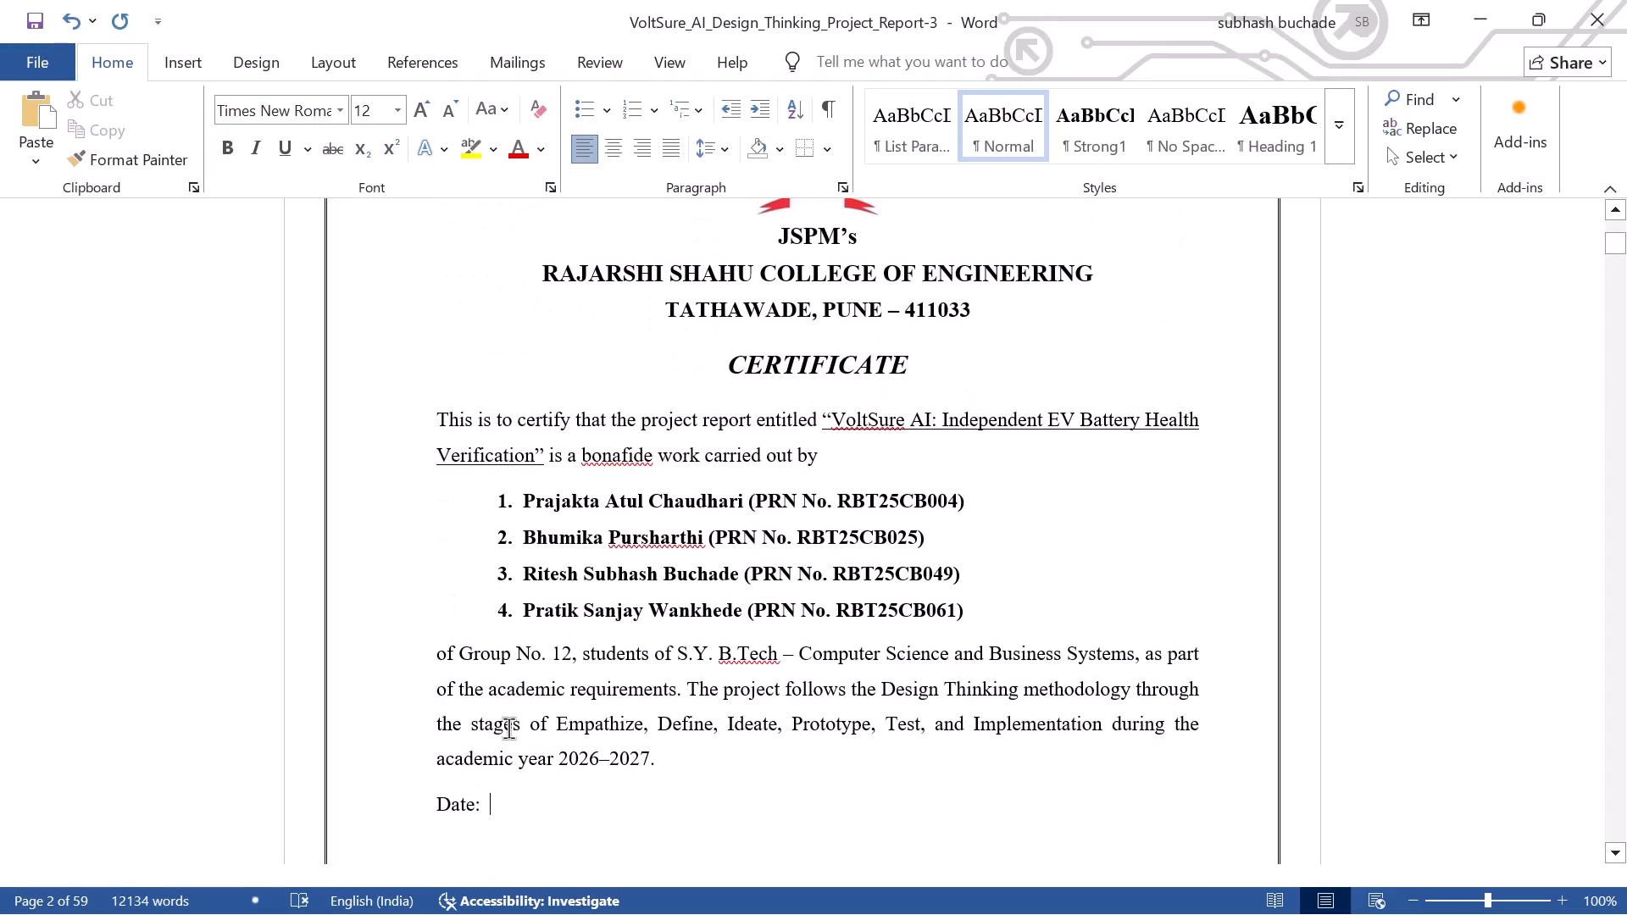
Enter 26/2026 directly after "Date:" on the certificate page, removing the trailing space before it.
scroll(508, 728, down, 4)
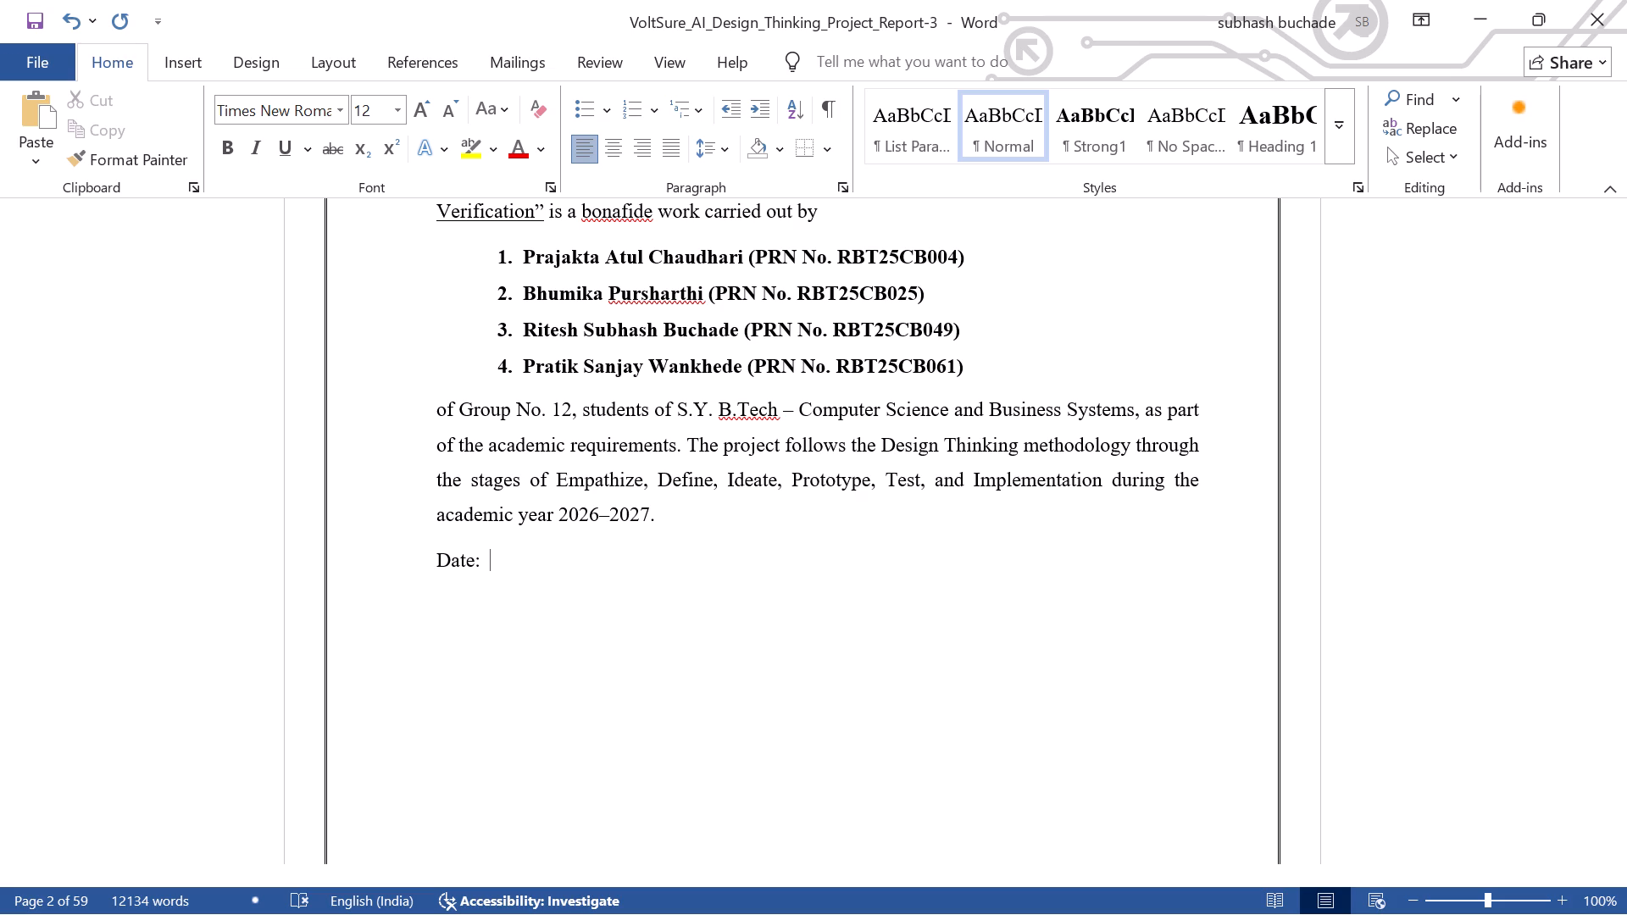
text(26)
key(BackSpace)
key(BackSpace)
text(26)
key(BackSpace)
key(BackSpace)
key(BackSpace)
text(26)
key(slash)
text(10)
text(10)
key(BackSpace)
key(BackSpace)
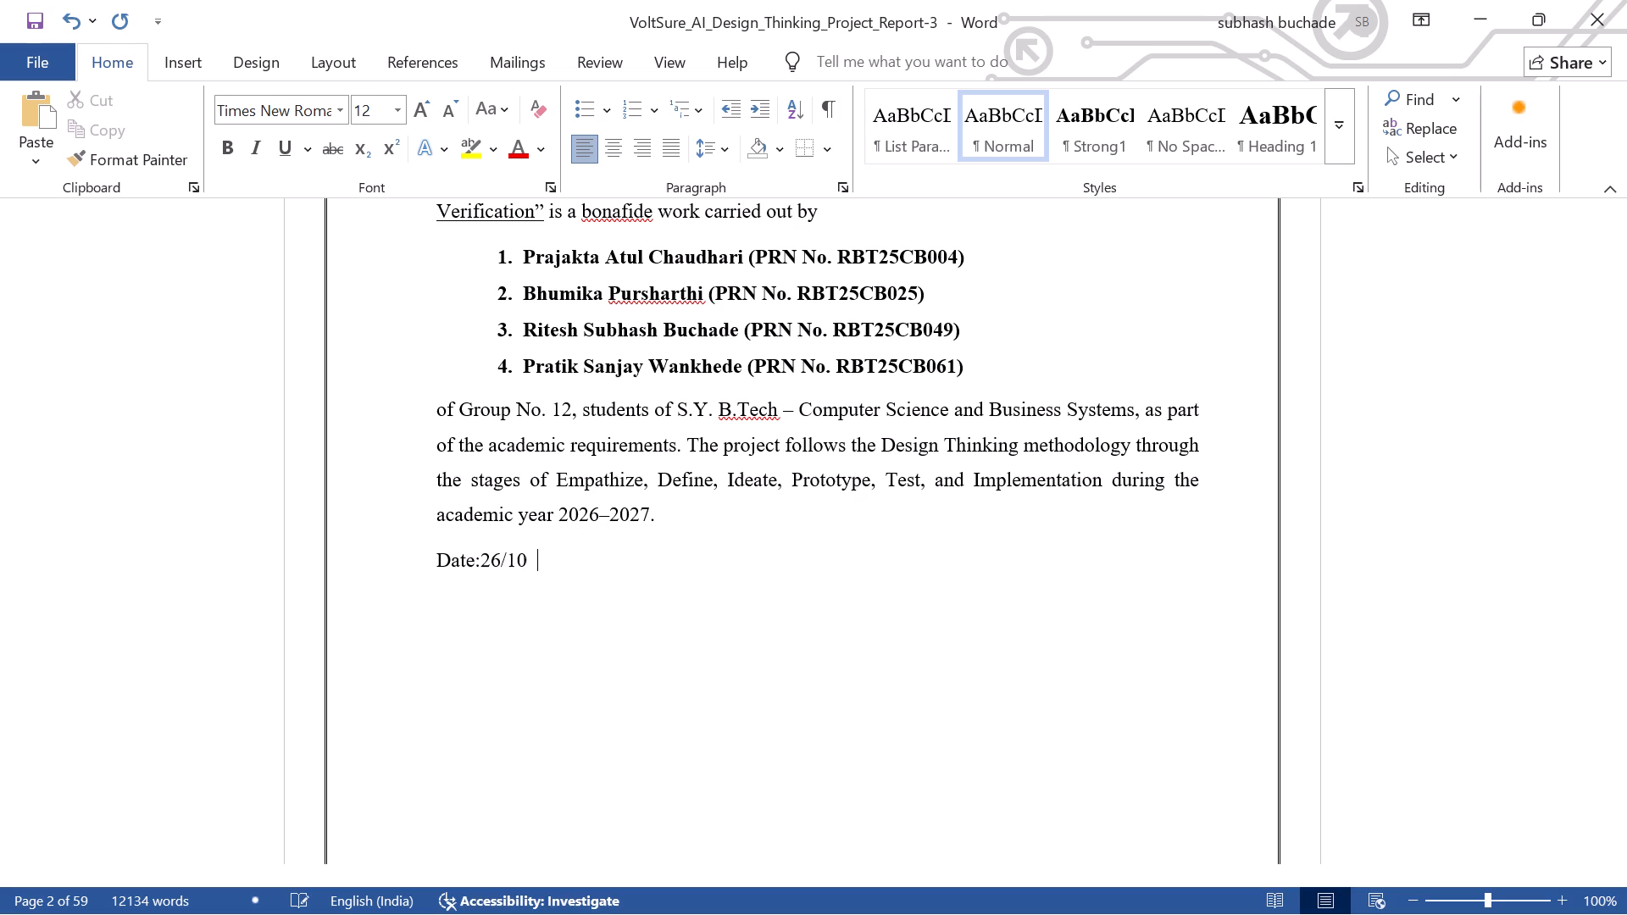
key(BackSpace)
key(BackSpace)
text(2026)
Insert a space after "Date:" and add the month 10 after the day so the date reads 26/10/2026.
key(Left)
key(Left)
key(Left)
key(Left)
key(Left)
key(Left)
key(Left)
key(space)
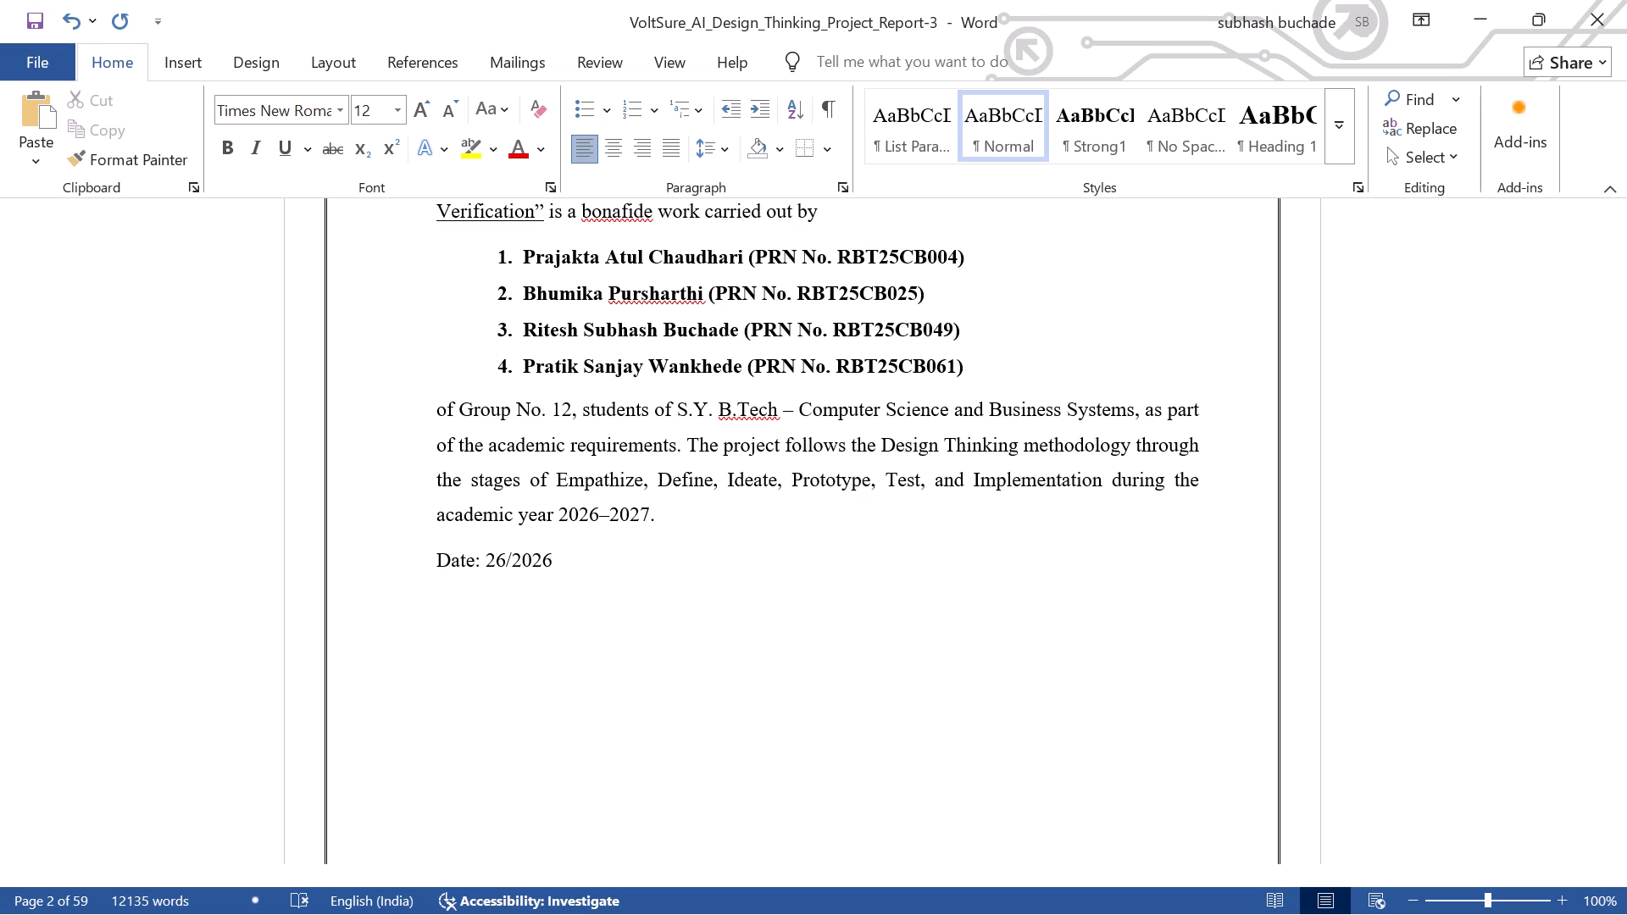
key(Right)
key(Right)
key(slash)
text(10)
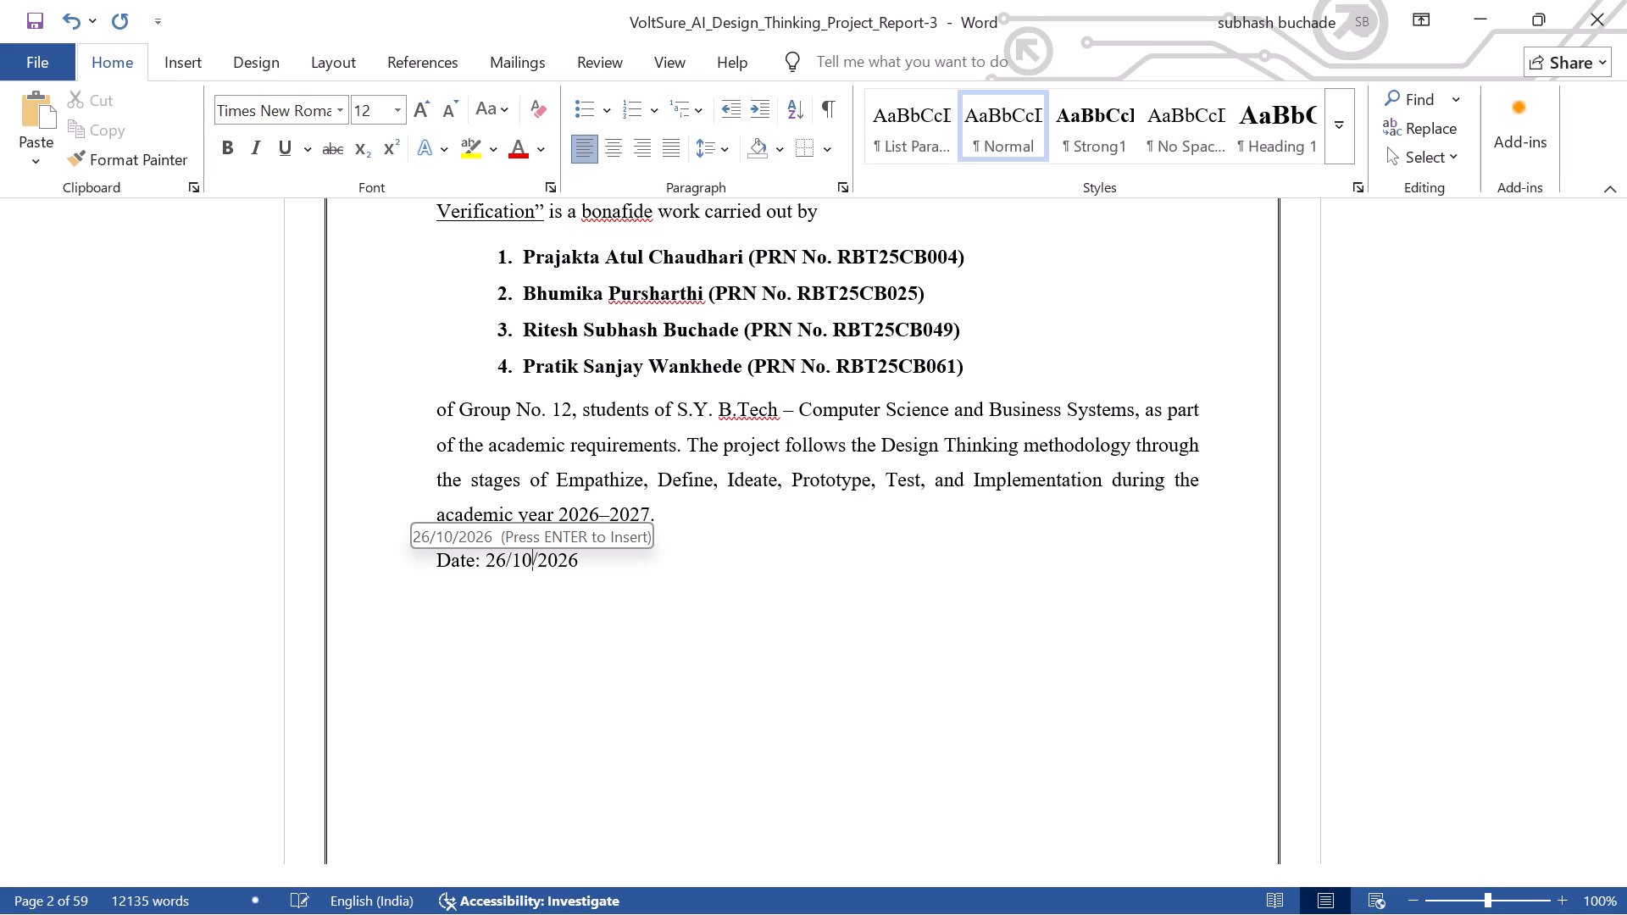
key(Right)
key(Right)
key(Right)
key(Right)
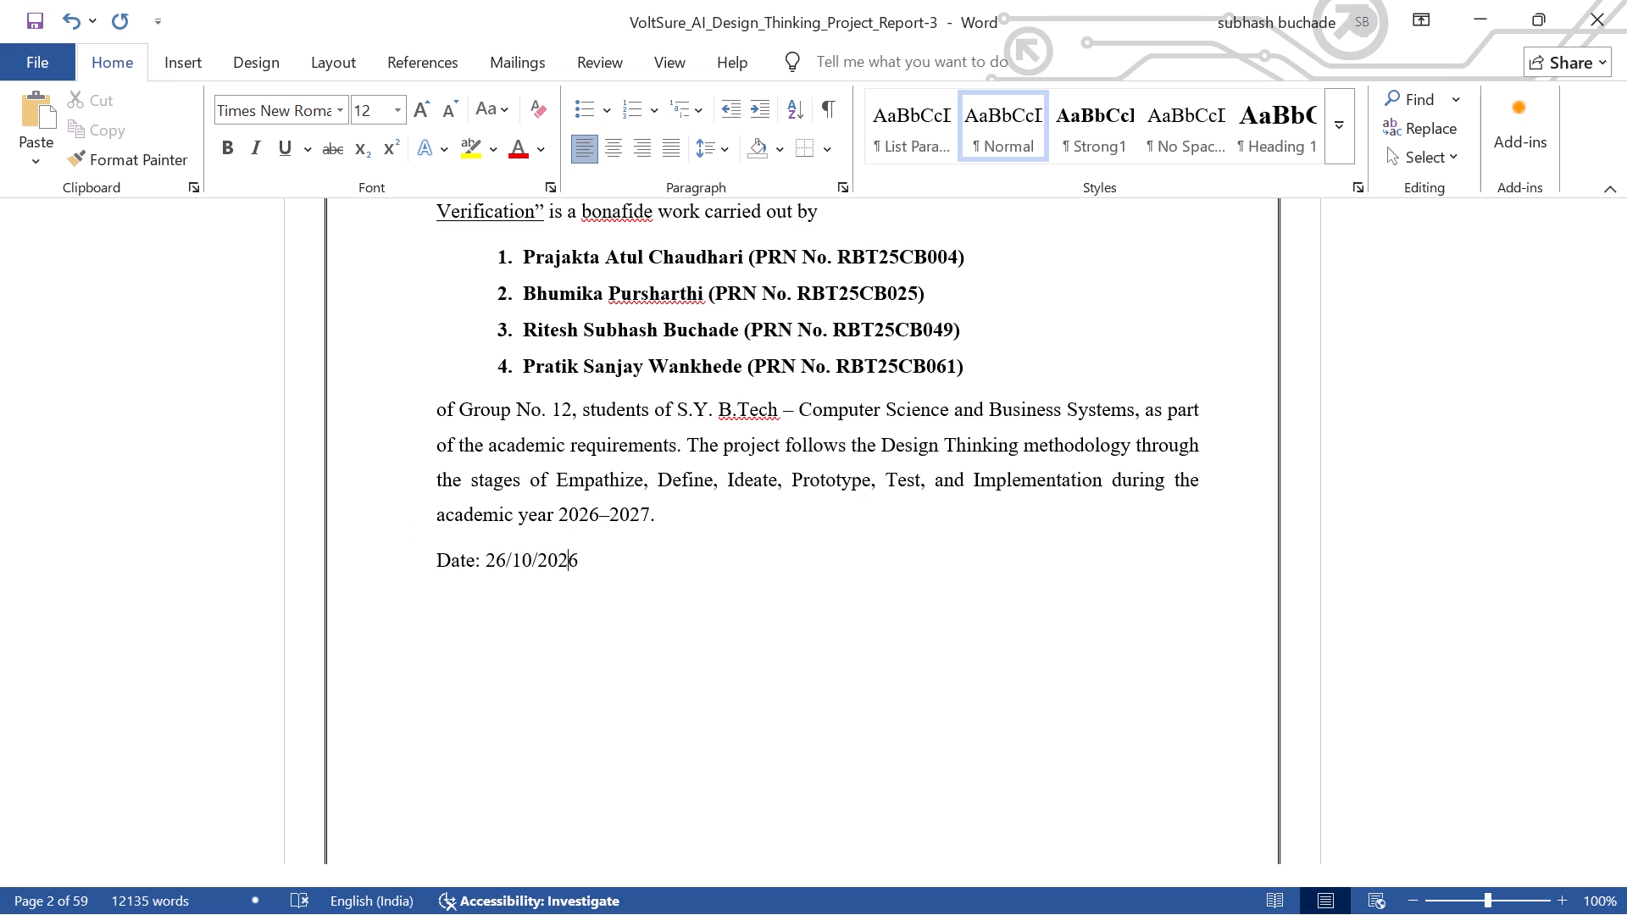
key(Right)
key(Right)
Add three blank paragraphs below the date line on the certificate page.
scroll(364, 633, up, 6)
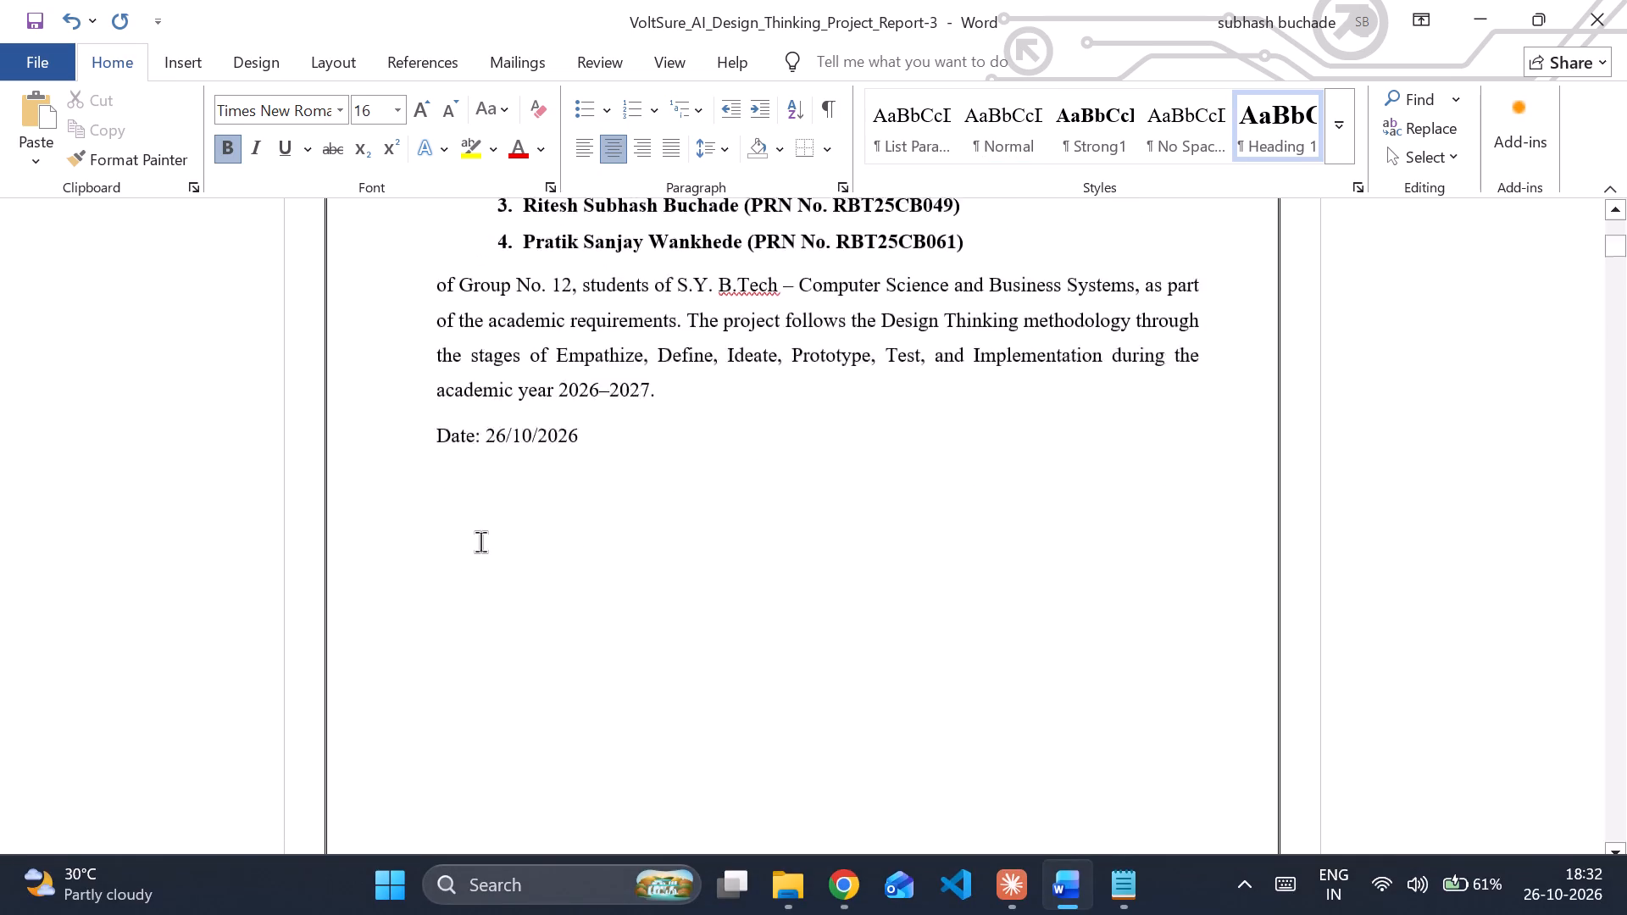
scroll(478, 557, down, 5)
click(482, 391)
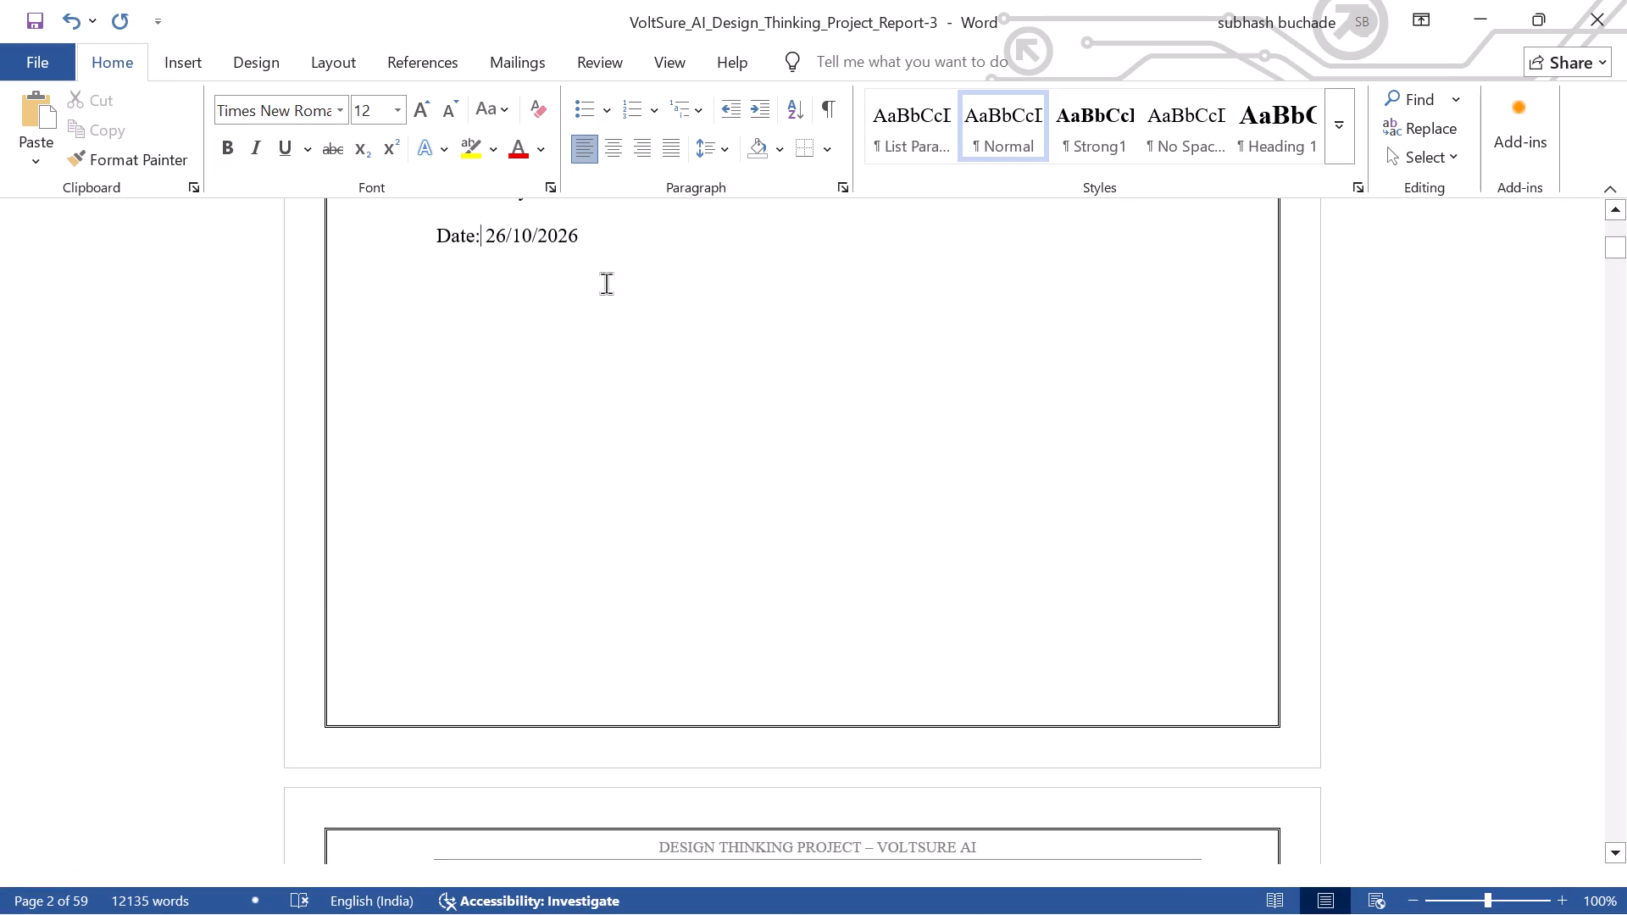
click(617, 226)
key(Return)
key(Return)
key(Return)
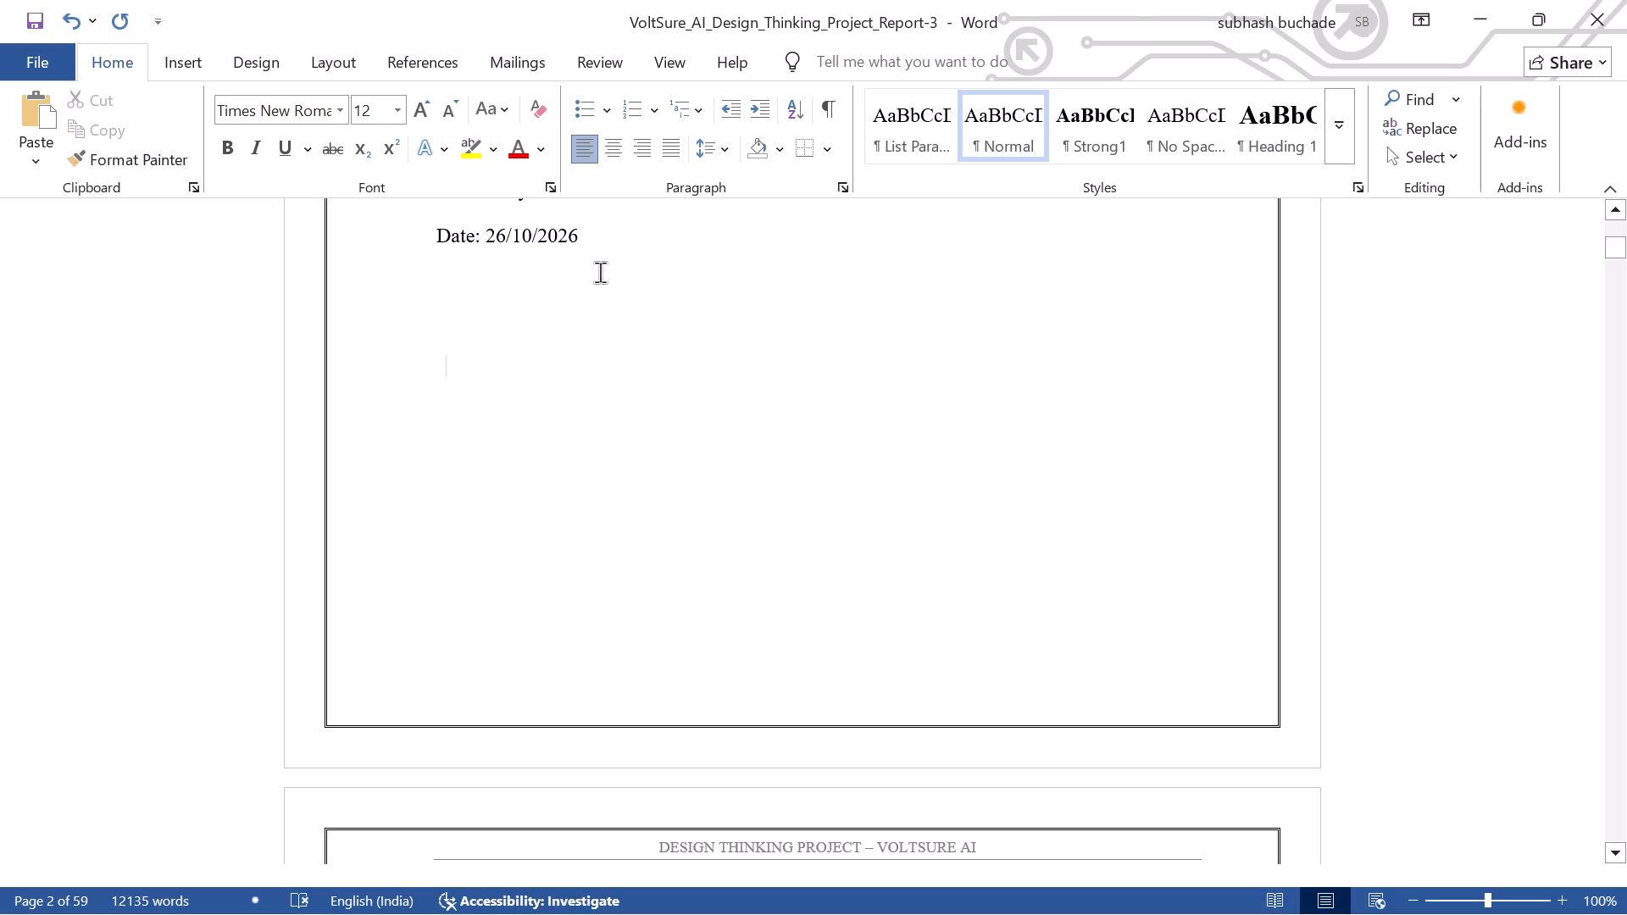
Place Word beside the Notepad notes, and copy the "Project Guide" label and the guide's name into the space below the date.
drag(1119, 0, 0, 413)
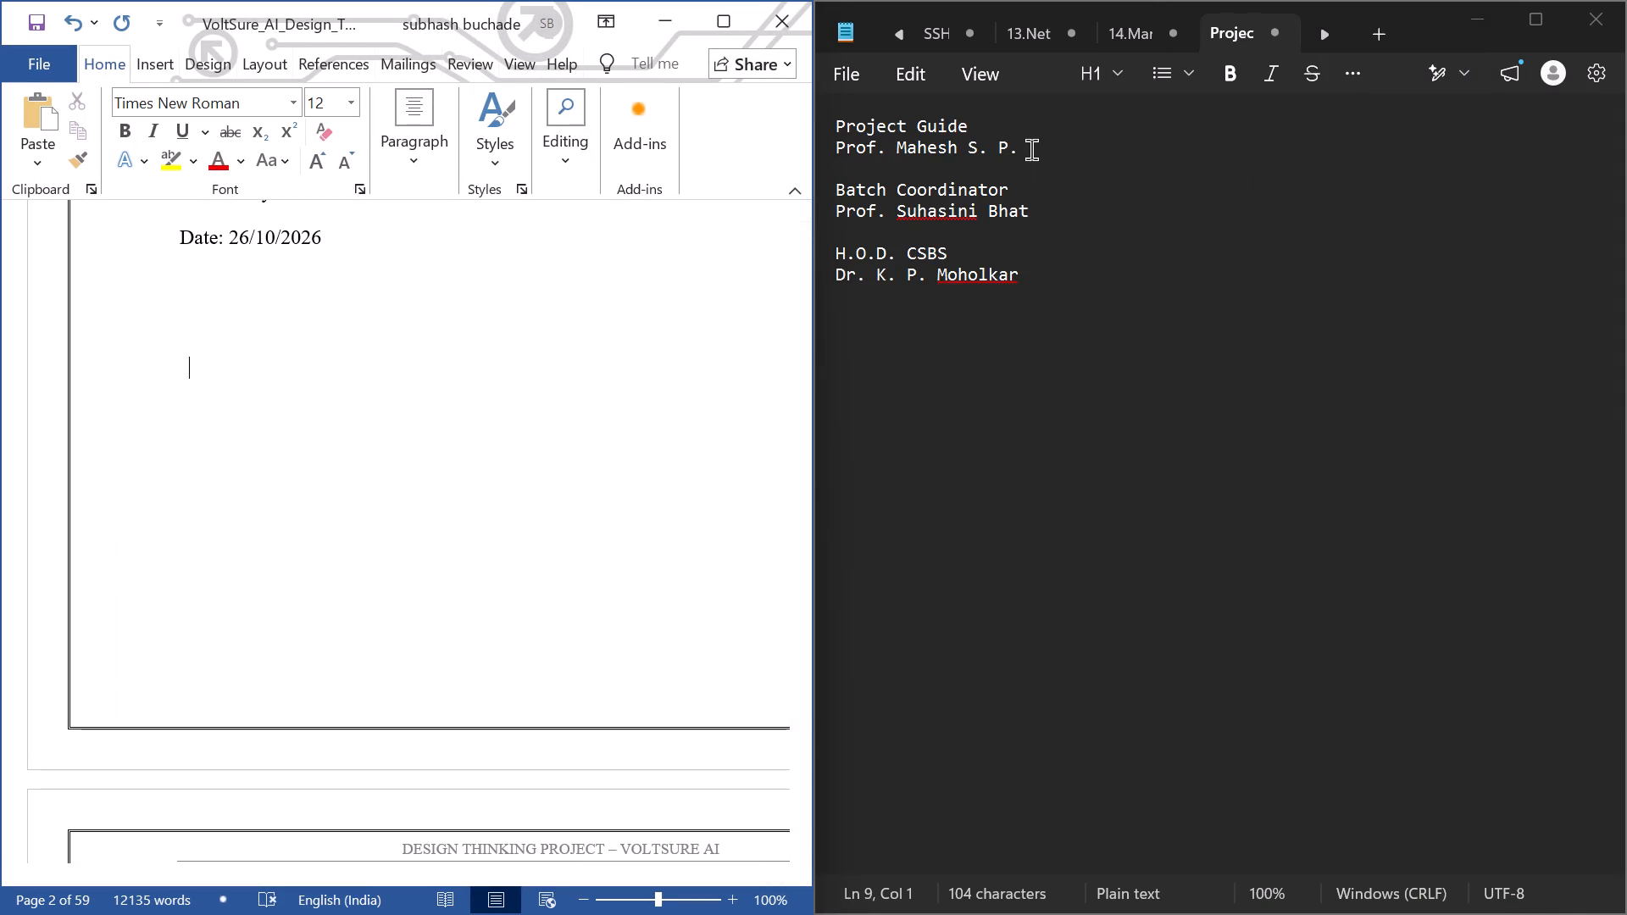
drag(1031, 149, 808, 132)
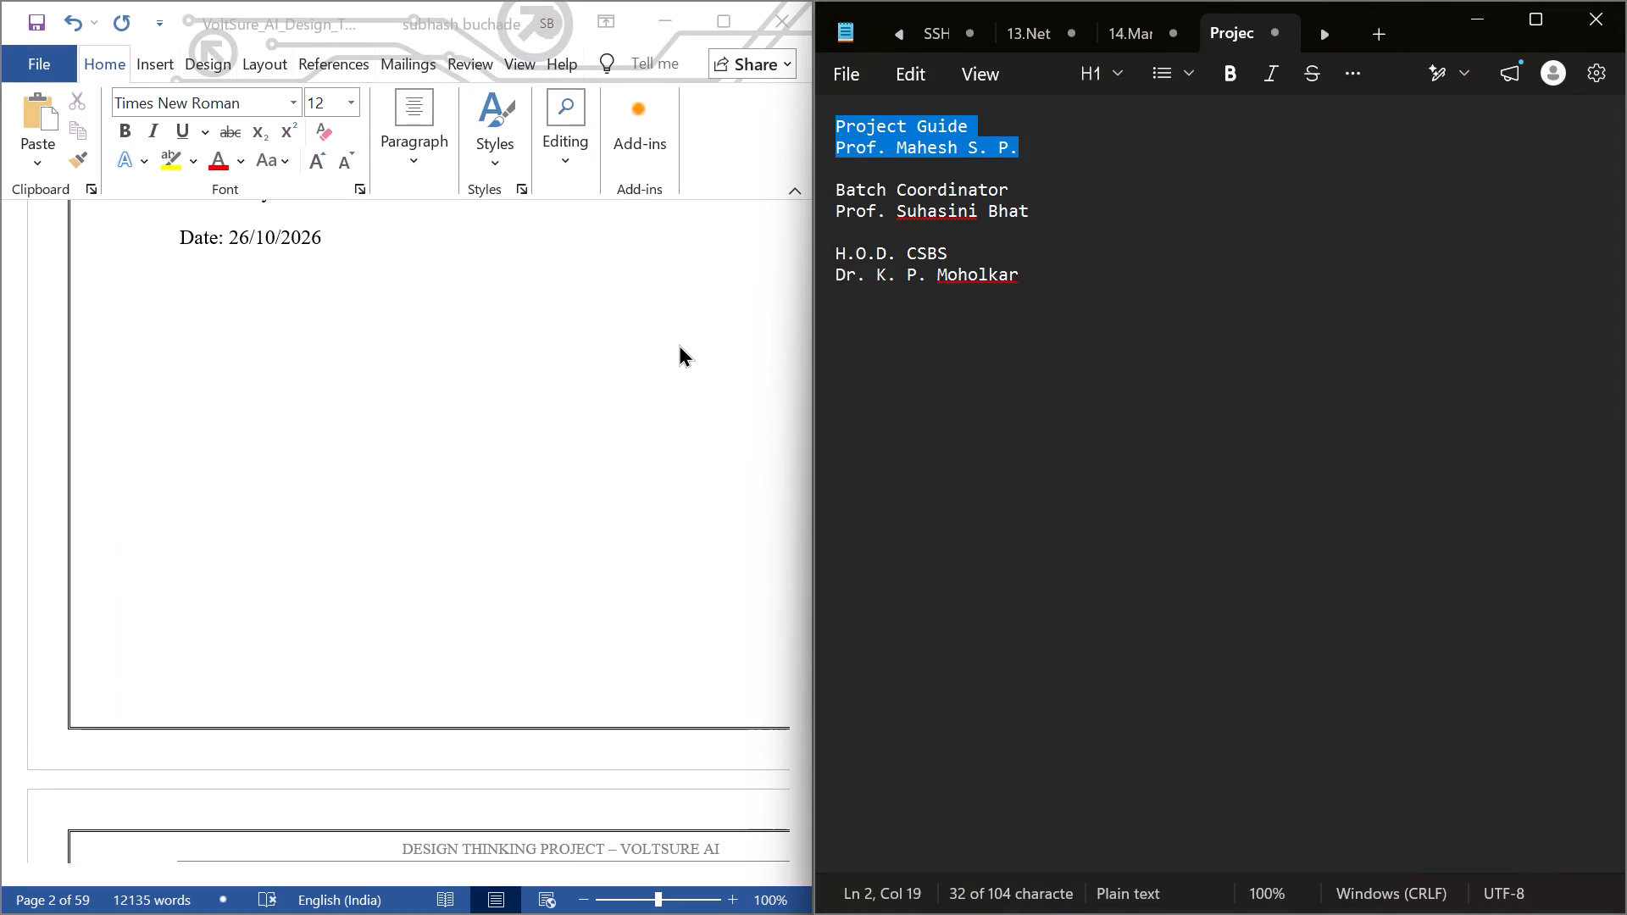
key(ctrl+c)
click(196, 348)
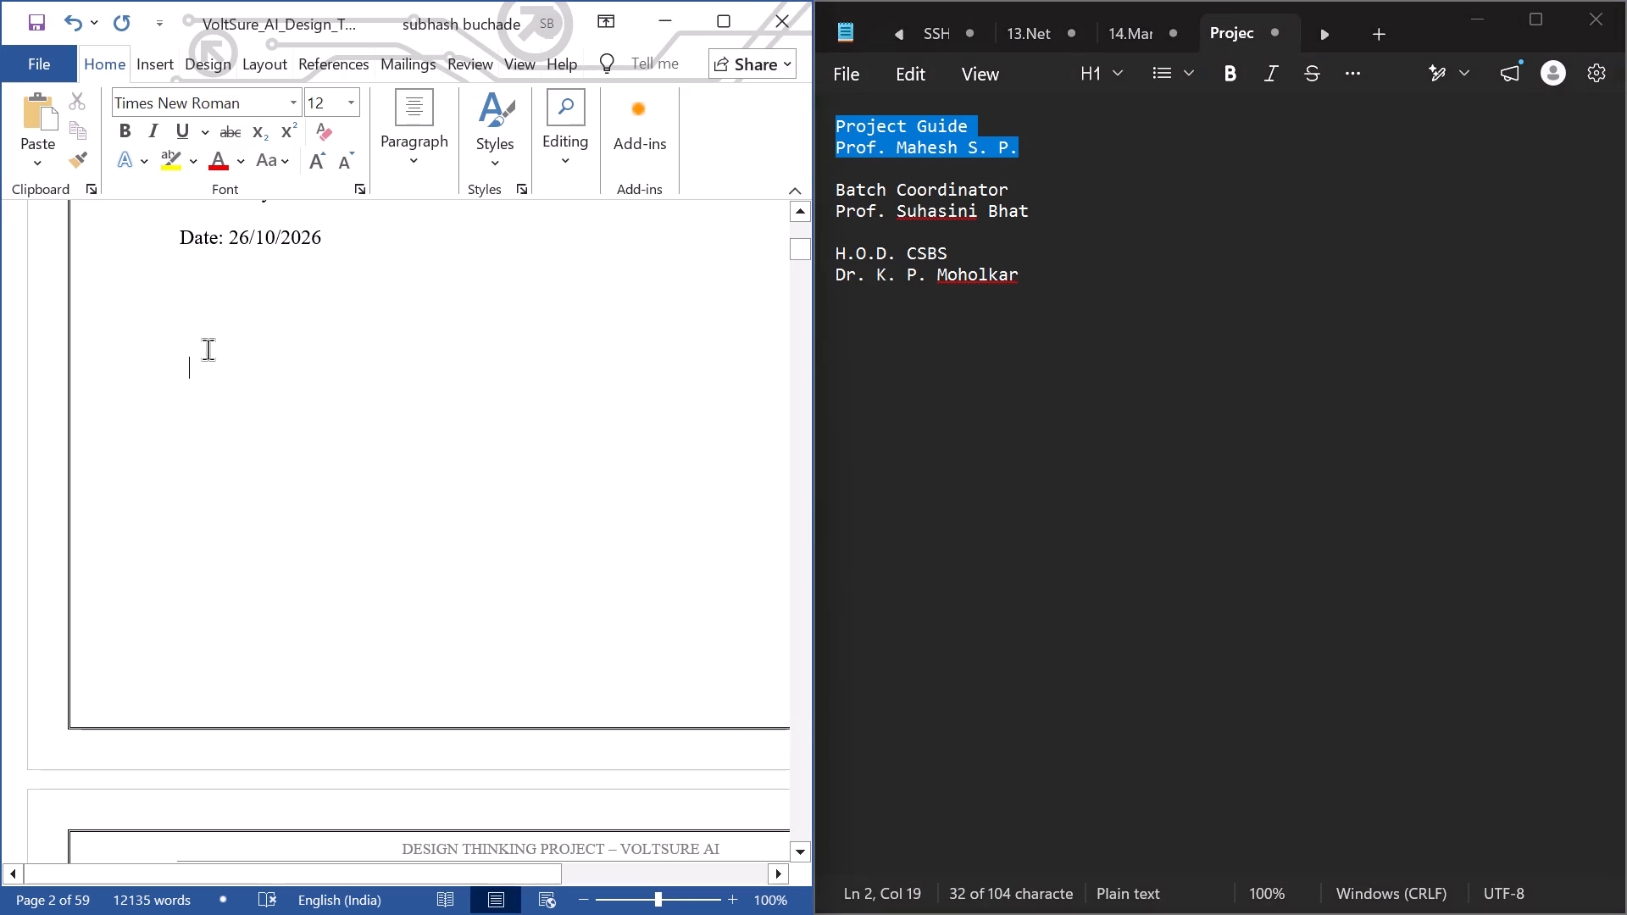
key(ctrl+v)
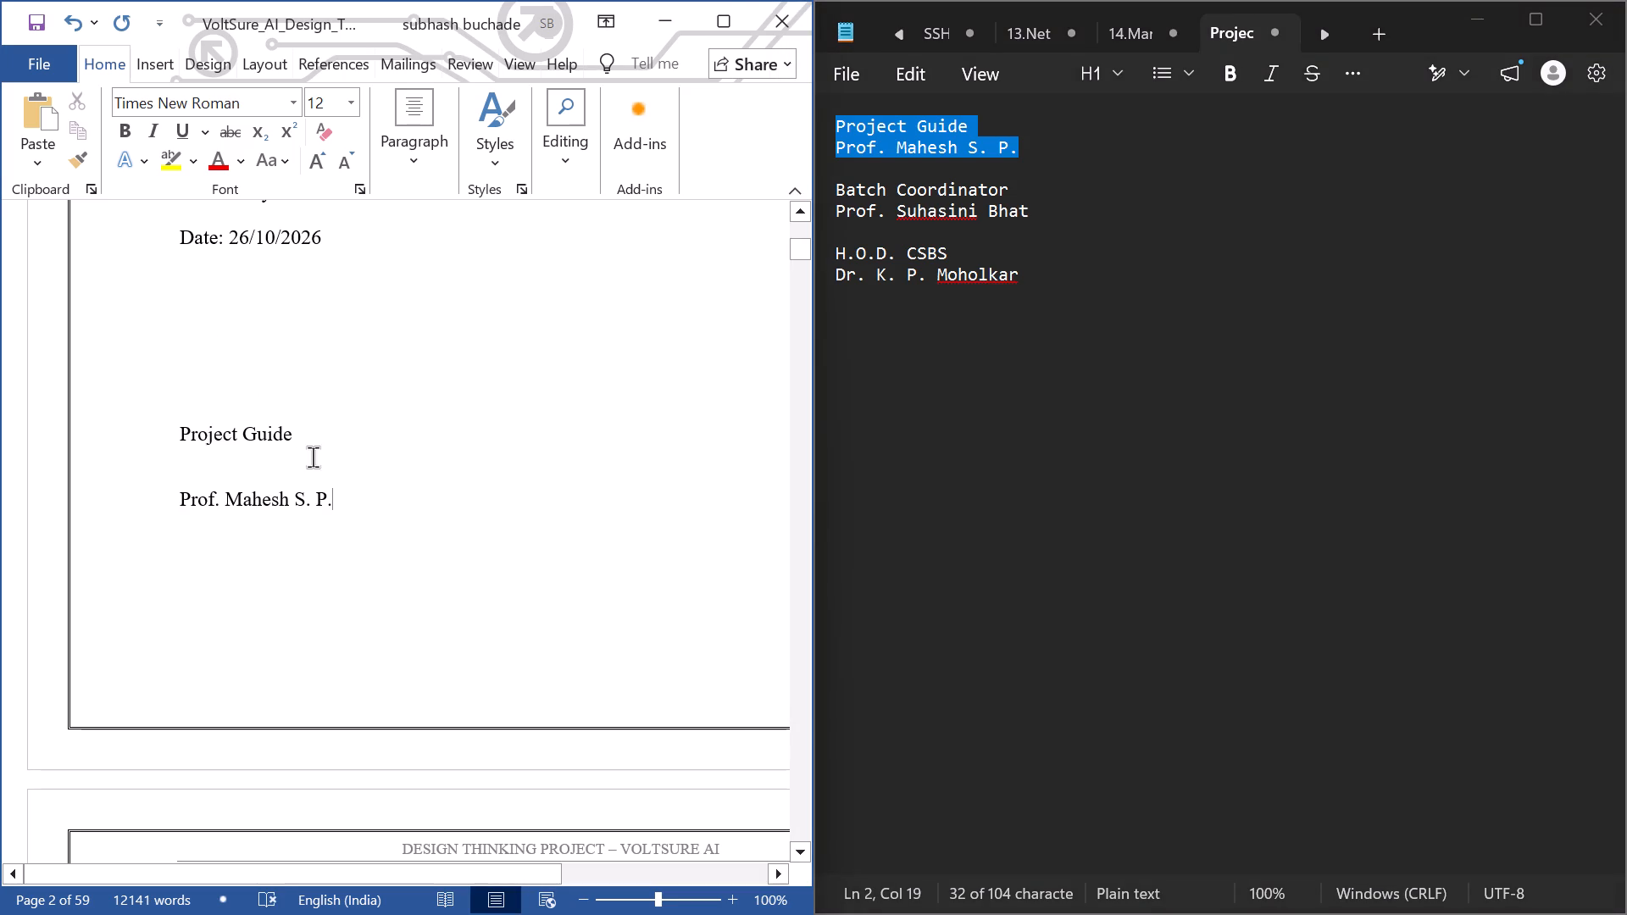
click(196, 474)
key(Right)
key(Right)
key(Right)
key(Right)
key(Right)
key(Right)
Set the paragraph spacing before and after to 0 pt for the "Project Guide" line and the guide's name line.
drag(336, 500, 127, 427)
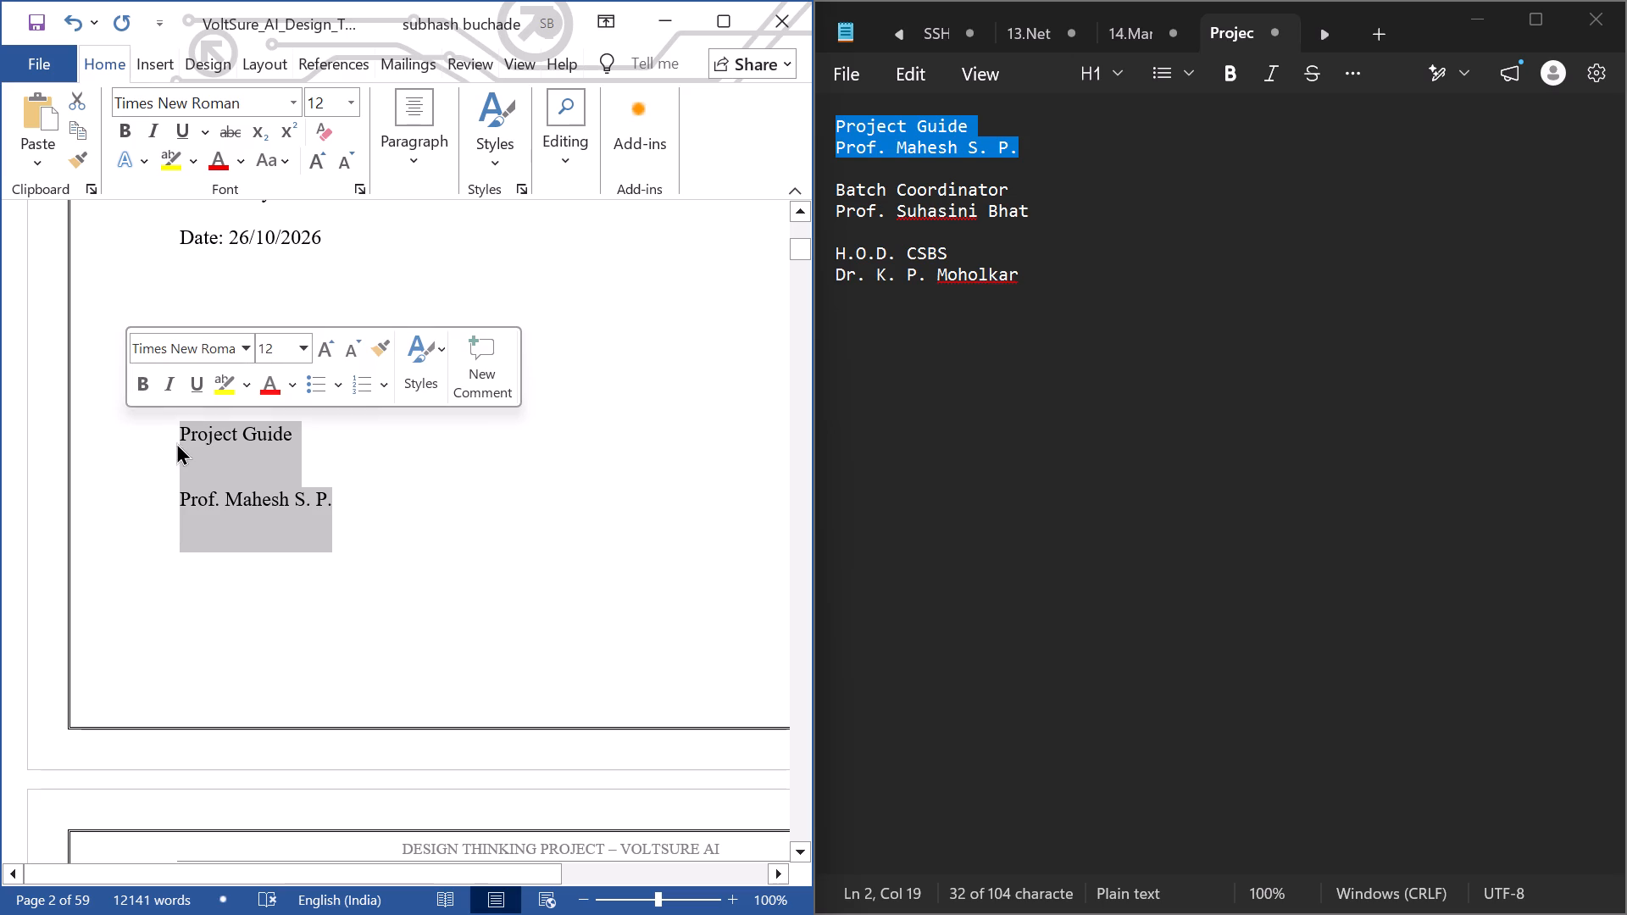
click(340, 395)
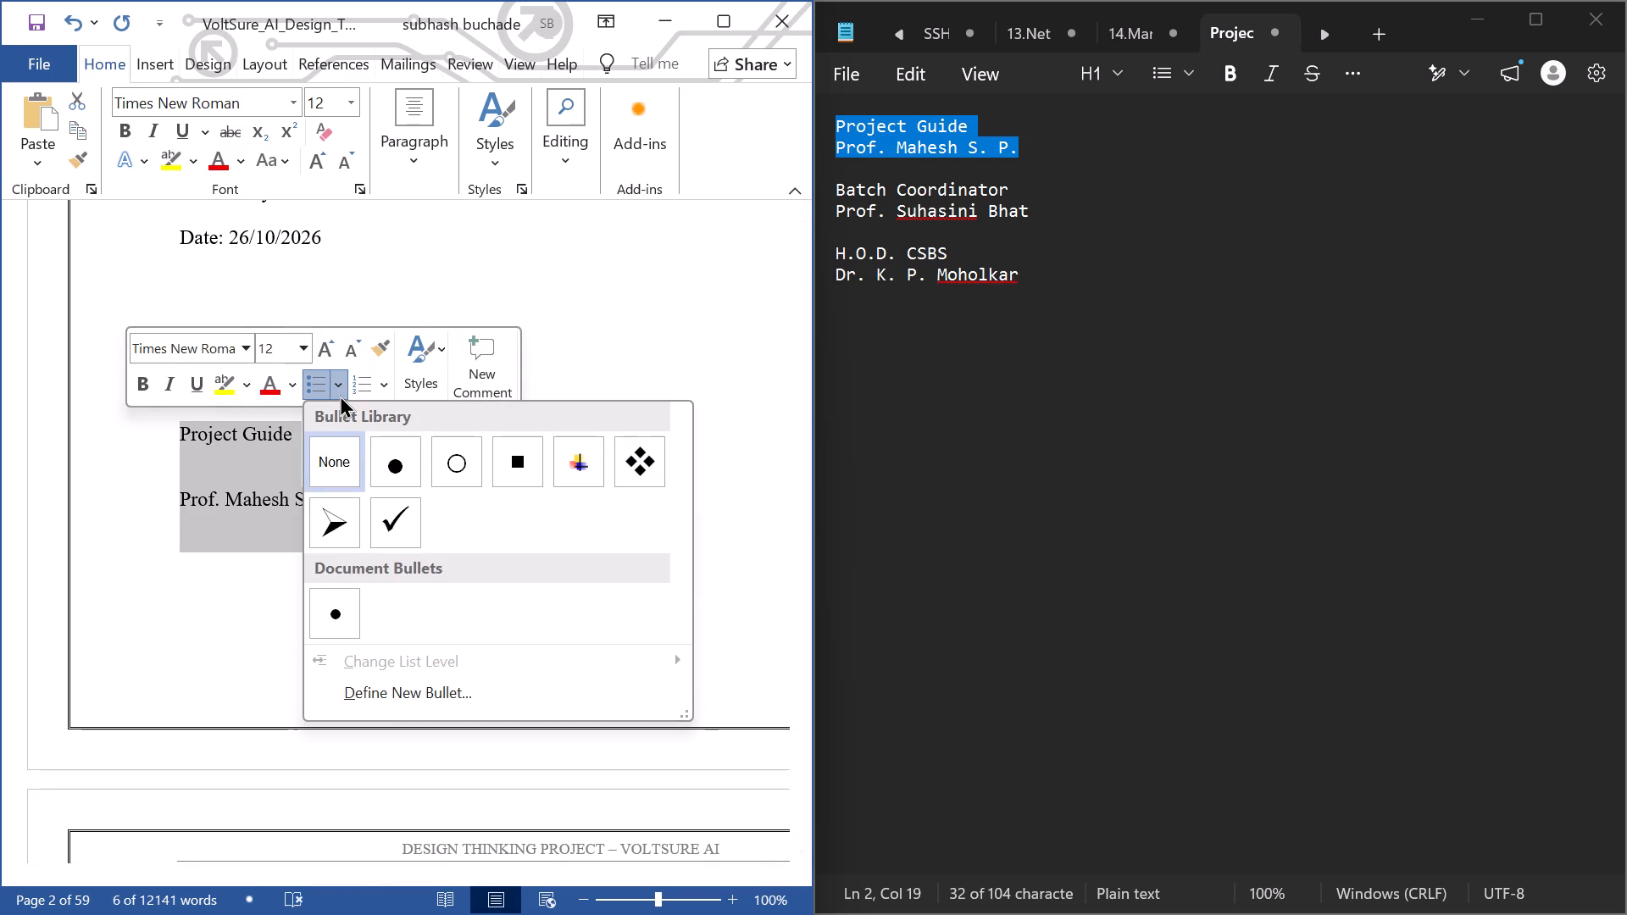
click(340, 395)
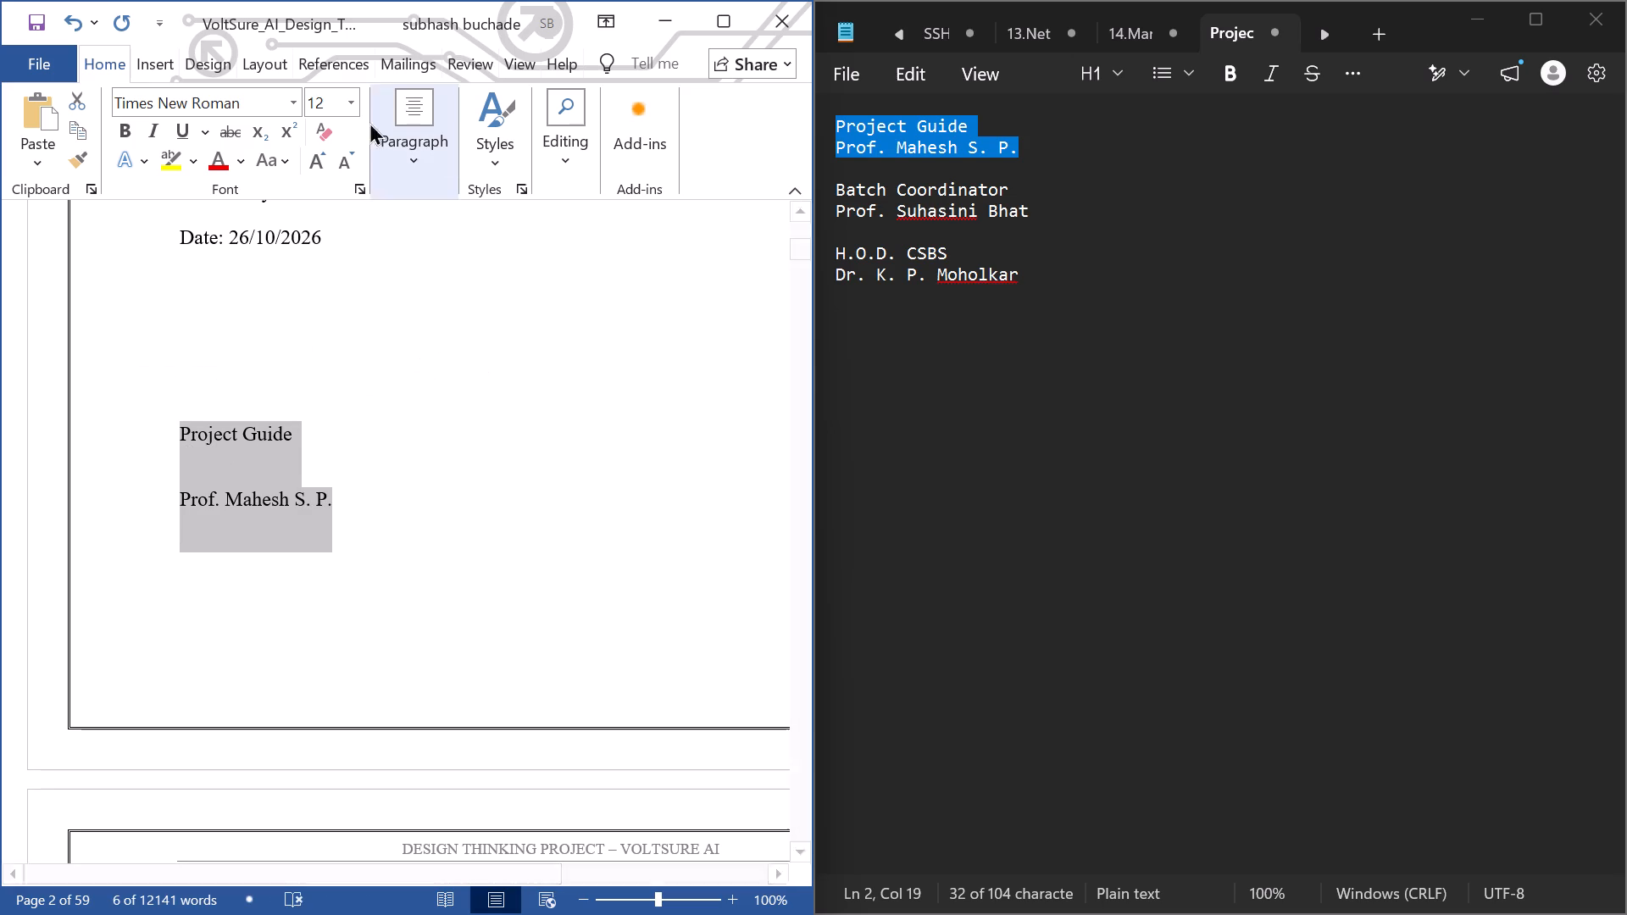
click(286, 67)
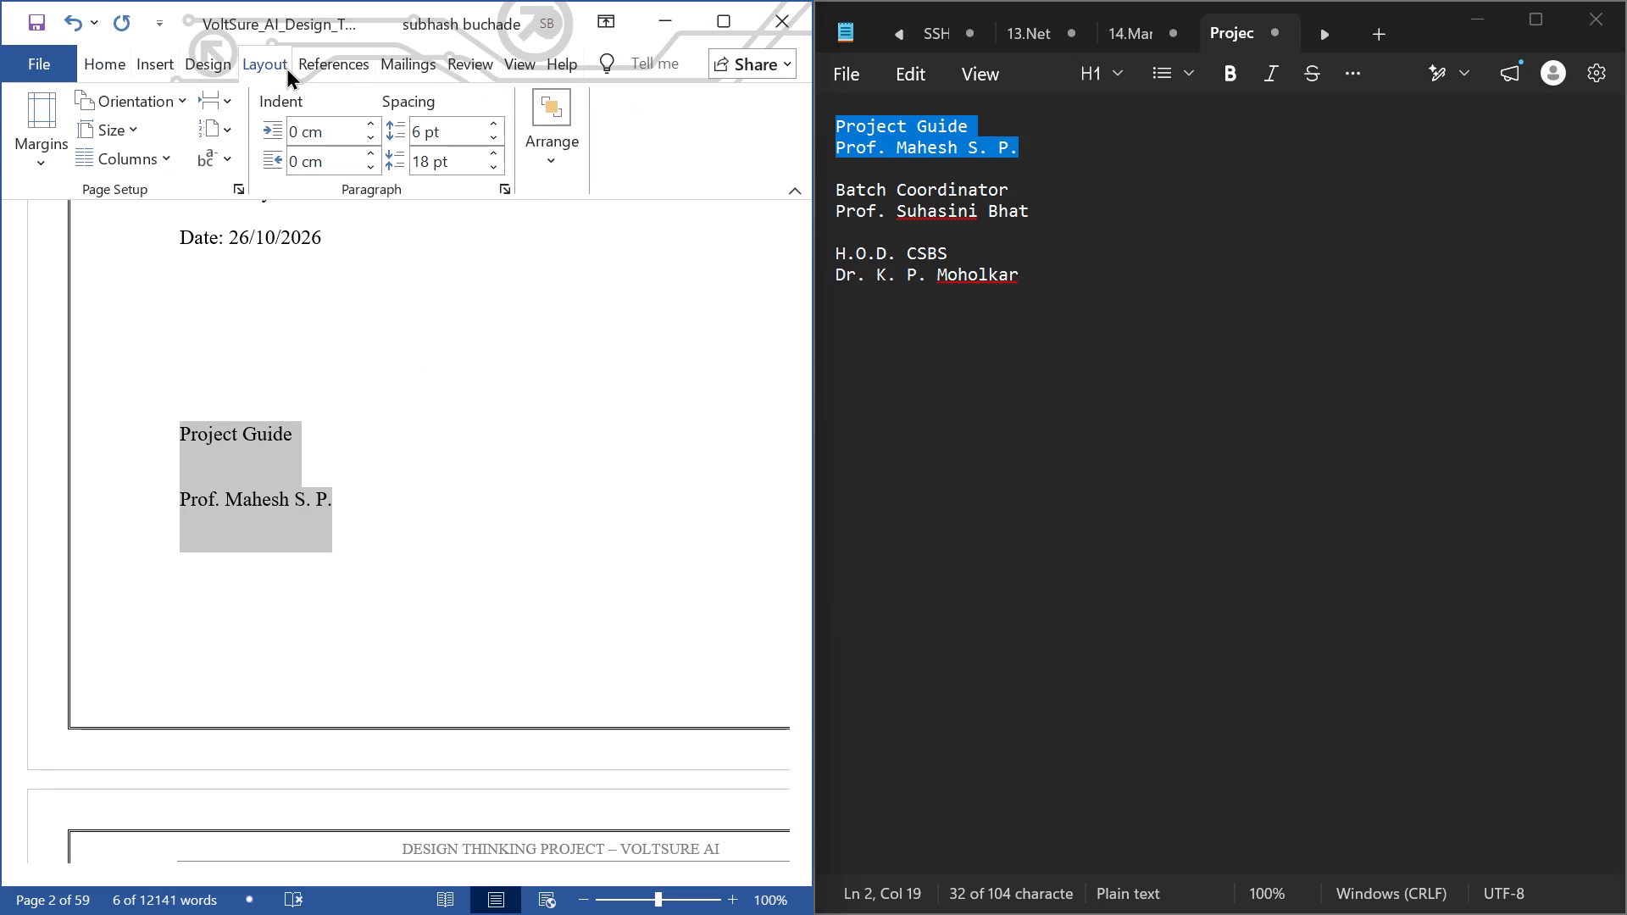
double_click(490, 118)
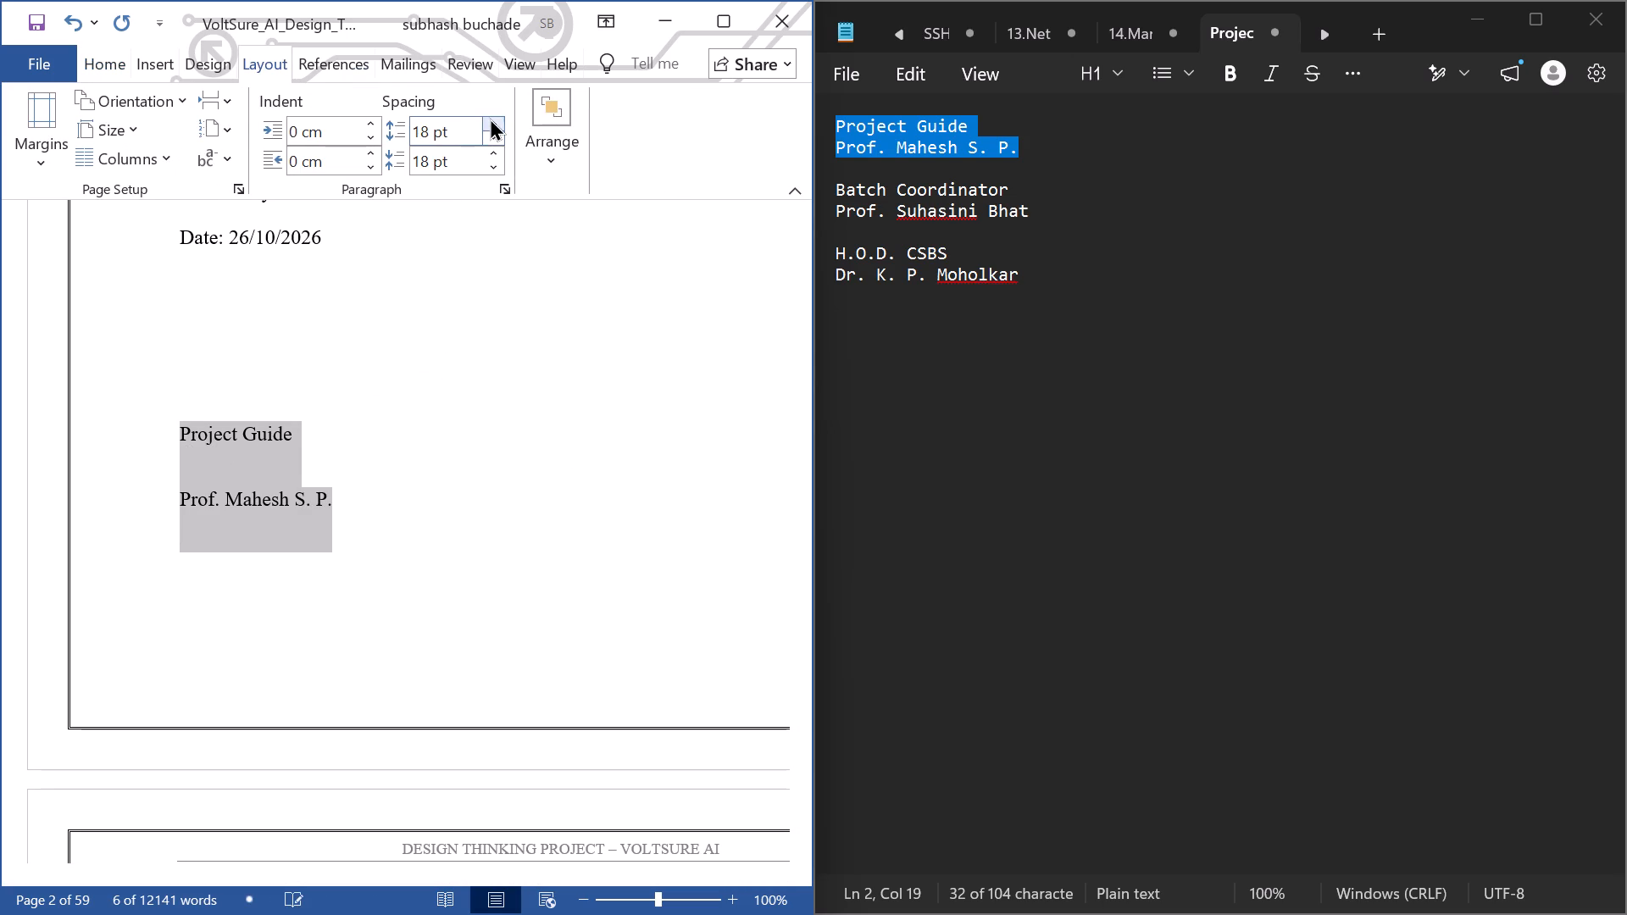
click(490, 118)
click(490, 118)
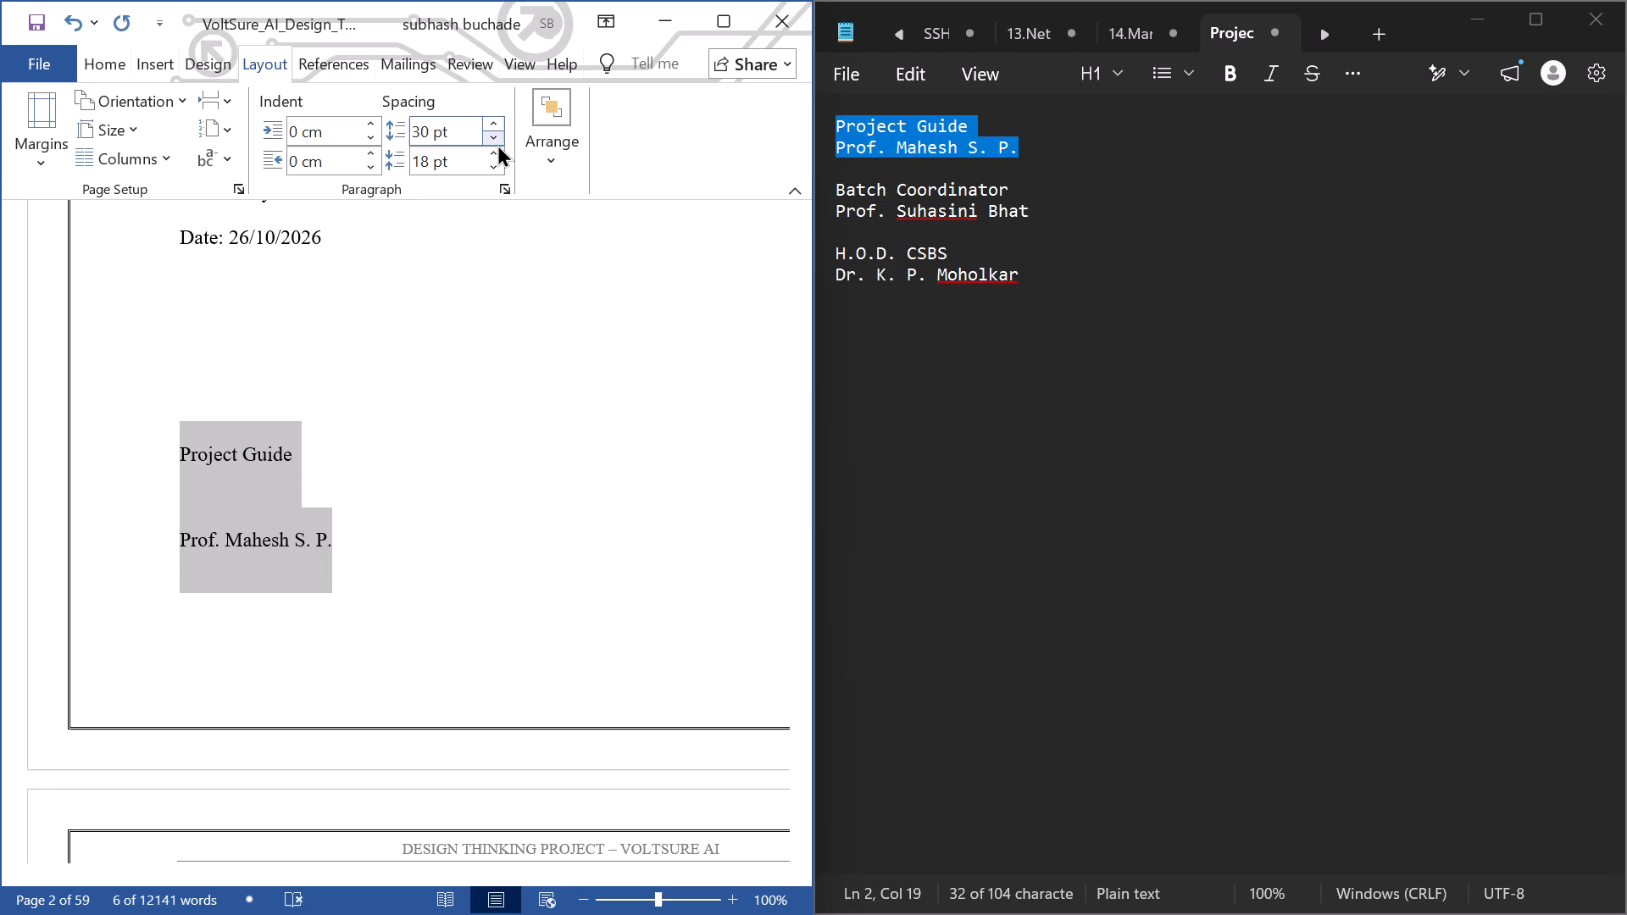
triple_click(493, 133)
double_click(493, 133)
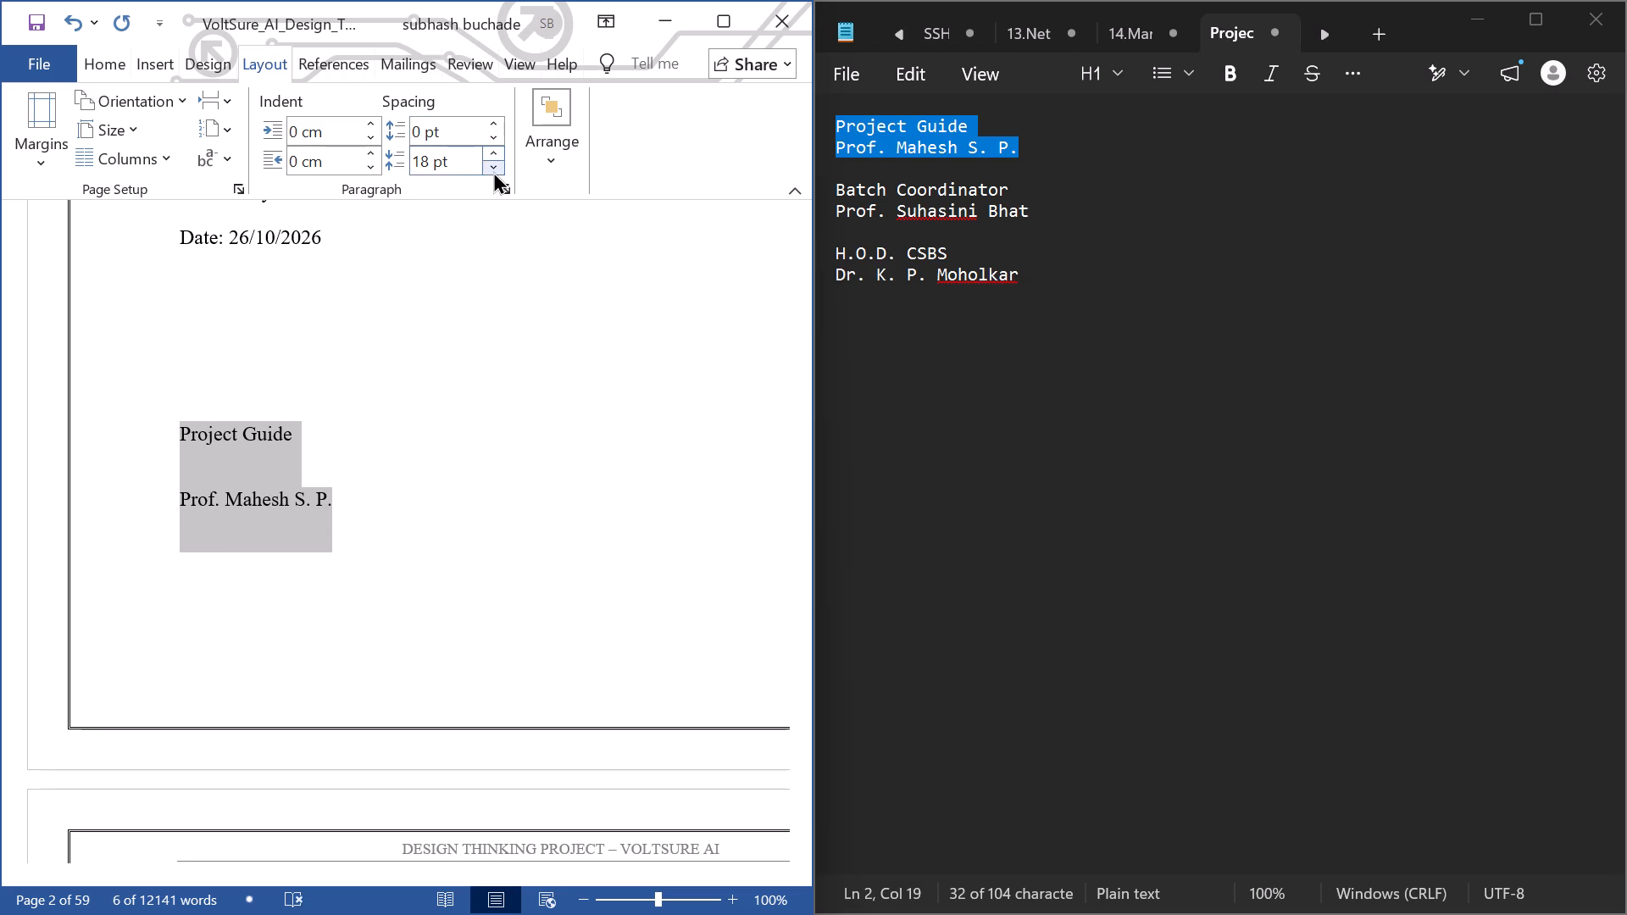
triple_click(493, 171)
click(493, 171)
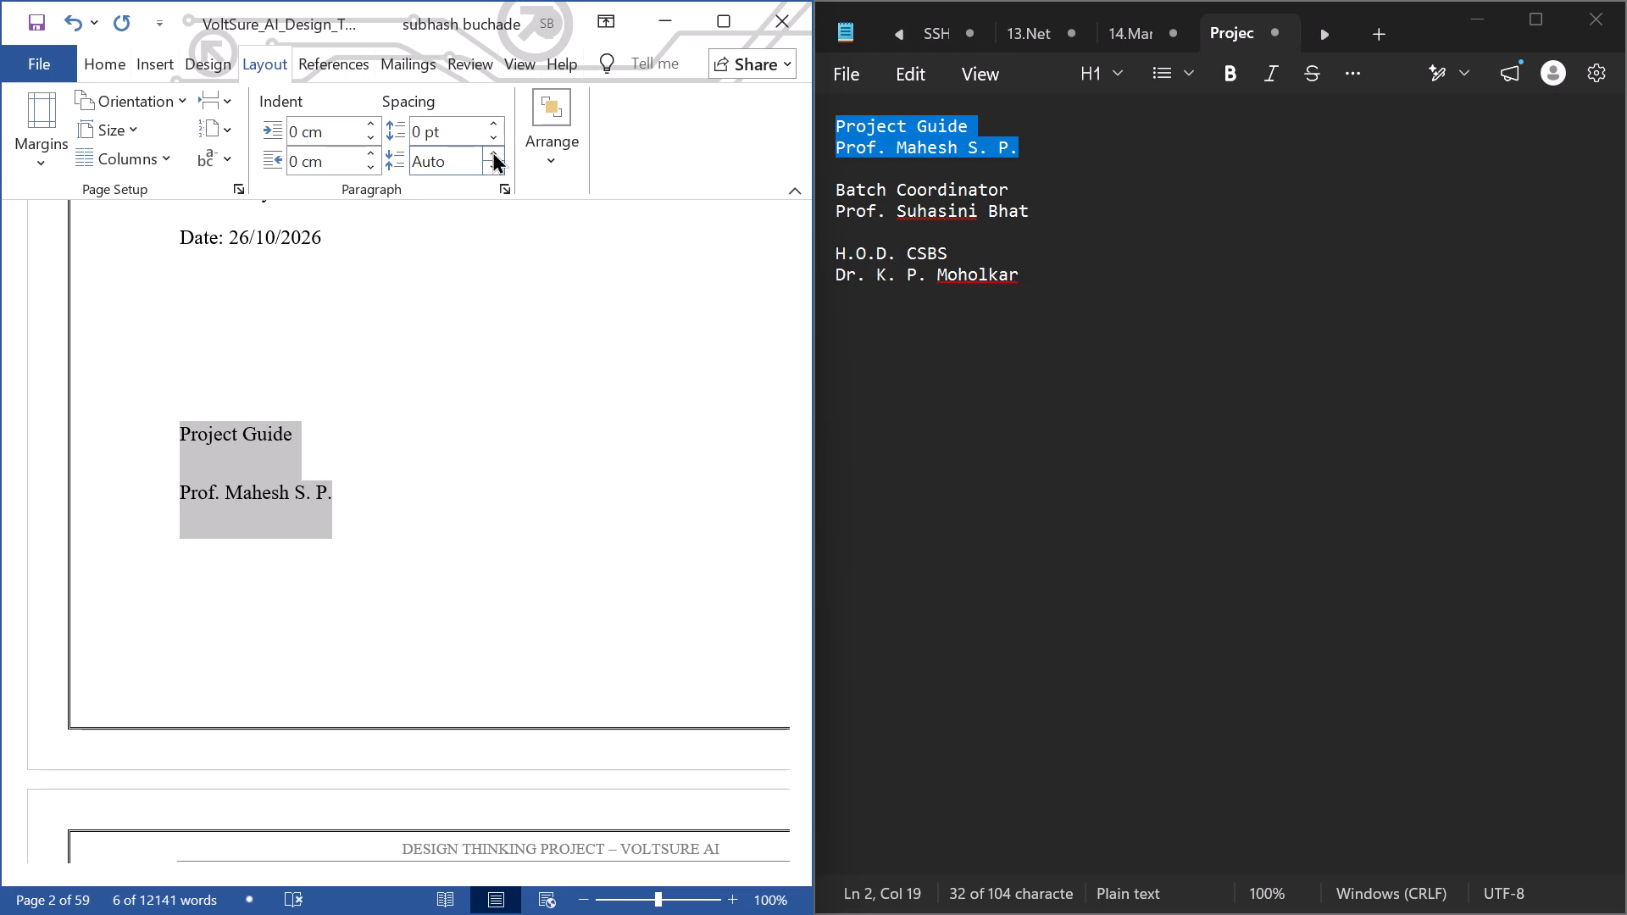
click(492, 147)
click(453, 363)
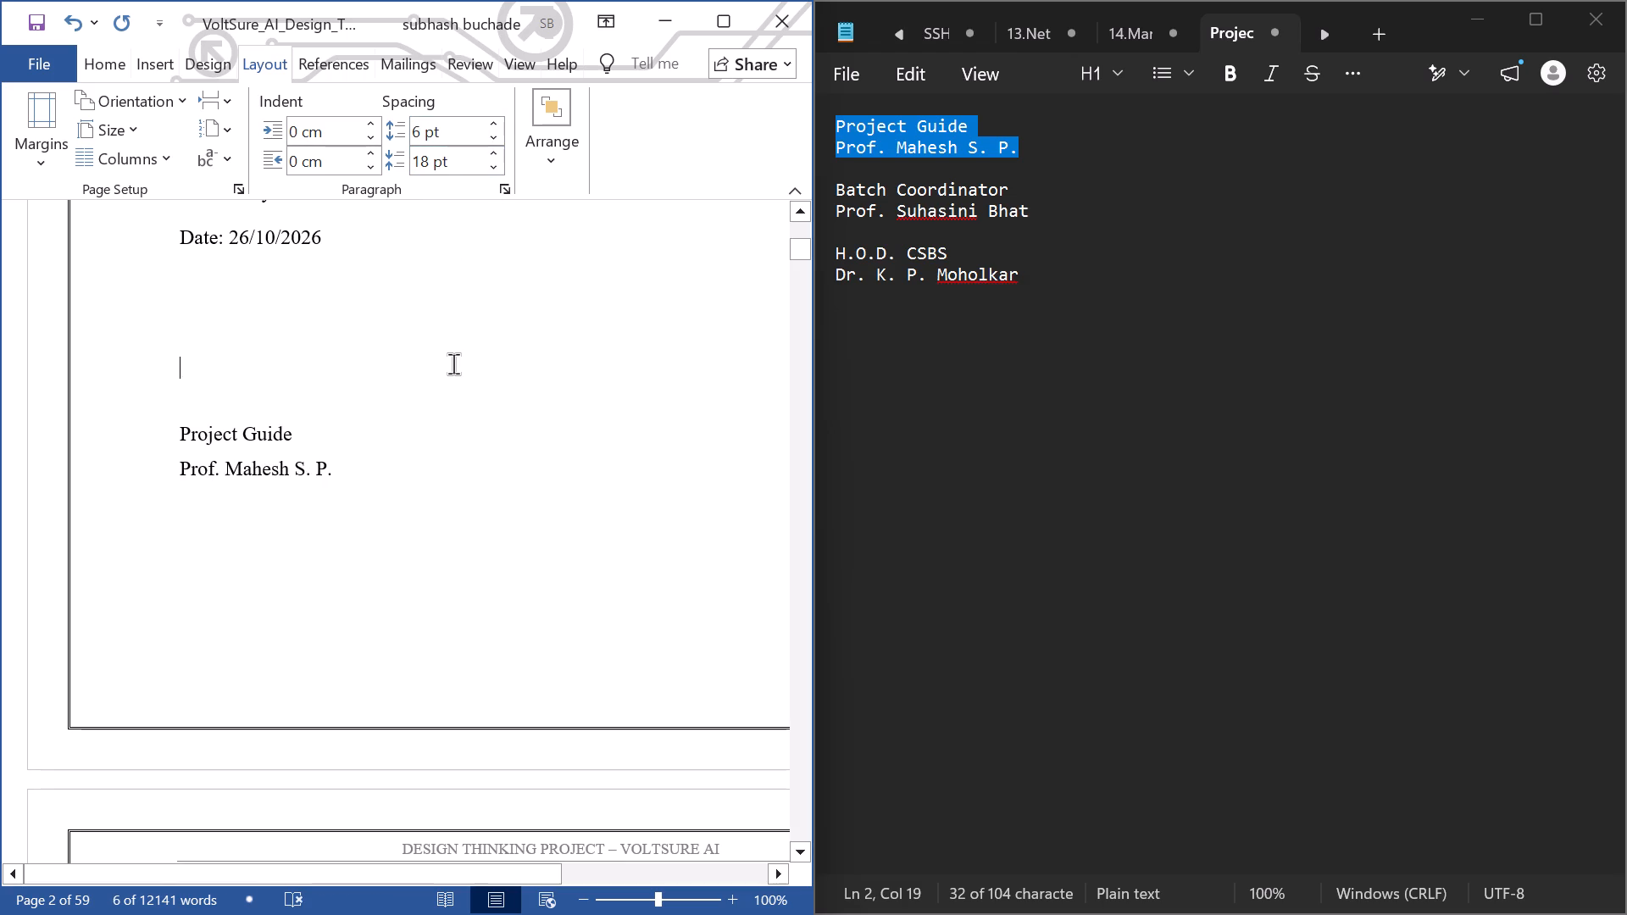
Centre the "Project Guide" line and the guide's name line on the certificate page.
drag(336, 468, 206, 431)
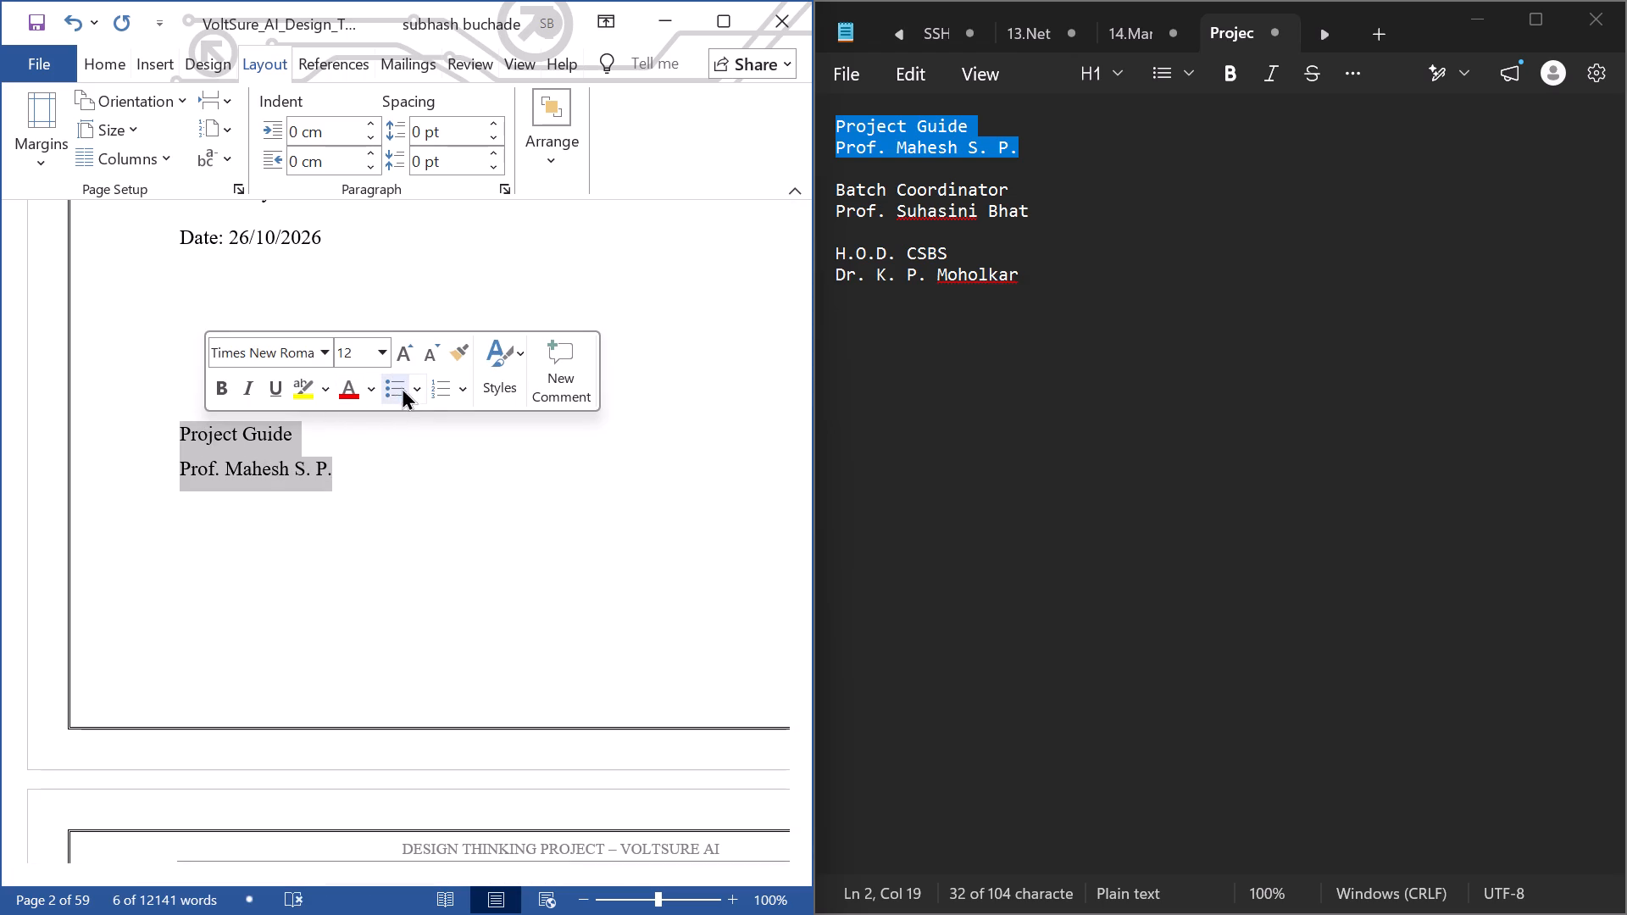
click(156, 68)
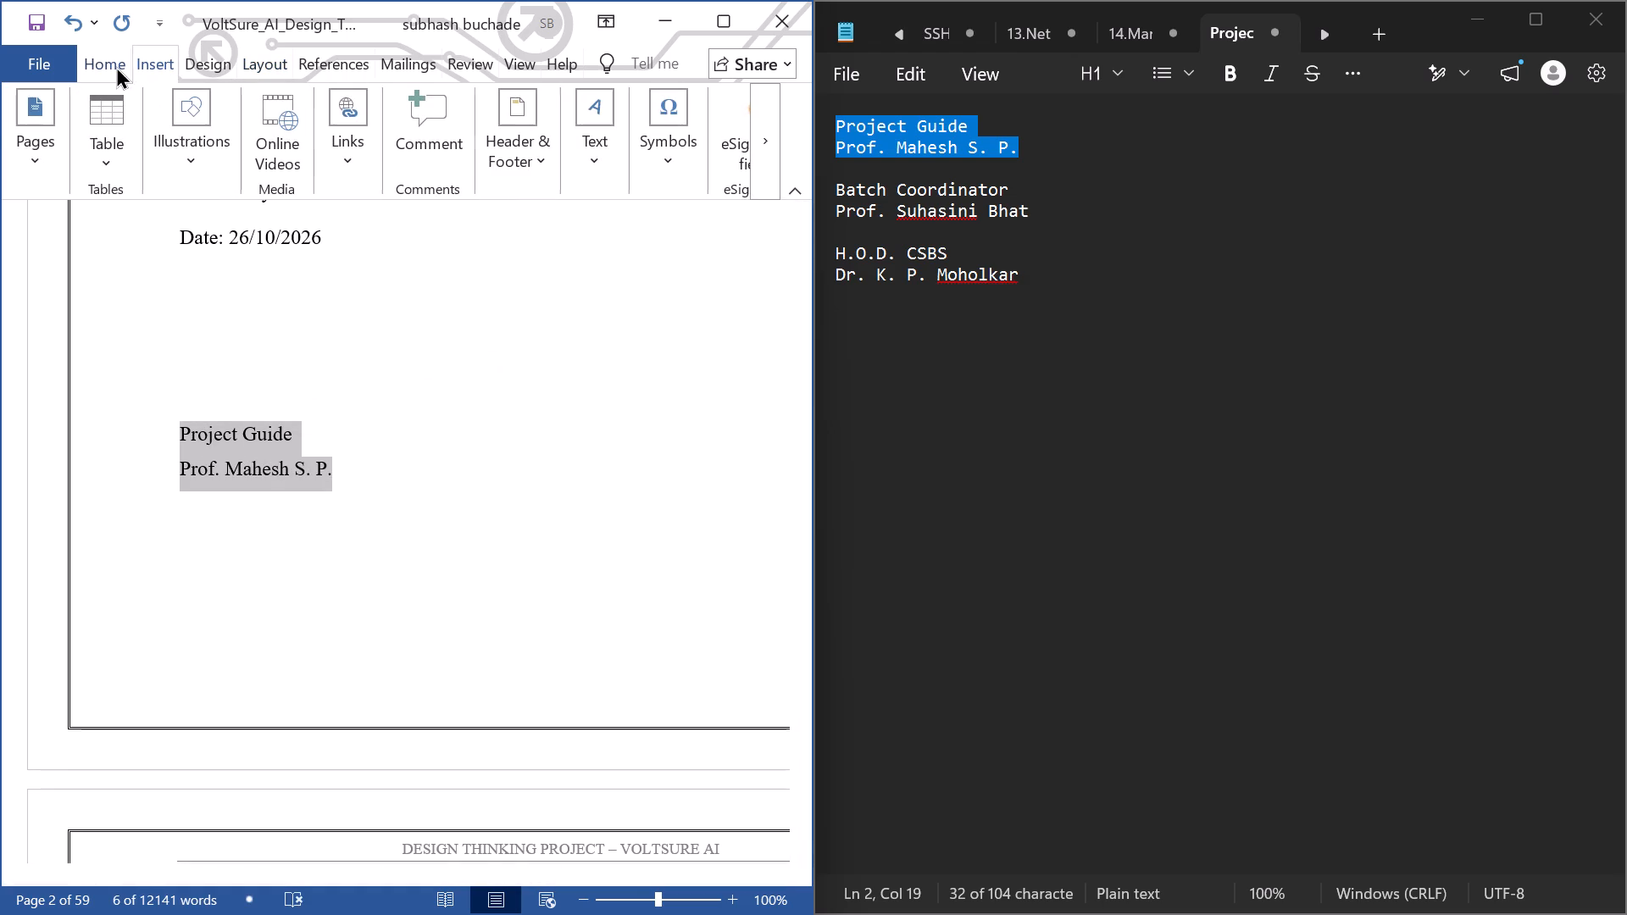
click(113, 64)
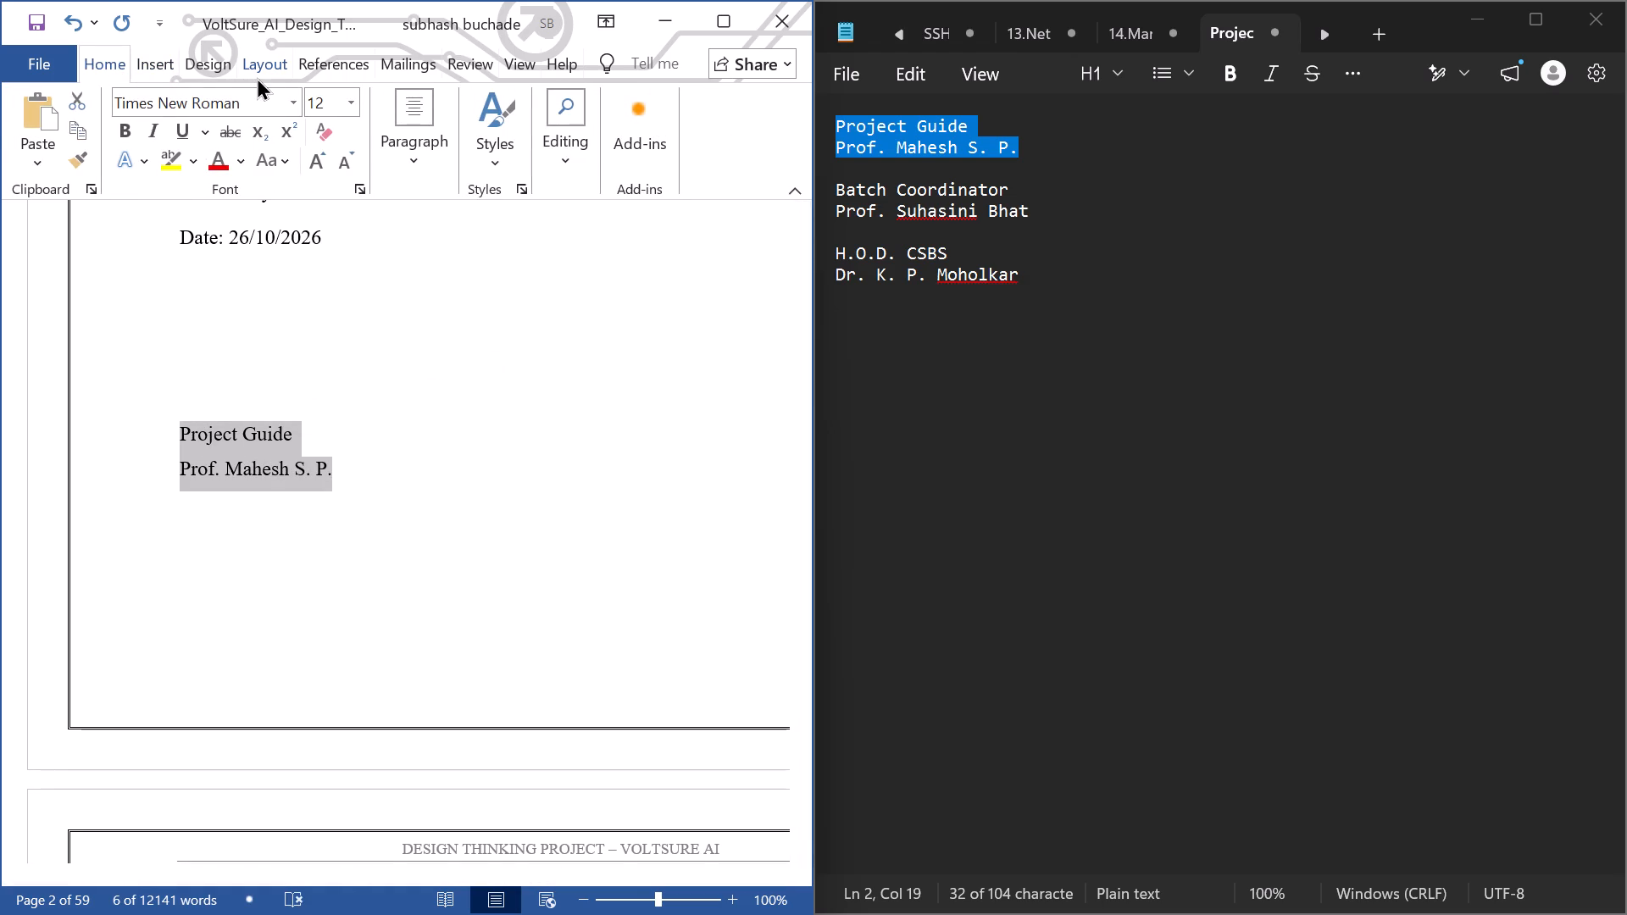
click(179, 64)
click(218, 57)
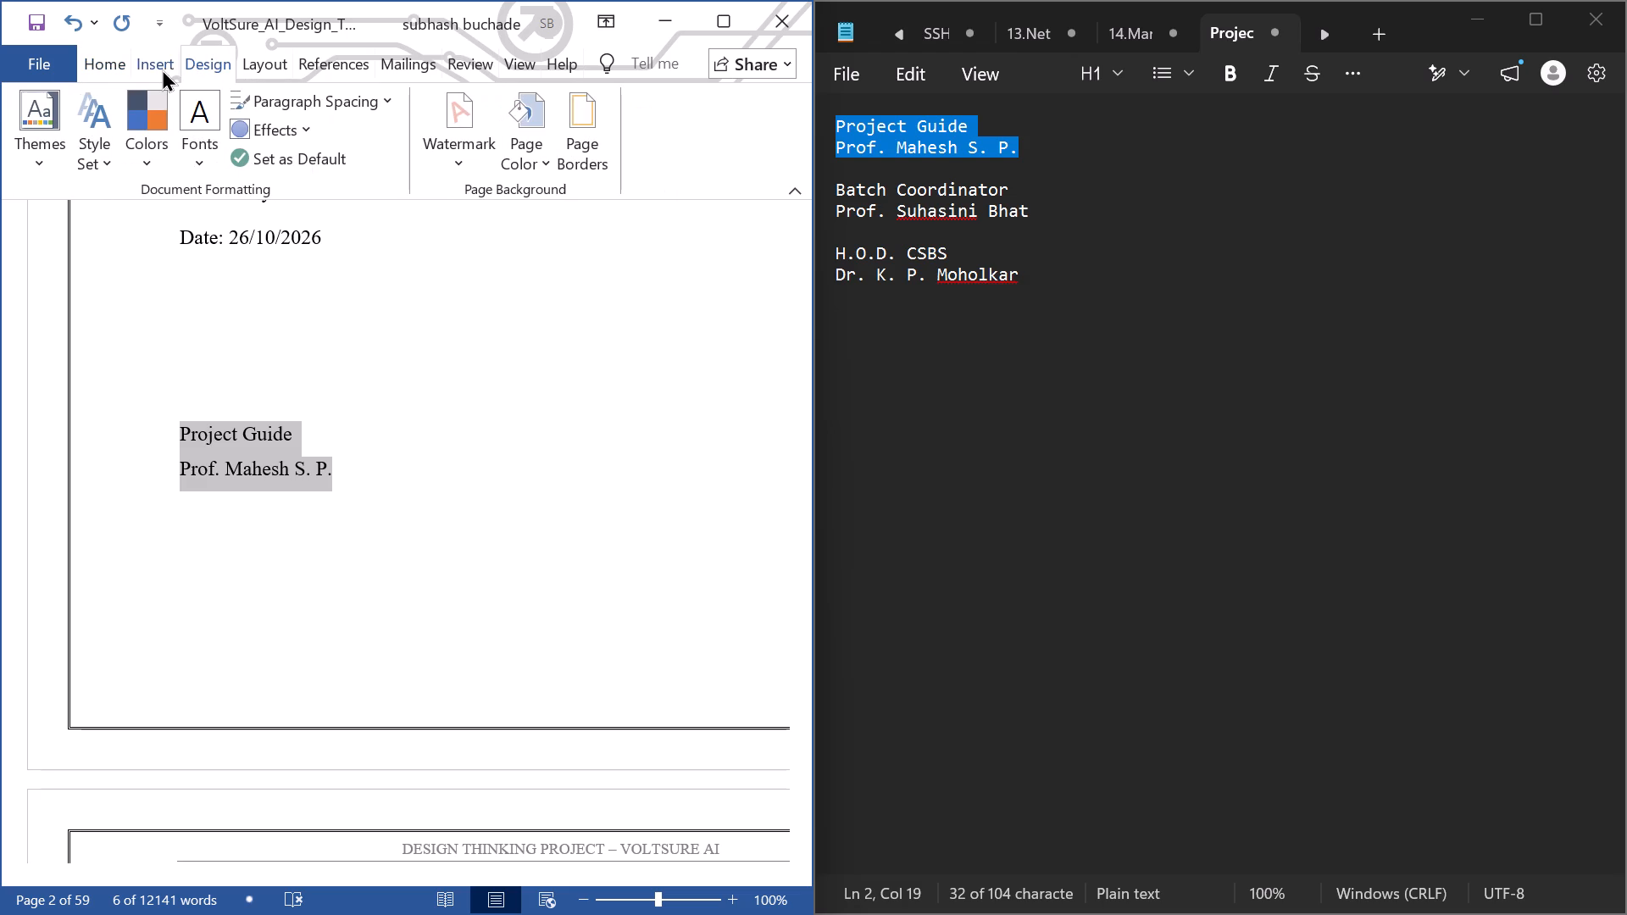
click(158, 69)
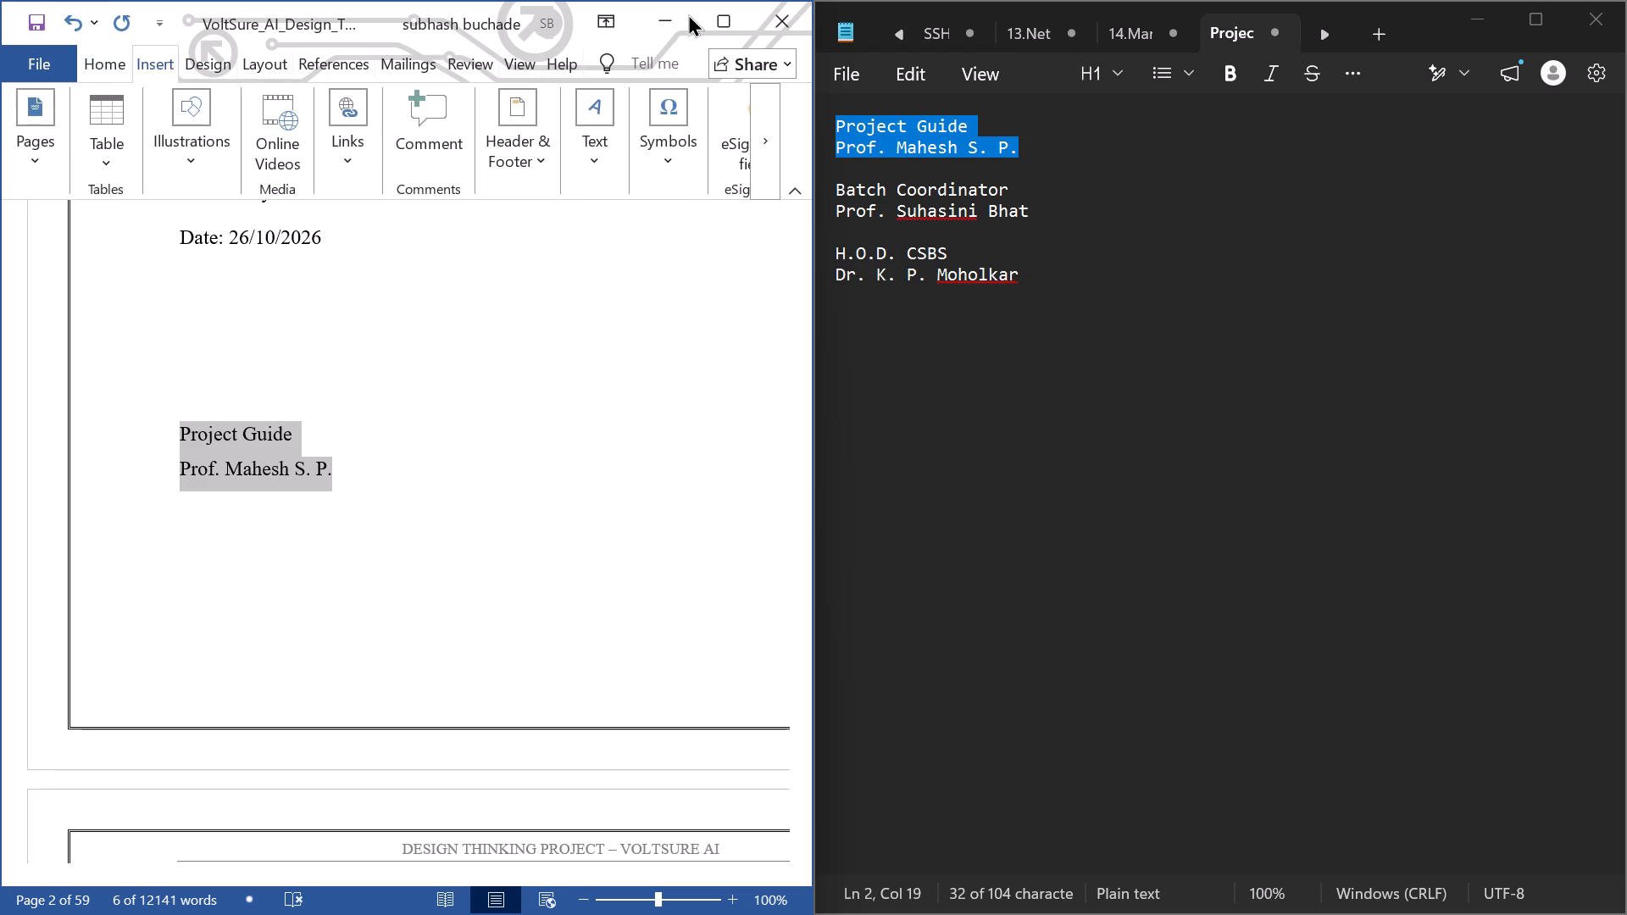
click(710, 15)
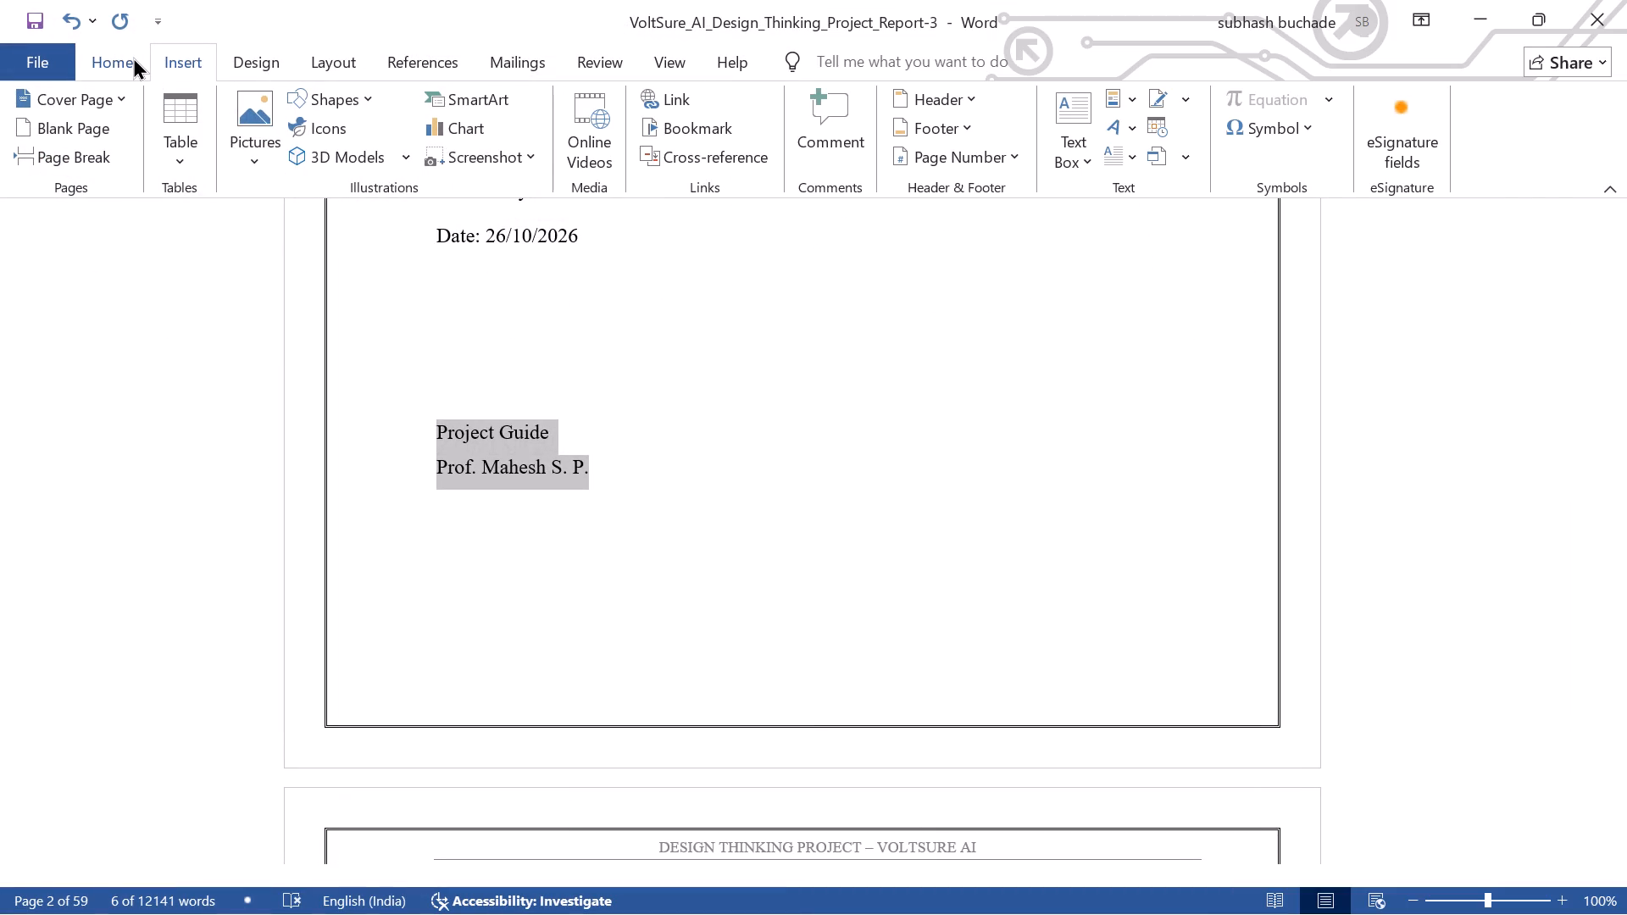
click(133, 57)
click(603, 149)
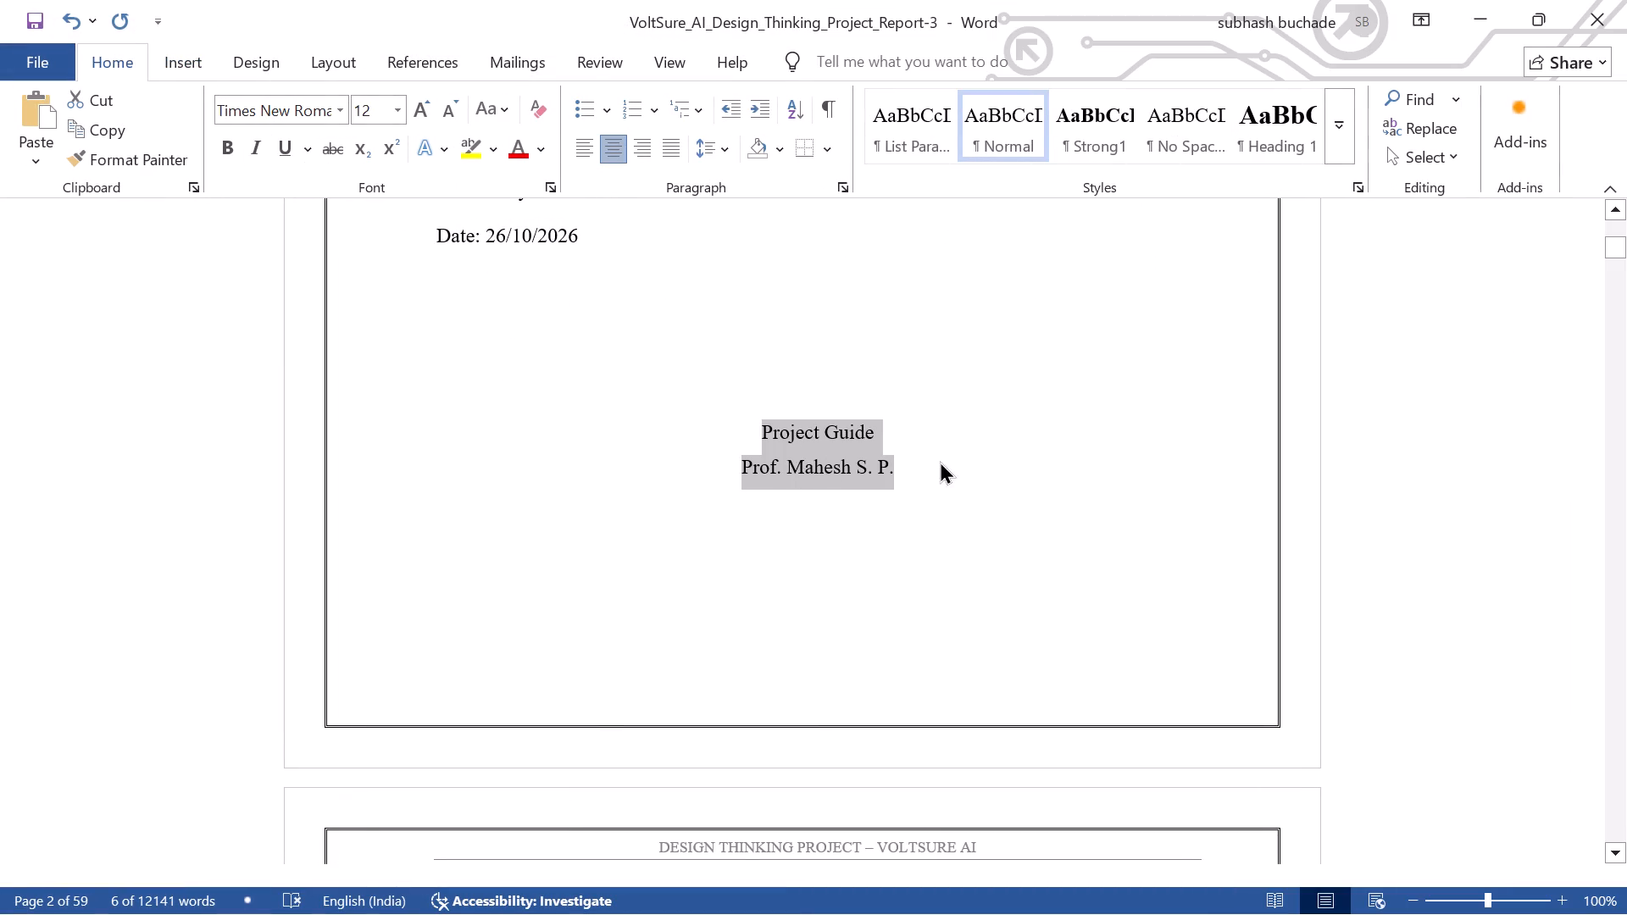
click(970, 458)
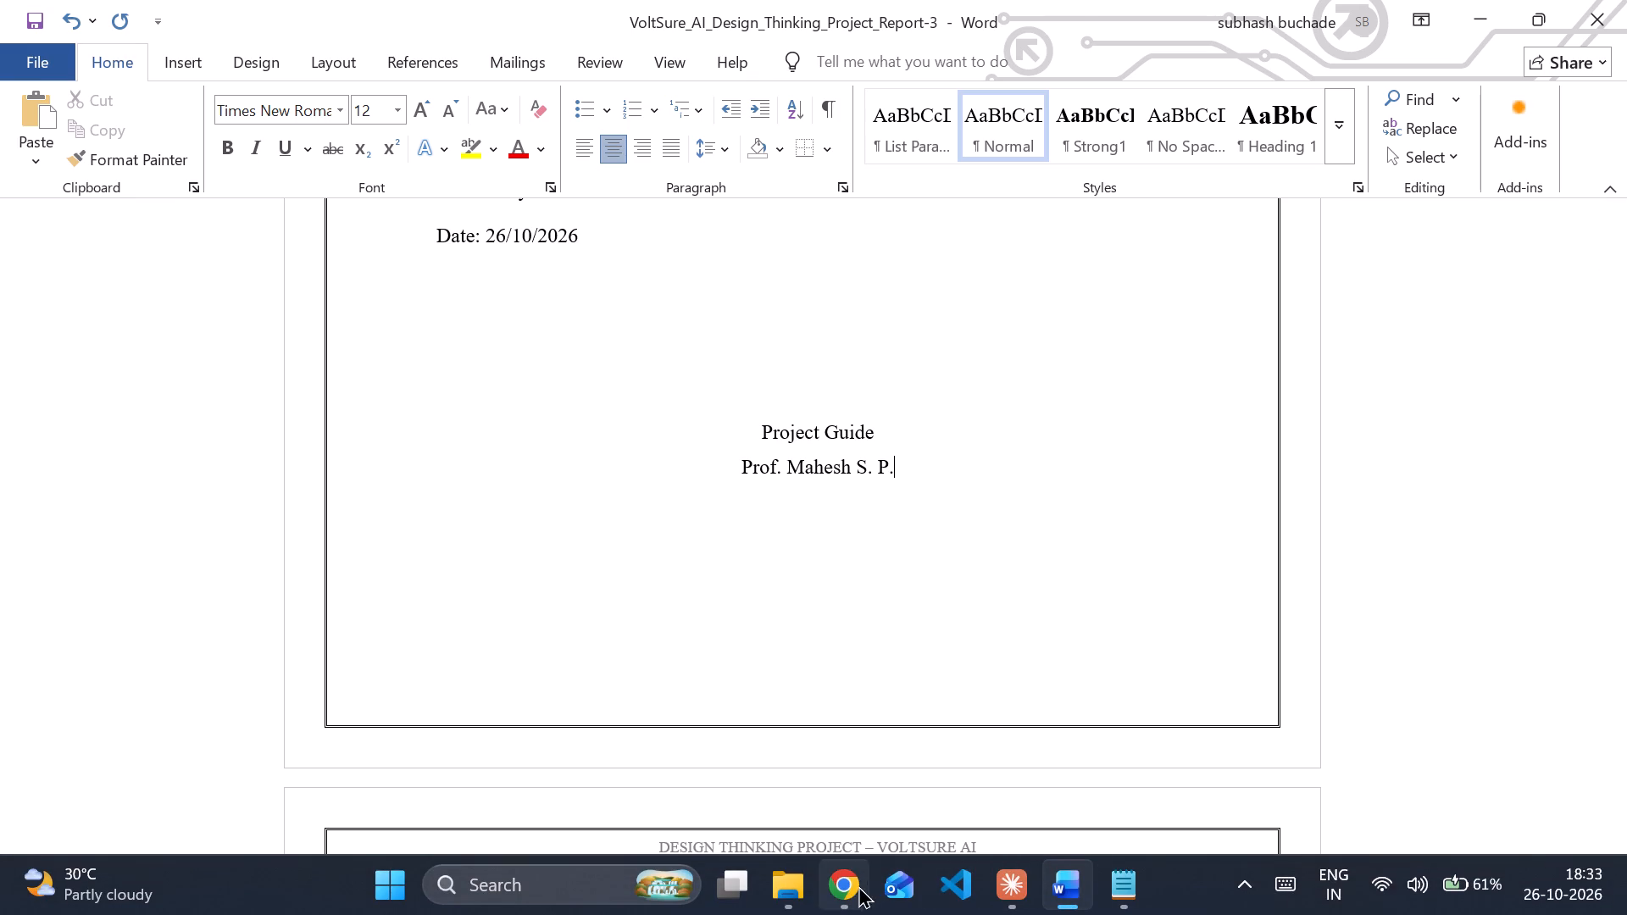
Place the report window side by side with the Notepad notes again.
drag(1101, 0, 1, 27)
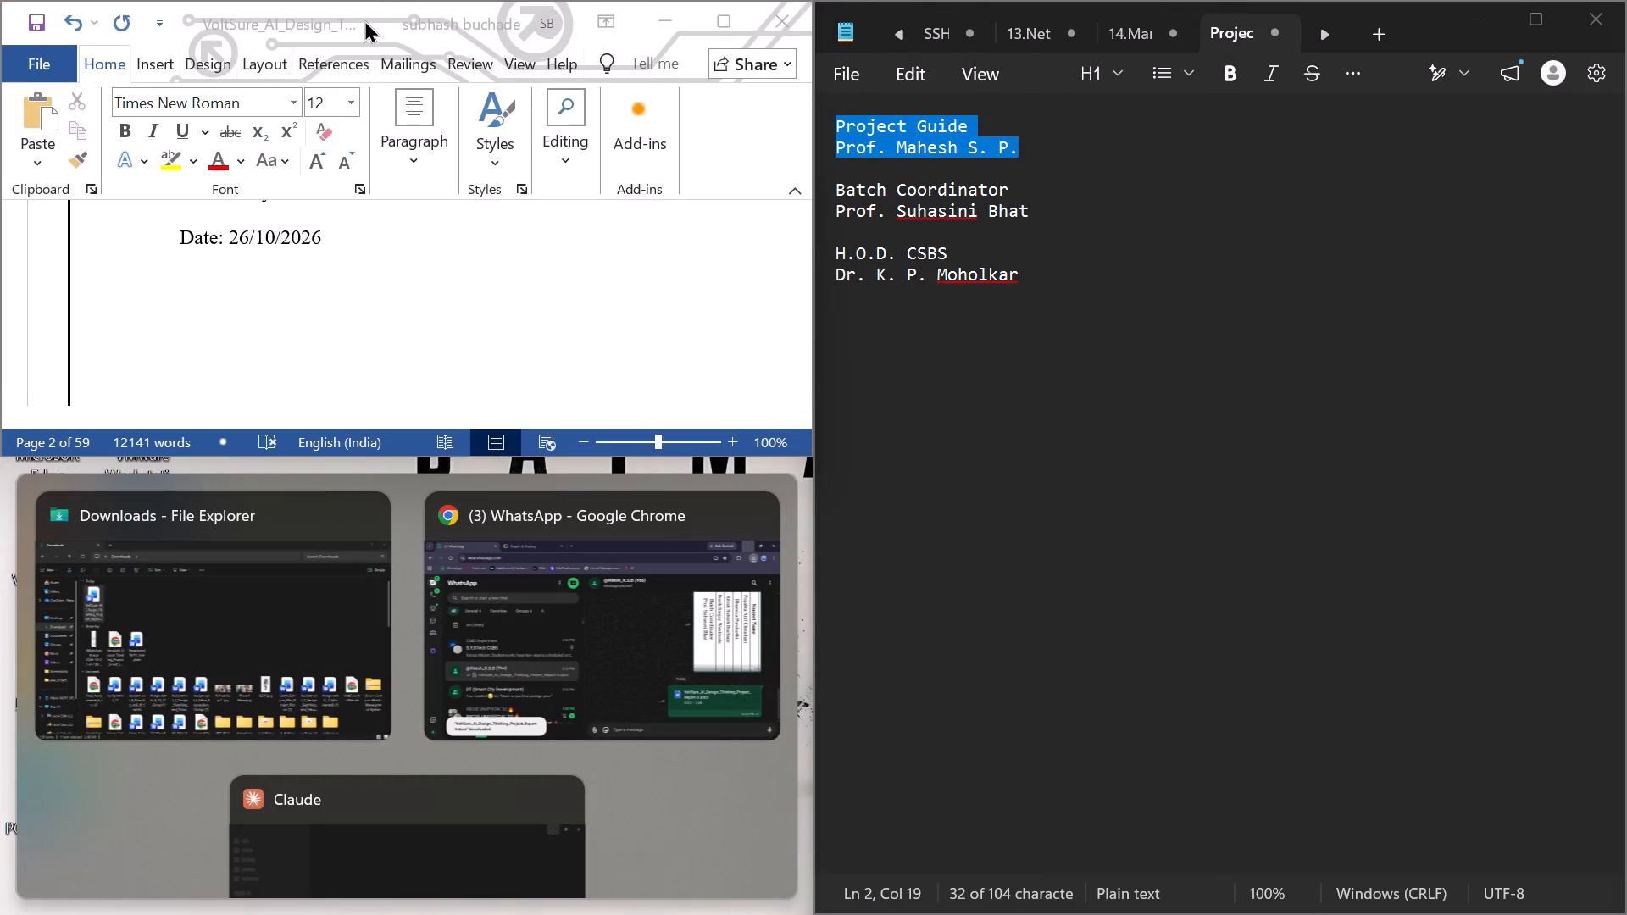
drag(375, 14, 0, 257)
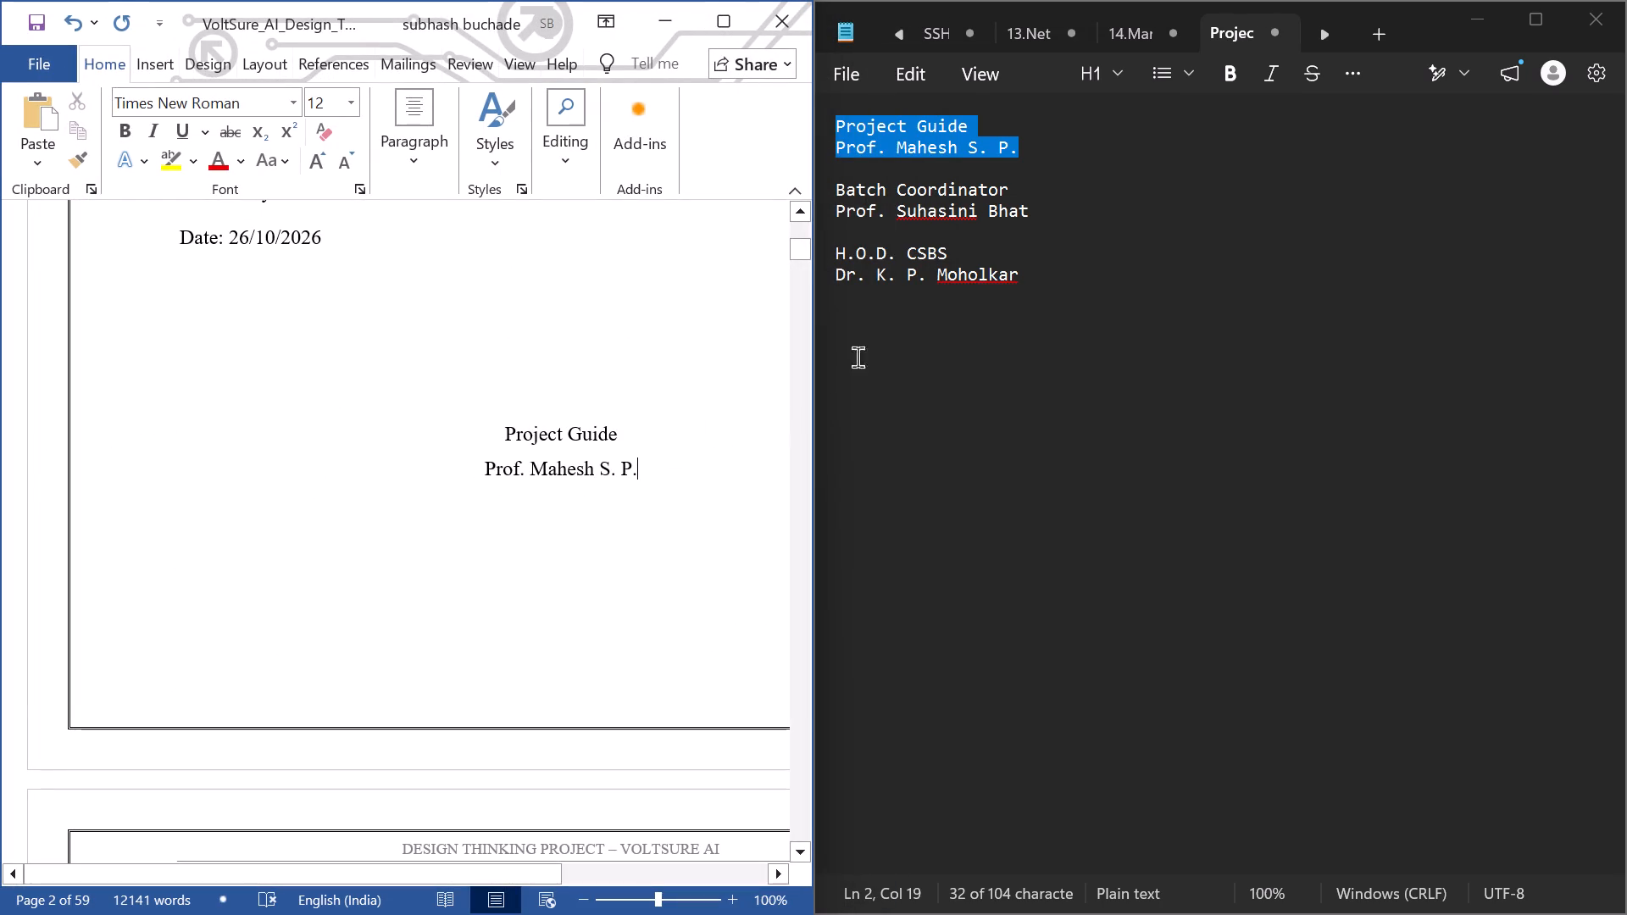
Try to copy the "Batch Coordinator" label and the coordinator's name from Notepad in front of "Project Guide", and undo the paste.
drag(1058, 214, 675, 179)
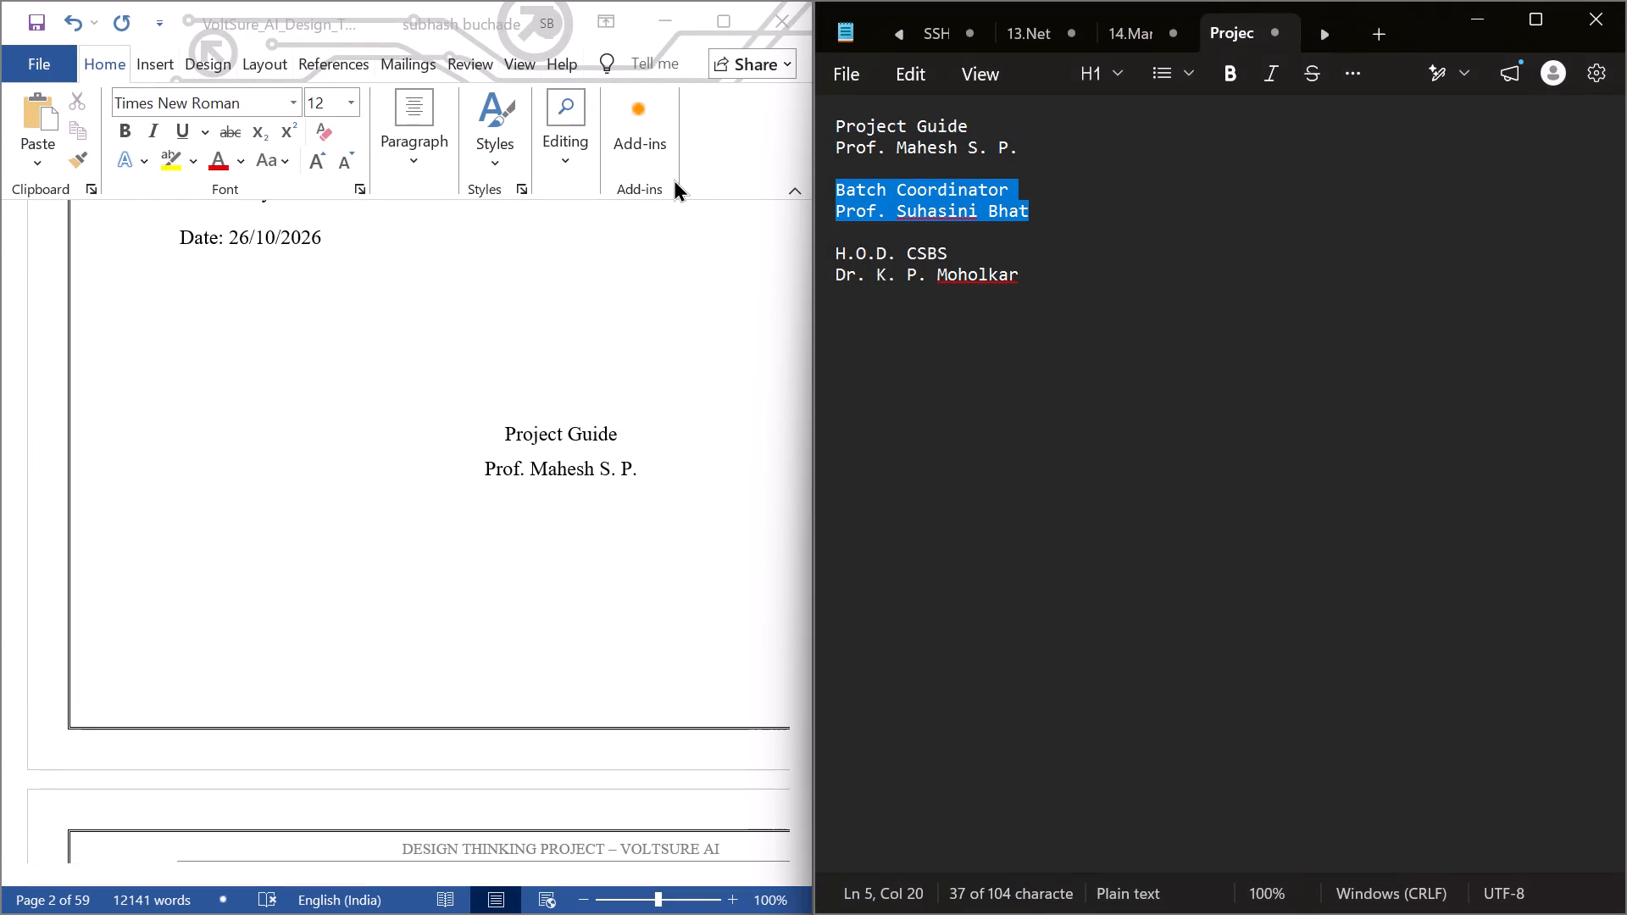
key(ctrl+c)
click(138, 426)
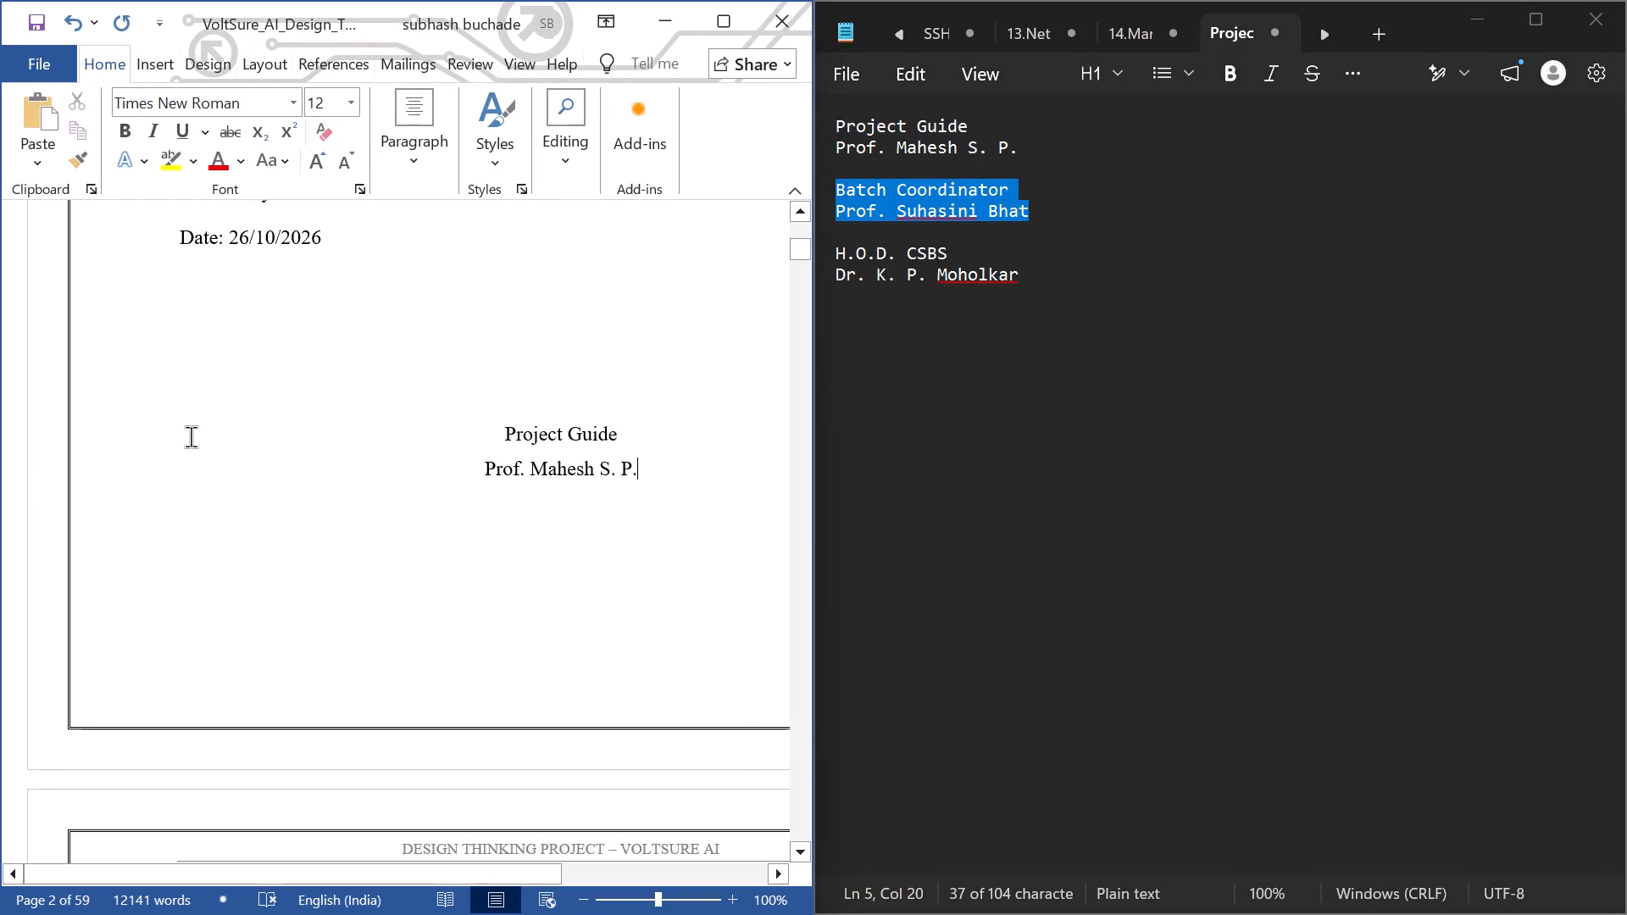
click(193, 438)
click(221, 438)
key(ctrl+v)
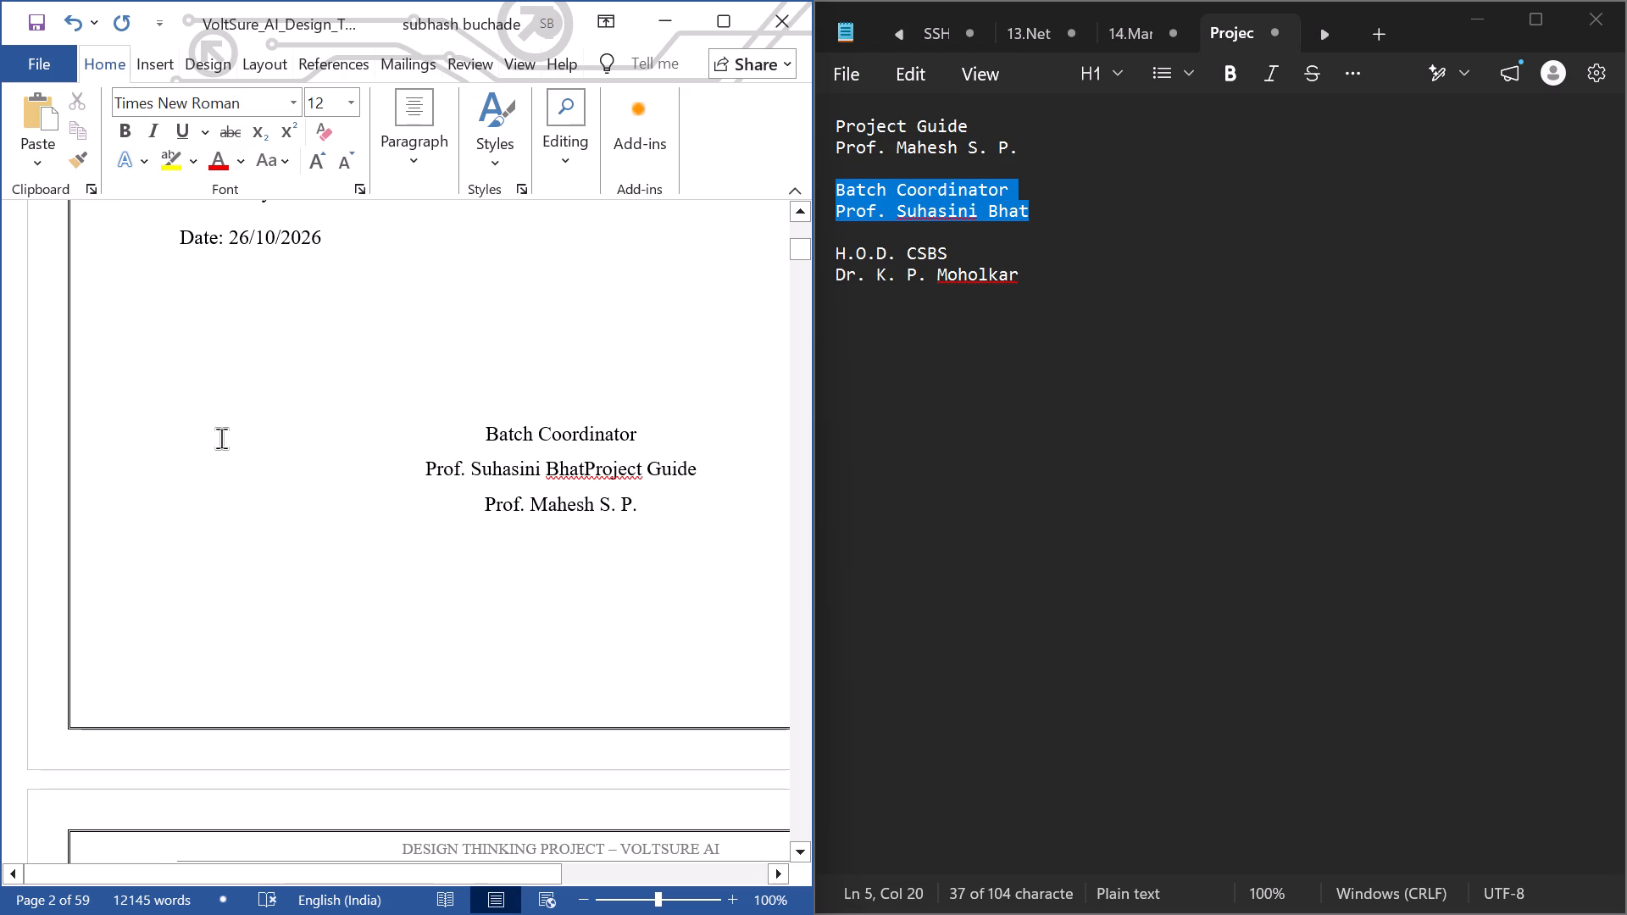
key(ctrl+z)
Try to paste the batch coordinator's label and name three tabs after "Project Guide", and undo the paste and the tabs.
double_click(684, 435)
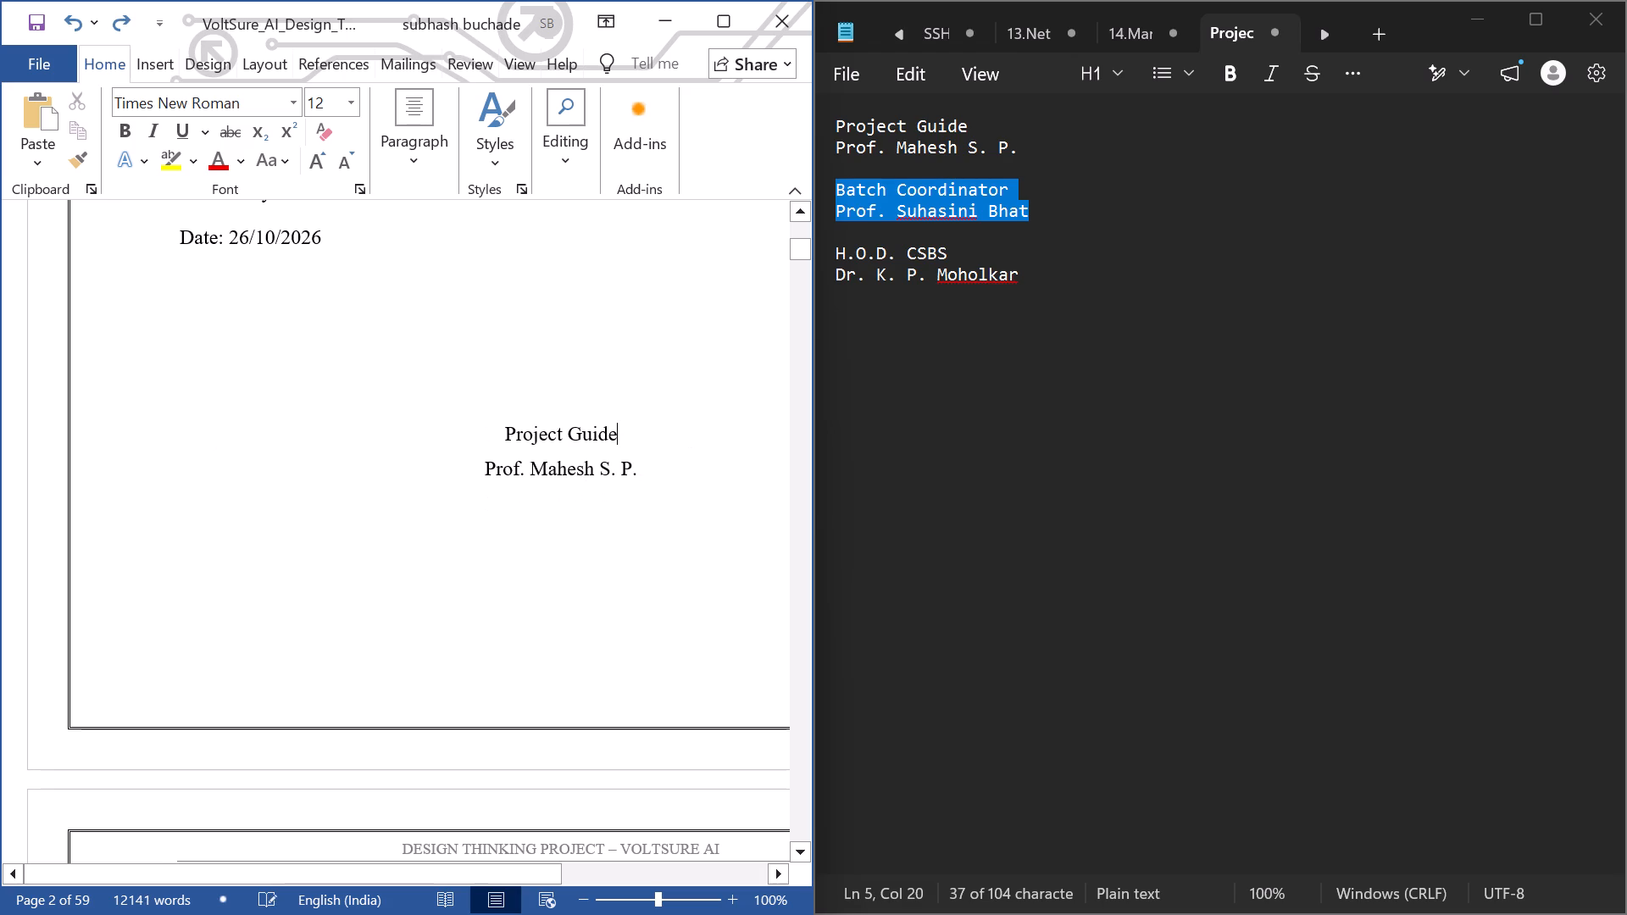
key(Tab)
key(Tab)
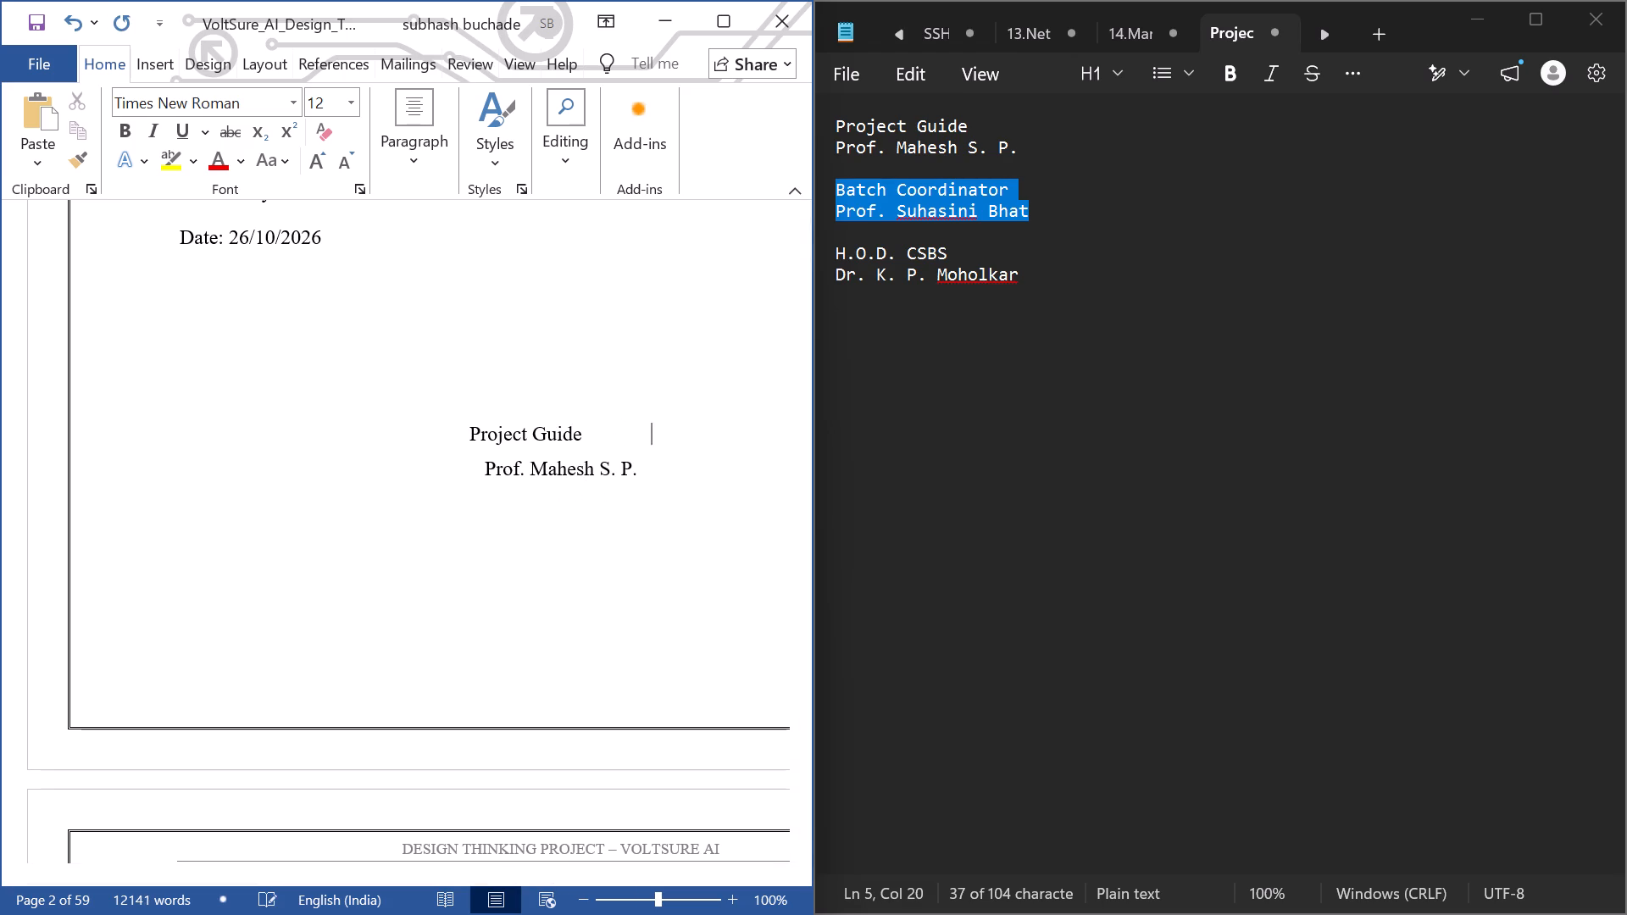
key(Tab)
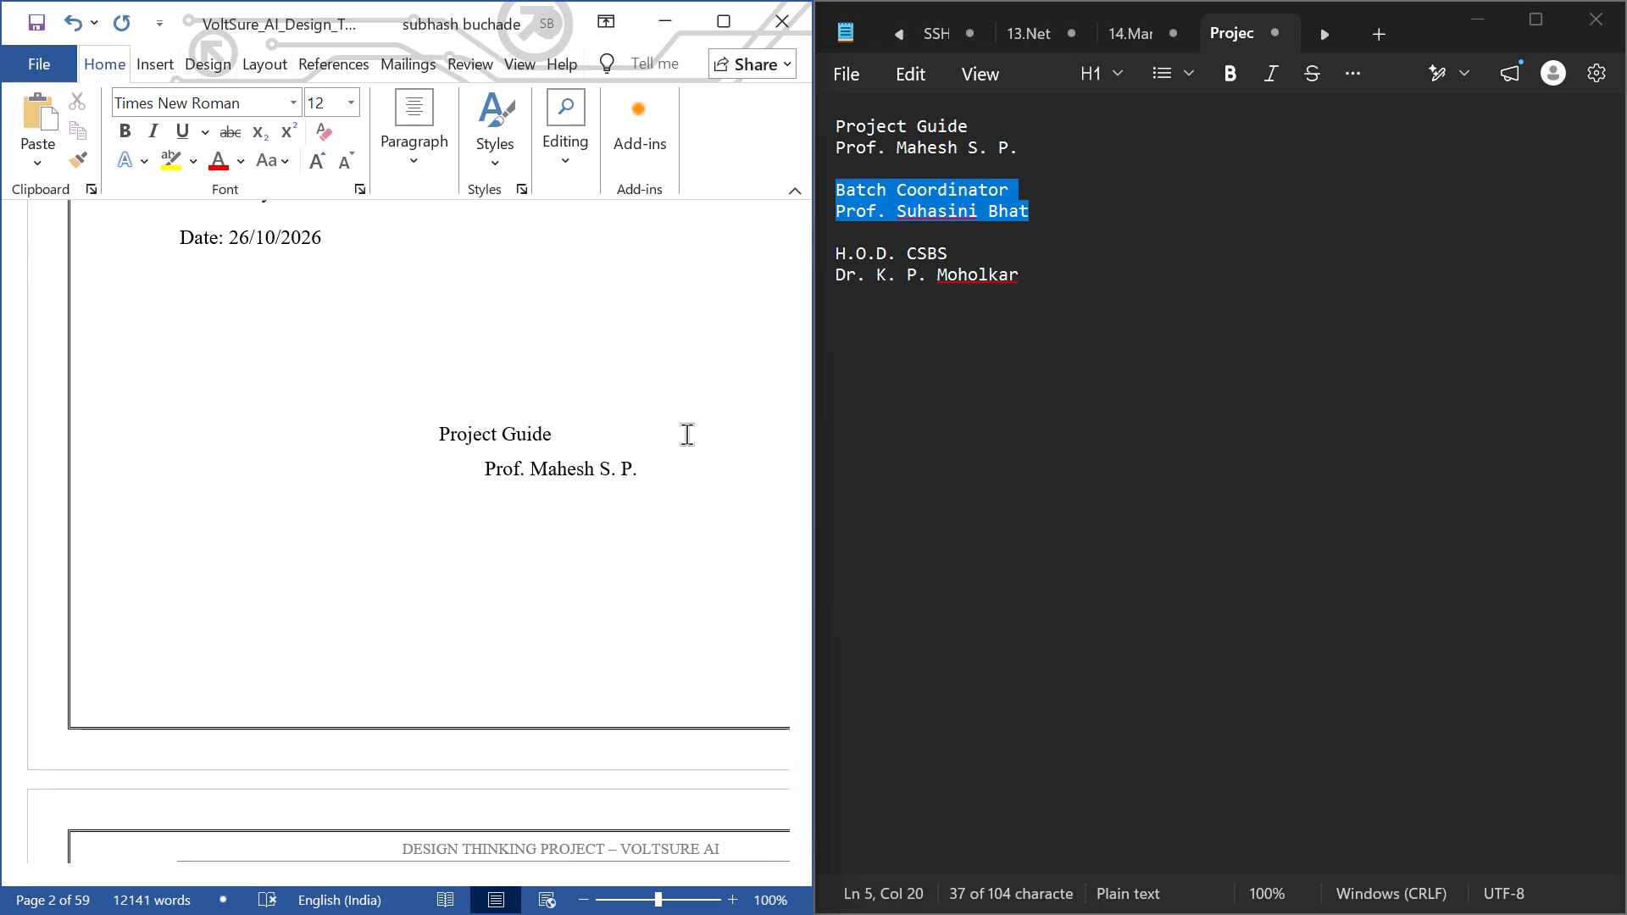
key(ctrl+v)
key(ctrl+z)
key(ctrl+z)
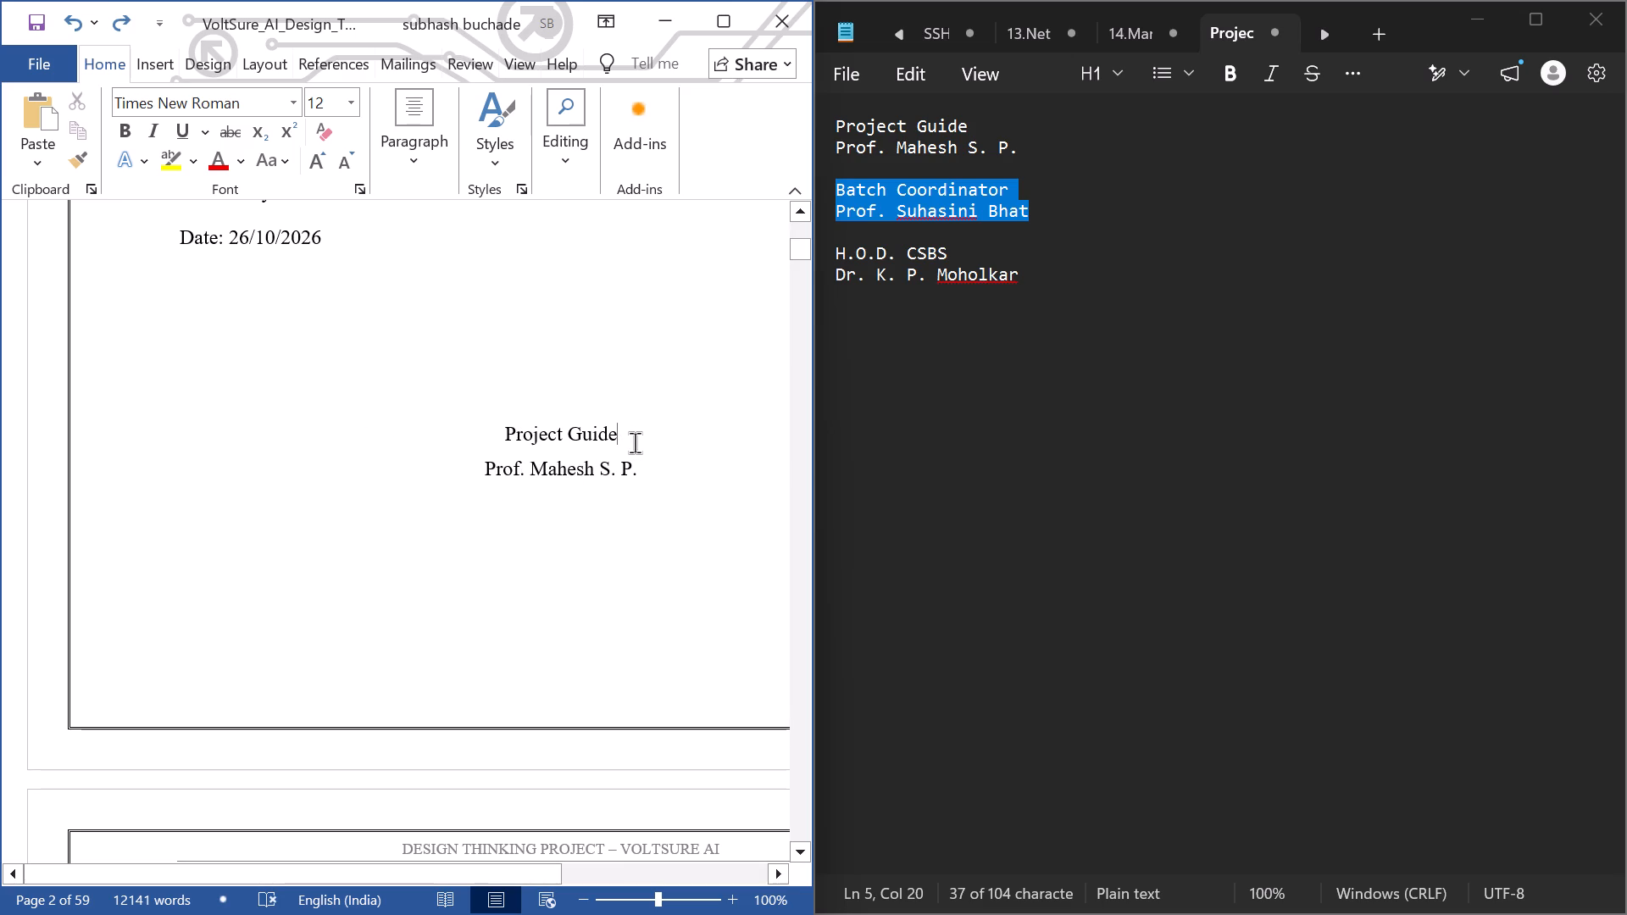
Copy only the "Batch Coordinator" label from Notepad to the end of the "Project Guide" line and separate the two labels with a tab.
click(1087, 330)
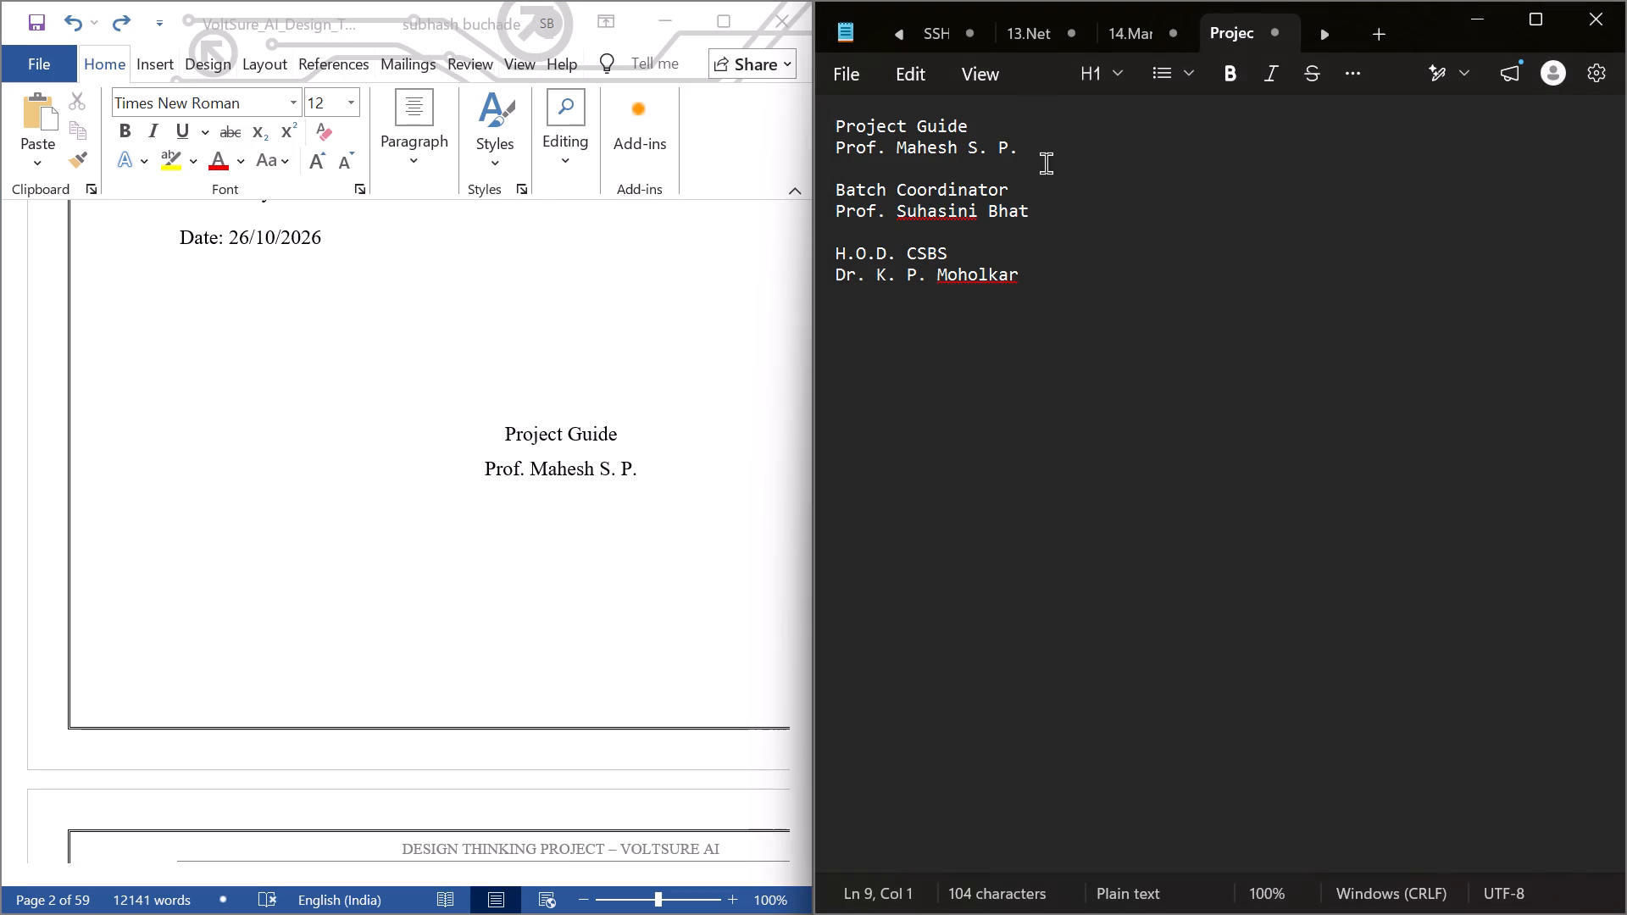
drag(1020, 184, 828, 186)
key(ctrl+c)
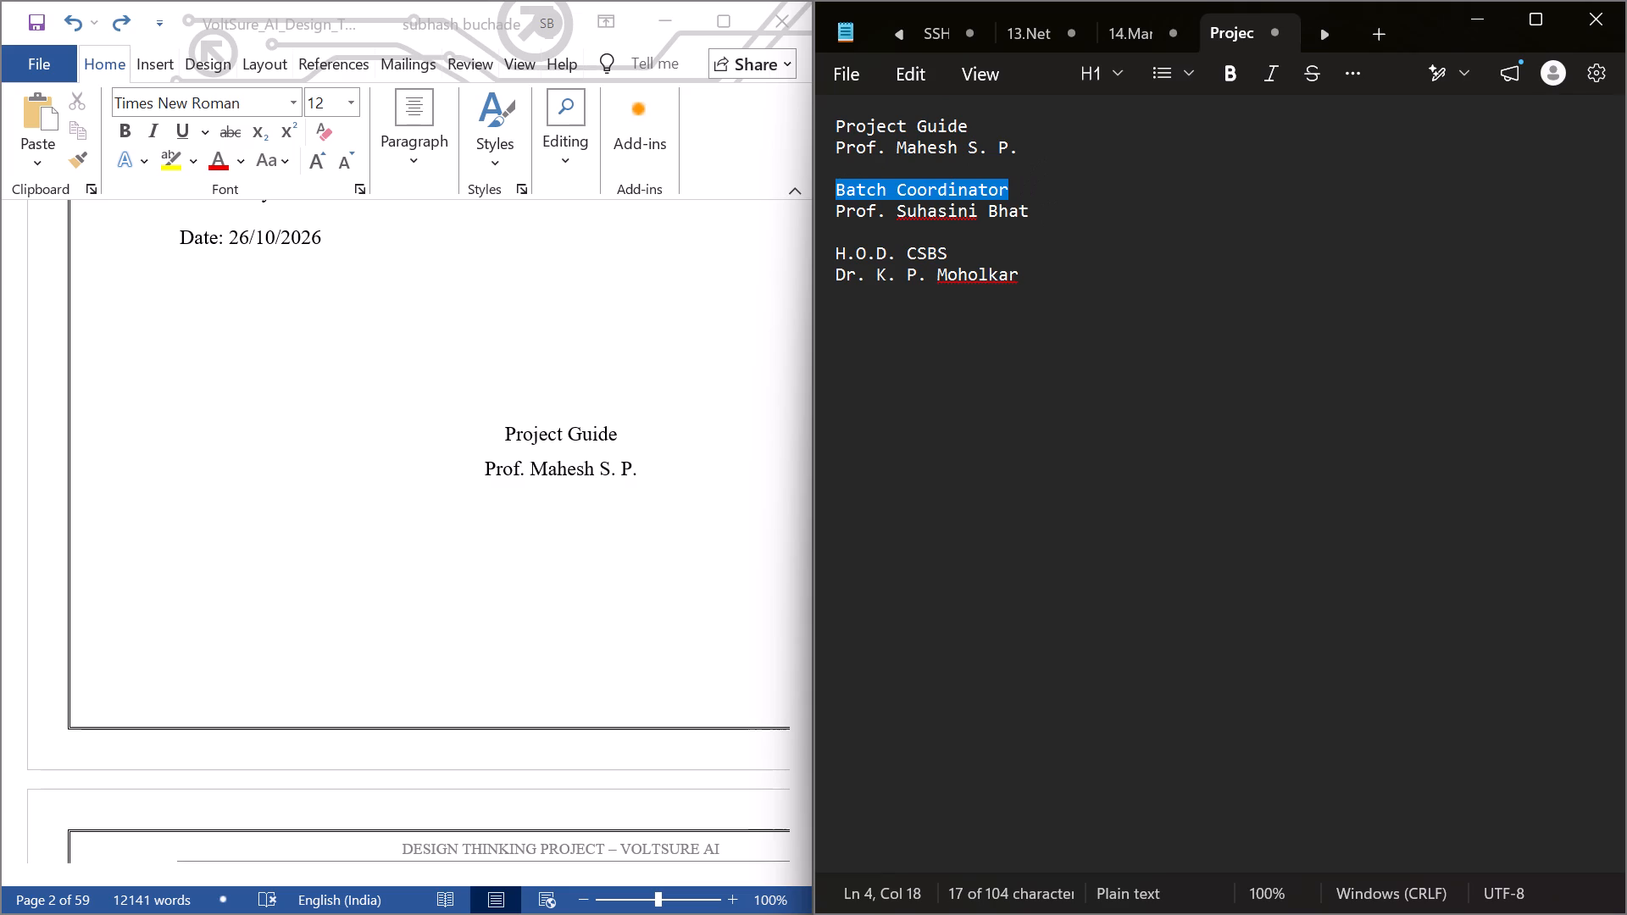
click(637, 426)
key(ctrl+v)
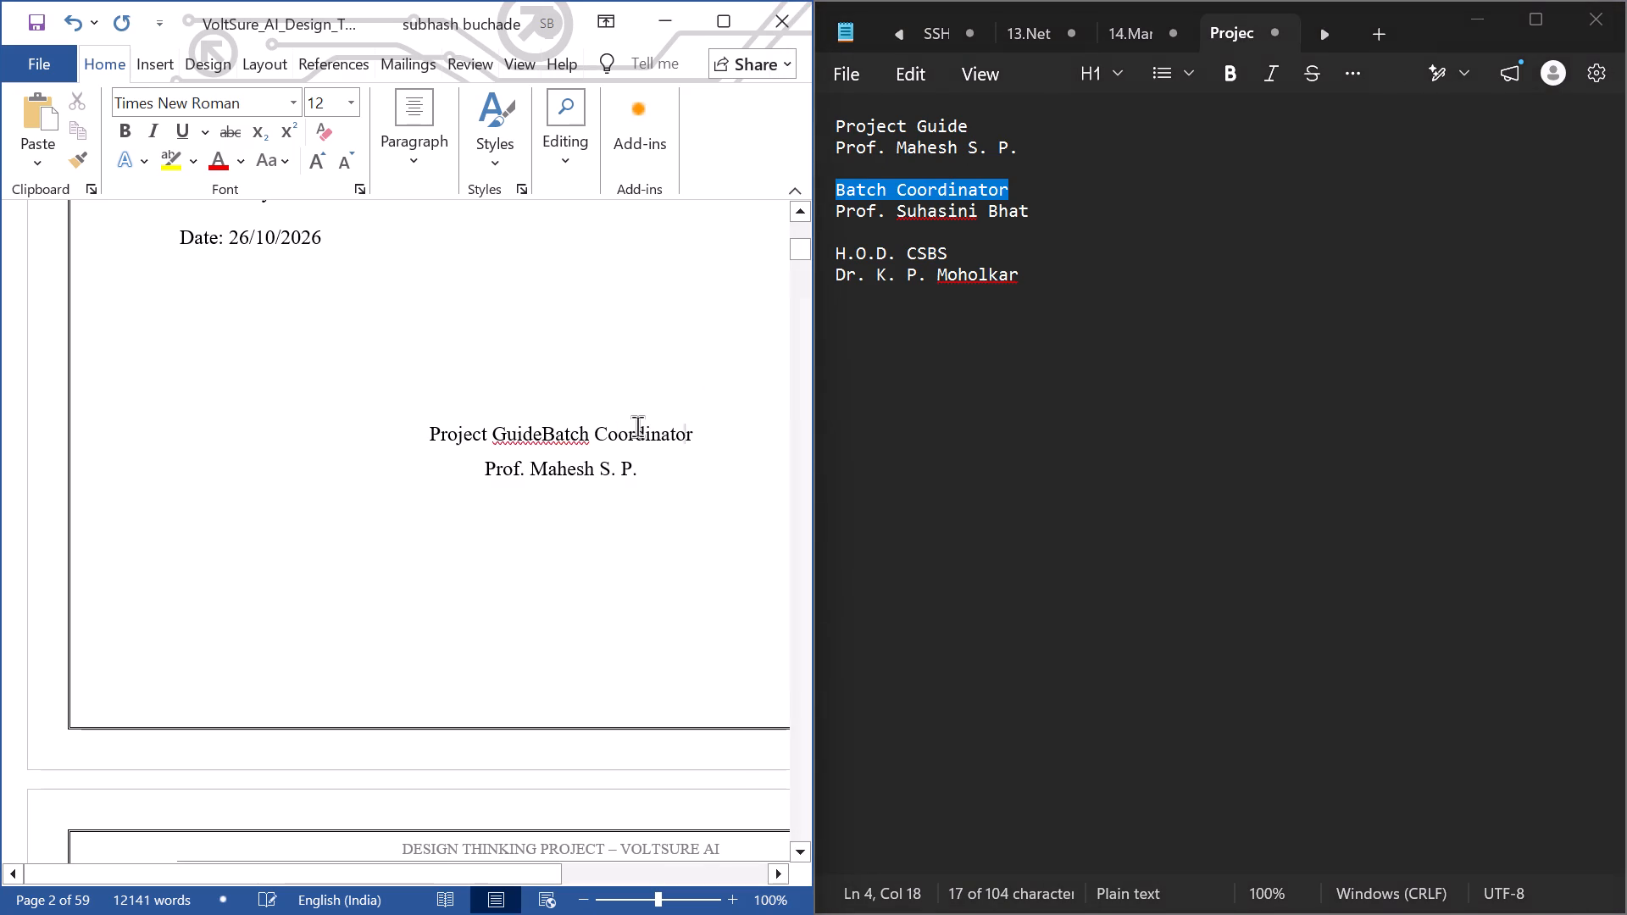
click(545, 435)
key(Tab)
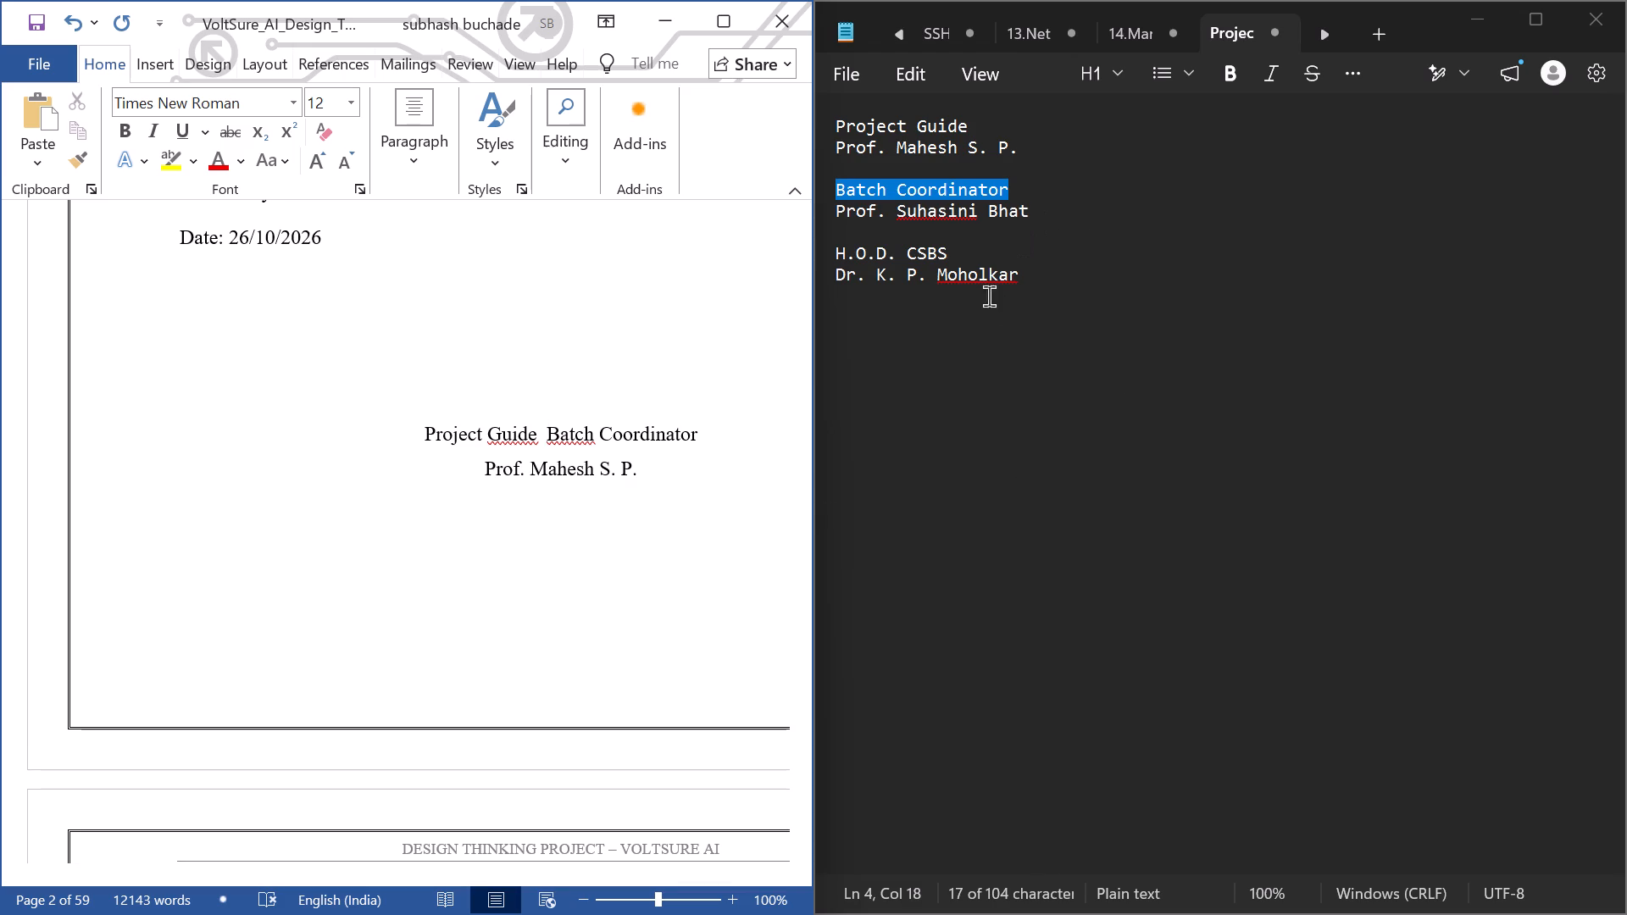
Copy the "H.O.D. CSBS" label from Notepad and add it one tab after "Batch Coordinator" on the same line.
drag(969, 258, 830, 257)
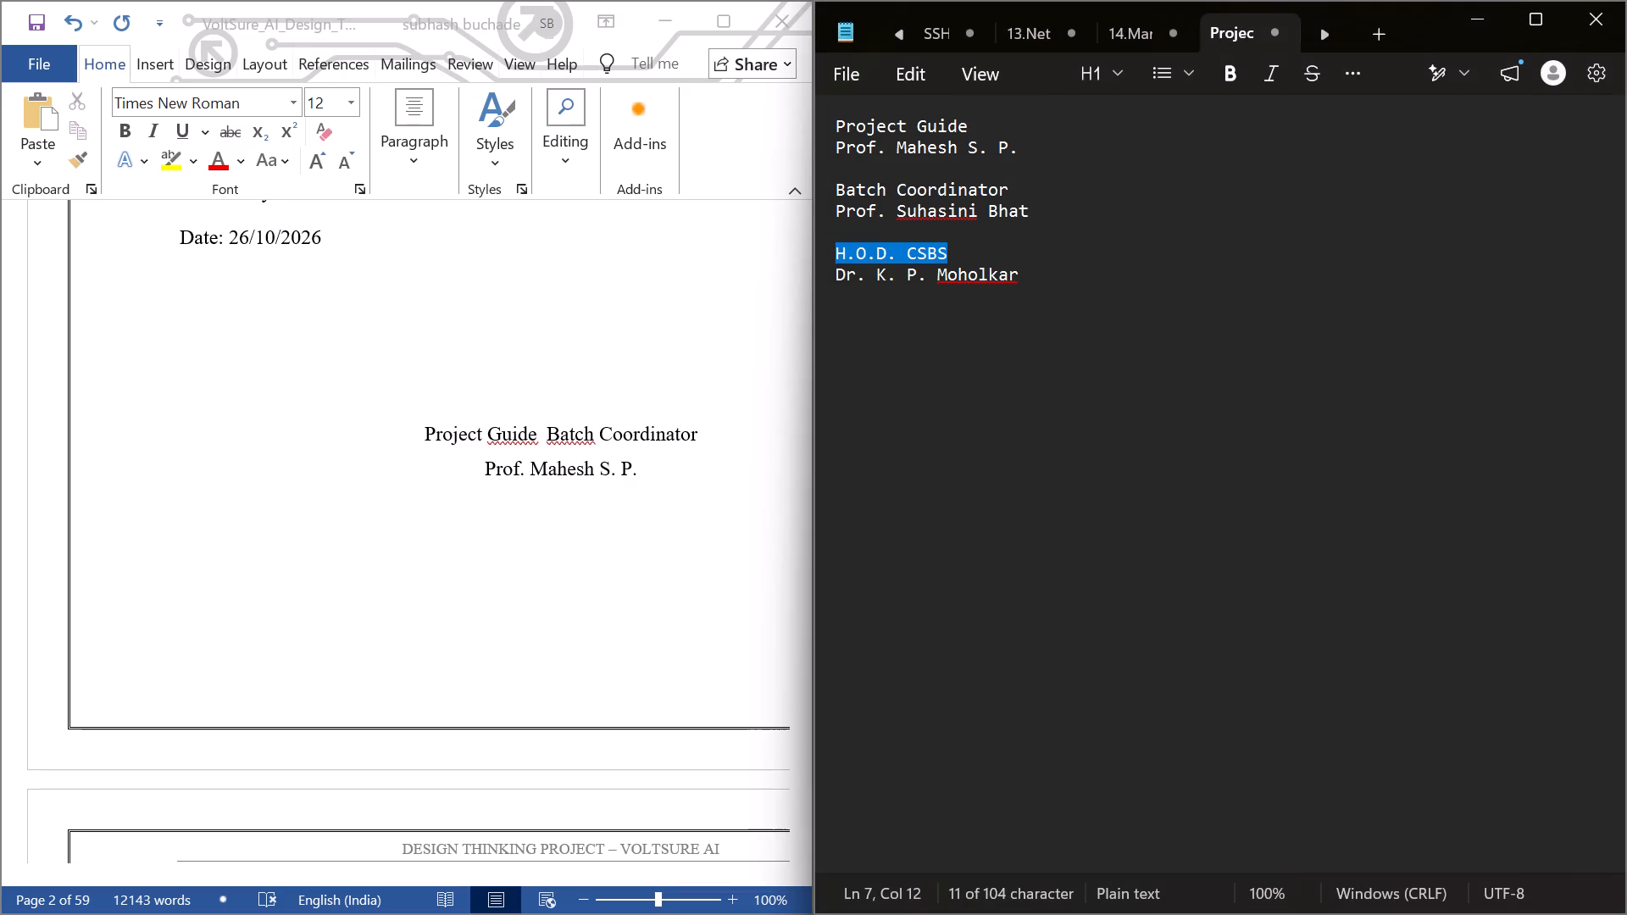
key(ctrl+c)
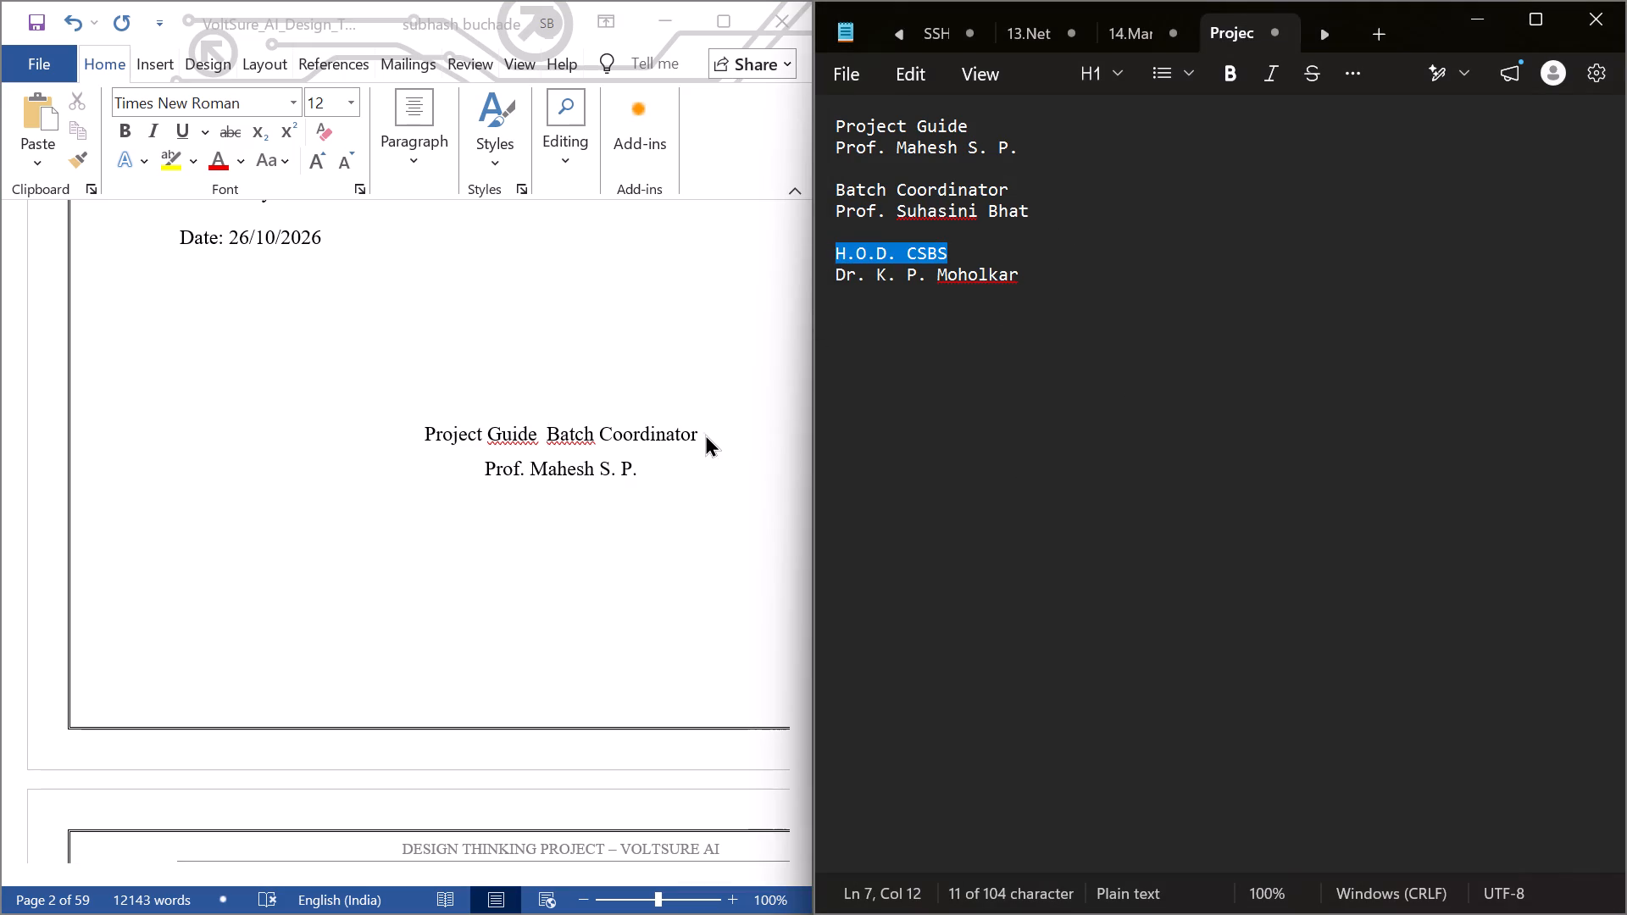
click(705, 434)
click(700, 435)
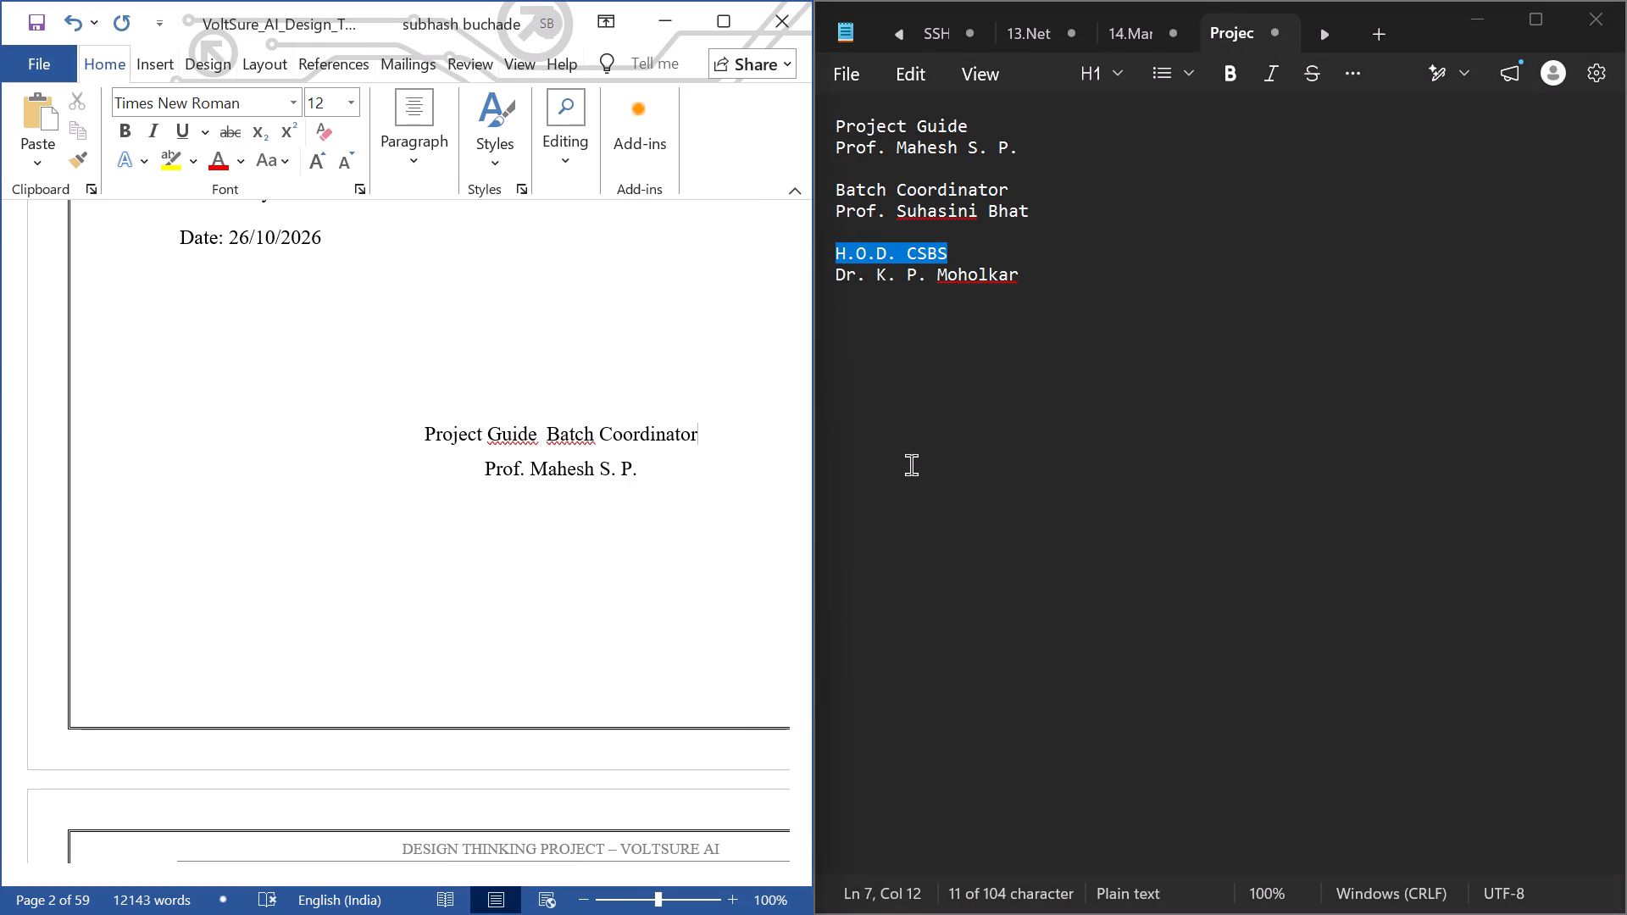
key(Tab)
key(ctrl+v)
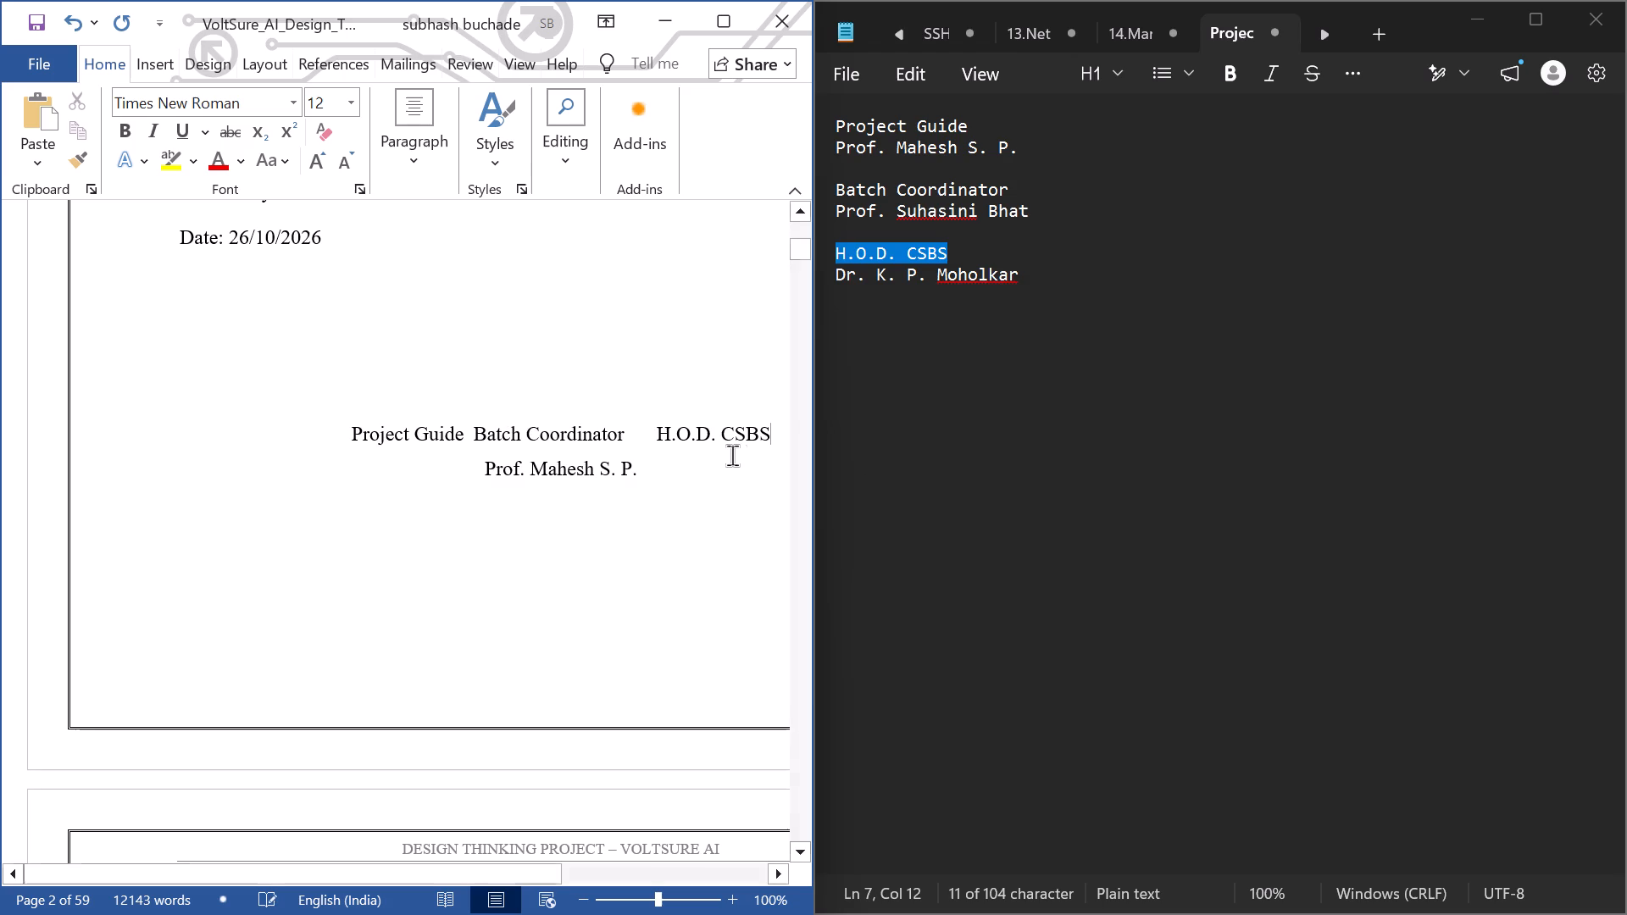
Maximize the report window and widen the gap between "Project Guide" and "Batch Coordinator" to four tabs.
click(475, 430)
key(BackSpace)
key(Tab)
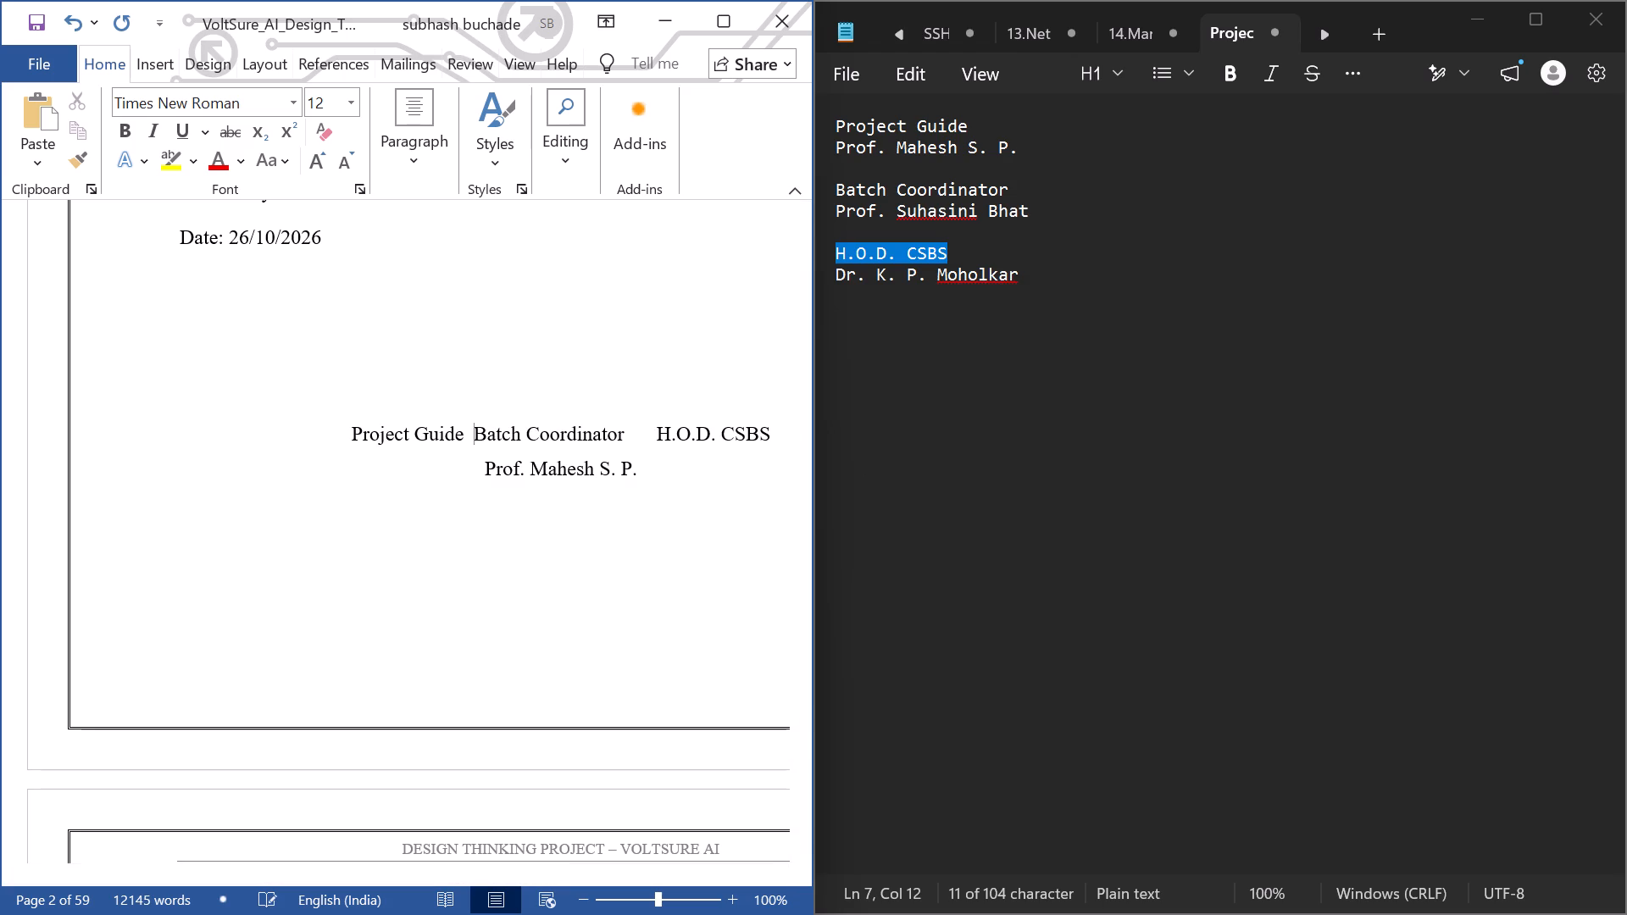
key(Tab)
click(707, 25)
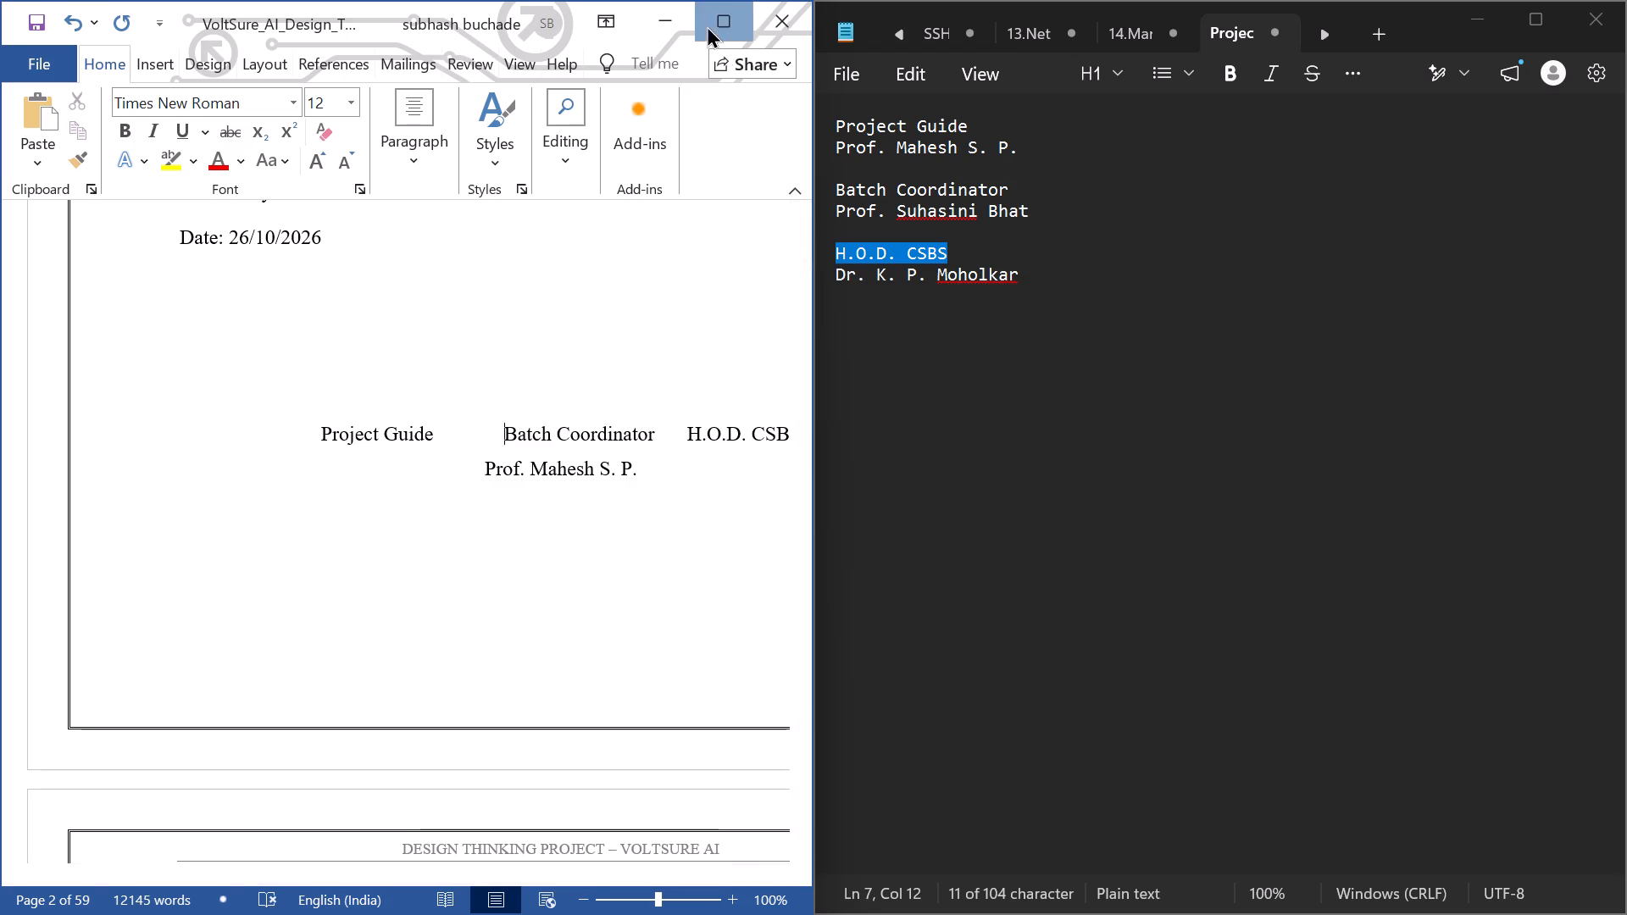
key(Tab)
key(Tab)
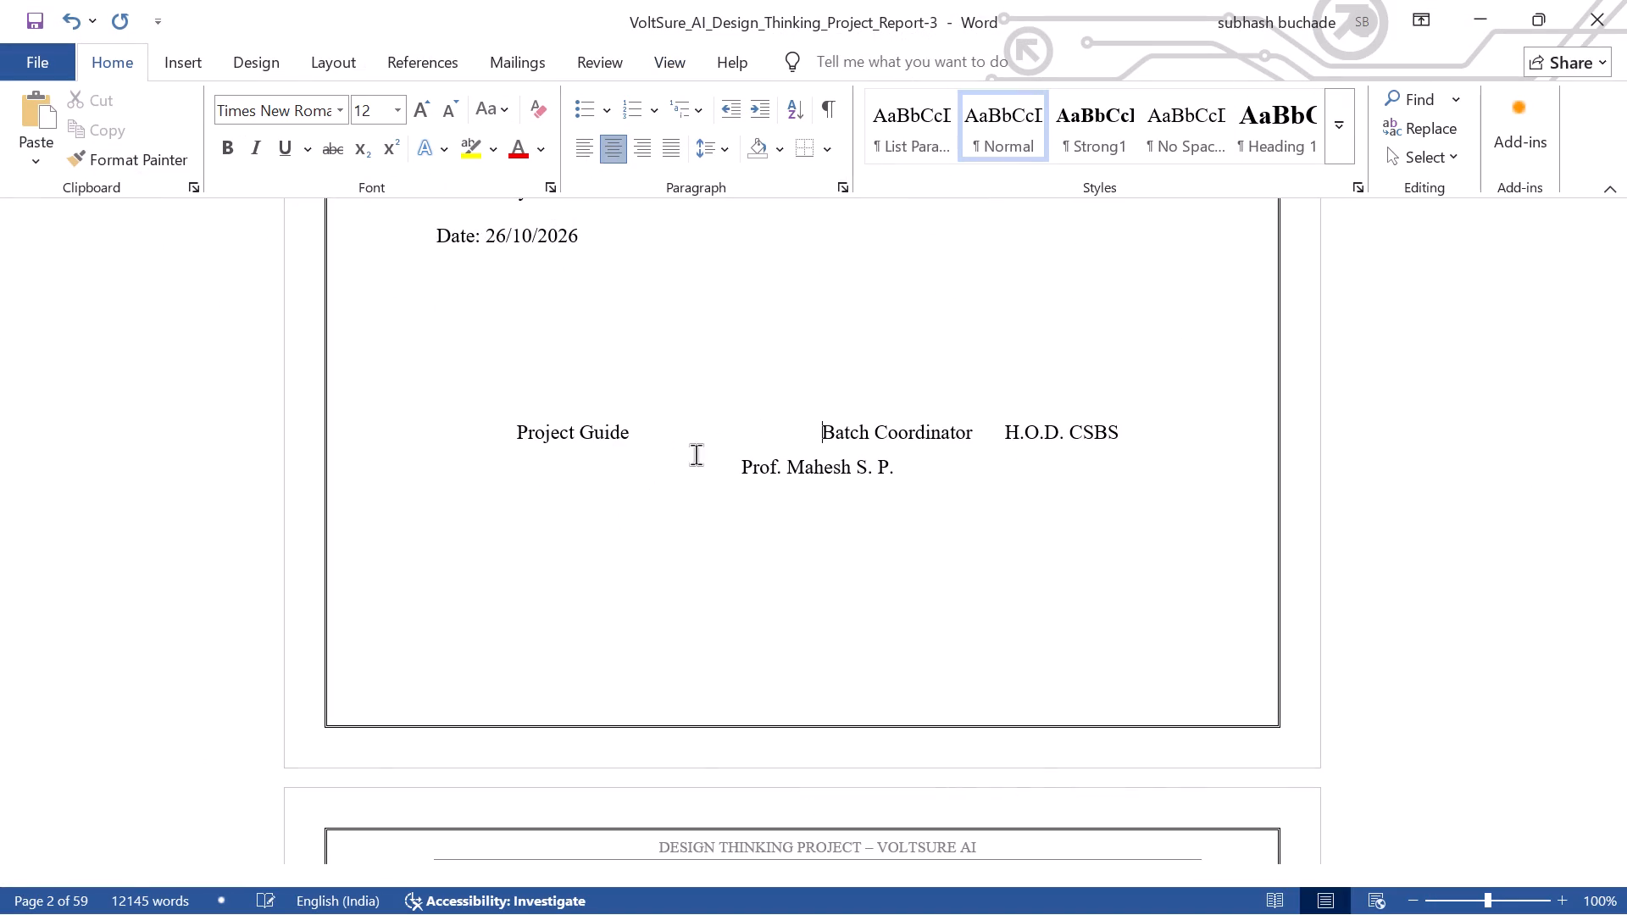
Widen the gap between "Batch Coordinator" and "H.O.D. CSBS" by one tab, keeping all three labels on one line.
click(977, 429)
key(Tab)
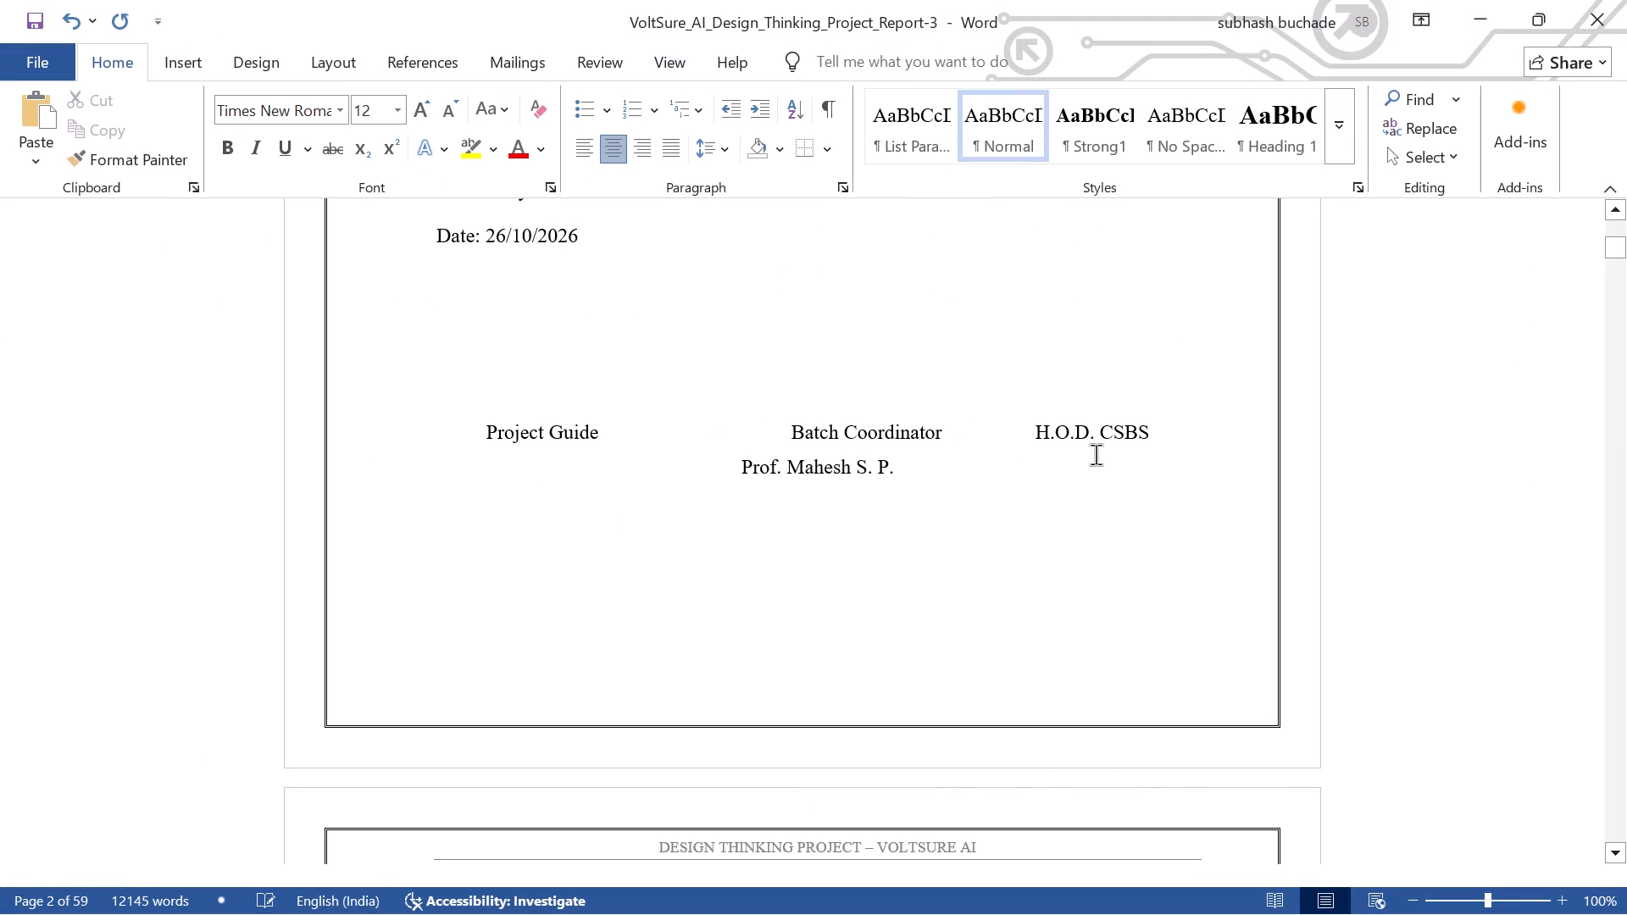
key(Tab)
key(Tab)
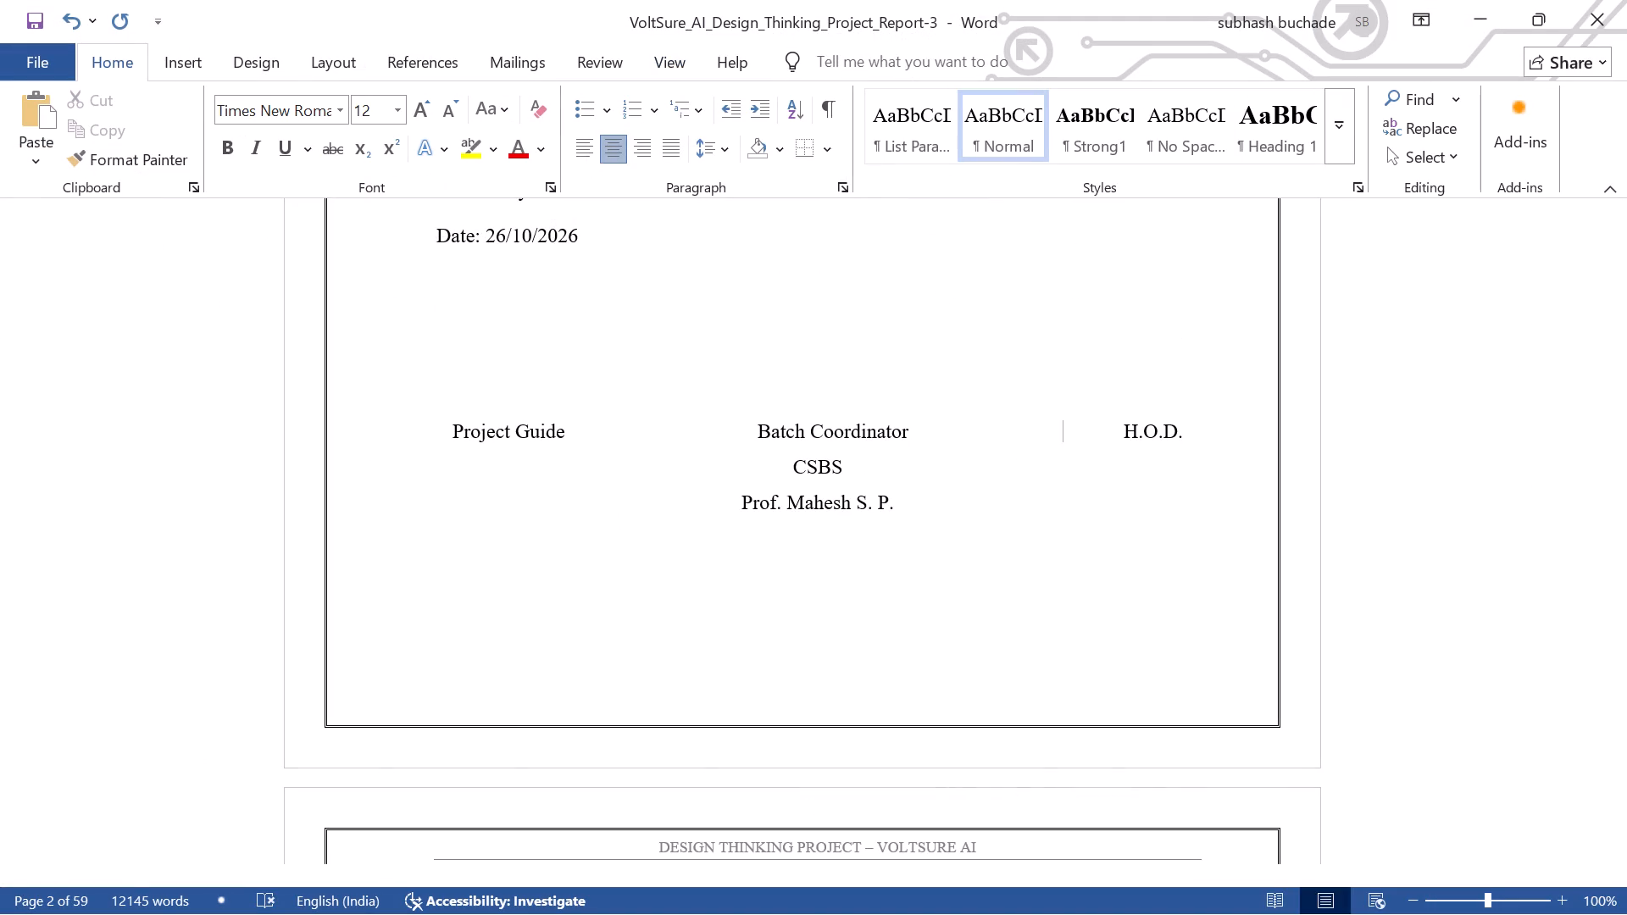
key(ctrl+z)
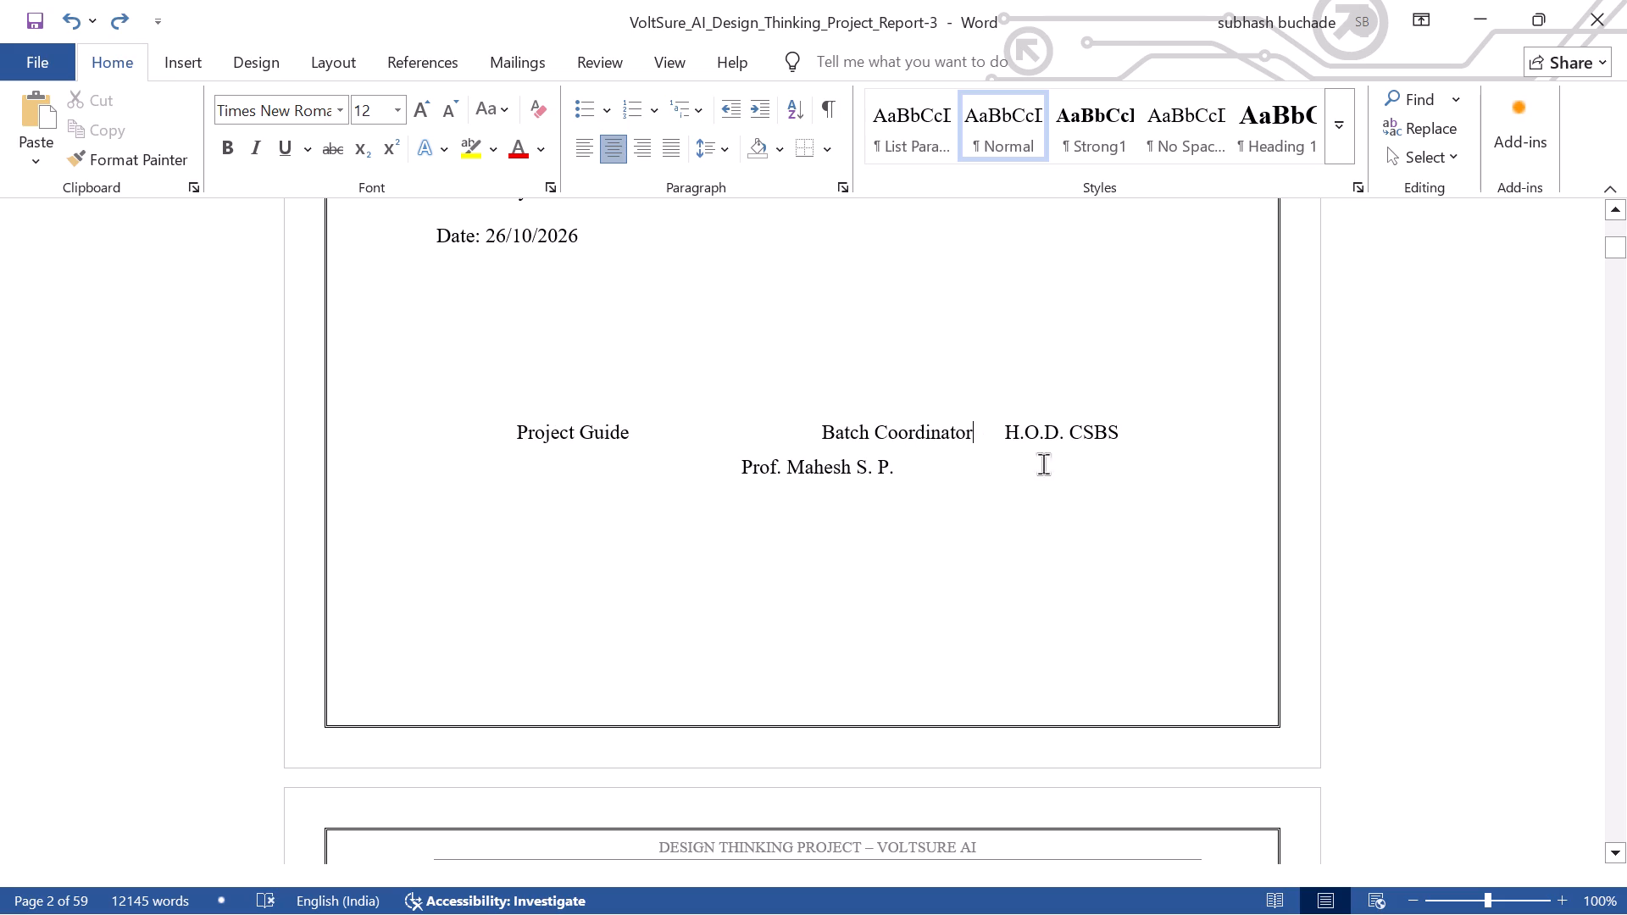
key(Tab)
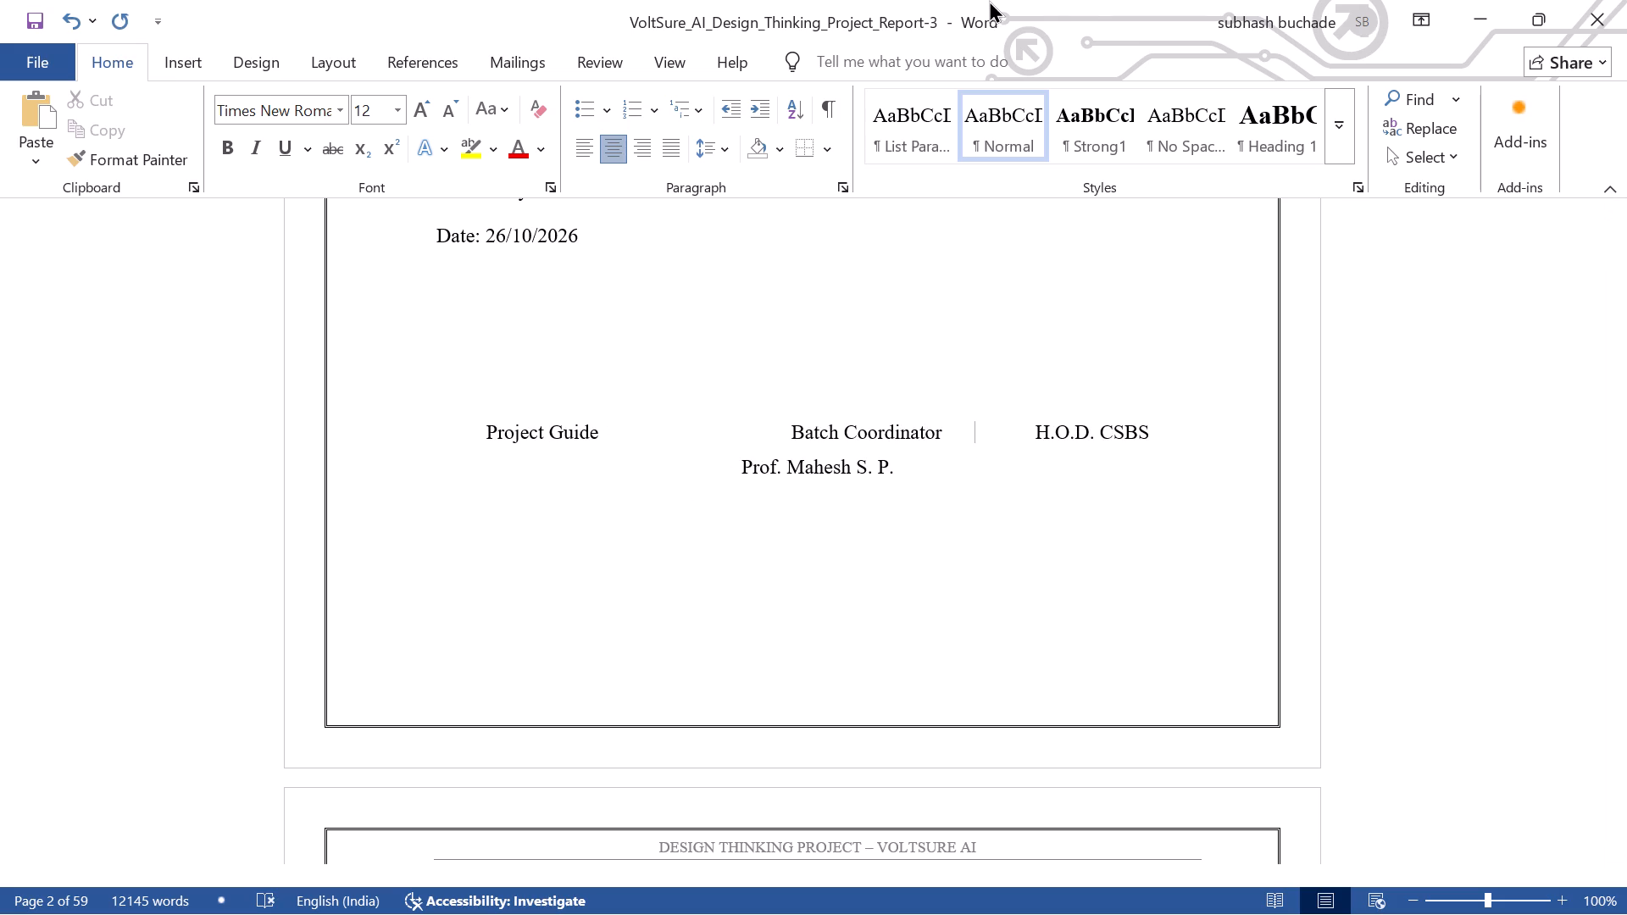
Place the report beside Notepad and copy the batch coordinator's name onto the end of the project guide's name line.
drag(1067, 0, 0, 230)
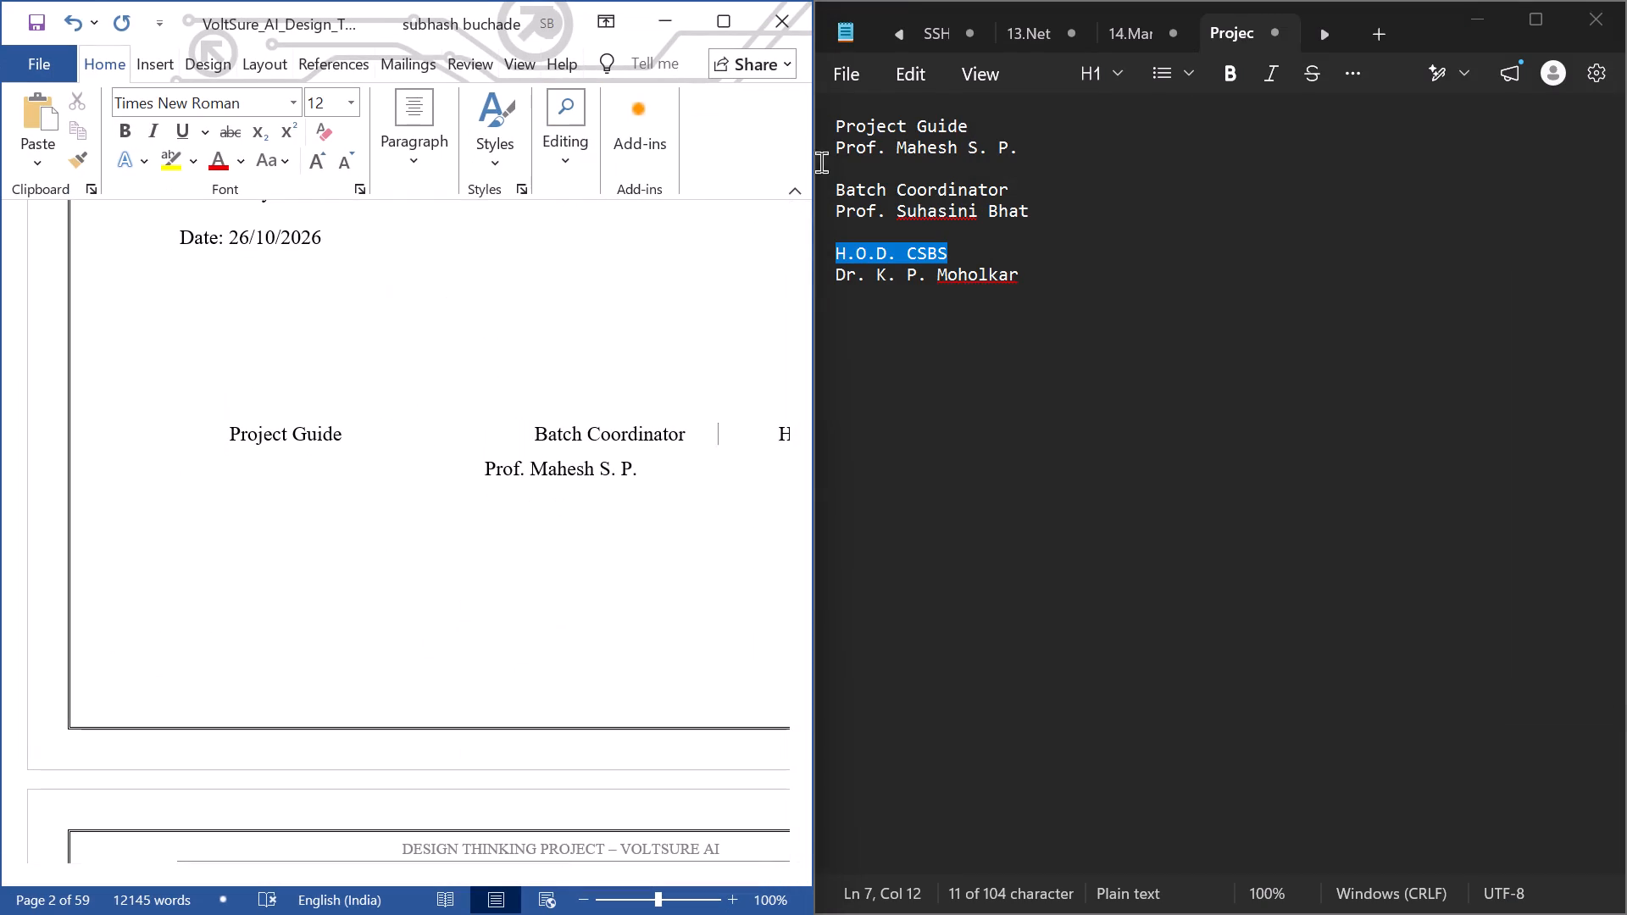
drag(1058, 216, 744, 213)
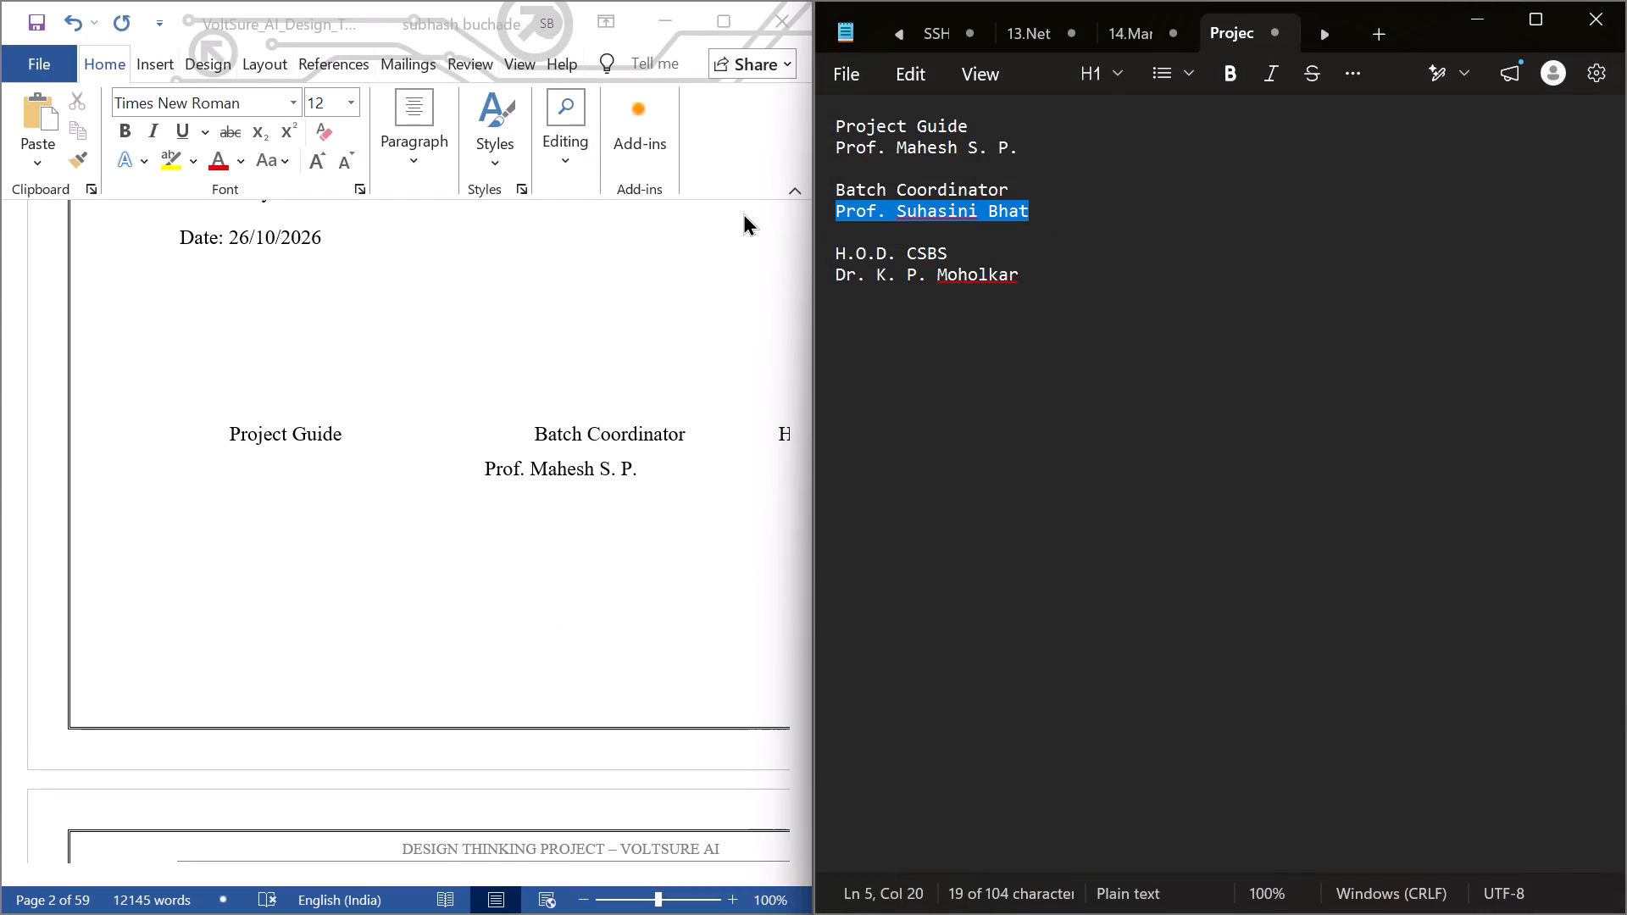
key(ctrl+c)
click(632, 458)
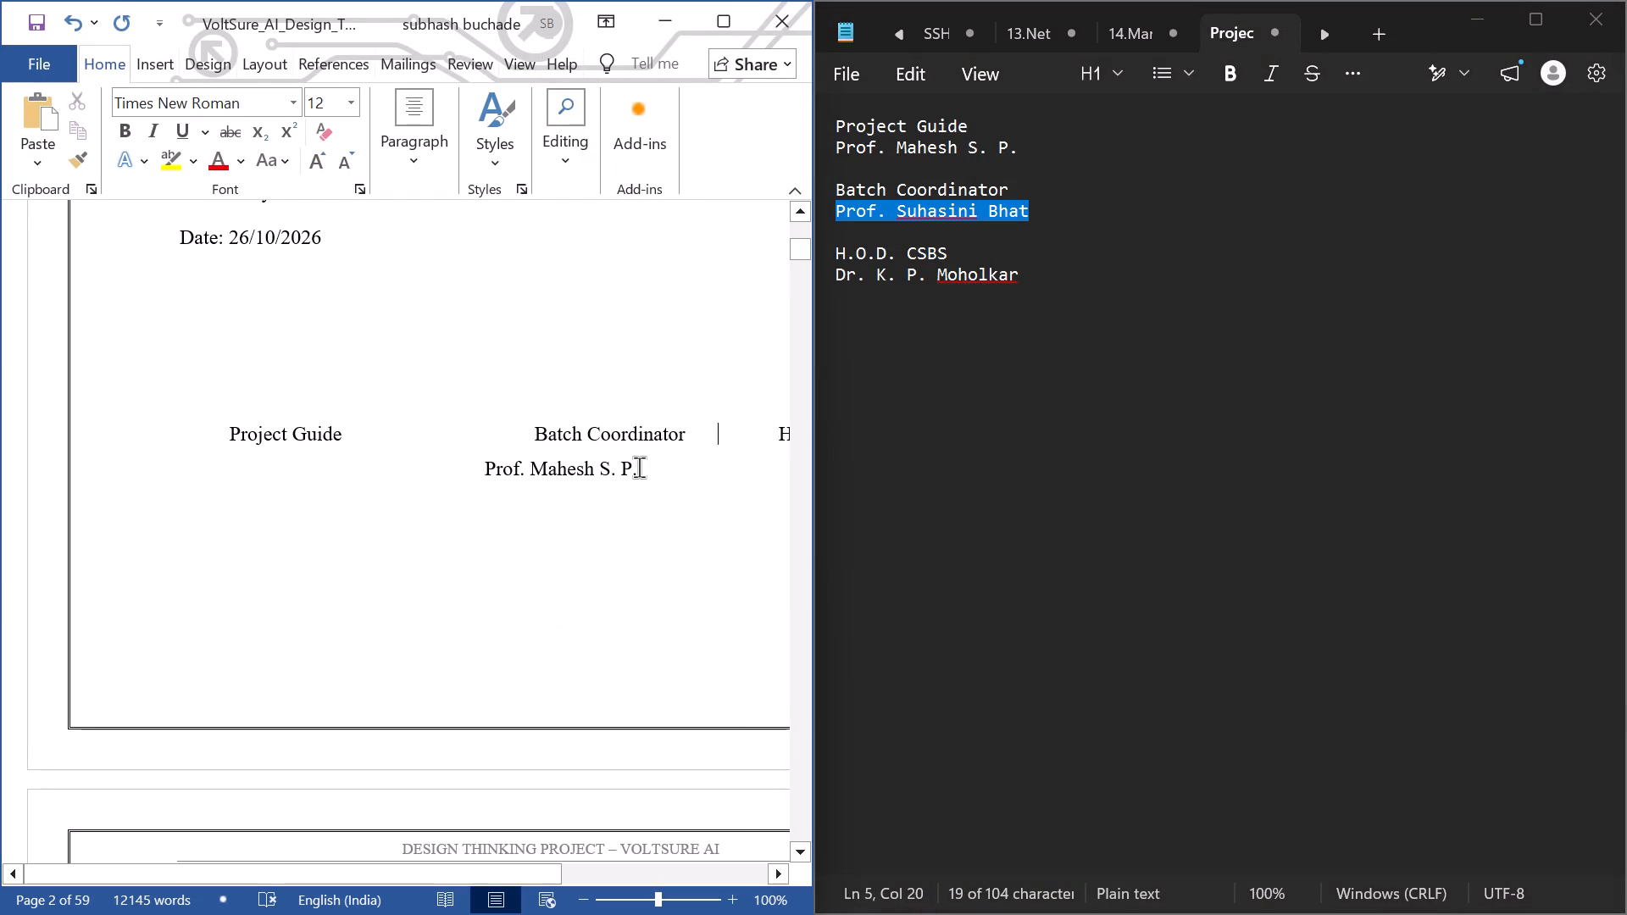
click(641, 474)
key(ctrl+v)
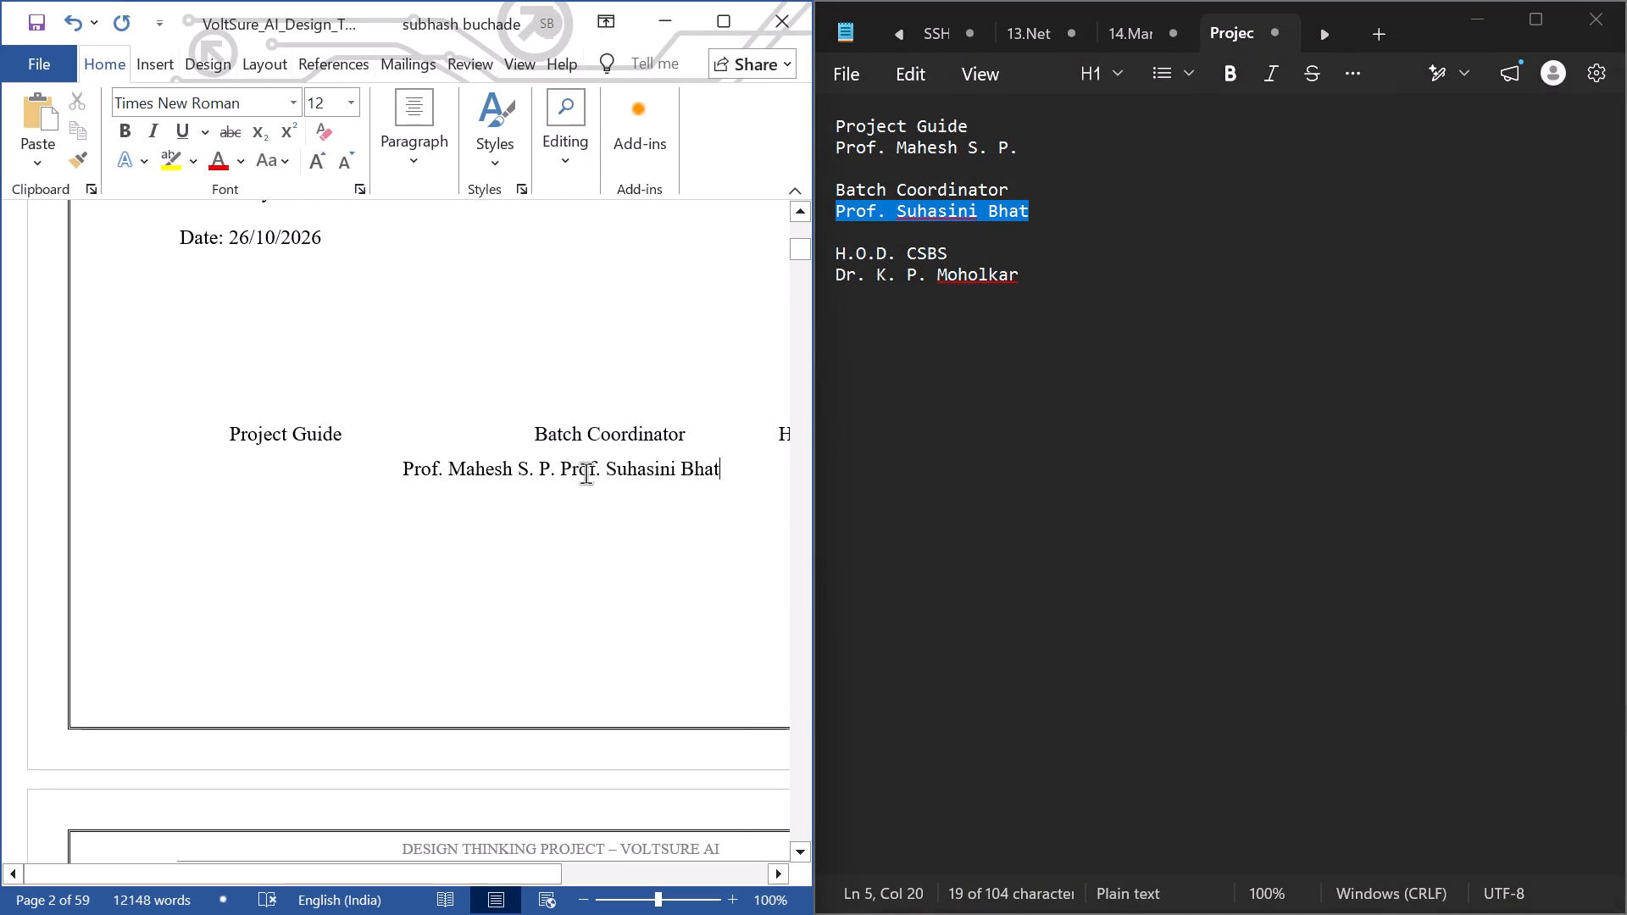
drag(558, 467, 525, 464)
drag(525, 464, 519, 465)
key(BackSpace)
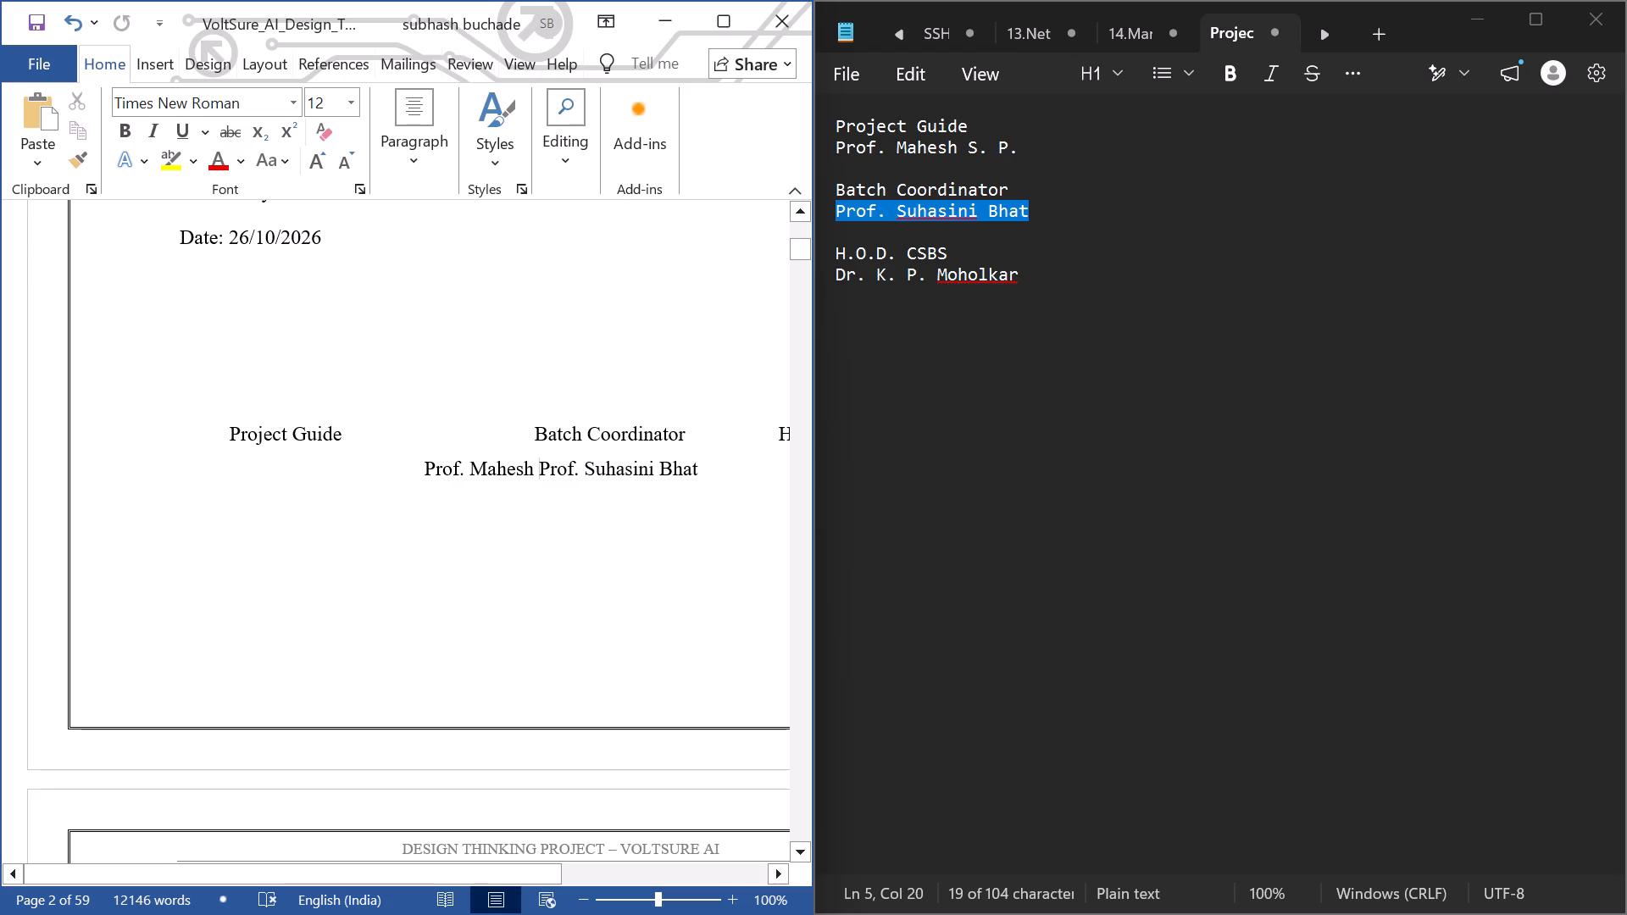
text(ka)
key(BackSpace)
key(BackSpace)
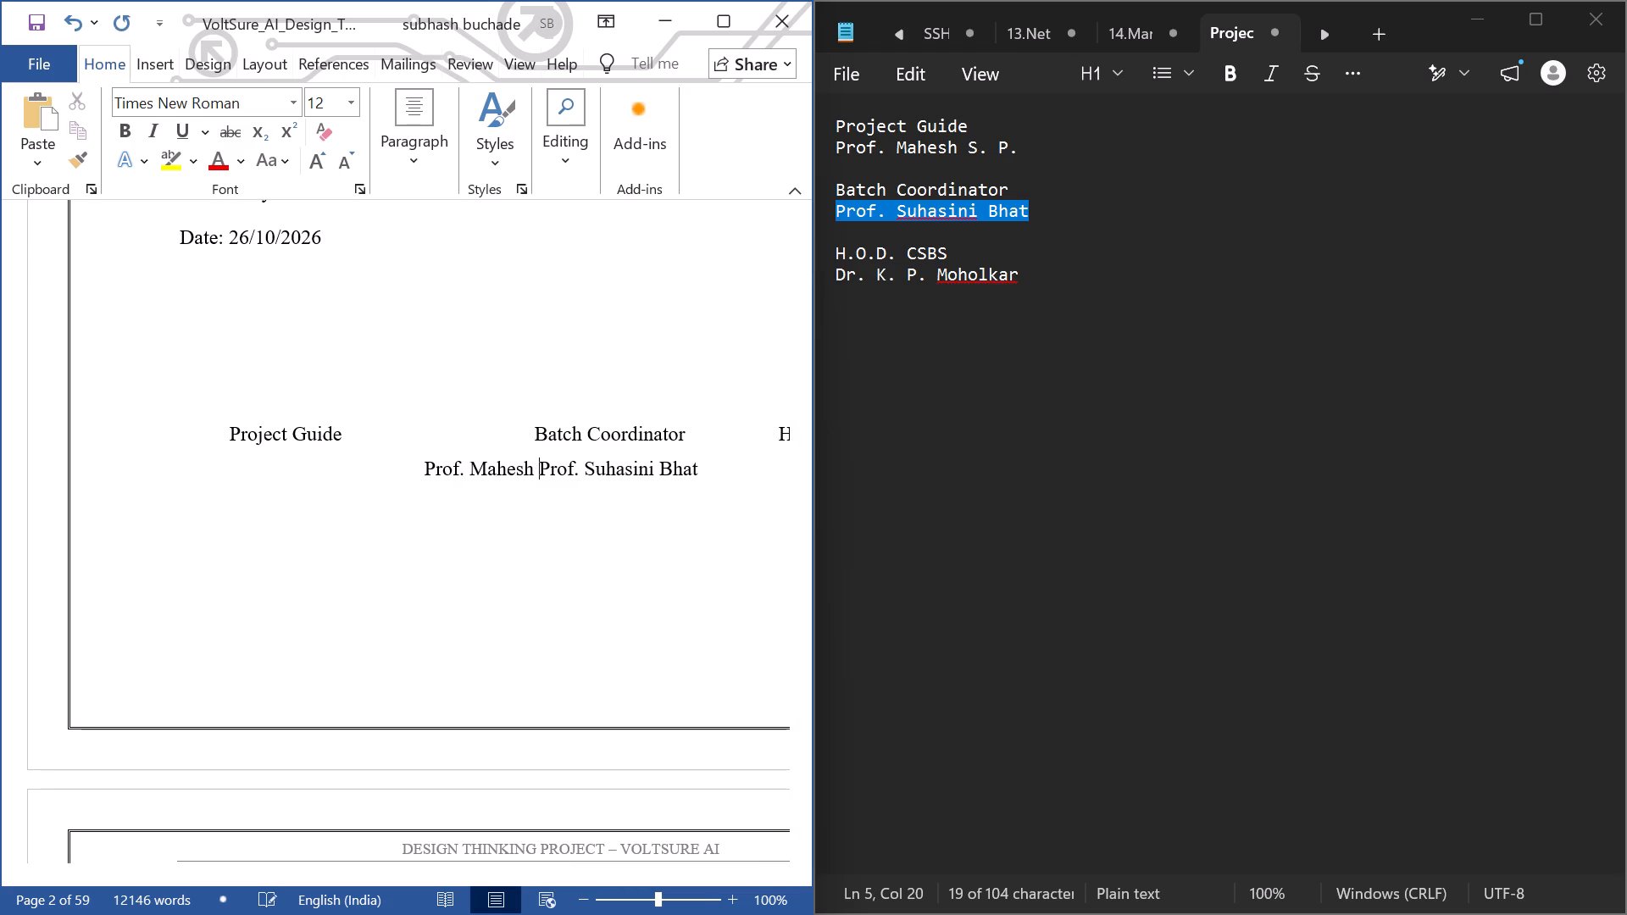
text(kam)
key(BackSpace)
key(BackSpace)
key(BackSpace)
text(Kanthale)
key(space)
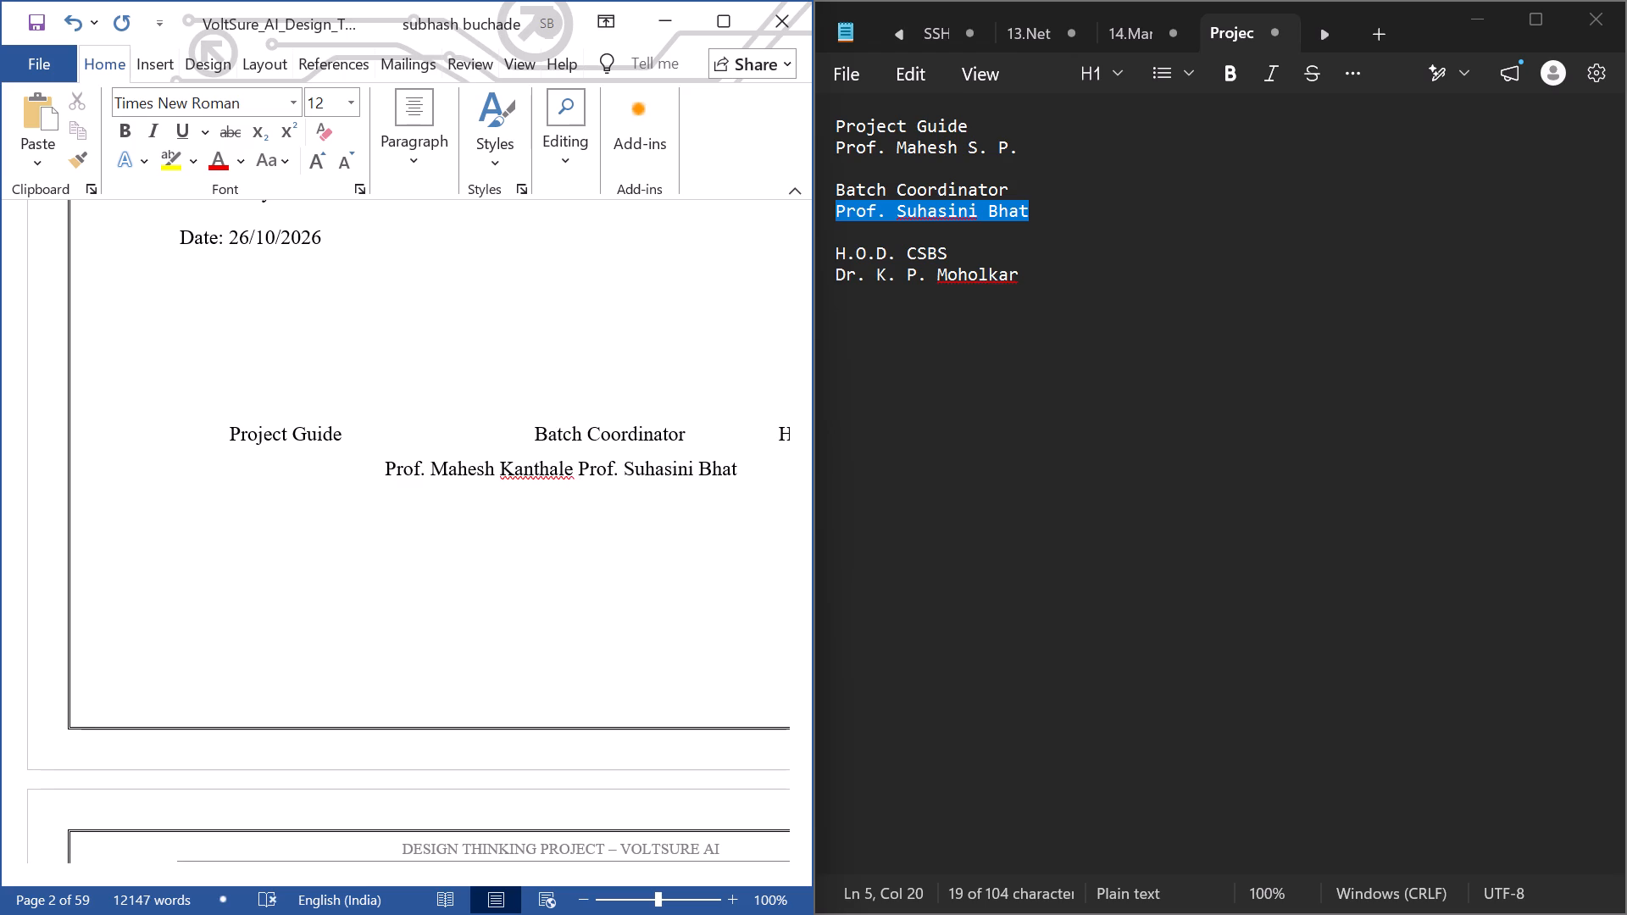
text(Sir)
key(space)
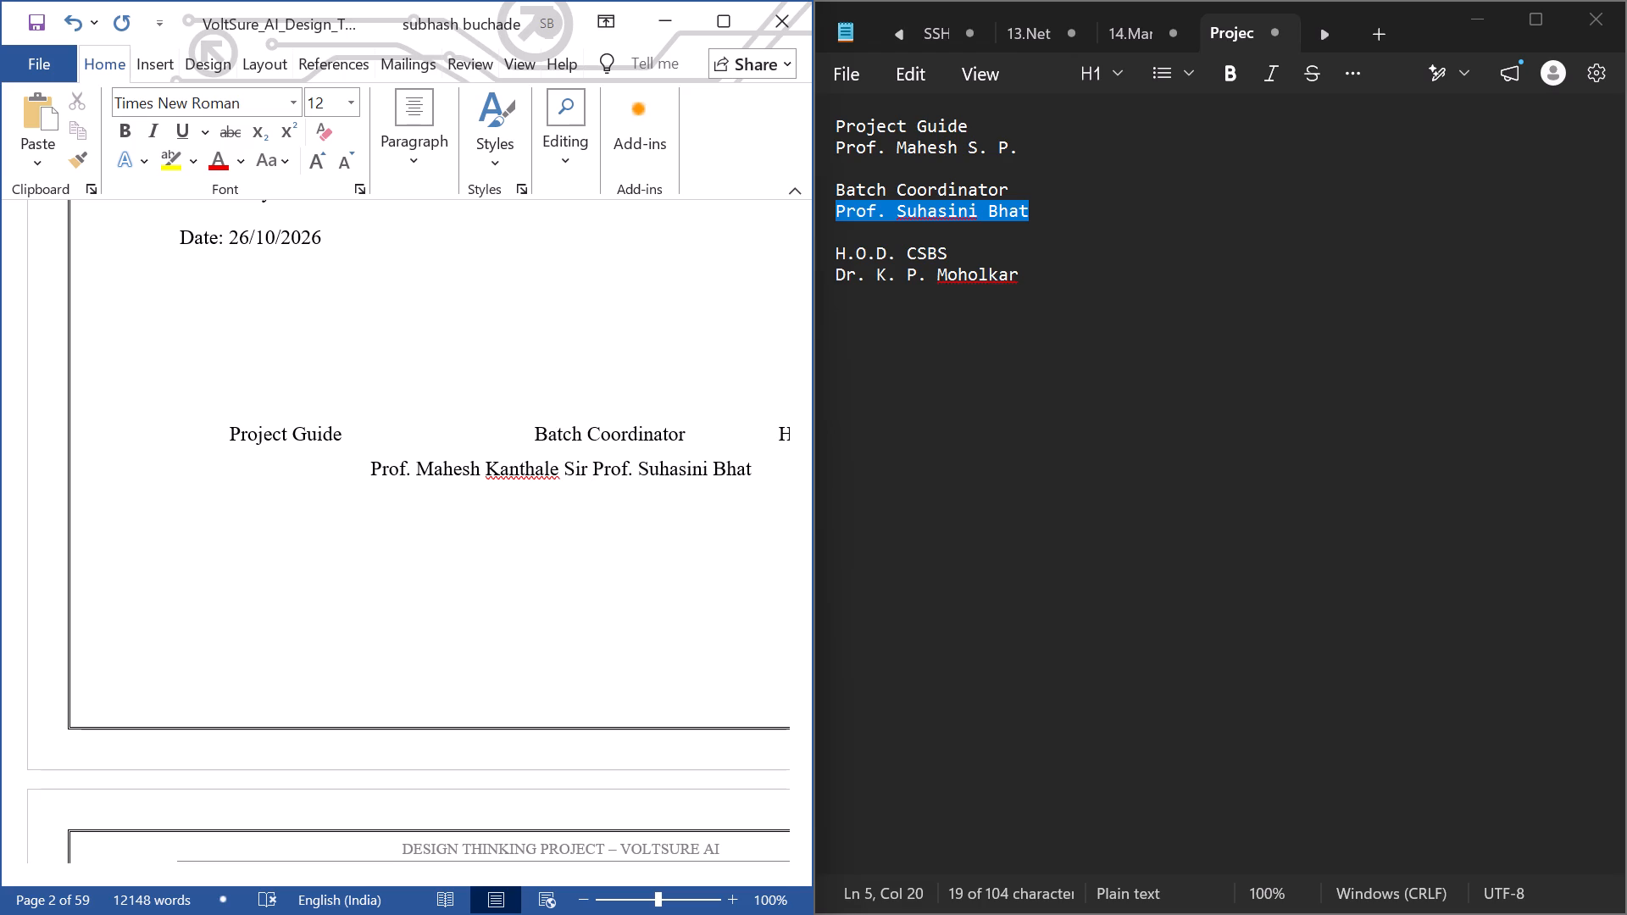
Insert the middle initial "L." before the batch coordinator's surname.
click(714, 476)
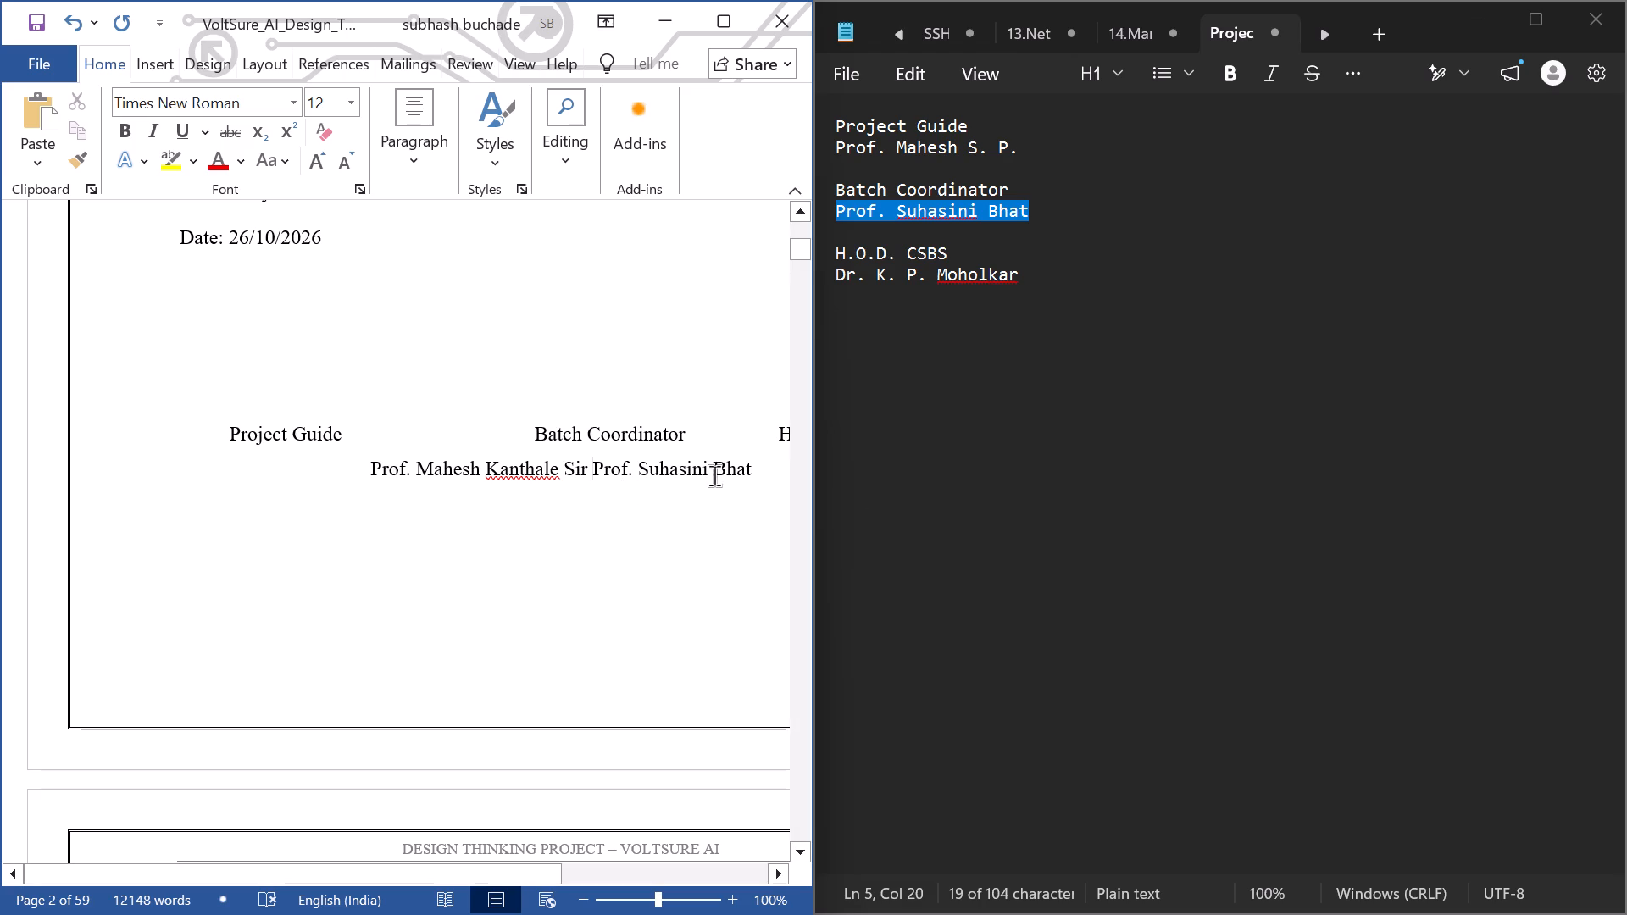
key(shift+l)
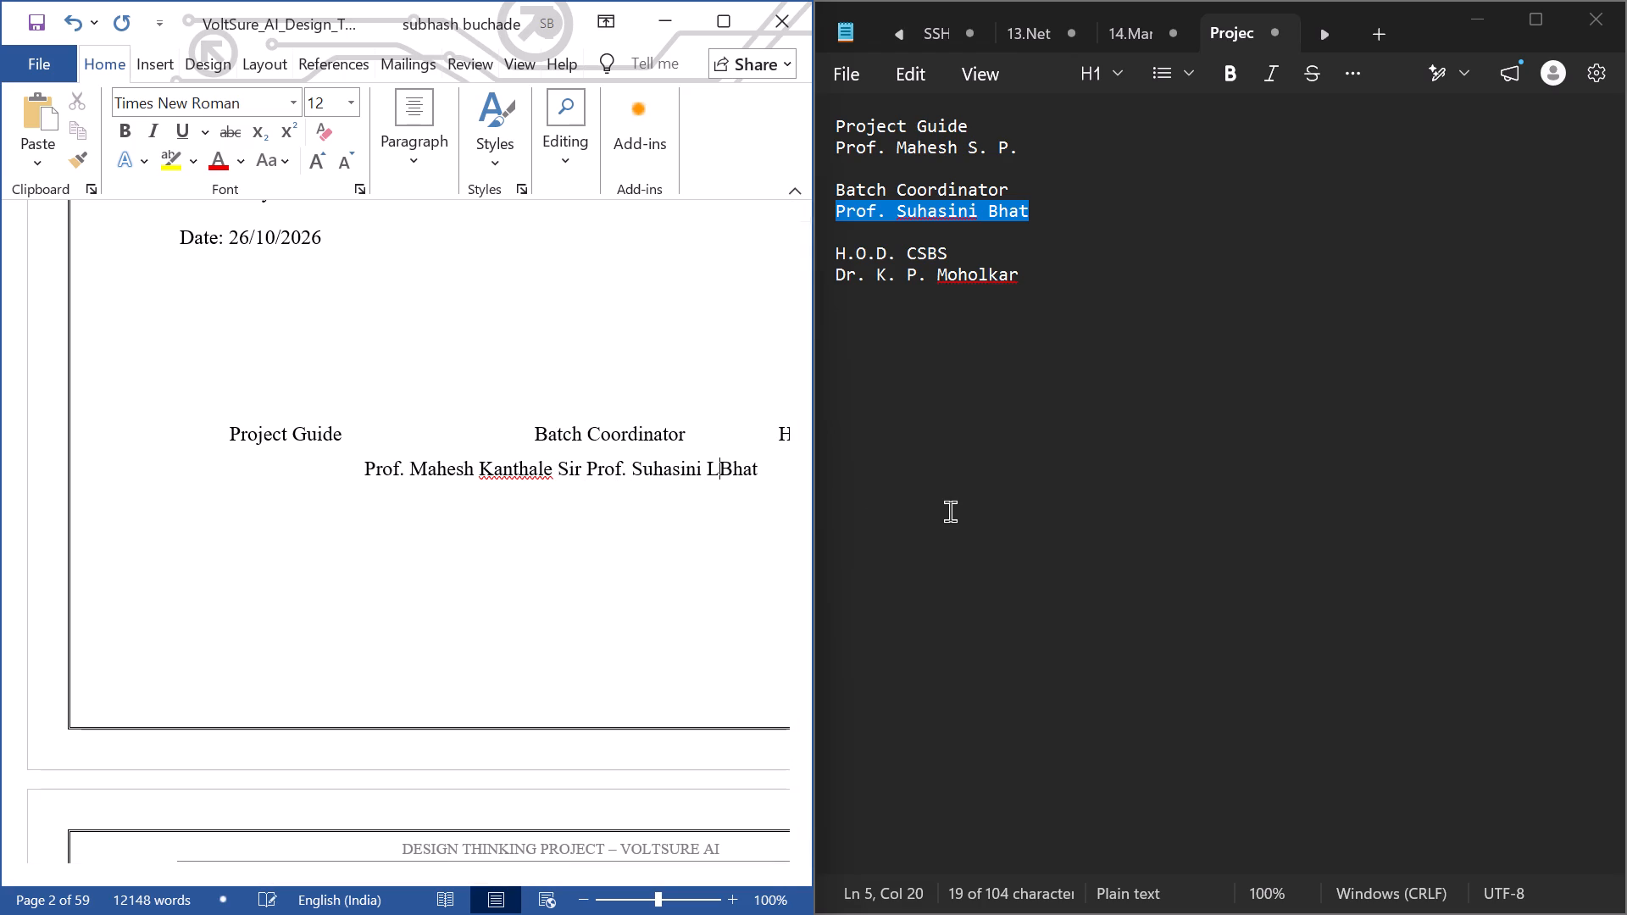
key(period)
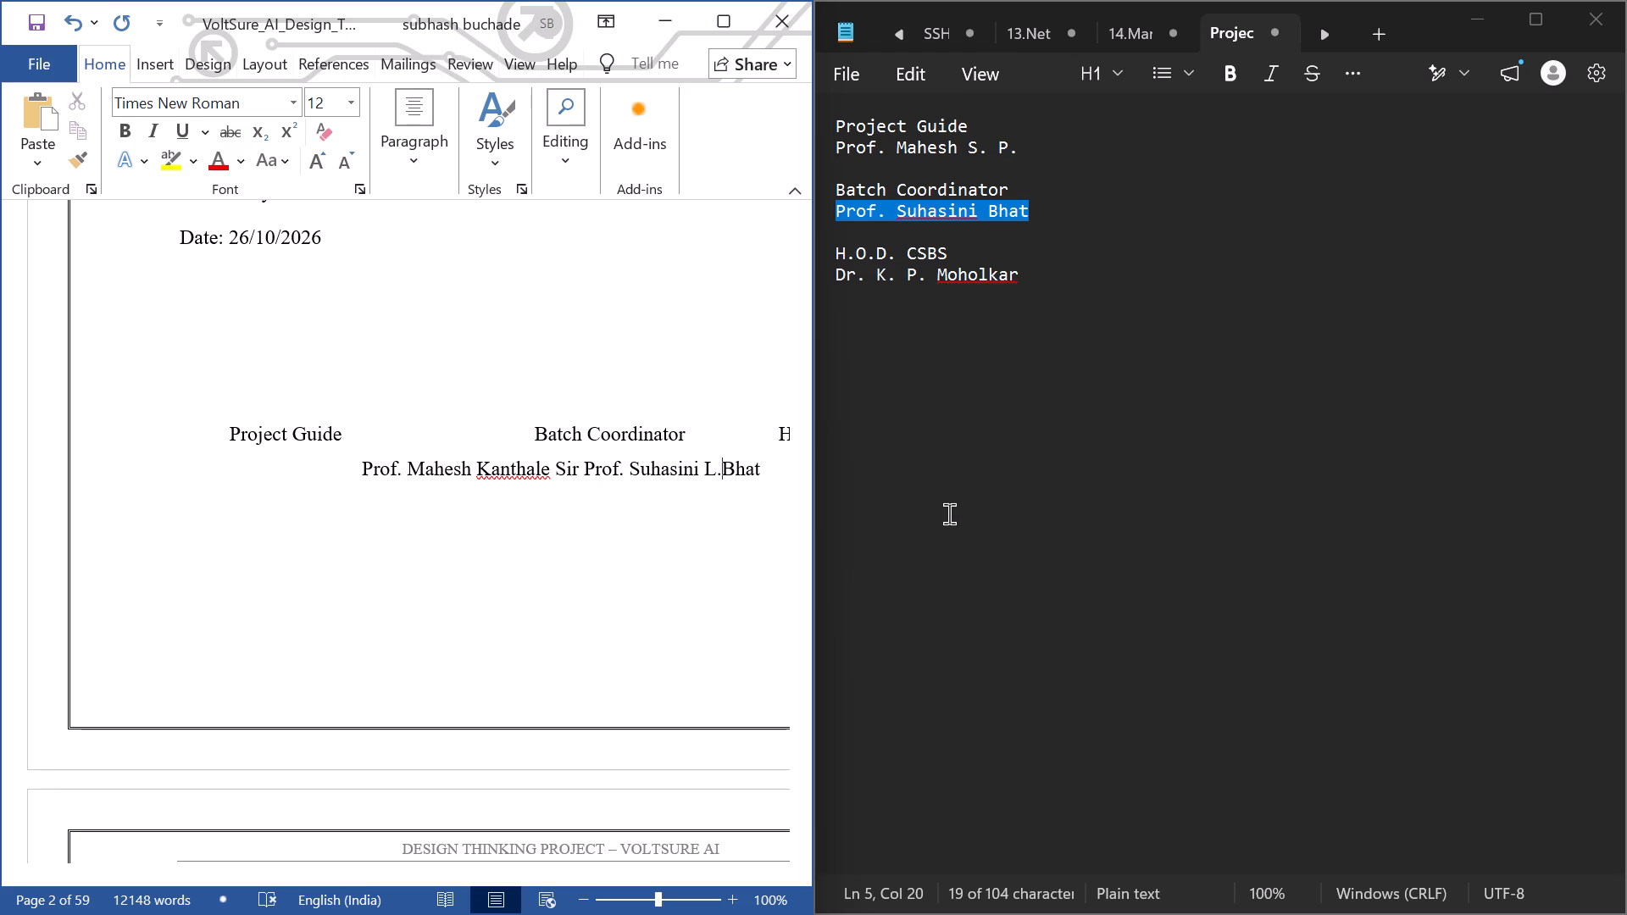
key(space)
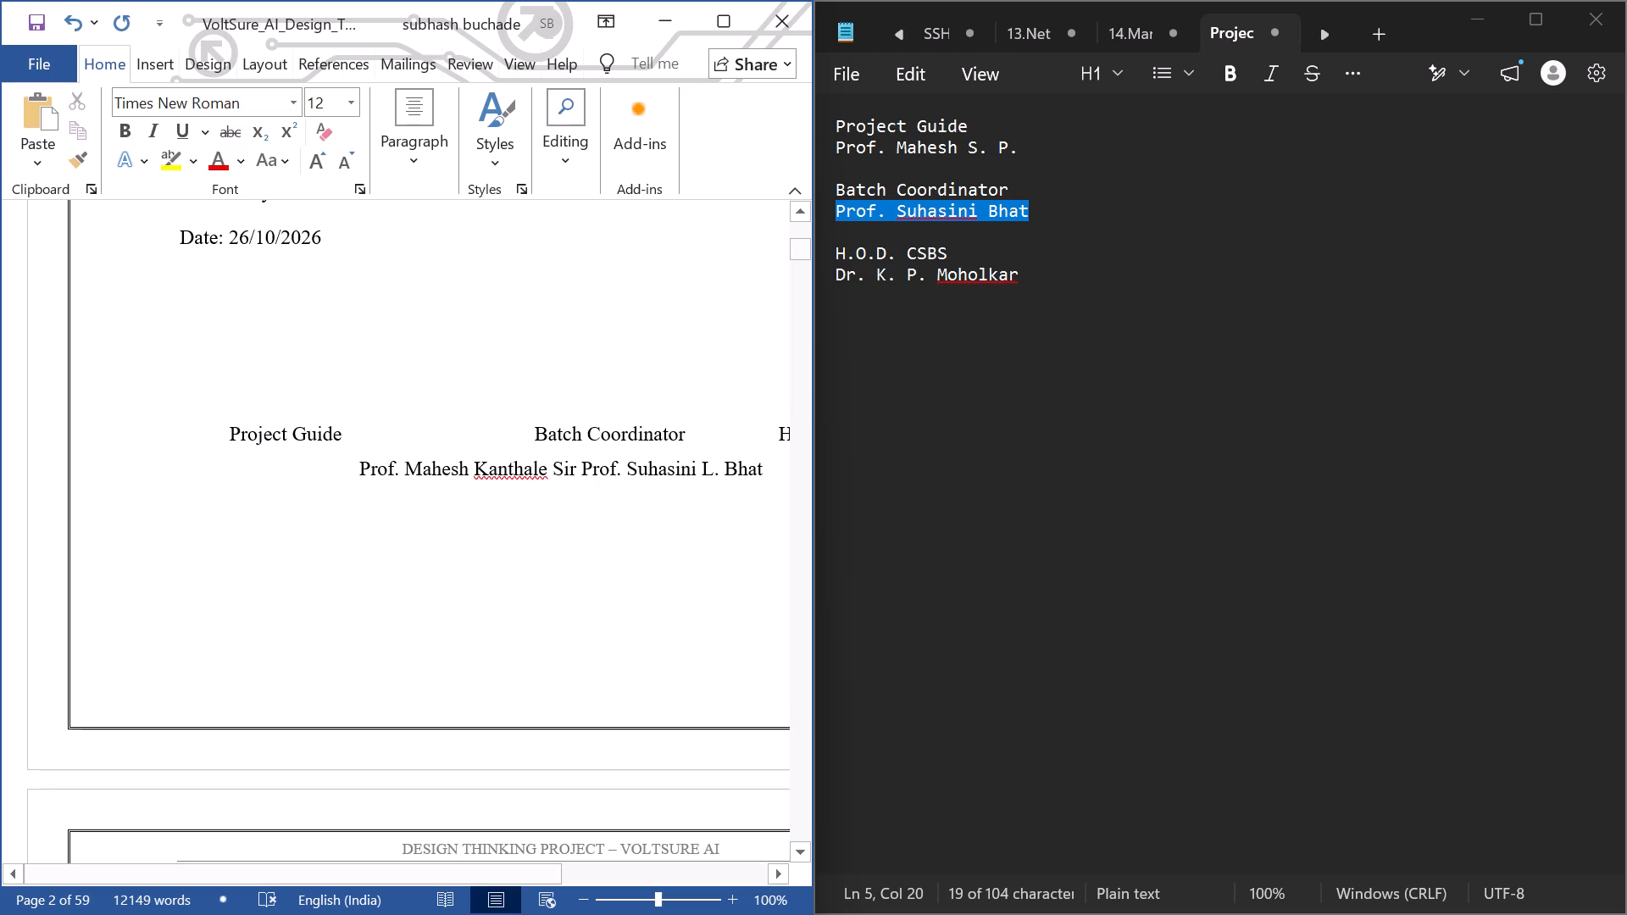
Left-align the names line and insert two tabs and three spaces before "Sir", shifting the batch coordinator's name toward its label.
click(550, 469)
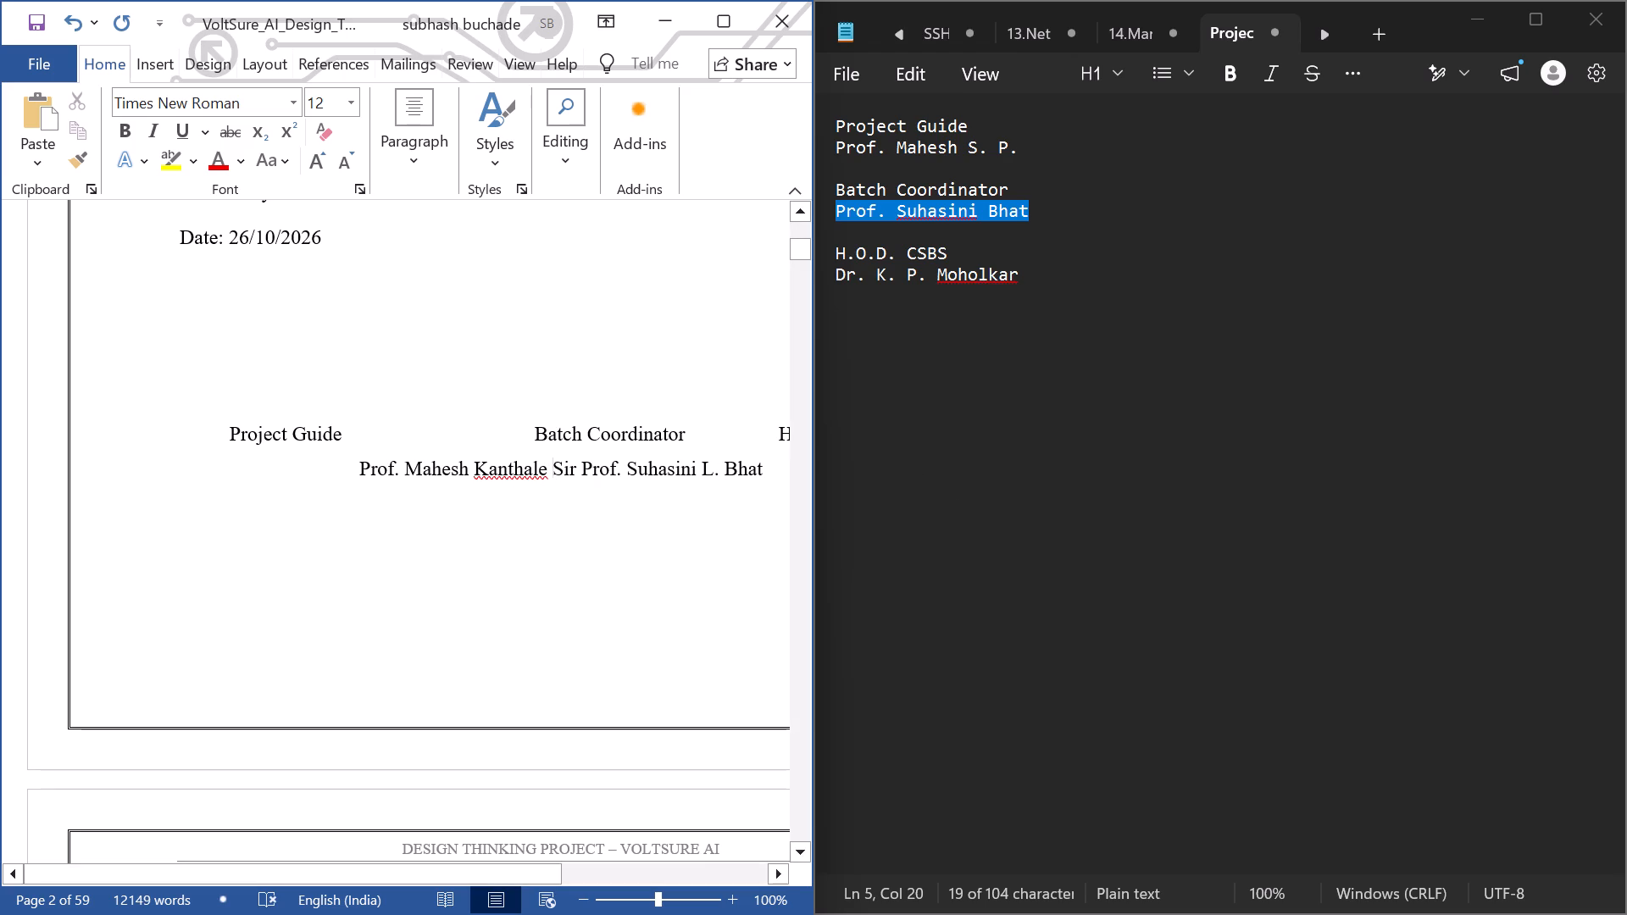
key(Tab)
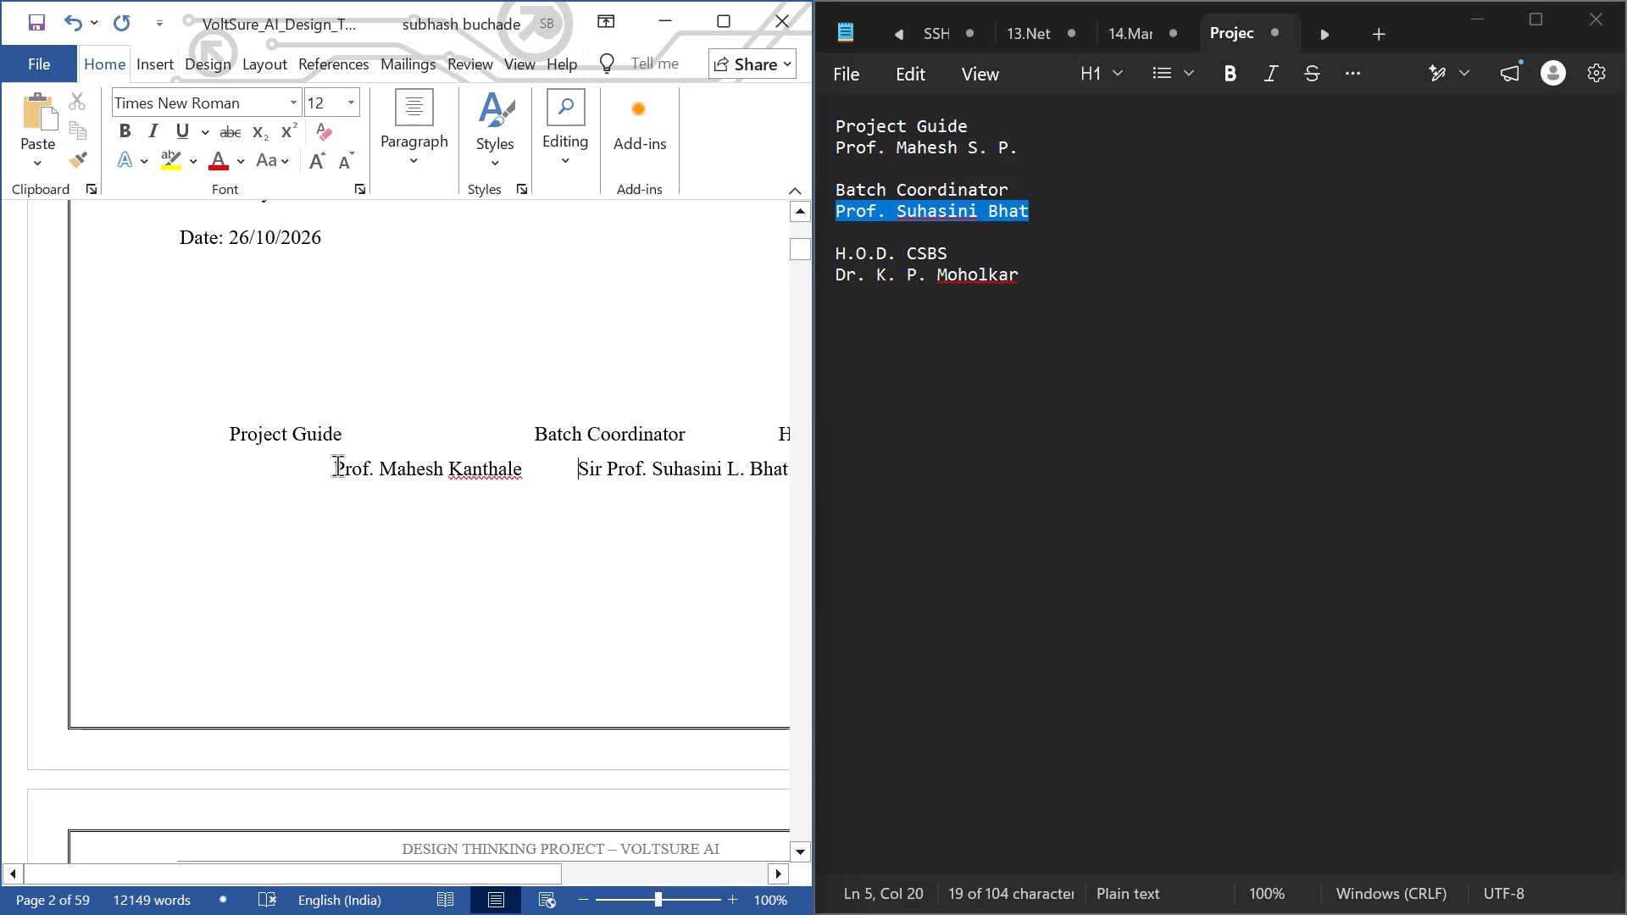
click(337, 465)
key(BackSpace)
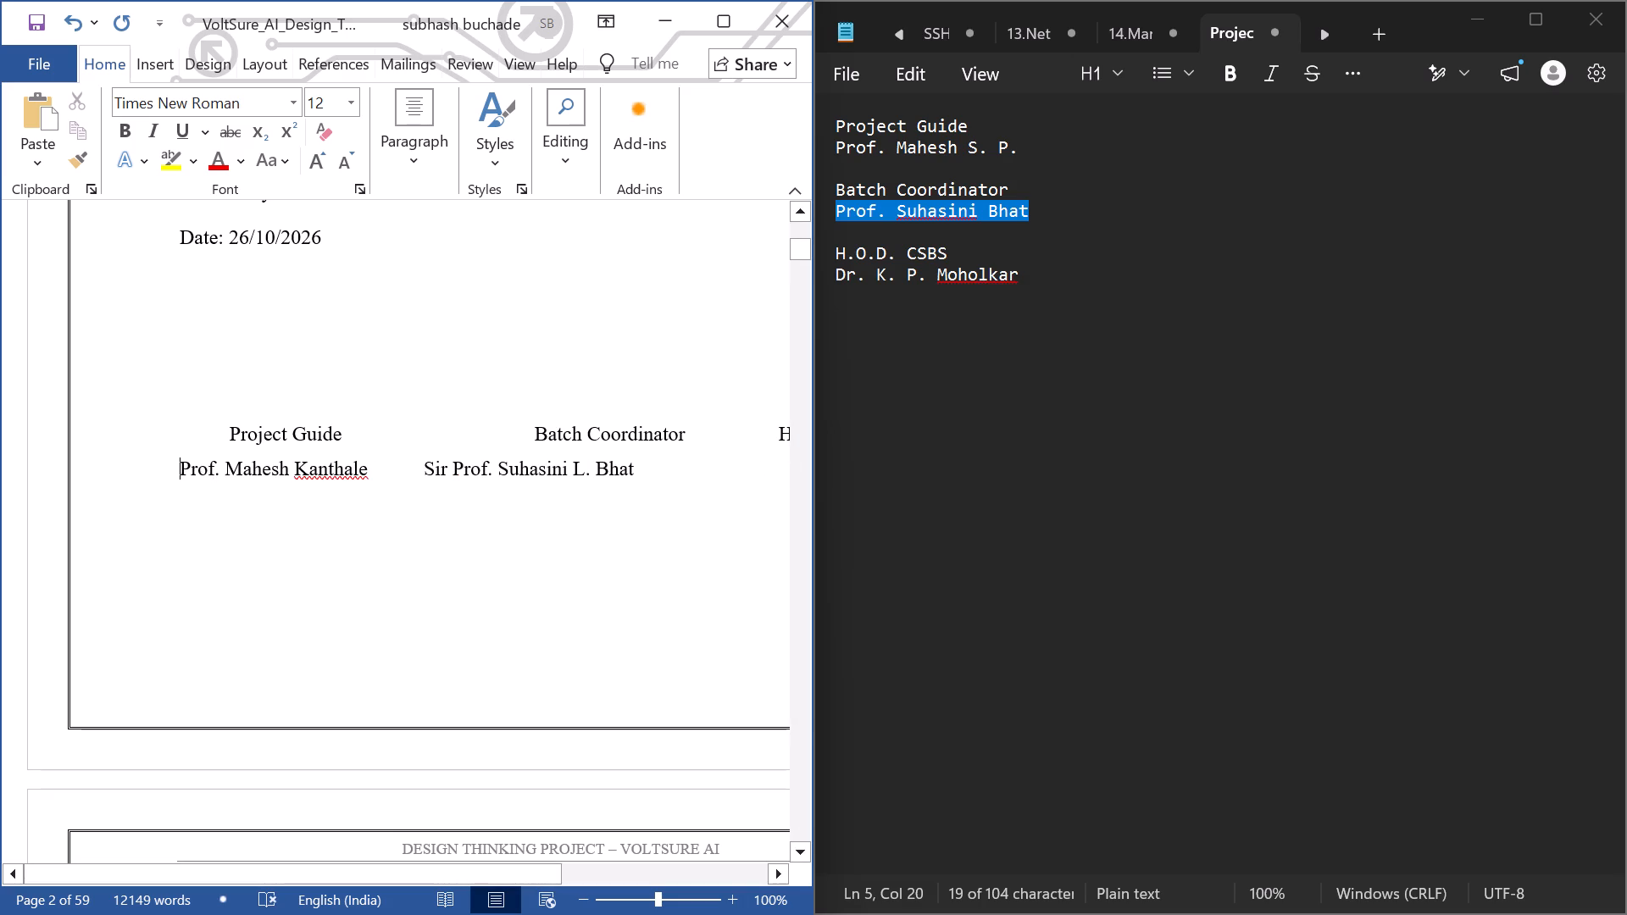
click(429, 470)
key(Tab)
key(space)
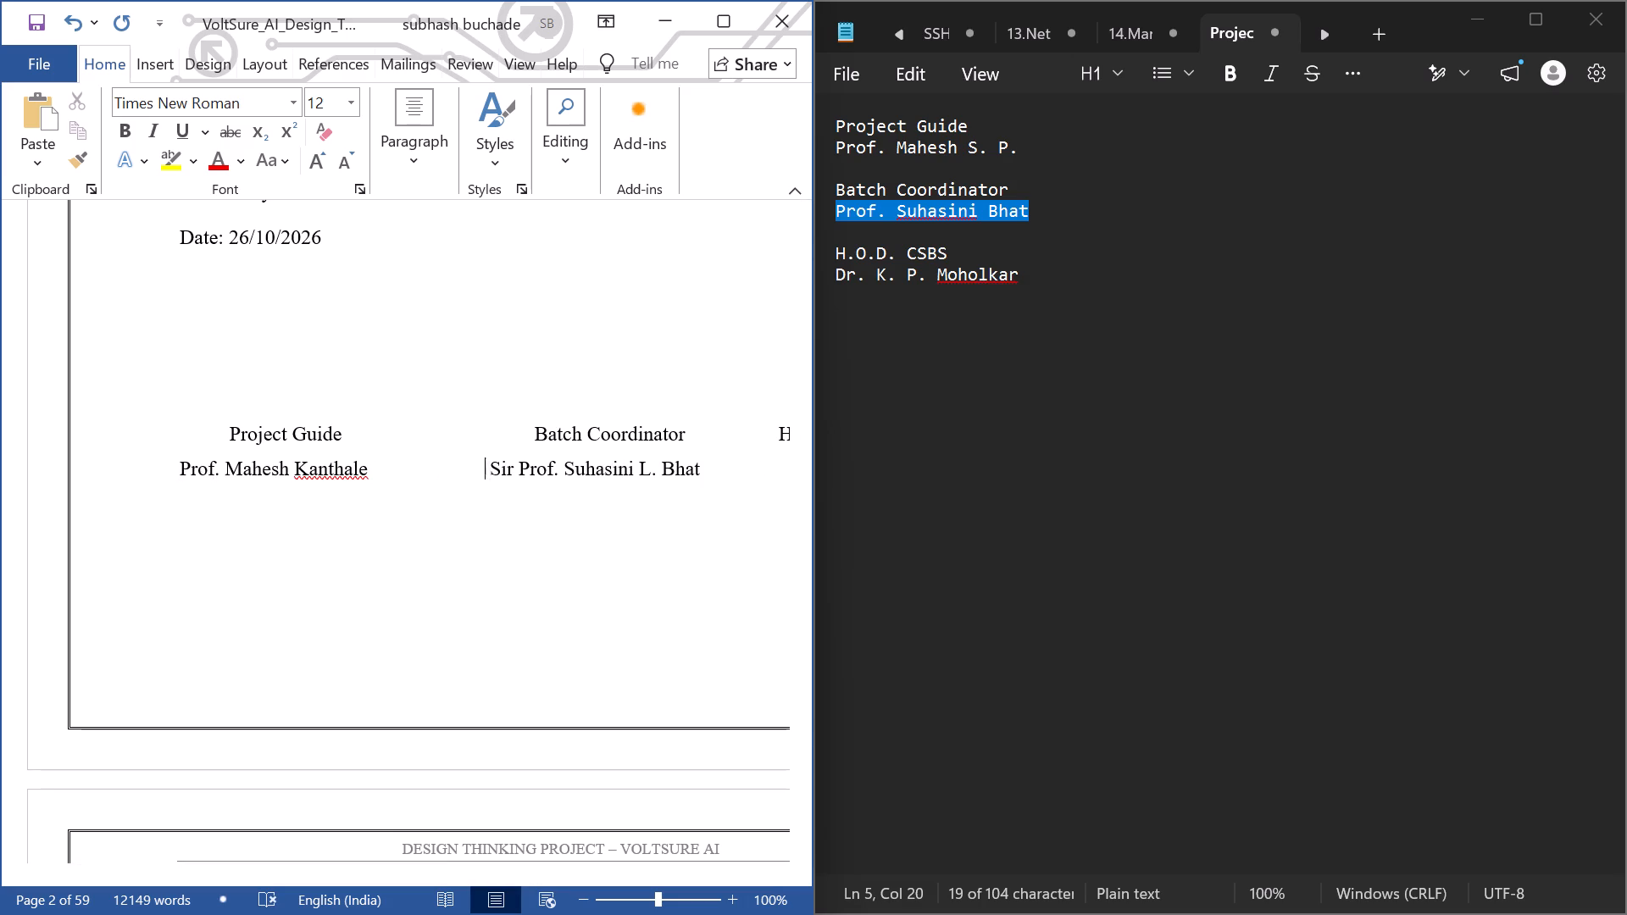
key(space)
key(space)
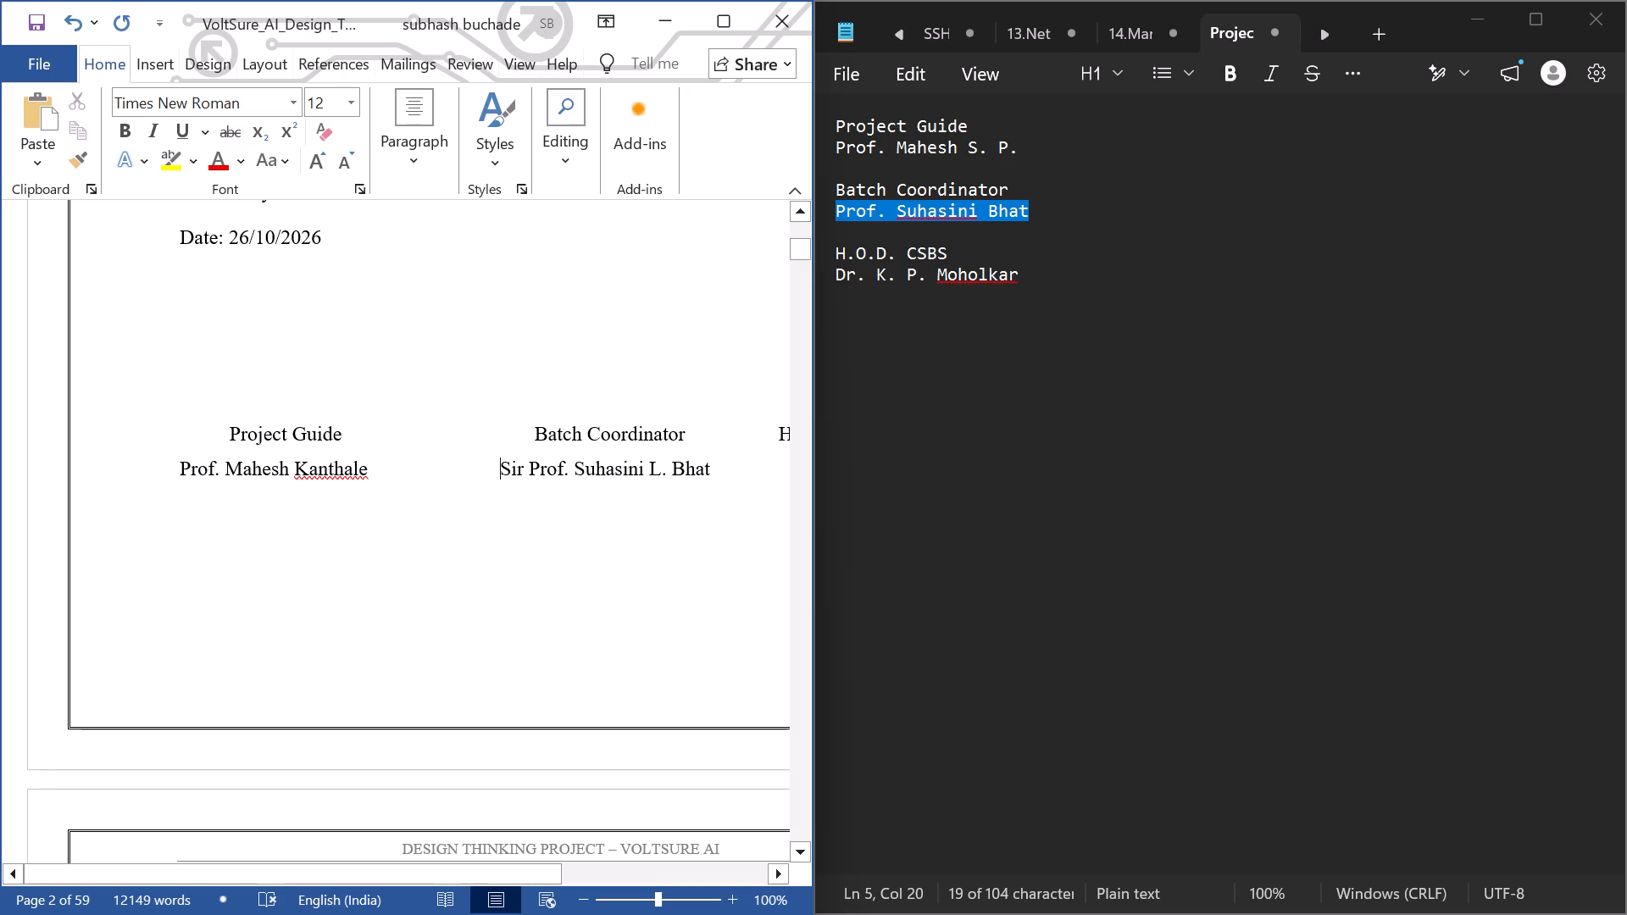
Copy the H.O.D.'s name from Notepad, maximize the report, and add the name one tab after the batch coordinator's name.
drag(1033, 270, 720, 272)
key(ctrl+c)
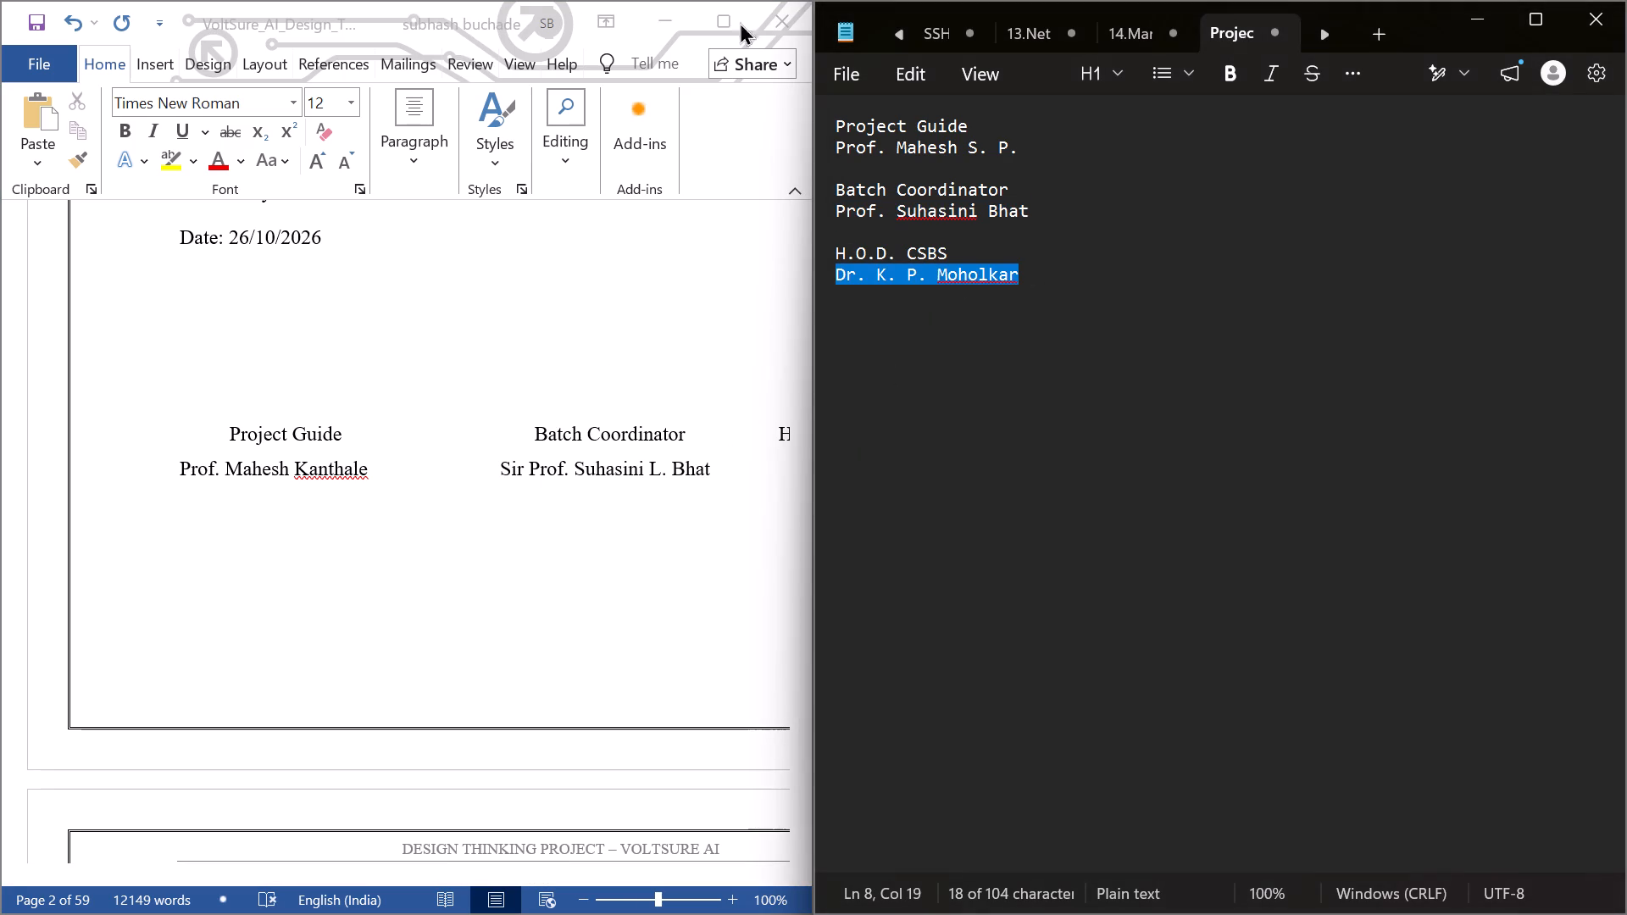
double_click(326, 12)
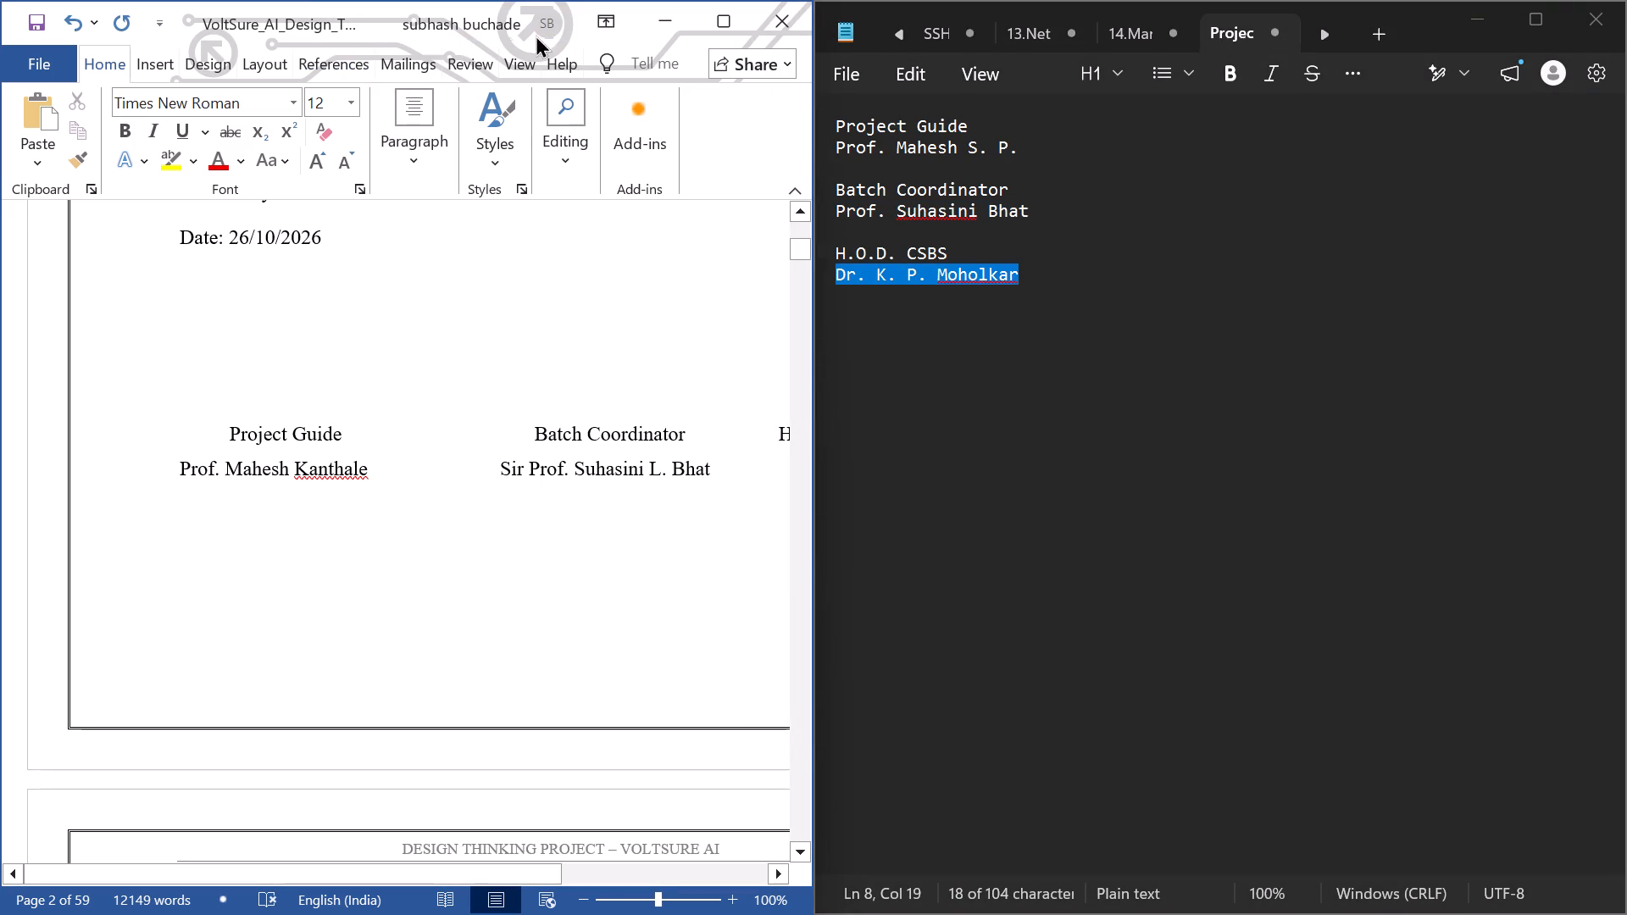
click(719, 30)
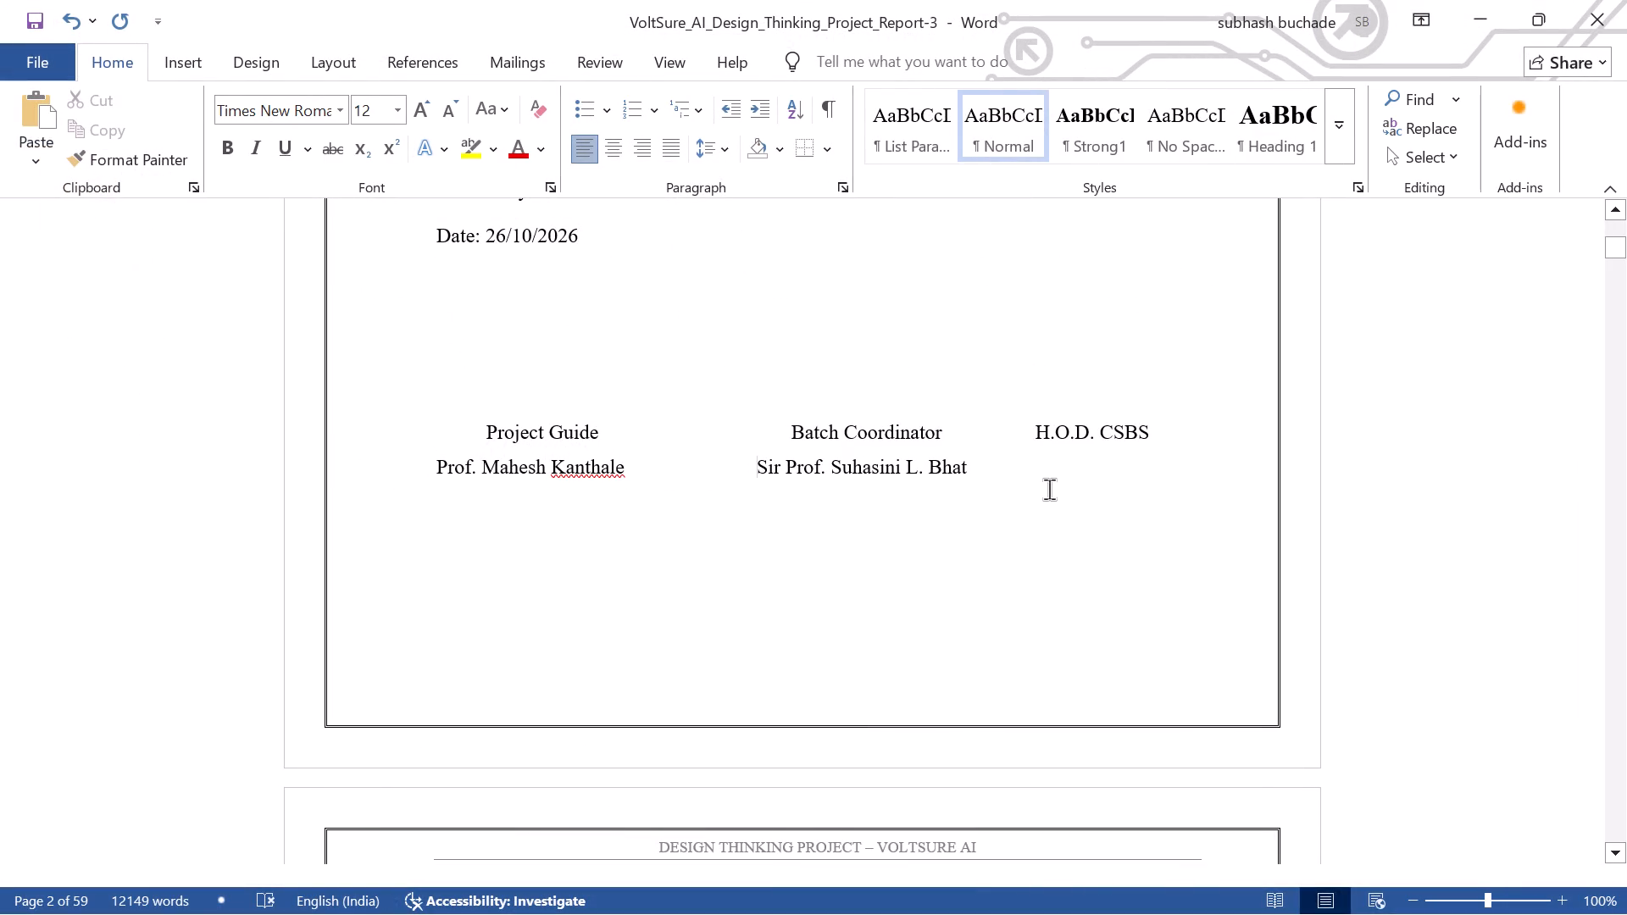
click(1049, 480)
key(Tab)
key(Tab)
key(ctrl+v)
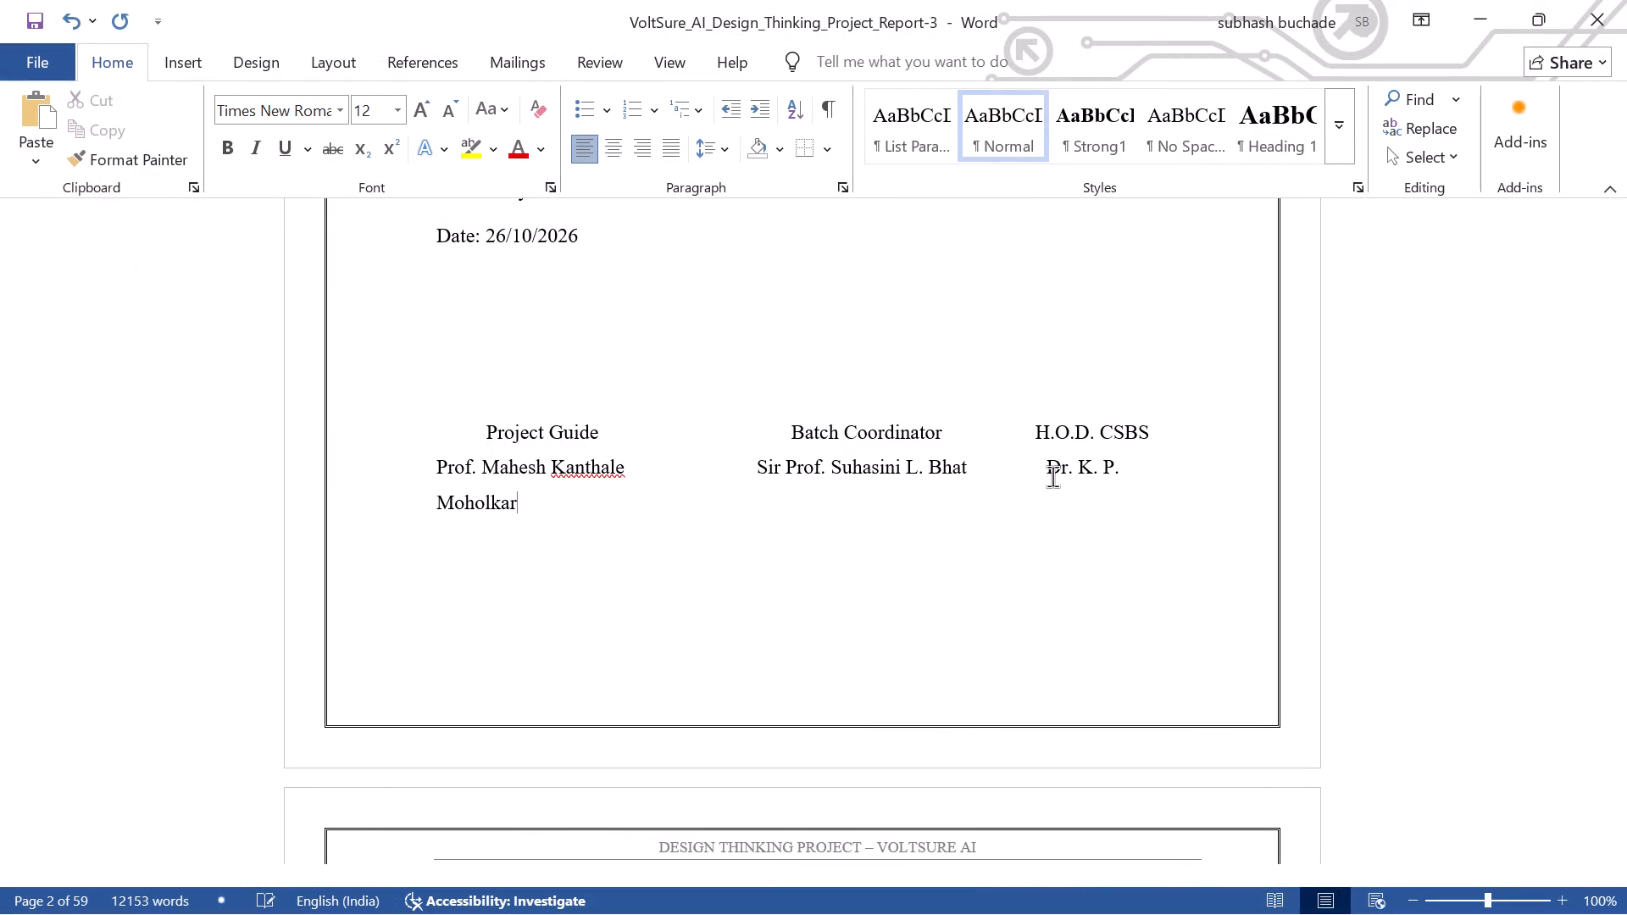
click(1043, 471)
key(BackSpace)
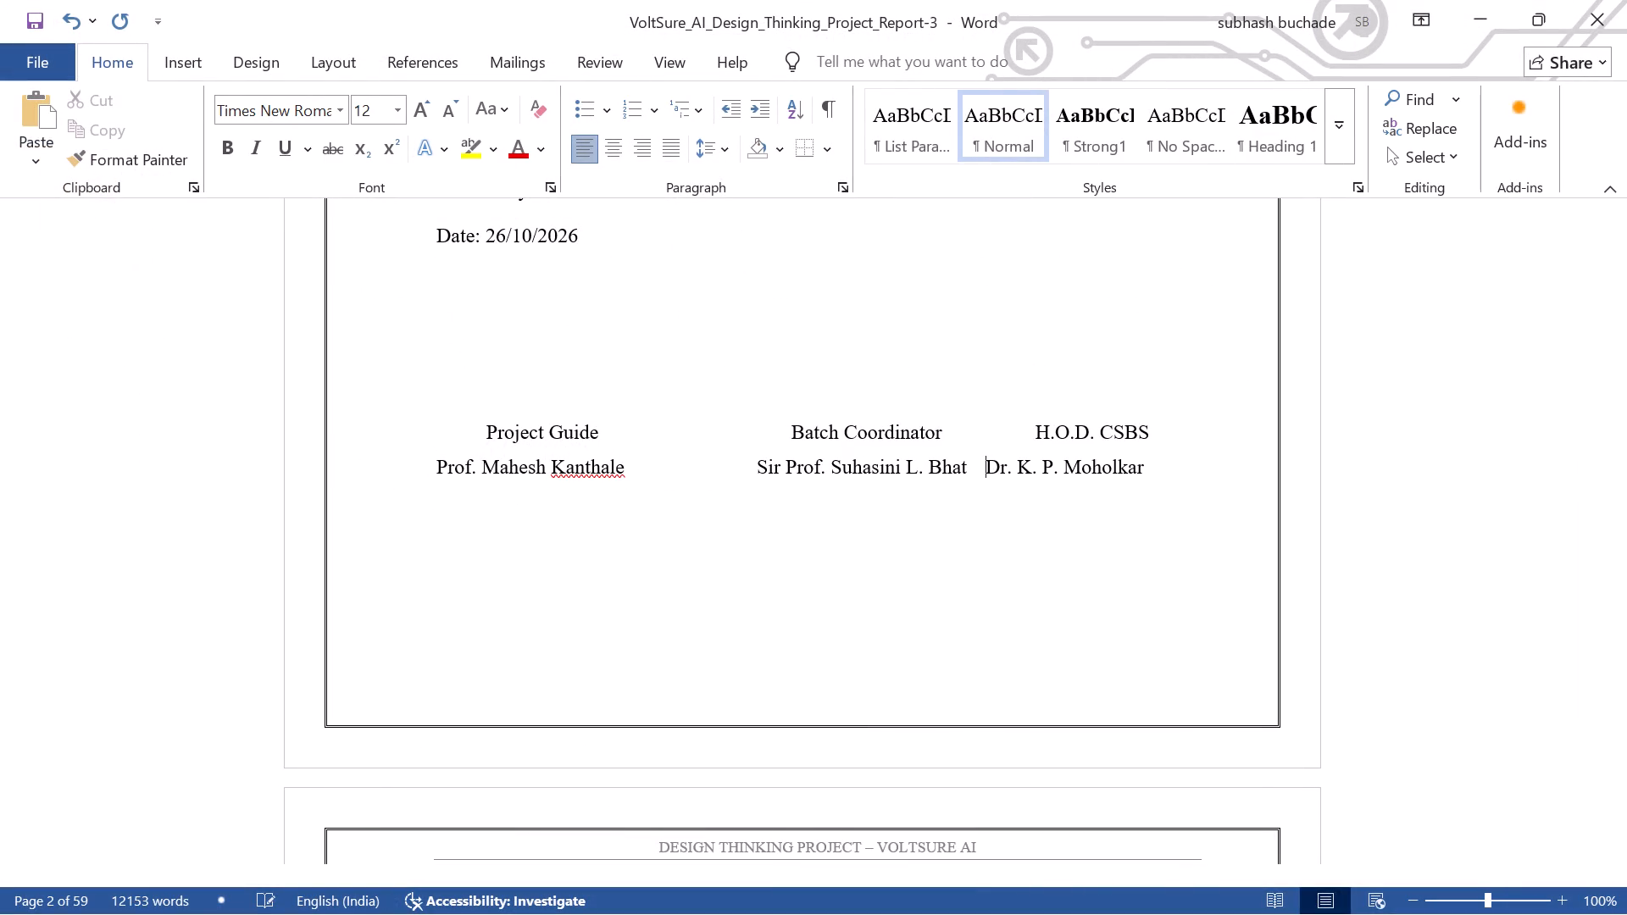
Narrow the gap between the "Project Guide" and "Batch Coordinator" labels by one tab.
click(787, 434)
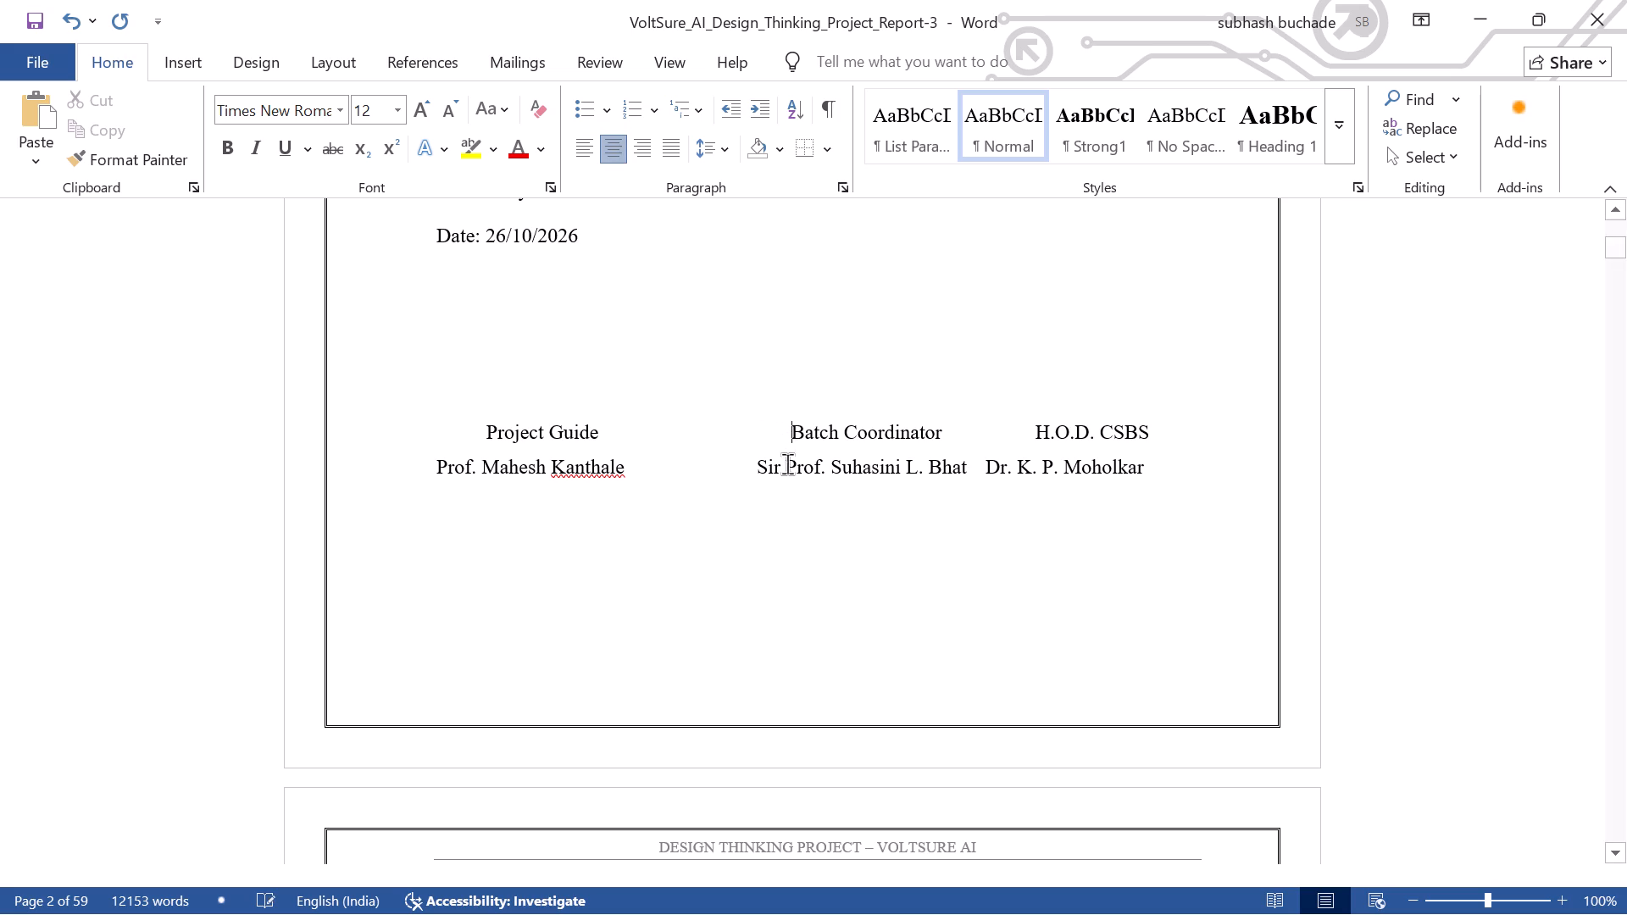
key(BackSpace)
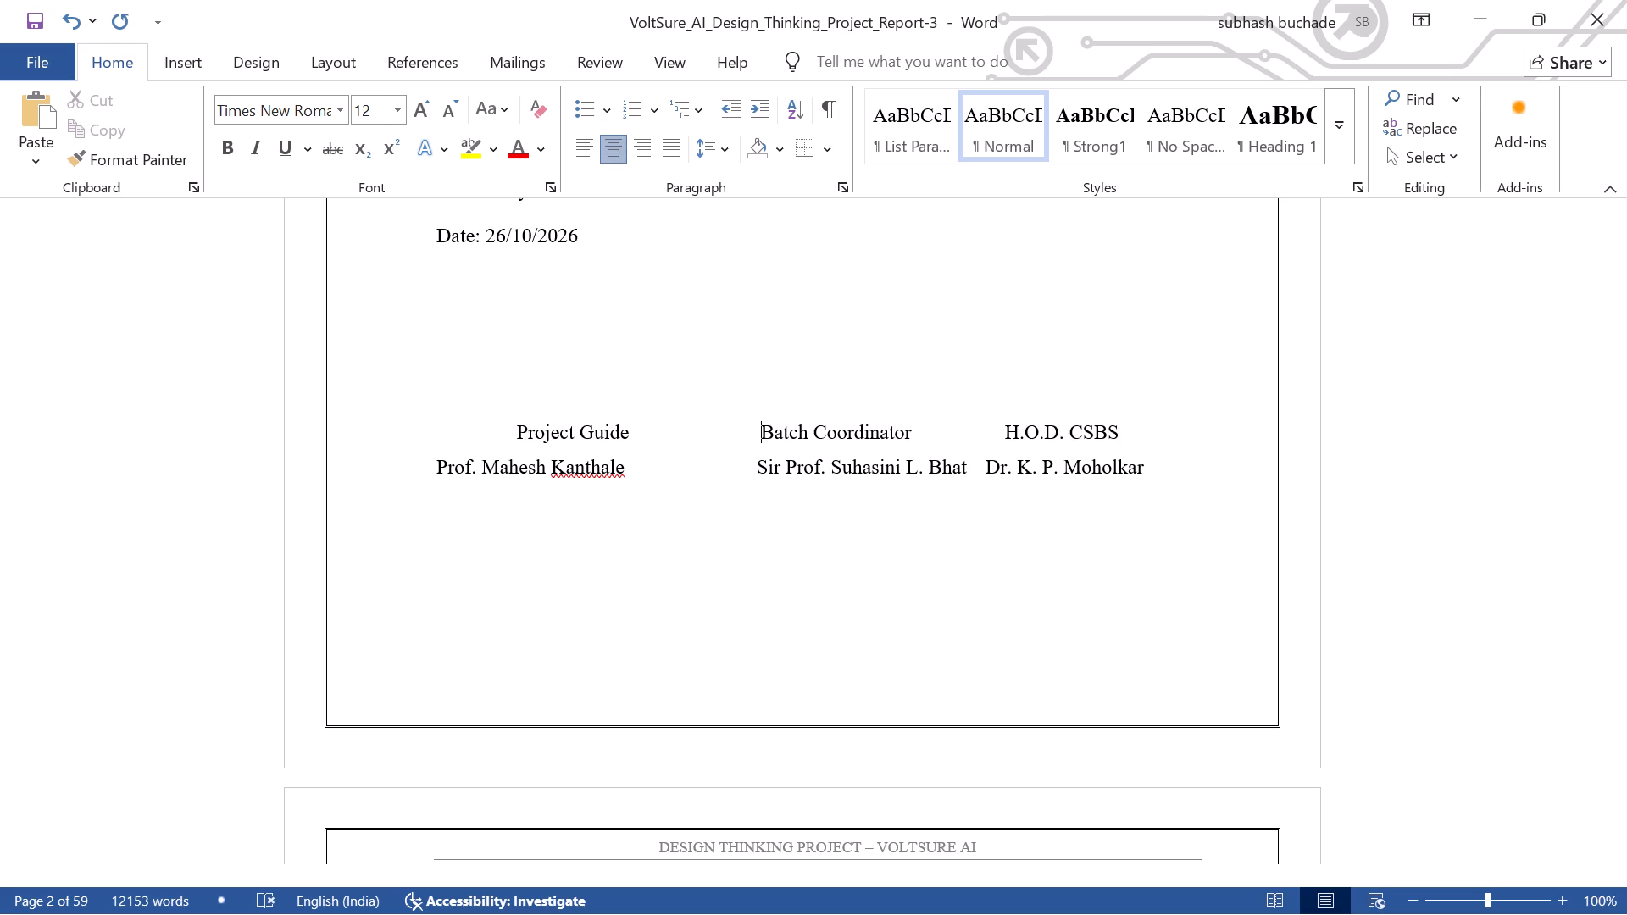
key(BackSpace)
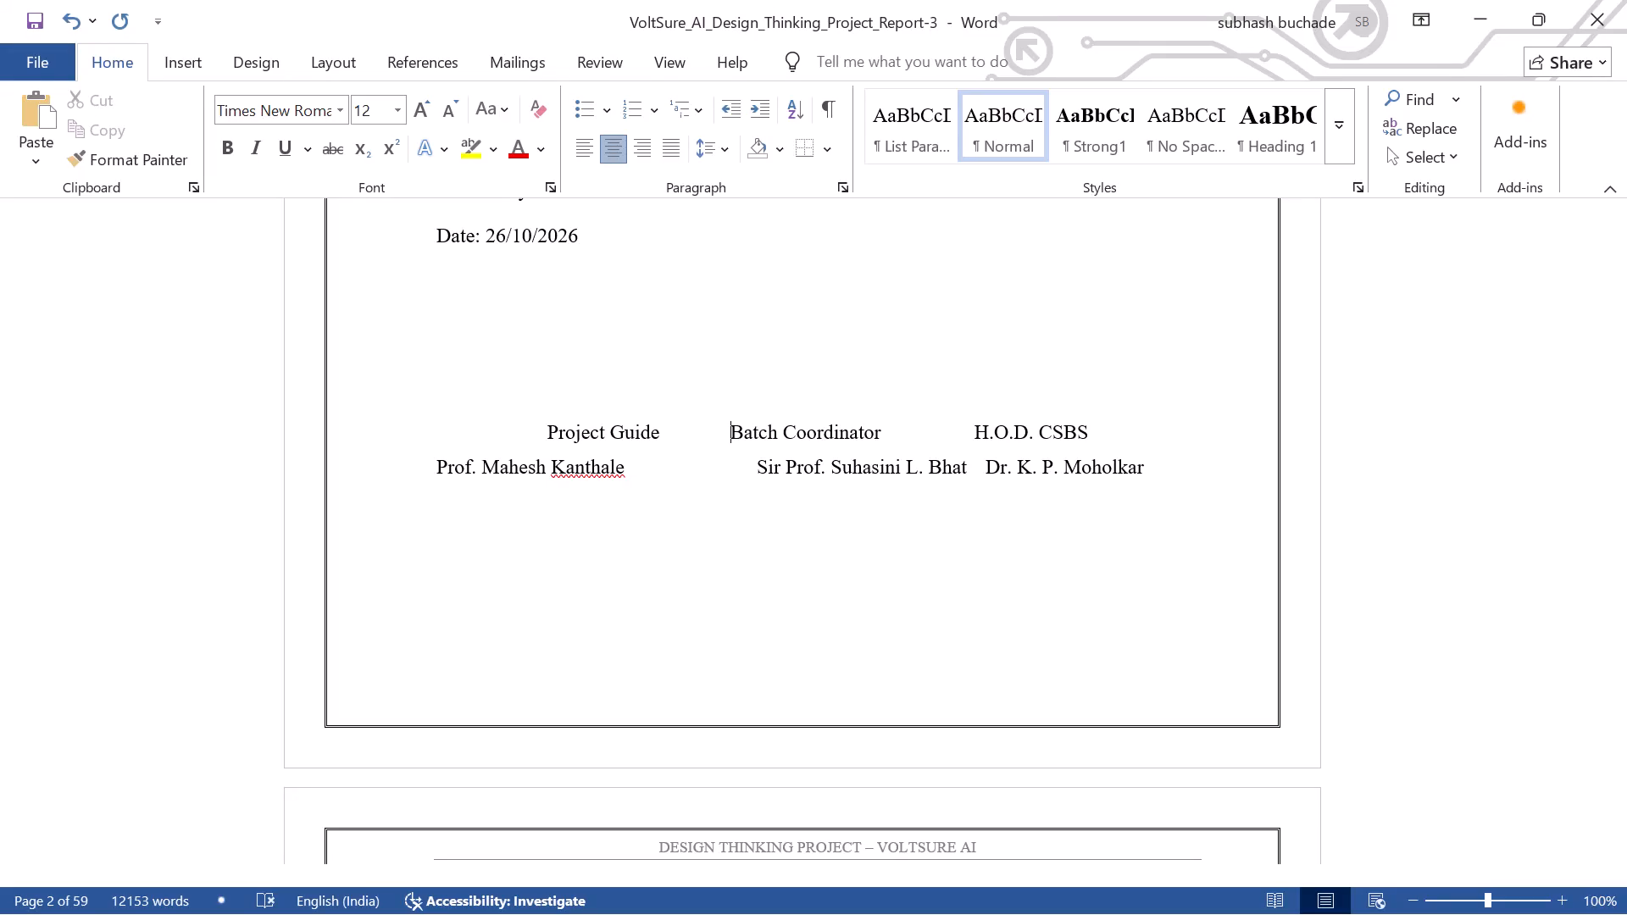
key(Tab)
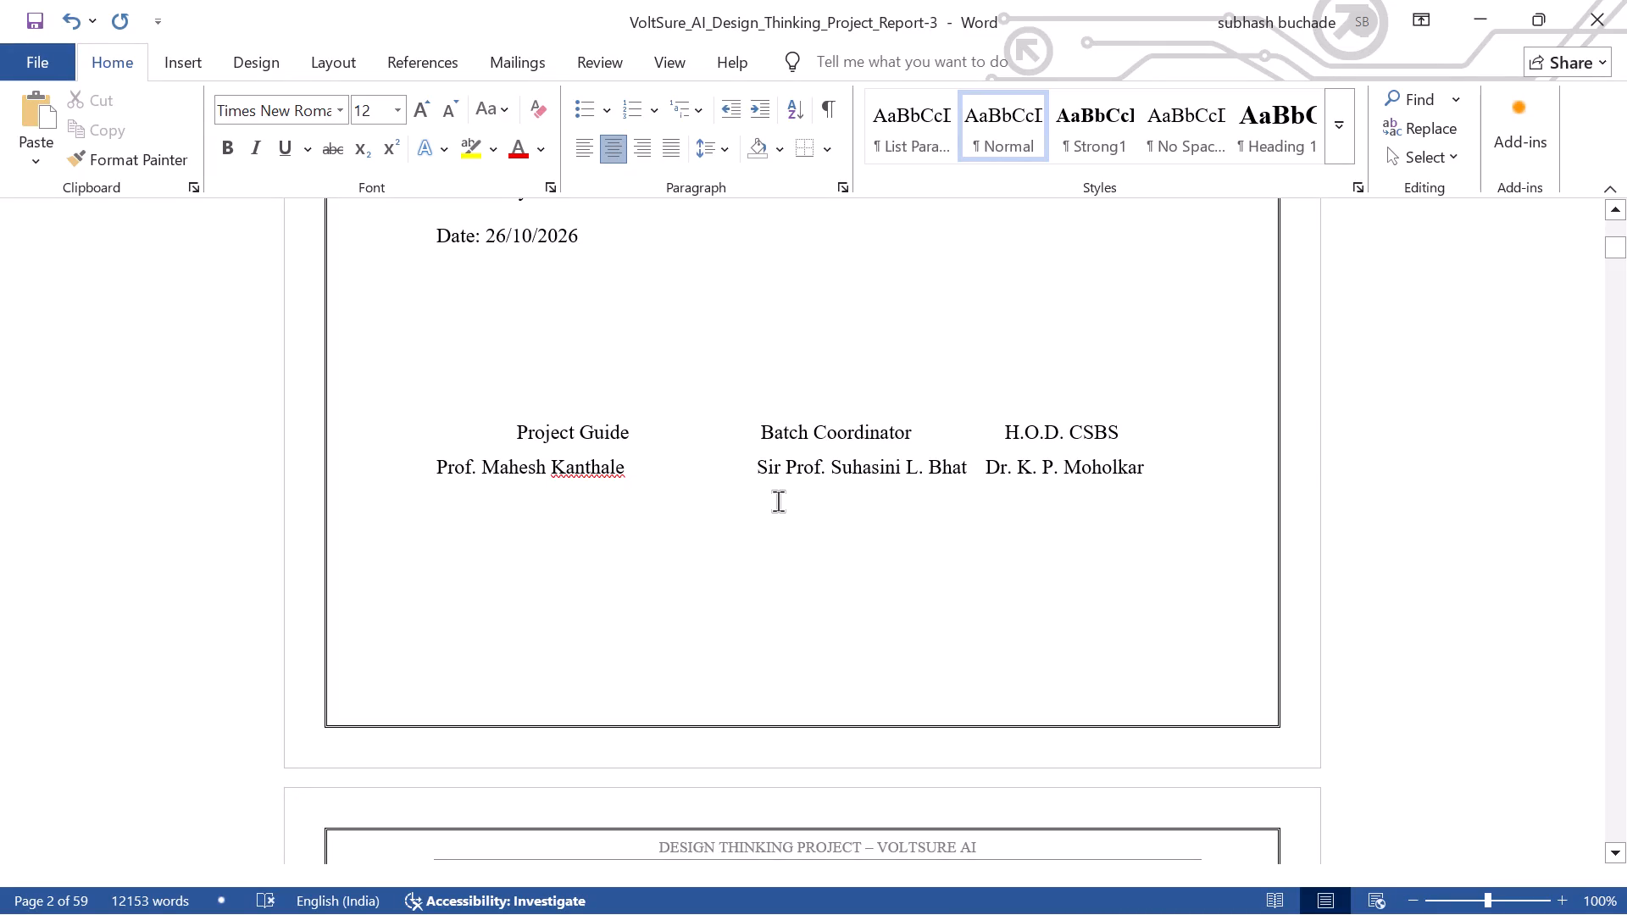
Replace one tab and two spaces before the batch coordinator's name with eight spaces, bringing it closer beneath its label.
click(753, 469)
key(BackSpace)
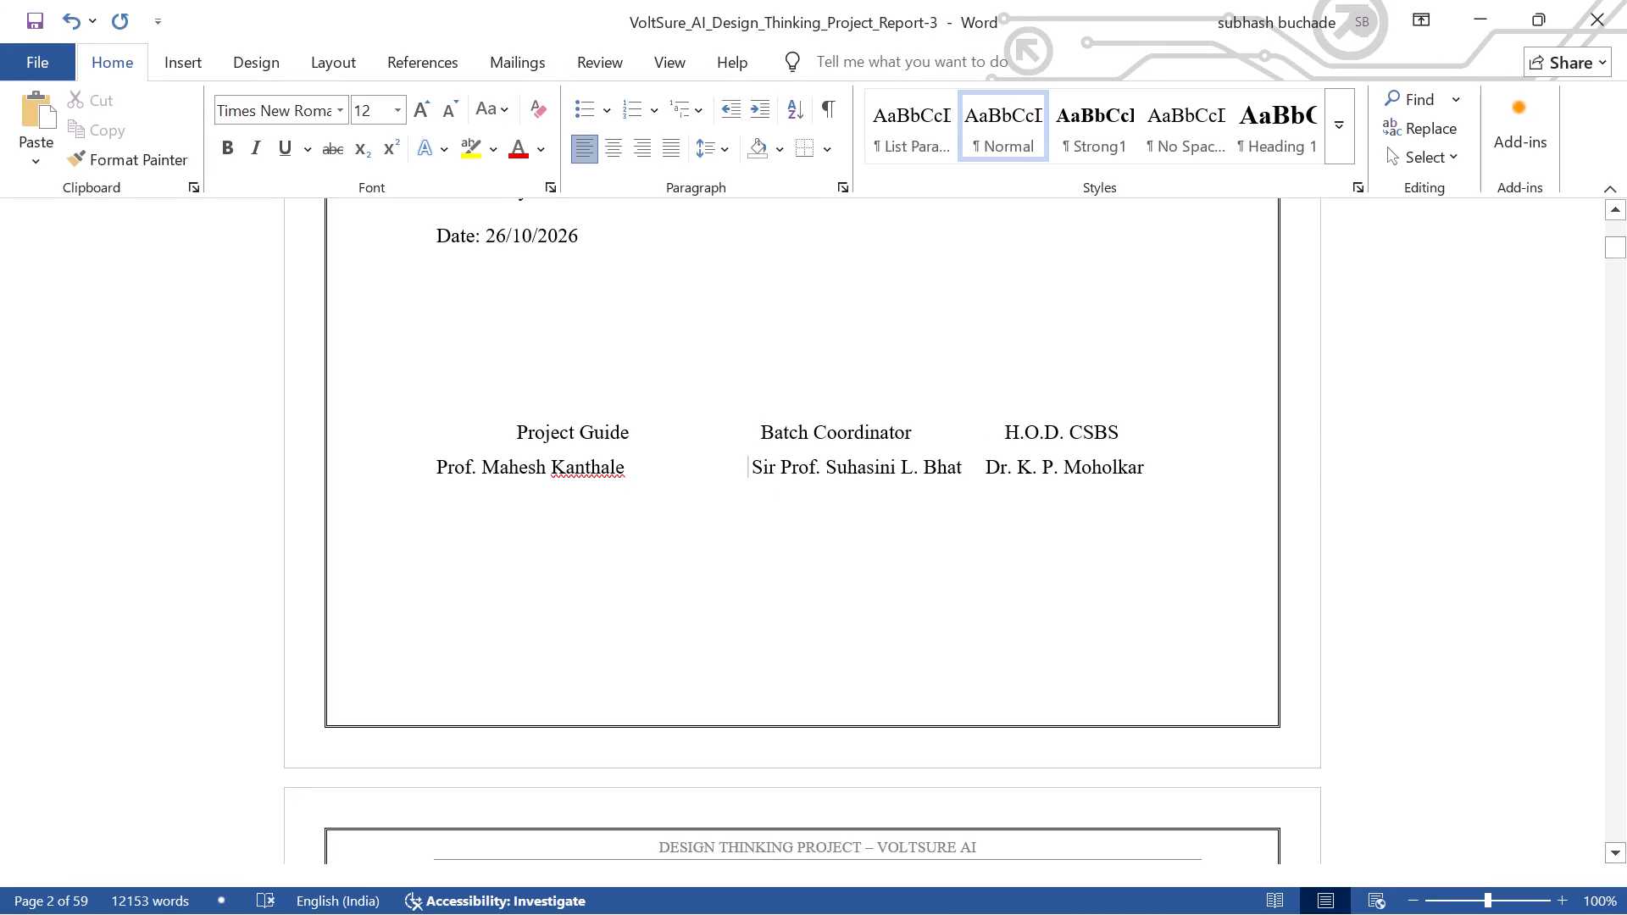
key(BackSpace)
key(BackSpace)
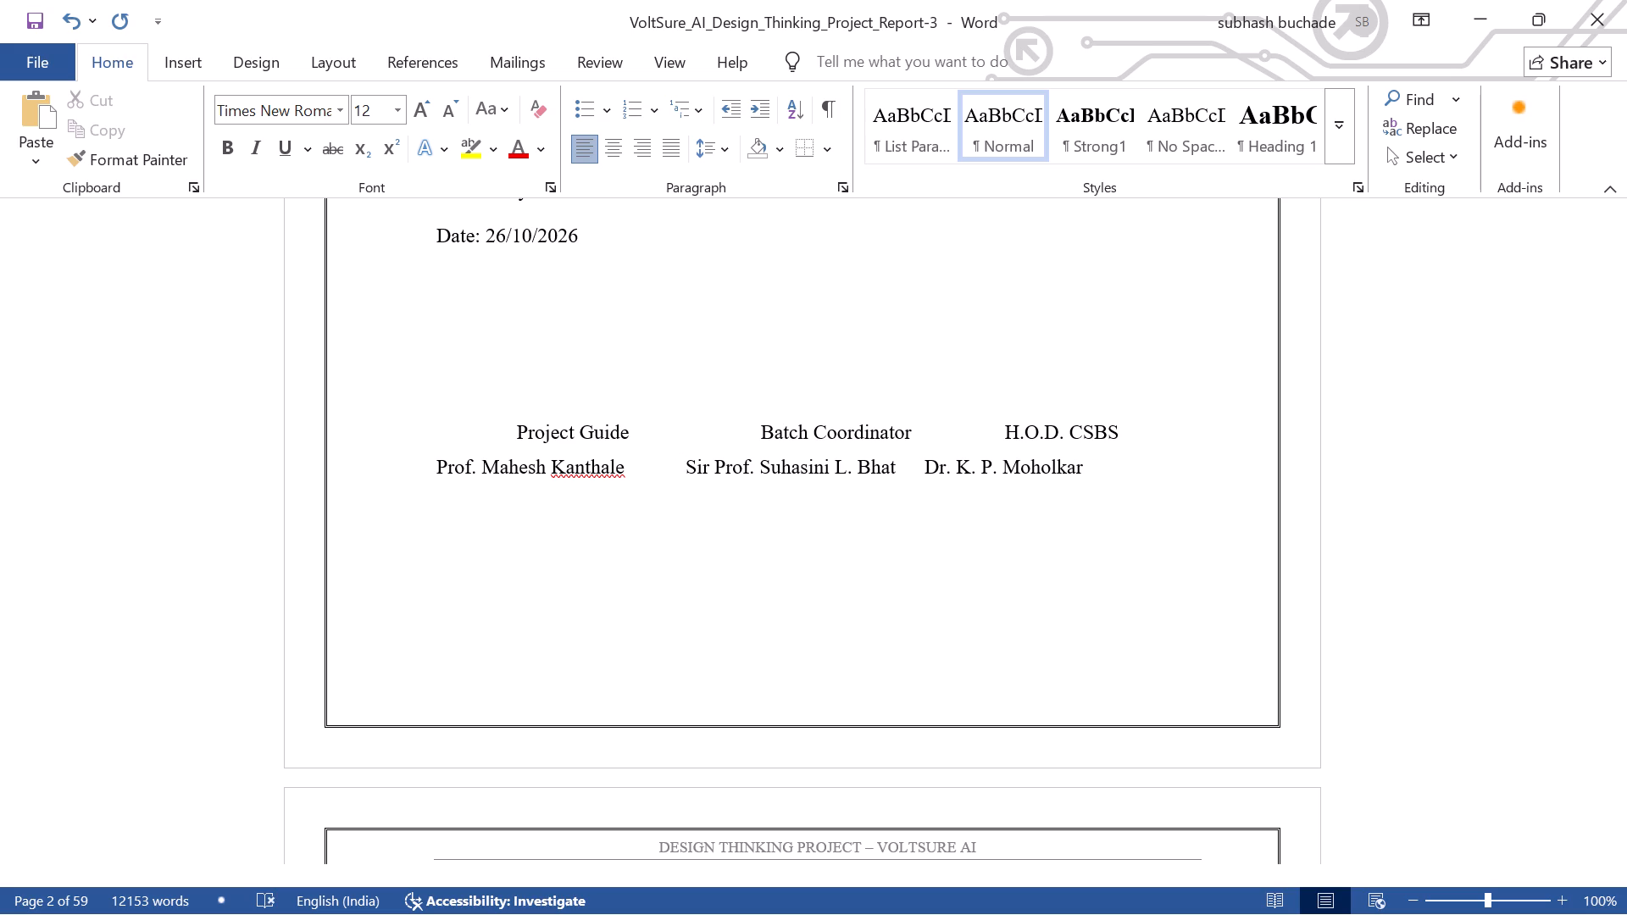
key(space)
key(space)
key(space)
key(space)
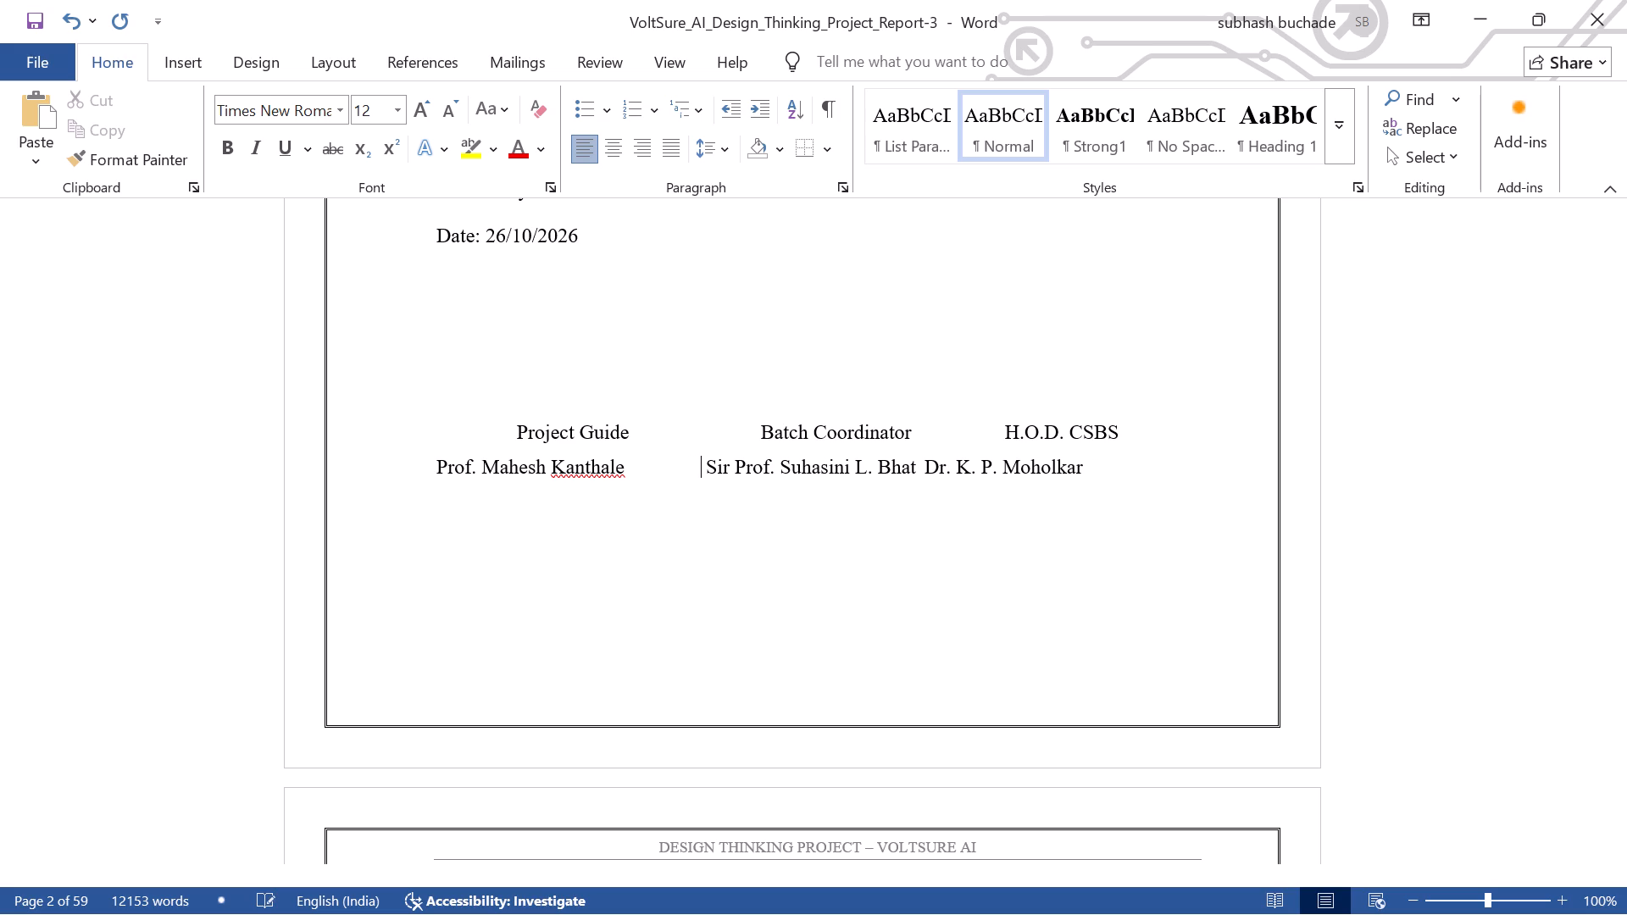
key(space)
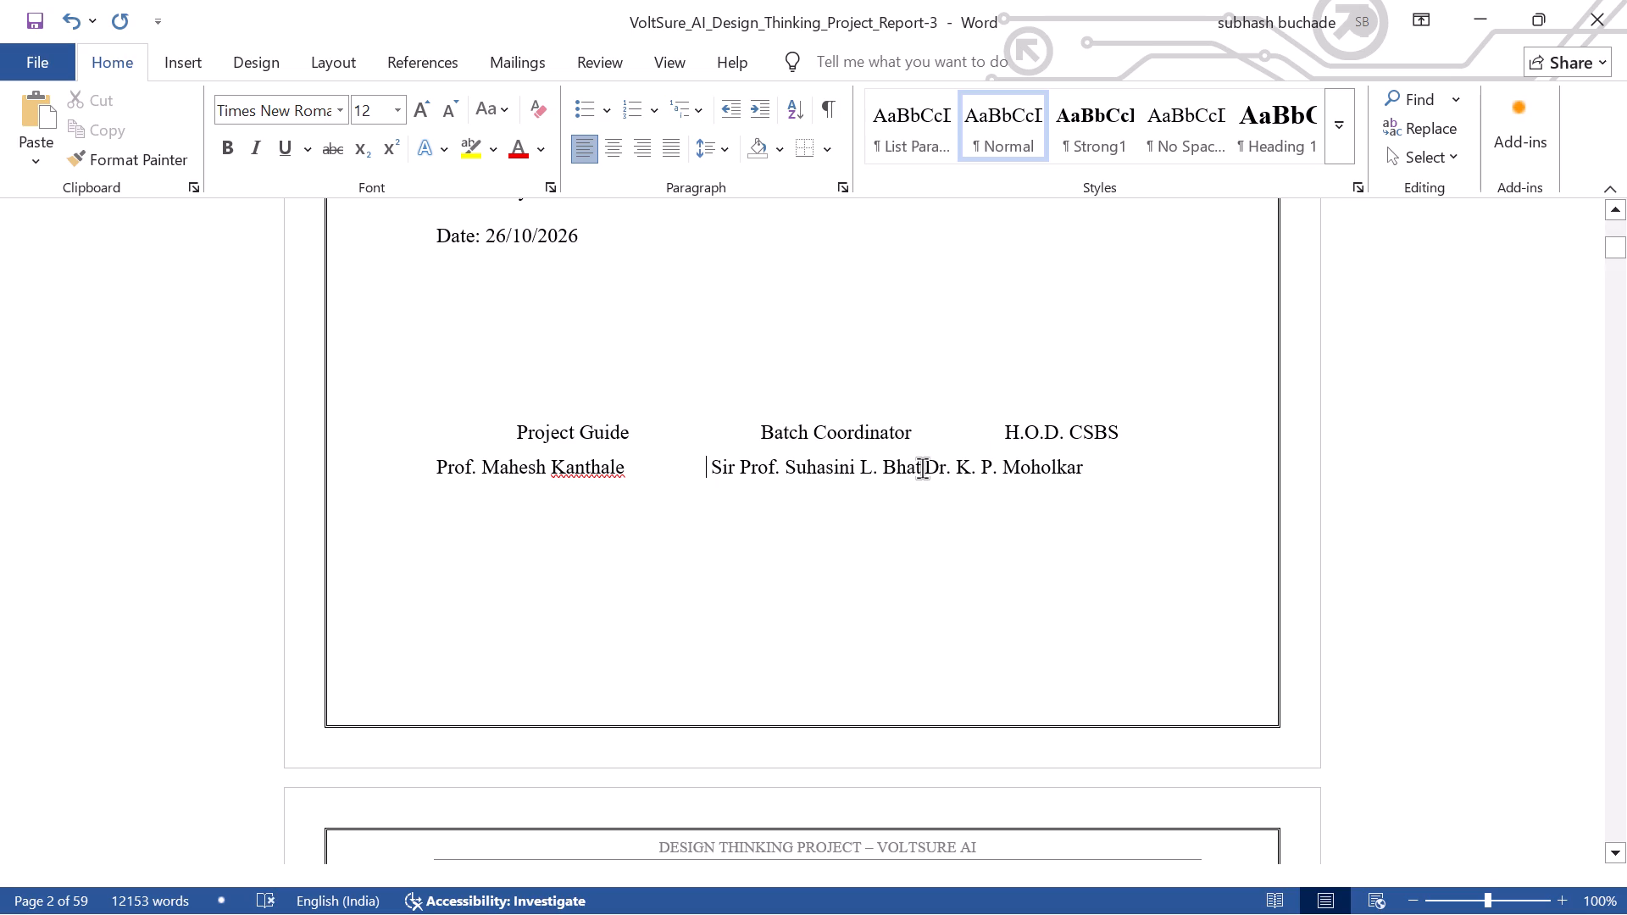
key(space)
key(space)
key(space)
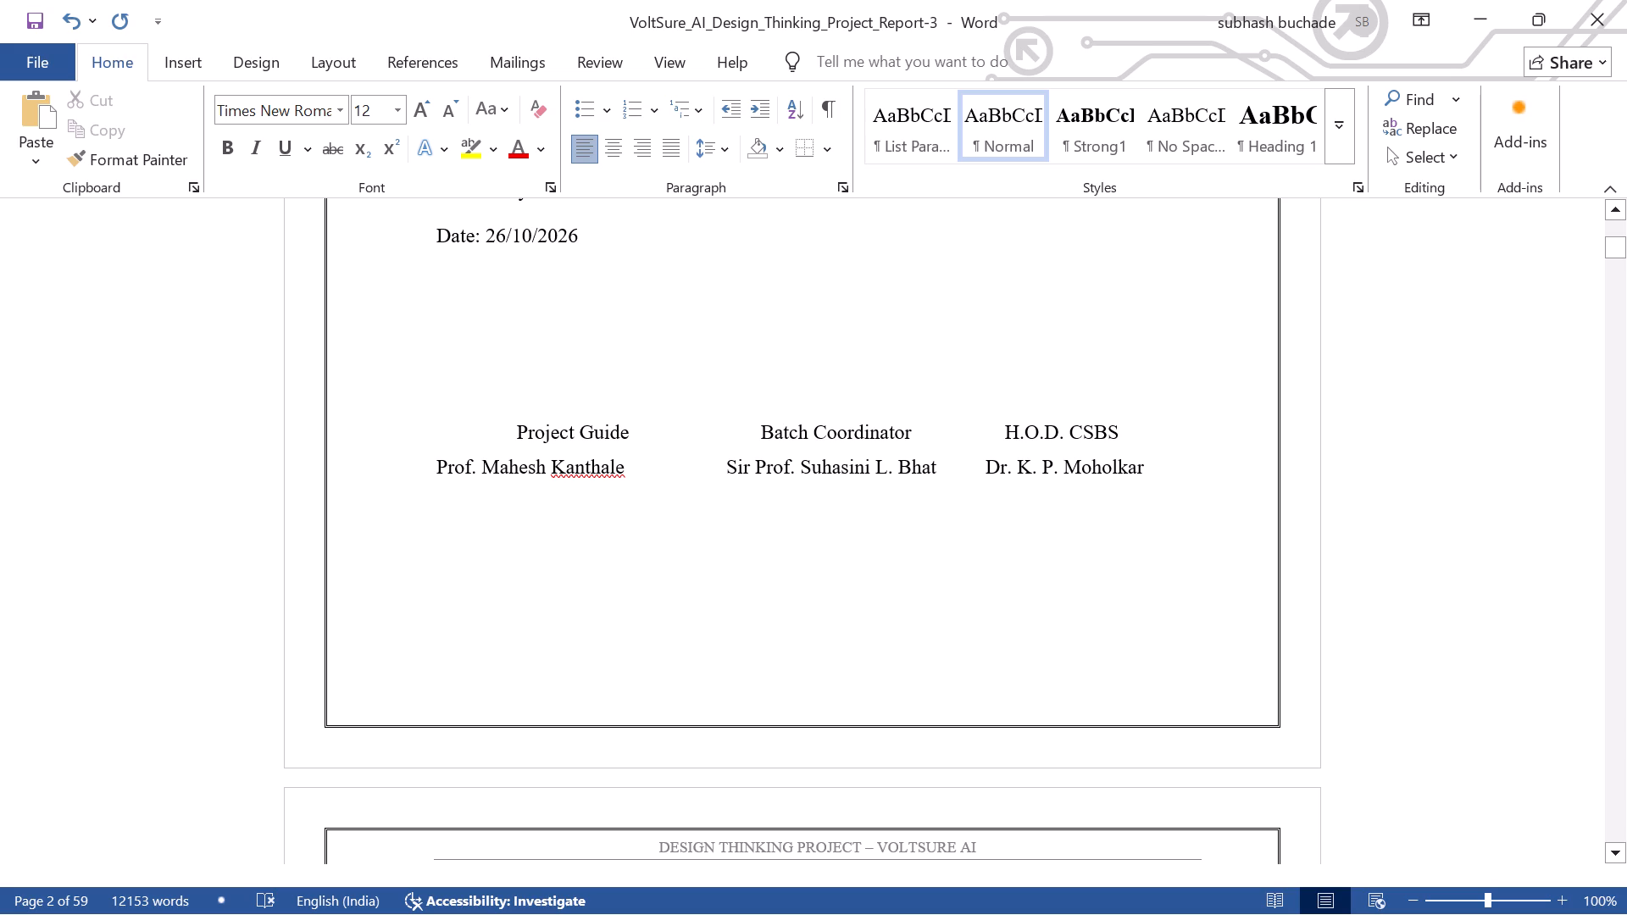
Left-align the role labels line on the certificate page and insert six spaces before "Project Guide".
click(758, 428)
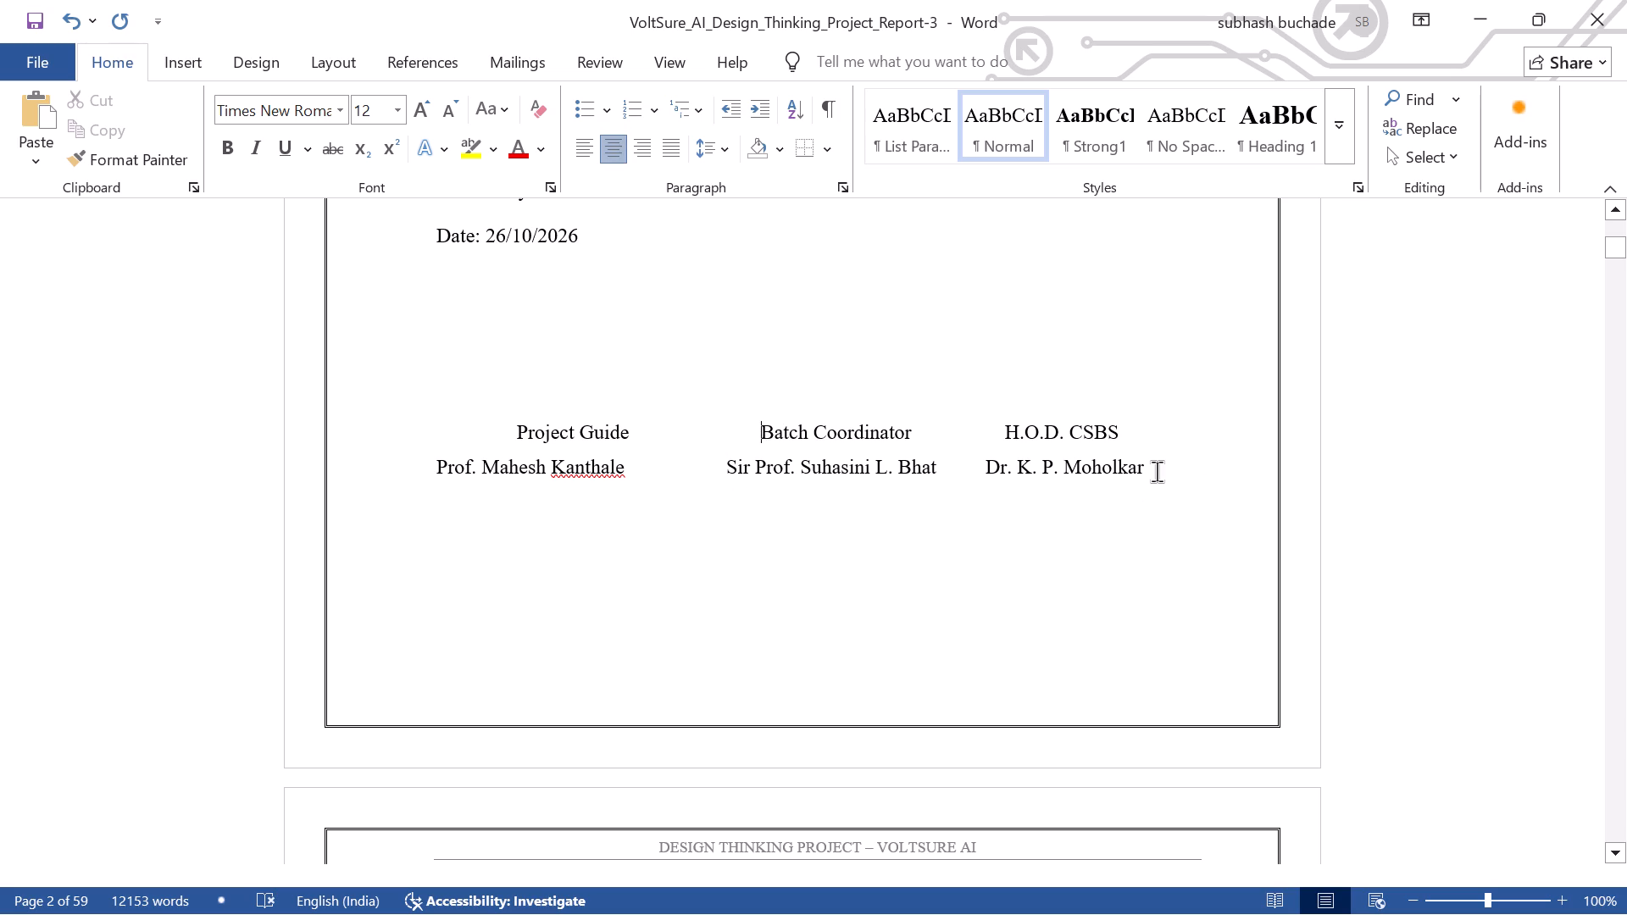
drag(1157, 471, 446, 436)
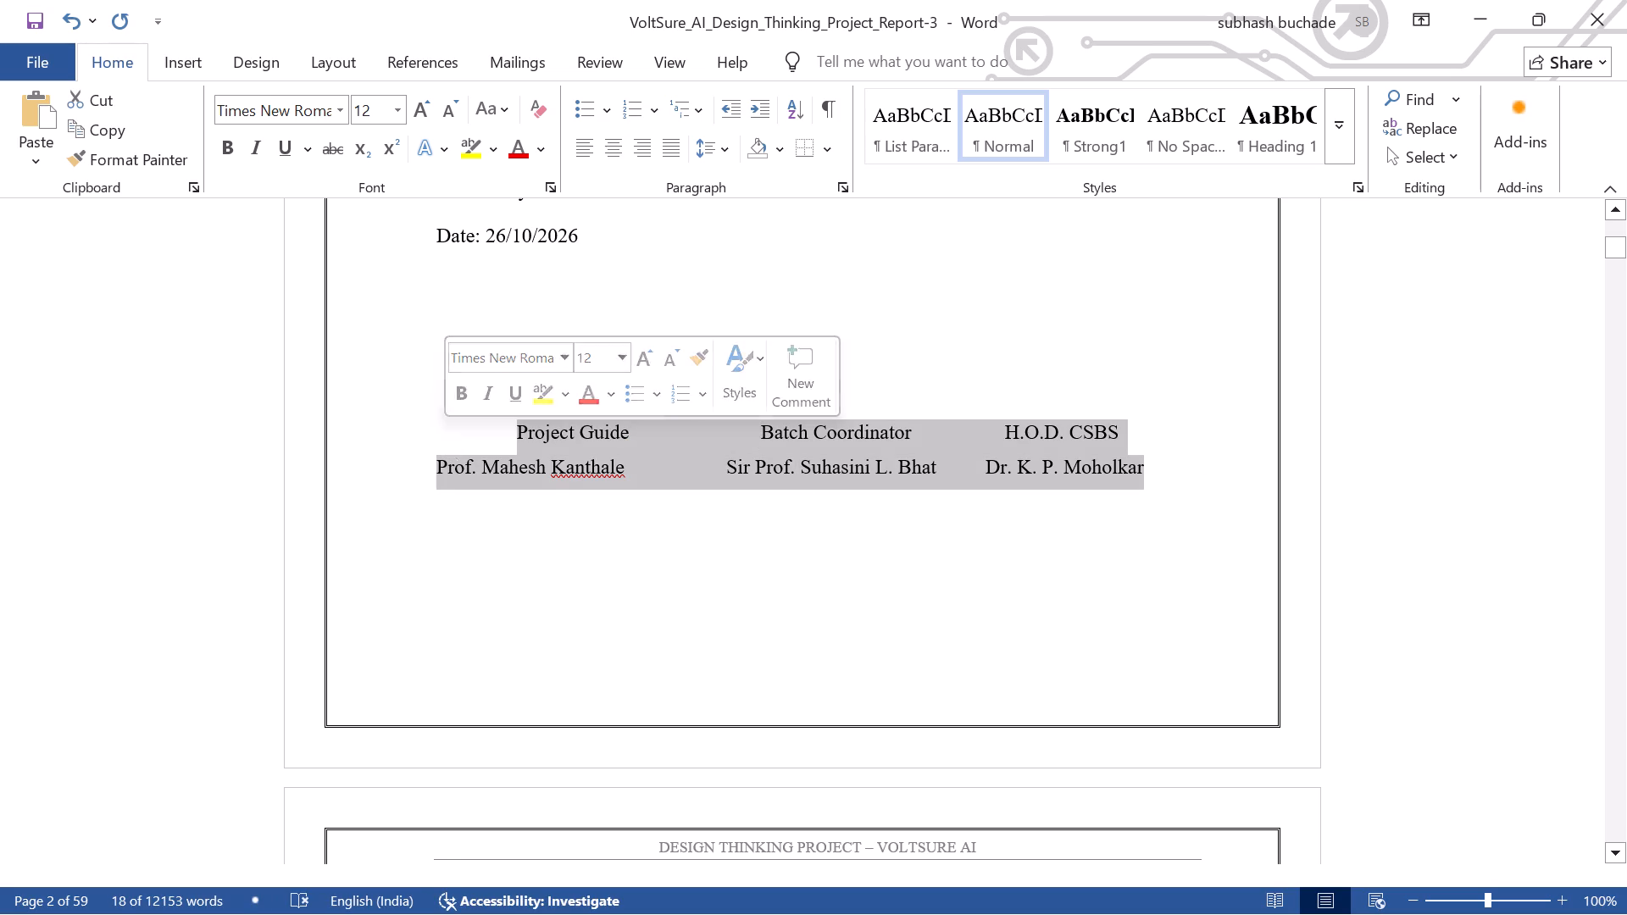
click(796, 538)
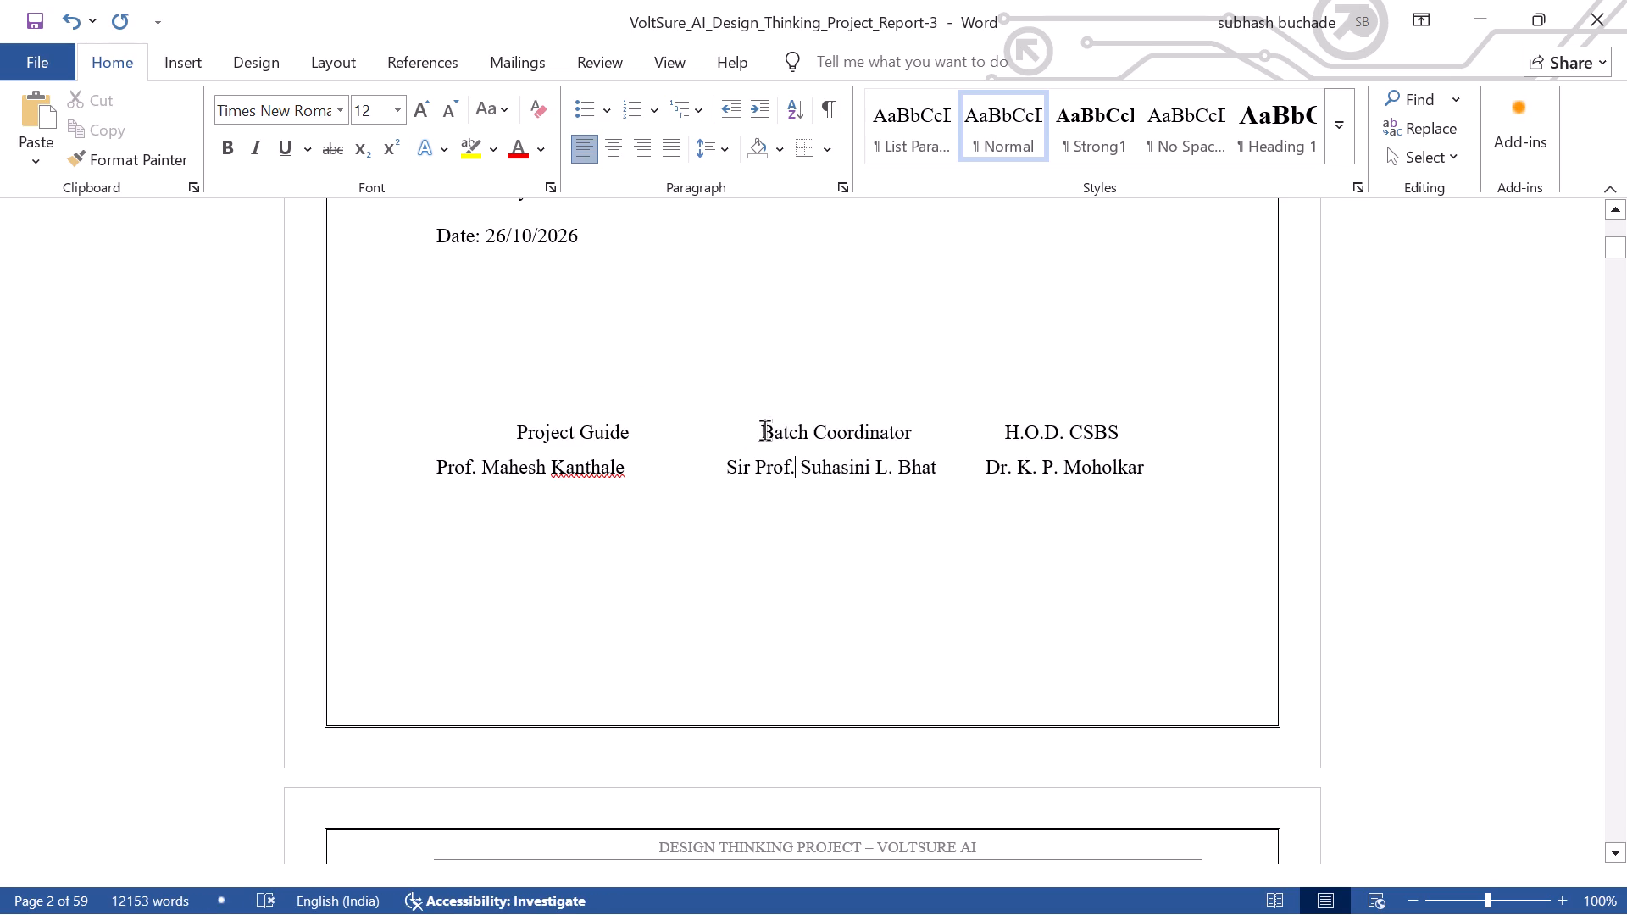
click(515, 436)
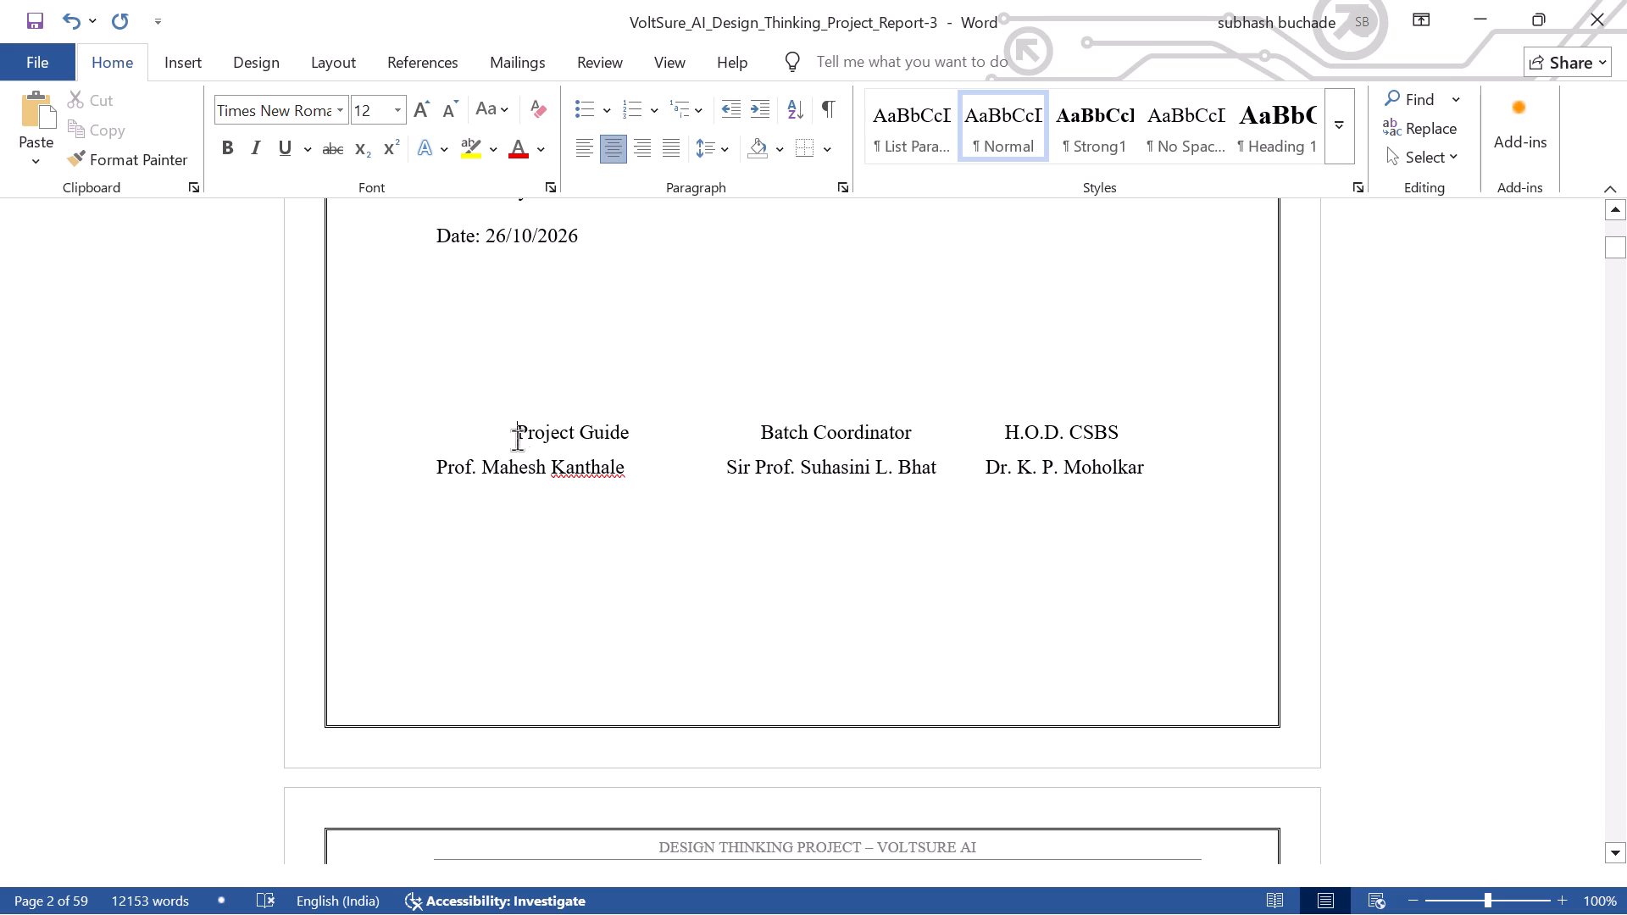
key(BackSpace)
key(space)
key(space)
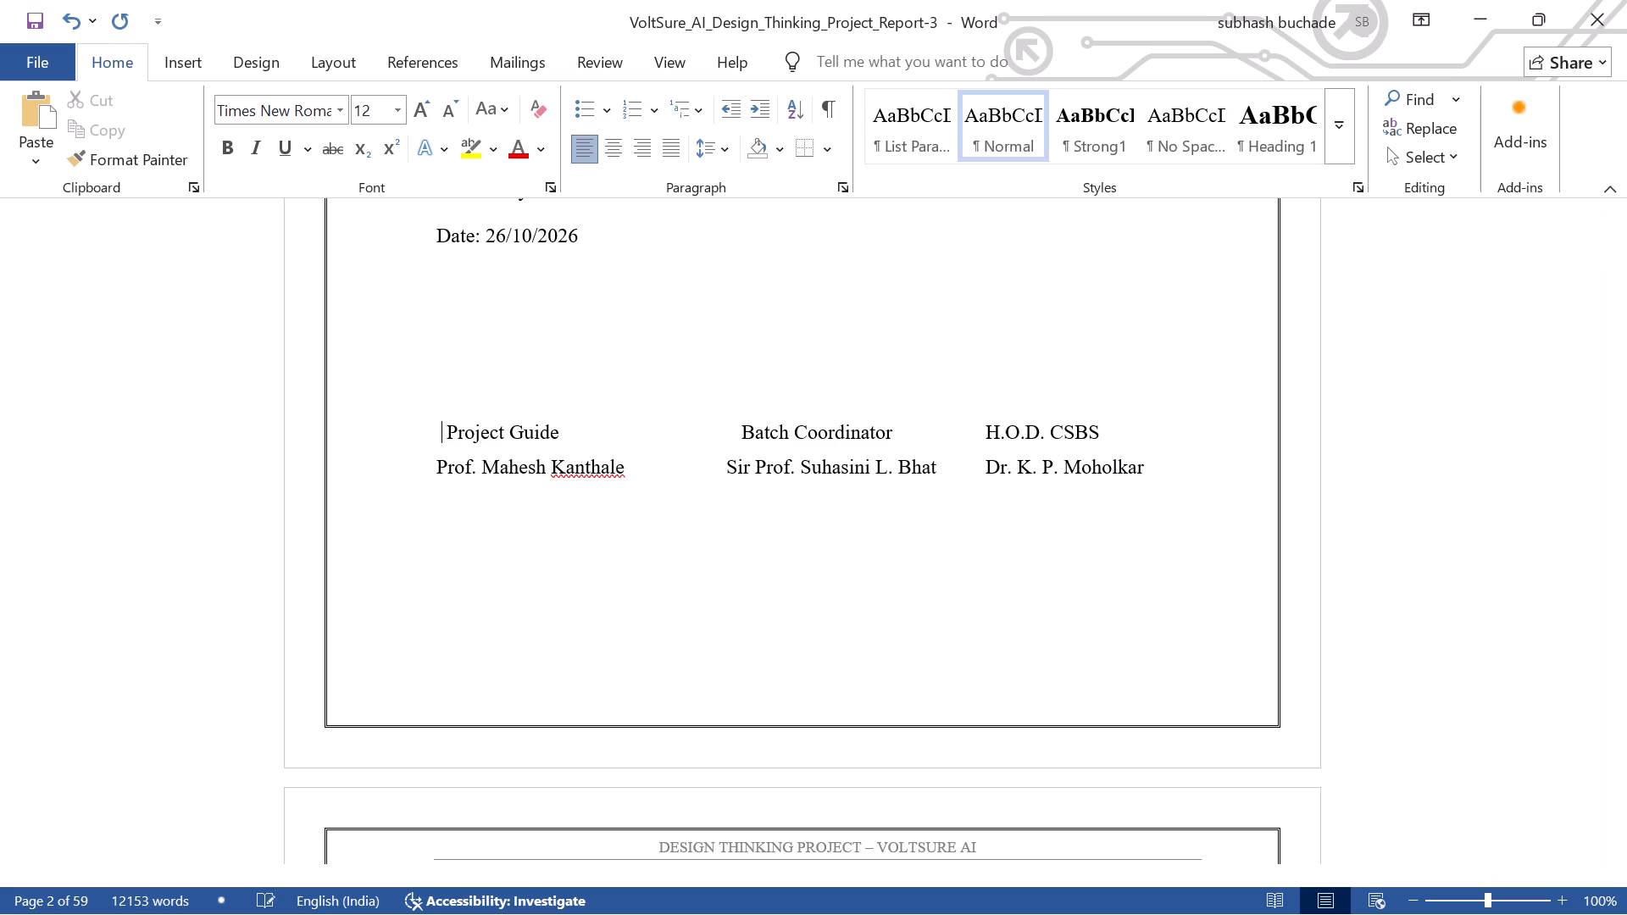
key(space)
key(space)
key(space)
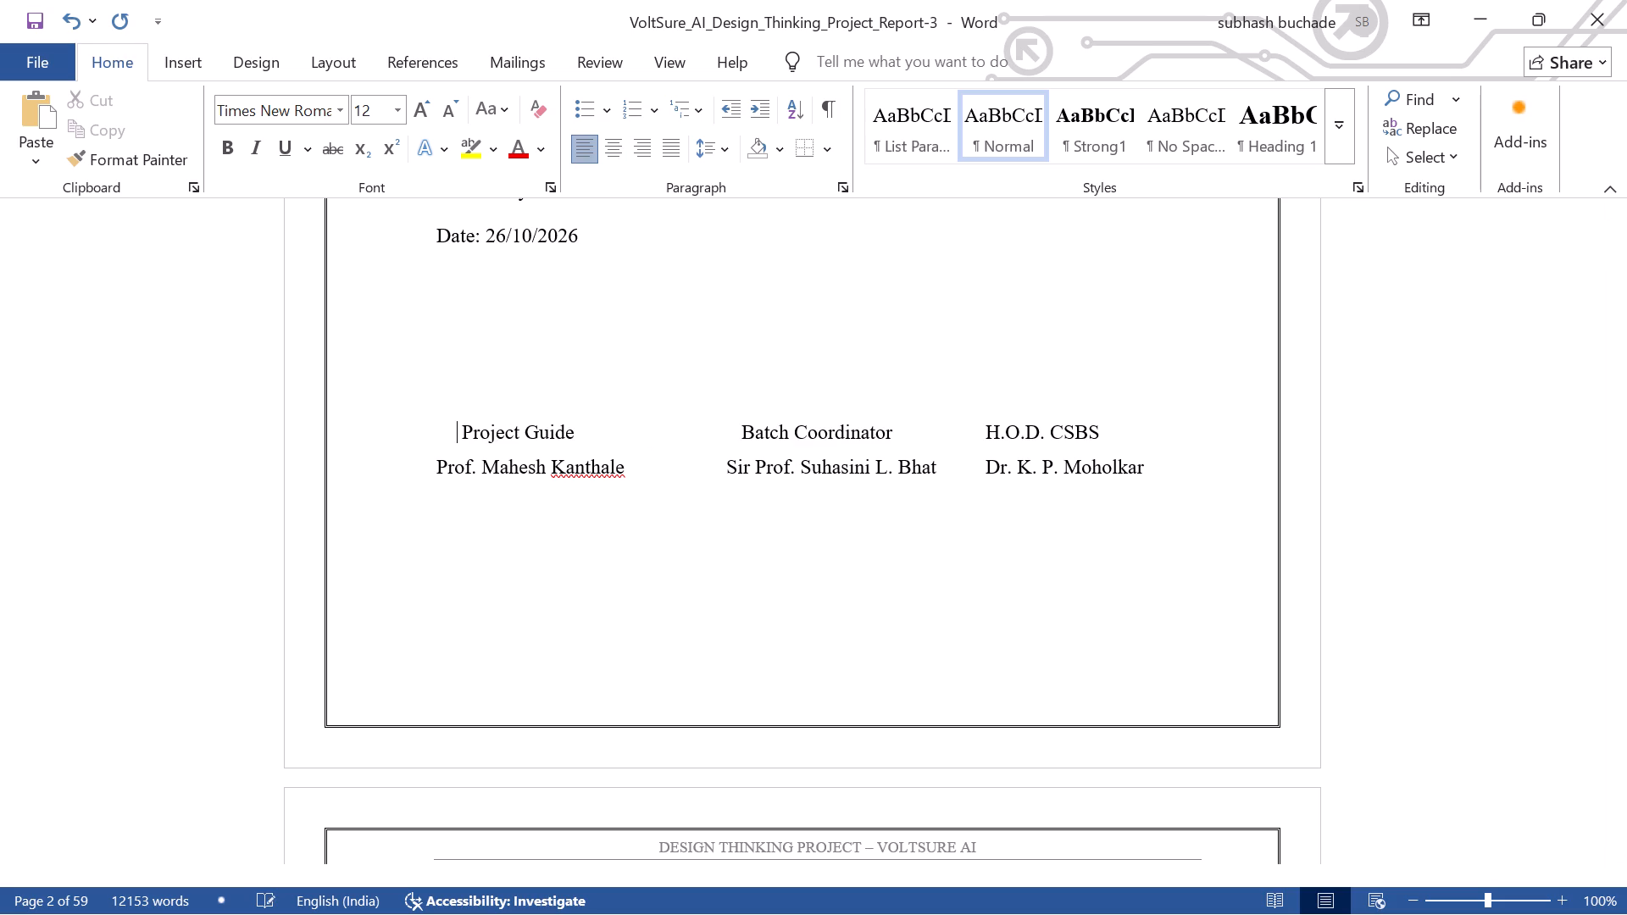
key(space)
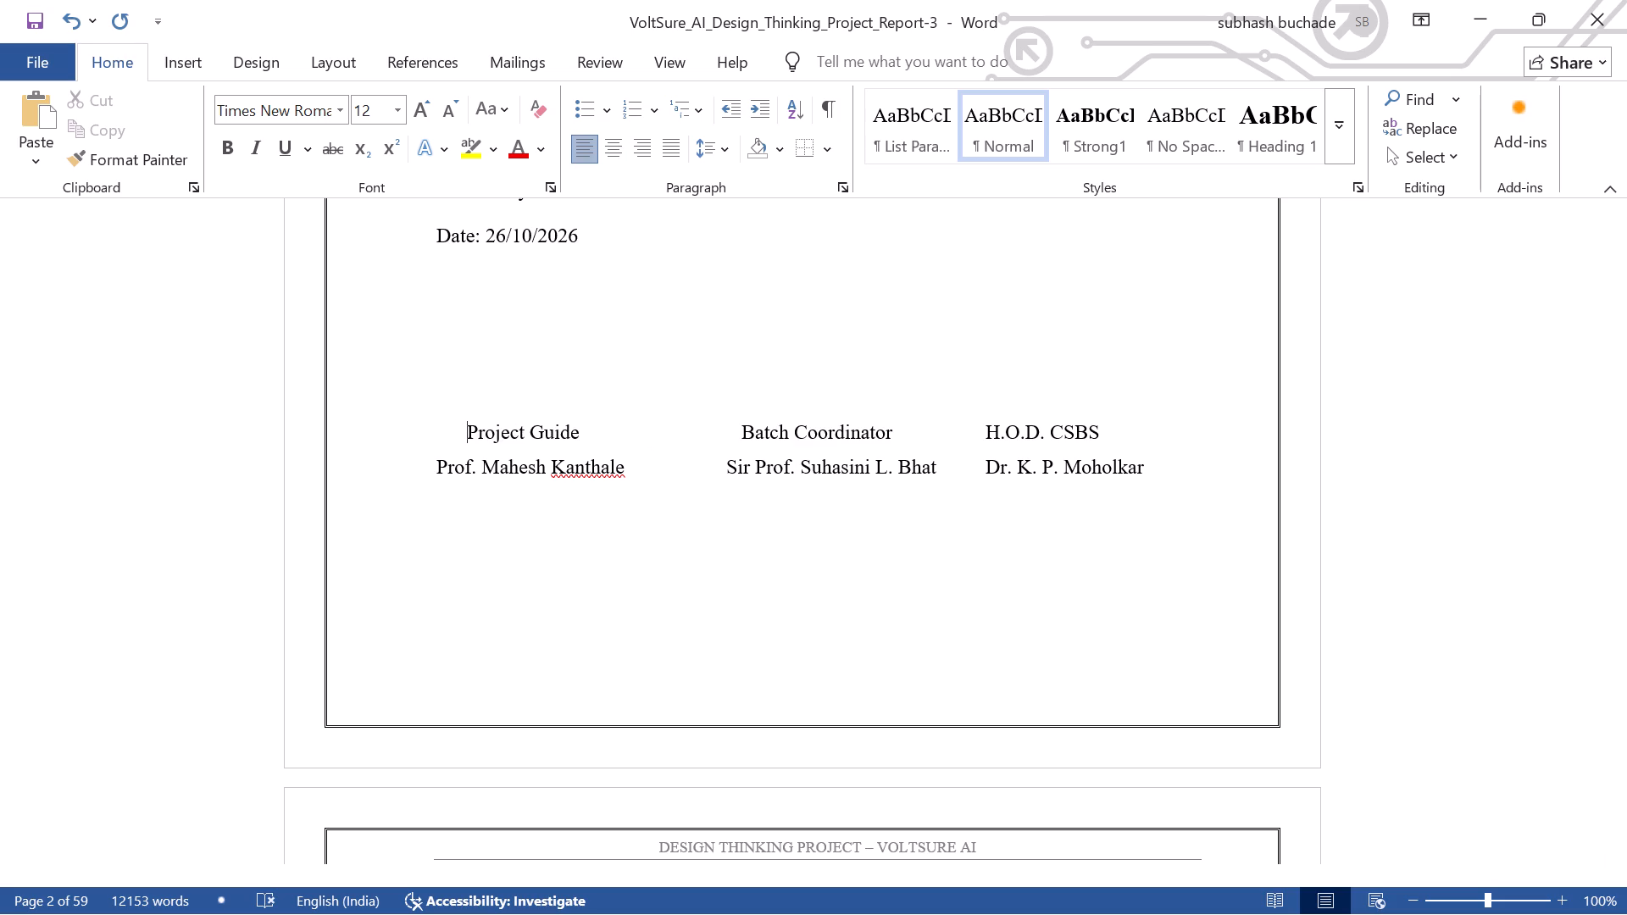
Add "Sir" after the project guide's name.
click(630, 472)
text(Sir)
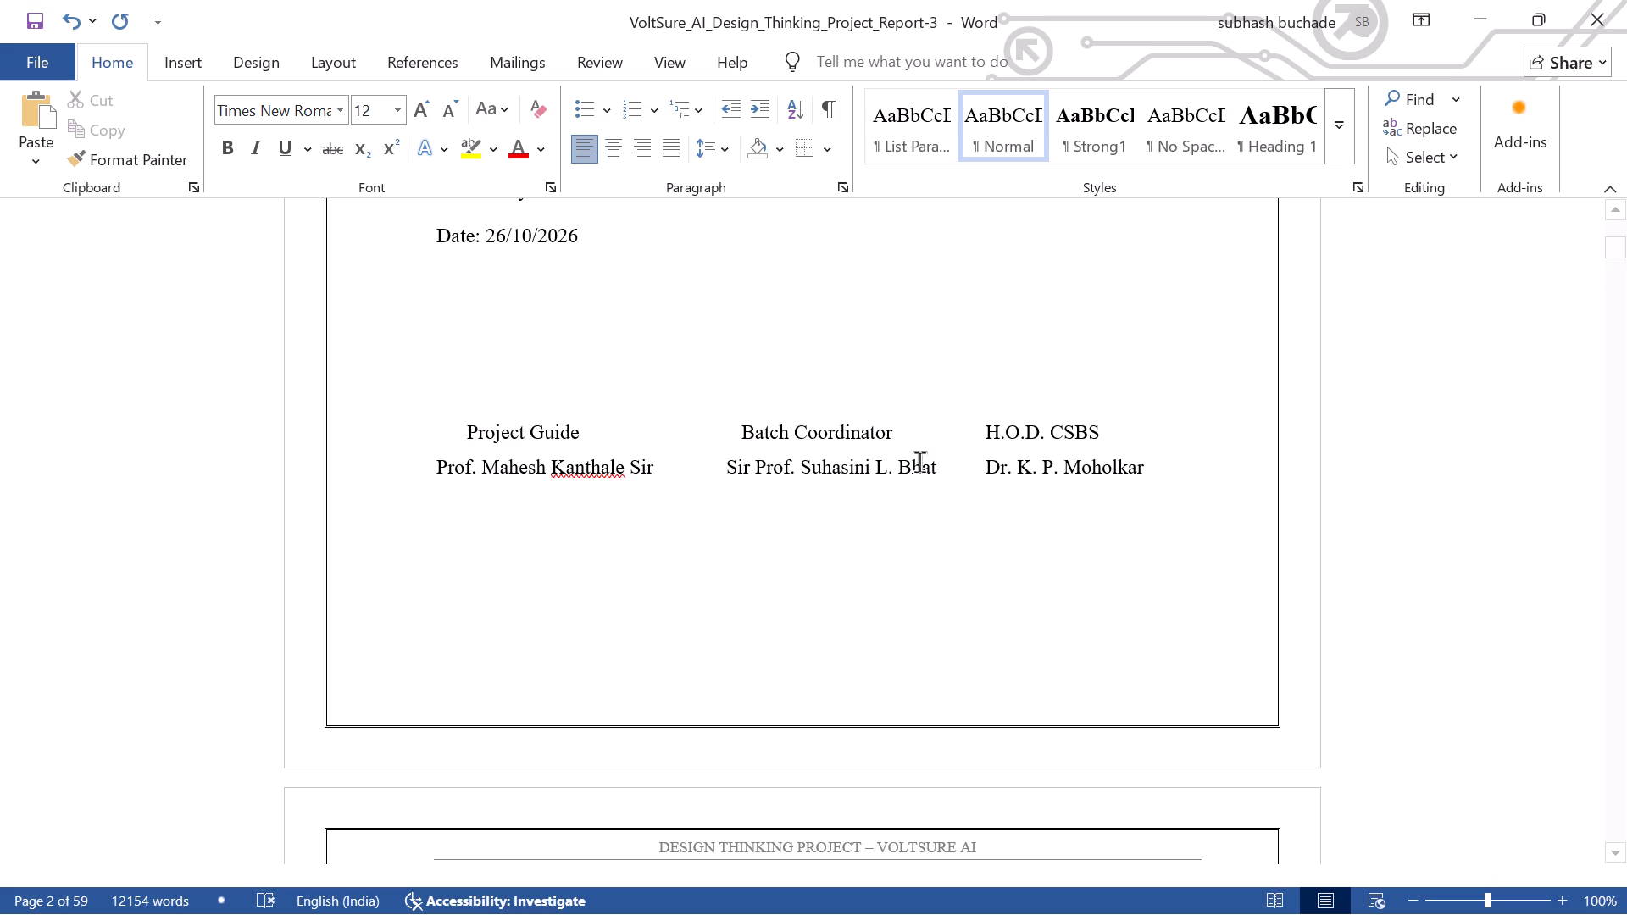
Add "Ma'am" after the batch coordinator's name, separated by a space.
click(945, 467)
key(space)
text(MAm)
key(BackSpace)
key(BackSpace)
key(BackSpace)
text(ma)
key(BackSpace)
key(BackSpace)
text(Ma)
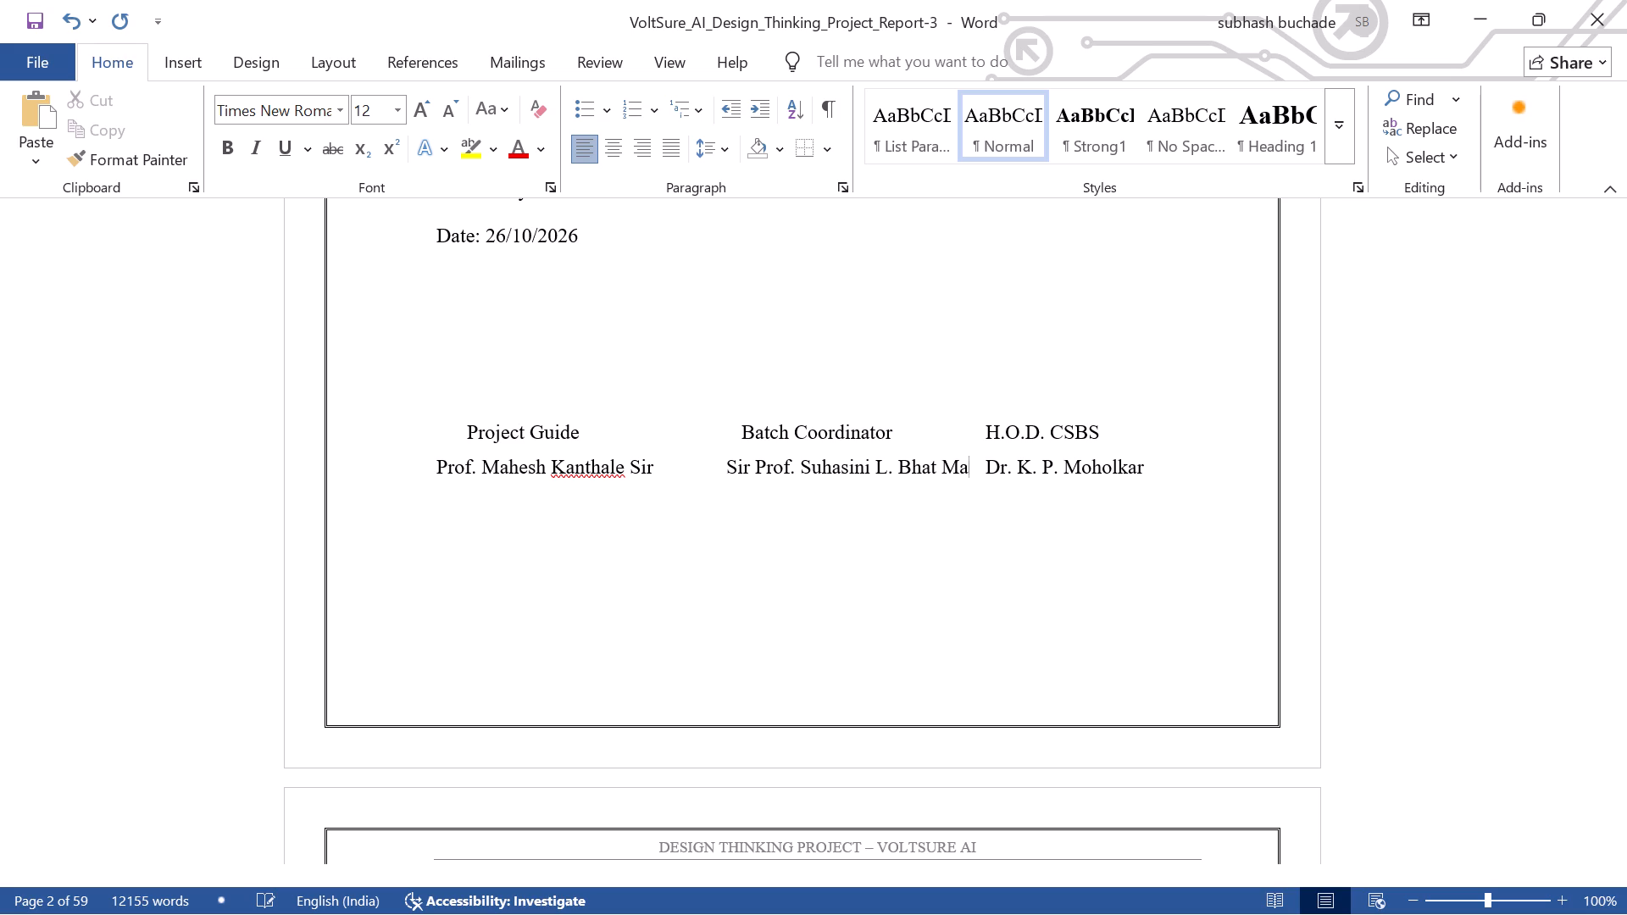
text('am)
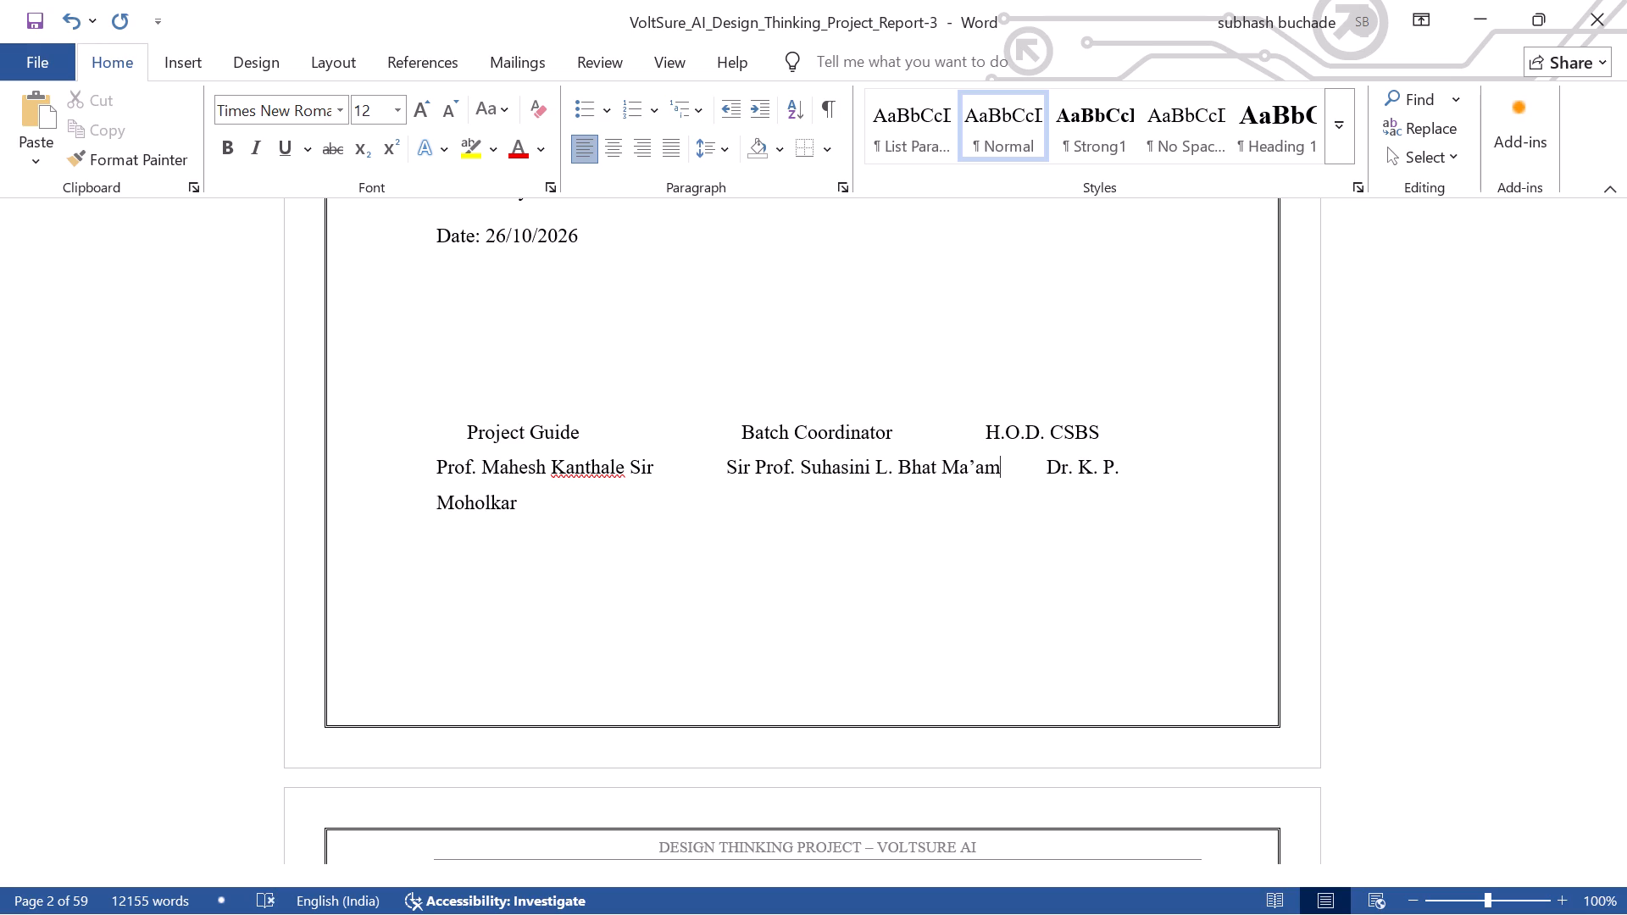
Delete "Sir" in front of the batch coordinator's name, along with four of the spaces before it.
click(728, 465)
key(Right)
key(Right)
key(Right)
key(Right)
key(backslash)
key(BackSpace)
key(BackSpace)
key(BackSpace)
key(BackSpace)
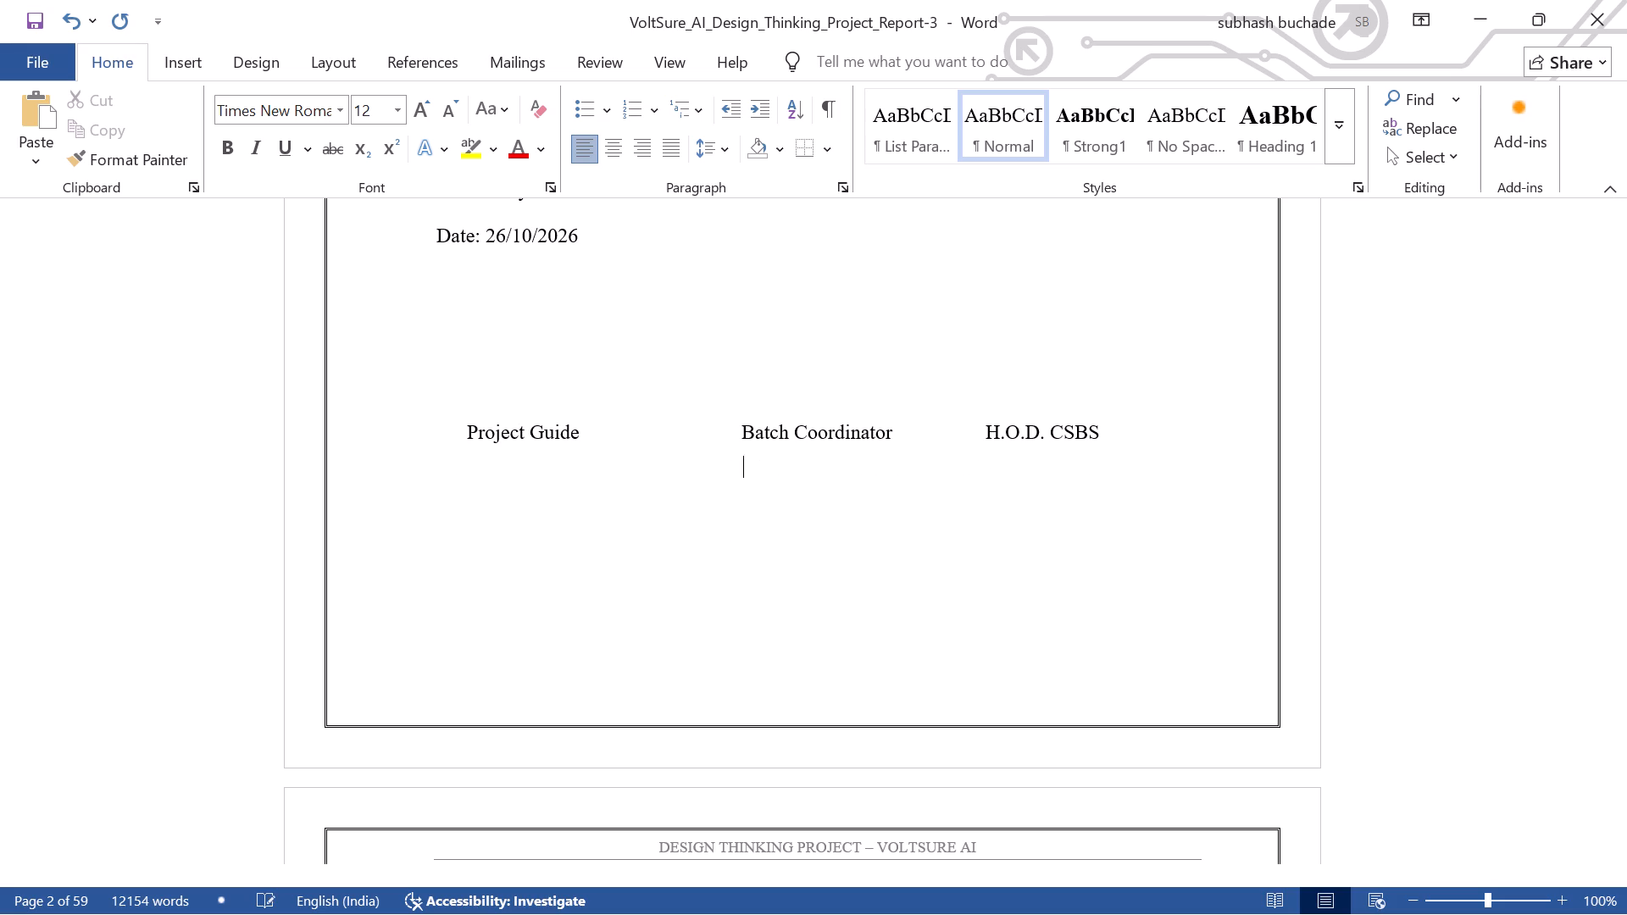
key(BackSpace)
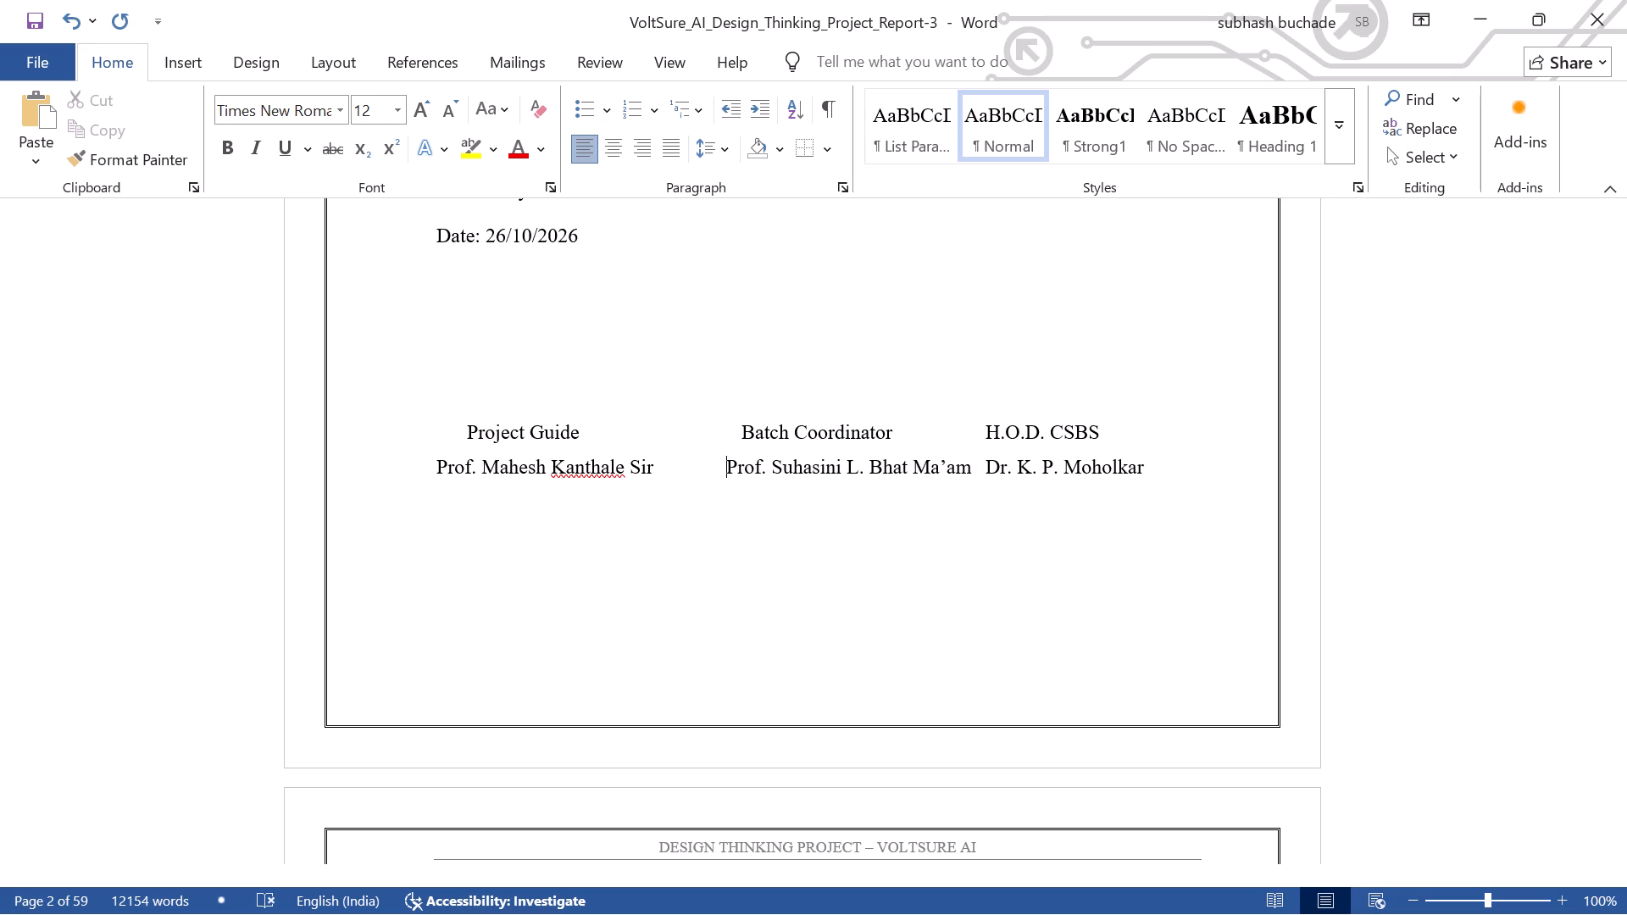
key(BackSpace)
key(BackSpace)
key(BackSpace)
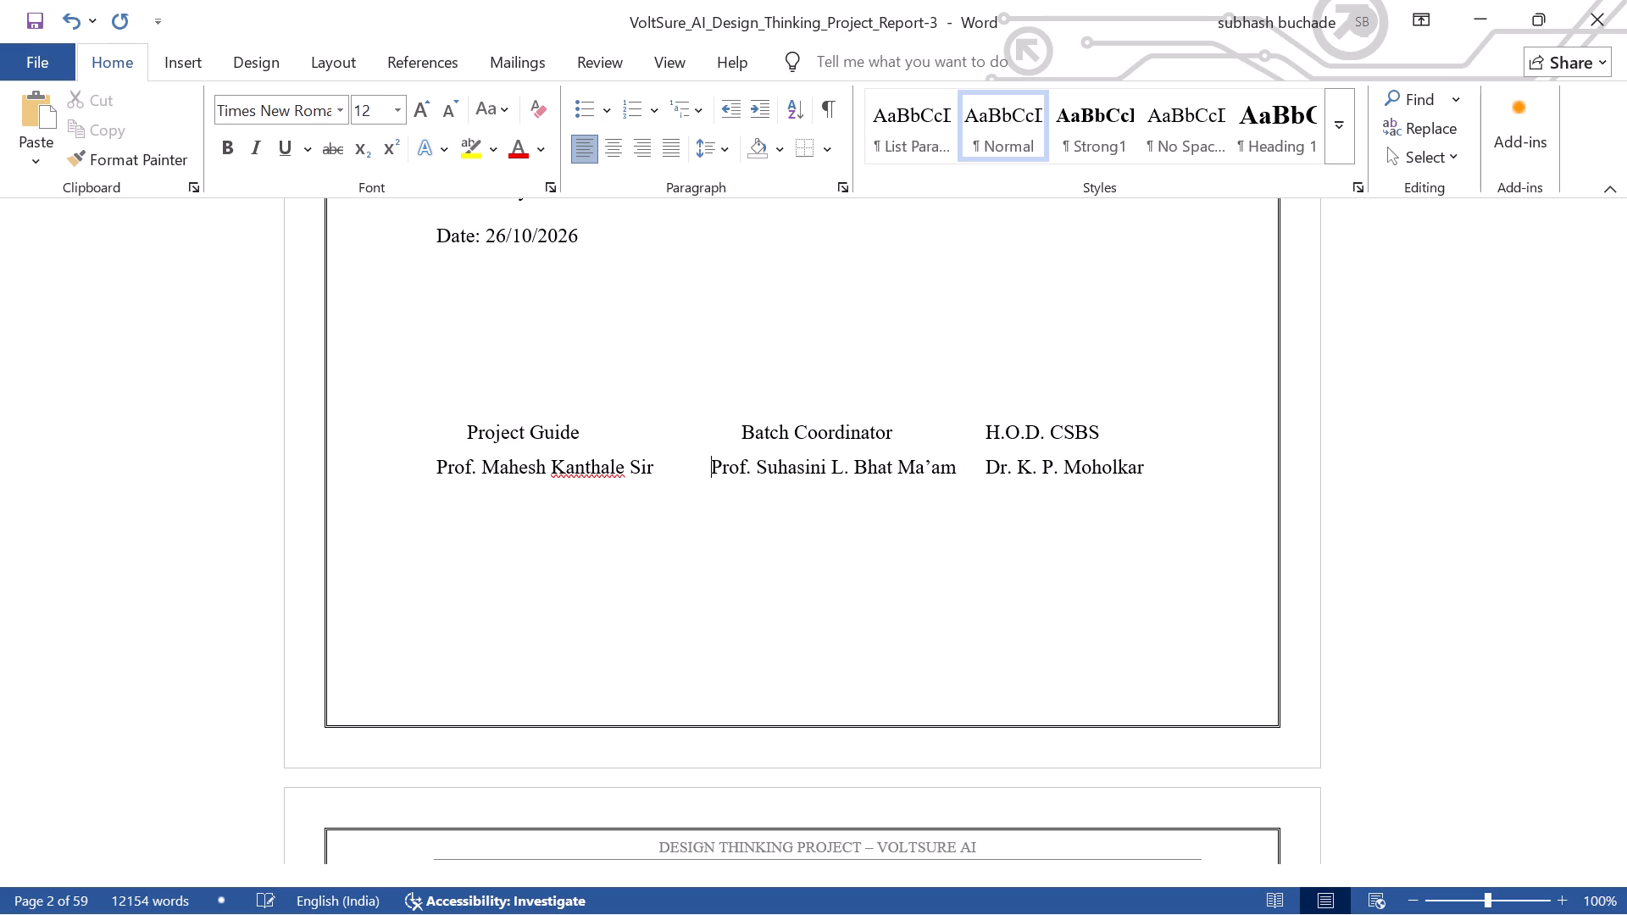
key(BackSpace)
Add "Ma'am" after the H.O.D.'s name at the end of the names line.
key(Right)
key(Right)
key(Right)
key(Right)
key(Right)
key(Right)
key(Right)
key(Right)
key(Right)
key(Right)
key(Right)
key(Right)
key(Right)
key(Right)
key(Right)
key(Right)
key(Right)
key(Right)
key(Right)
key(Right)
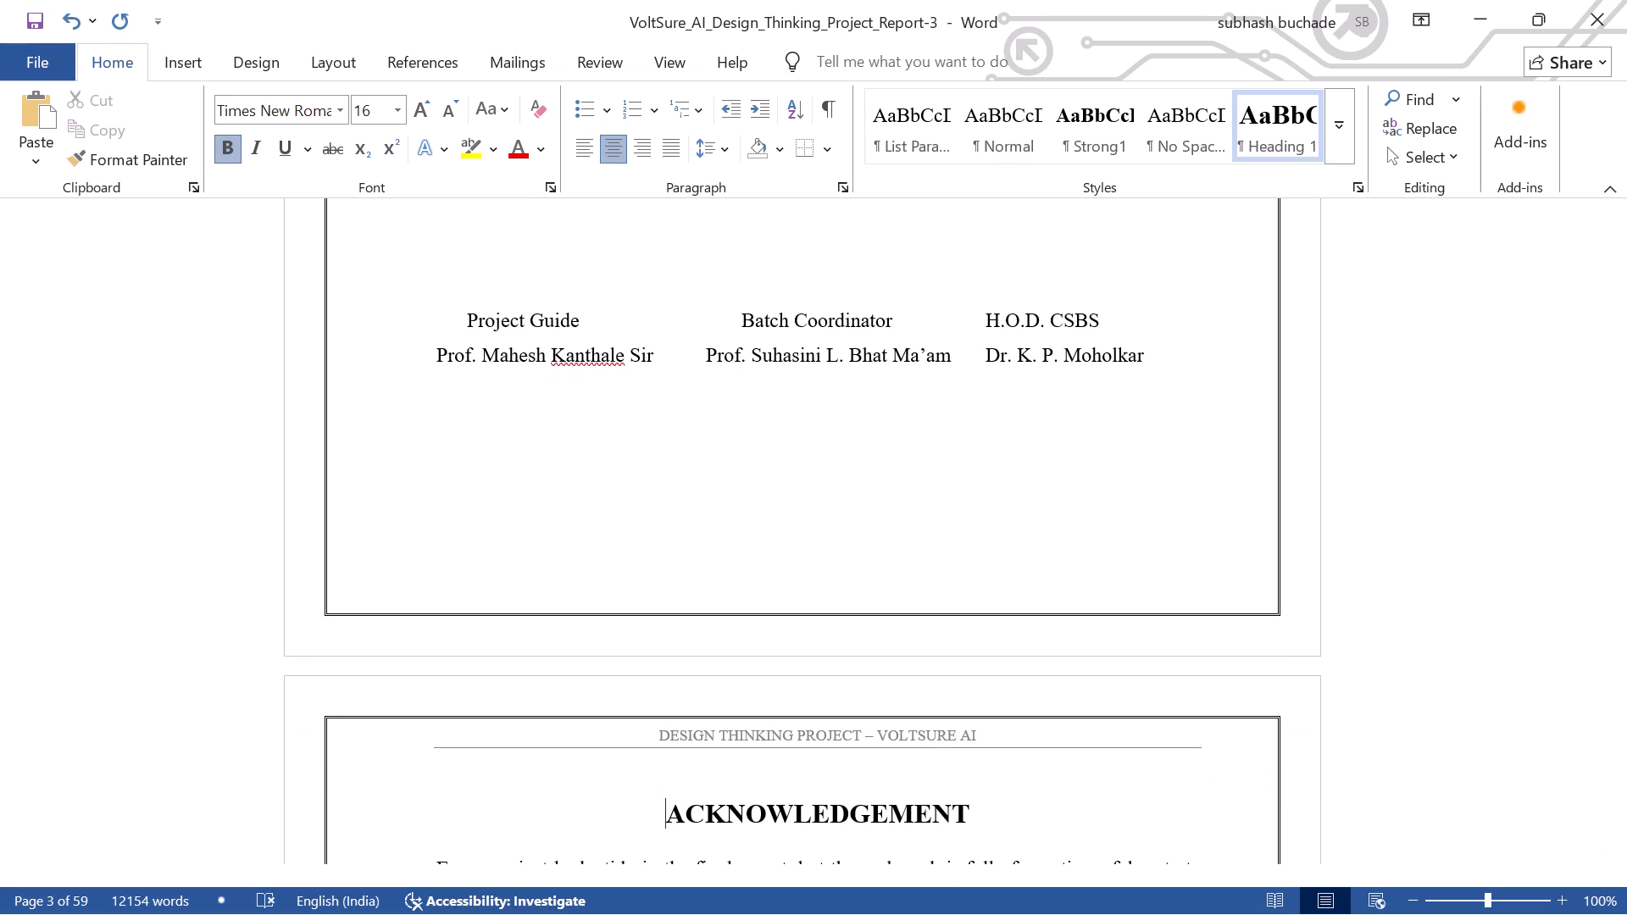
key(Left)
key(space)
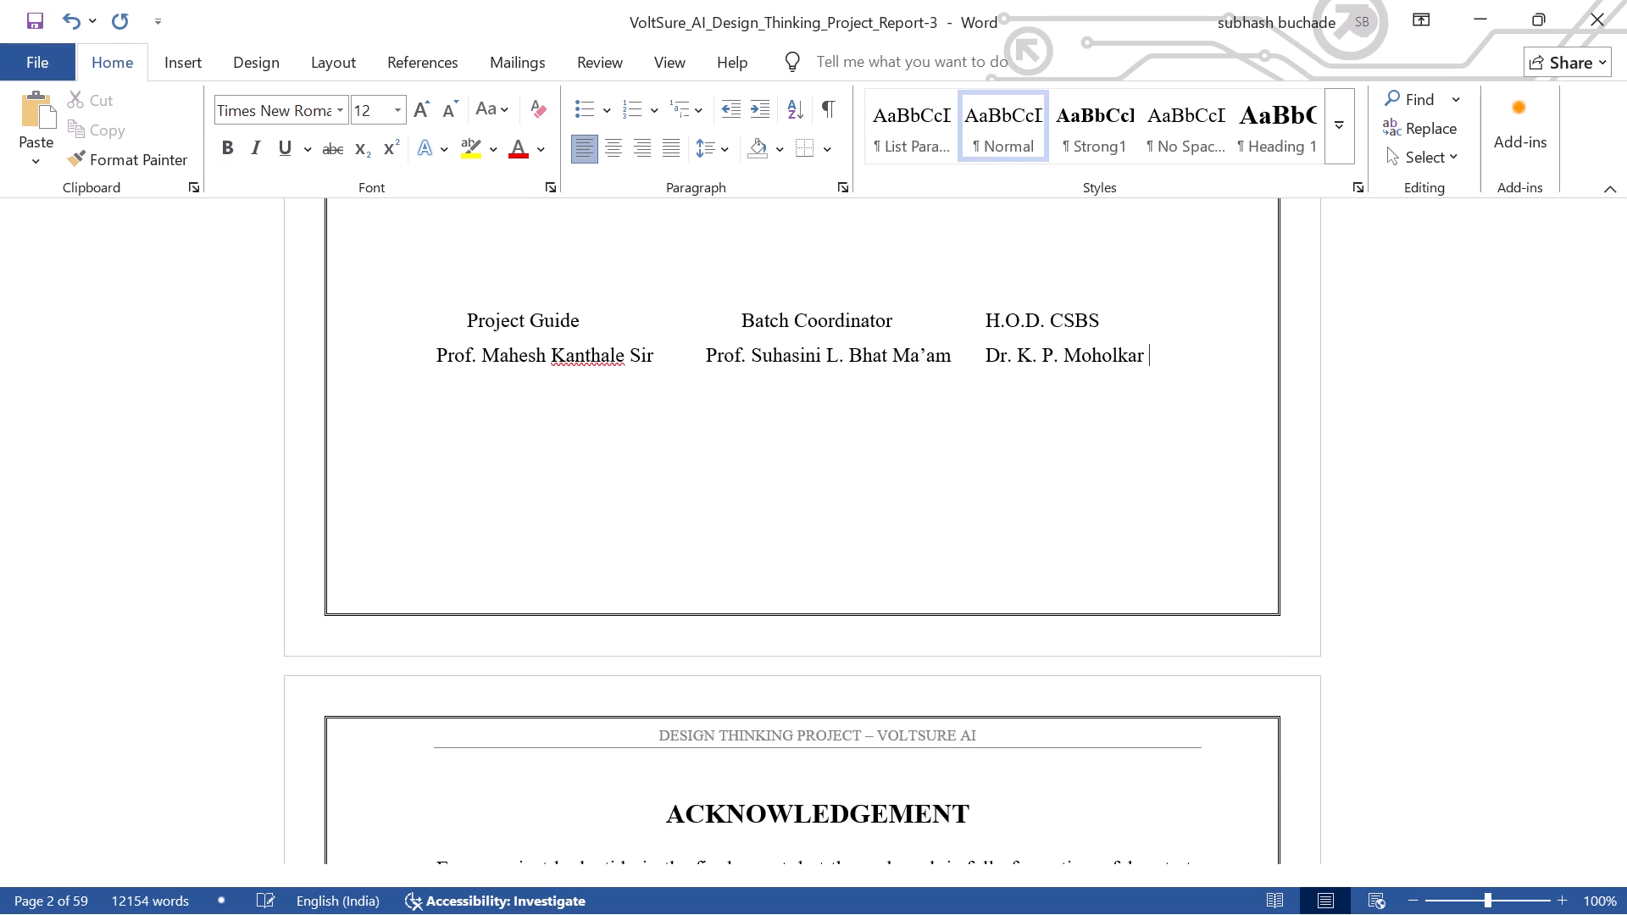
text(Ma)
text('am)
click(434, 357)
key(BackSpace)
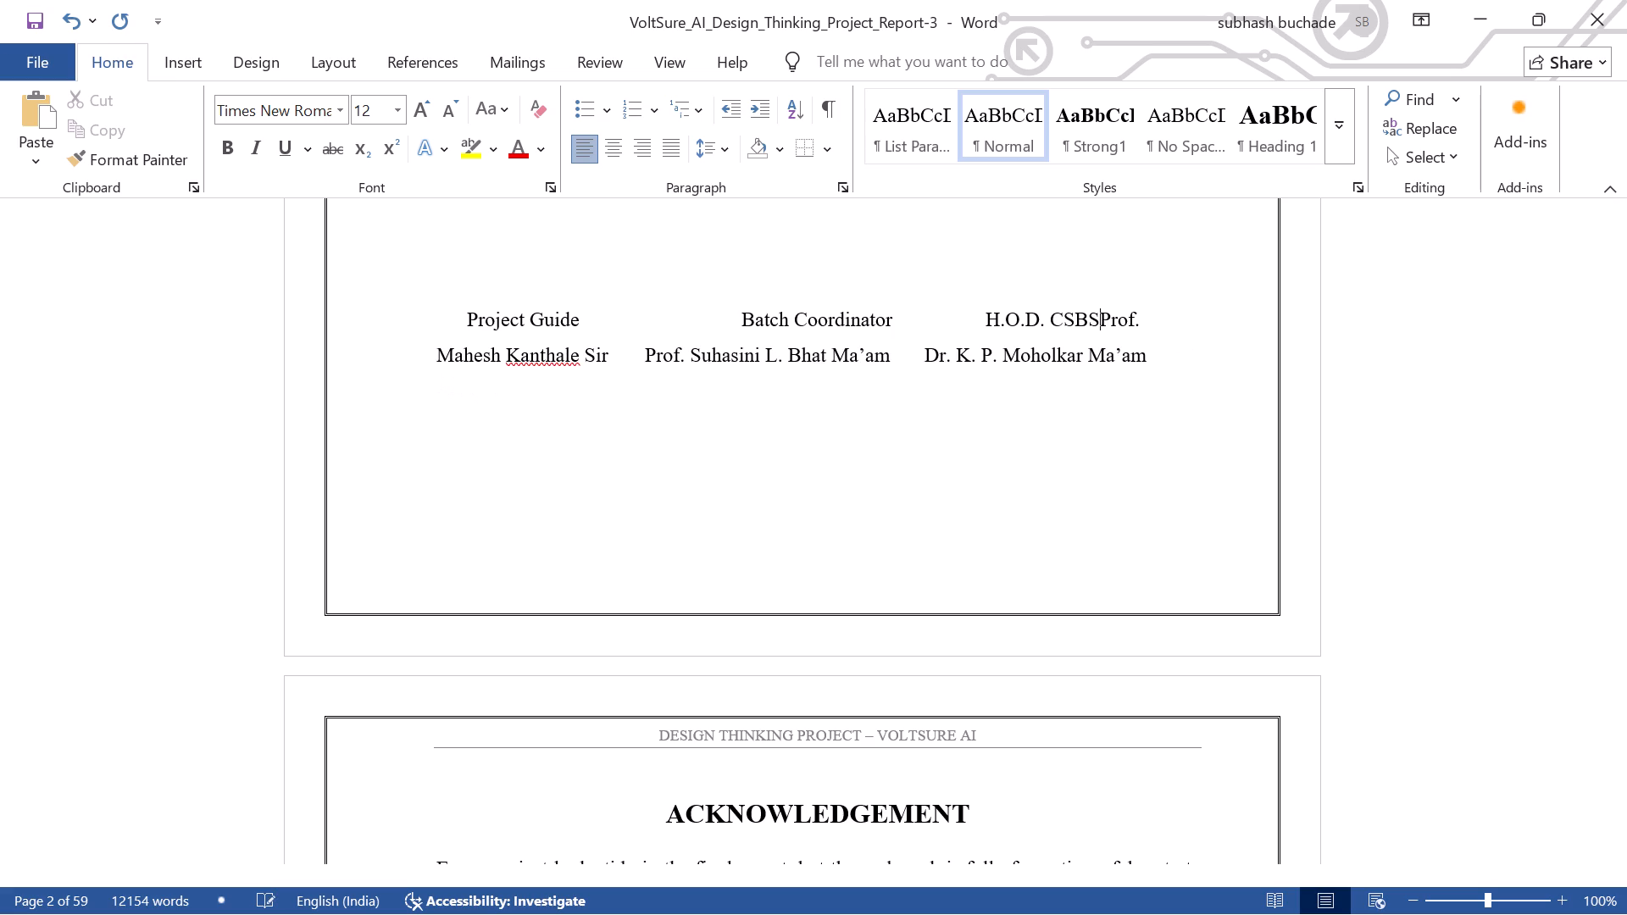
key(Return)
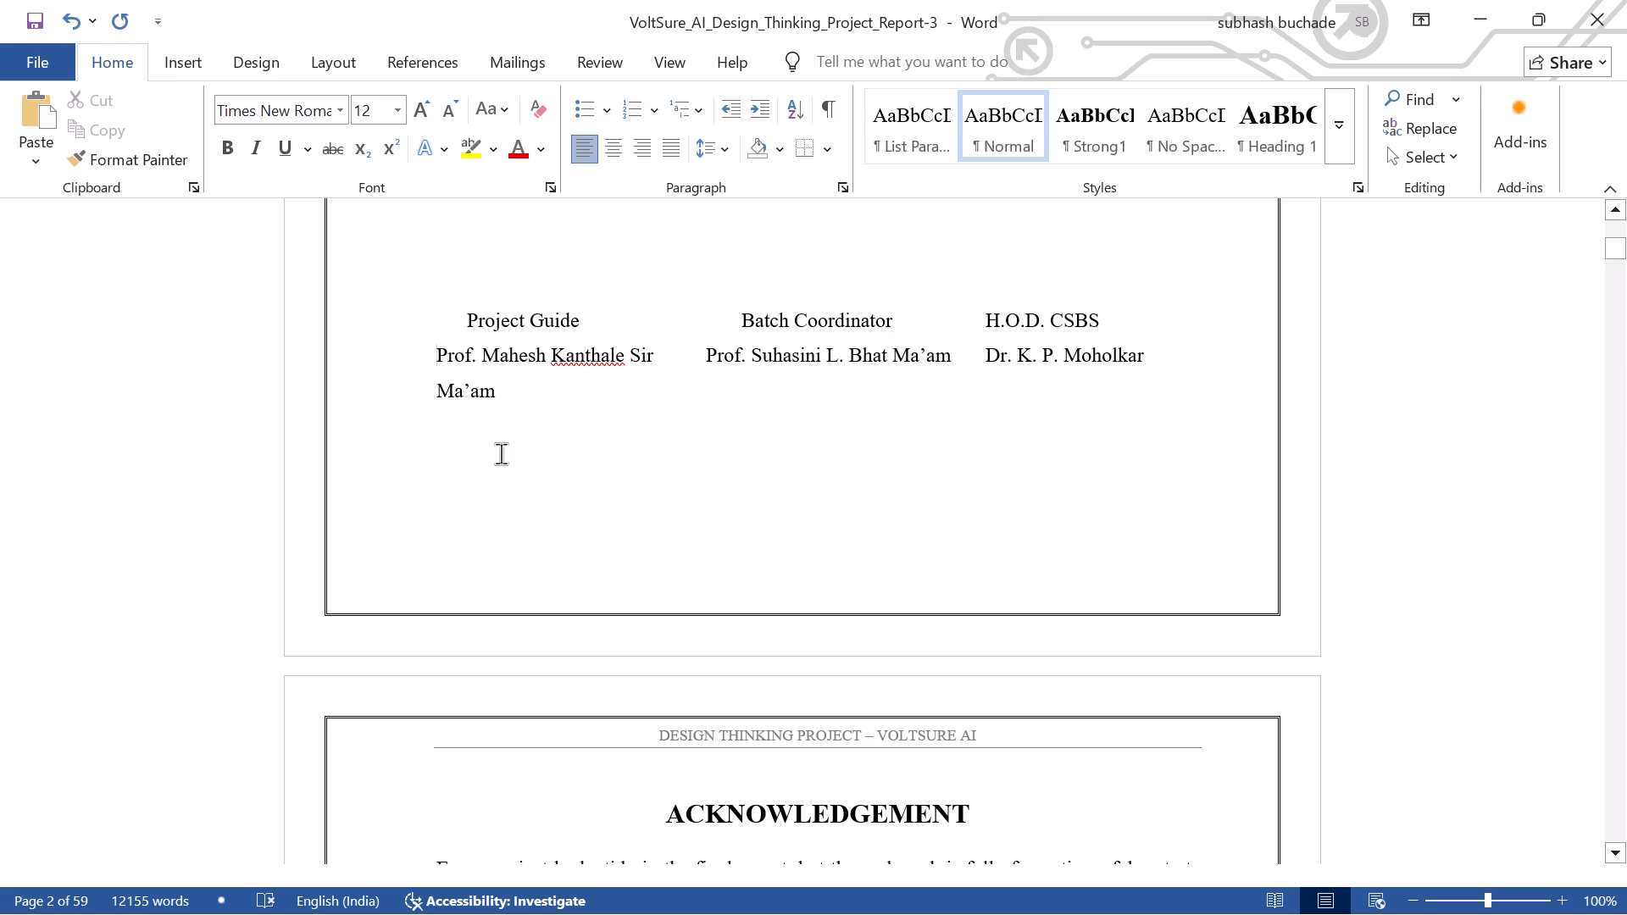
Delete four more spaces before the batch coordinator's name to bring it closer to the project guide's name.
click(702, 356)
key(BackSpace)
key(BackSpace)
key(BackSpace)
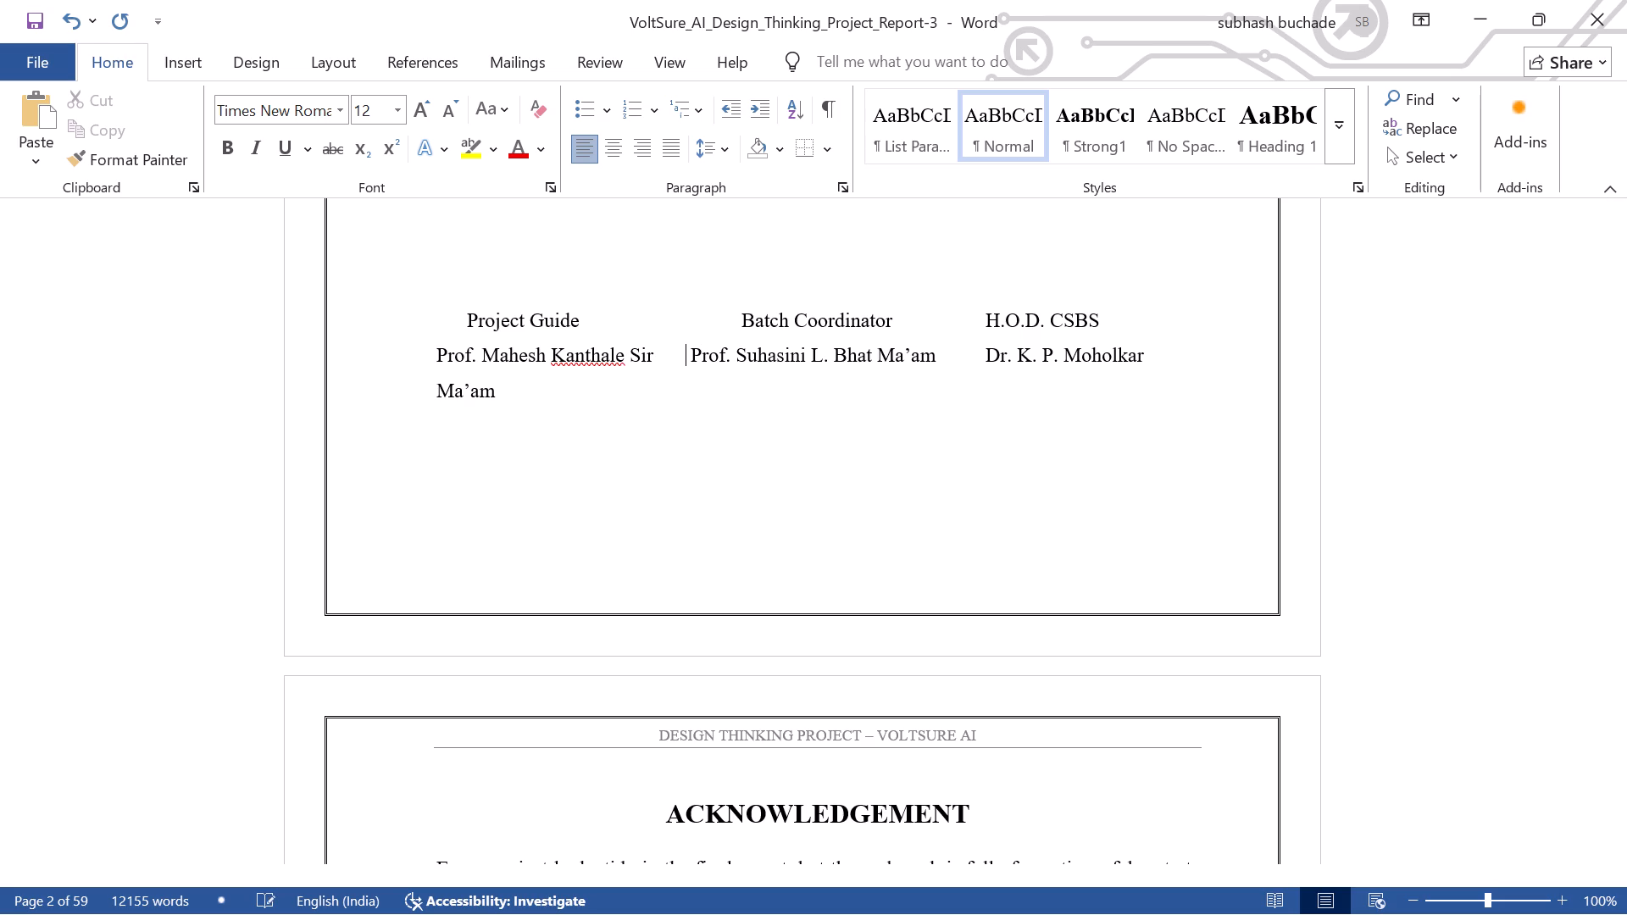
key(BackSpace)
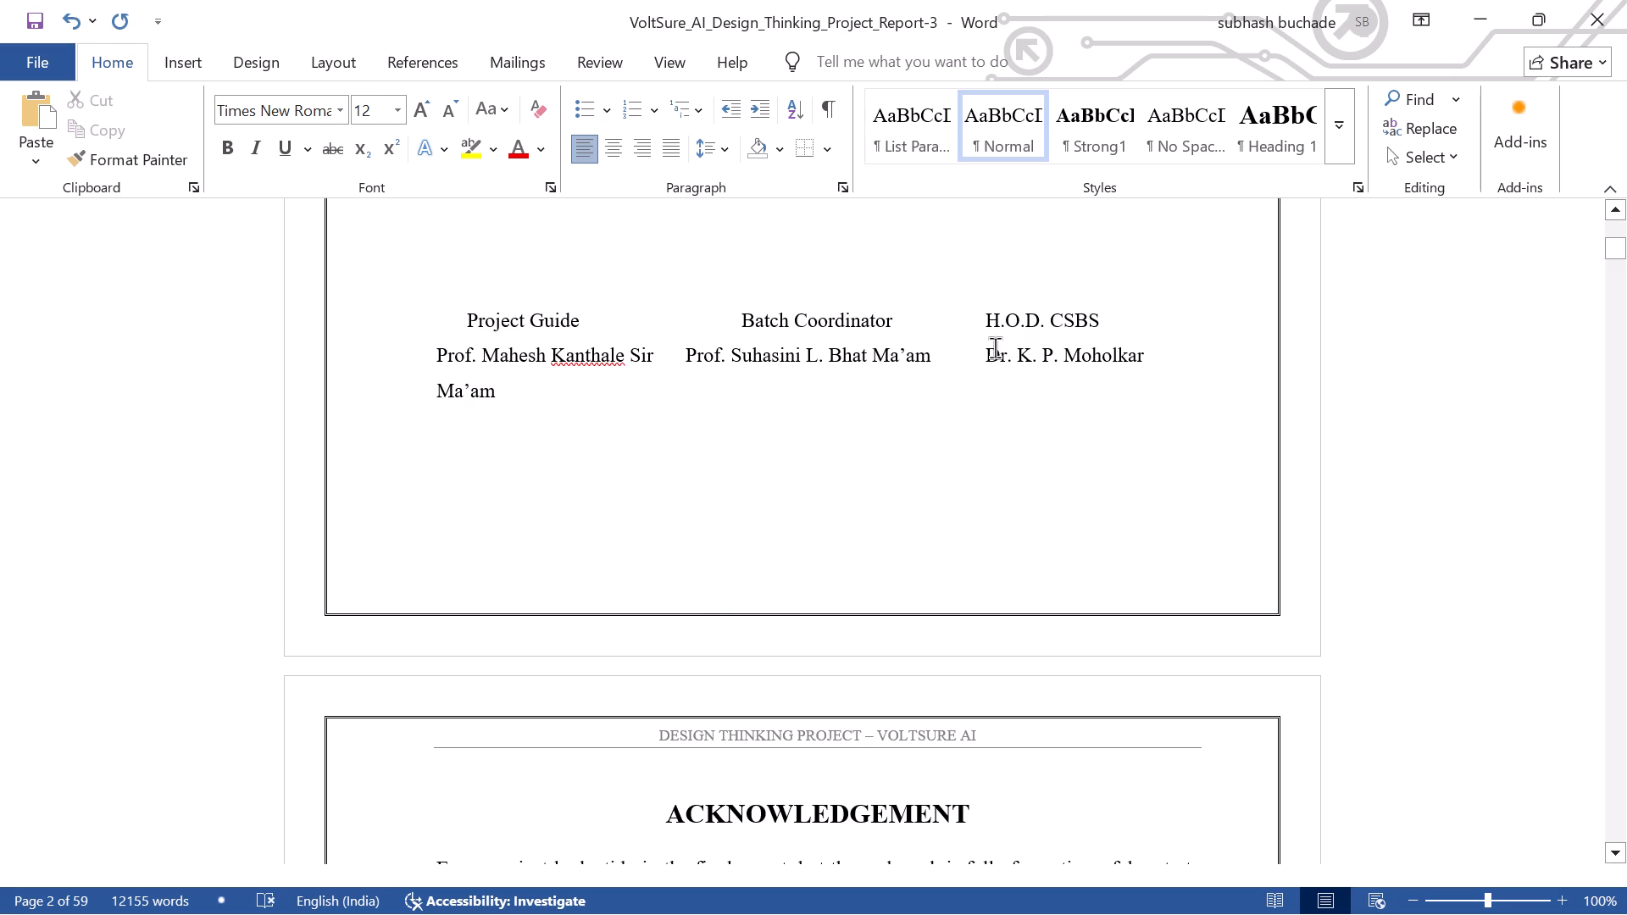
Replace the tab before the H.O.D.'s name with nine spaces so all three names fit on one line.
drag(977, 358, 990, 402)
key(BackSpace)
key(space)
key(space)
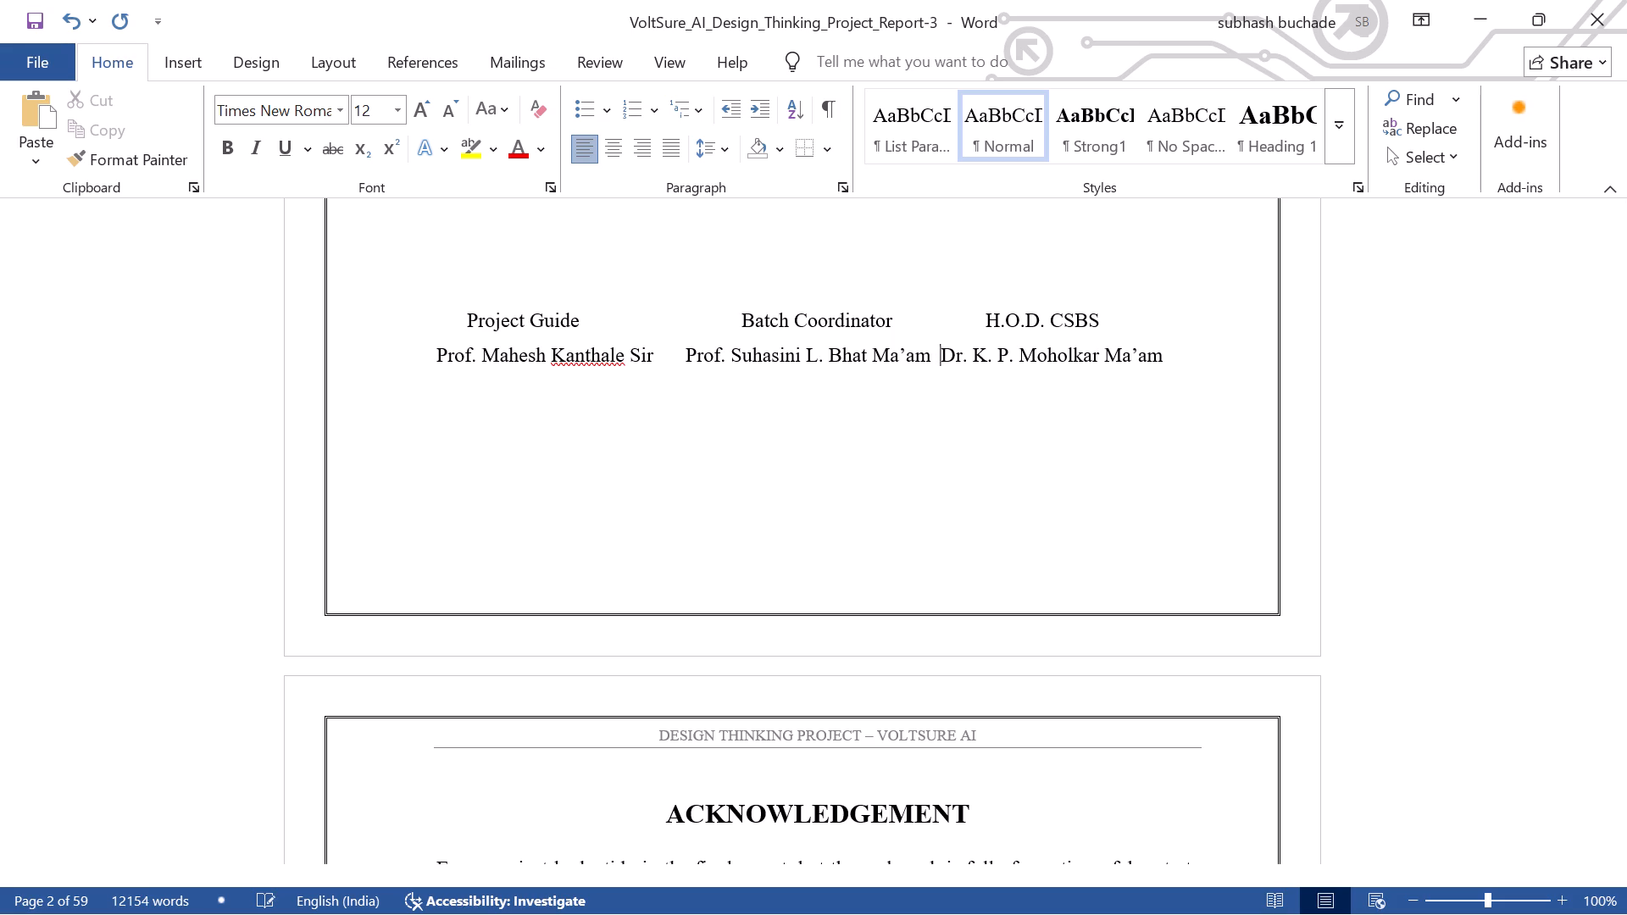
key(space)
key(space)
key(space)
key(space)
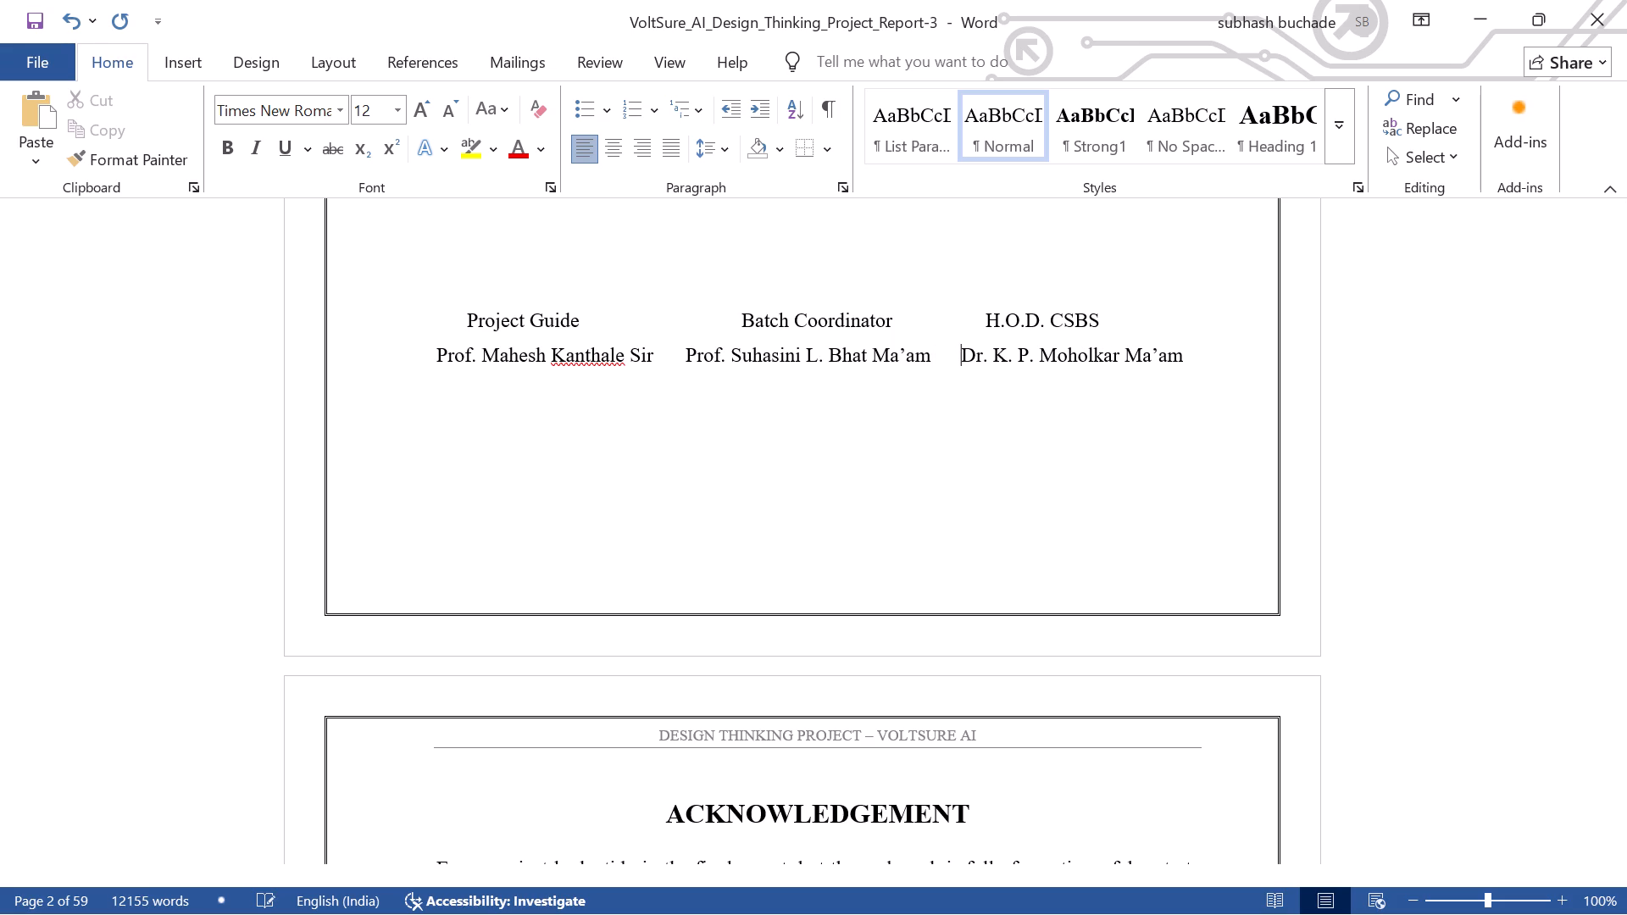
key(space)
key(space)
key(space)
key(space)
text(\)
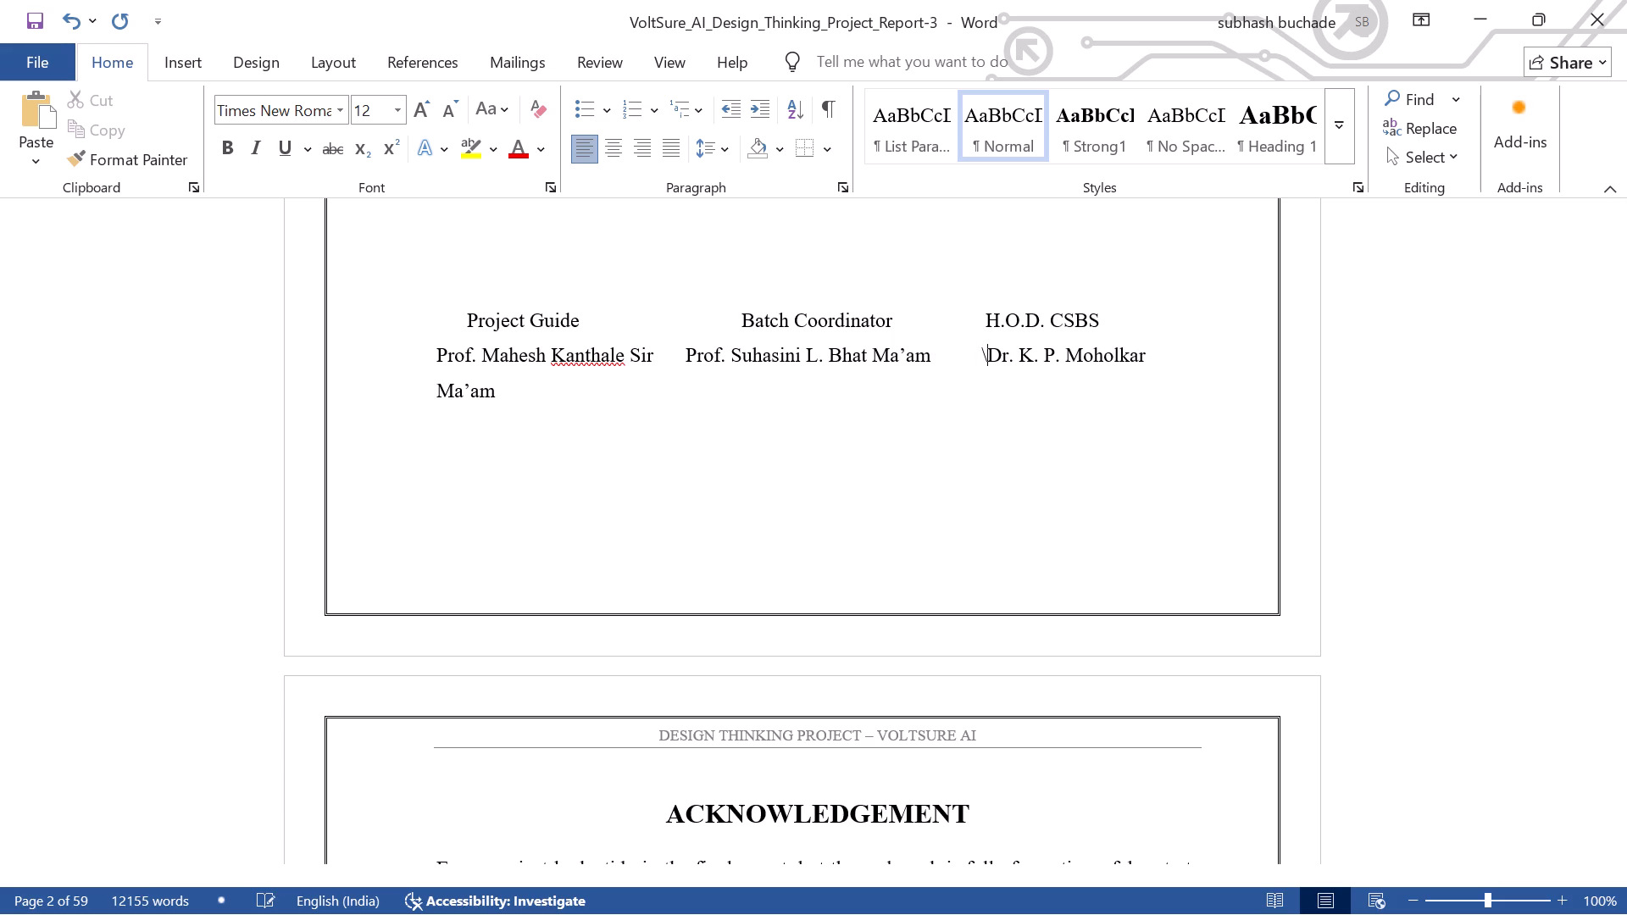
key(BackSpace)
key(BackSpace)
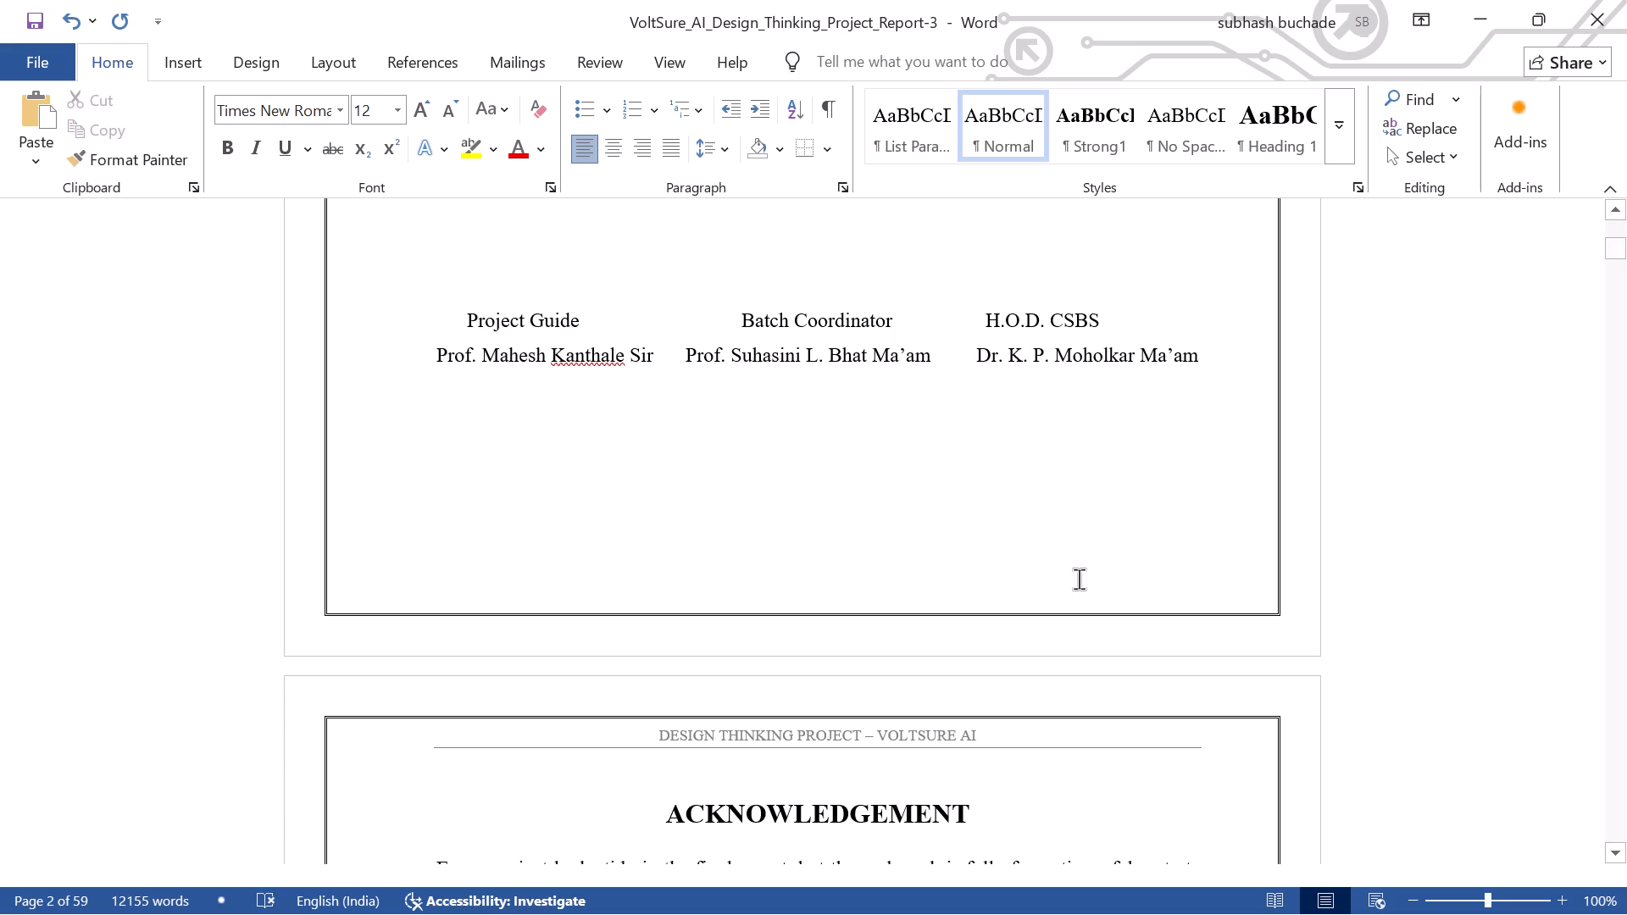
Insert seven spaces before the "H.O.D. CSBS" label to shift it over the H.O.D.'s name.
click(983, 319)
key(space)
key(space)
key(space)
key(space)
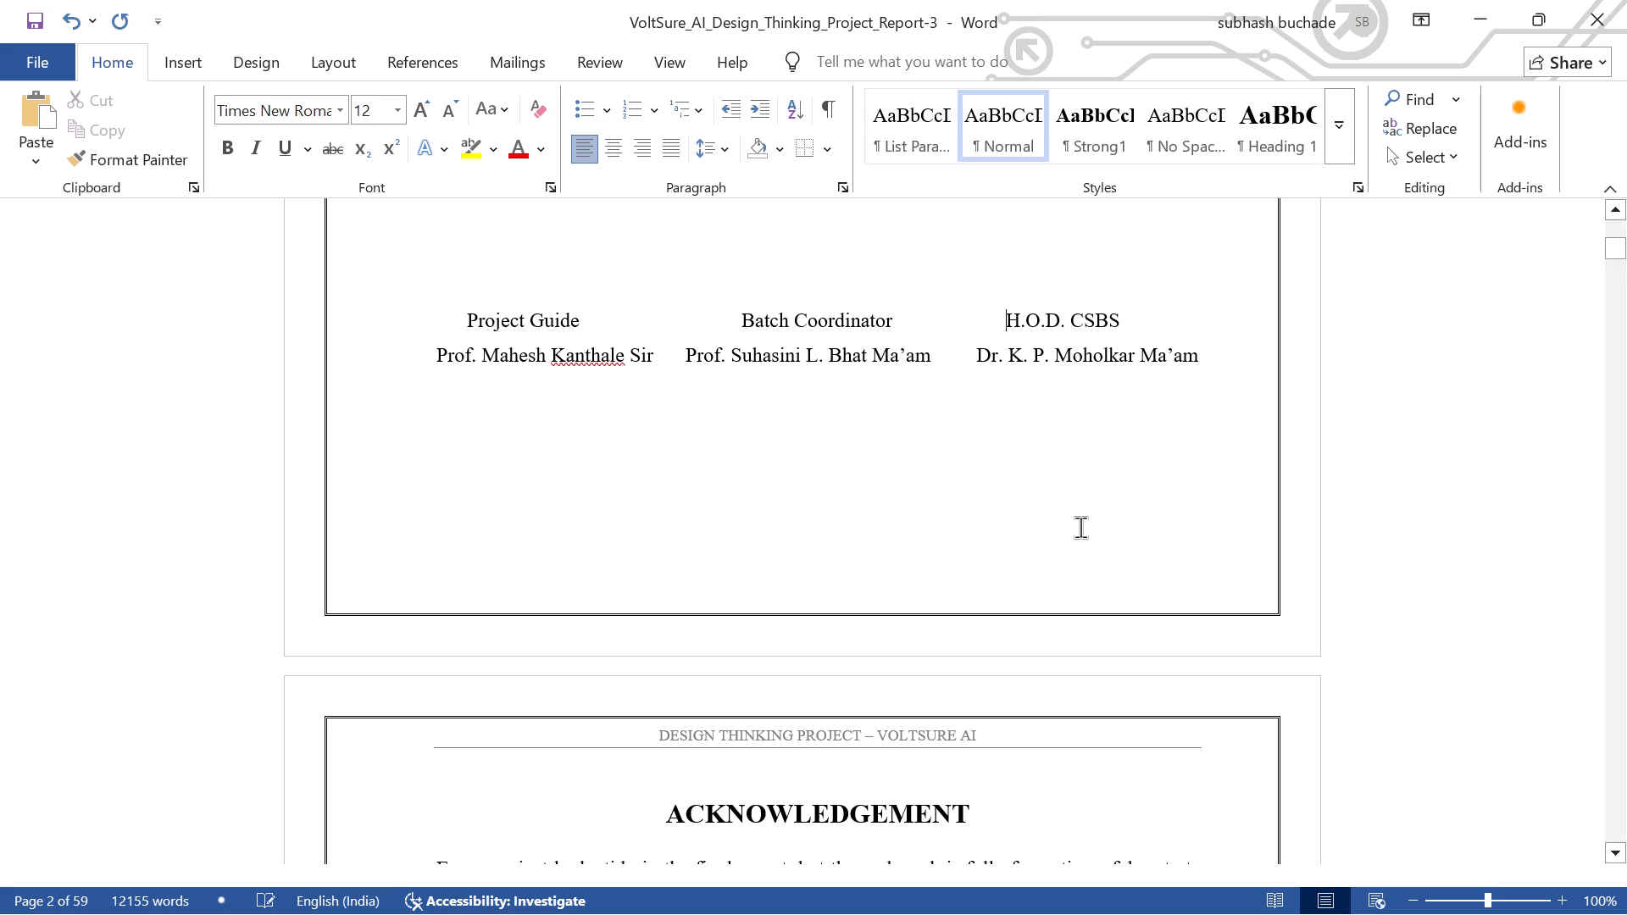
key(space)
key(space)
key(space)
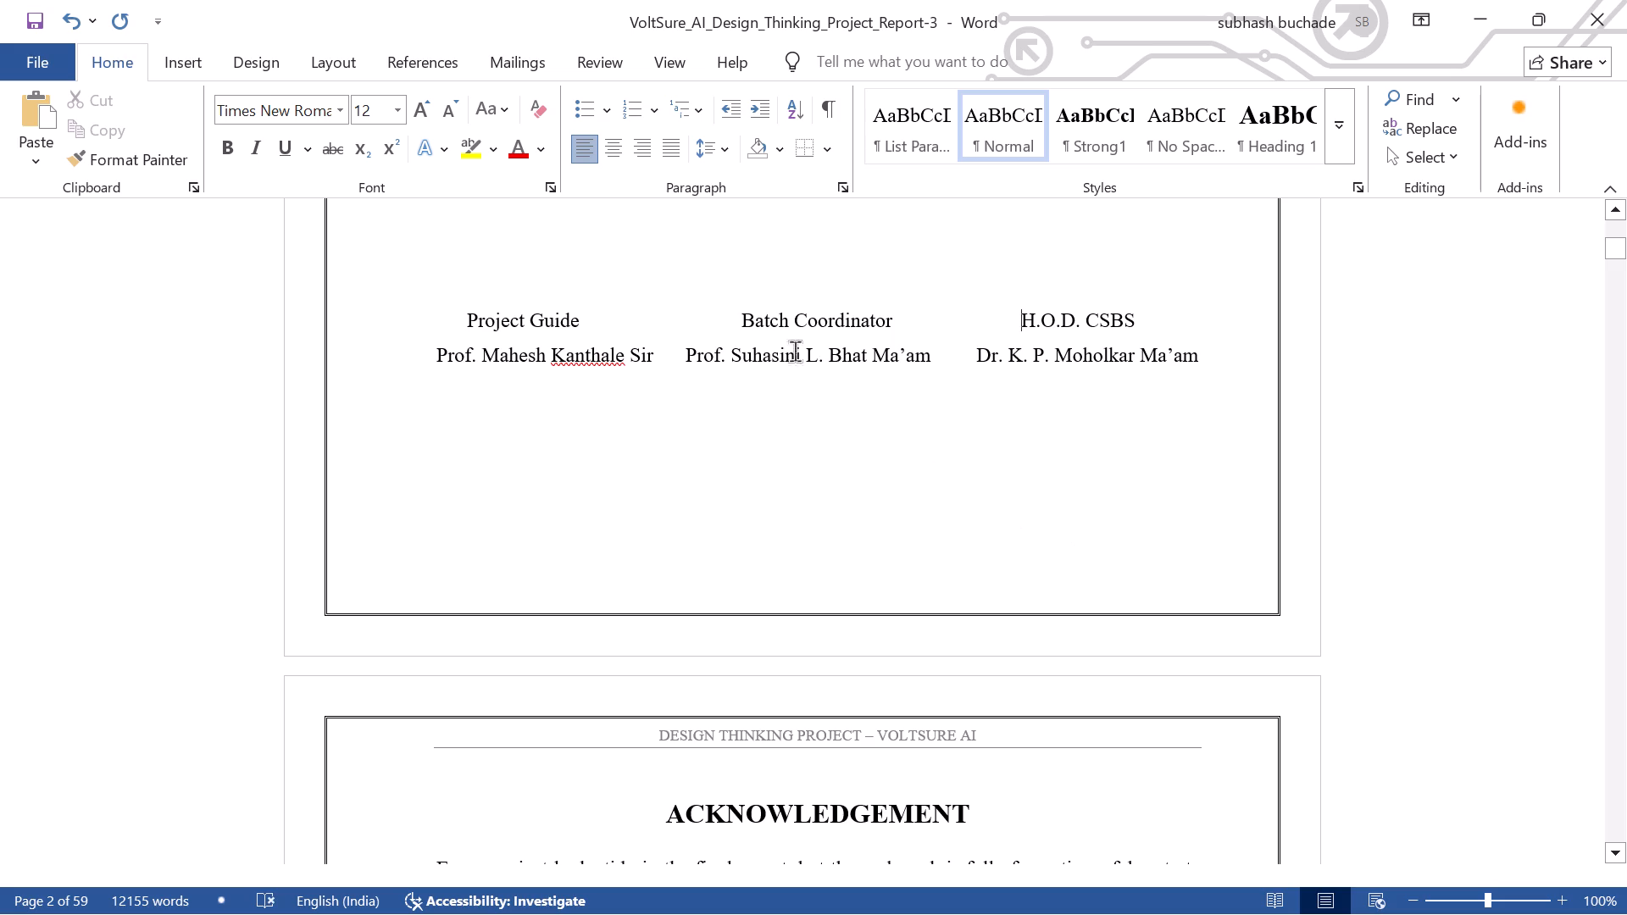
Replace the tab before the "Batch Coordinator" label with seven spaces to center it over the batch coordinator's name.
click(735, 320)
key(BackSpace)
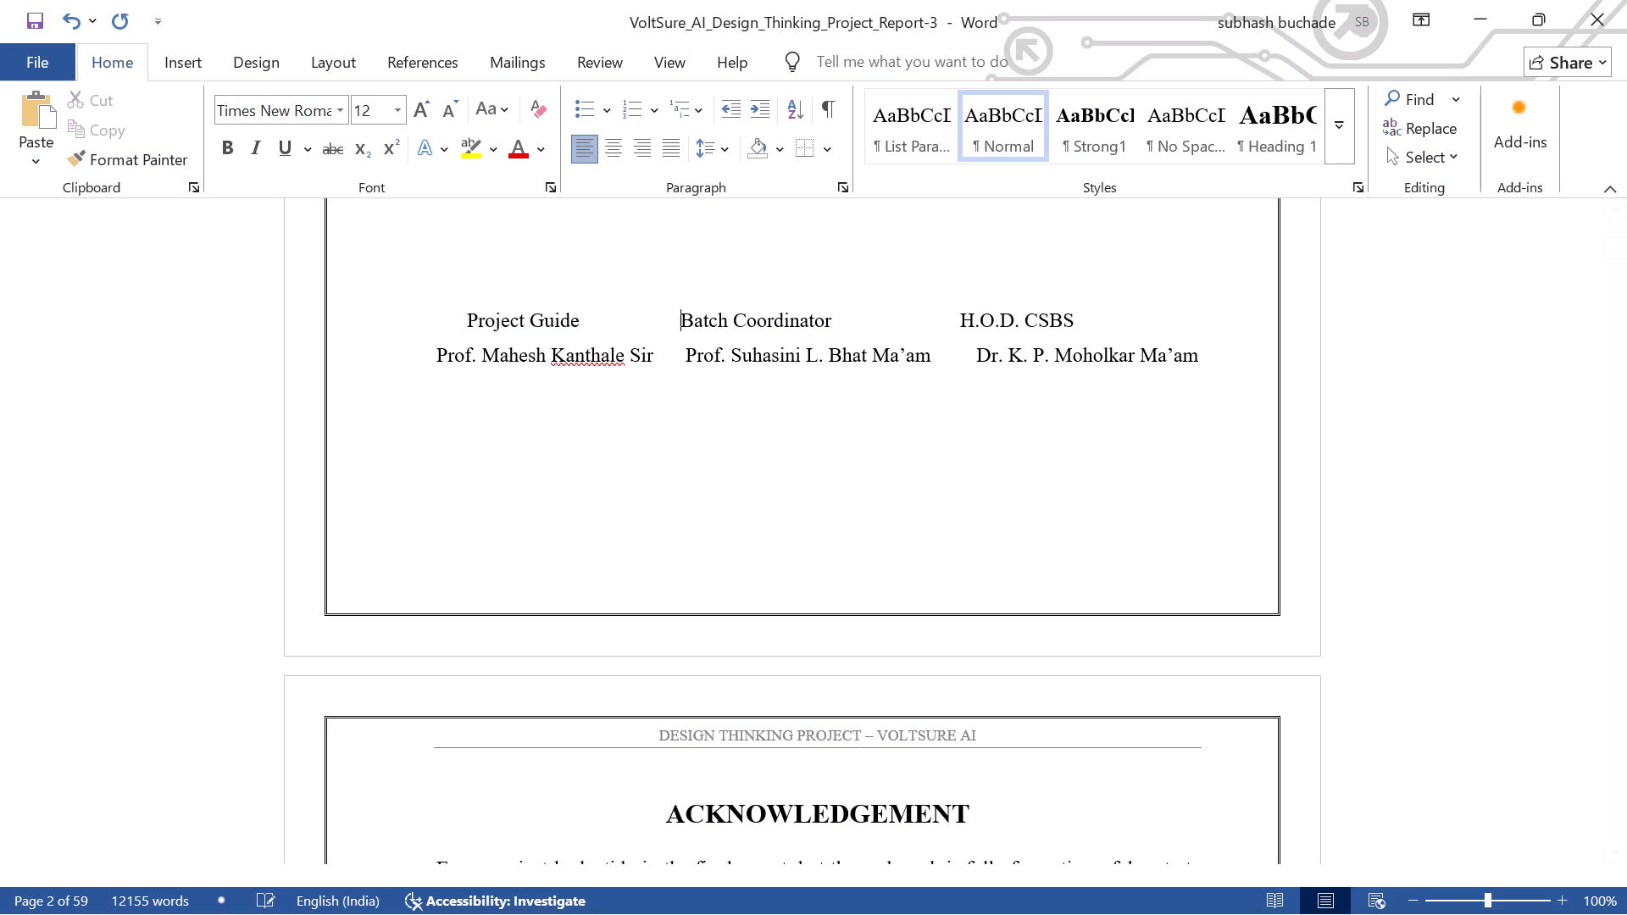
key(space)
key(space)
key(space)
key(space)
key(space)
key(space)
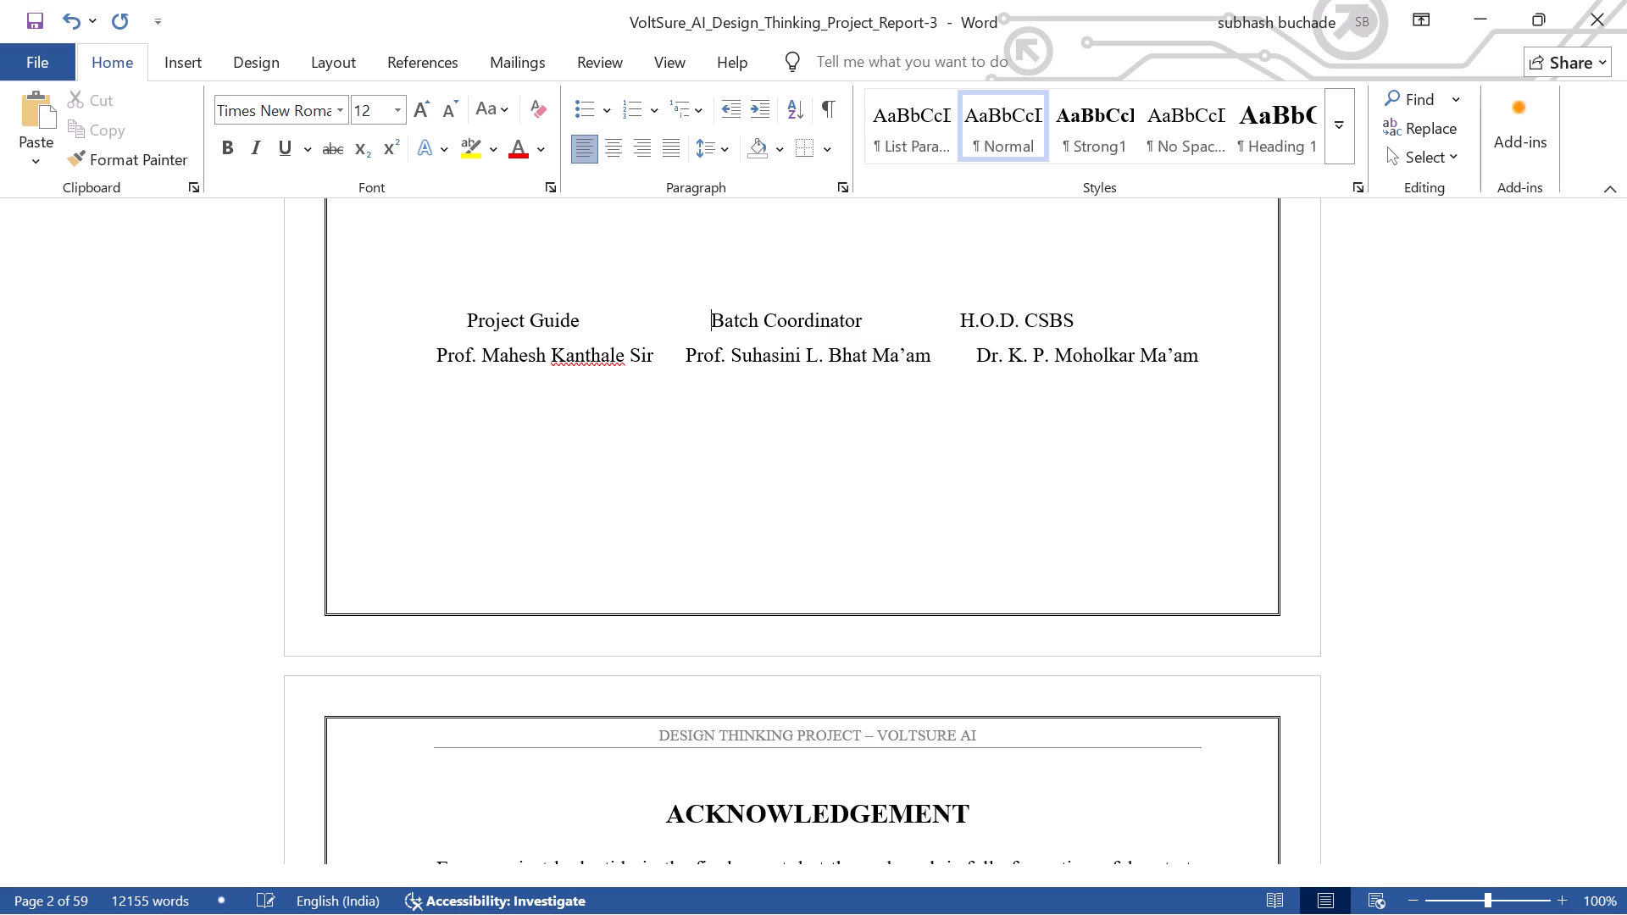
key(space)
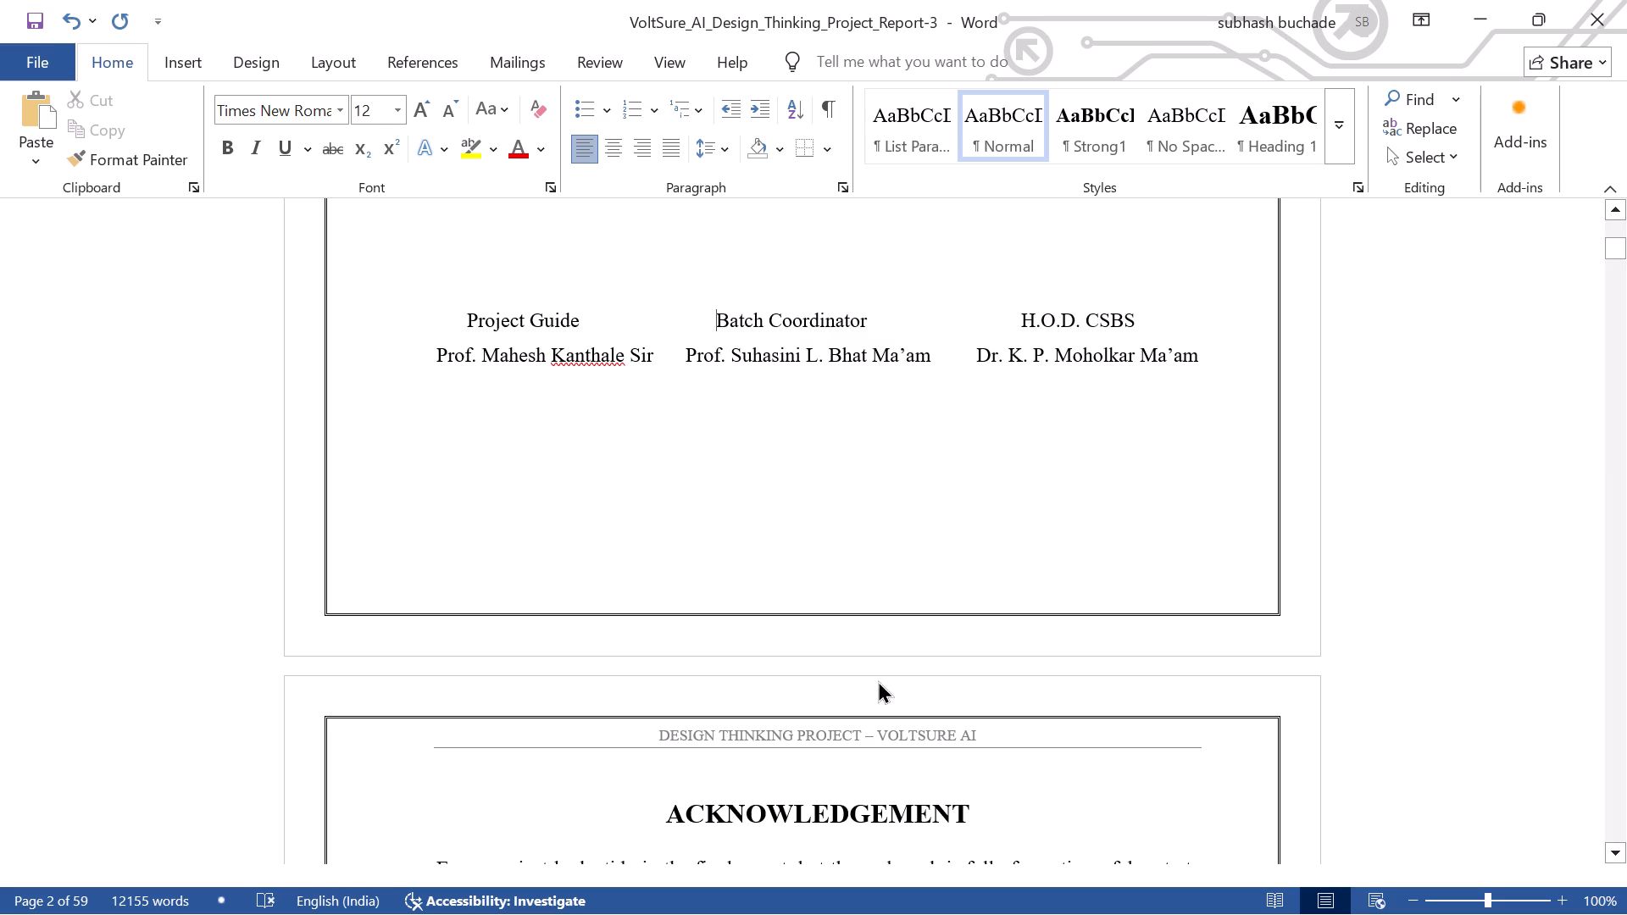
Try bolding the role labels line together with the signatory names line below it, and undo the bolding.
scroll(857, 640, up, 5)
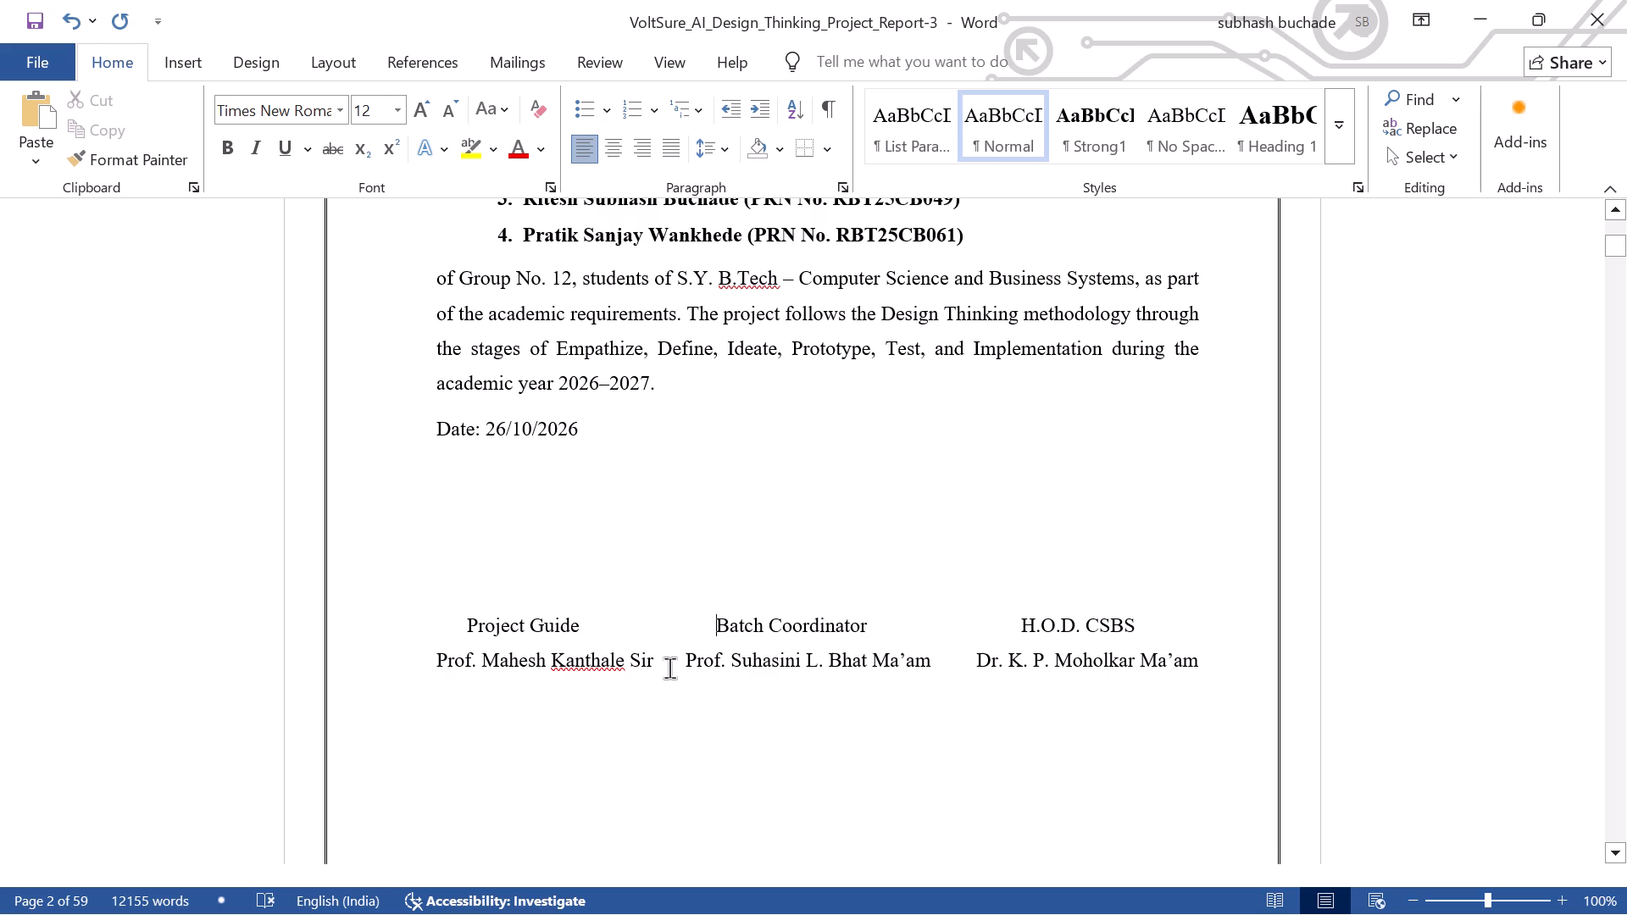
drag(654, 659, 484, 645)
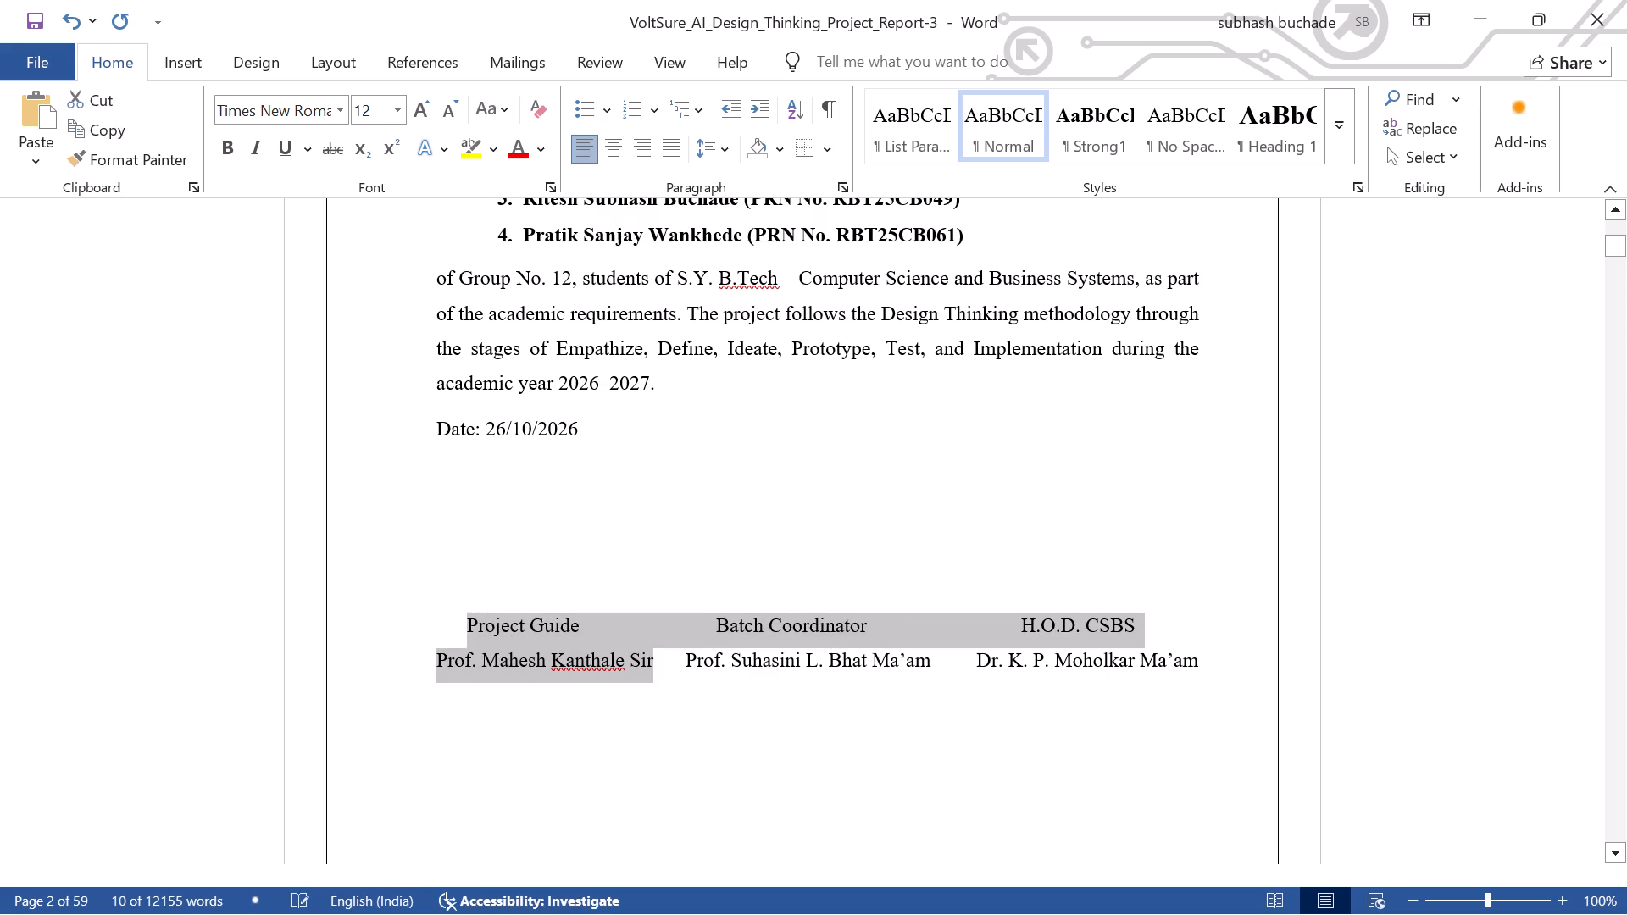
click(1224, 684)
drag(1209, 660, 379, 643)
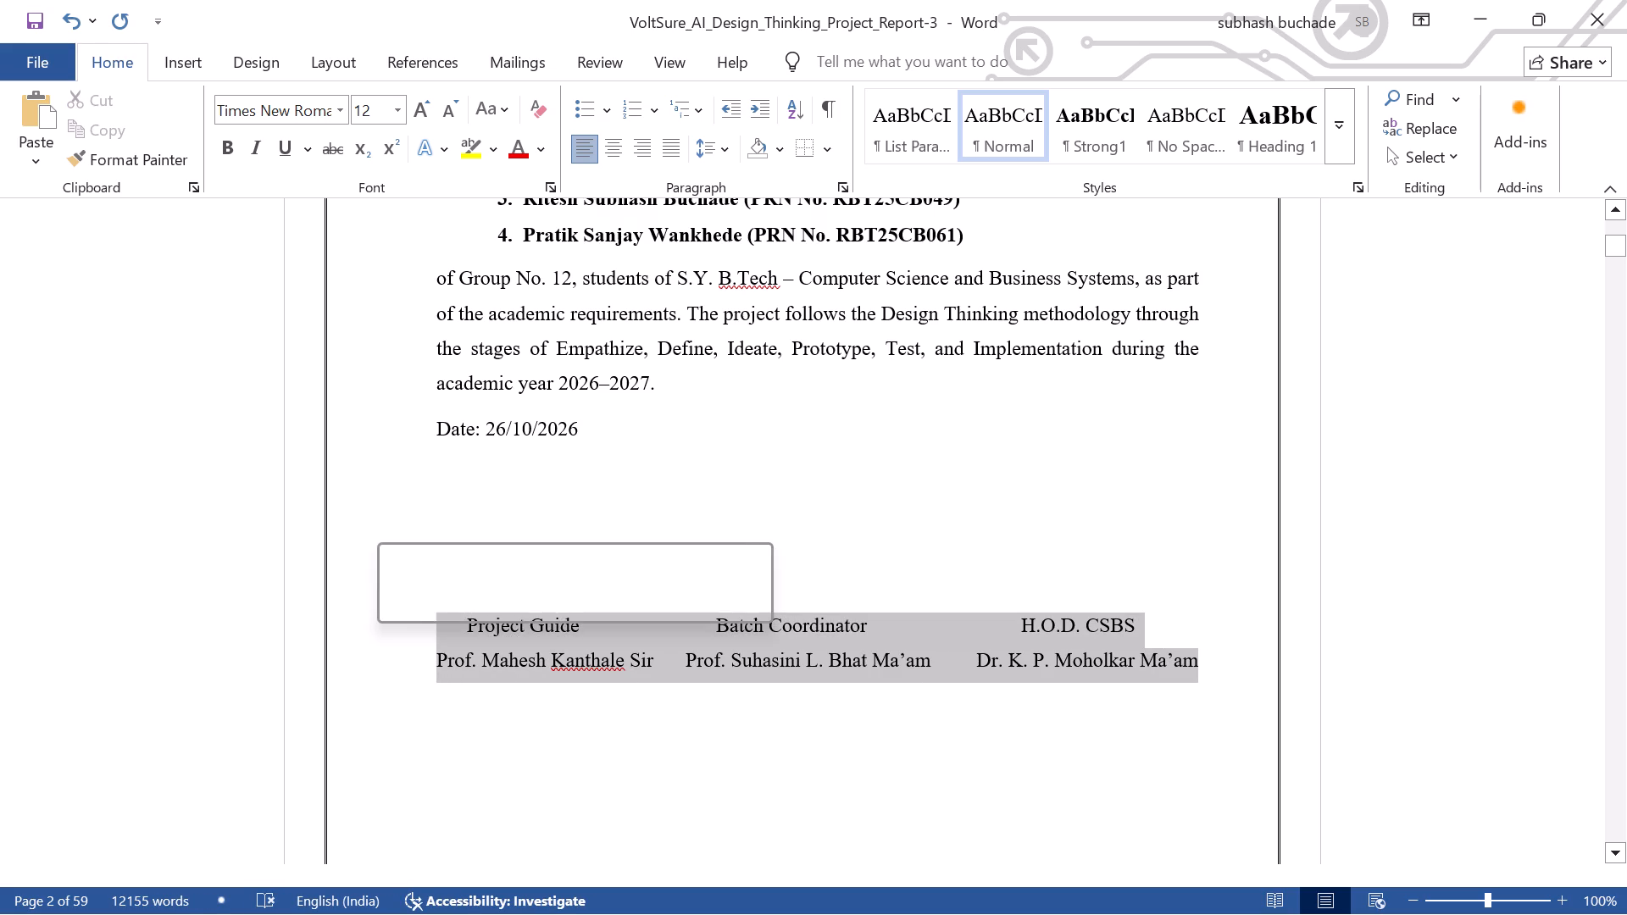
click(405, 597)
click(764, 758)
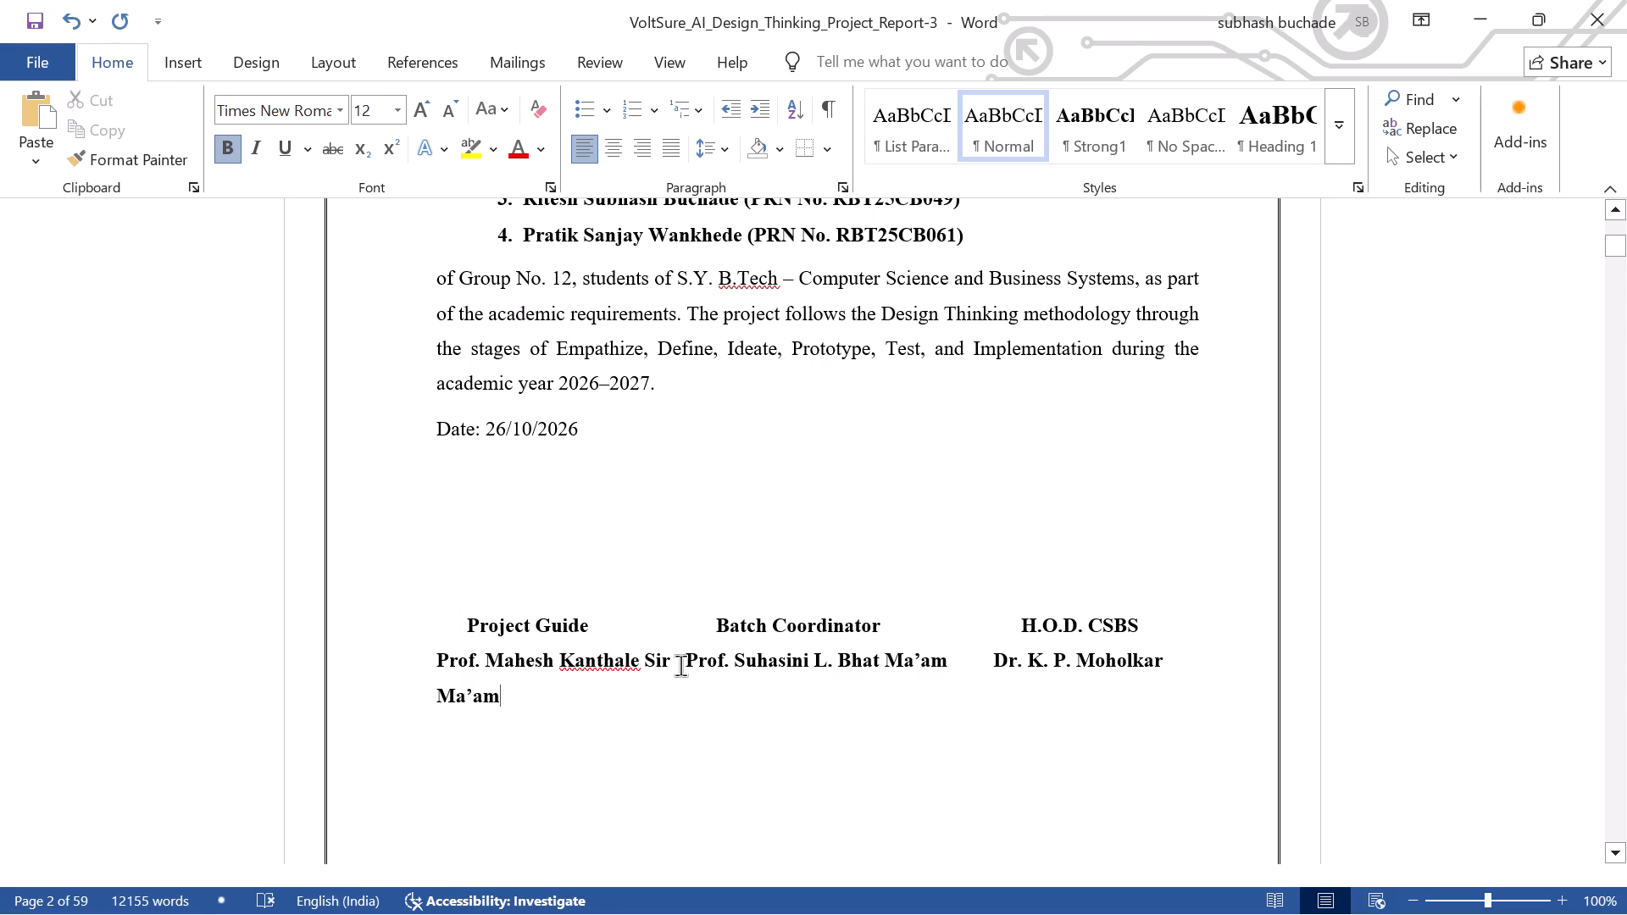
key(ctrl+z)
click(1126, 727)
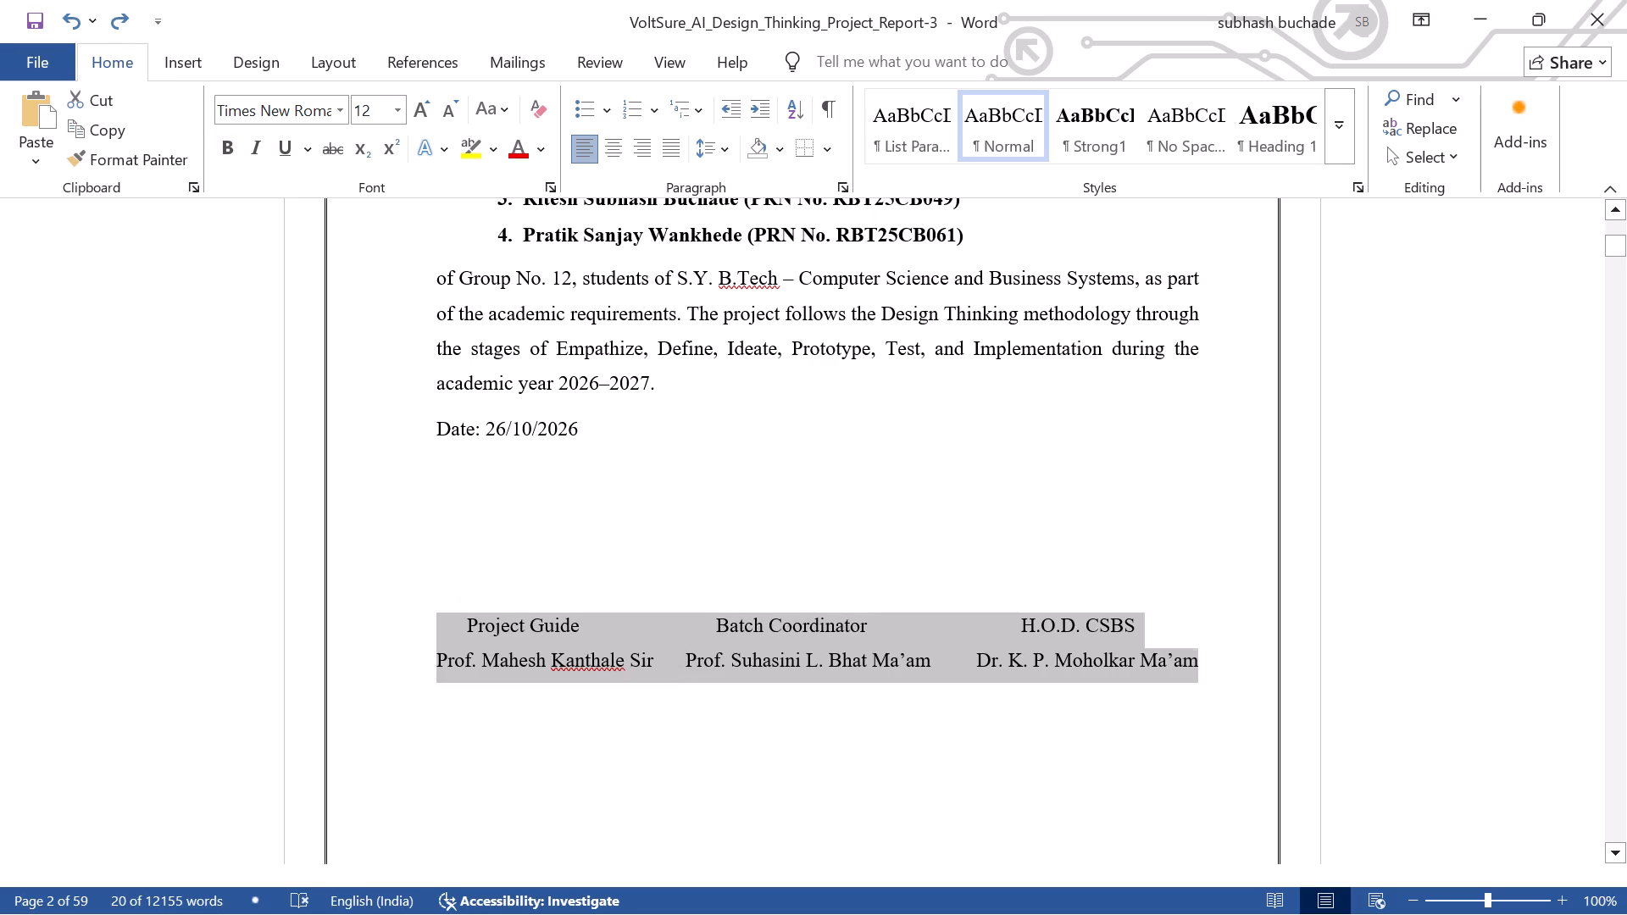
Bold only the line of signatory names beneath the role labels on the certificate page.
drag(1217, 669, 630, 671)
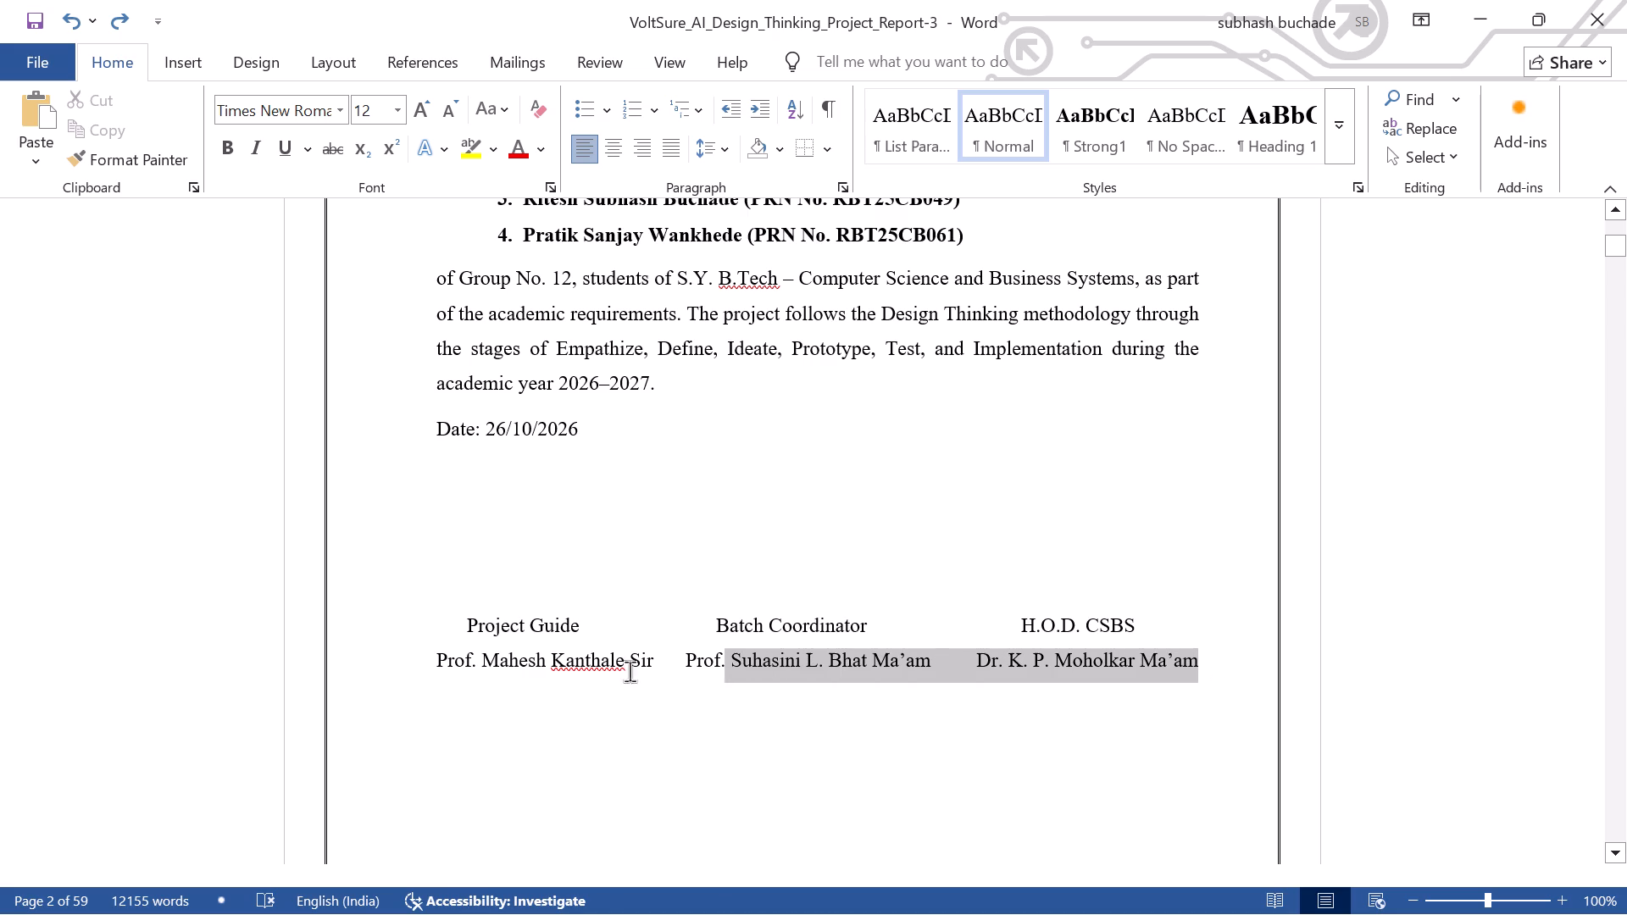
drag(630, 671, 464, 679)
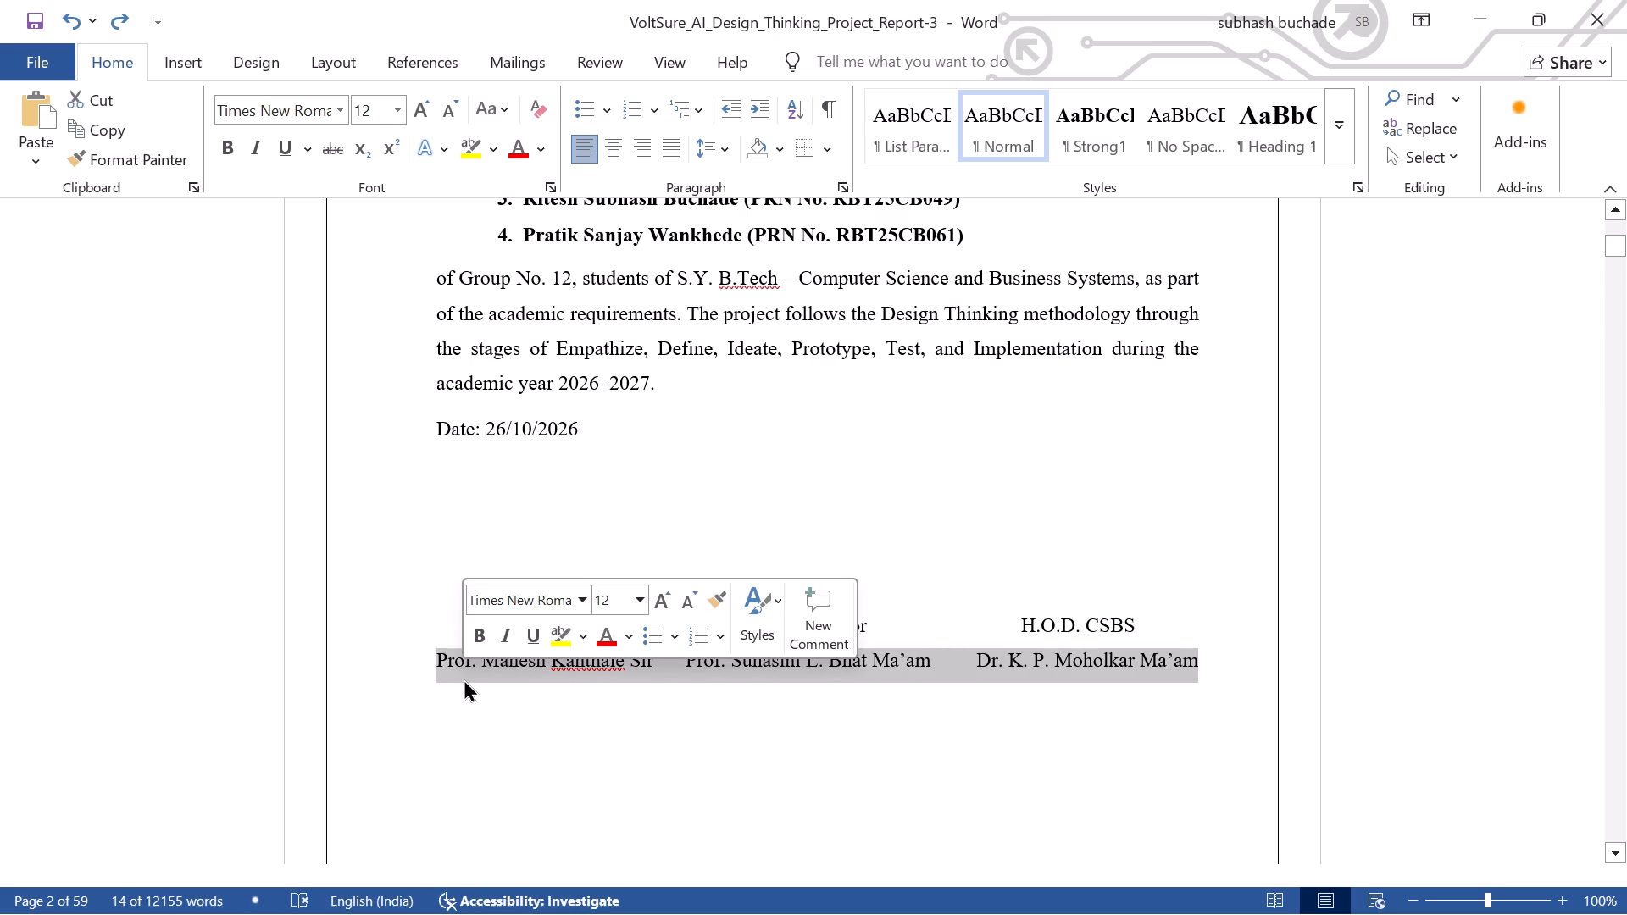
click(474, 635)
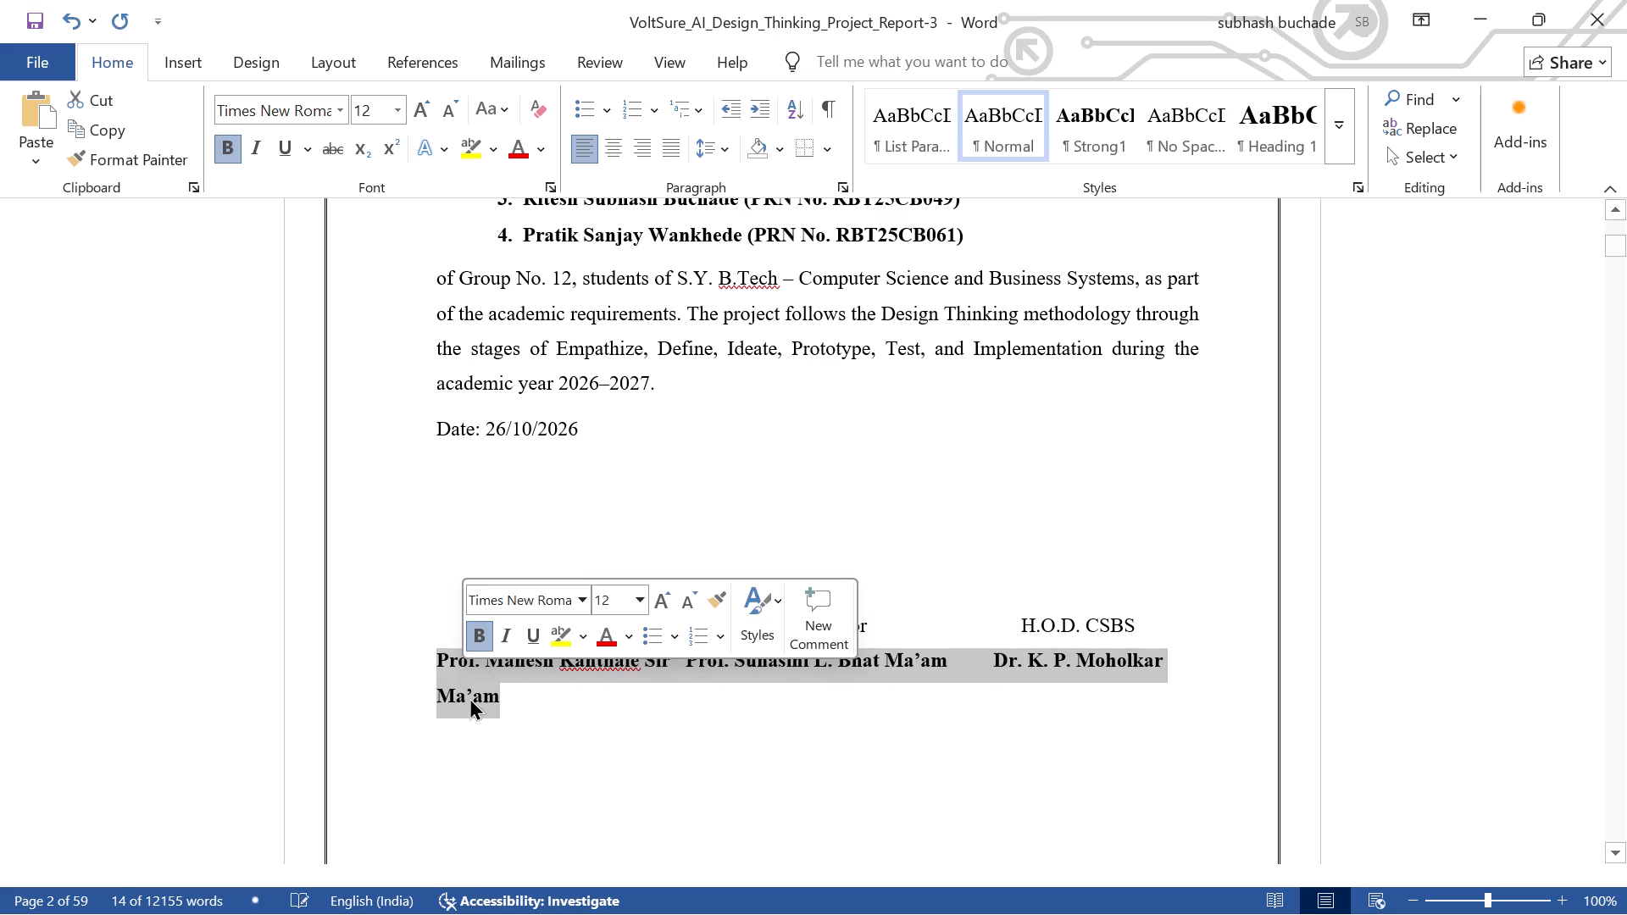
click(586, 752)
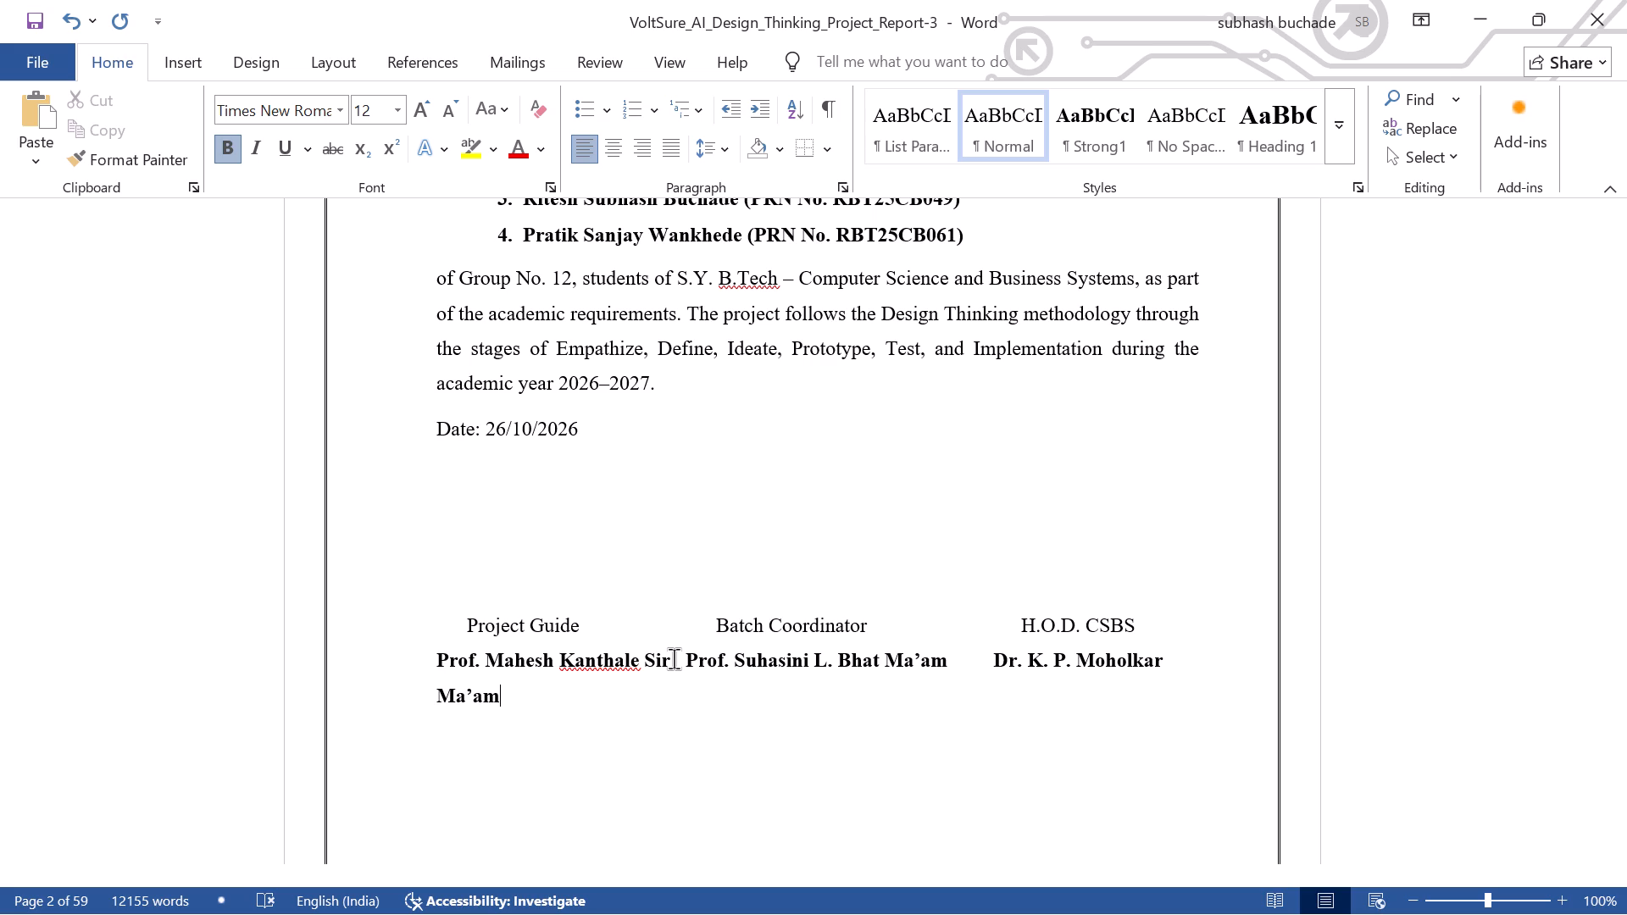
Delete the honorific "Sir" after the project guide's name.
click(674, 658)
key(BackSpace)
key(BackSpace)
key(BackSpace)
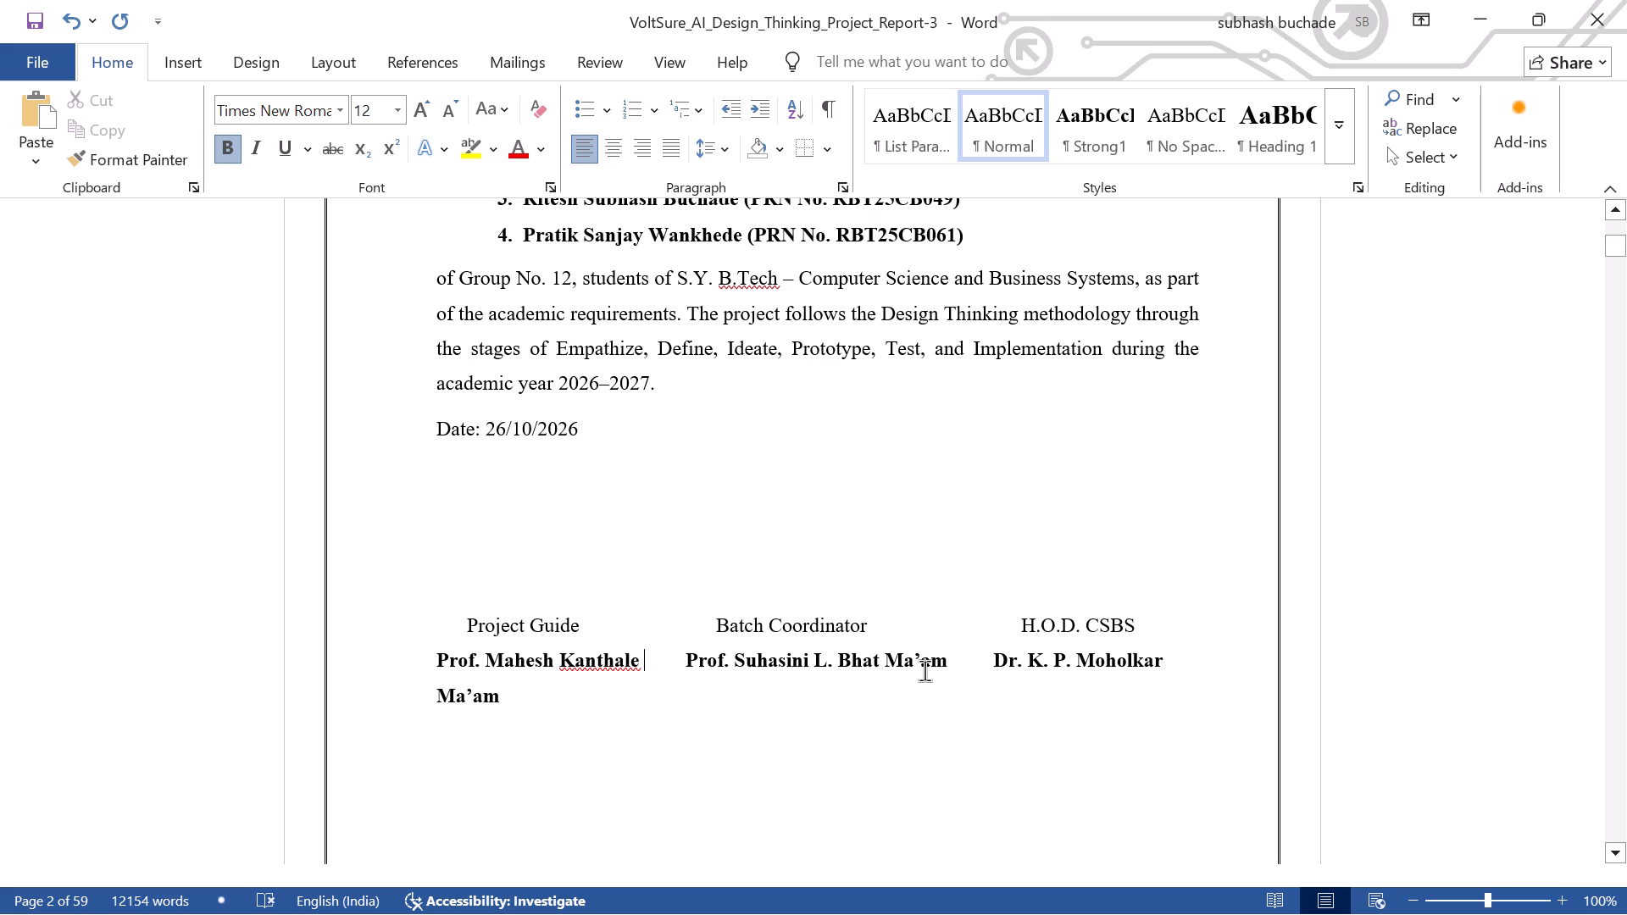
Delete the honorific "Ma'am" after the batch coordinator's name in the names line.
click(947, 661)
key(BackSpace)
key(BackSpace)
key(BackSpace)
key(BackSpace)
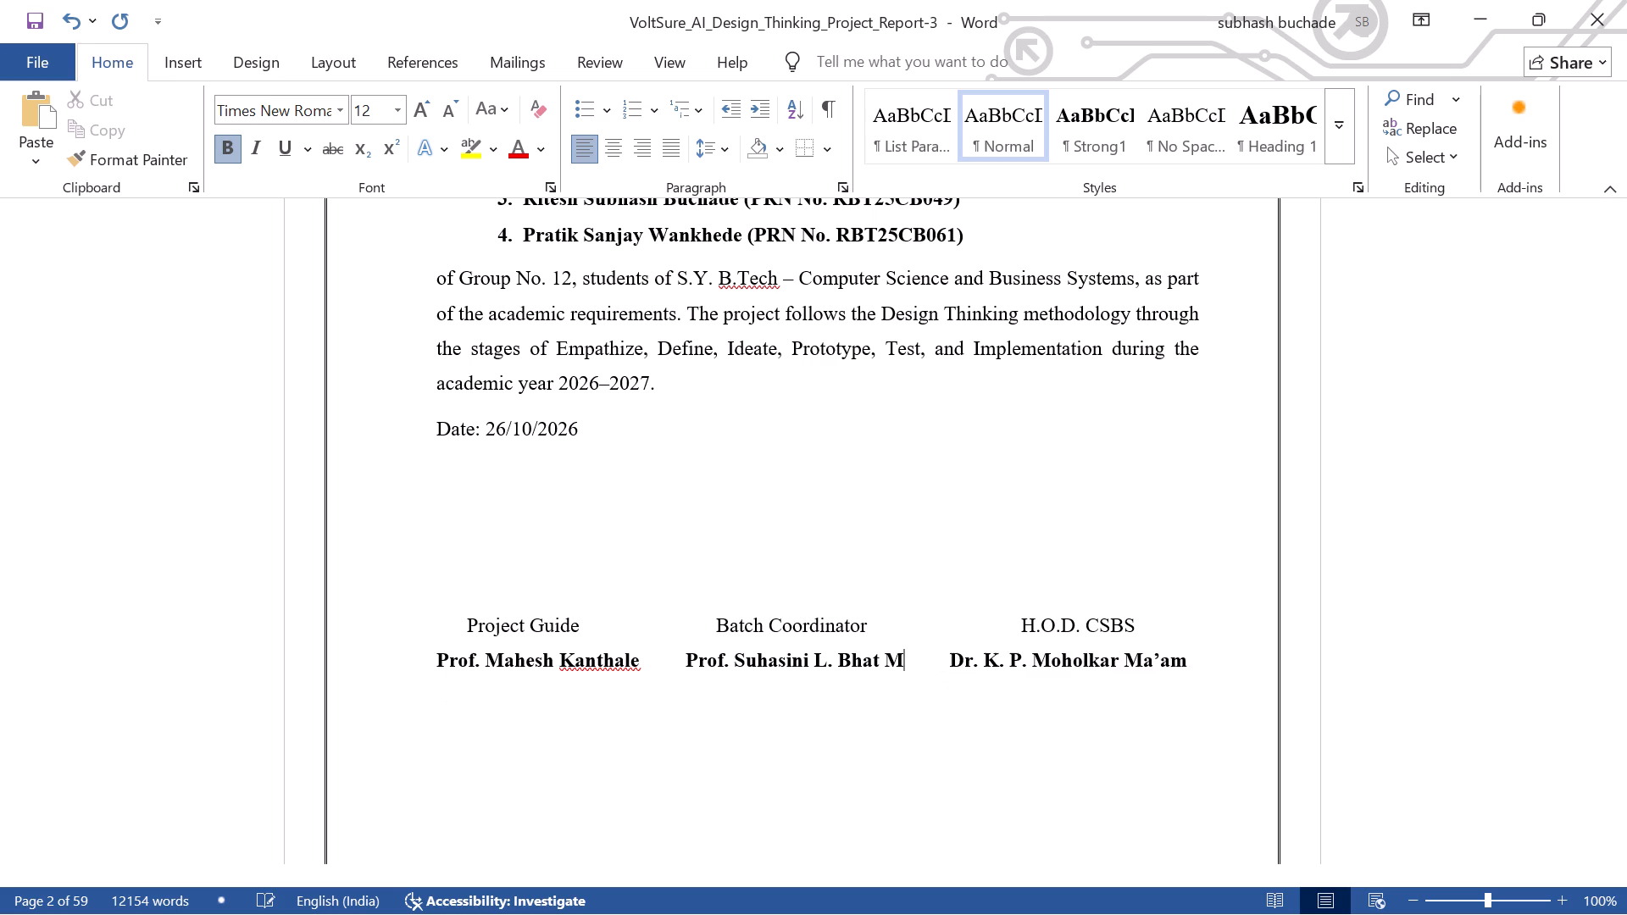
key(BackSpace)
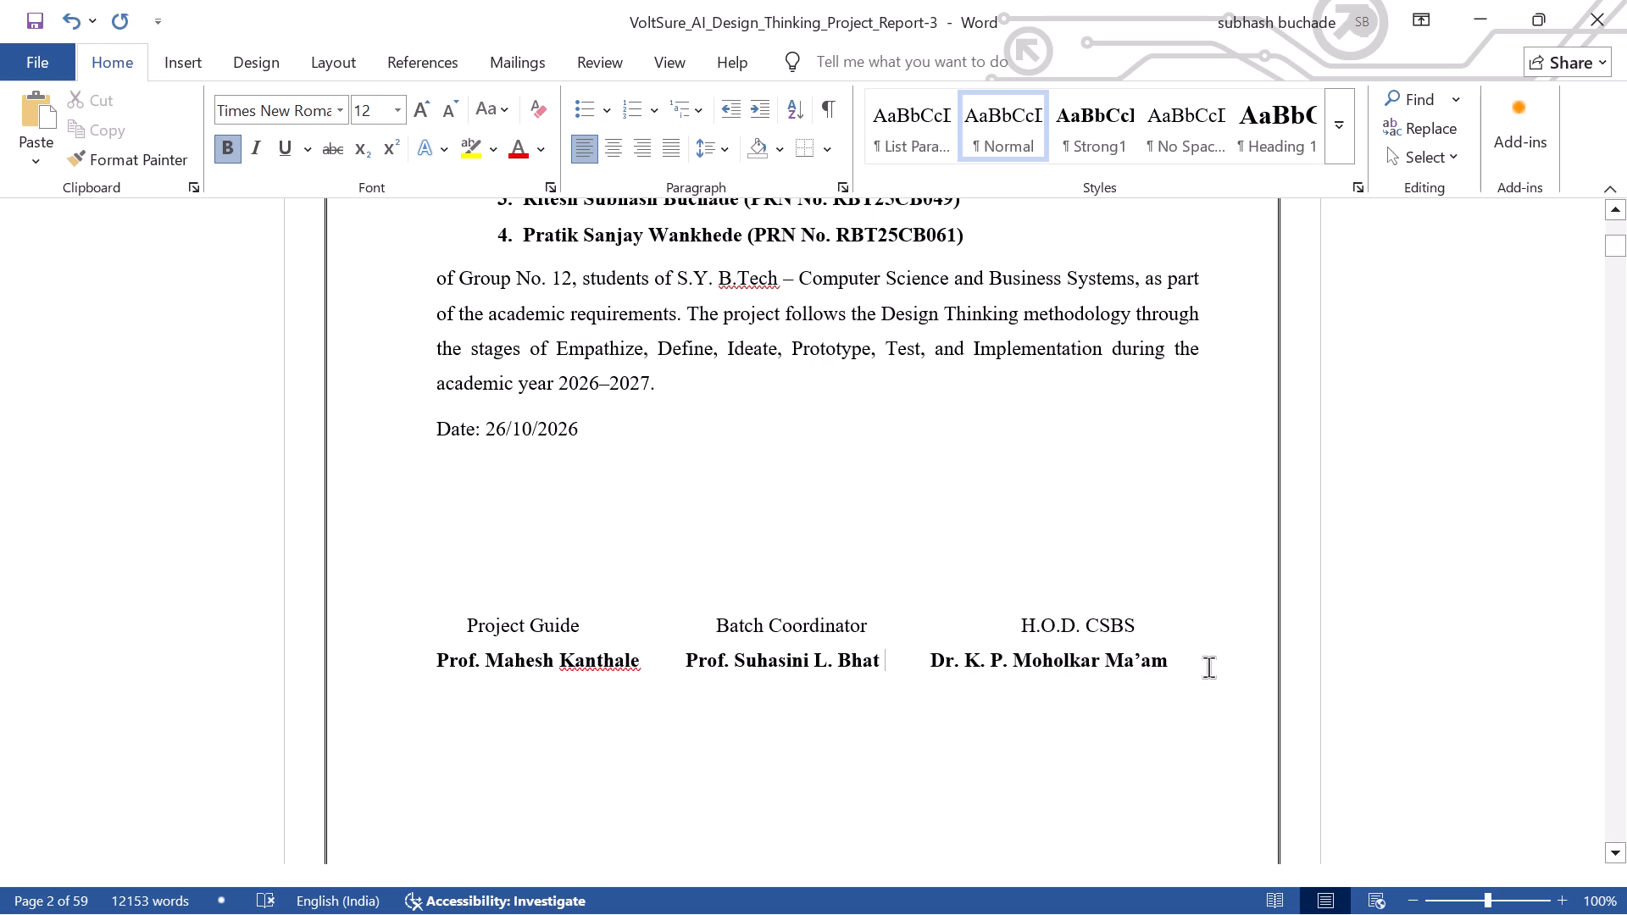
Delete the honorific "Ma'am" after the H.O.D.'s name at the end of the names line.
click(1167, 663)
key(BackSpace)
key(BackSpace)
key(BackSpace)
key(BackSpace)
key(BackSpace)
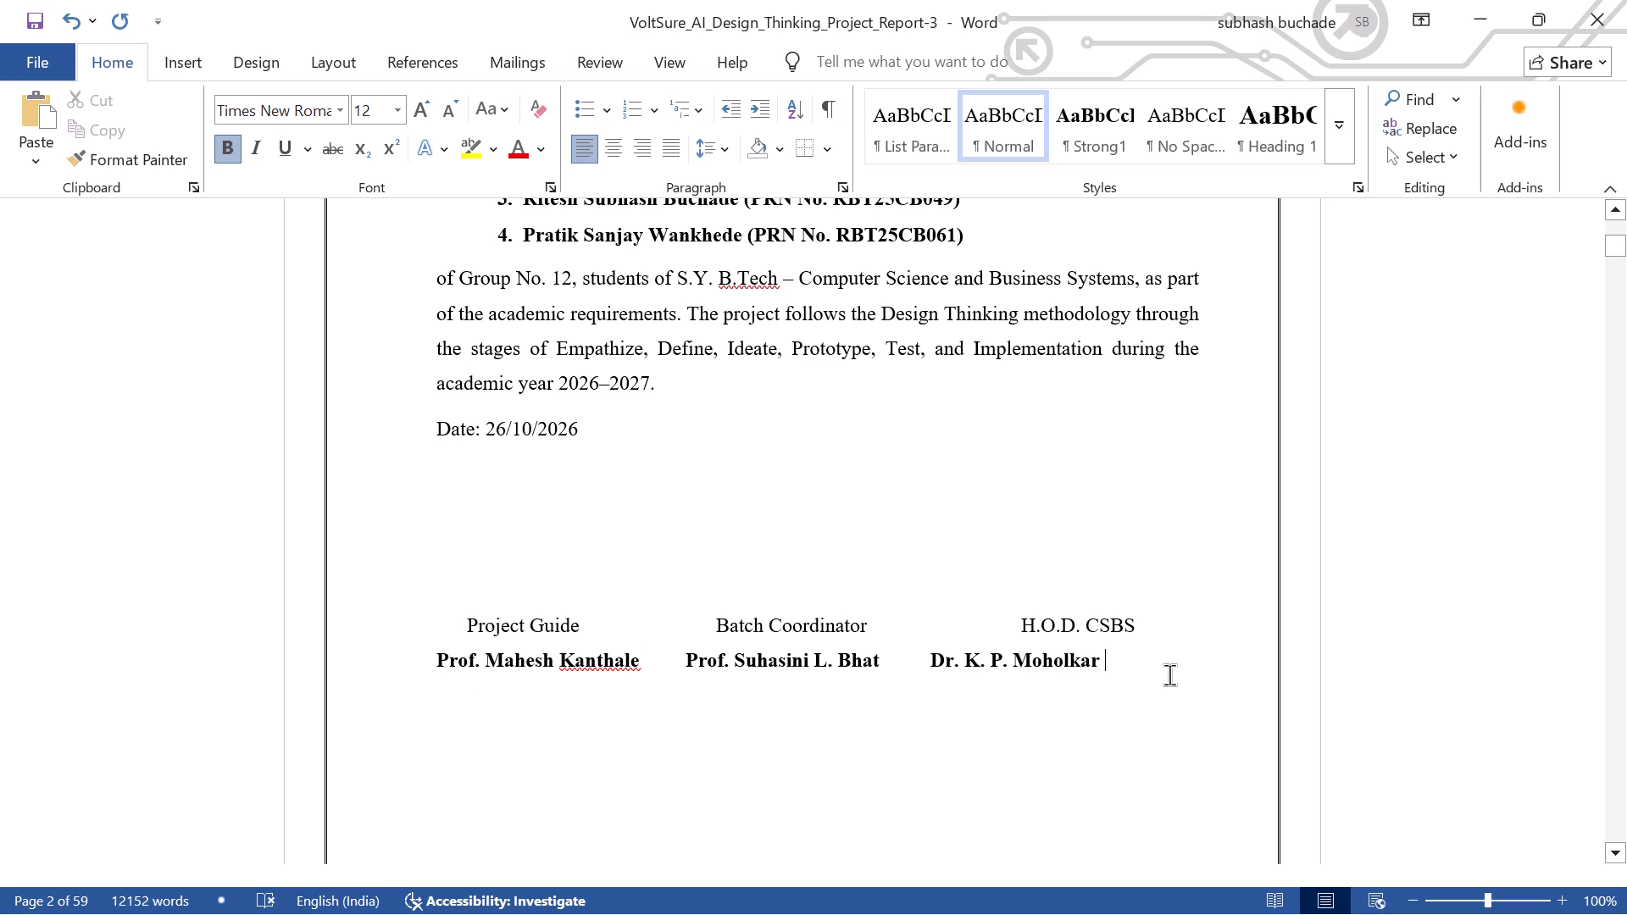
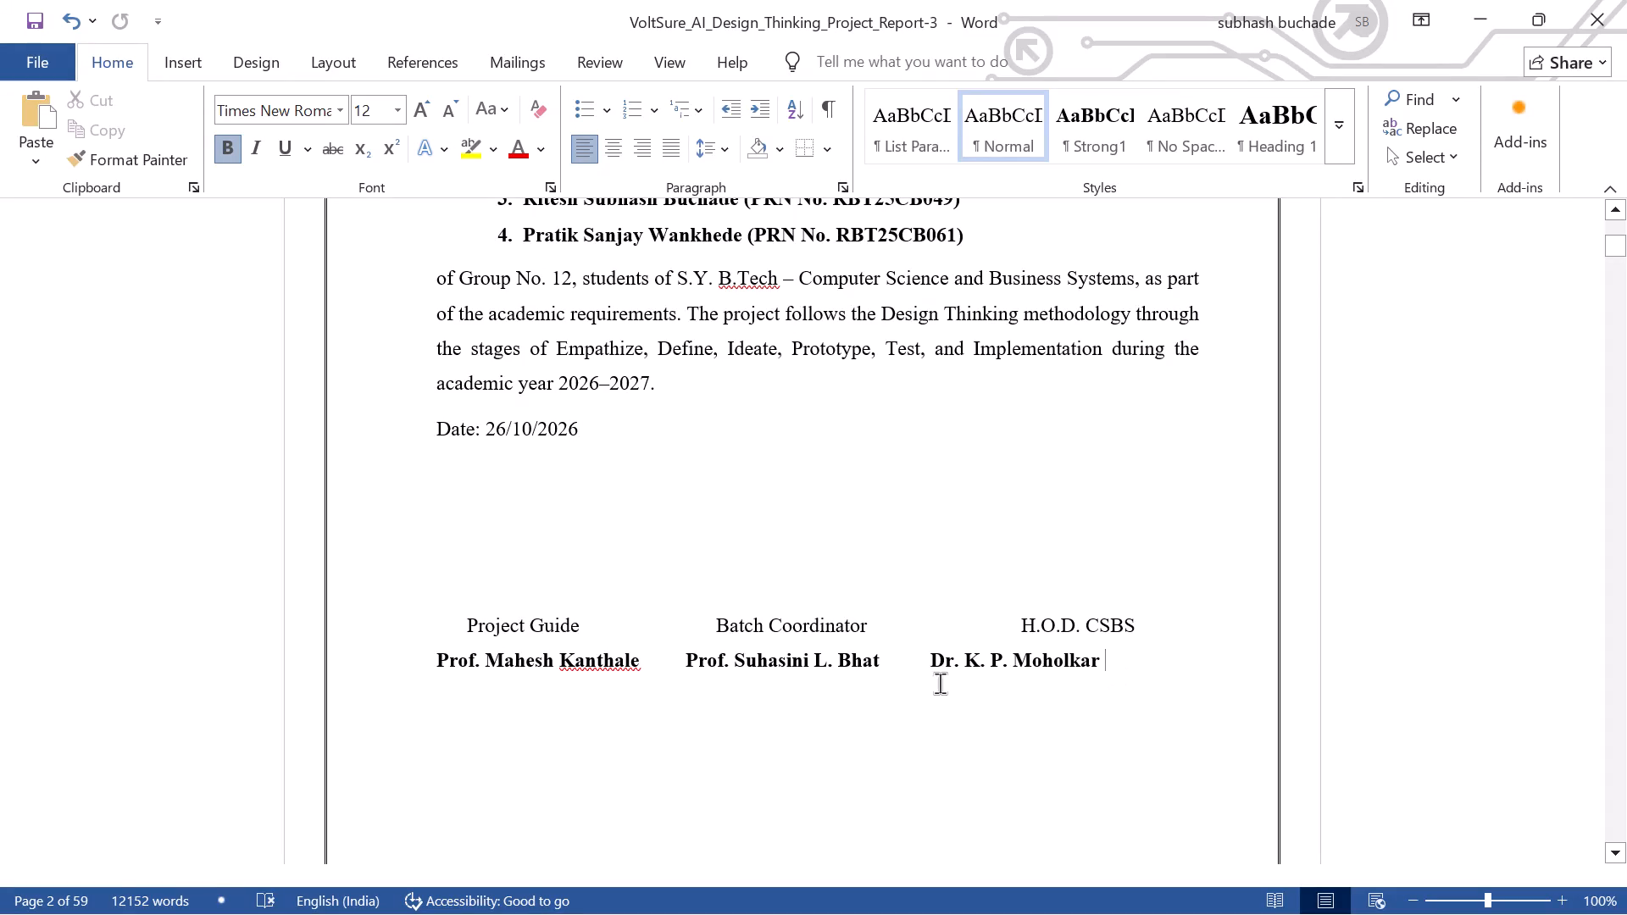
Shift the names beneath their role labels by inserting a tab and two spaces before the H.O.D.'s name and two spaces before the batch coordinator's.
click(934, 666)
key(Tab)
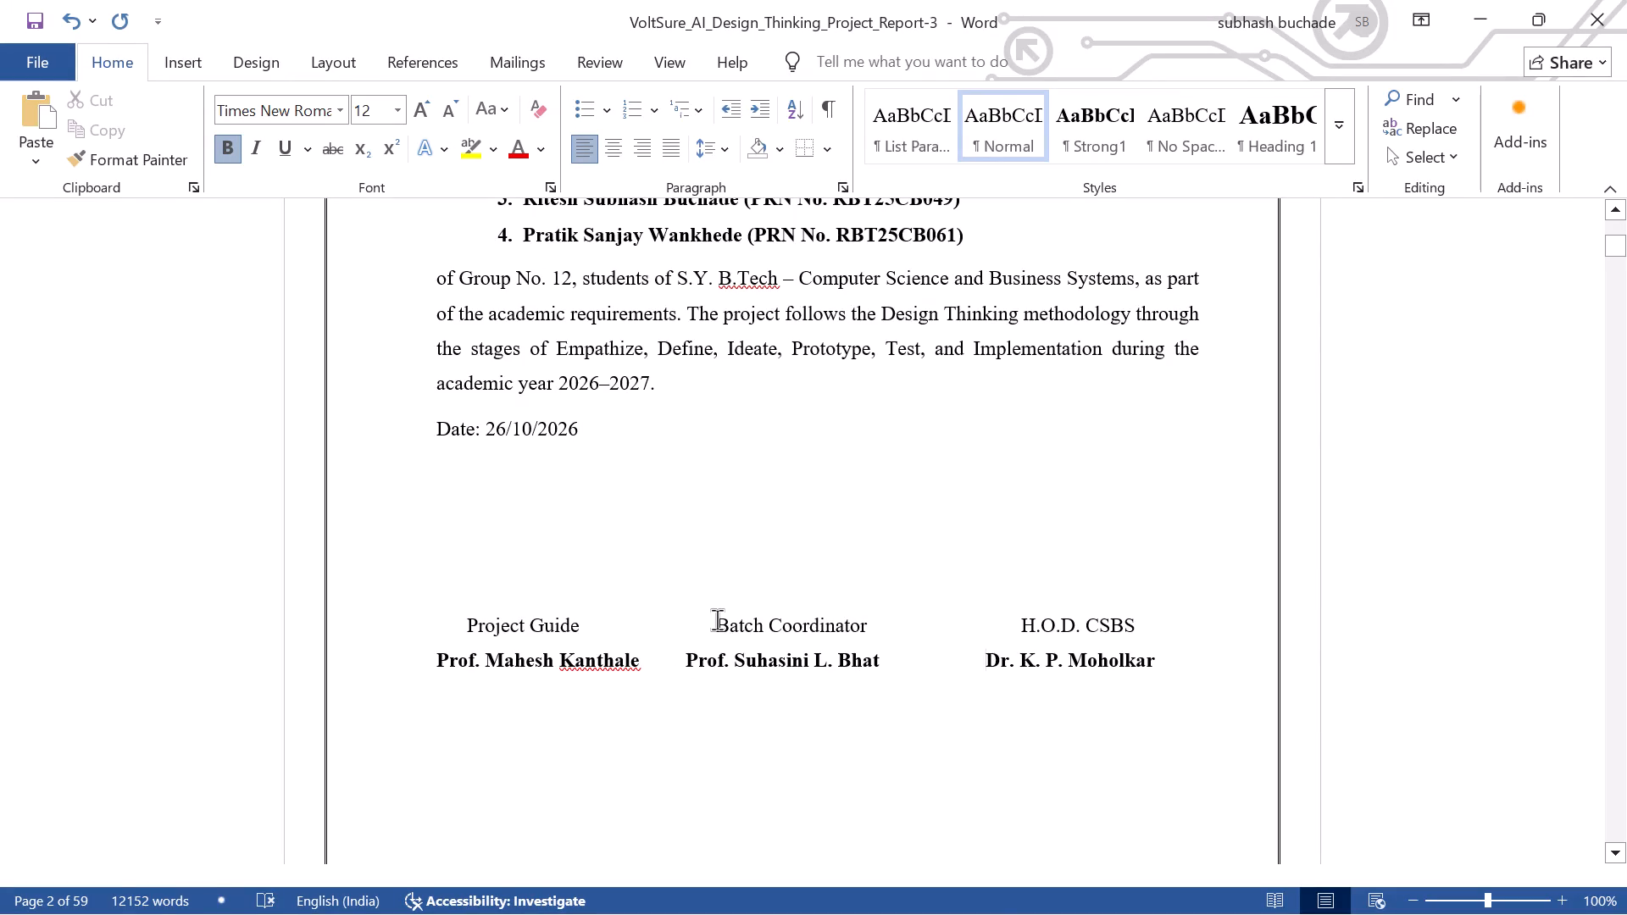
click(685, 660)
key(space)
key(space)
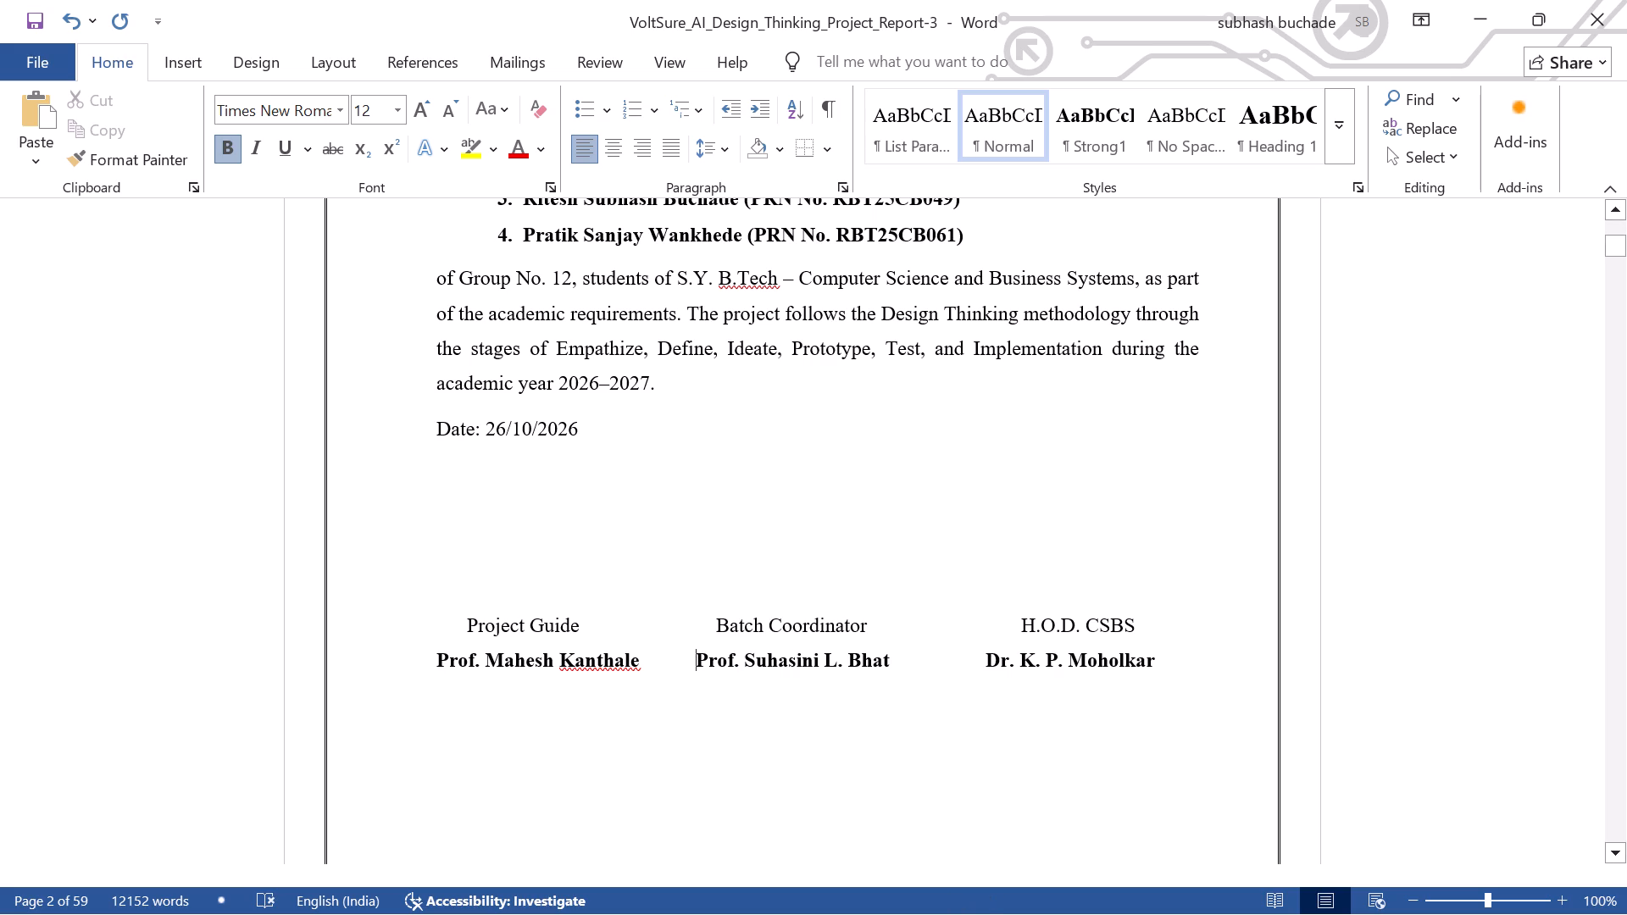
click(985, 657)
key(space)
key(space)
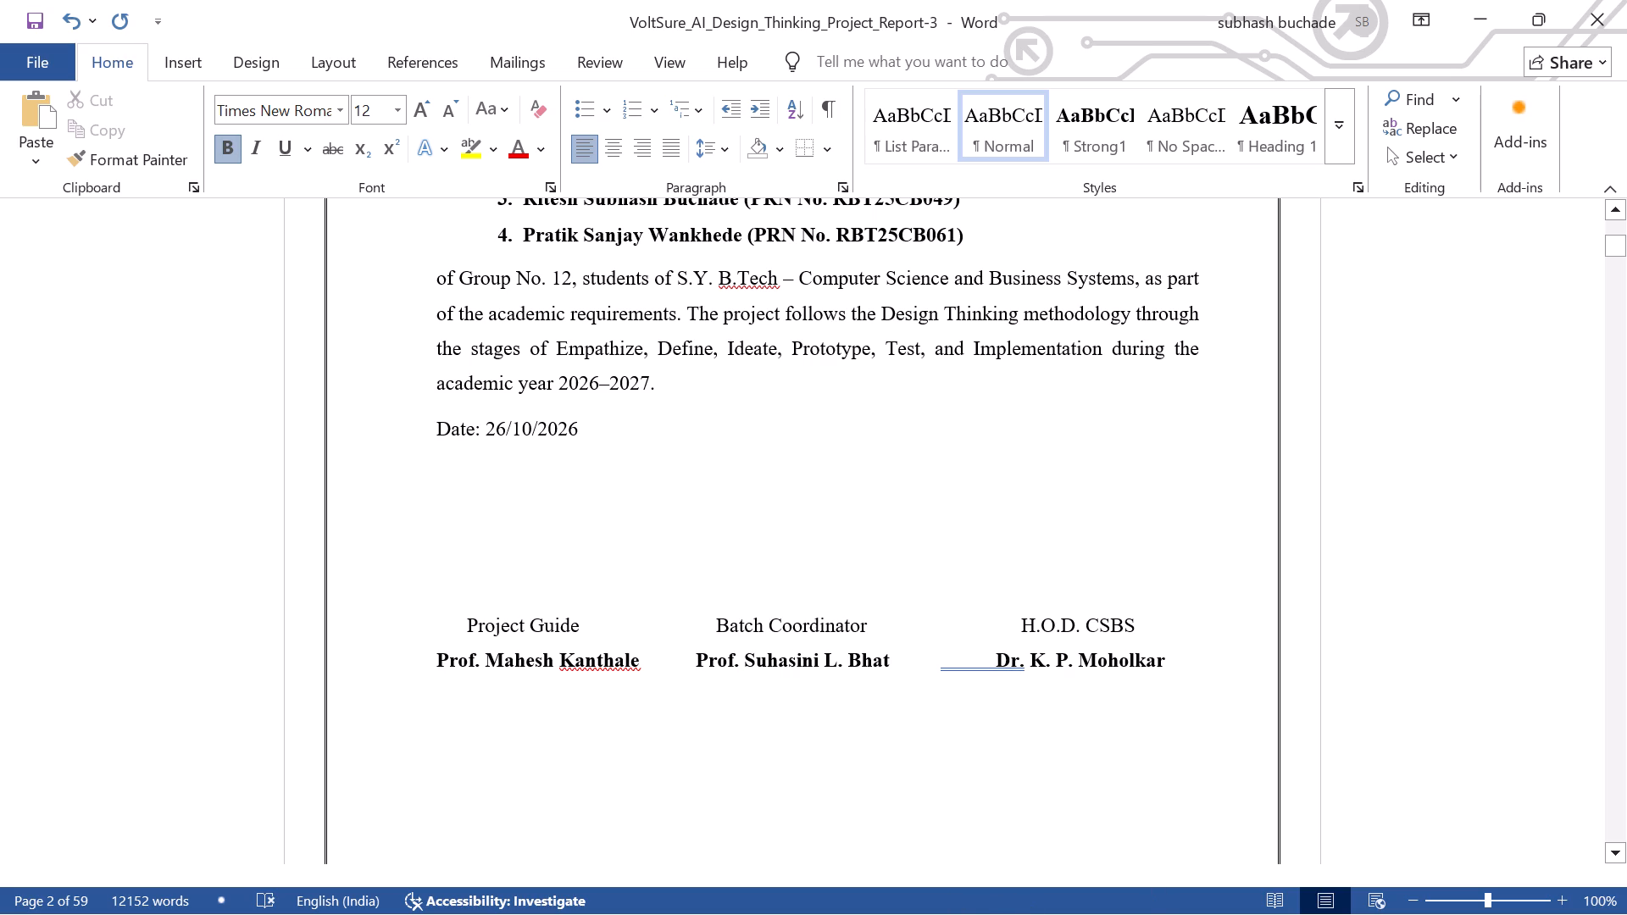
click(1109, 773)
Bold the college name and location line beneath the department heading on the cover page.
scroll(743, 695, up, 1)
scroll(743, 695, down, 2)
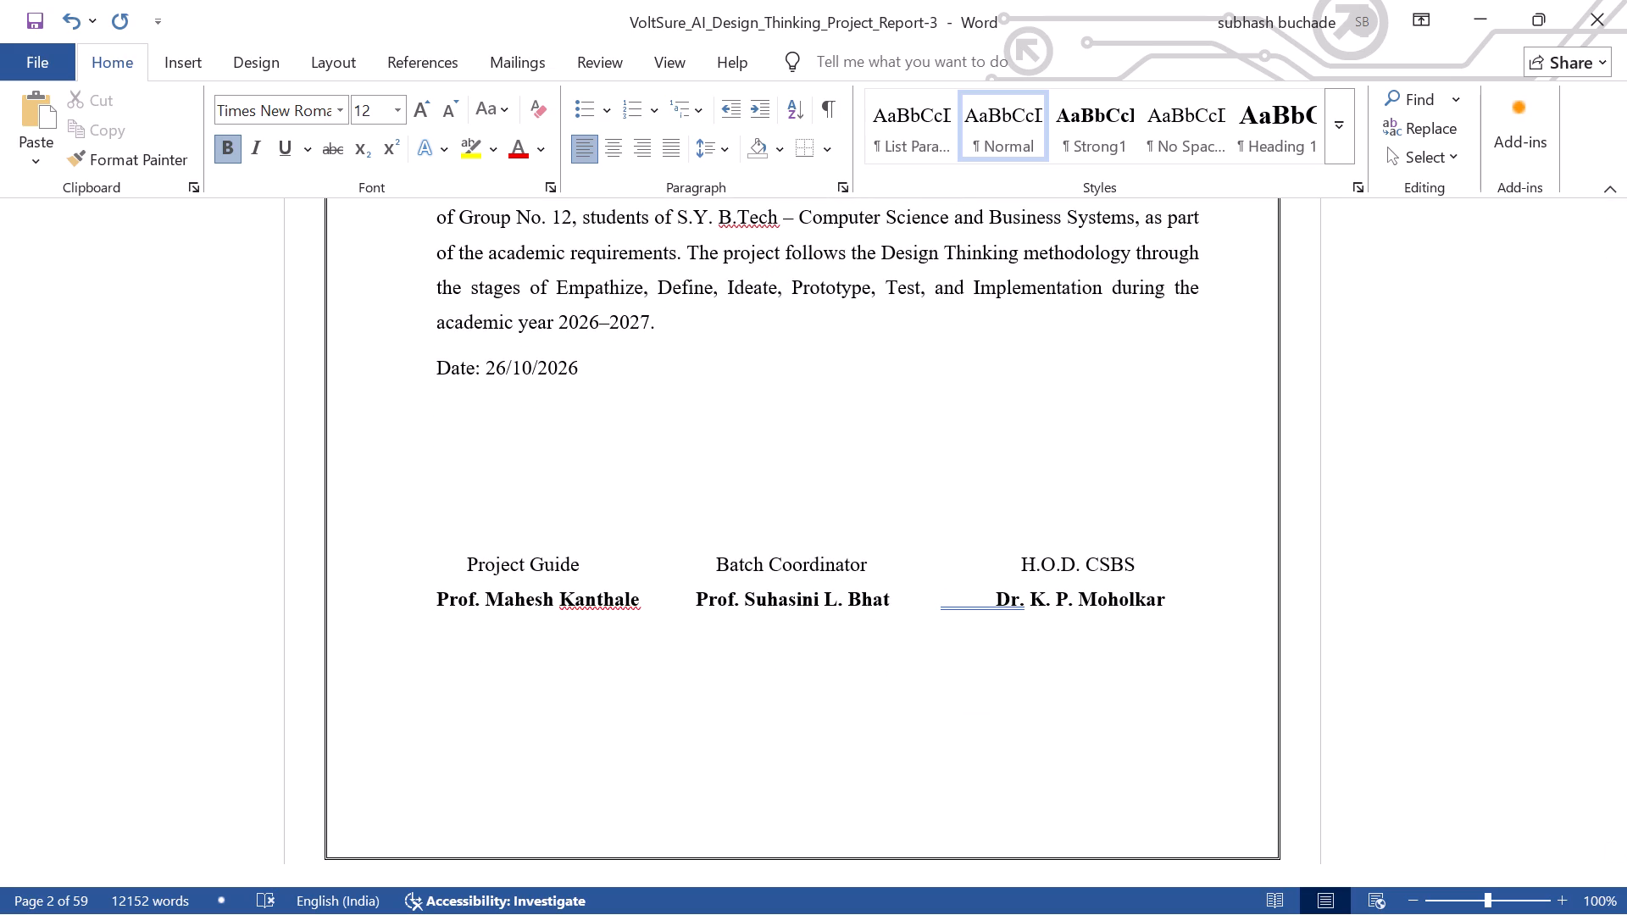
scroll(790, 629, up, 7)
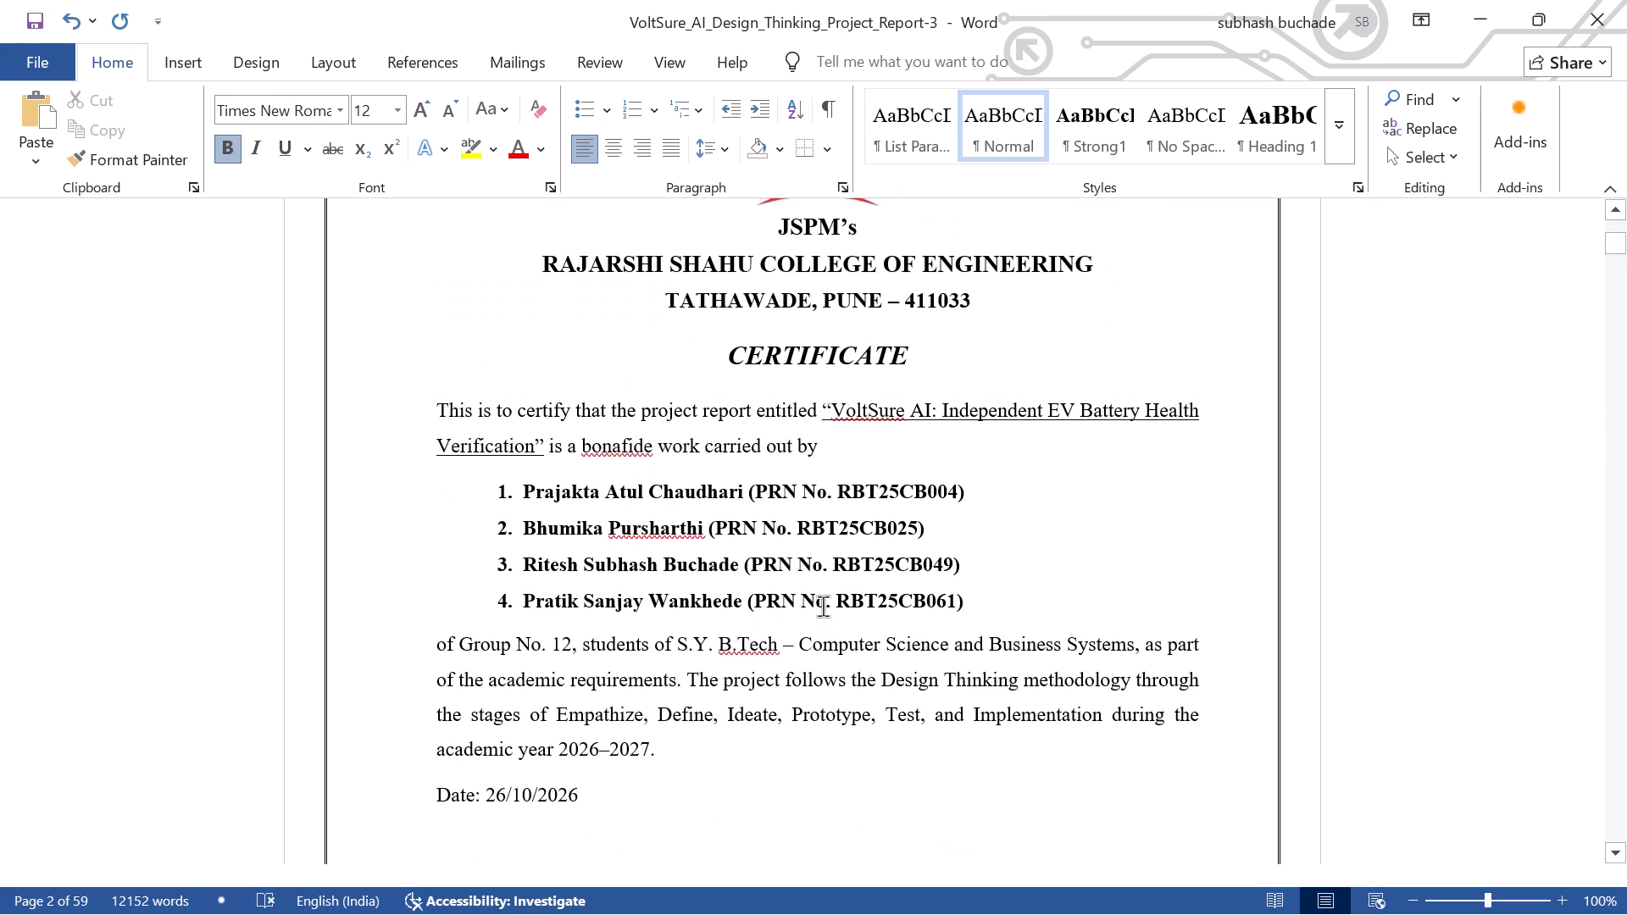
scroll(823, 606, up, 15)
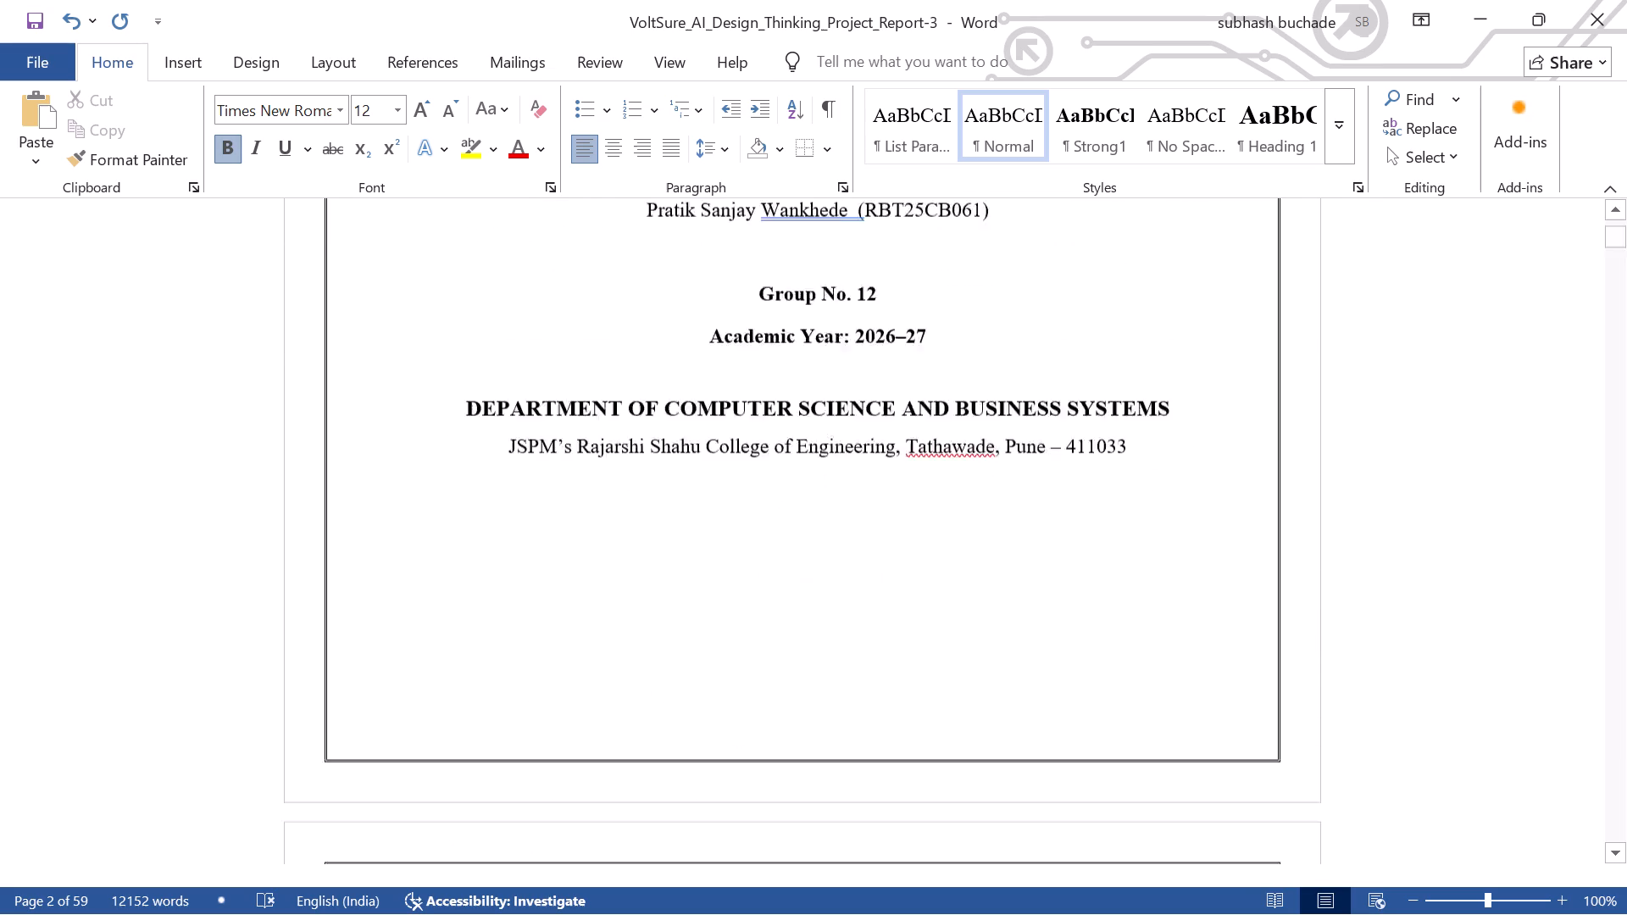
scroll(824, 606, up, 4)
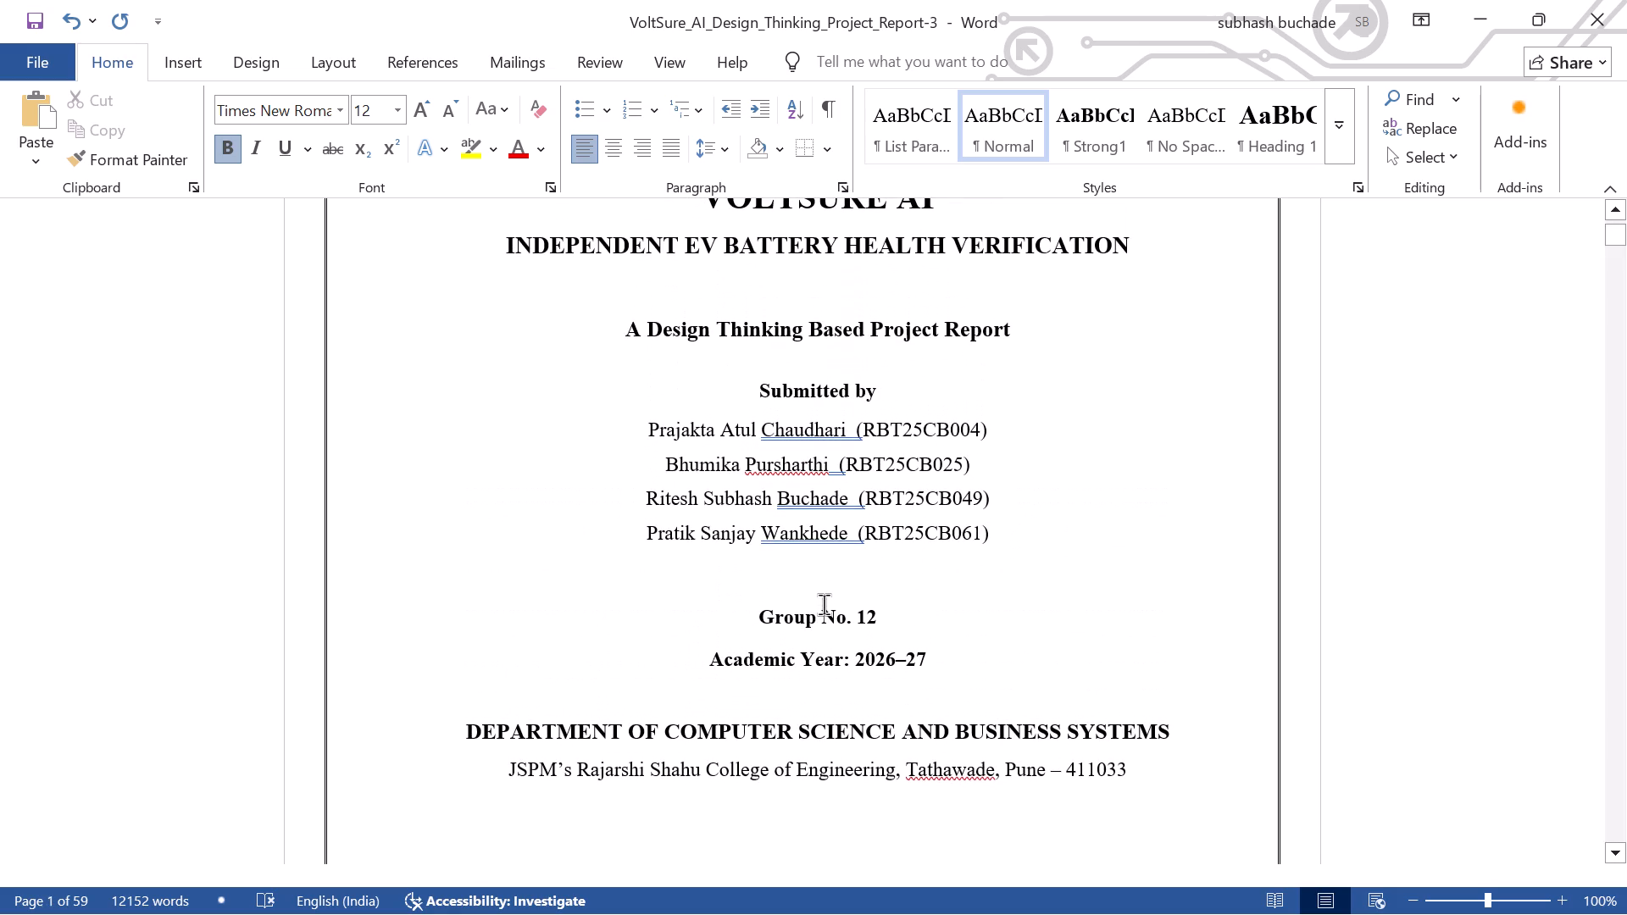
scroll(824, 604, up, 1)
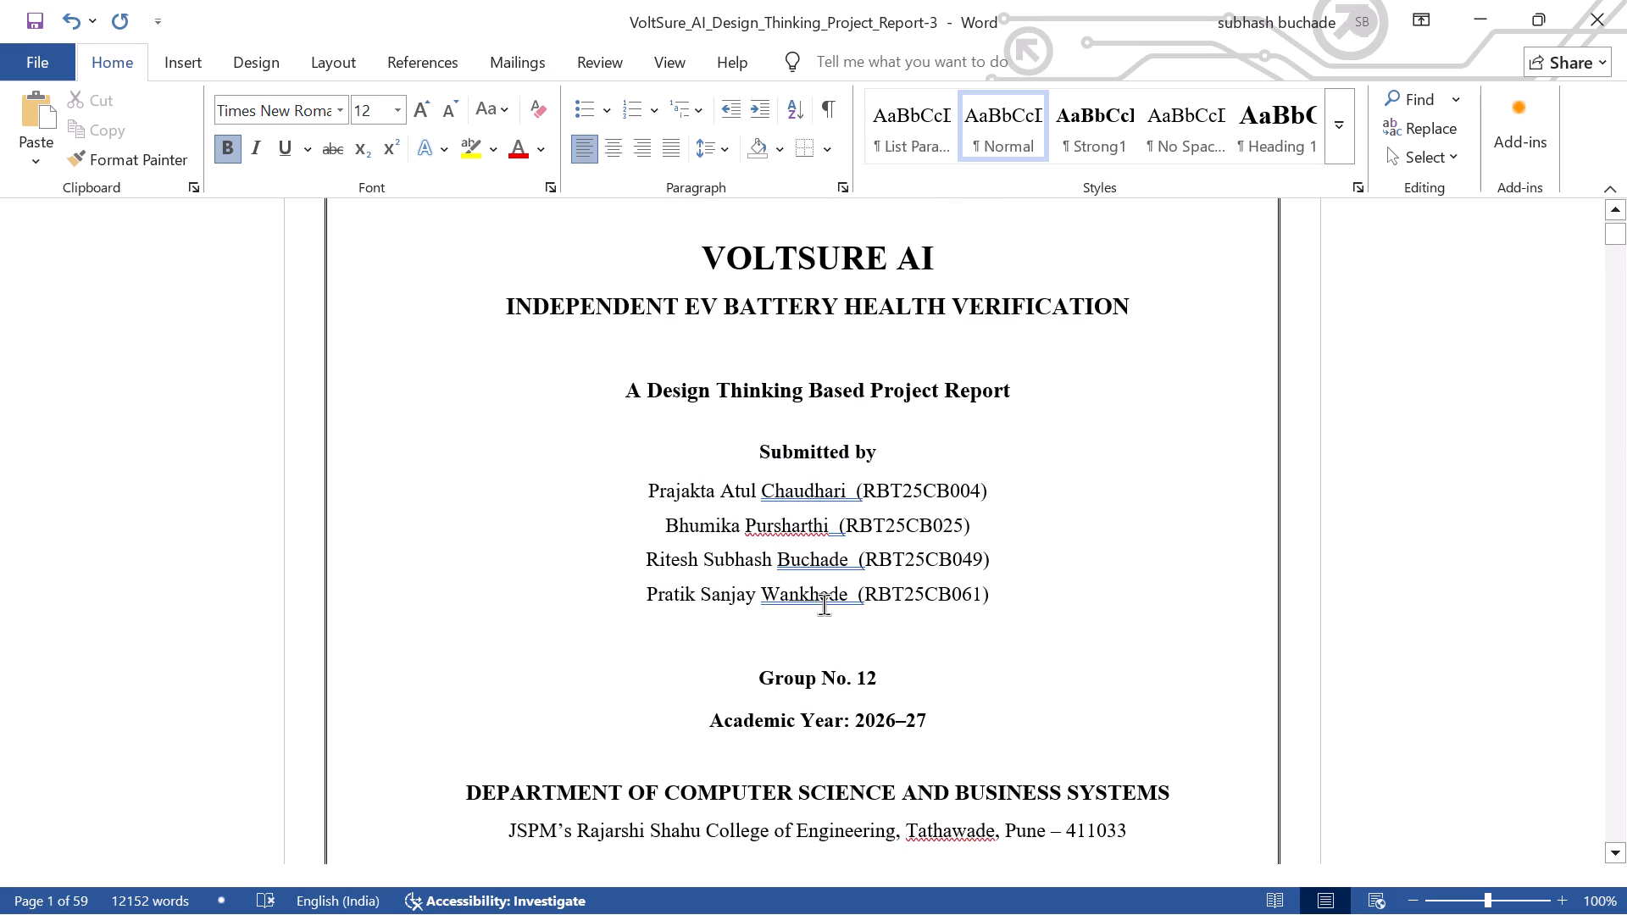
scroll(824, 603, up, 4)
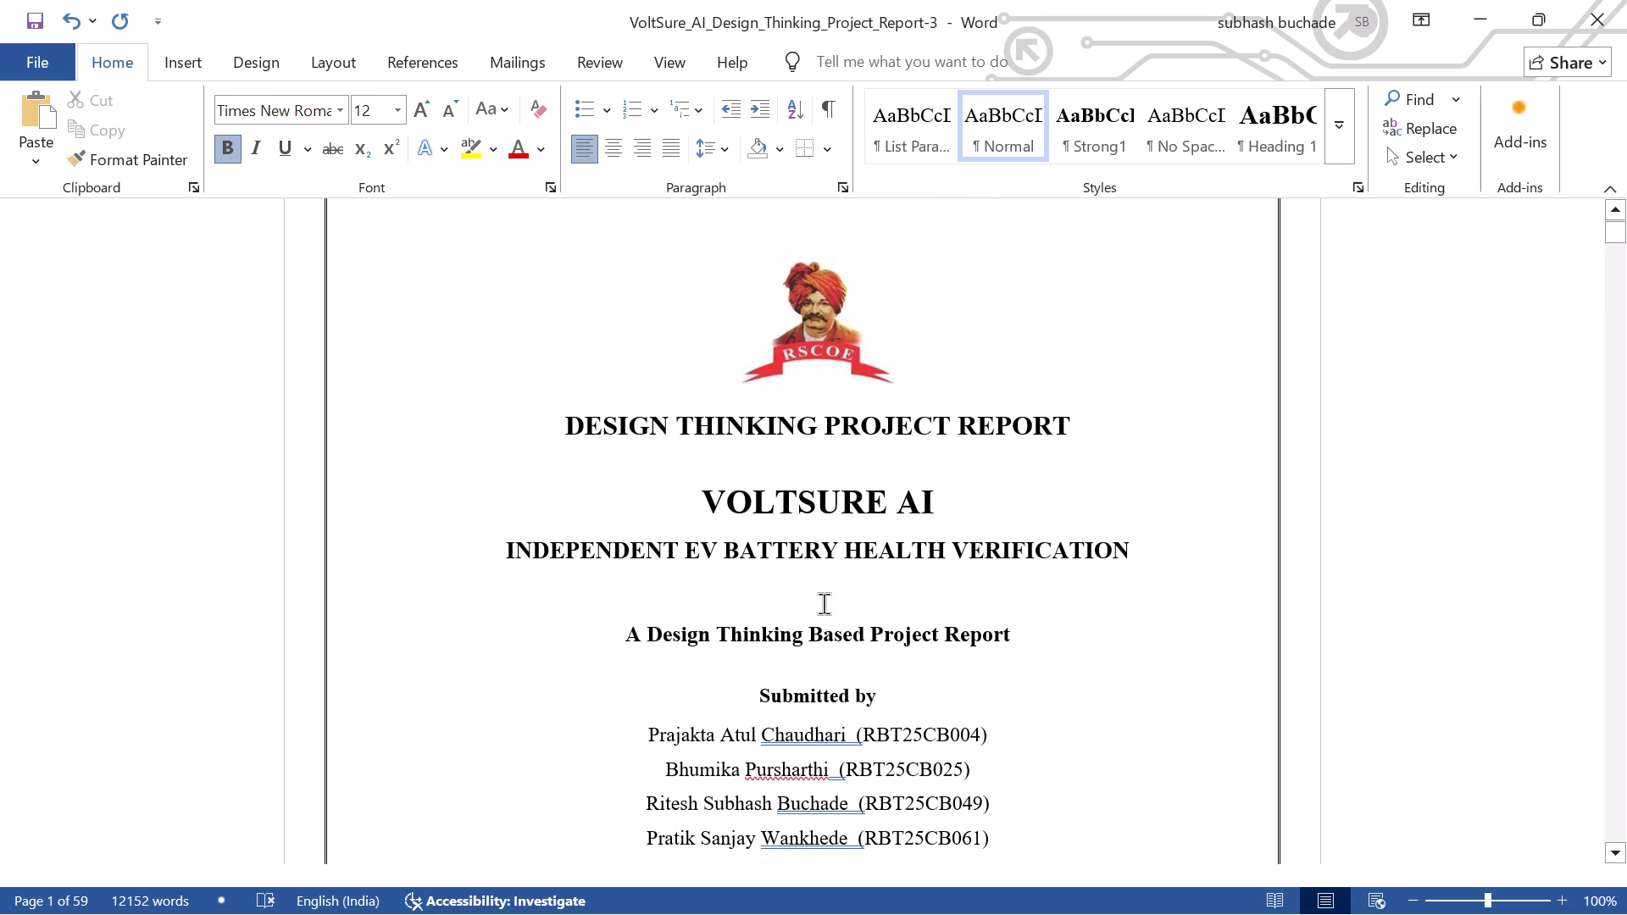
scroll(824, 603, up, 6)
scroll(824, 603, down, 11)
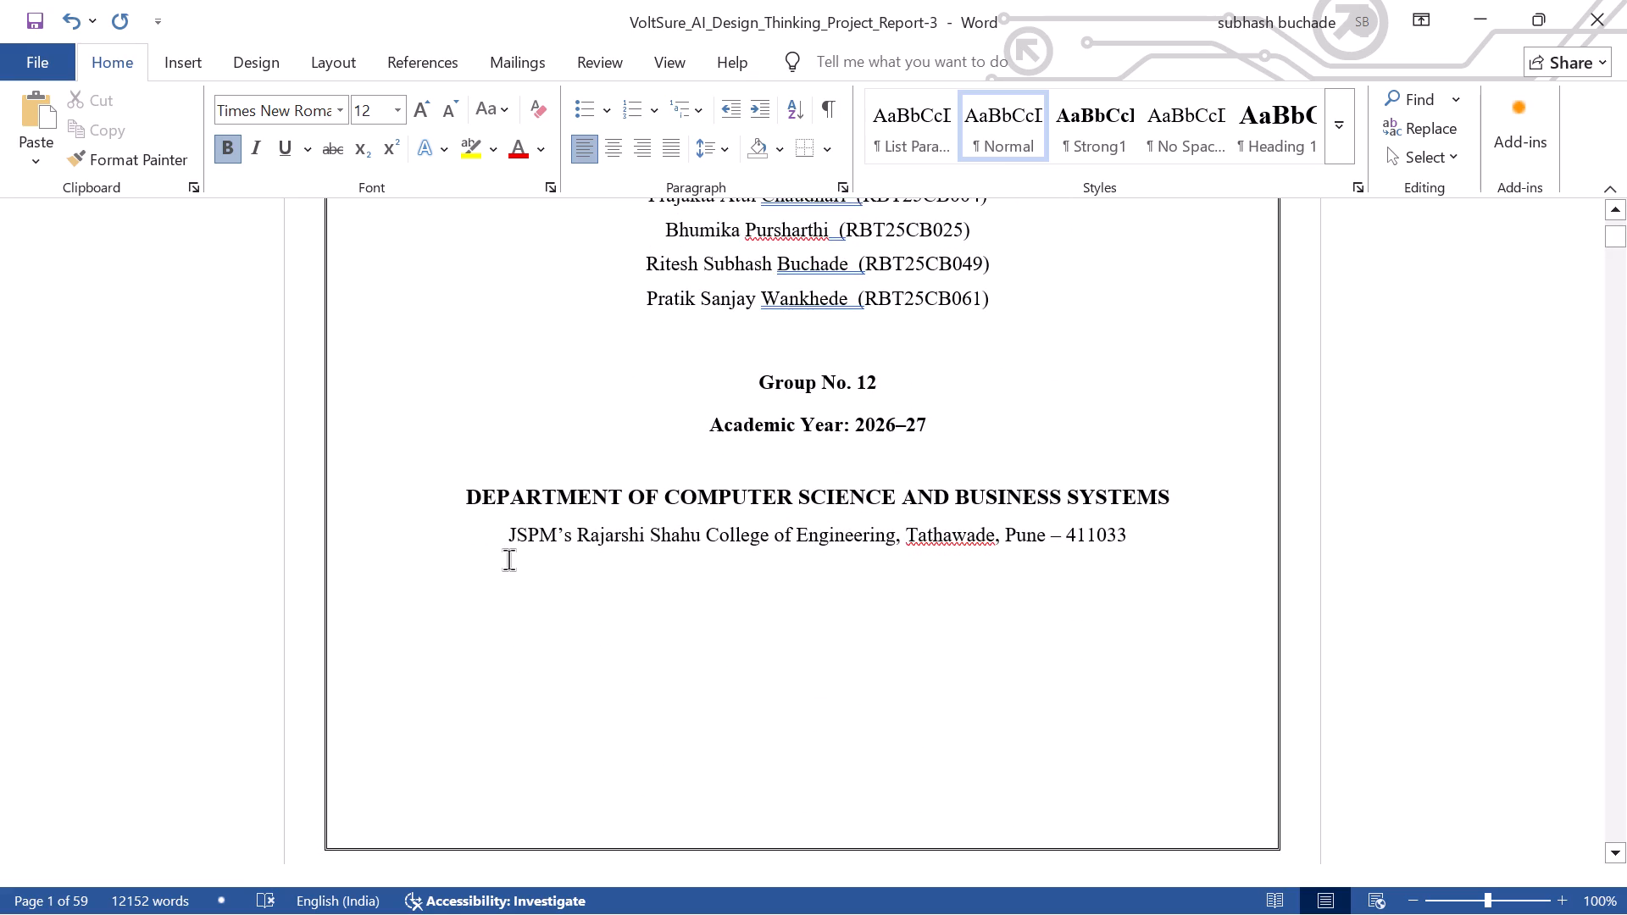
drag(508, 536, 857, 542)
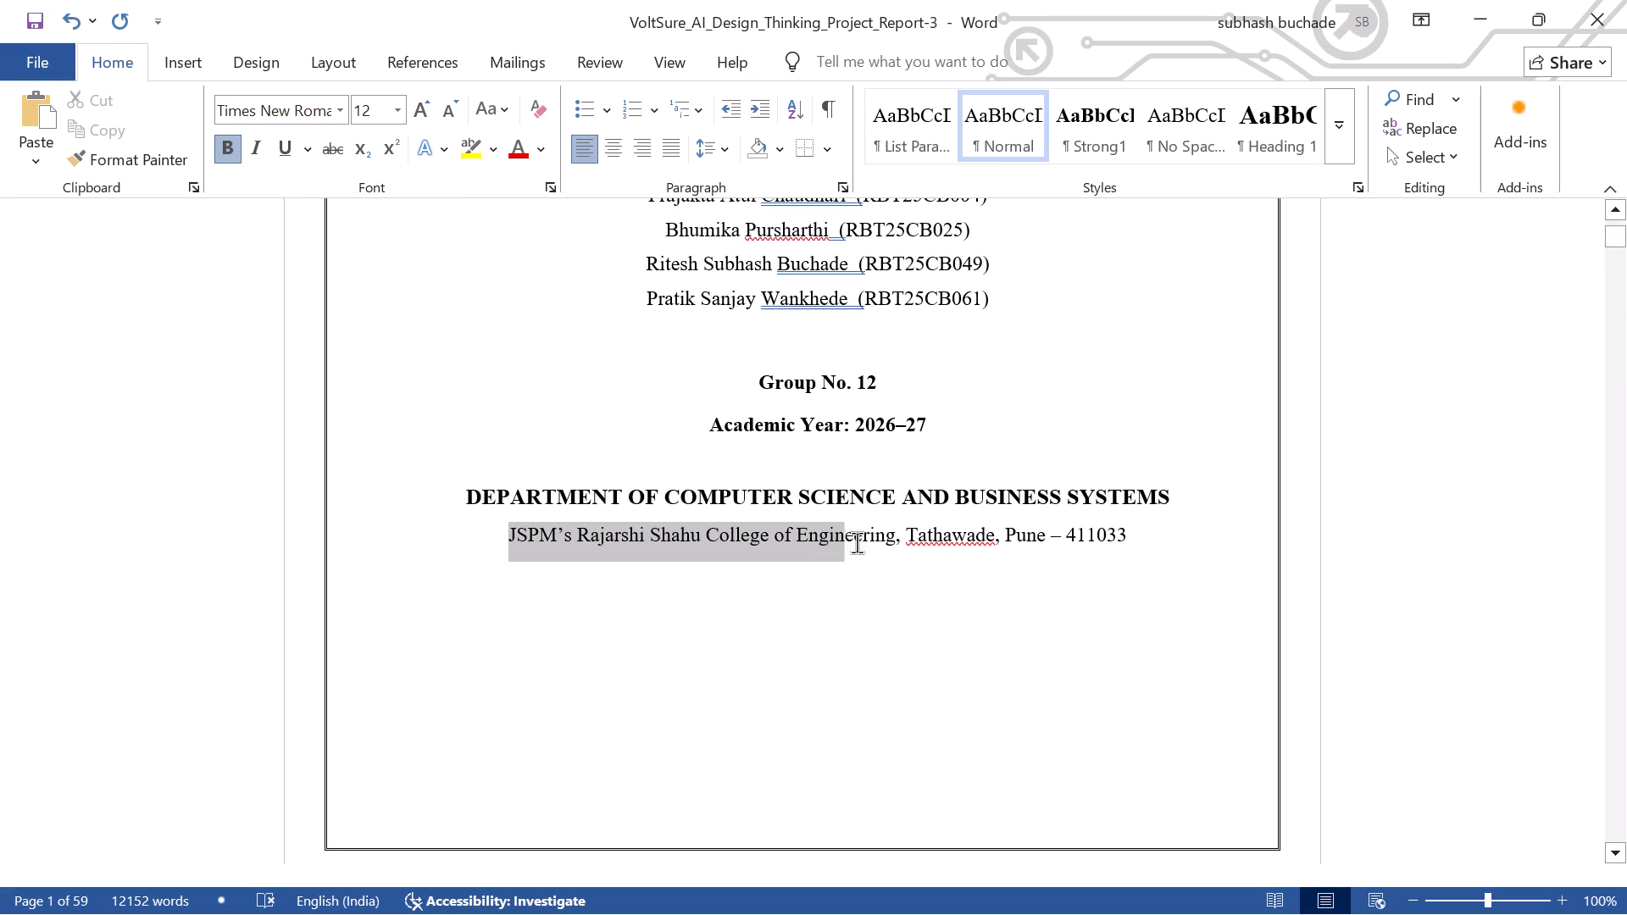
drag(857, 542, 1244, 552)
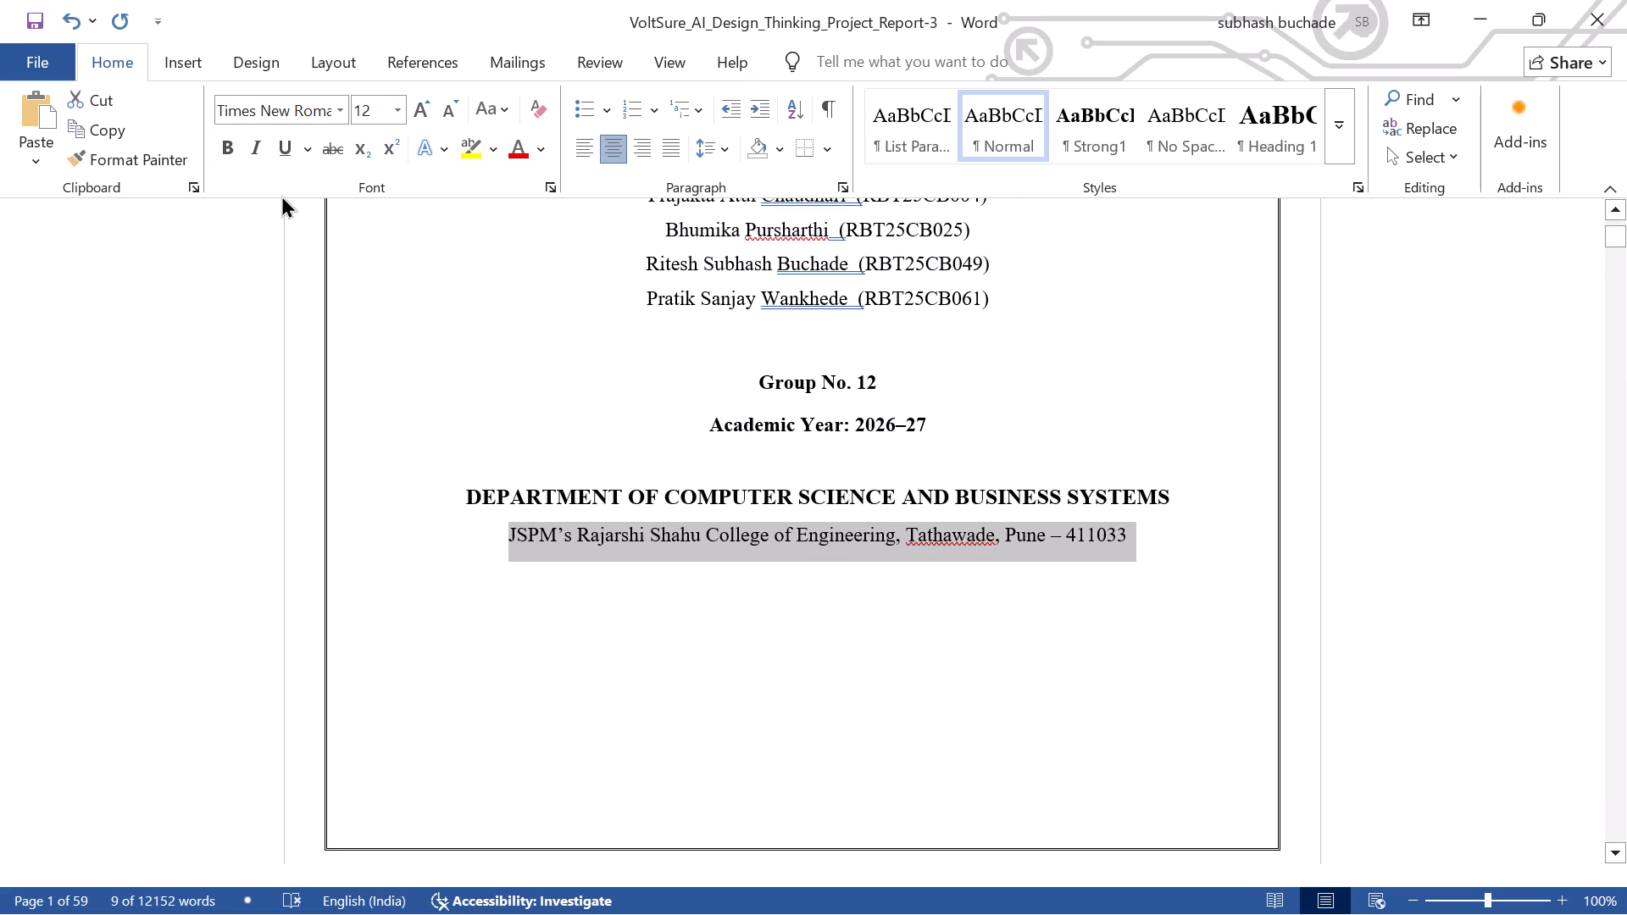
click(219, 144)
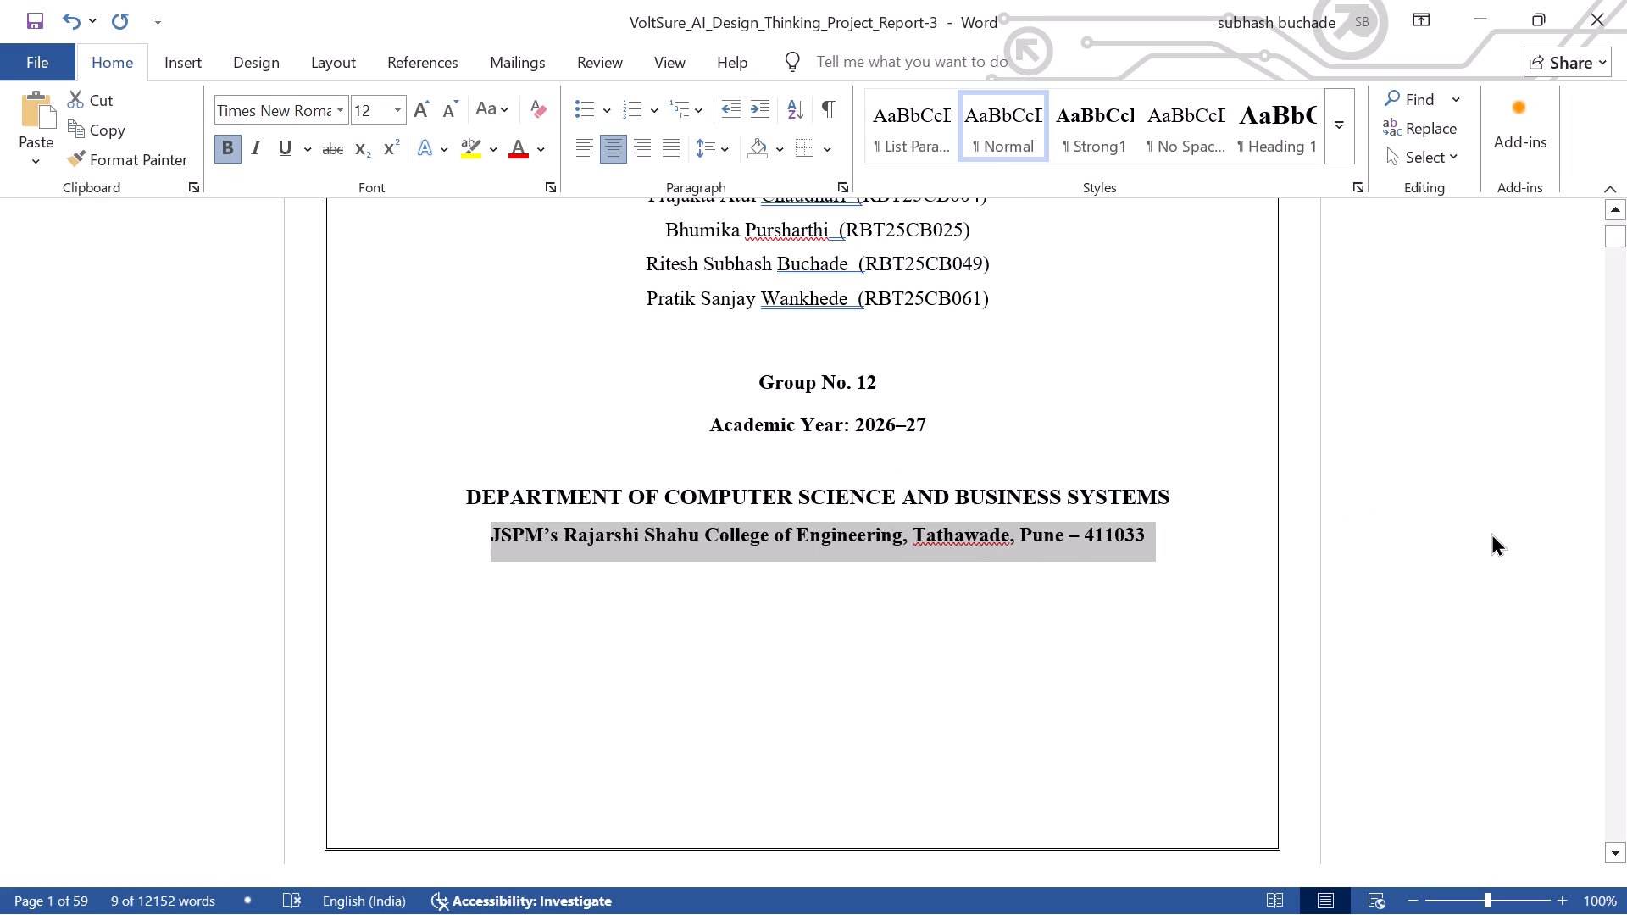
click(1508, 527)
Add one blank line below the date on the certificate page to move the signatory block further down.
scroll(1429, 569, up, 7)
scroll(1429, 569, down, 2)
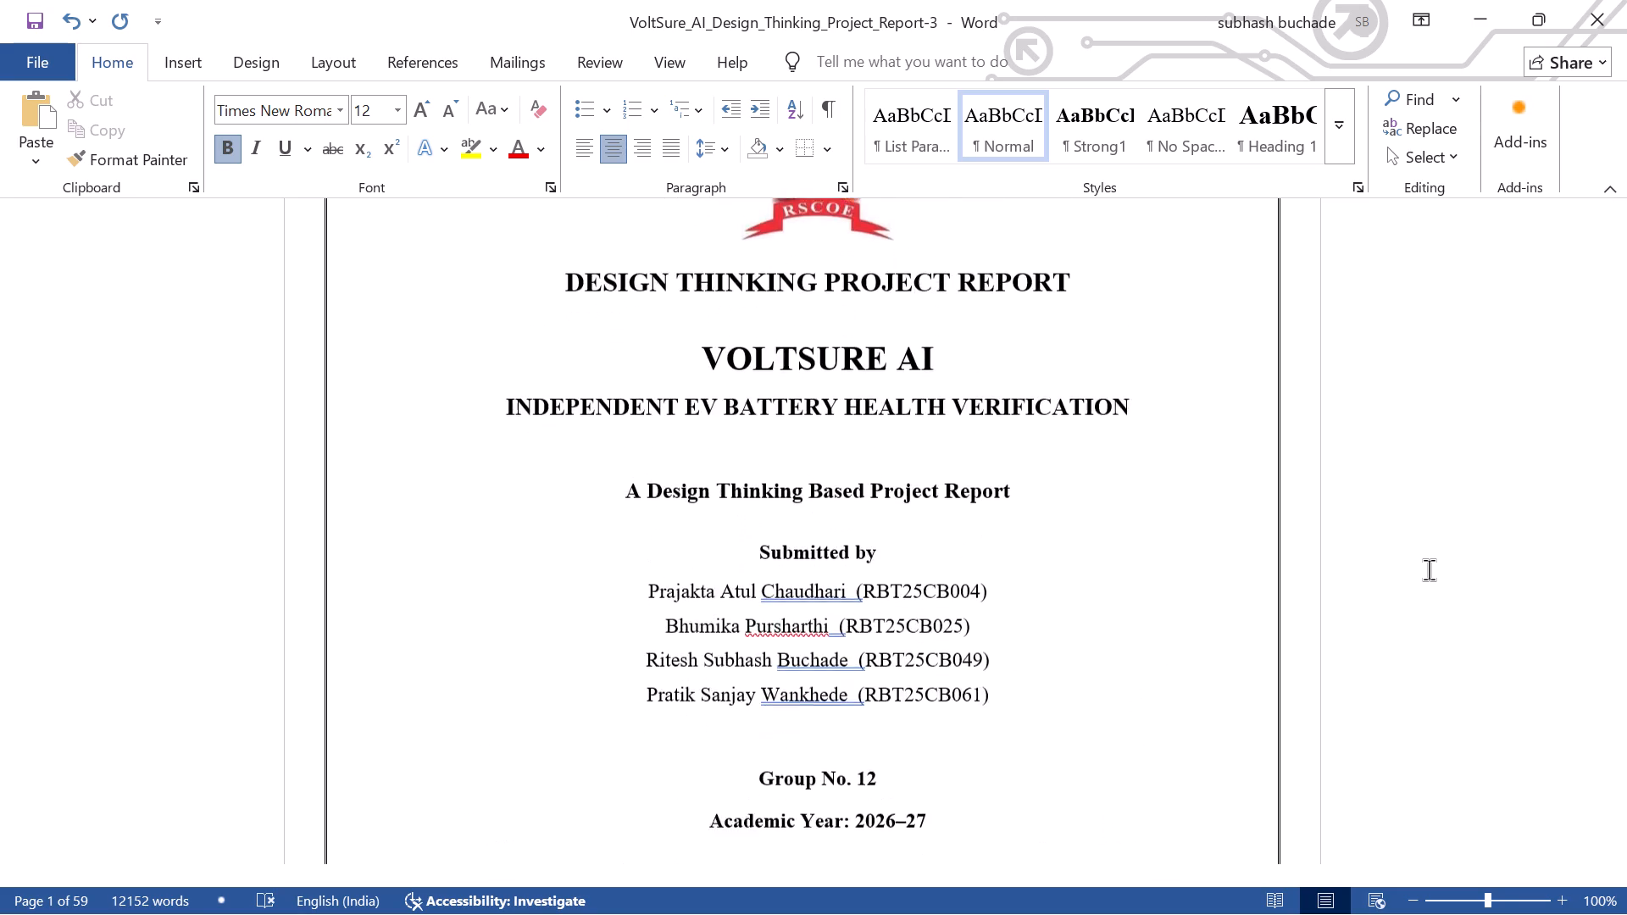
scroll(1429, 569, down, 20)
scroll(1429, 569, down, 6)
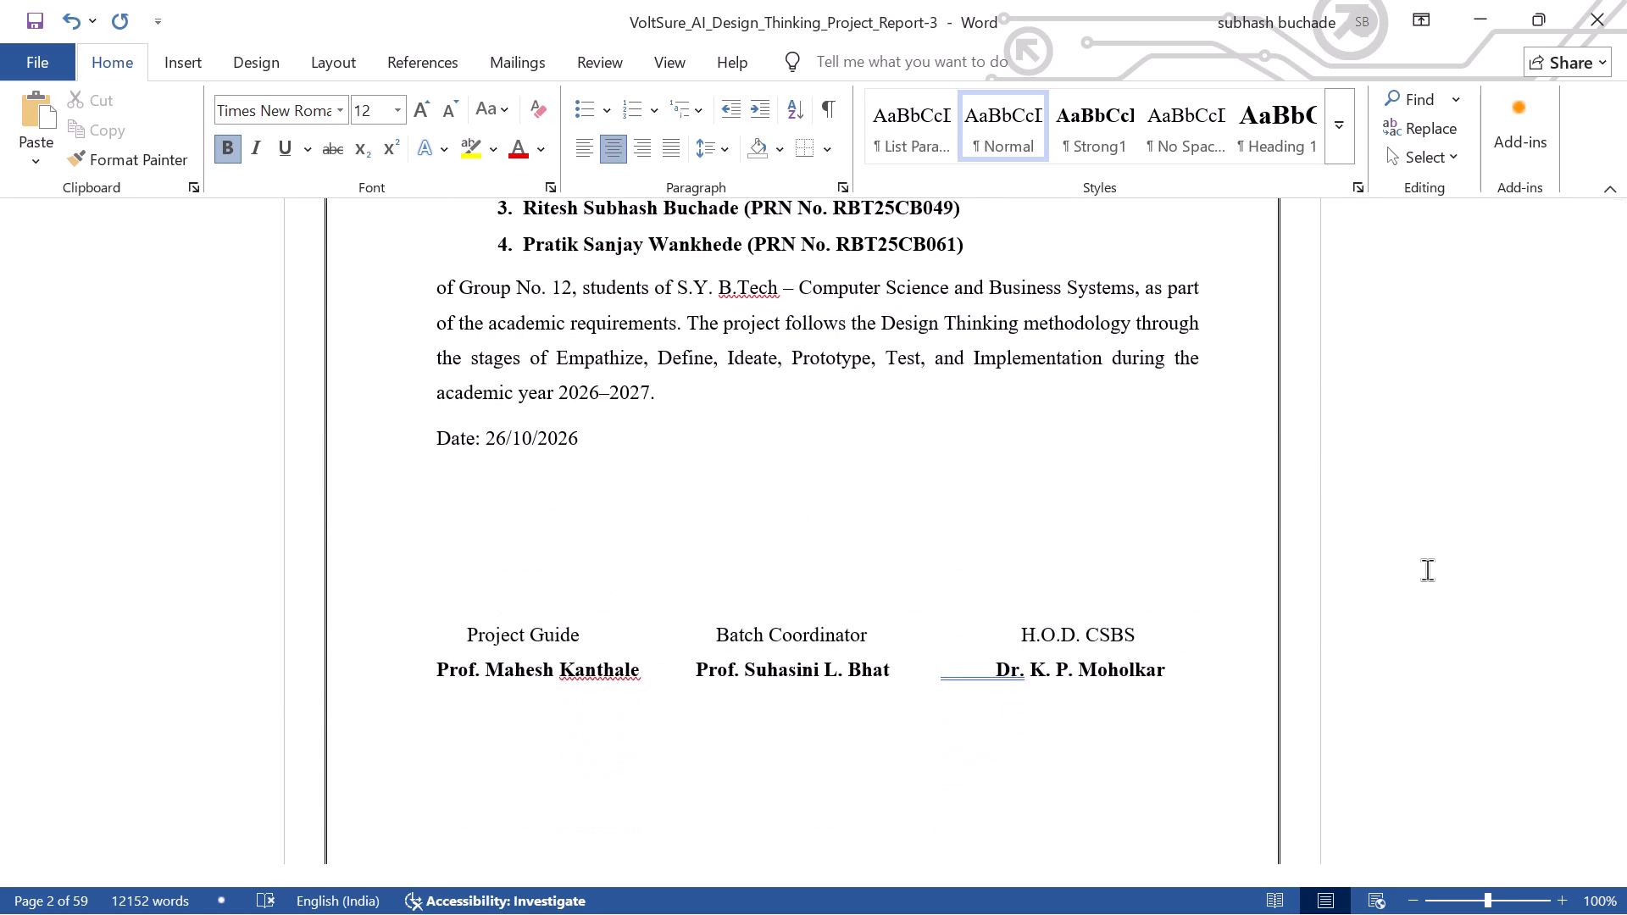
scroll(1083, 638, down, 5)
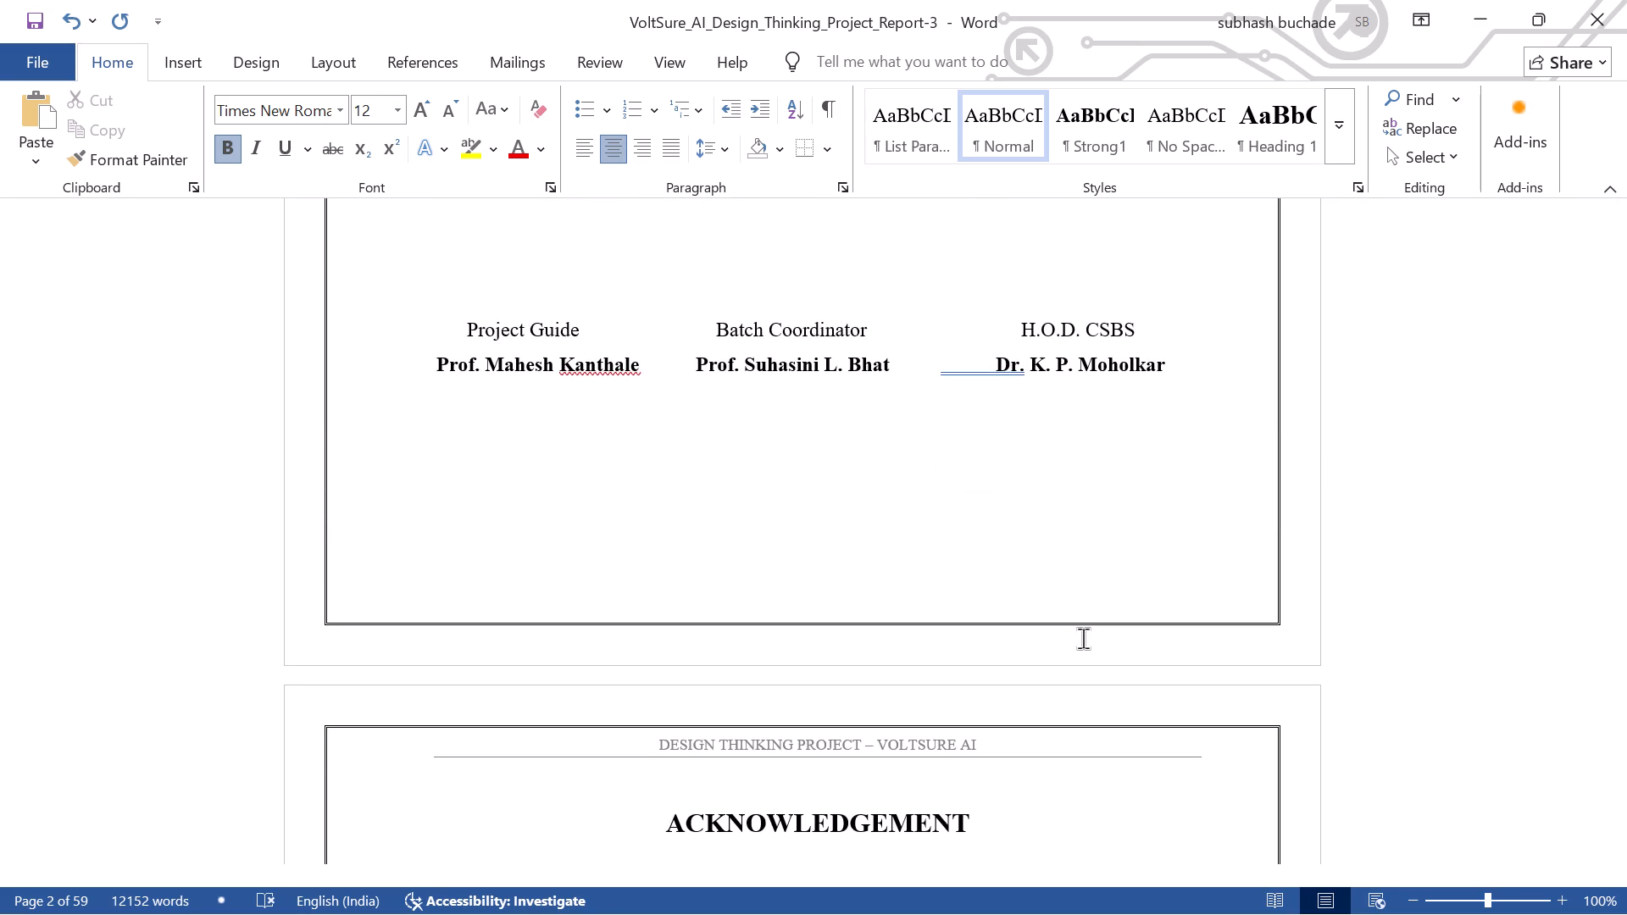
scroll(1083, 638, up, 4)
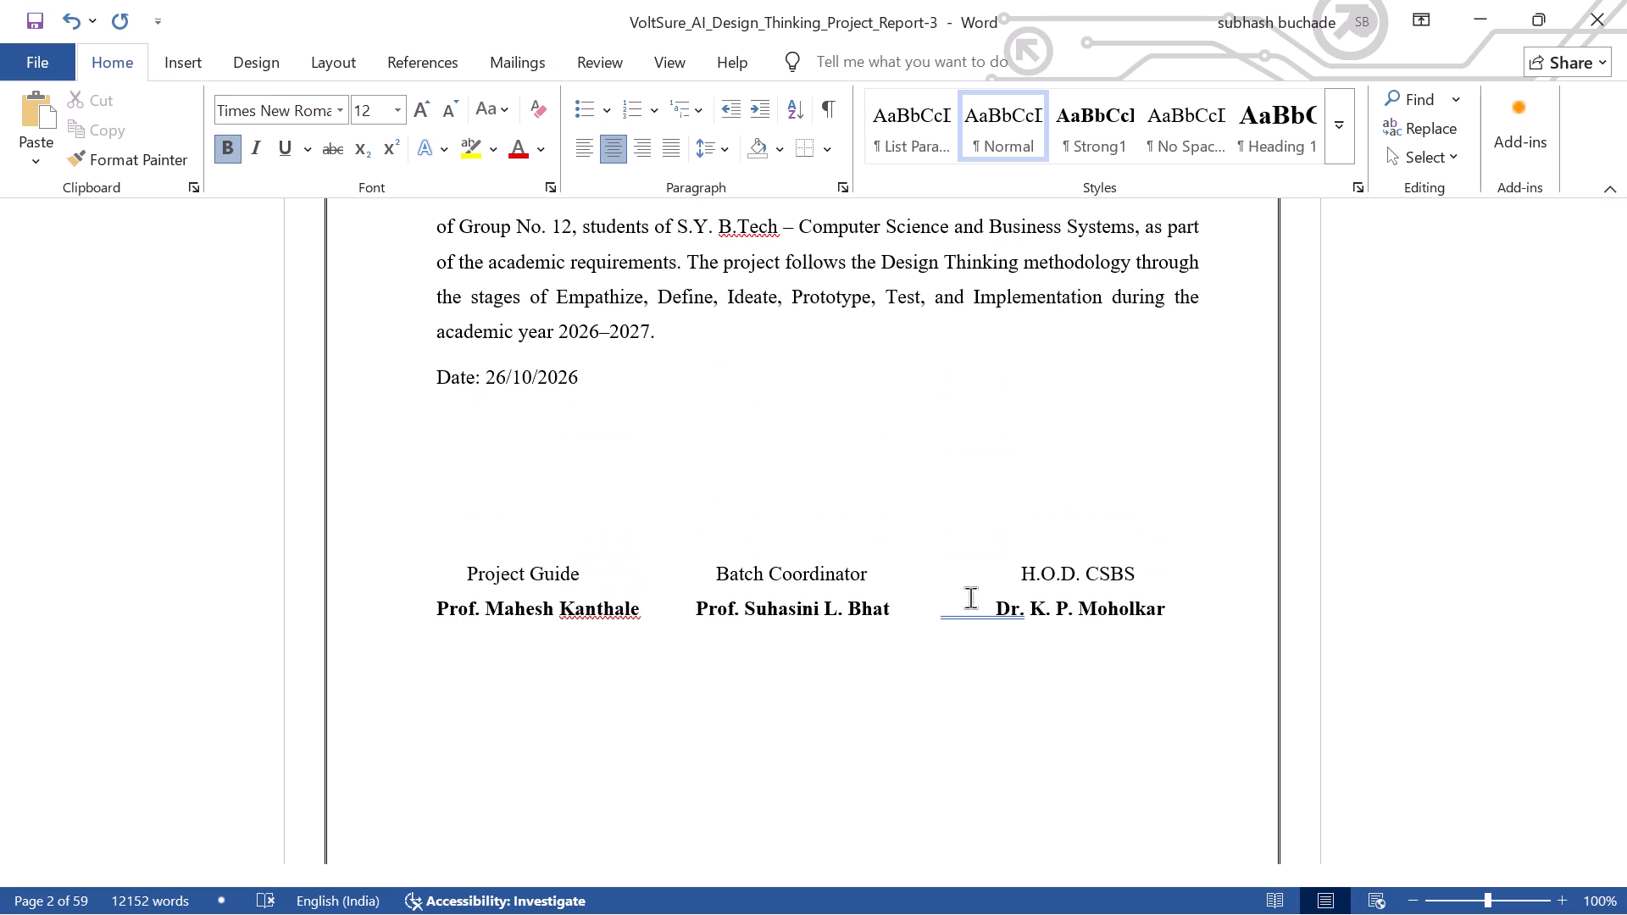
click(508, 423)
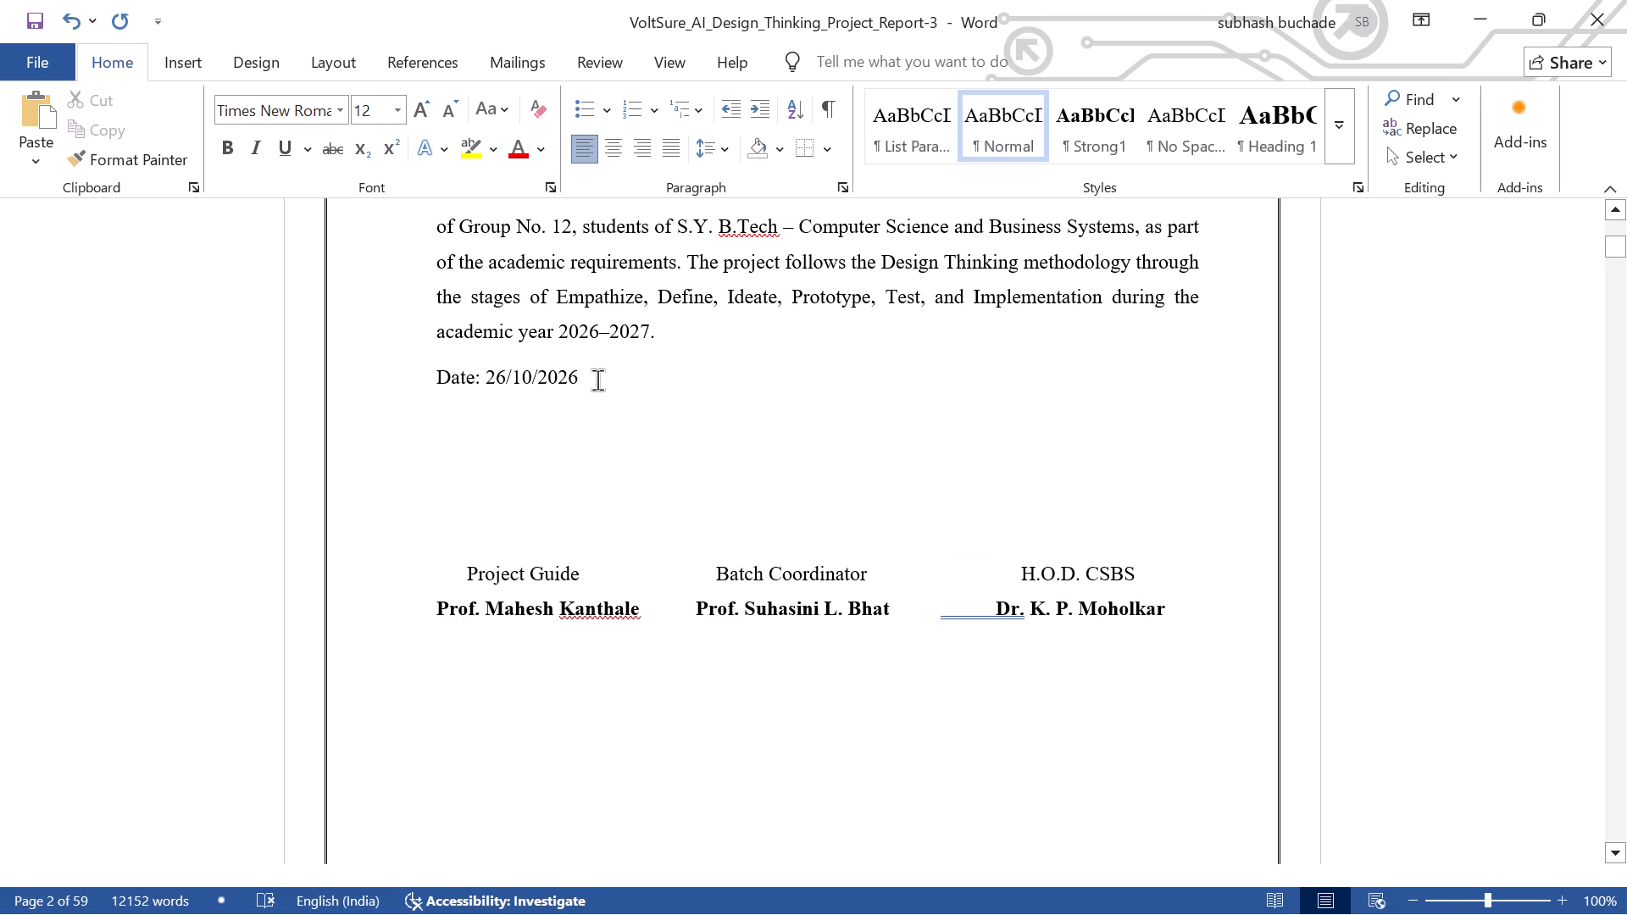
click(598, 380)
key(Return)
key(Return)
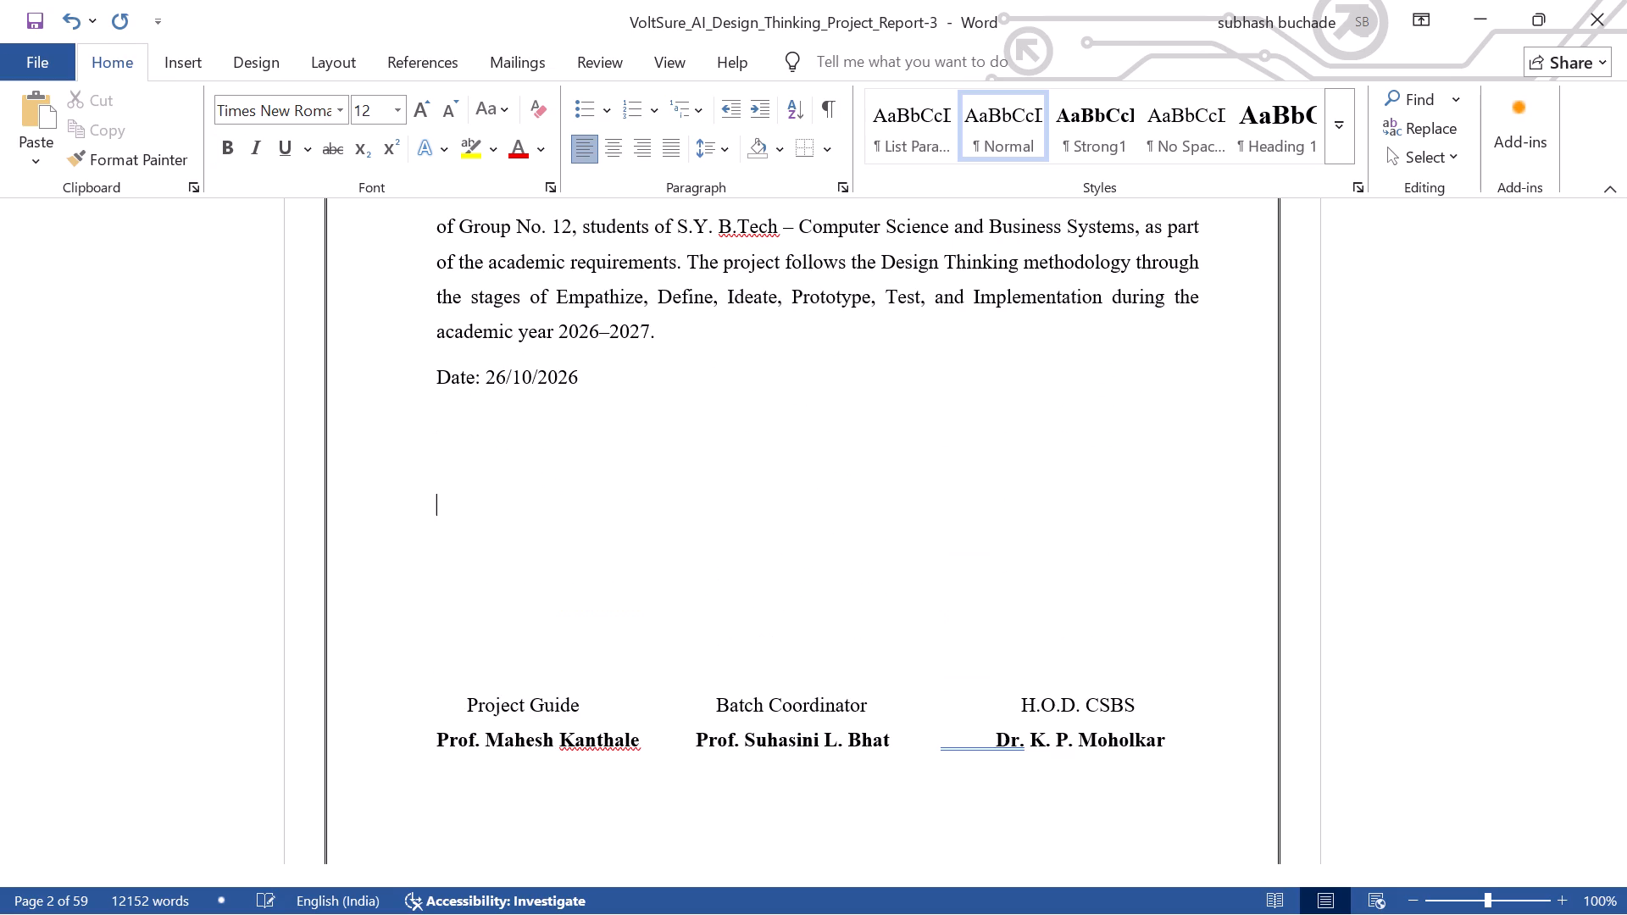
scroll(617, 384, down, 1)
scroll(886, 391, down, 3)
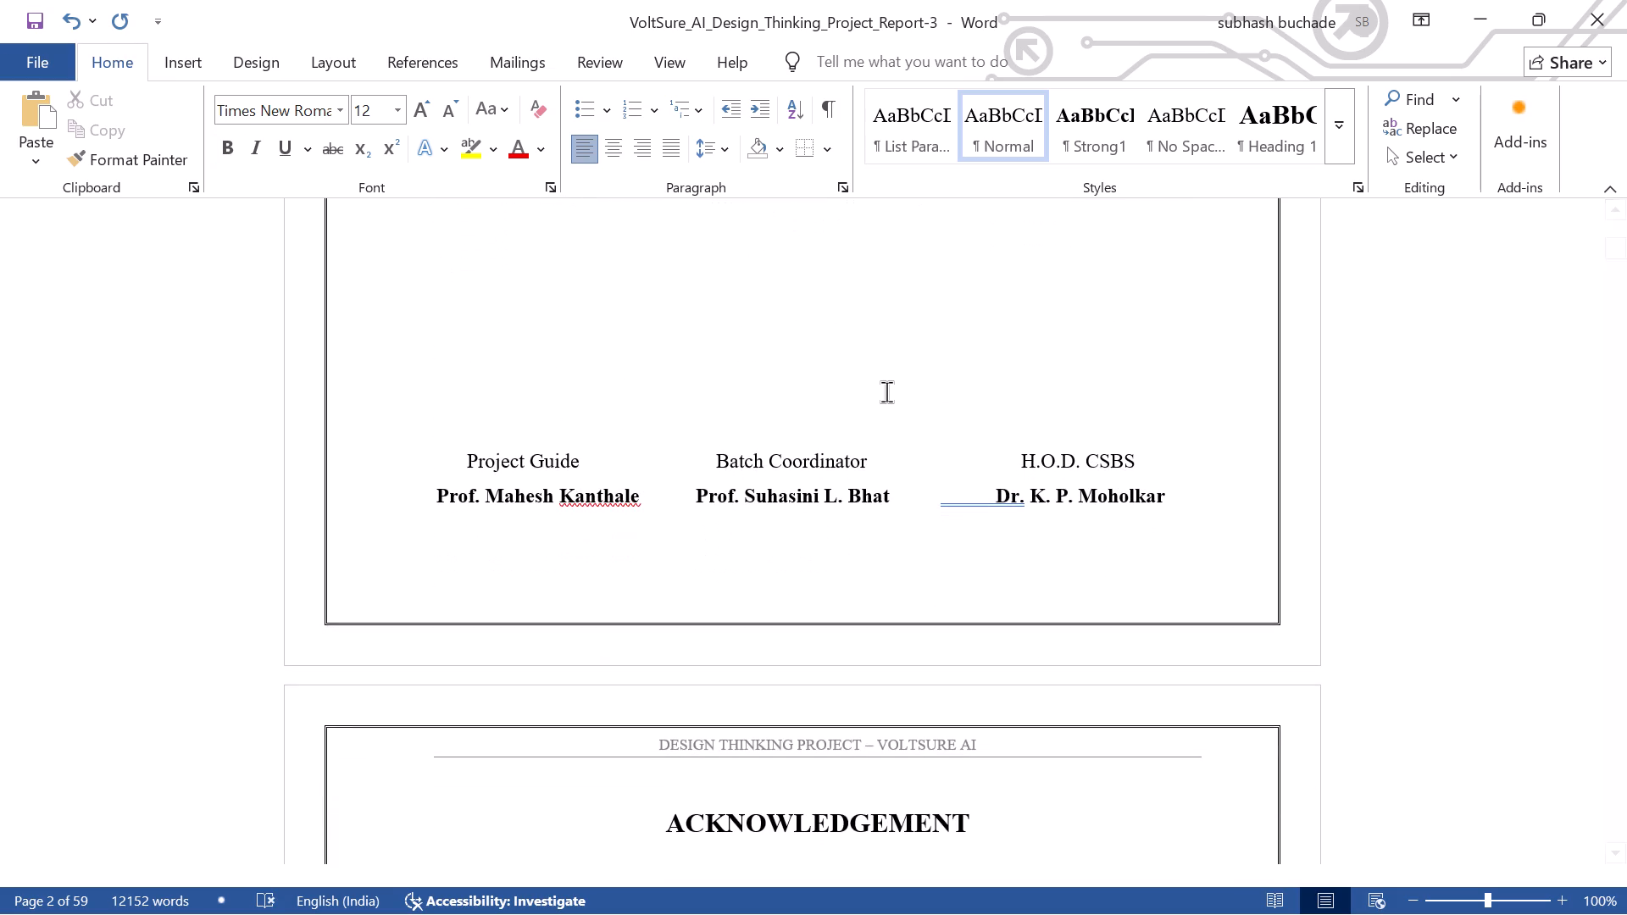
scroll(947, 347, up, 2)
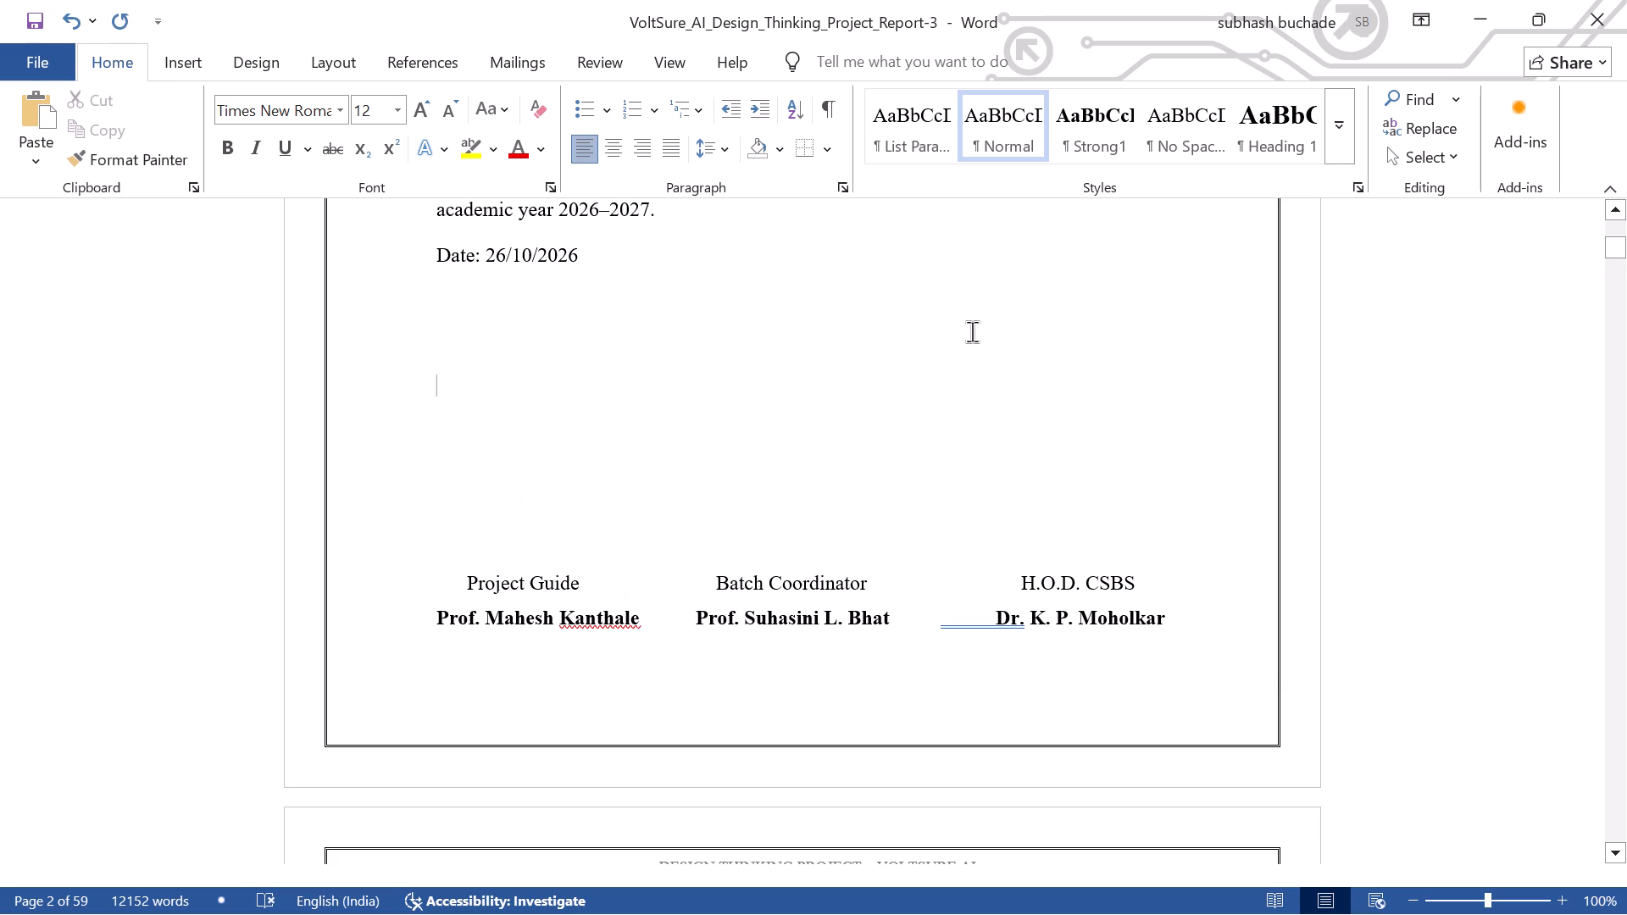
key(BackSpace)
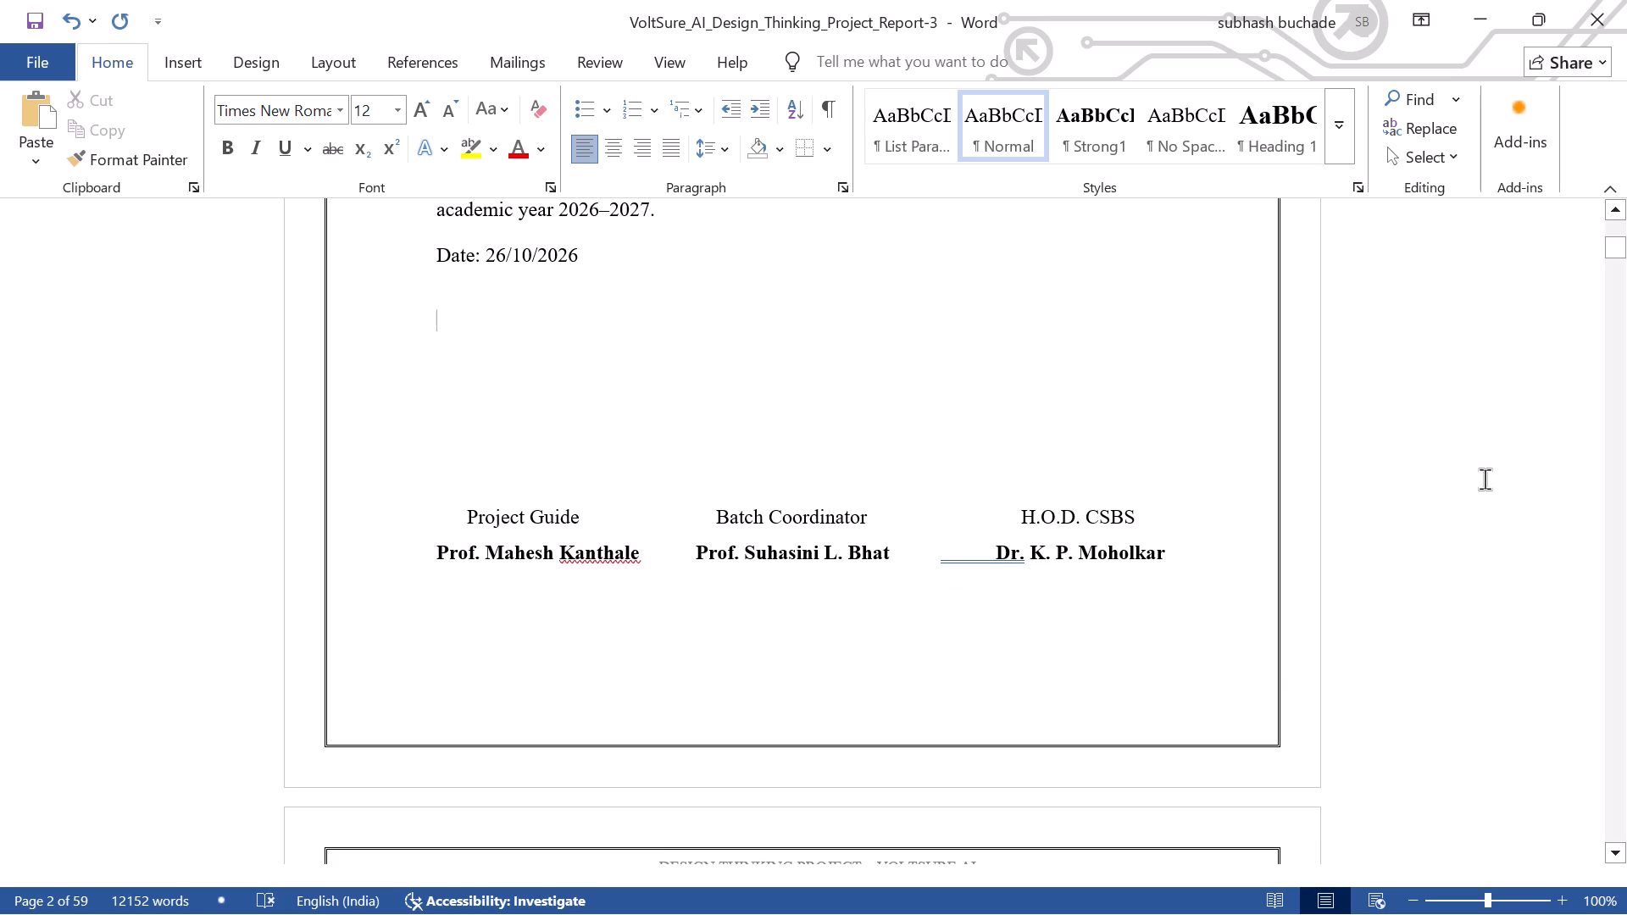
Select the closing part of the first sentence in the Acknowledgement's opening paragraph, ending at "give it.".
scroll(1483, 477, down, 10)
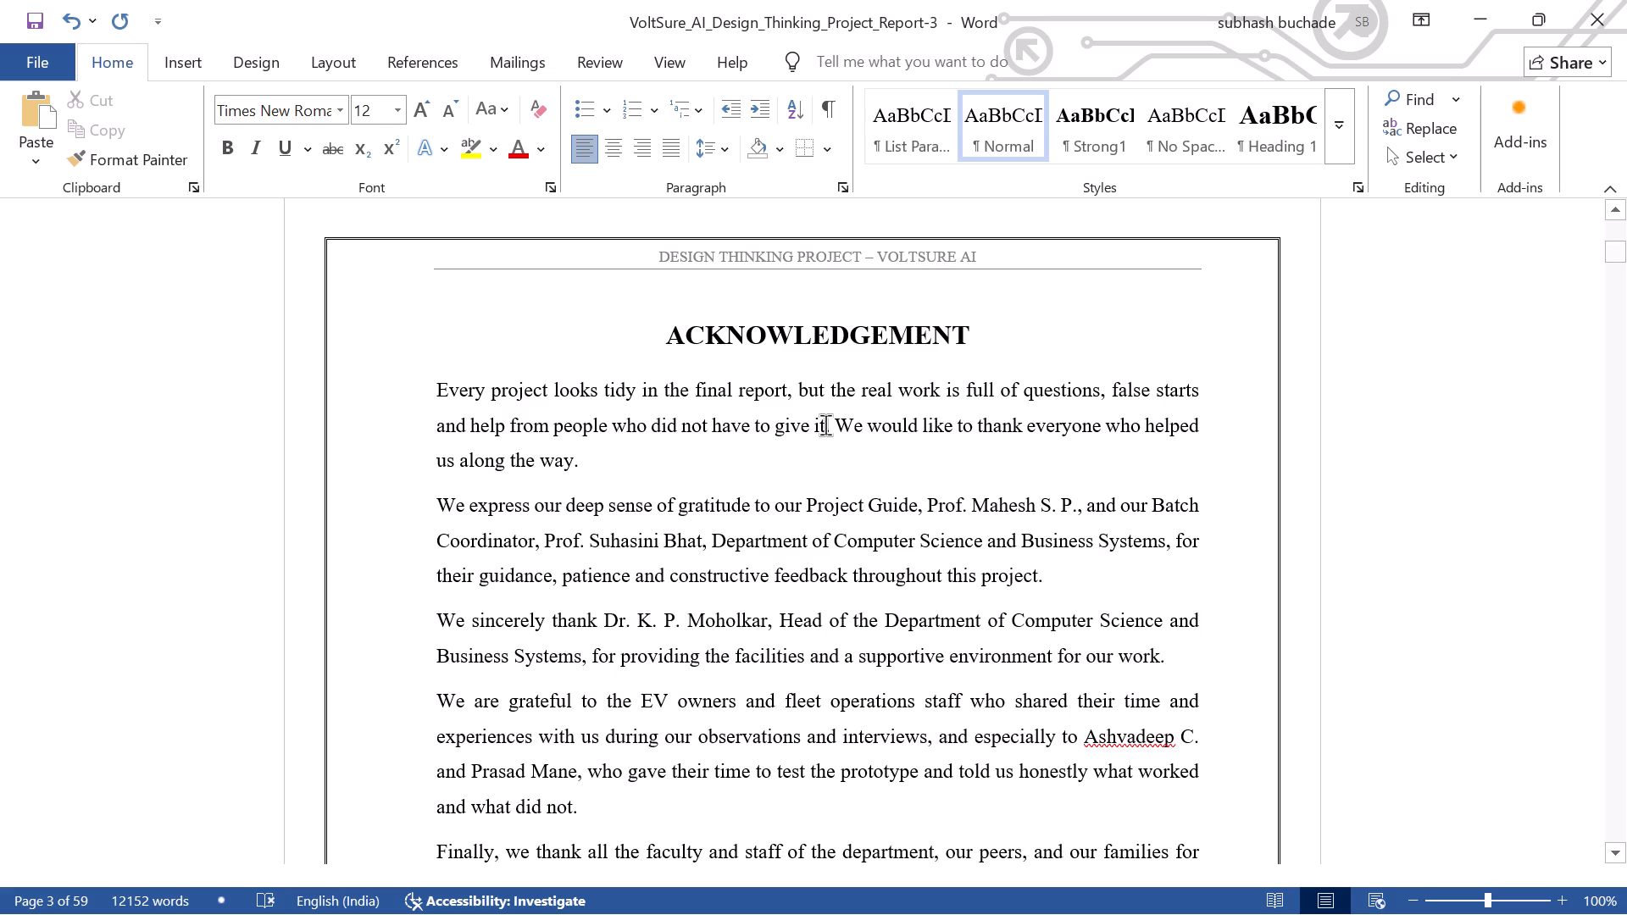
drag(825, 425, 1125, 405)
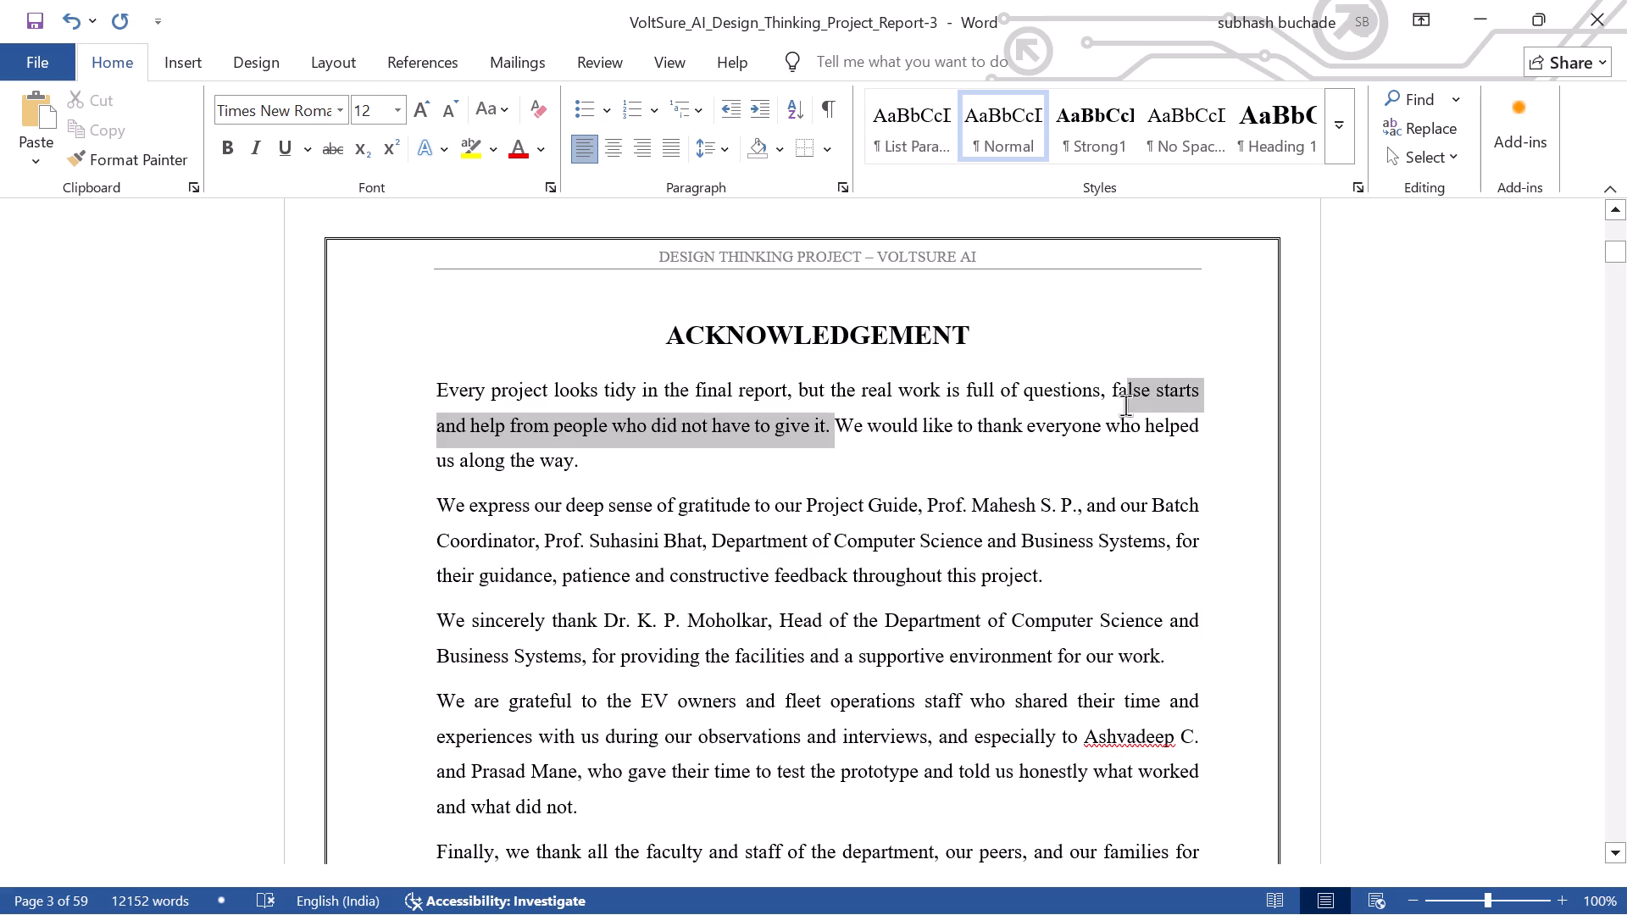
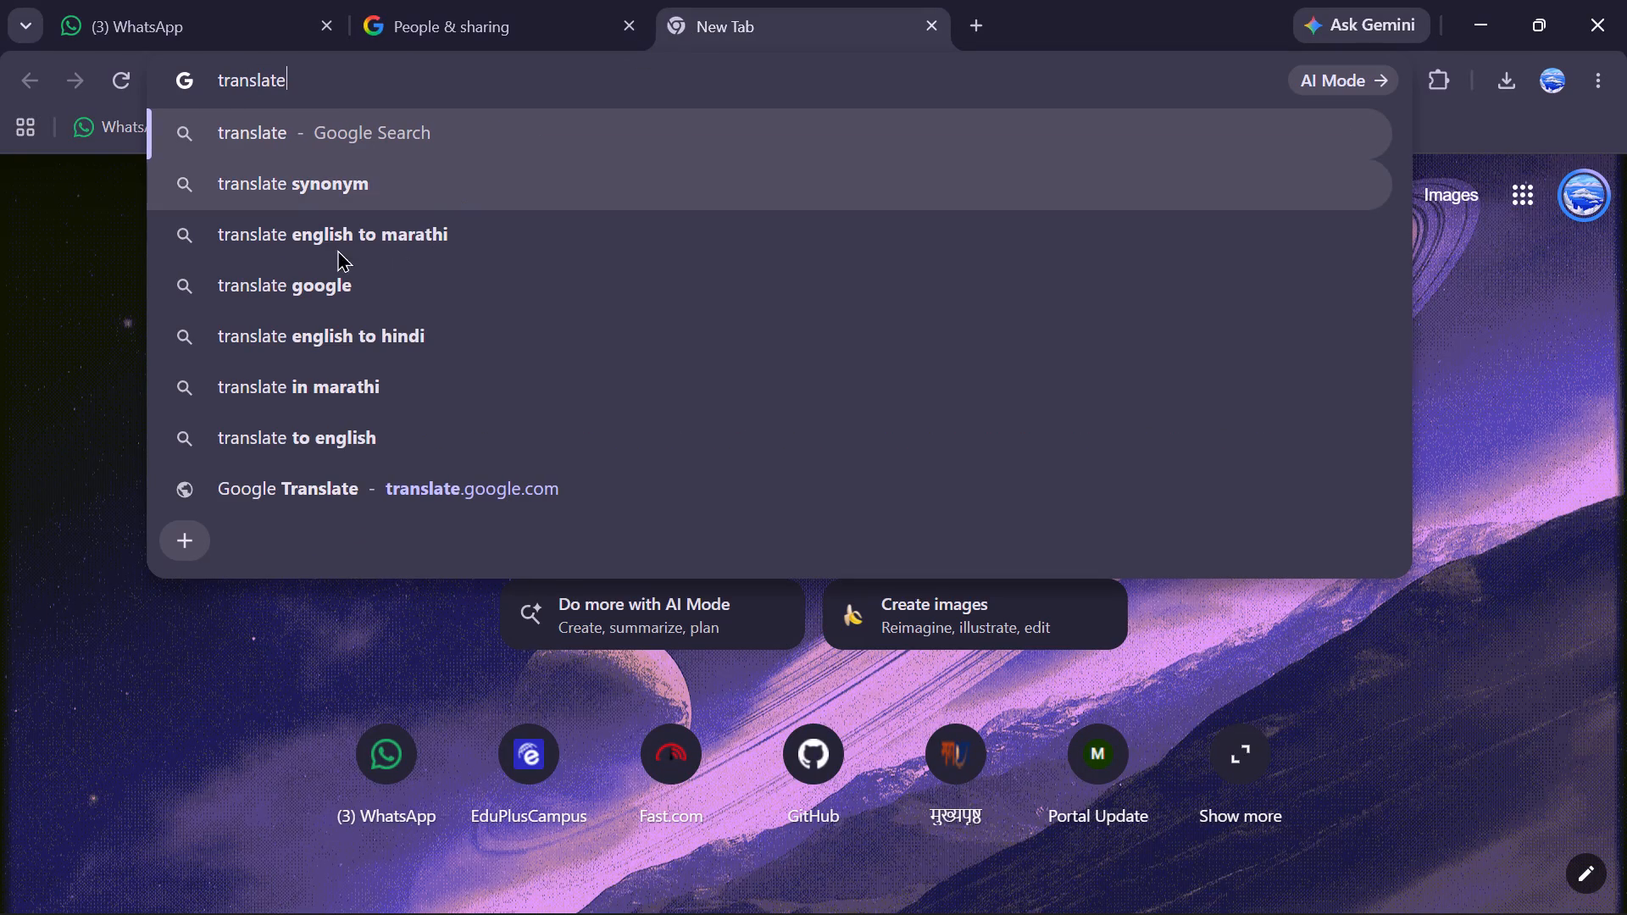
Search the web for "translate" and translate the copied Acknowledgement phrase into Hindi.
click(292, 132)
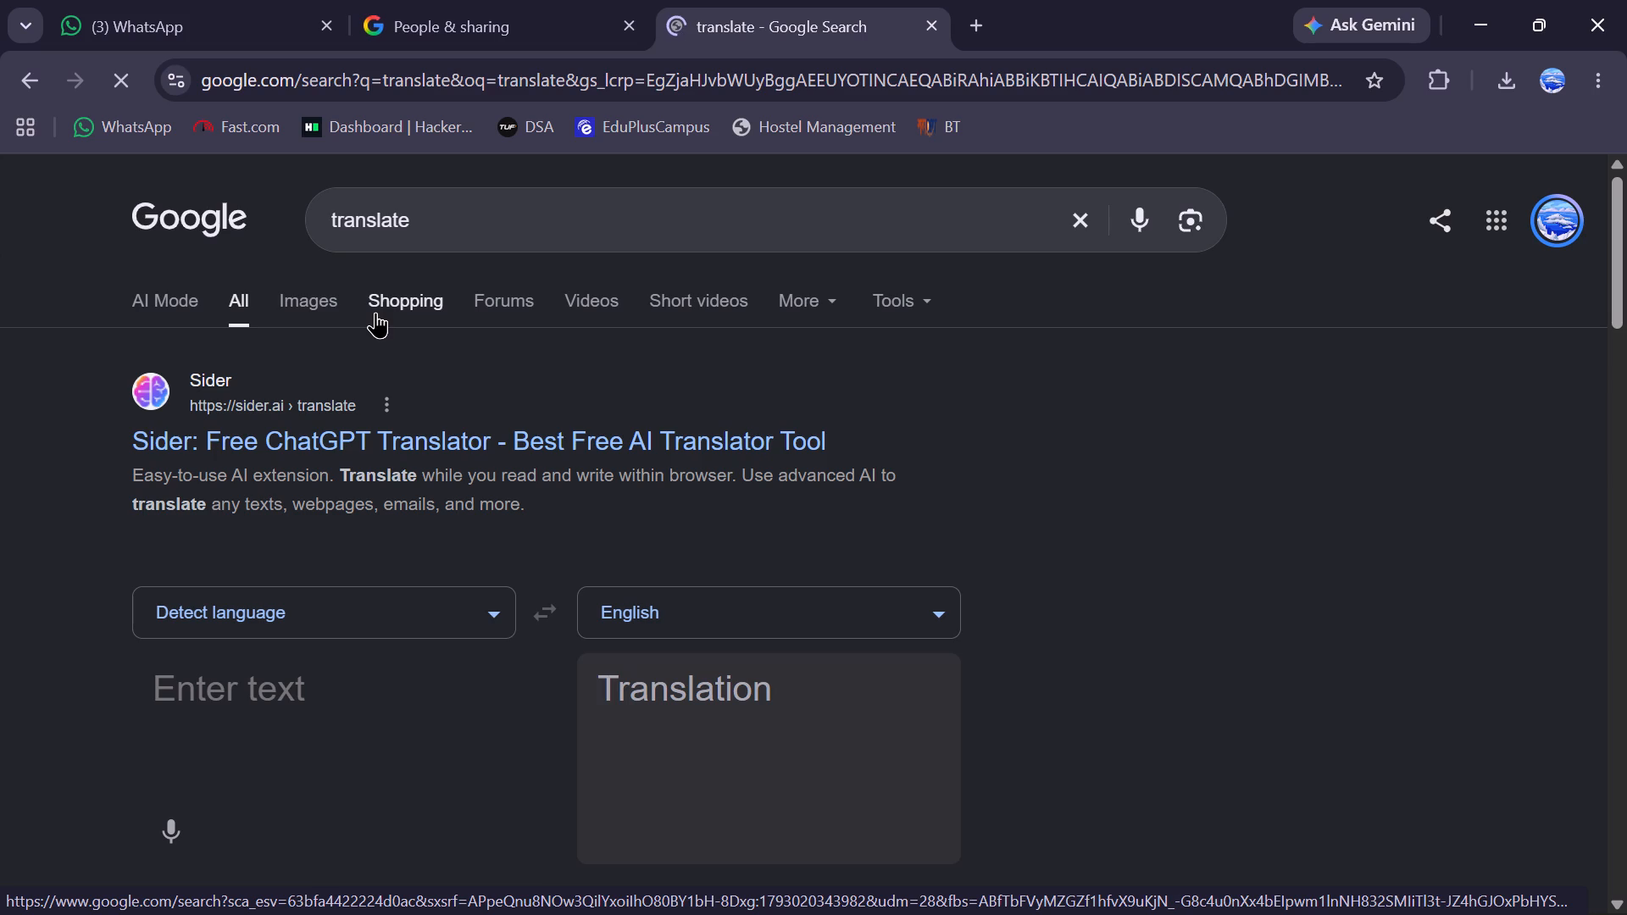
scroll(432, 487, down, 3)
scroll(524, 540, up, 2)
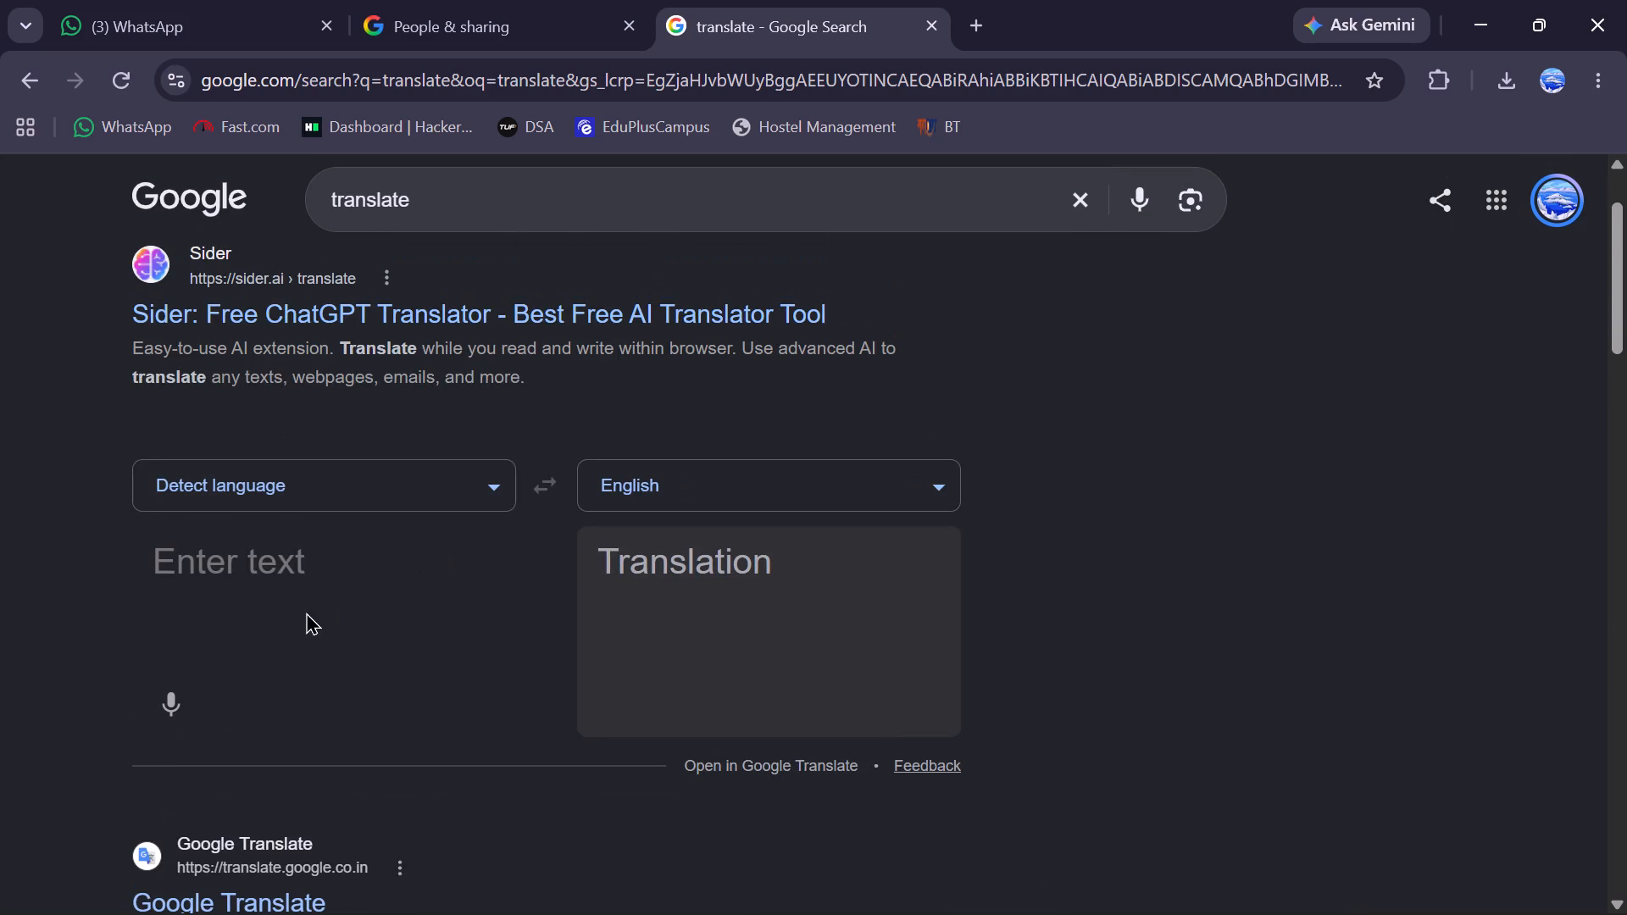
click(724, 494)
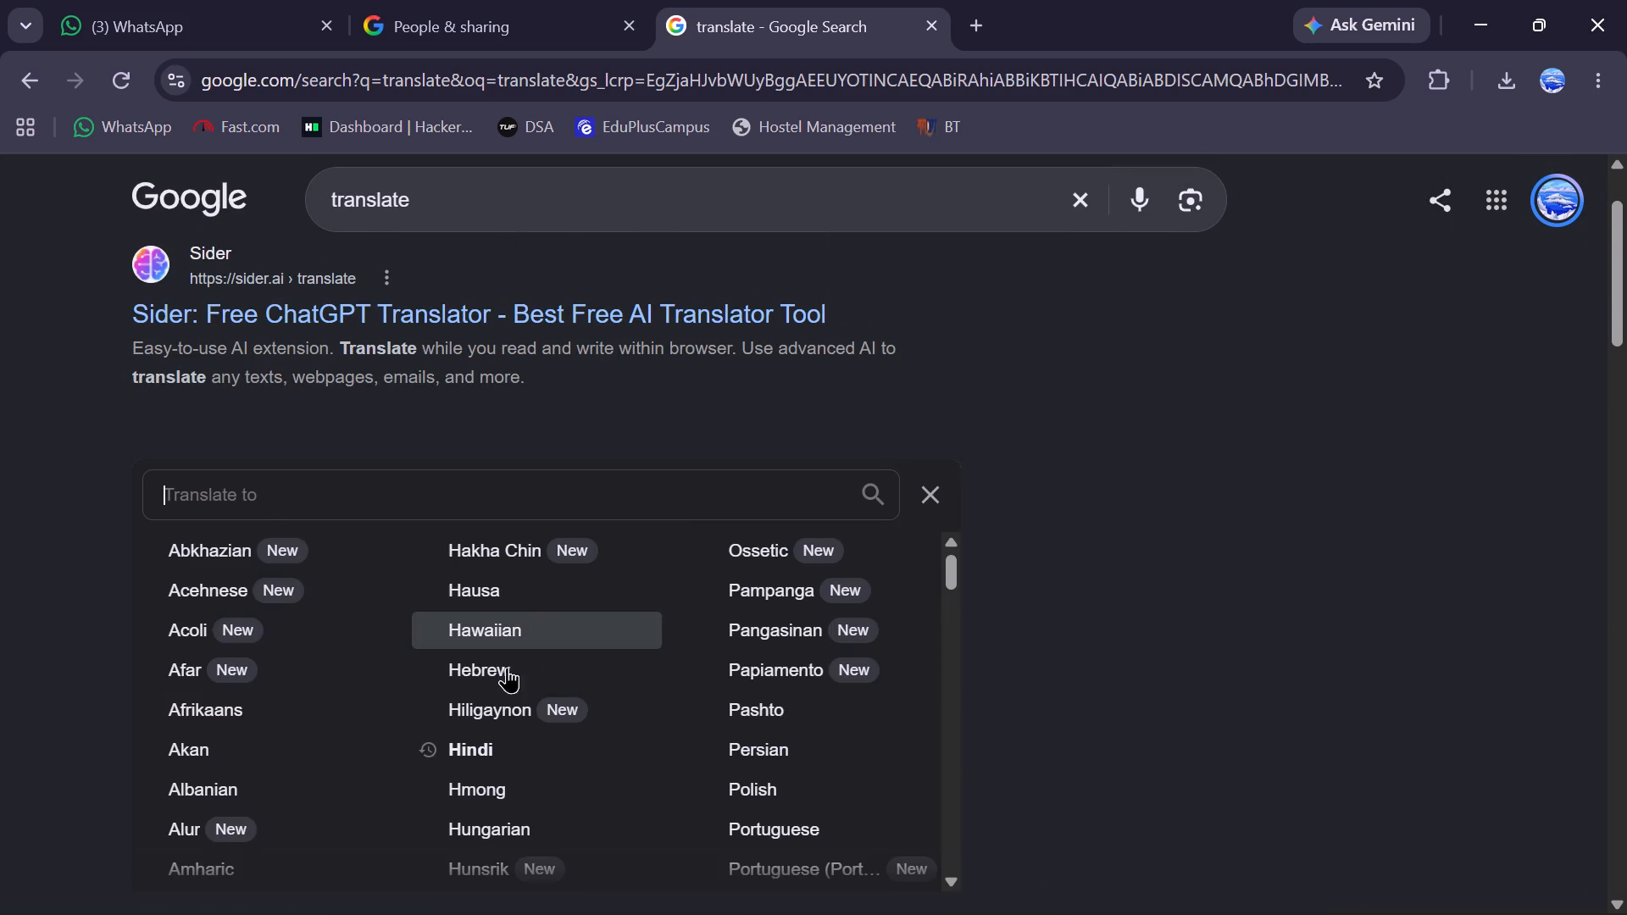
text(hindi)
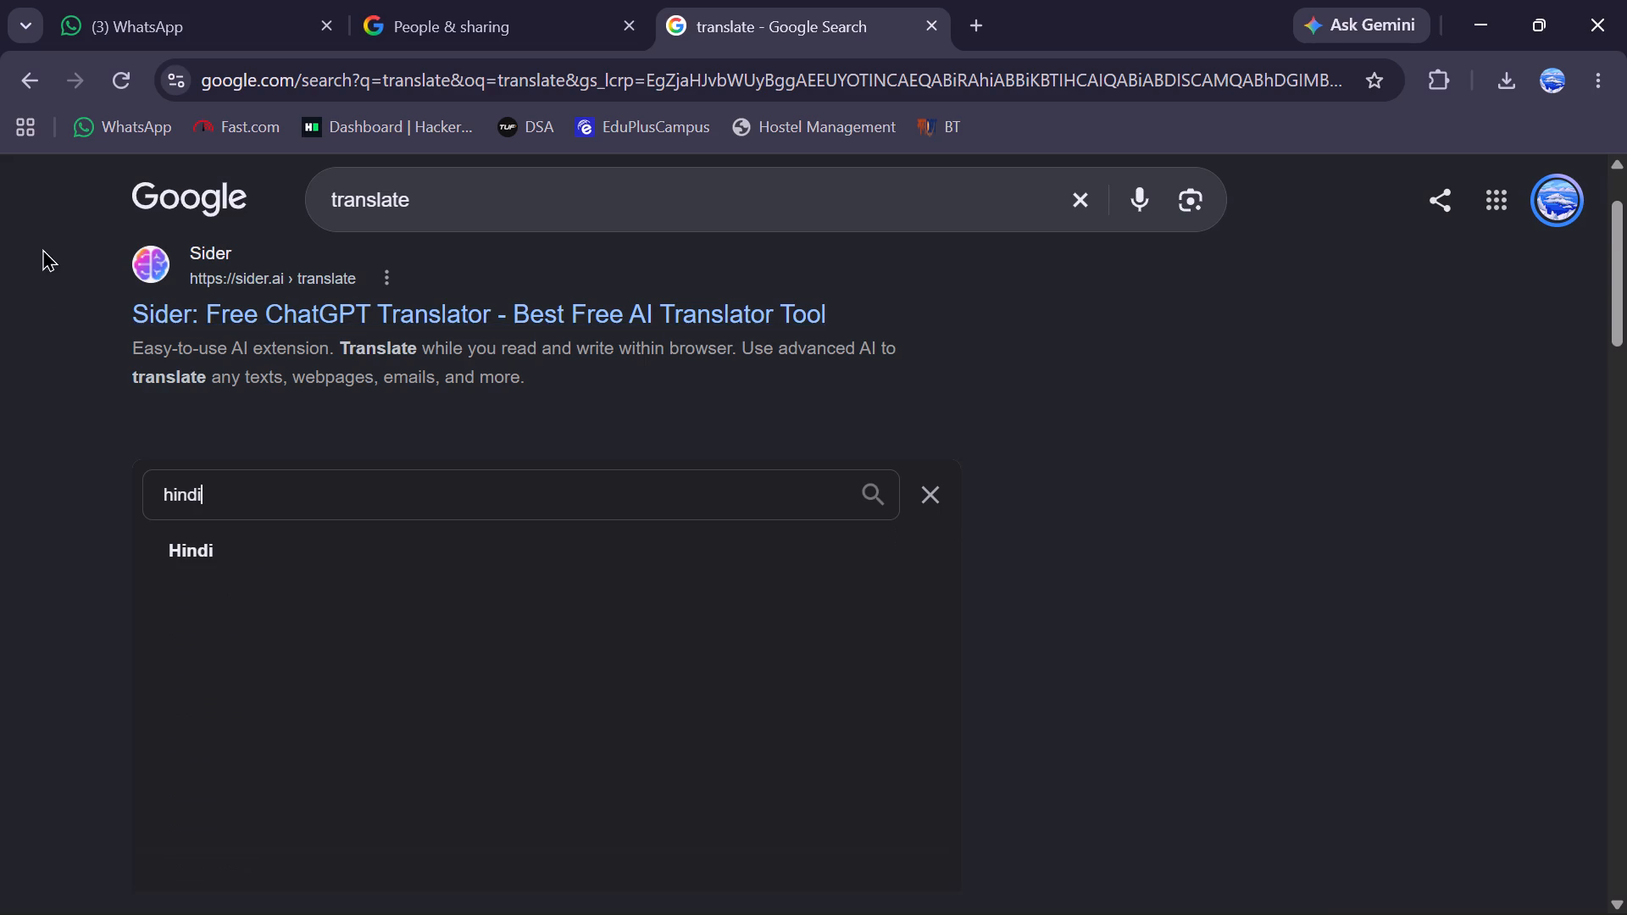
click(191, 561)
click(202, 558)
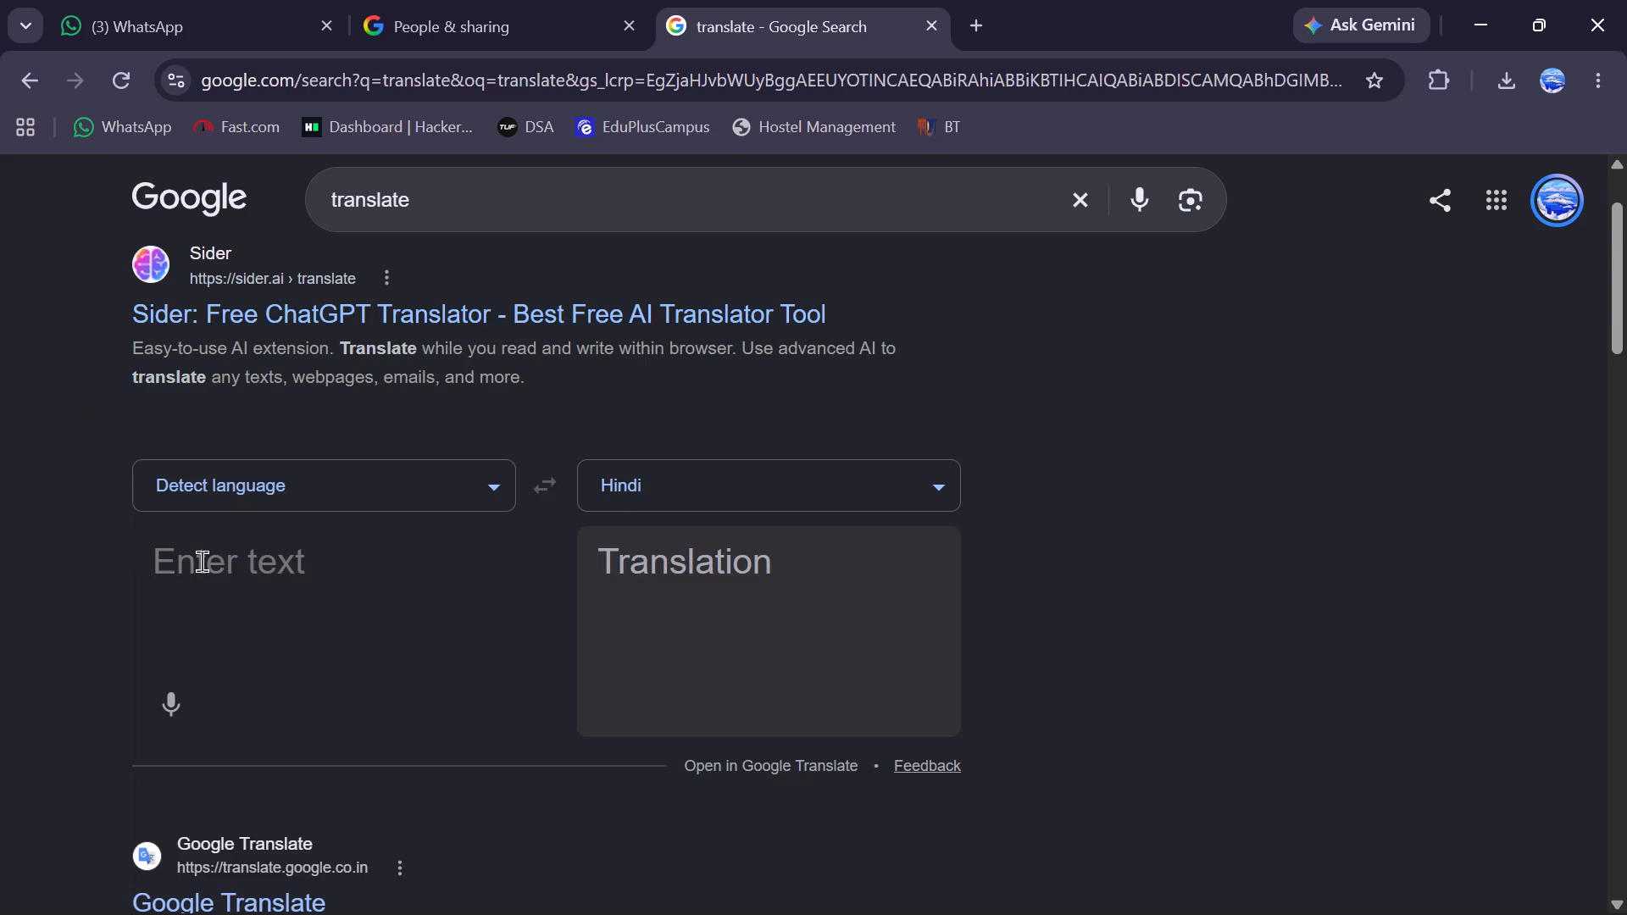
key(ctrl+v)
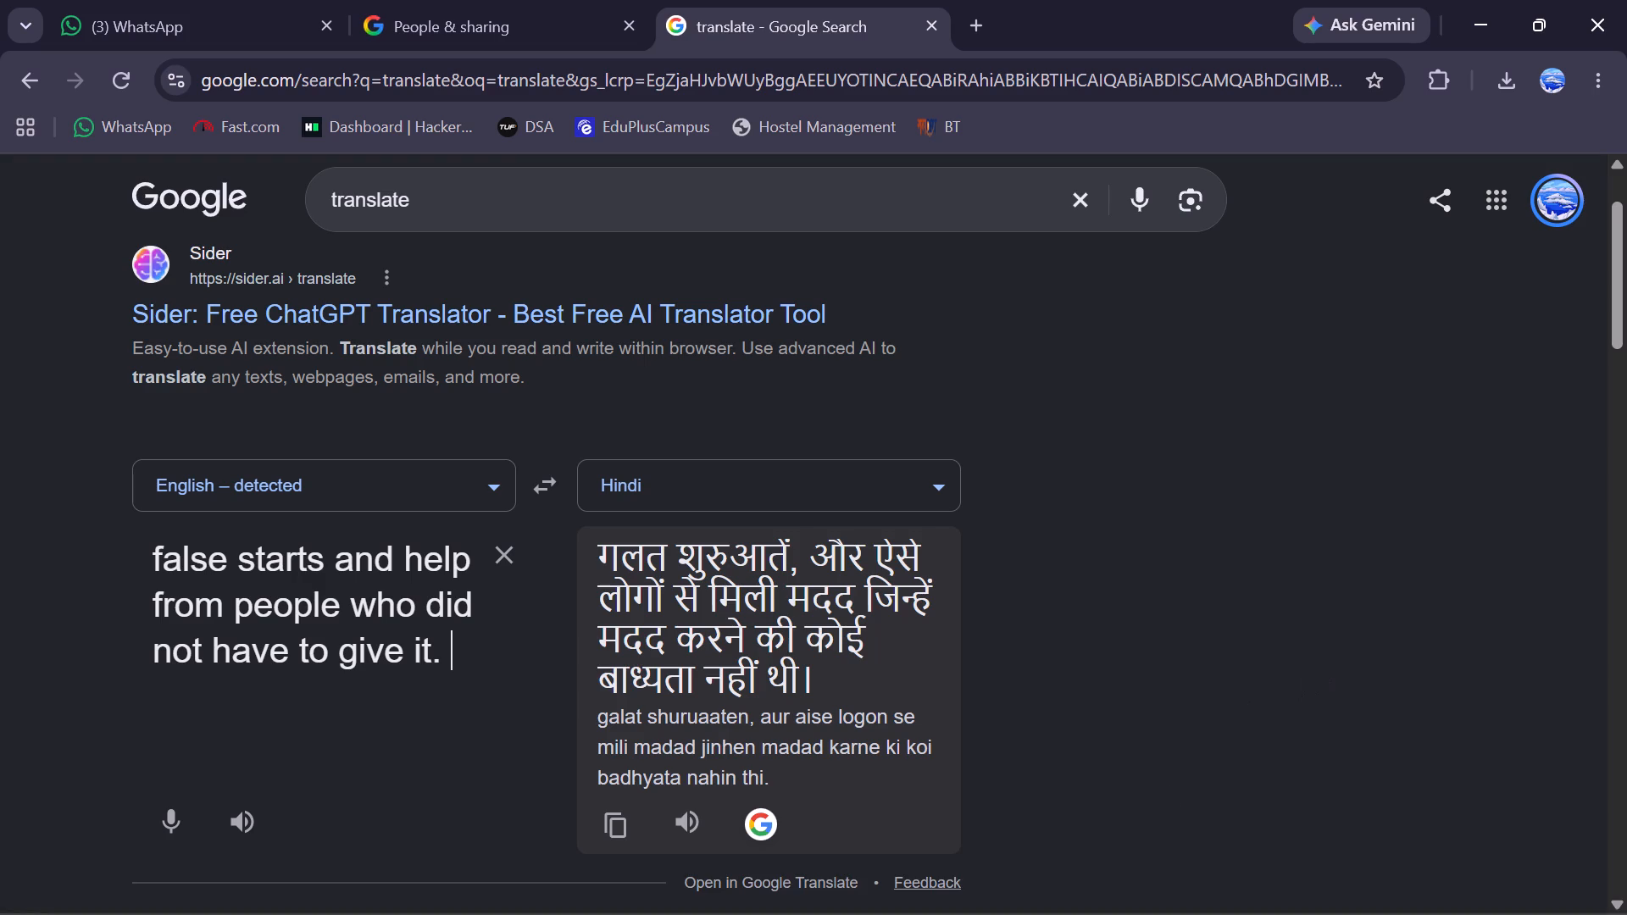
Switch back to the Word report and delete the Acknowledgement's entire opening paragraph, from "Every project looks tidy" to "along the way.".
click(1125, 882)
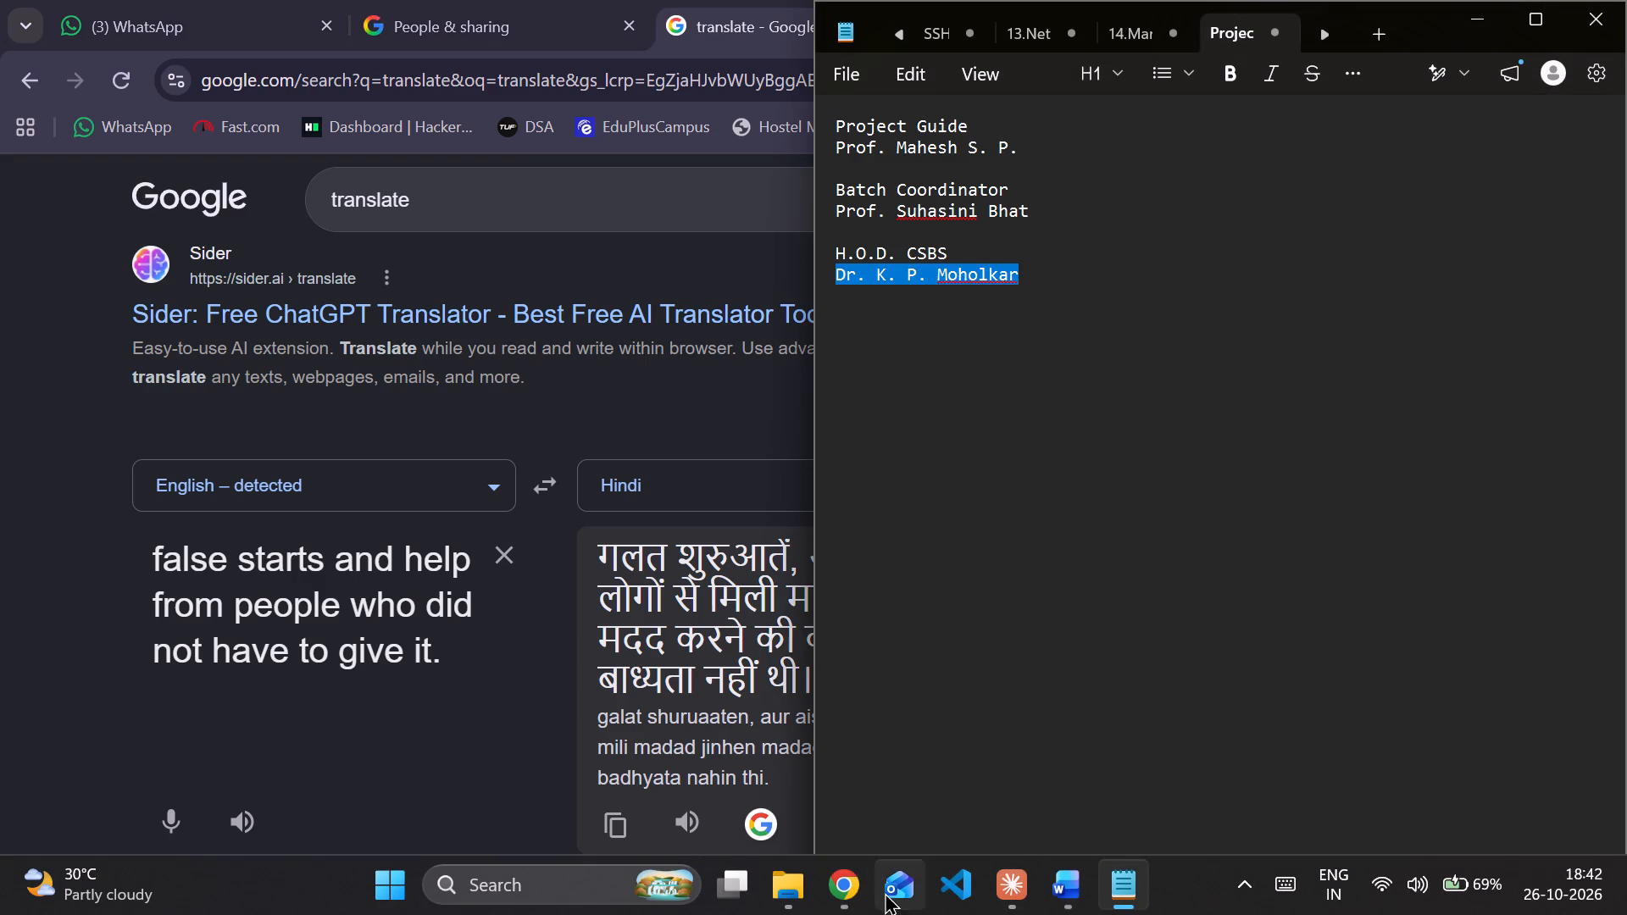
click(1076, 907)
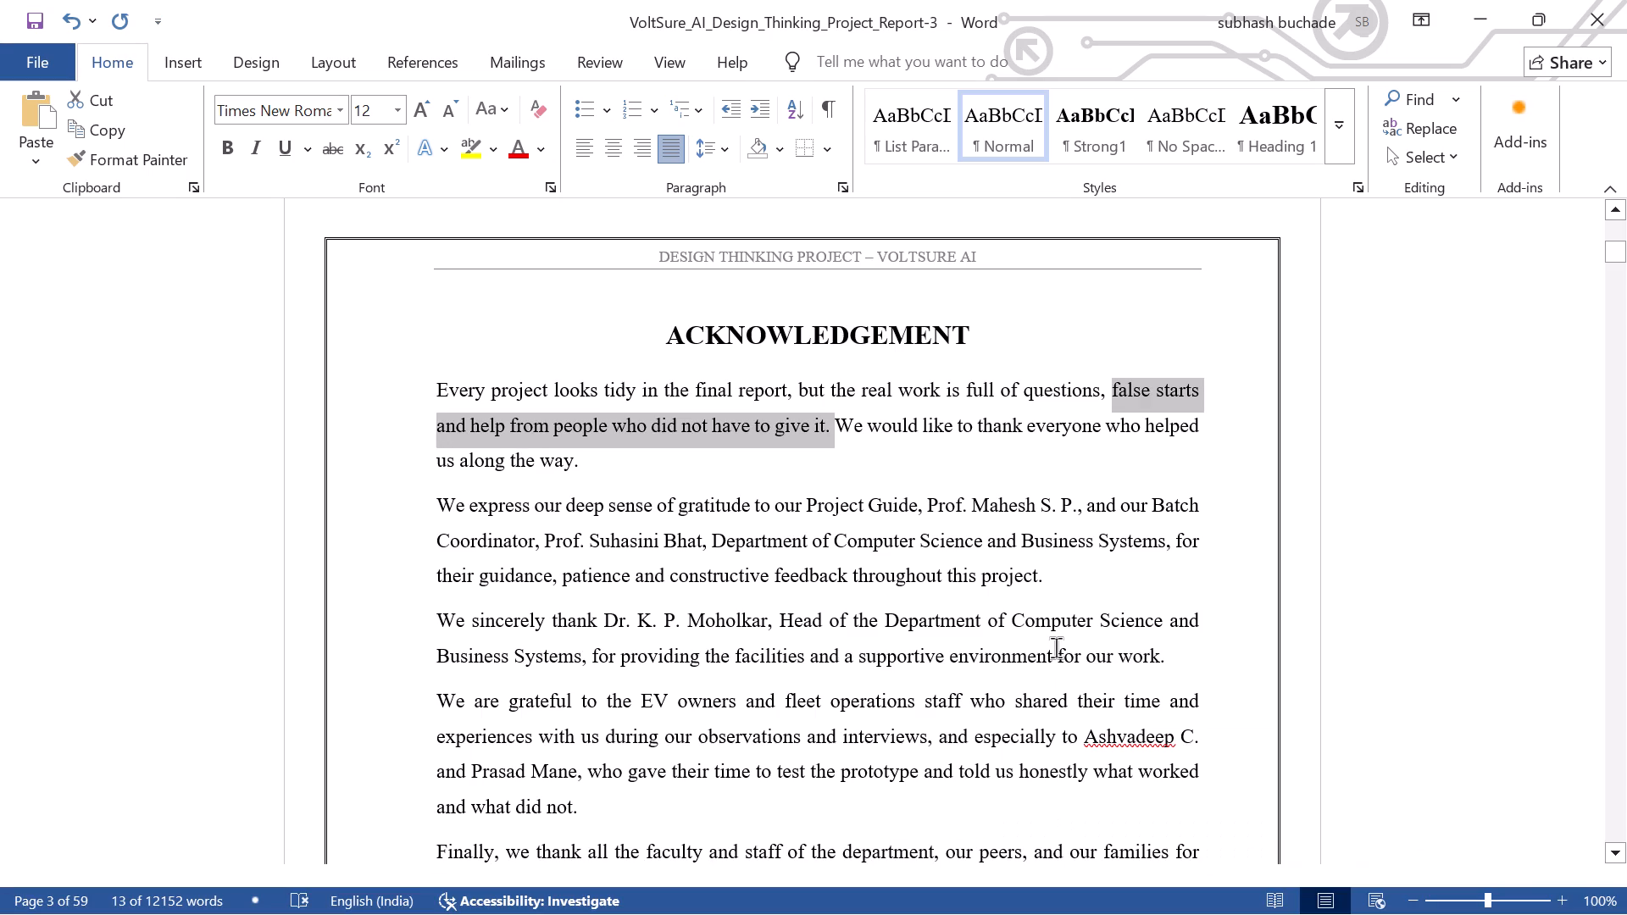
key(BackSpace)
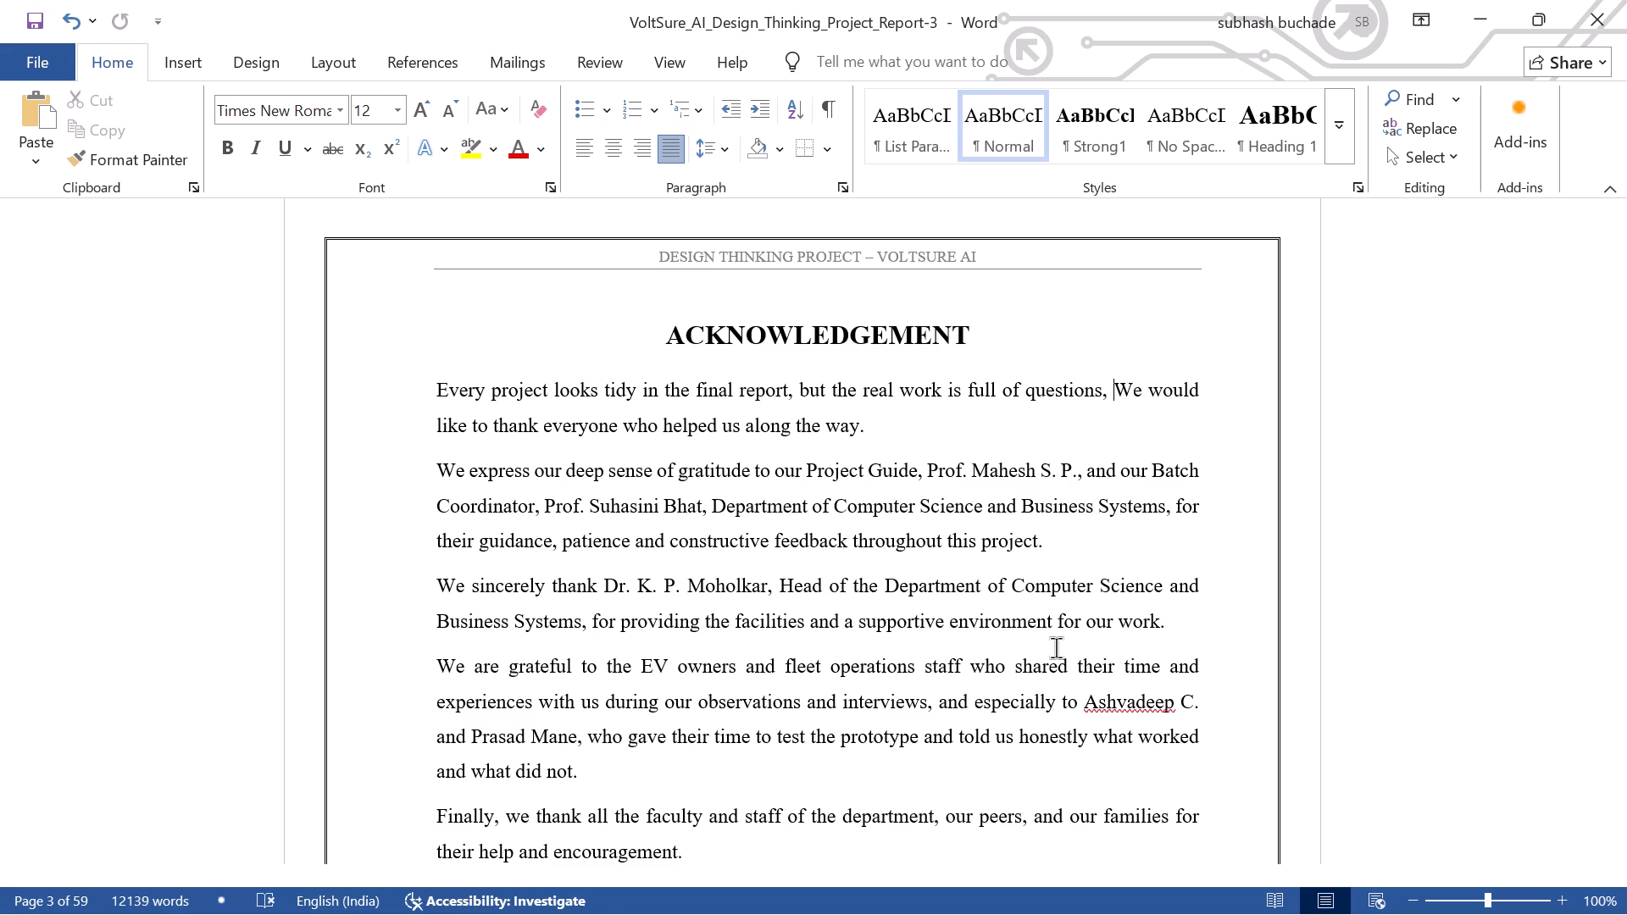
drag(877, 424, 380, 381)
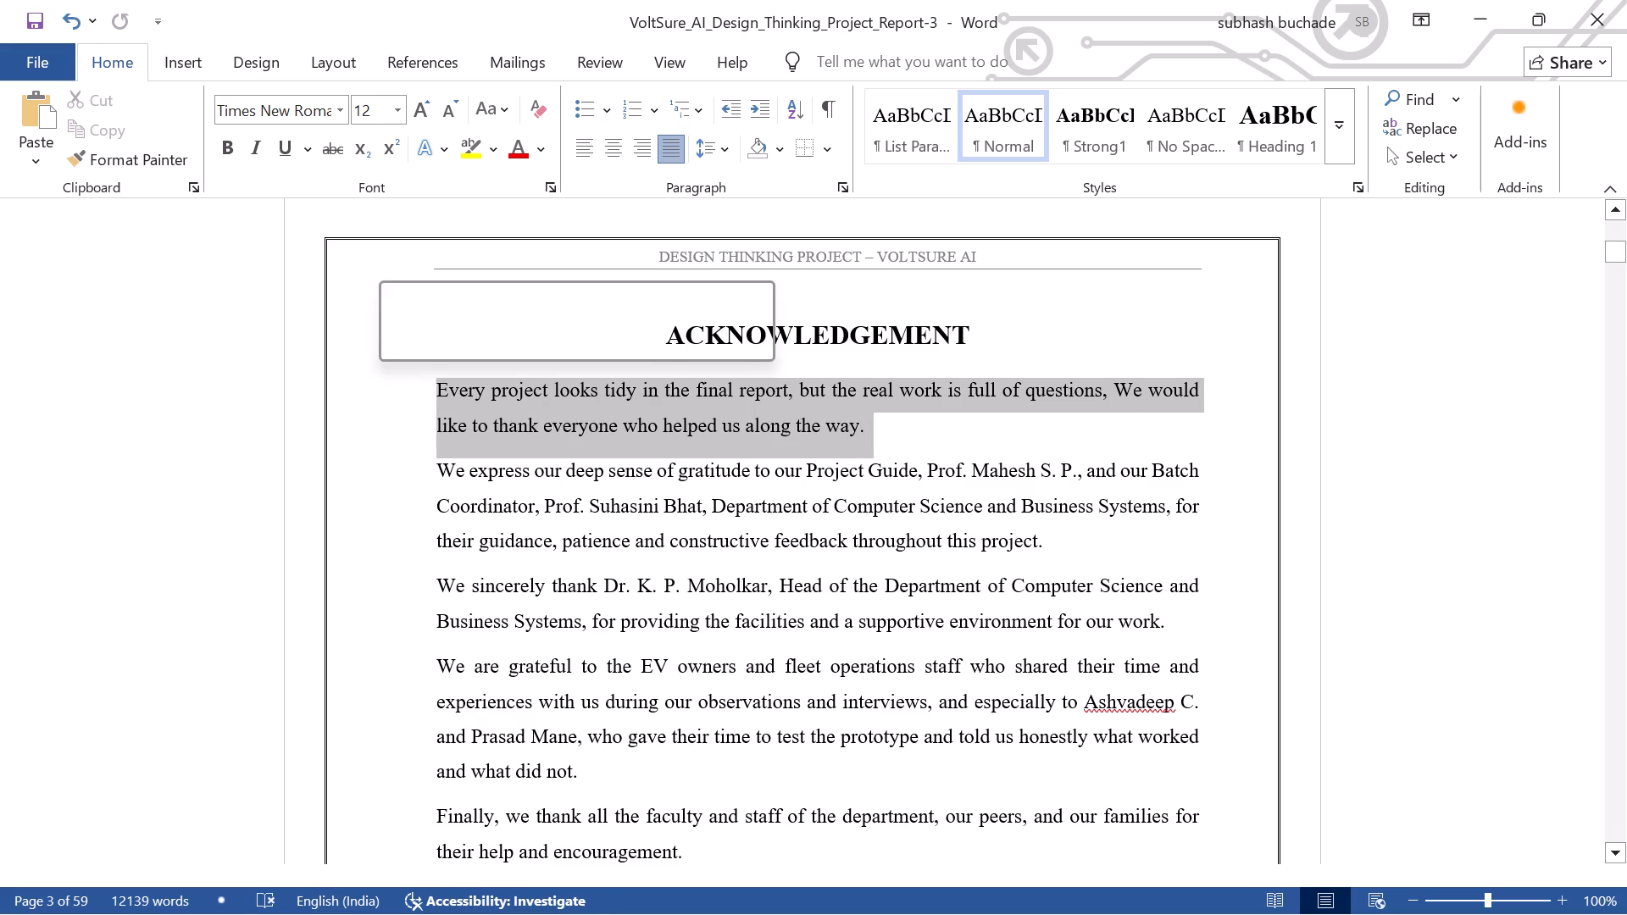
key(BackSpace)
Review the remaining Acknowledgement text and the Abstract through to its Keywords paragraph.
scroll(418, 414, down, 4)
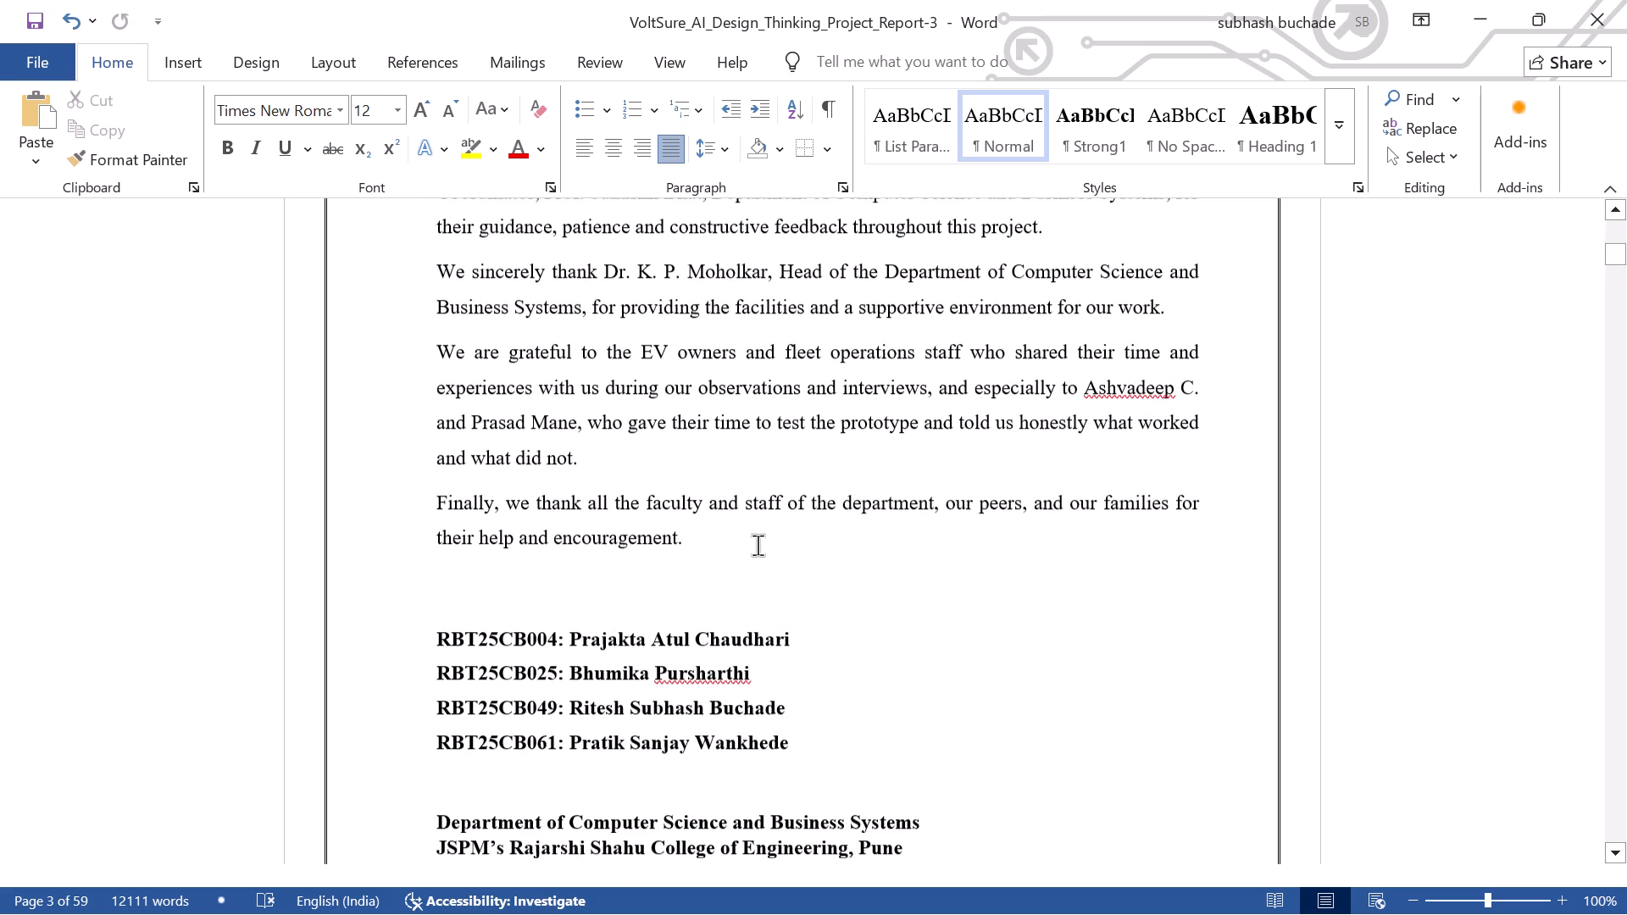
scroll(765, 568, down, 17)
scroll(766, 574, up, 5)
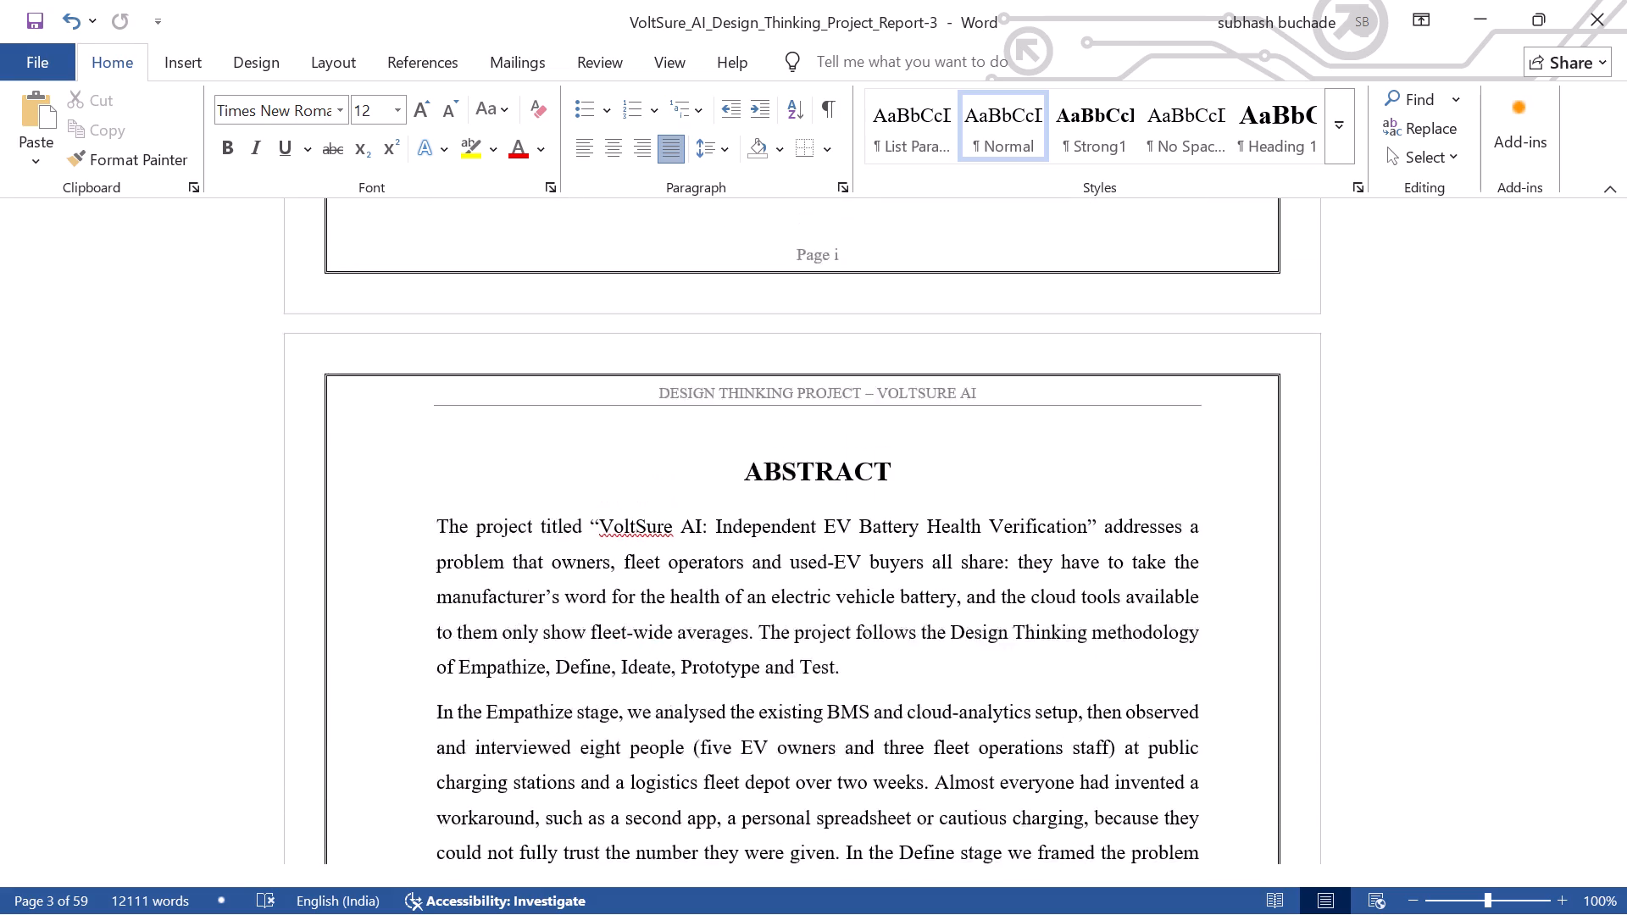
scroll(766, 574, up, 15)
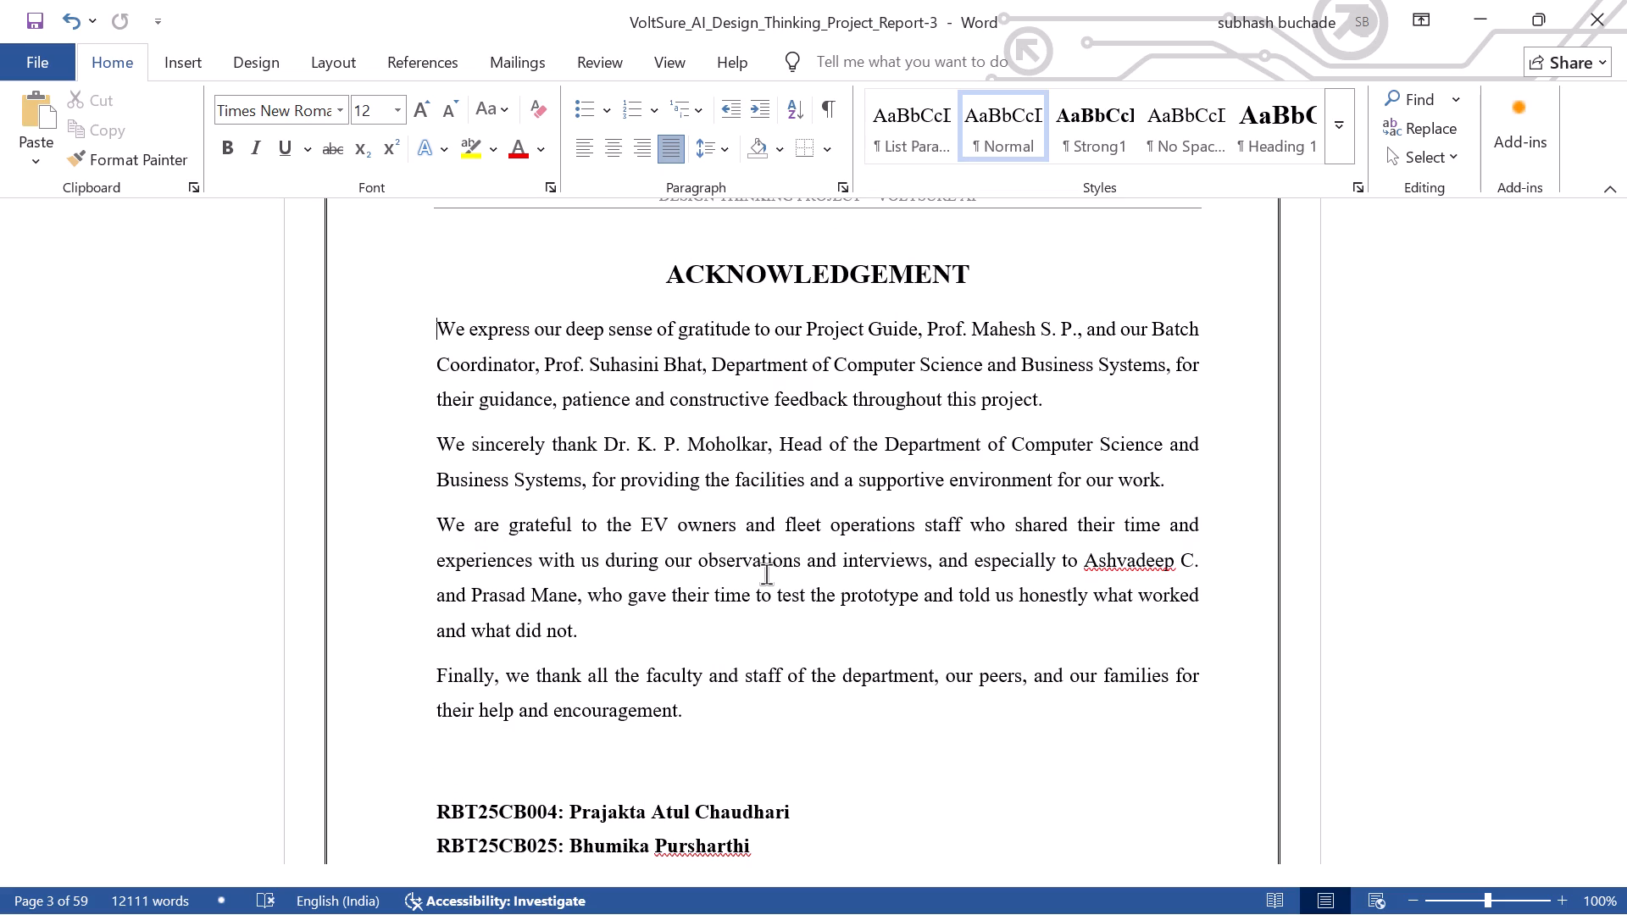
scroll(766, 574, down, 2)
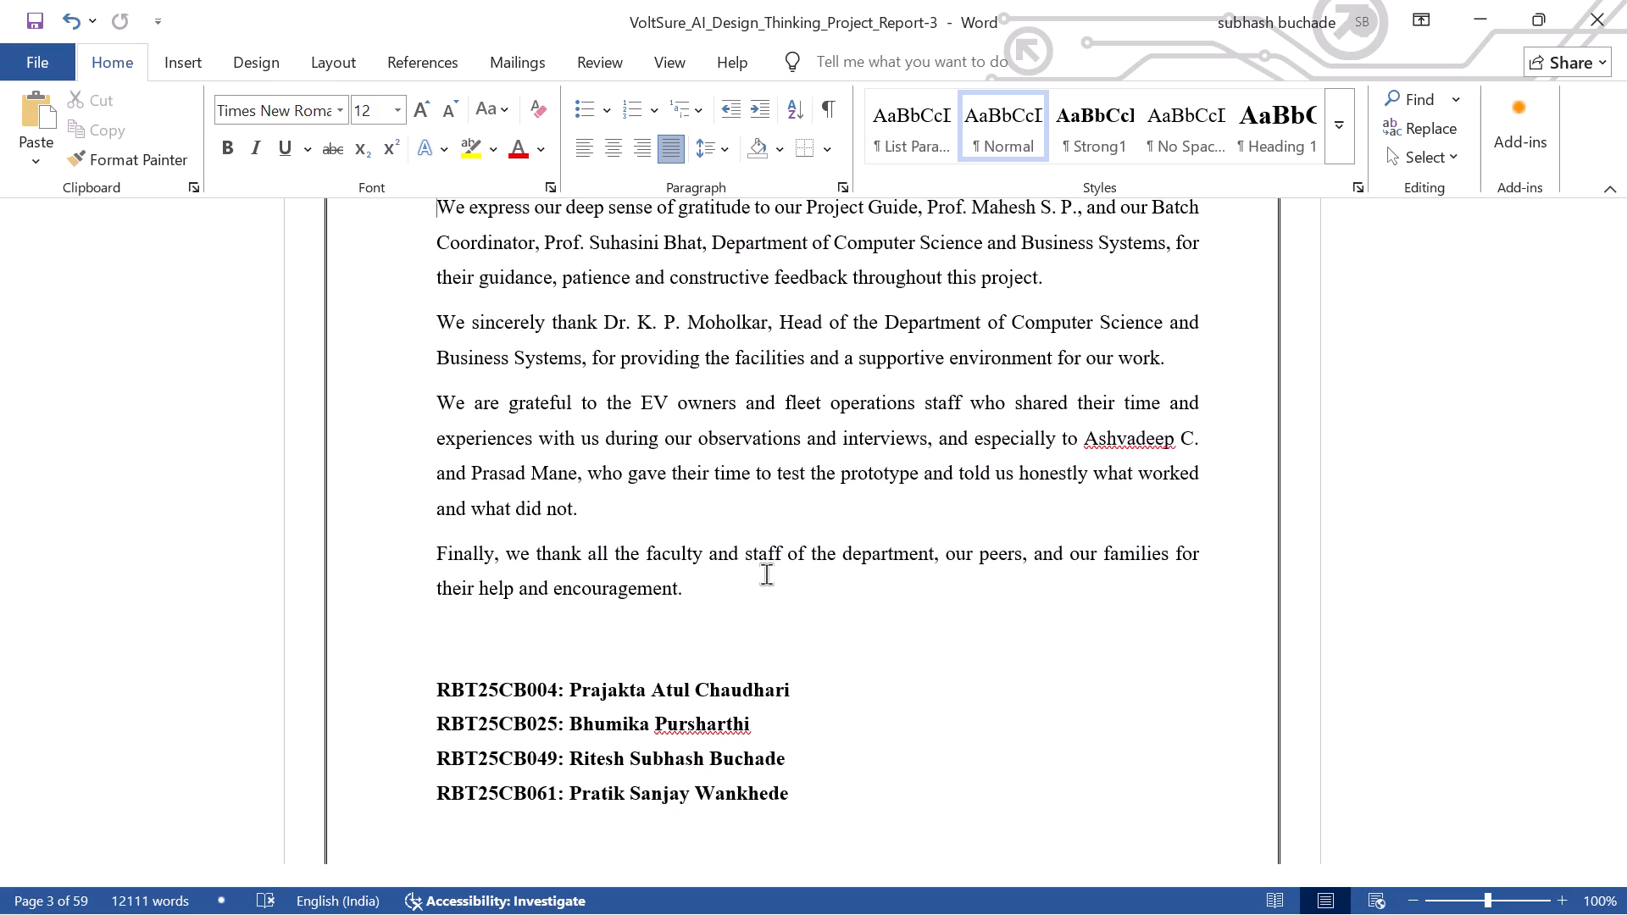
scroll(766, 574, down, 13)
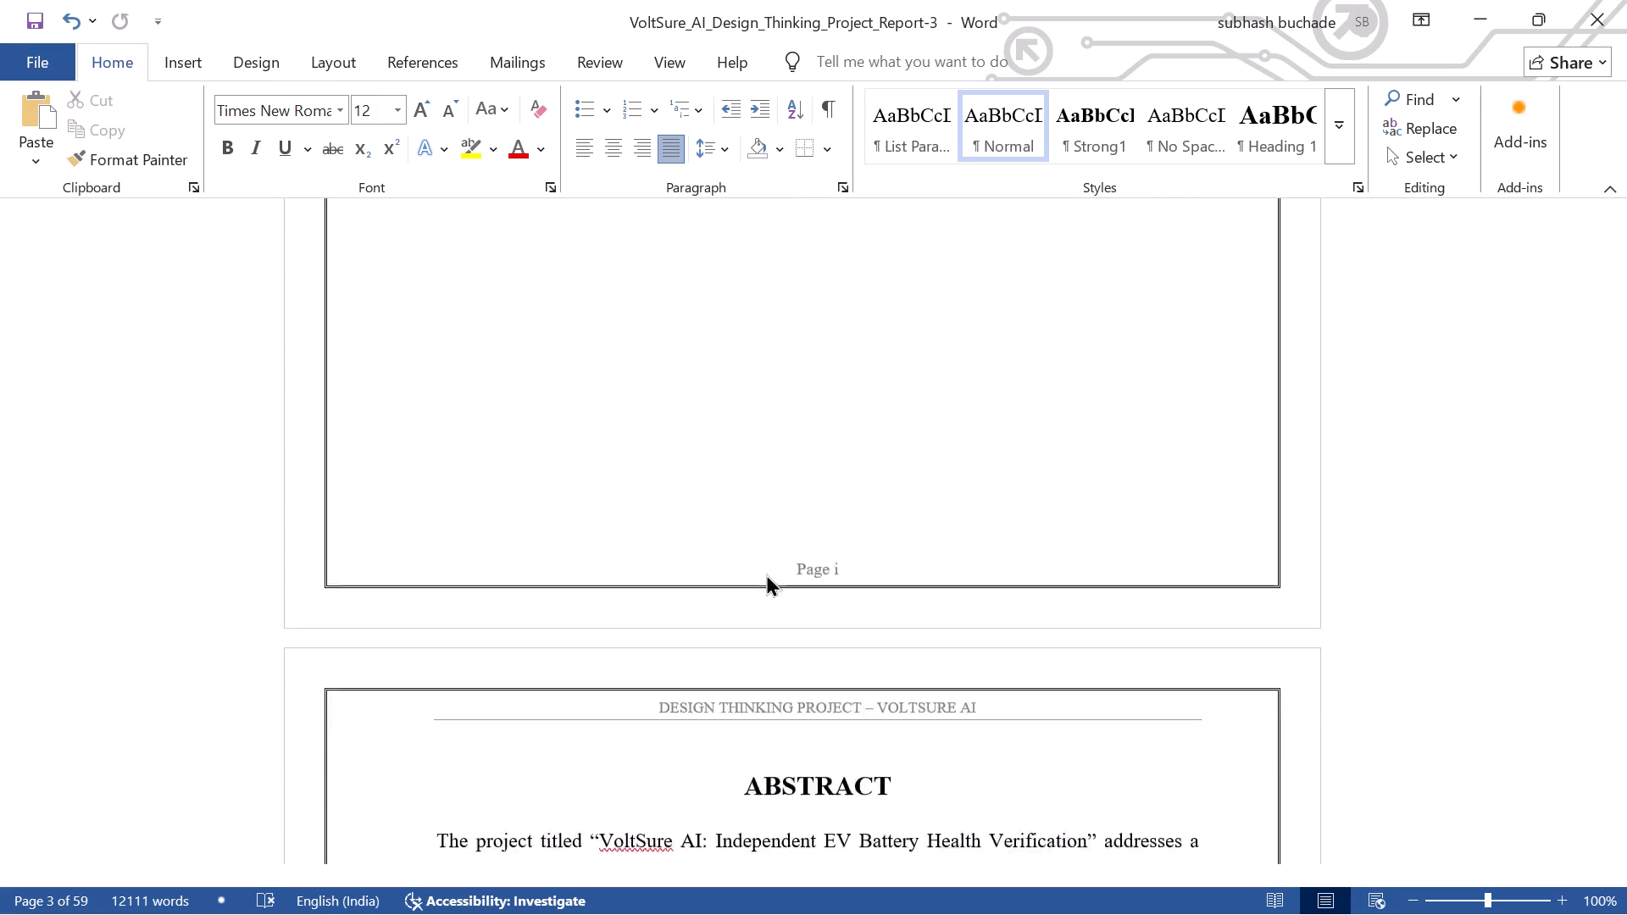
scroll(766, 574, down, 2)
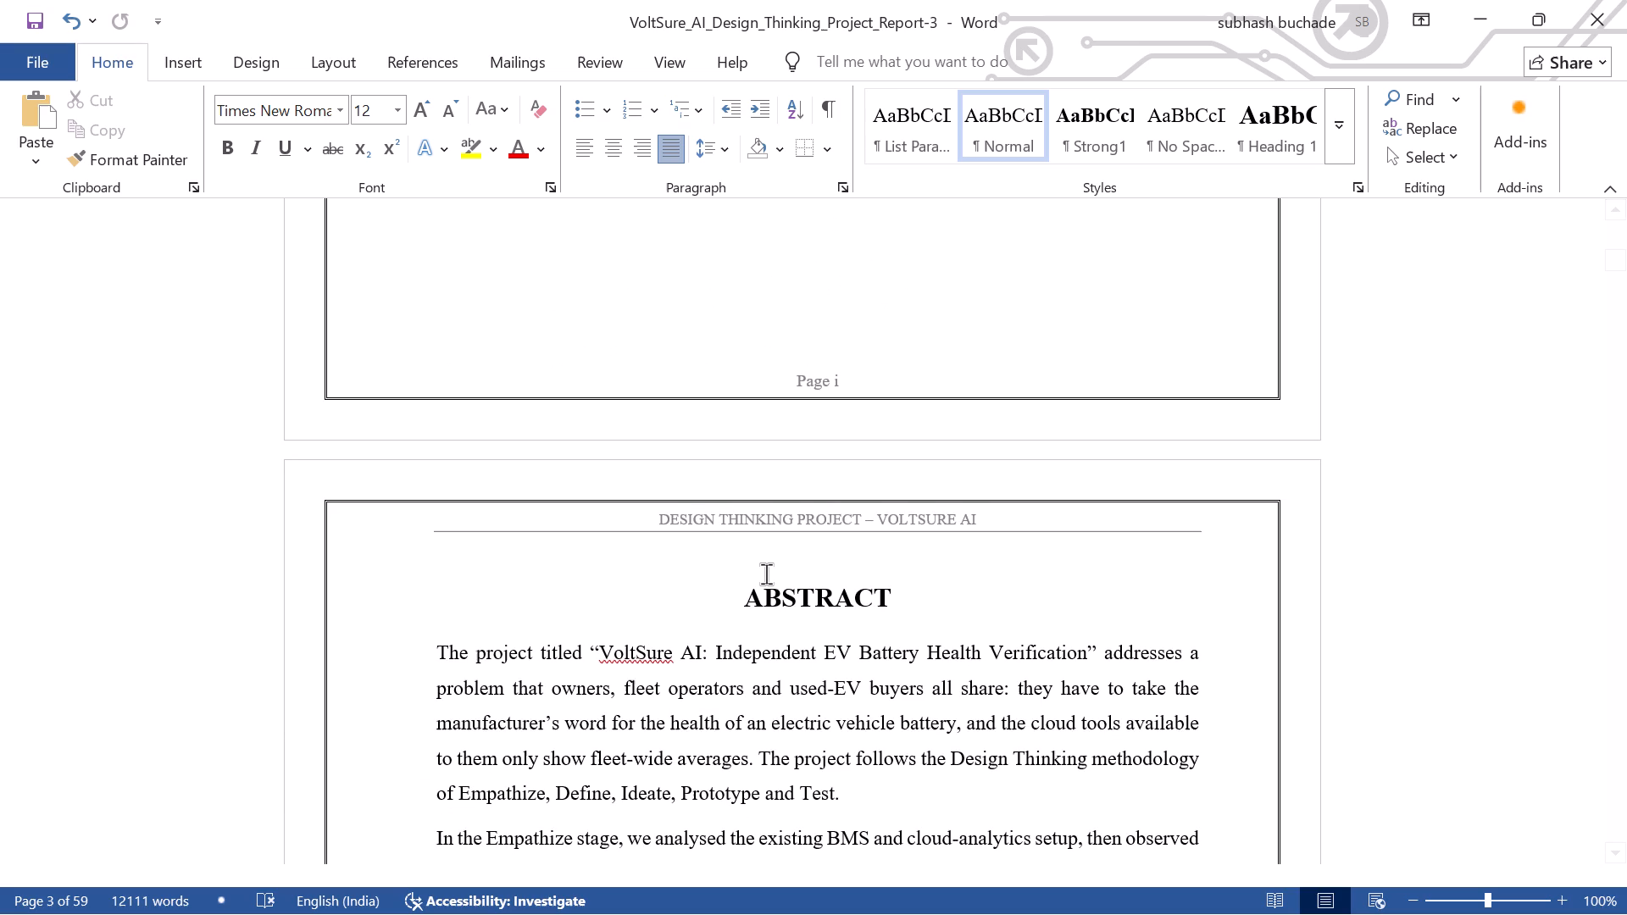
scroll(766, 574, down, 2)
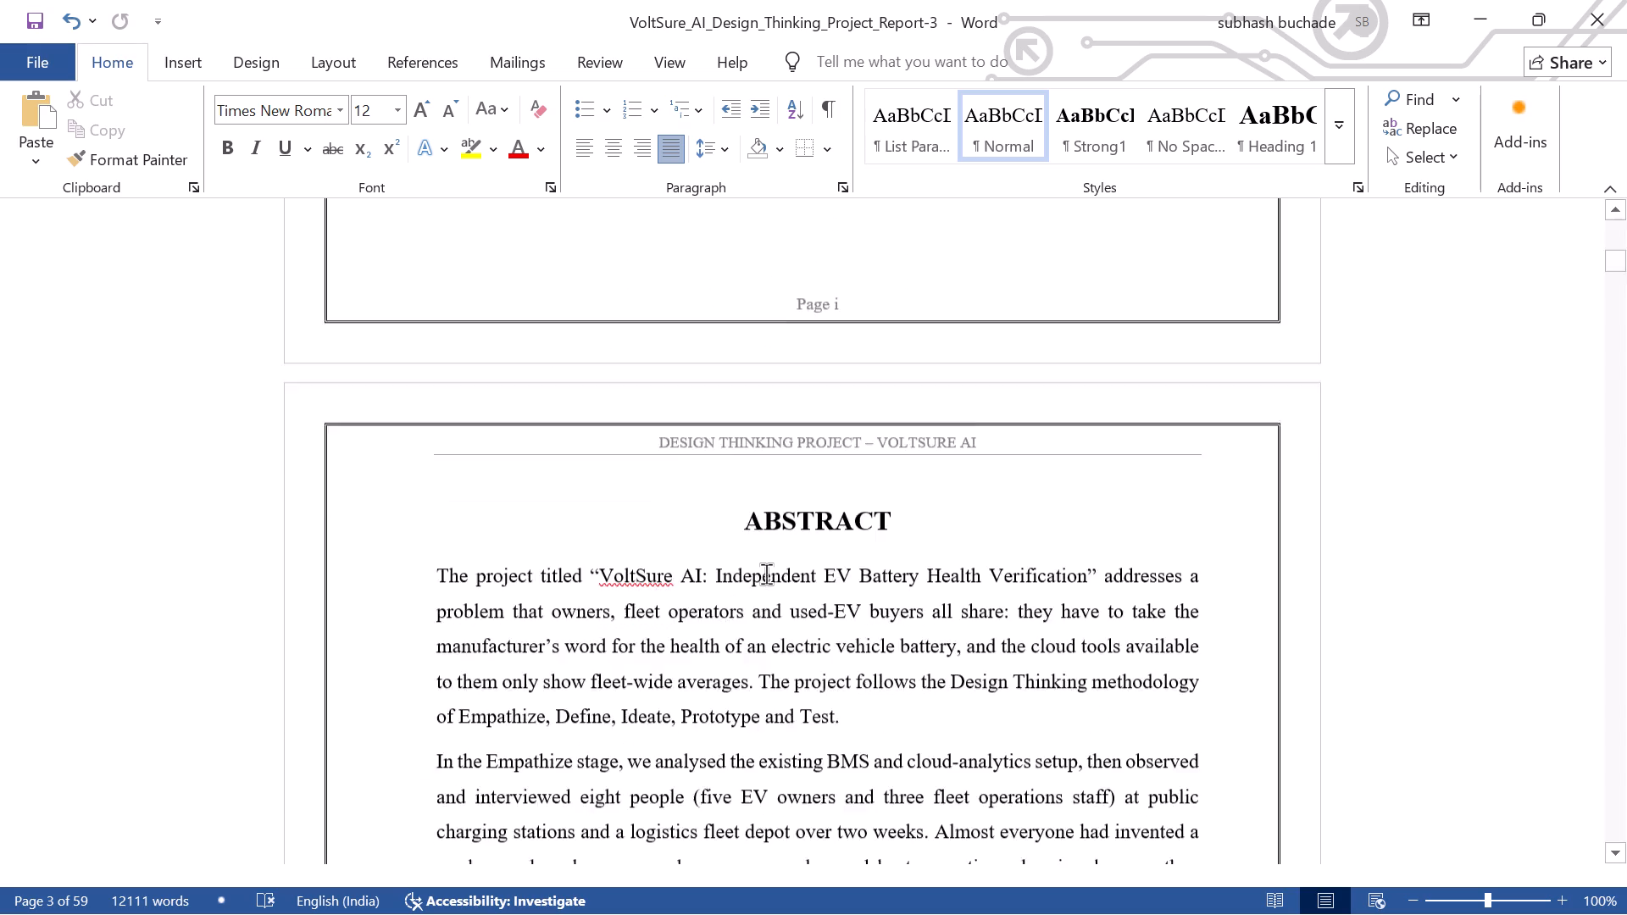
scroll(766, 574, down, 12)
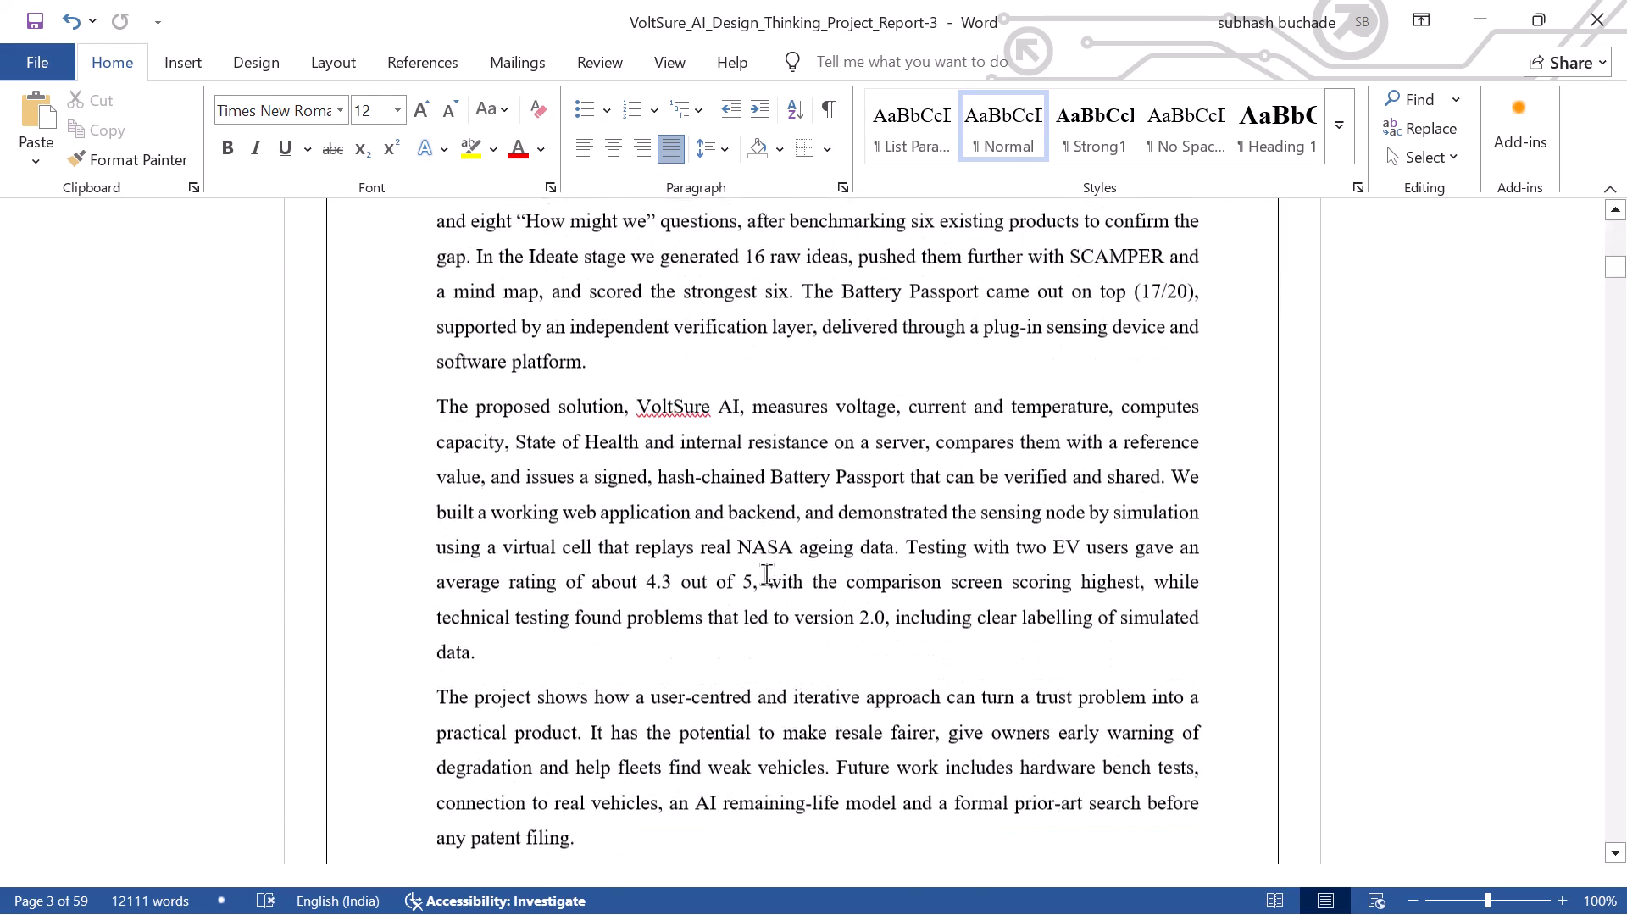
scroll(766, 574, down, 8)
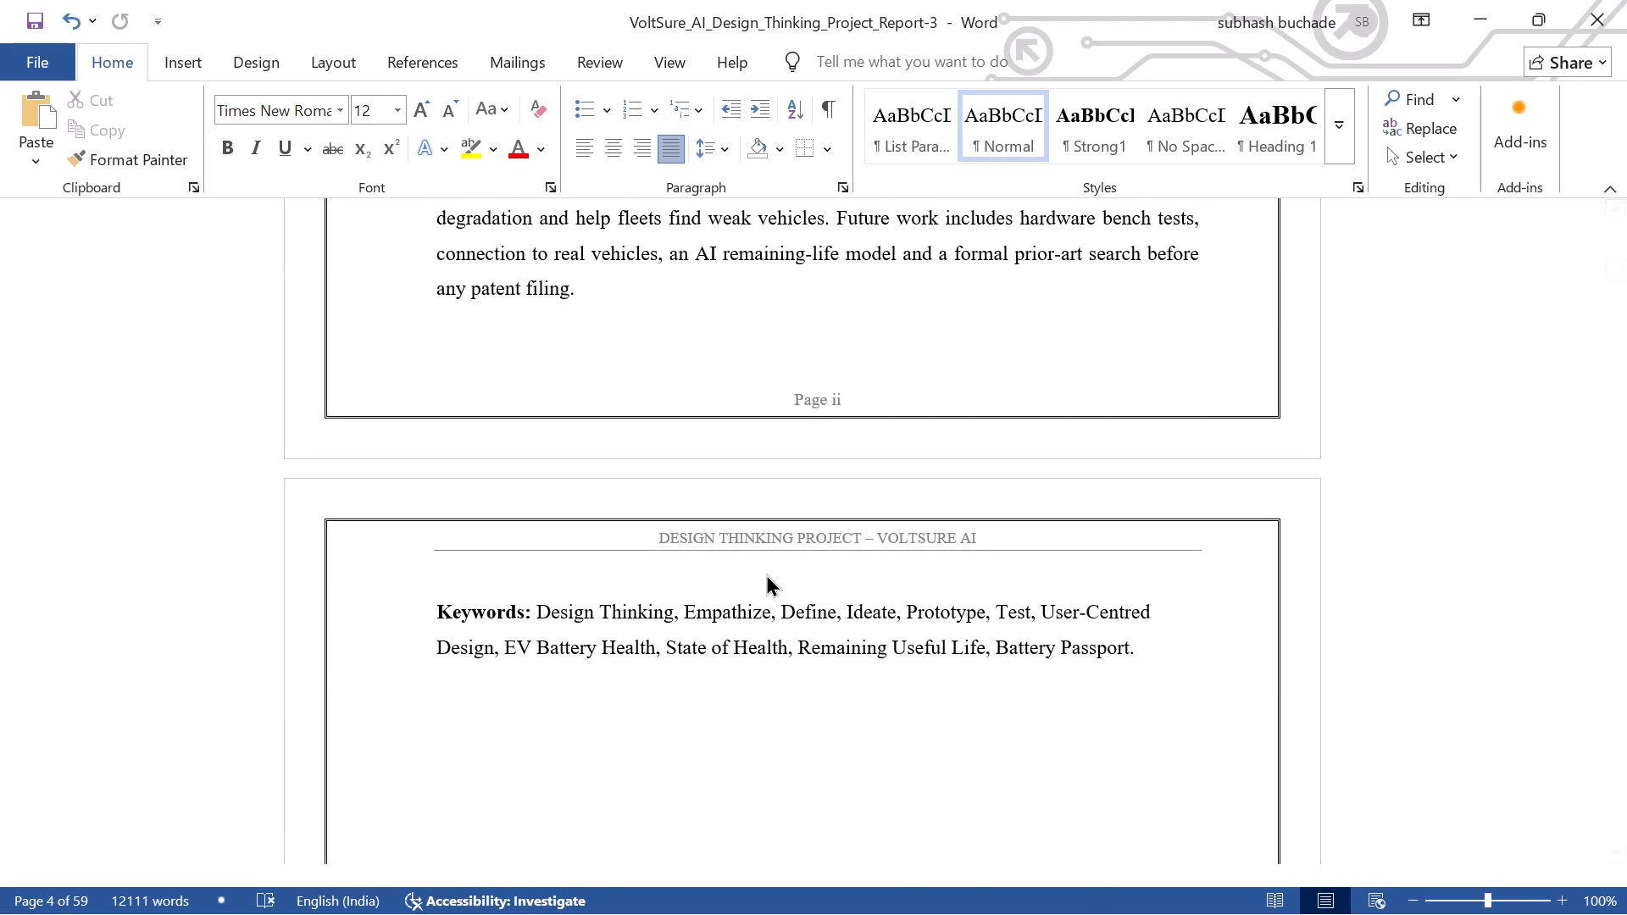
Insert "AI Based" before "Independent" in the project title quoted in the Abstract's first sentence.
scroll(766, 574, up, 7)
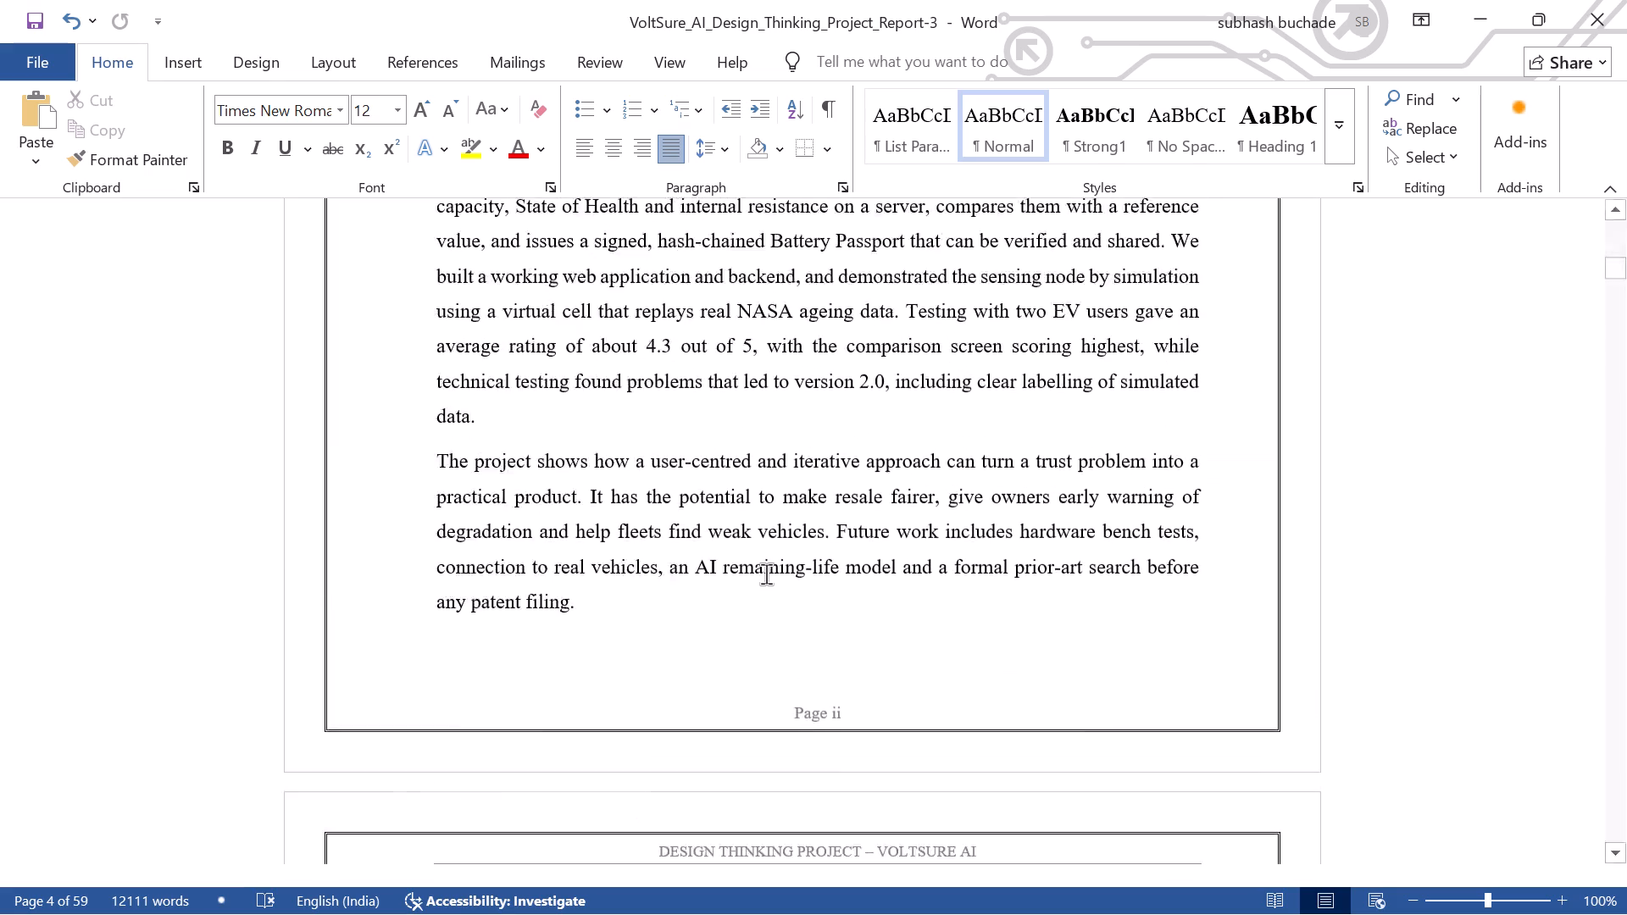
scroll(766, 574, up, 10)
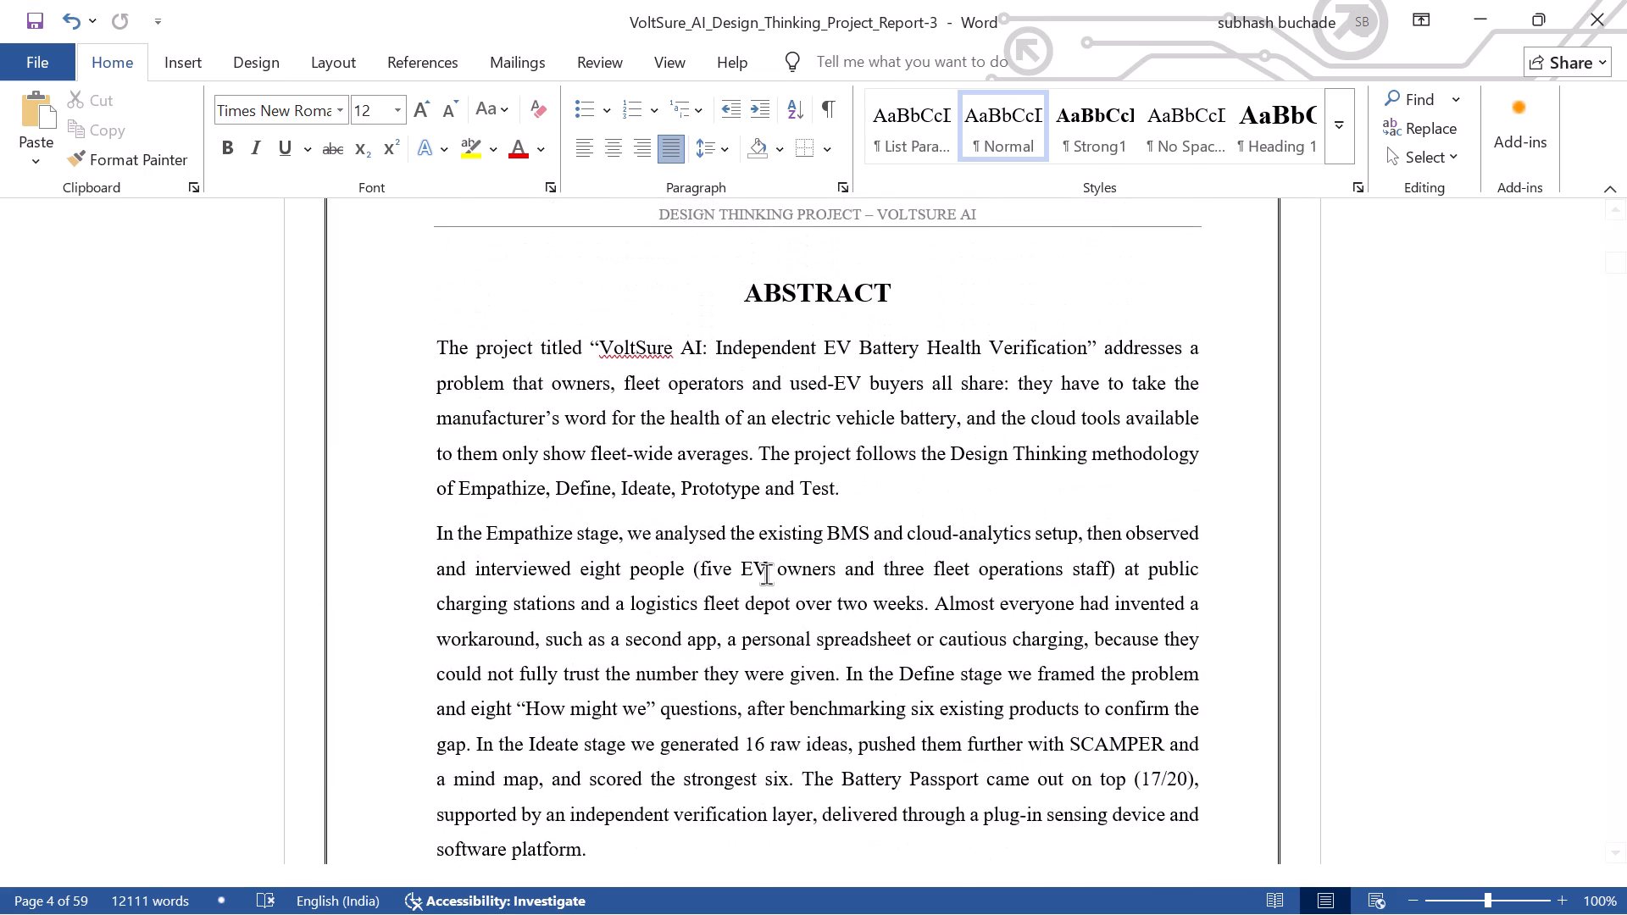
click(714, 341)
text(AI)
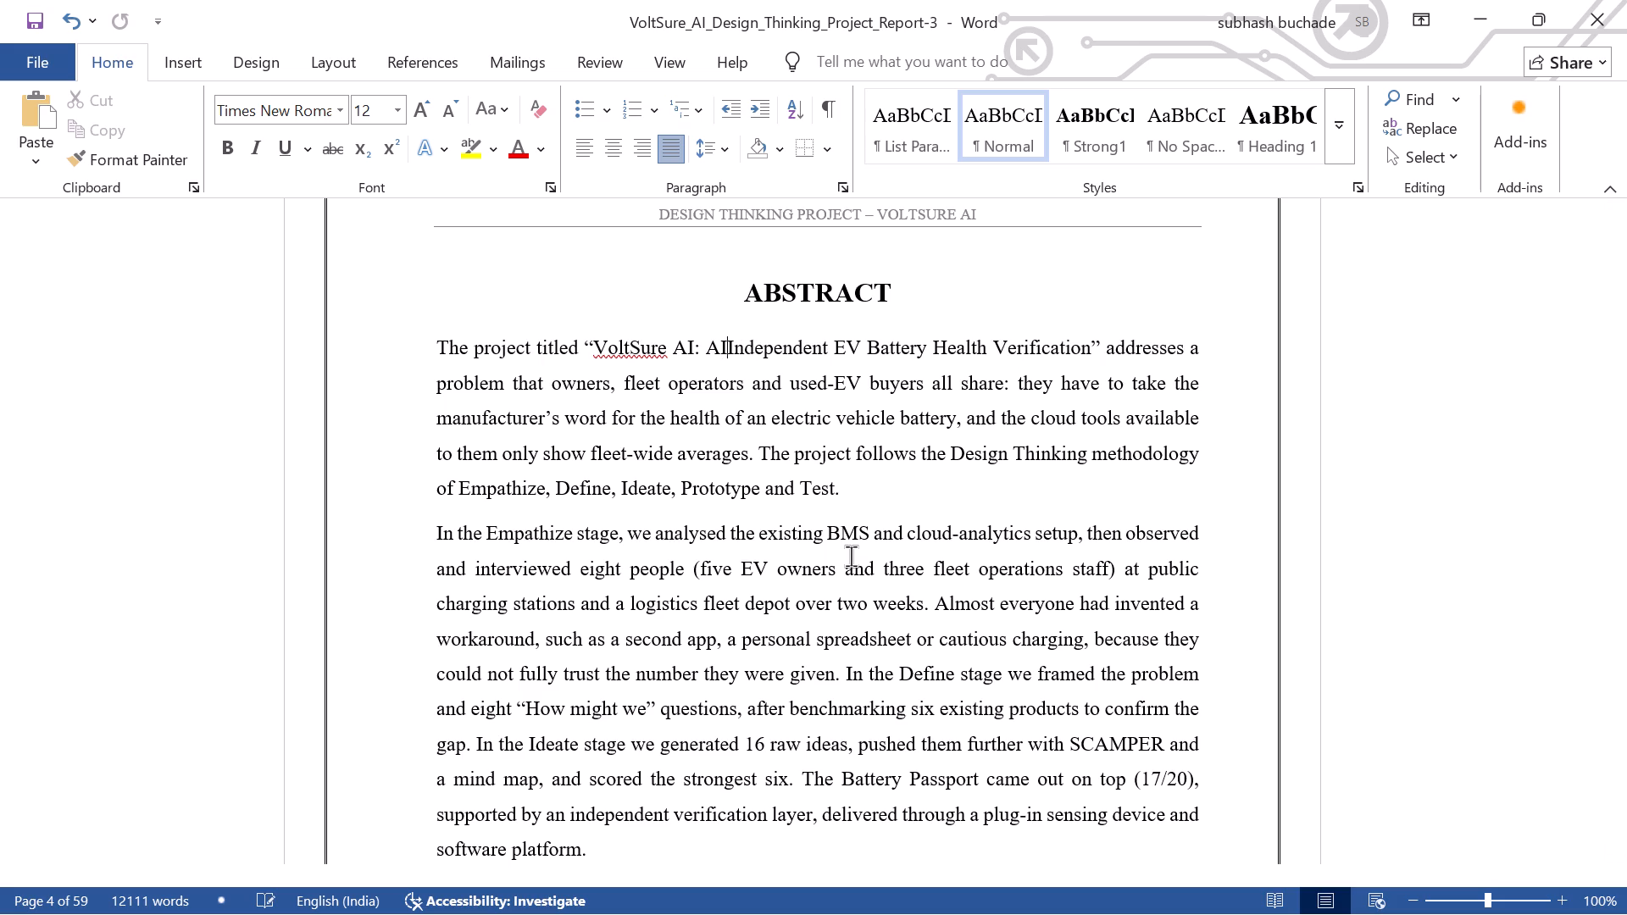
key(space)
text(based)
key(space)
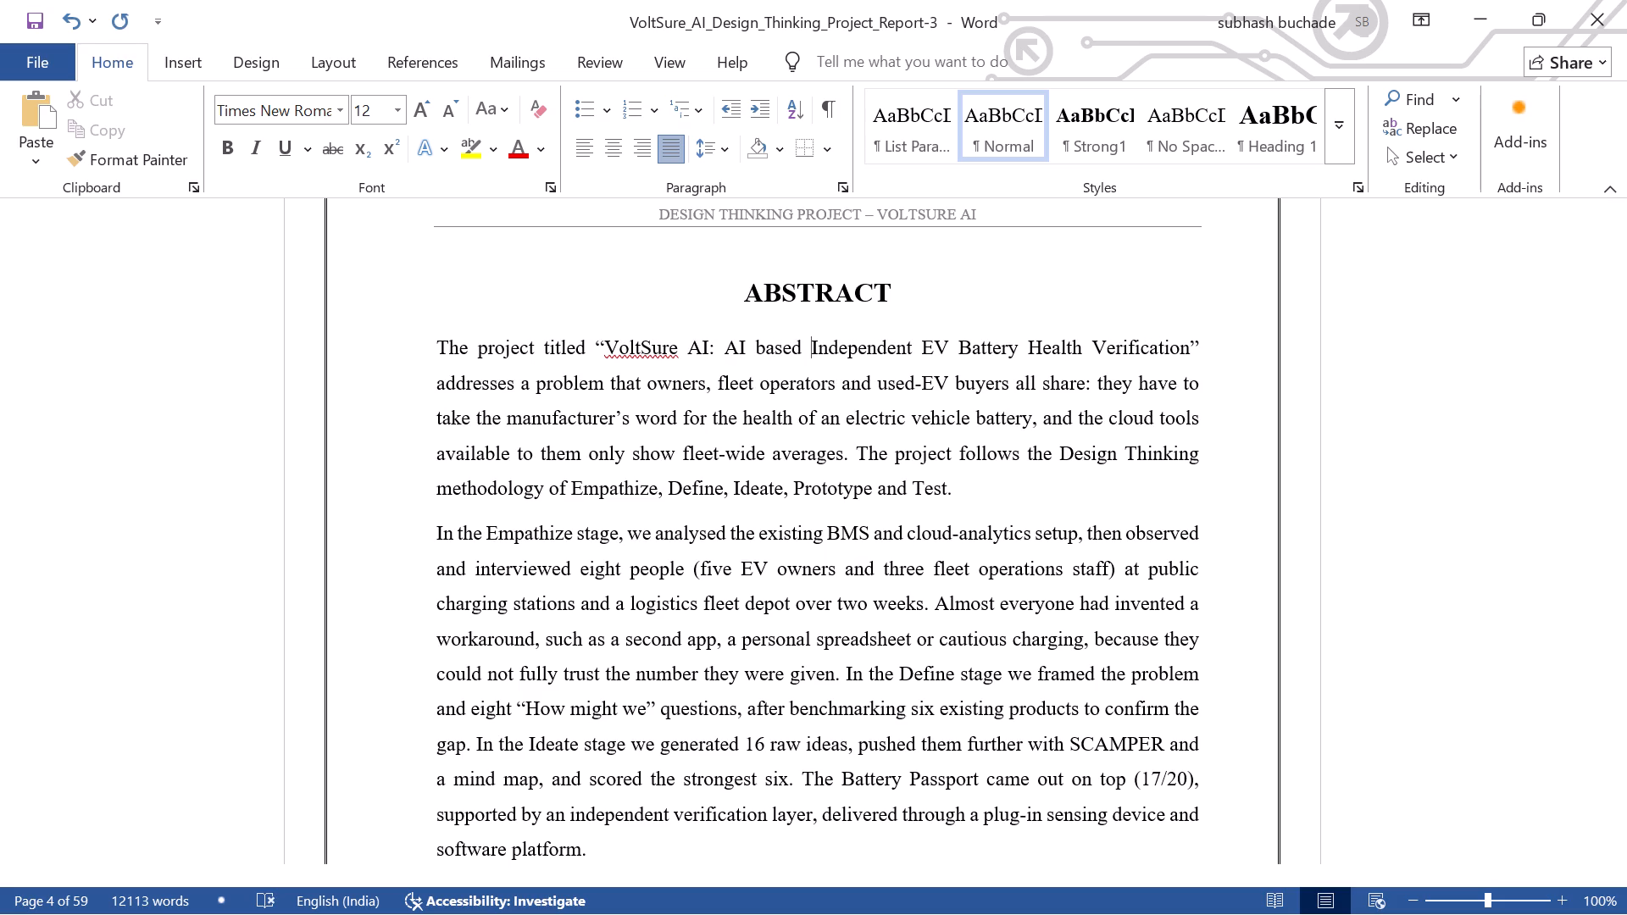
key(Left)
key(Left)
key(Left)
key(Left)
key(Left)
key(Left)
key(Right)
key(BackSpace)
key(shift+b)
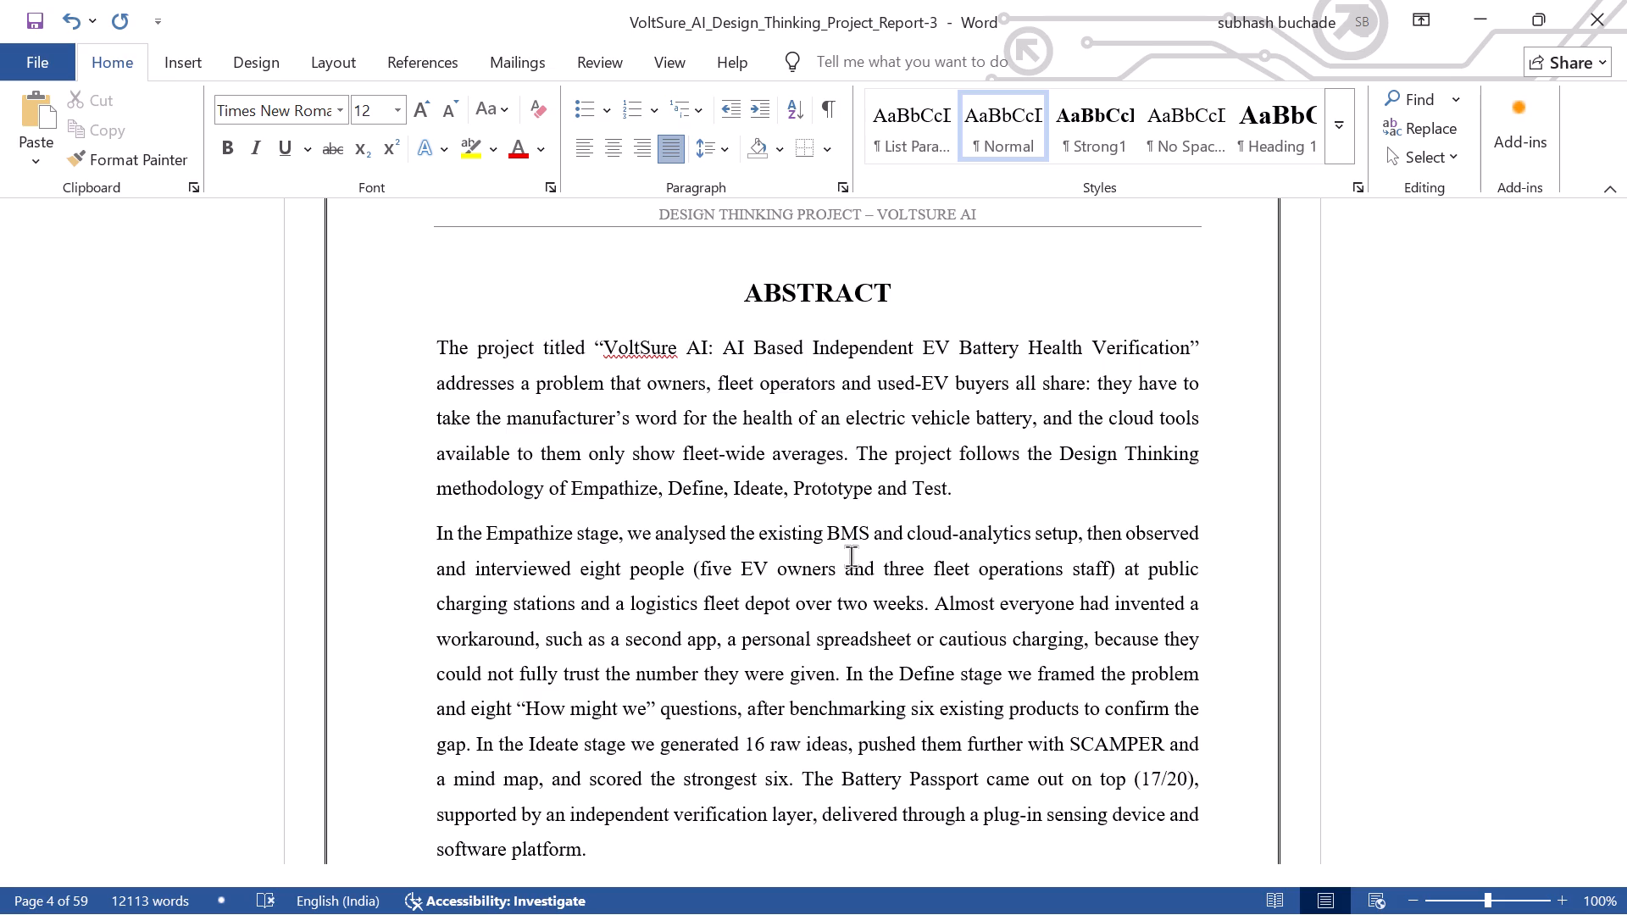
Read through the rest of the Abstract and check how its end, the Keywords page and the Index follow on.
scroll(1041, 480, down, 2)
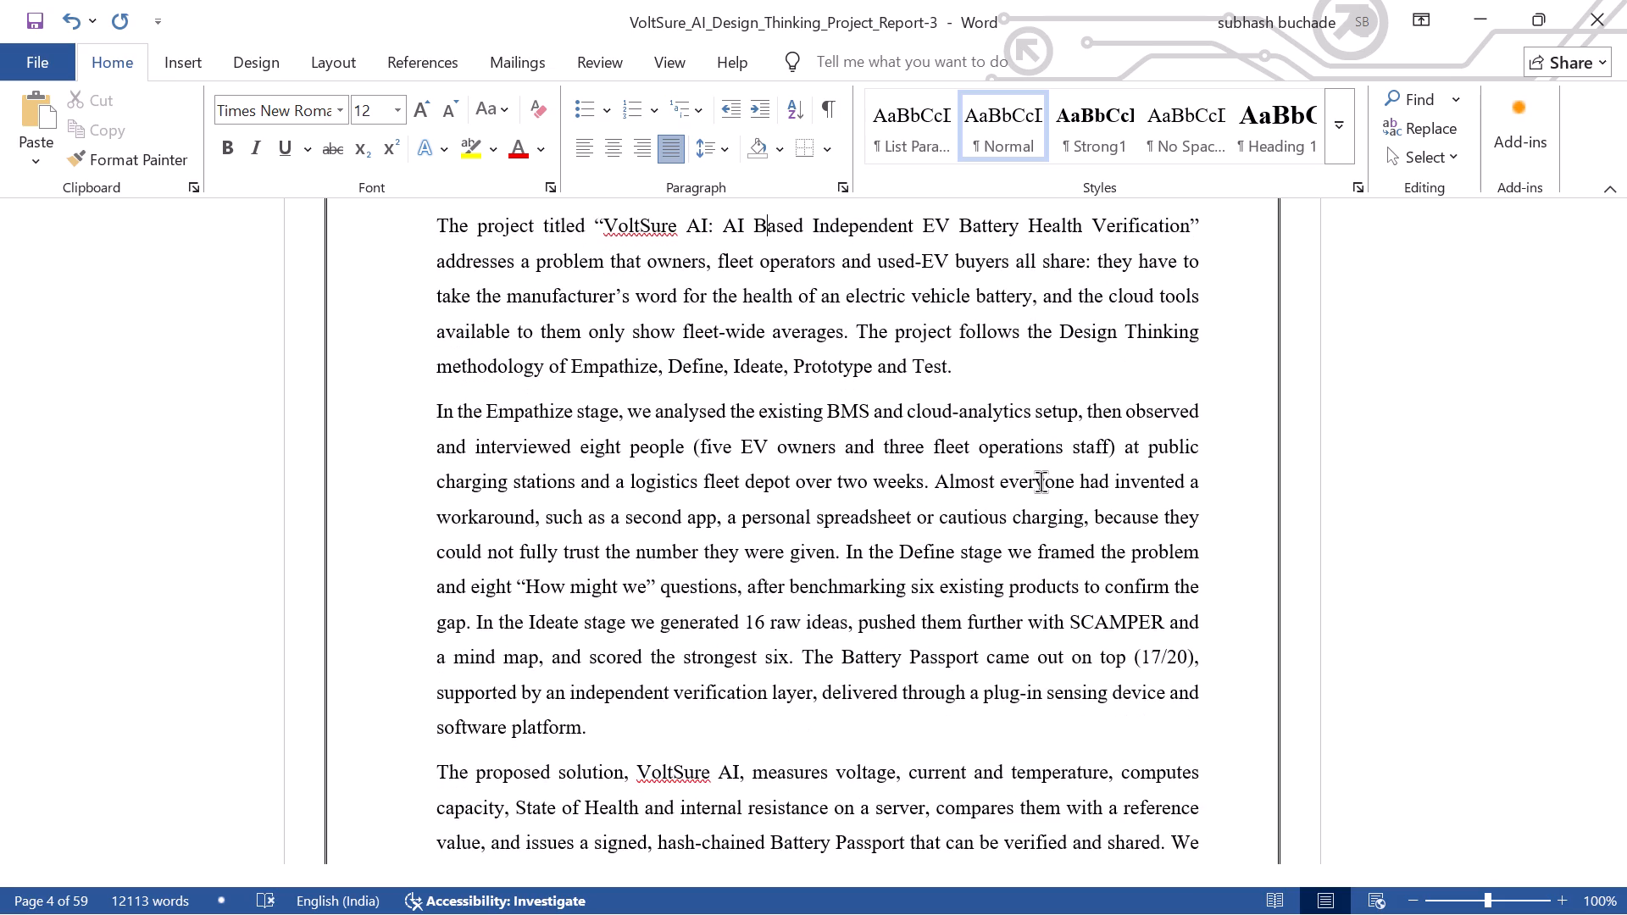
scroll(1041, 481, down, 1)
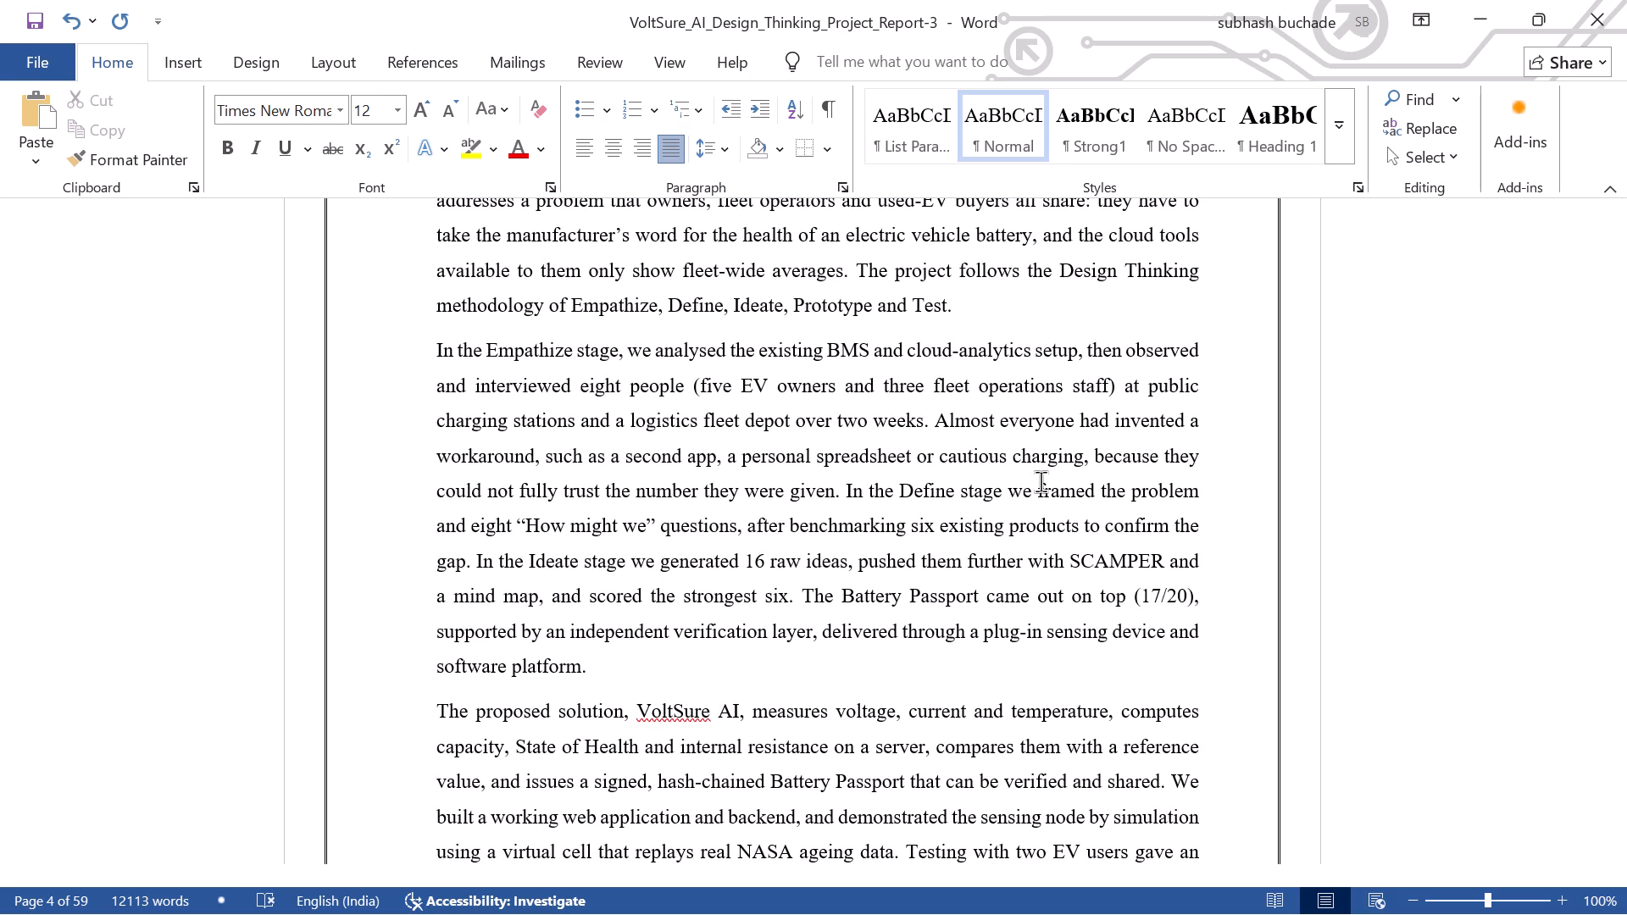
scroll(1041, 481, down, 1)
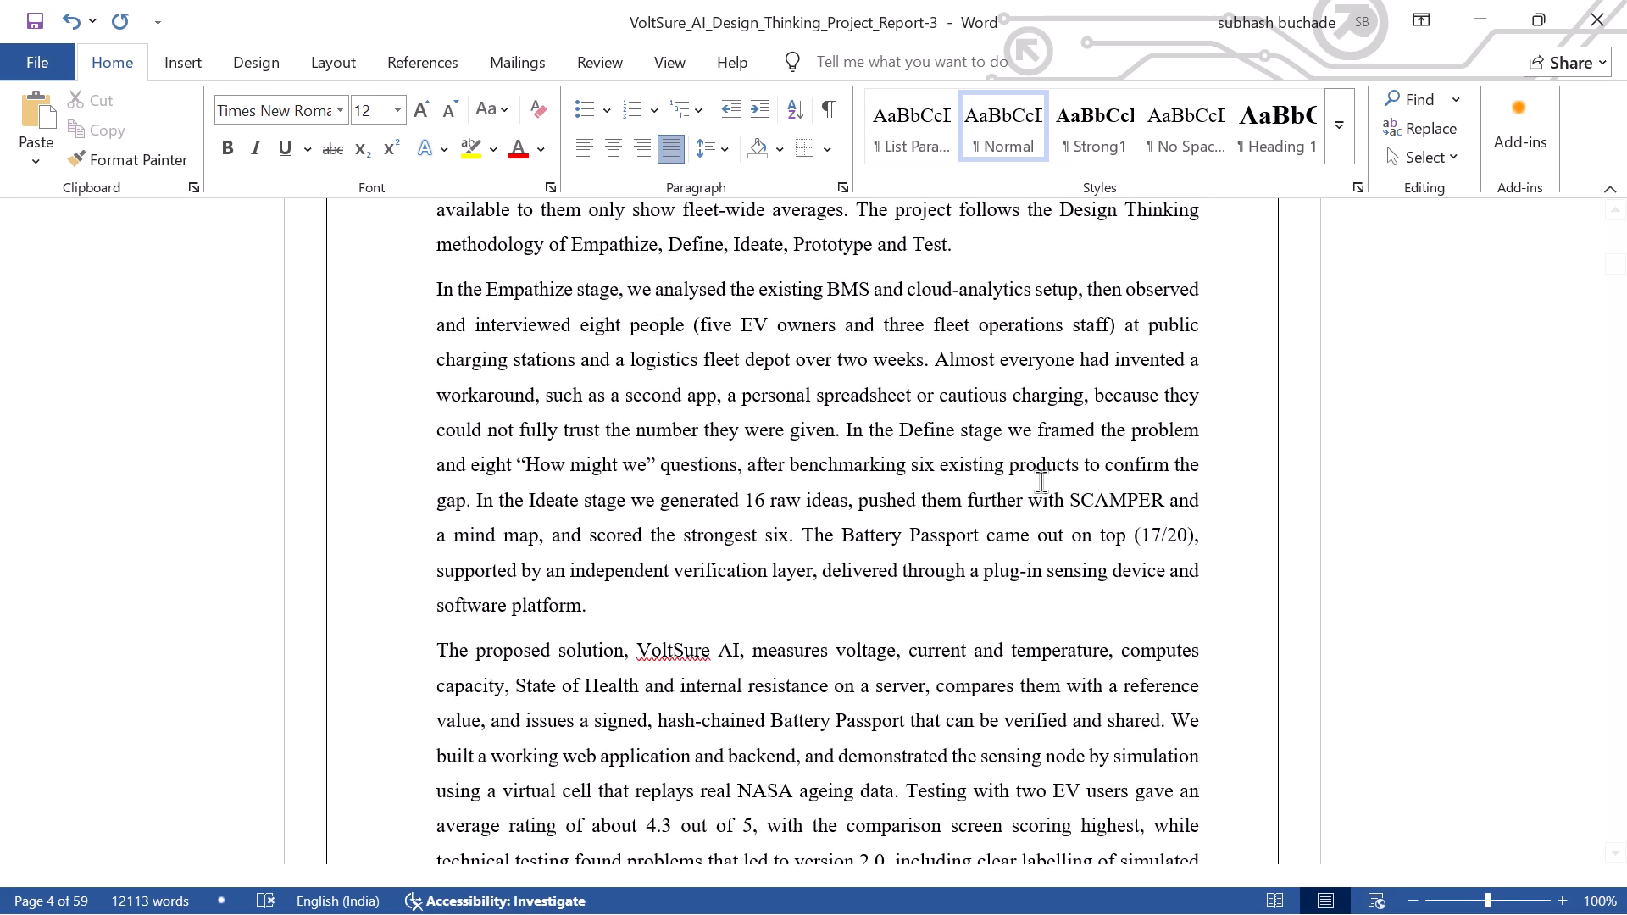
scroll(1041, 481, down, 1)
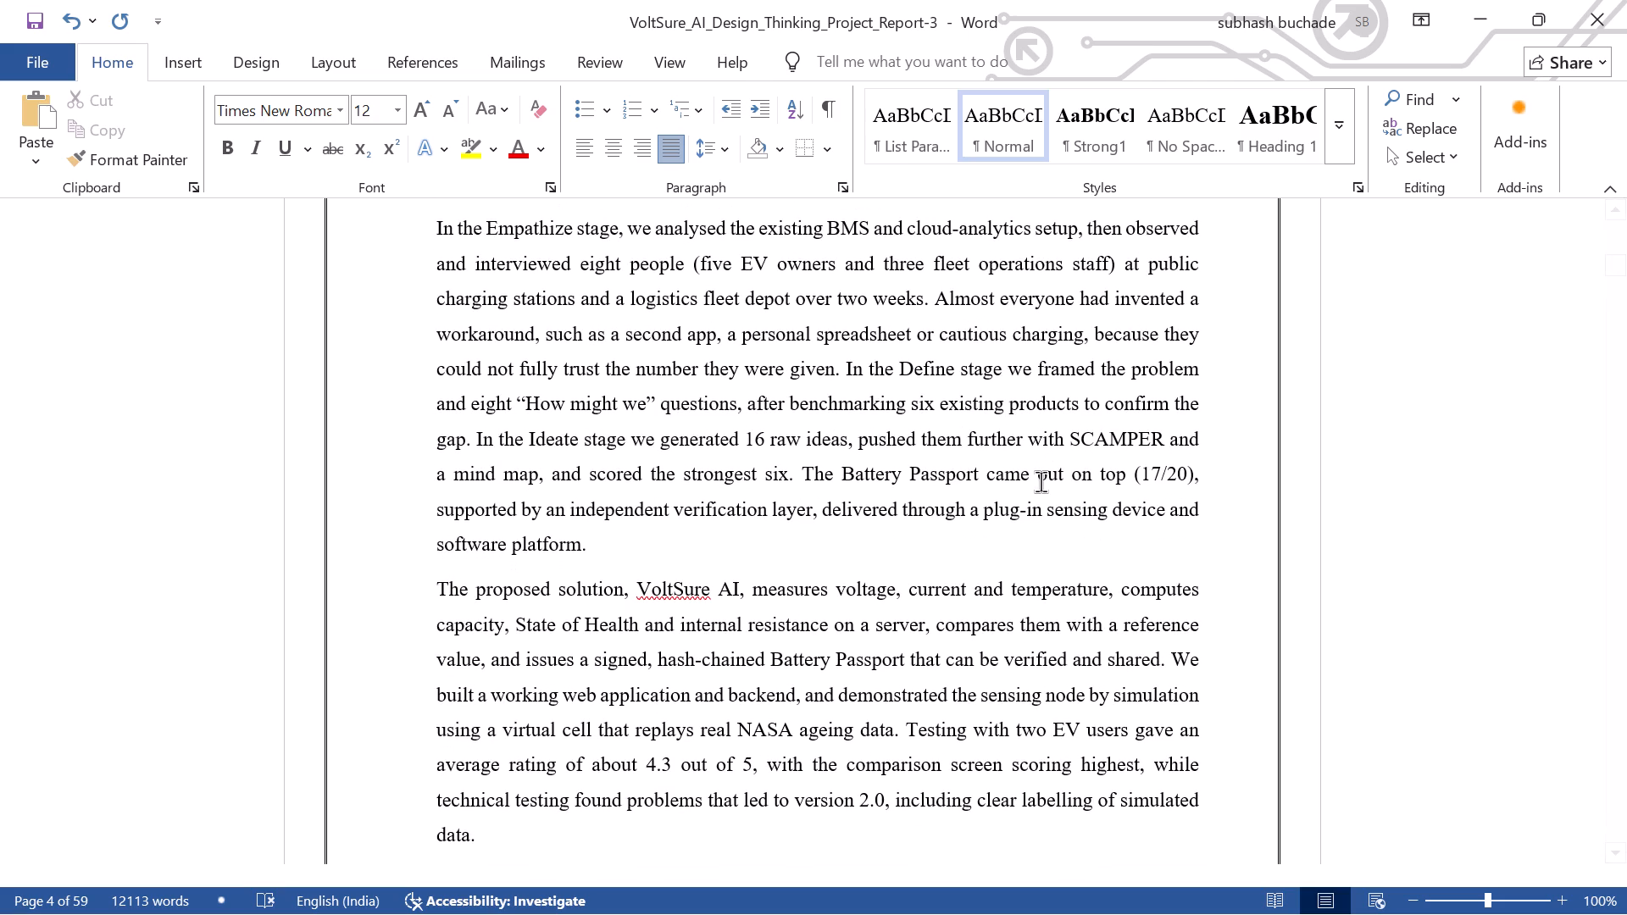
scroll(1041, 481, down, 8)
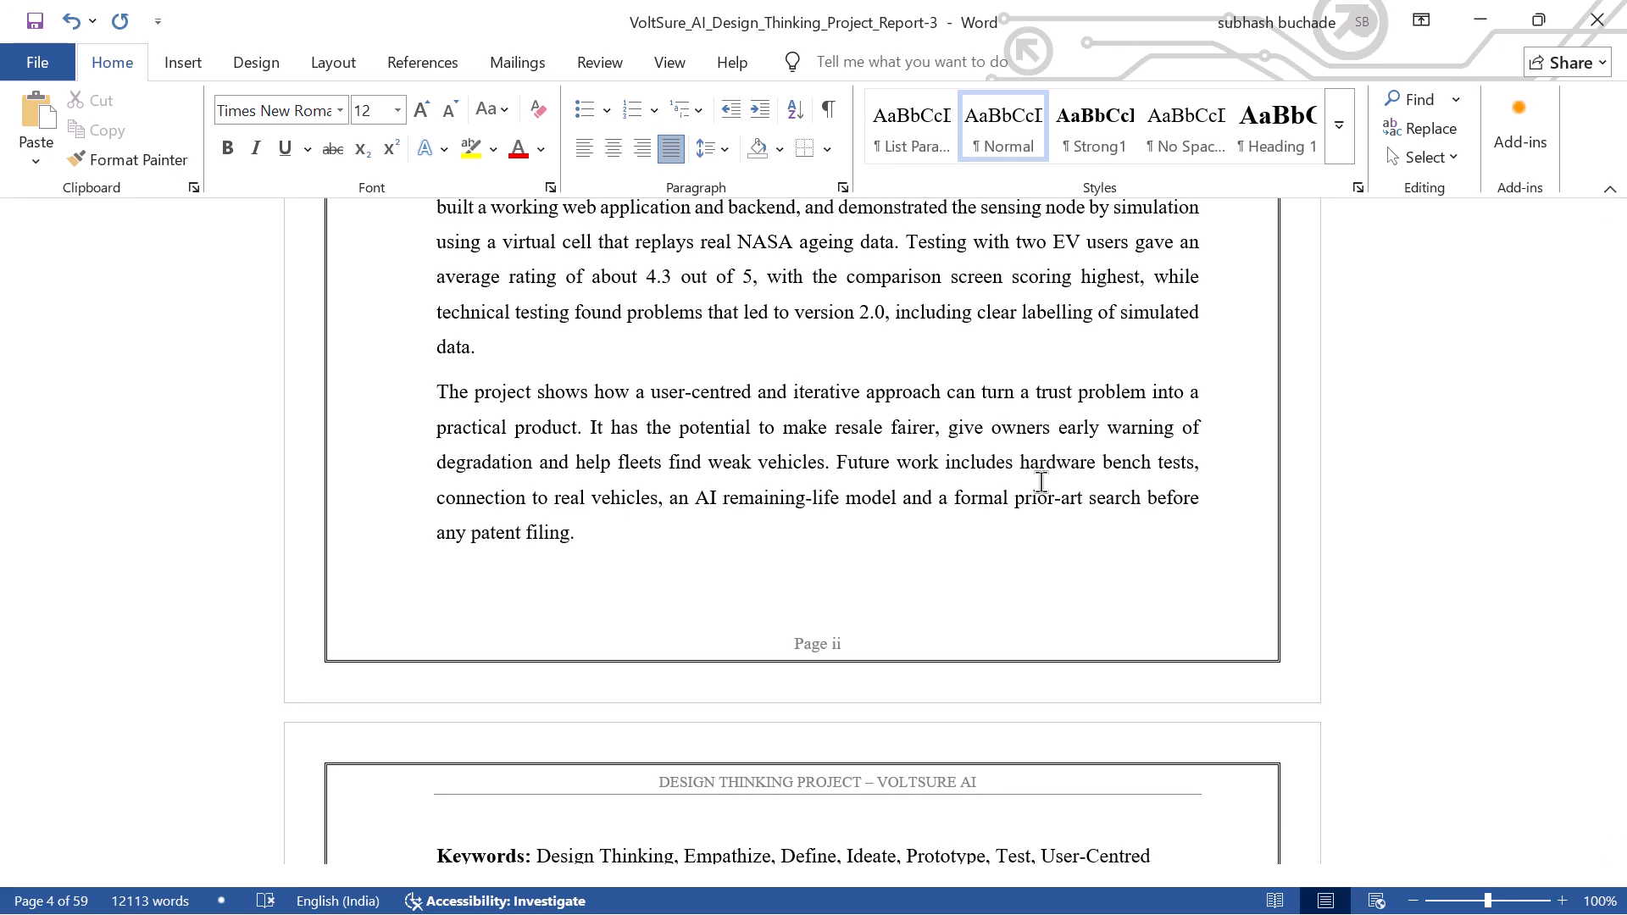
scroll(1041, 481, up, 1)
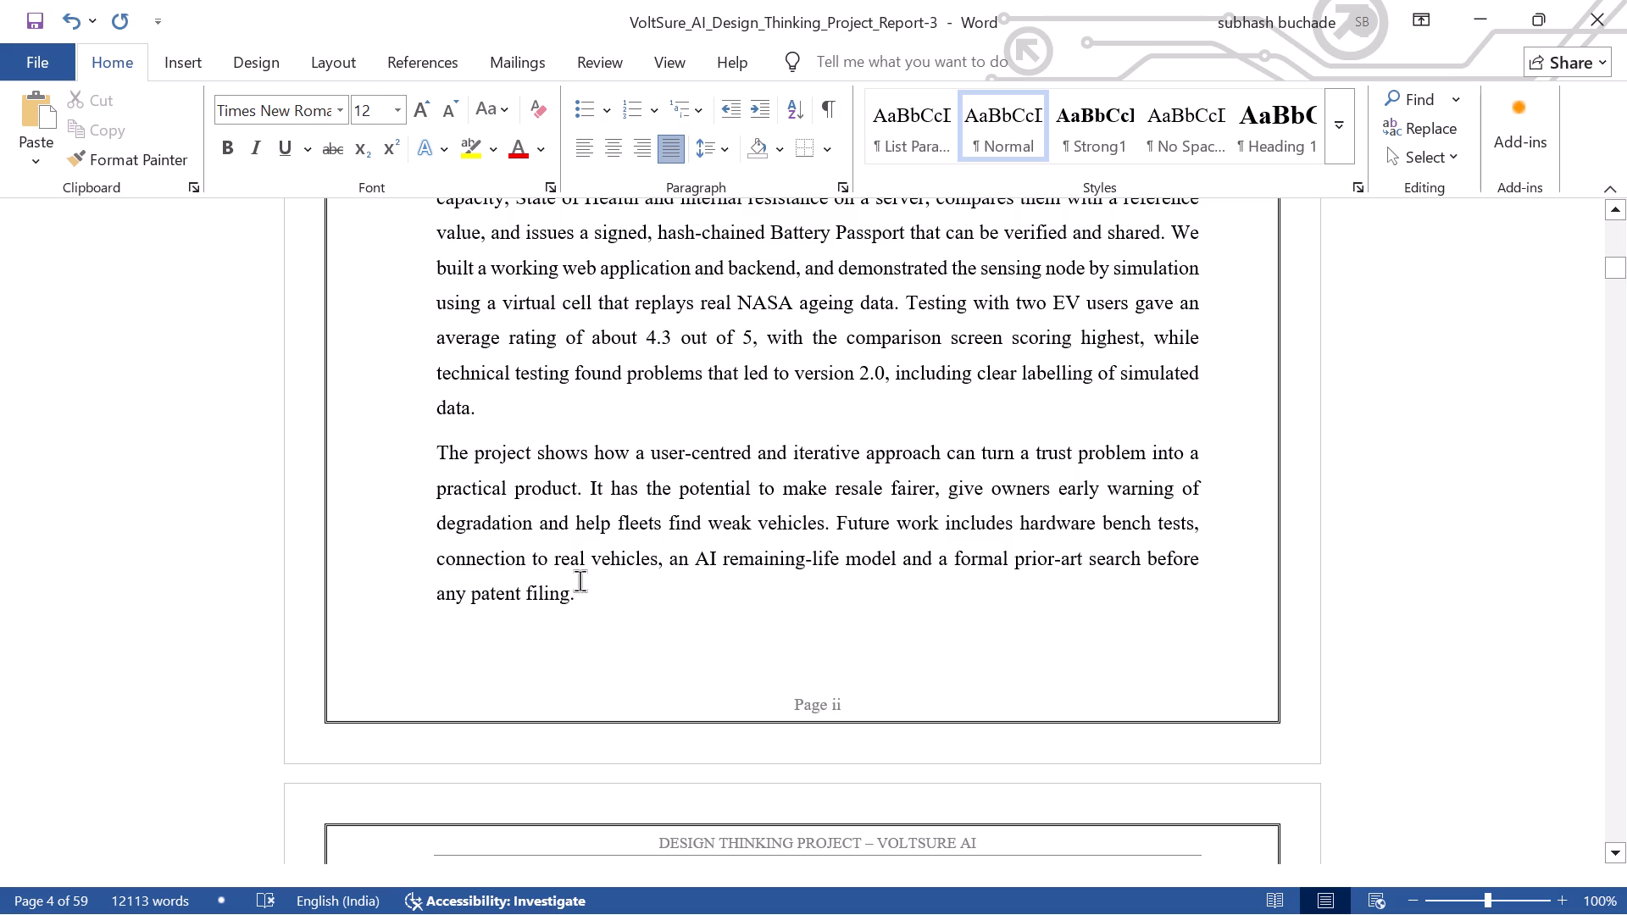
scroll(574, 567, down, 3)
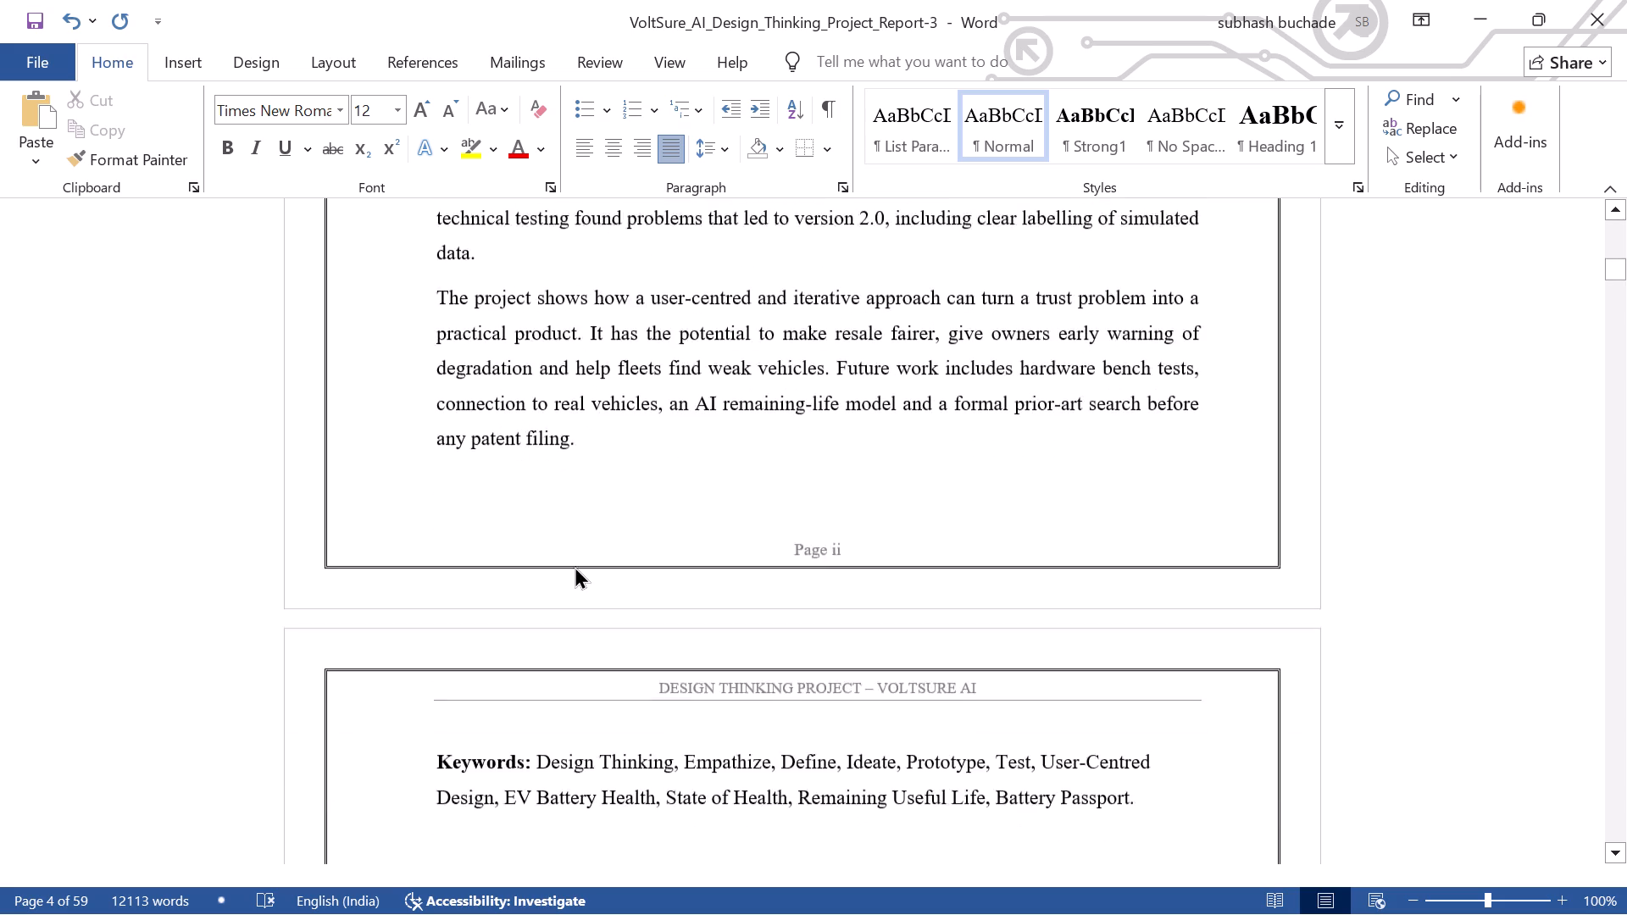
scroll(575, 566, down, 20)
scroll(575, 566, down, 7)
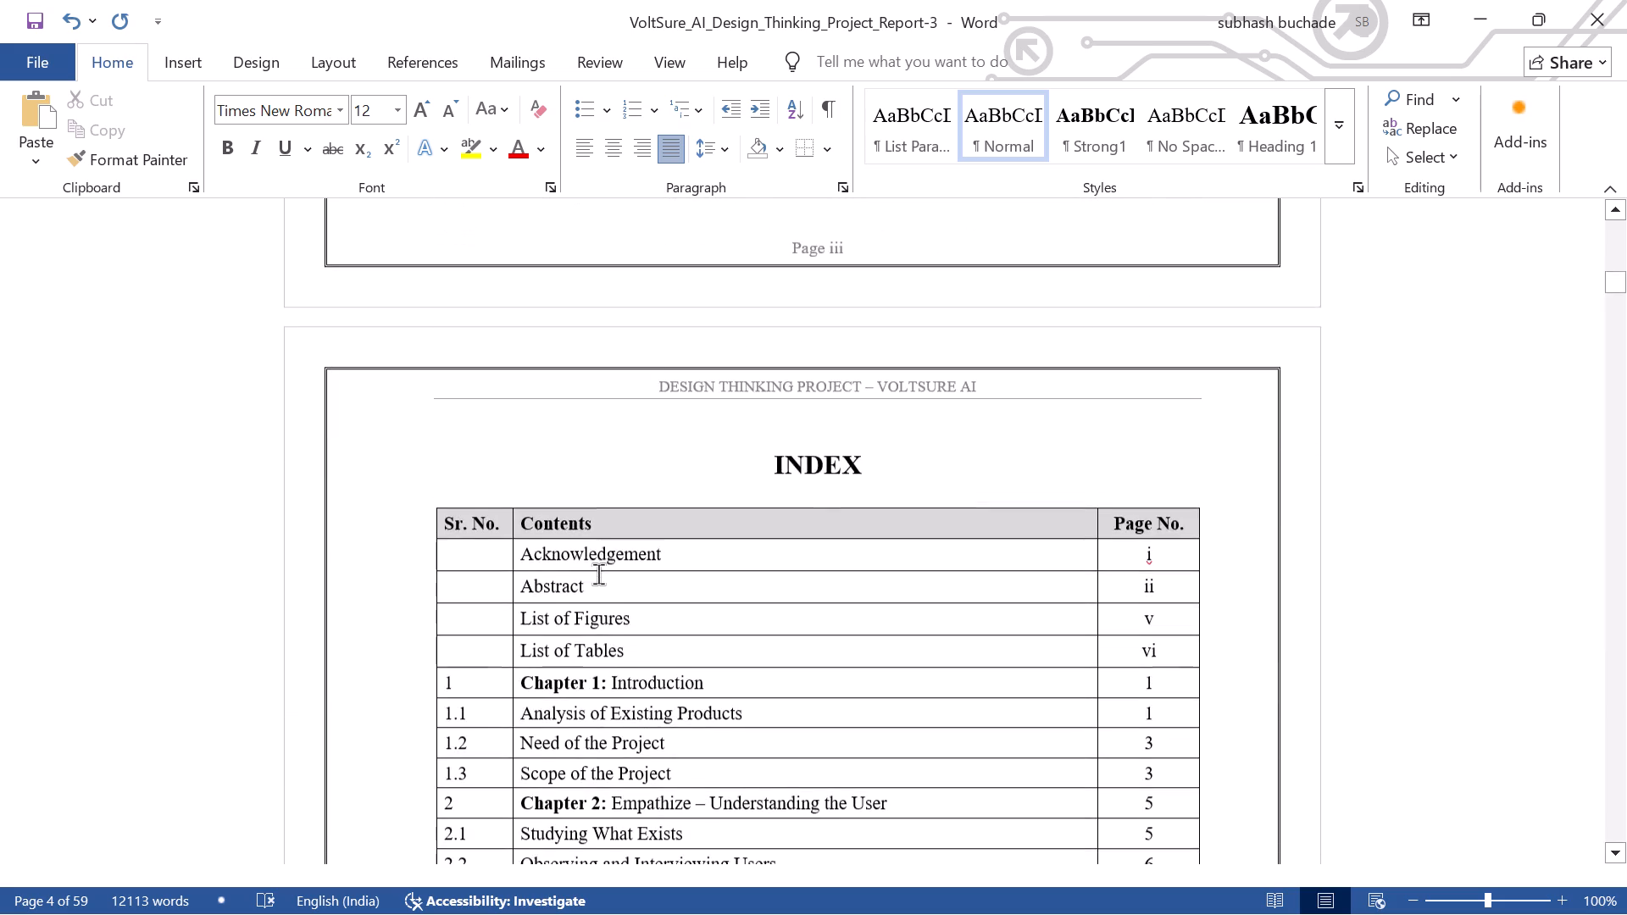
scroll(598, 574, up, 20)
scroll(598, 574, up, 11)
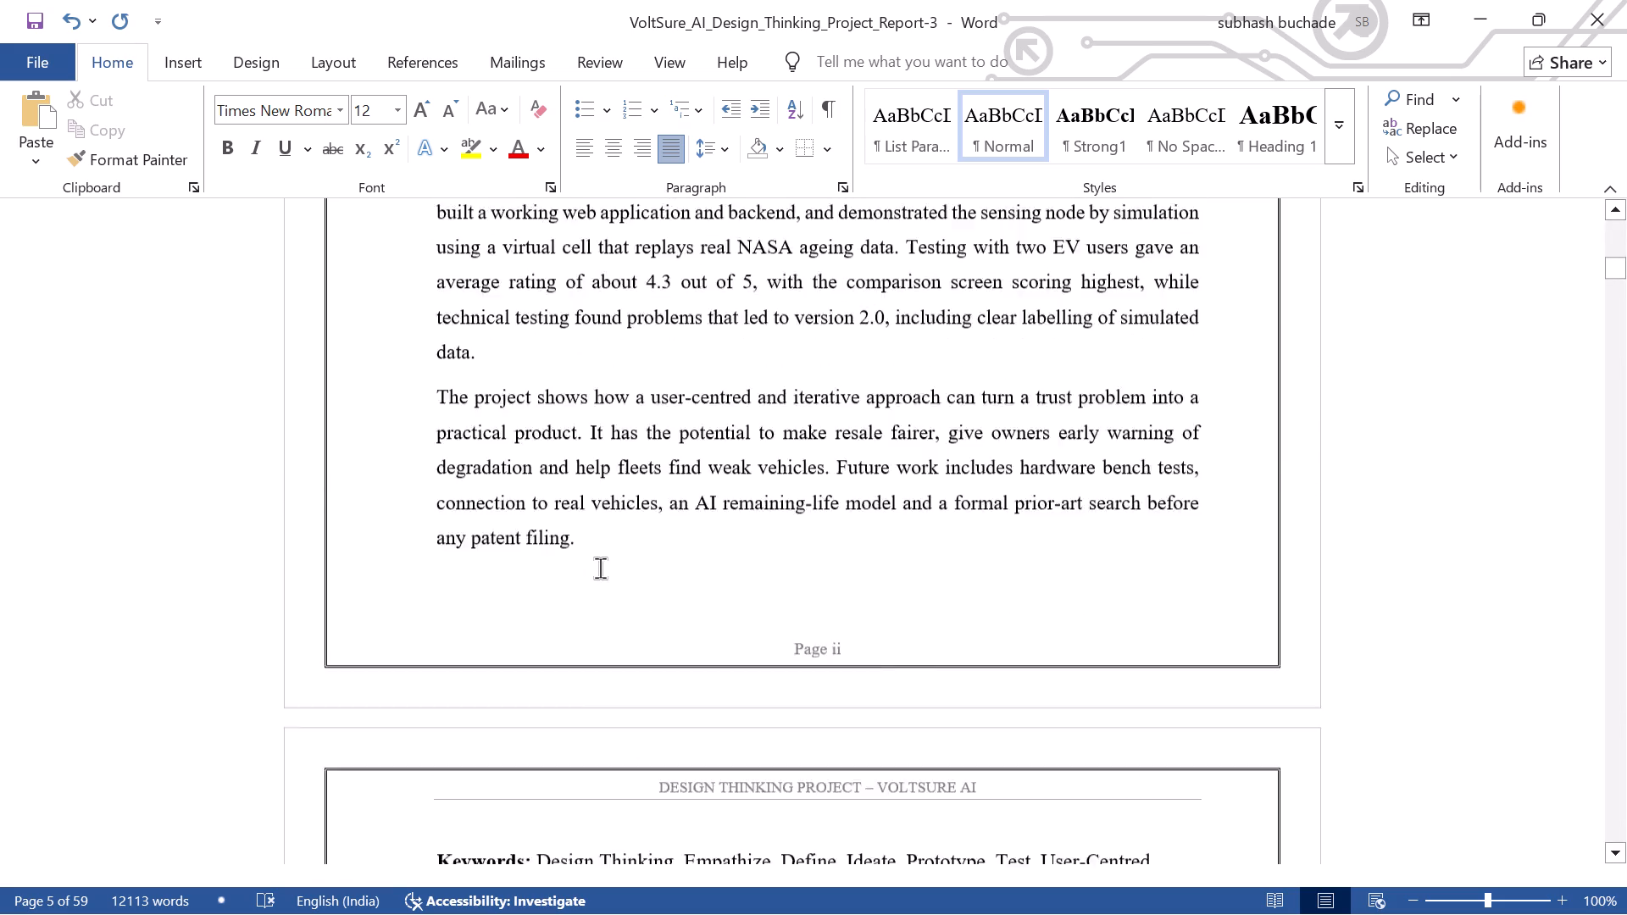
Delete the last sentence of the Abstract's Empathize paragraph, from "The Battery Passport came out on top (17/20)" to "software platform.".
scroll(600, 568, up, 4)
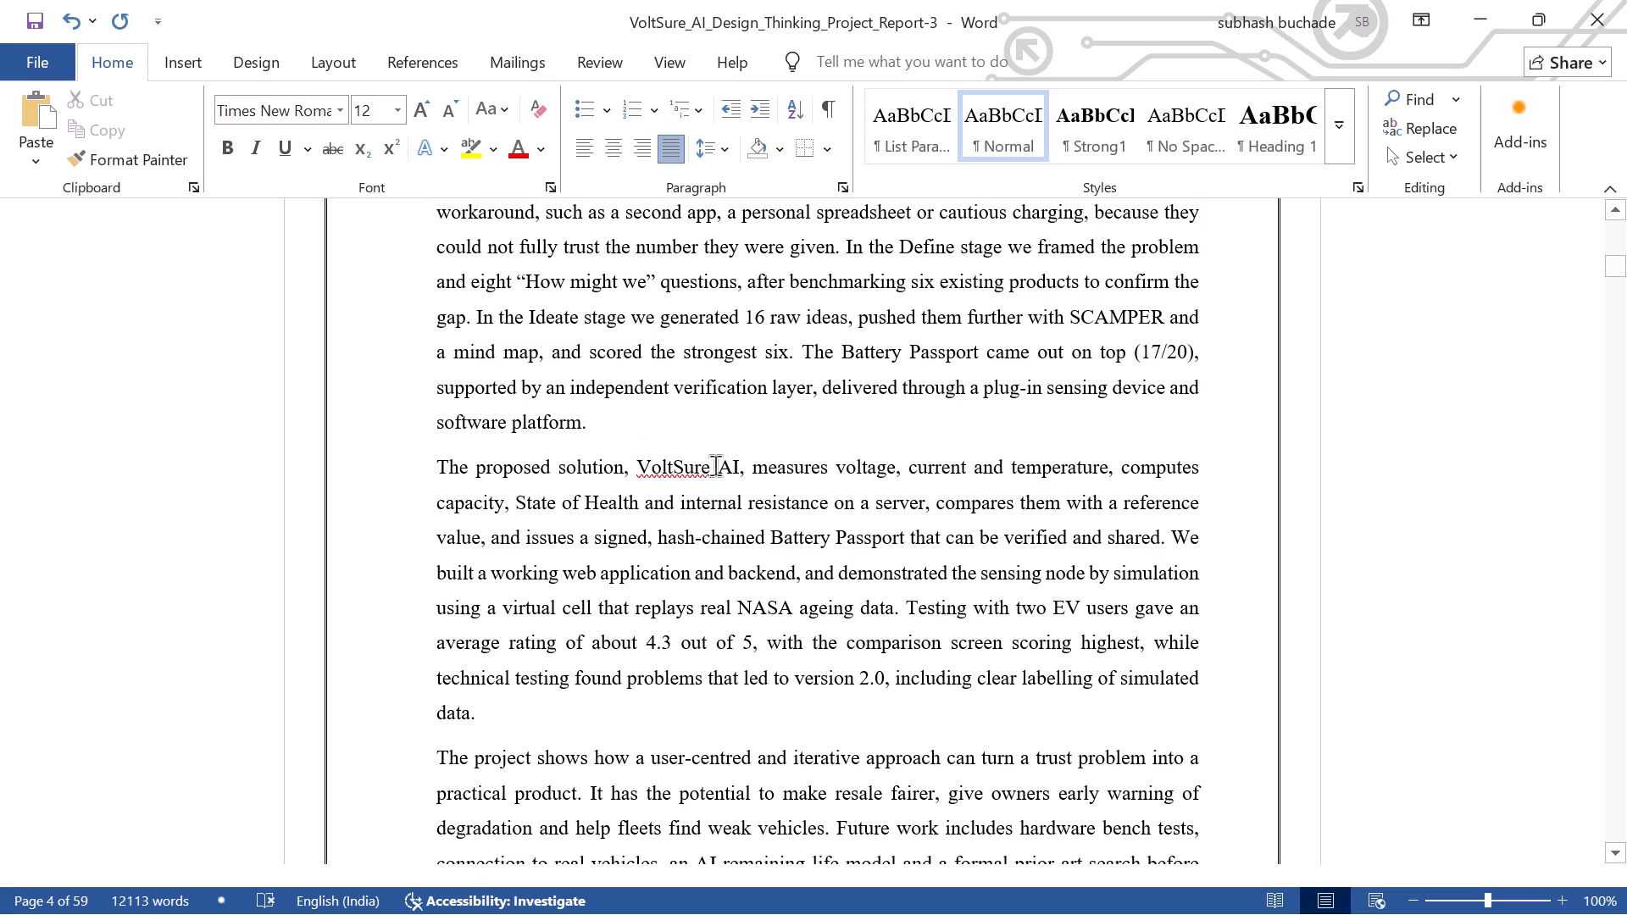
drag(591, 424, 697, 402)
drag(697, 402, 803, 361)
key(BackSpace)
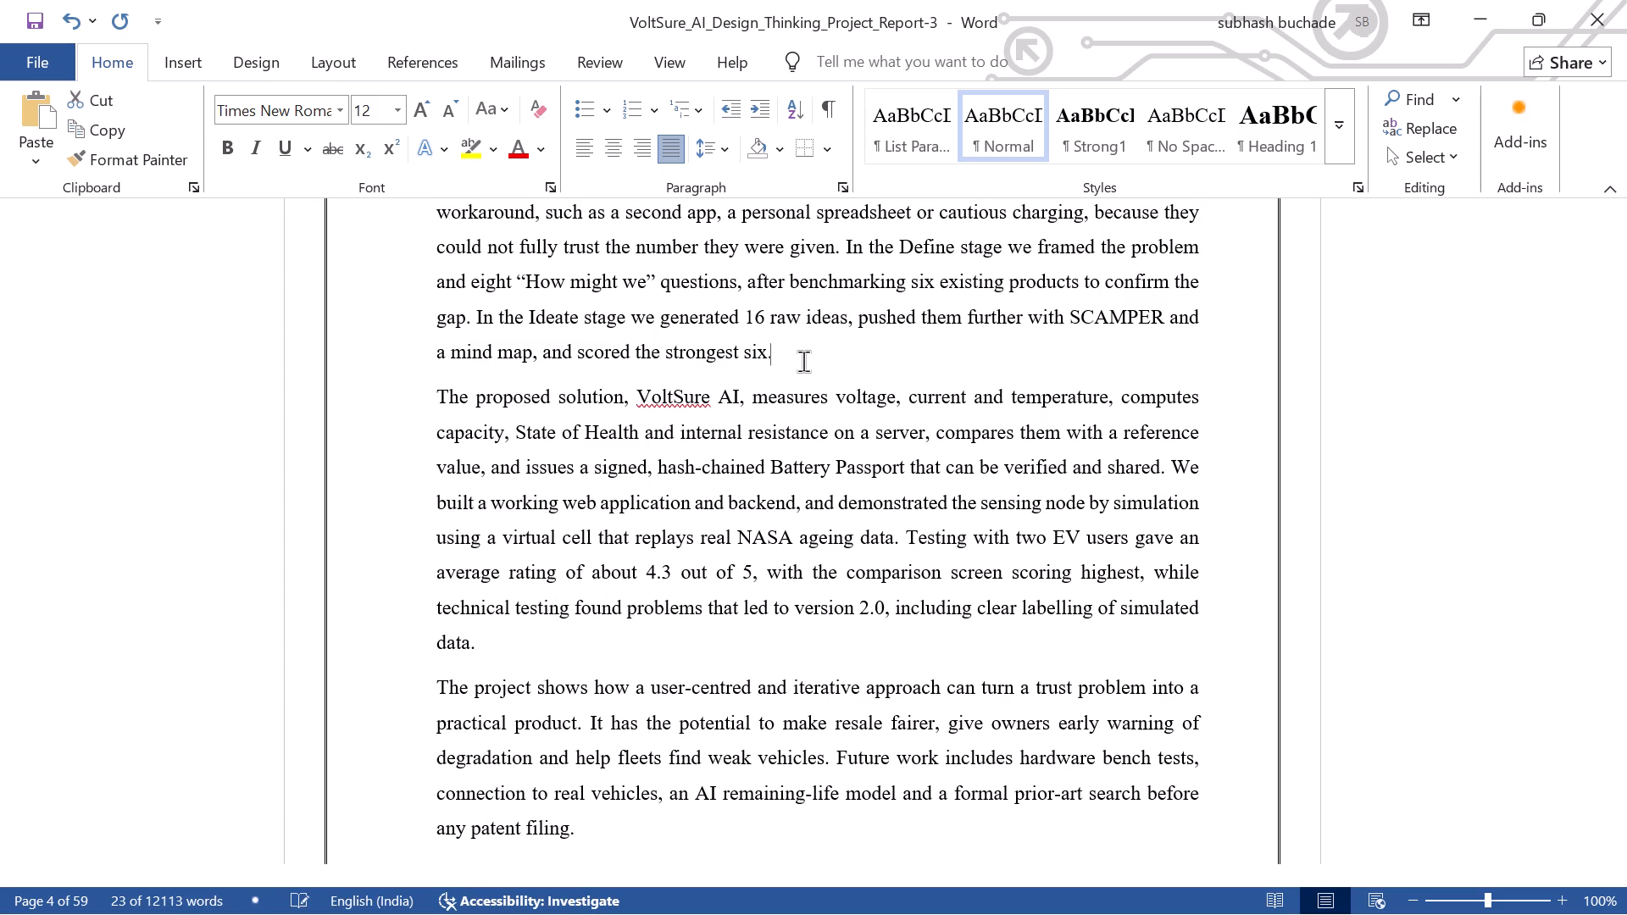
Check the page layout of the shortened Abstract and skim the Index, List of Figures and List of Tables that follow it.
scroll(847, 513, down, 4)
scroll(846, 504, up, 7)
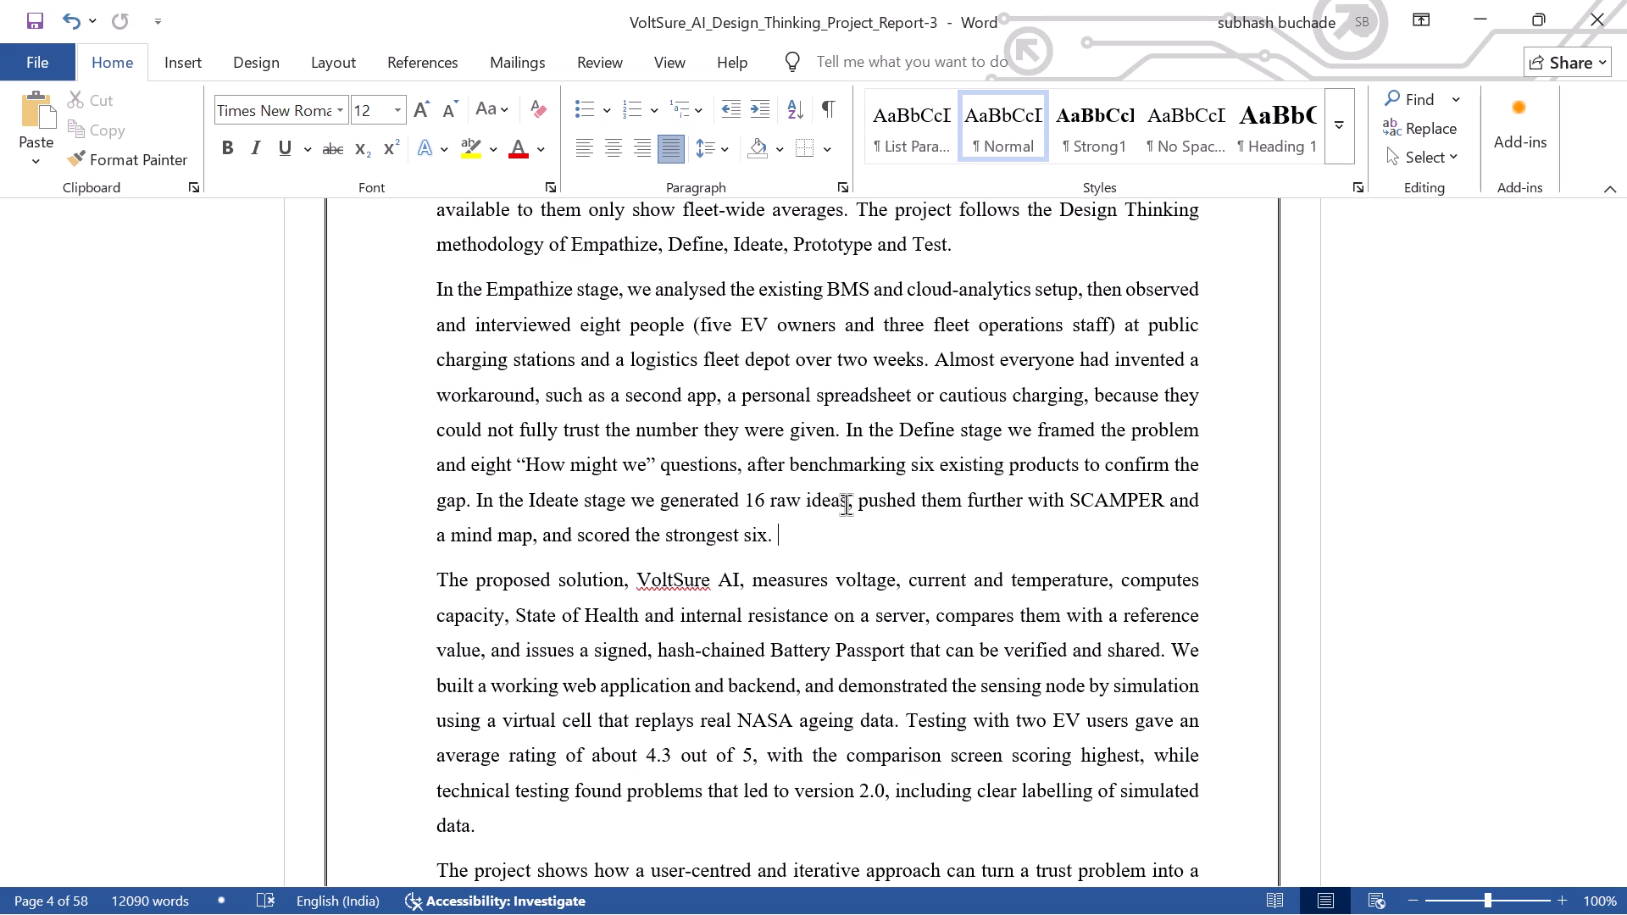
scroll(853, 572, down, 1)
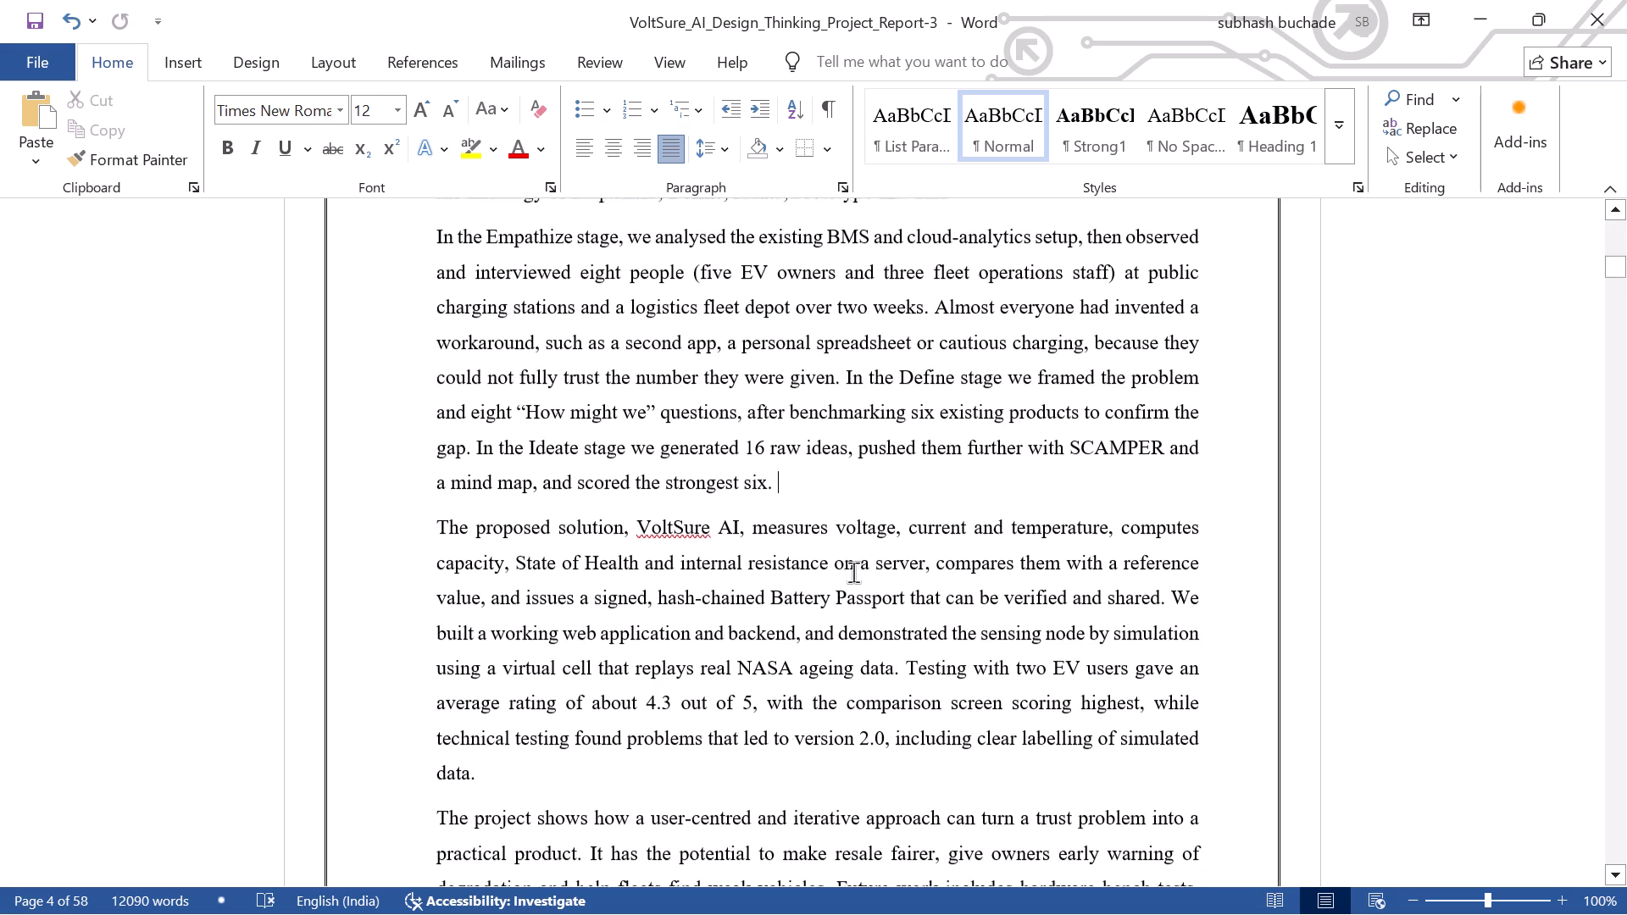
scroll(853, 572, down, 2)
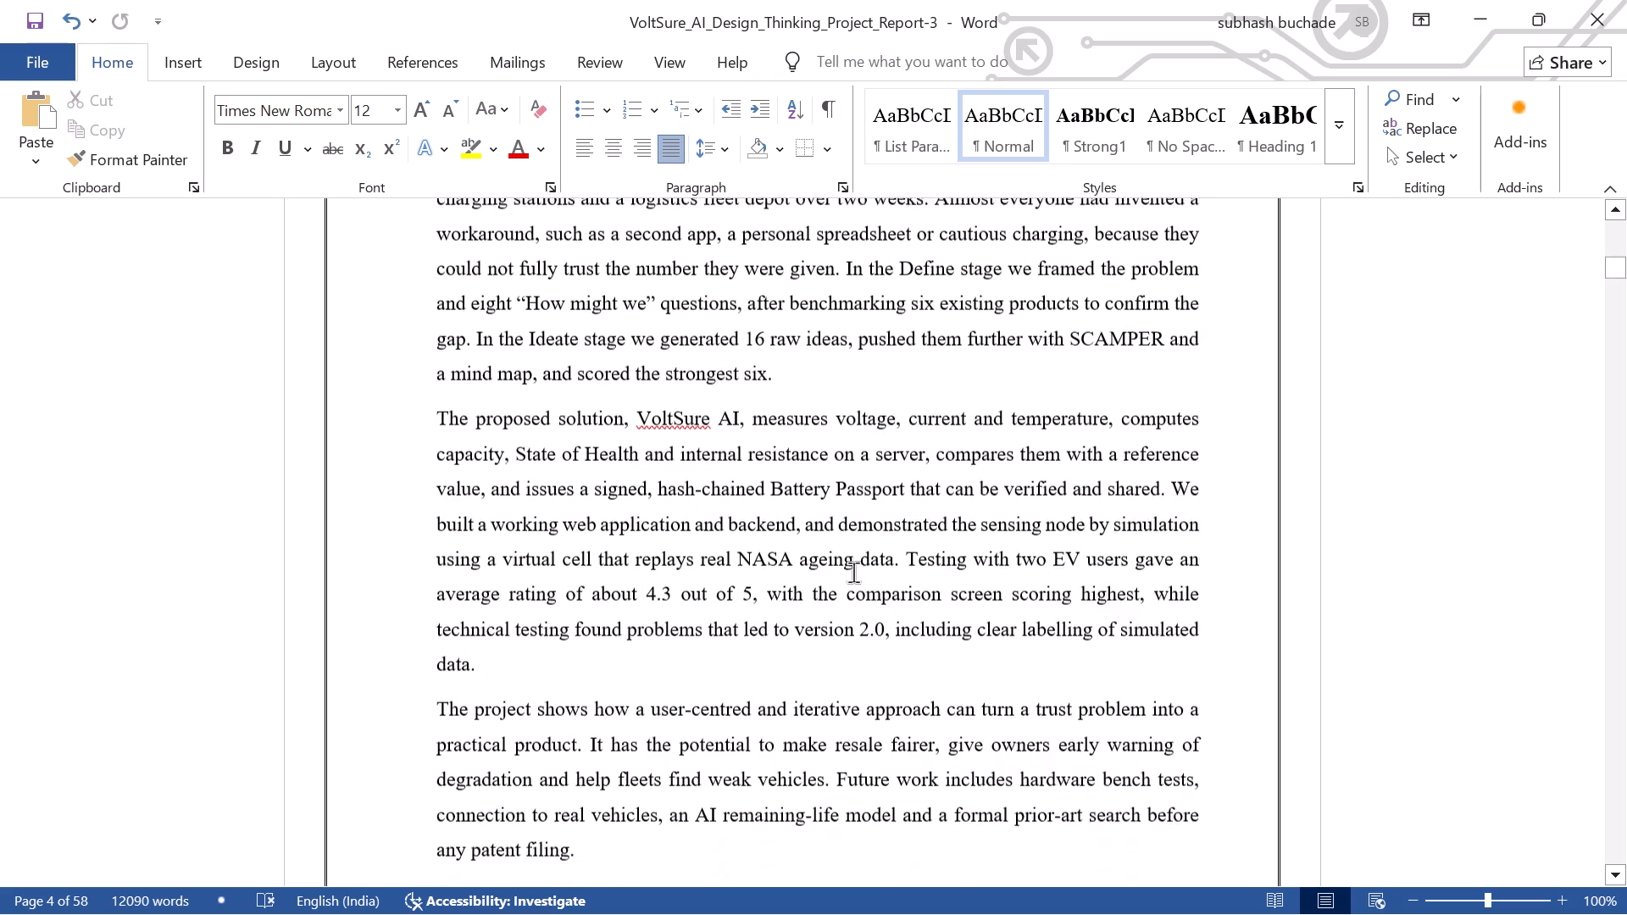
scroll(853, 572, down, 12)
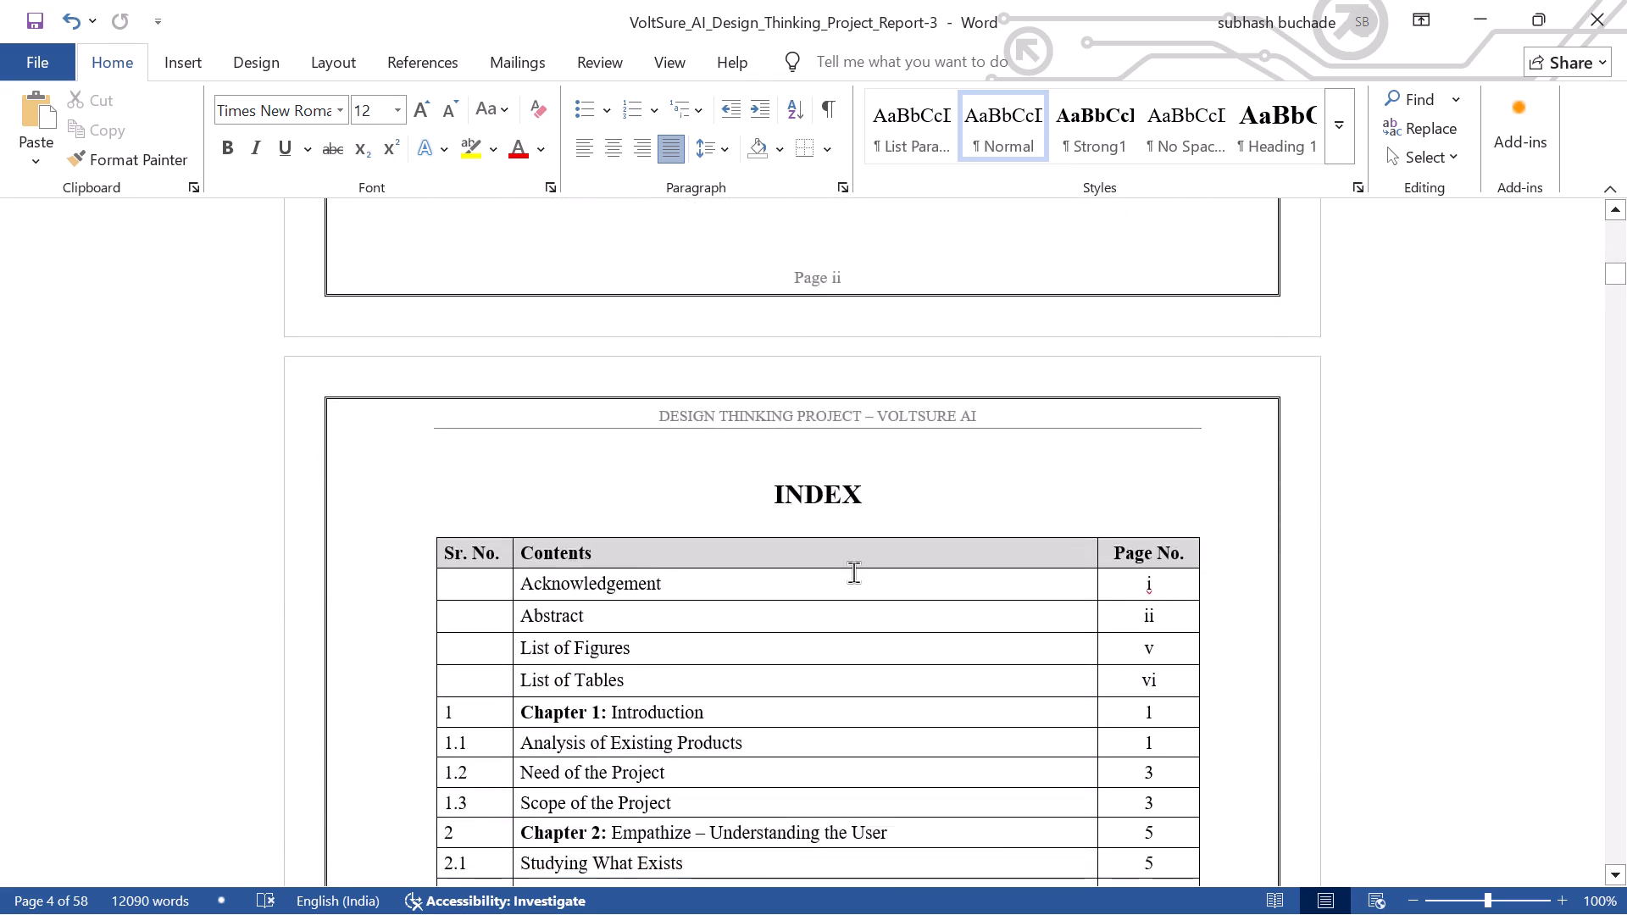
scroll(853, 572, down, 13)
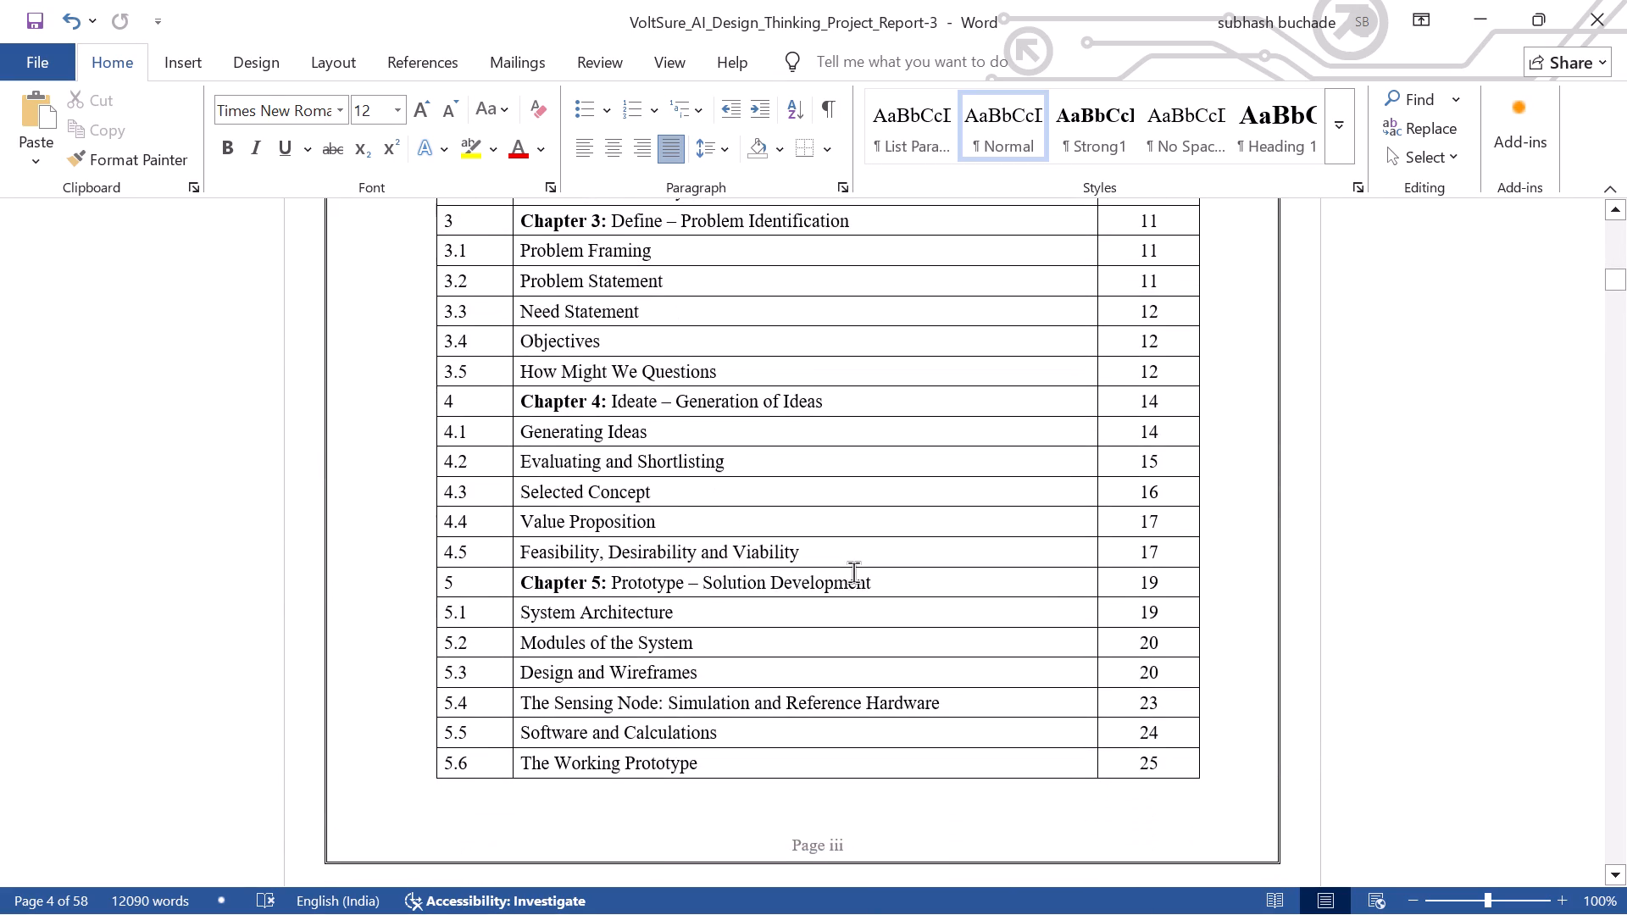
scroll(853, 572, down, 12)
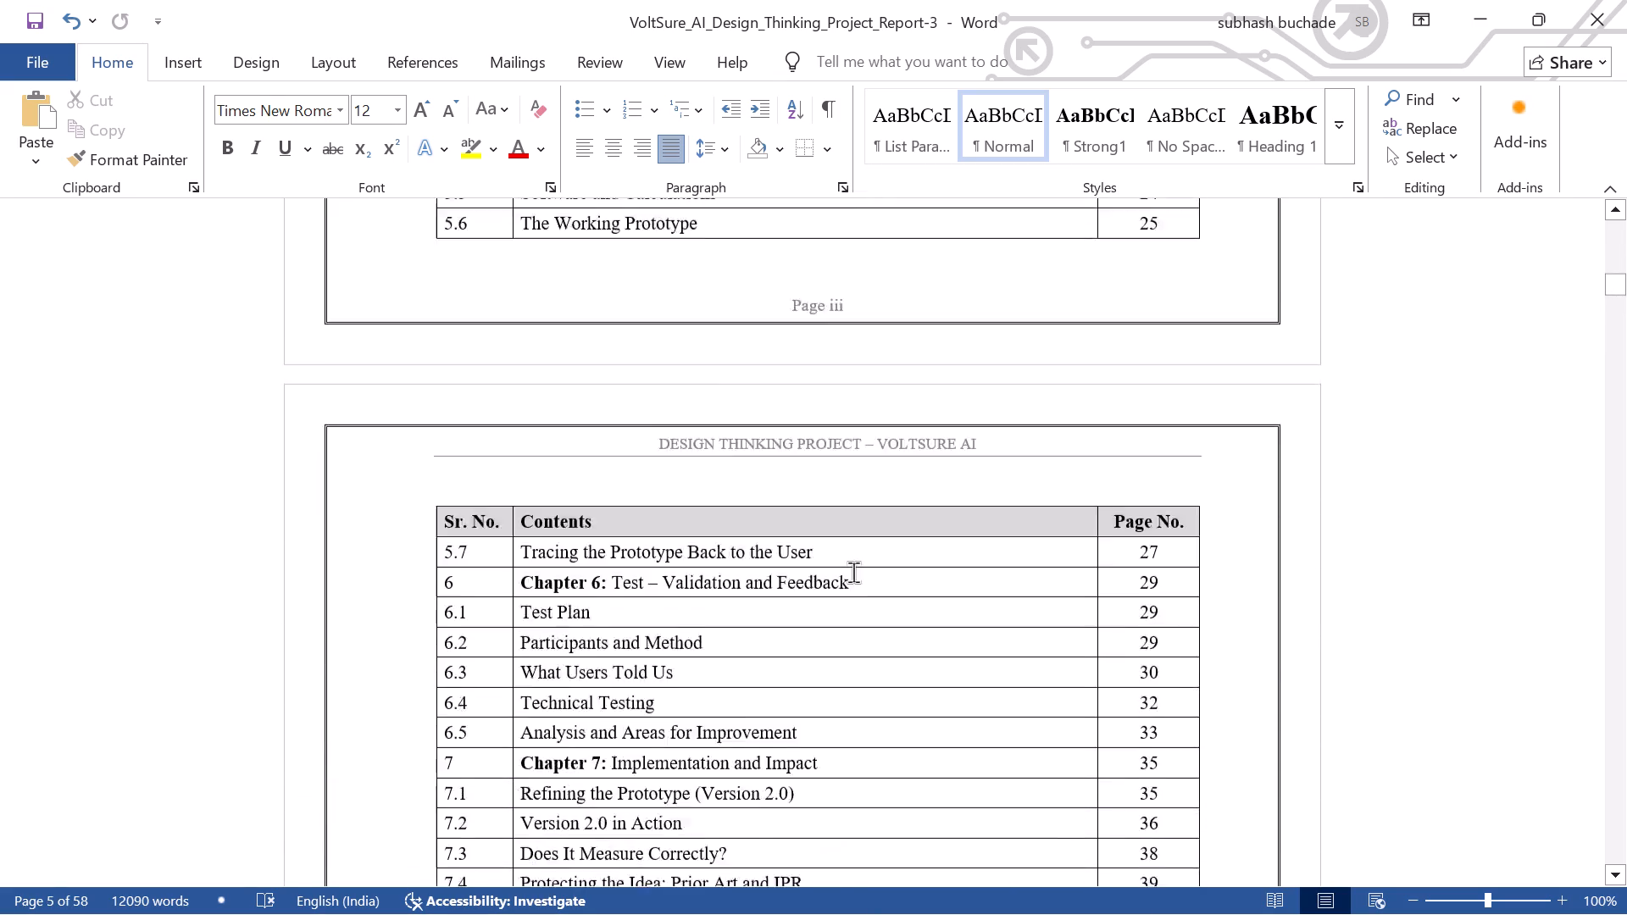
scroll(853, 572, down, 16)
scroll(853, 572, down, 6)
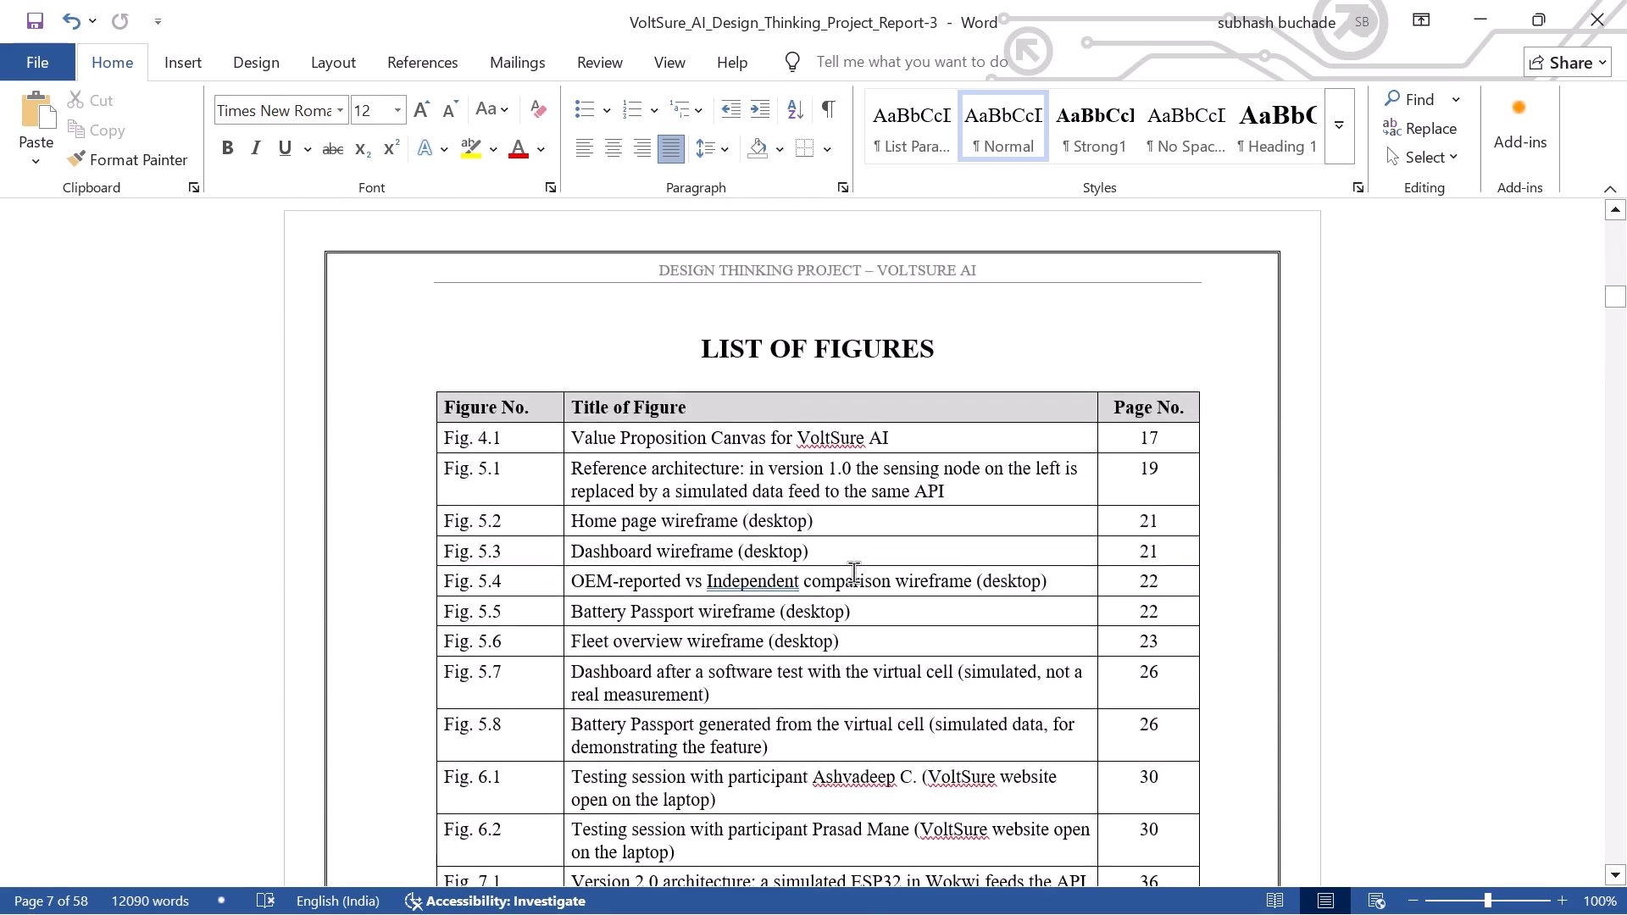
scroll(853, 572, down, 18)
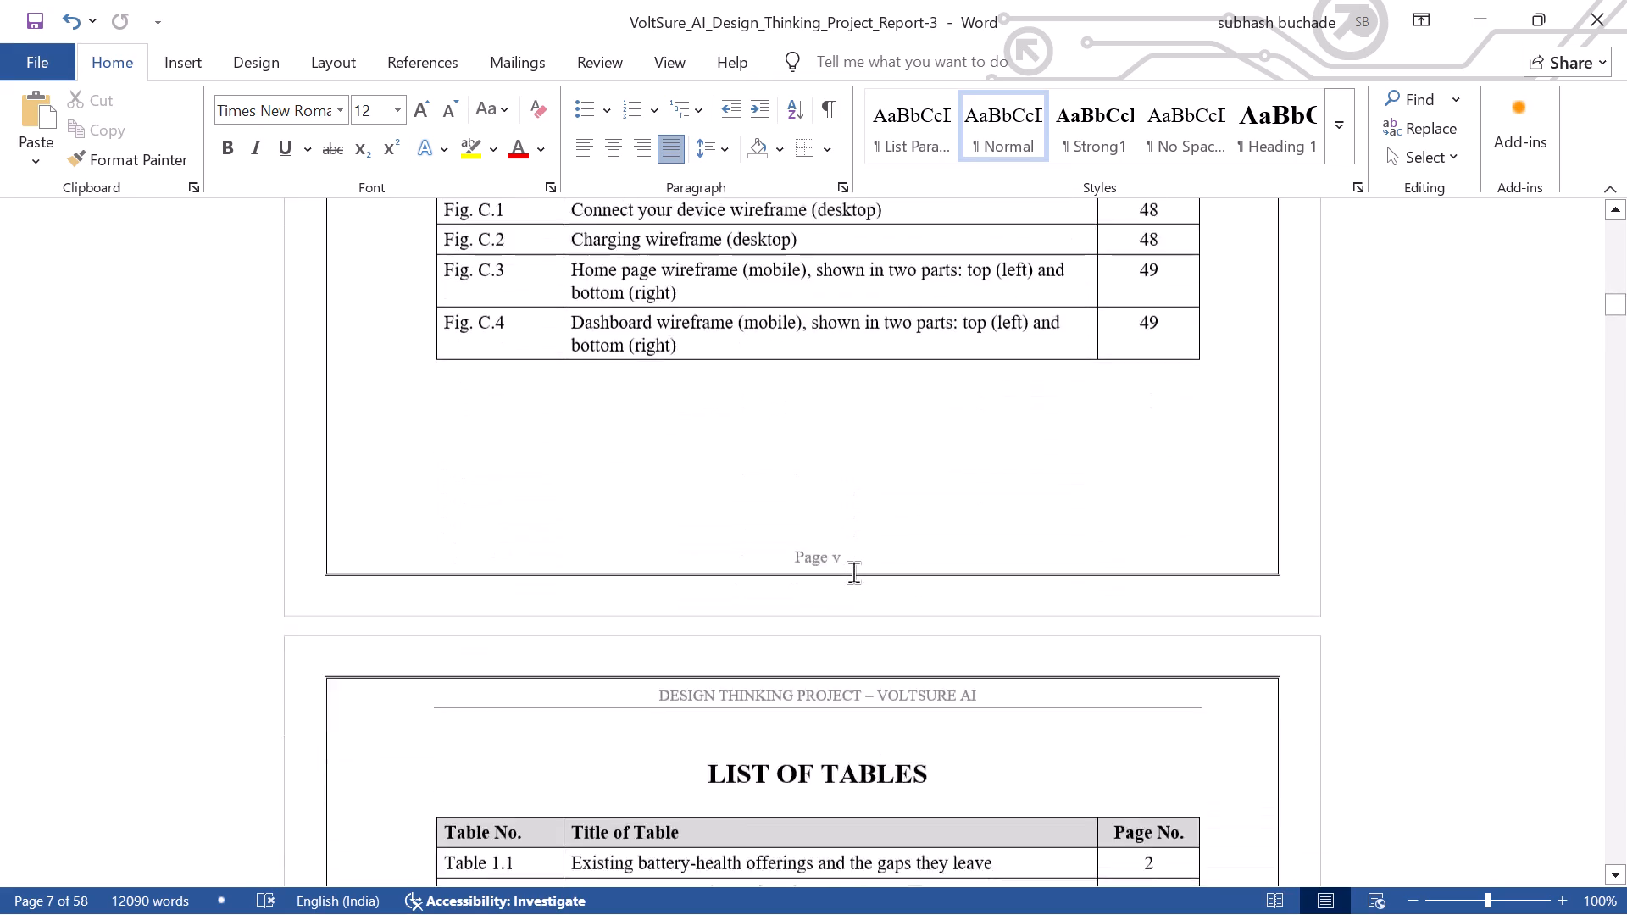
scroll(853, 572, down, 12)
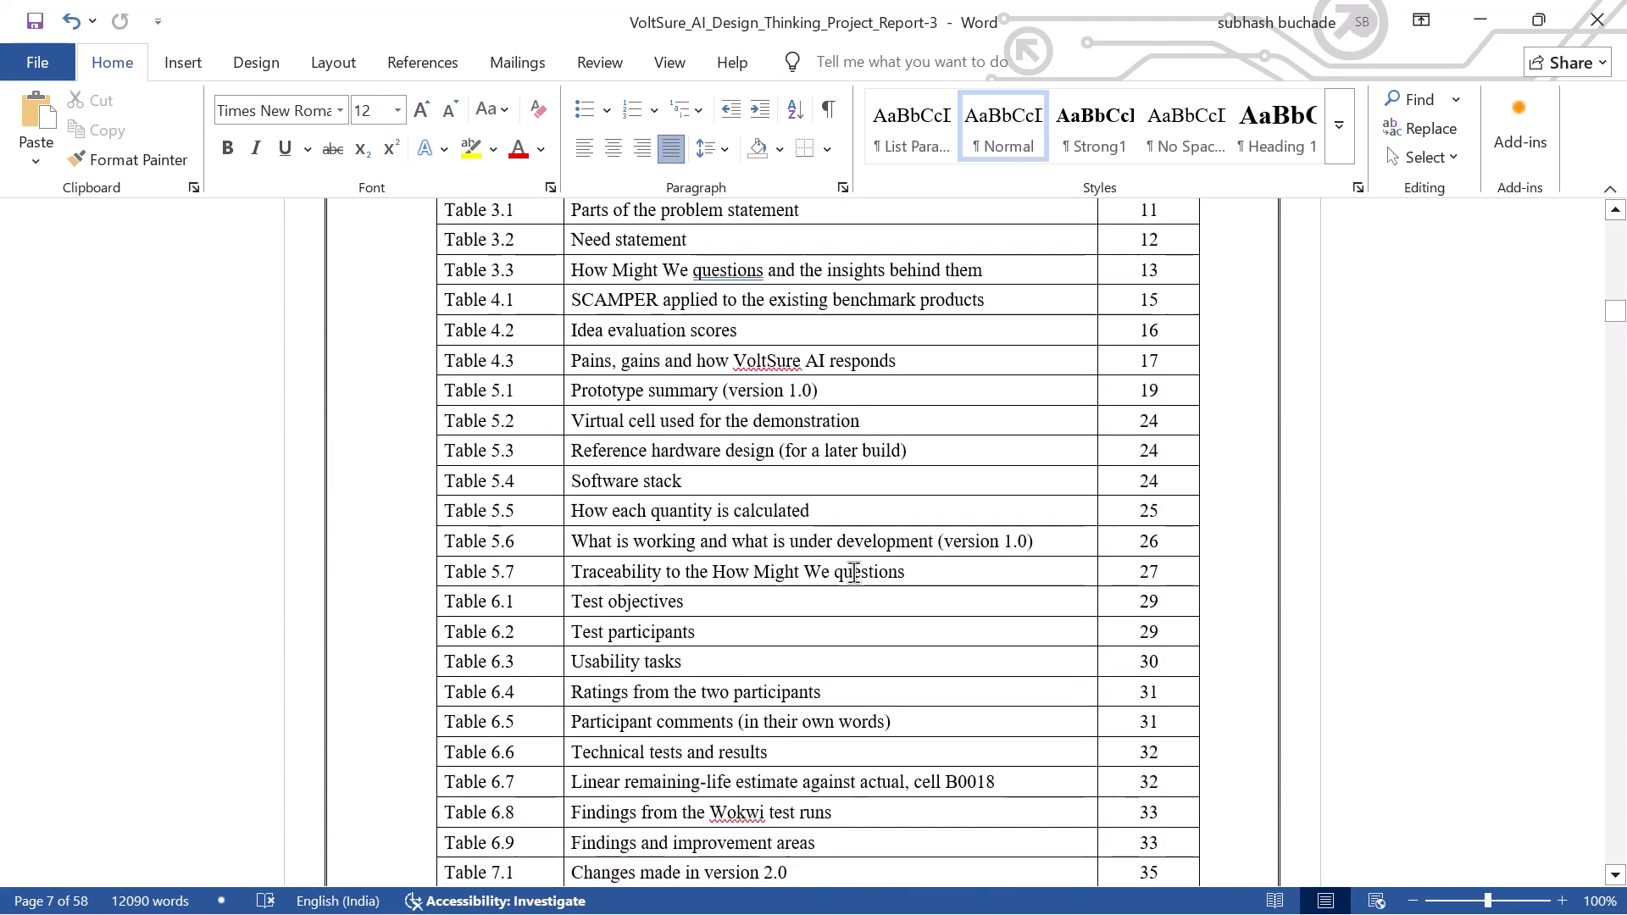
scroll(853, 572, down, 18)
scroll(853, 572, down, 4)
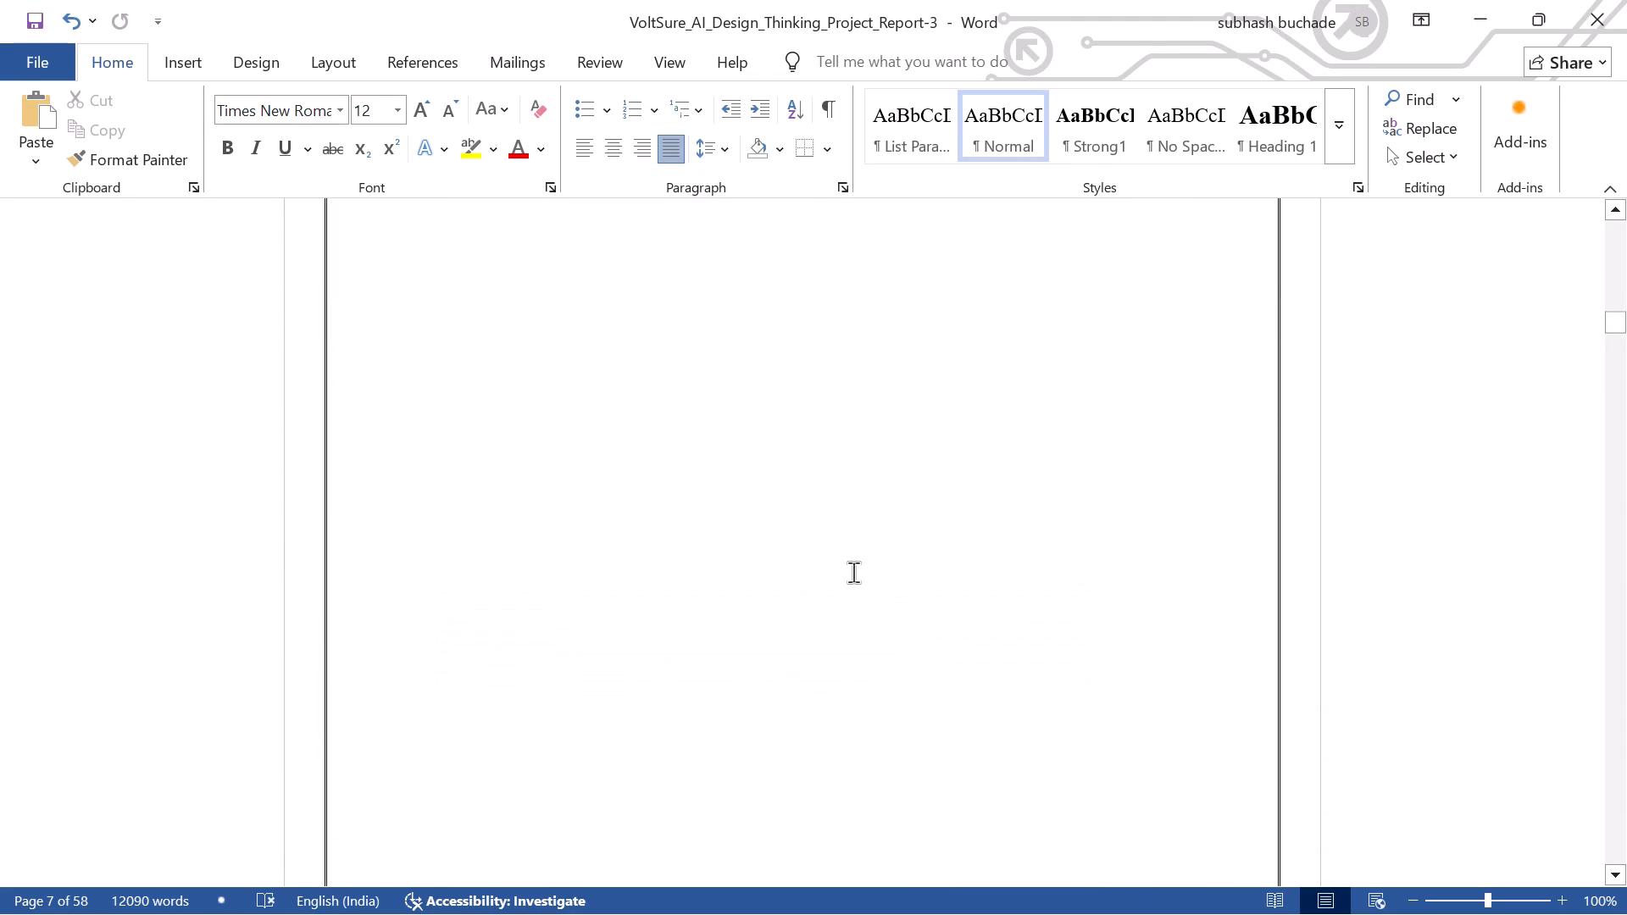
Skim Chapter 1 and the start of Chapter 2 as far as section 2.2 Observing and Interviewing Users.
scroll(853, 572, down, 15)
scroll(853, 572, down, 10)
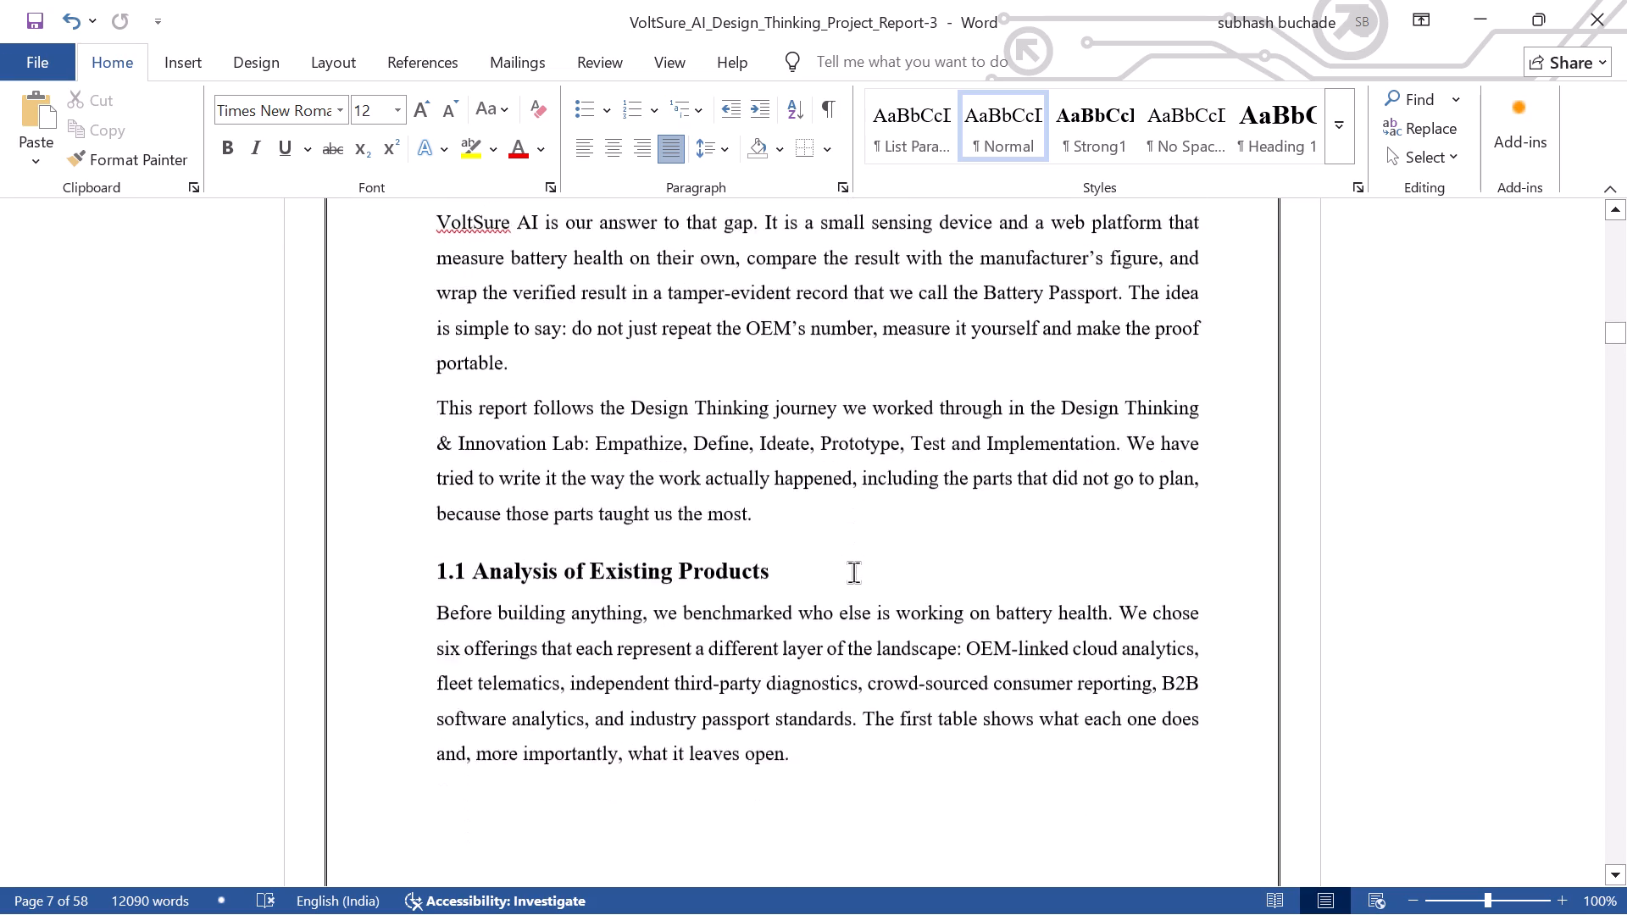
scroll(853, 572, down, 20)
scroll(853, 572, down, 11)
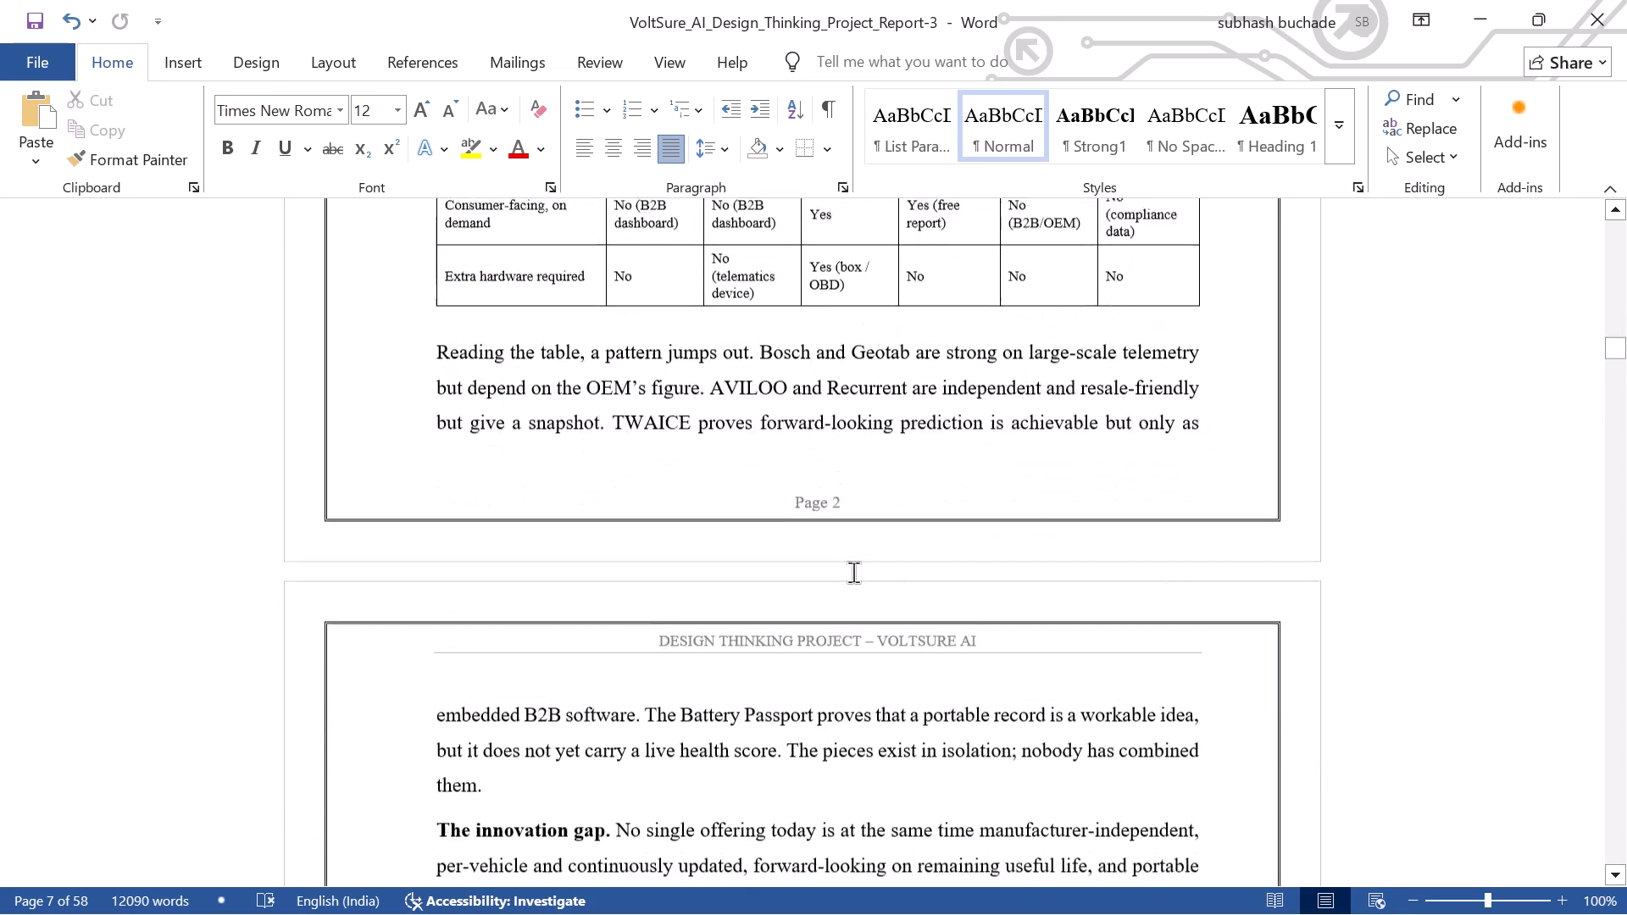
scroll(853, 572, down, 15)
scroll(853, 572, down, 11)
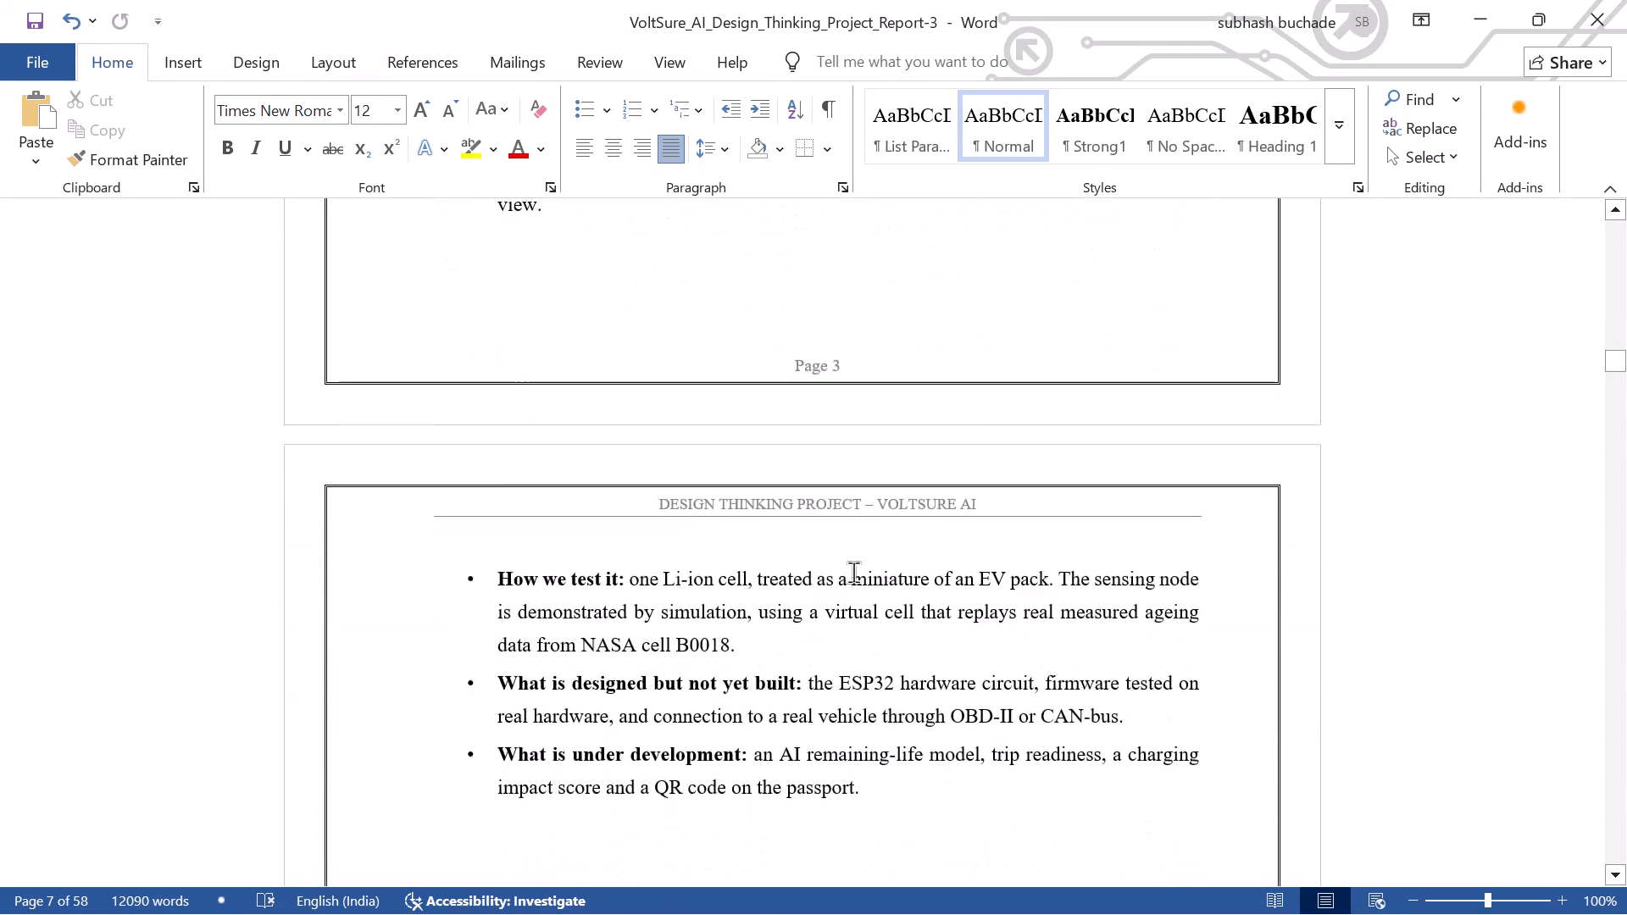
scroll(853, 574, down, 18)
scroll(853, 574, down, 16)
scroll(853, 574, down, 15)
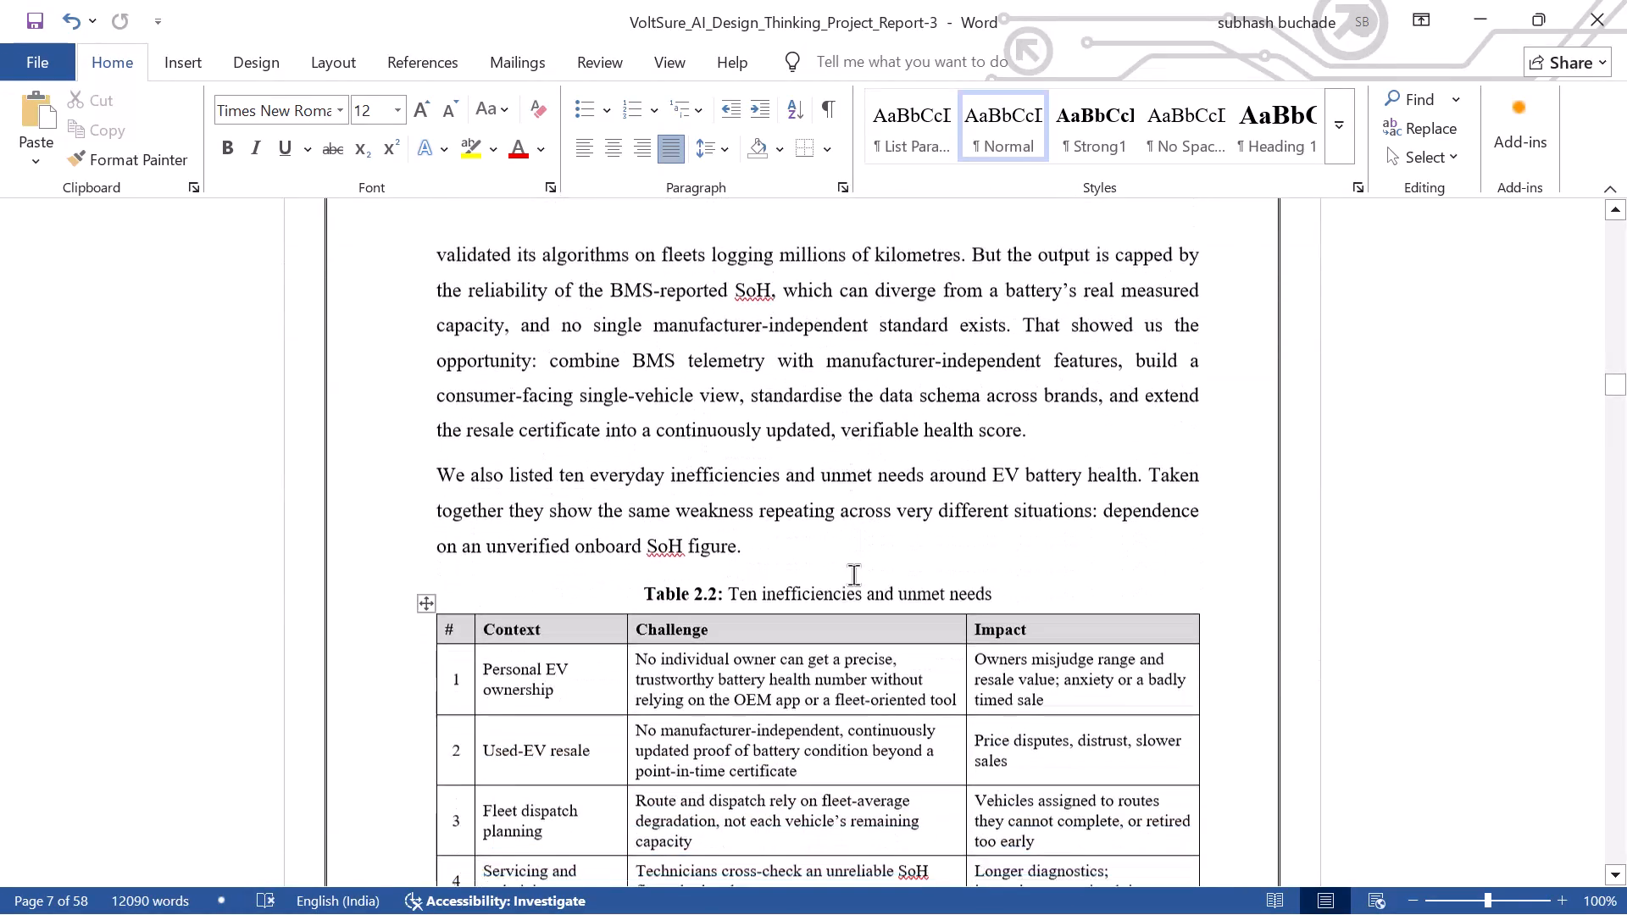
scroll(853, 574, down, 13)
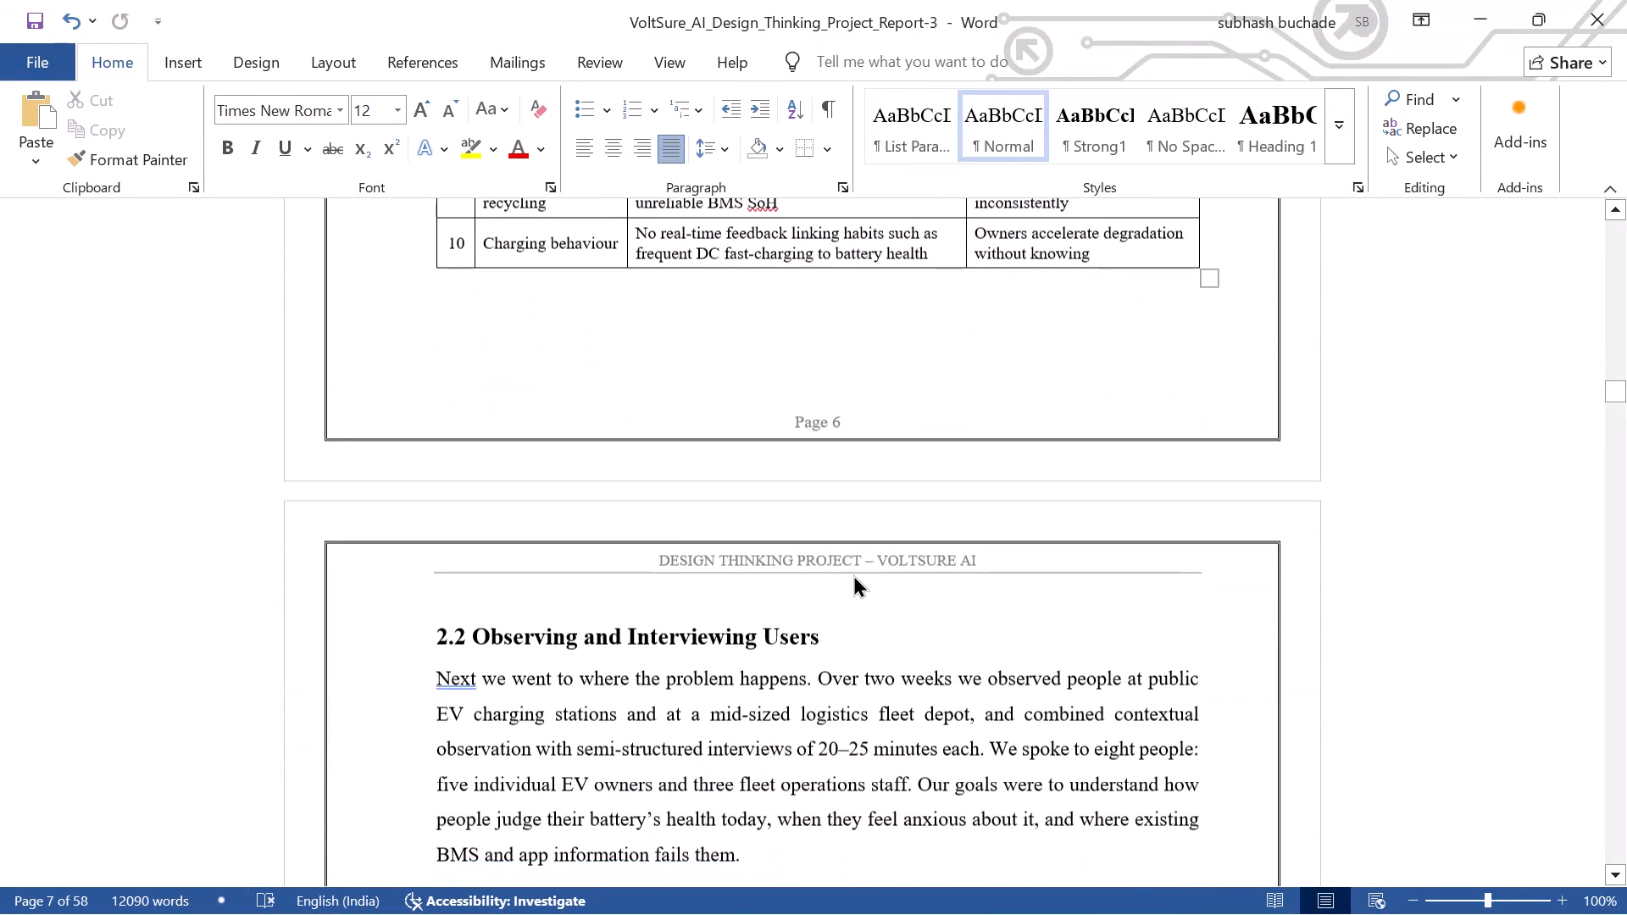
Examine Tables 2.4 and 2.5 together with the 2.3 Empathy Map and 2.4 User Personas sections.
scroll(853, 574, down, 20)
scroll(853, 574, down, 4)
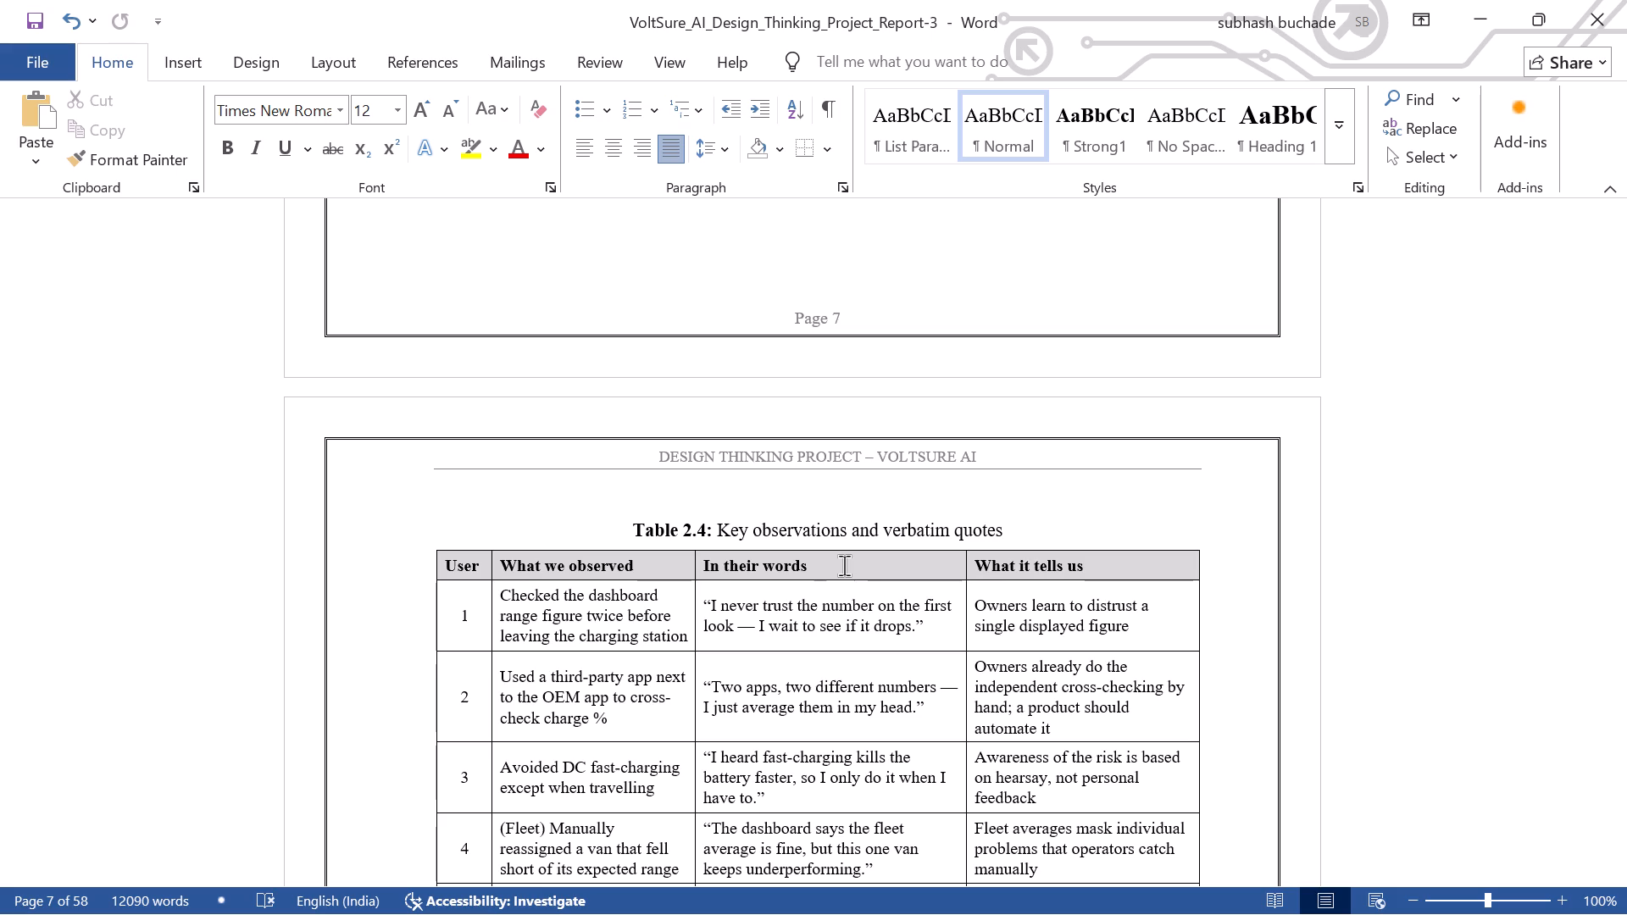
scroll(868, 543, down, 4)
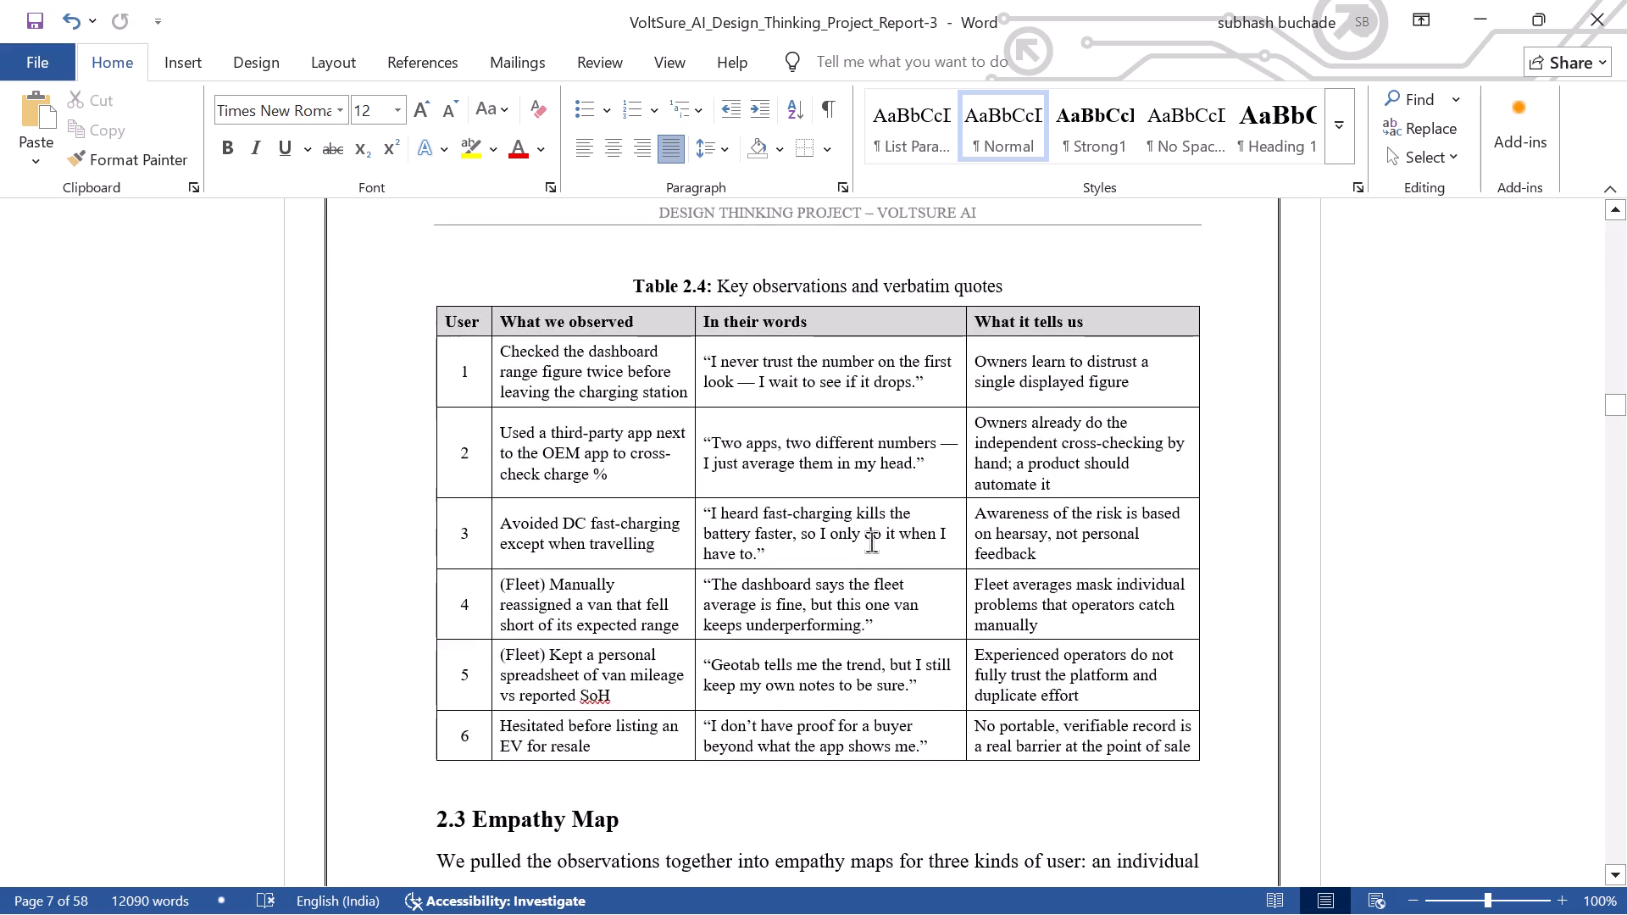
scroll(871, 541, down, 7)
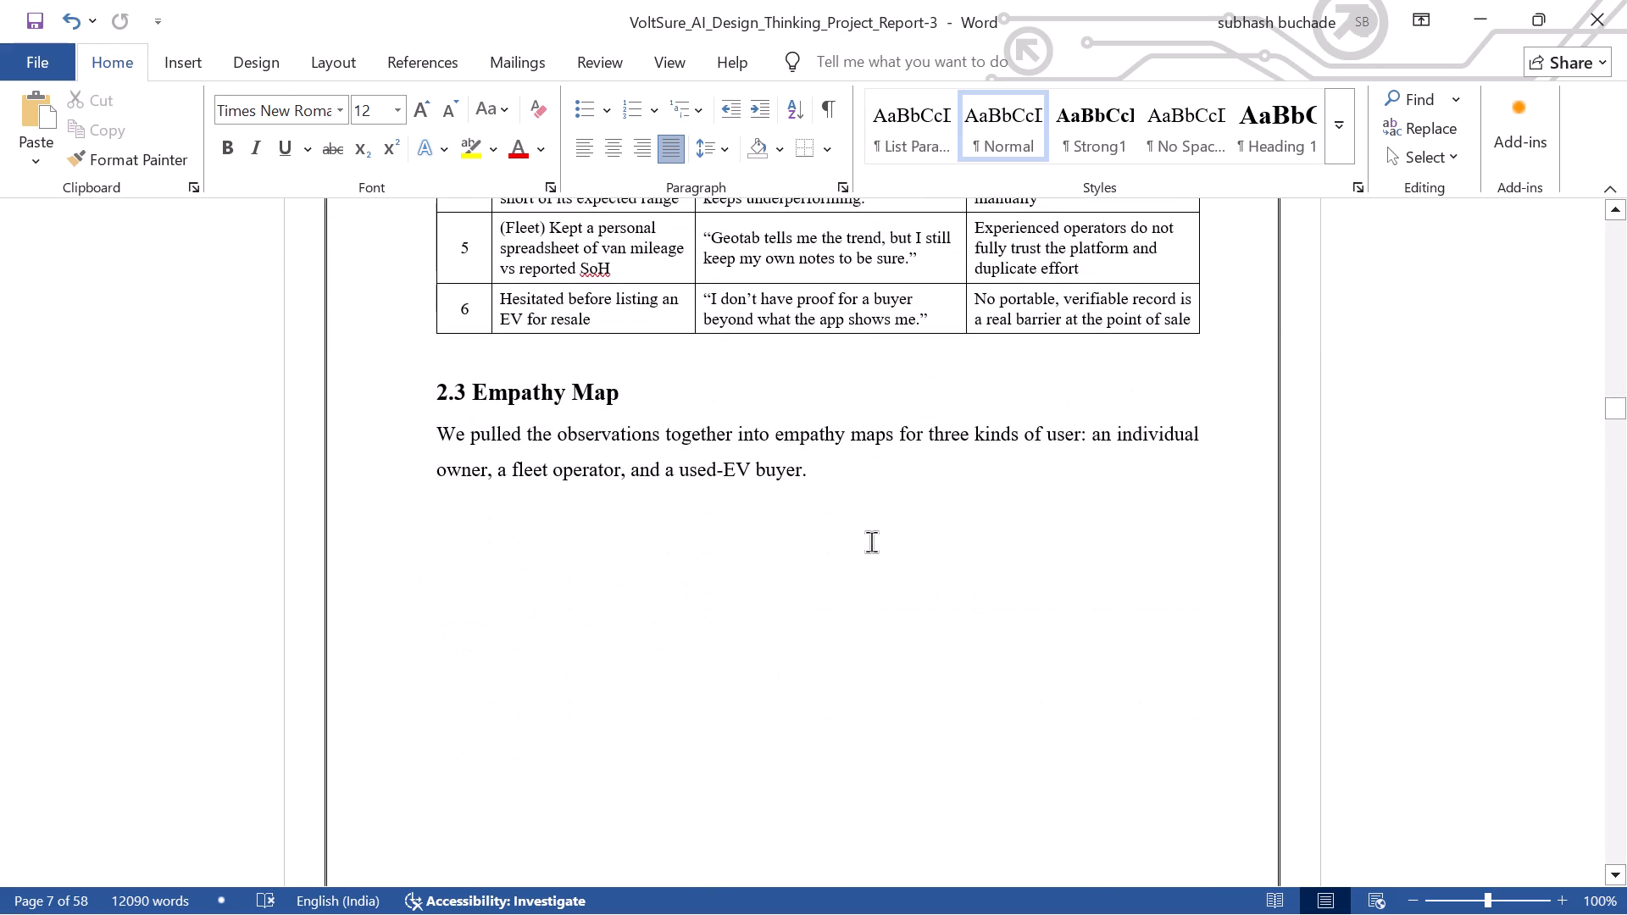
scroll(871, 541, down, 11)
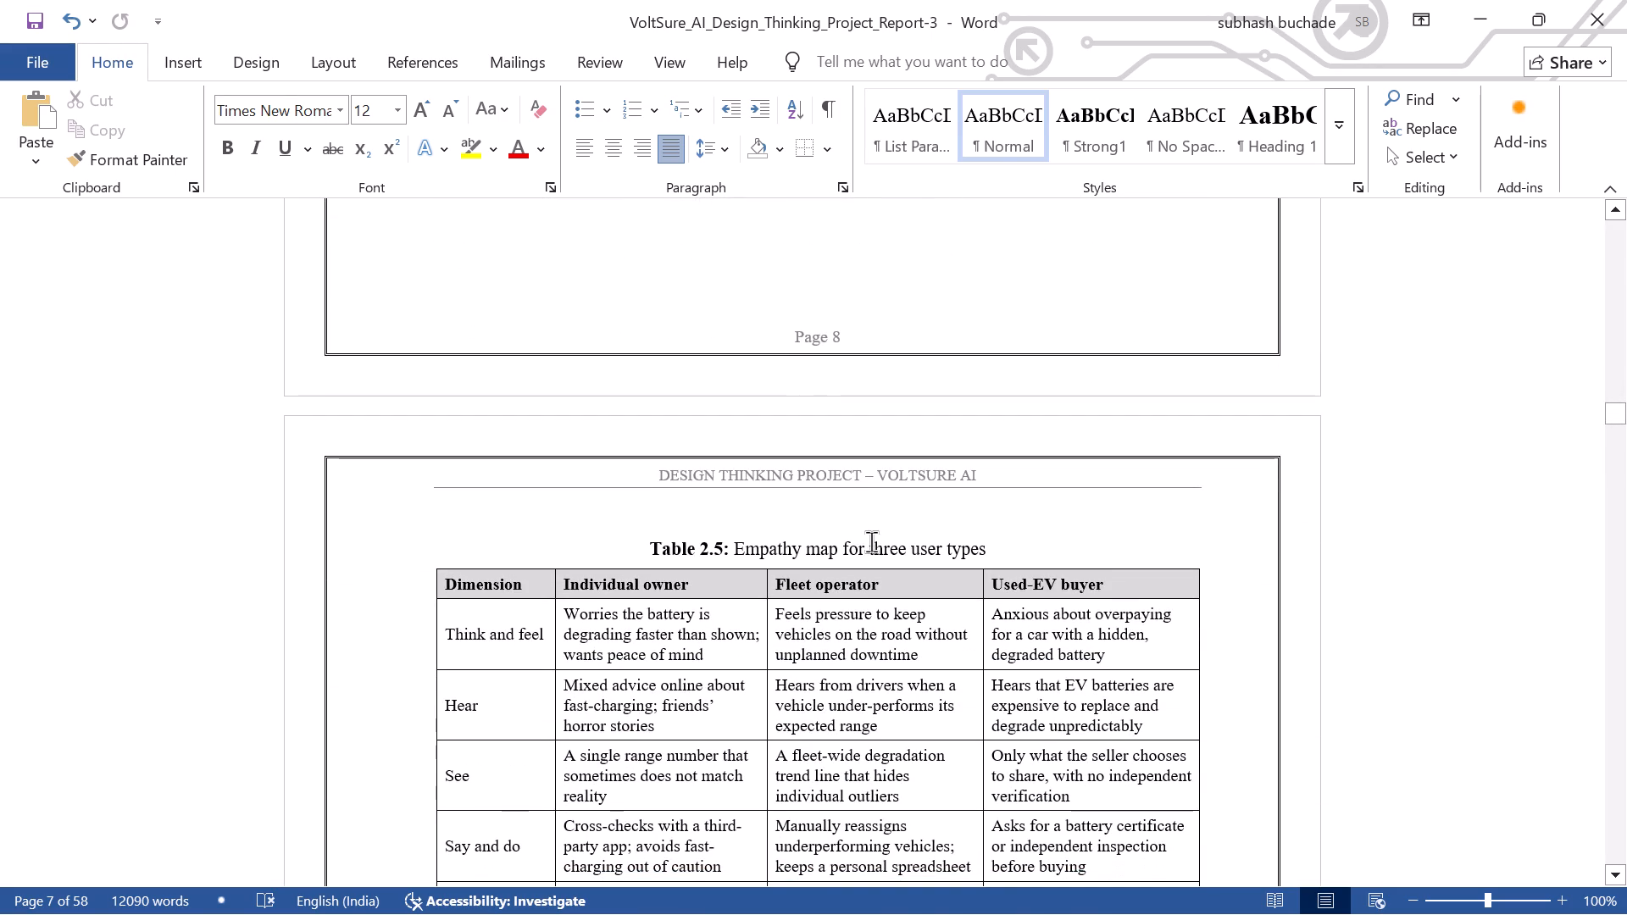
scroll(871, 541, down, 13)
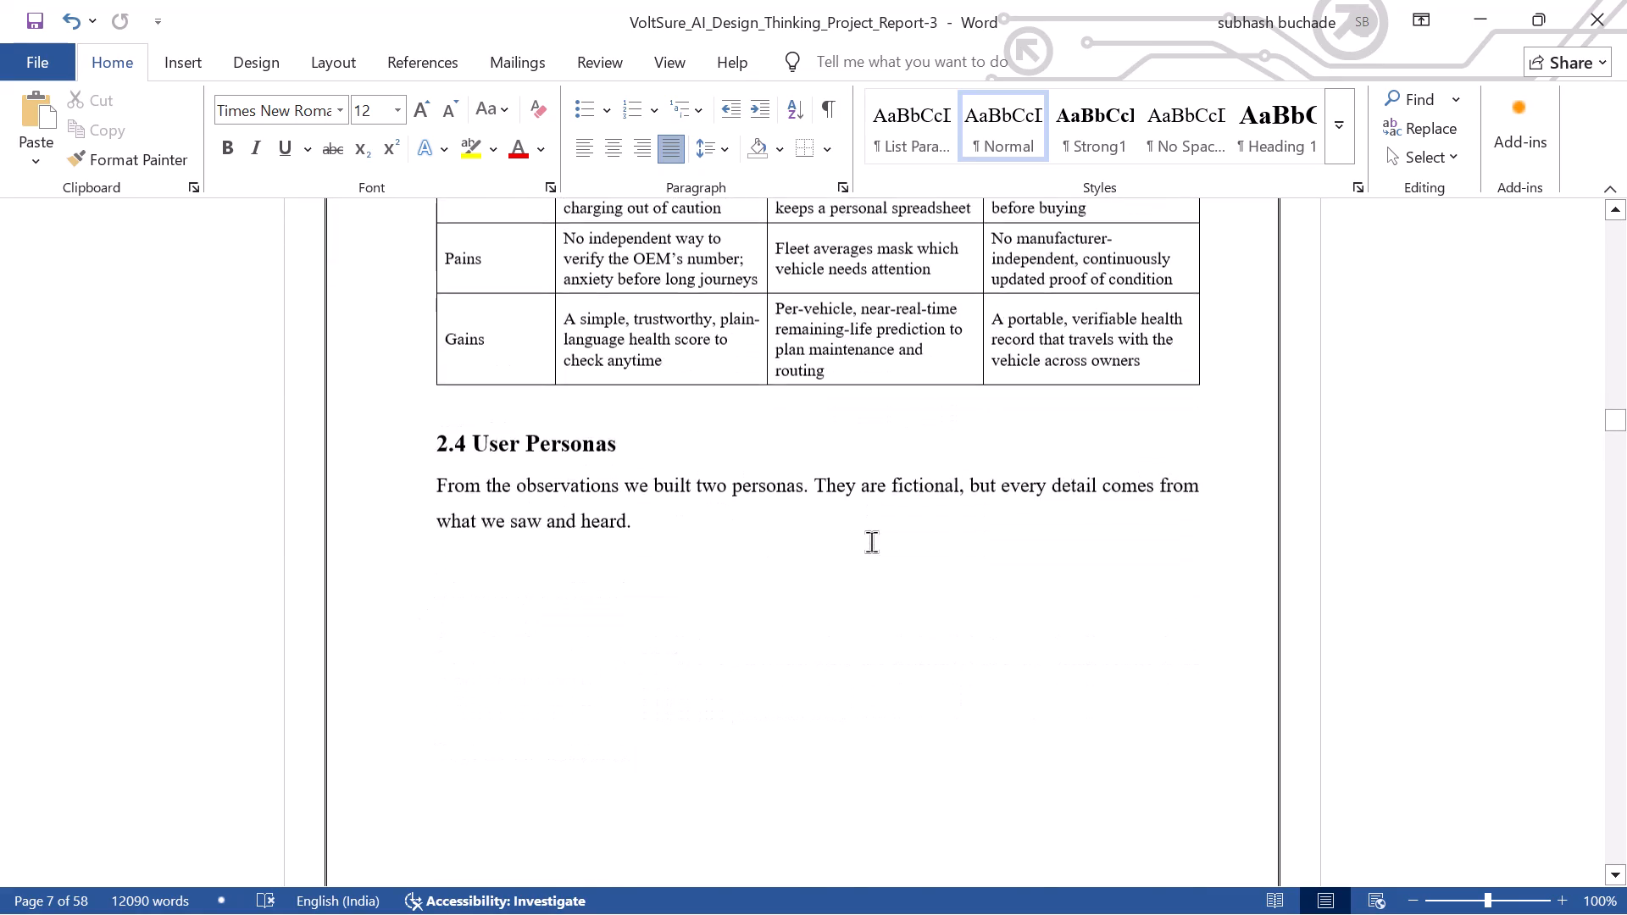
scroll(871, 541, down, 12)
Go back to section 2.2 and recheck the tables and blank space at the page ends through to Table 2.5.
scroll(871, 541, up, 14)
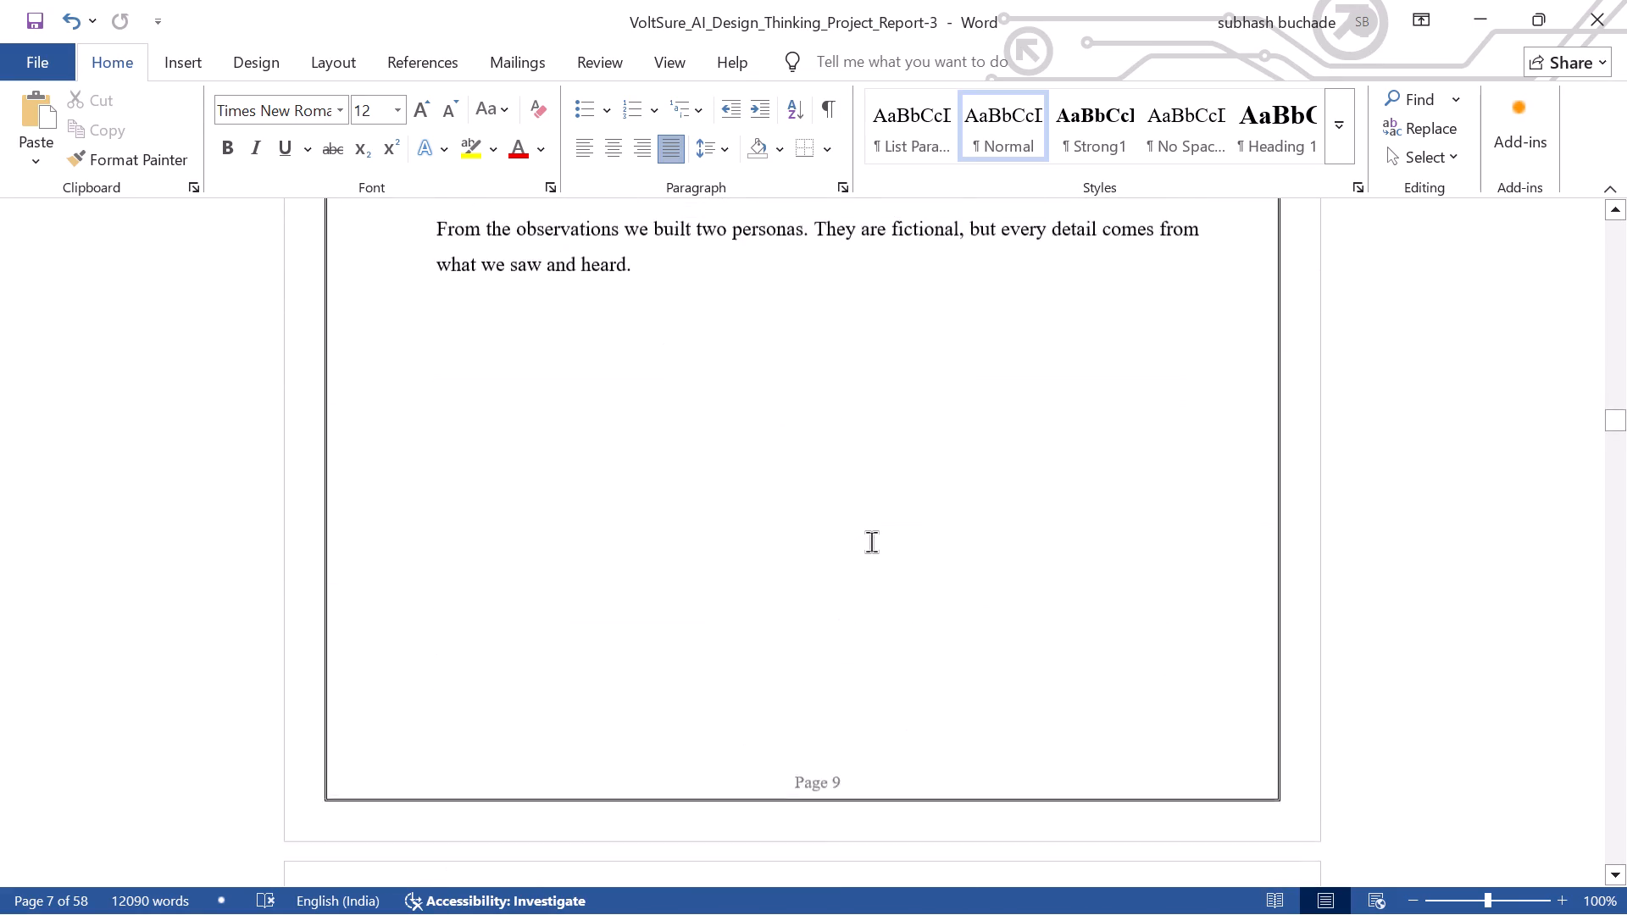
scroll(871, 541, up, 19)
scroll(871, 541, up, 6)
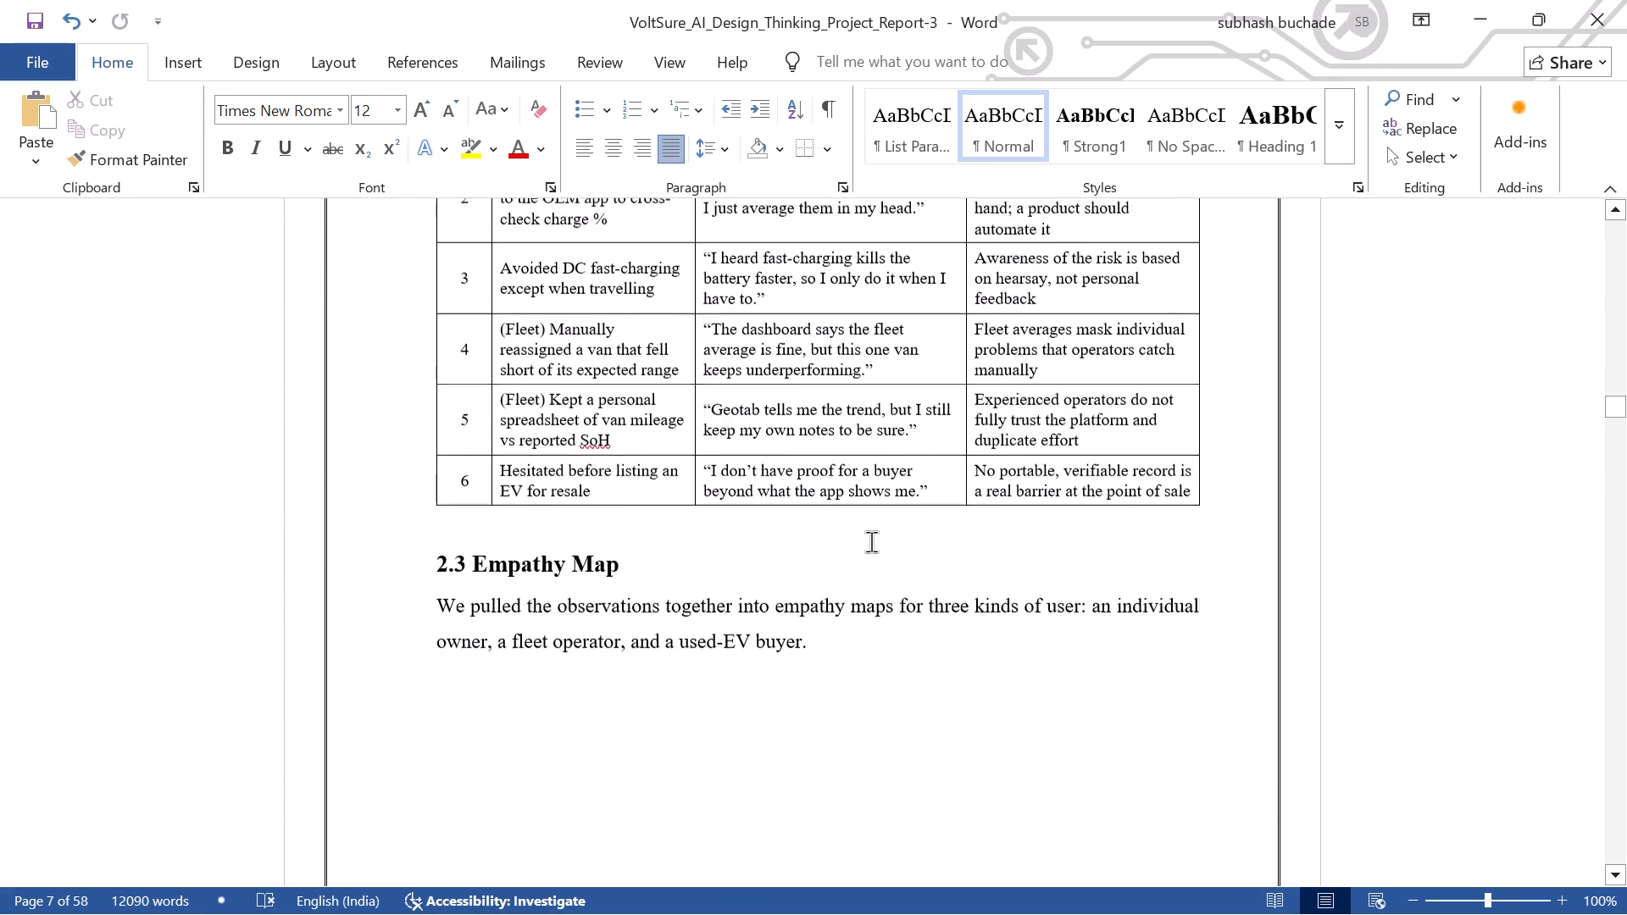
scroll(871, 541, up, 17)
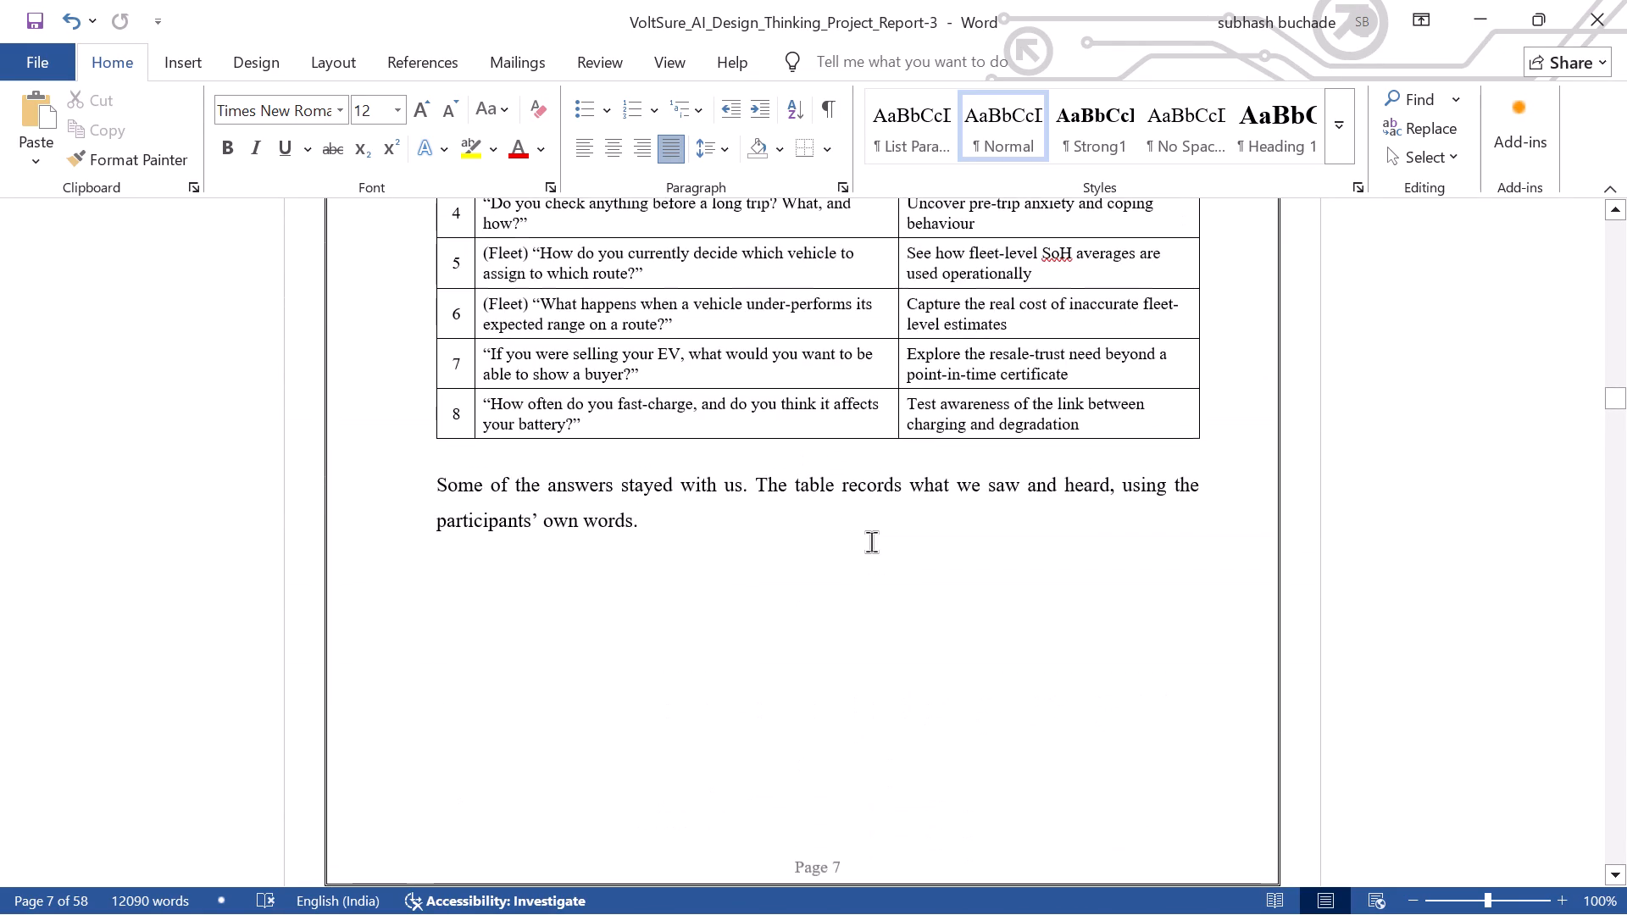
scroll(871, 541, up, 1)
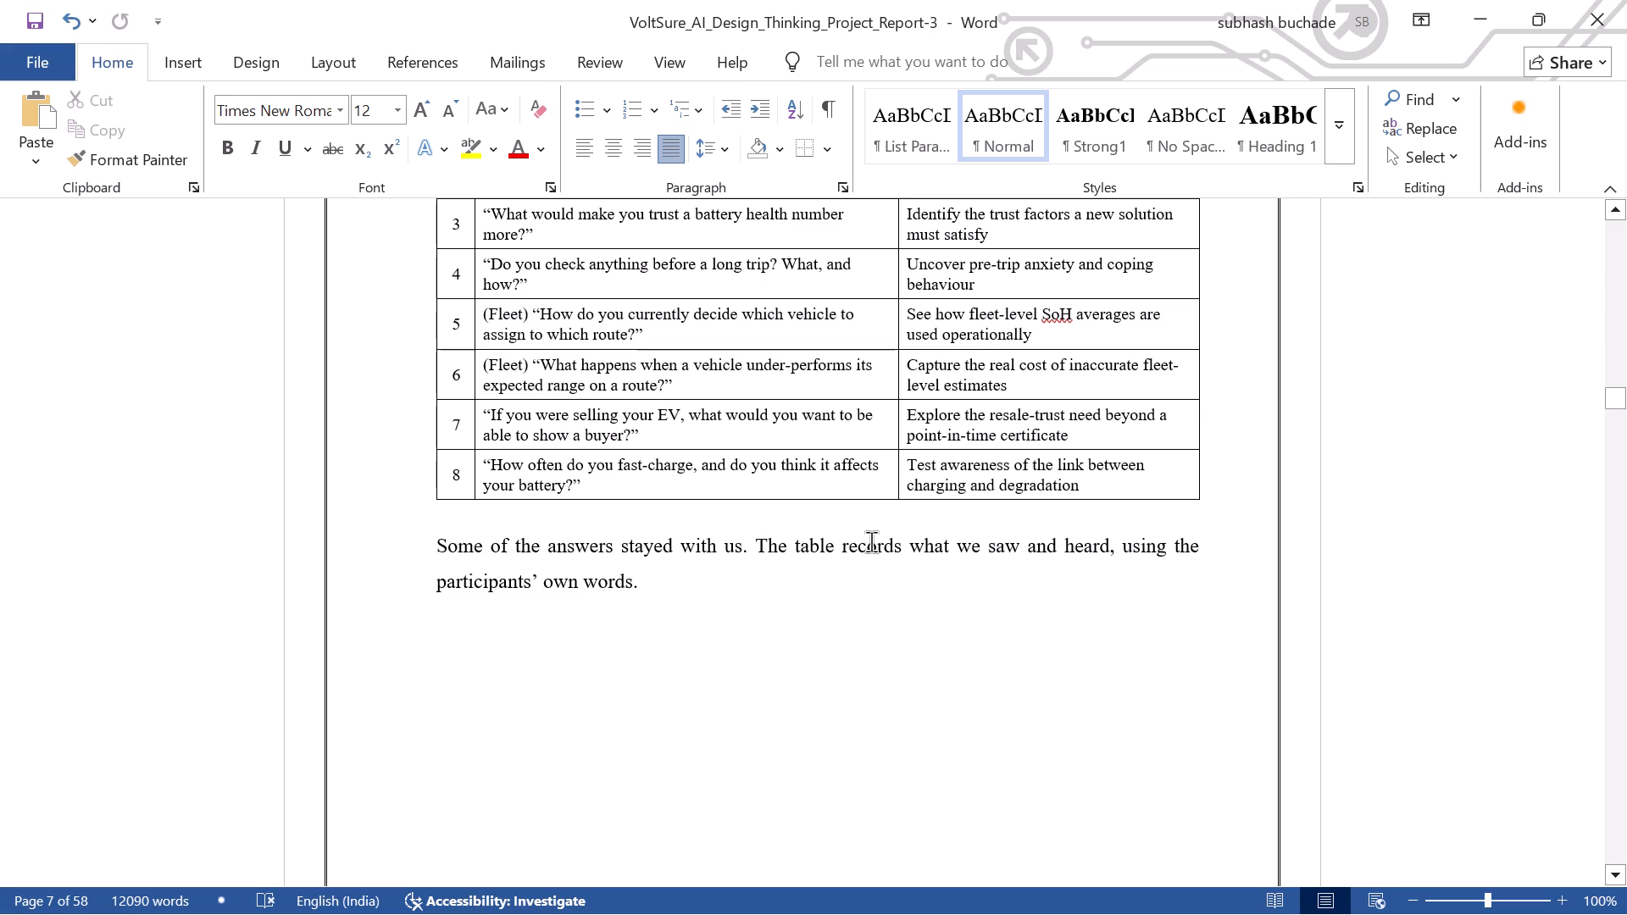
scroll(871, 541, up, 10)
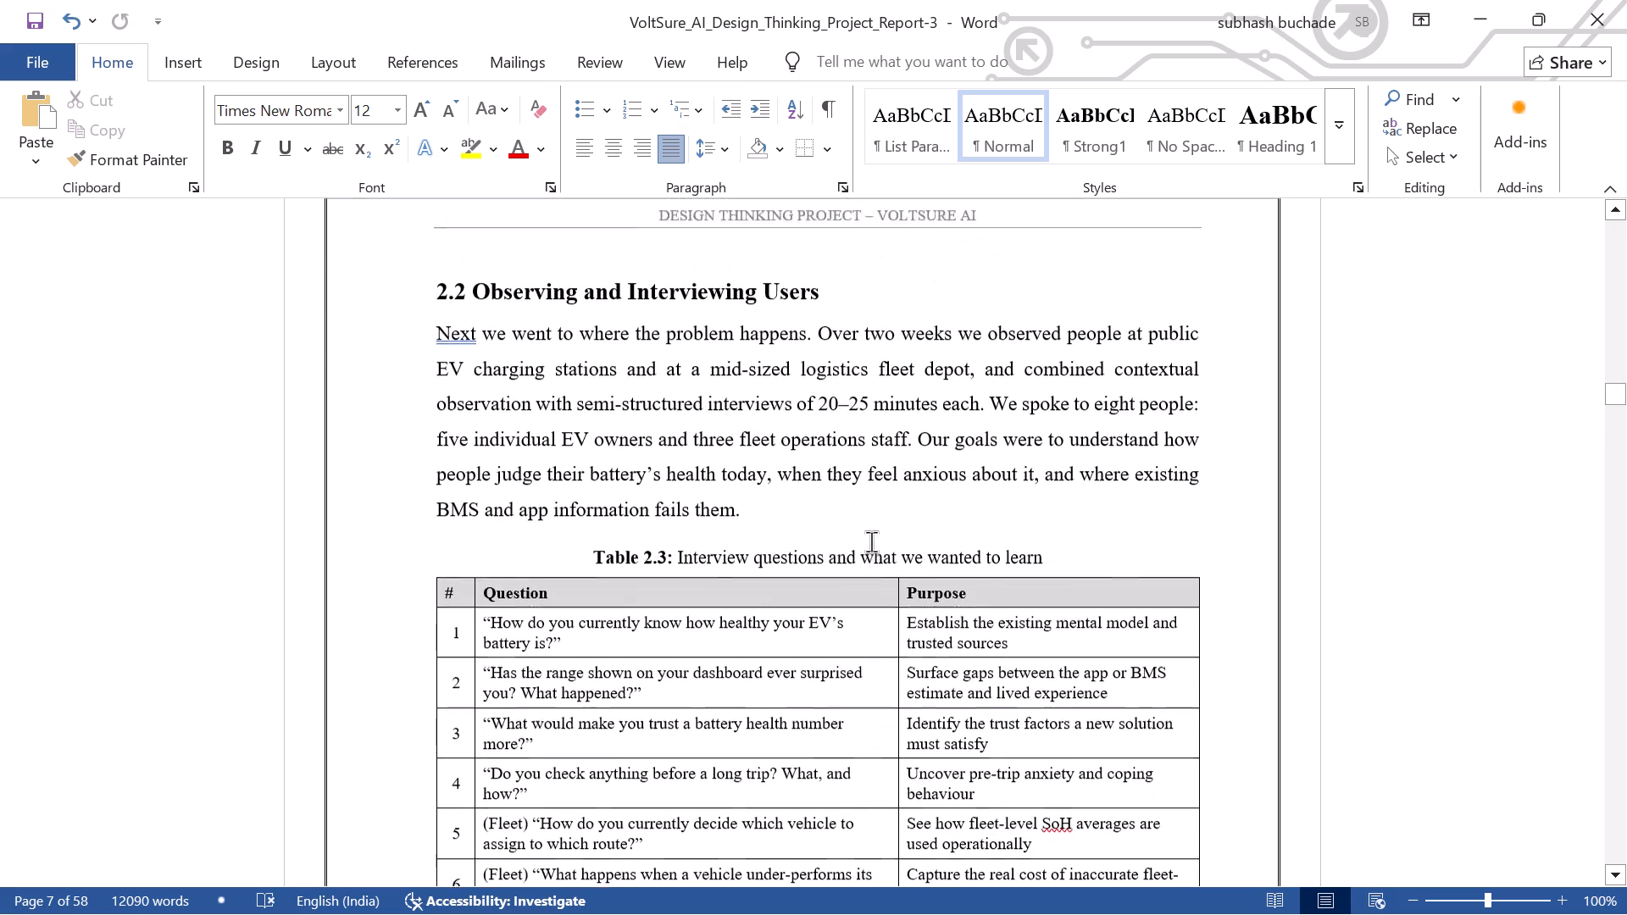
scroll(871, 541, up, 1)
scroll(871, 541, down, 20)
scroll(871, 541, down, 9)
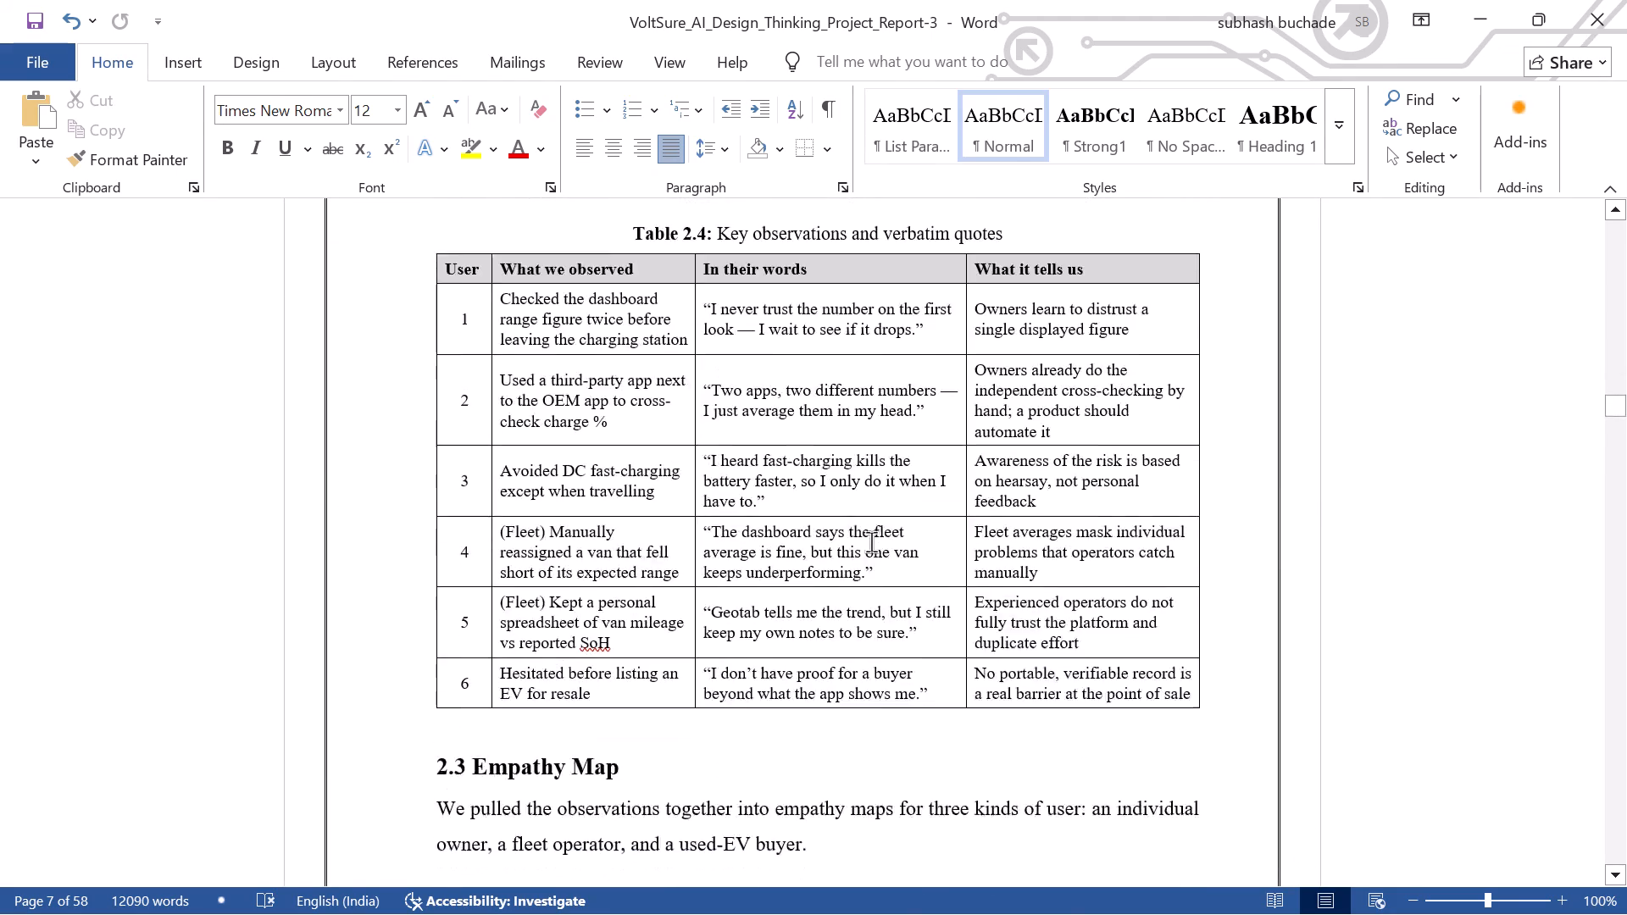
scroll(871, 541, down, 7)
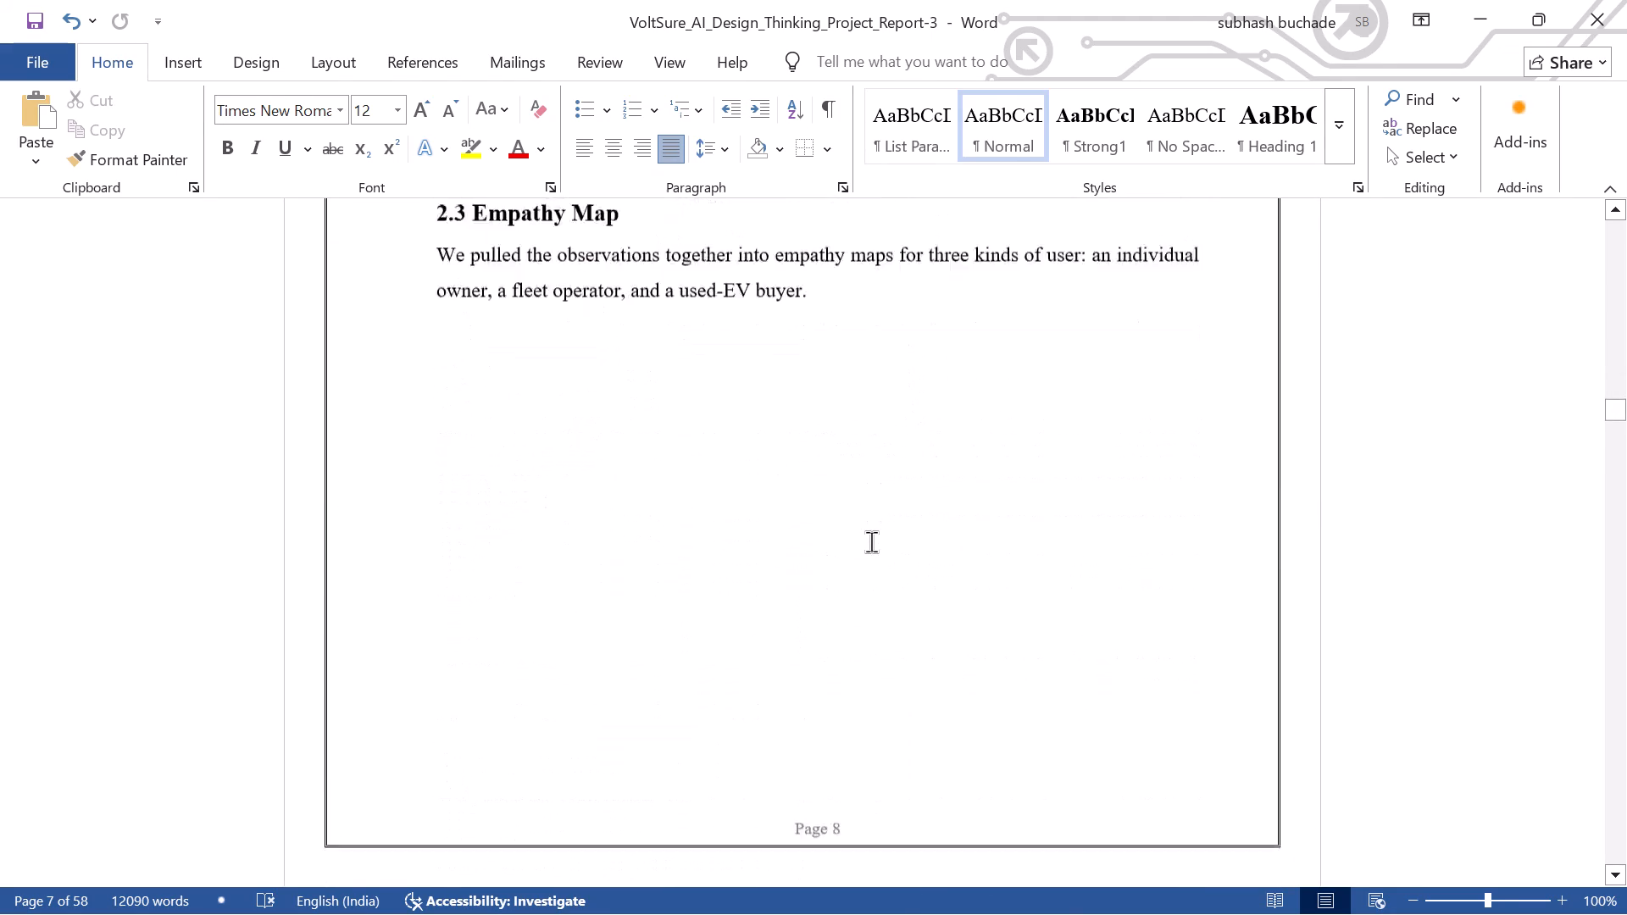
scroll(871, 541, down, 8)
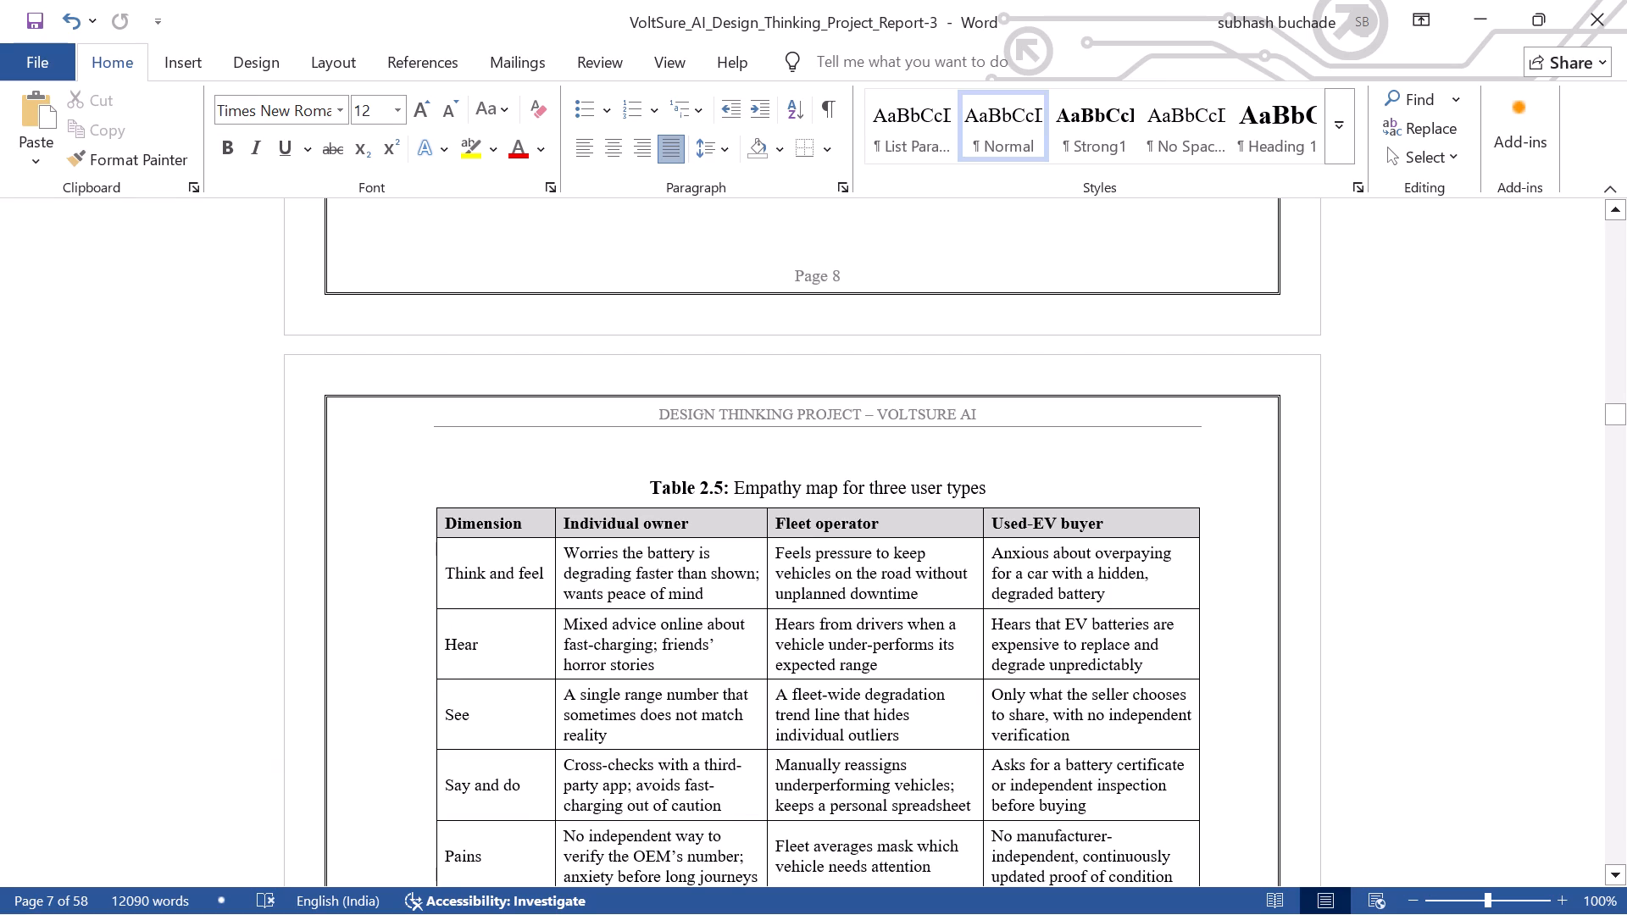
Insert four line breaks below the 2.3 Empathy Map introduction, after "a used-EV buyer." on page 8.
click(417, 513)
click(391, 560)
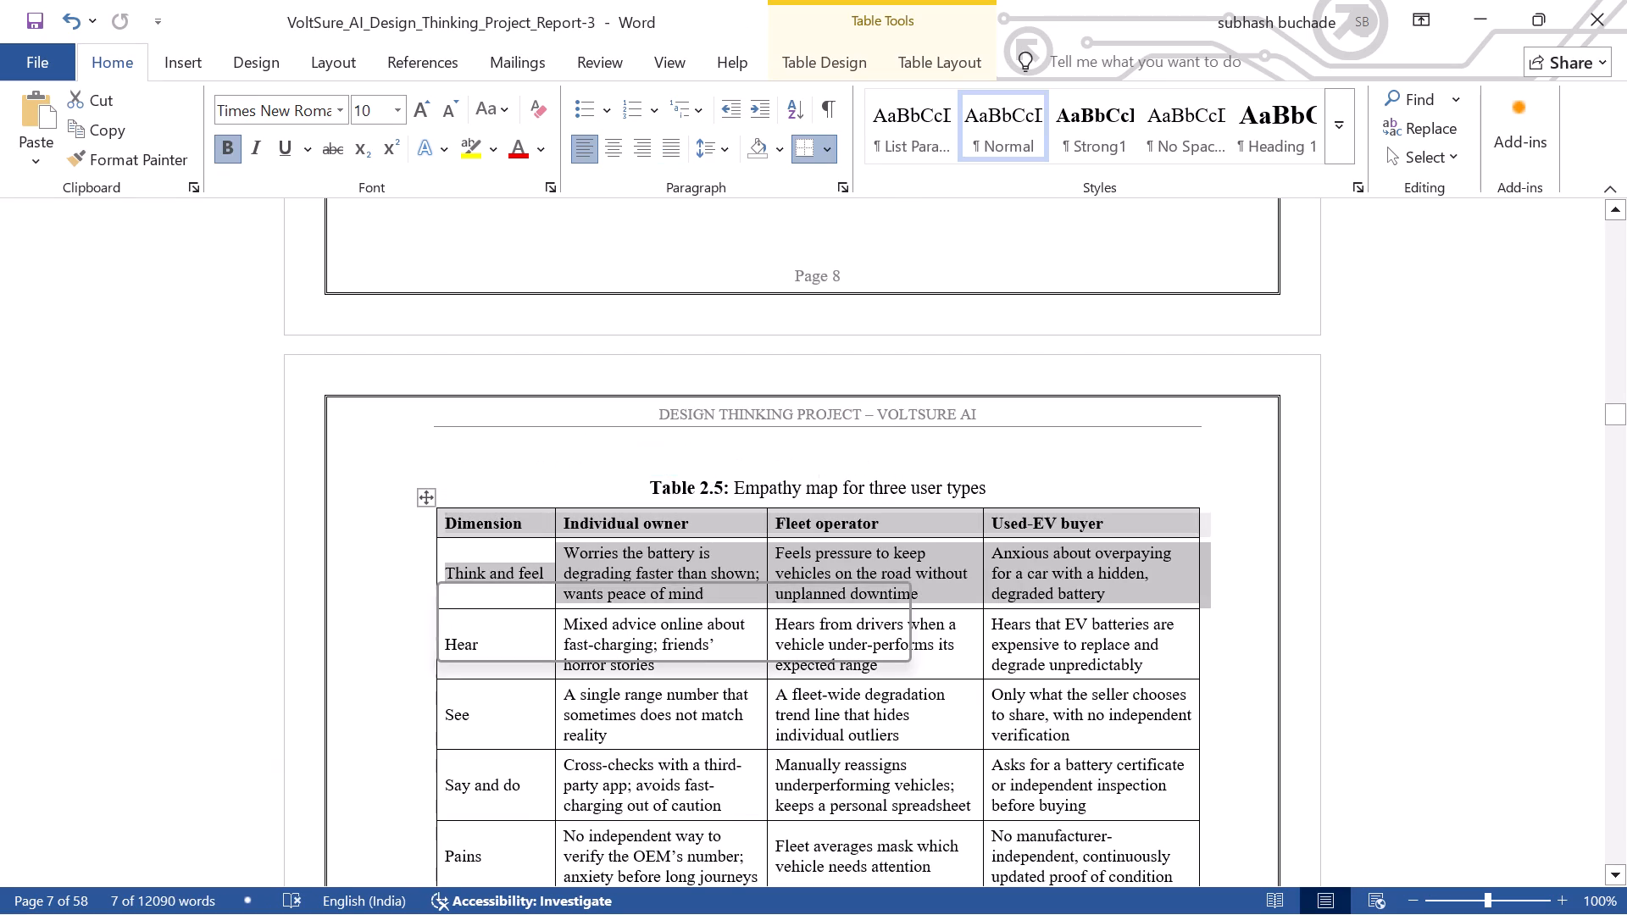
click(550, 268)
scroll(550, 268, up, 2)
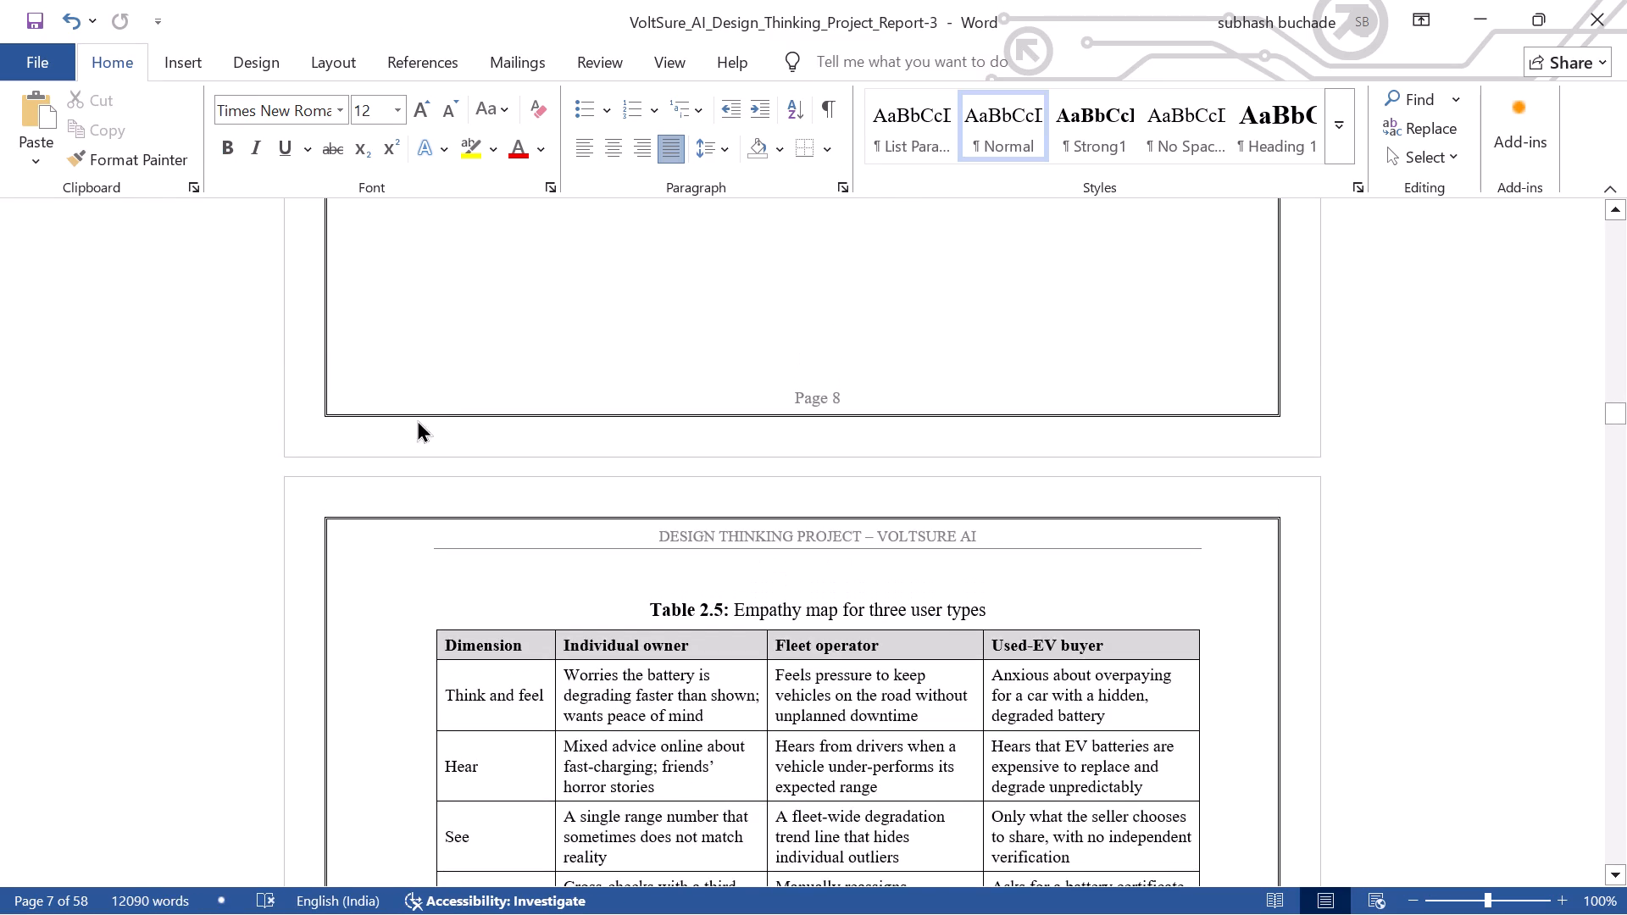
click(513, 321)
click(830, 261)
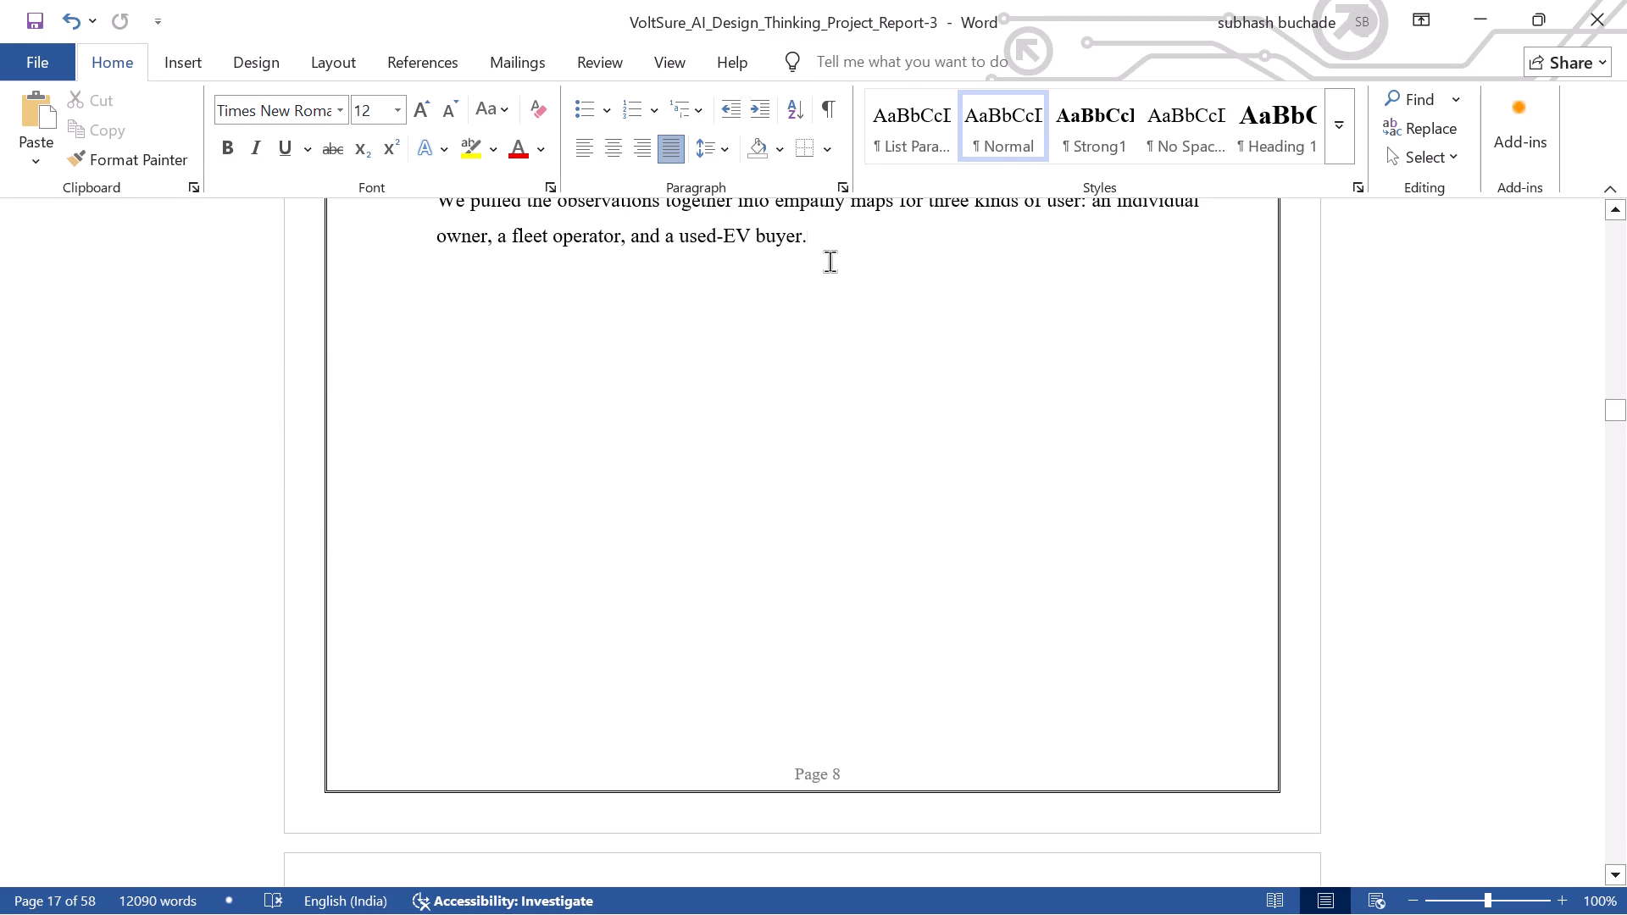
key(Return)
key(Return)
key(Return)
key(Return)
Insert two more line breaks below the 2.3 Empathy Map introduction on page 8 and check where Table 2.5 falls.
key(Return)
key(Return)
scroll(814, 387, down, 10)
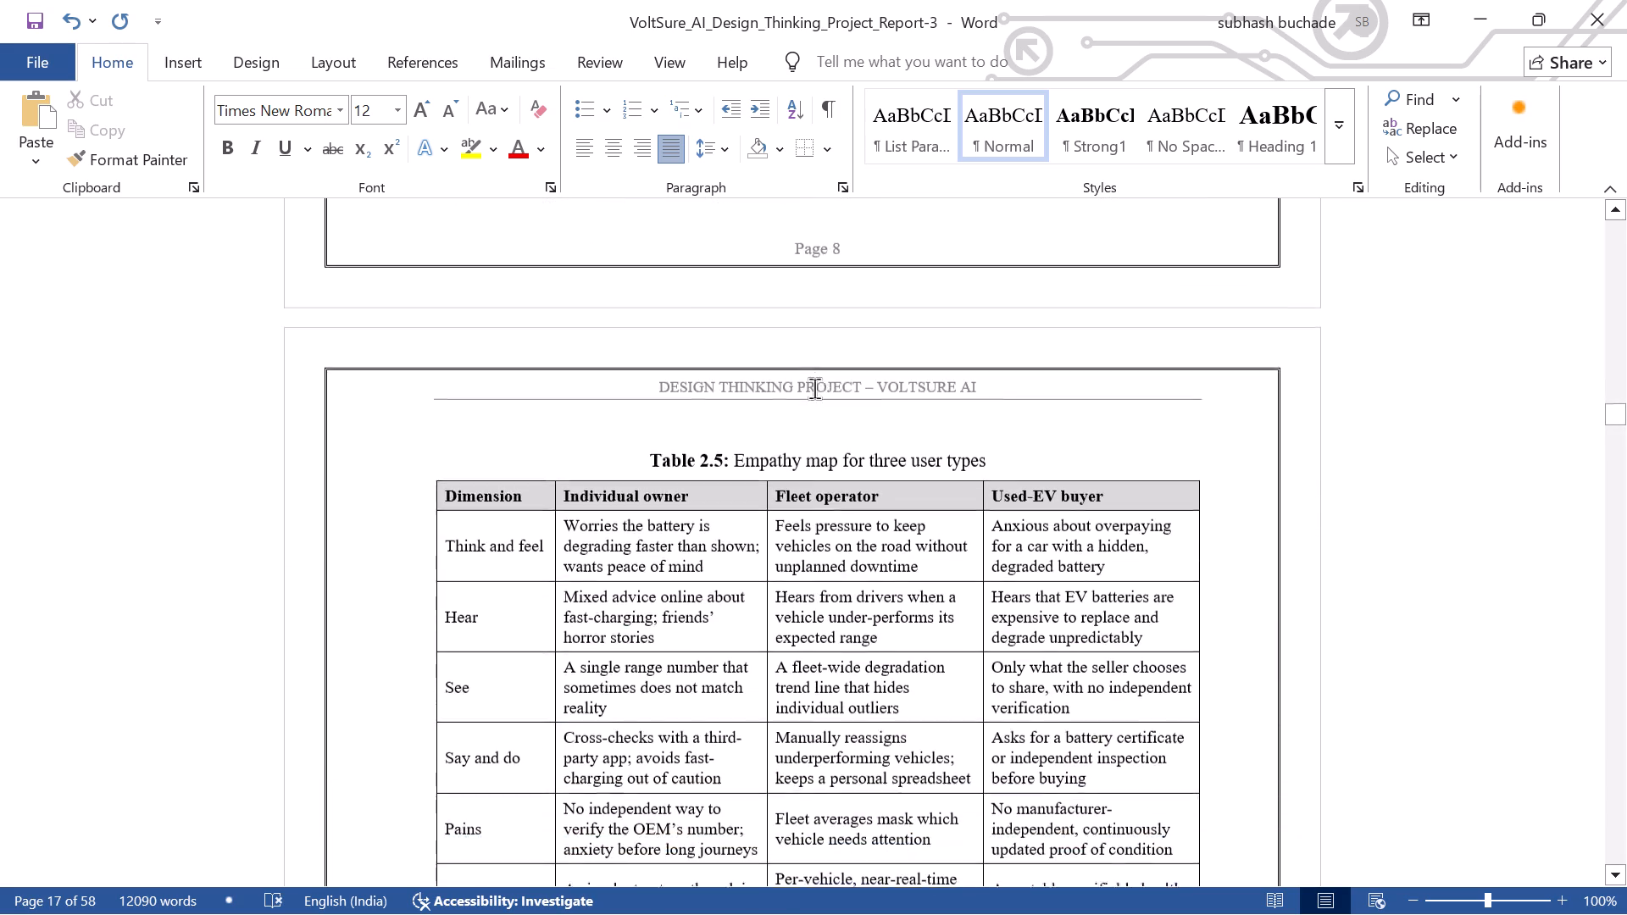
scroll(814, 388, up, 2)
key(Down)
key(Down)
key(Down)
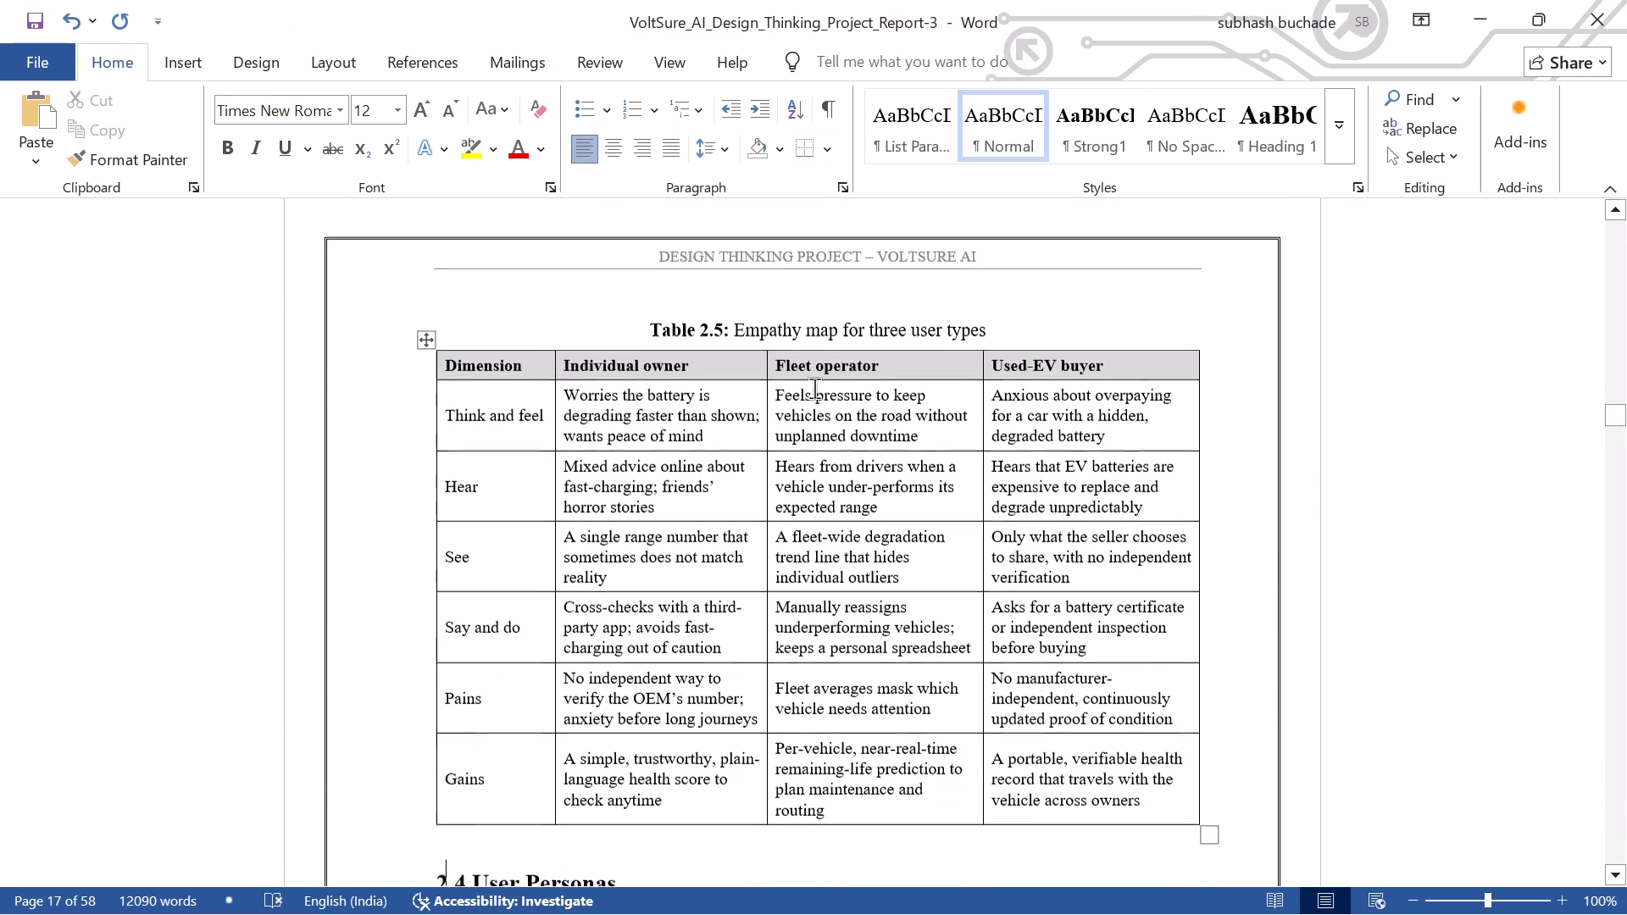
key(Up)
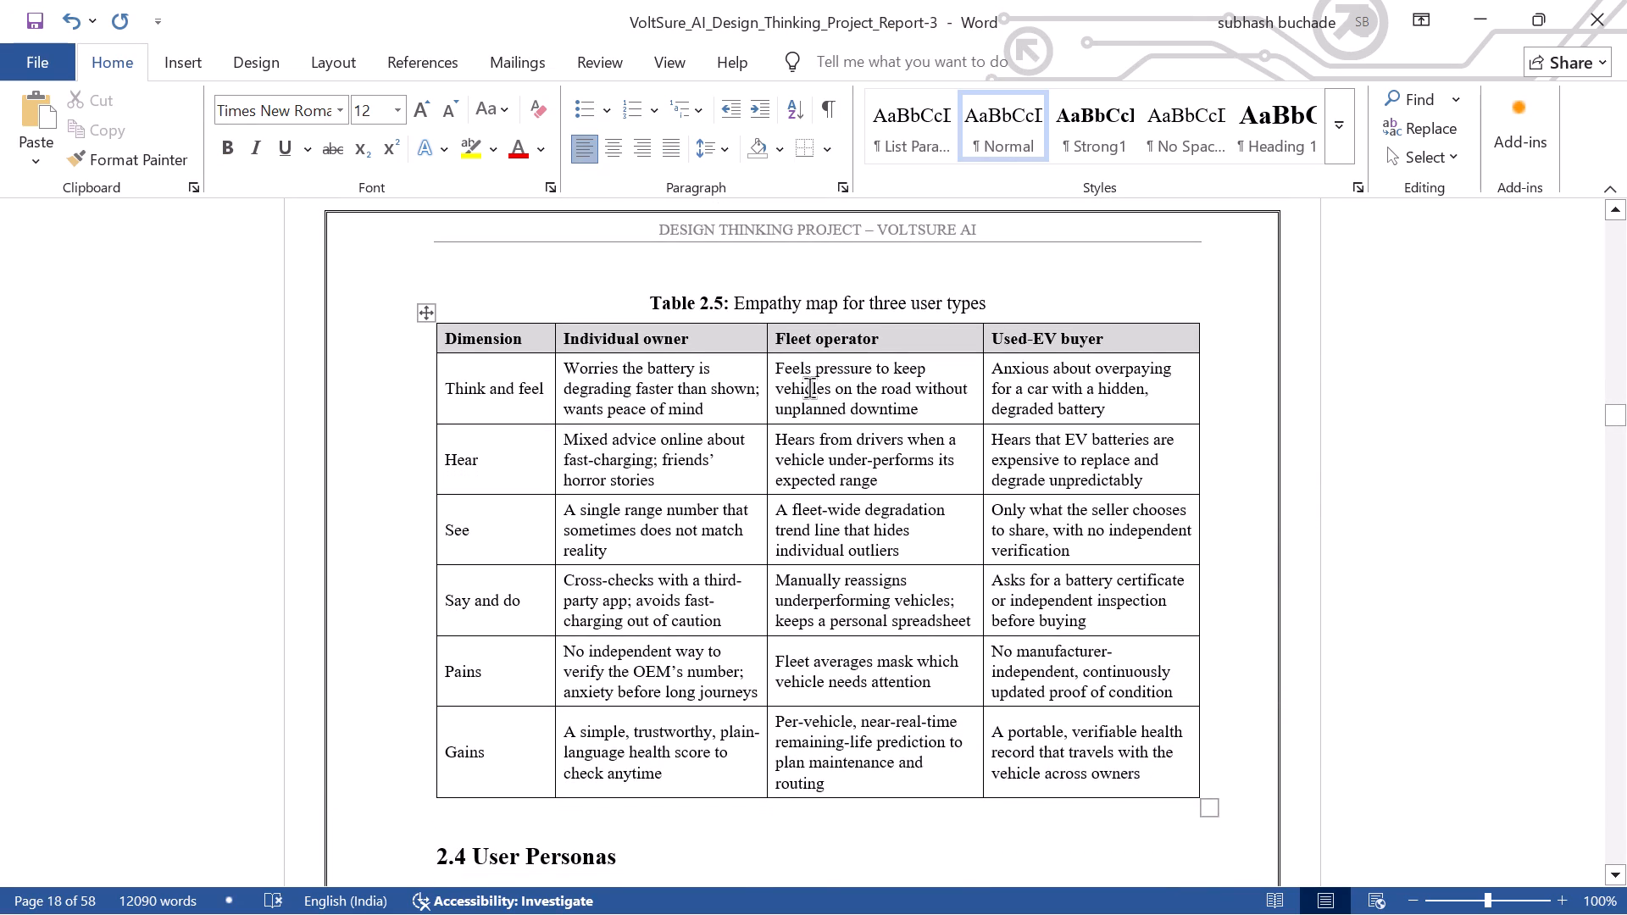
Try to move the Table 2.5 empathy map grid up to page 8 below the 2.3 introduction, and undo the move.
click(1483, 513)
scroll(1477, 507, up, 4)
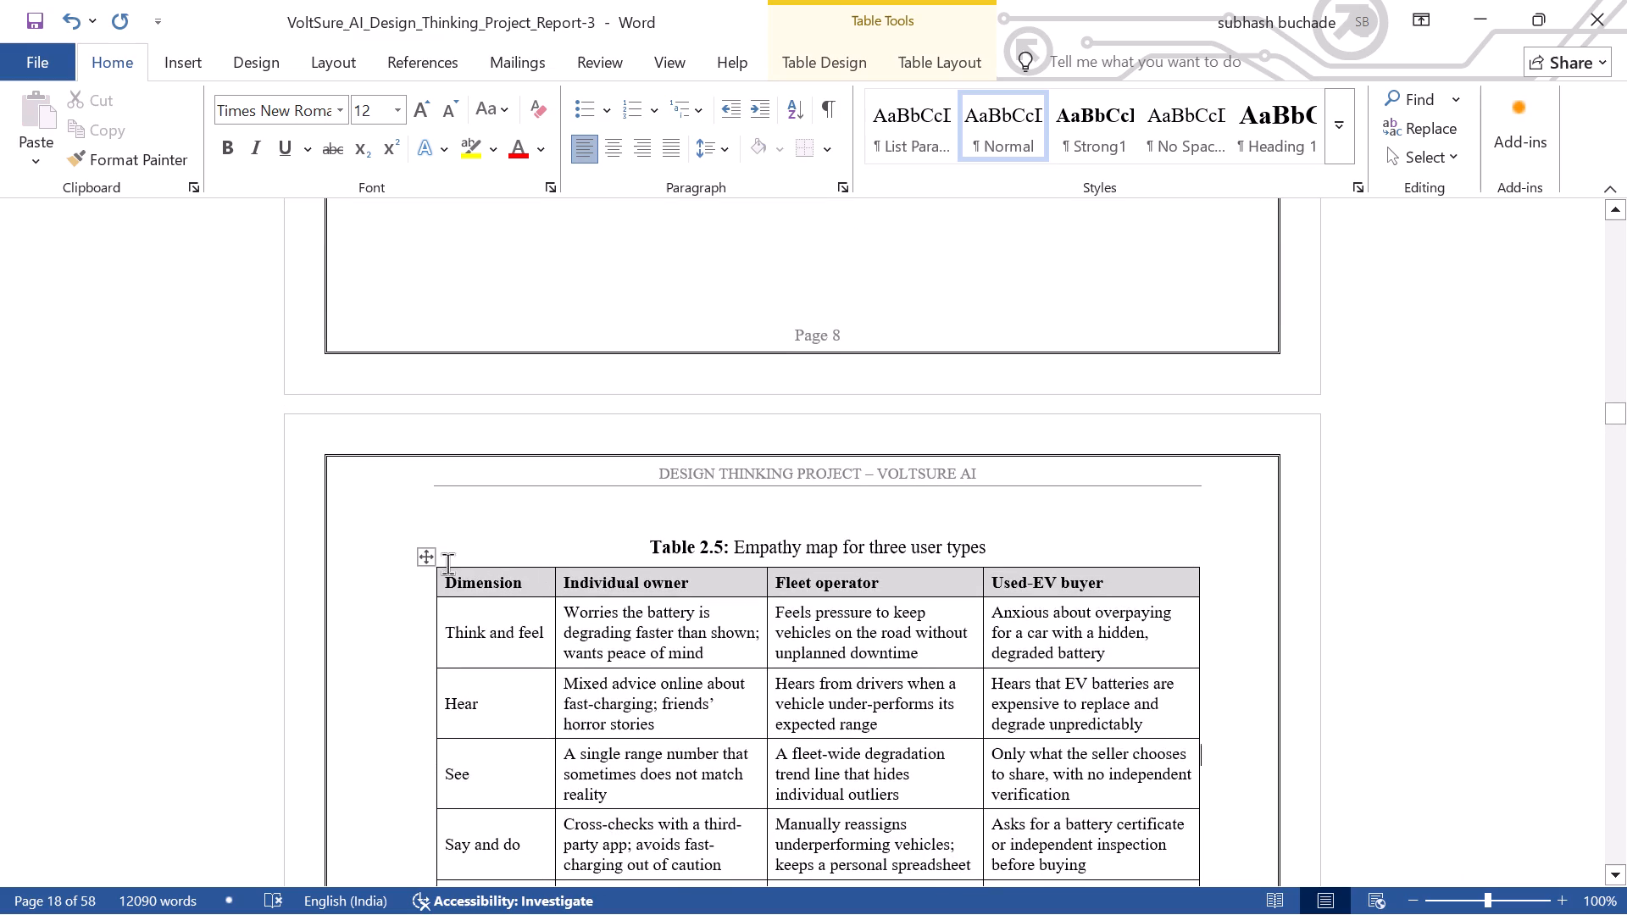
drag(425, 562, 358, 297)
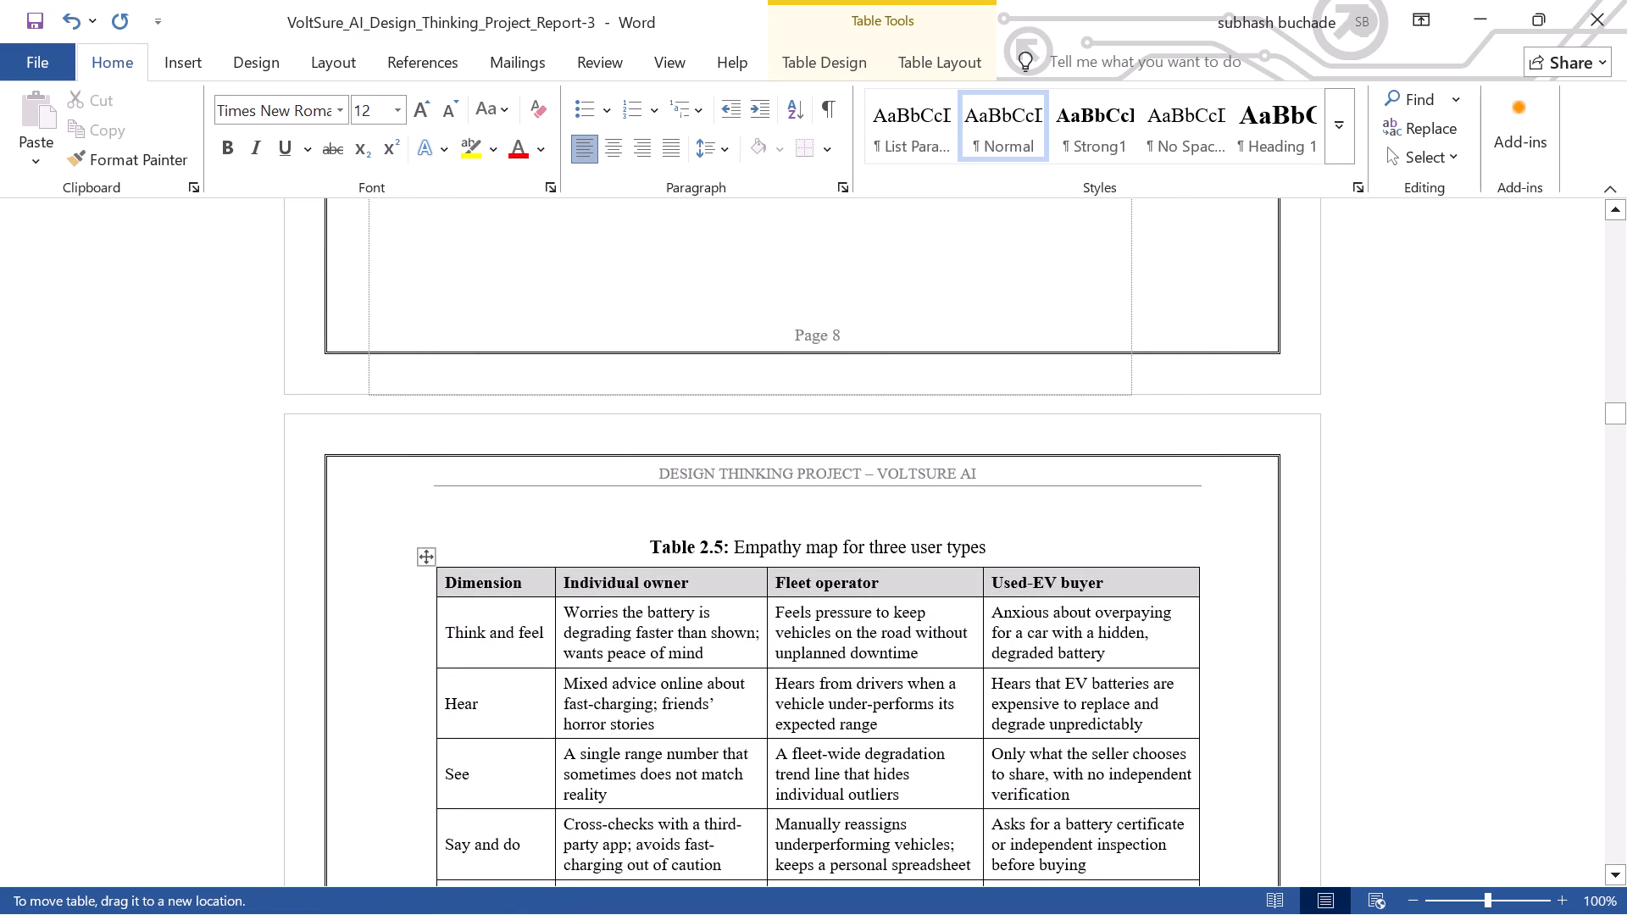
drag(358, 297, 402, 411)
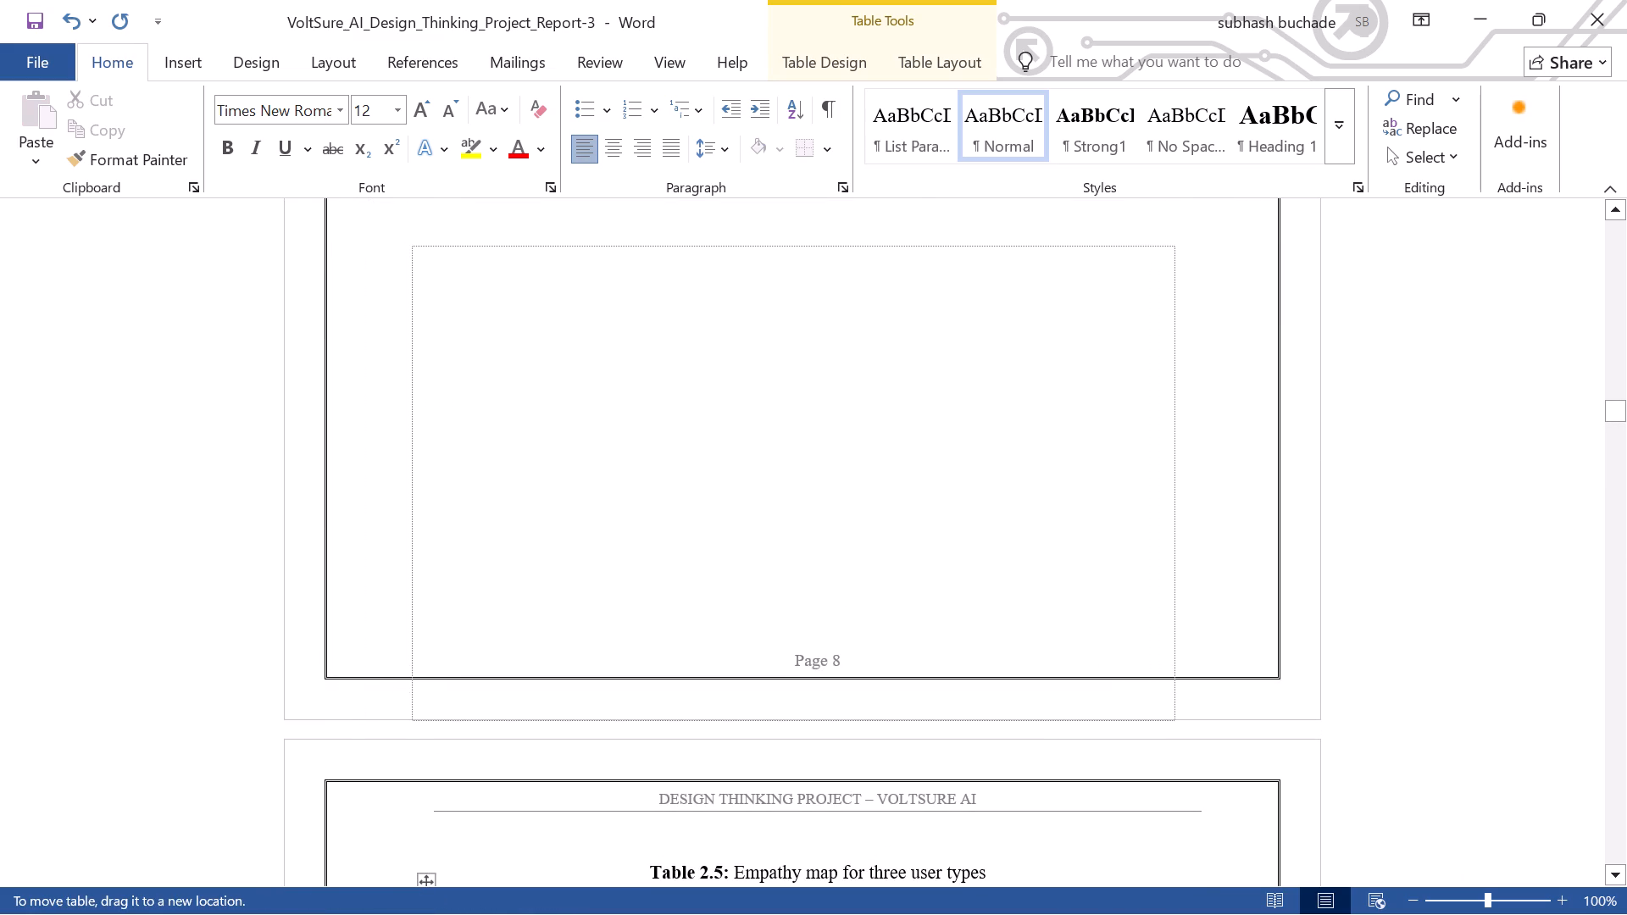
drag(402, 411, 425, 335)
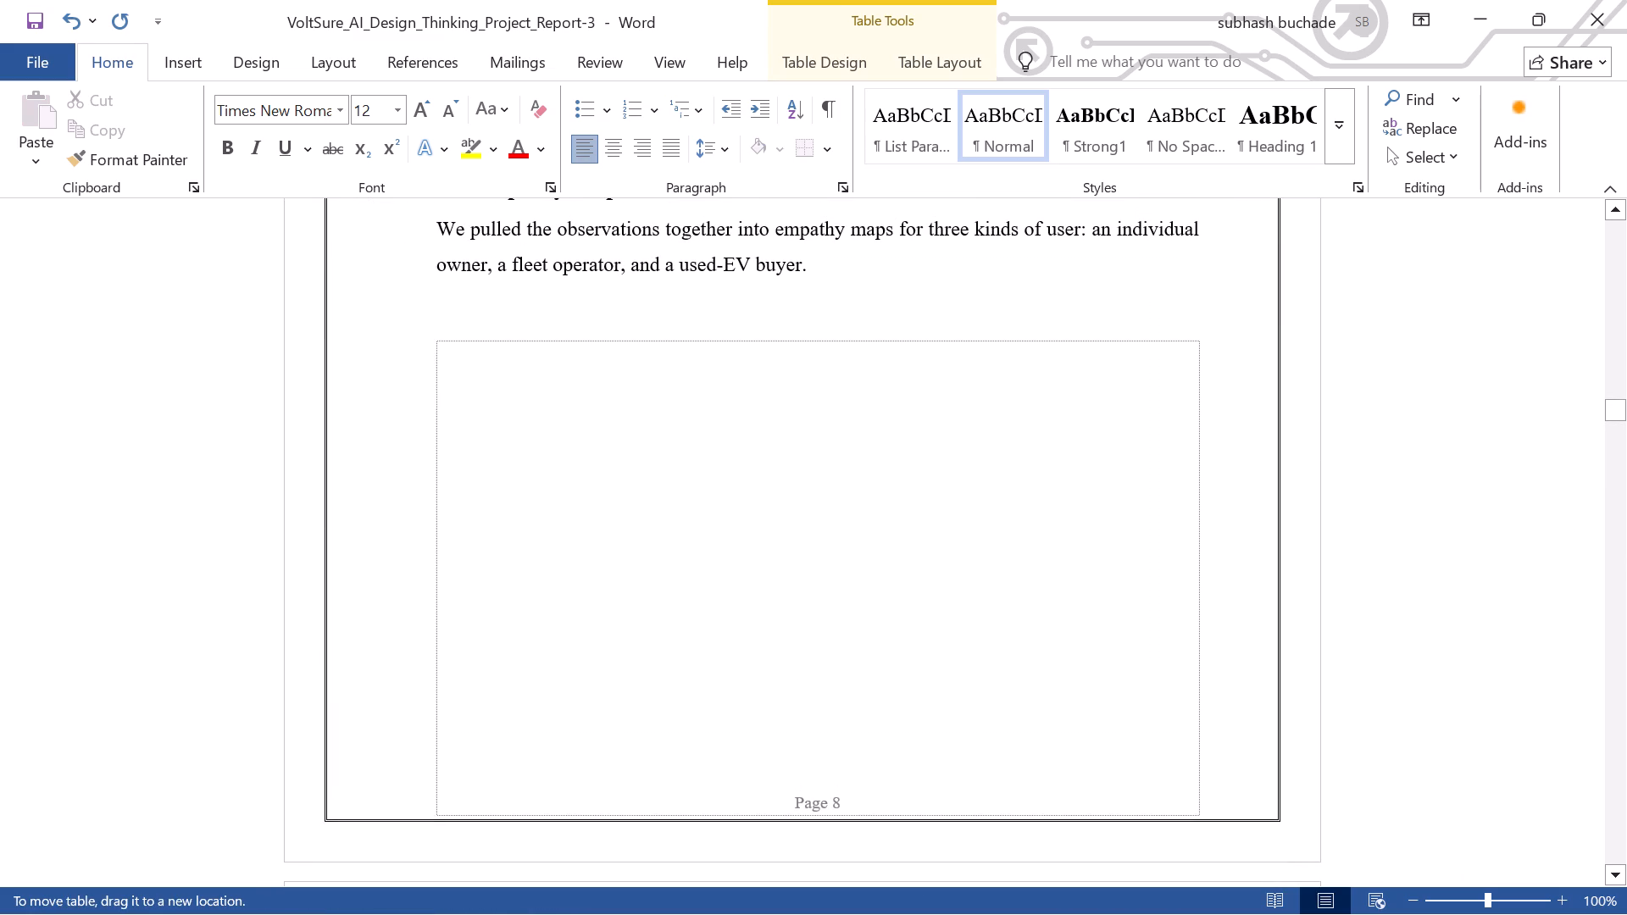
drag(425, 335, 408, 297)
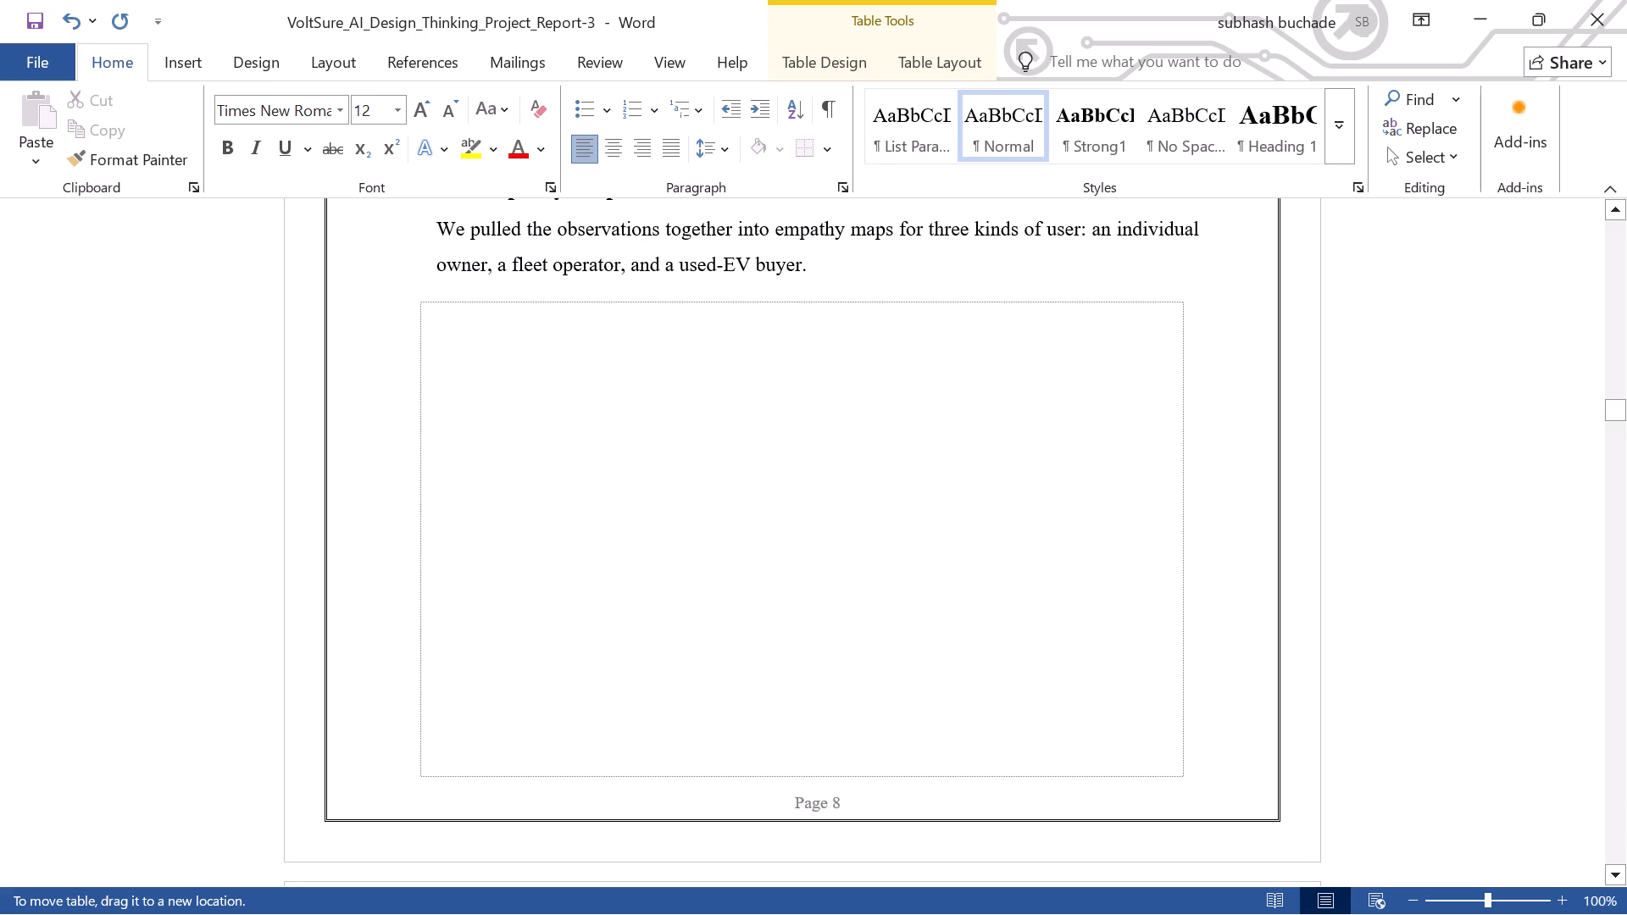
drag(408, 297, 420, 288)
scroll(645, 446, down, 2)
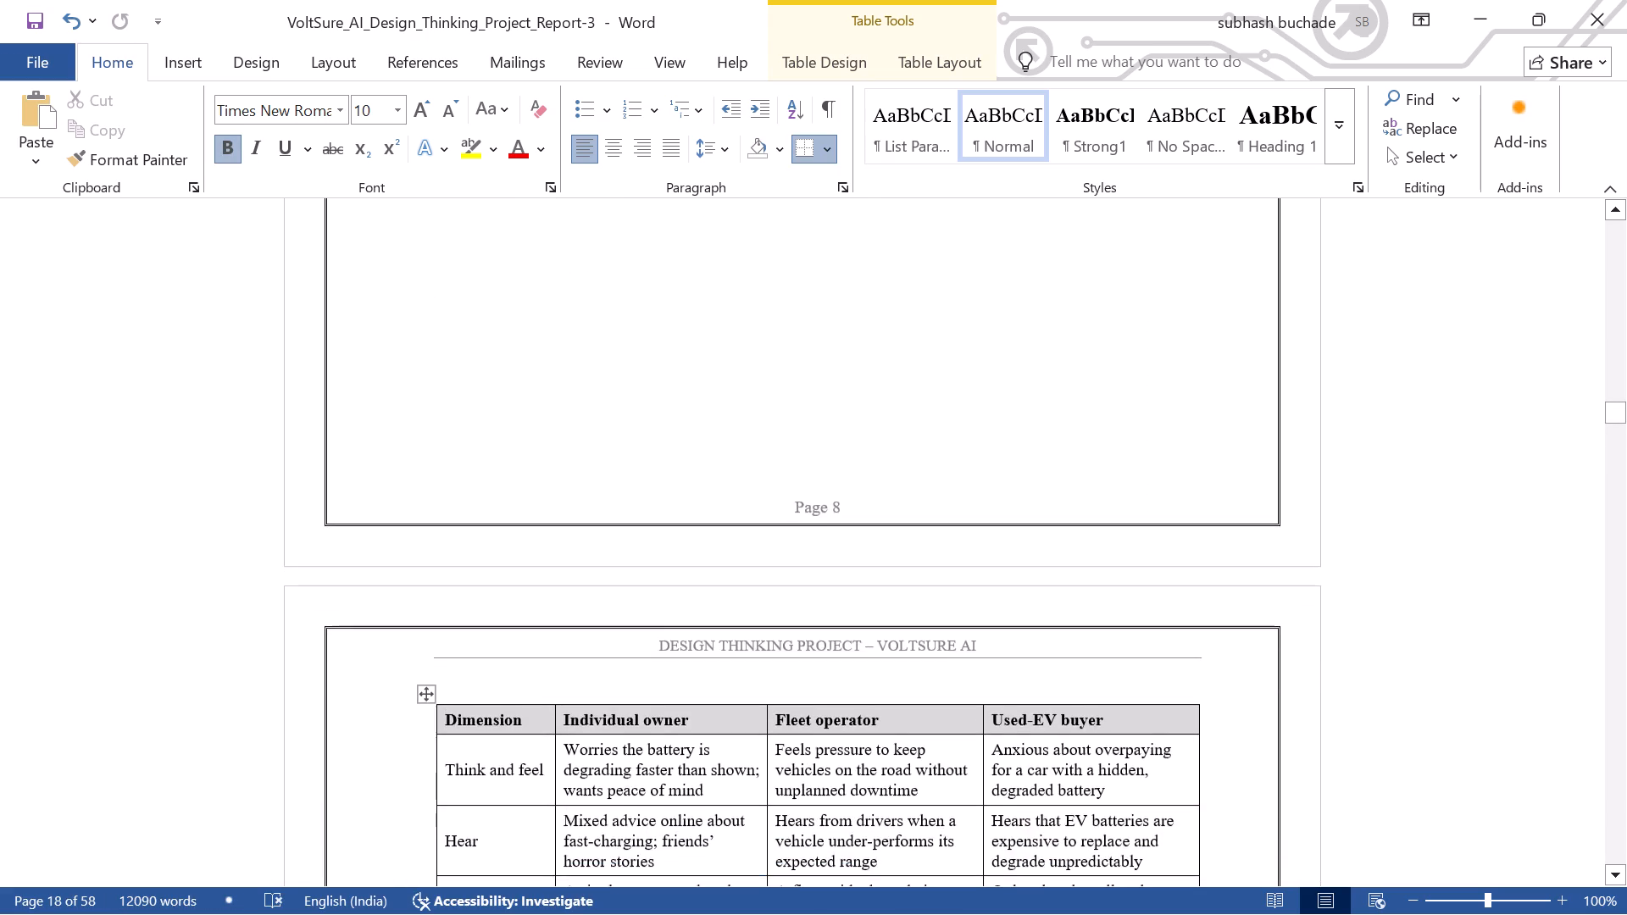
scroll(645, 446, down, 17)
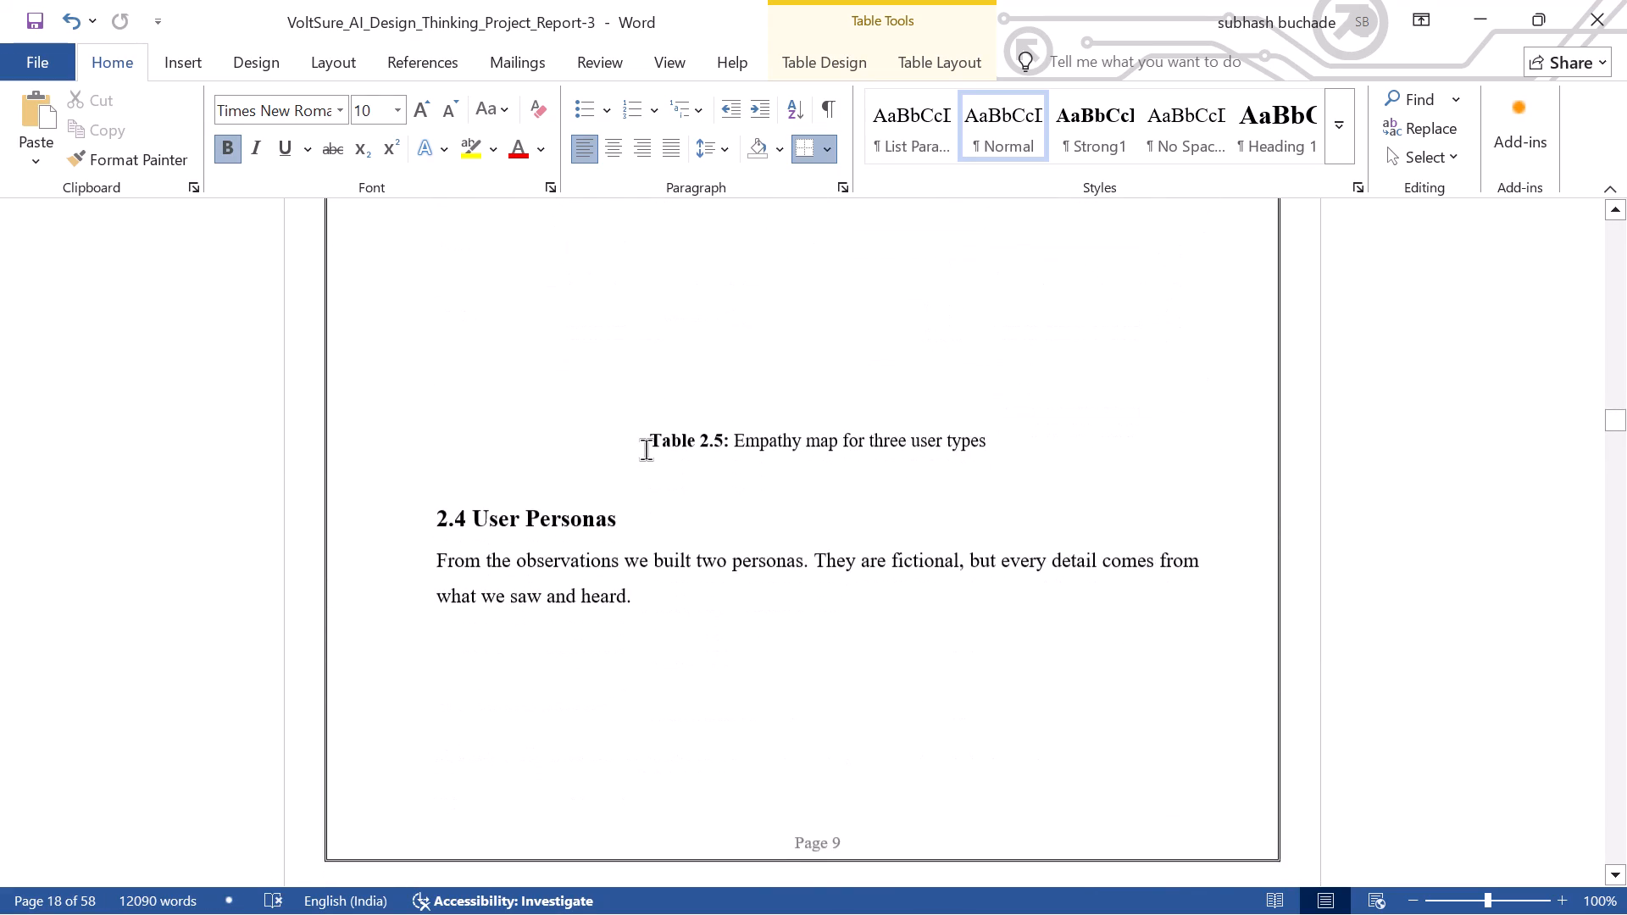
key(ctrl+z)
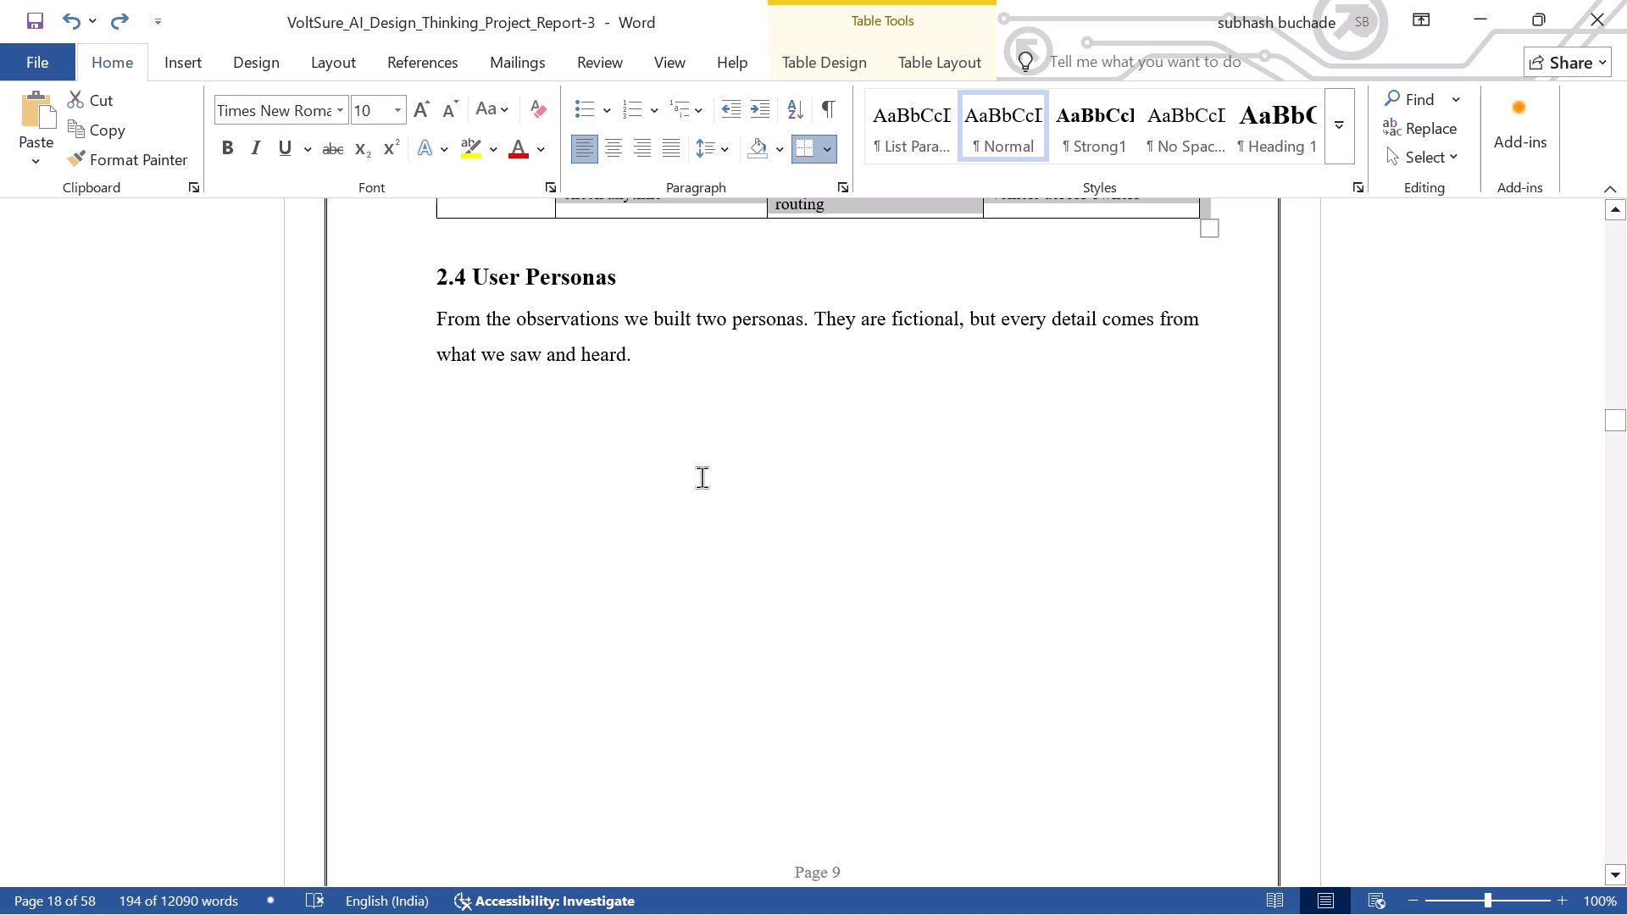
Examine the page layout from 2.4 User Personas through Table 2.6 and section 2.5 to the start of Chapter 3.
scroll(702, 477, down, 10)
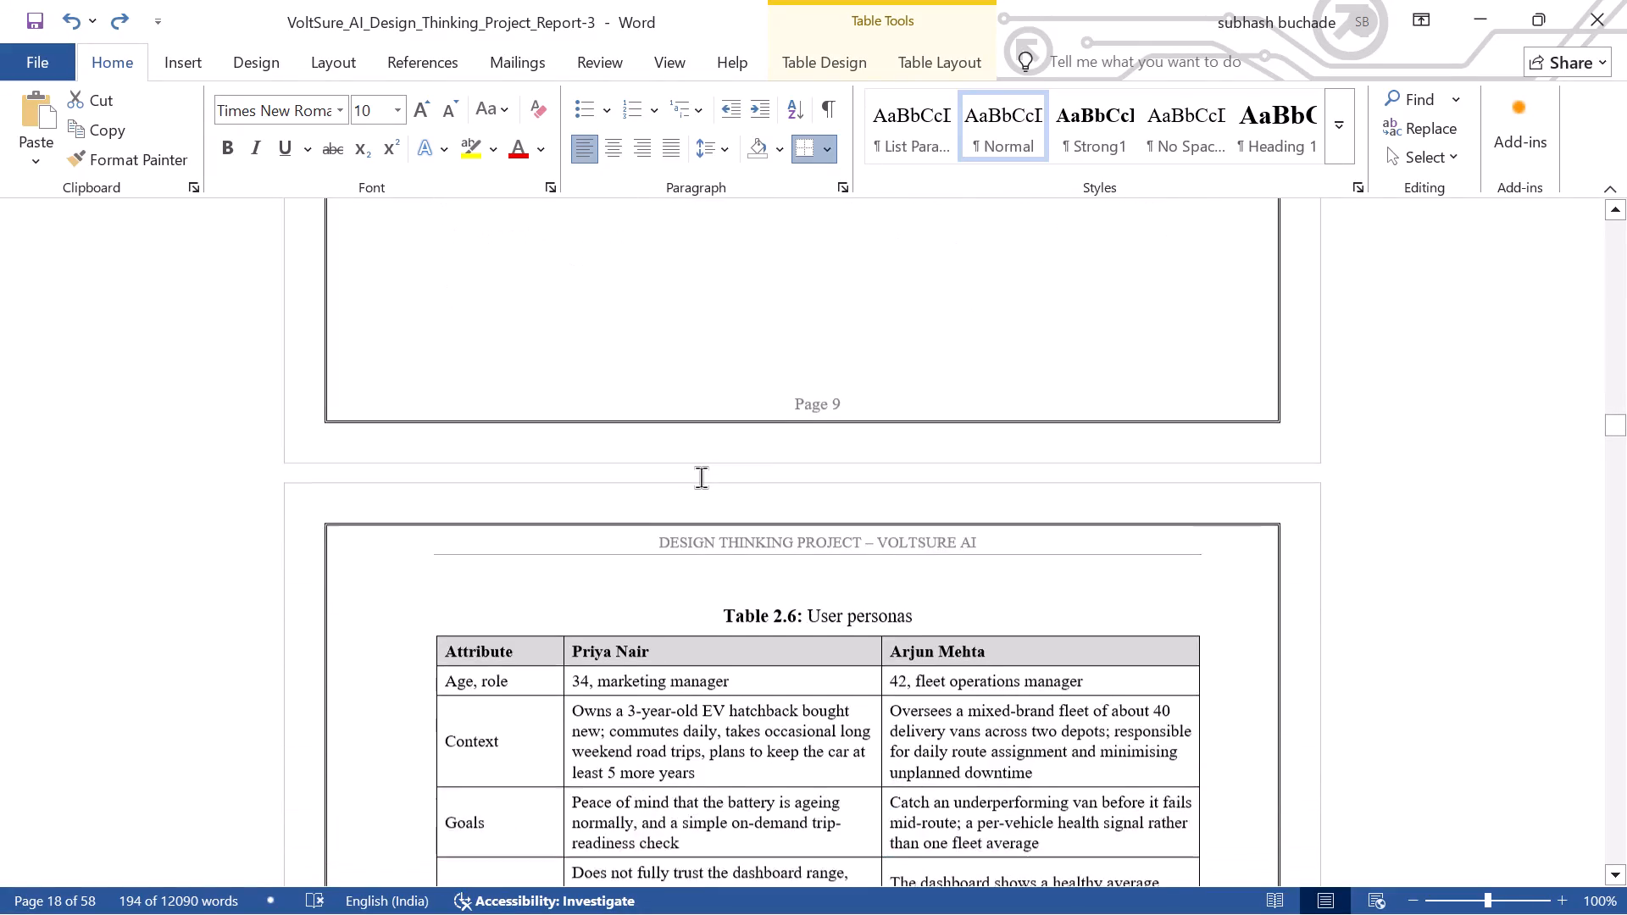
scroll(701, 477, down, 10)
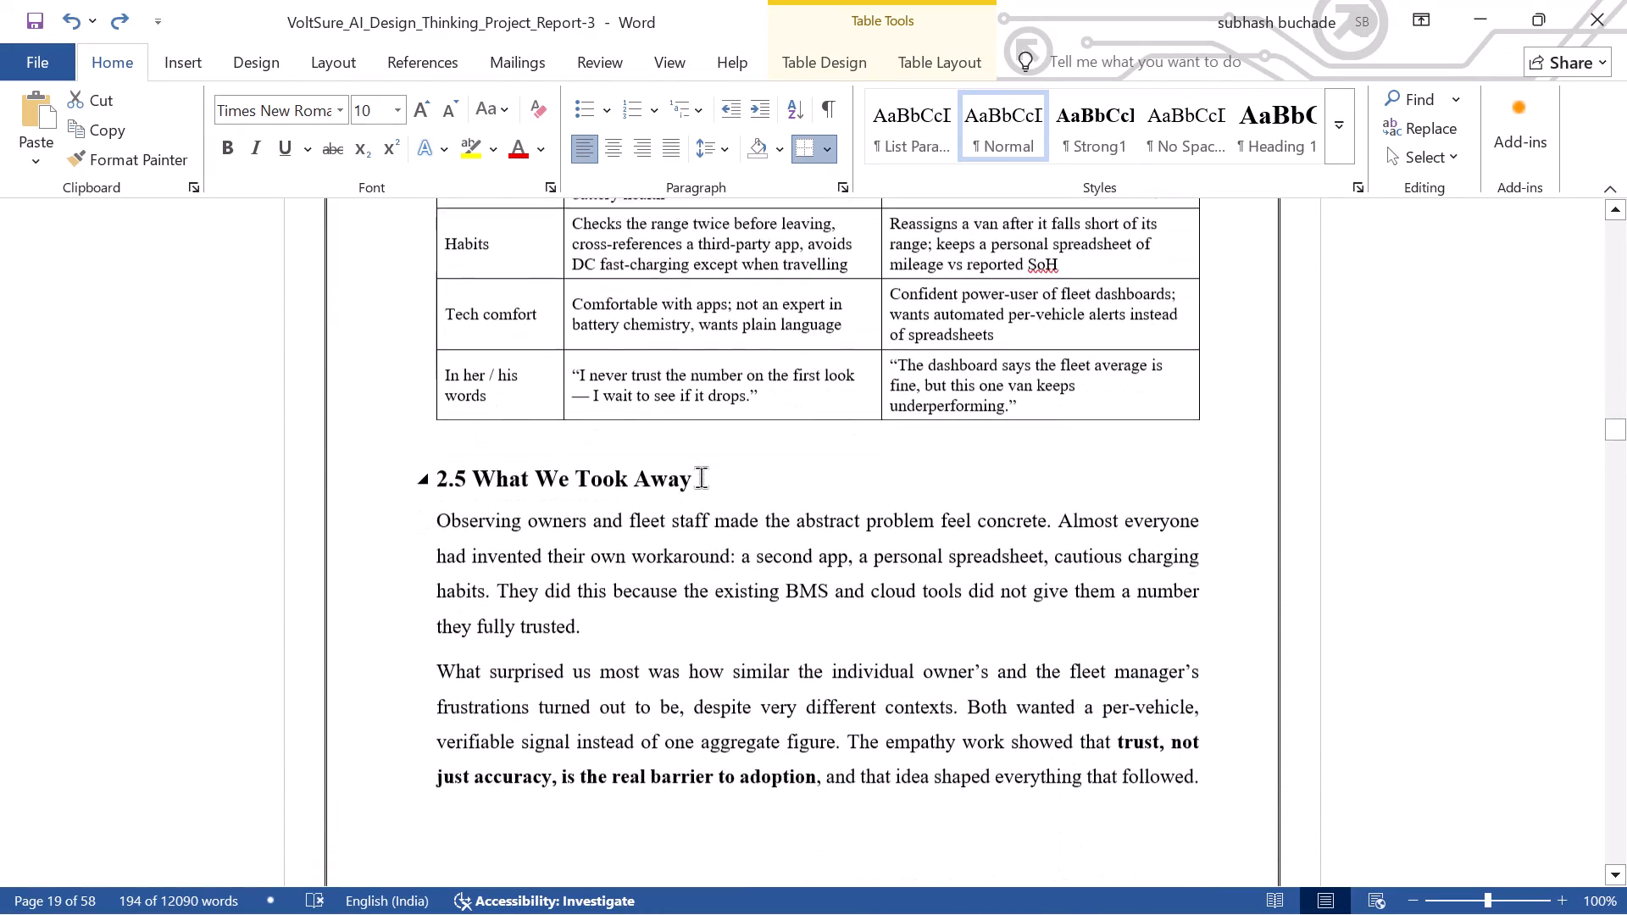
scroll(701, 477, down, 11)
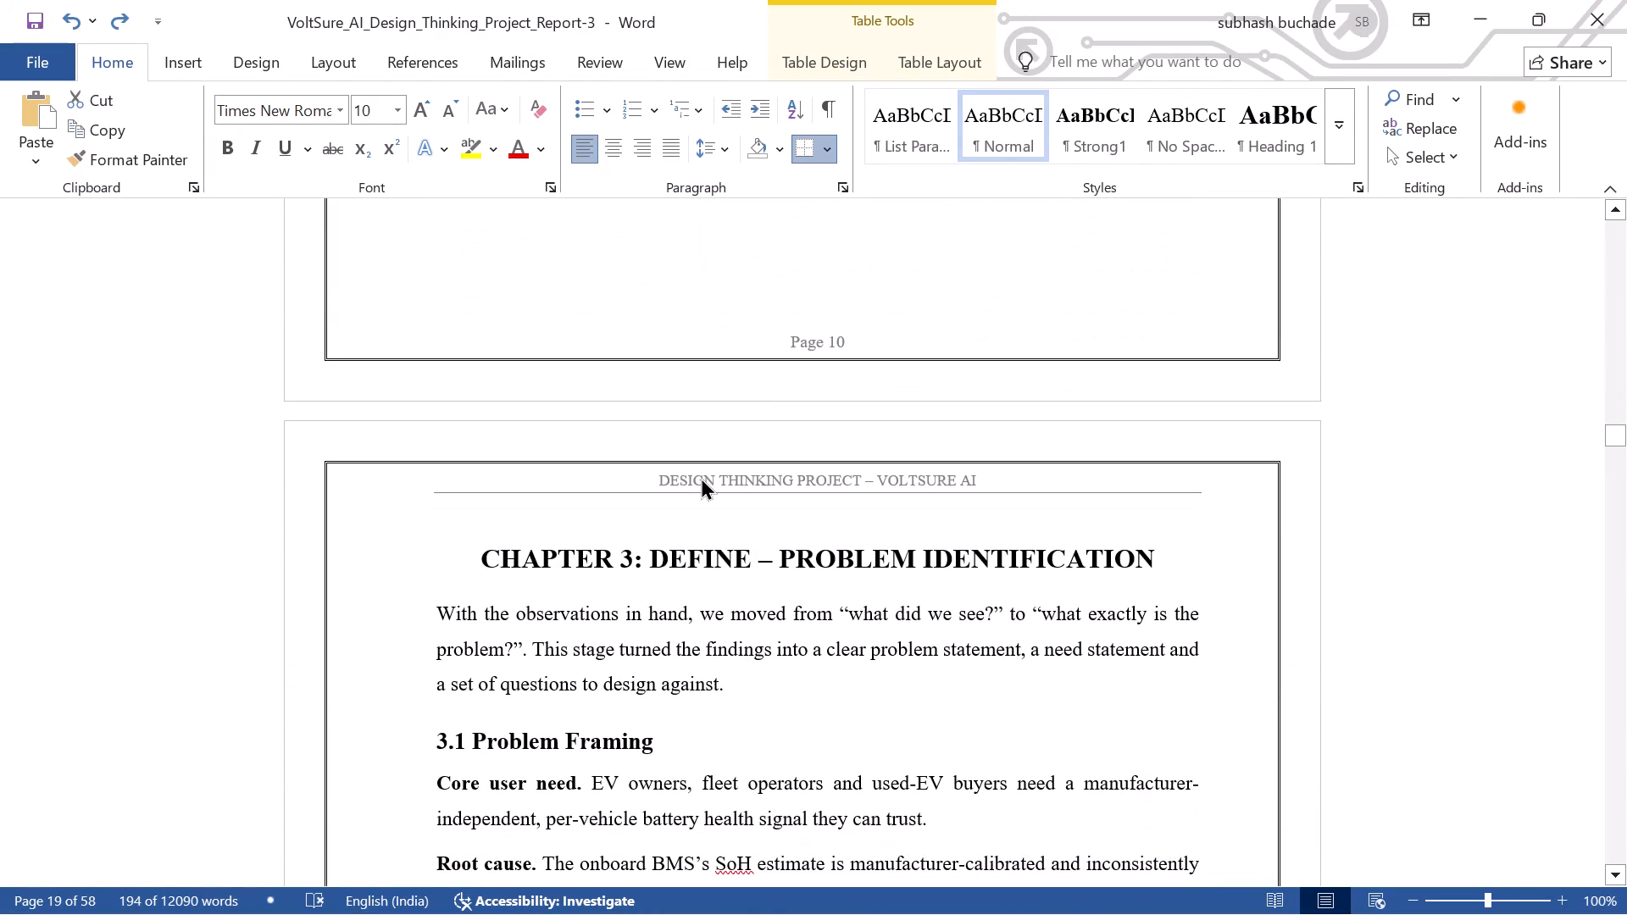
scroll(701, 477, up, 16)
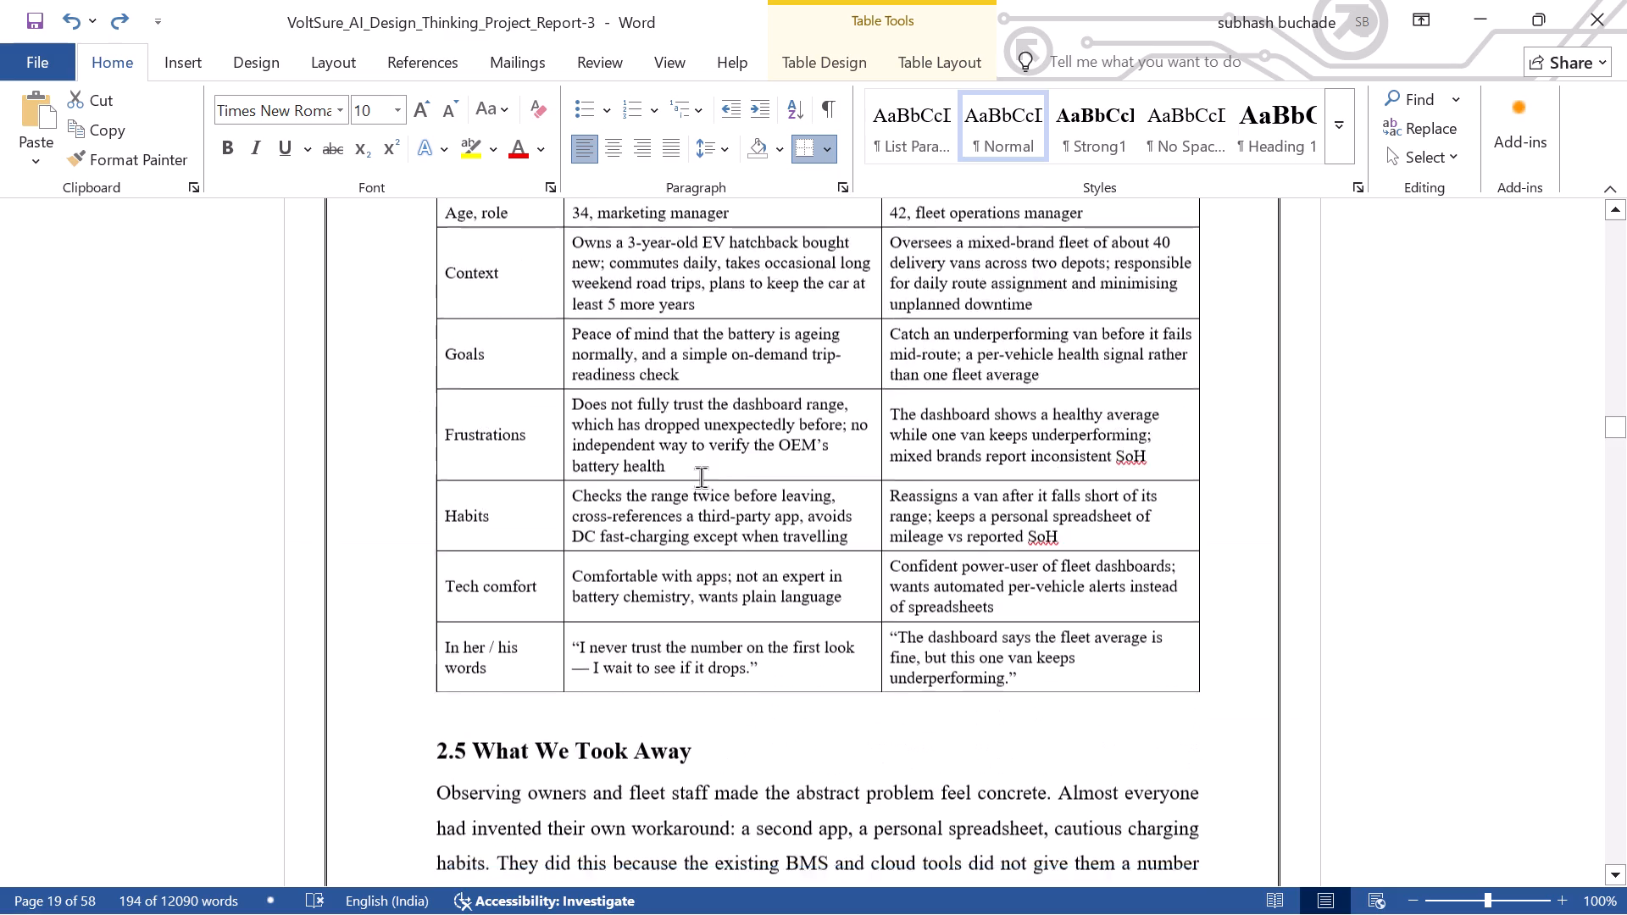
Insert eight blank lines between Table 2.5 and the 2.4 User Personas heading to move the section towards the bottom of page 9.
scroll(700, 477, up, 17)
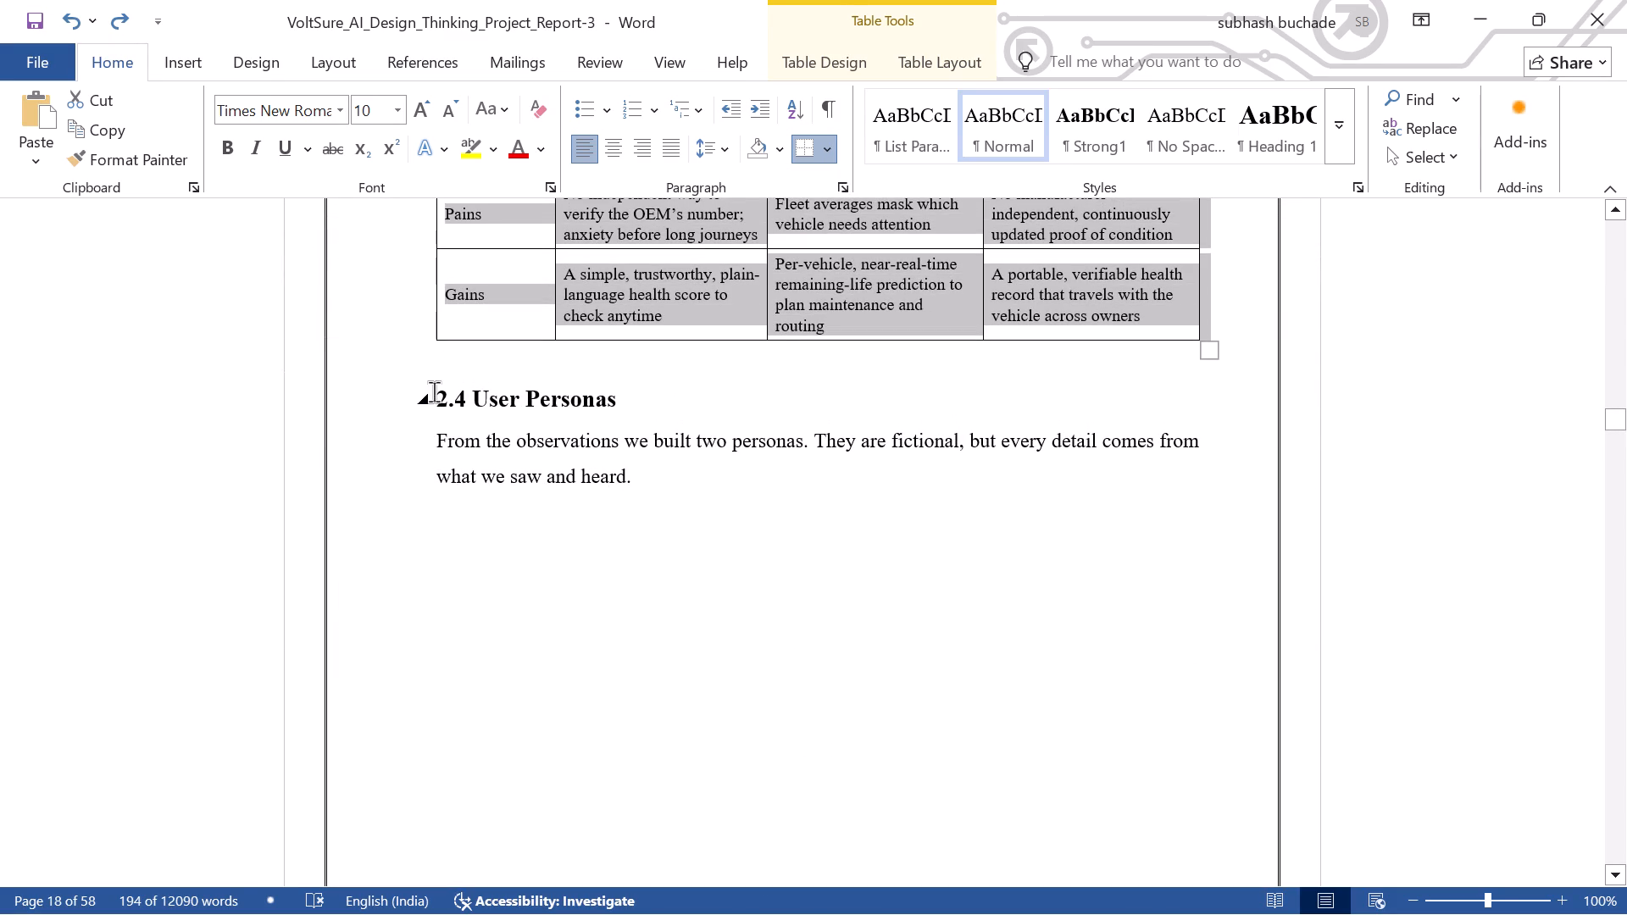
click(439, 396)
key(Return)
key(Return)
key(Return)
key(Return)
key(Return)
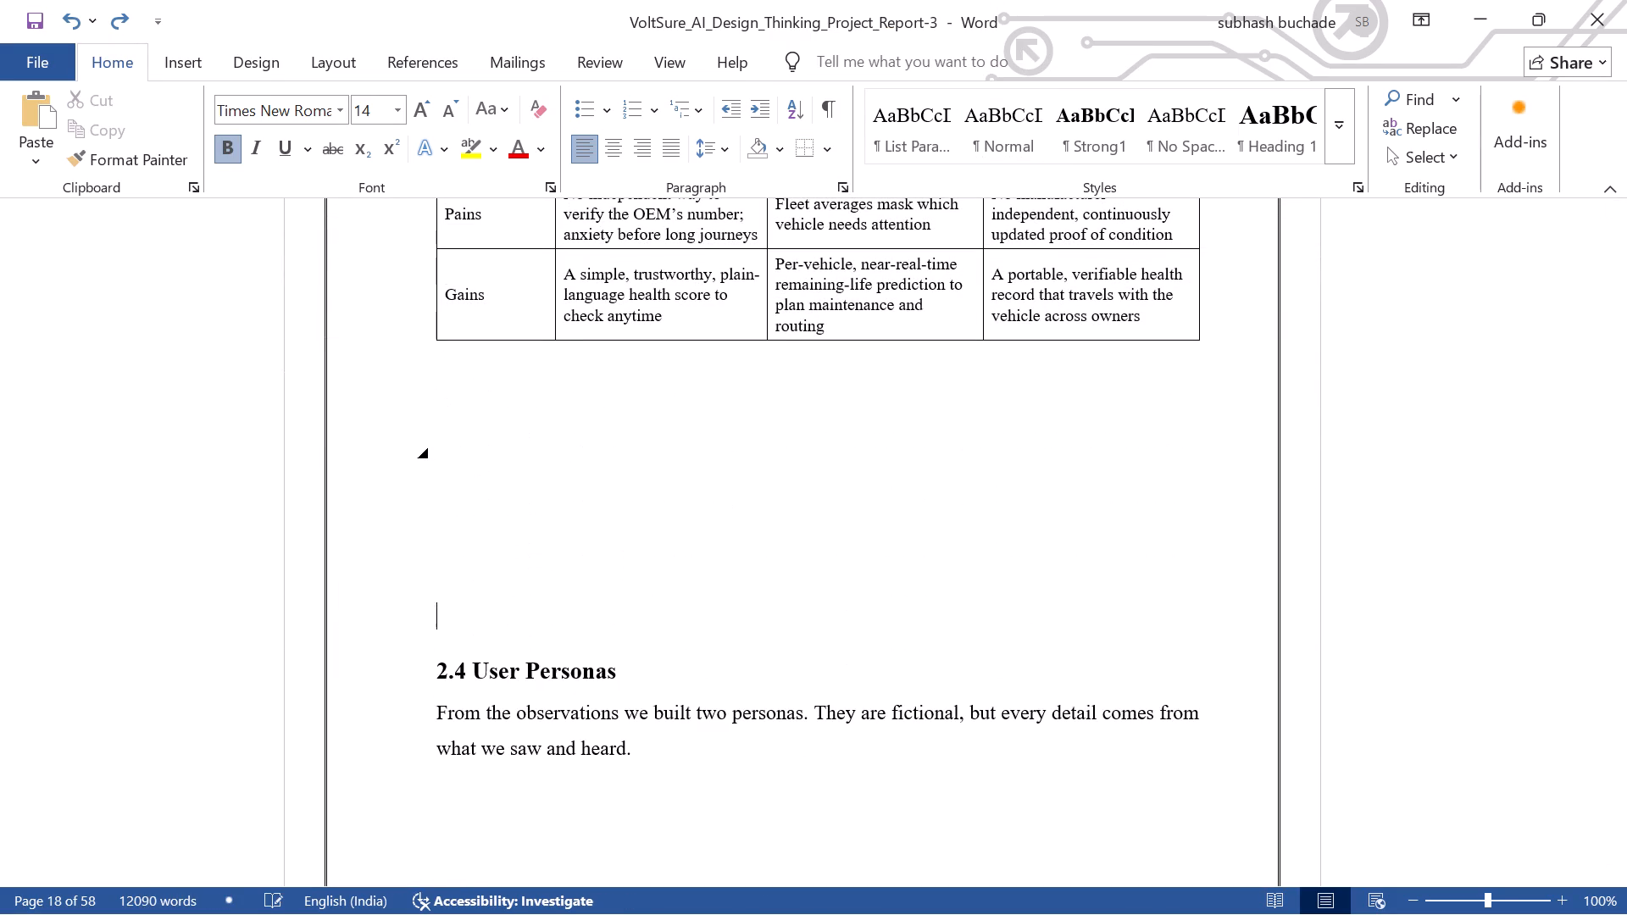
scroll(459, 535, down, 12)
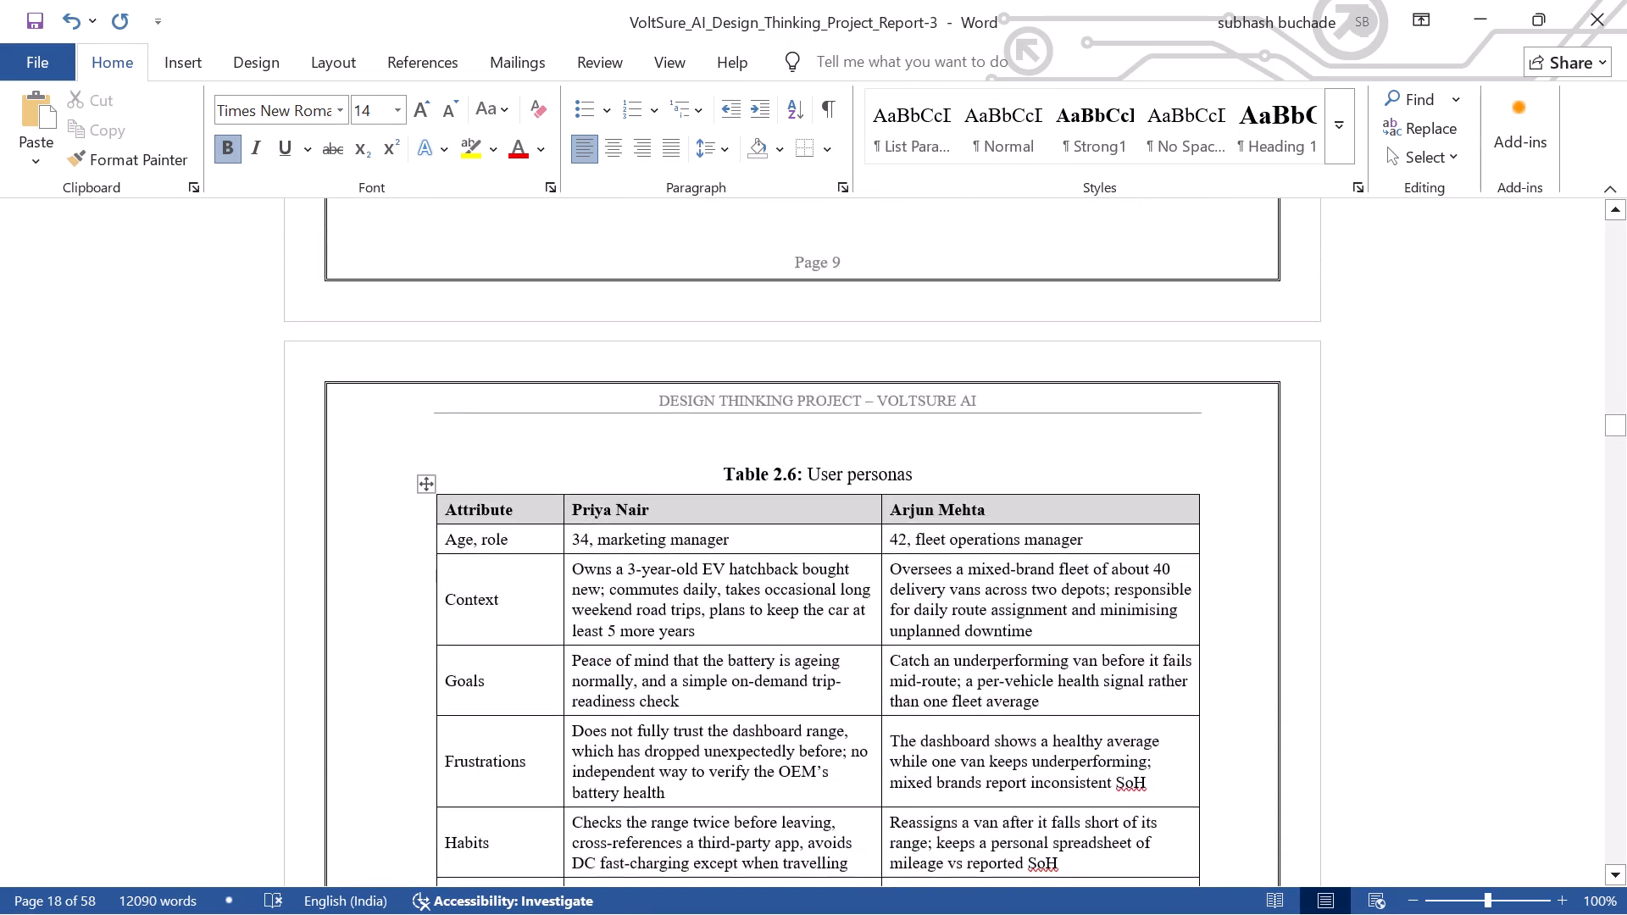
key(Return)
key(Return)
key(Return)
key(Return)
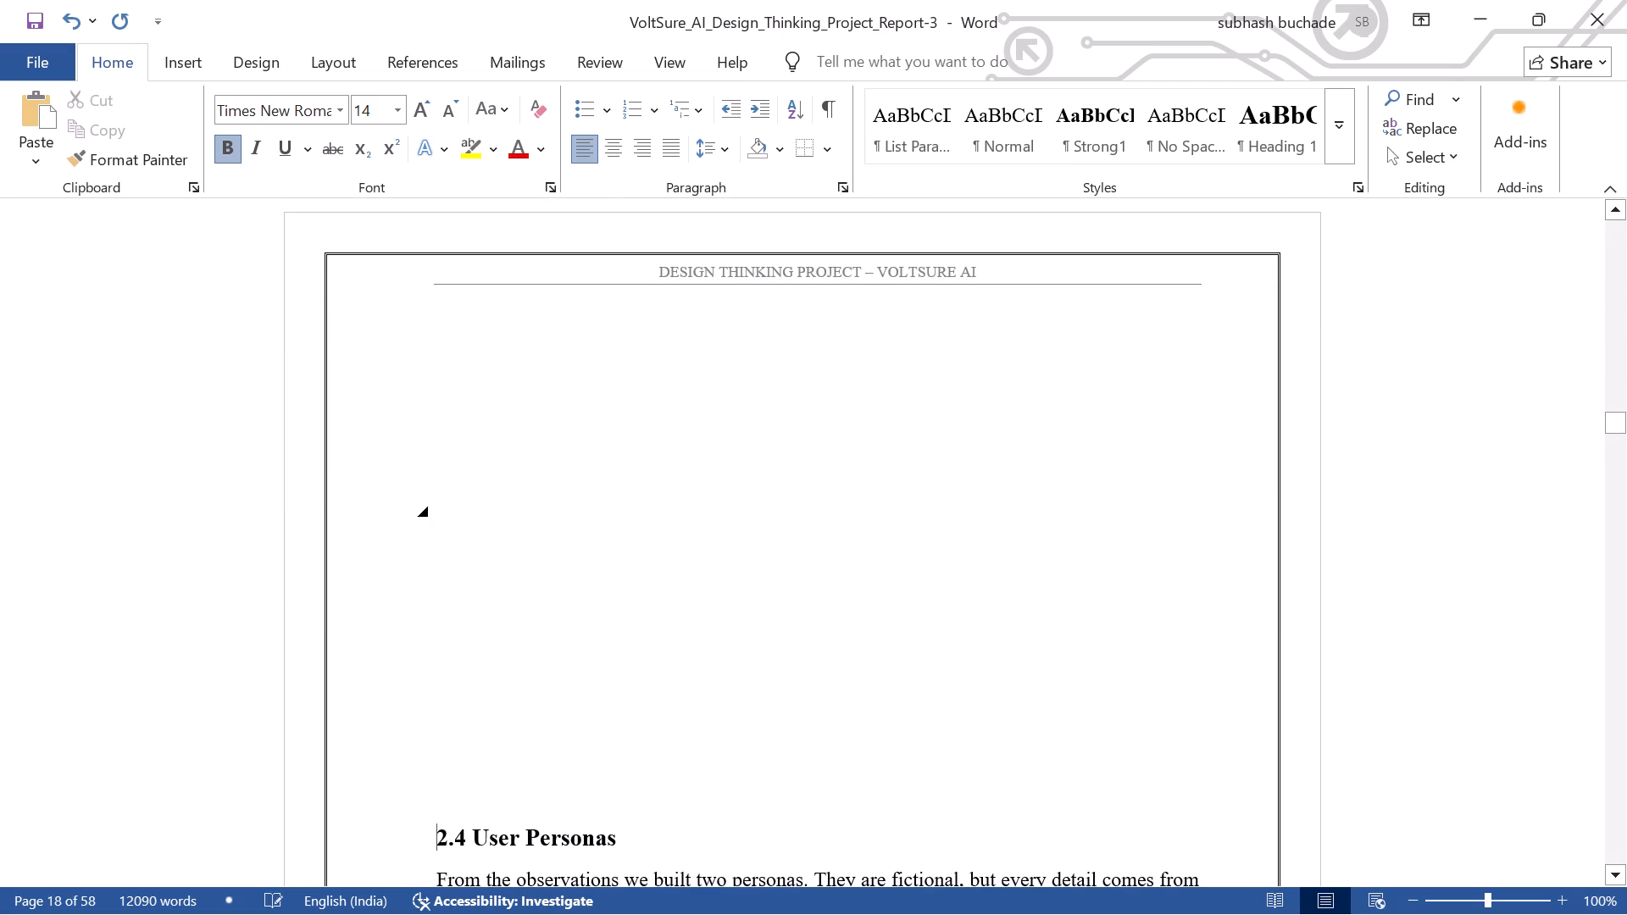
key(BackSpace)
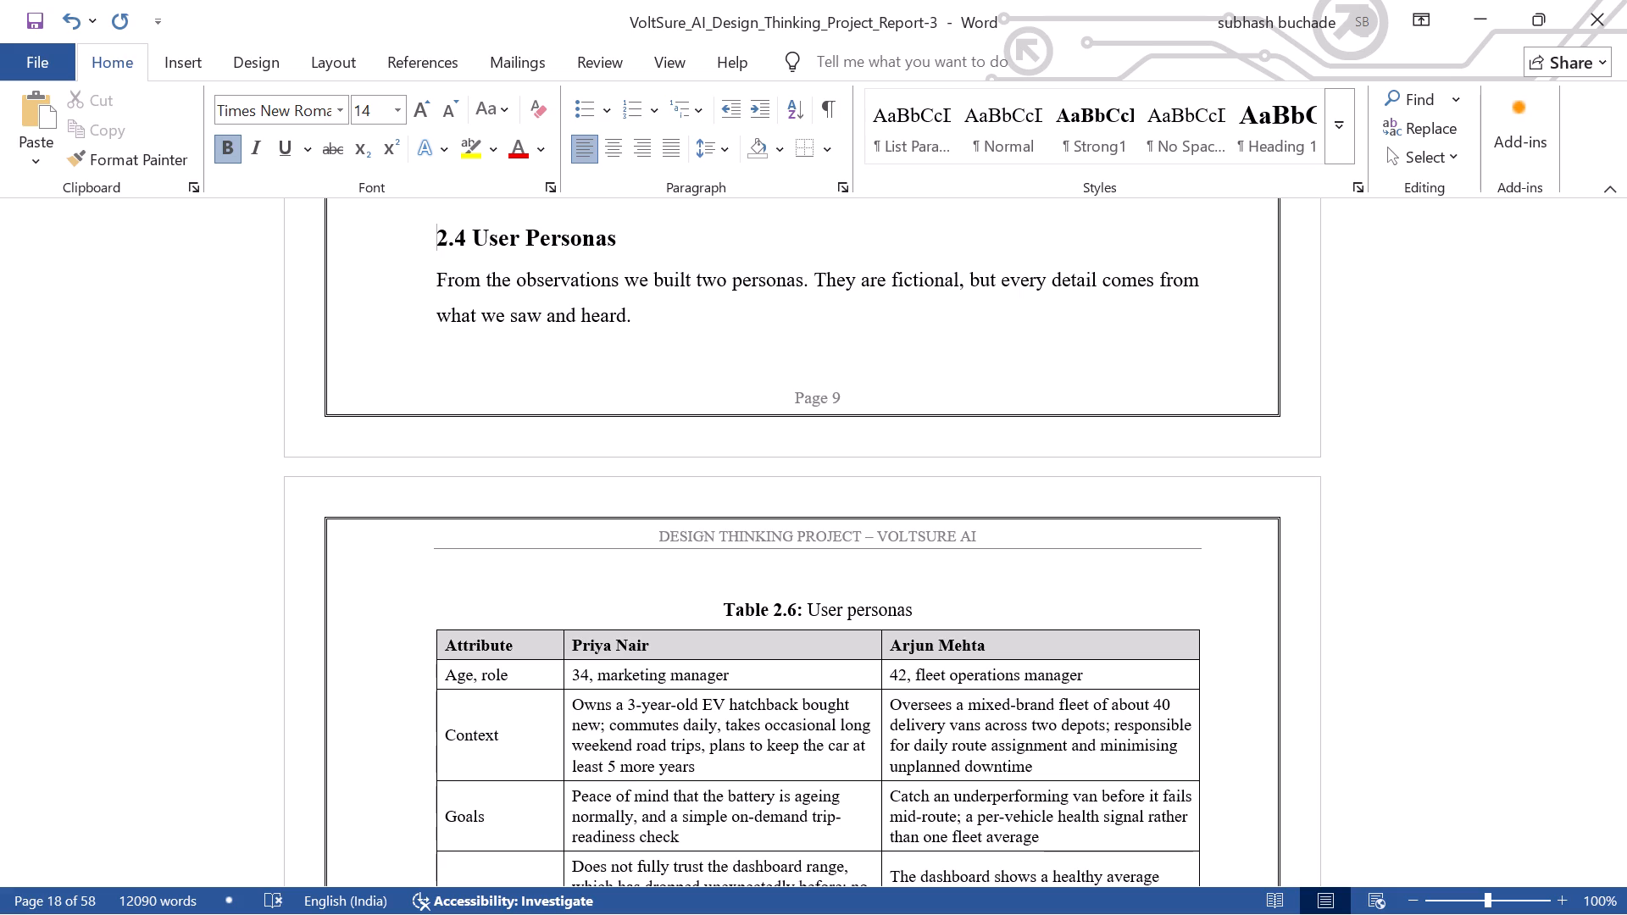
Add one more line break before the 2.4 User Personas heading to carry the section onto the following page.
scroll(496, 547, up, 15)
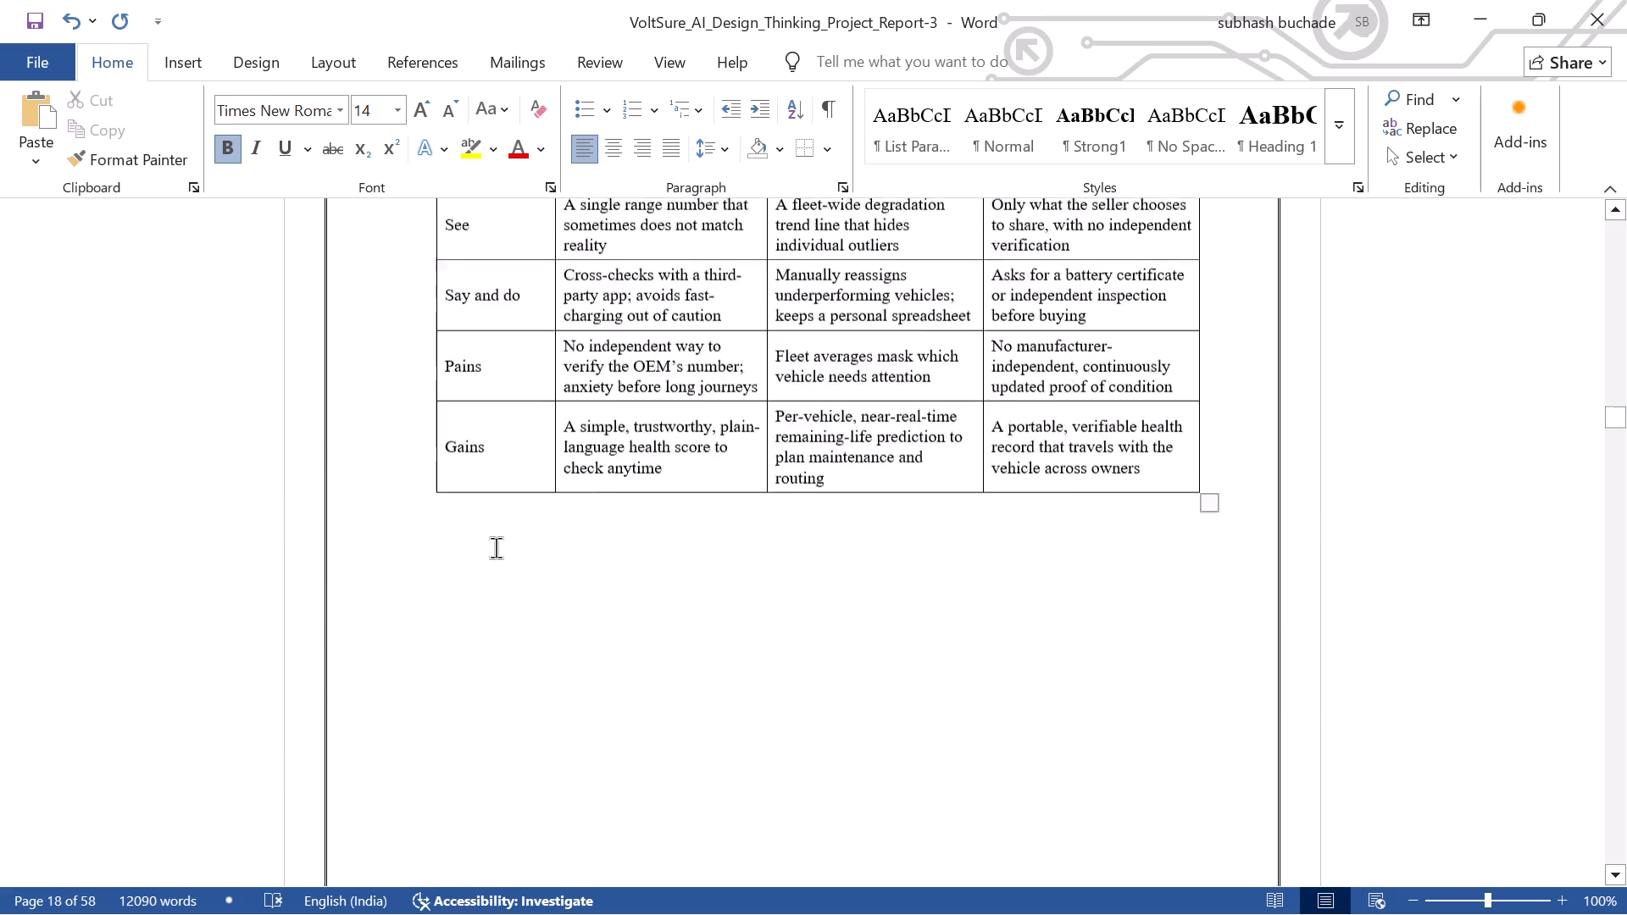
scroll(496, 547, down, 12)
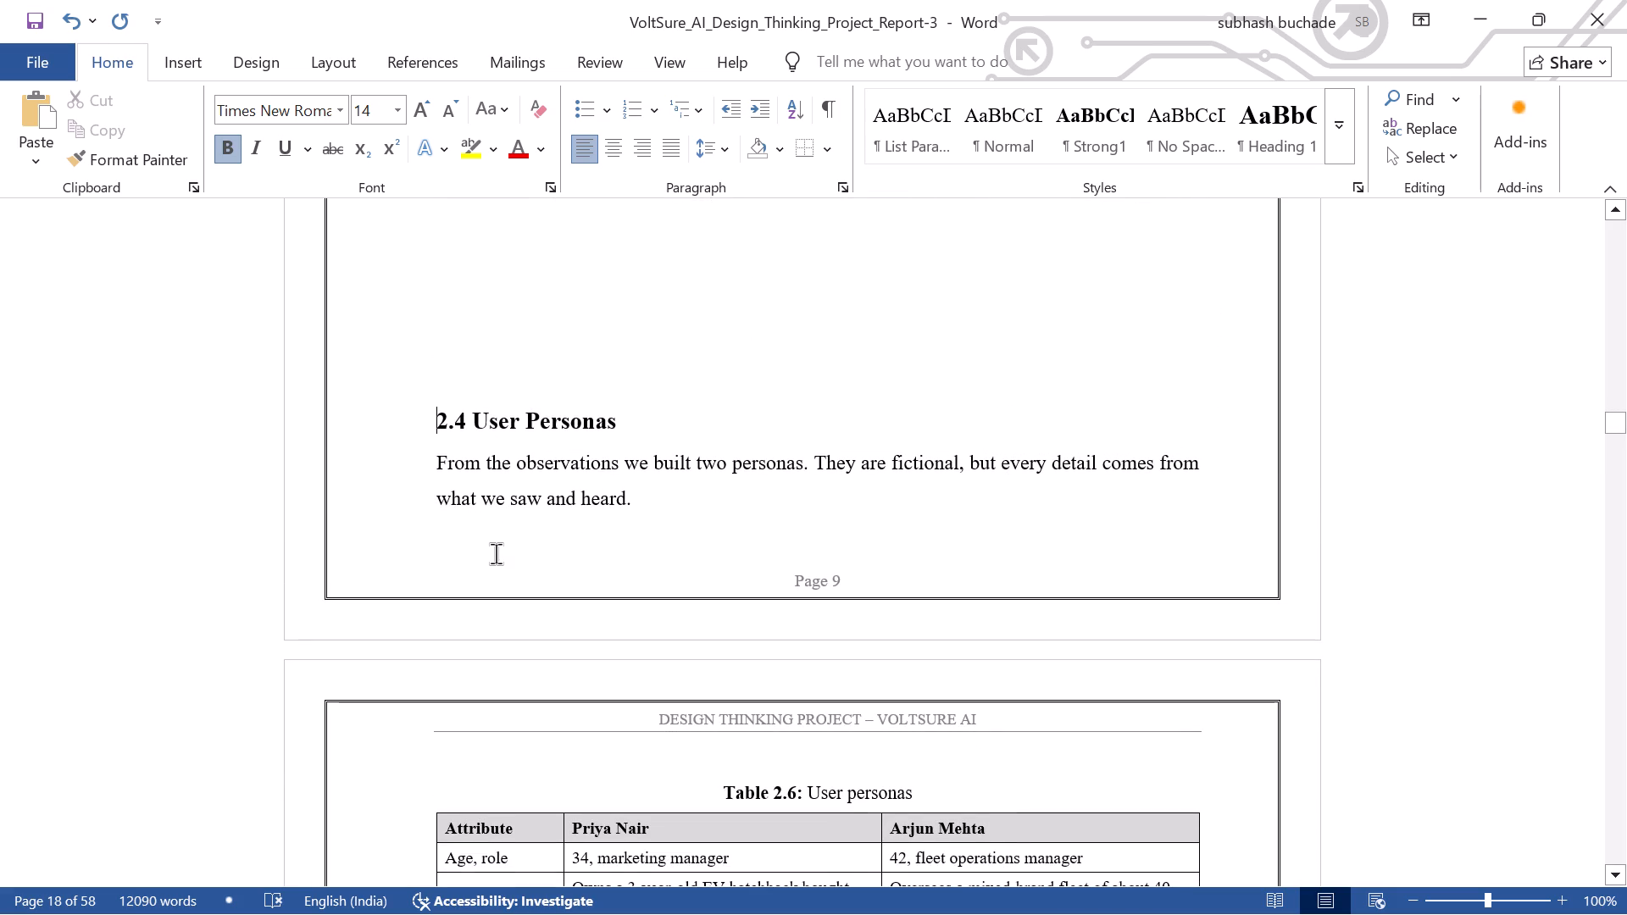
key(Return)
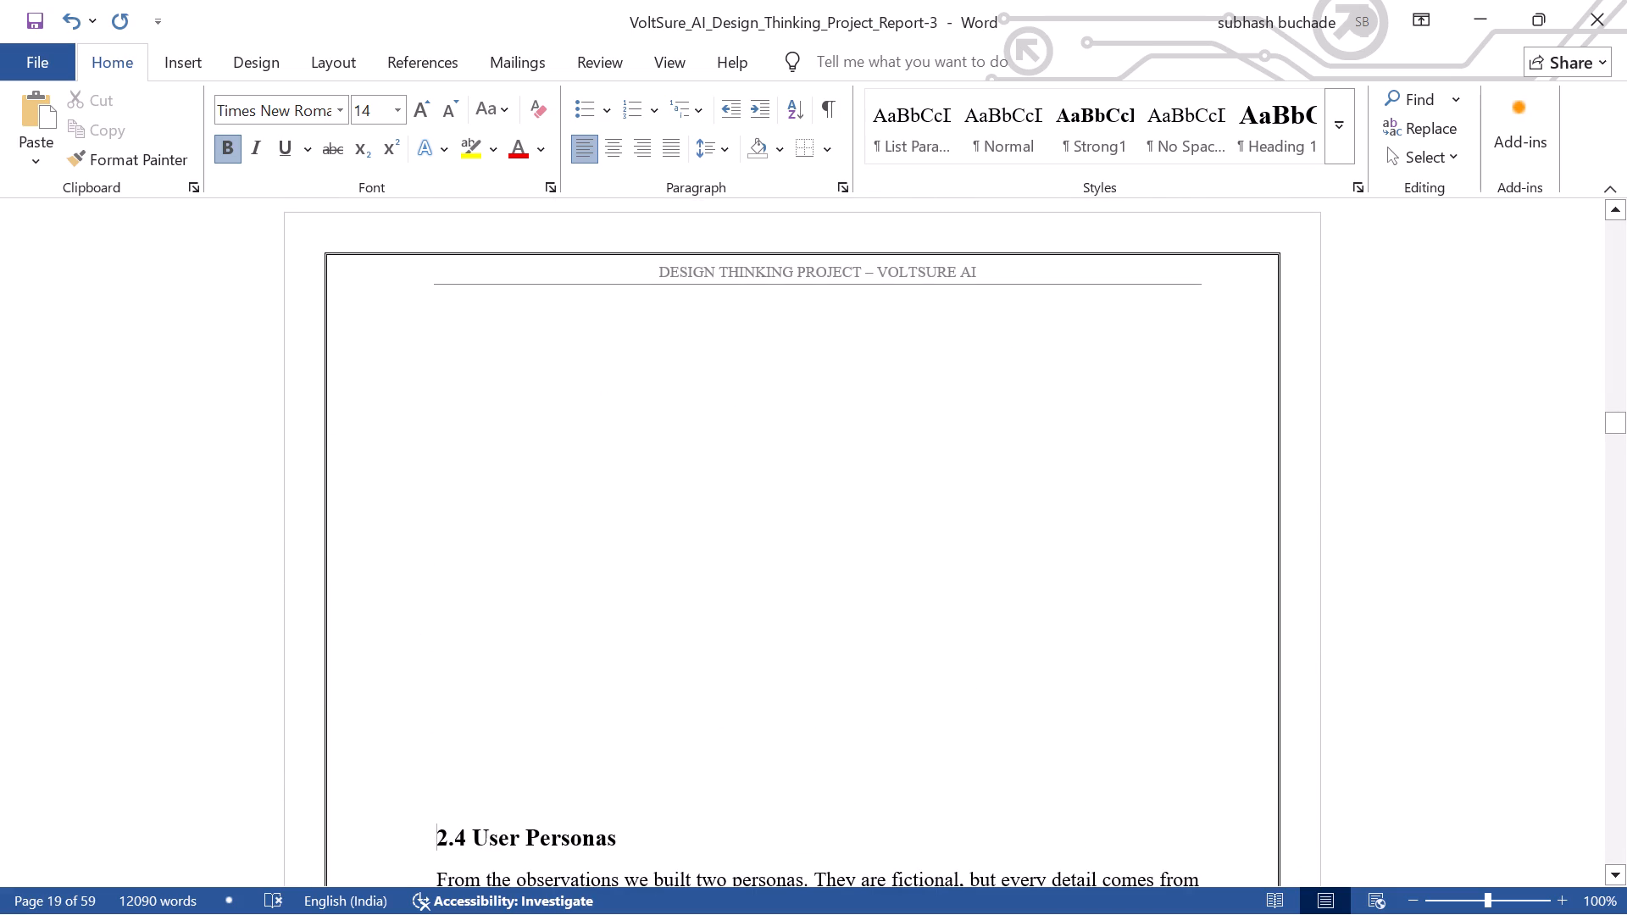
Delete five of the blank lines above the 2.4 User Personas heading and insert six line breaks in their place.
click(466, 738)
key(BackSpace)
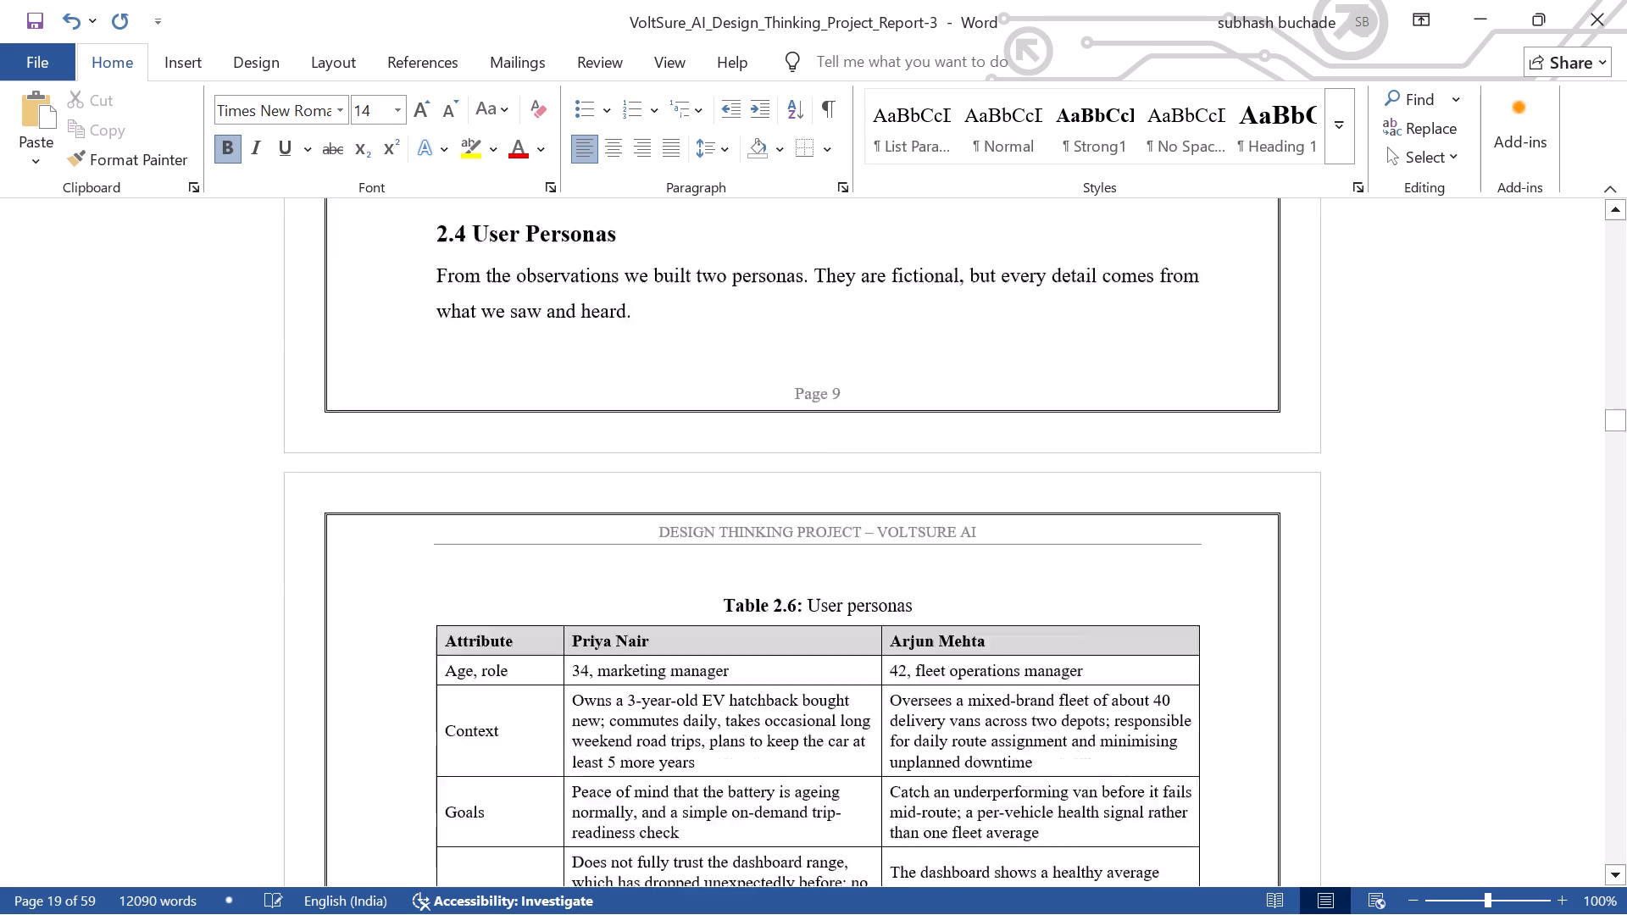
key(BackSpace)
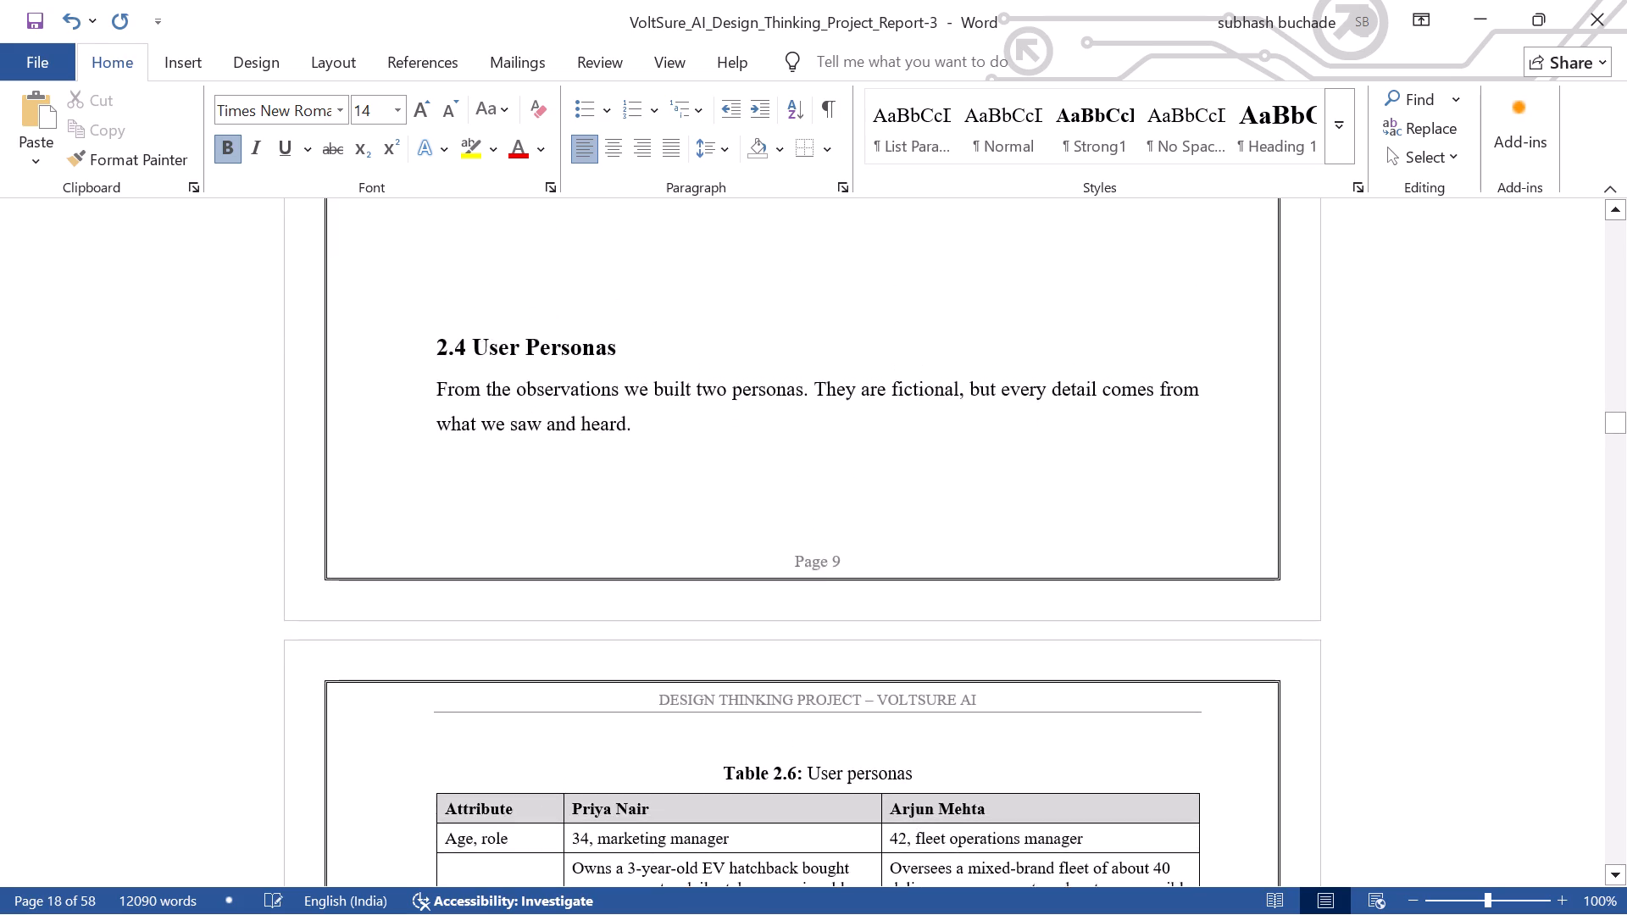
key(BackSpace)
key(BackSpace)
key(BackSpace)
key(Return)
key(Return)
key(Return)
key(Return)
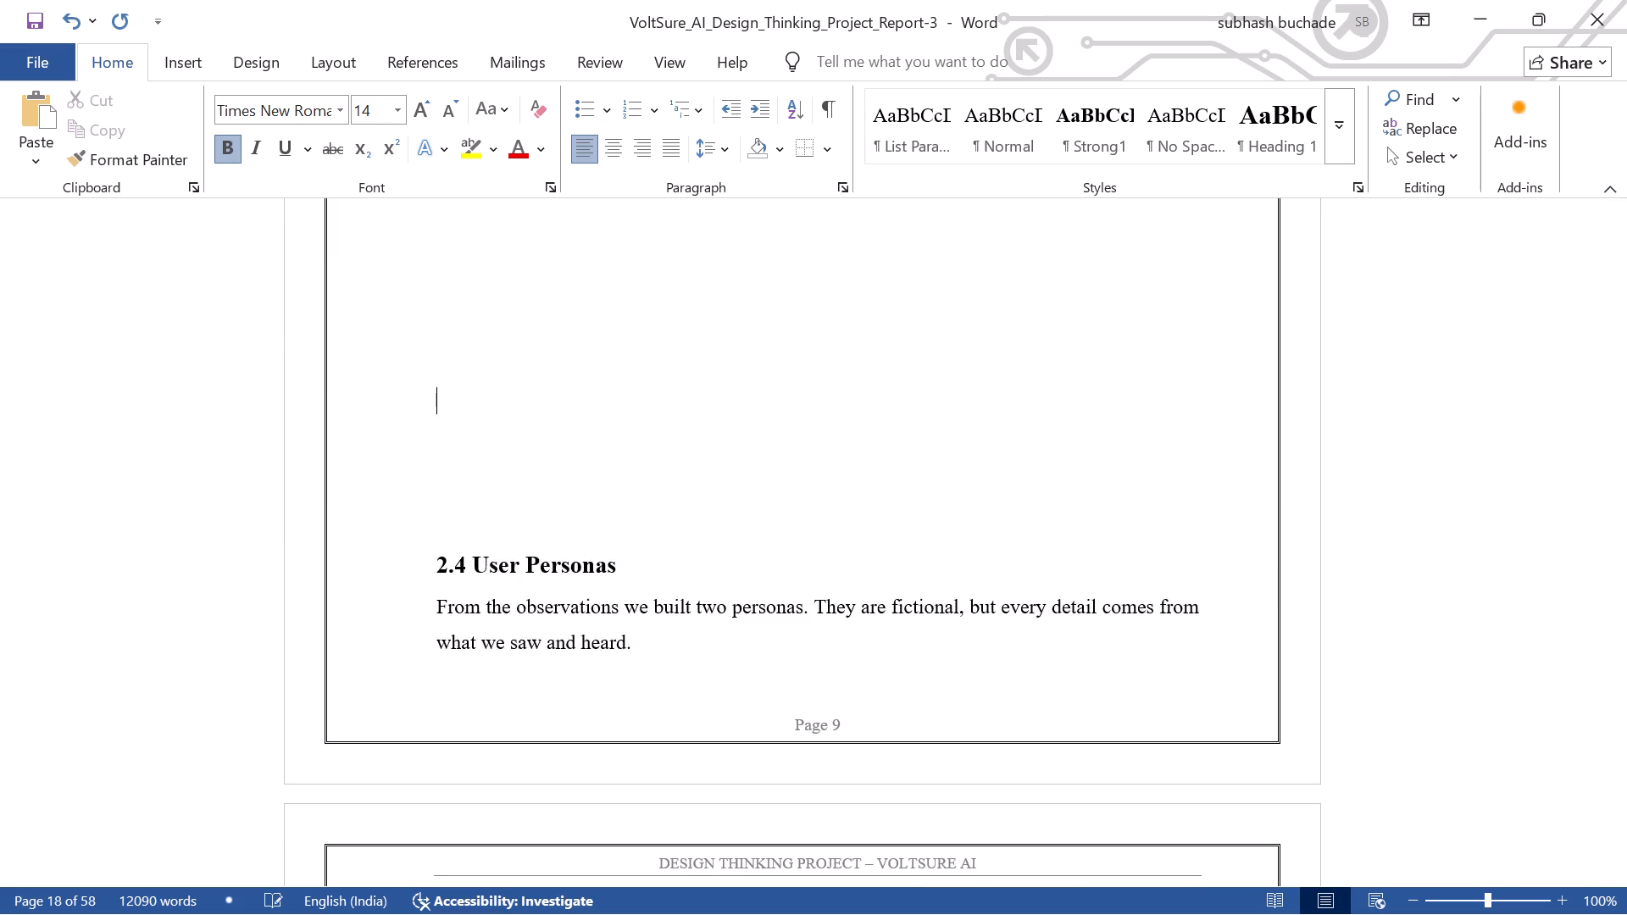
key(Return)
key(Return)
Examine the page layout around 2.4 User Personas, Table 2.6 and 2.5 What We Took Away at different zoom levels.
scroll(453, 808, down, 2)
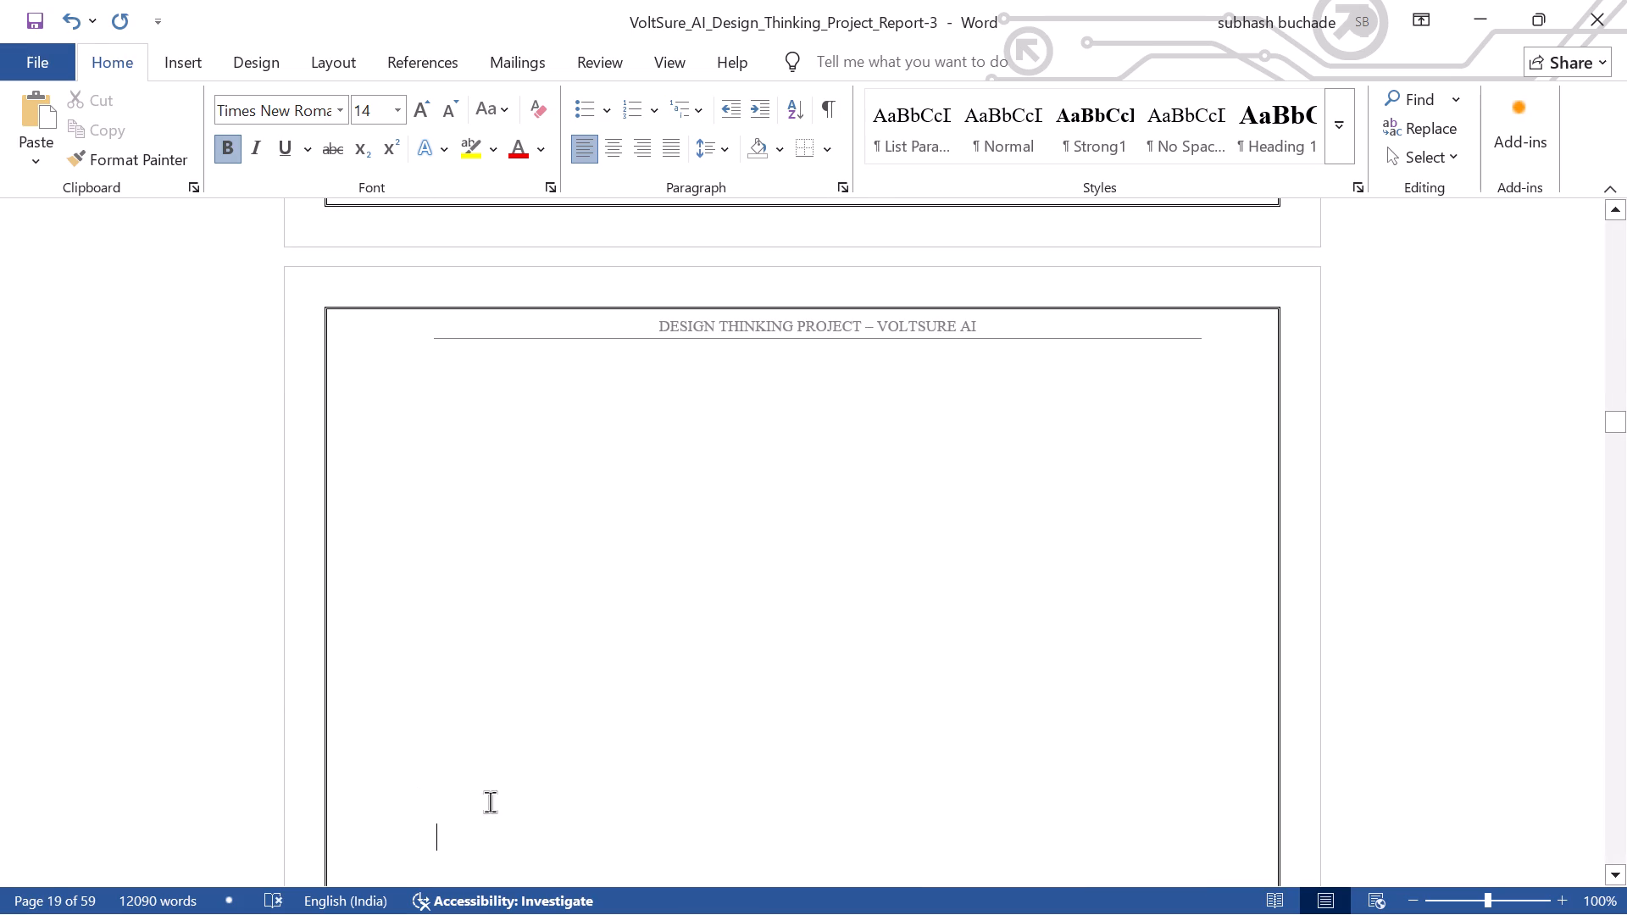
scroll(490, 801, down, 20)
scroll(490, 801, down, 1)
scroll(569, 748, down, 11)
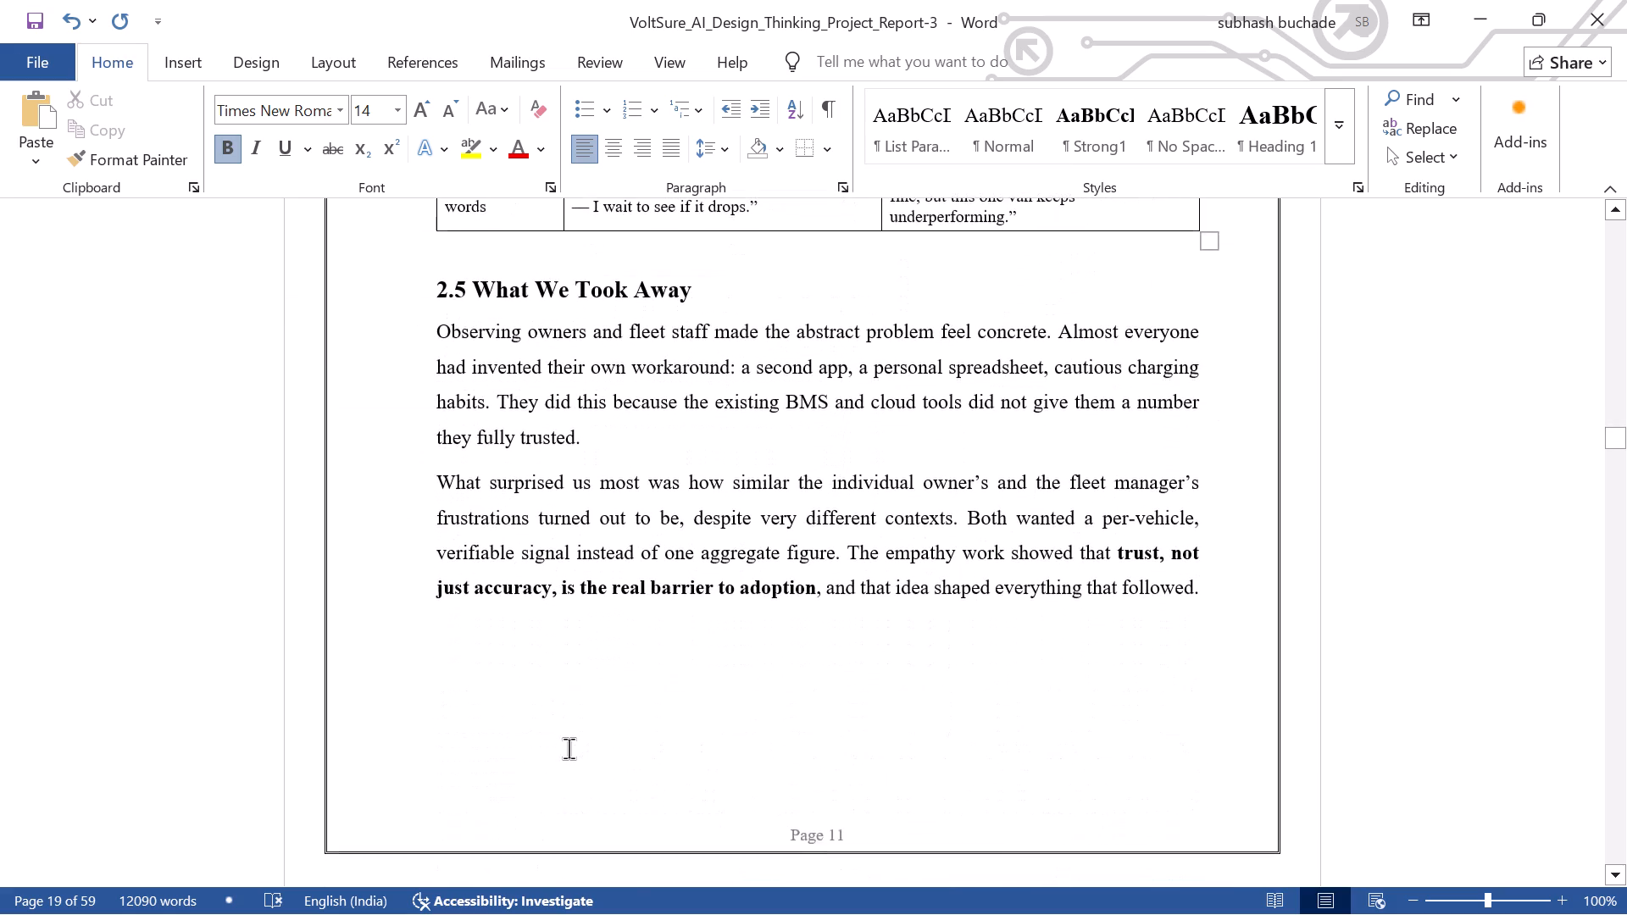
scroll(569, 748, up, 6)
ctrl+scroll(565, 744, up, 5)
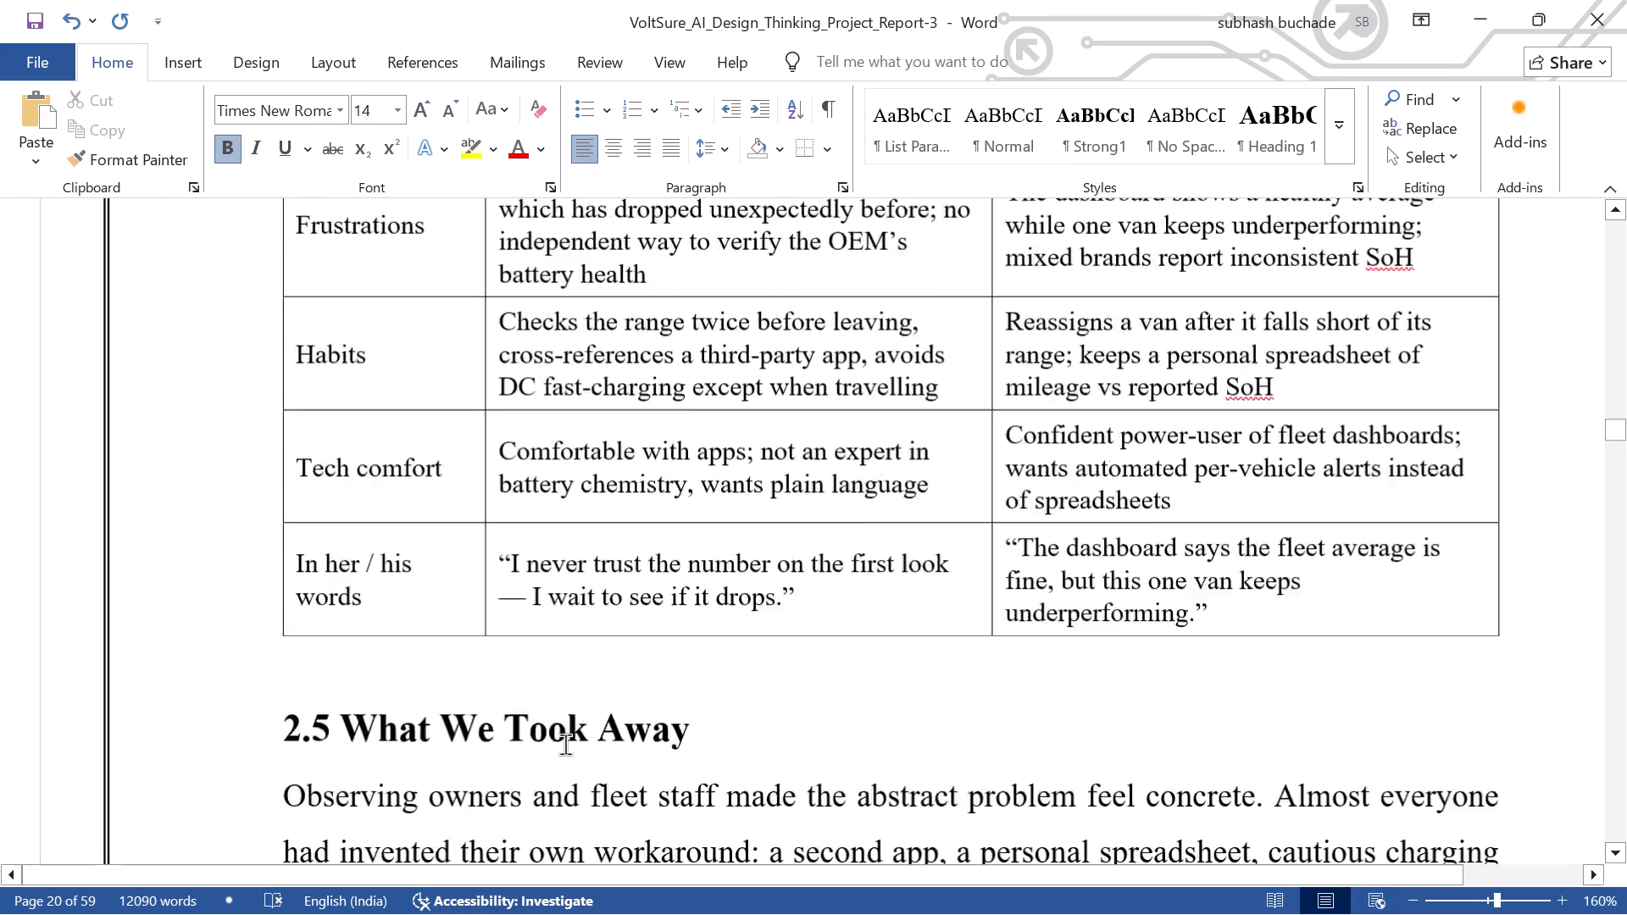
ctrl+scroll(565, 744, down, 15)
ctrl+scroll(565, 742, up, 8)
ctrl+scroll(623, 629, up, 6)
scroll(625, 629, down, 5)
ctrl+scroll(625, 629, down, 2)
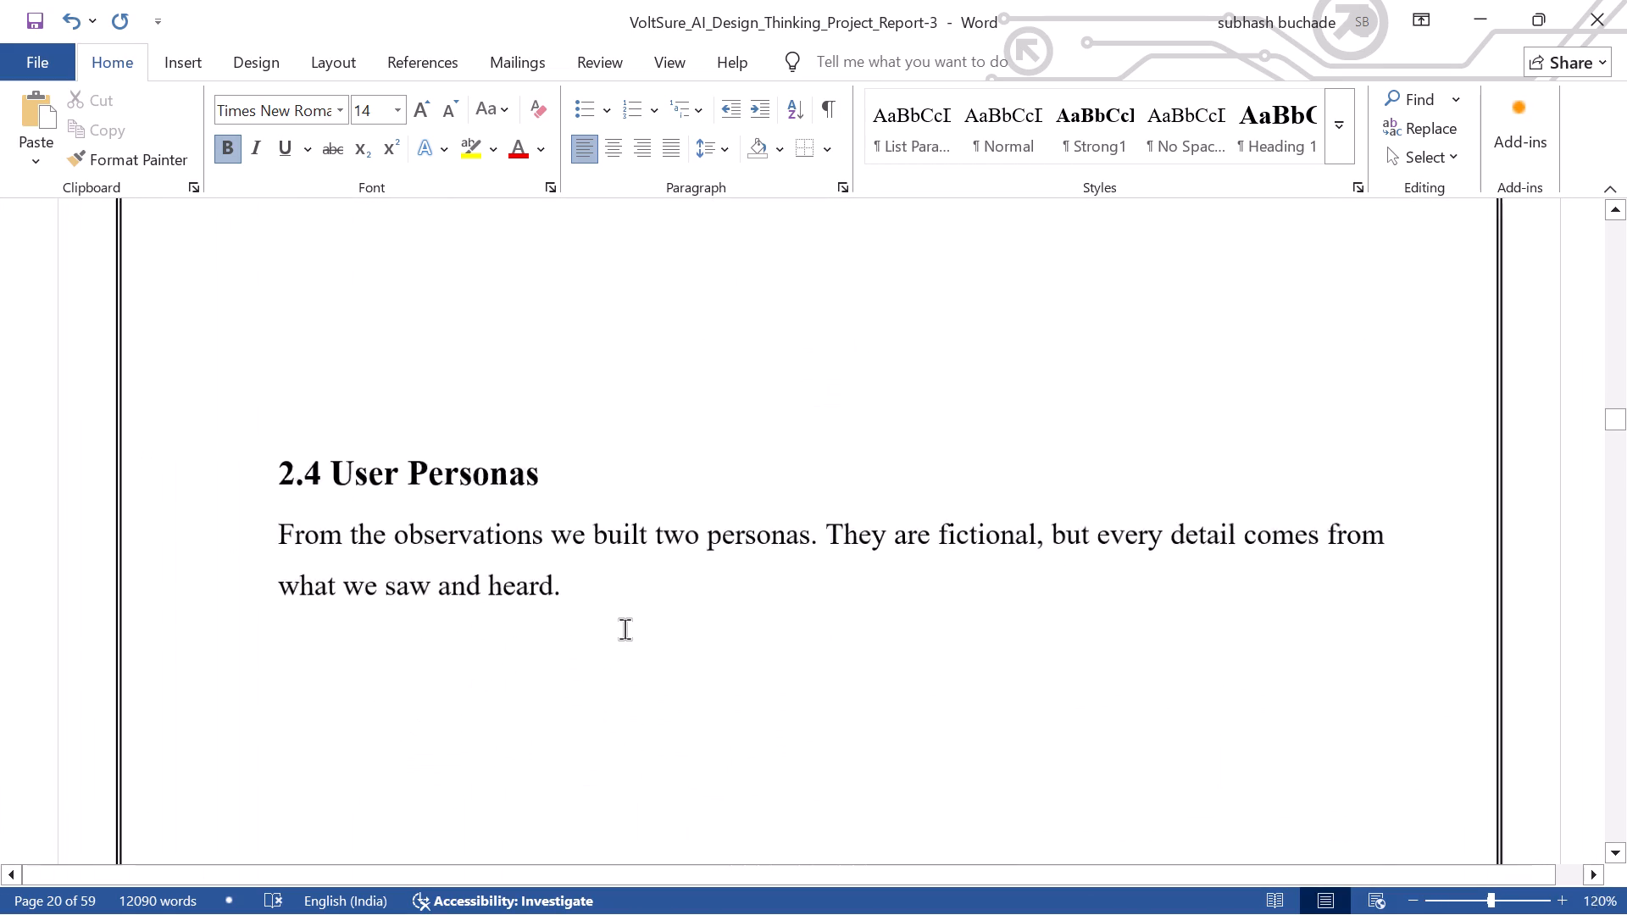
ctrl+scroll(625, 629, down, 4)
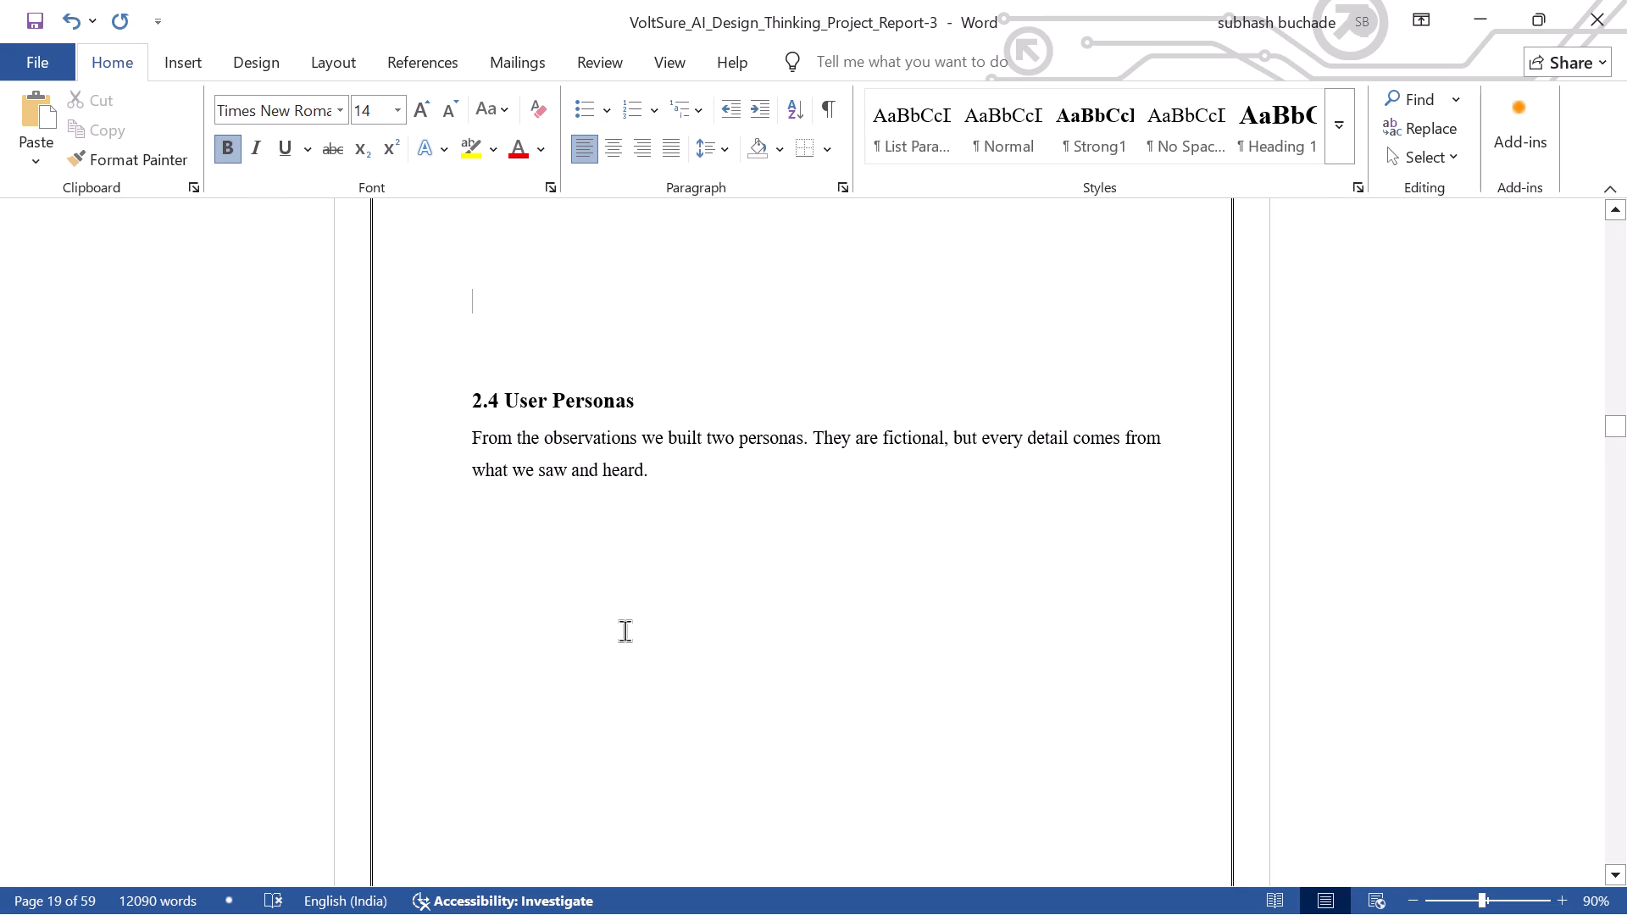
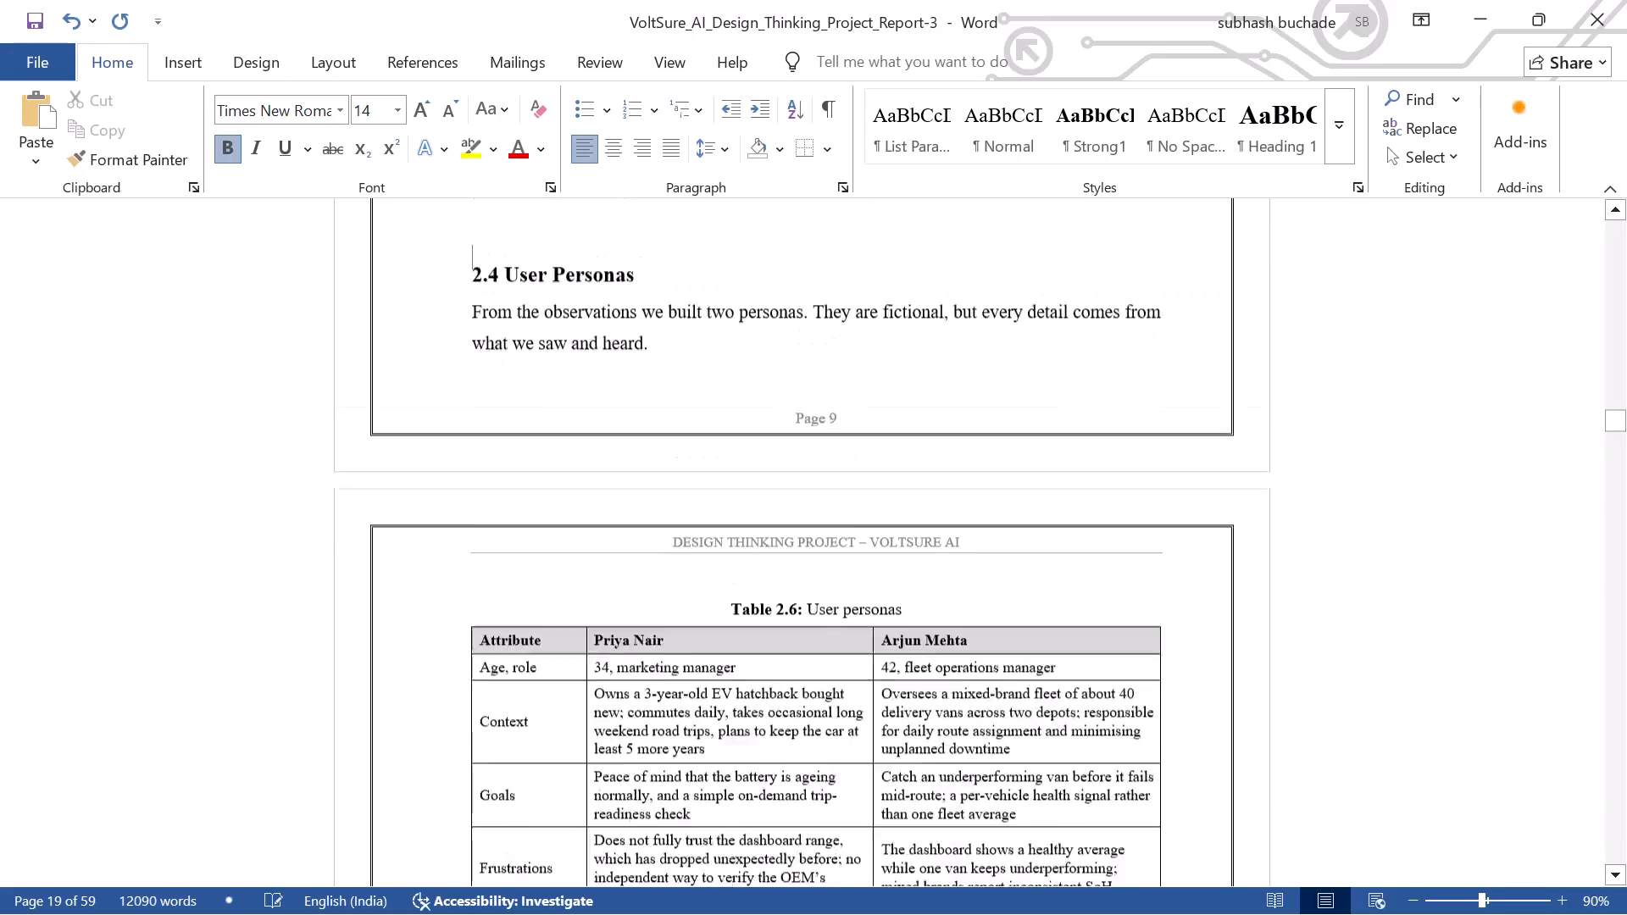
Examine the page layout of sections 2.2 to 2.4 and Tables 2.3 to 2.5, checking the empty space on each page.
scroll(625, 630, up, 12)
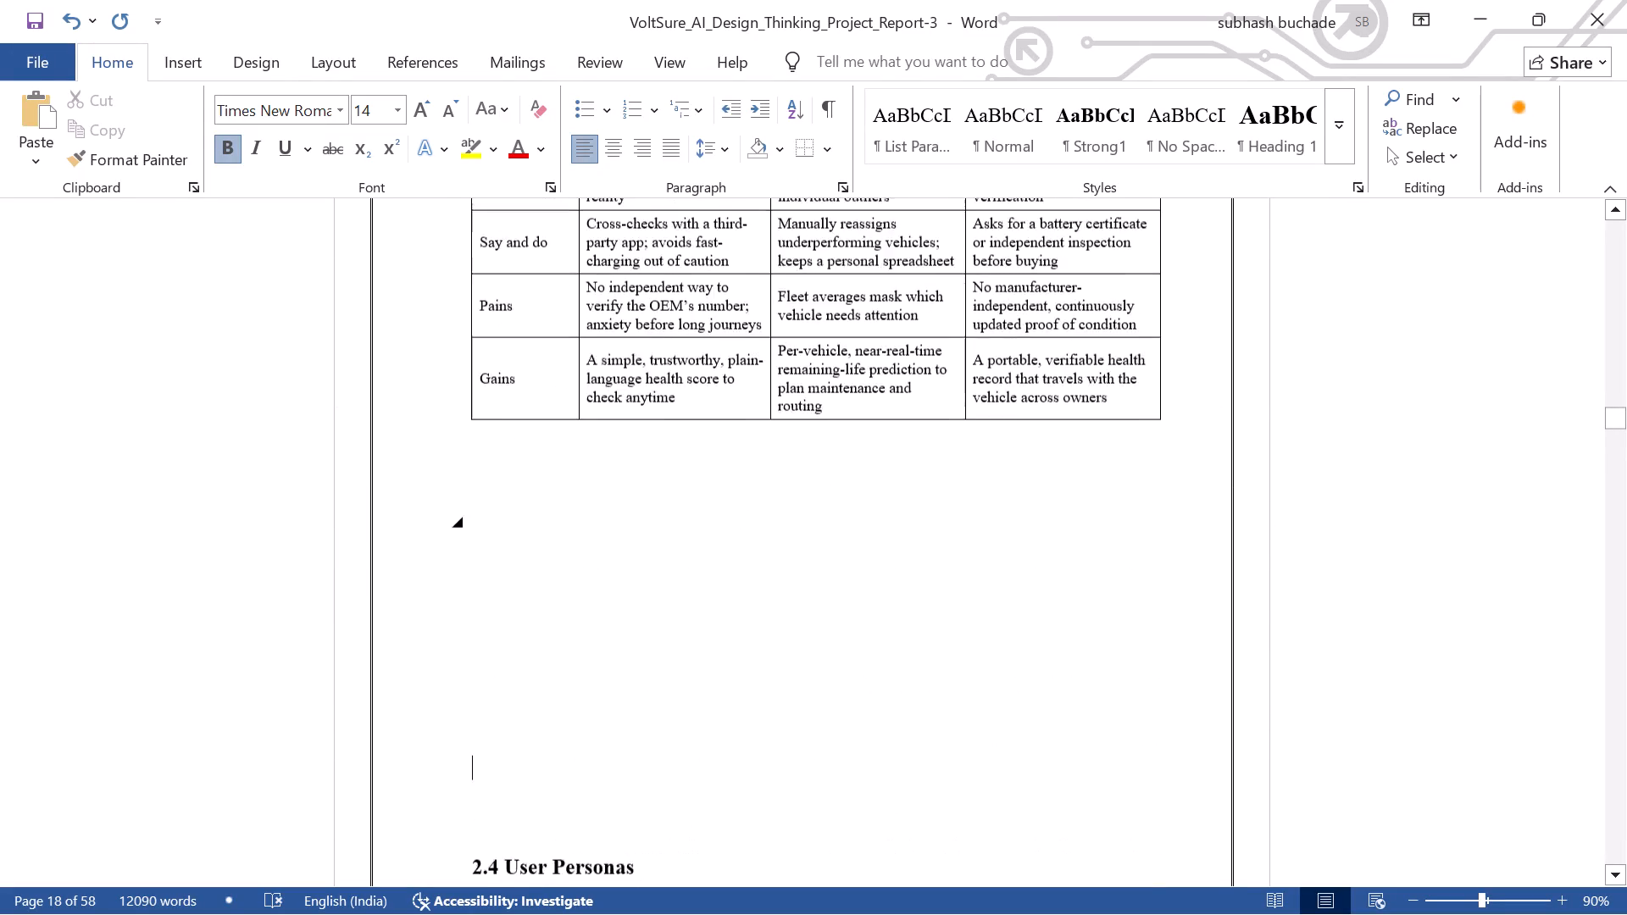
scroll(625, 630, up, 6)
scroll(625, 630, up, 15)
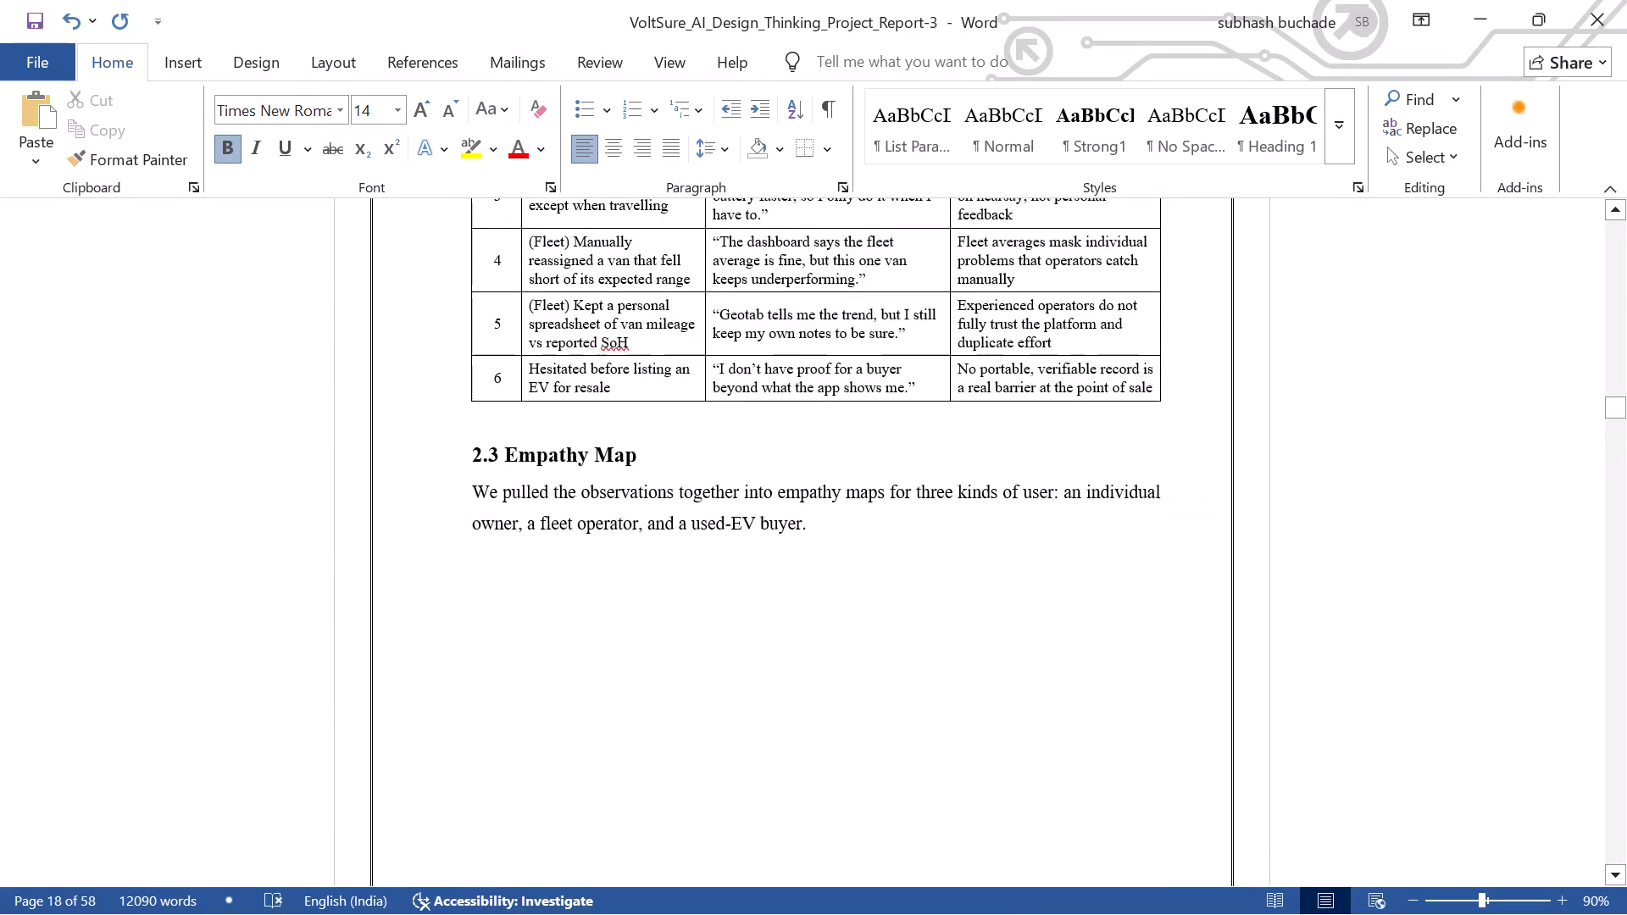
scroll(625, 630, up, 19)
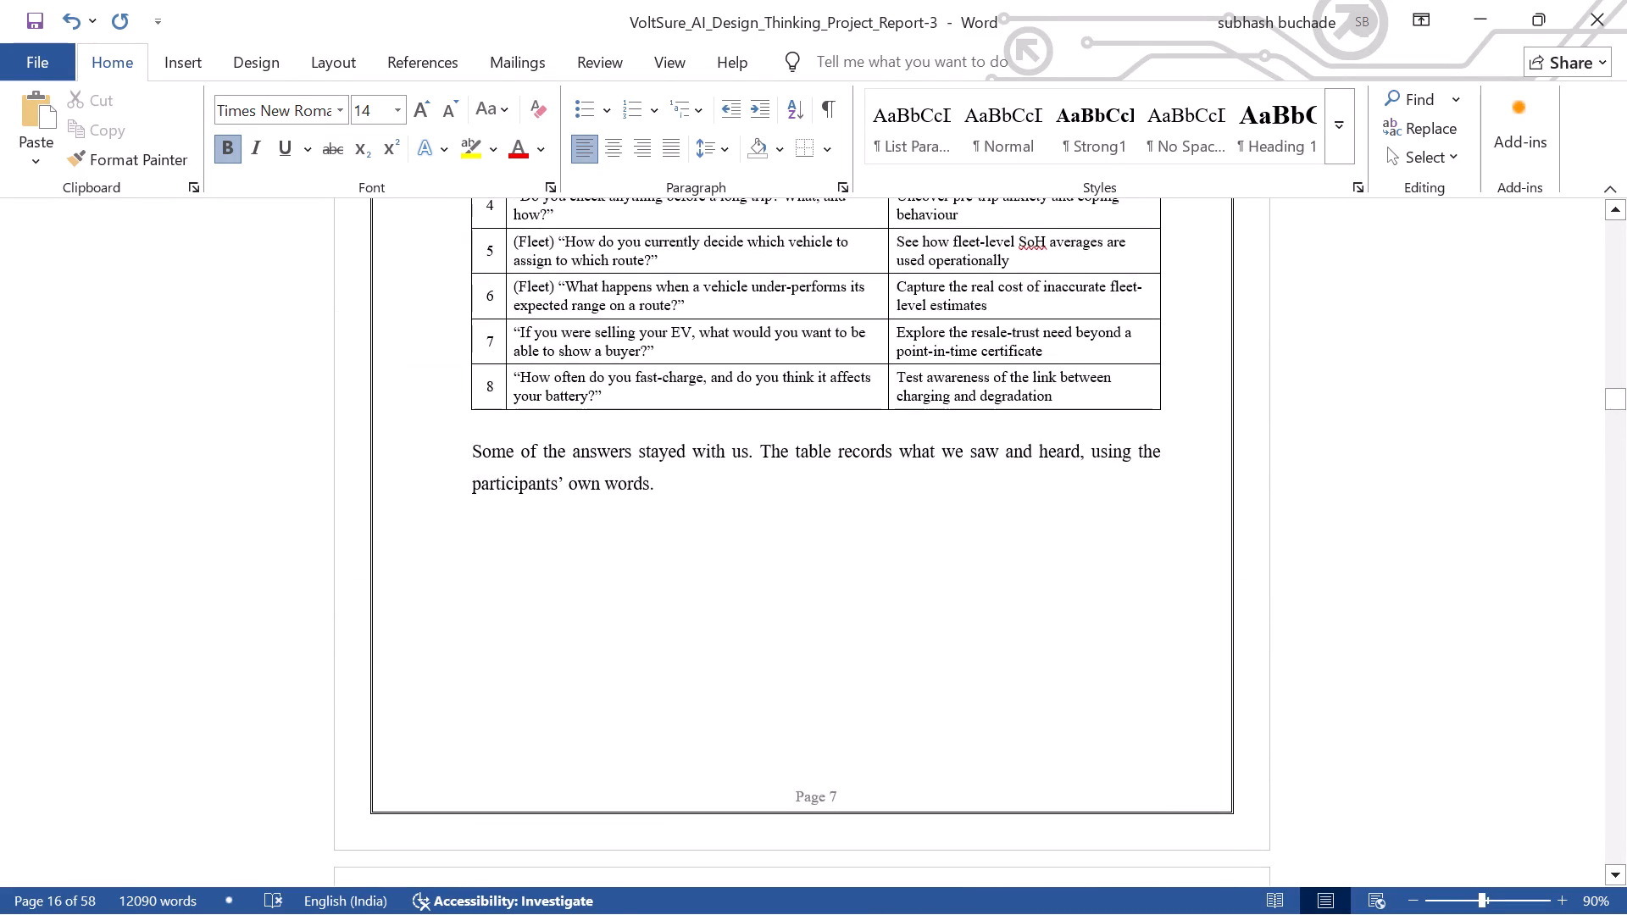
scroll(625, 630, up, 11)
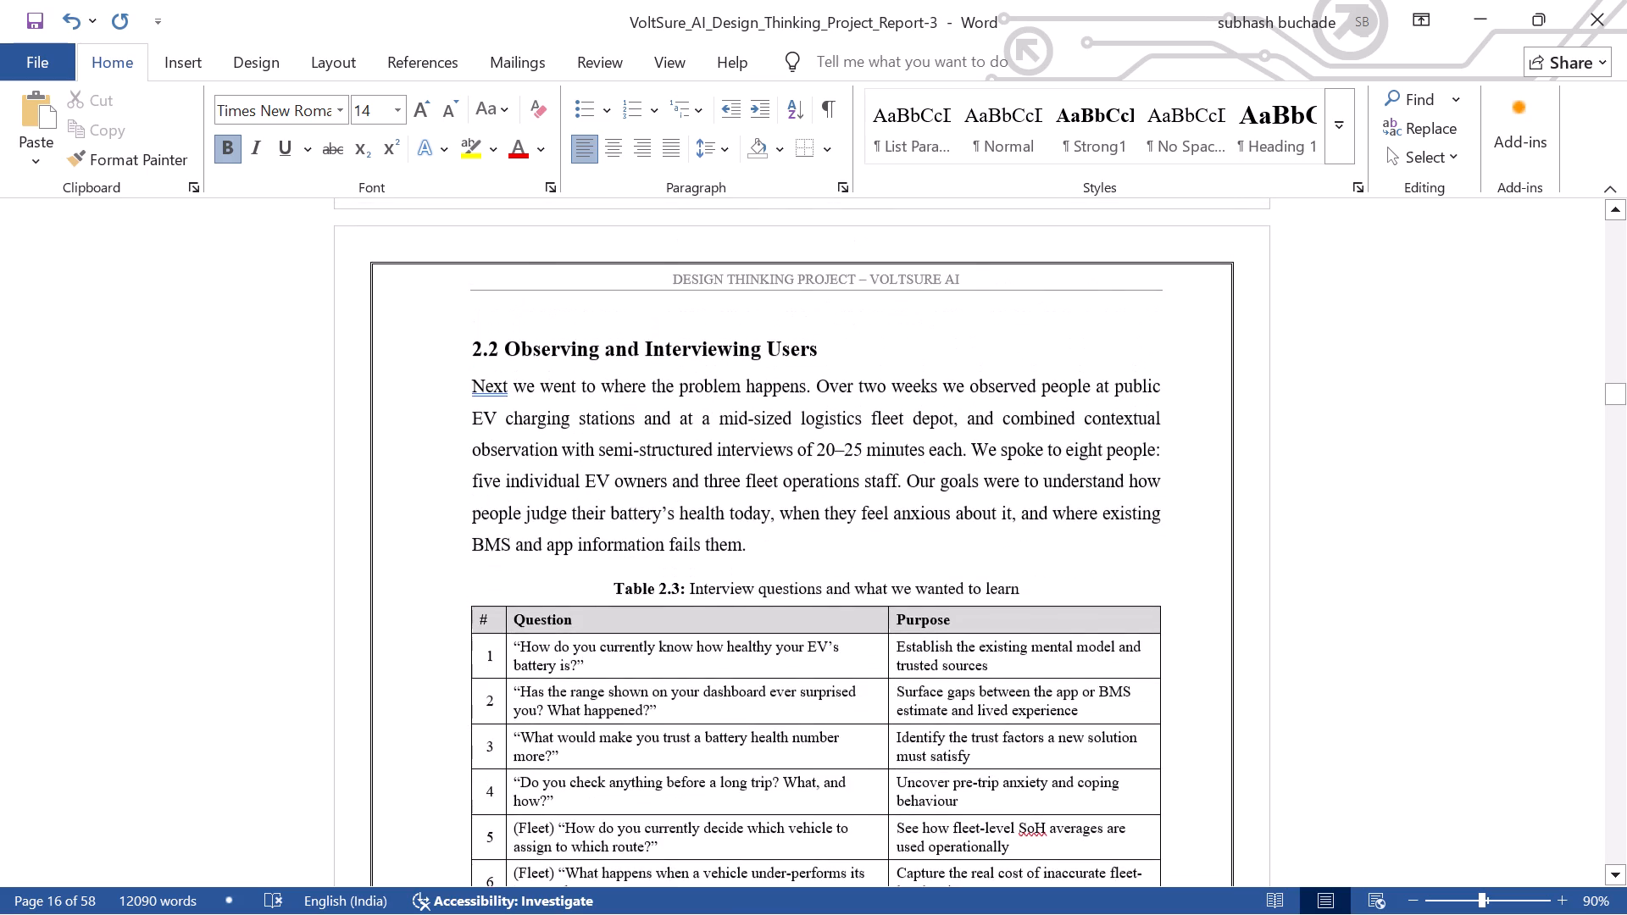
scroll(625, 630, down, 9)
scroll(625, 630, down, 12)
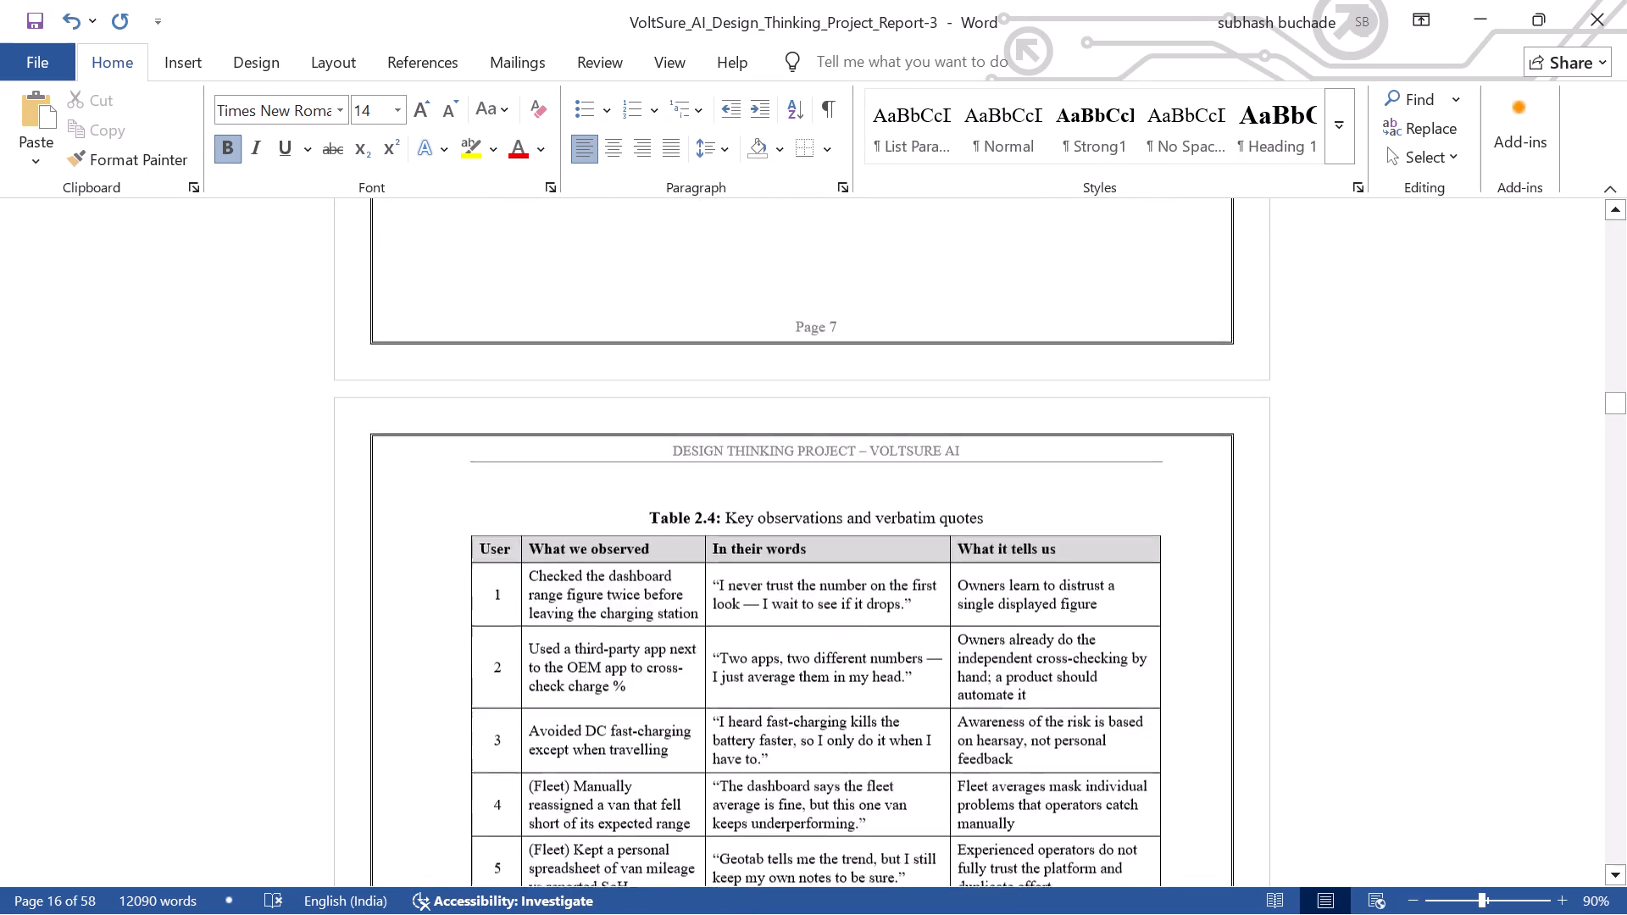
scroll(625, 630, down, 3)
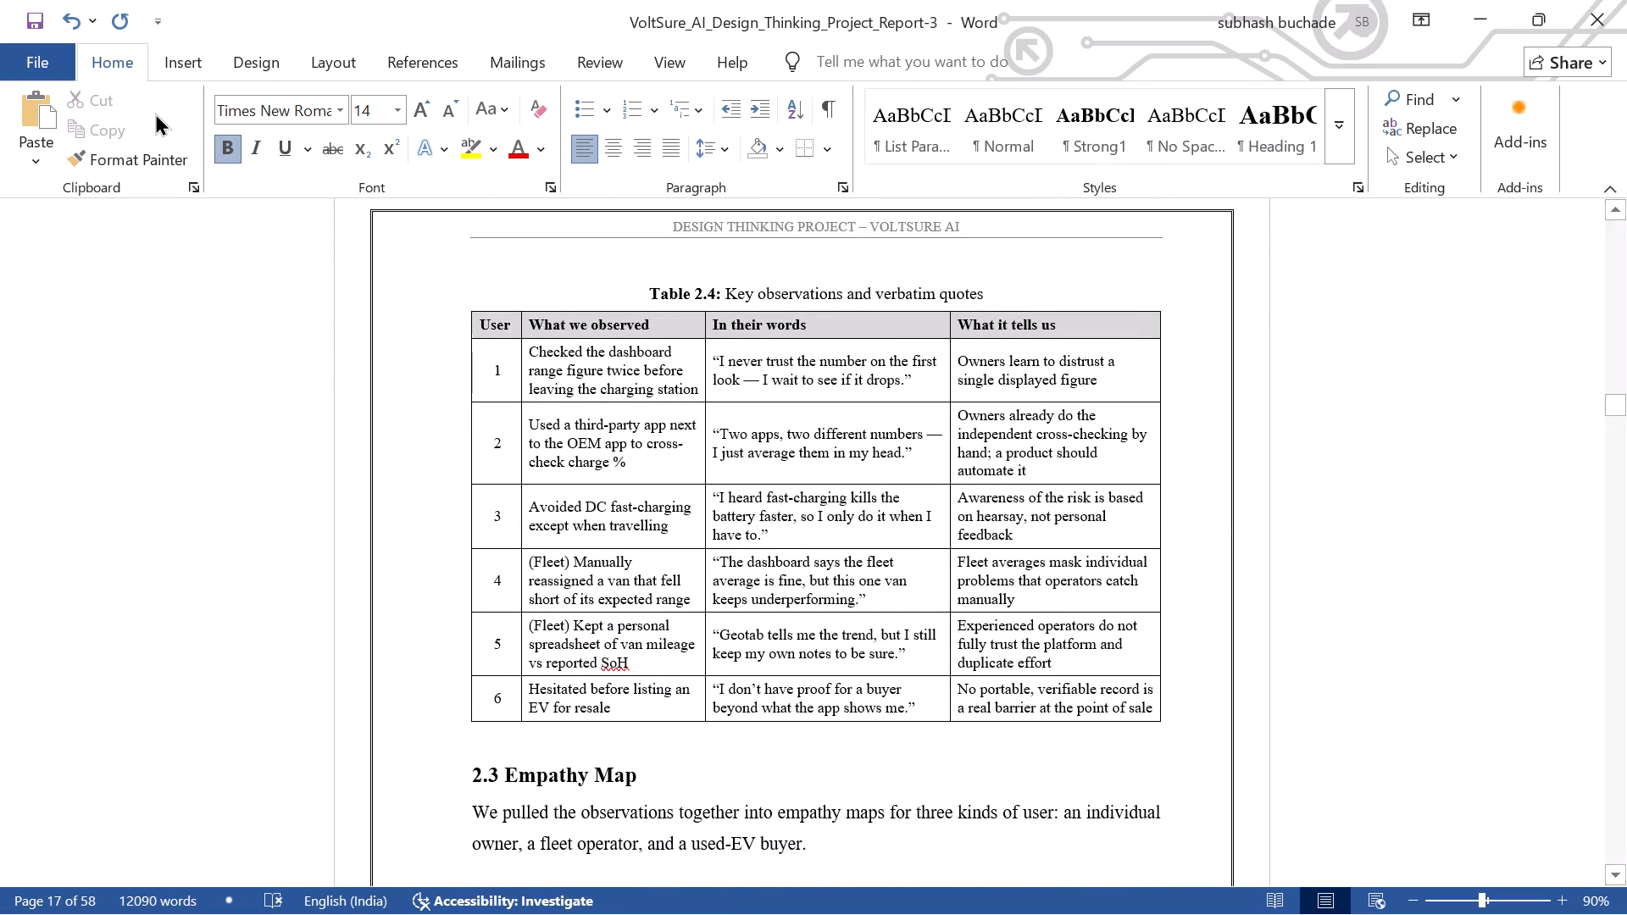
Collapse the ribbon to give the document more viewing room.
click(174, 56)
double_click(142, 58)
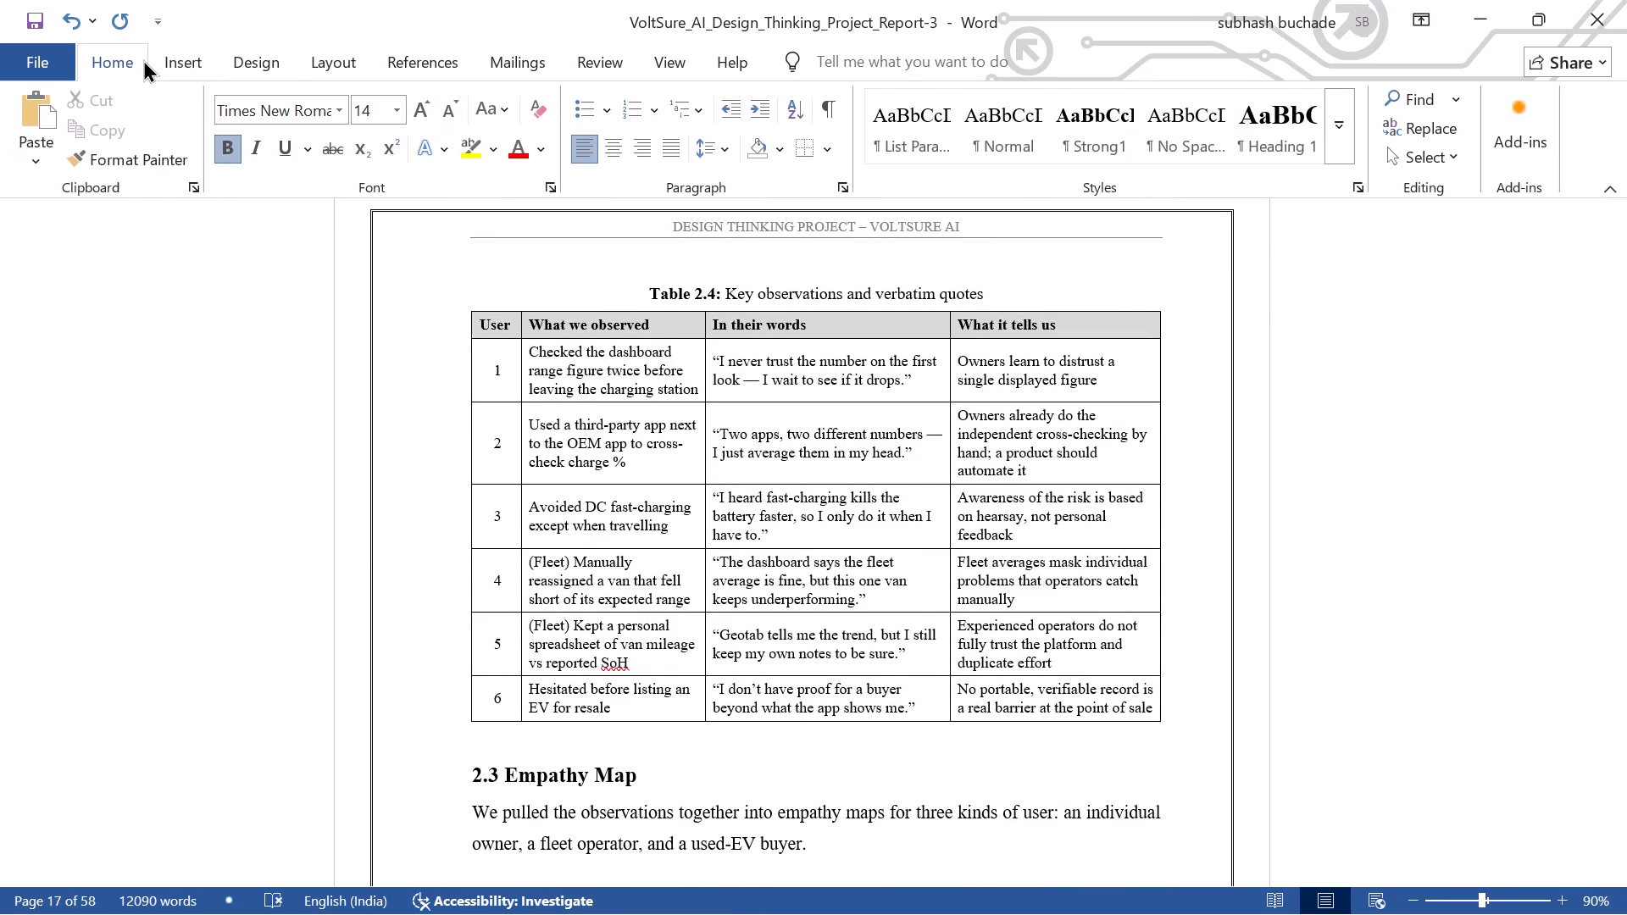
click(101, 61)
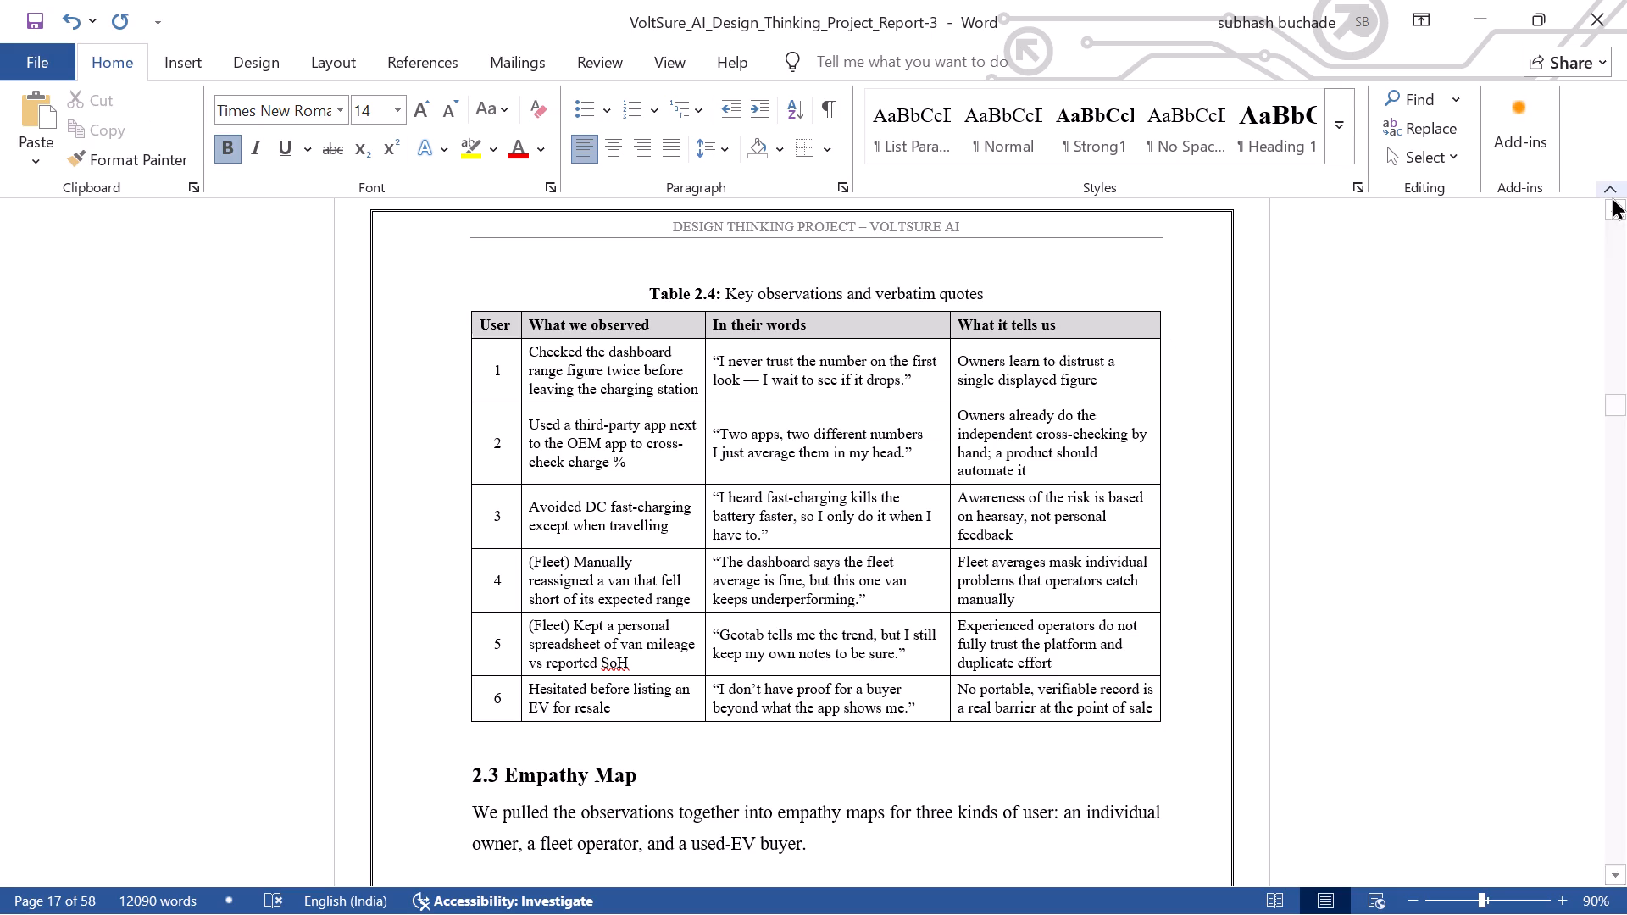
click(1612, 194)
Examine the empty space after Table 2.3 and after the 2.3 Empathy Map text, ahead of Table 2.5.
scroll(1236, 297, up, 6)
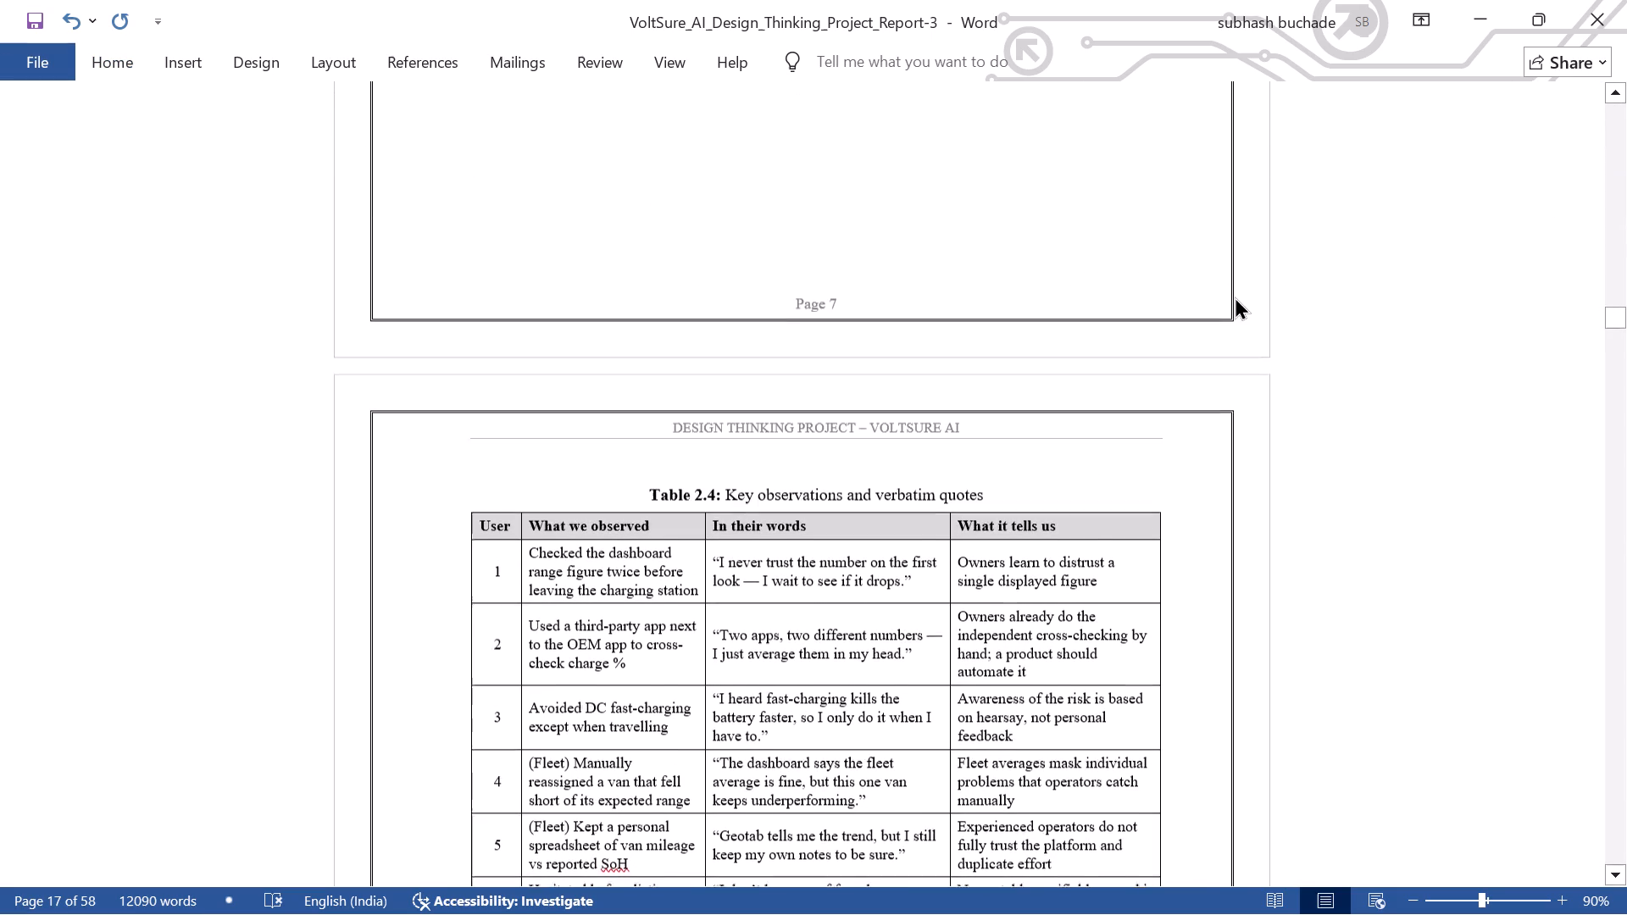
scroll(1235, 297, up, 15)
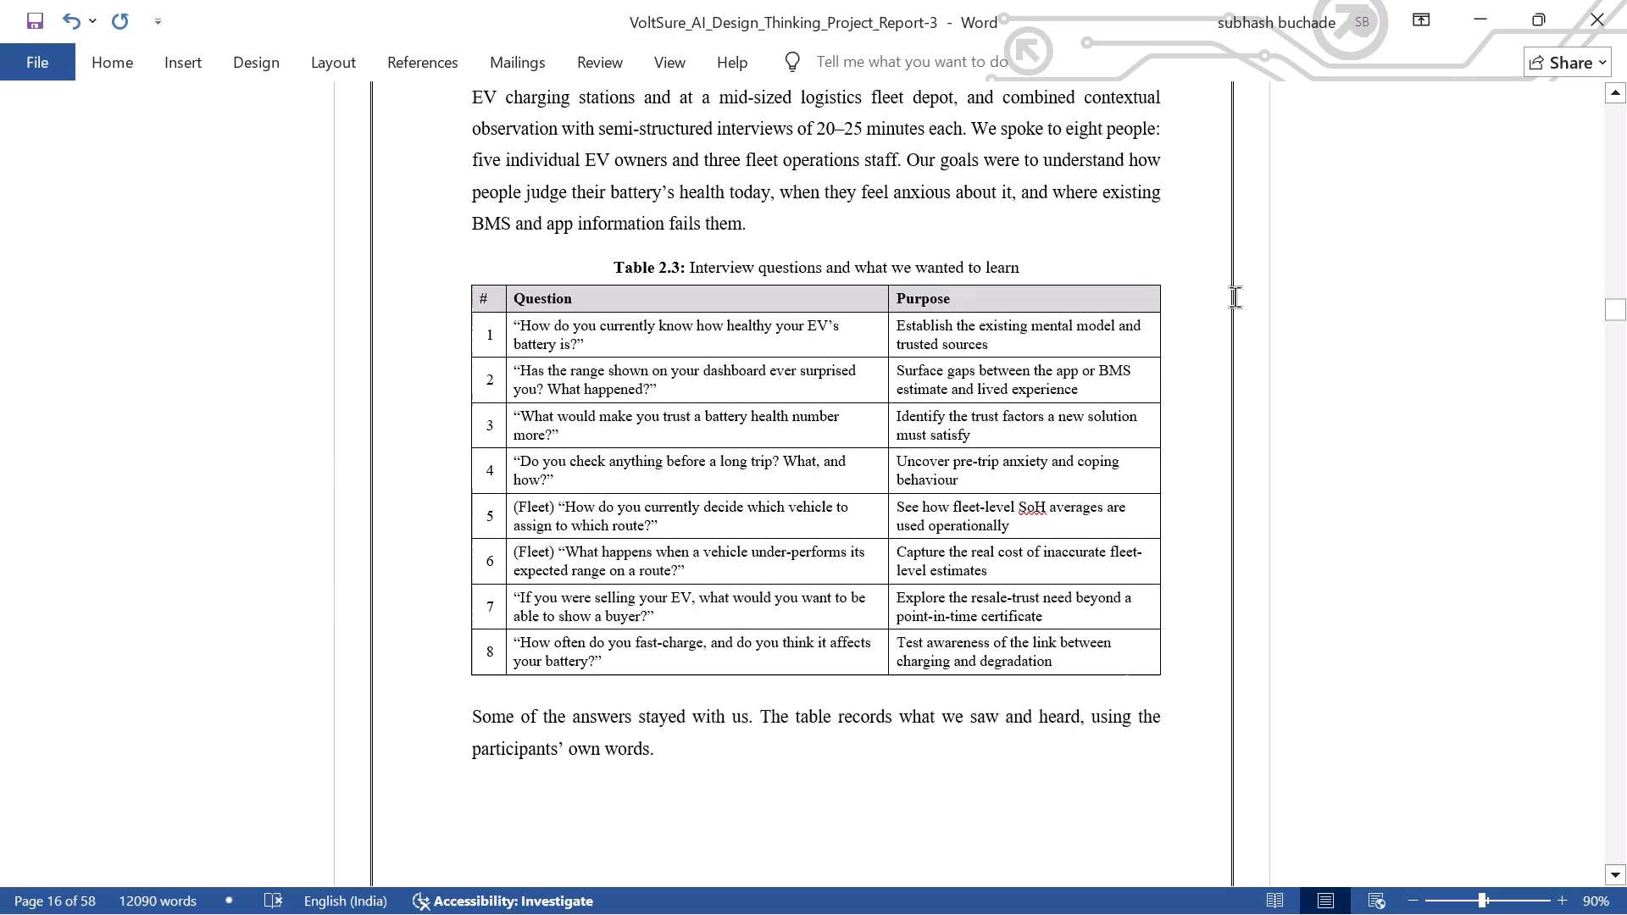
scroll(1235, 297, up, 1)
scroll(1235, 297, down, 15)
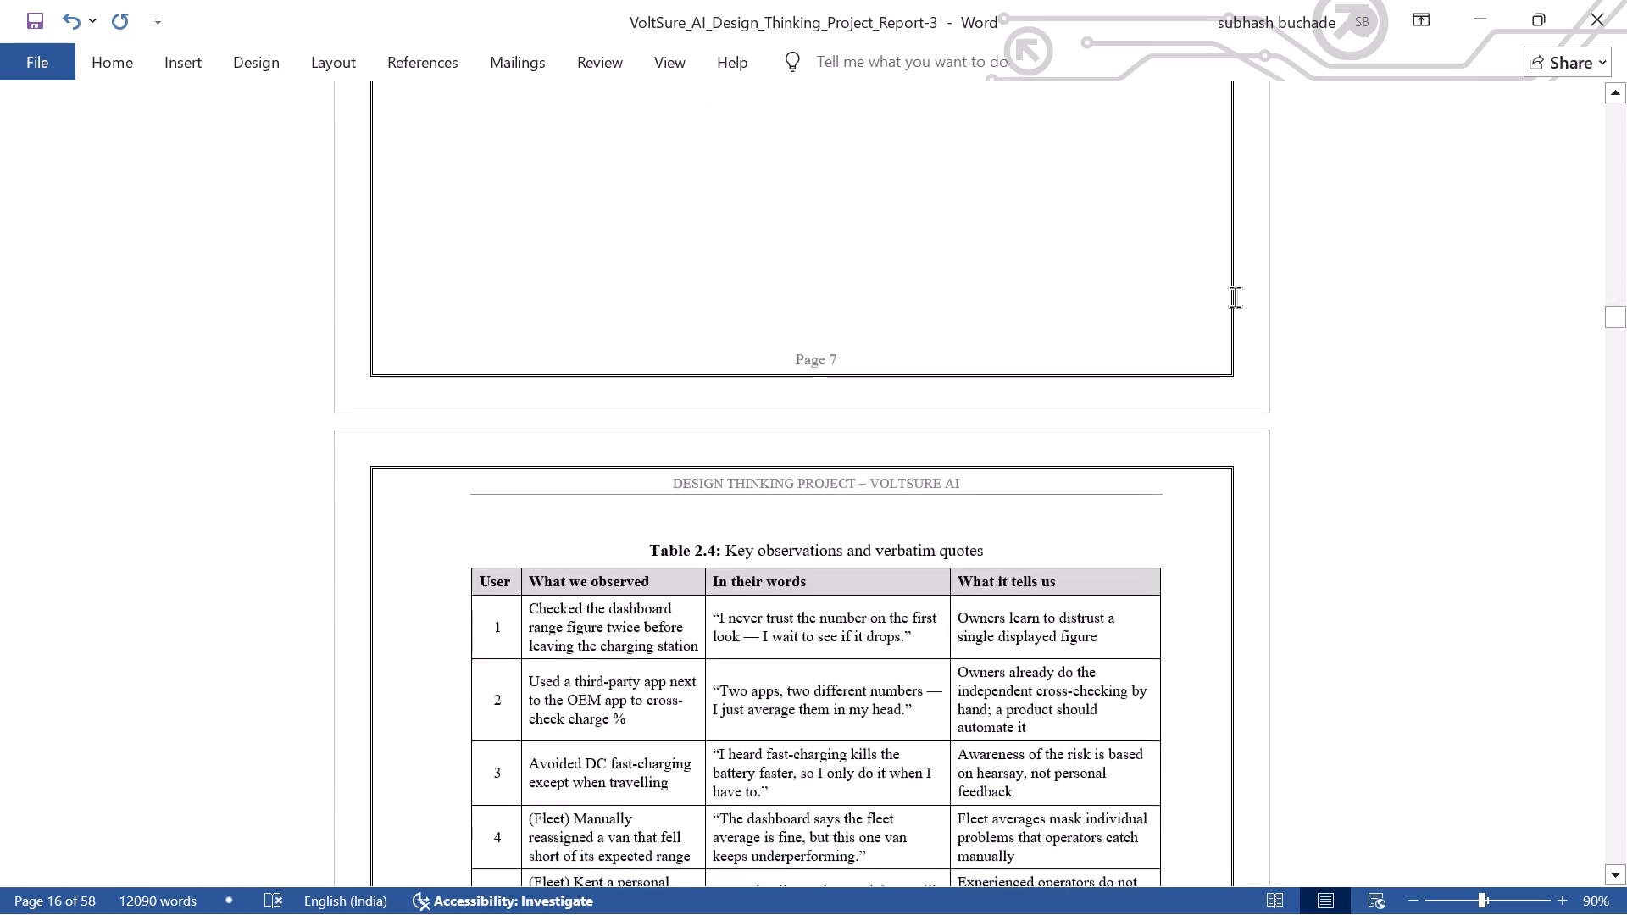
scroll(1235, 297, down, 19)
scroll(1233, 313, down, 11)
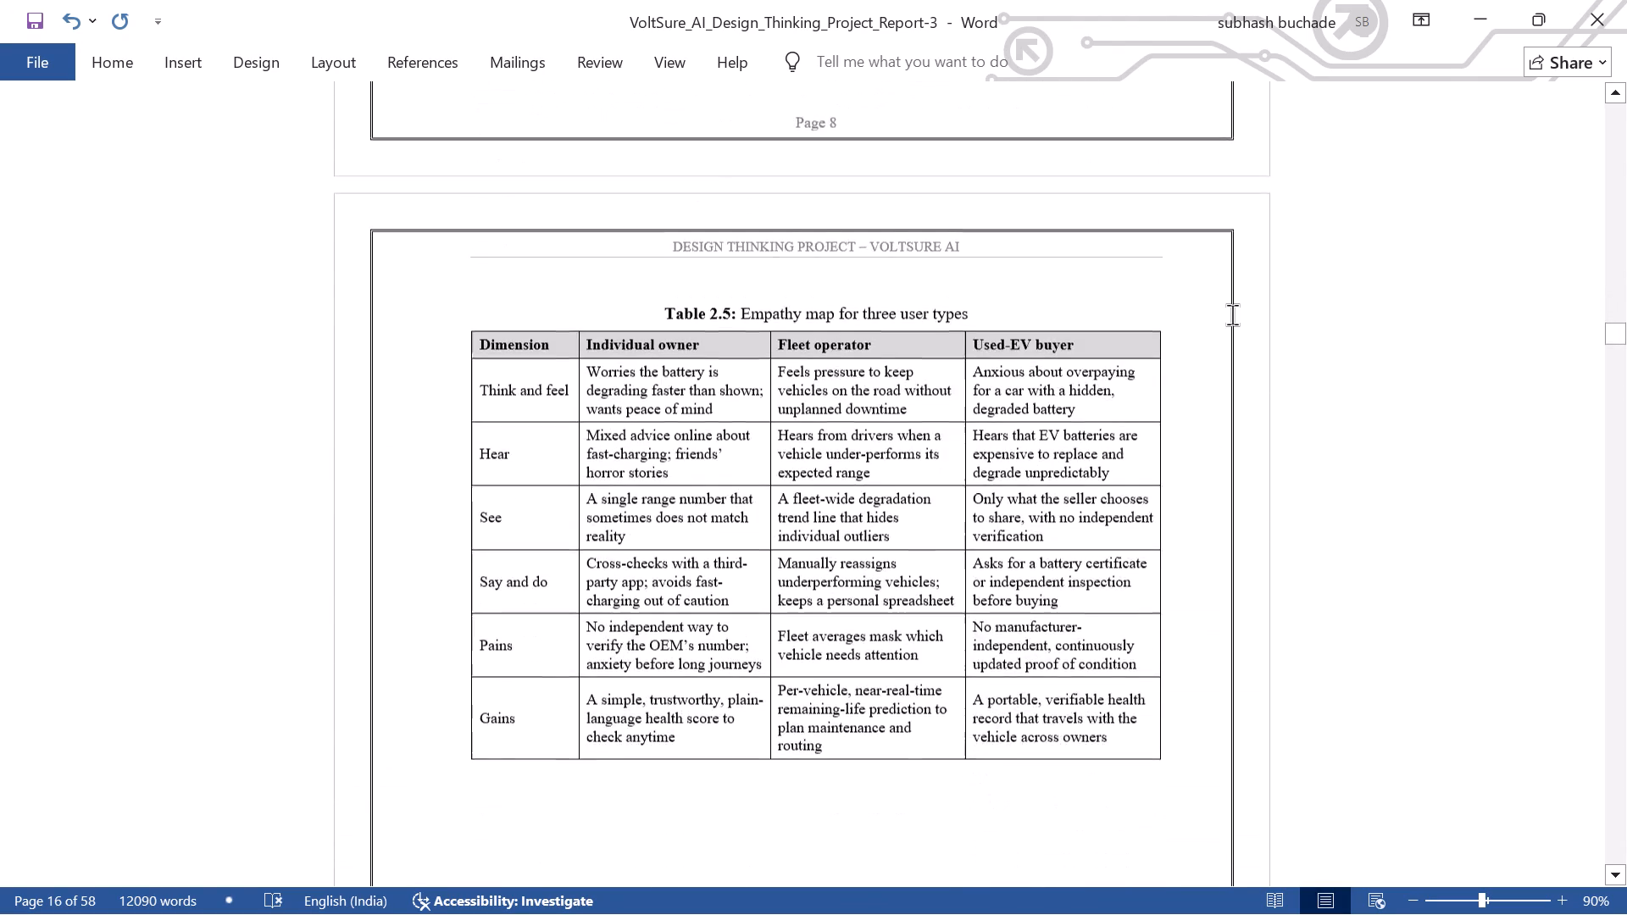
scroll(1232, 314, up, 5)
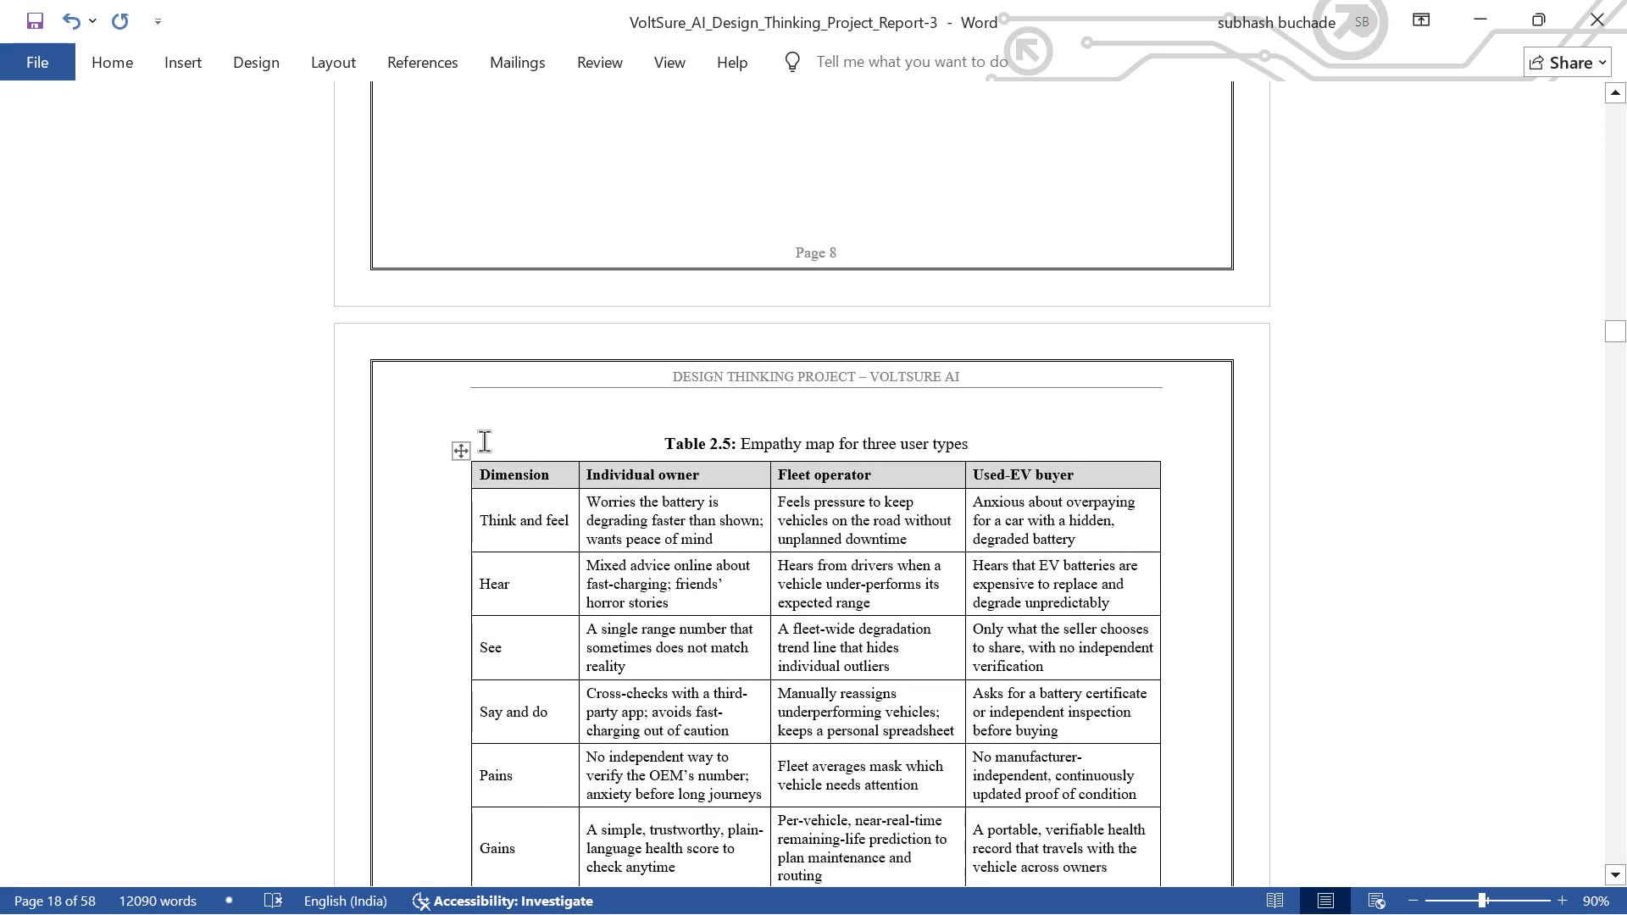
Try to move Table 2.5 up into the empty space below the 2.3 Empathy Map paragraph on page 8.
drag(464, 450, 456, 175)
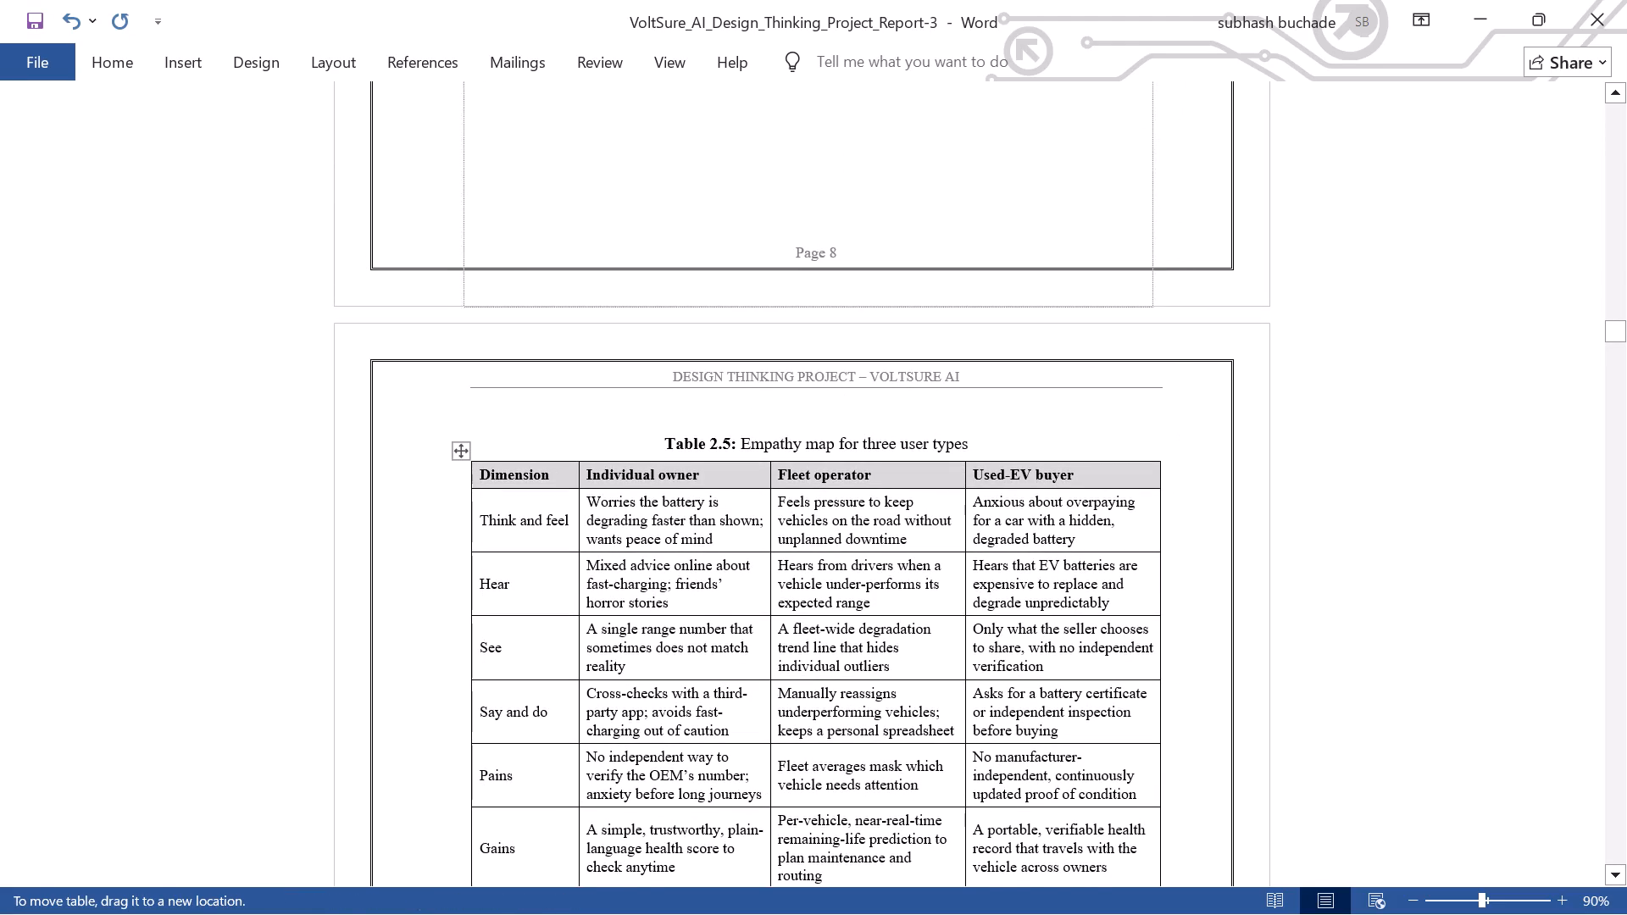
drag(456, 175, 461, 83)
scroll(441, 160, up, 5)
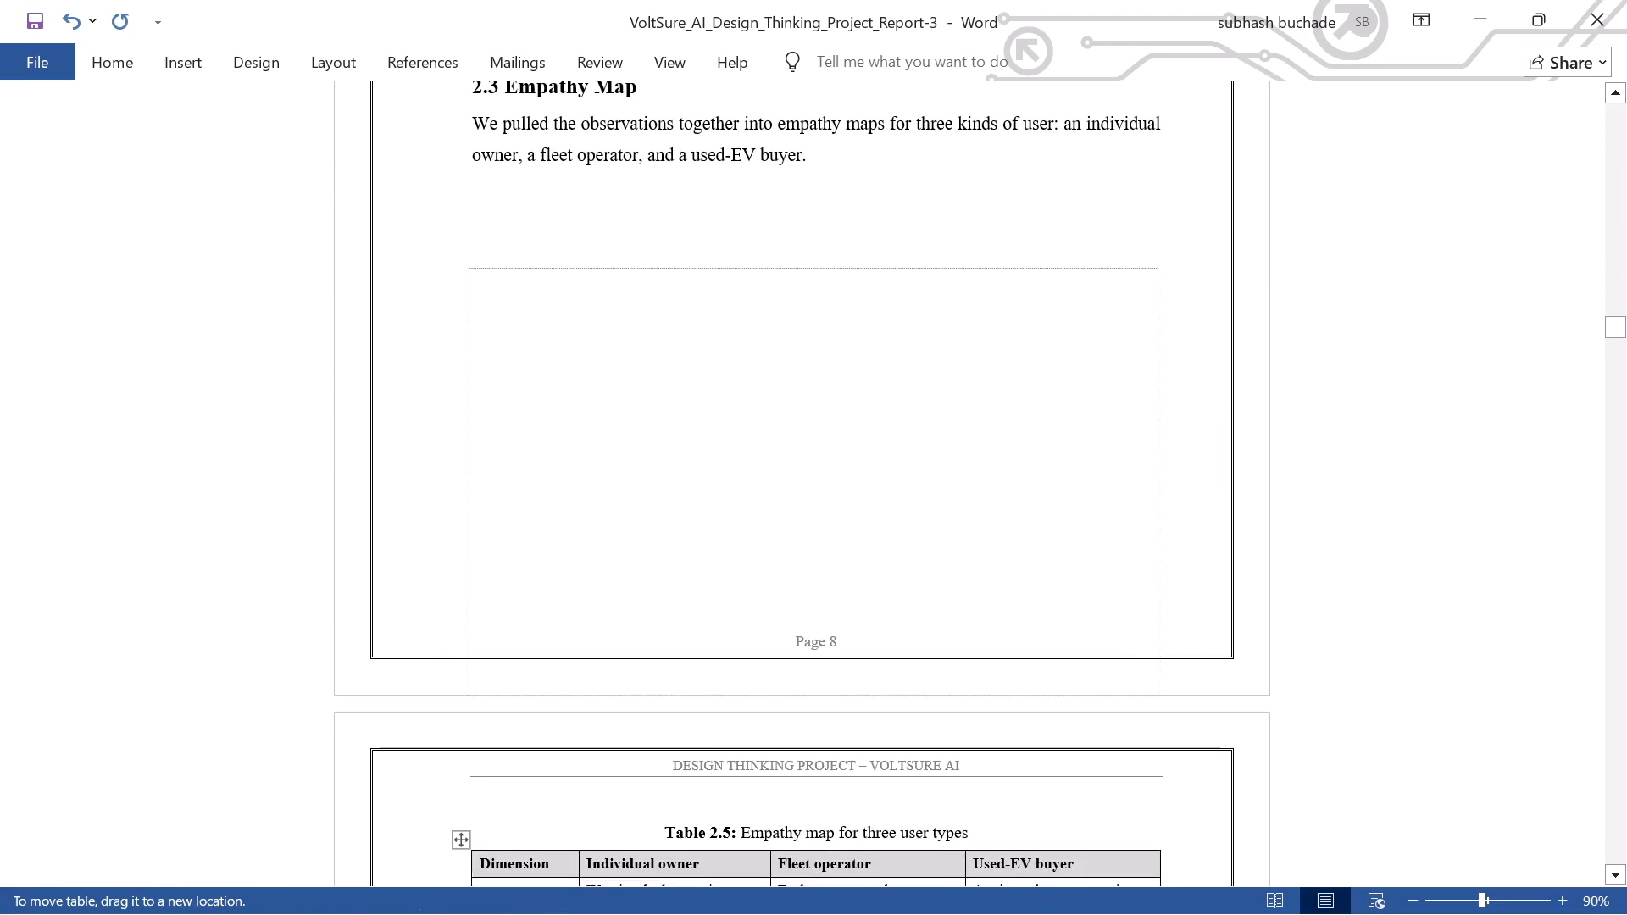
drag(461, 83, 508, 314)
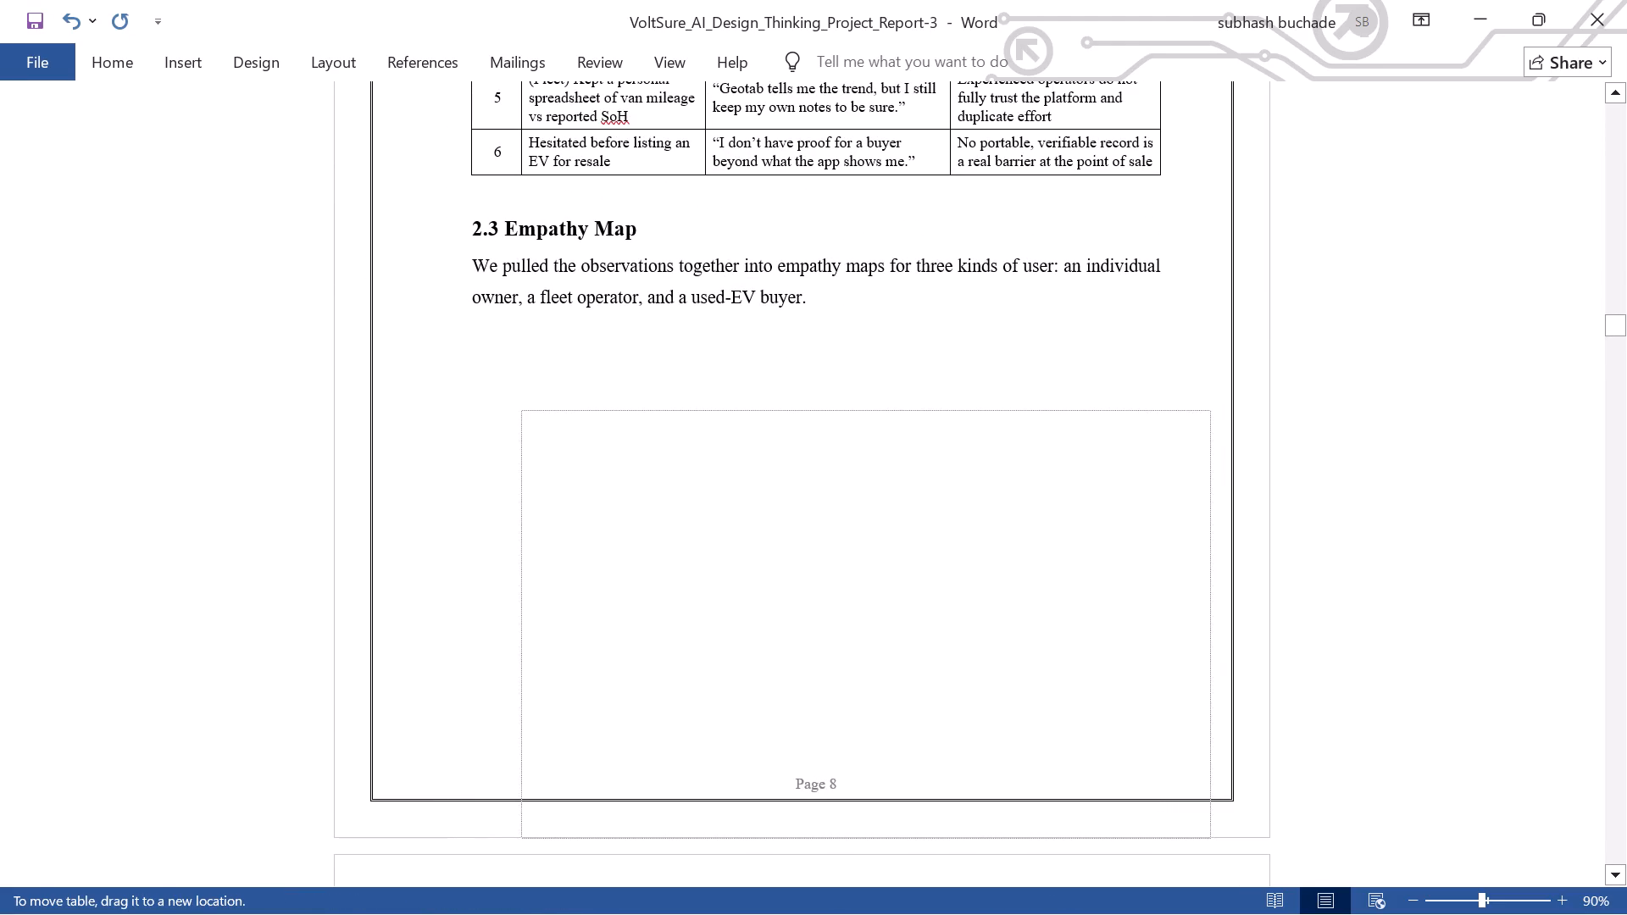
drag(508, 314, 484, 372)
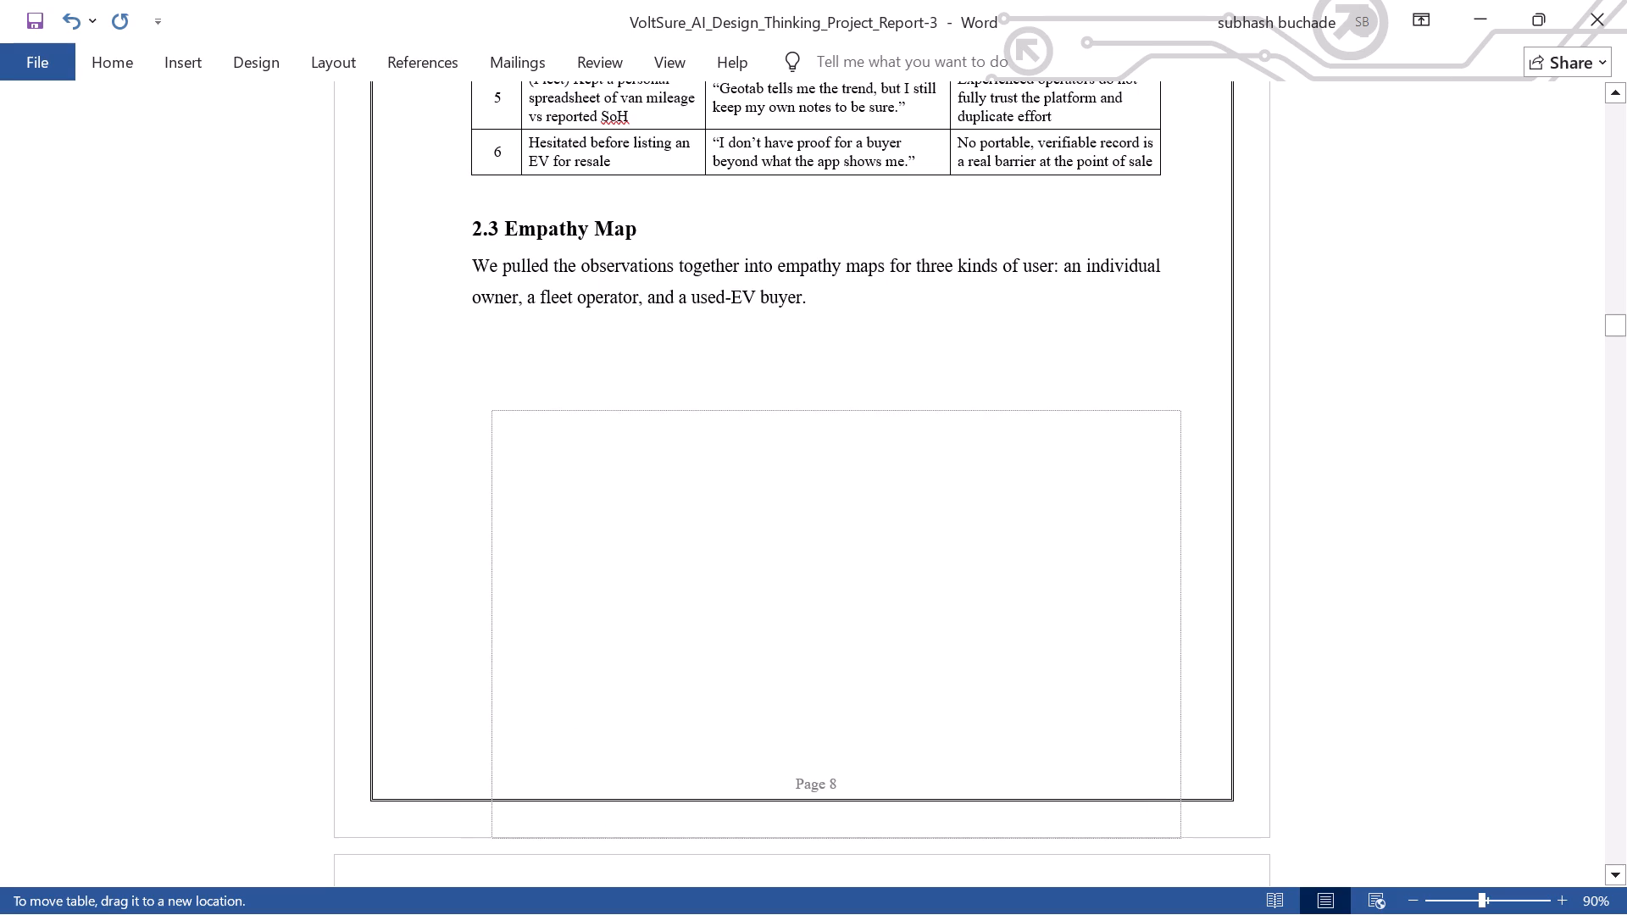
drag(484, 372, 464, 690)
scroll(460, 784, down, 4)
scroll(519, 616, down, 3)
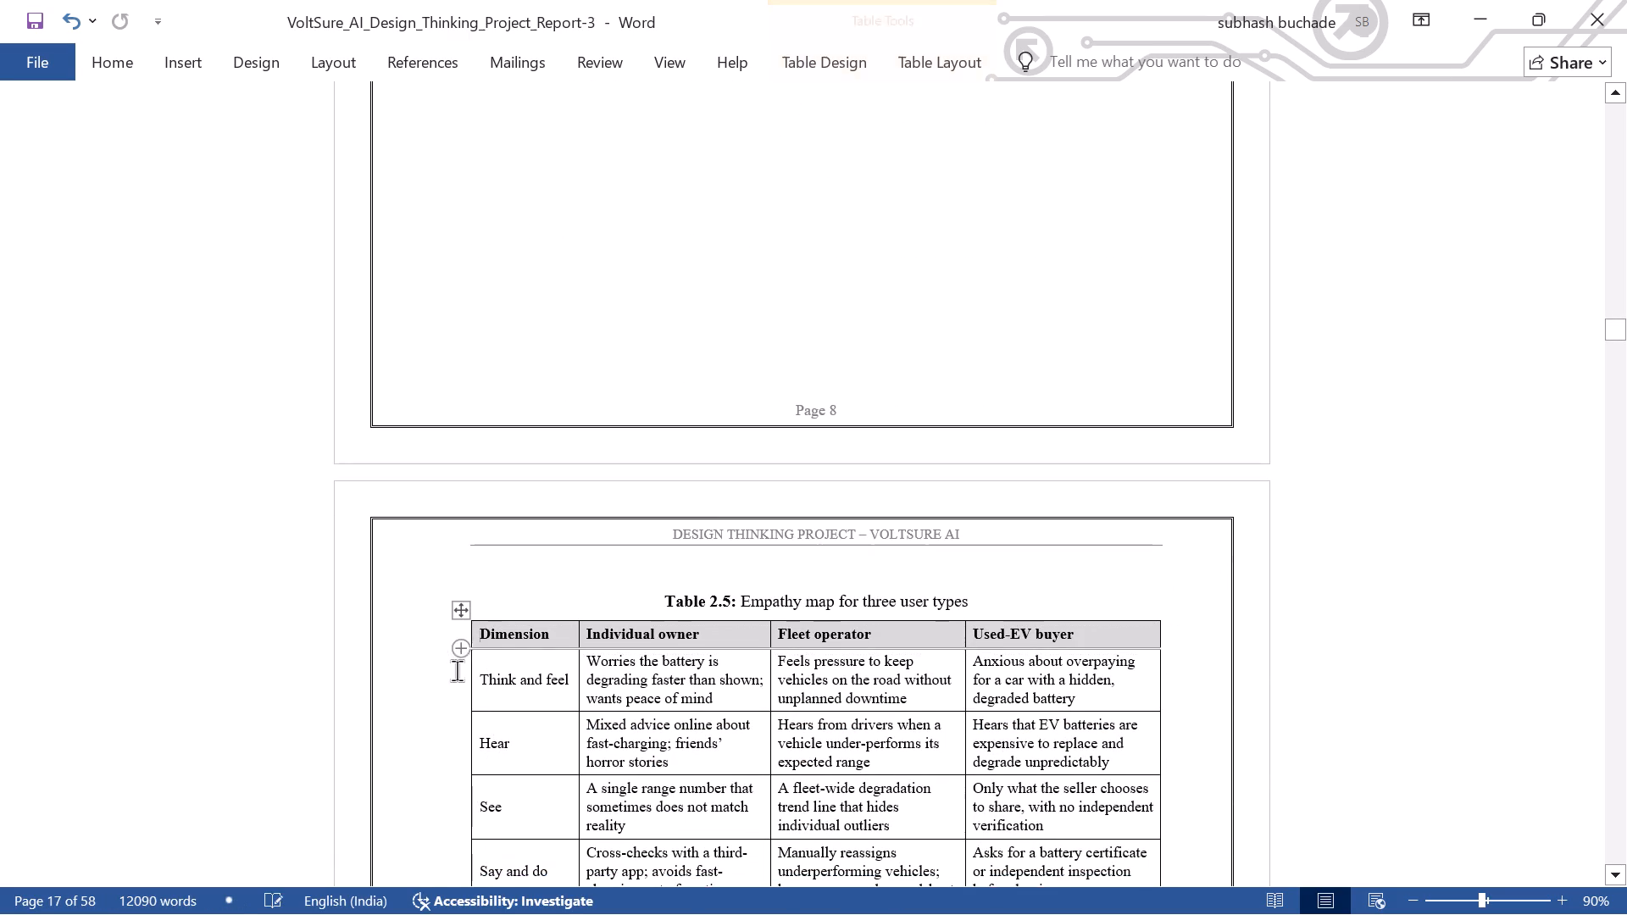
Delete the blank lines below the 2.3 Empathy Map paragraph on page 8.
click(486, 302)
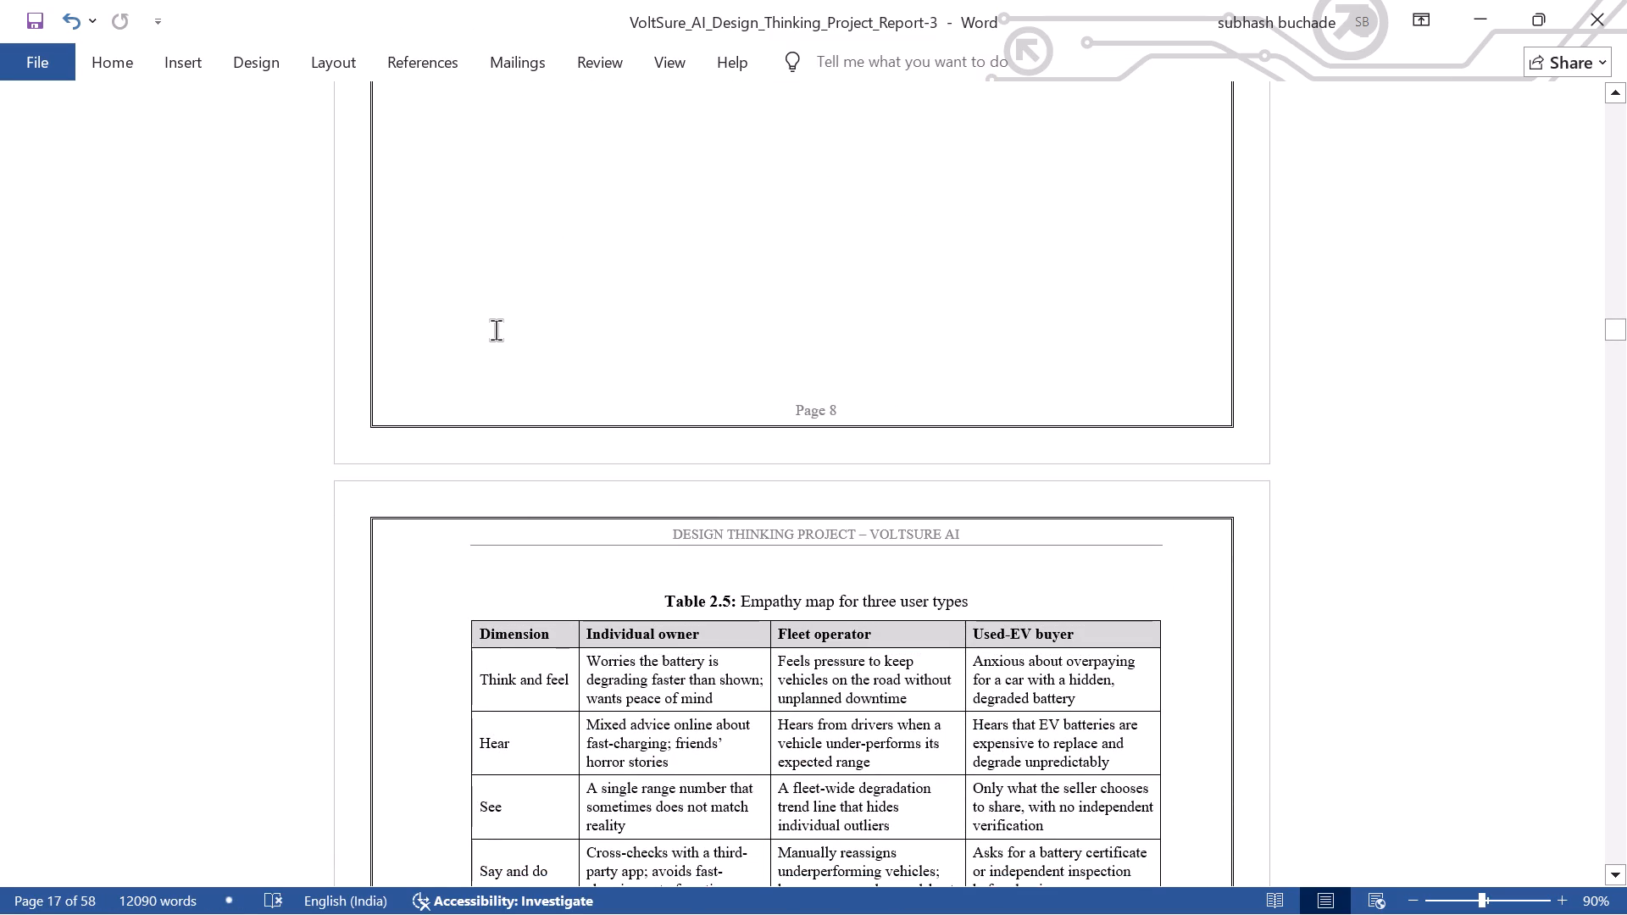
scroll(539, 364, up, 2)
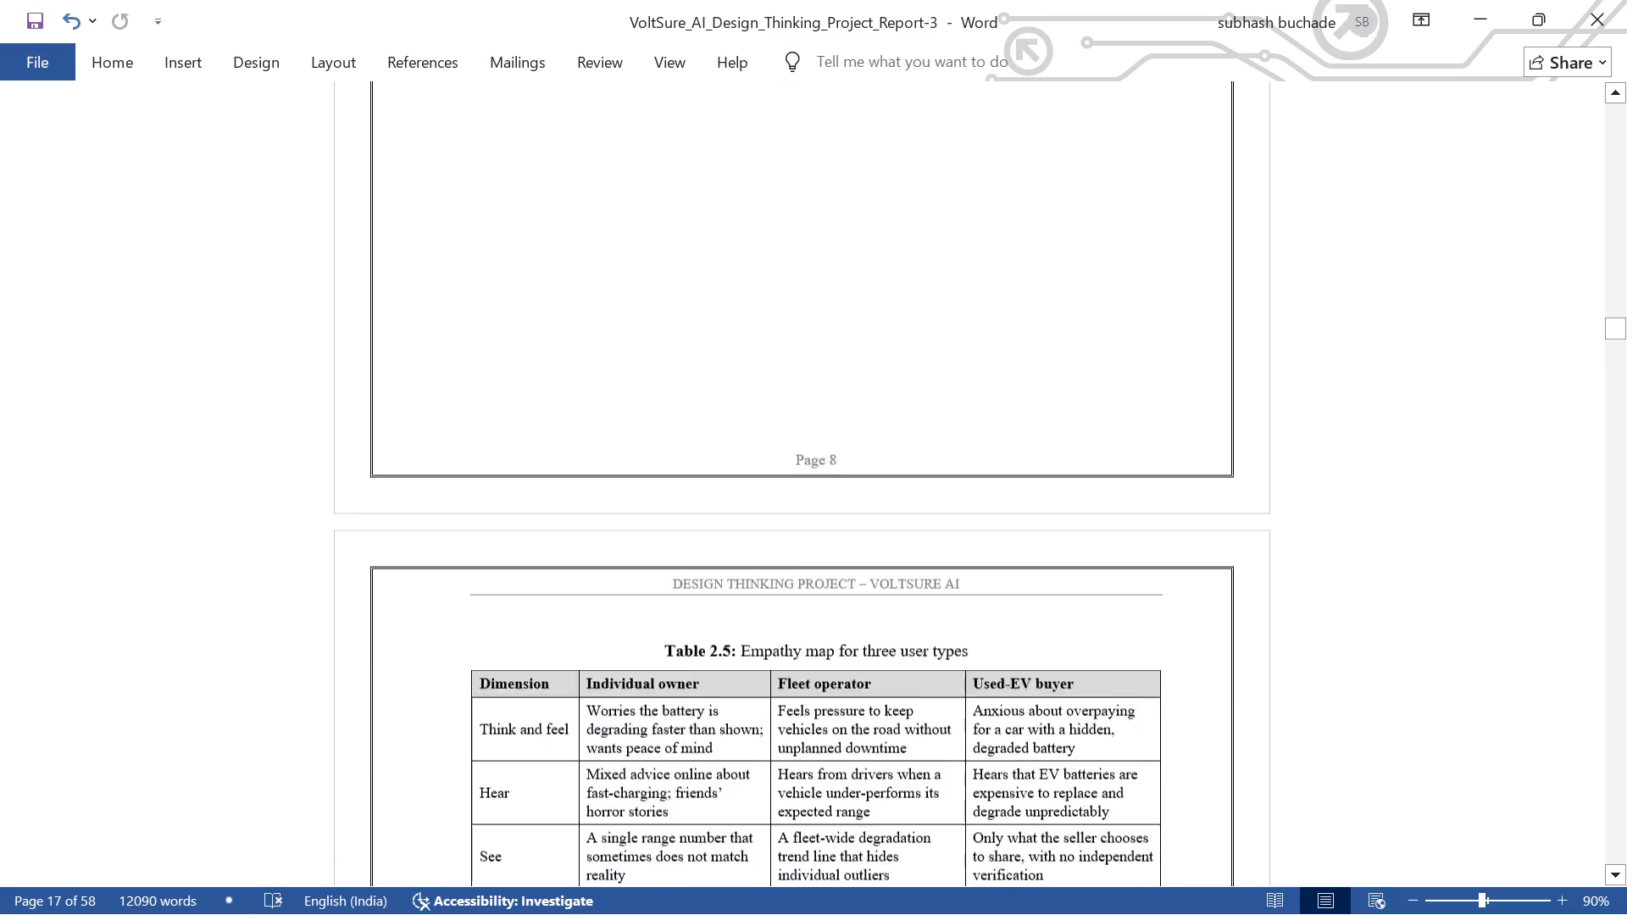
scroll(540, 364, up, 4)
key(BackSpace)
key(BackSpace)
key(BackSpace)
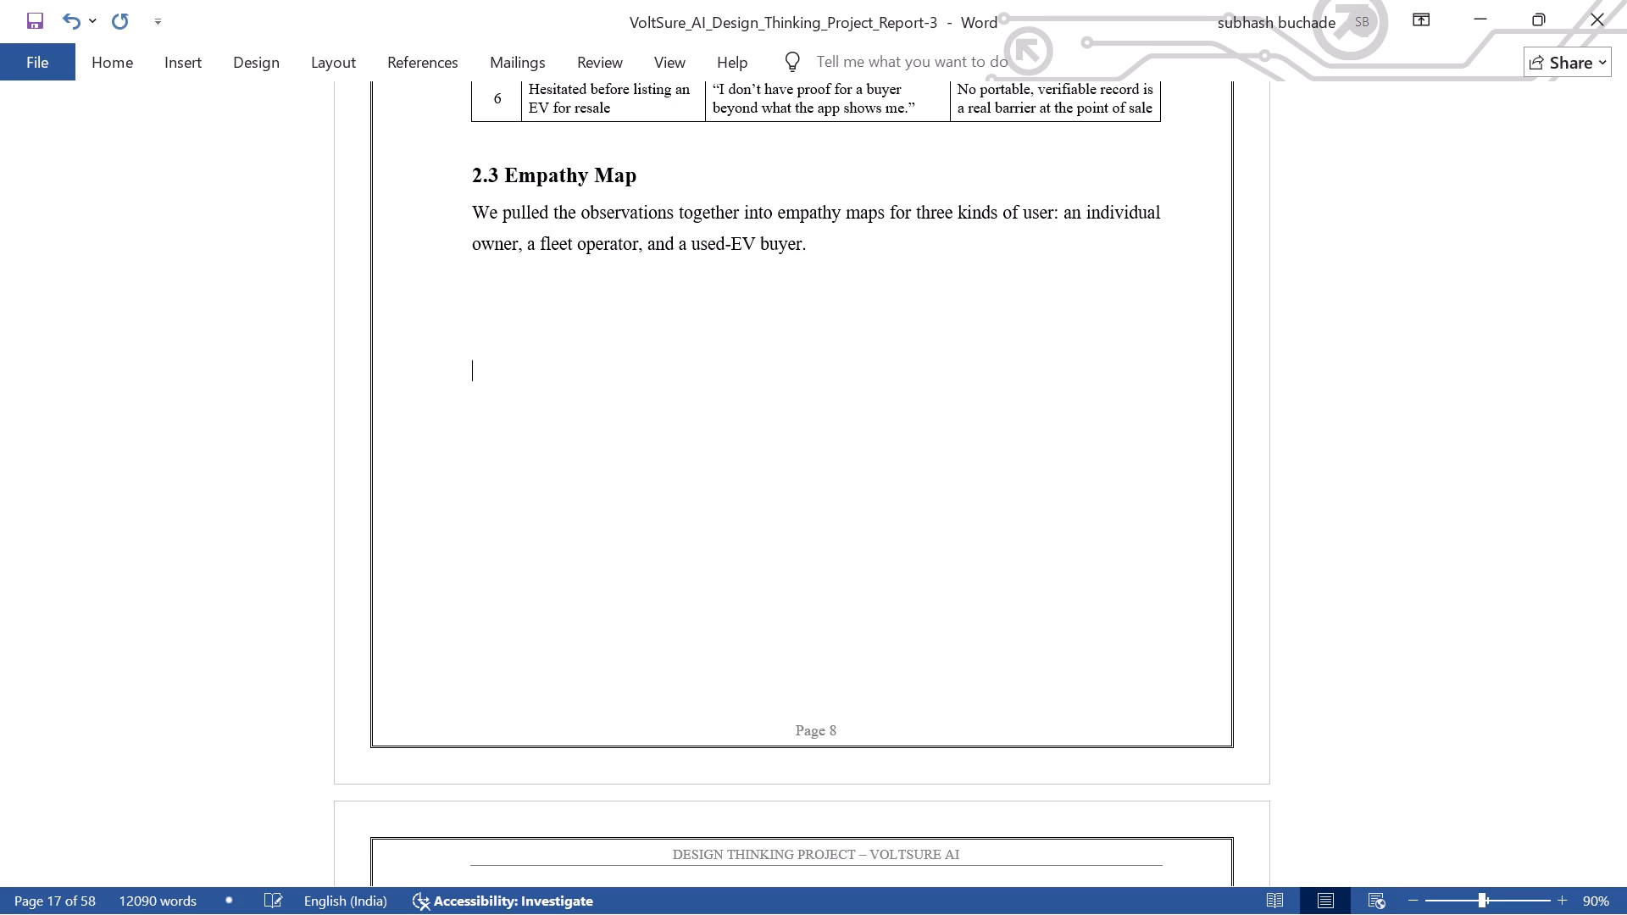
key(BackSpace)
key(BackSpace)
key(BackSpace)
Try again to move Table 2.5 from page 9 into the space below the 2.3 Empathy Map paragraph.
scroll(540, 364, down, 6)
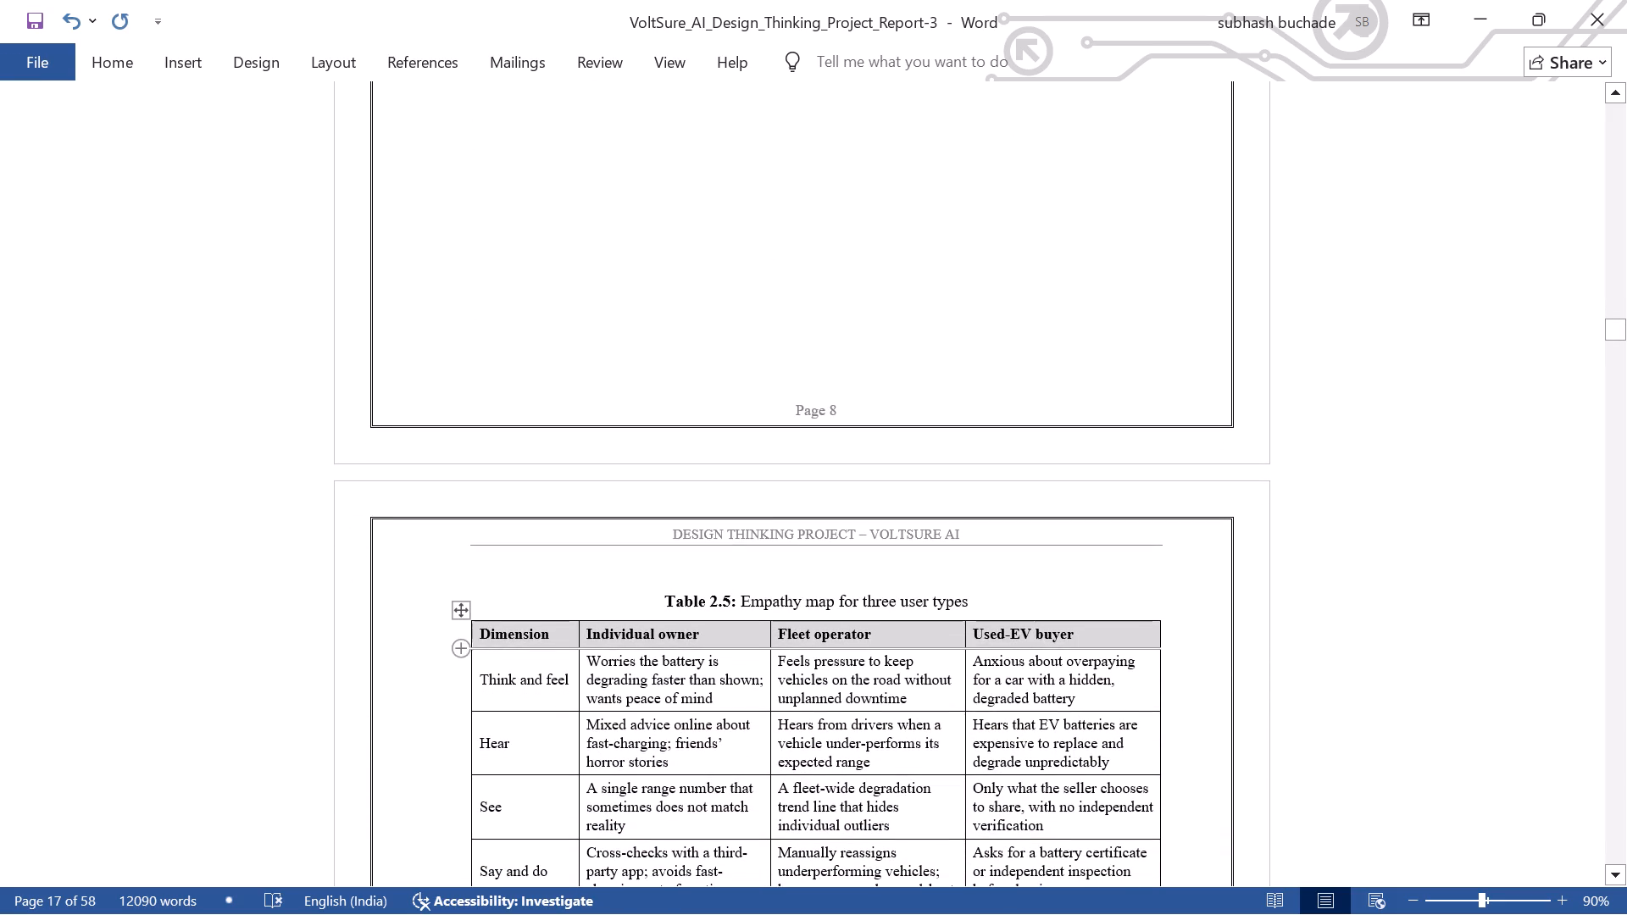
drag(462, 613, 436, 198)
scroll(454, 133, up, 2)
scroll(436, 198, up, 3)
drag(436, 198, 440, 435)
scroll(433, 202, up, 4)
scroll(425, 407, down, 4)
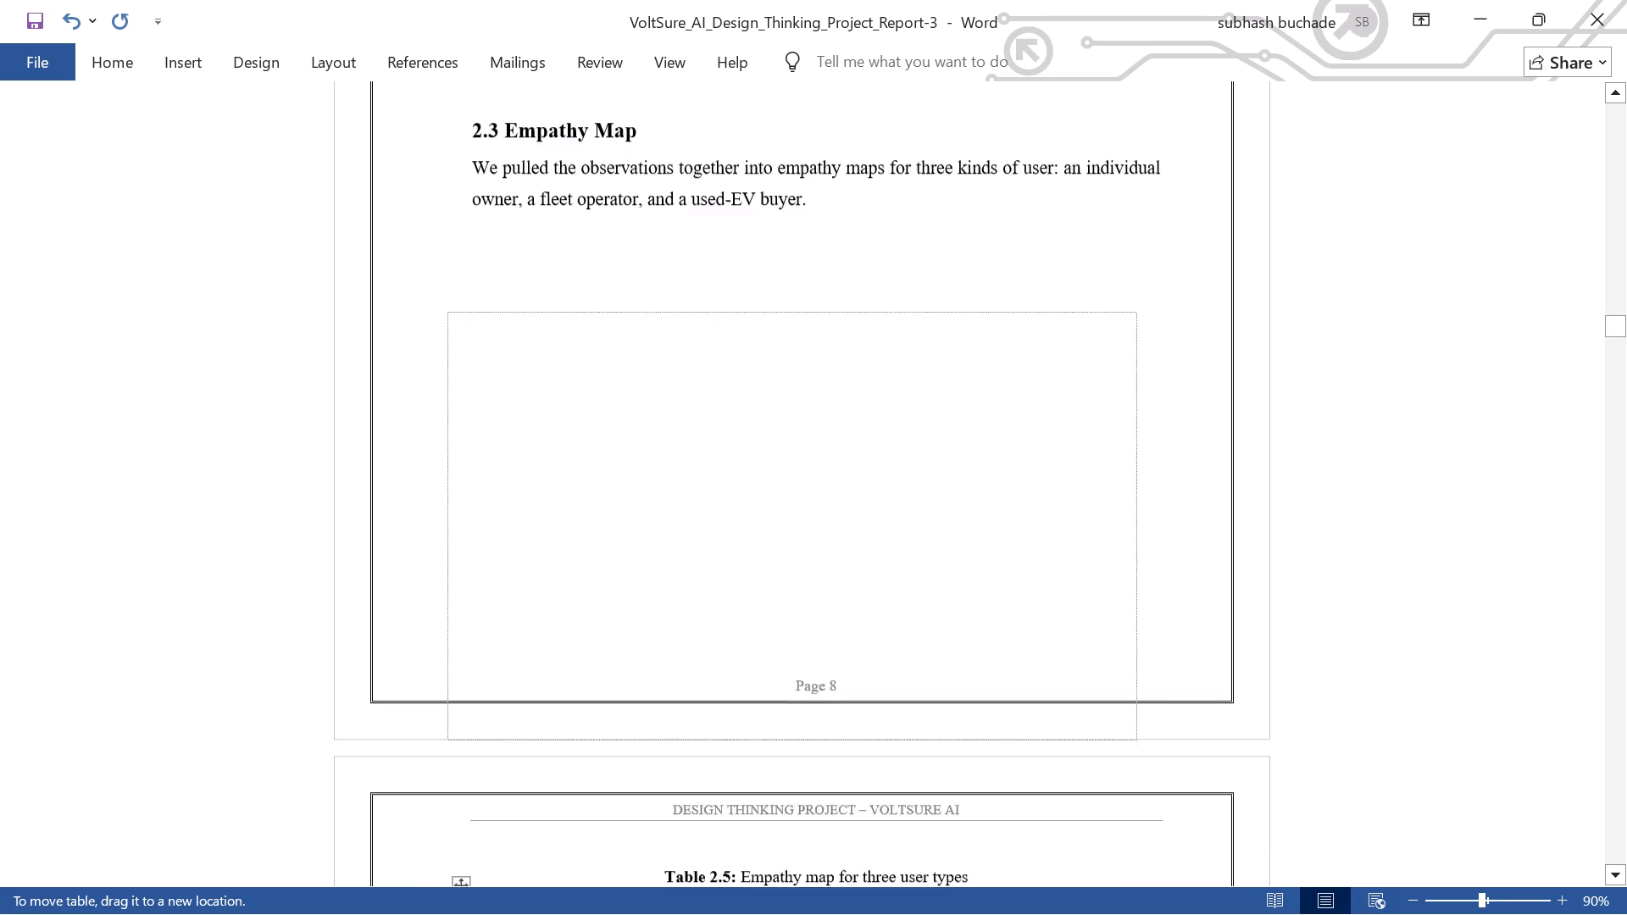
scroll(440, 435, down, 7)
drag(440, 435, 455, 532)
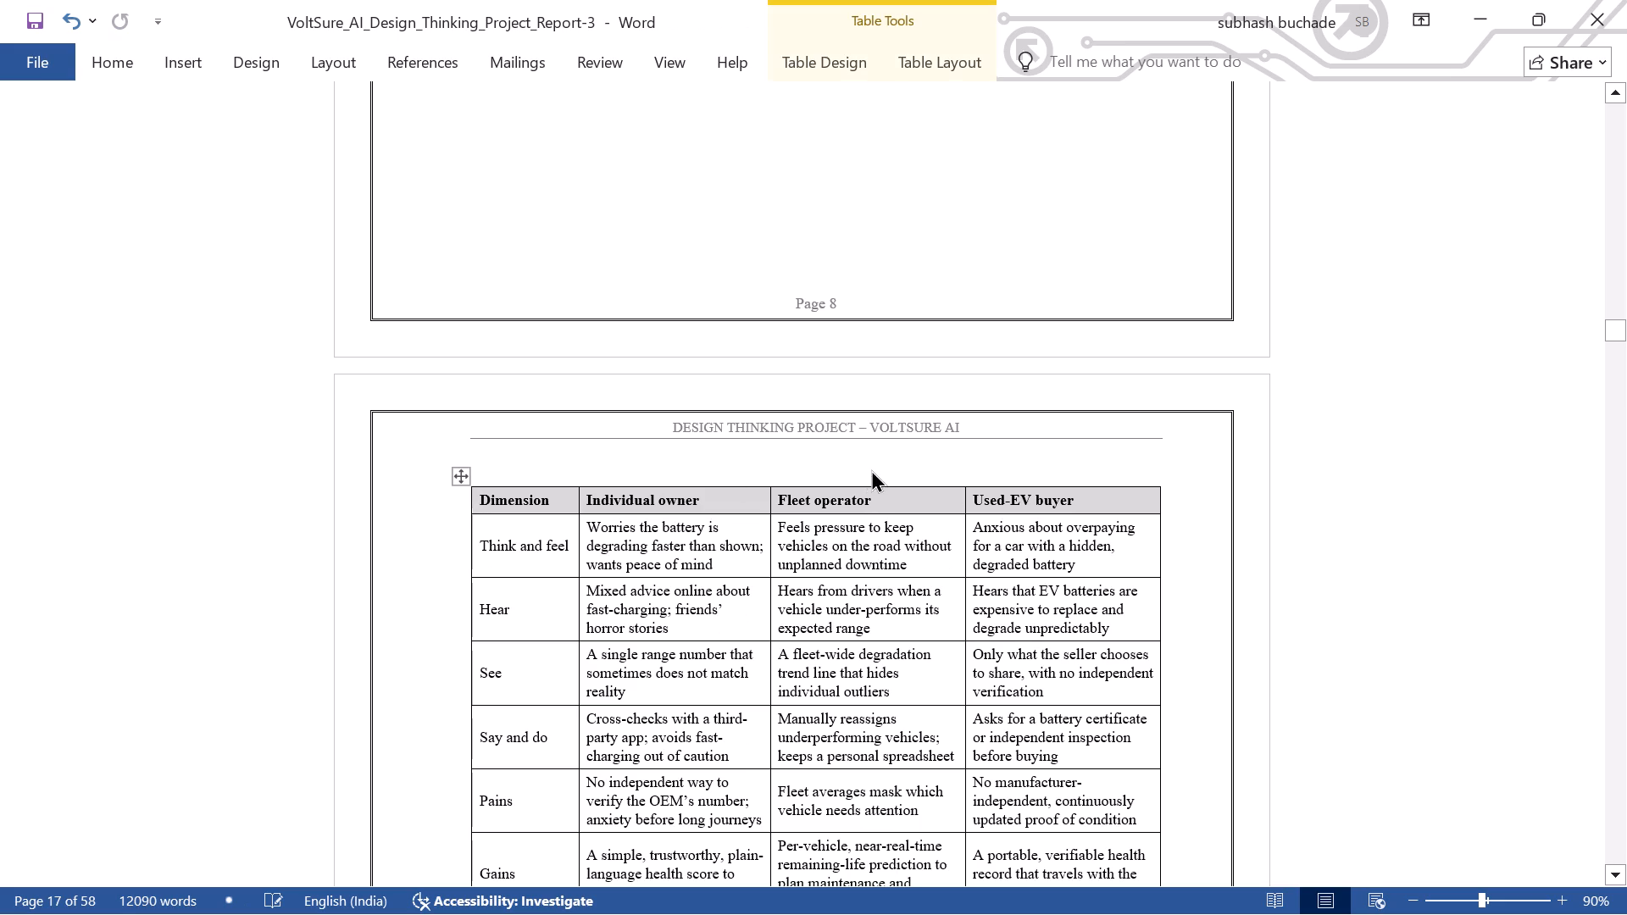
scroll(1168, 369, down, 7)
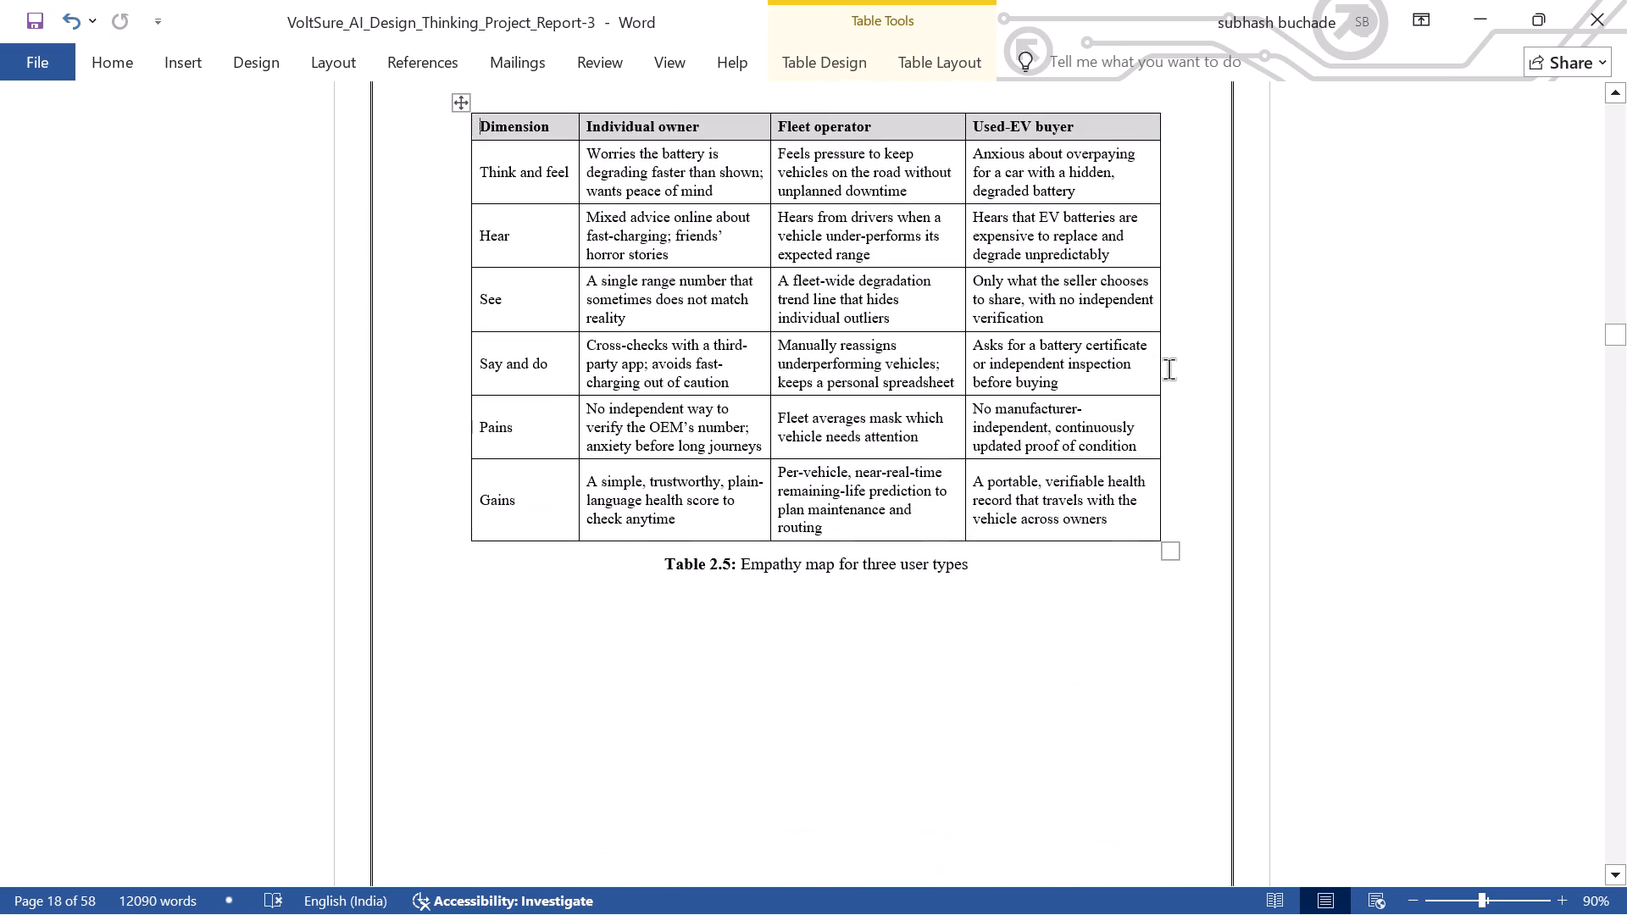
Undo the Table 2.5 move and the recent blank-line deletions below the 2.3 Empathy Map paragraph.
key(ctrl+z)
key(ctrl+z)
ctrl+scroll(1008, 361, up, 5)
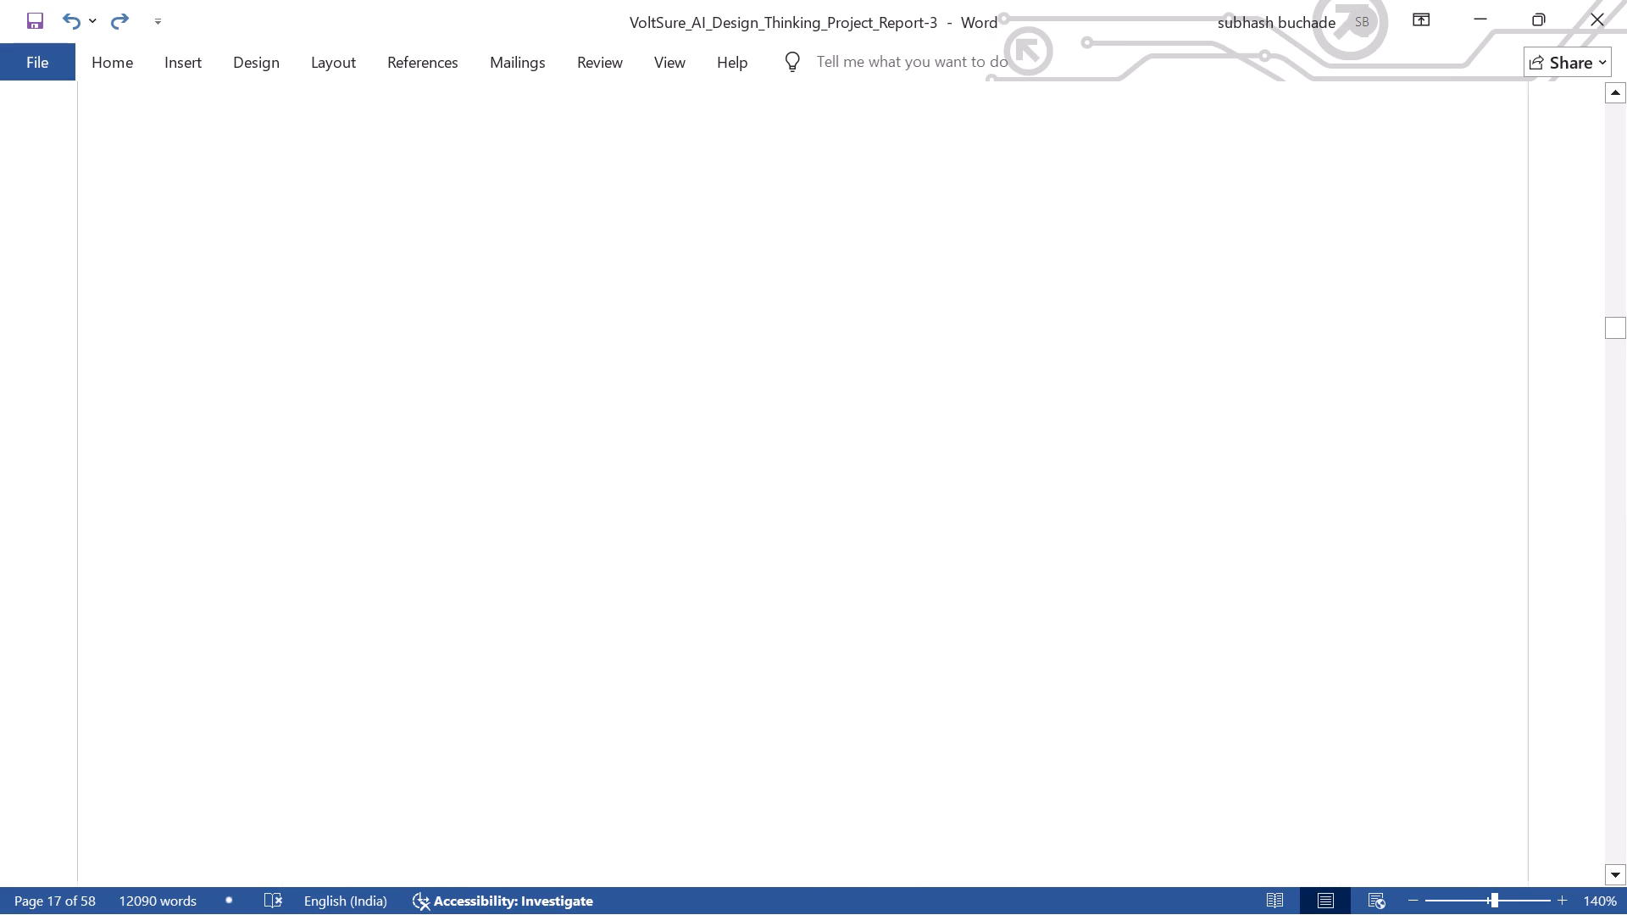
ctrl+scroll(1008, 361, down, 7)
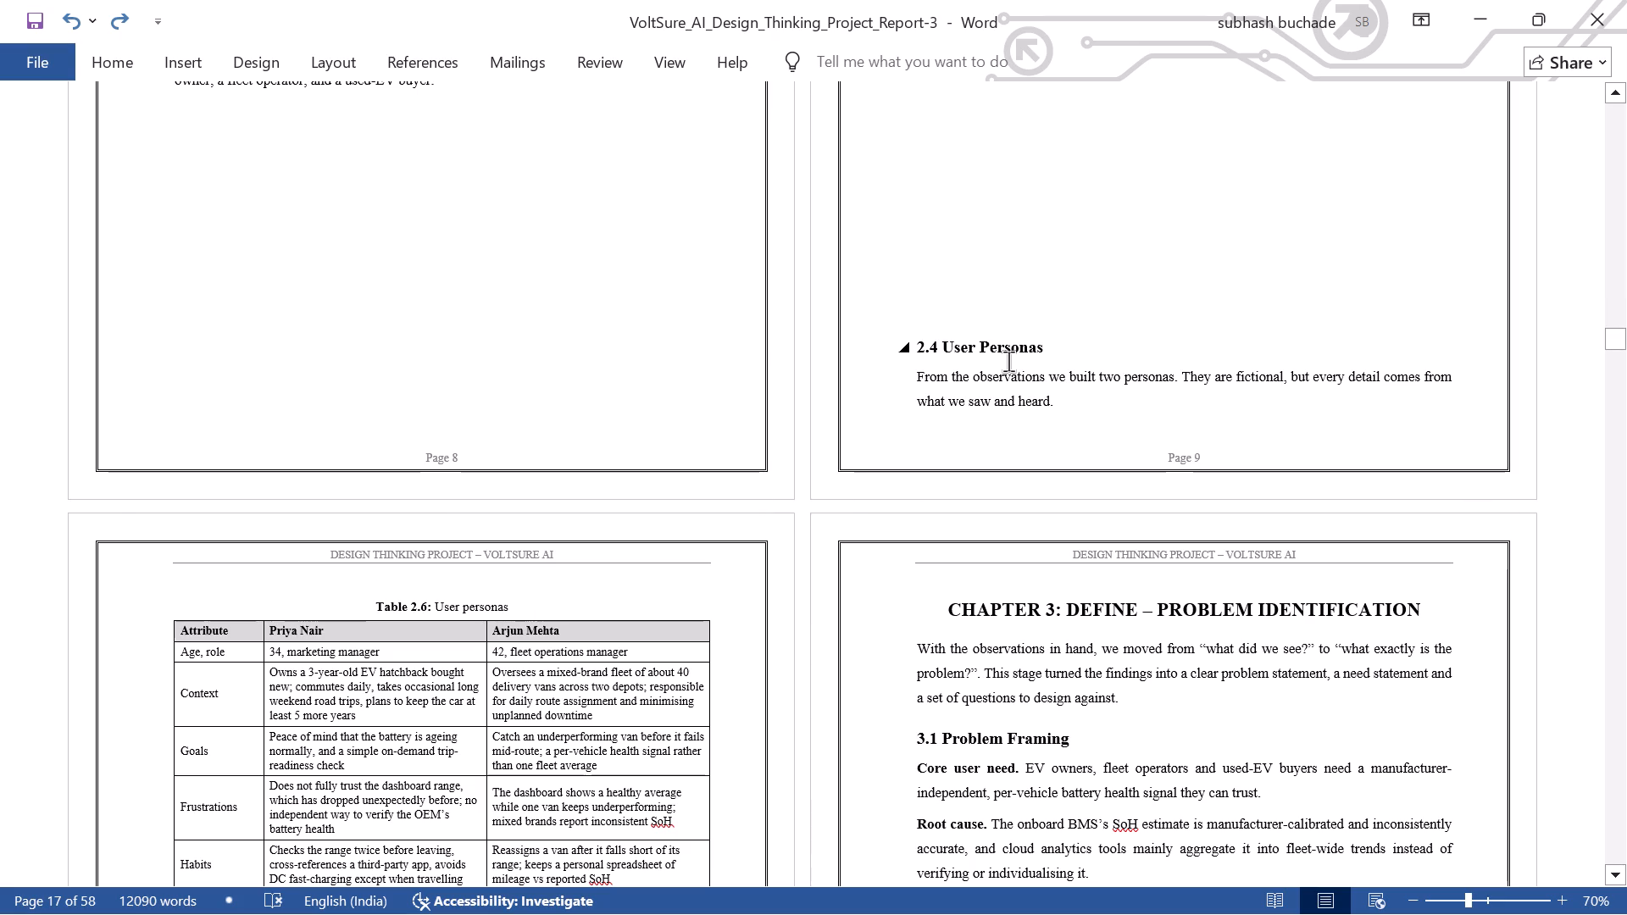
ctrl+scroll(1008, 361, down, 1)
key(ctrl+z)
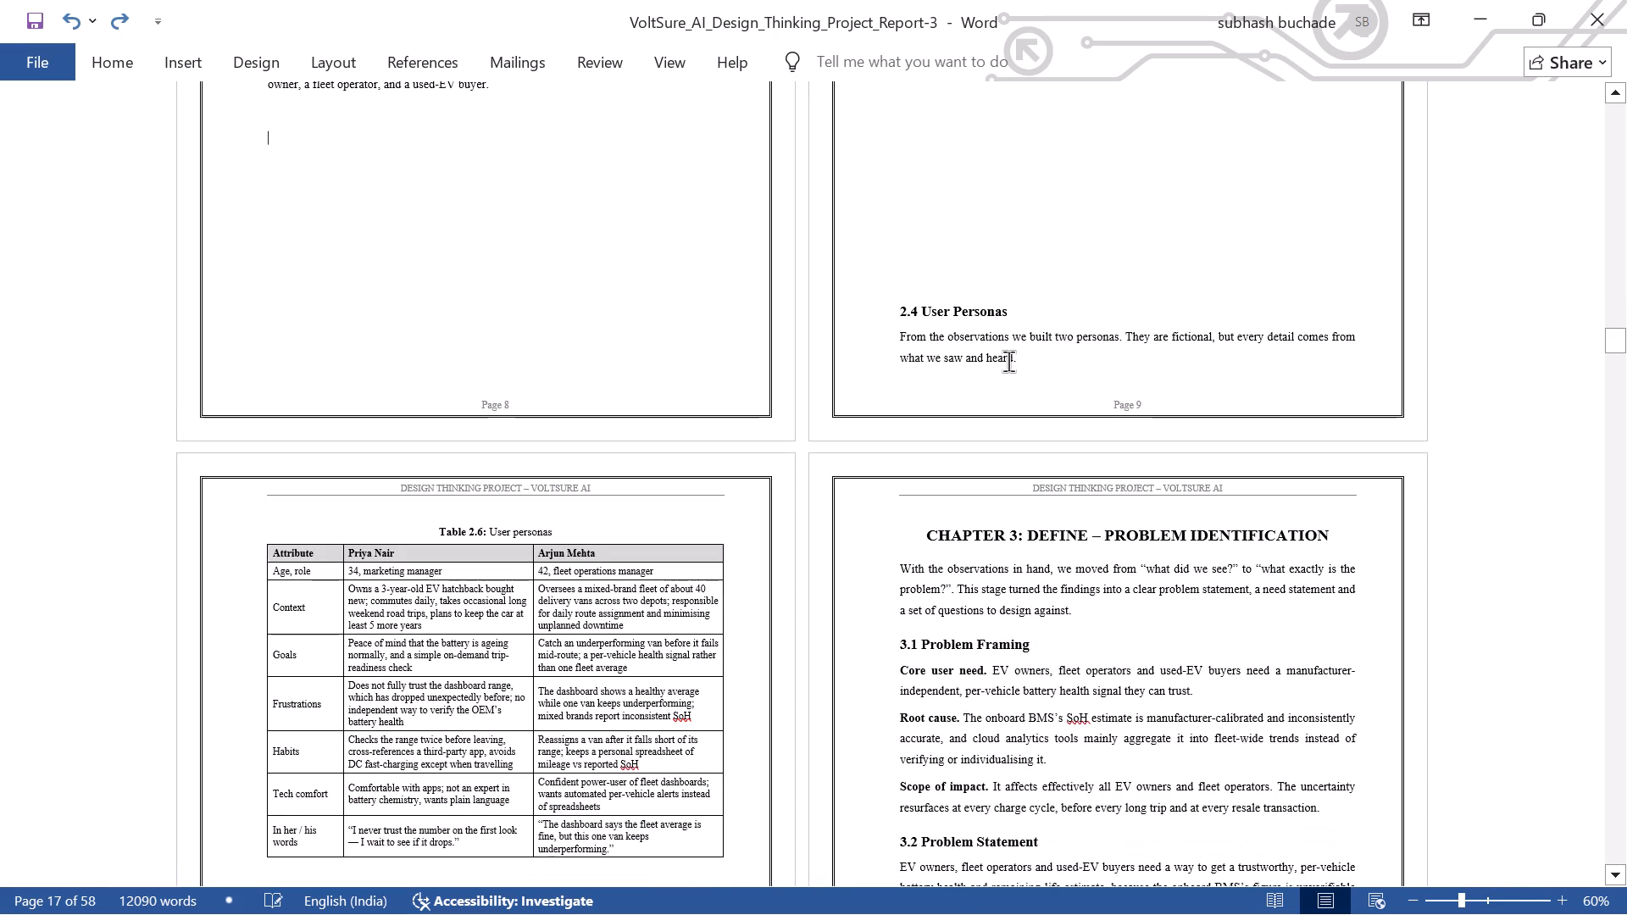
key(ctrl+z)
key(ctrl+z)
Review the page layout backwards from section 2.3 through Chapter 2 to Table 1.1 in Chapter 1.
ctrl+scroll(1008, 361, up, 6)
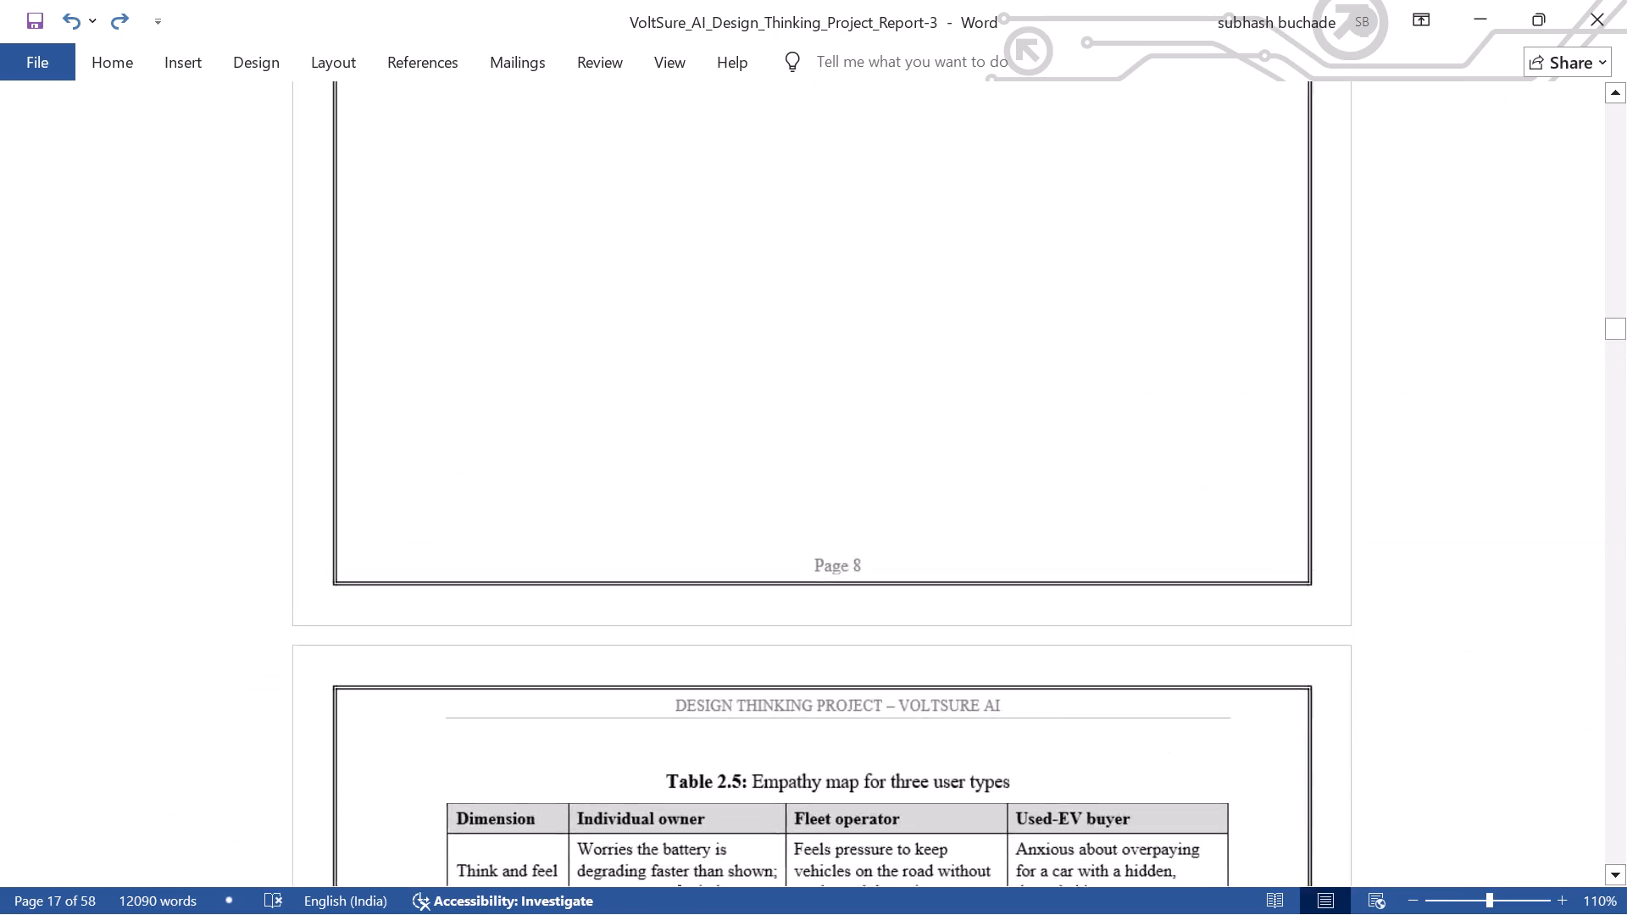
scroll(1008, 361, up, 19)
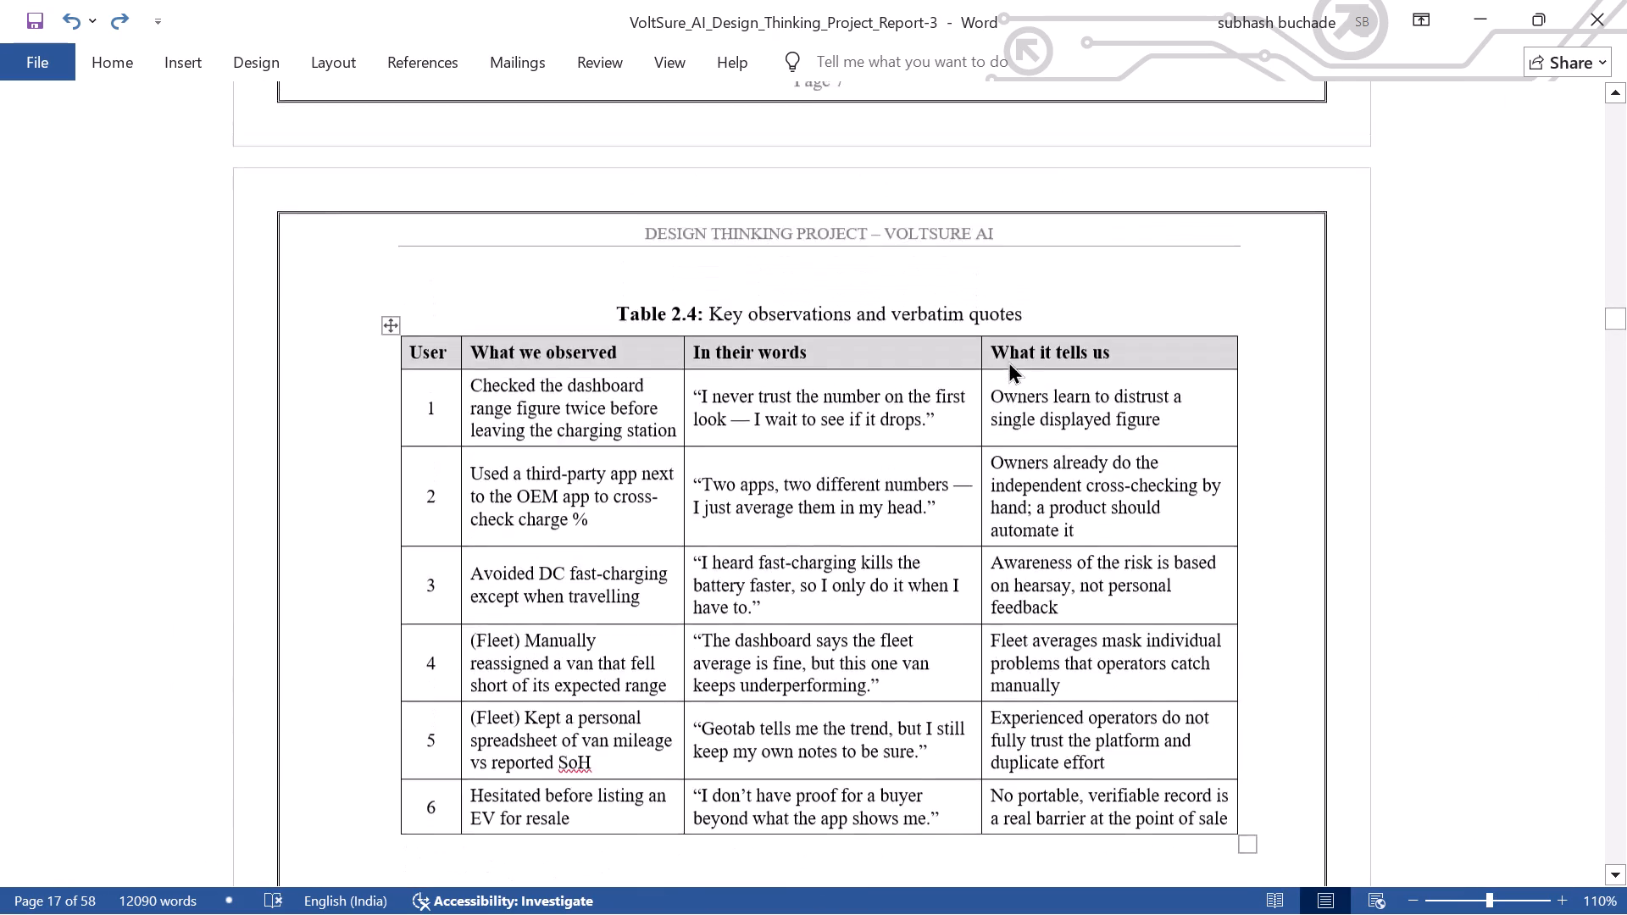
scroll(1008, 361, up, 20)
scroll(1008, 361, up, 11)
scroll(1008, 359, up, 10)
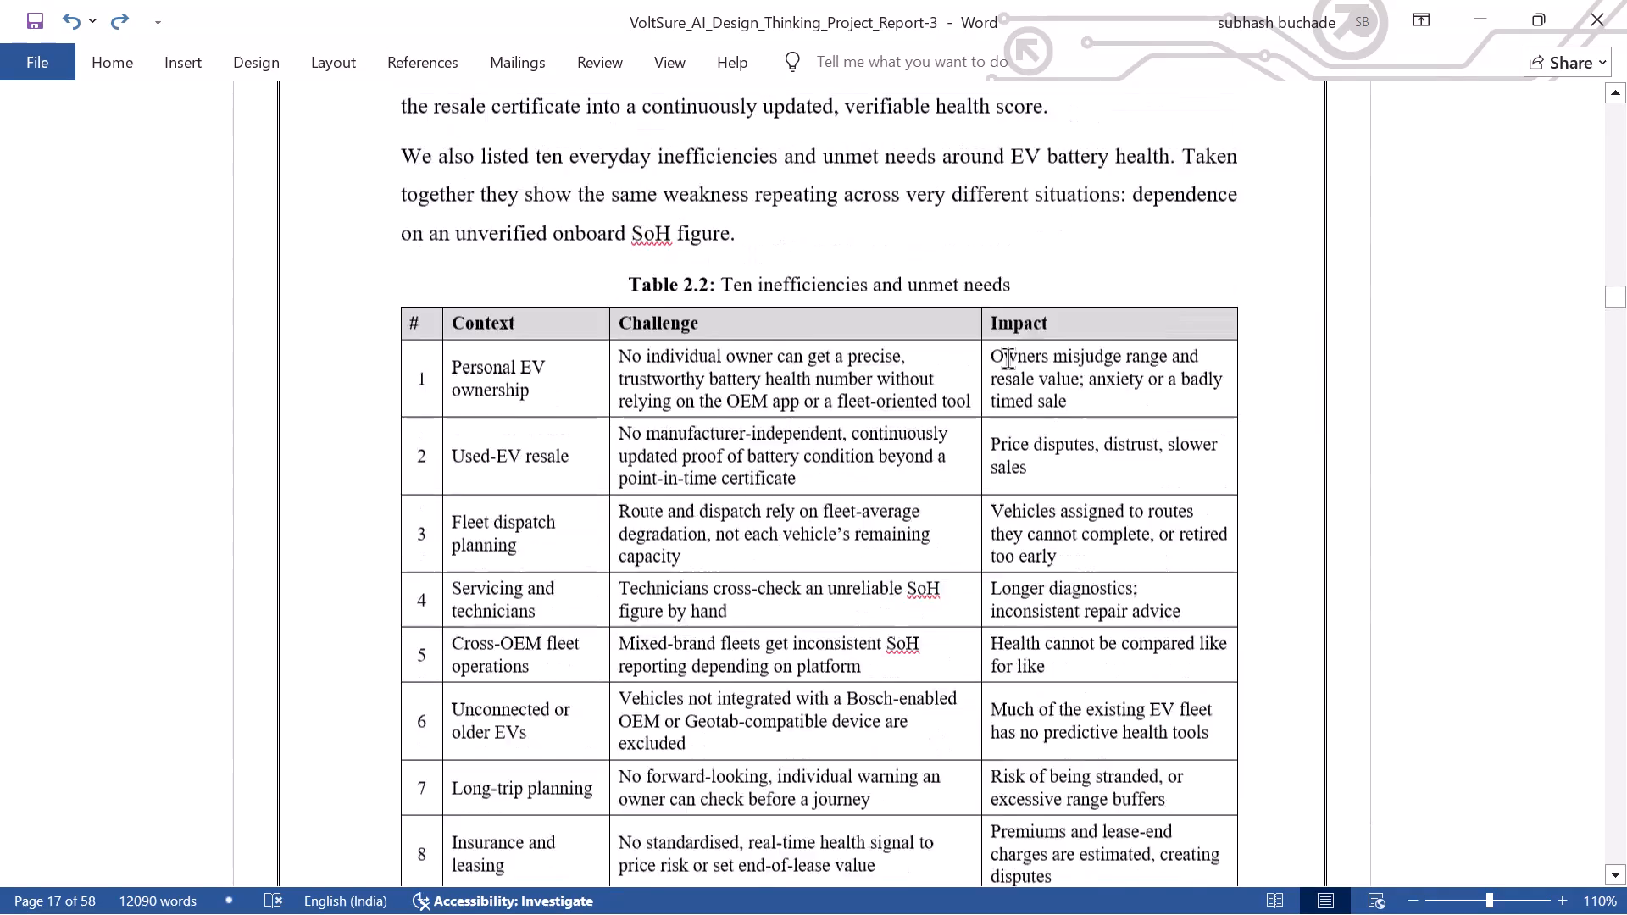
scroll(1008, 358, up, 12)
scroll(1007, 356, up, 20)
scroll(1007, 356, up, 10)
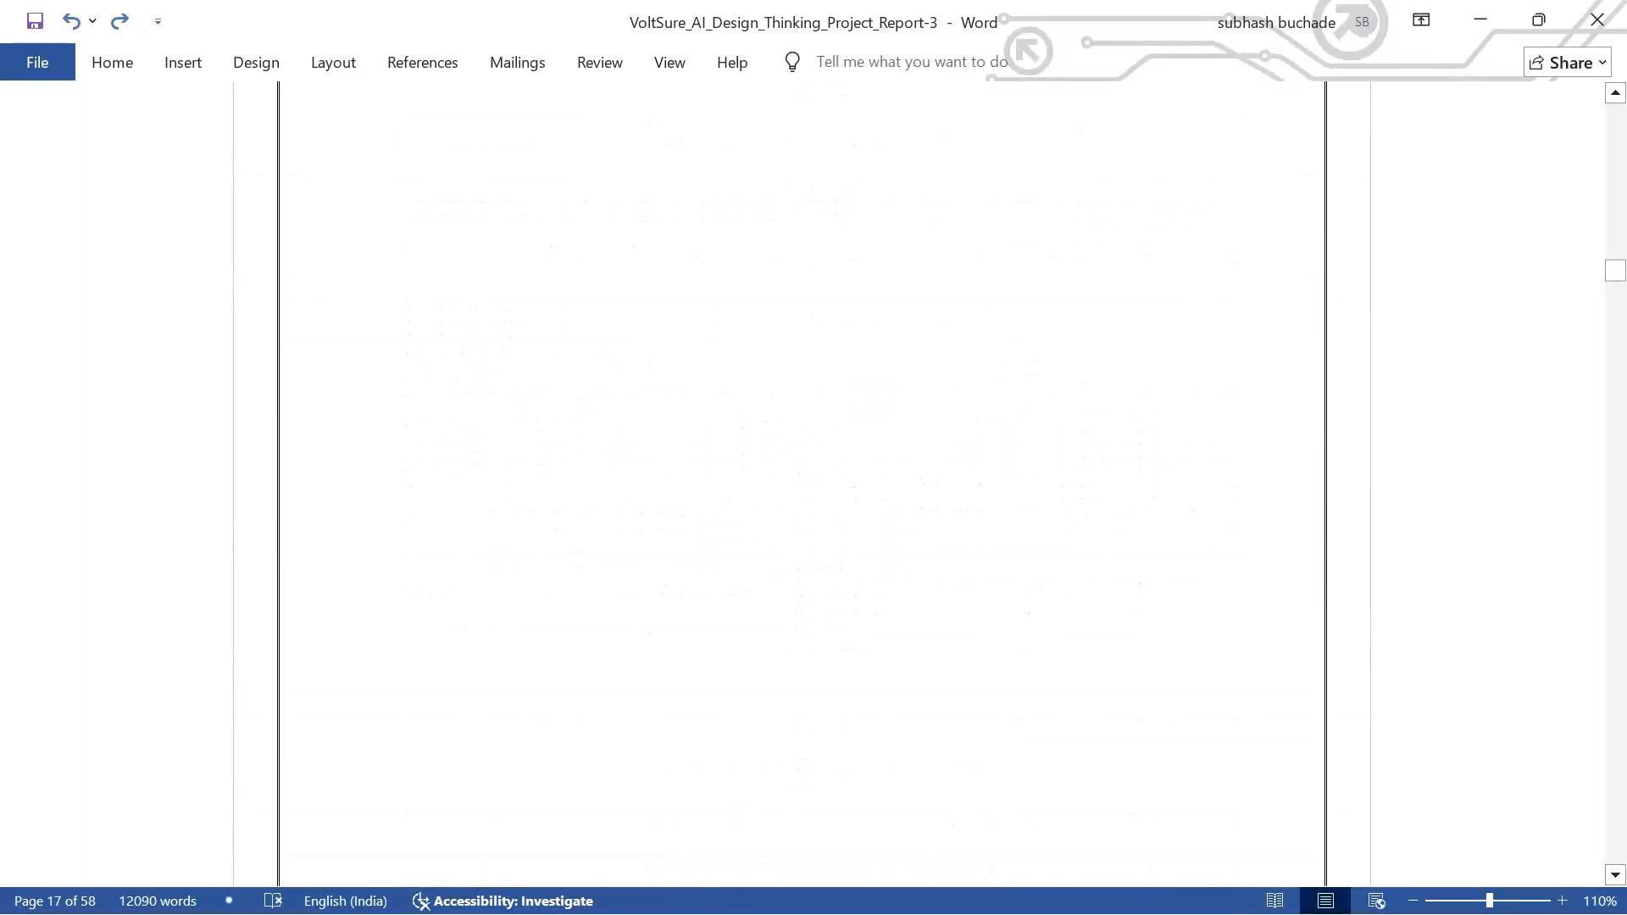
scroll(1004, 356, up, 15)
scroll(1002, 352, up, 19)
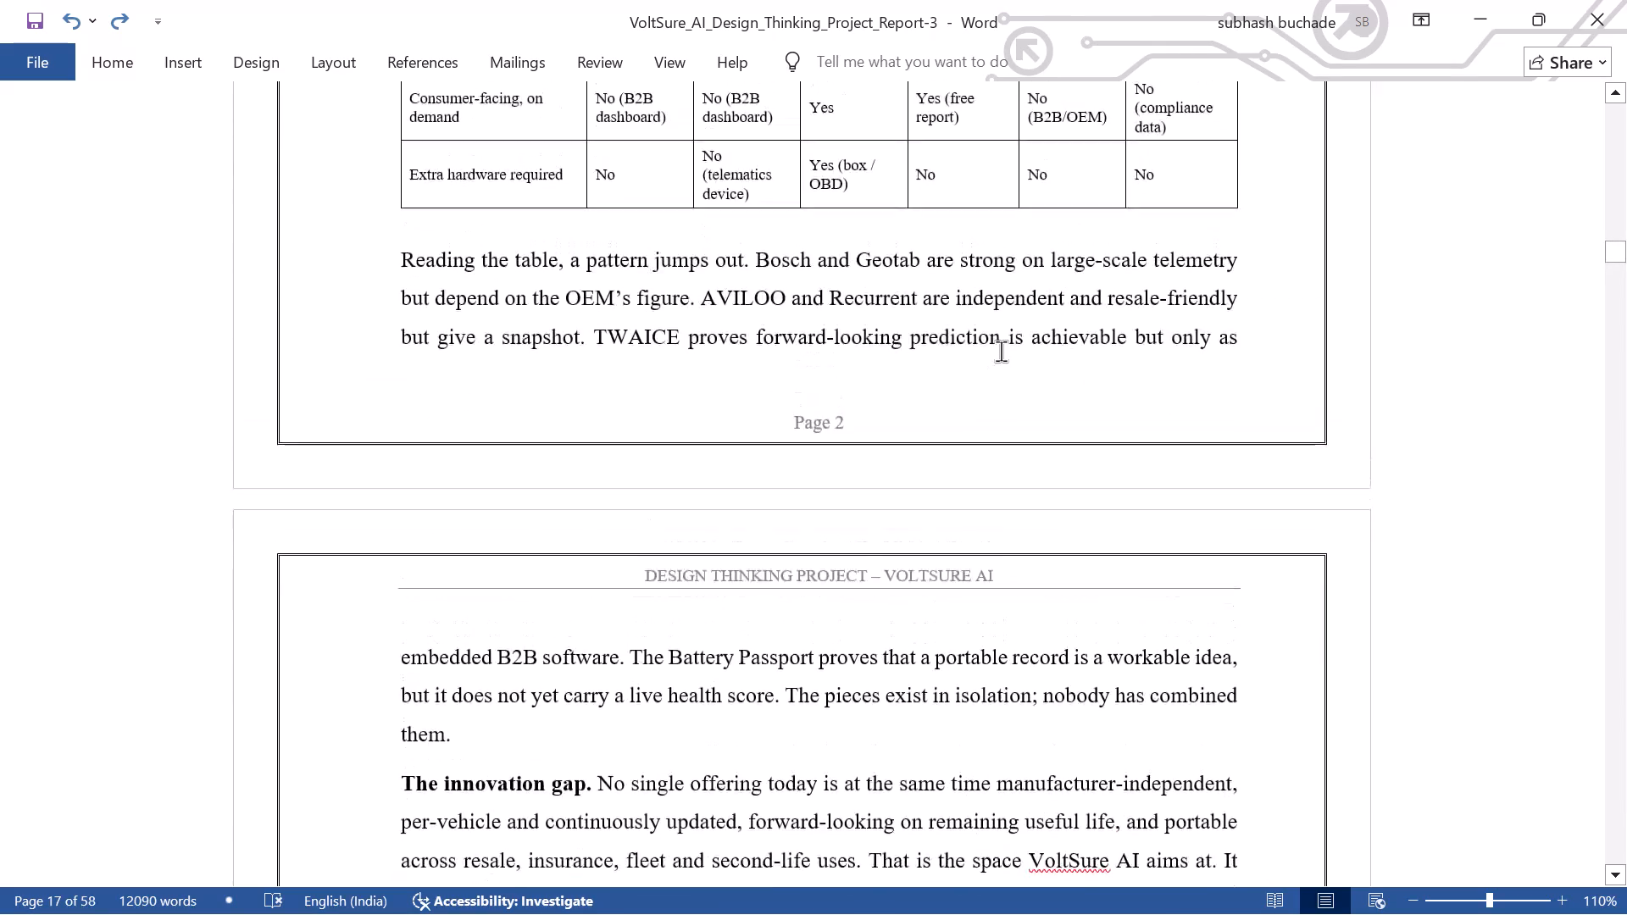
scroll(1001, 351, up, 20)
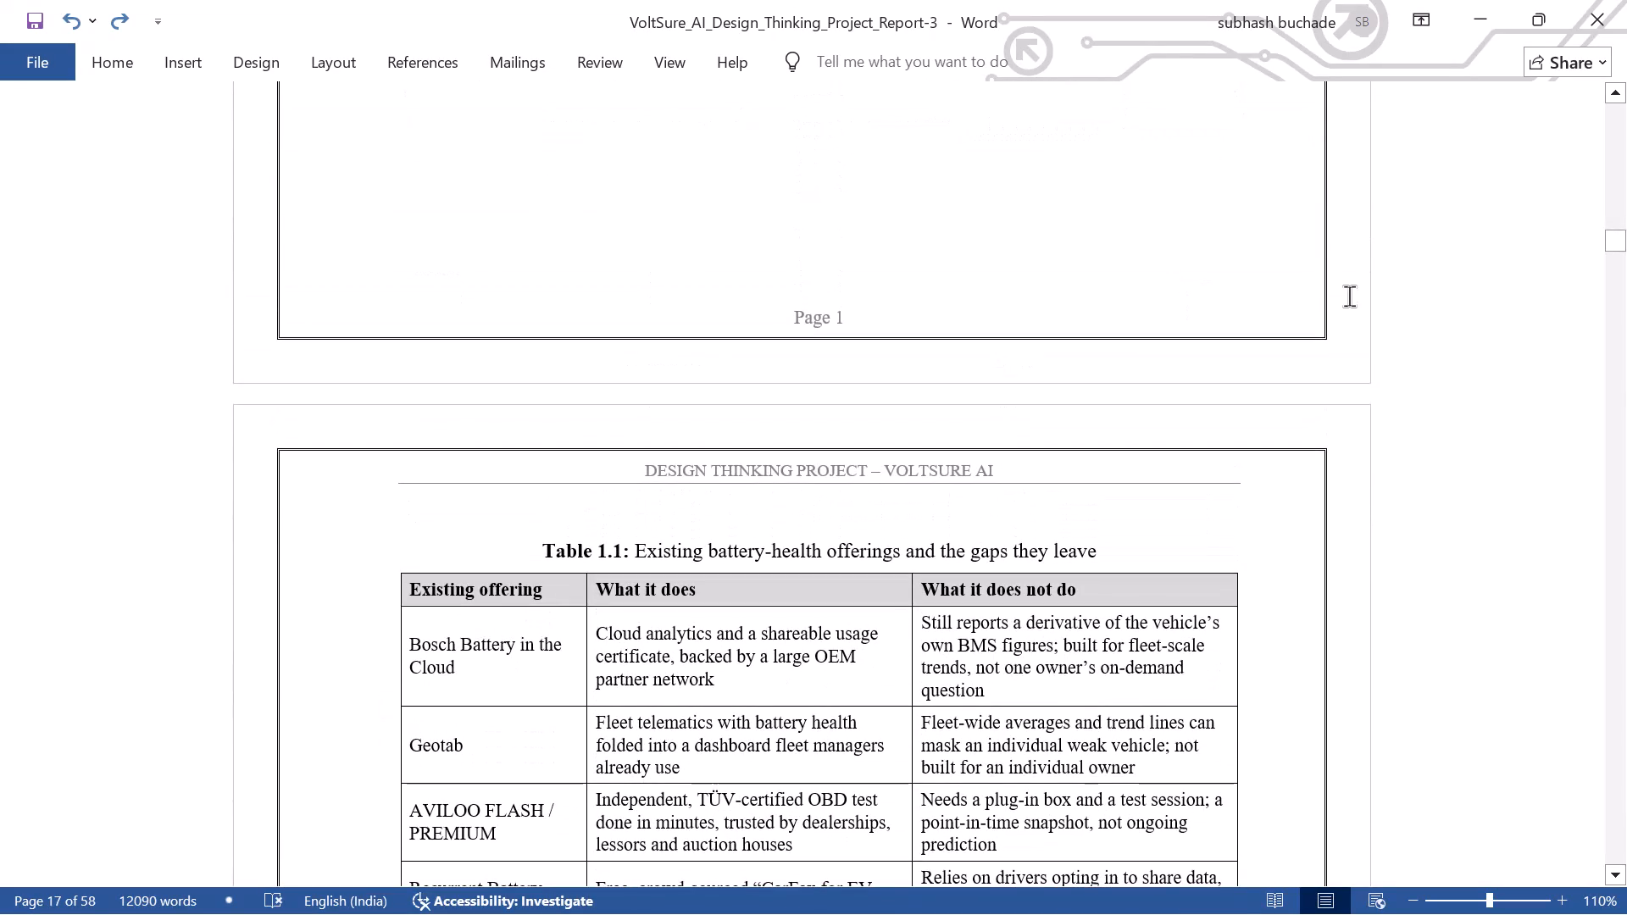
Save the current state of the report.
drag(1626, 241, 1621, 0)
scroll(1074, 696, down, 2)
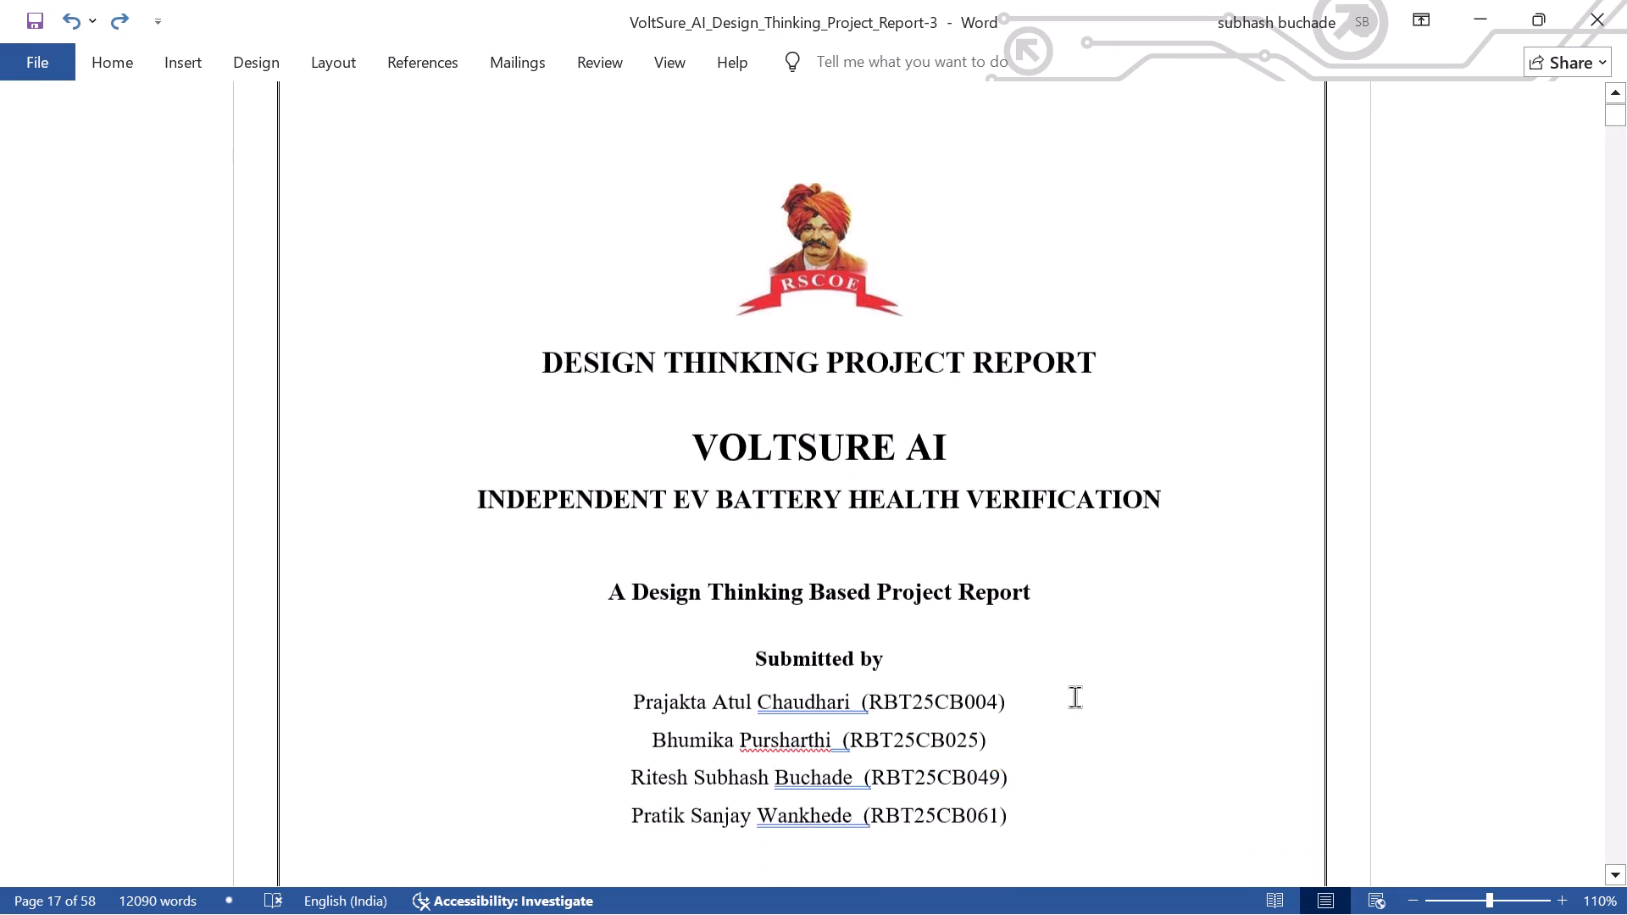
scroll(1074, 696, down, 18)
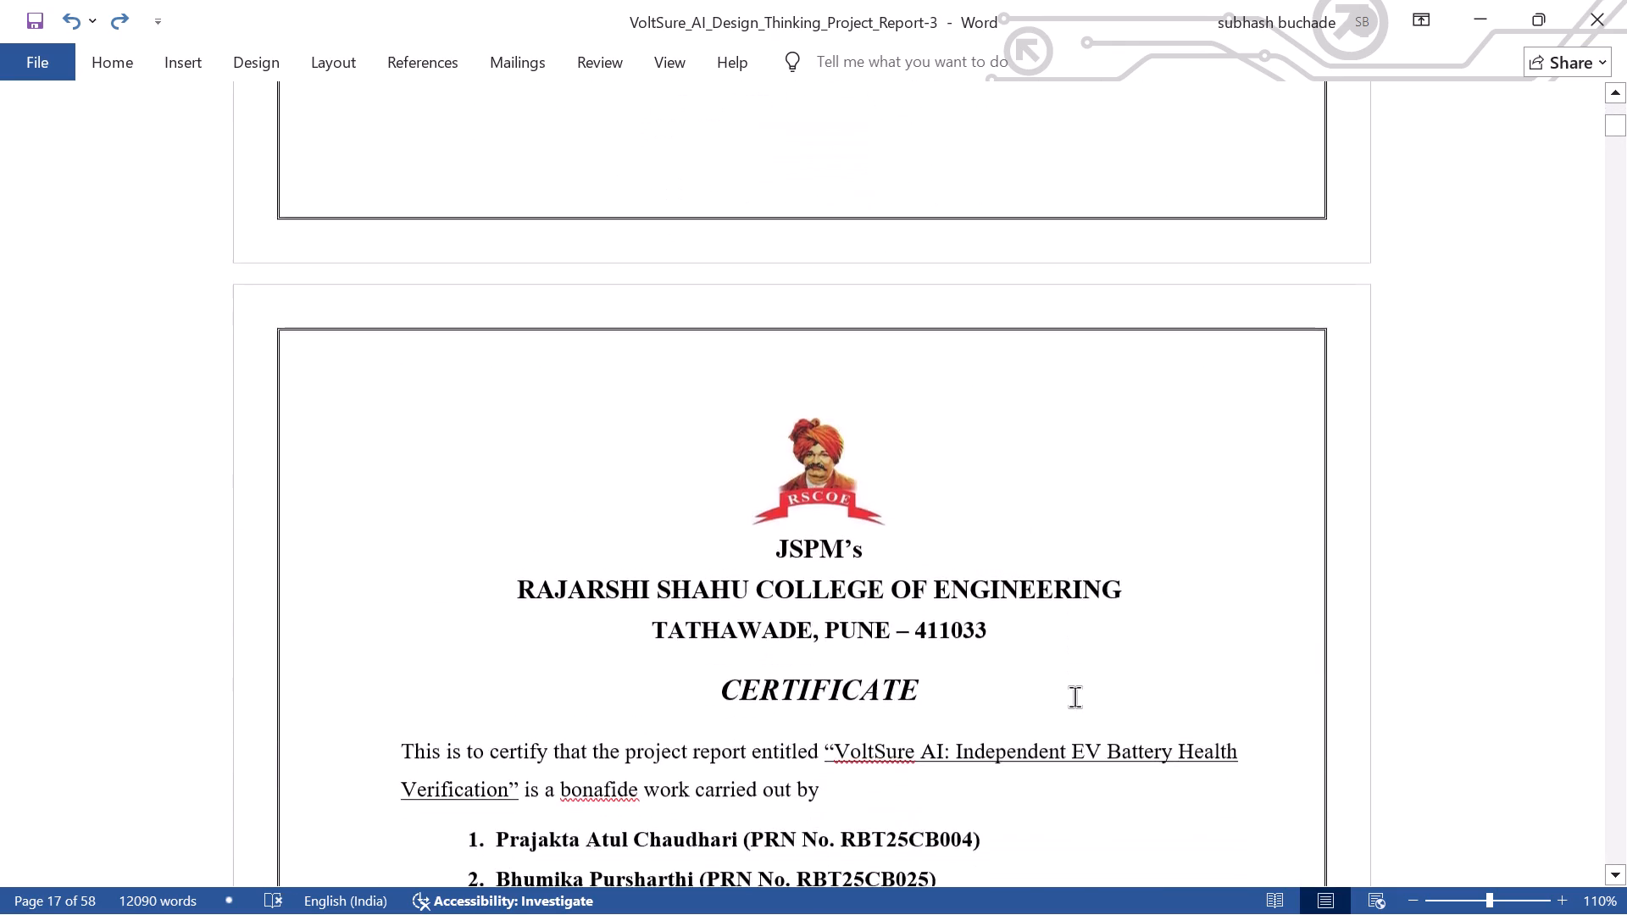
scroll(1074, 696, down, 14)
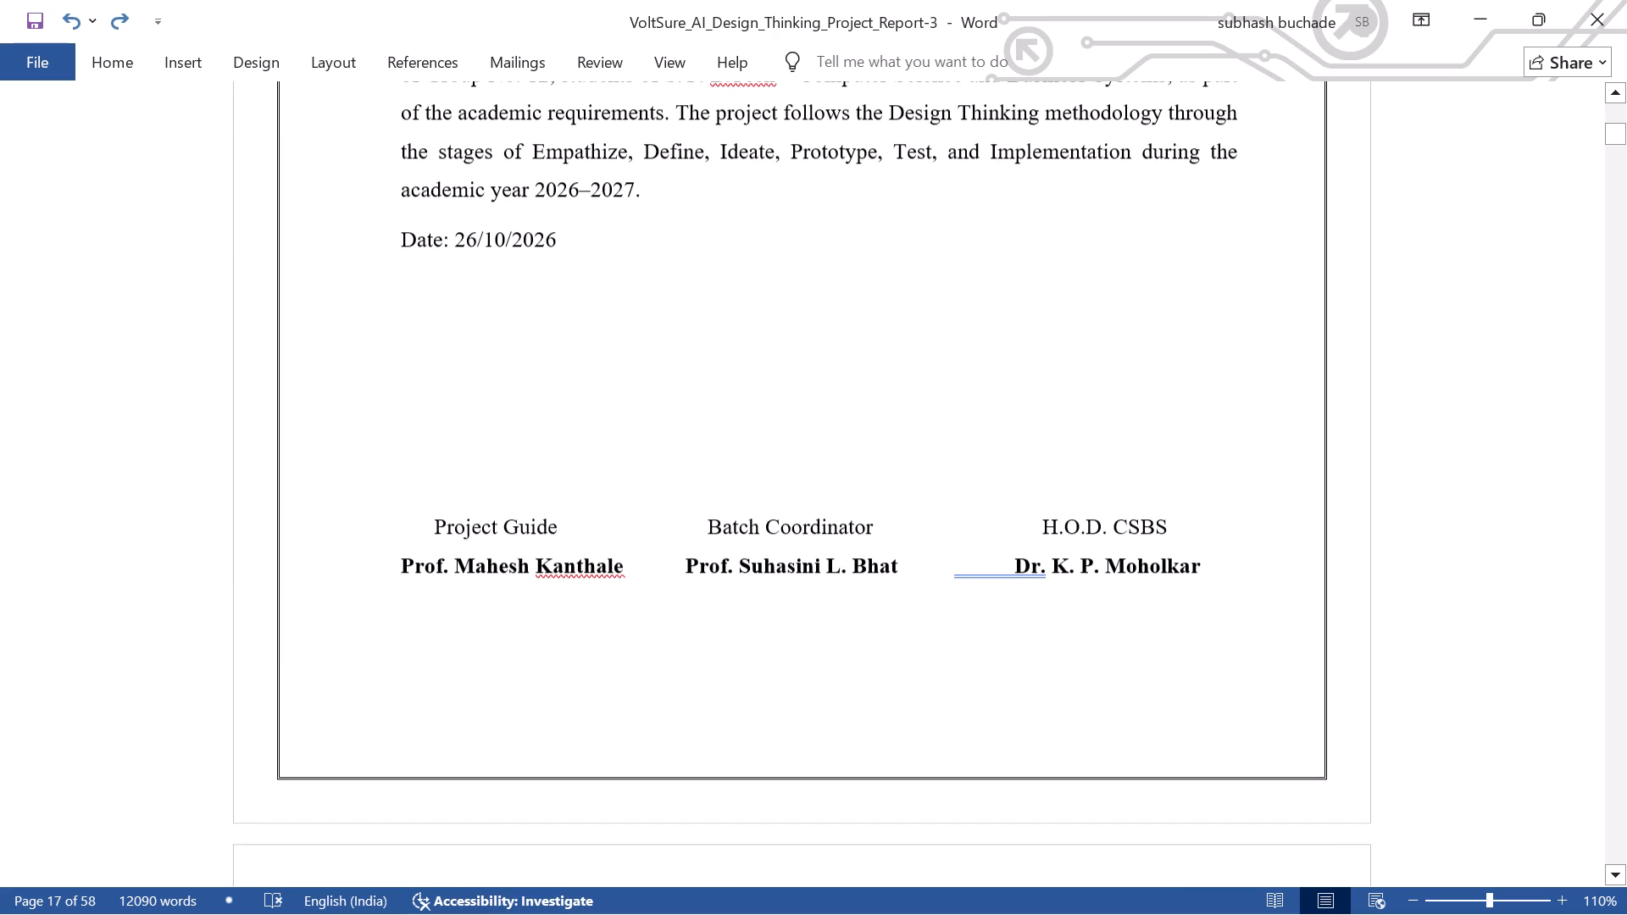
key(ctrl+s)
key(ctrl+s)
key(ctrl+s)
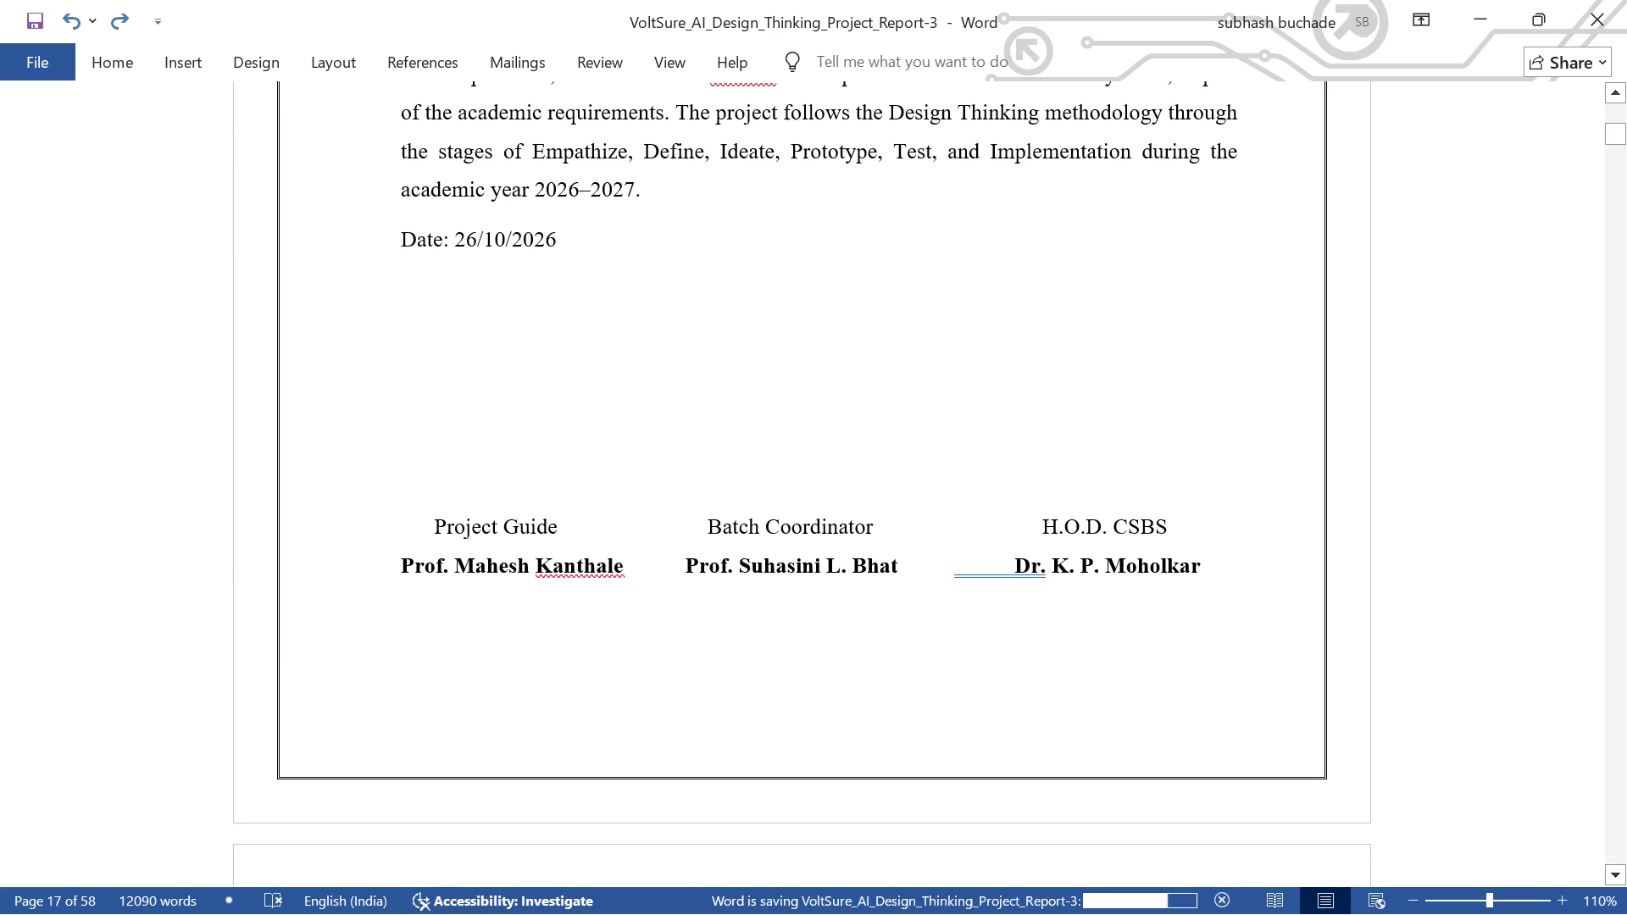
key(ctrl+s)
key(ctrl+s)
key(ctrl+s)
key(ctrl+s)
Insert "AI Based" before "Independent" in the project title on the Certificate page, matching the title wording in the Abstract.
scroll(1085, 697, down, 11)
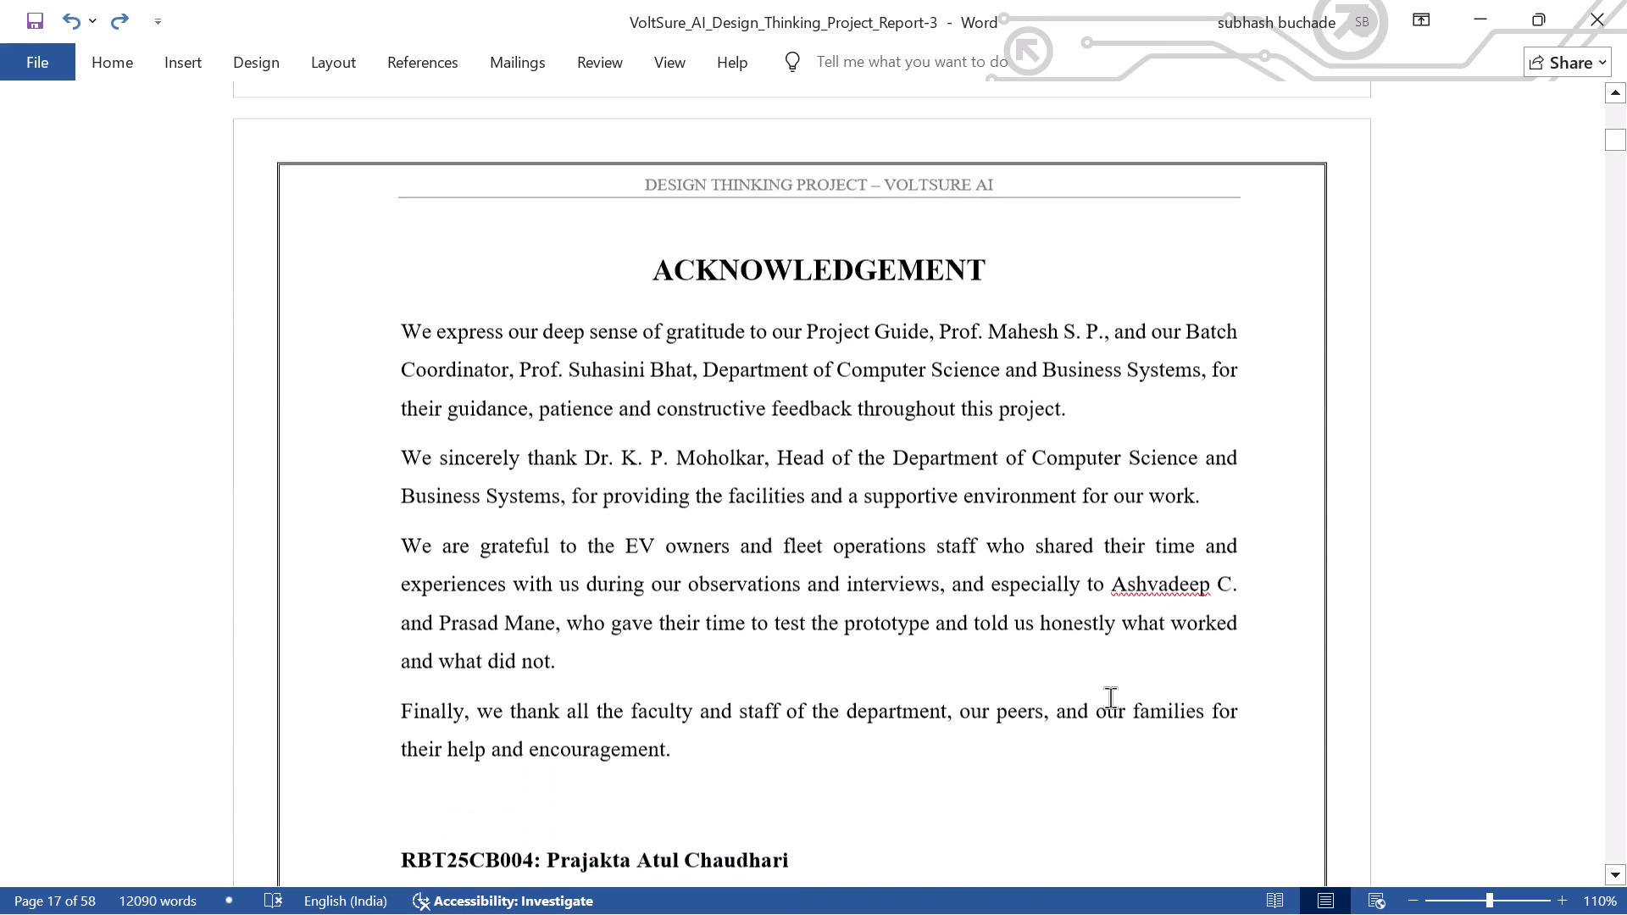
scroll(1110, 697, down, 9)
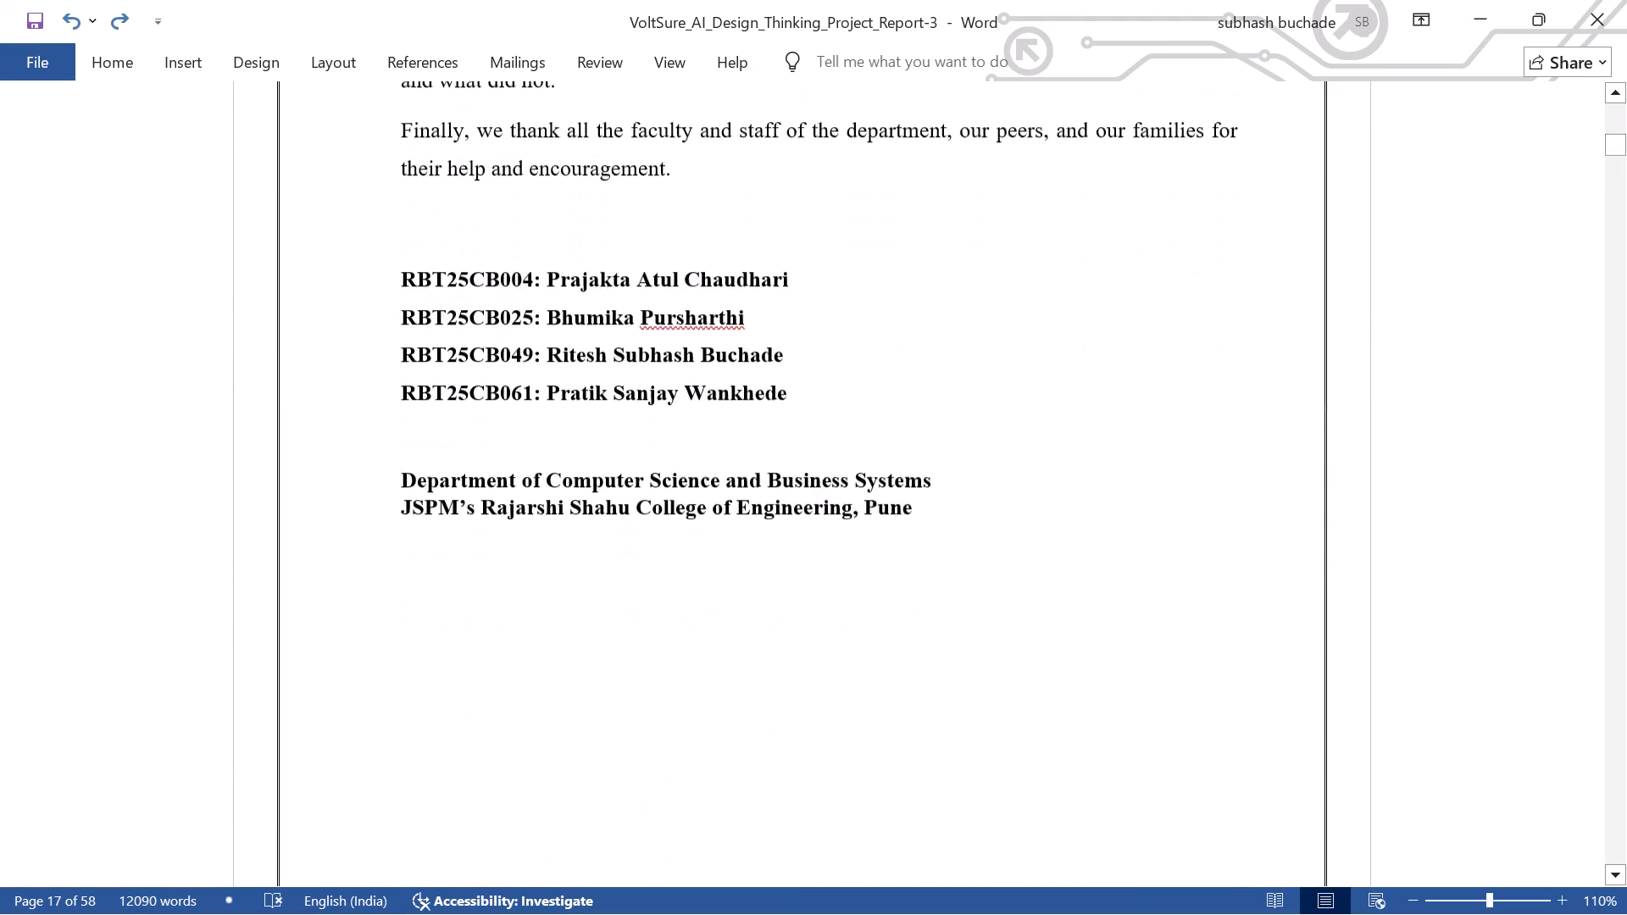
scroll(1110, 697, down, 14)
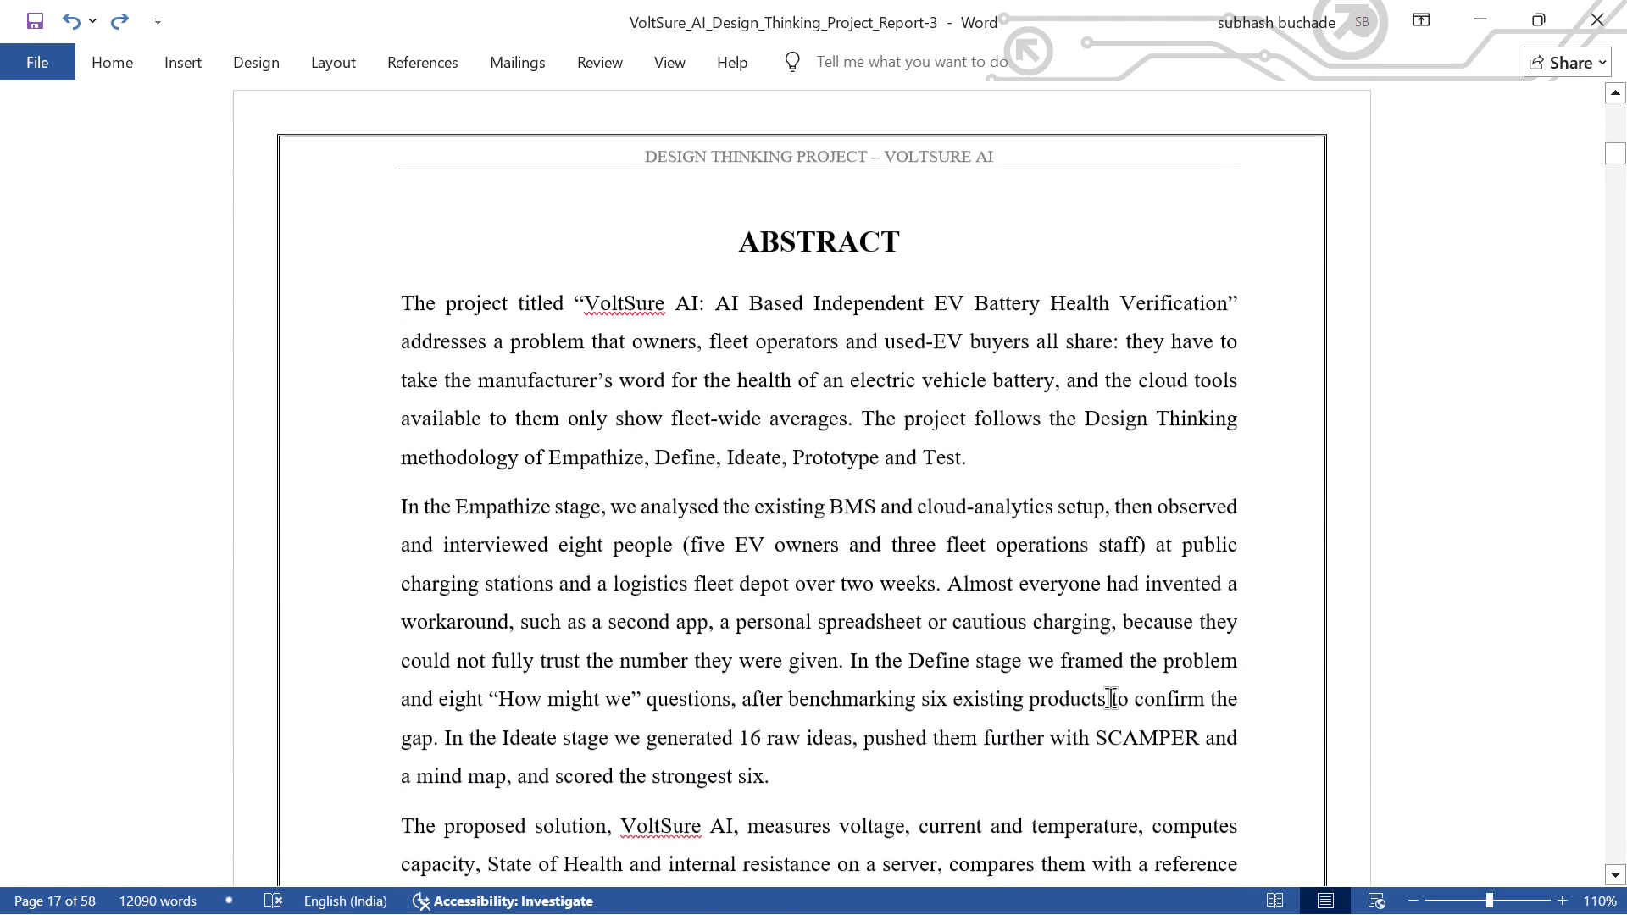
scroll(1110, 697, up, 14)
scroll(767, 514, up, 5)
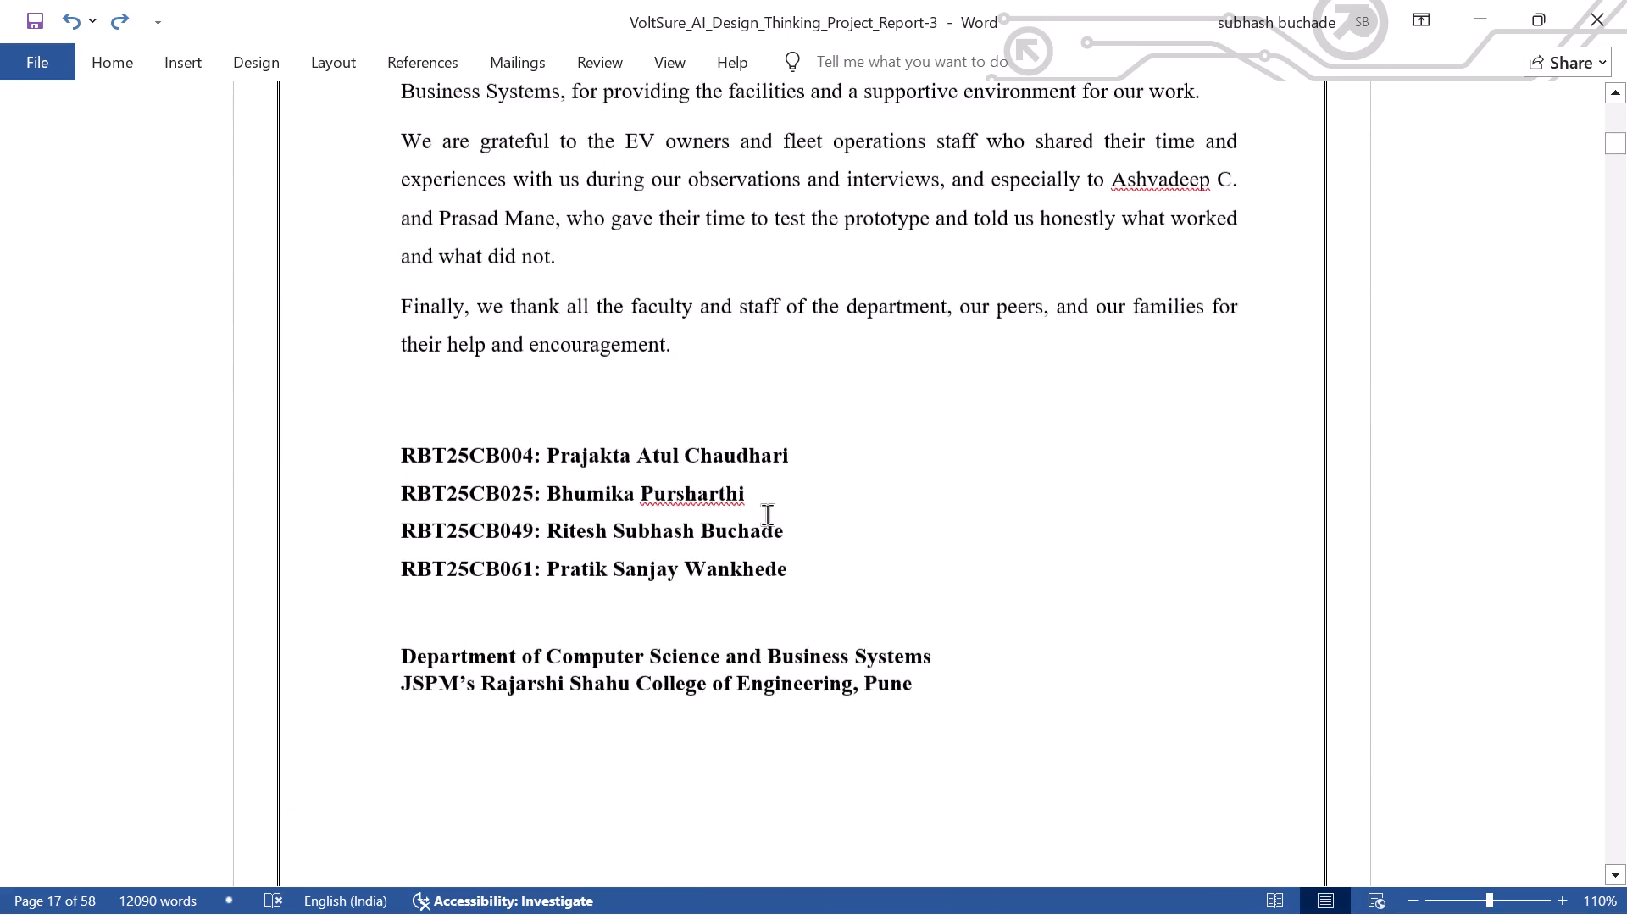
scroll(767, 514, up, 13)
scroll(767, 514, up, 9)
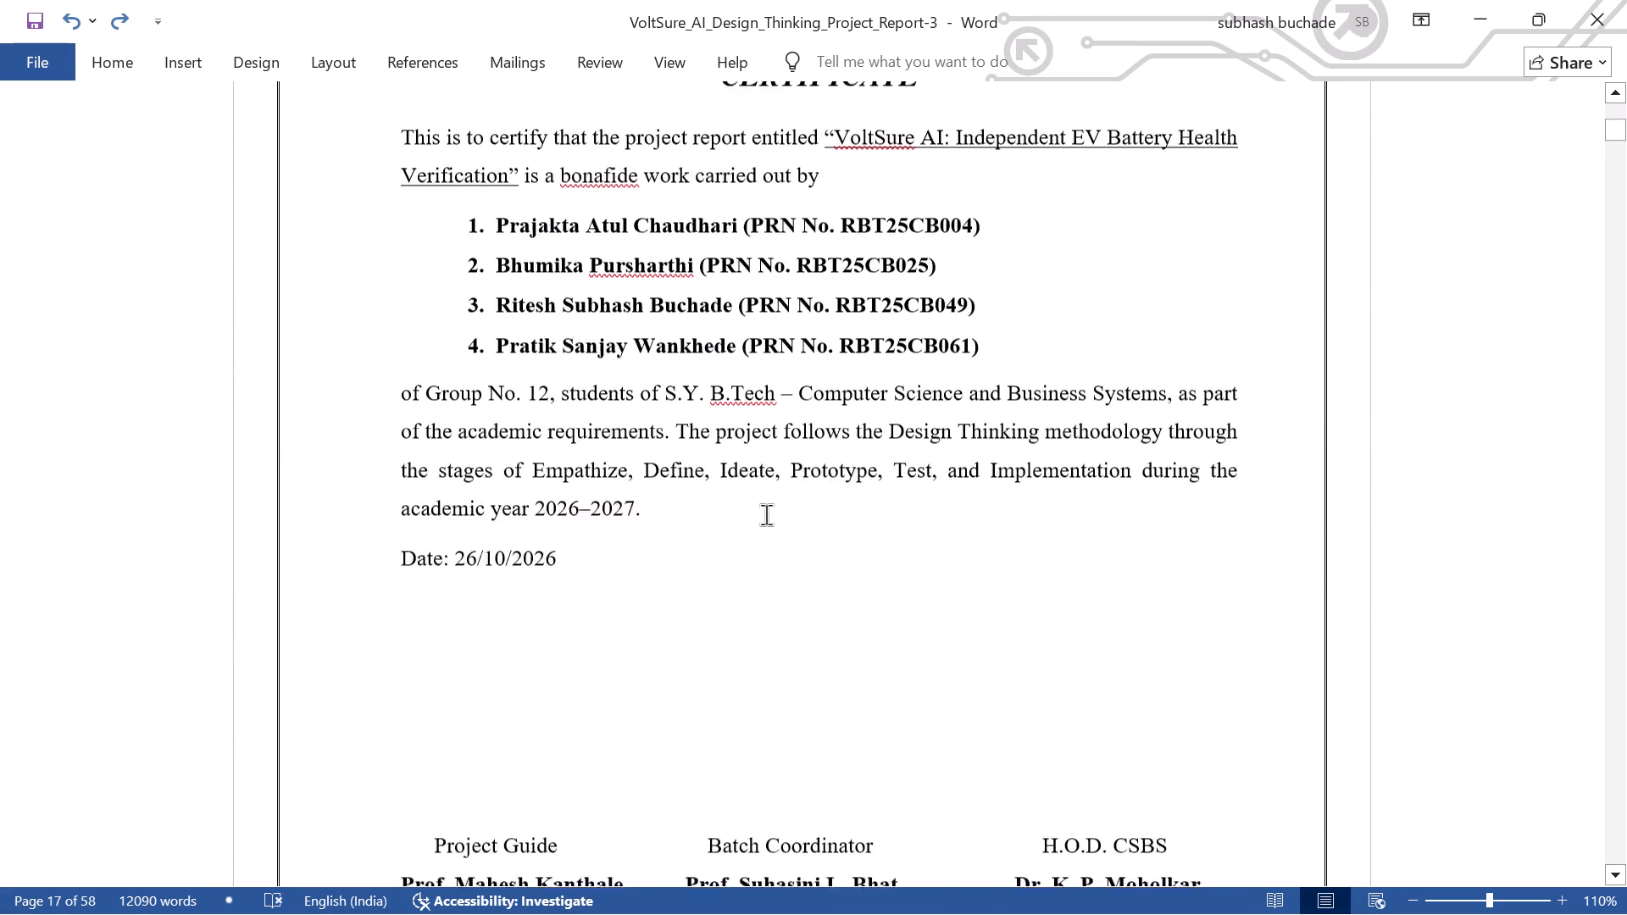
scroll(766, 514, up, 5)
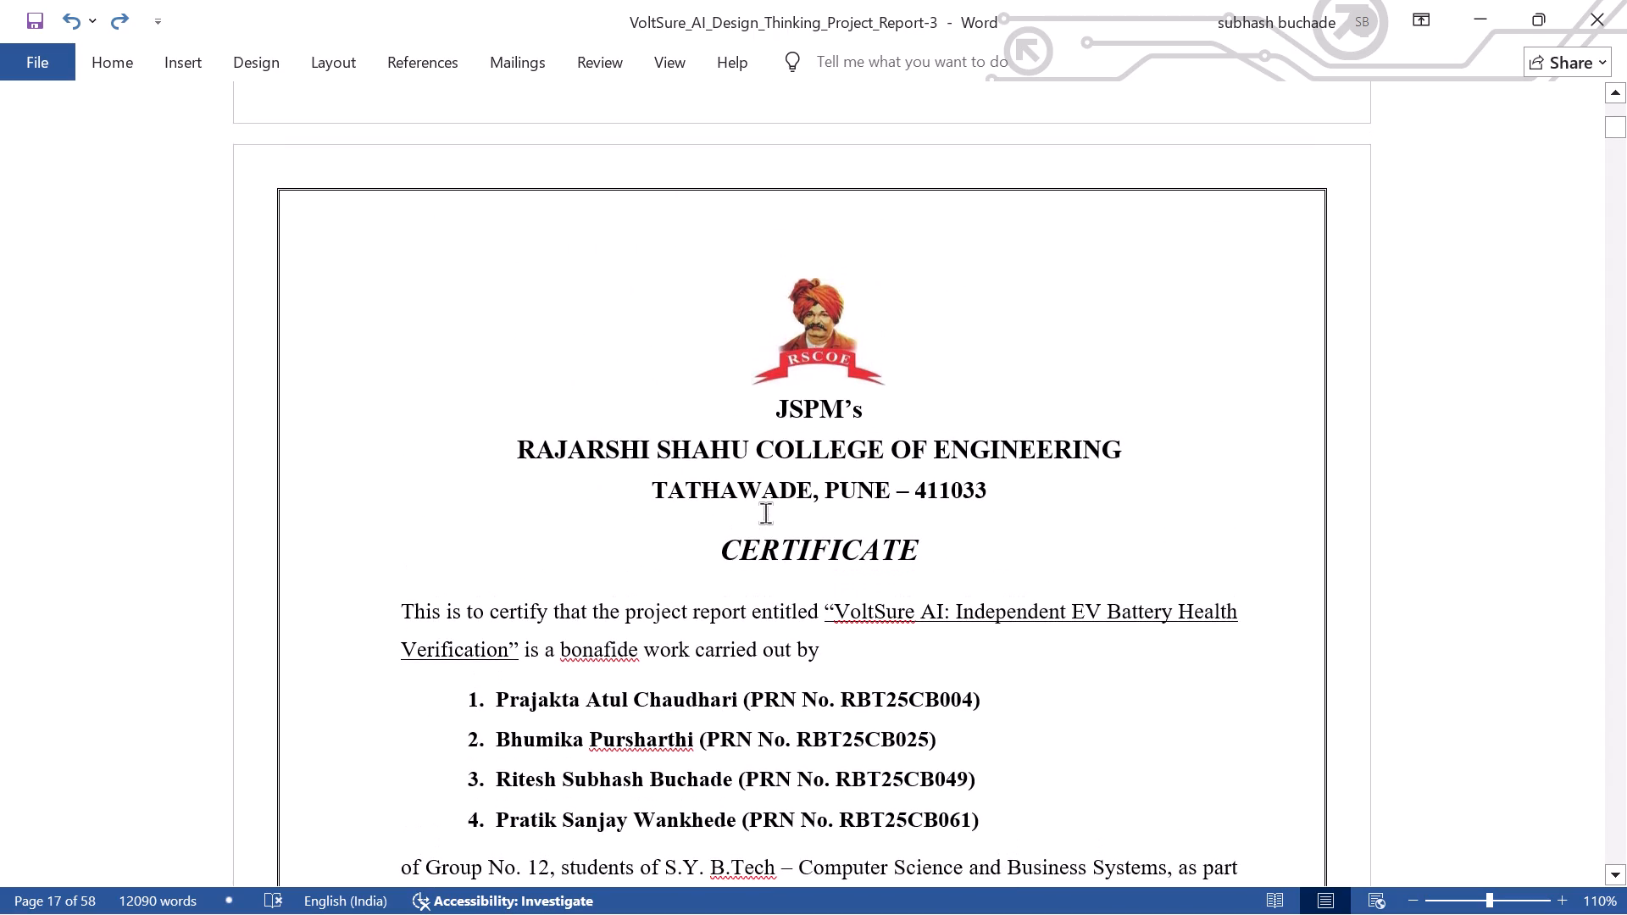
click(955, 608)
text(Ai)
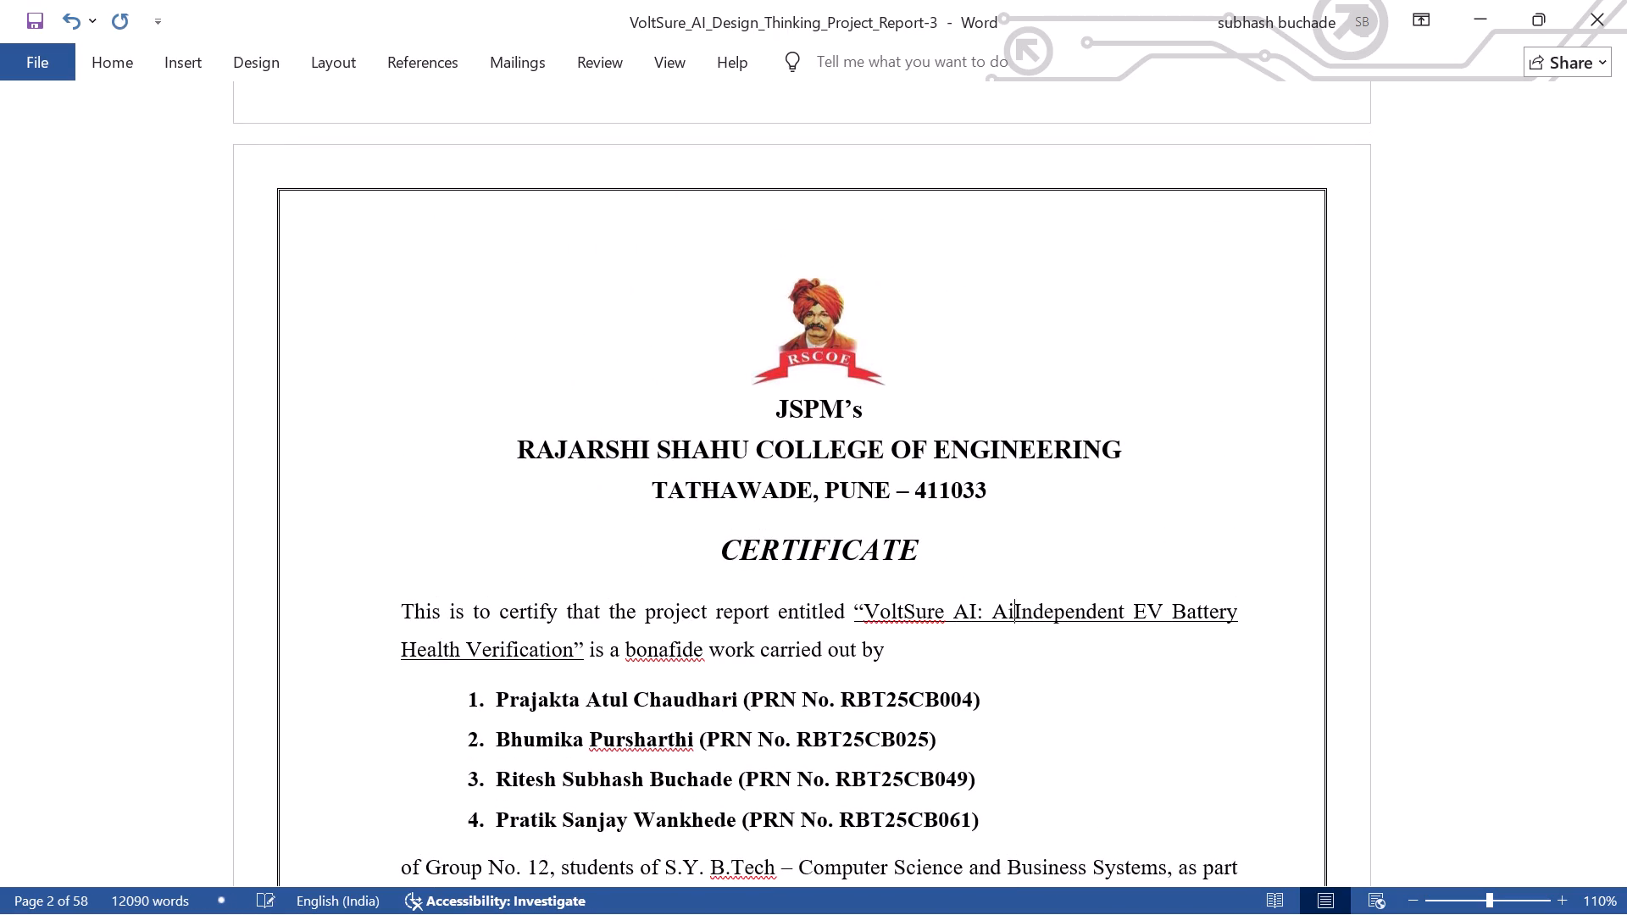
key(BackSpace)
text(I)
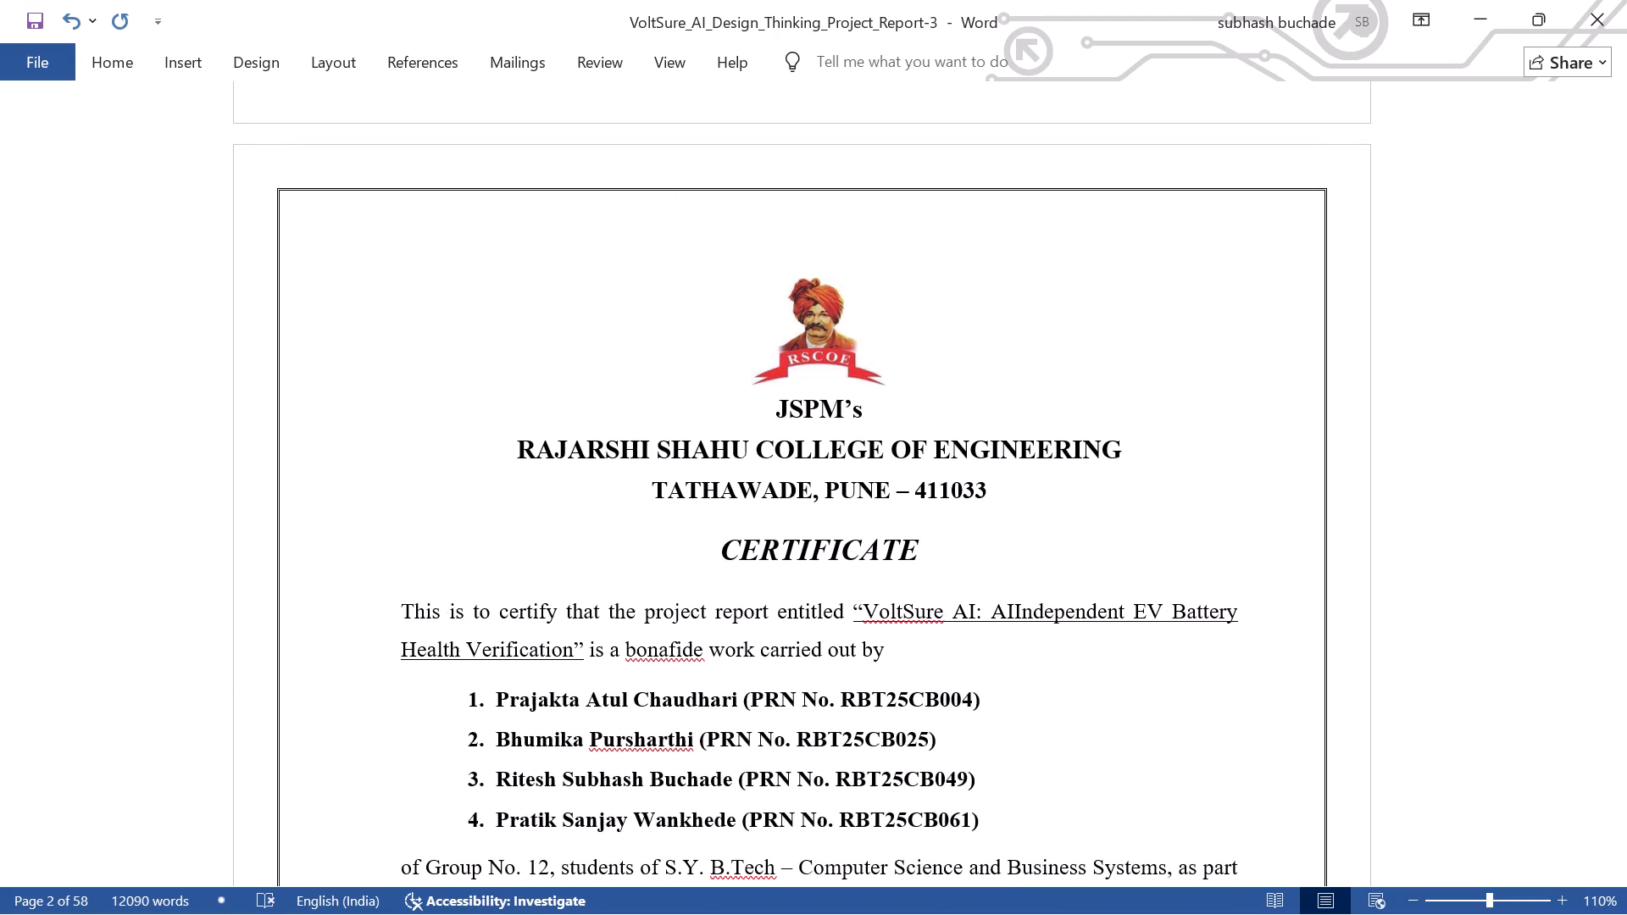
key(space)
key(b)
key(BackSpace)
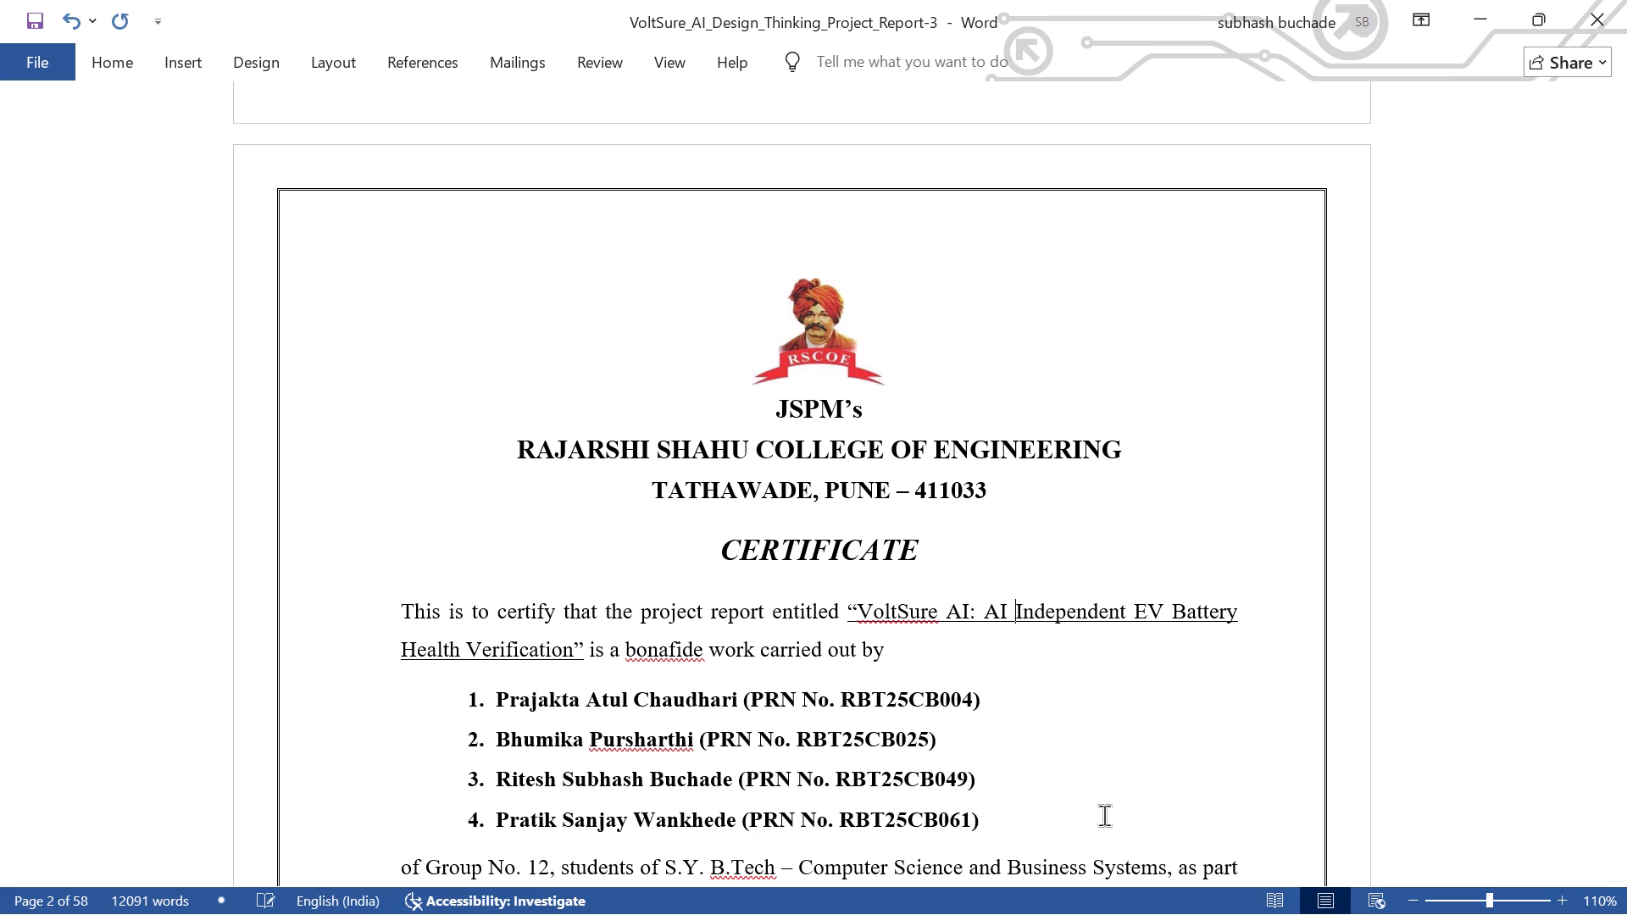
text(Based)
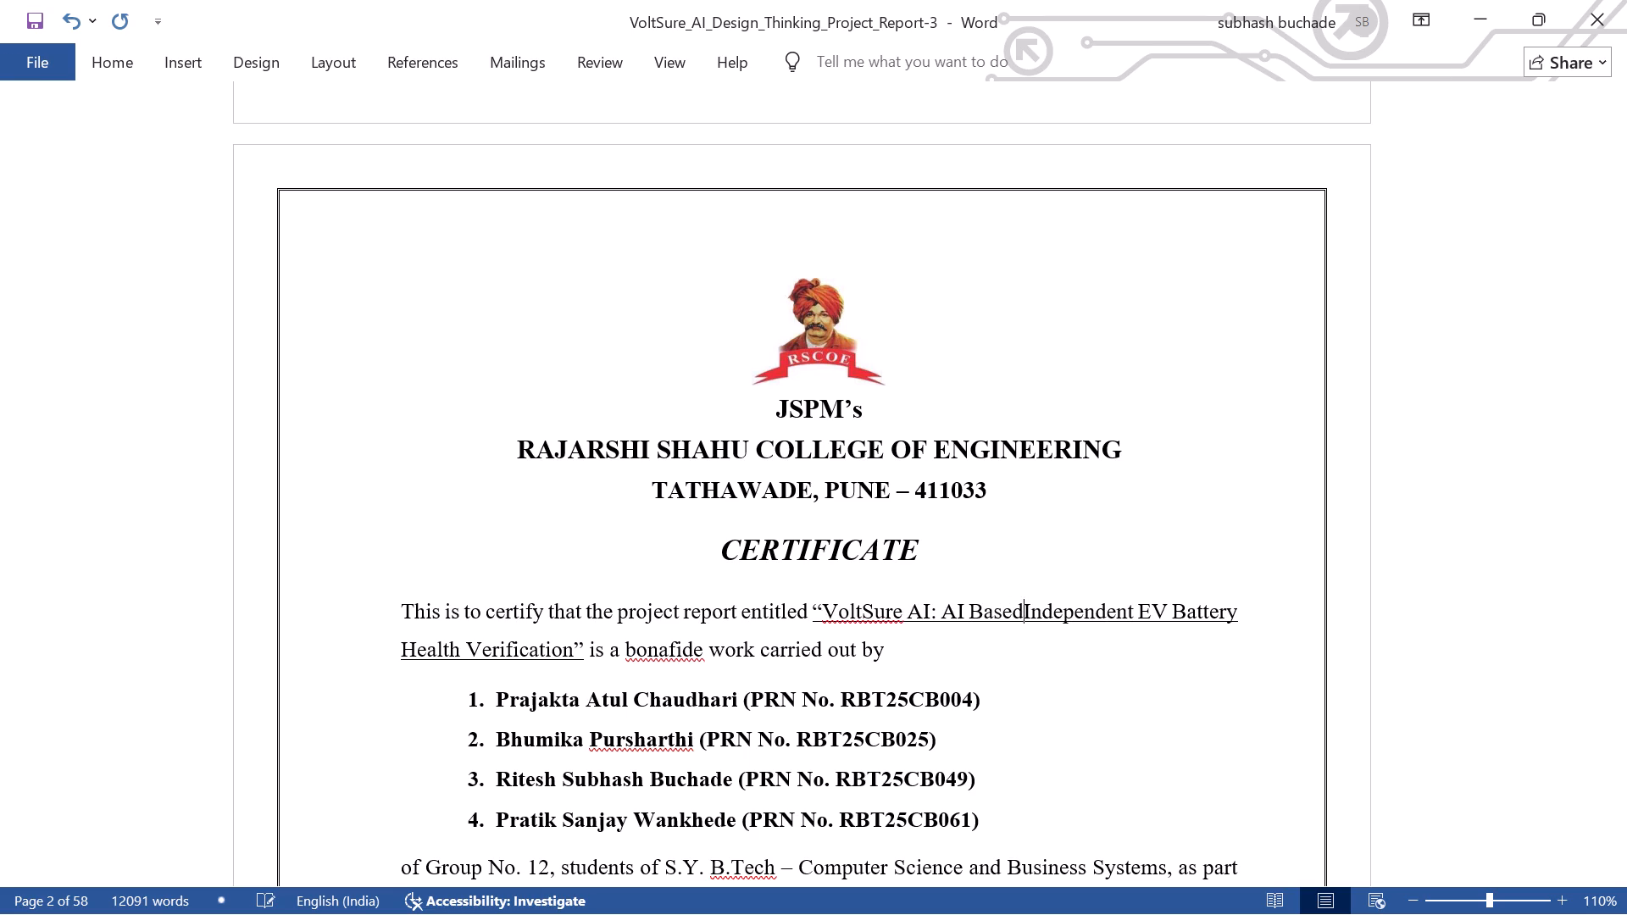
key(space)
Review the front matter from the Certificate through the Acknowledgement and Abstract, and return to the Certificate page.
scroll(1074, 862, down, 2)
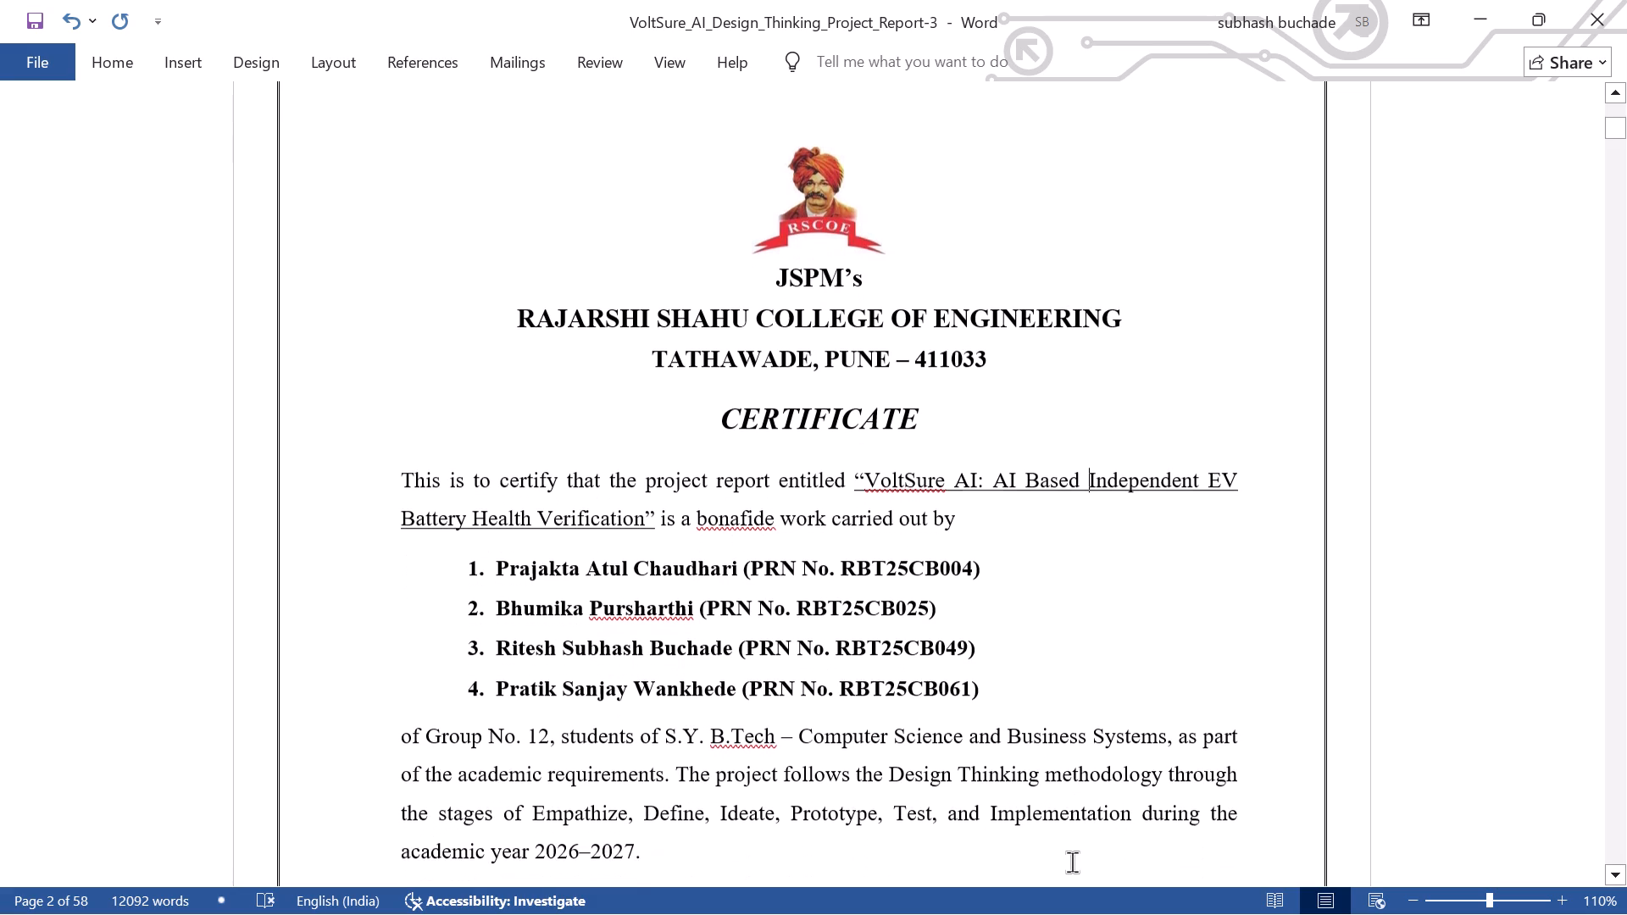
scroll(963, 749, down, 9)
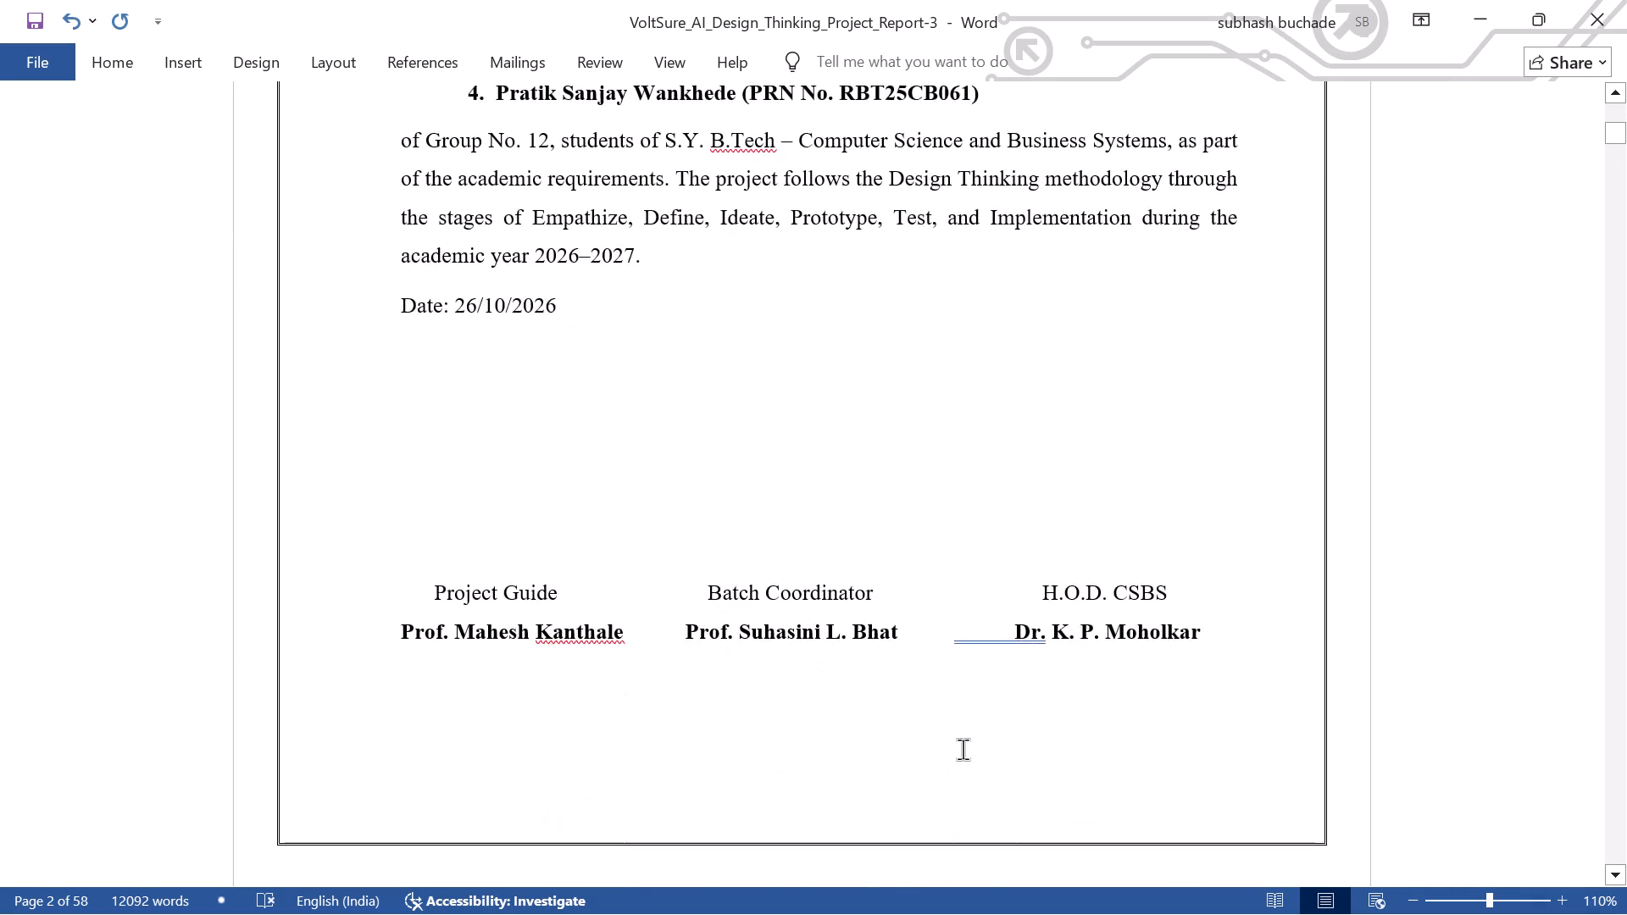
scroll(963, 749, down, 14)
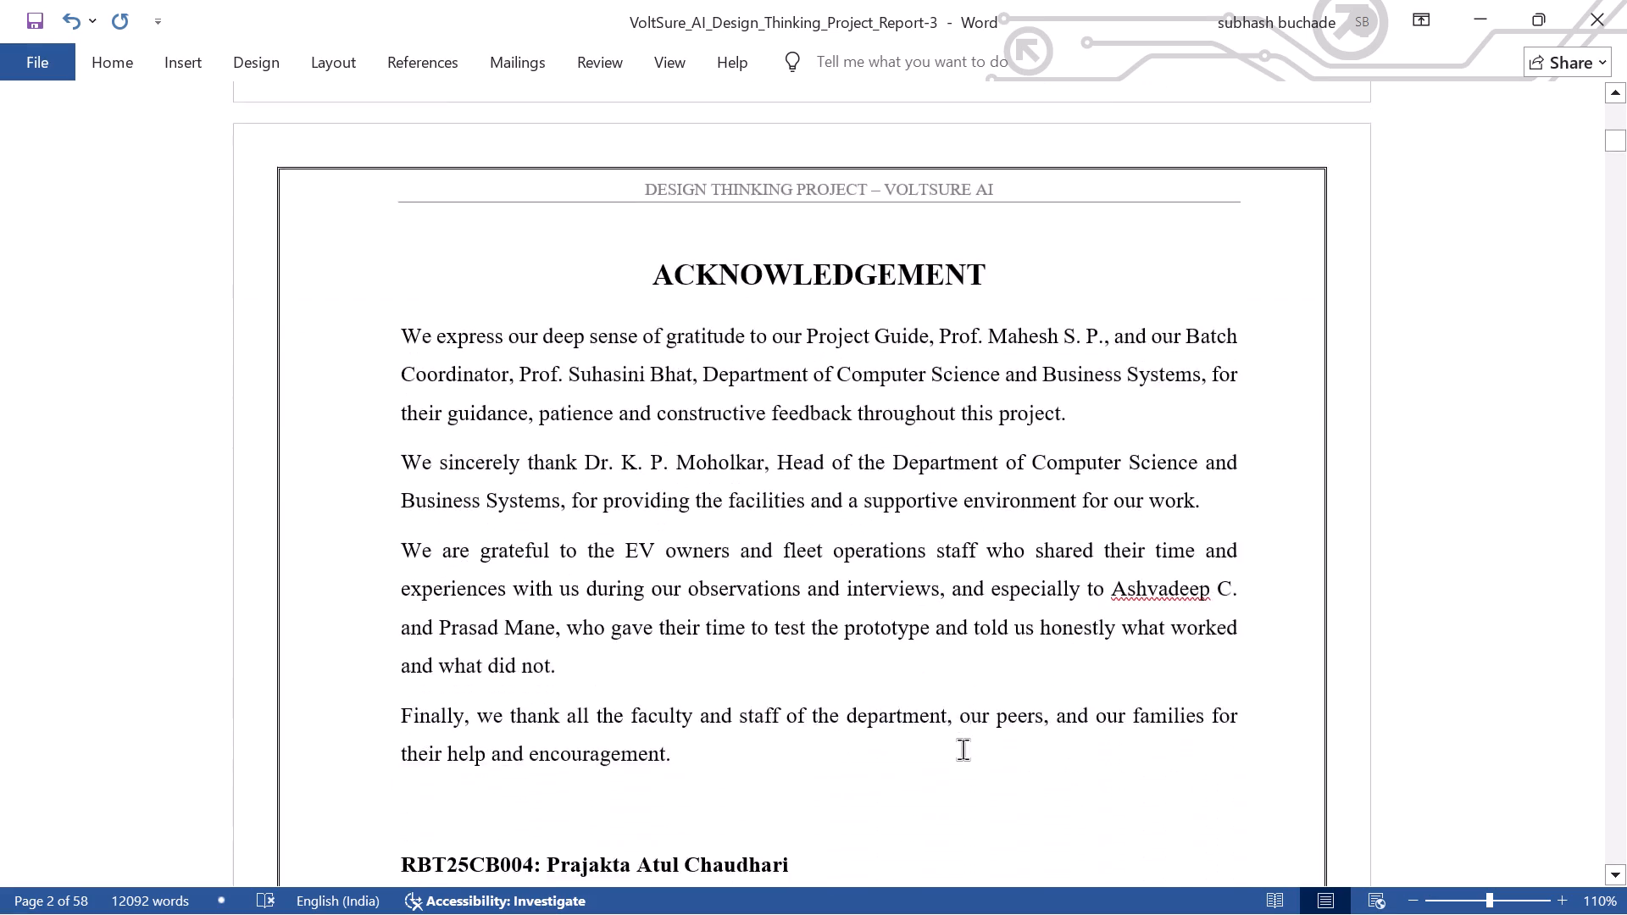
scroll(963, 749, down, 20)
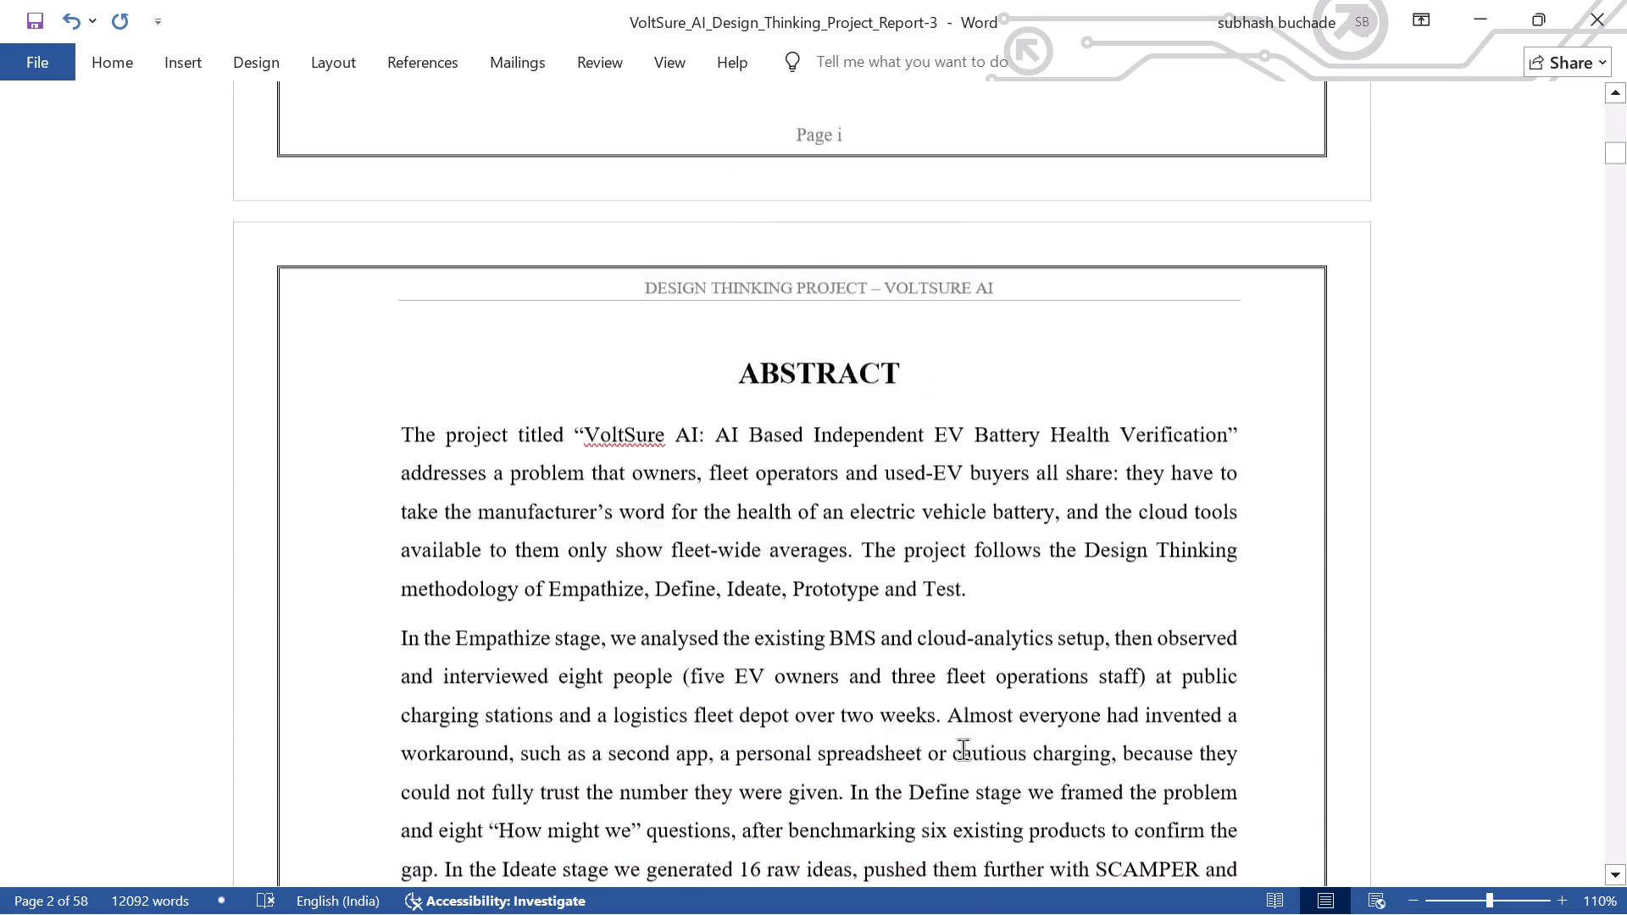
scroll(963, 749, down, 16)
scroll(963, 749, up, 6)
scroll(963, 749, up, 20)
scroll(963, 749, up, 15)
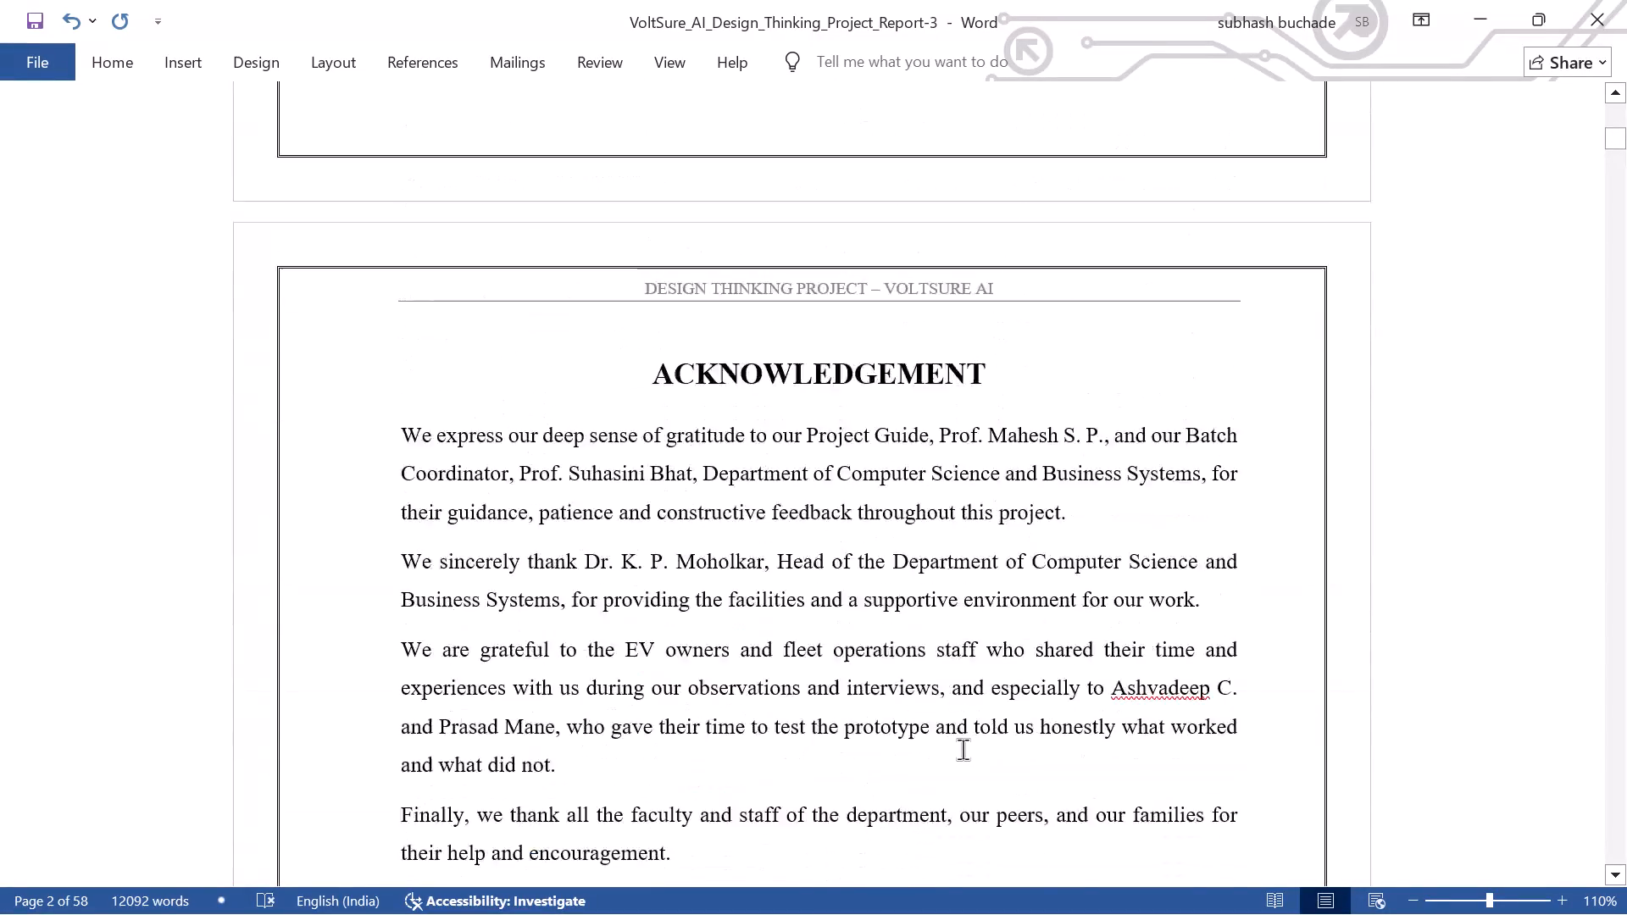
scroll(963, 749, up, 18)
scroll(963, 749, up, 6)
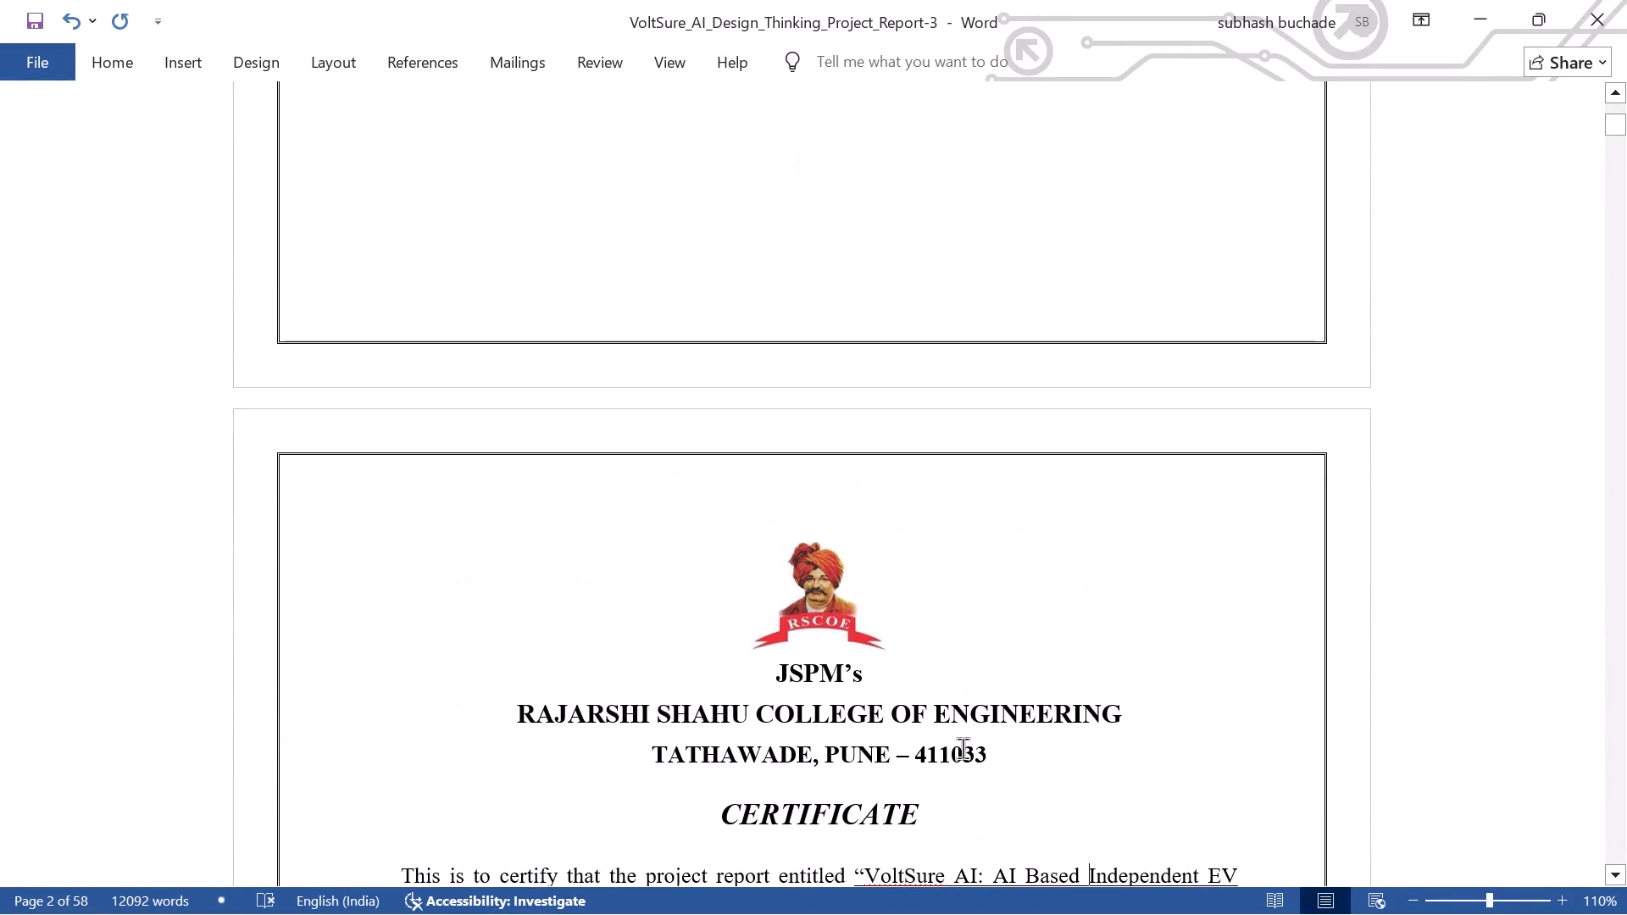
scroll(963, 748, down, 4)
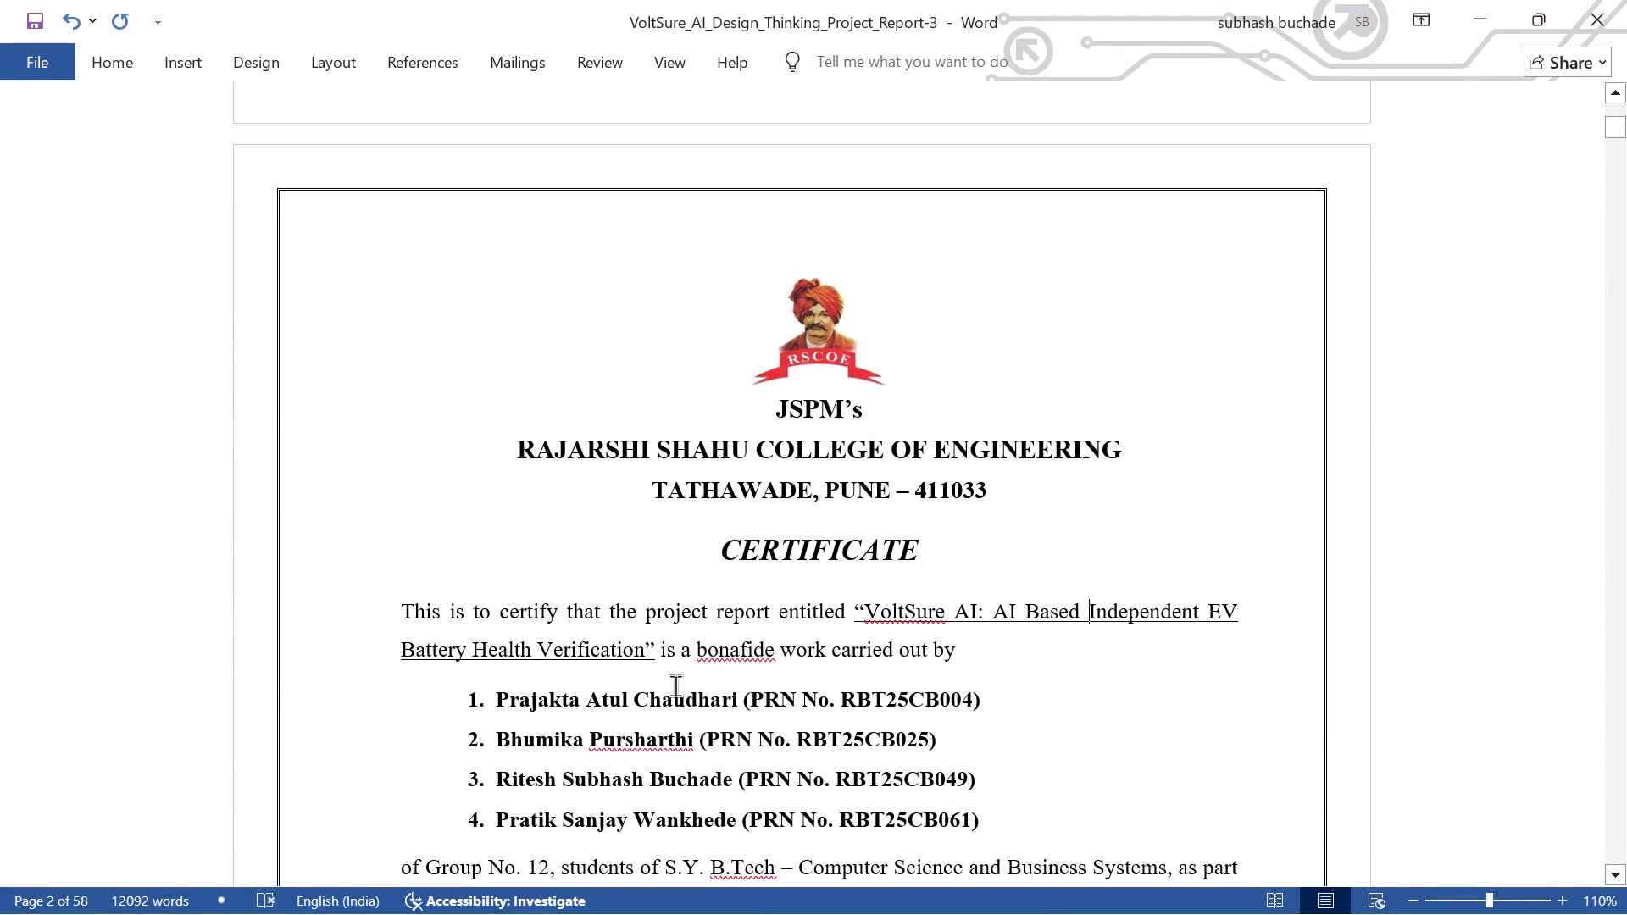
Print only pages 1,2 with Microsoft Print to PDF, saving the output as Front in the Downloads folder.
click(0, 75)
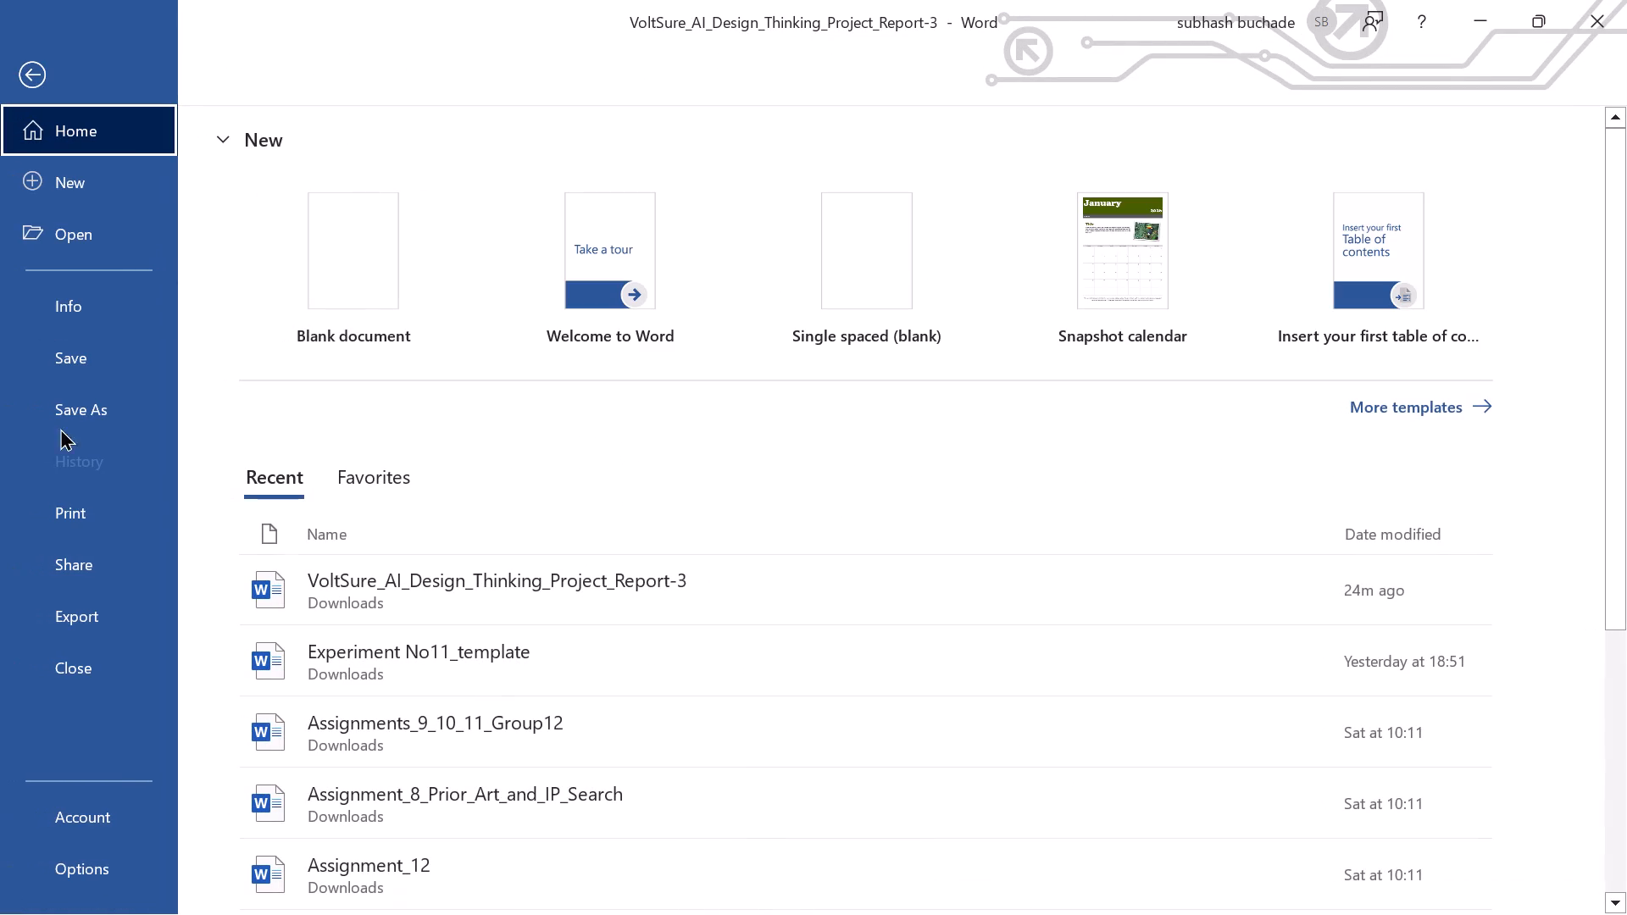
click(99, 502)
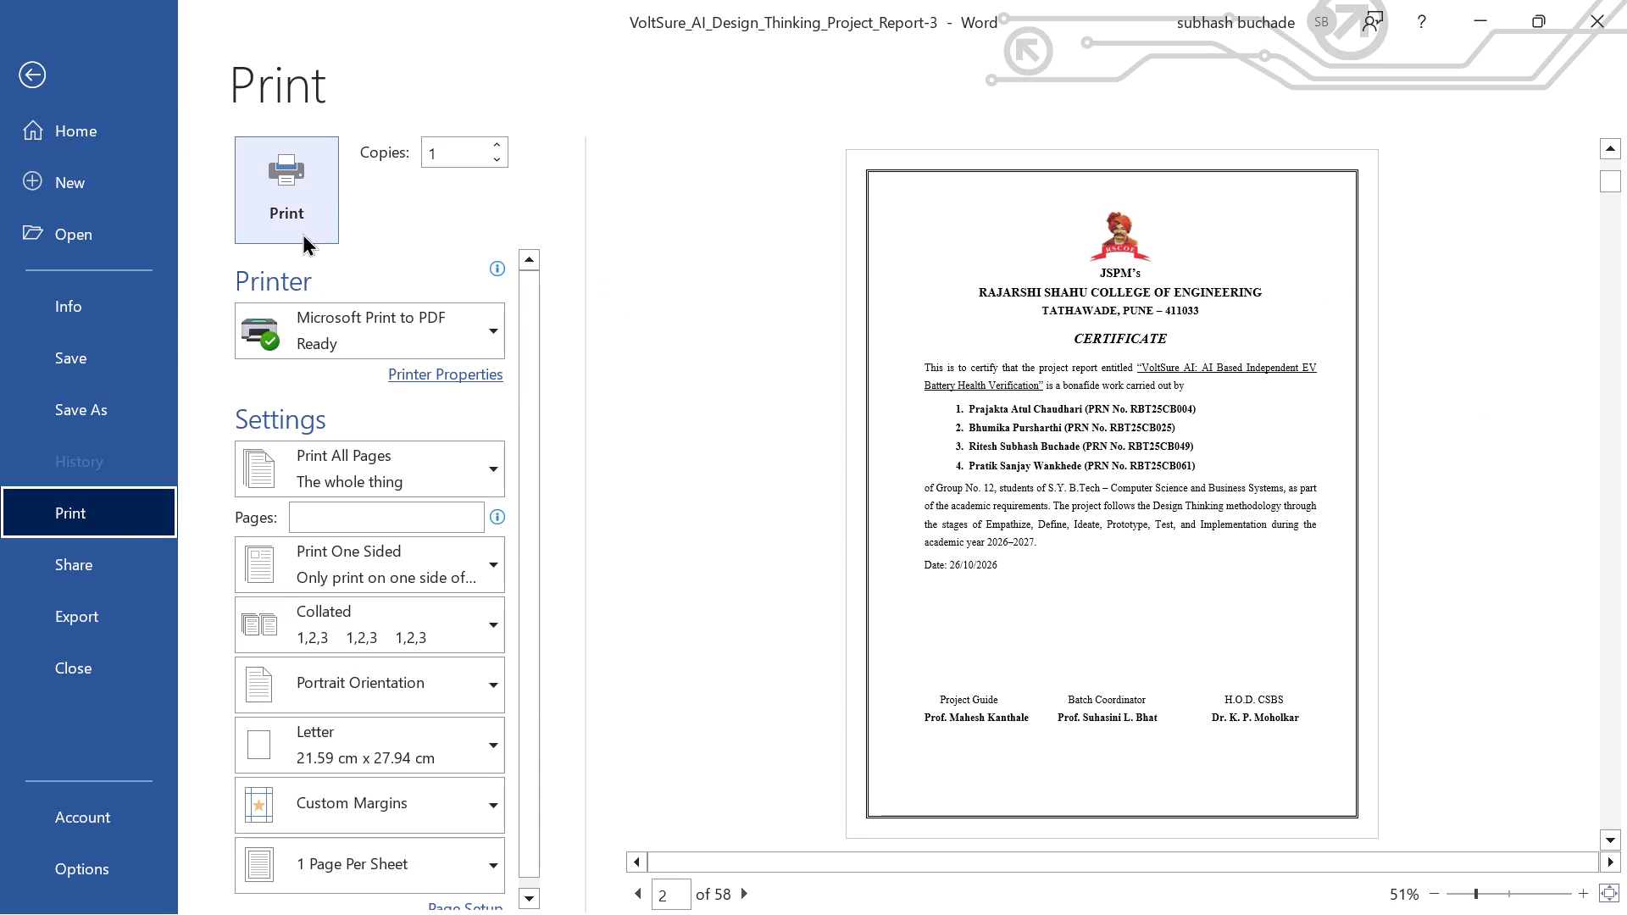
click(469, 474)
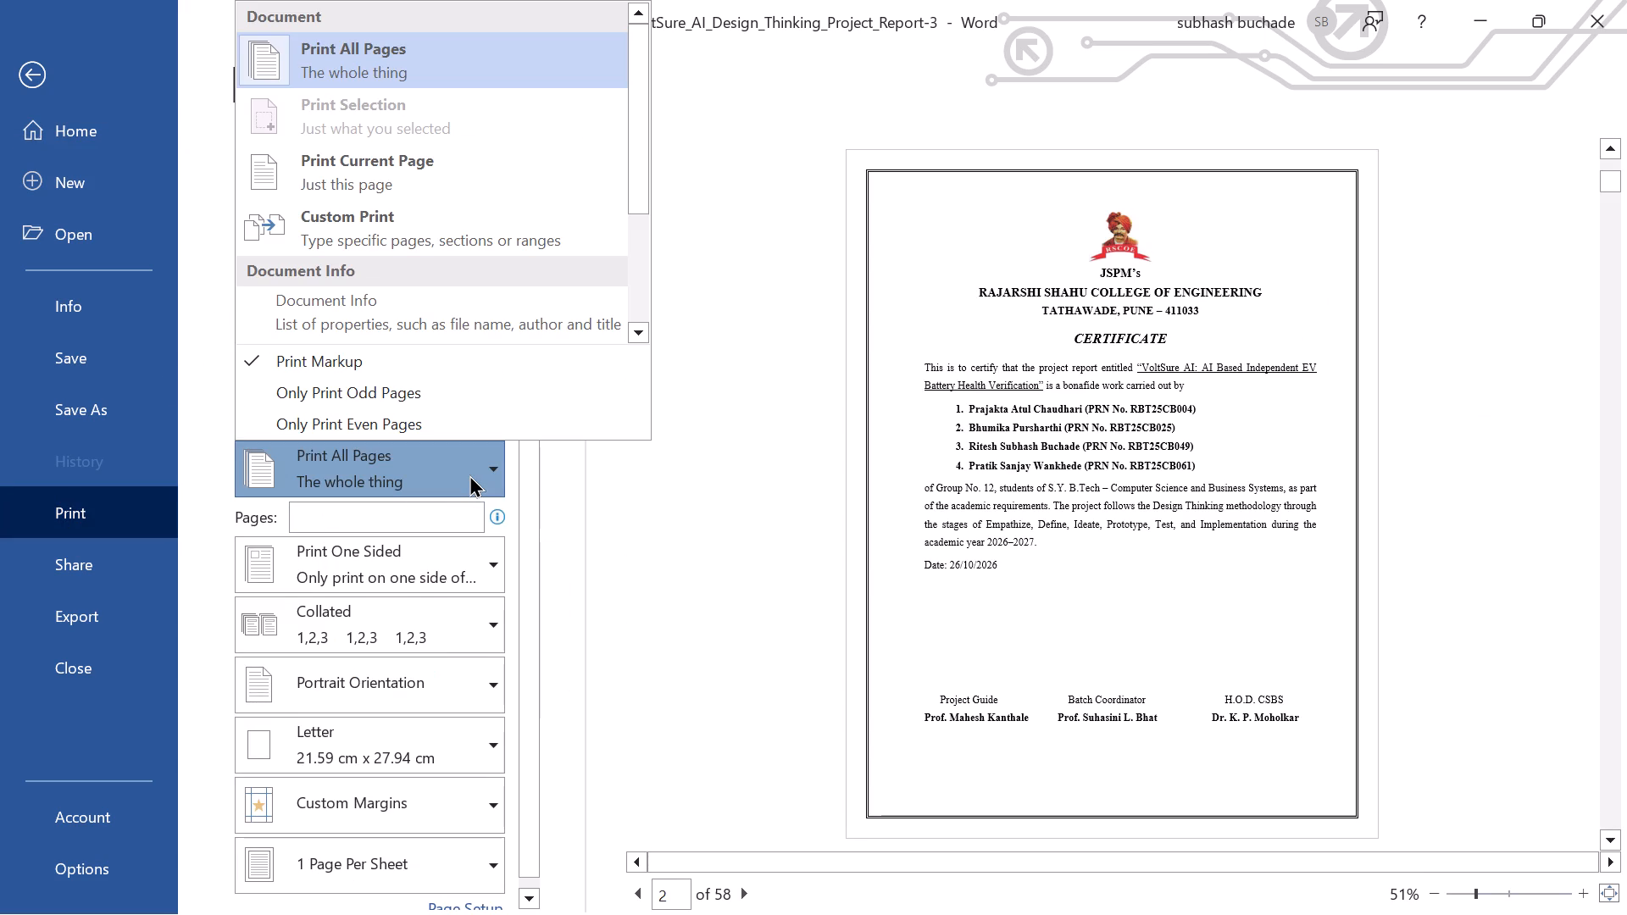
click(432, 225)
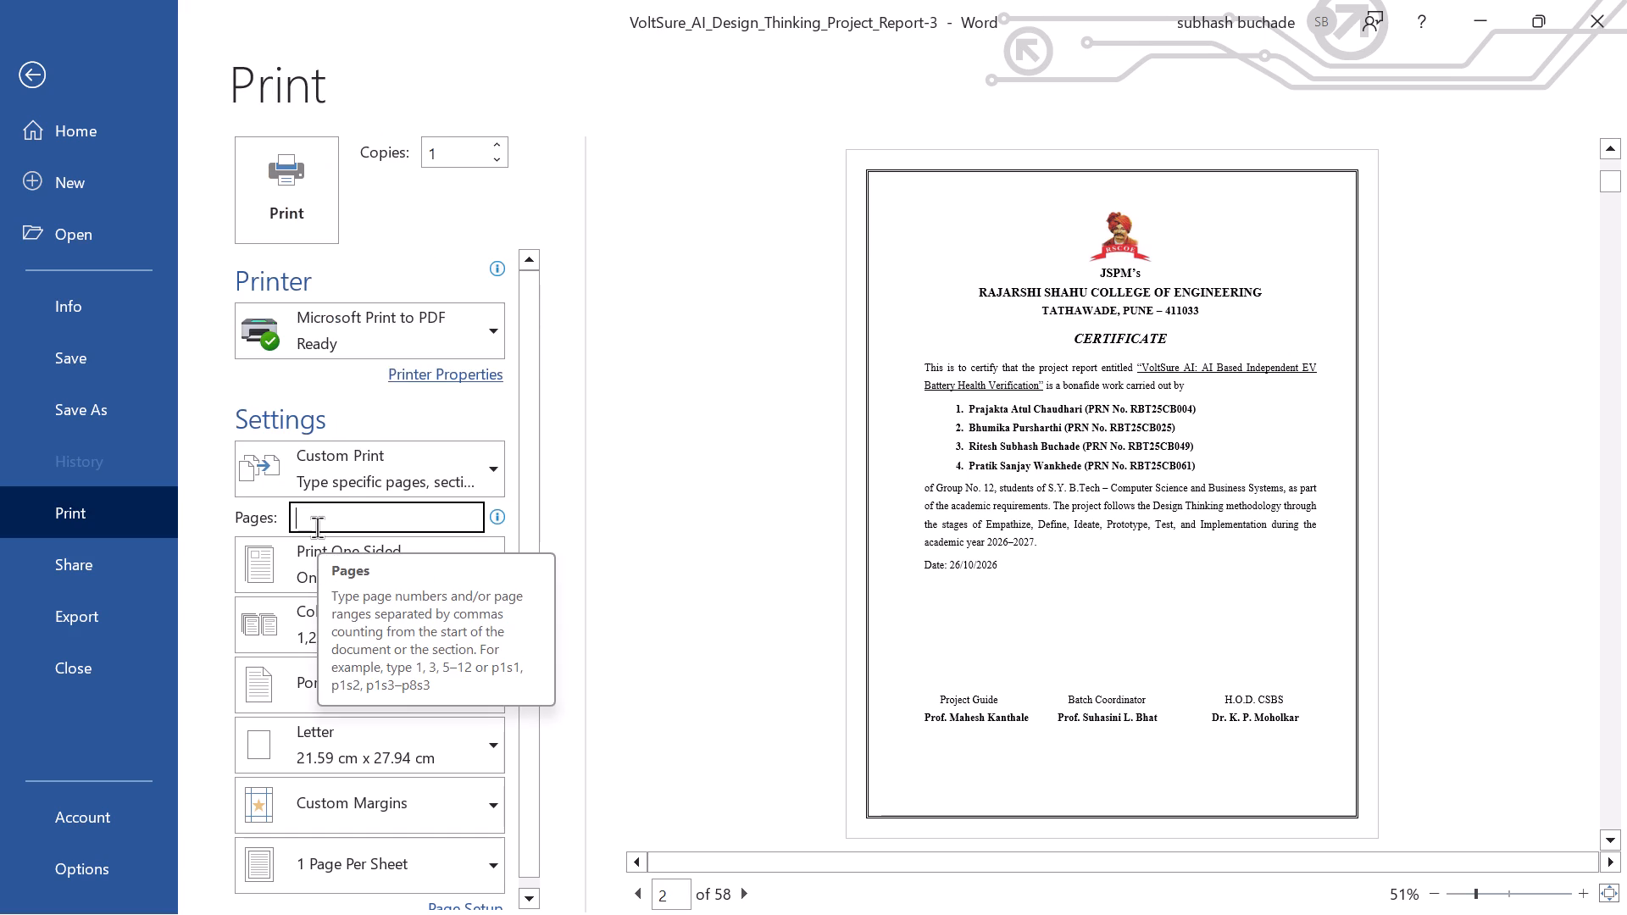
text(1,2)
key(ctrl+s)
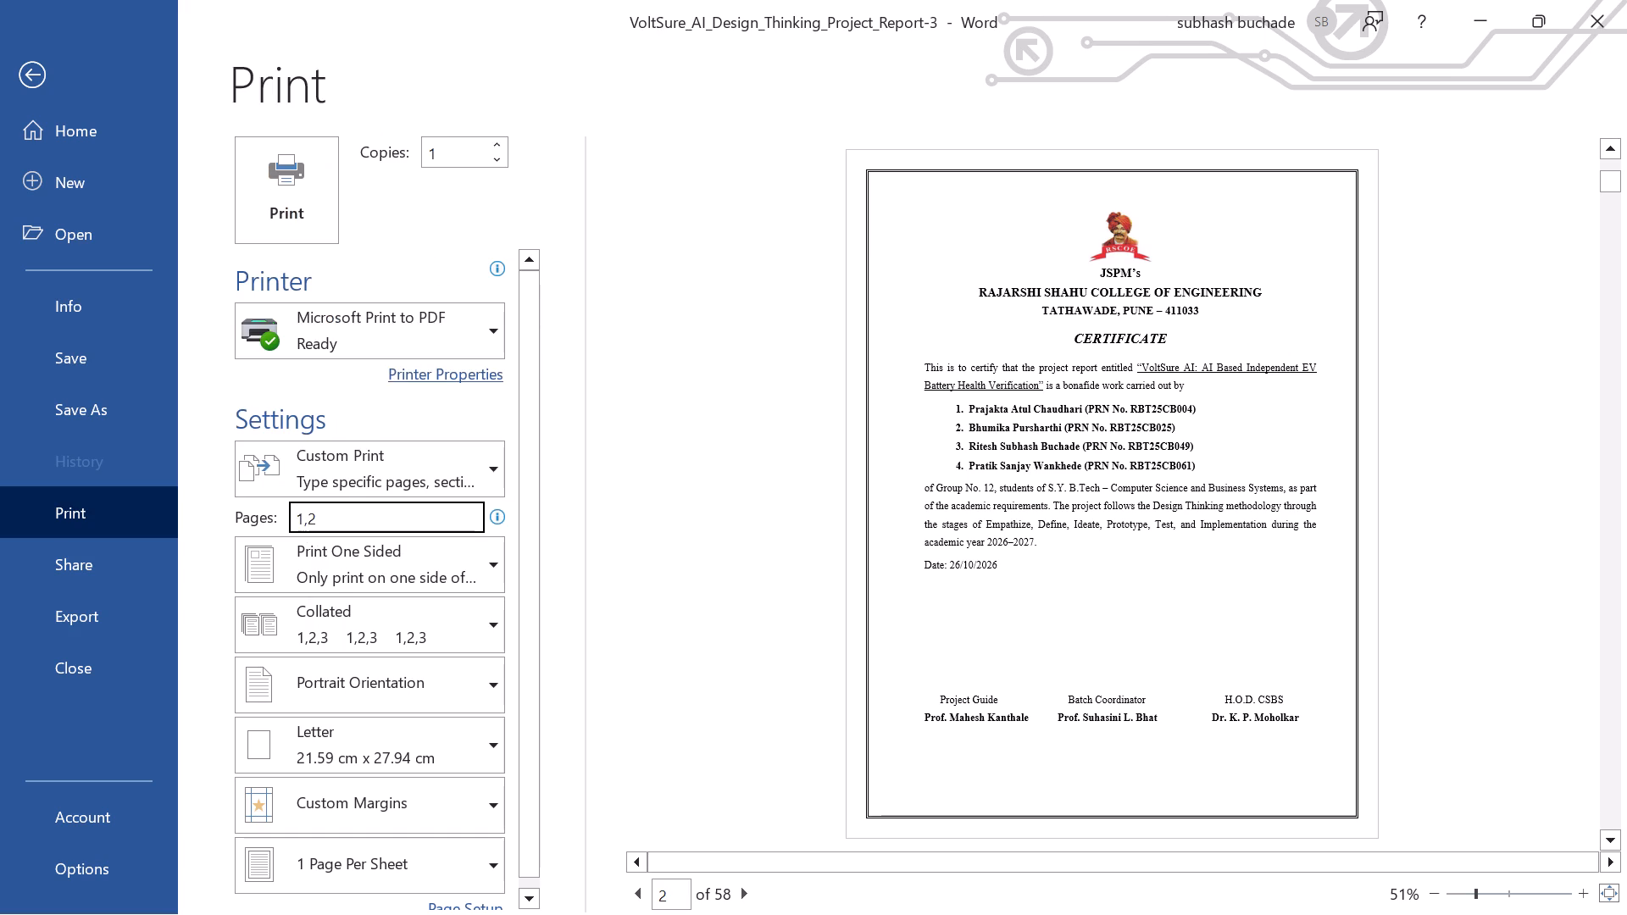
click(311, 185)
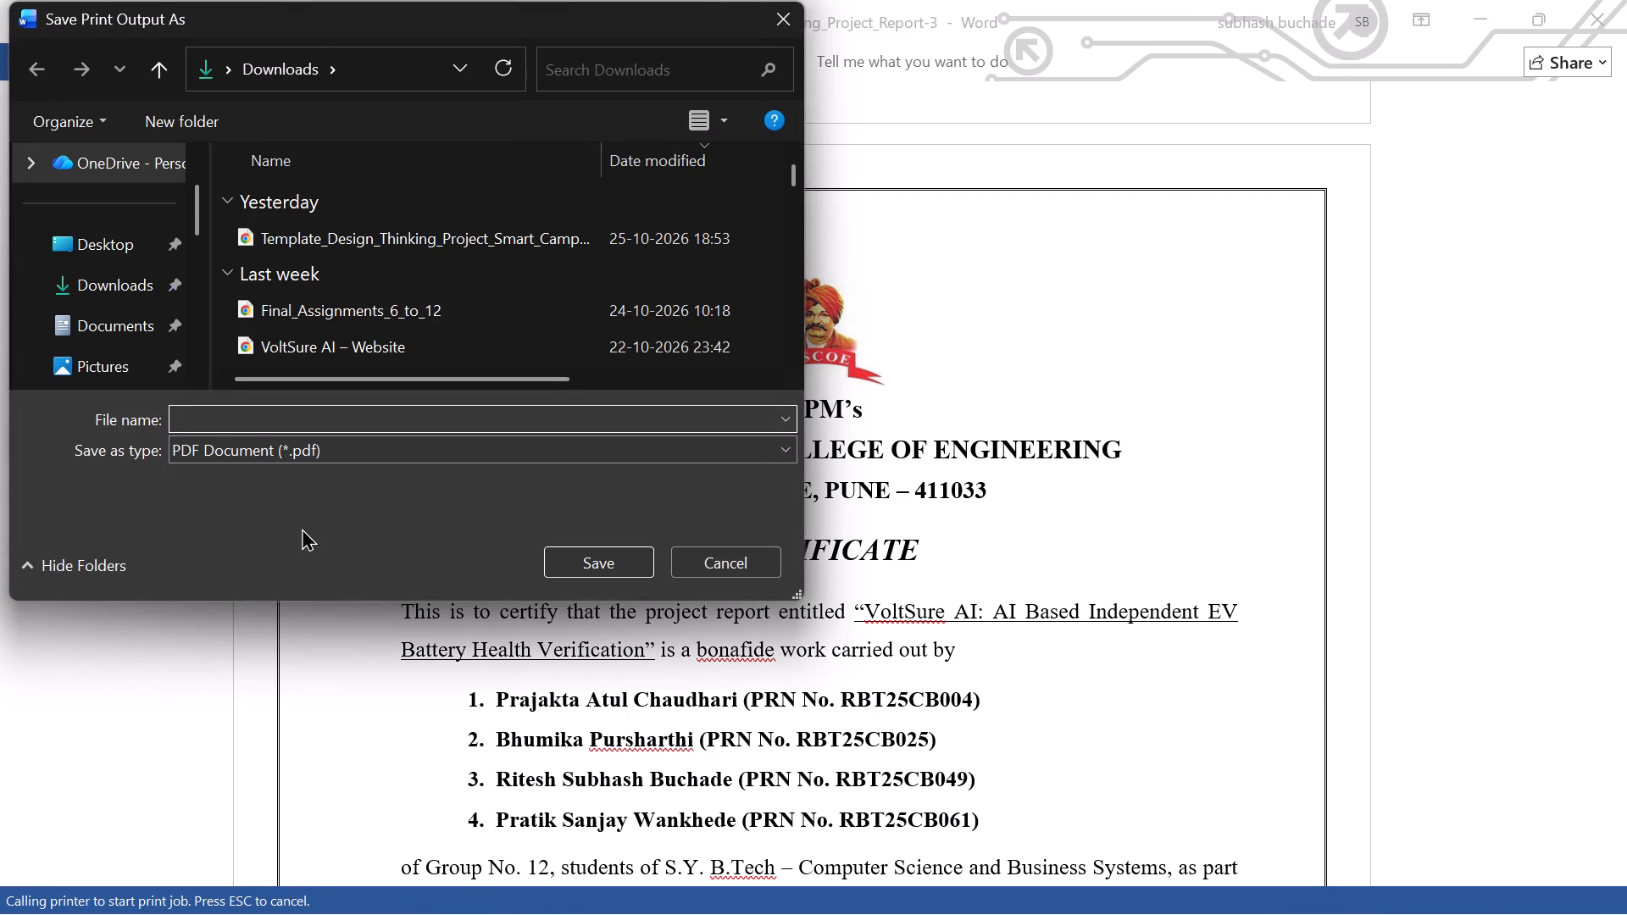
text(Front)
click(97, 277)
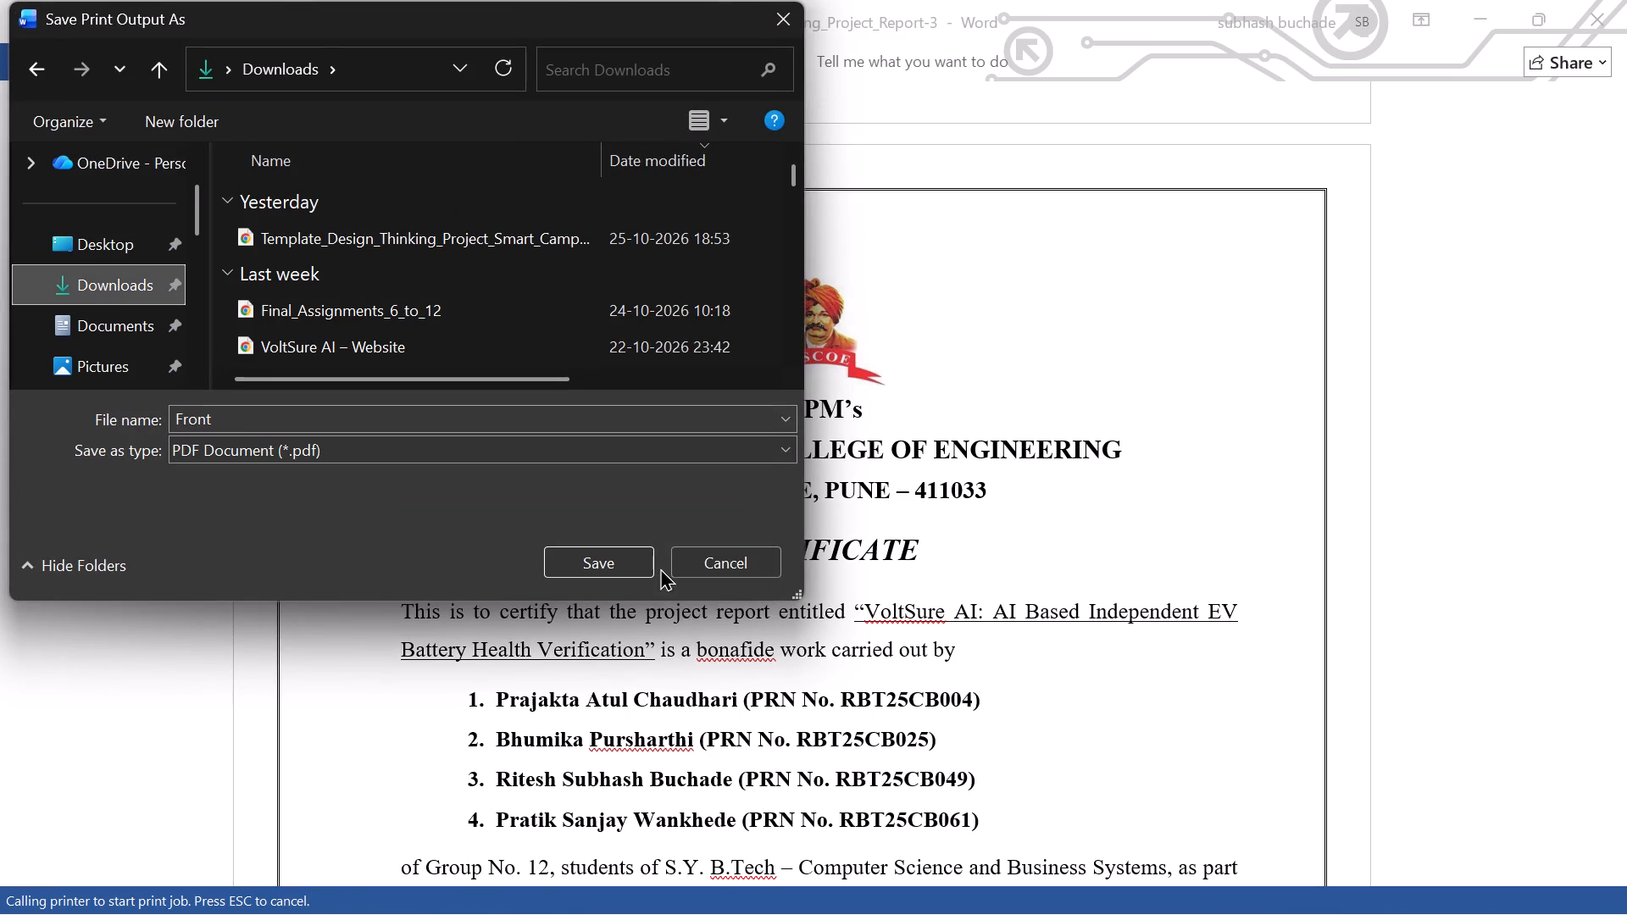
click(611, 558)
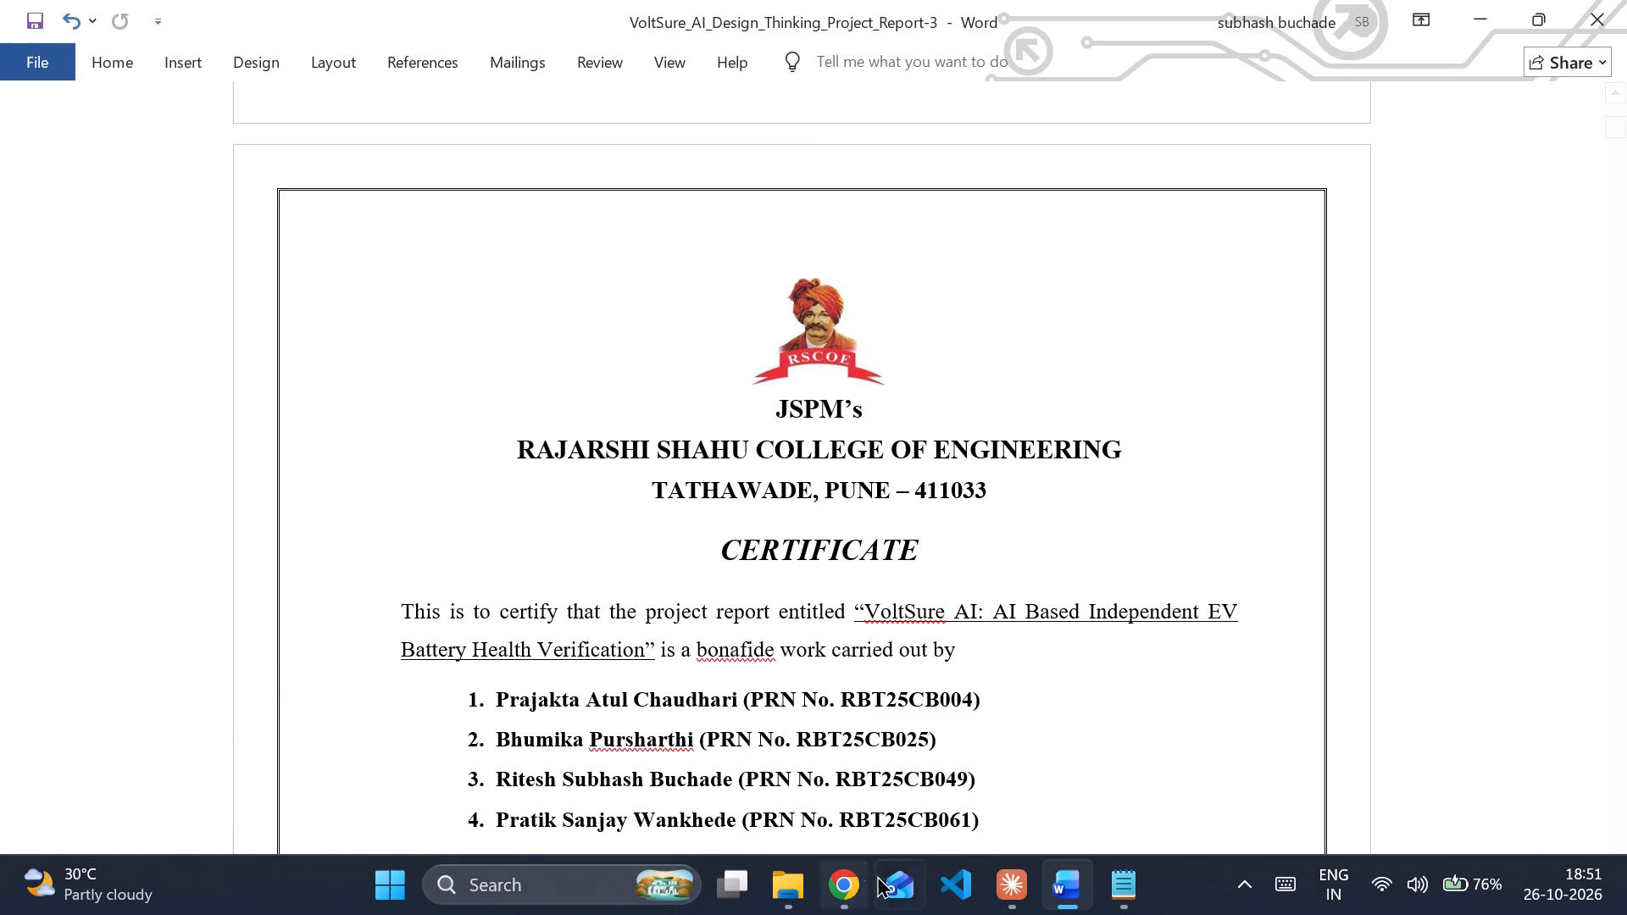
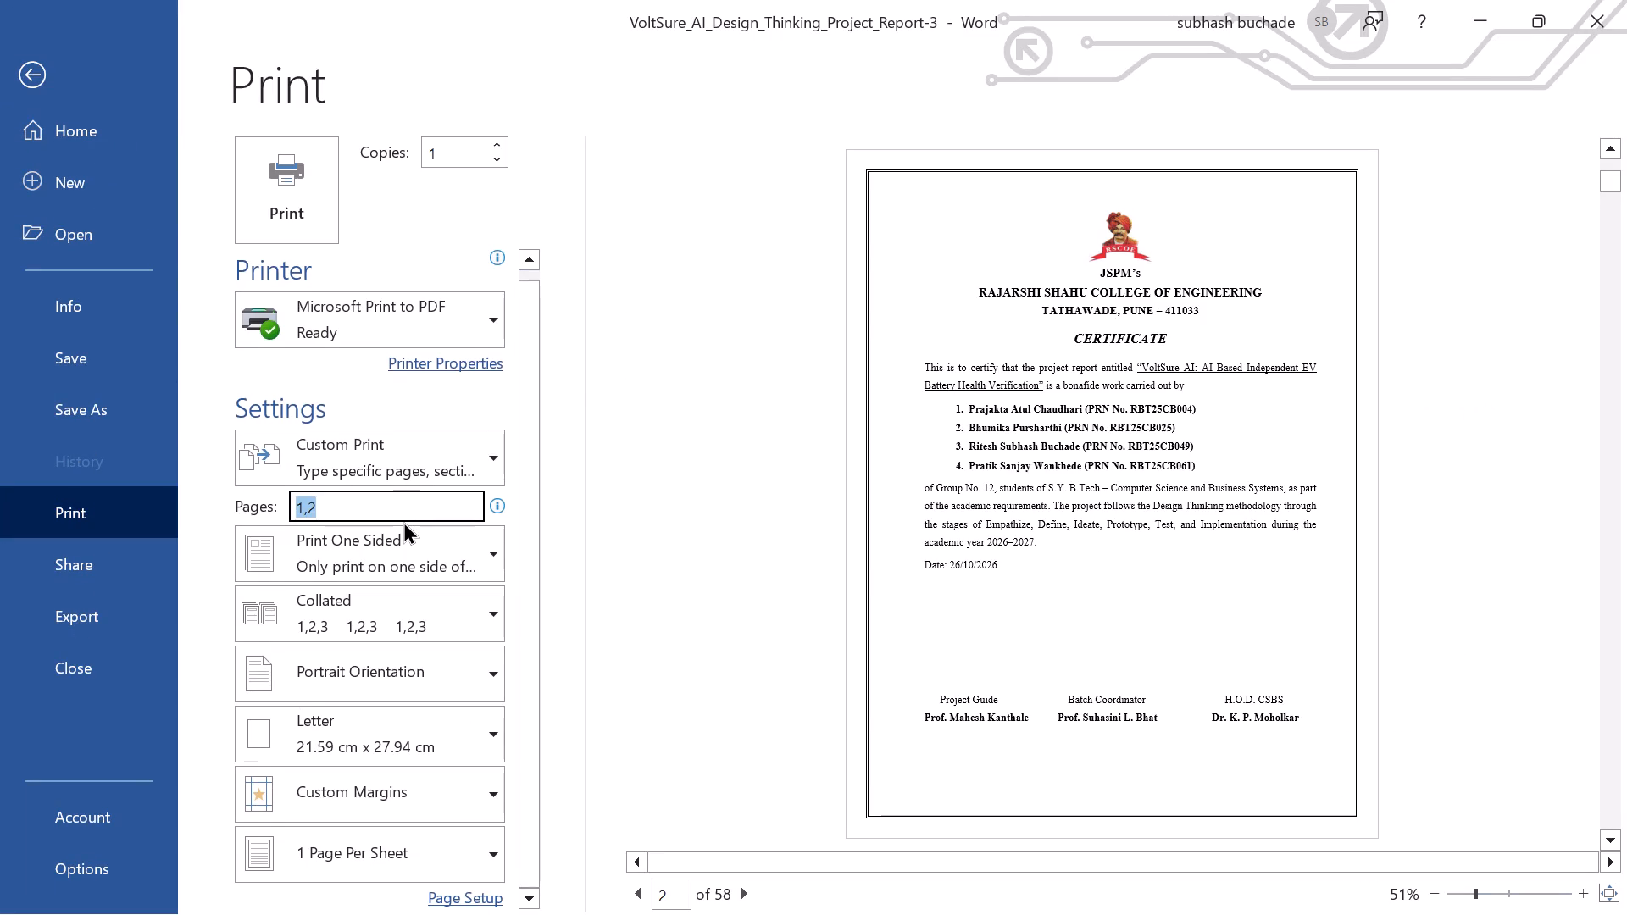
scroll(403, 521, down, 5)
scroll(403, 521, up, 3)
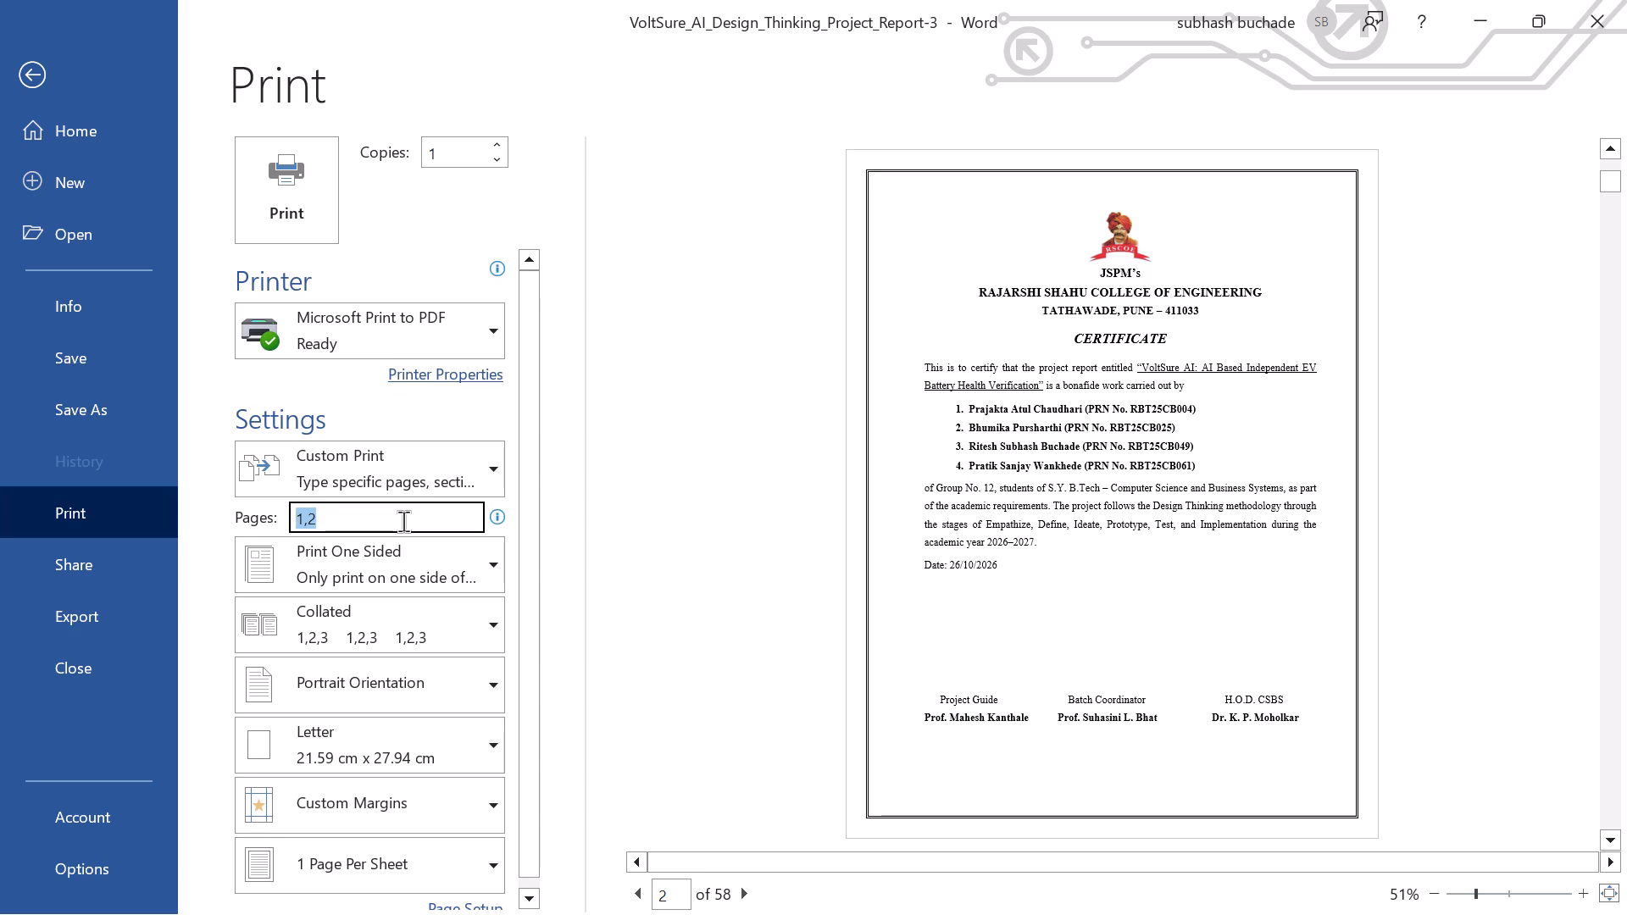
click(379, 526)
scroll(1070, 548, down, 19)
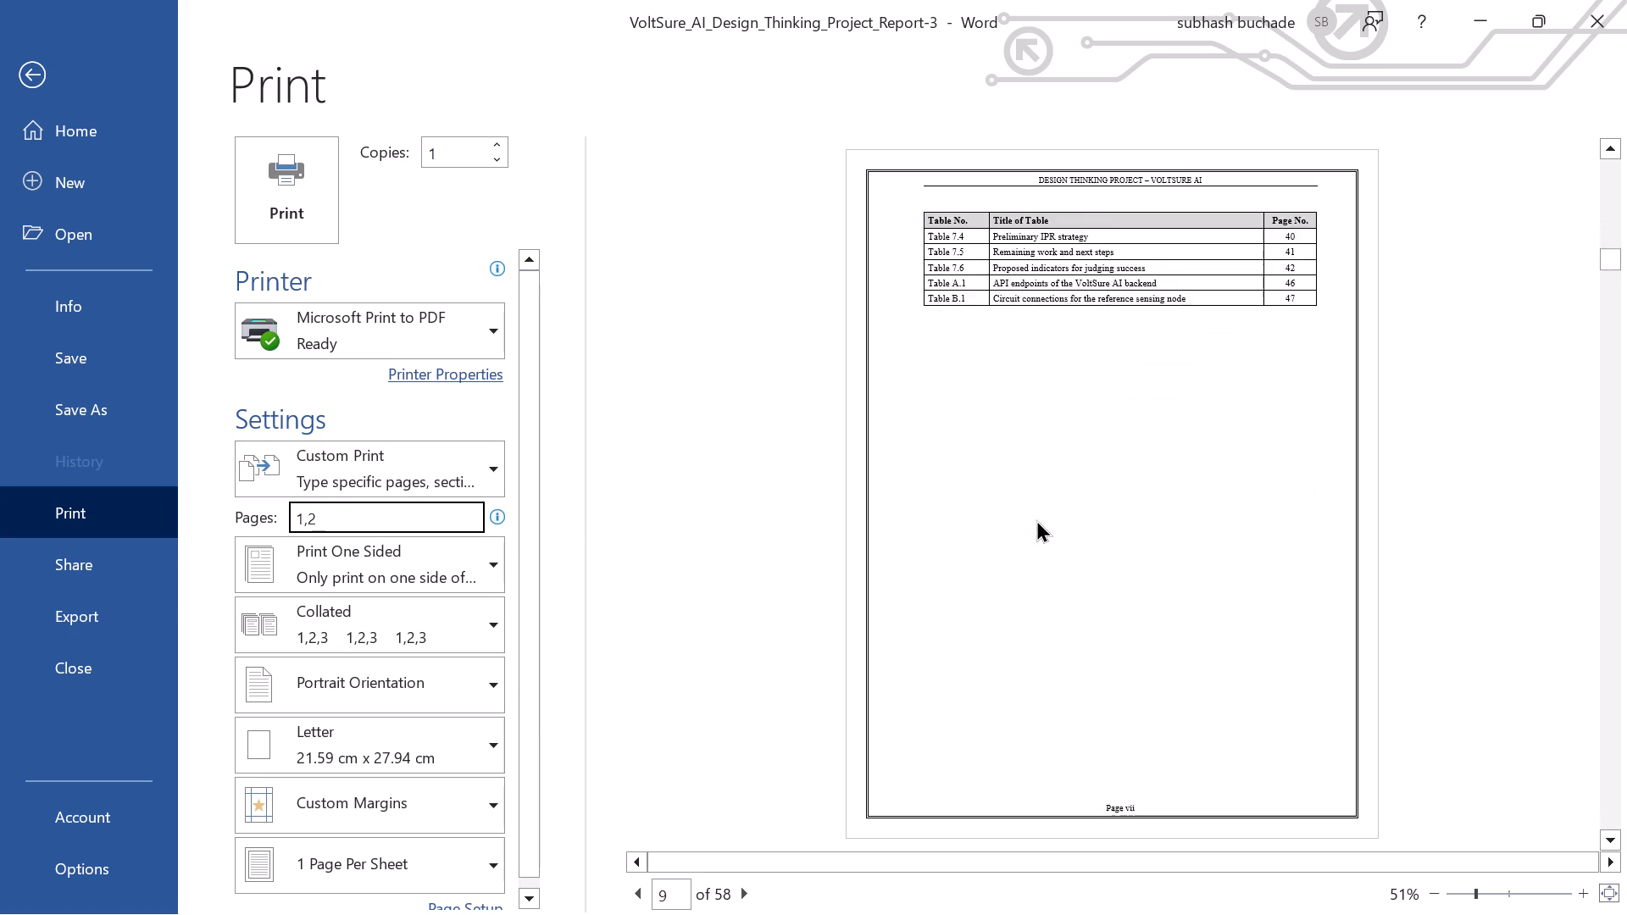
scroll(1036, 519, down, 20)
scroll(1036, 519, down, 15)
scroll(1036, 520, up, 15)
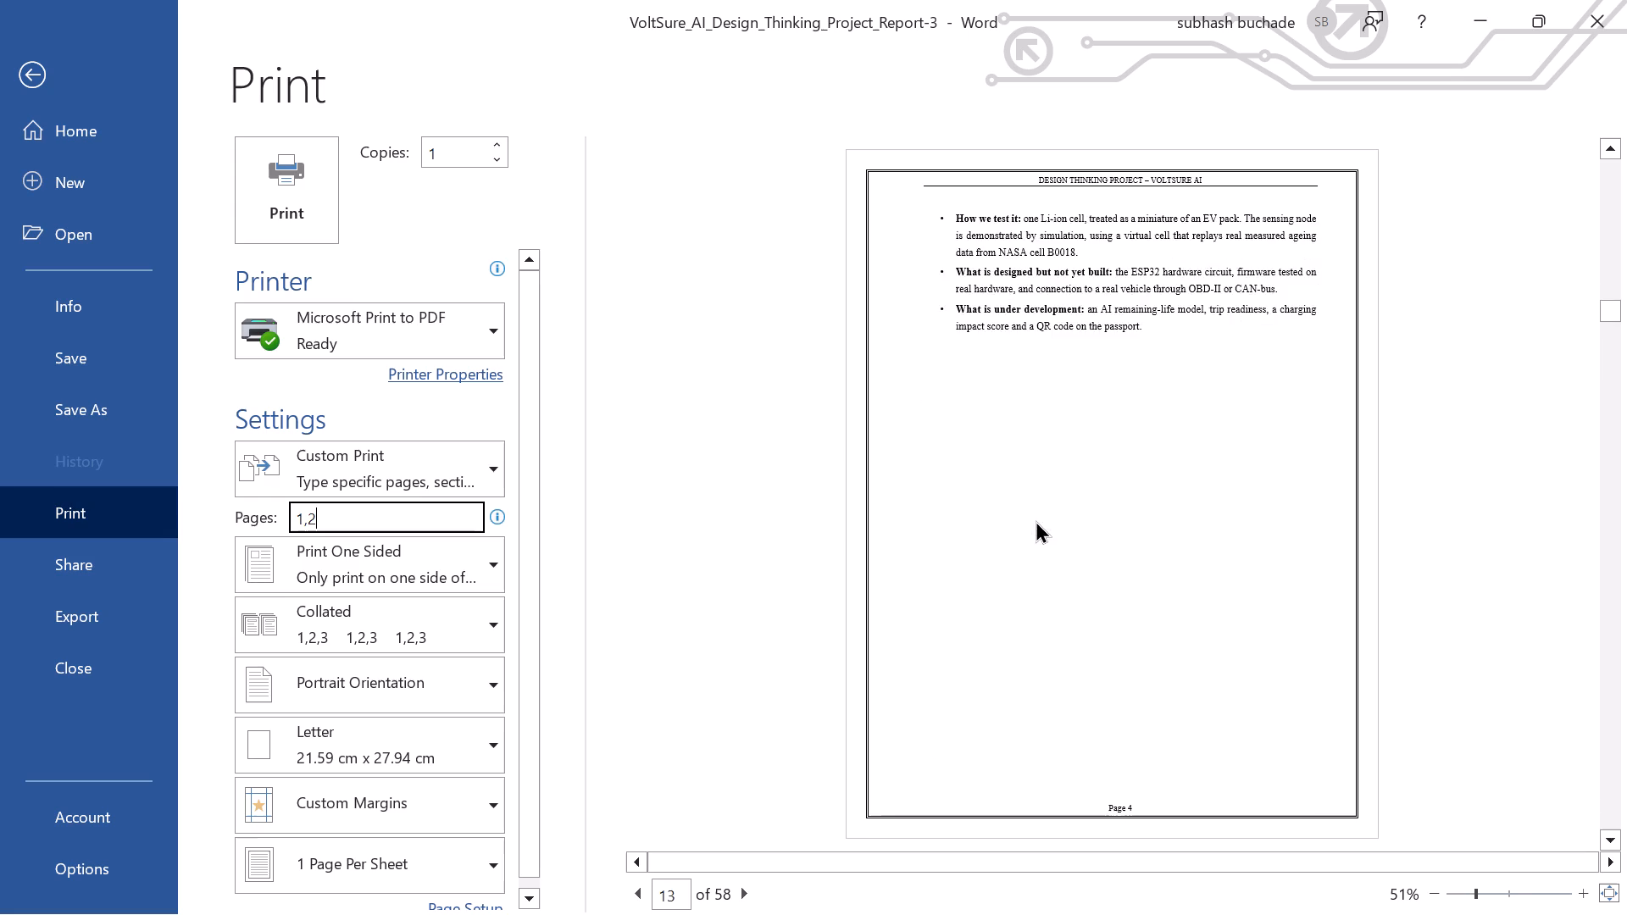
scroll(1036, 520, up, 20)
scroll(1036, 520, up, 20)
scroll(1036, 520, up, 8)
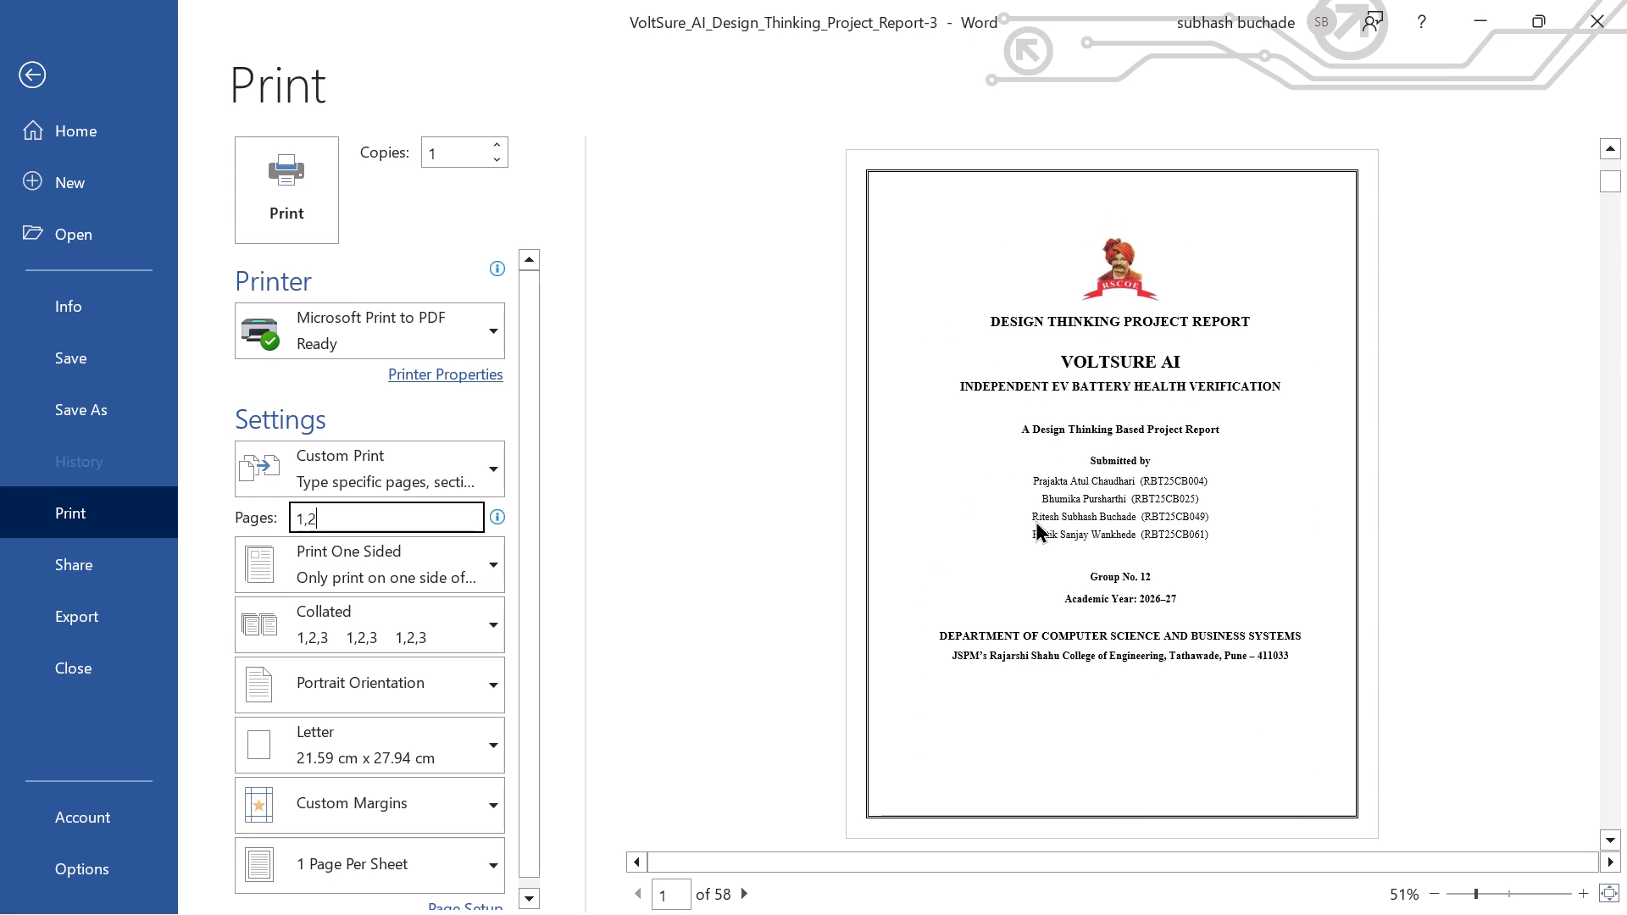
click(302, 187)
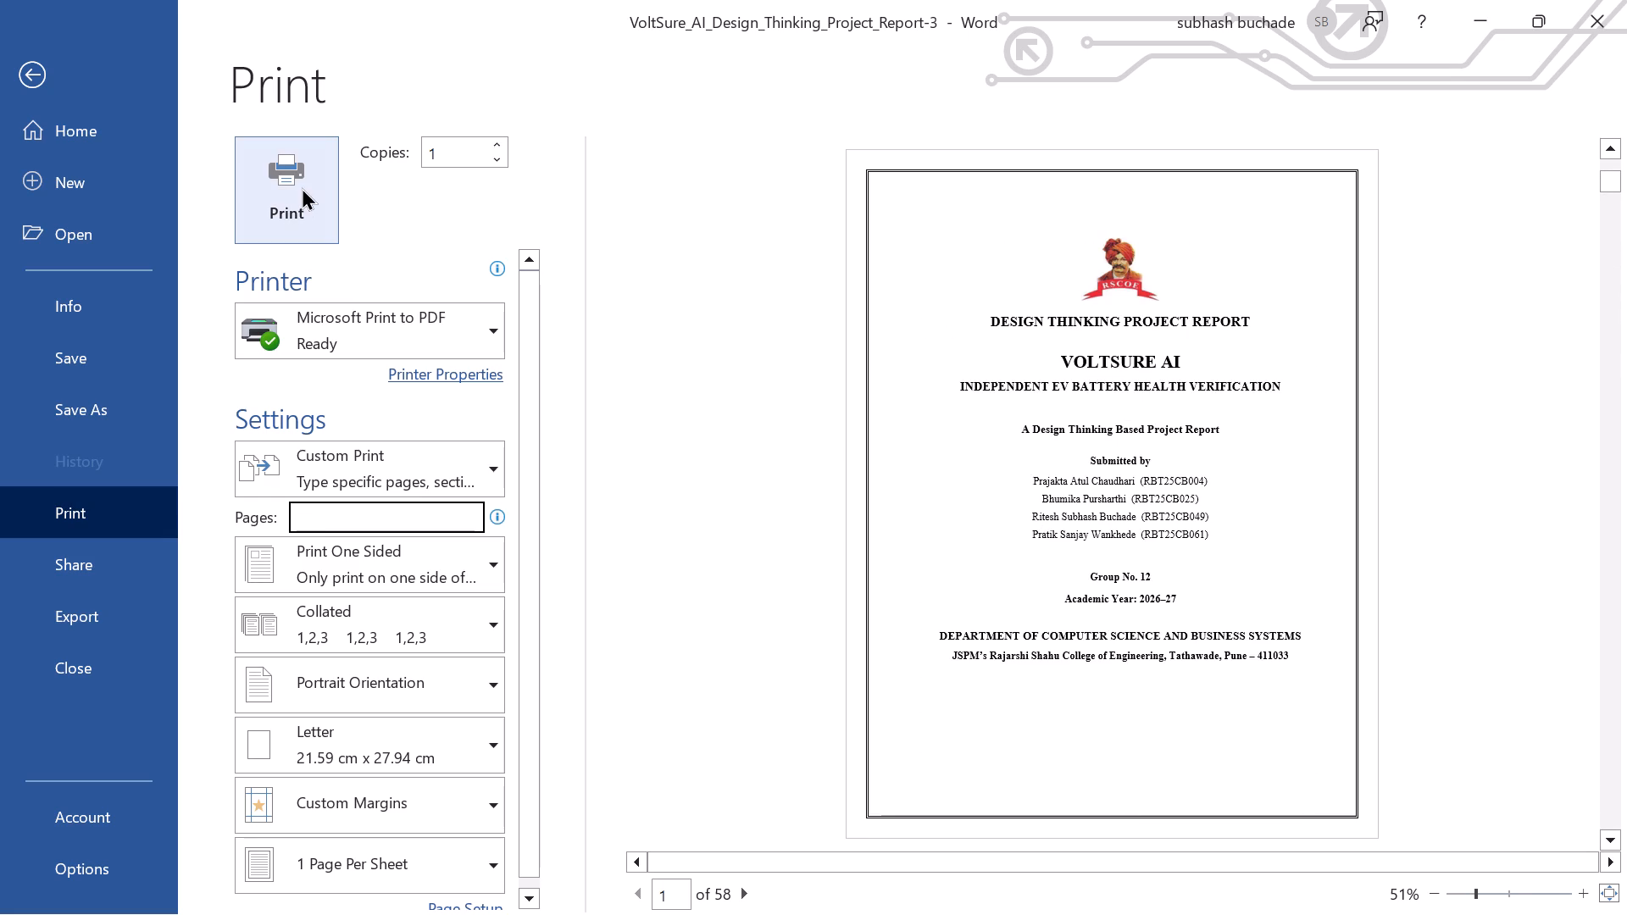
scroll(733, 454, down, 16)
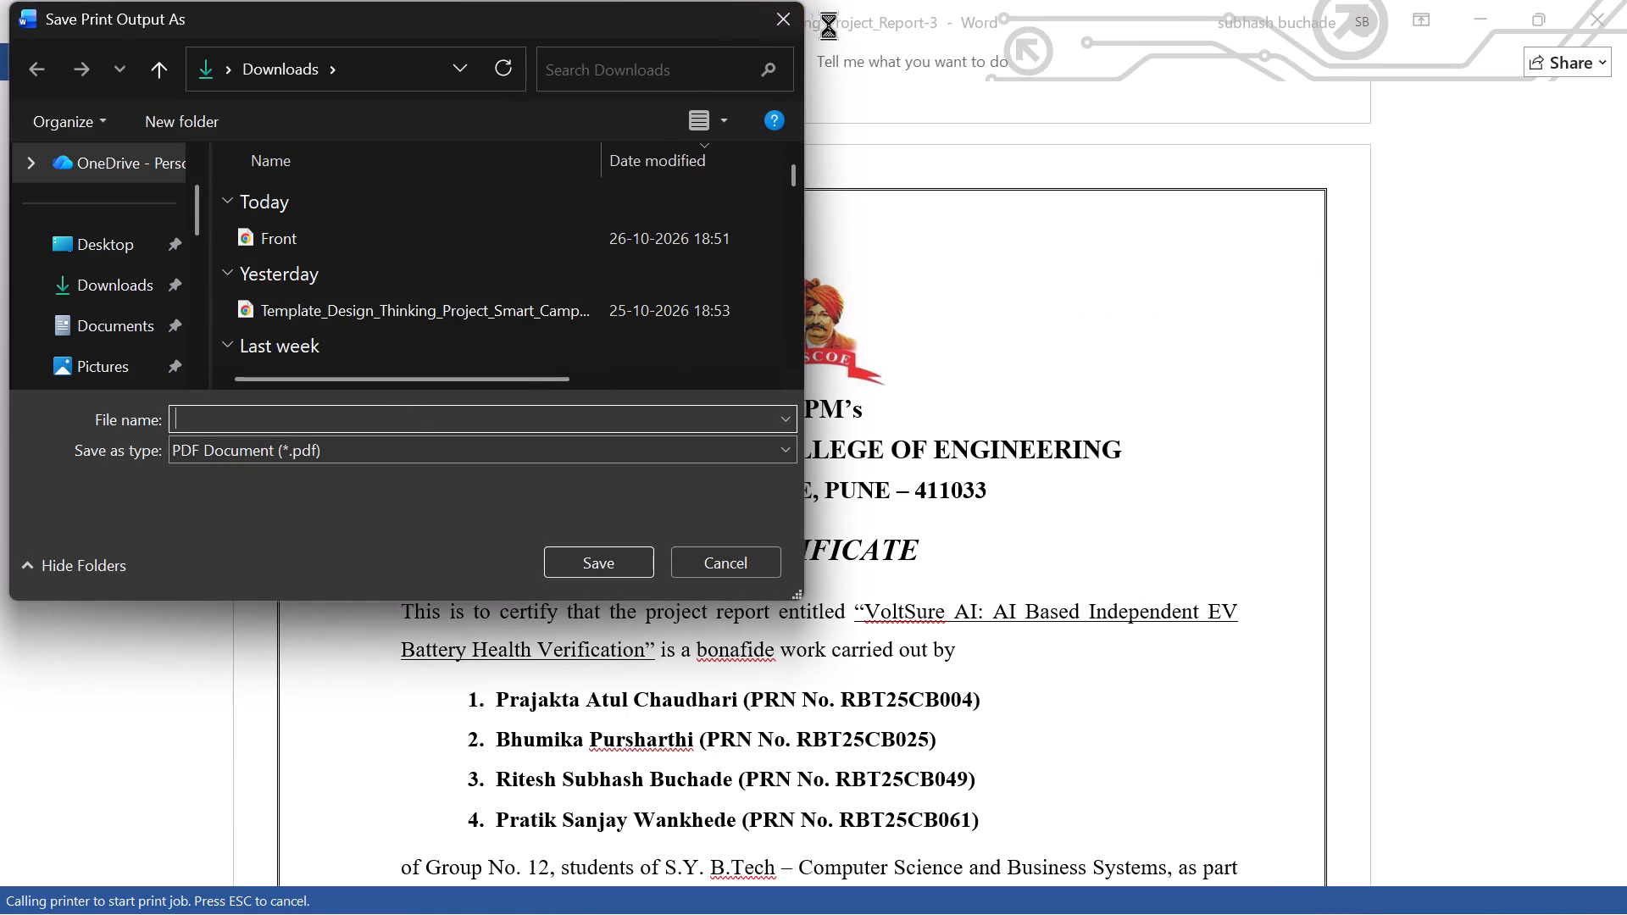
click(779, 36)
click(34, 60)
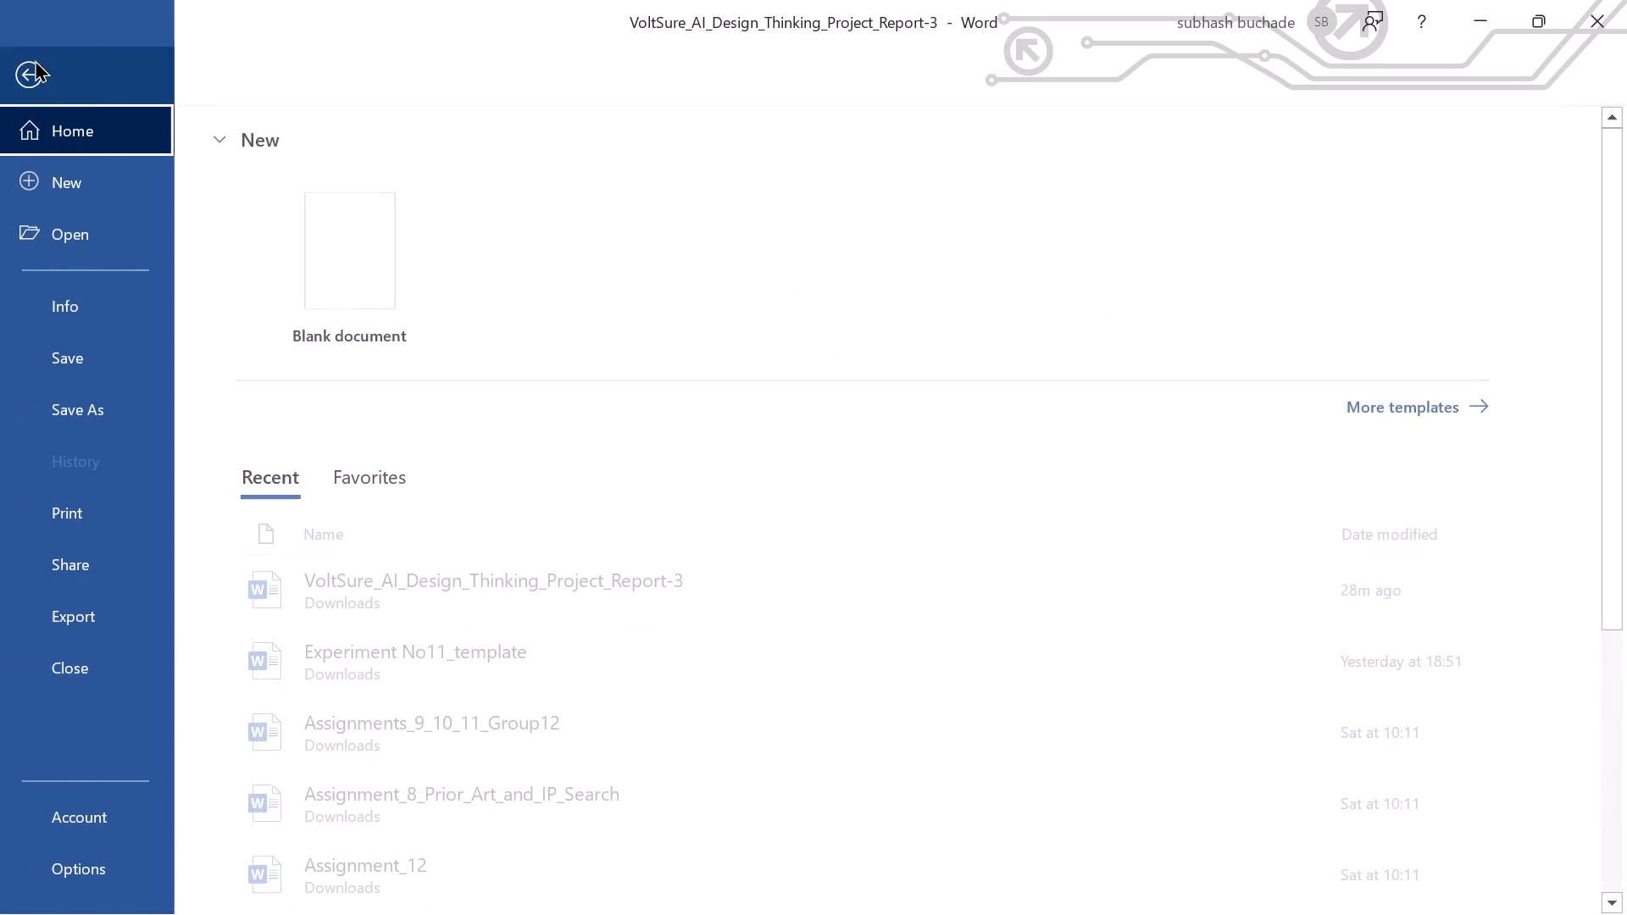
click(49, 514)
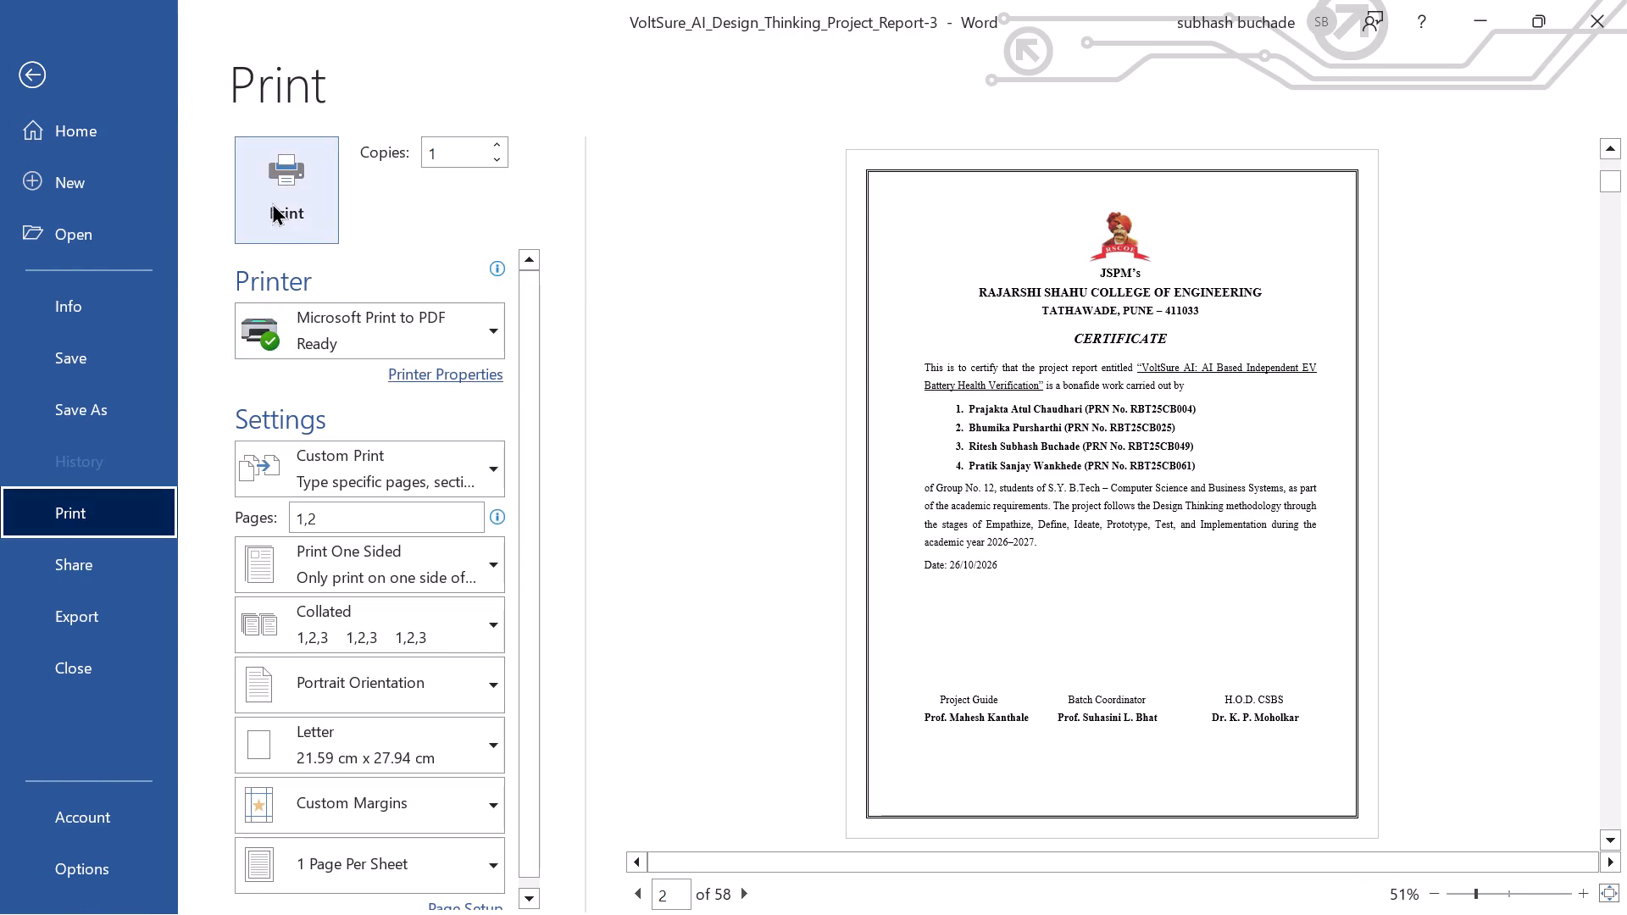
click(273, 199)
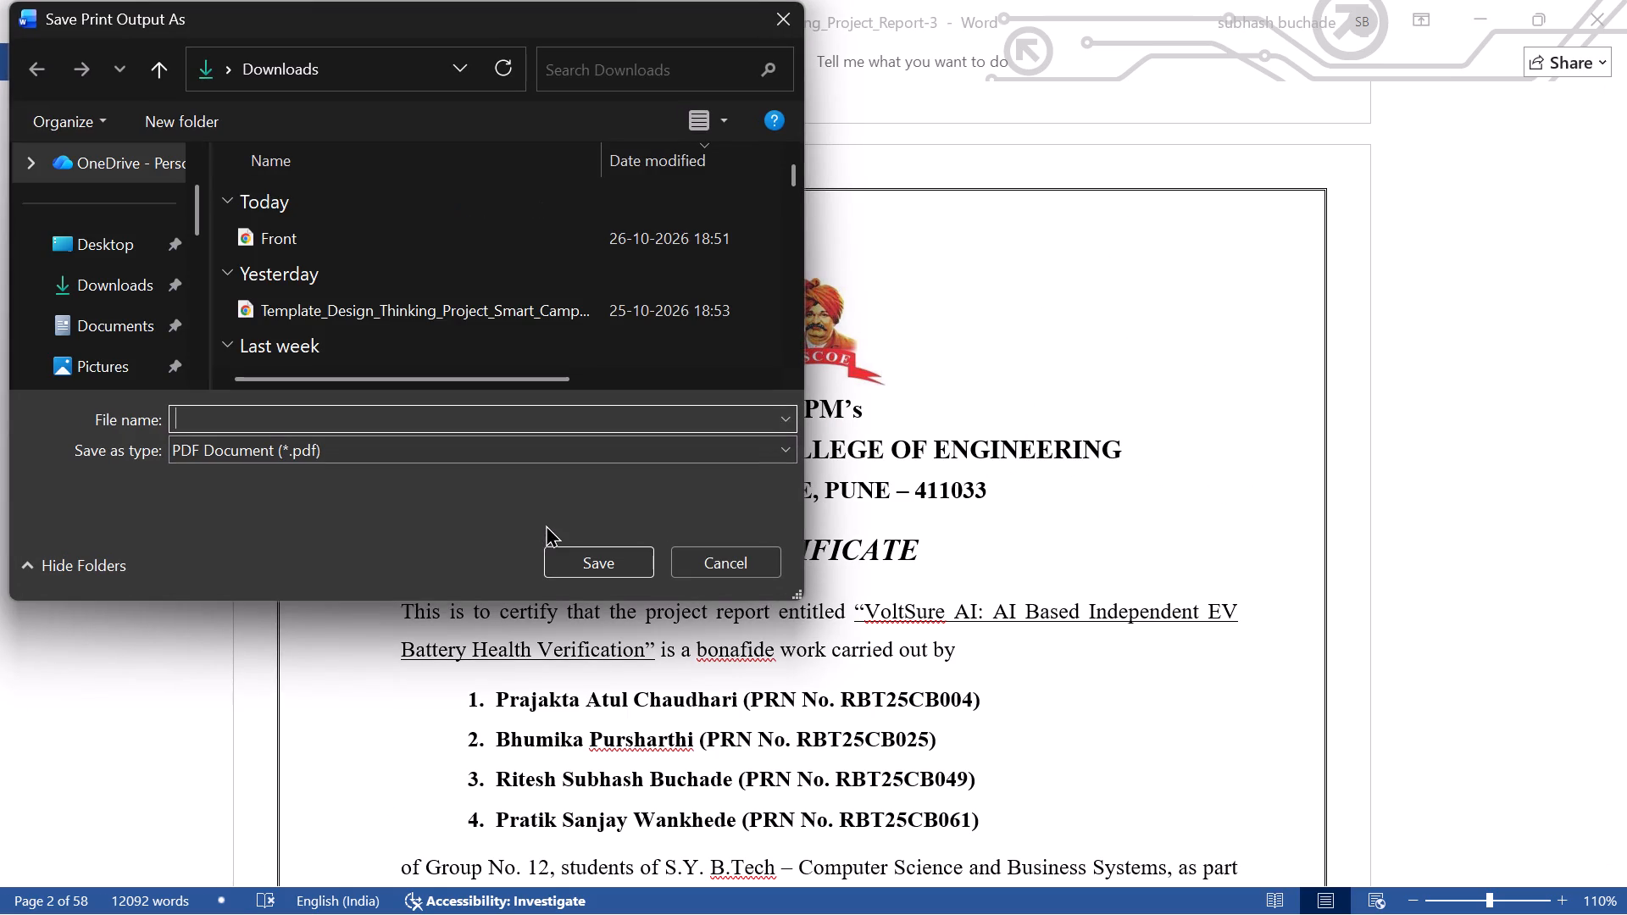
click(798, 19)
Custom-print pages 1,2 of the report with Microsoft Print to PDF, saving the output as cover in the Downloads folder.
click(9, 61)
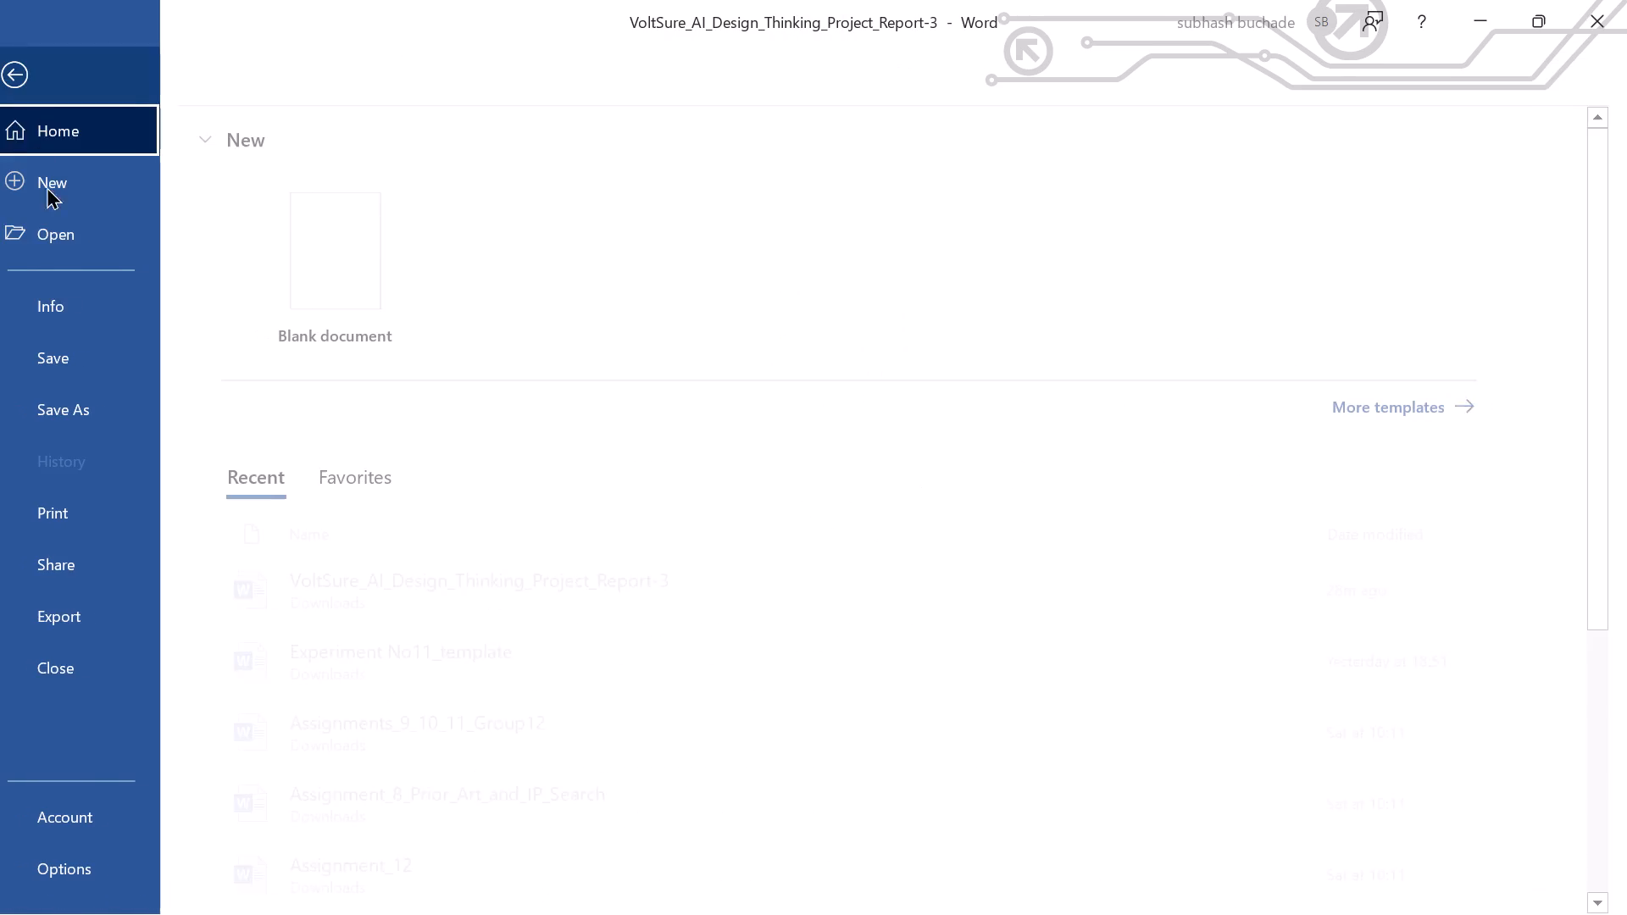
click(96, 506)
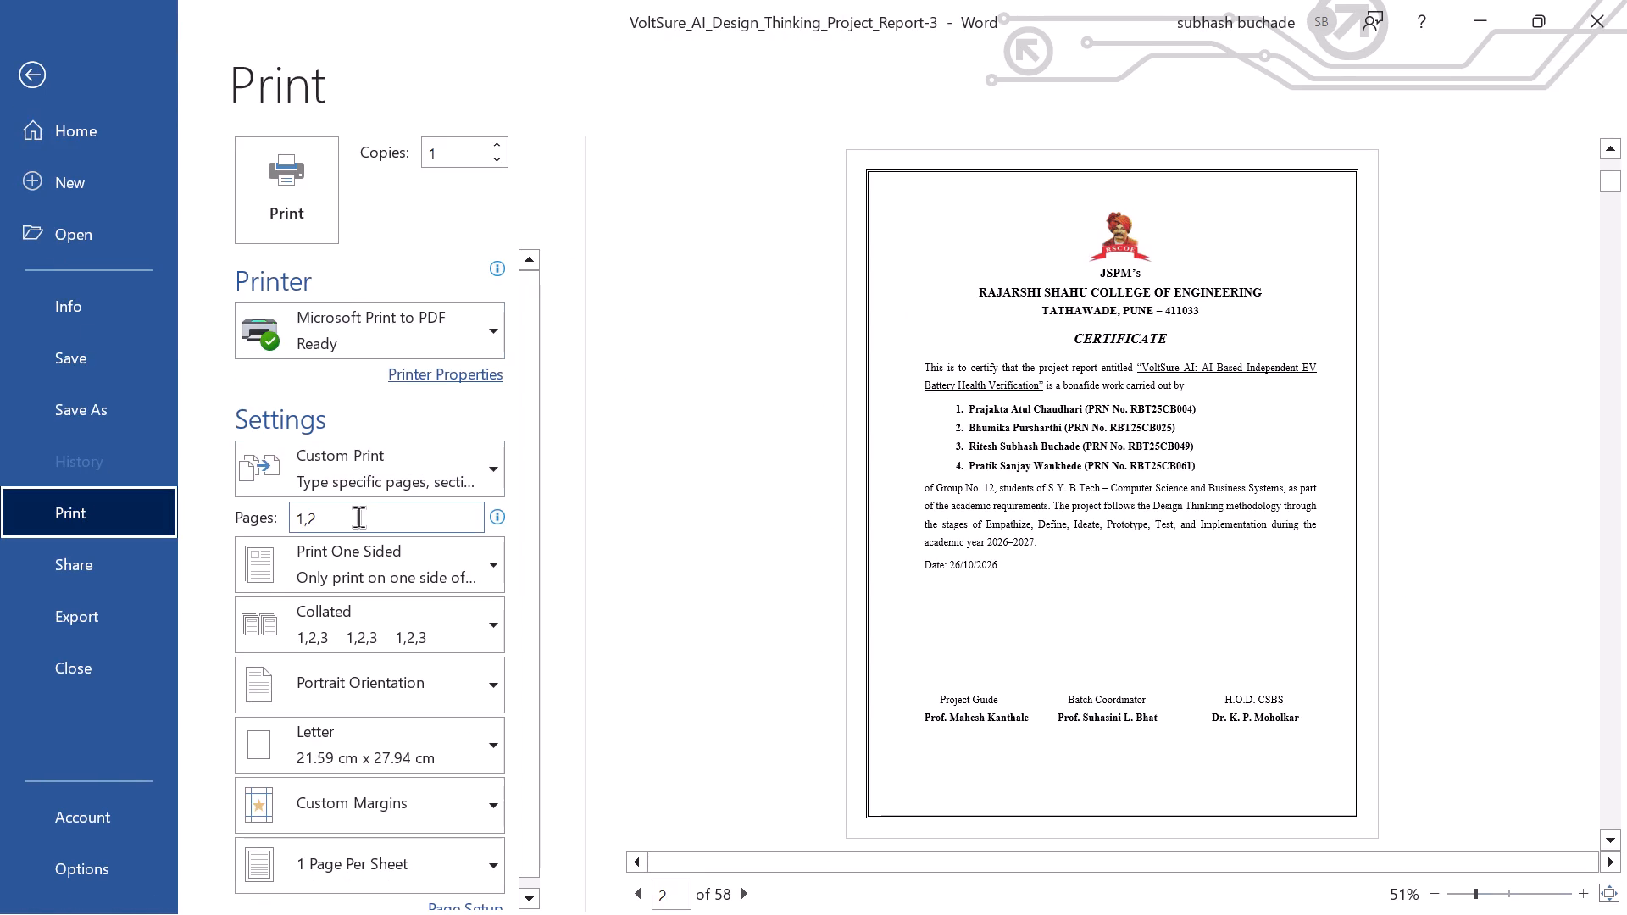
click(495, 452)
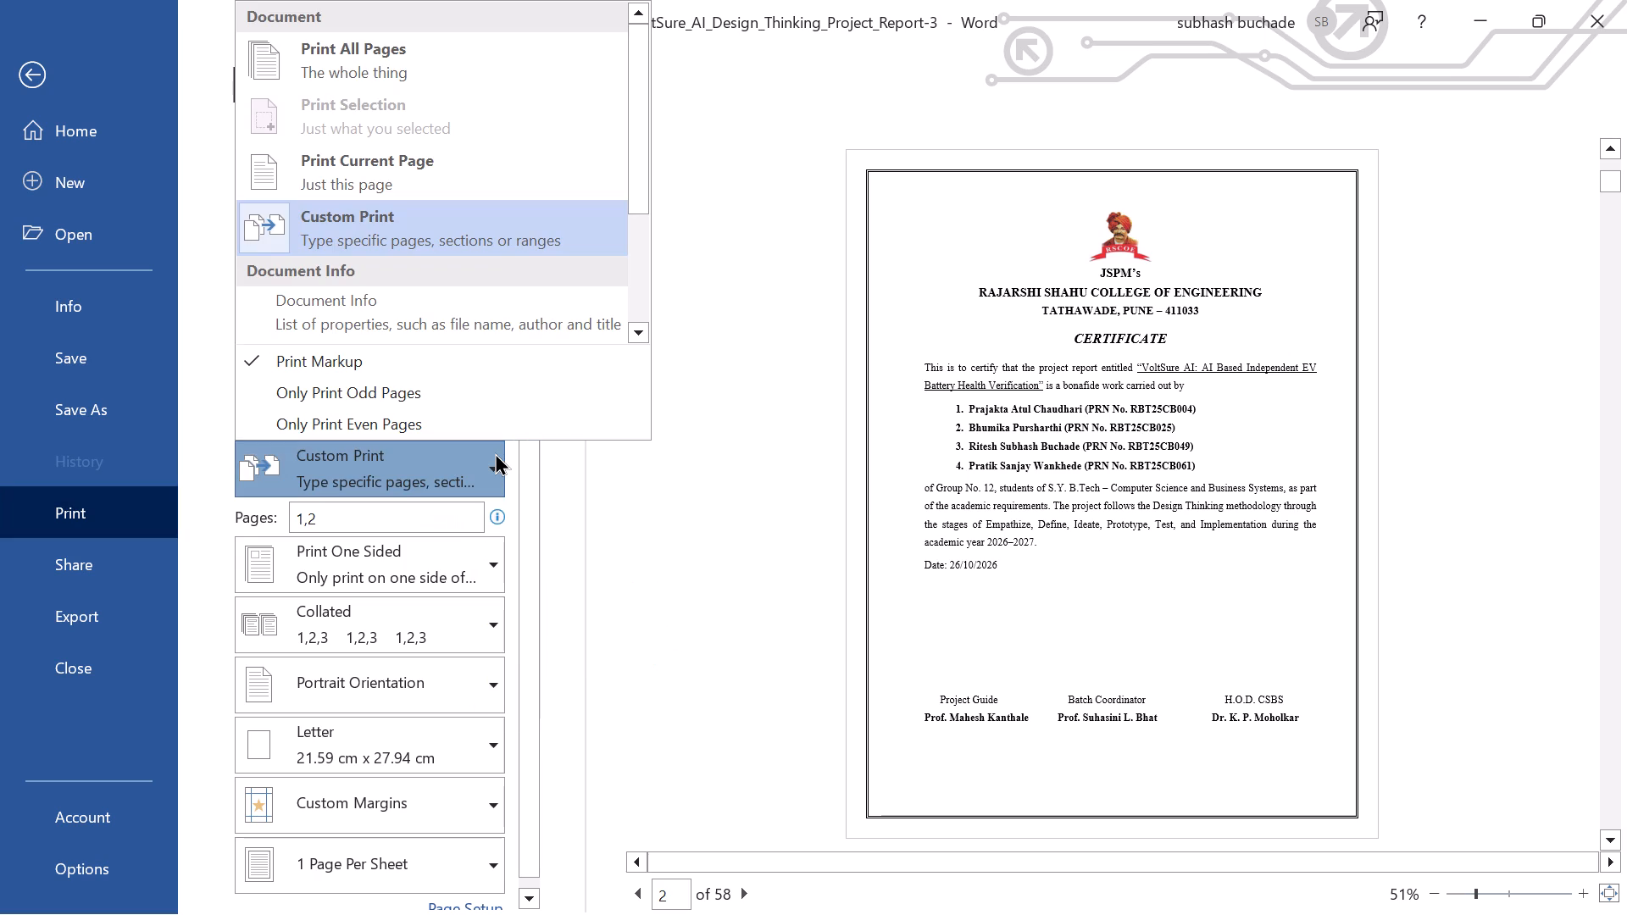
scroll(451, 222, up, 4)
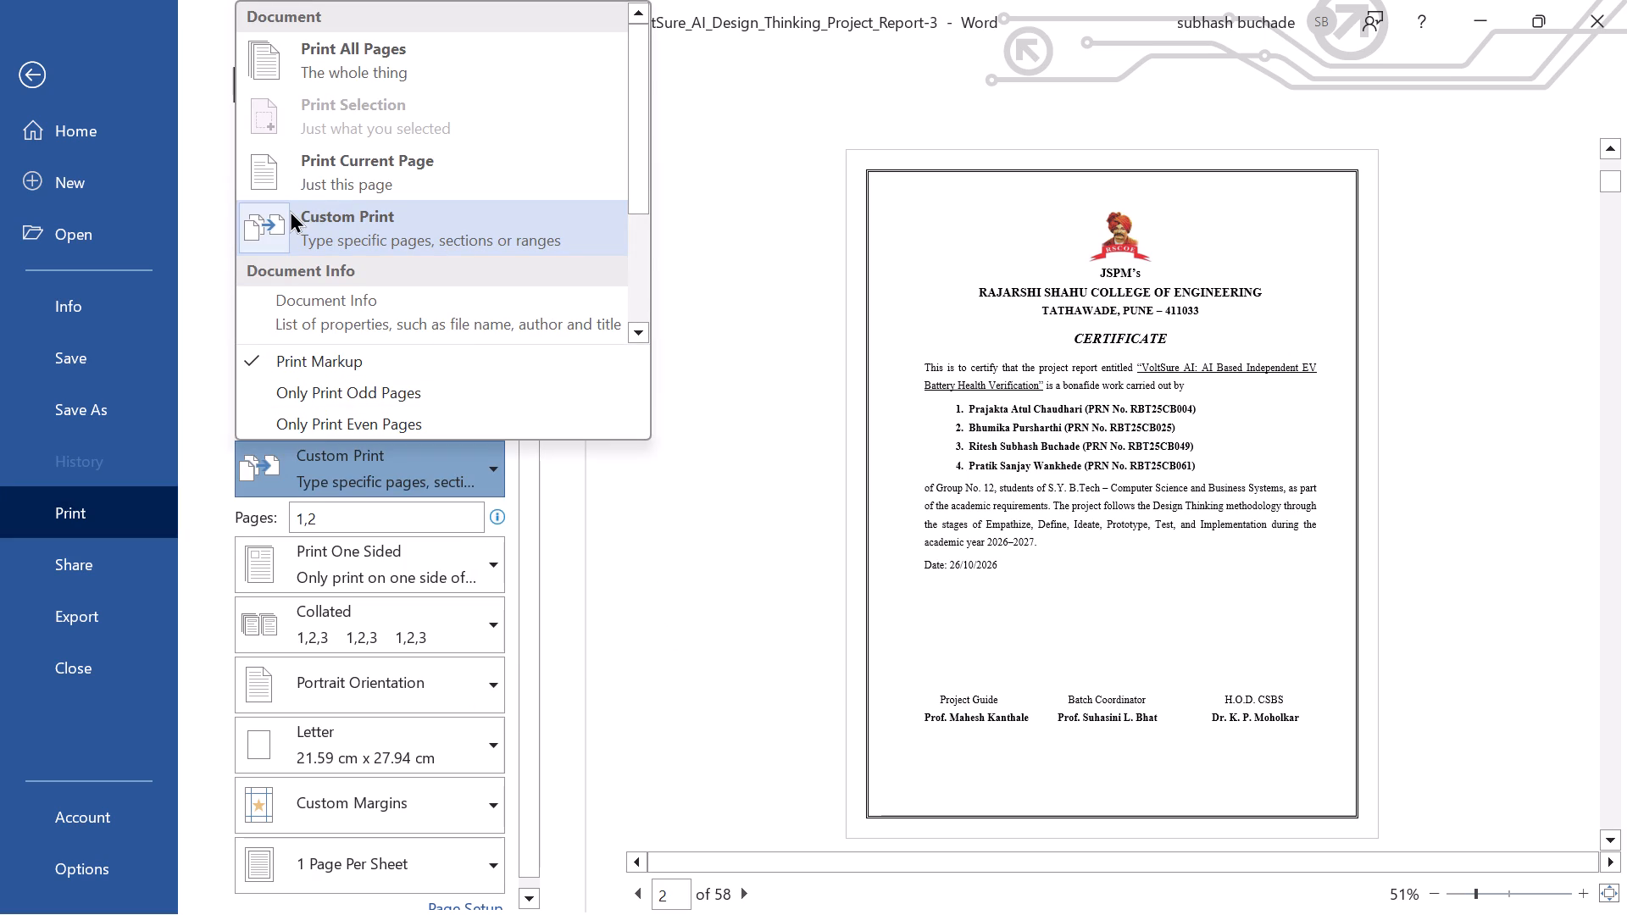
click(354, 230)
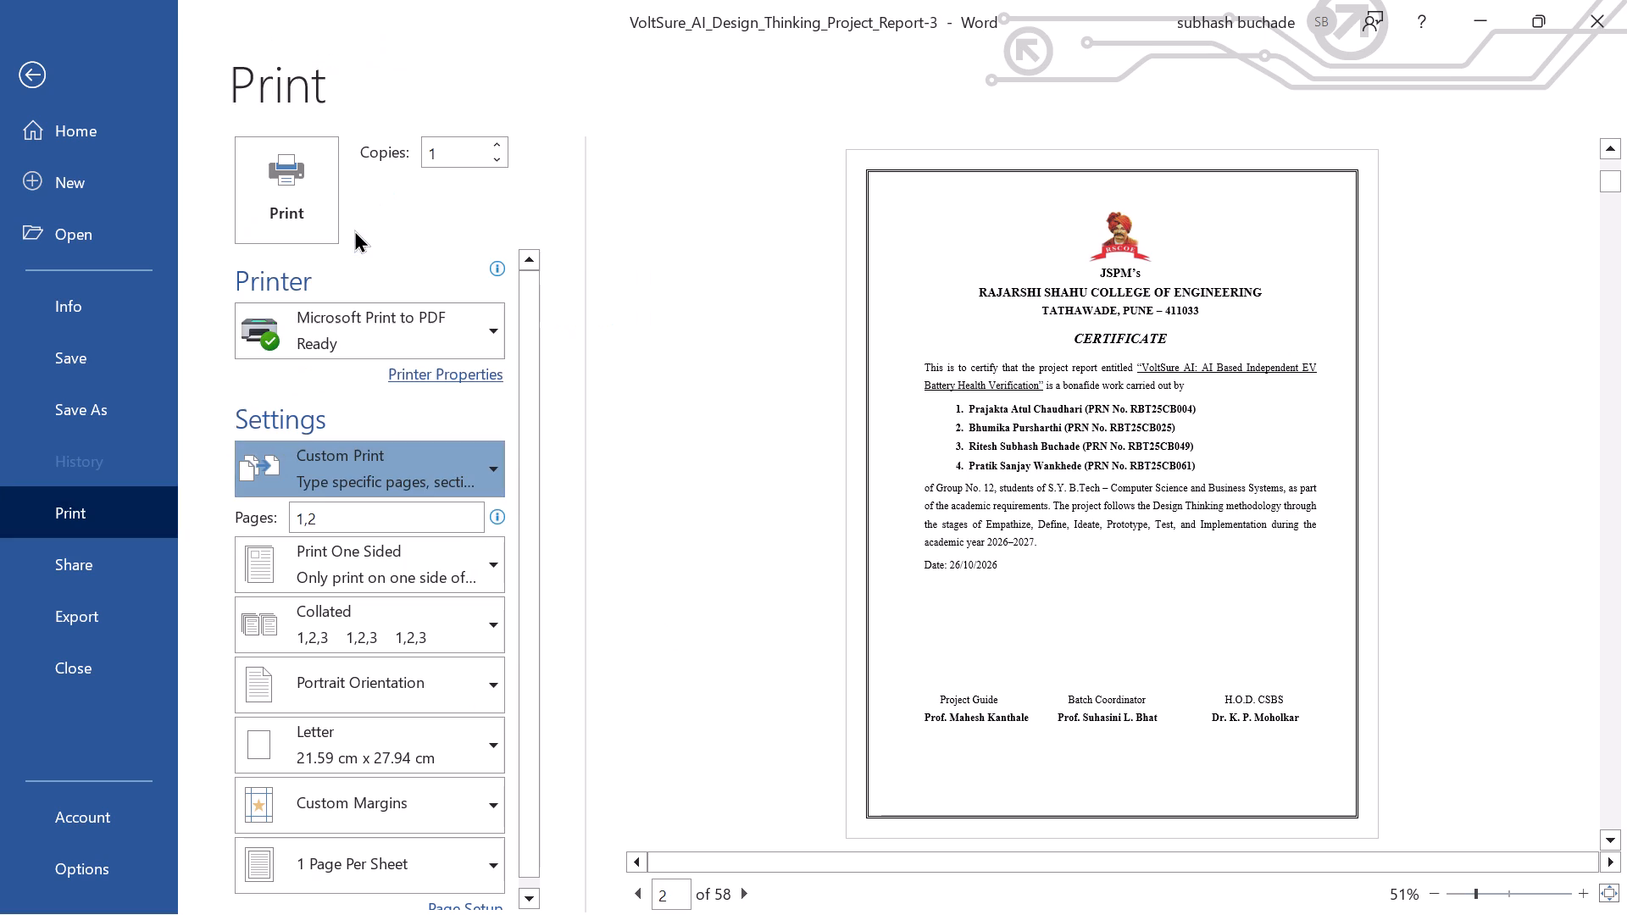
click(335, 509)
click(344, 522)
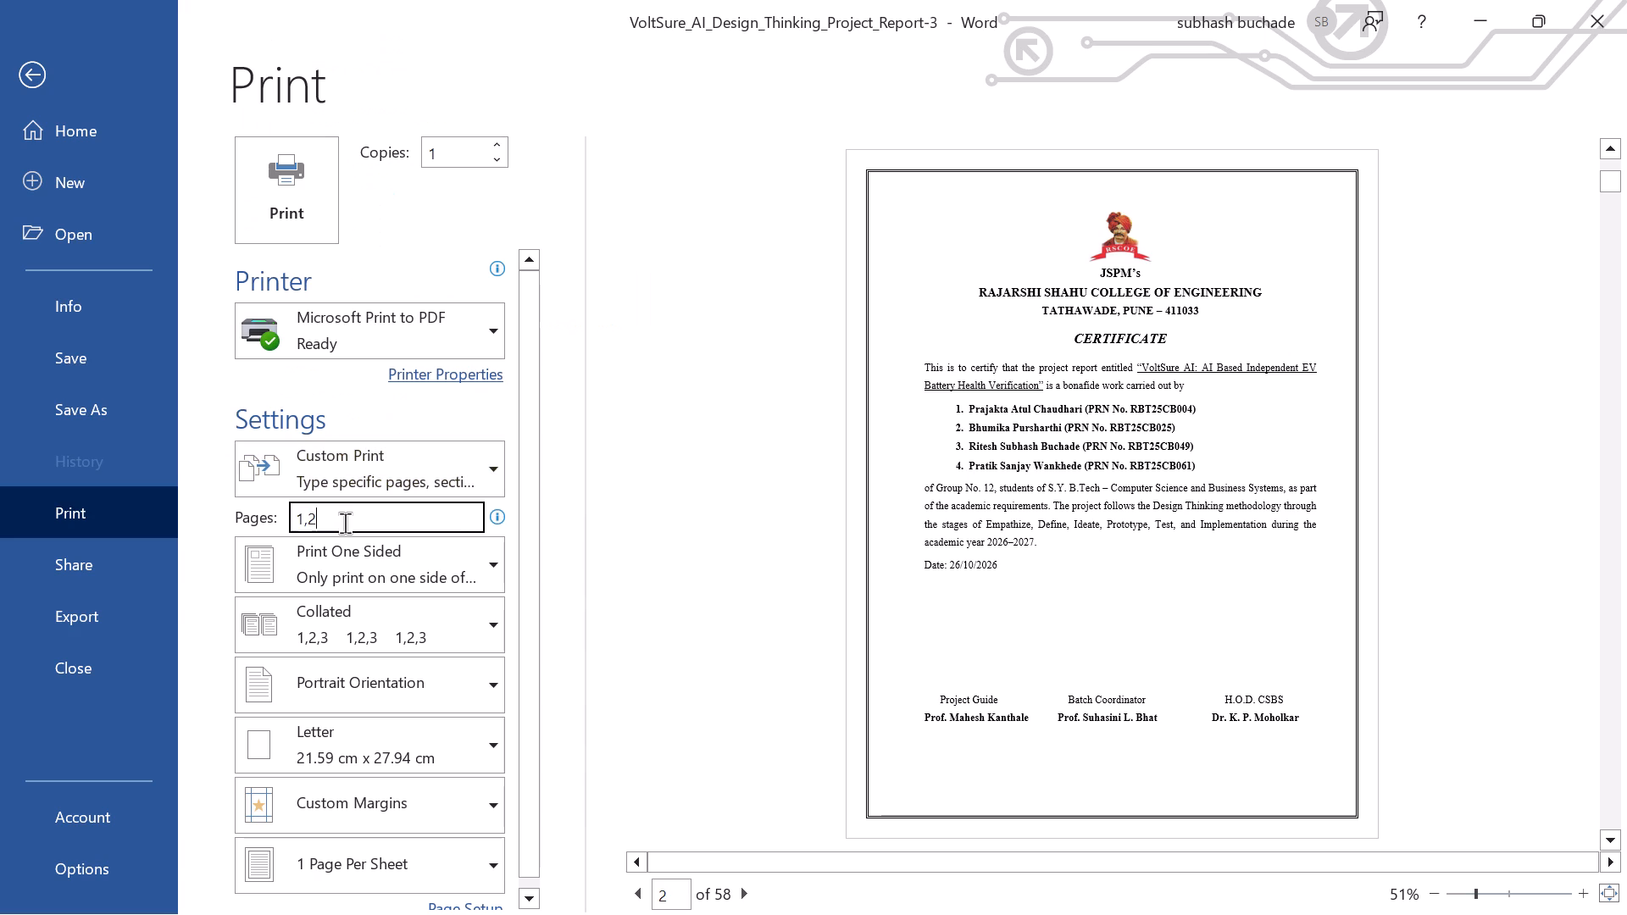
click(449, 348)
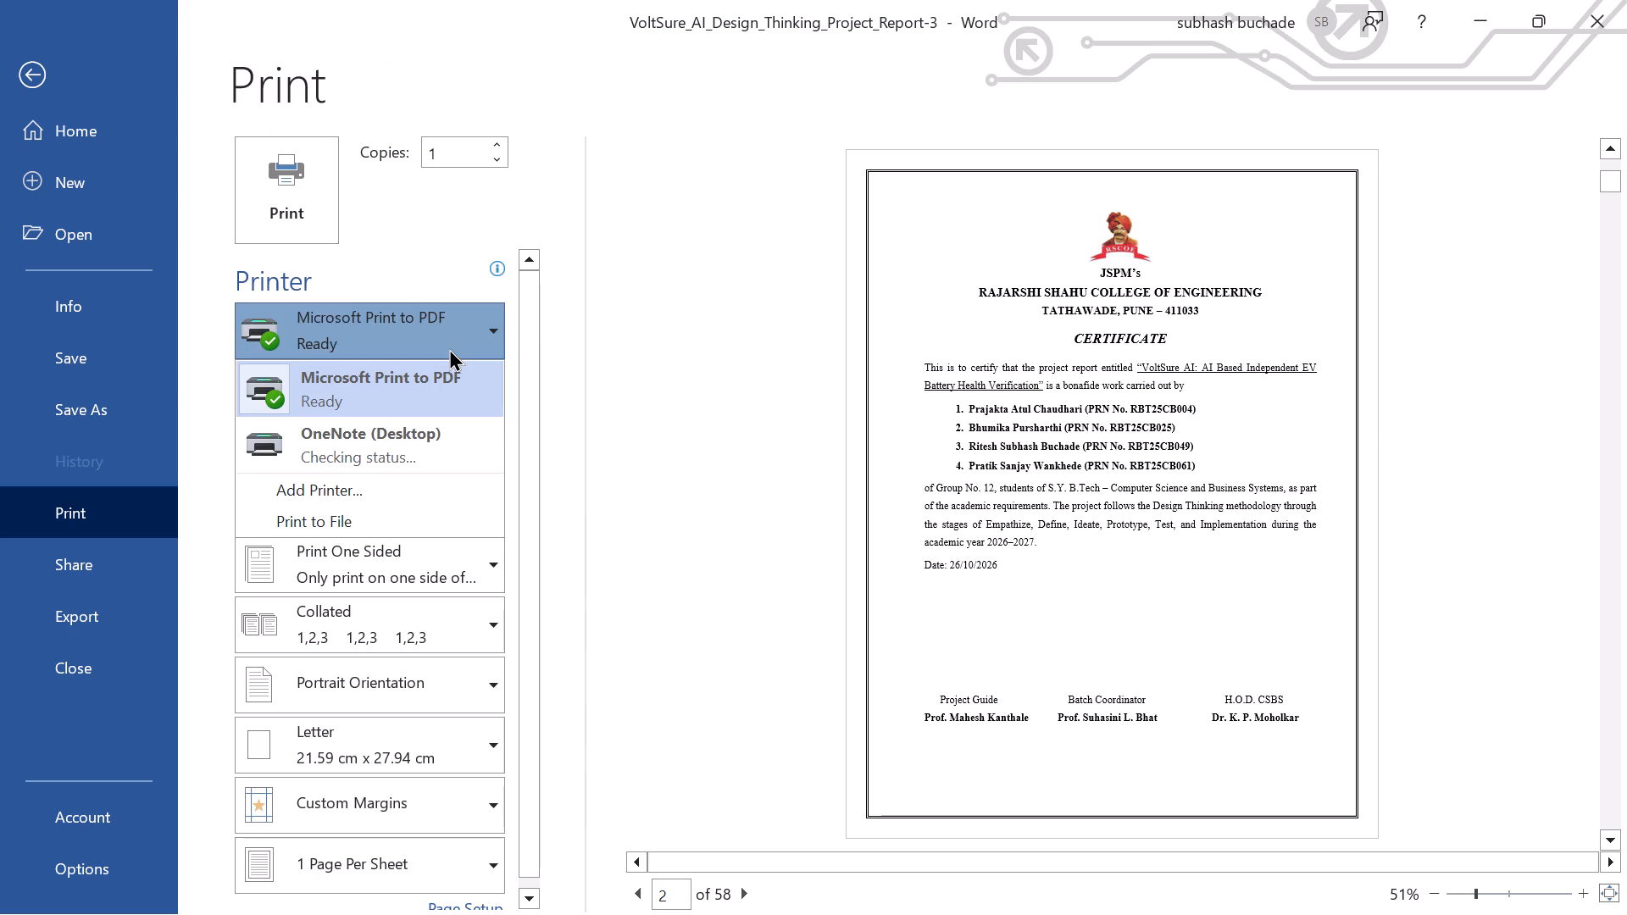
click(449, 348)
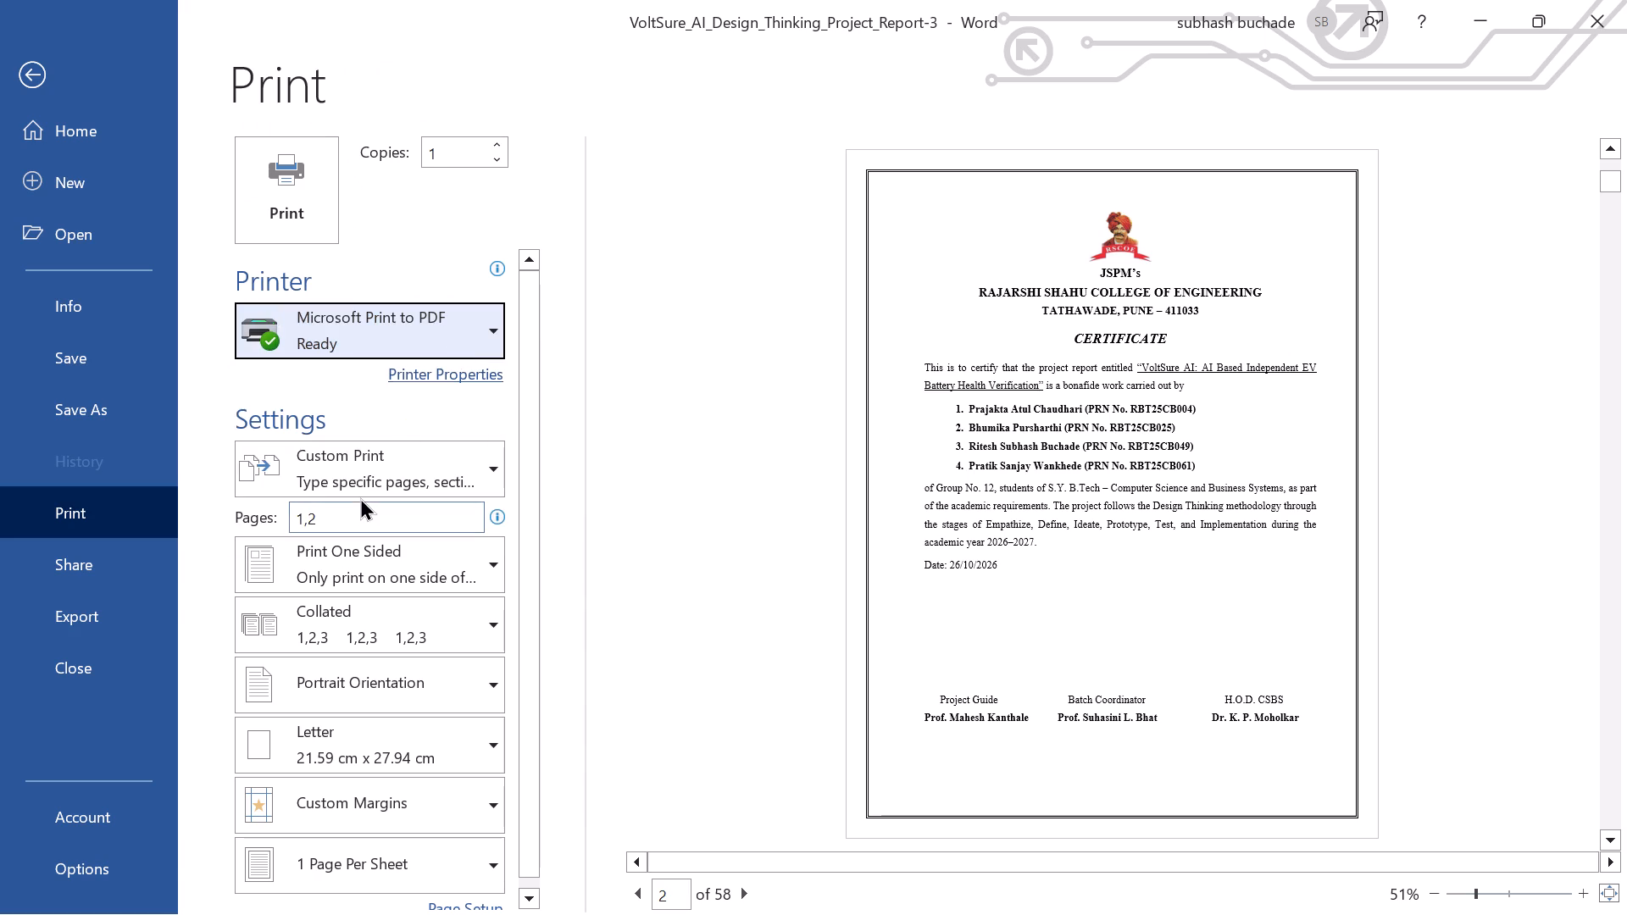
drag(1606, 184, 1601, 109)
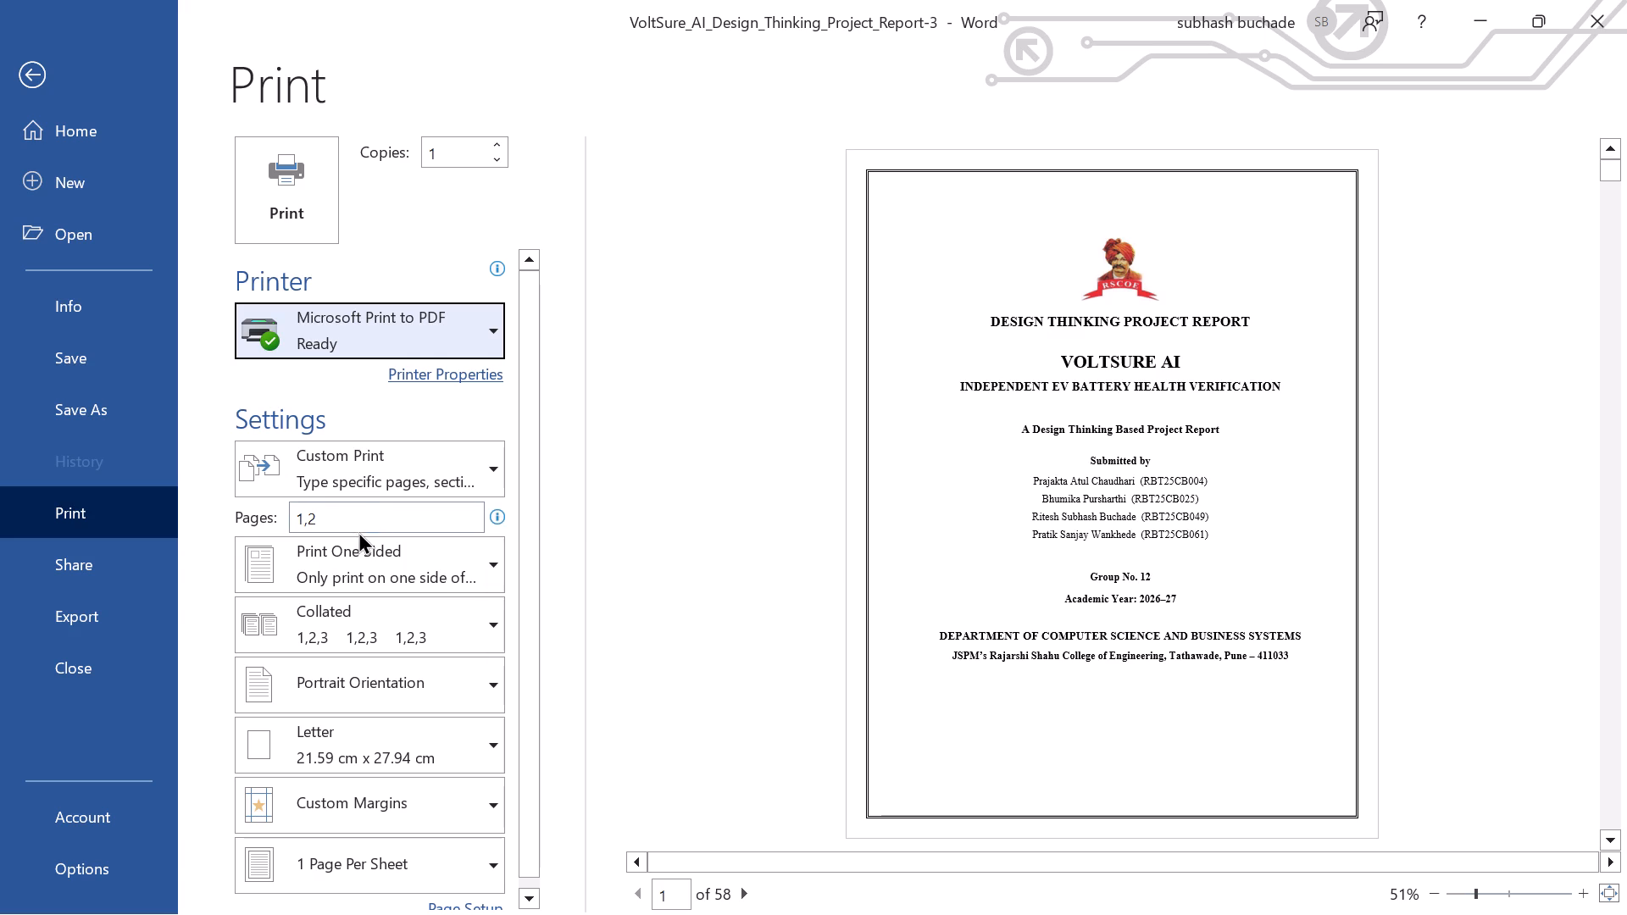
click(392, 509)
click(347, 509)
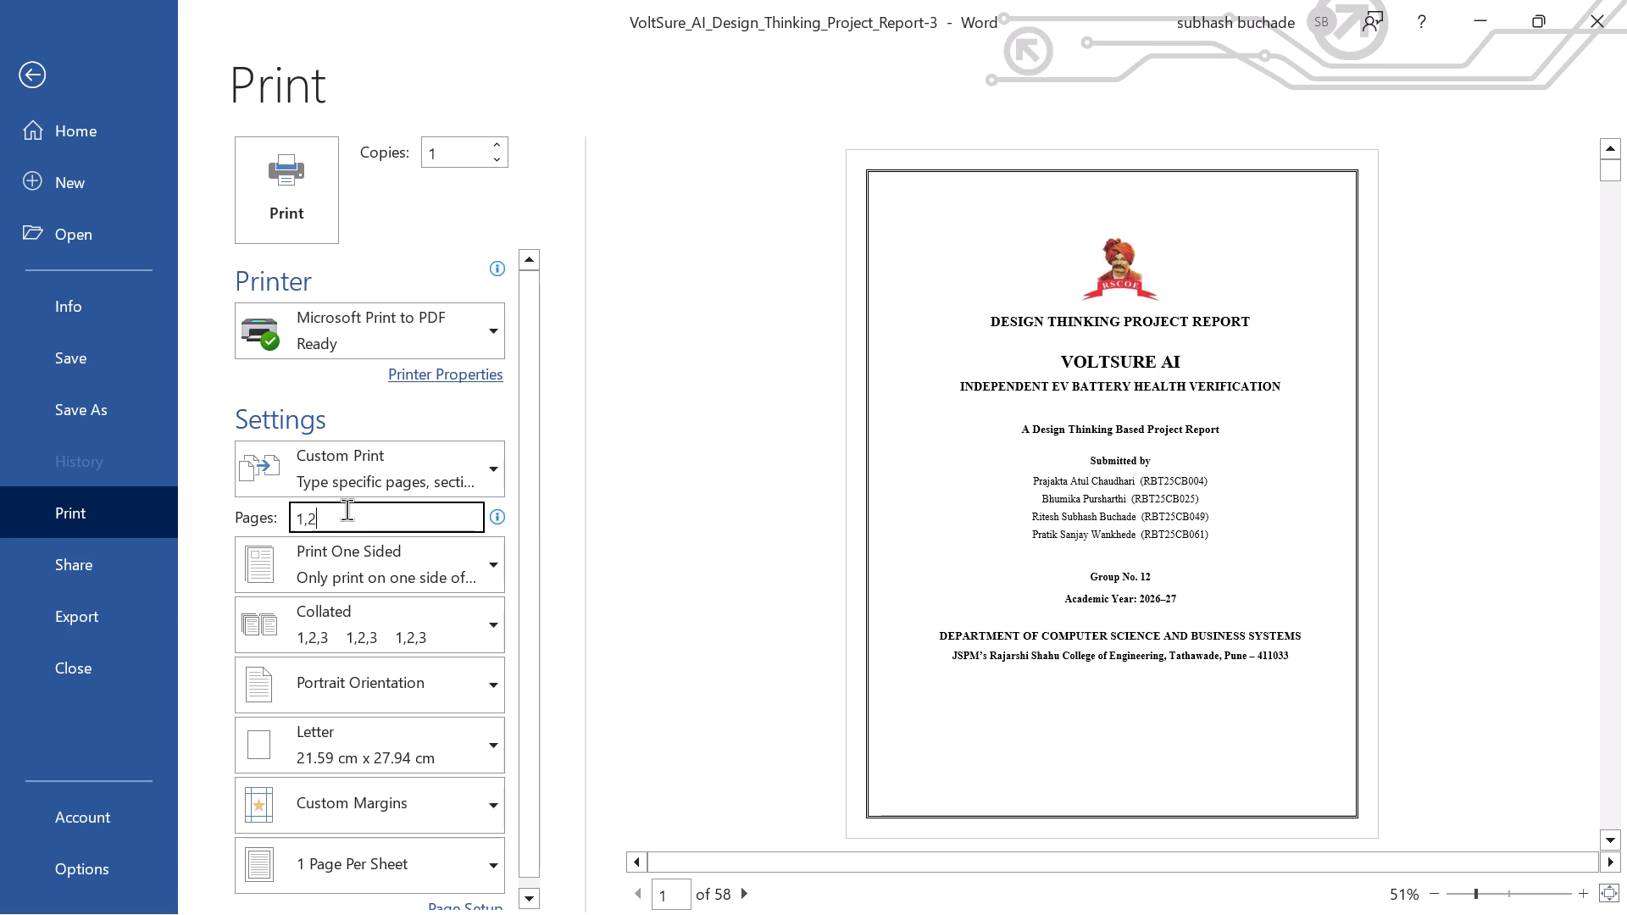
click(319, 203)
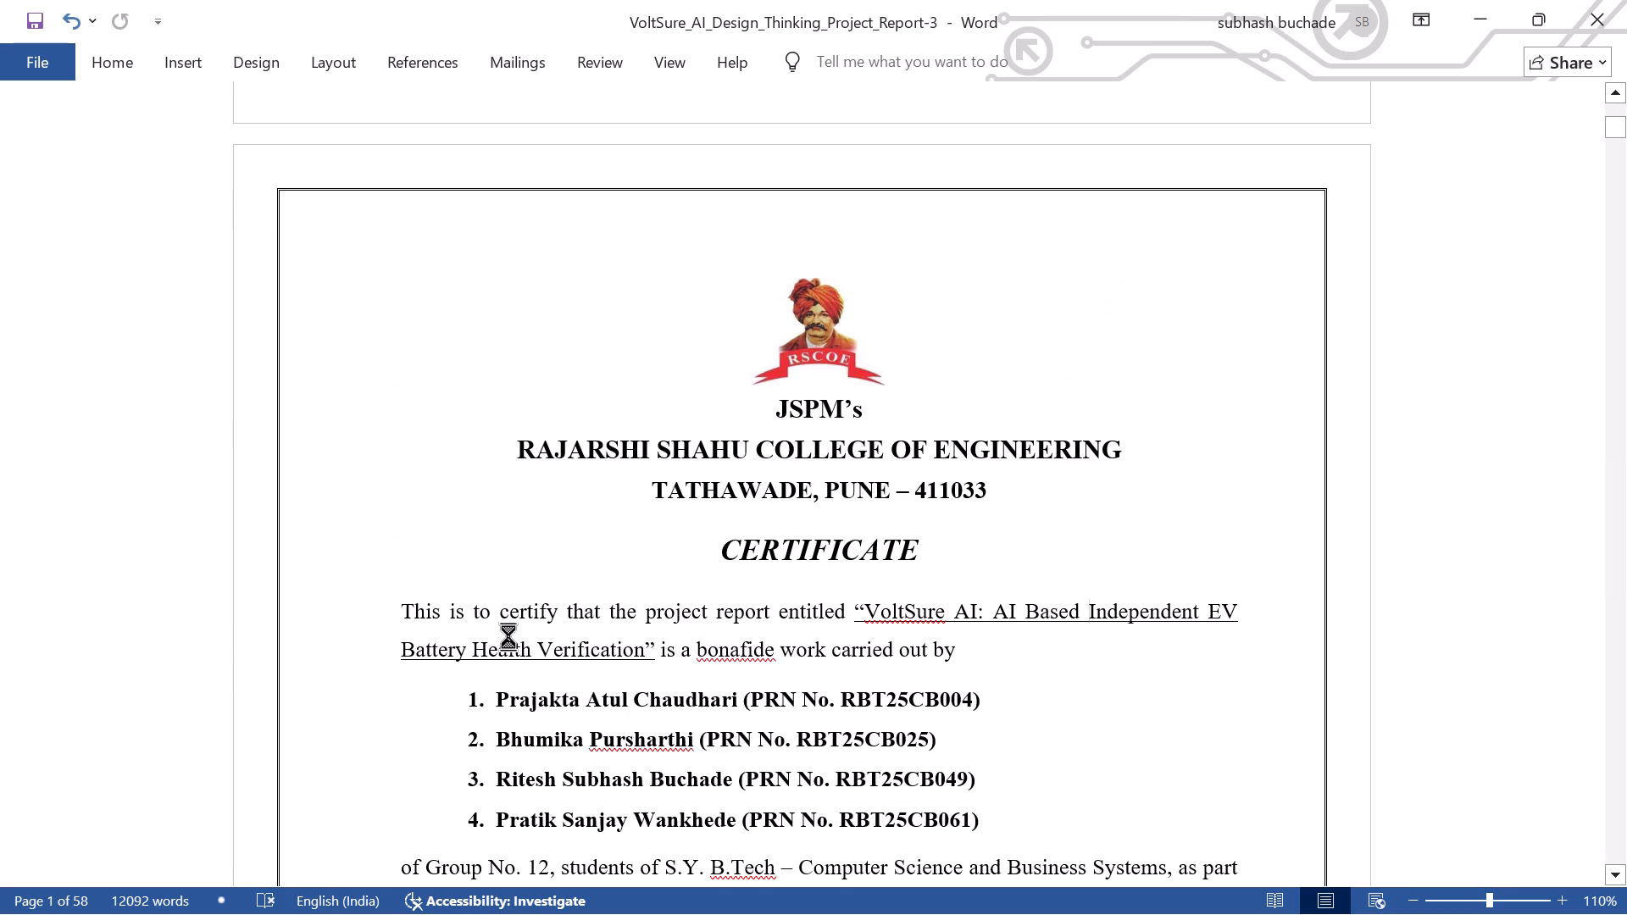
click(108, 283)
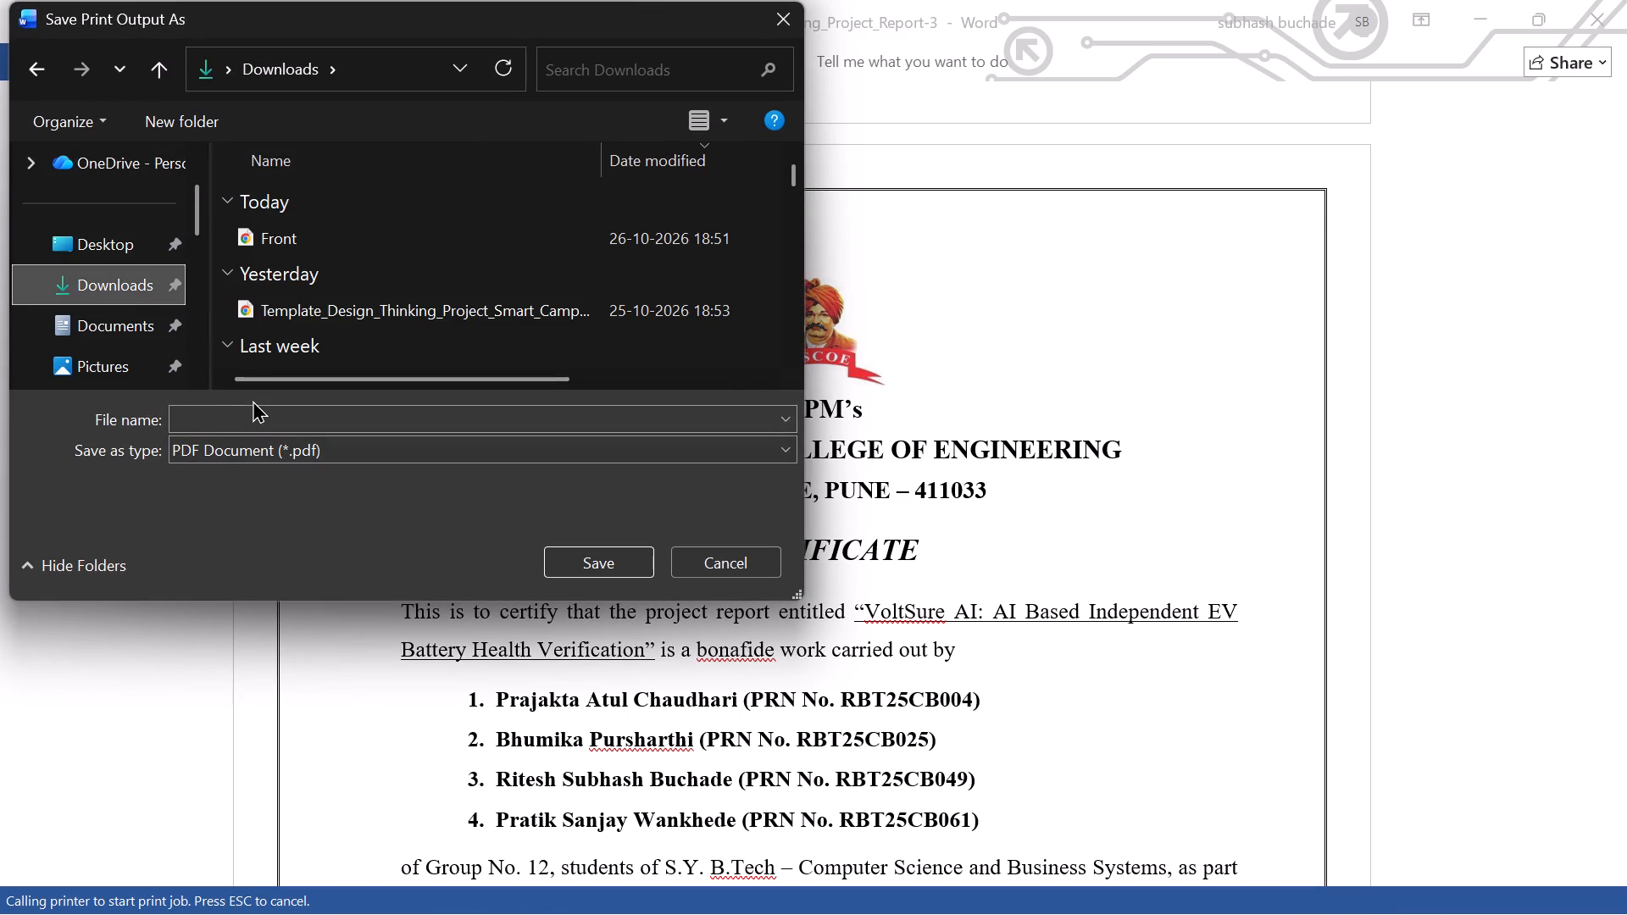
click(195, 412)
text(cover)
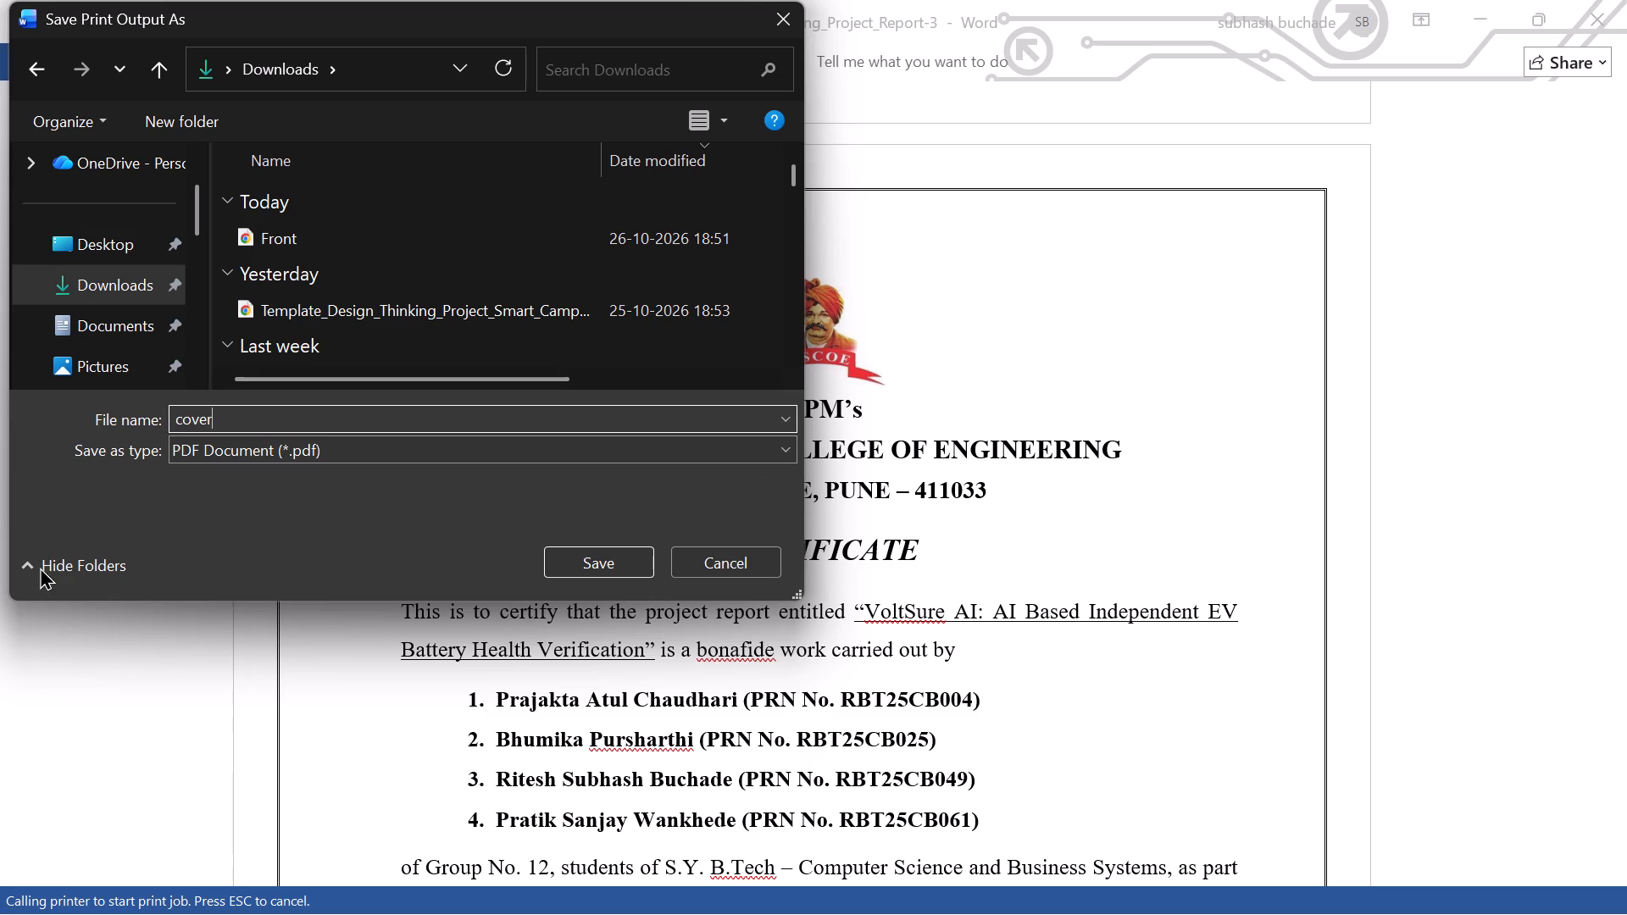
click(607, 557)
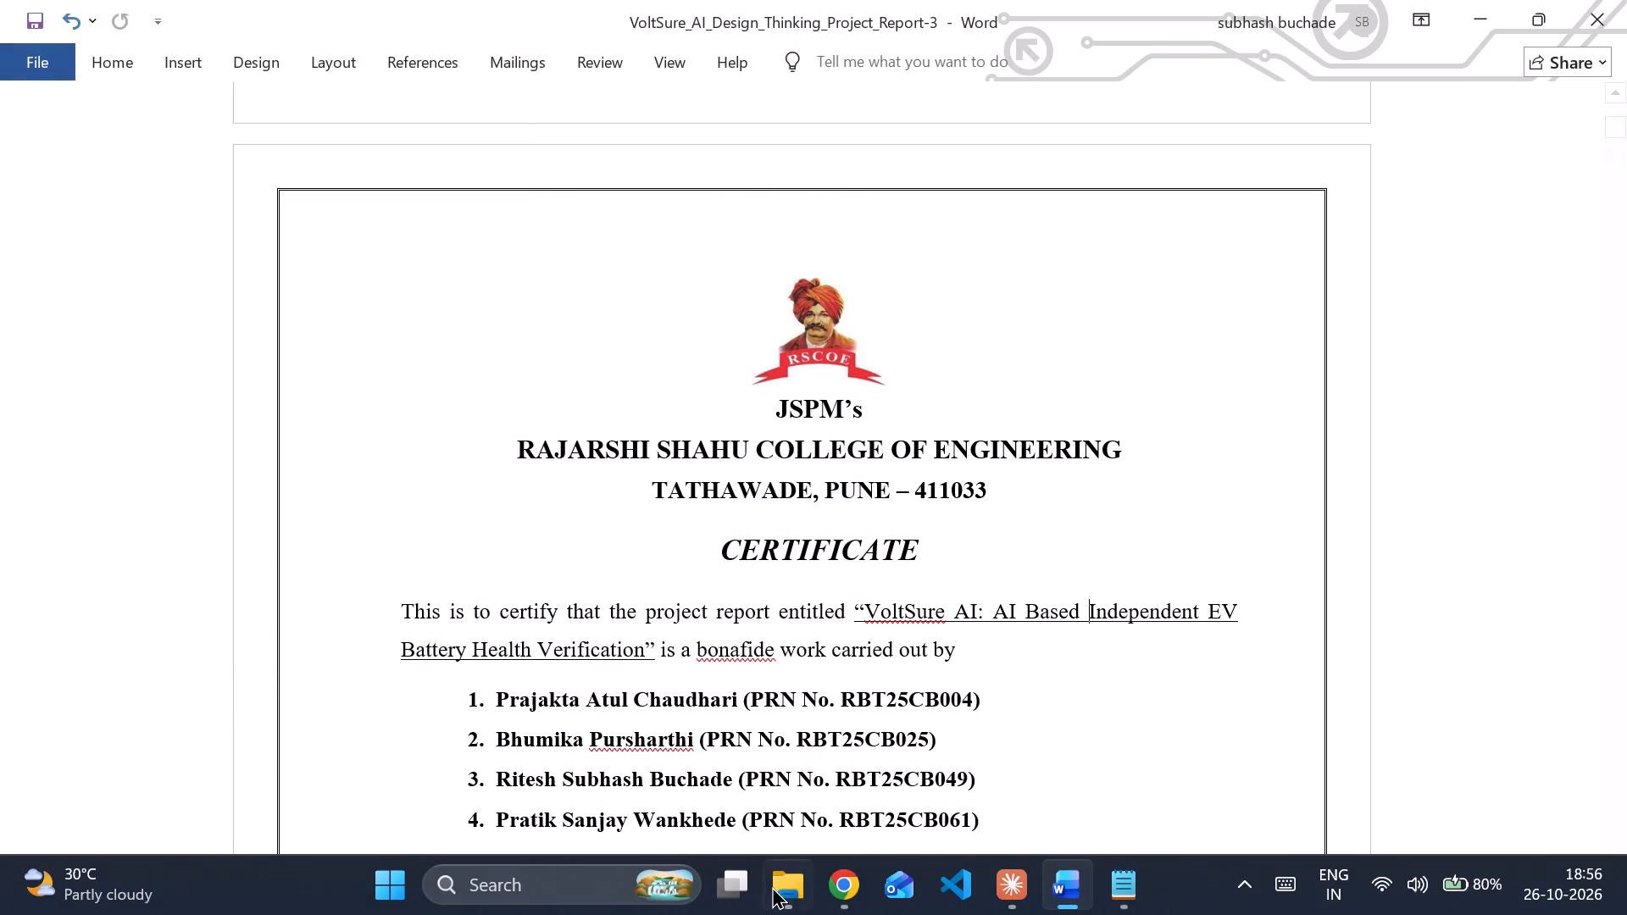
Open the cover PDF from the Downloads folder, reload it, check its page count and Certificate page, and close it.
click(796, 885)
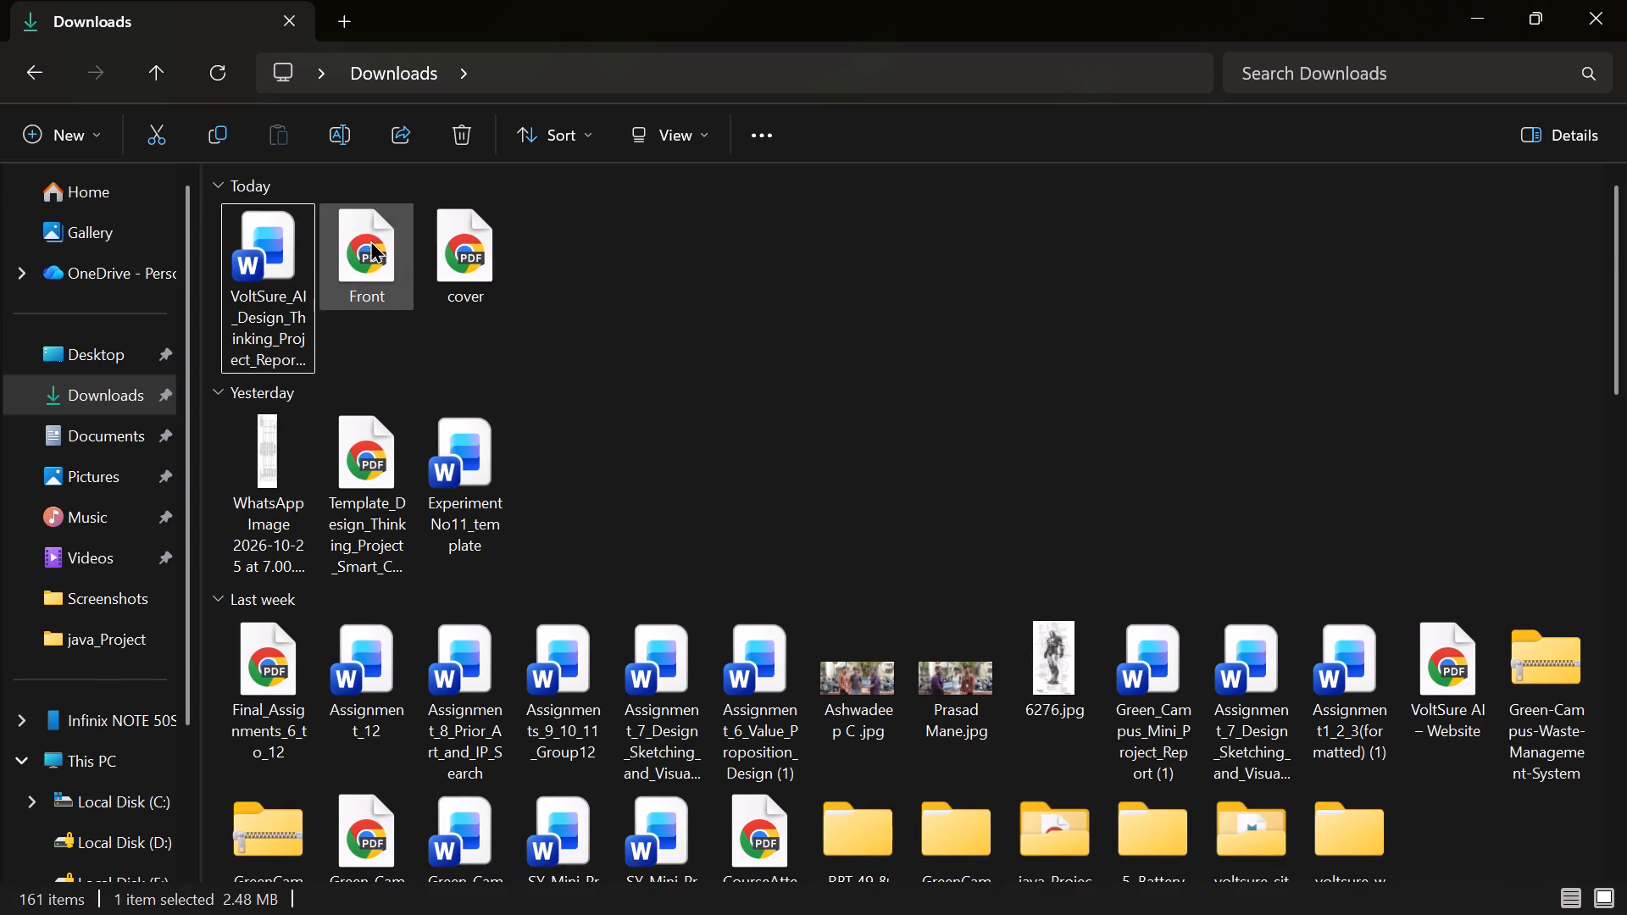
double_click(453, 247)
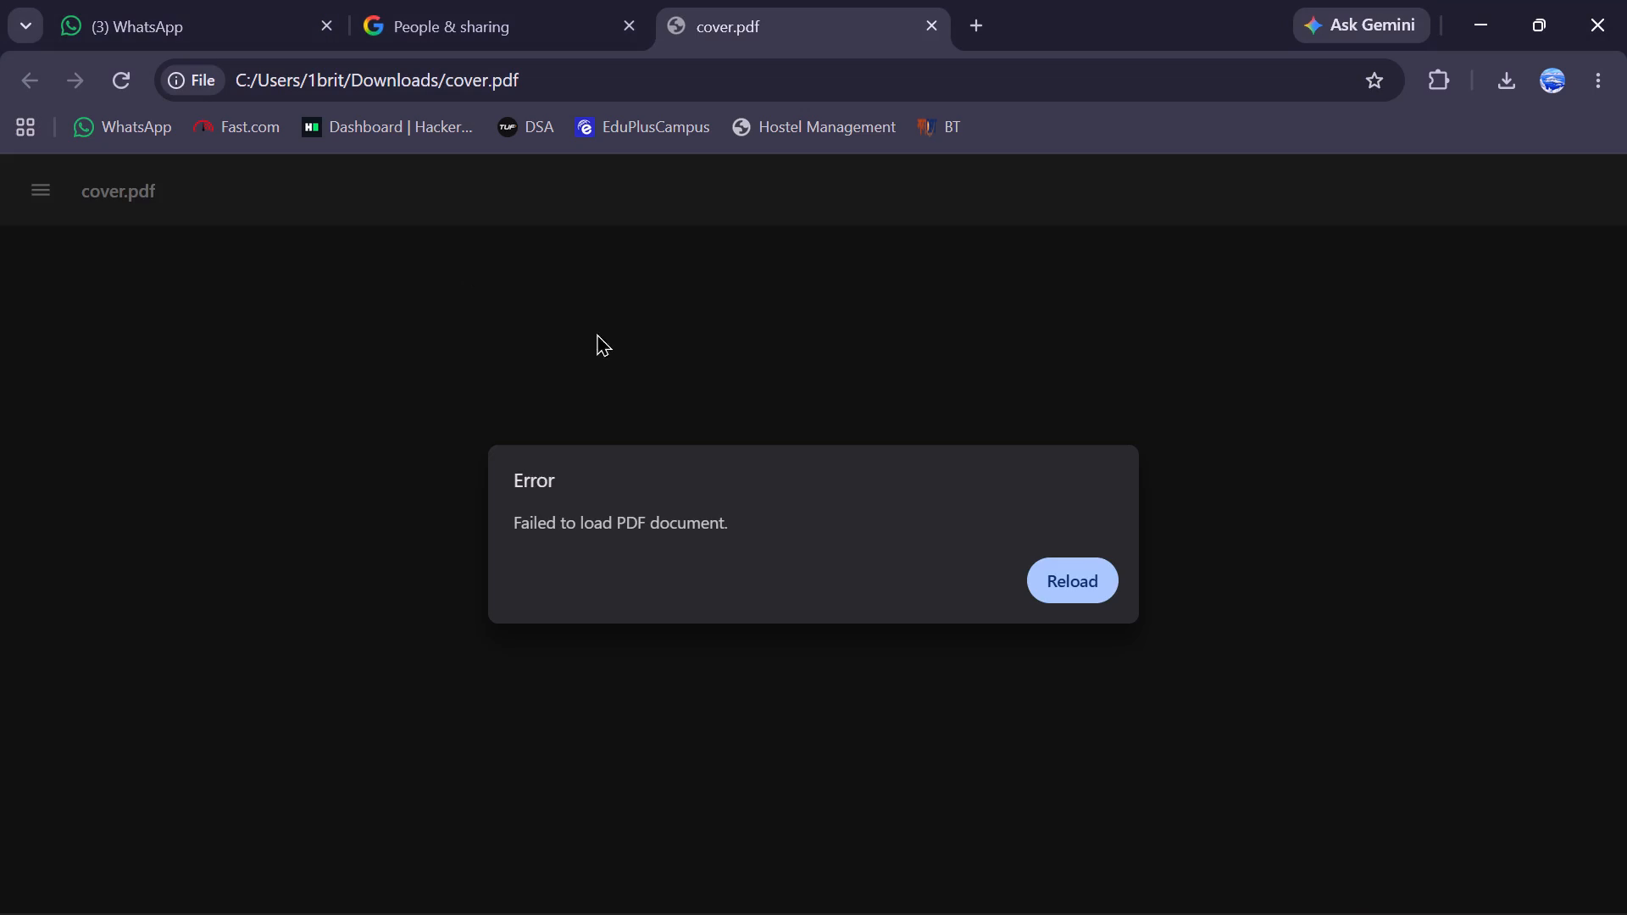
click(1062, 581)
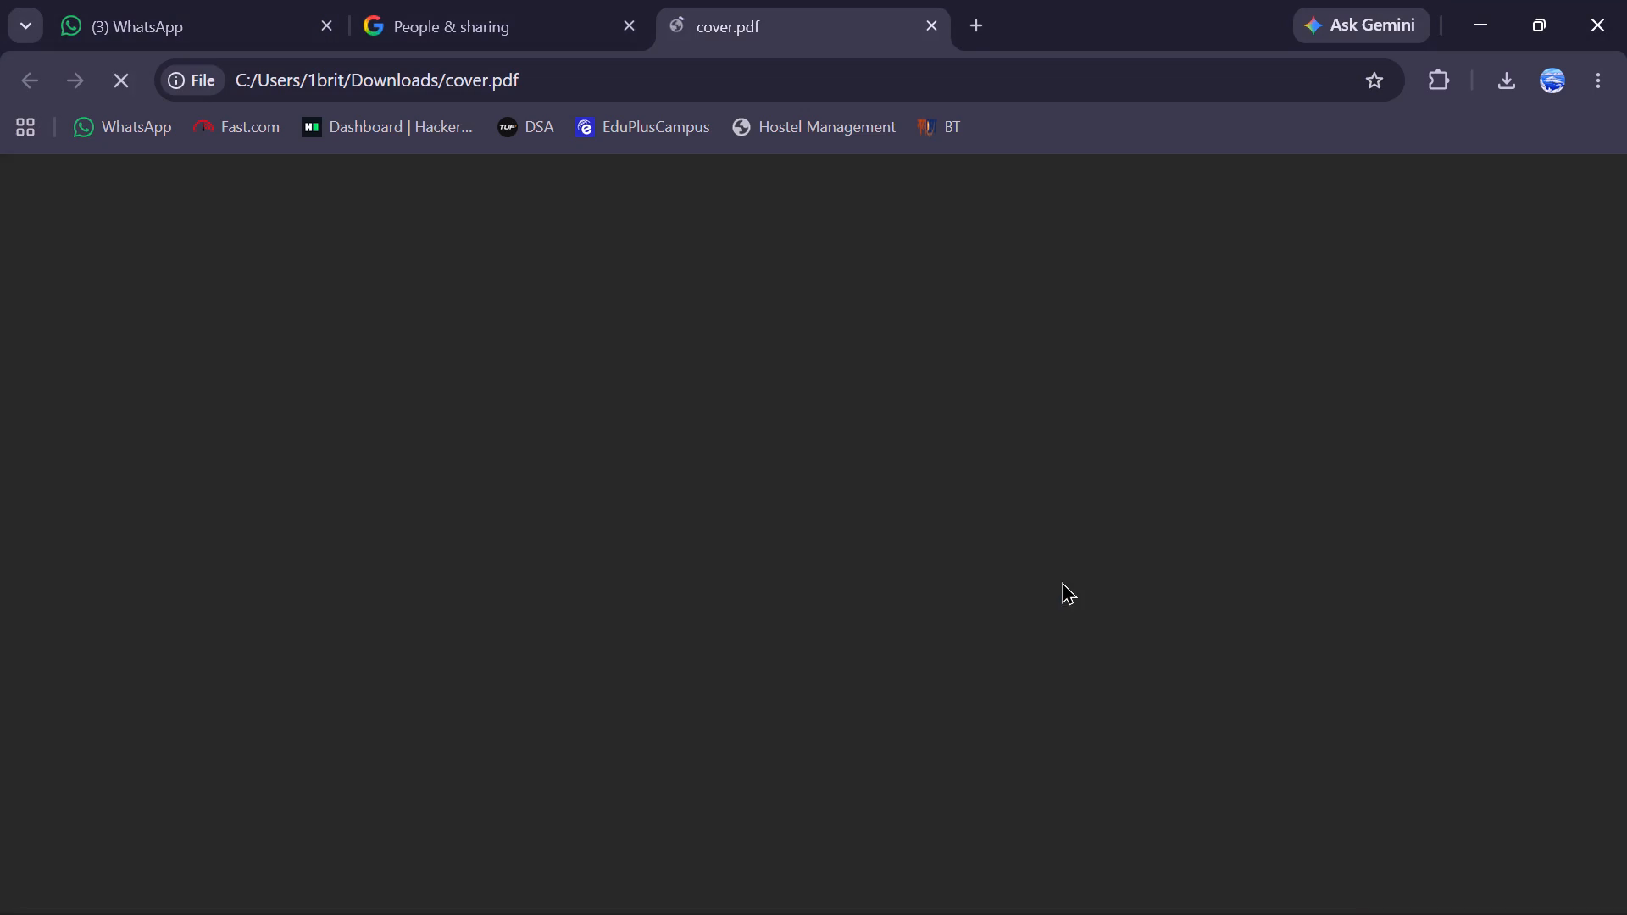
scroll(1058, 591, down, 4)
scroll(1057, 594, down, 18)
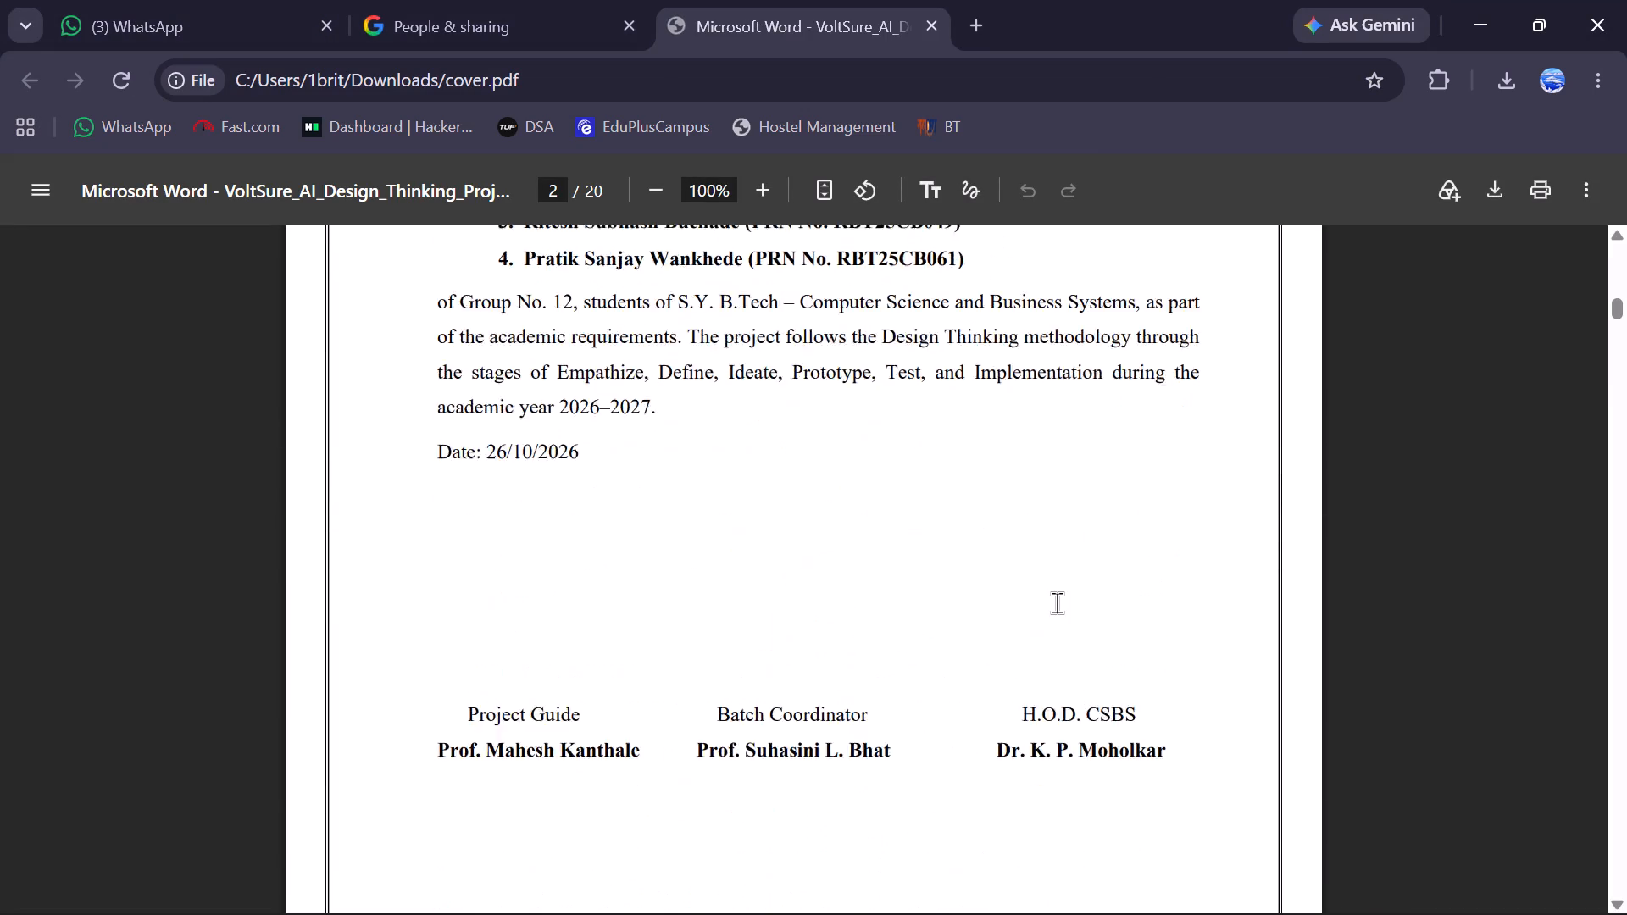
click(1626, 0)
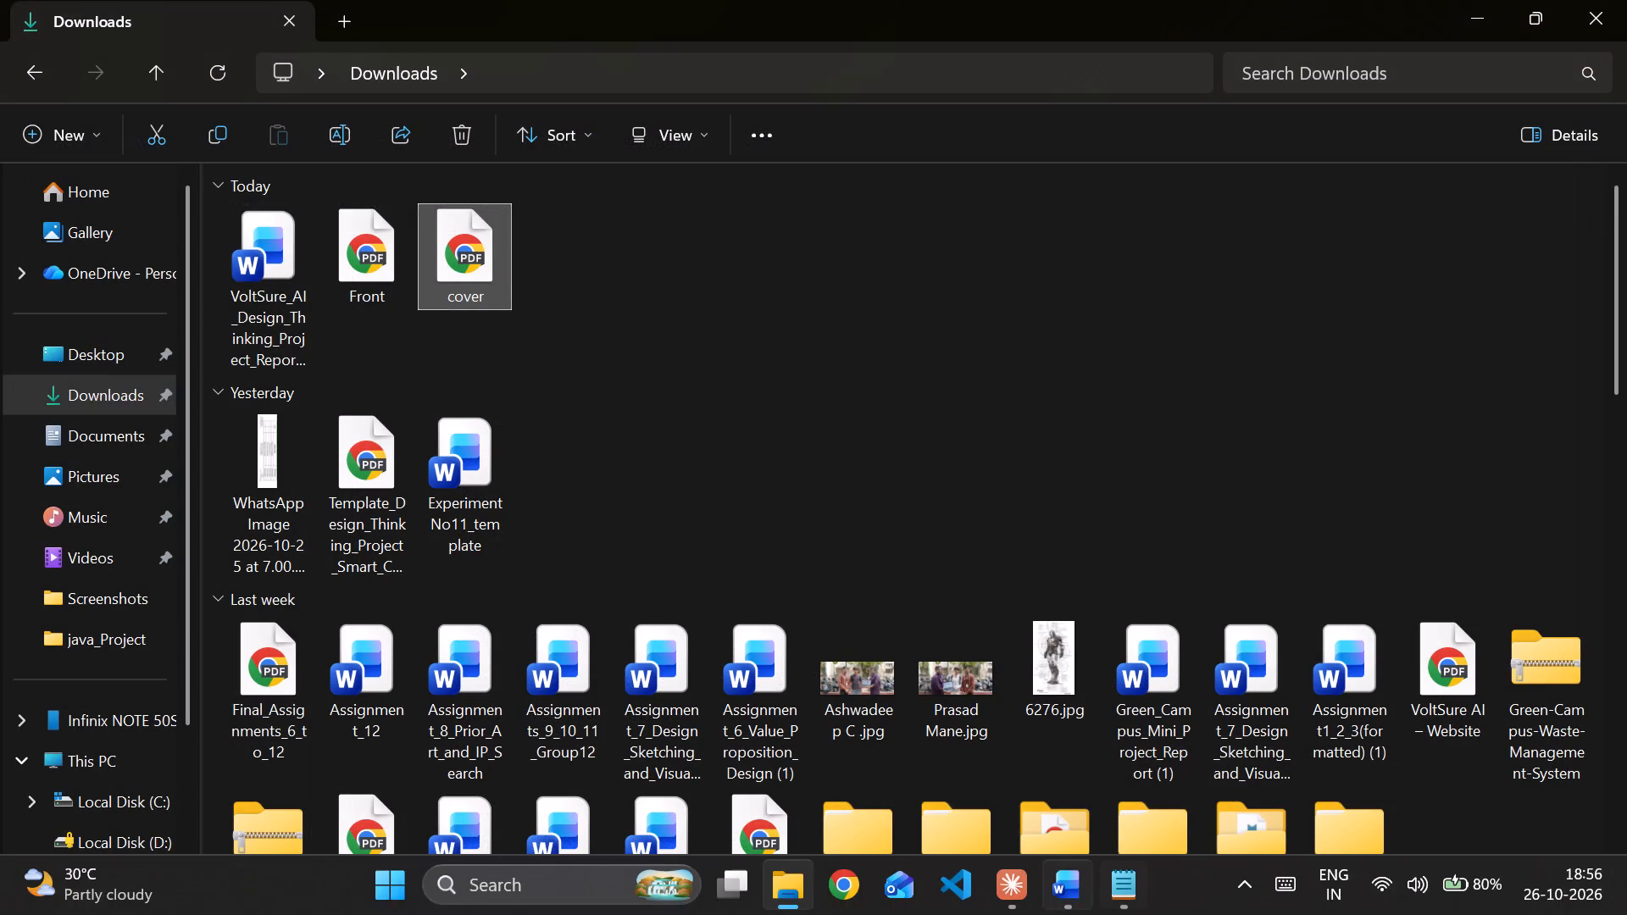
Delete the Front and cover PDF files from the Downloads folder.
drag(717, 266, 397, 256)
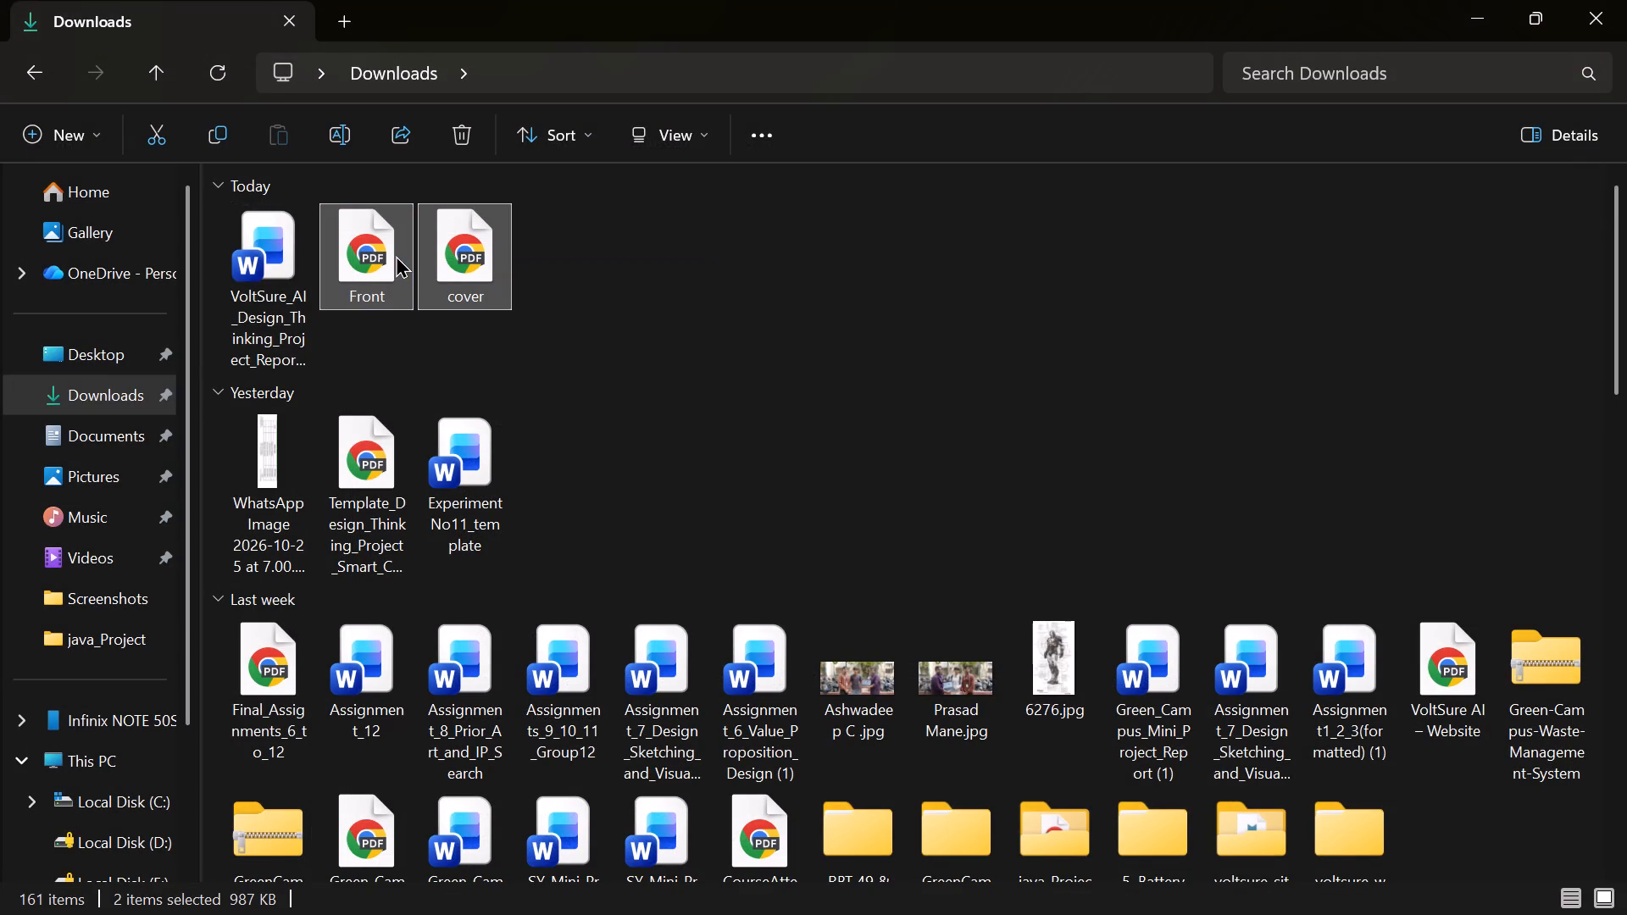
key(Delete)
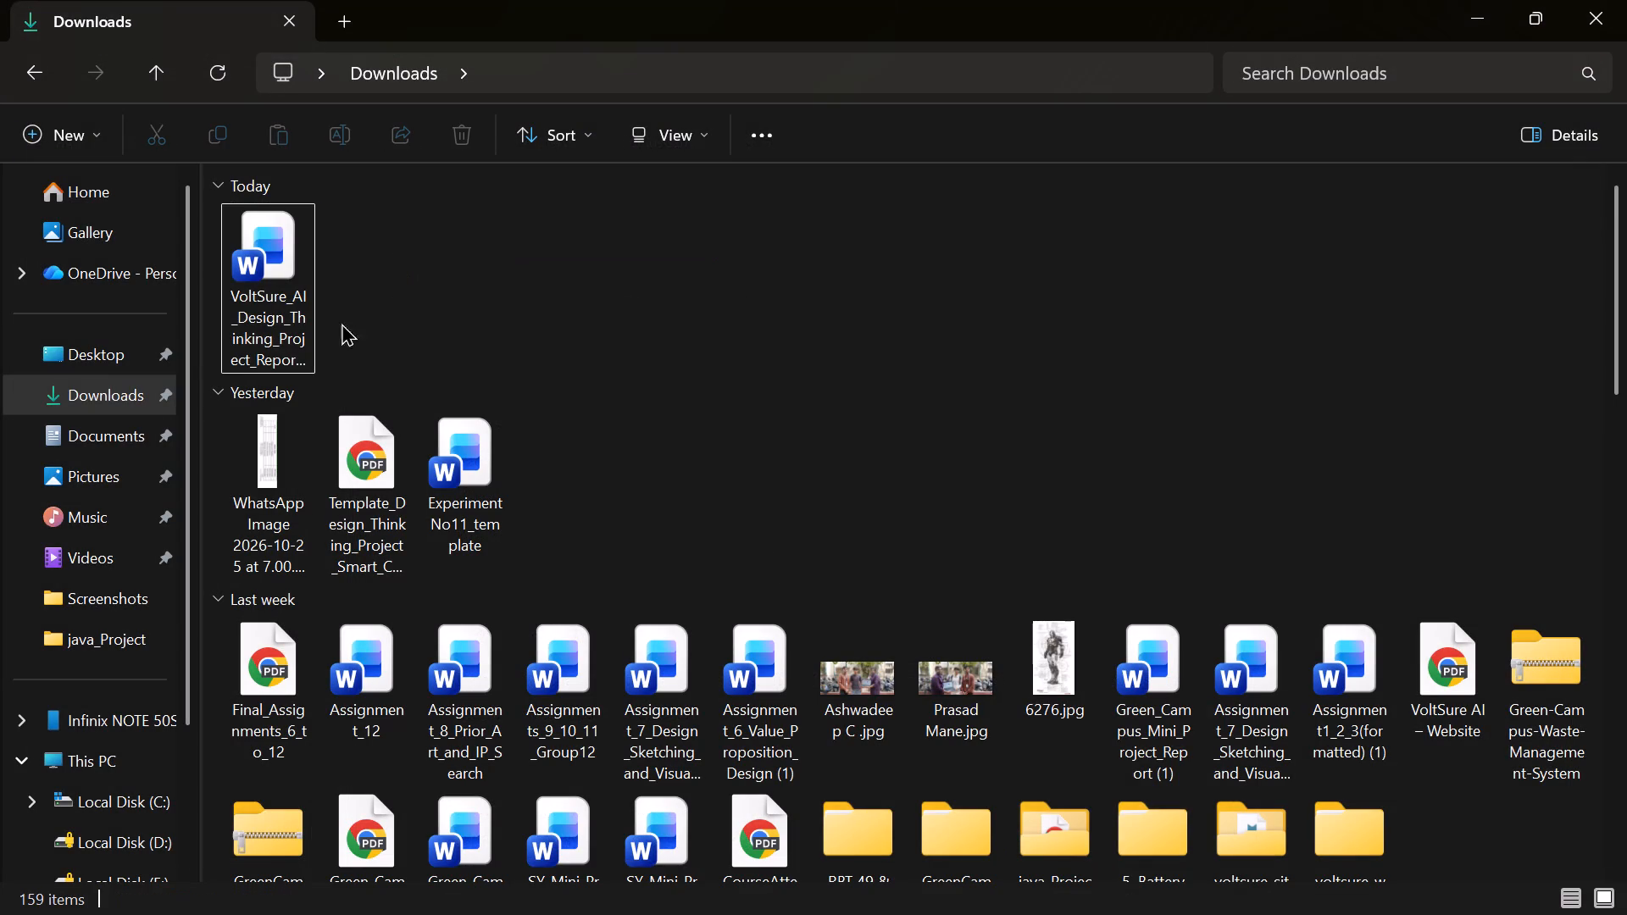
Return to the VoltSure AI report in Word and save it.
click(1120, 881)
click(1042, 892)
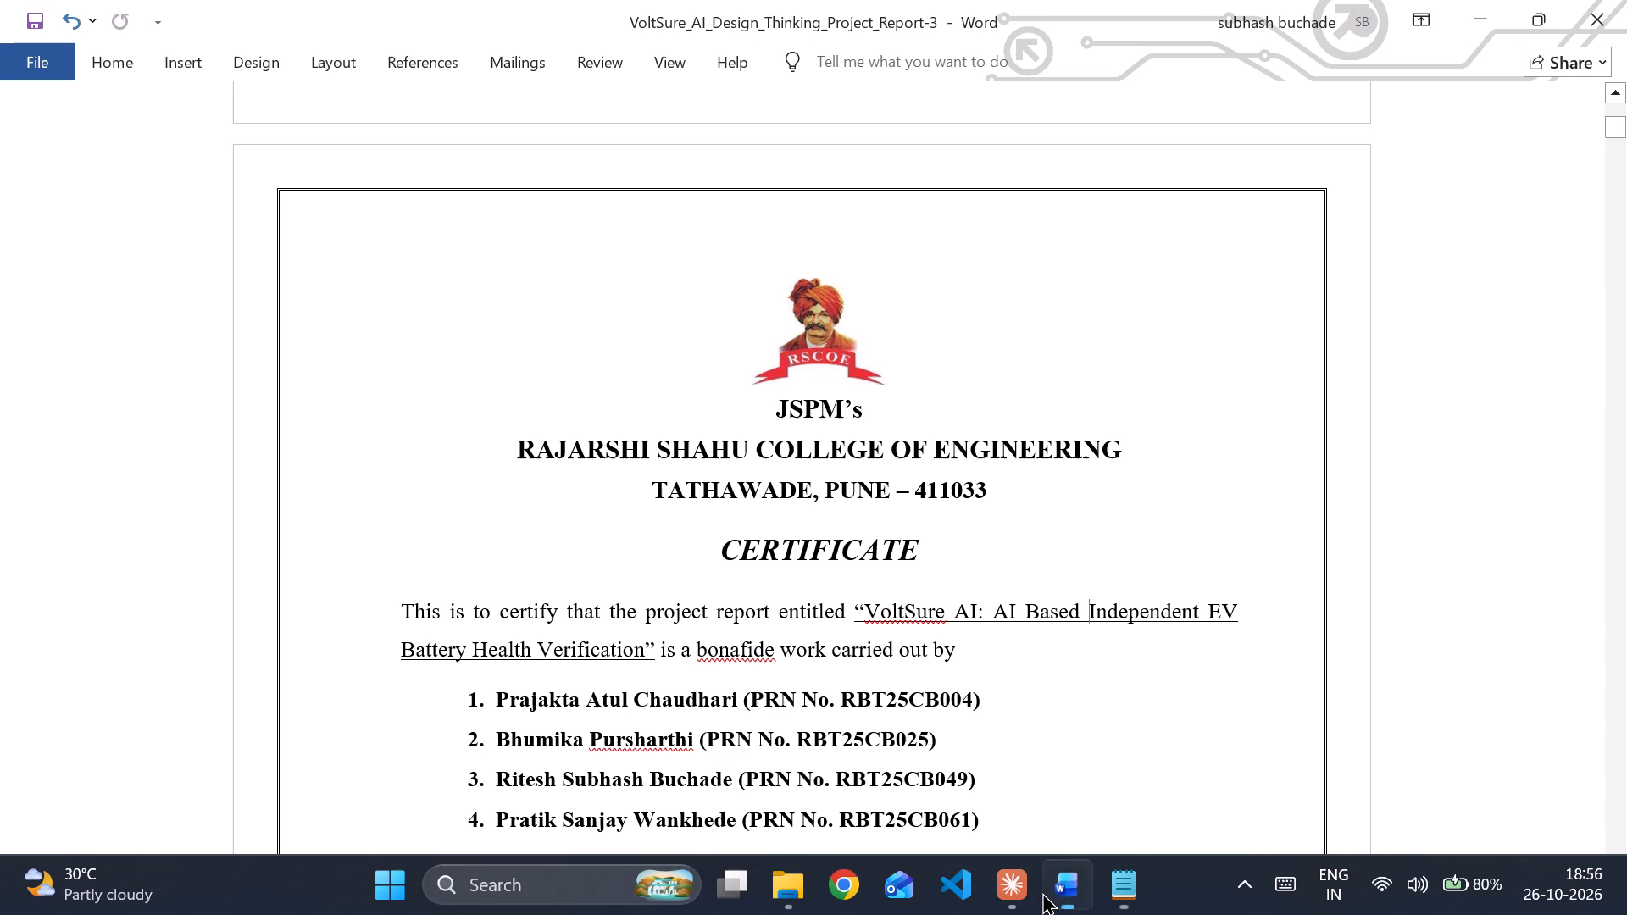
key(ctrl+s)
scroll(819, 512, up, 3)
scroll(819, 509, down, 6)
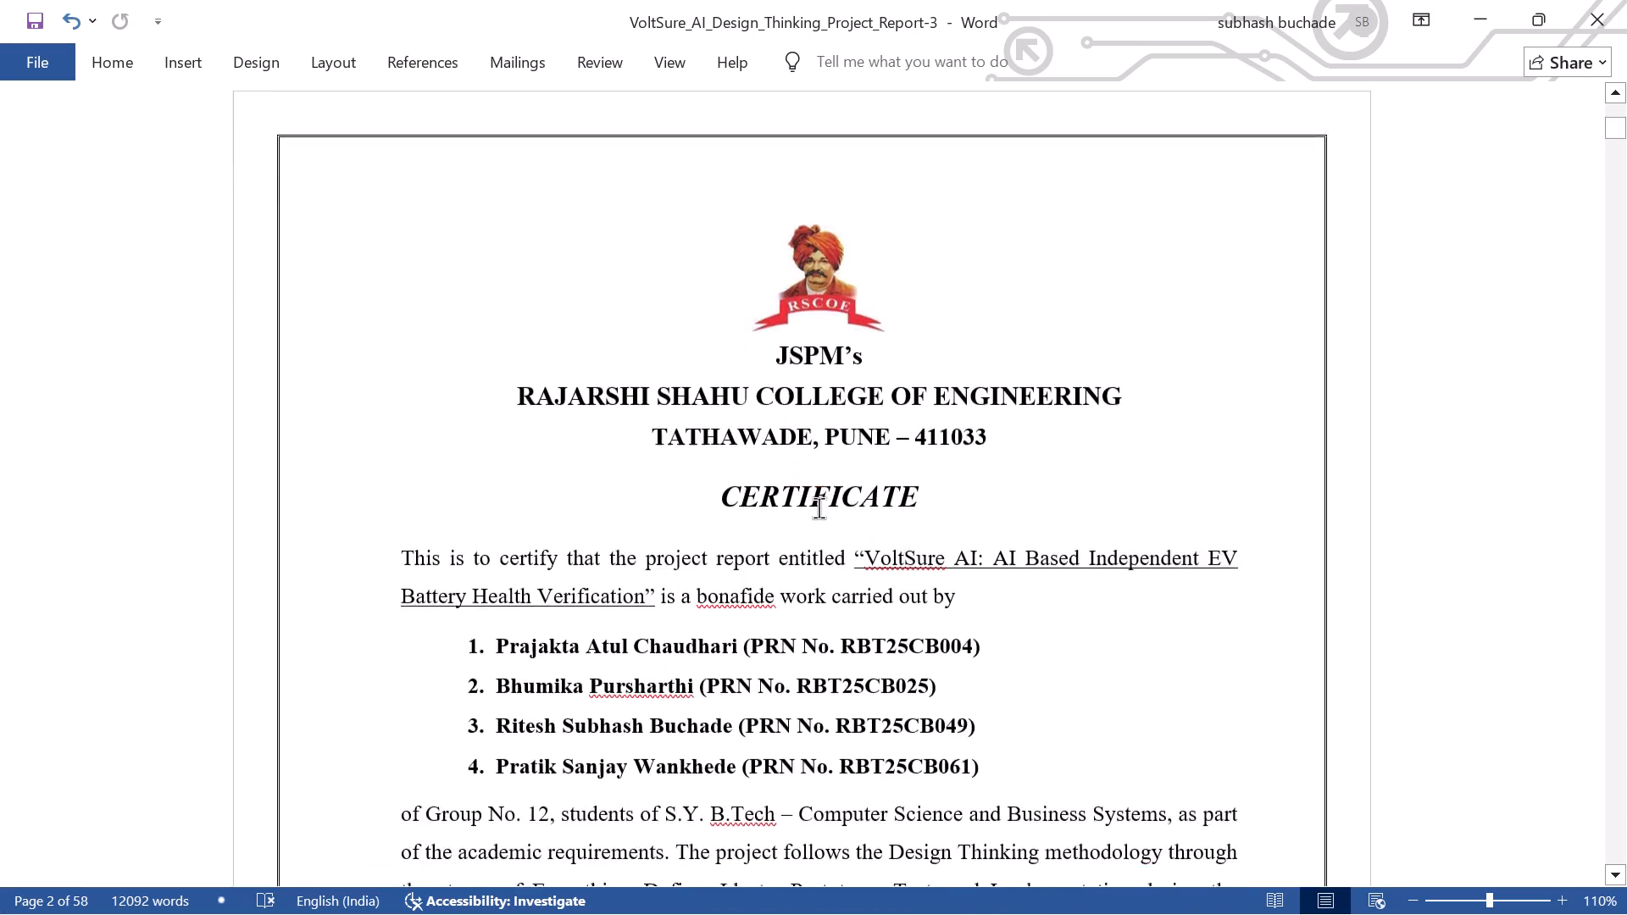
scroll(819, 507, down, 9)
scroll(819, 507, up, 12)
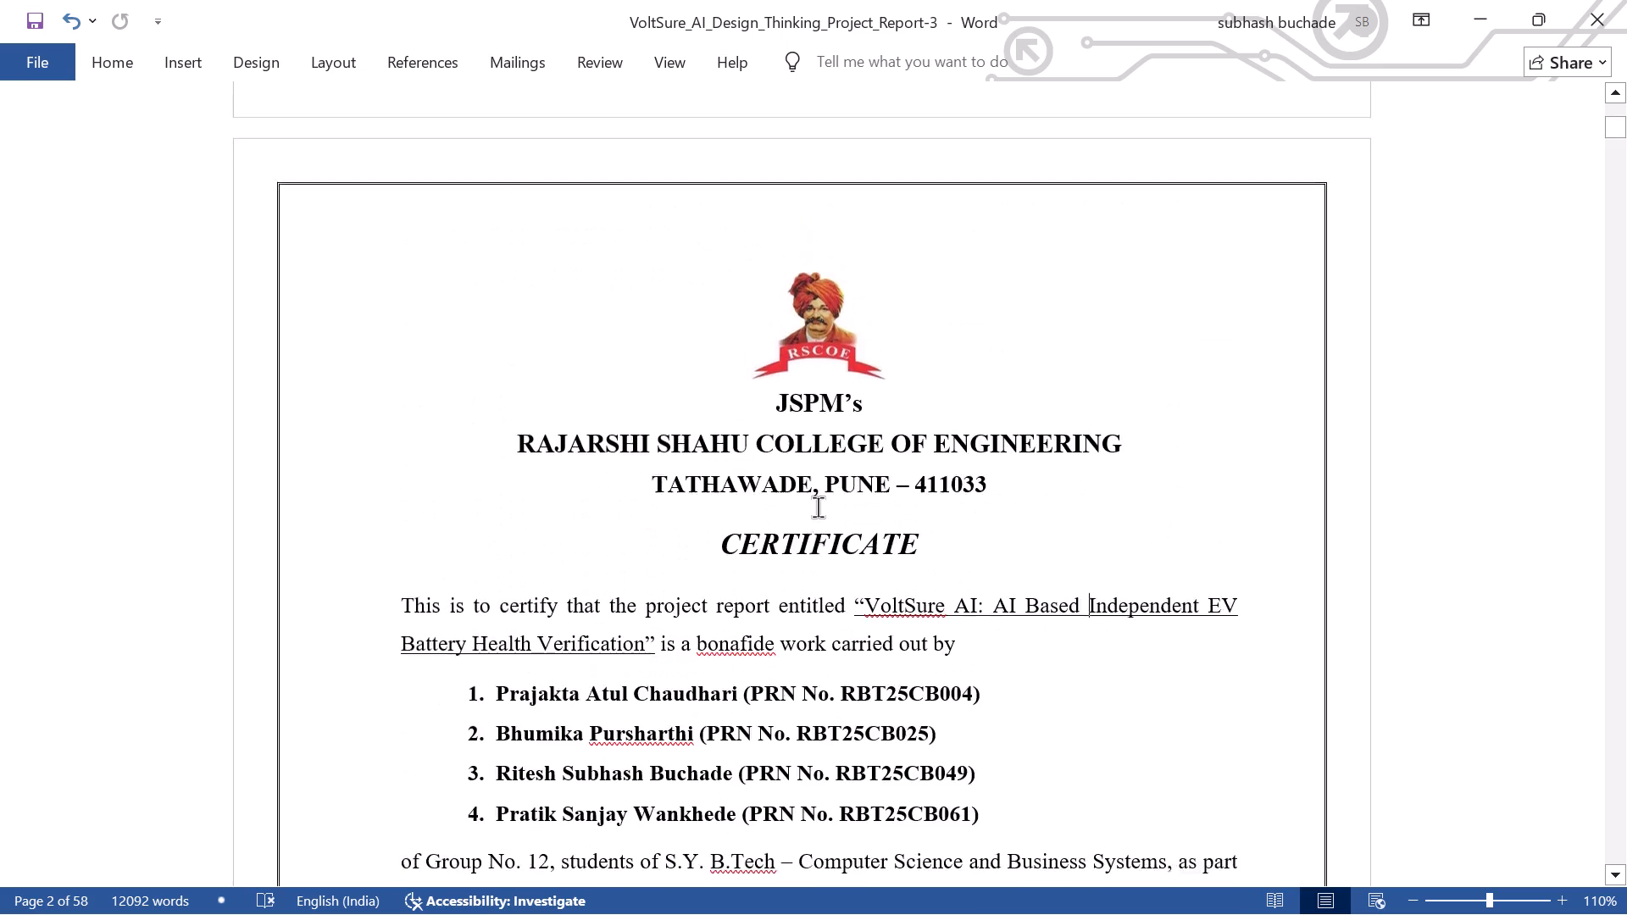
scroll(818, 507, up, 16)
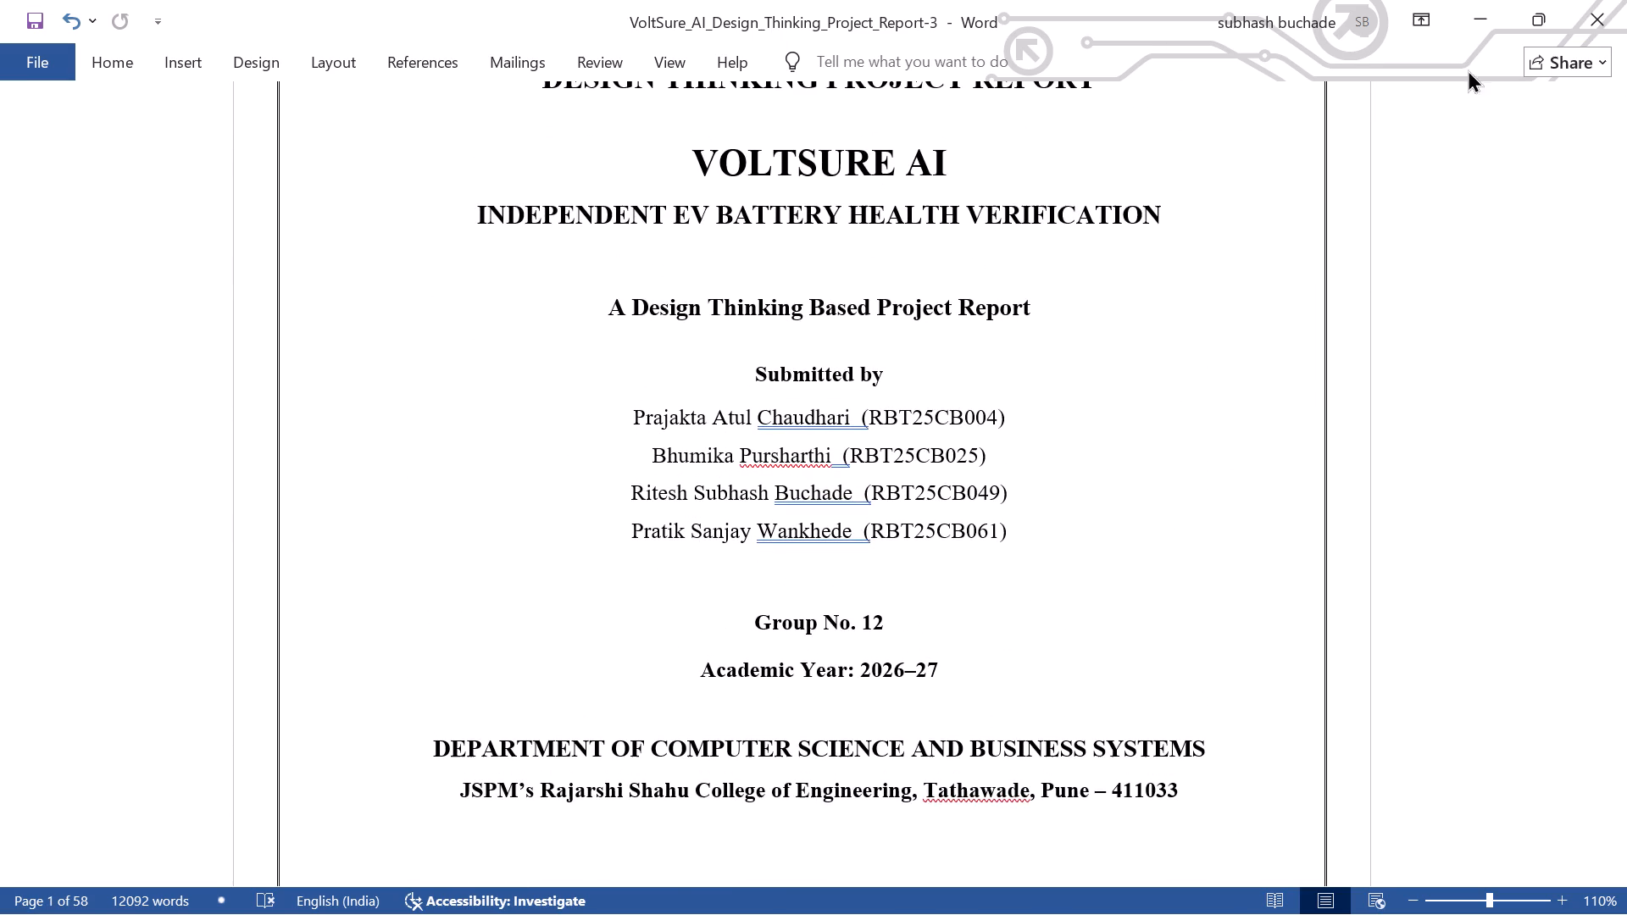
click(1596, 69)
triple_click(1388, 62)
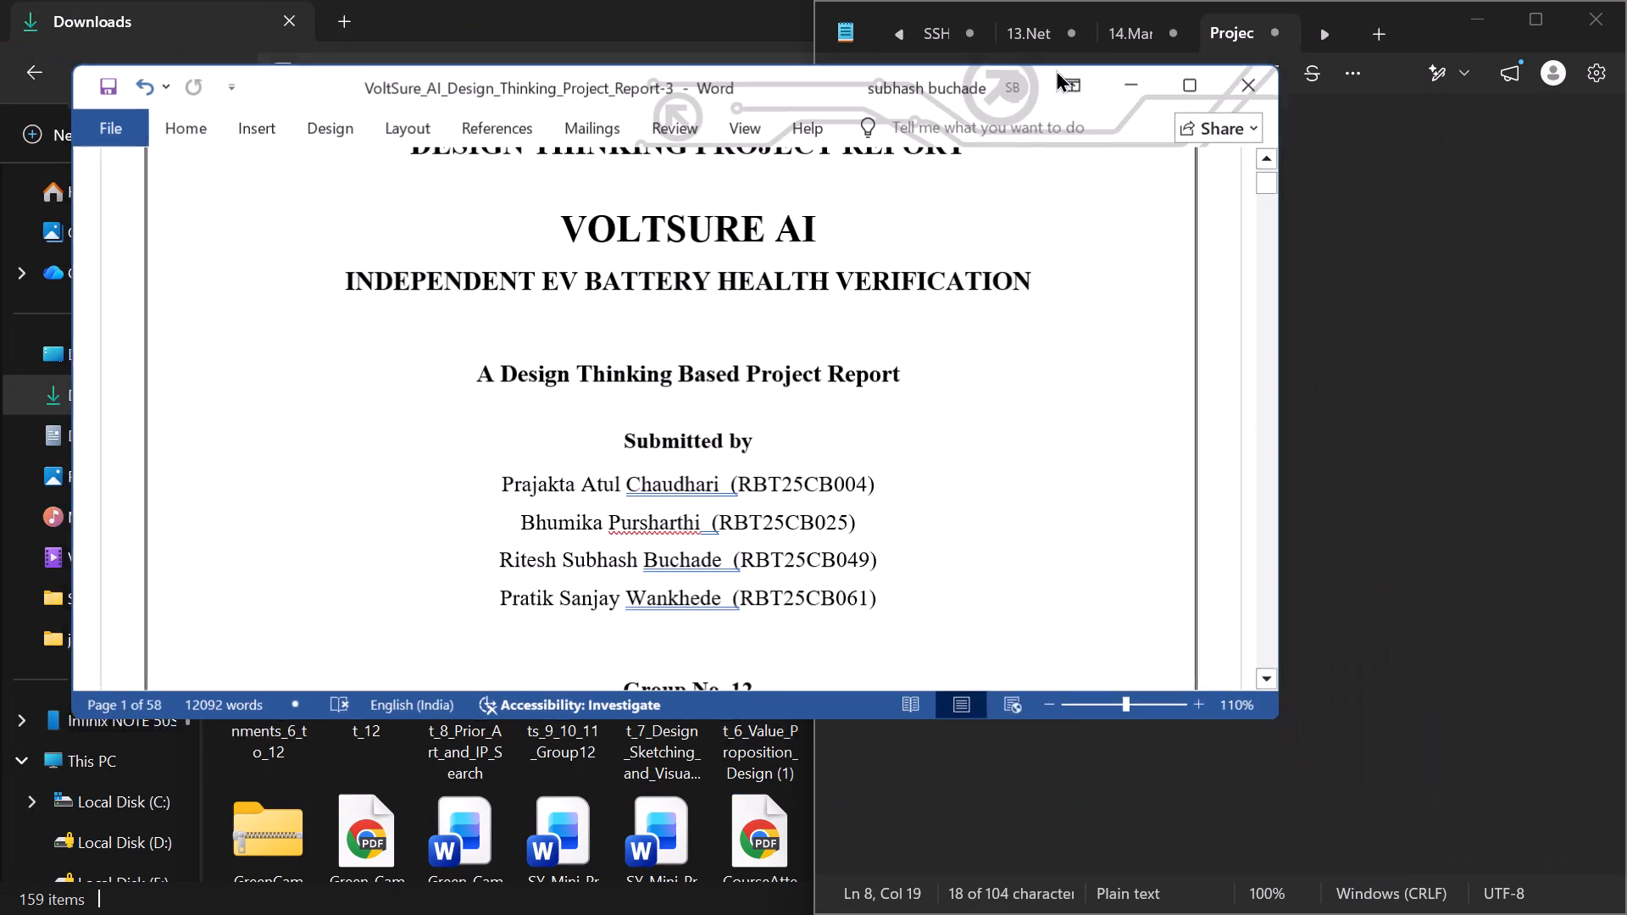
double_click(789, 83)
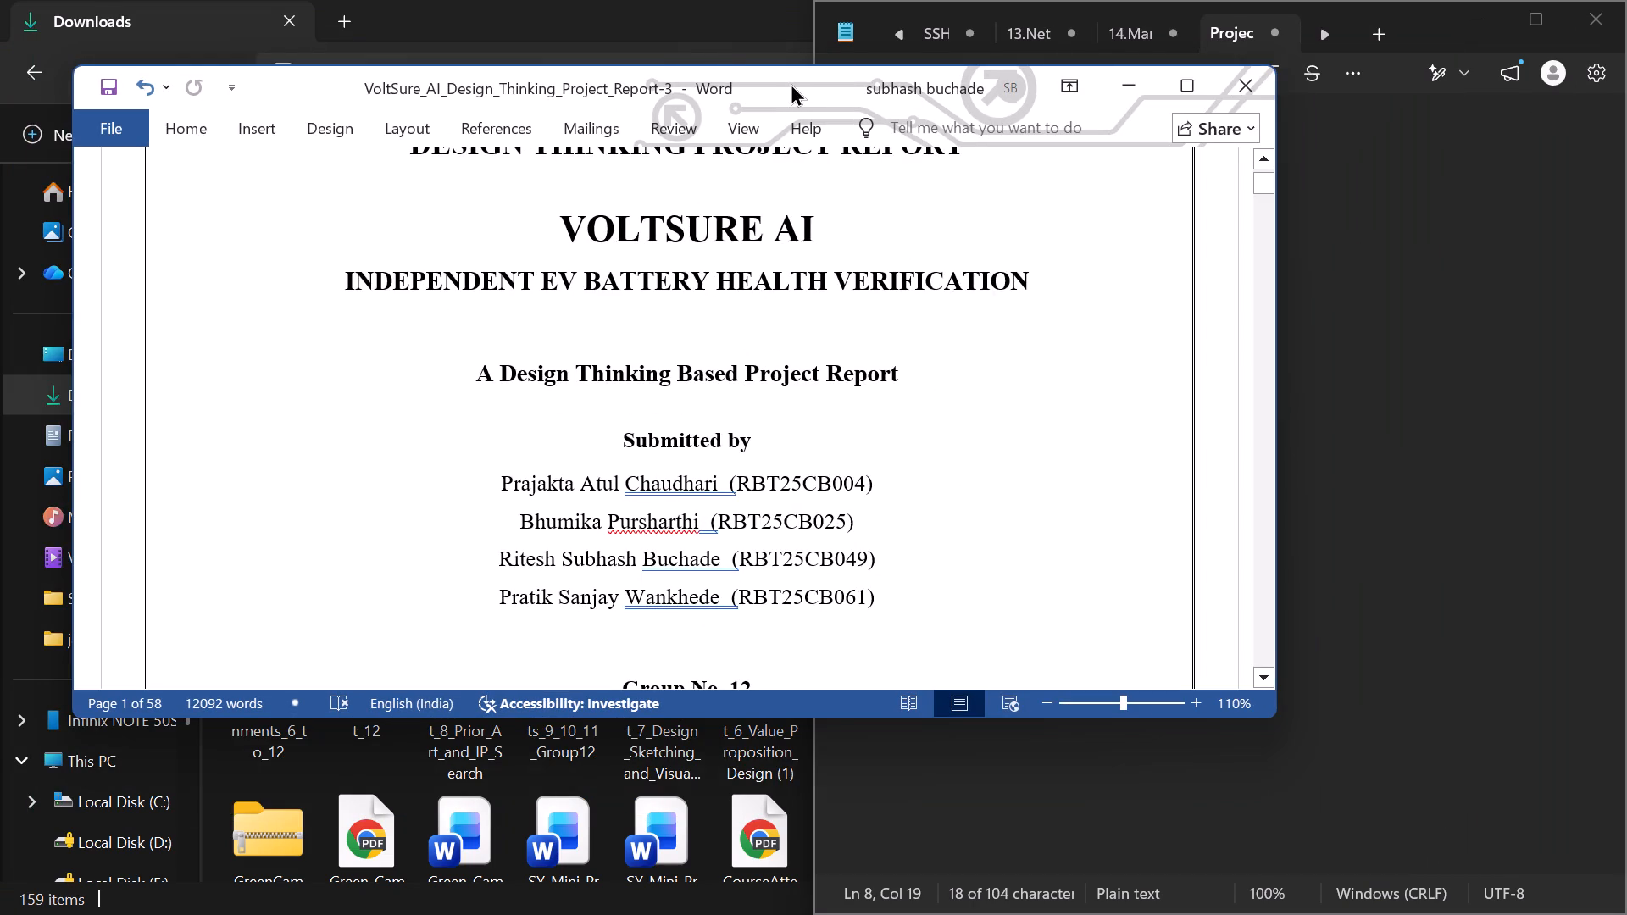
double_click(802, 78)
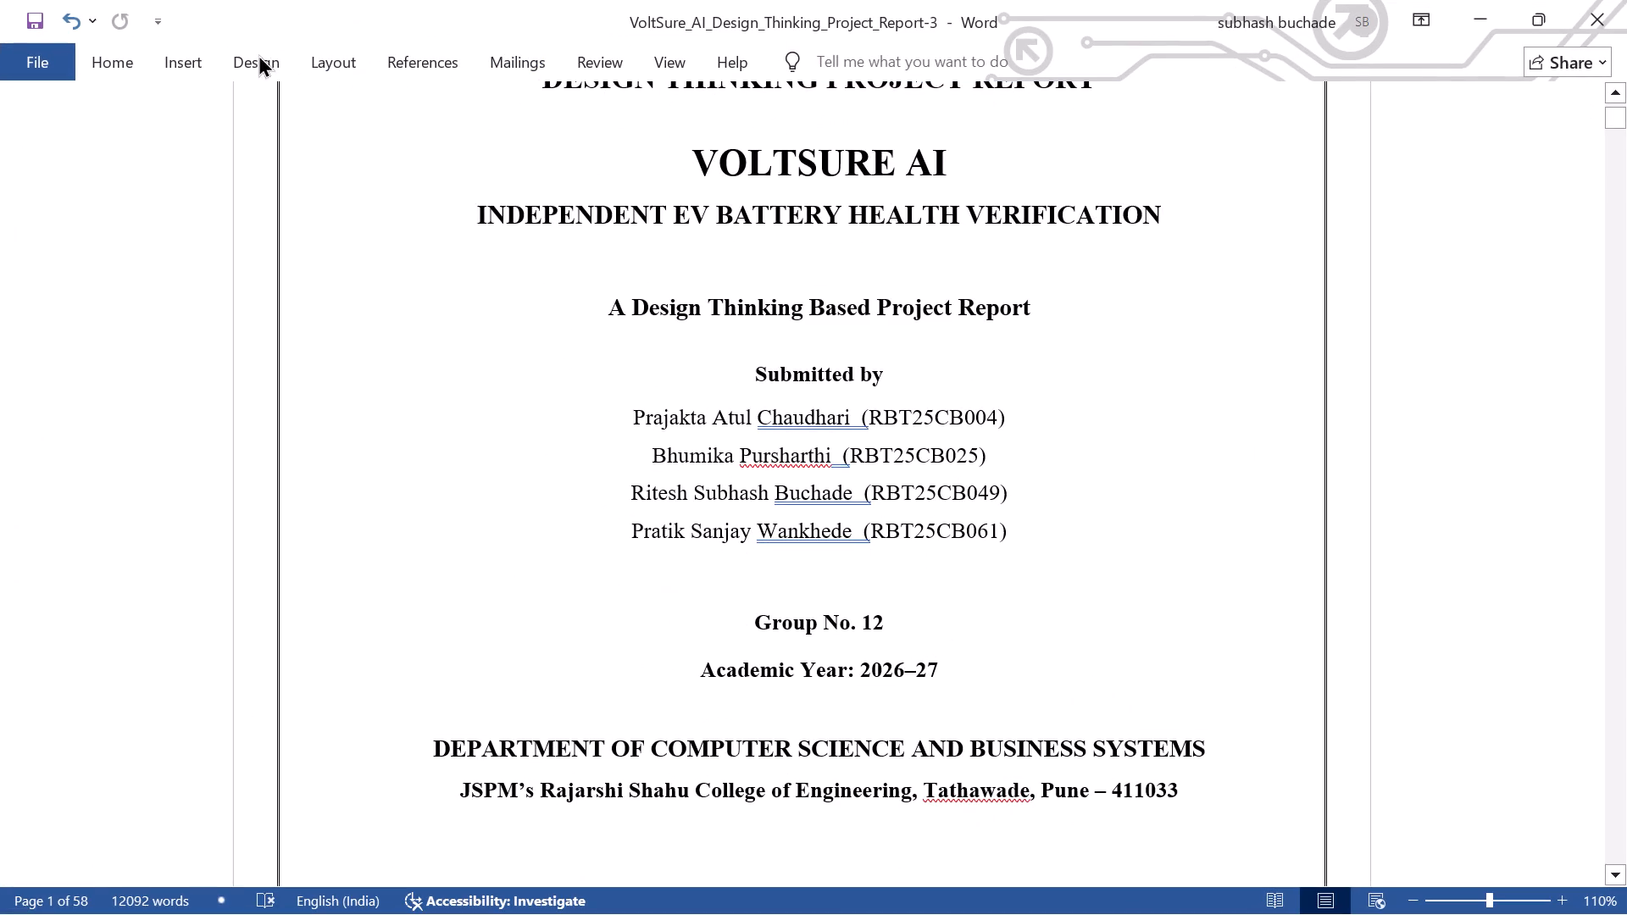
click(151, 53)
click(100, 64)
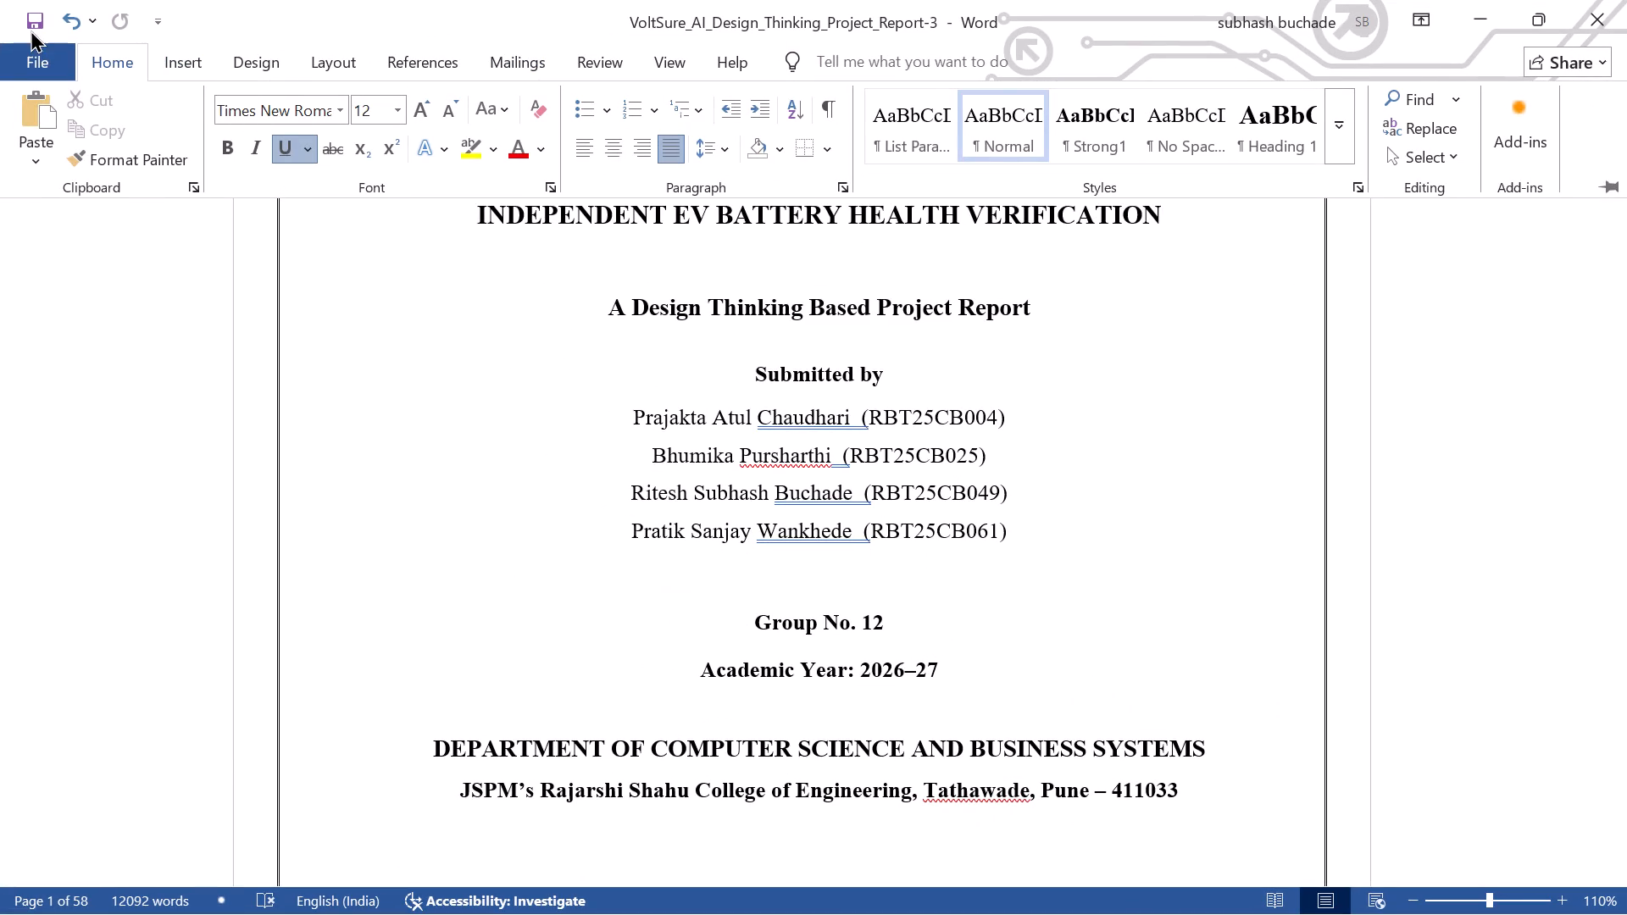
Save the report and bring up its print settings for the custom page range 1,2.
click(27, 24)
click(36, 65)
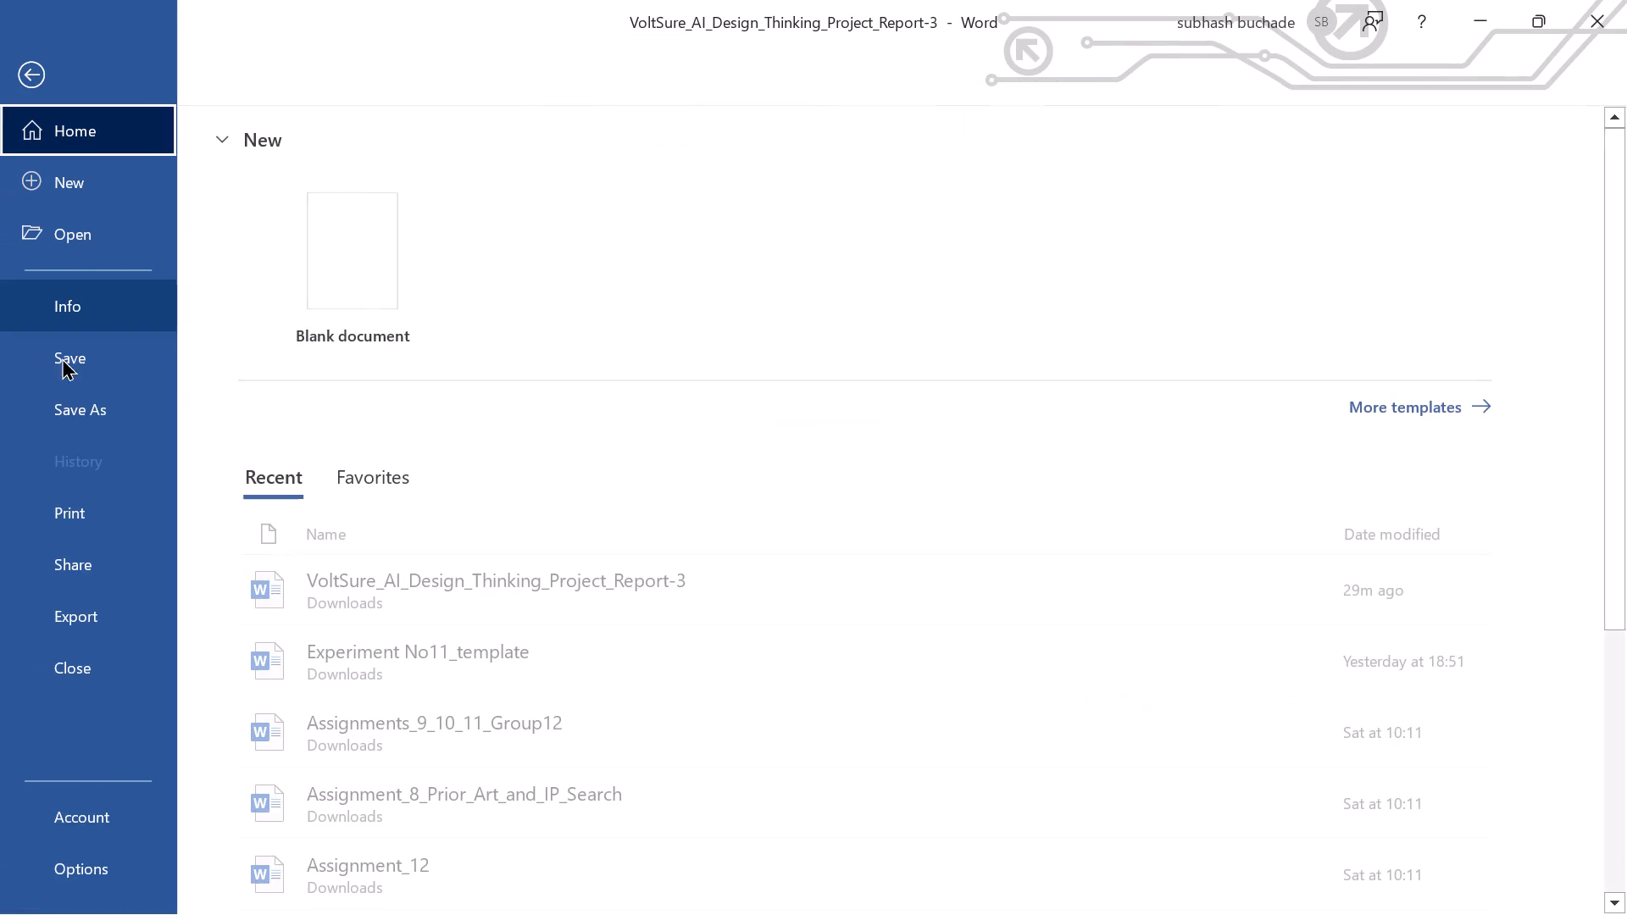
click(96, 517)
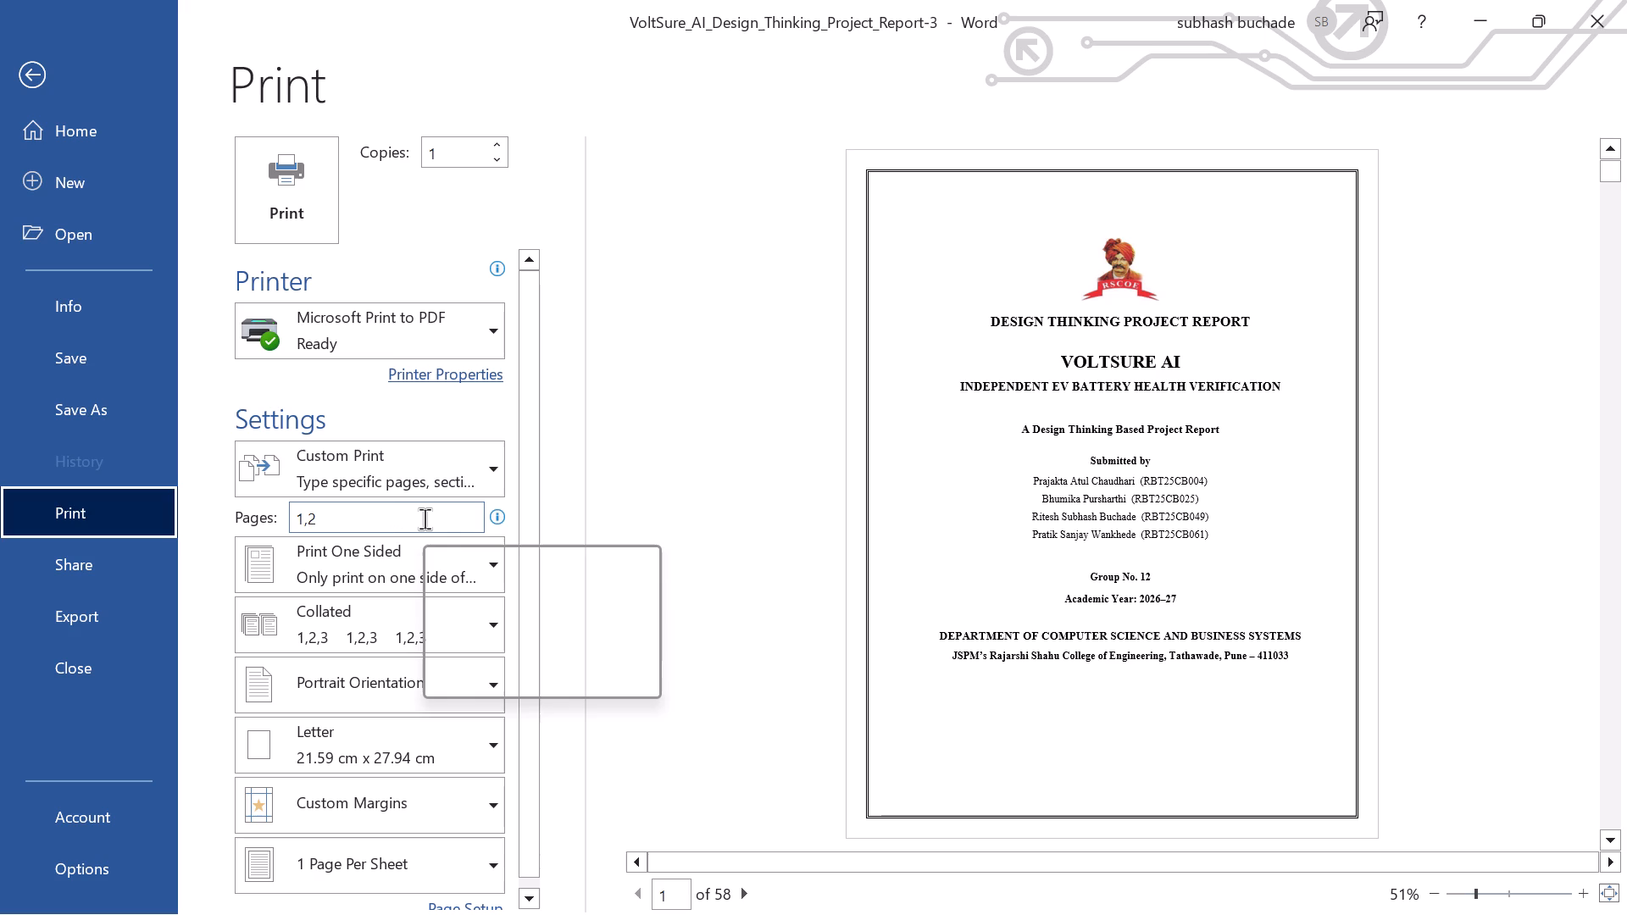
click(359, 502)
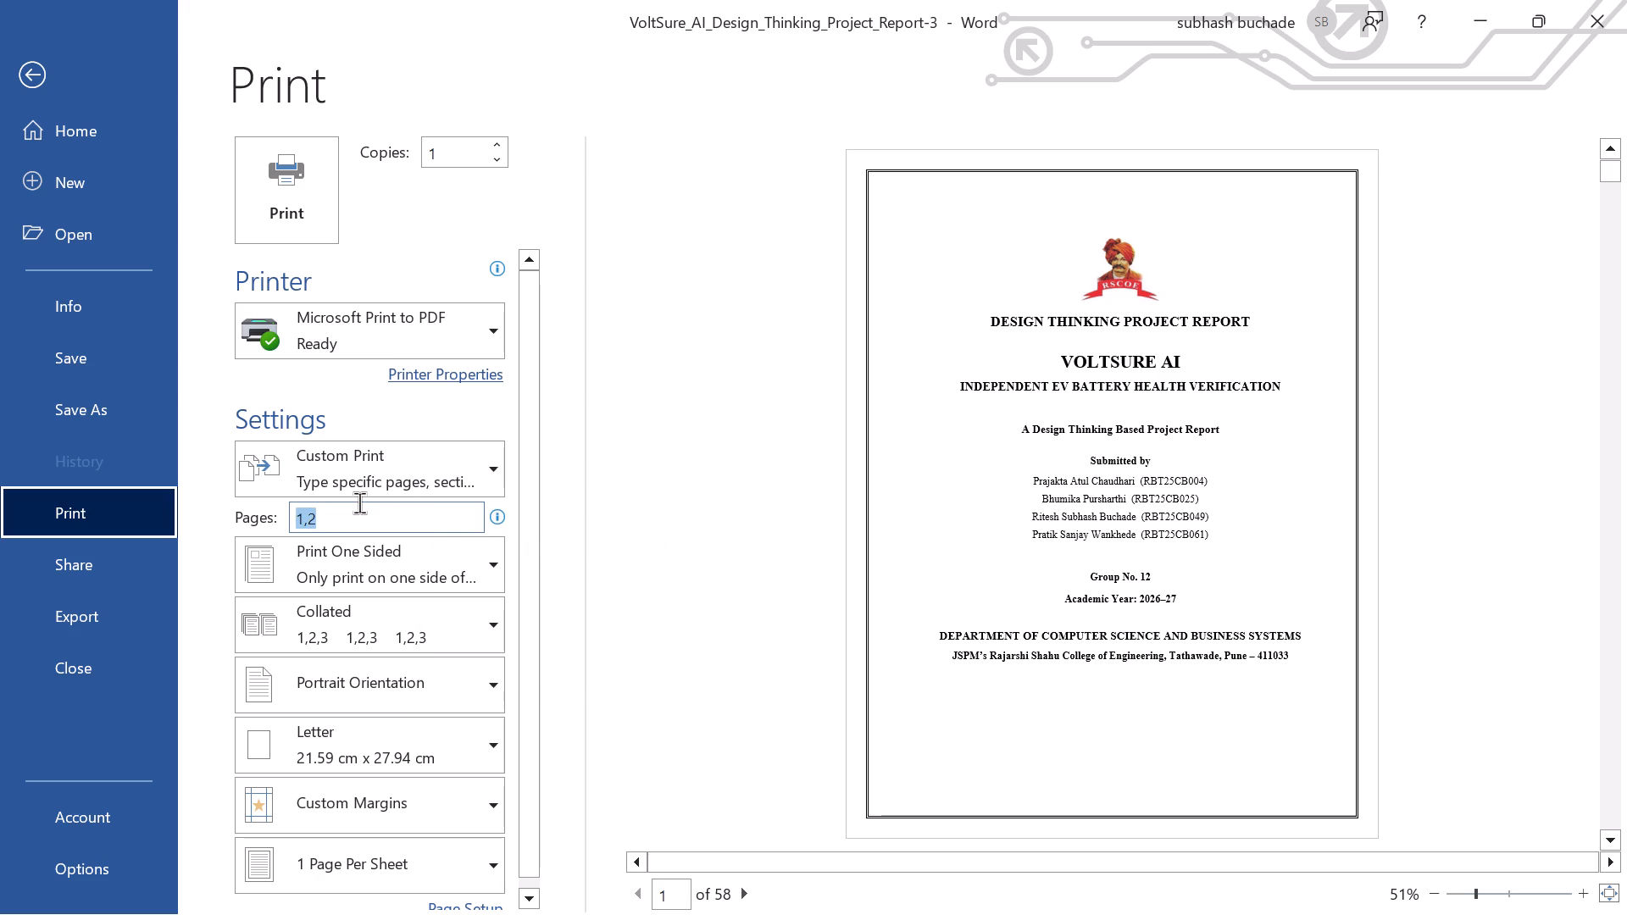
click(386, 526)
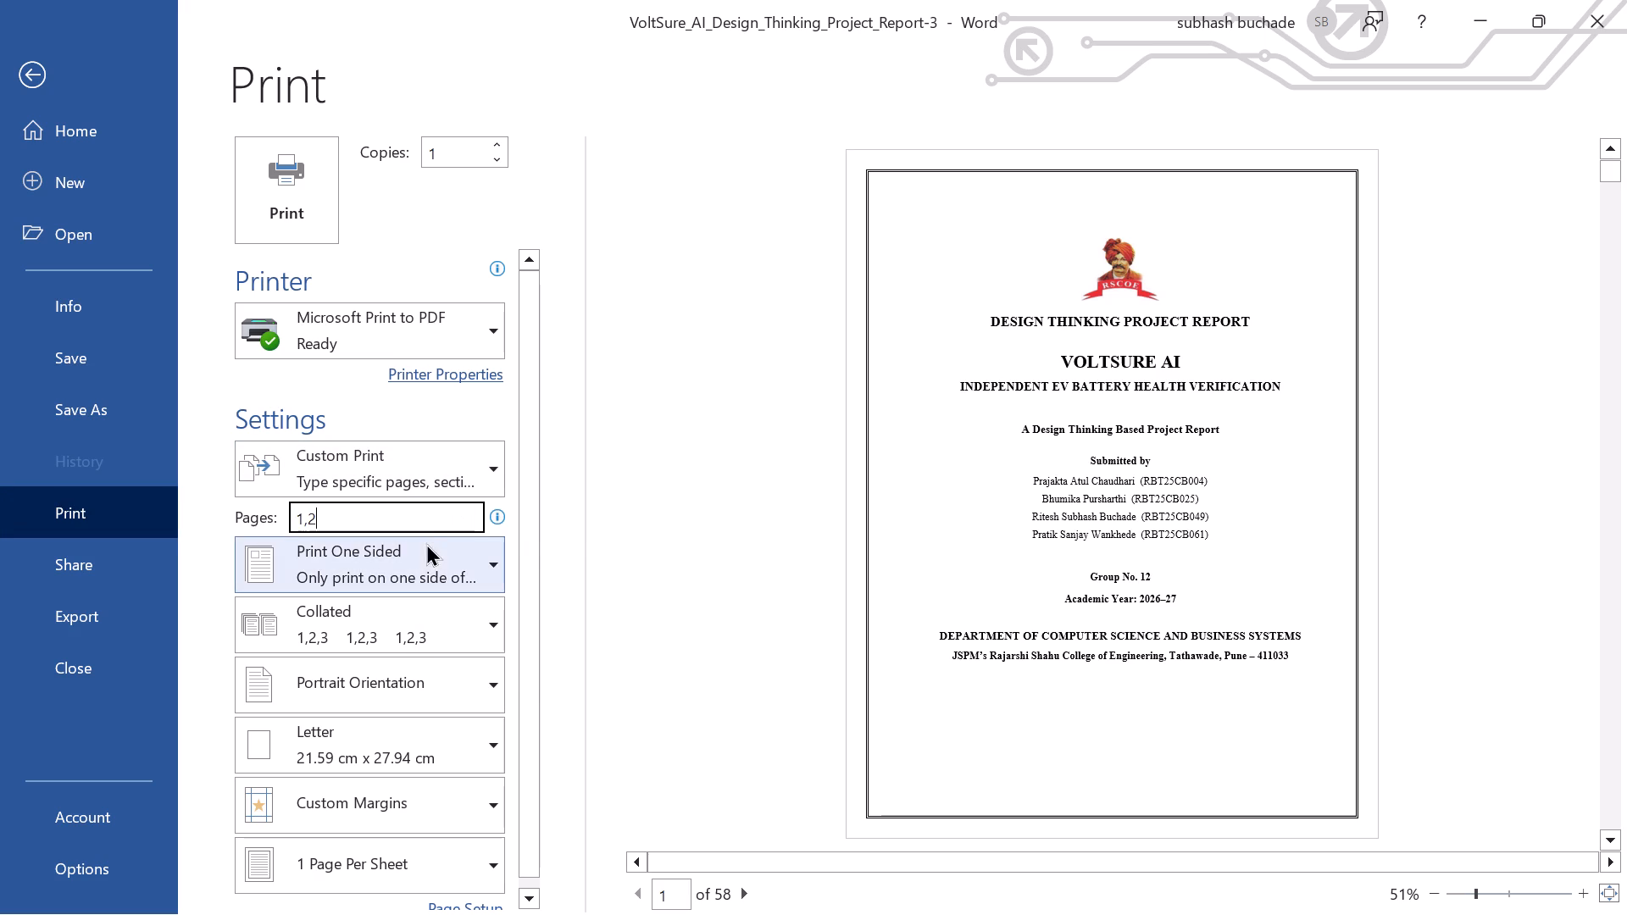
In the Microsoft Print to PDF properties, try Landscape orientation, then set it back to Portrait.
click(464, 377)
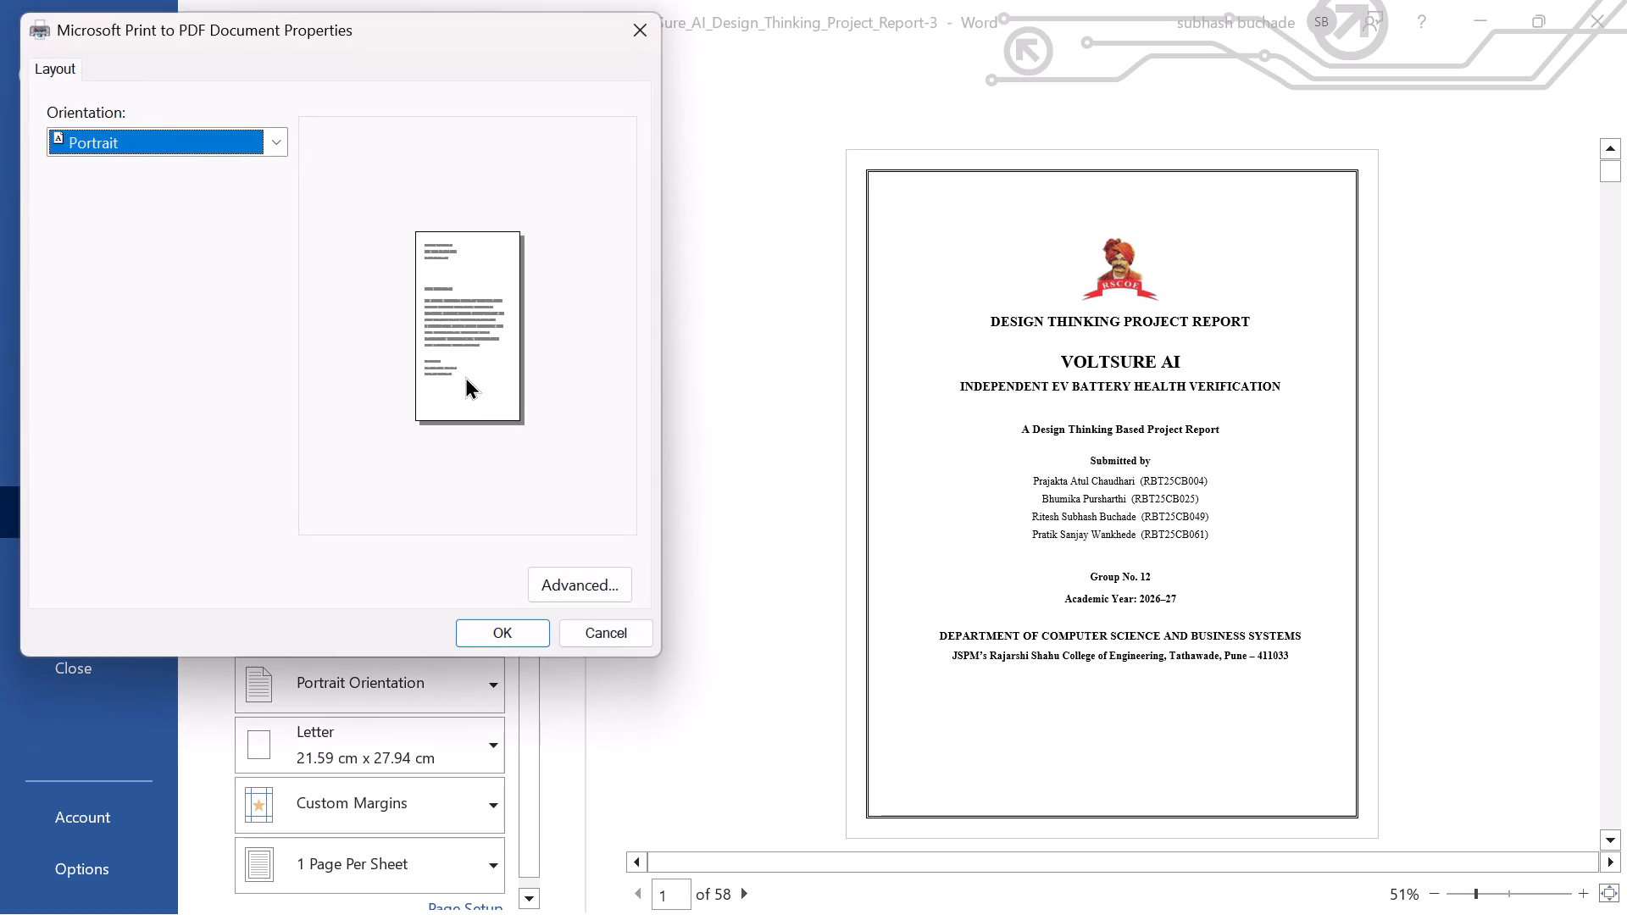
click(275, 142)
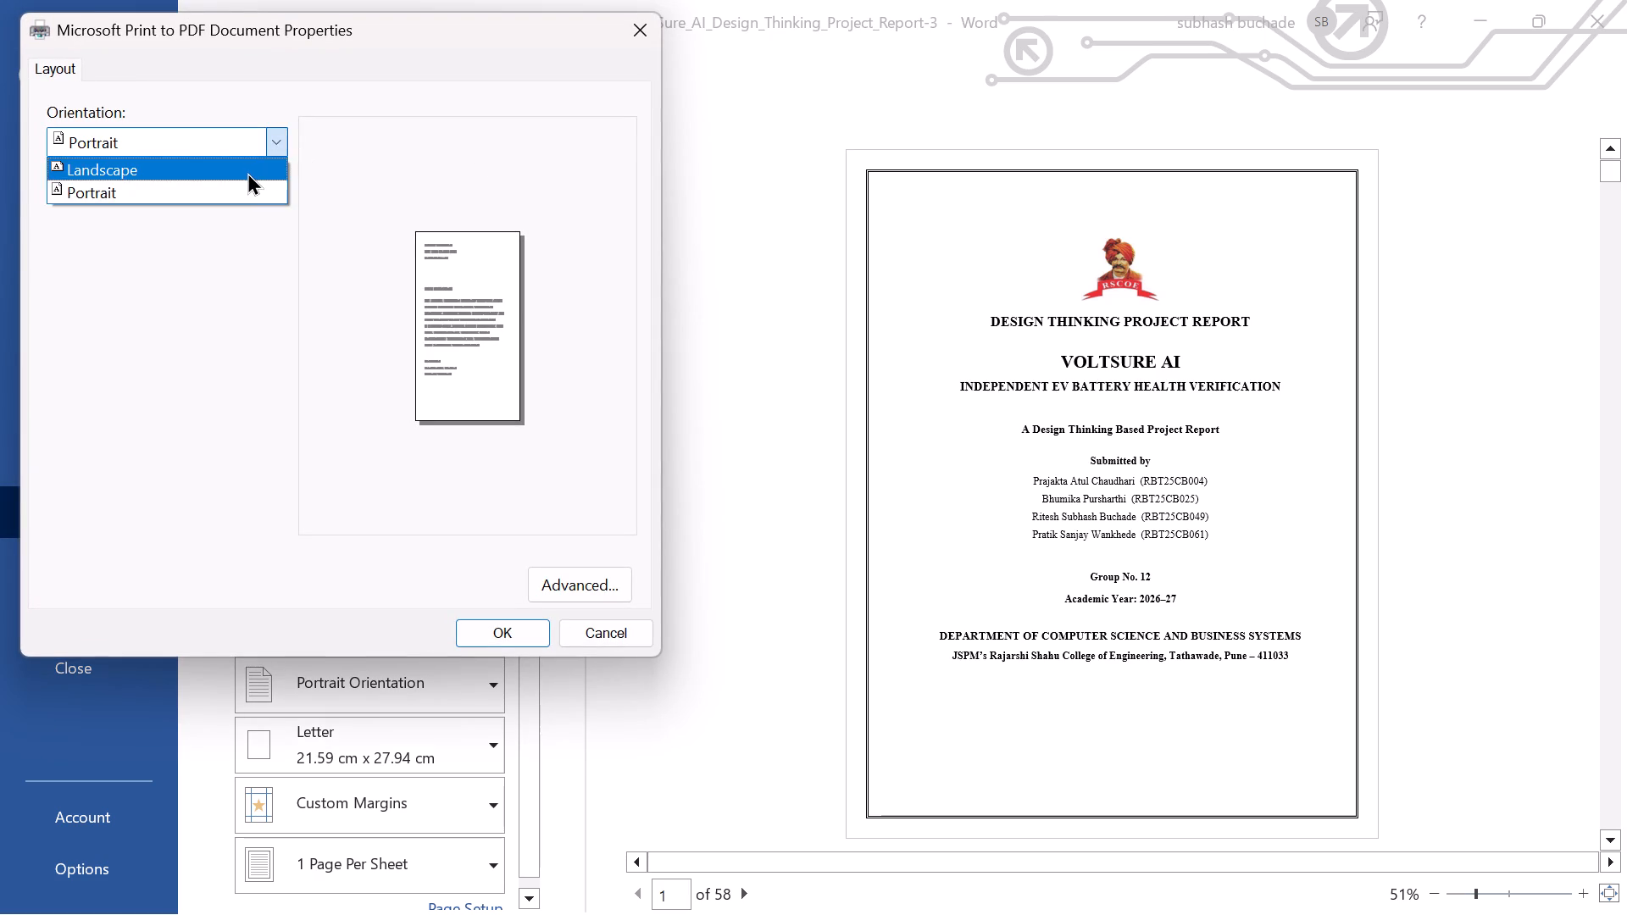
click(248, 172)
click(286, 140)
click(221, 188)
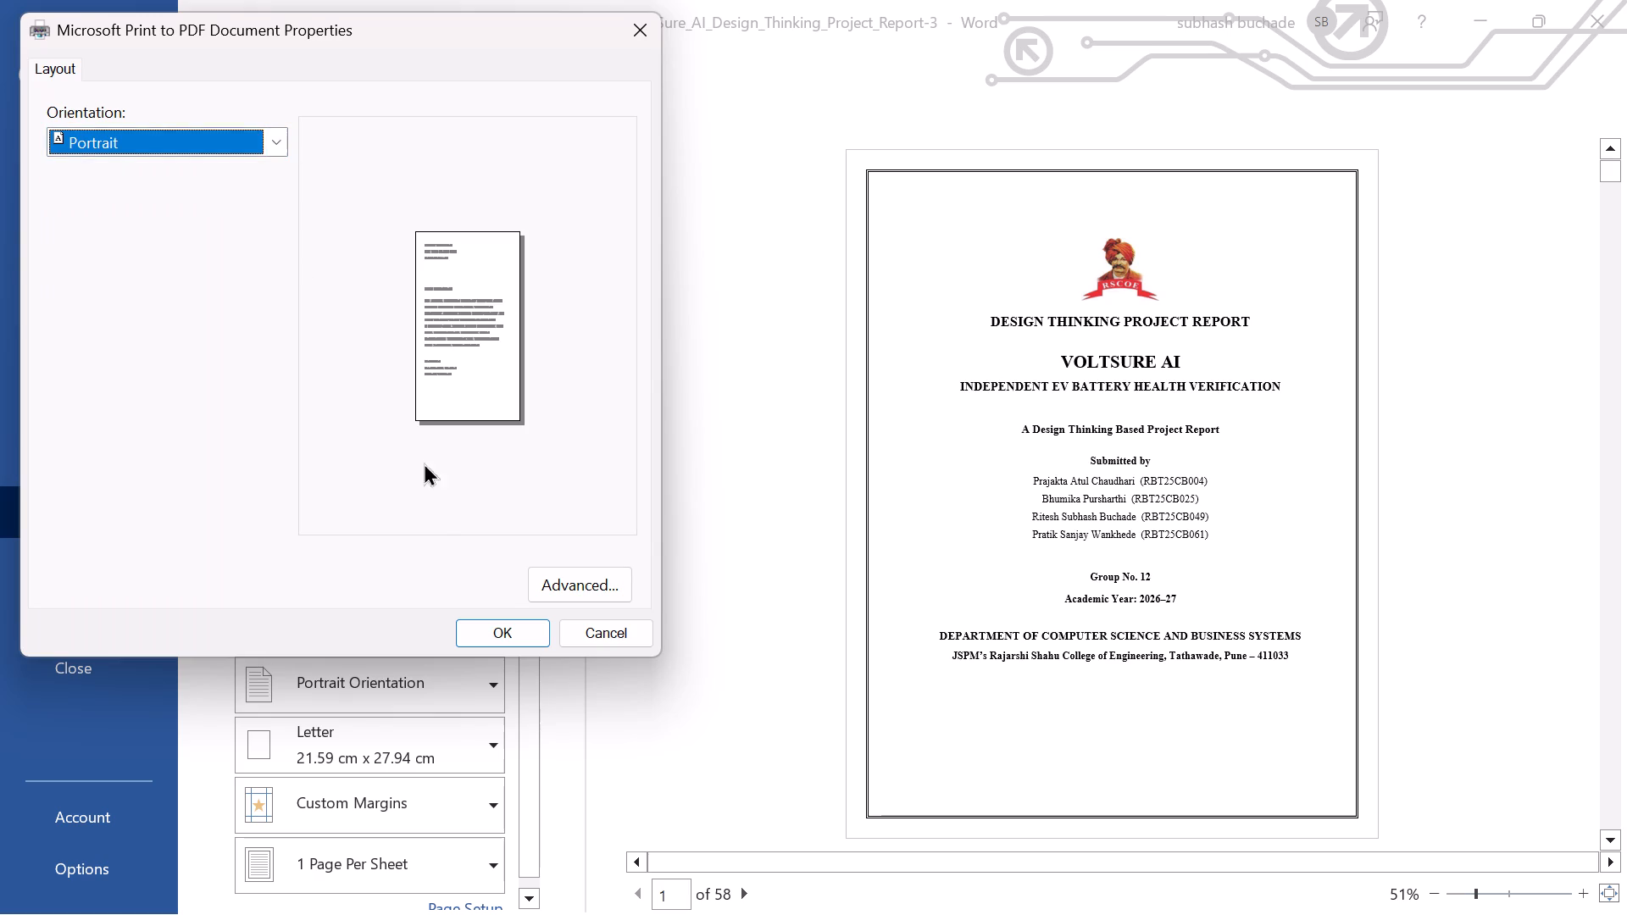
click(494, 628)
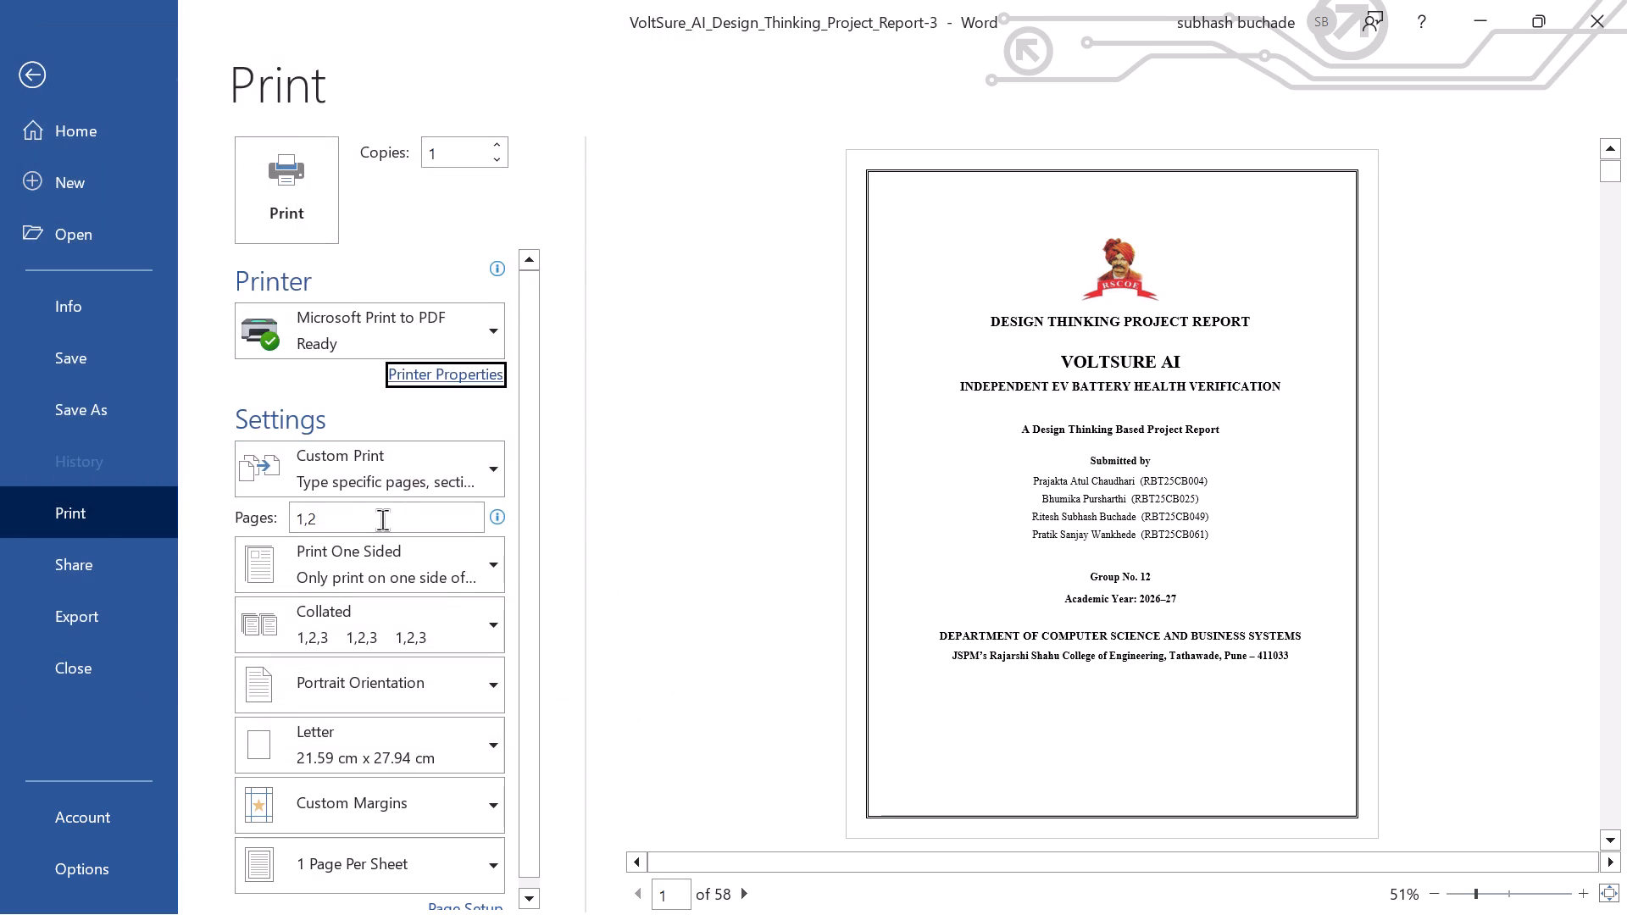
Print pages 1,2 of the report with Microsoft Print to PDF, saving the output as cover in the Downloads folder.
click(382, 519)
key(Return)
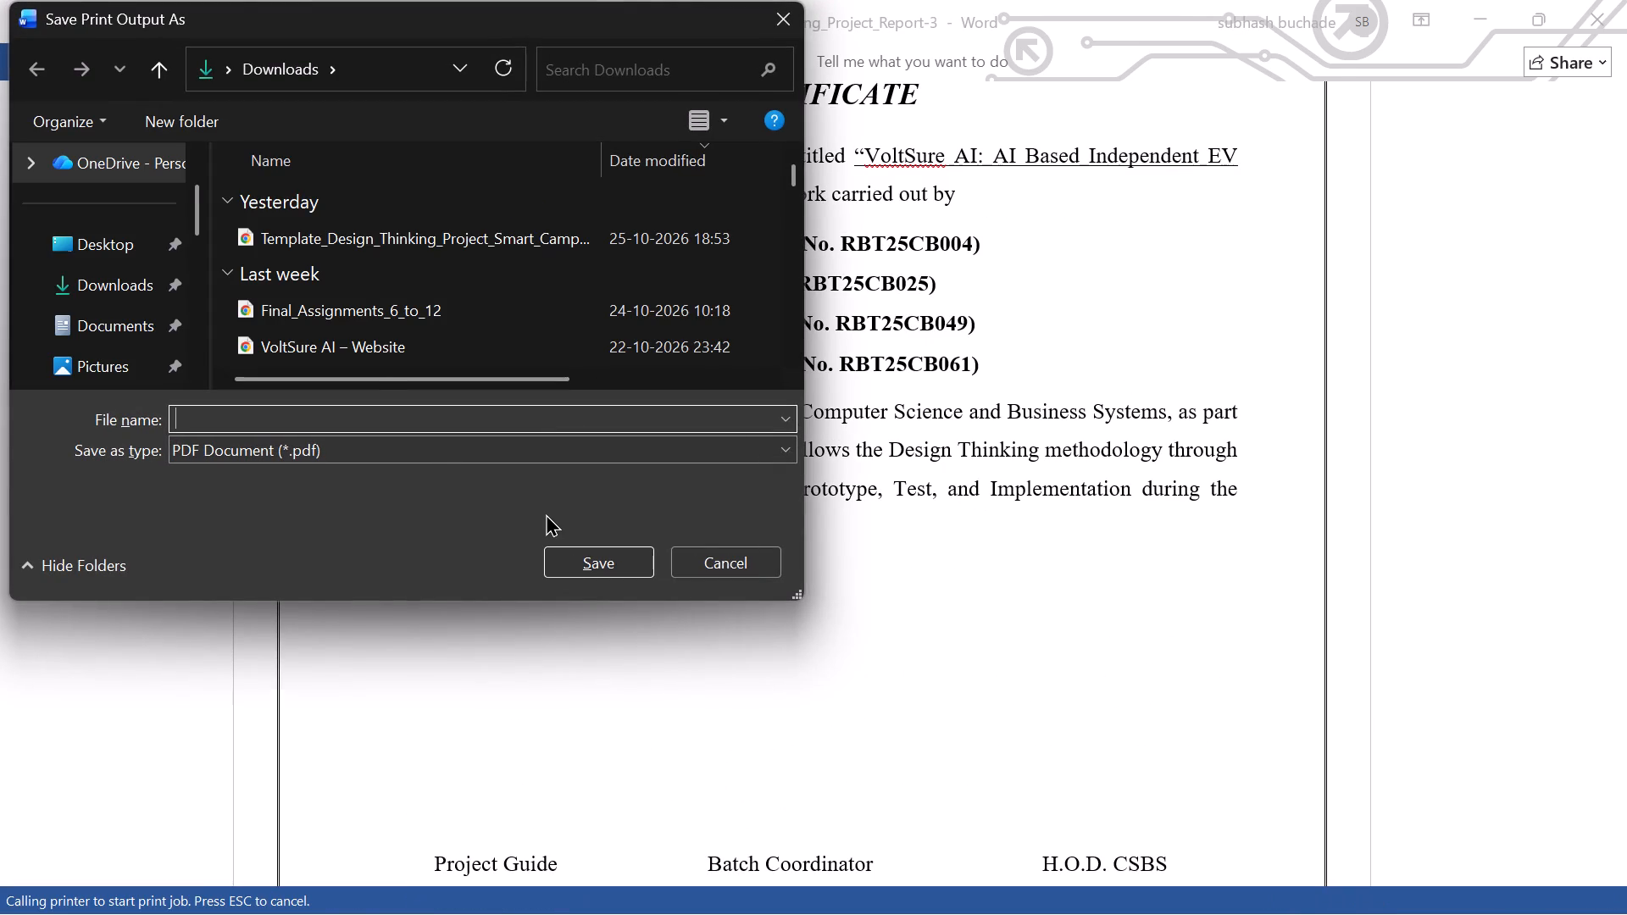
text(cover)
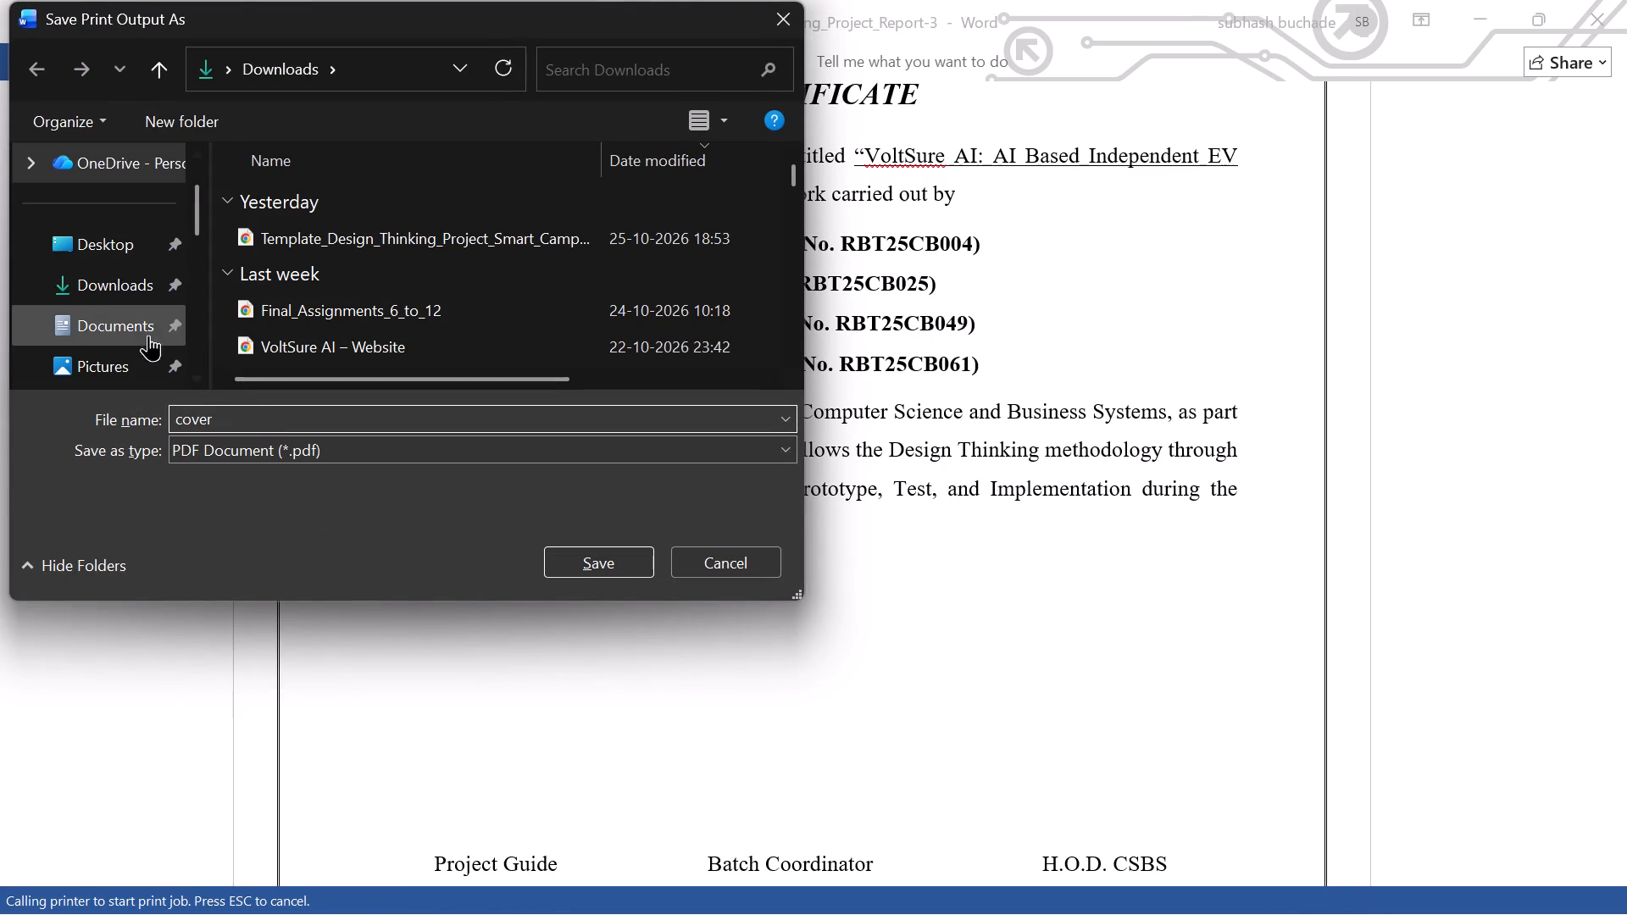
click(113, 279)
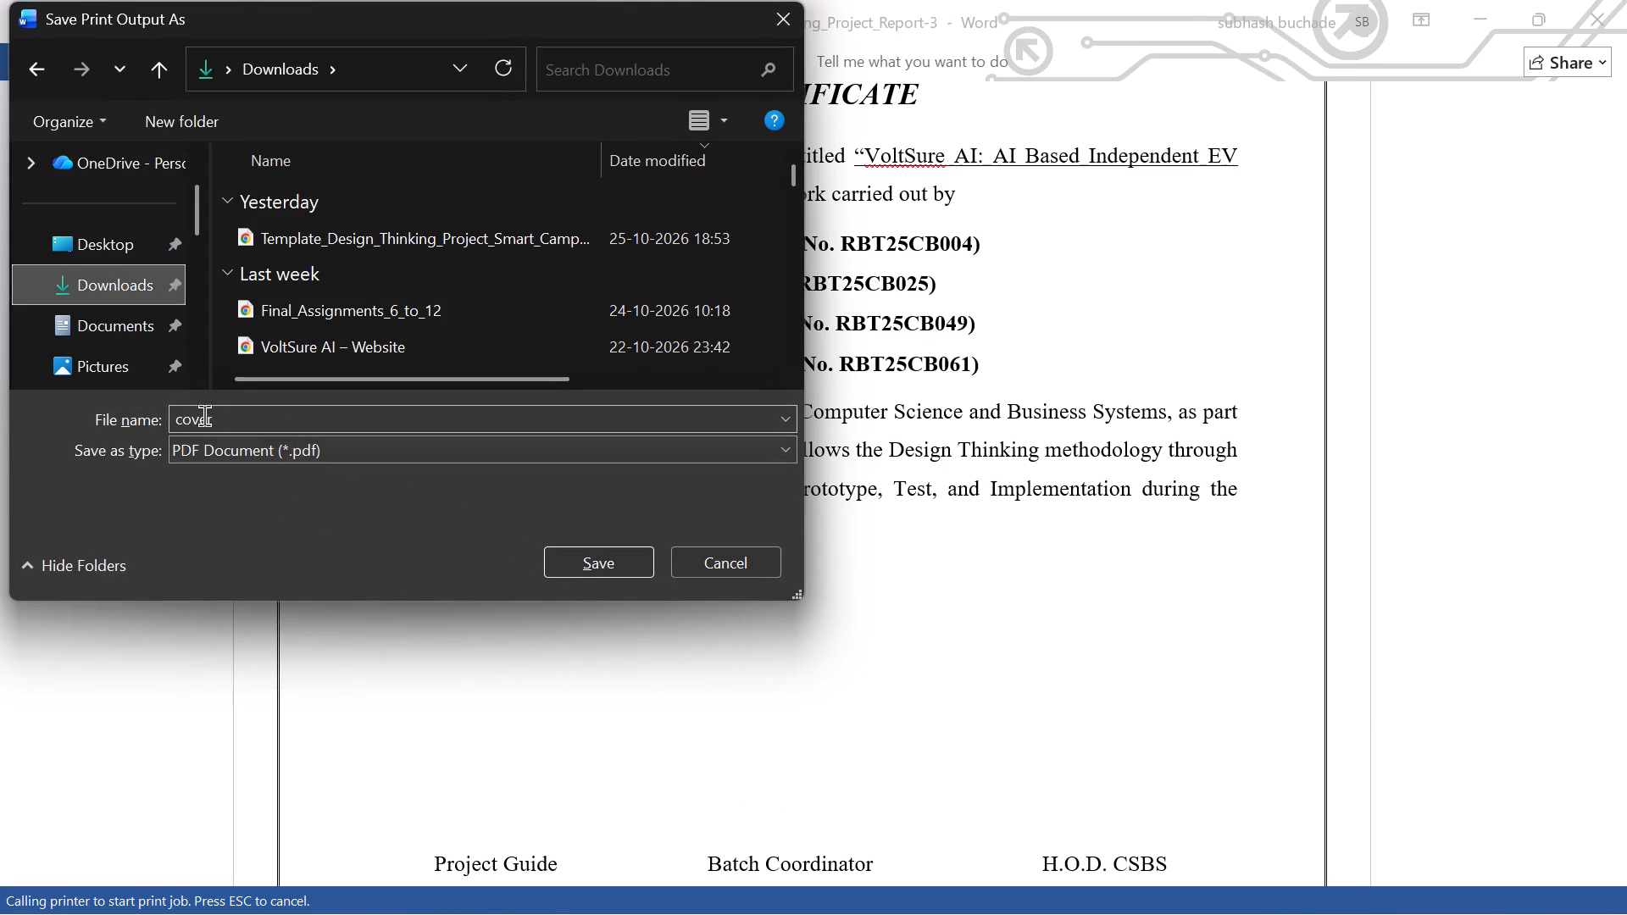
click(217, 415)
click(338, 430)
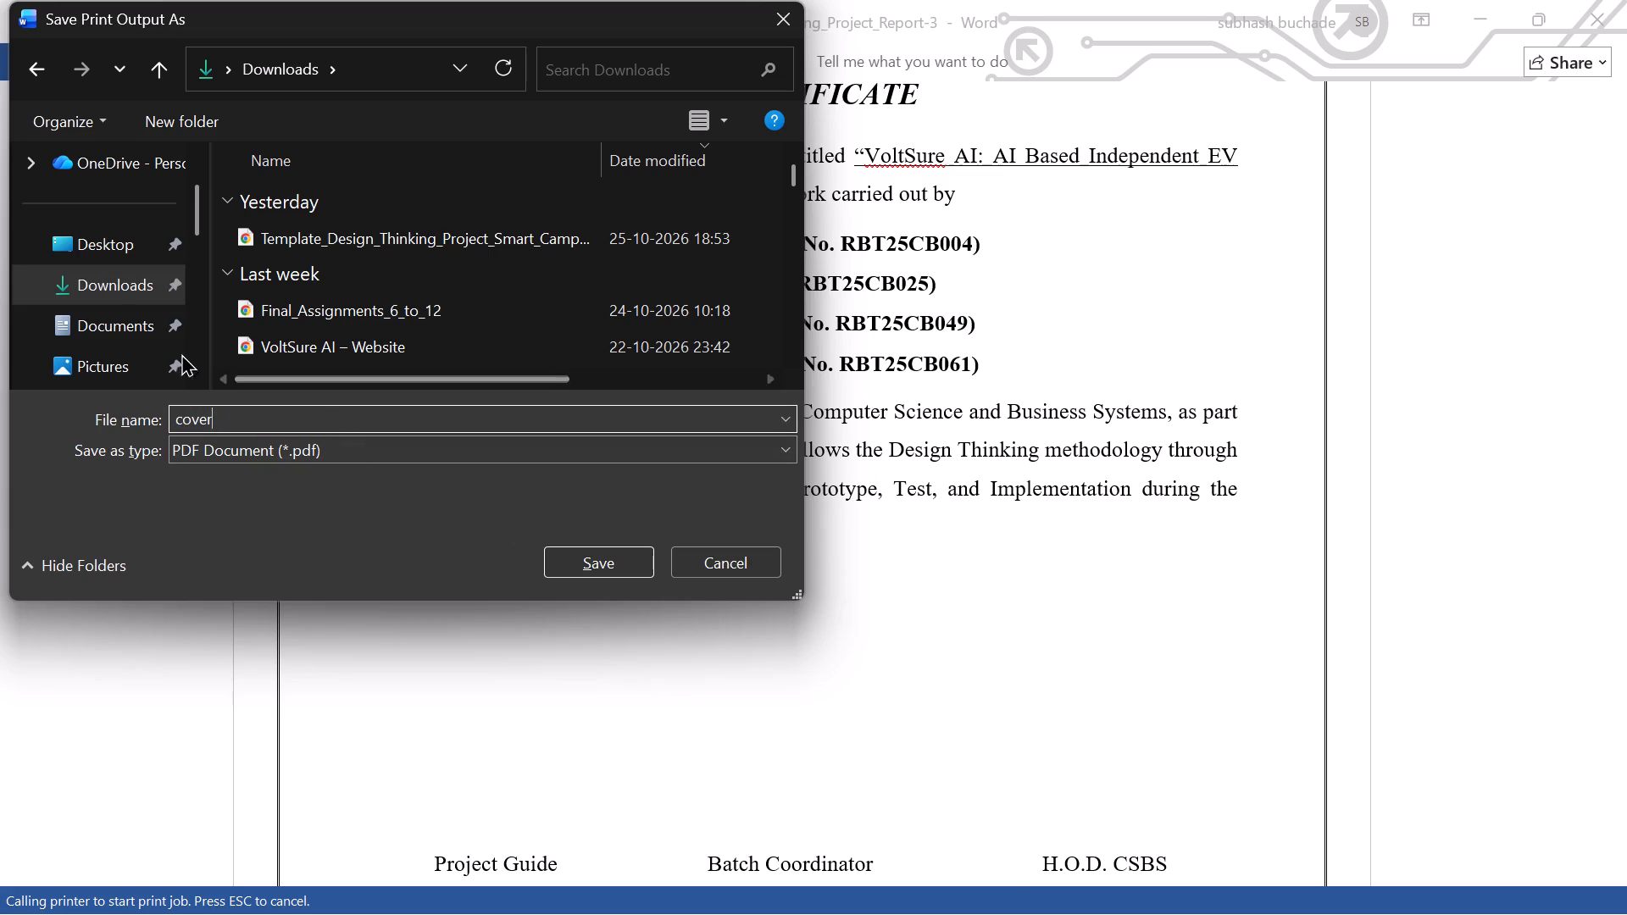
double_click(123, 284)
click(588, 557)
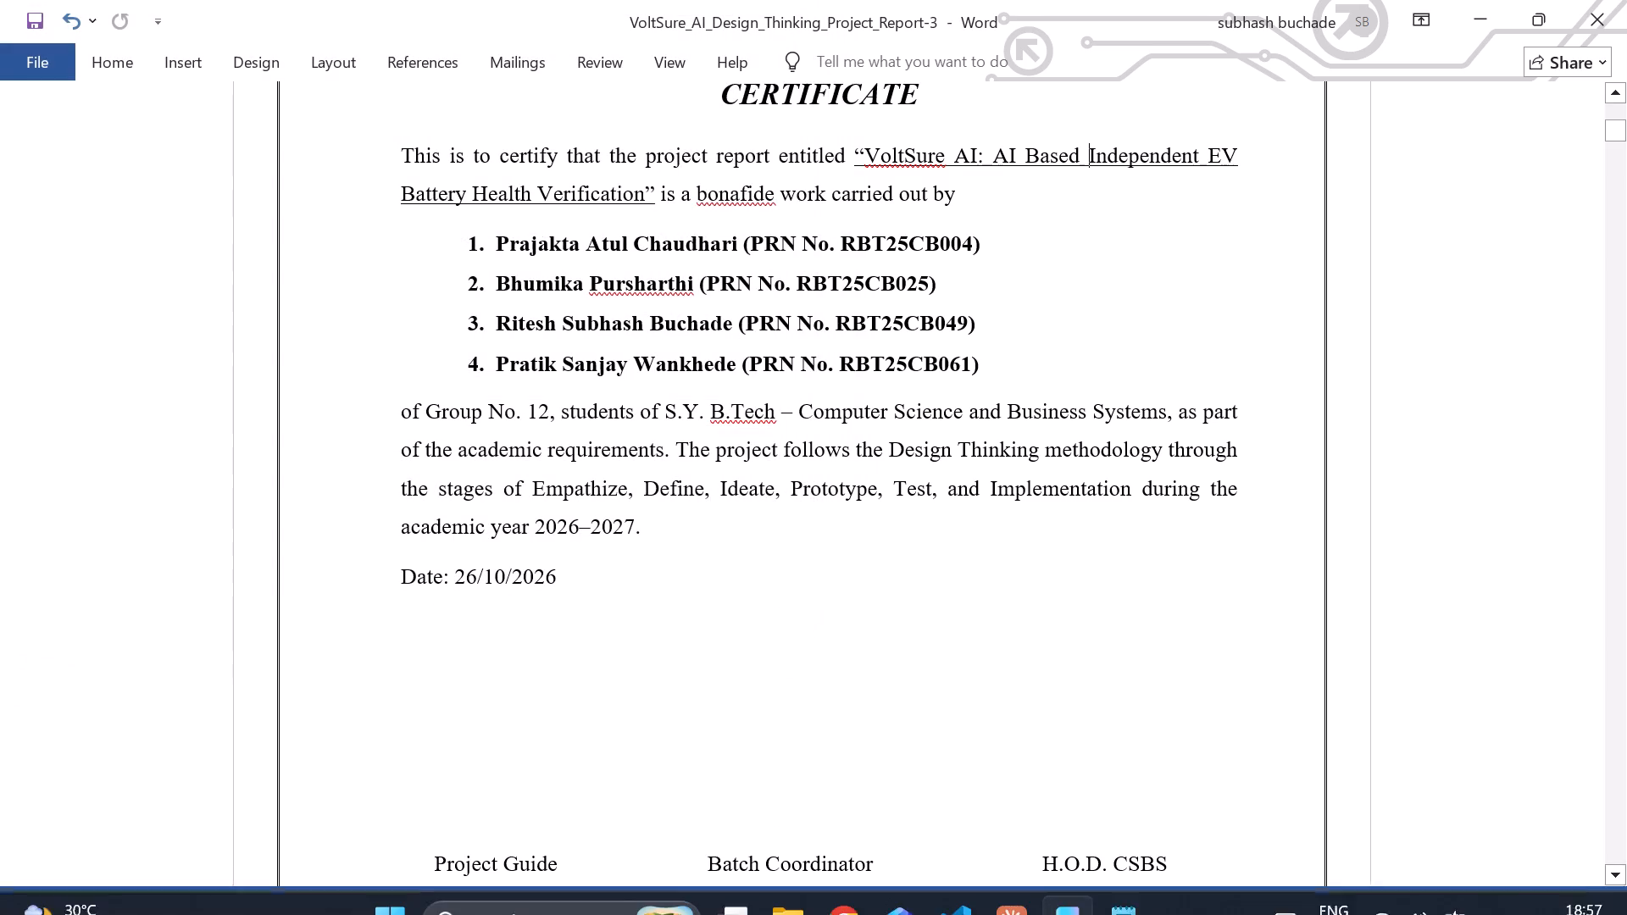
Open the cover PDF from the Downloads folder, check which pages it contains, and close it.
click(778, 887)
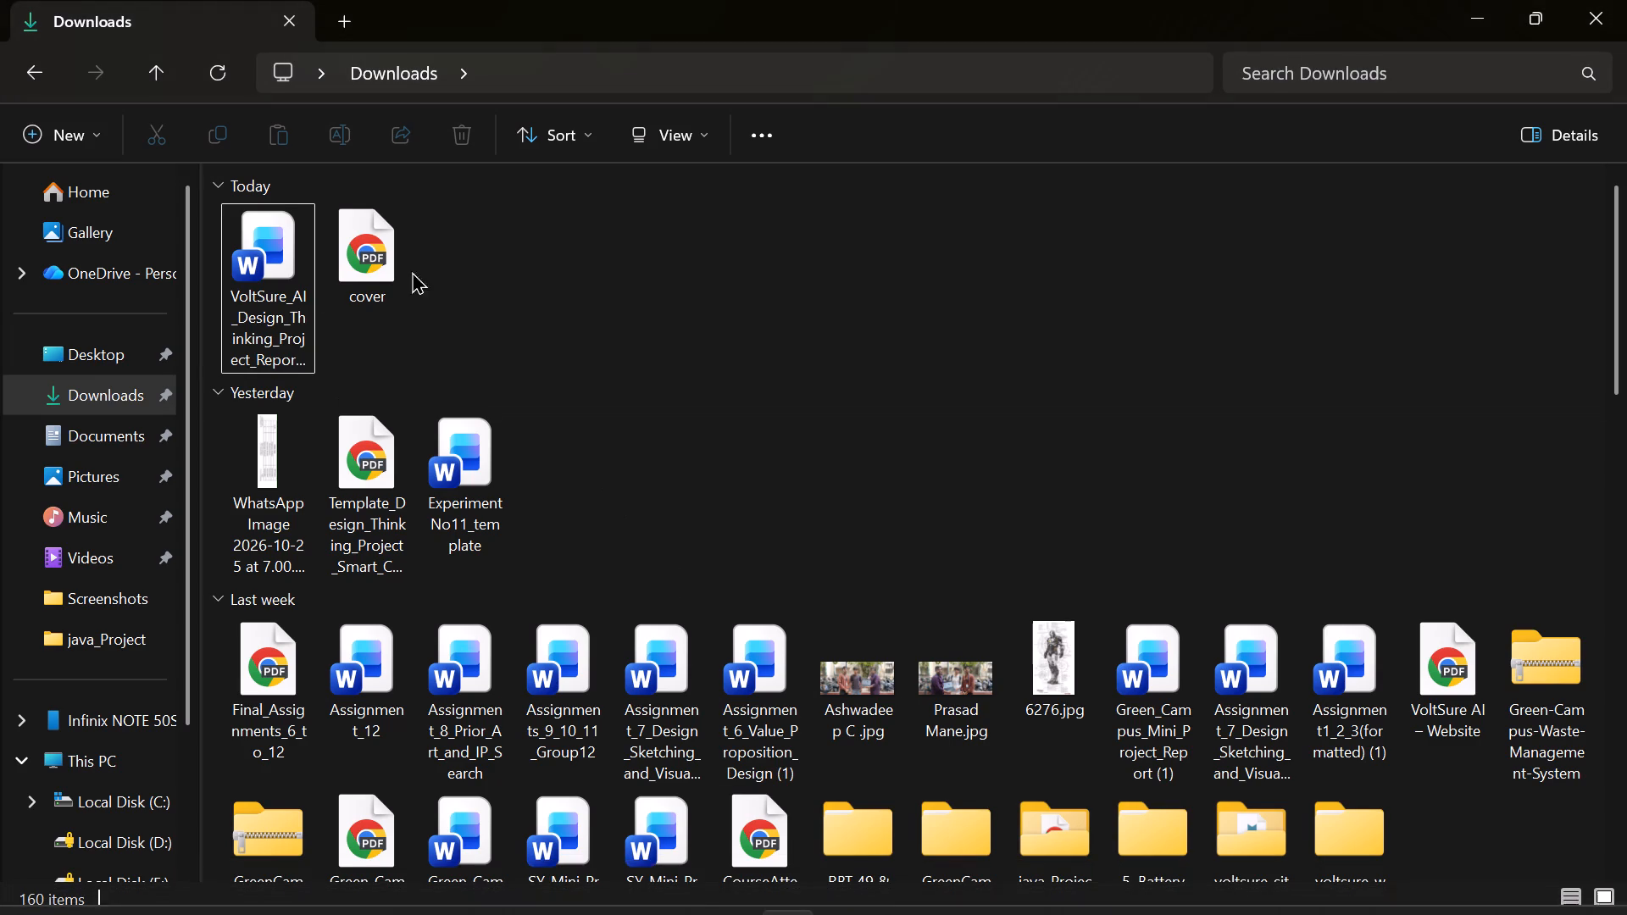
double_click(389, 250)
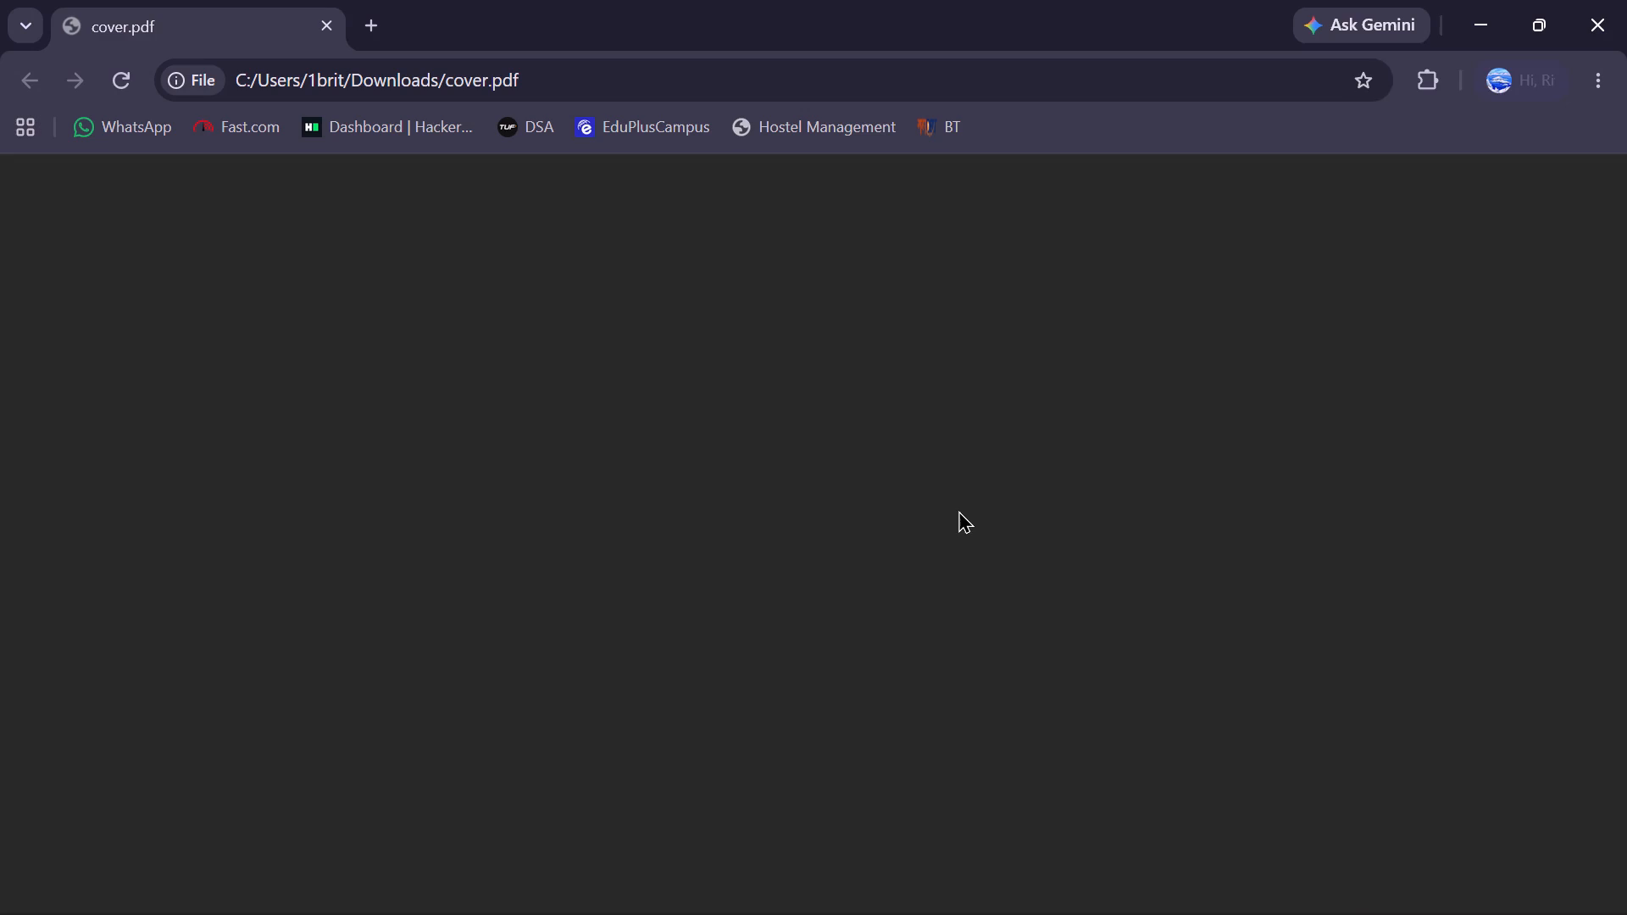
click(1096, 574)
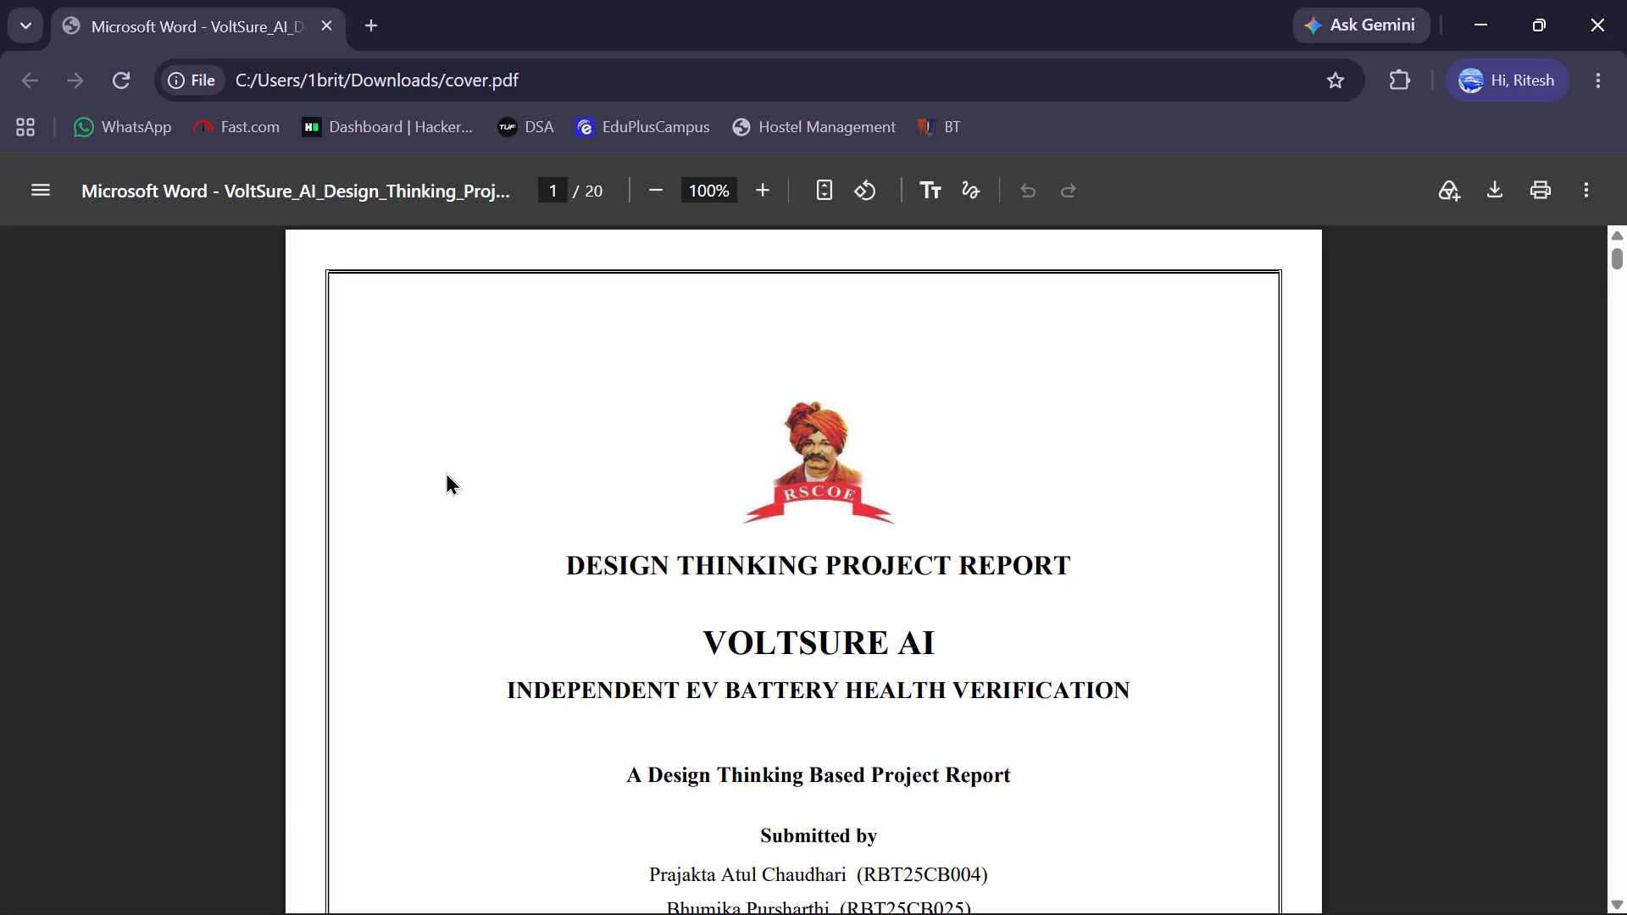
scroll(768, 481, down, 20)
scroll(768, 481, down, 20)
scroll(768, 481, down, 16)
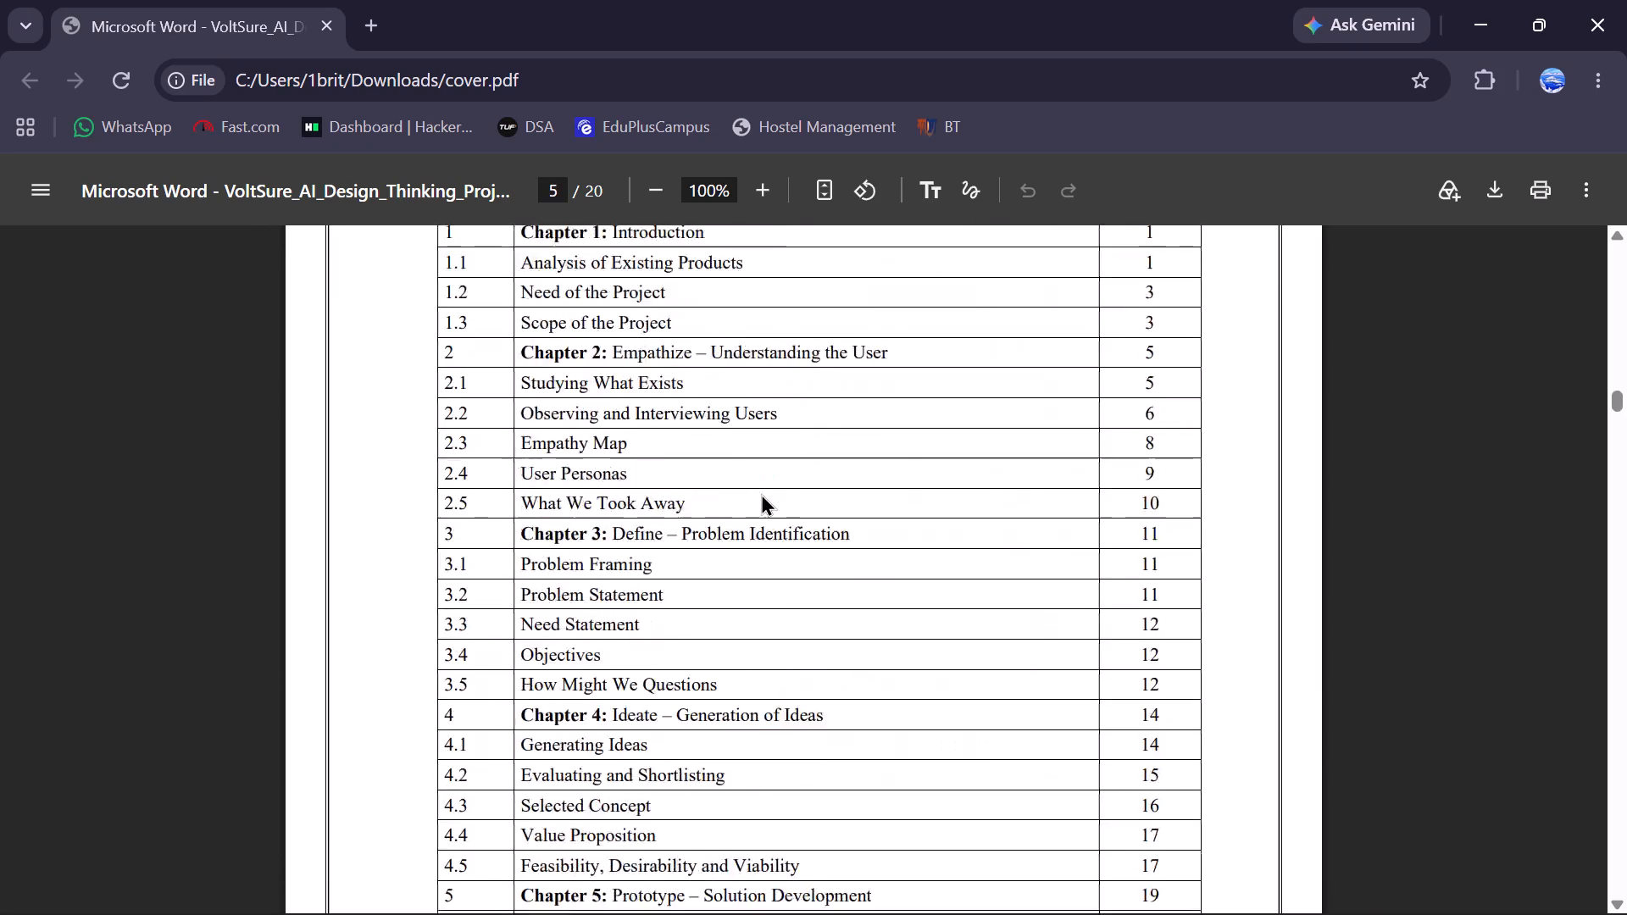
scroll(761, 493, down, 20)
scroll(761, 493, down, 9)
click(1626, 0)
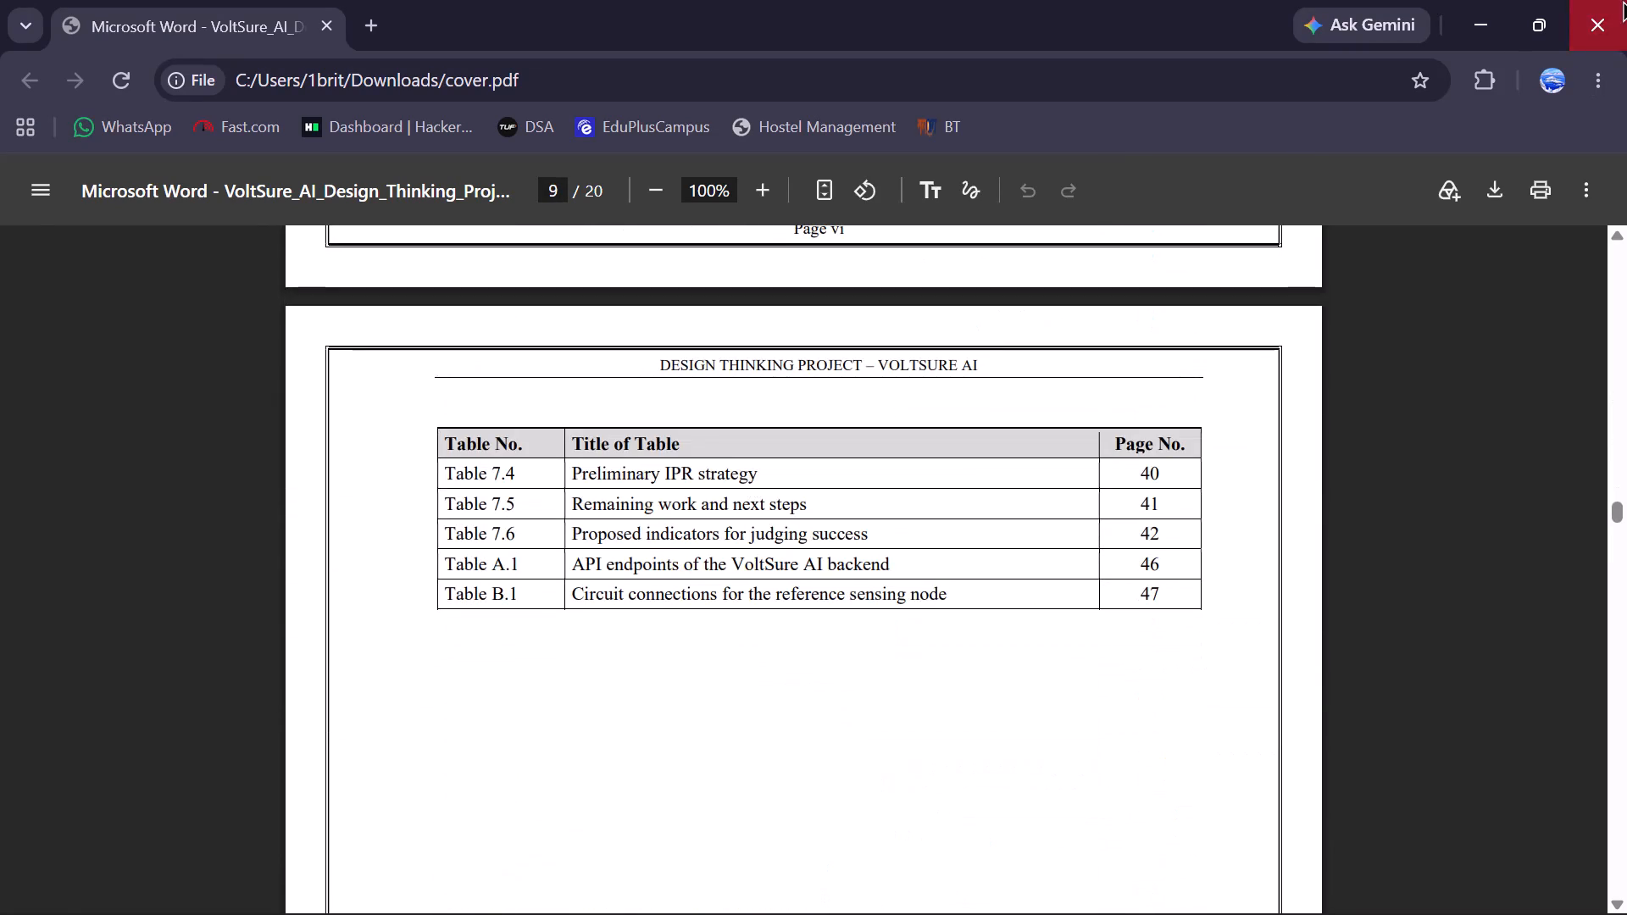
Return to the VoltSure AI report in Word, save it, and close the document.
click(1481, 12)
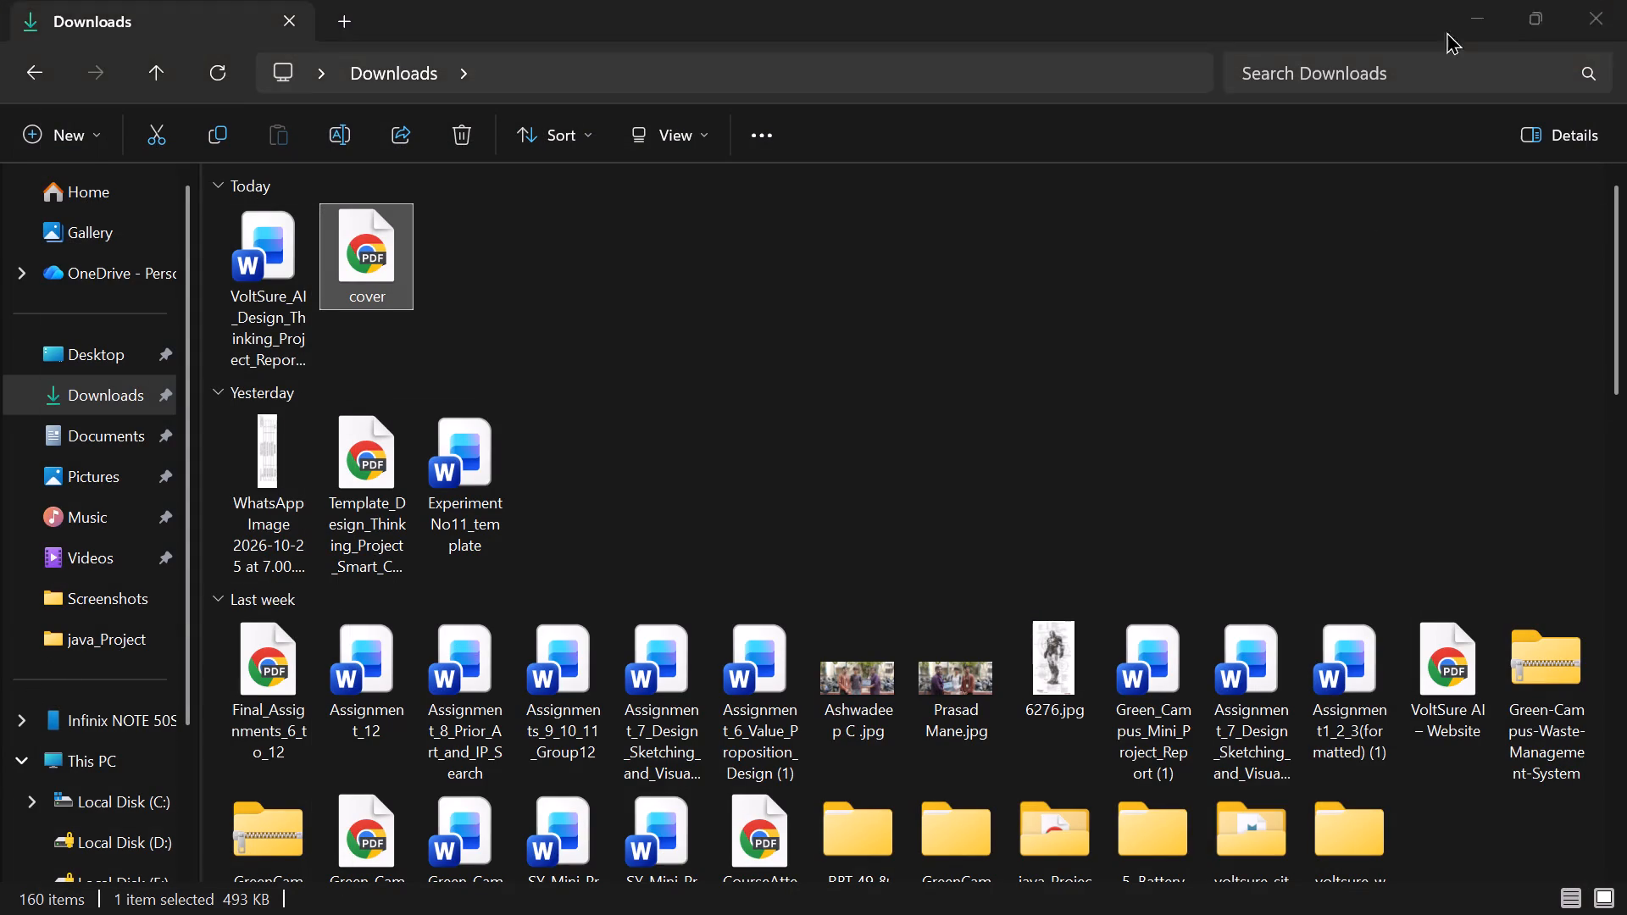
key(ctrl+s)
key(ctrl+s)
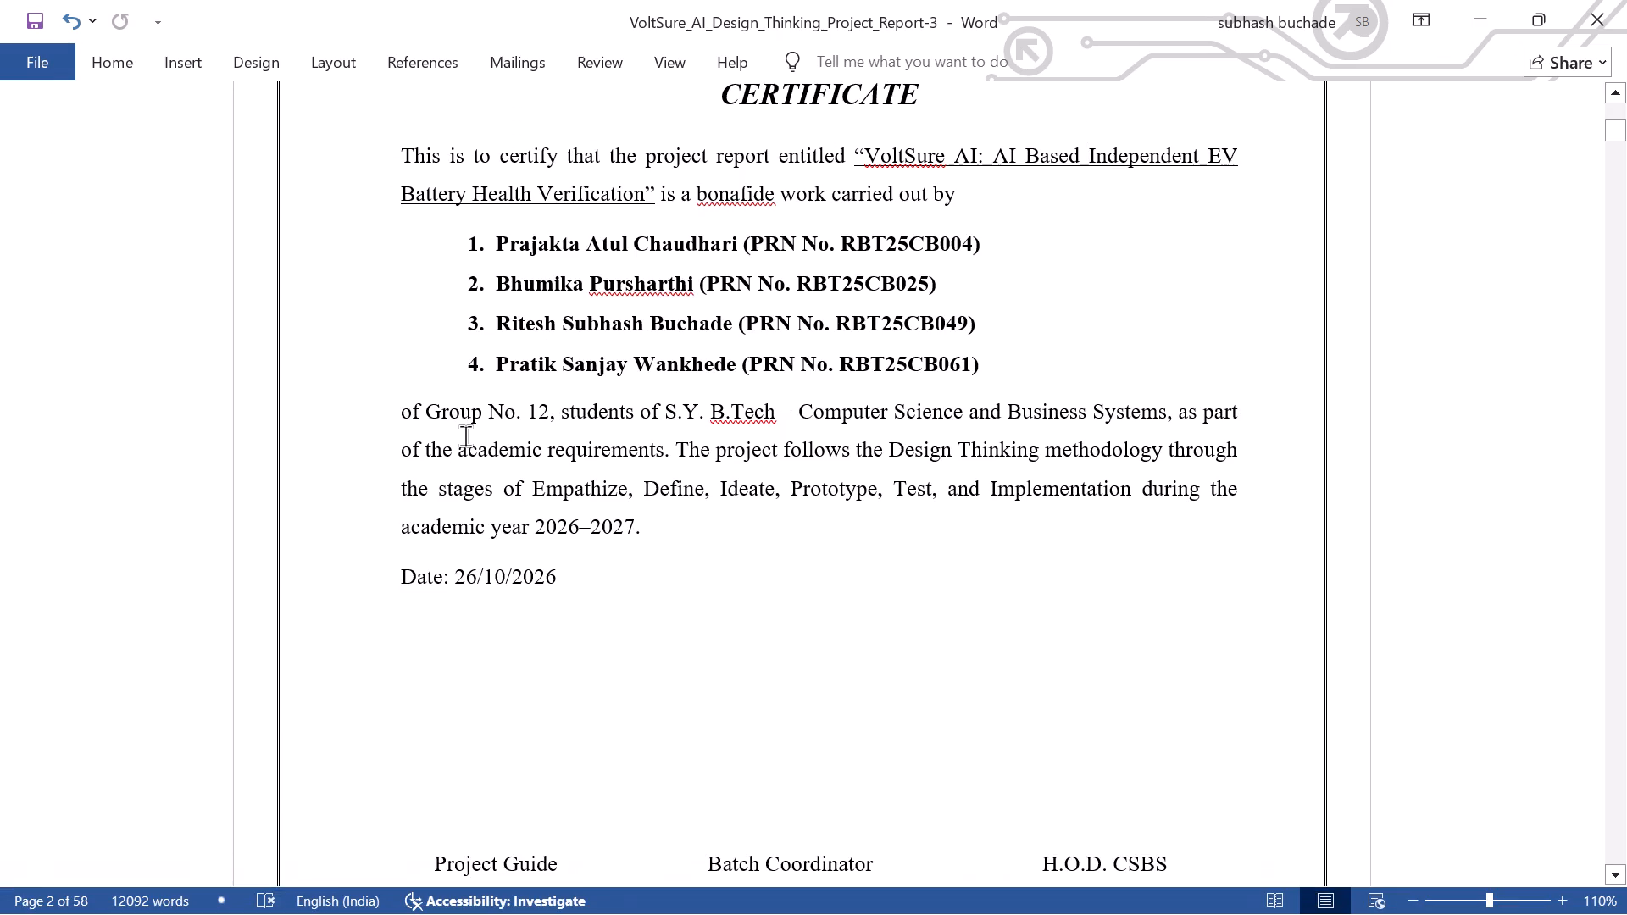
key(ctrl+s)
key(ctrl+s)
click(1626, 0)
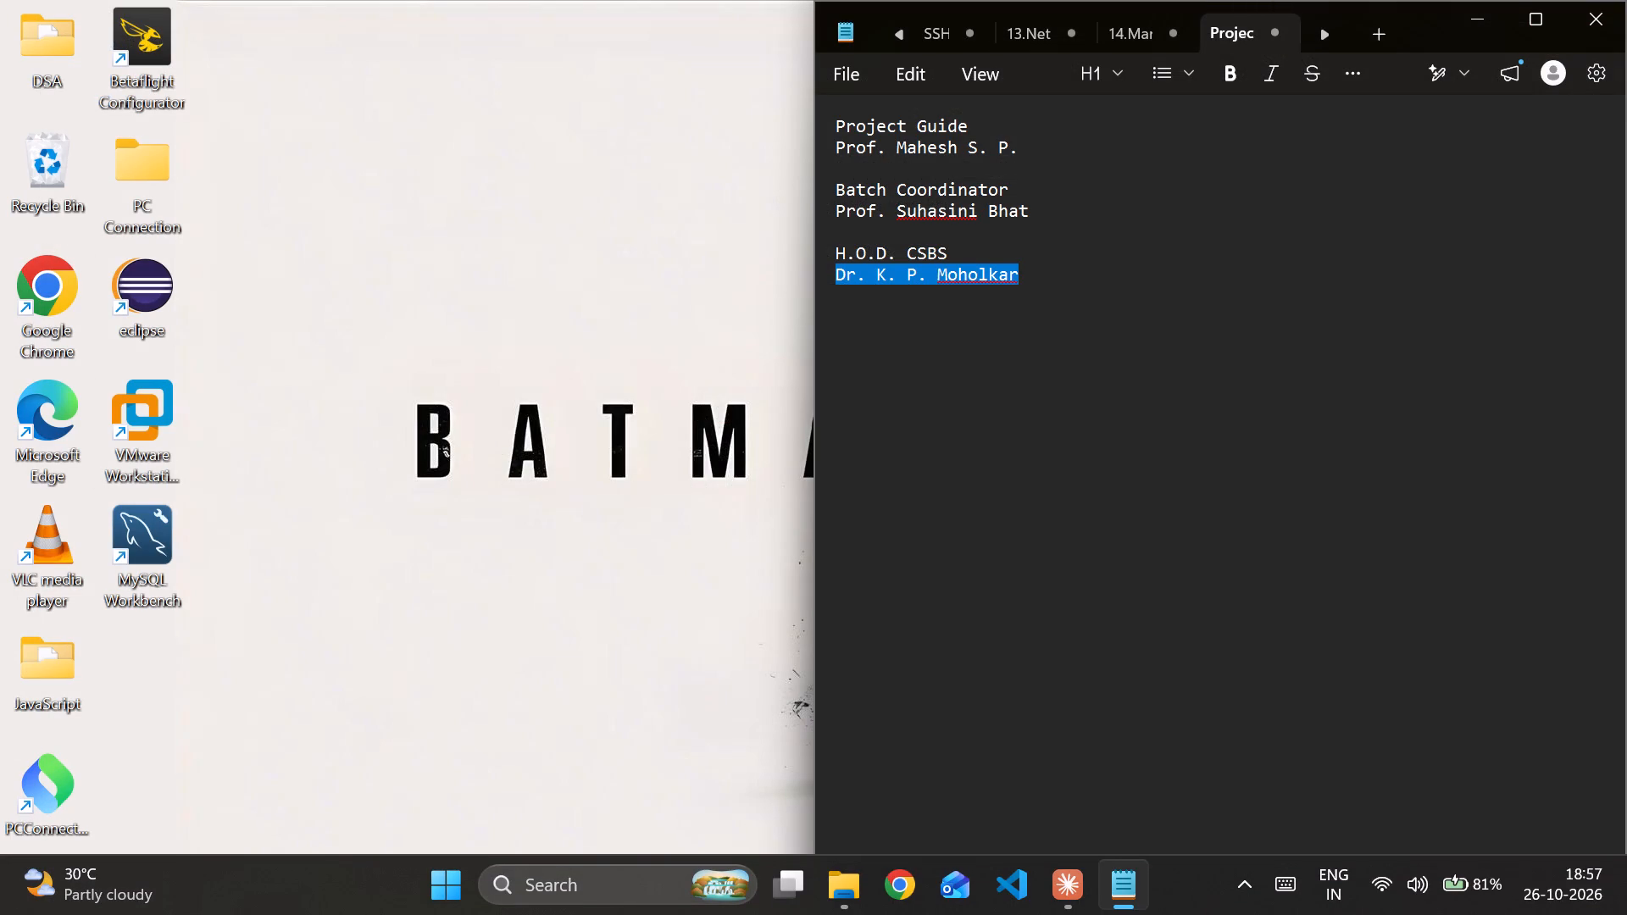
Reopen the VoltSure AI Design Thinking Project Report document from the Downloads folder.
click(819, 904)
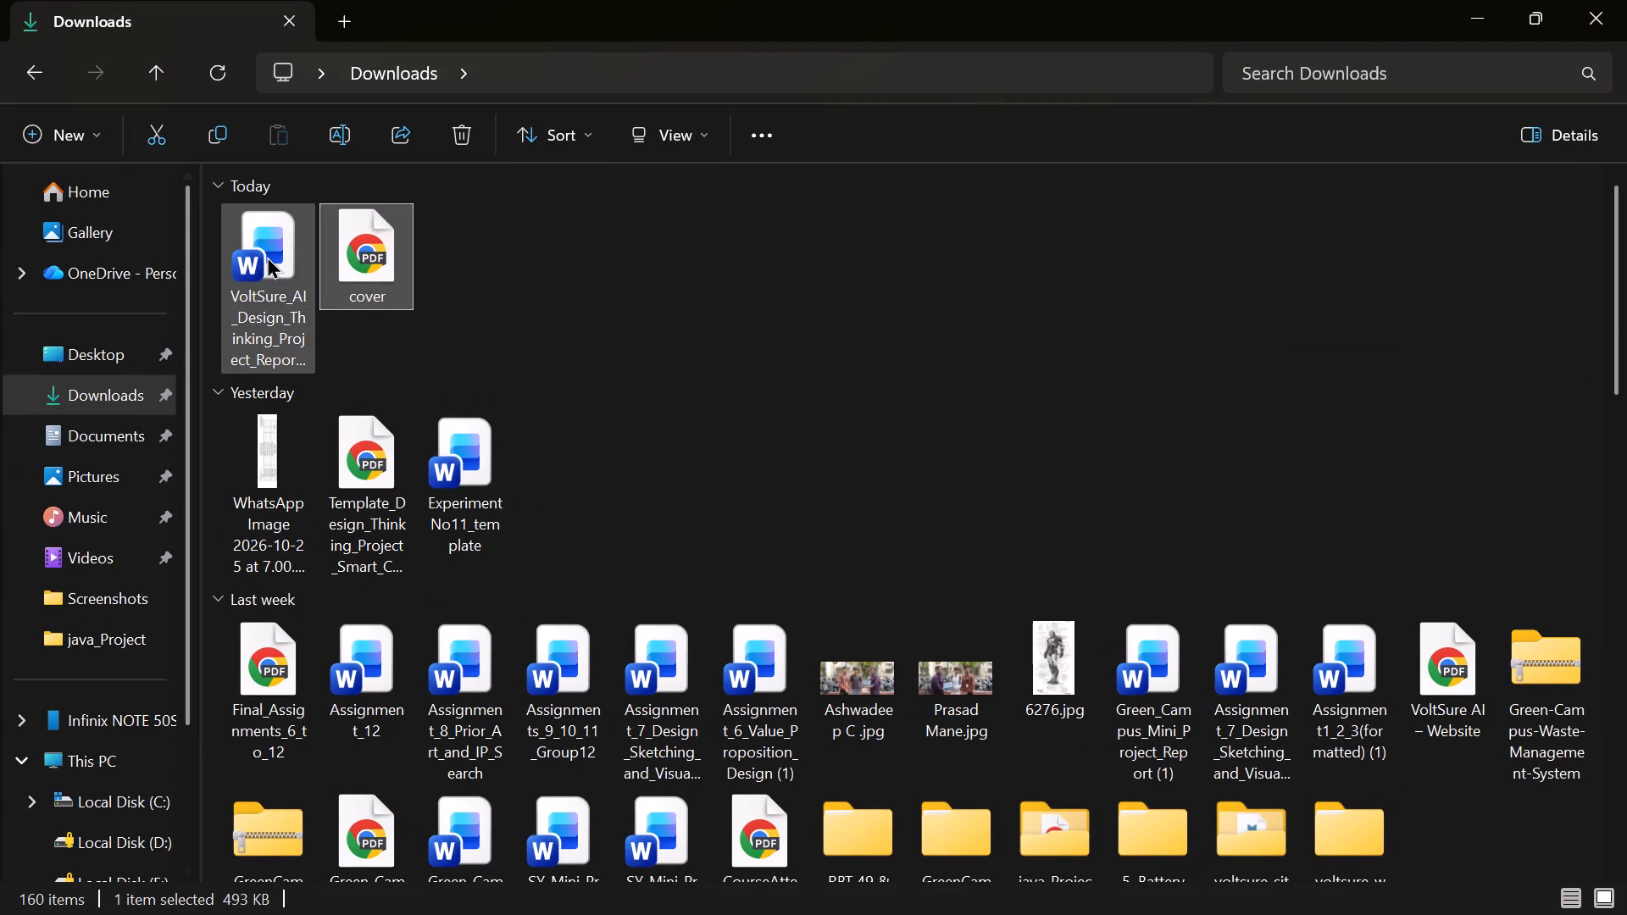
click(275, 266)
double_click(275, 266)
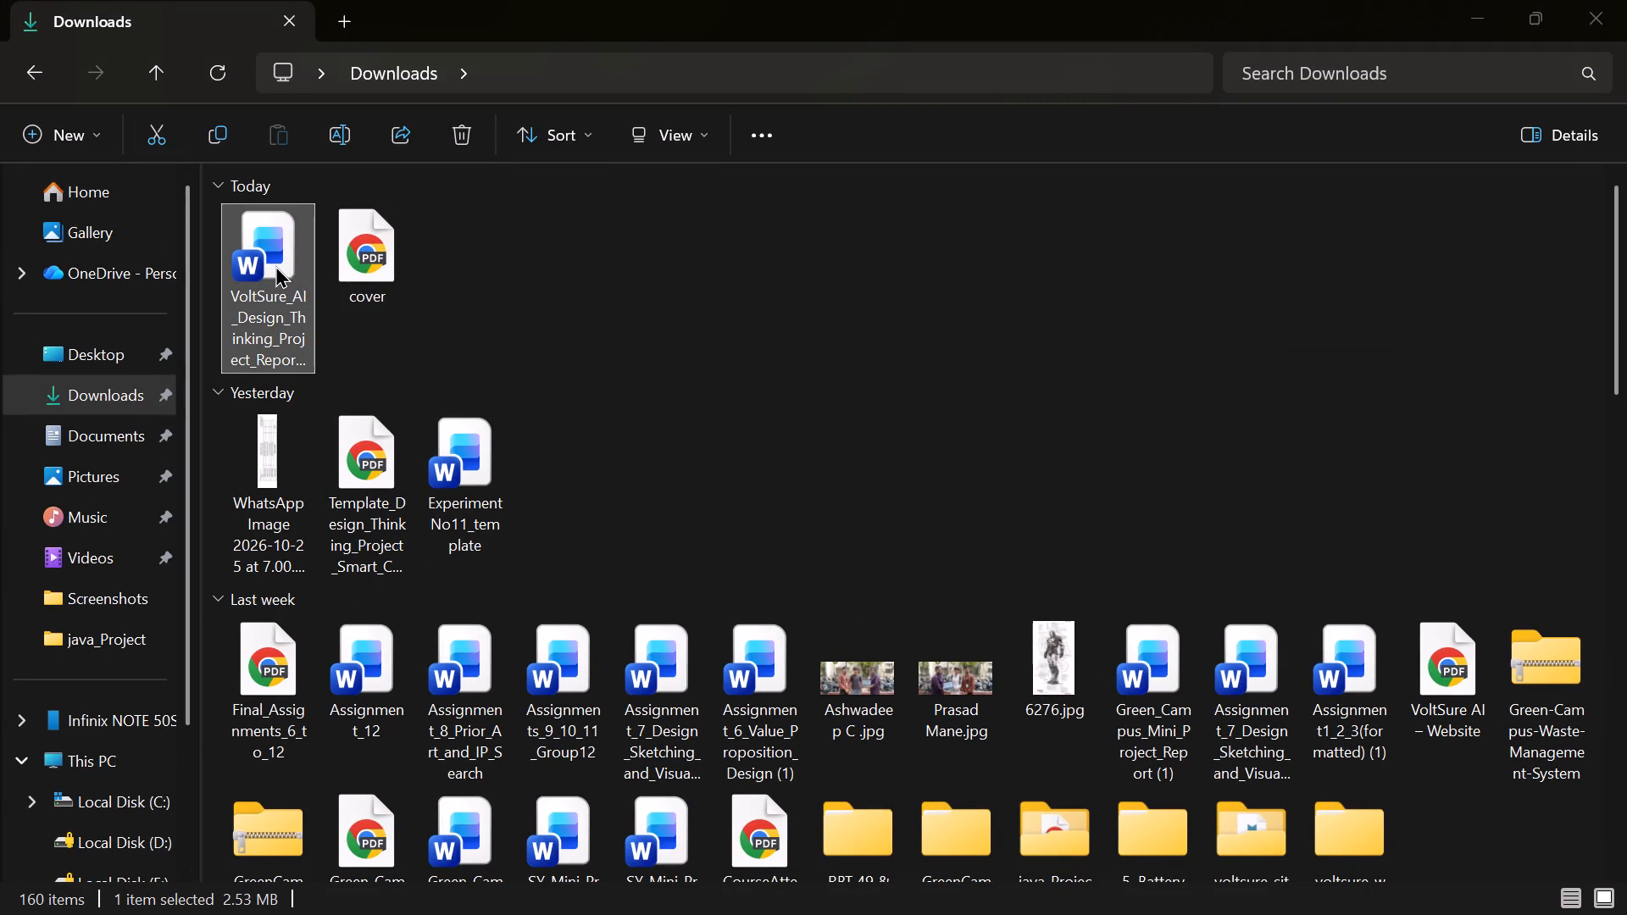
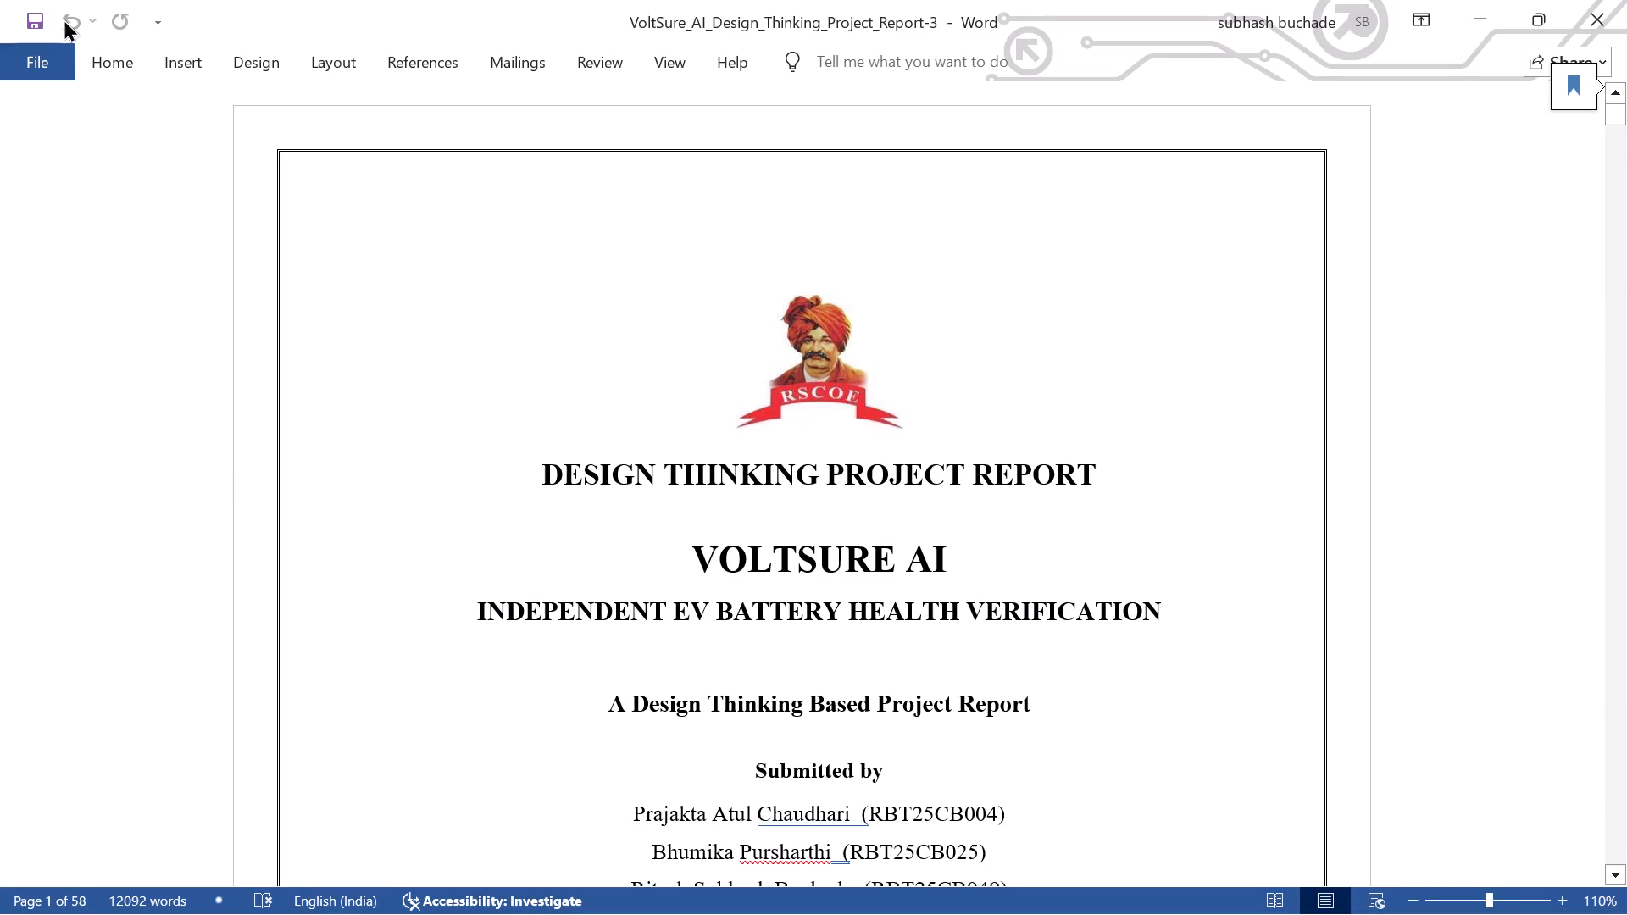
Open the print settings for the VoltSure AI report and change the print range to Custom Print.
click(26, 5)
click(44, 66)
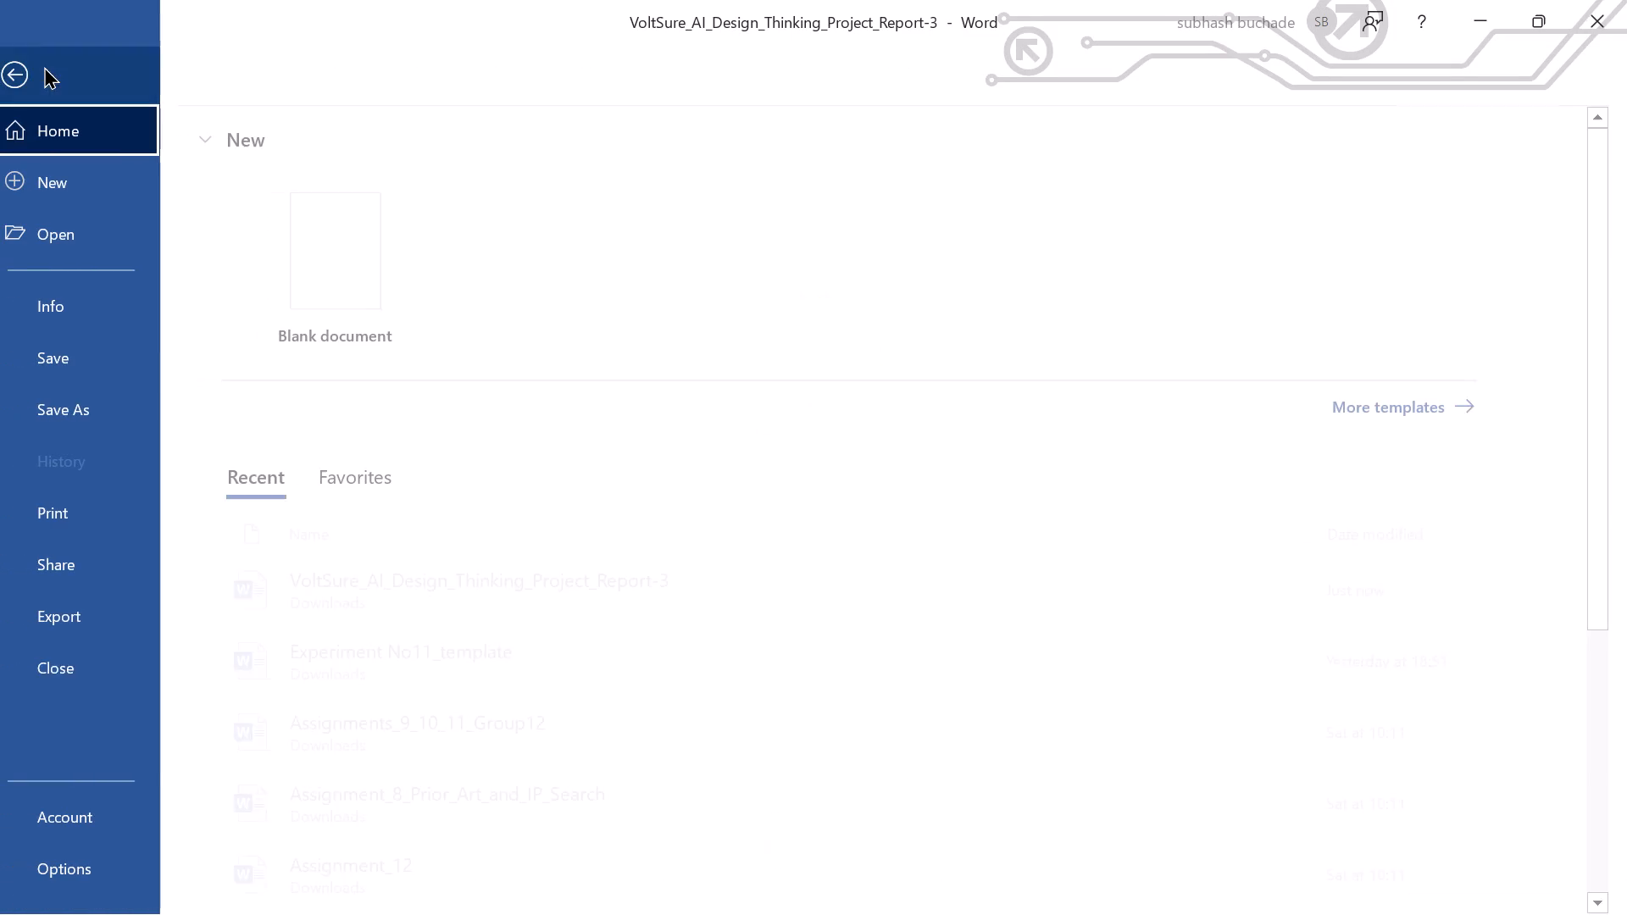
click(86, 498)
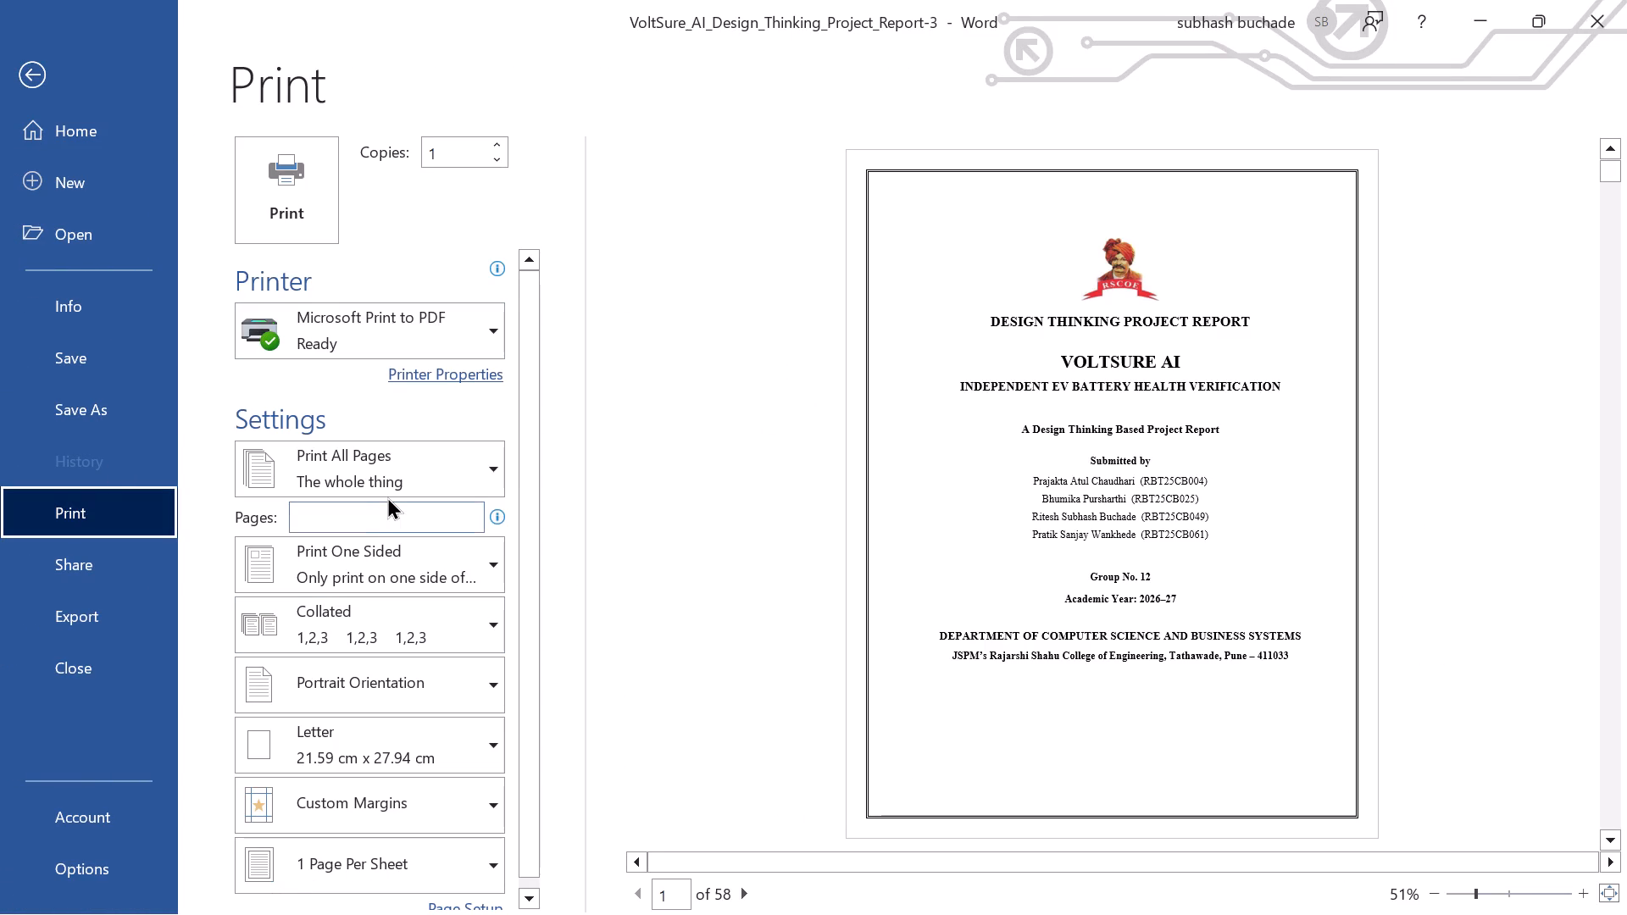
click(390, 495)
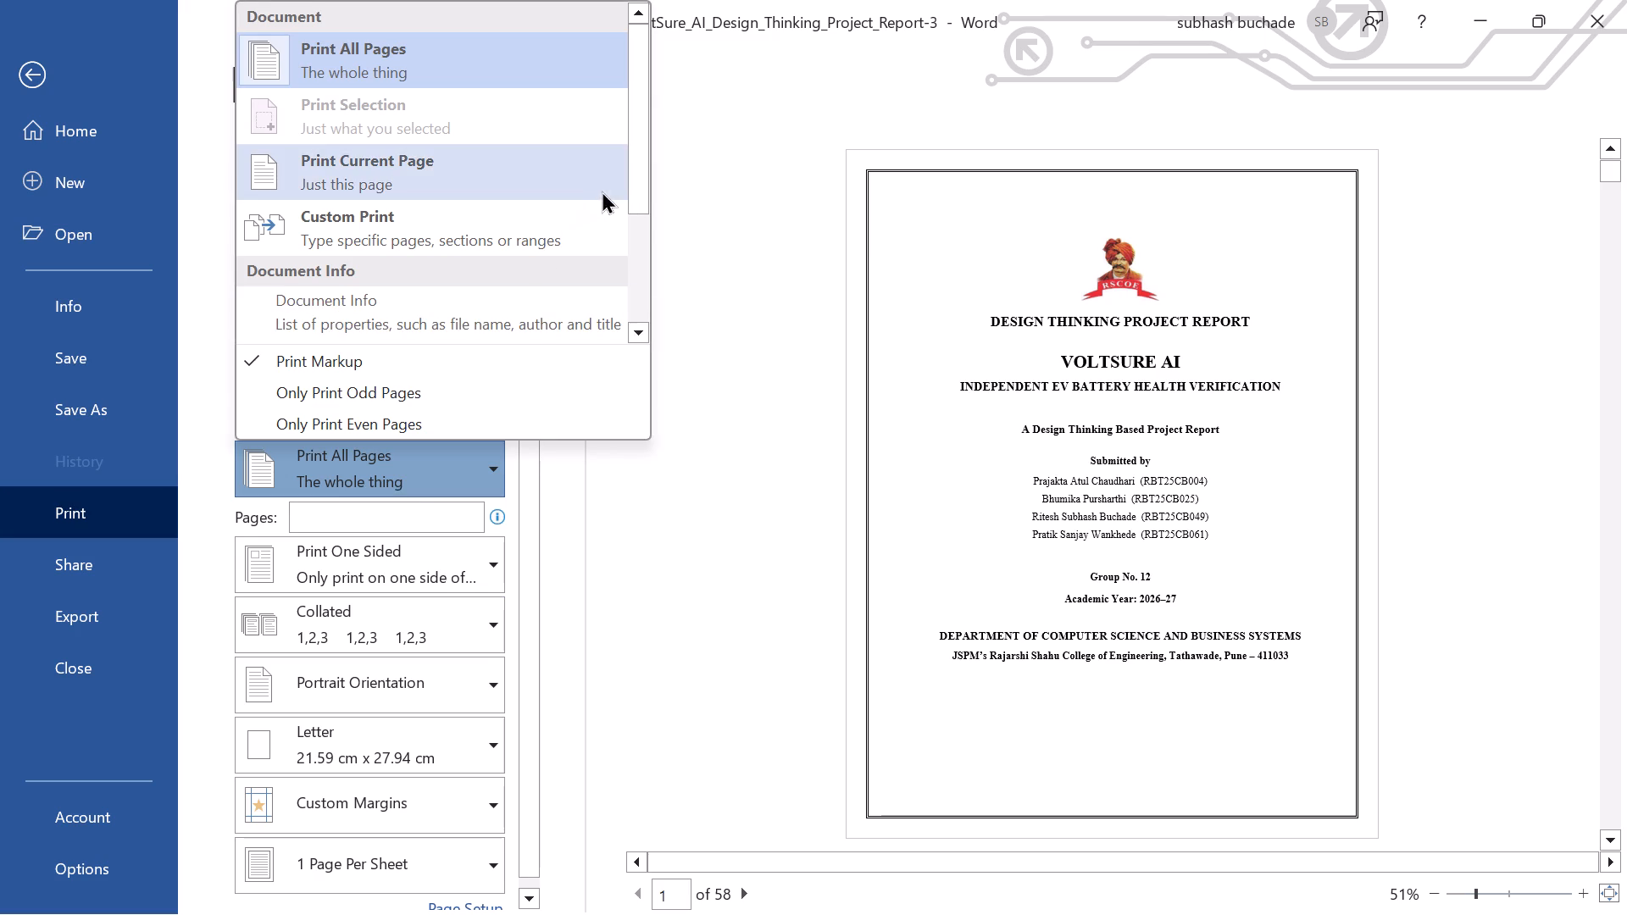
drag(644, 179, 670, 363)
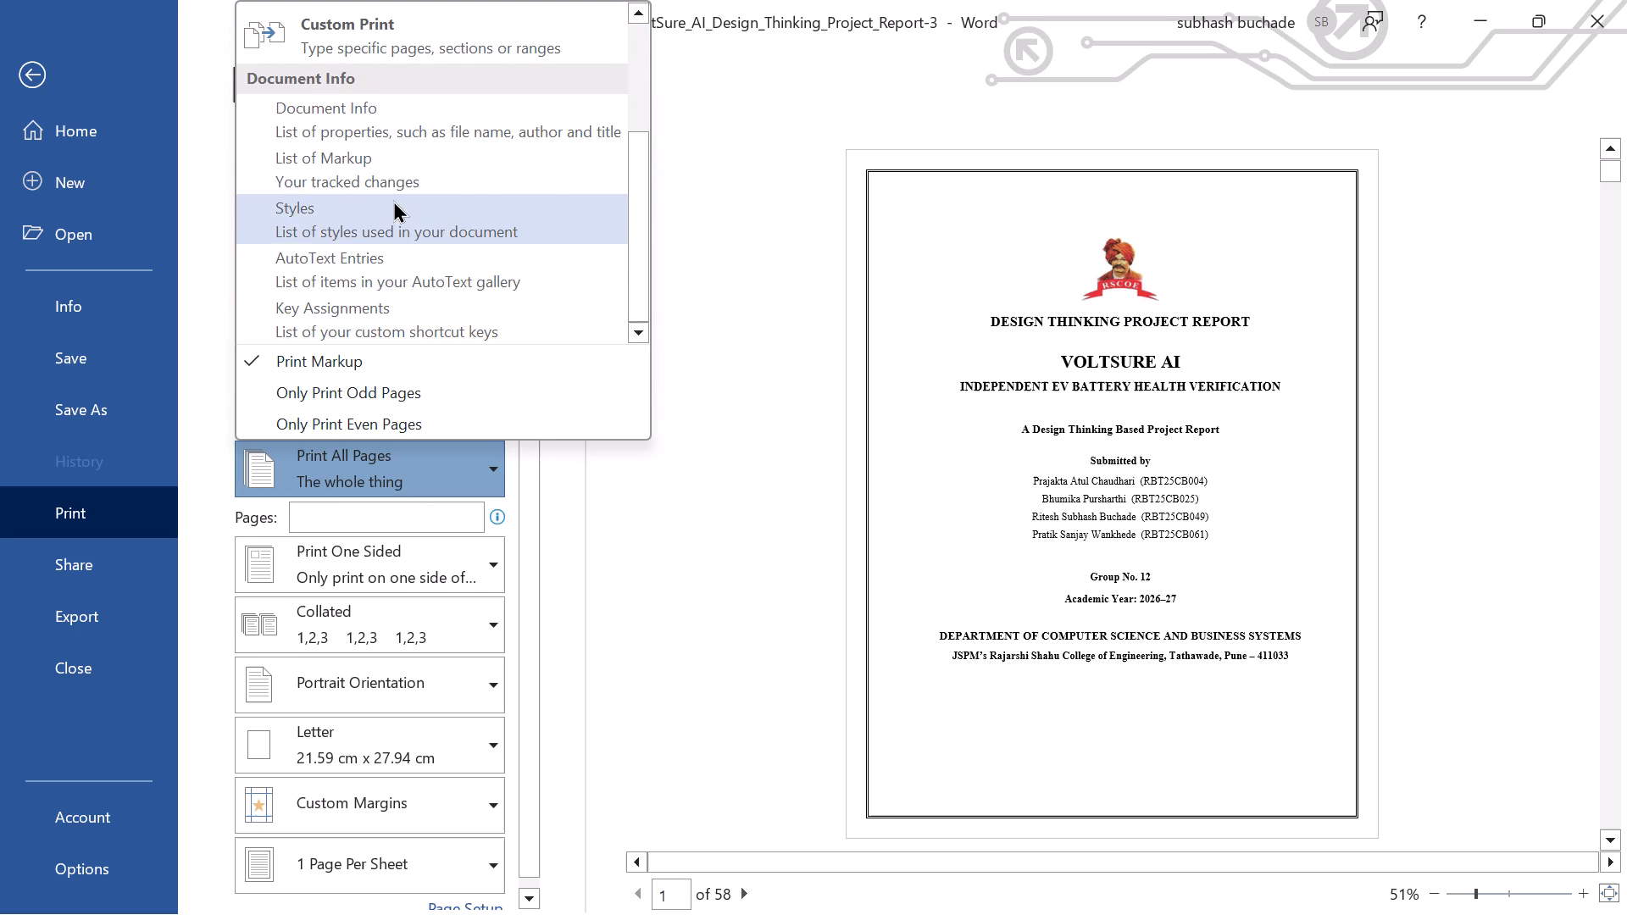
scroll(390, 189, up, 4)
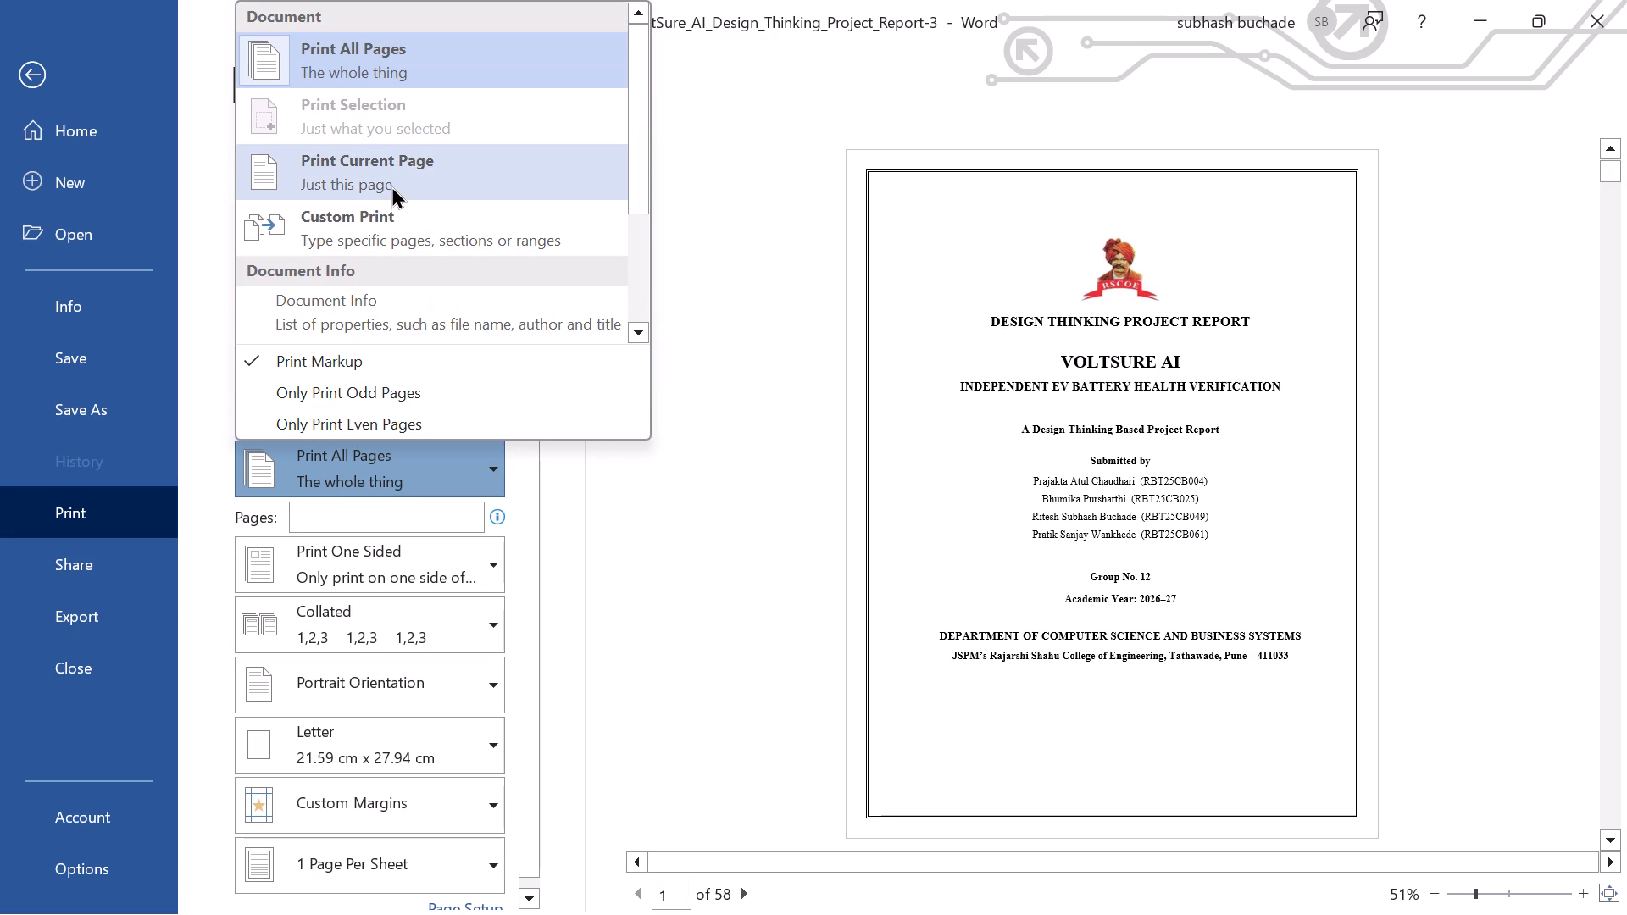
click(392, 214)
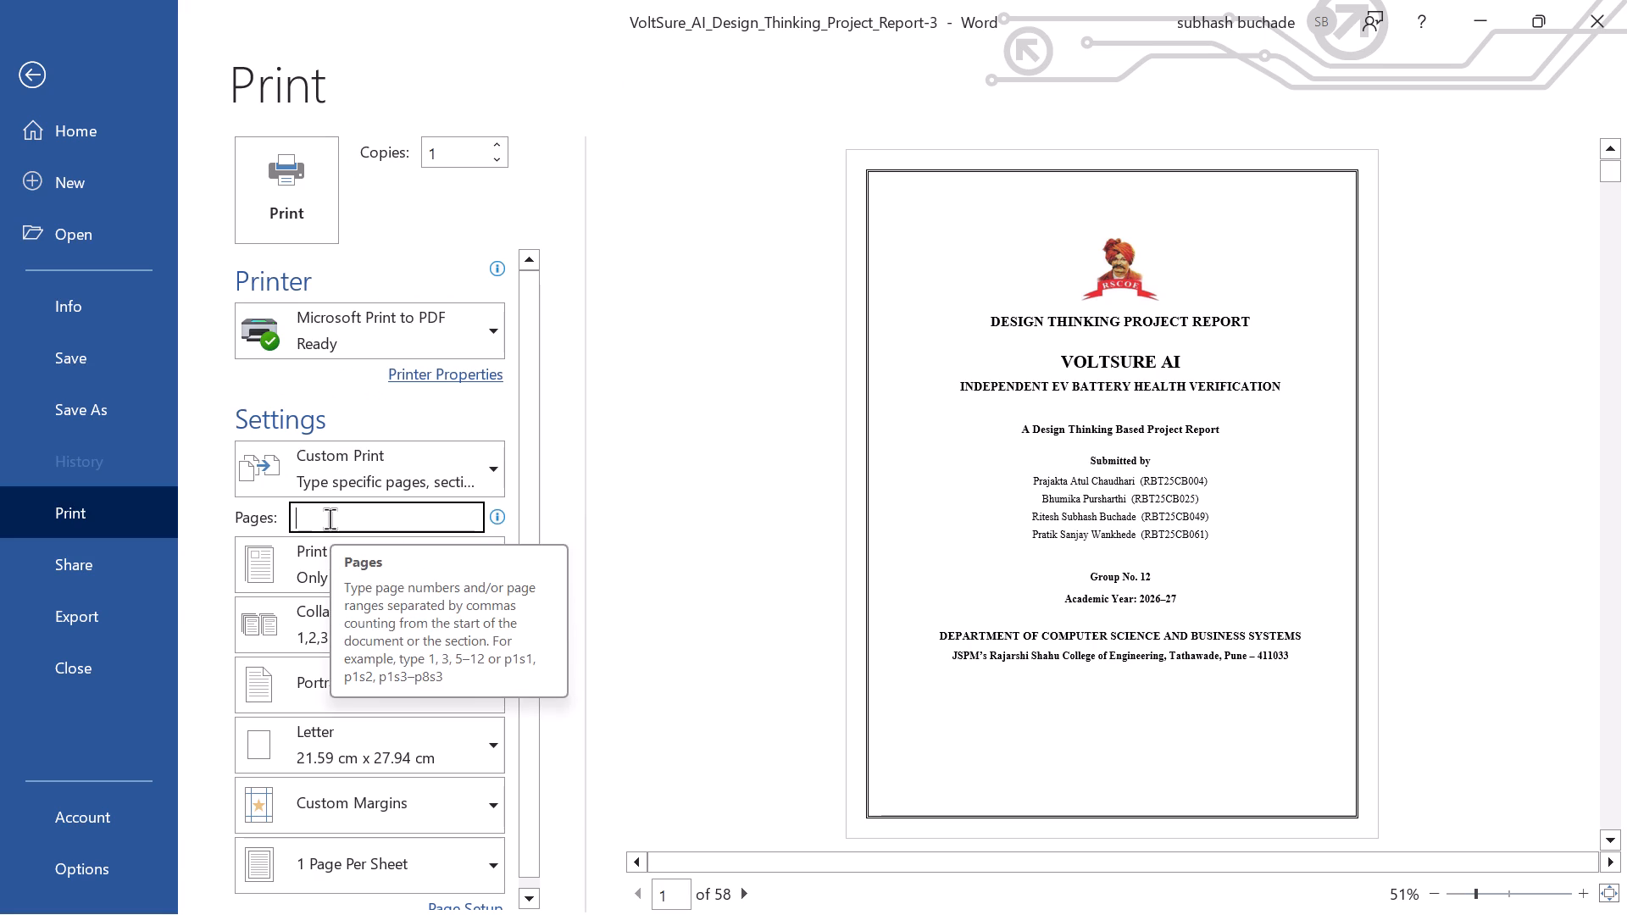
Preview the Certificate page, set the pages to 1, 2 and start printing with Microsoft Print to PDF.
click(983, 532)
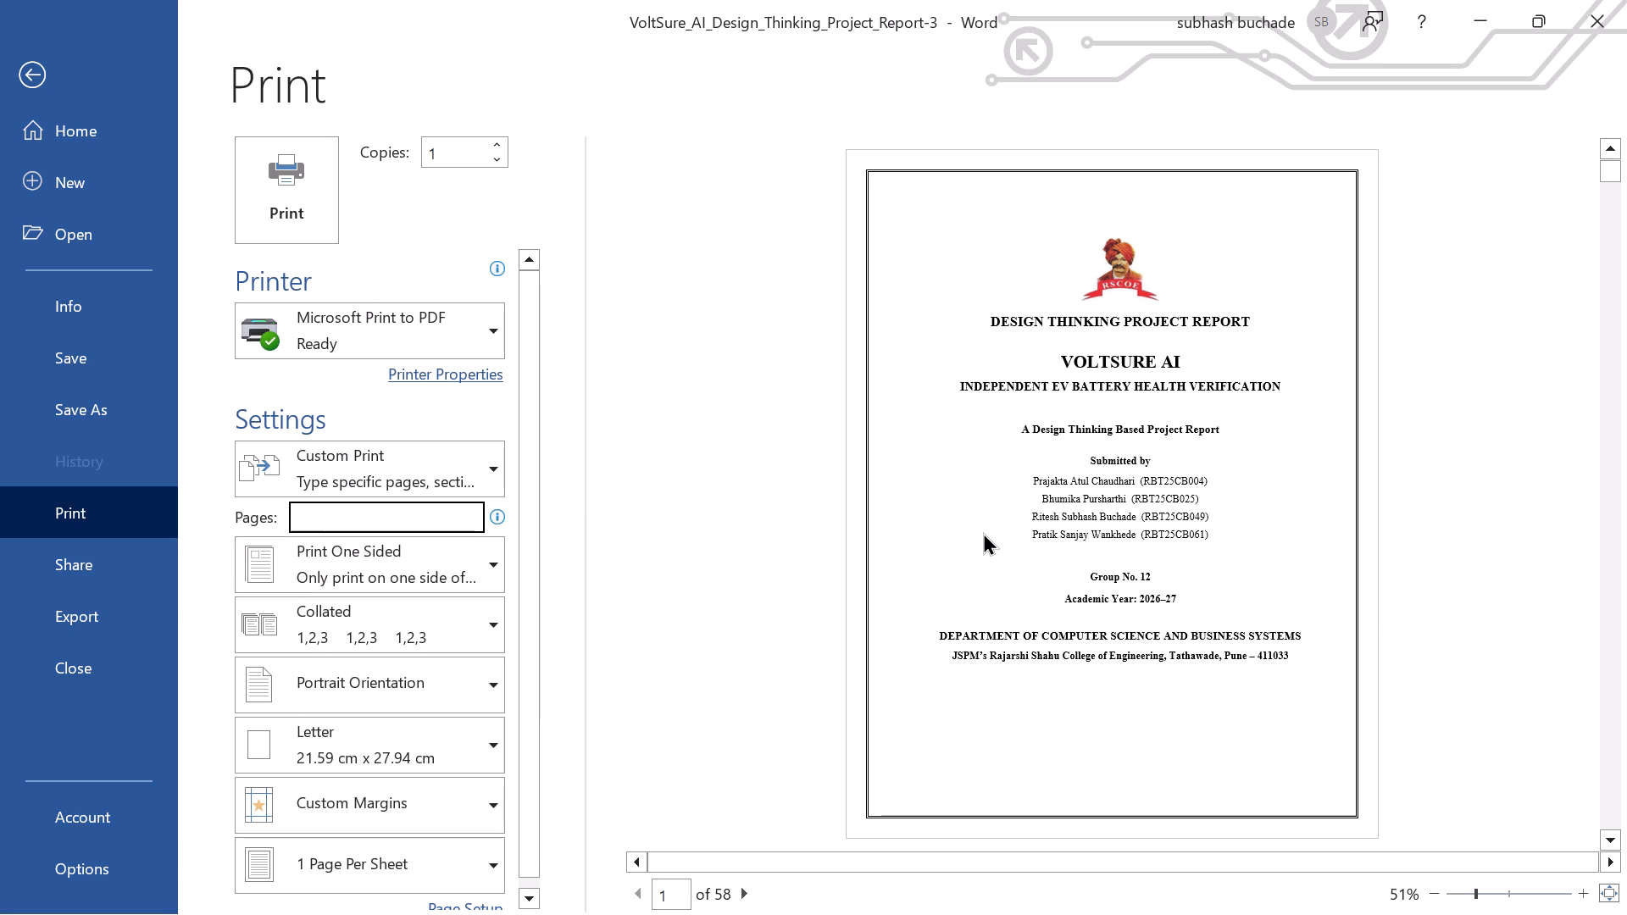
click(983, 532)
scroll(983, 532, down, 1)
click(983, 532)
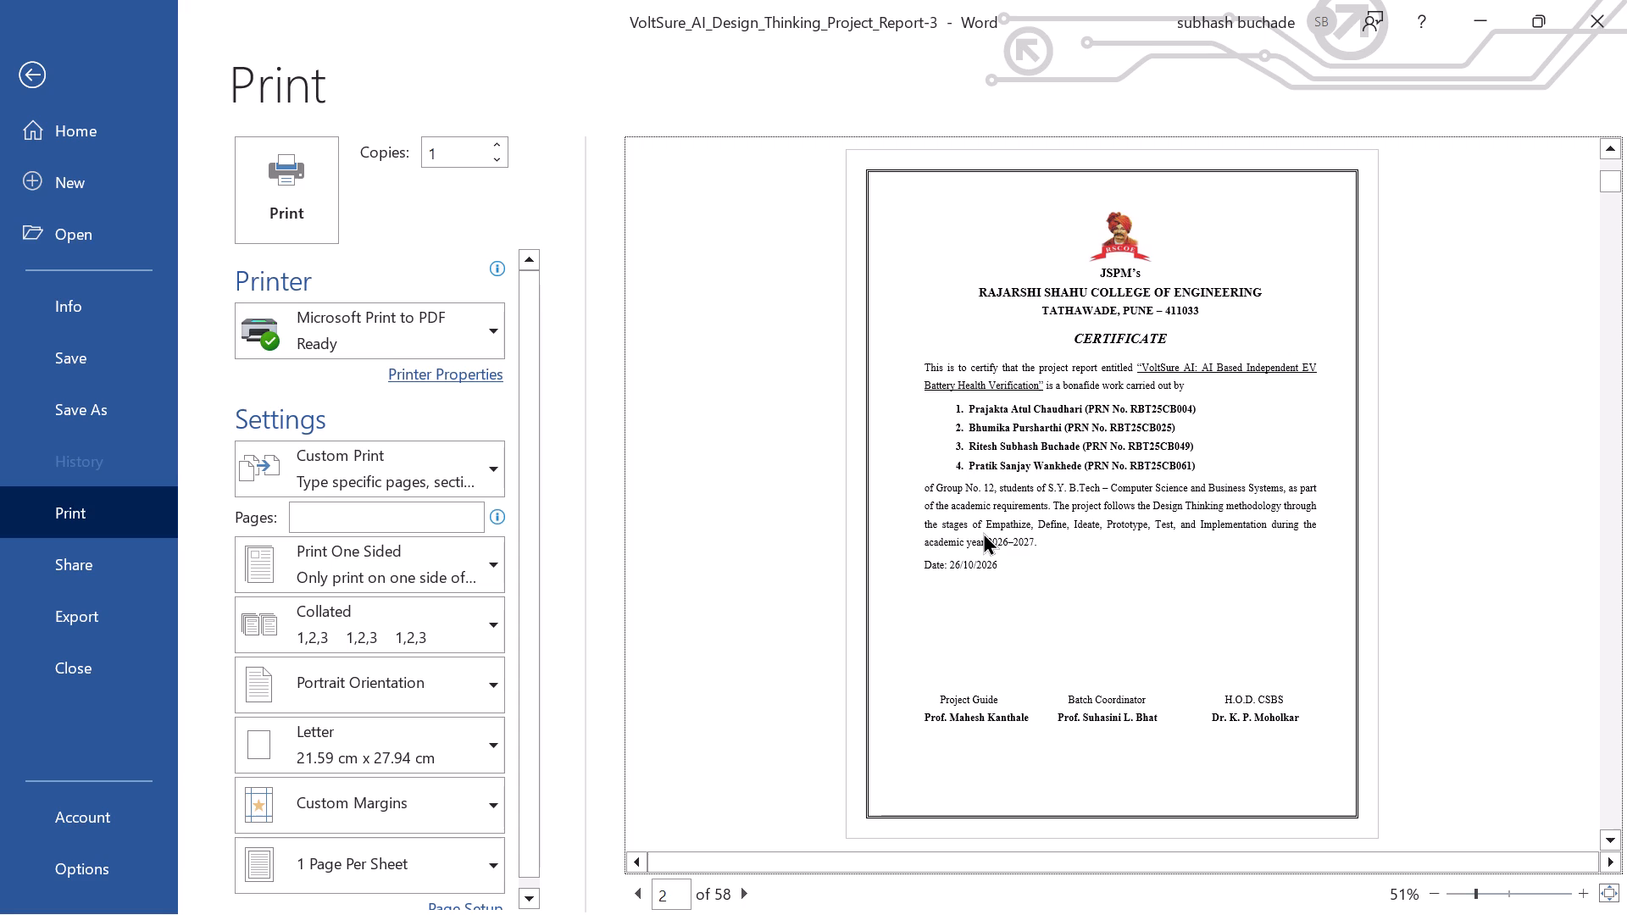
click(333, 513)
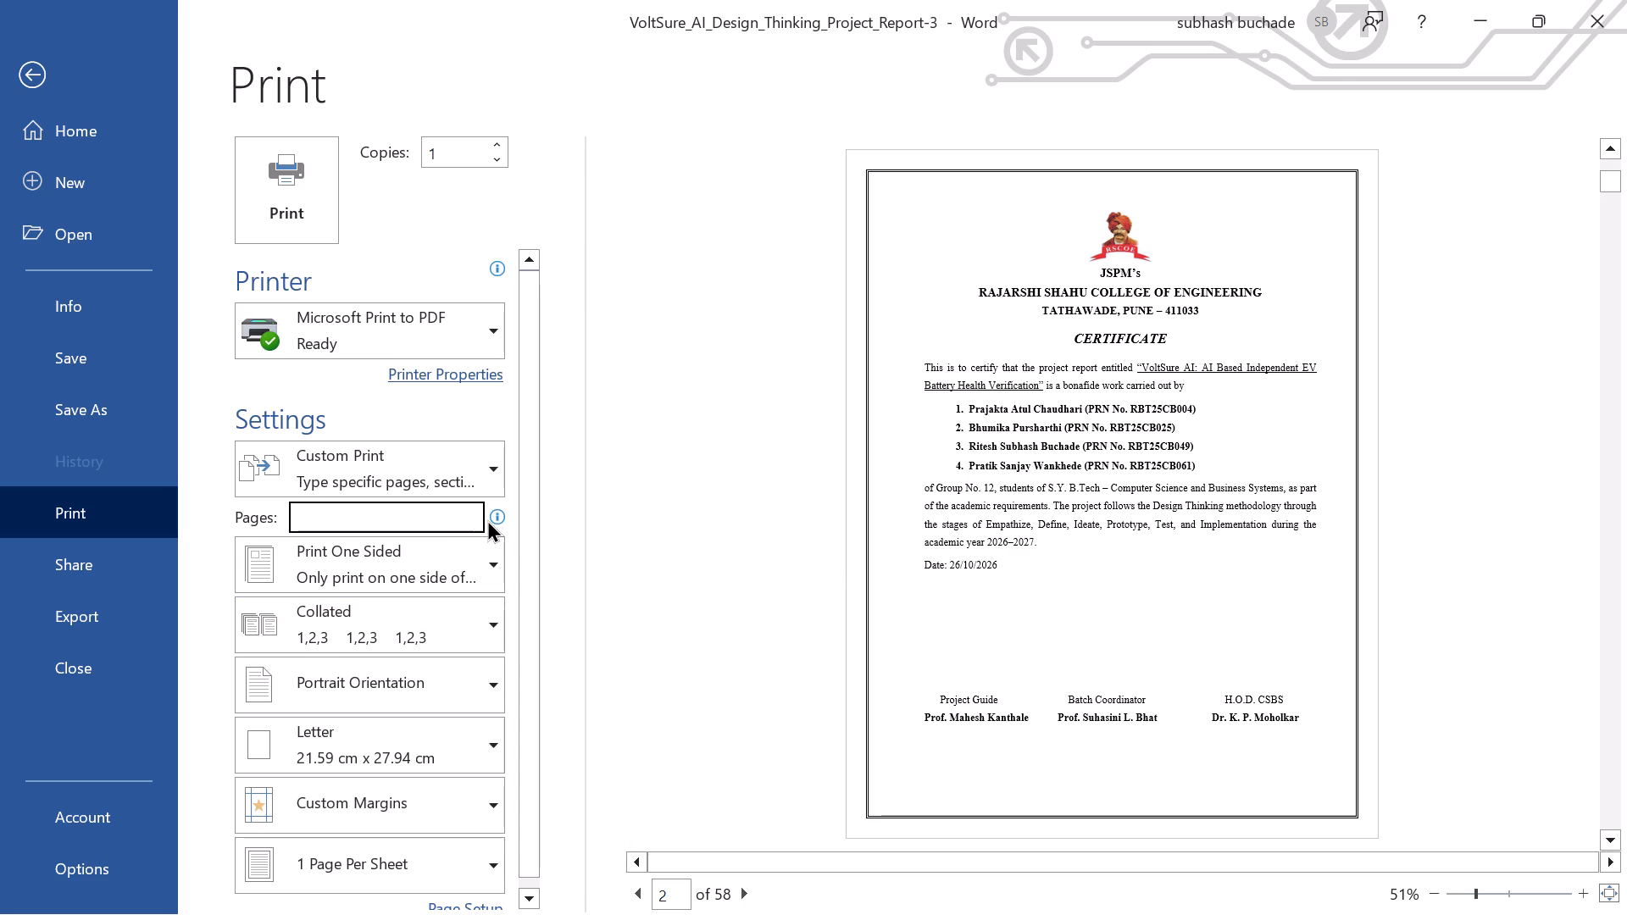
click(501, 520)
click(501, 520)
click(495, 512)
click(495, 512)
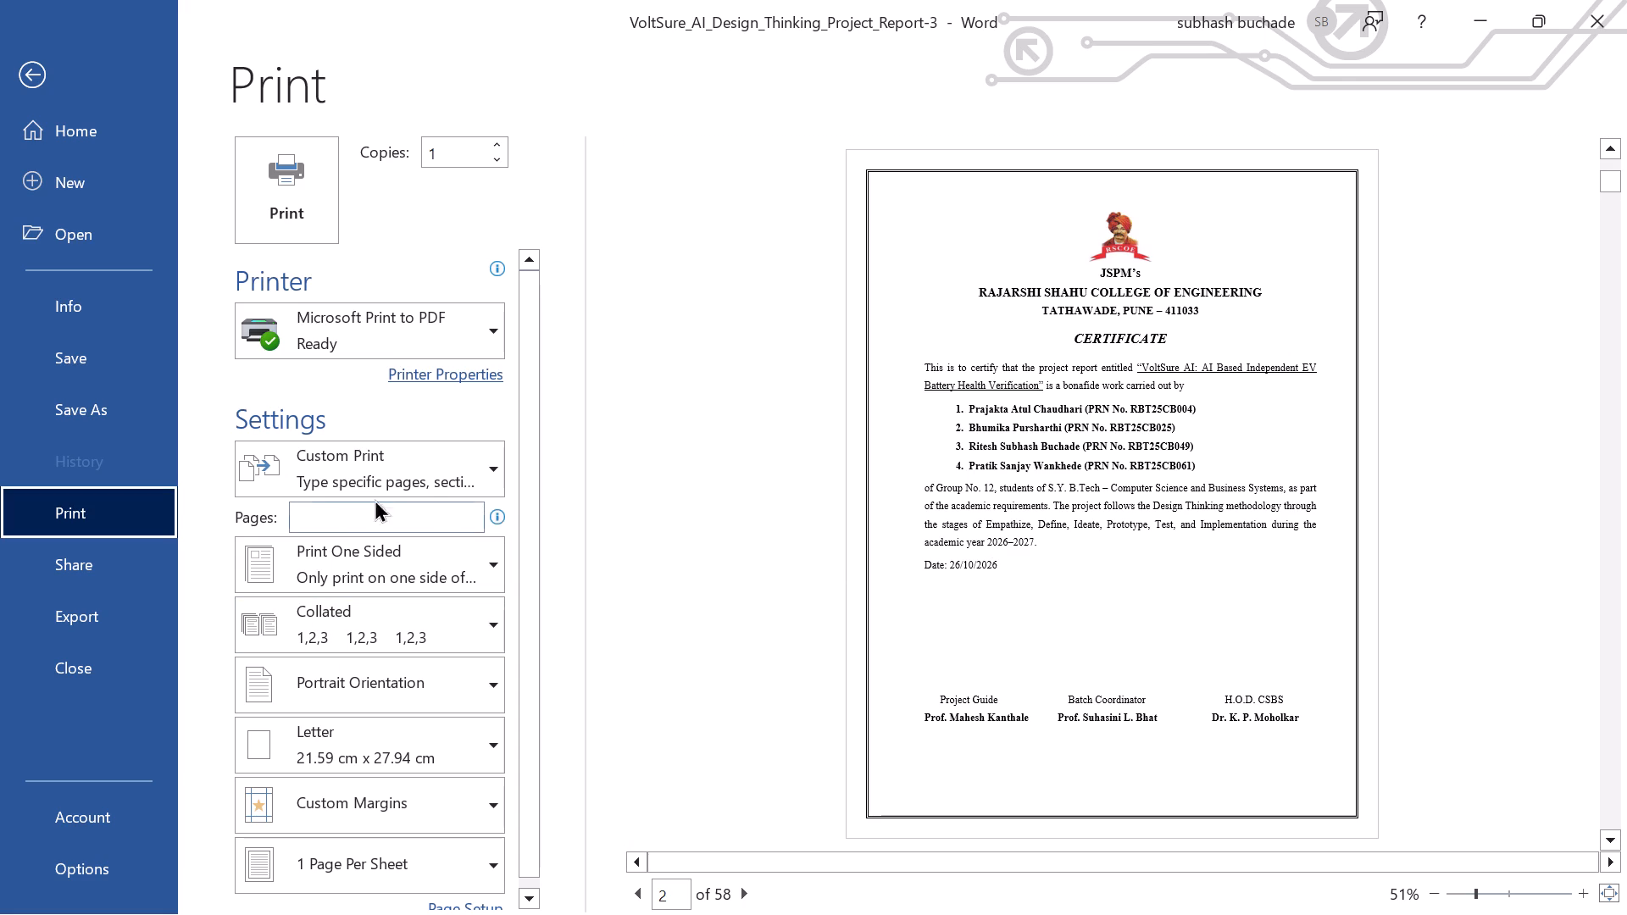
click(337, 498)
click(337, 527)
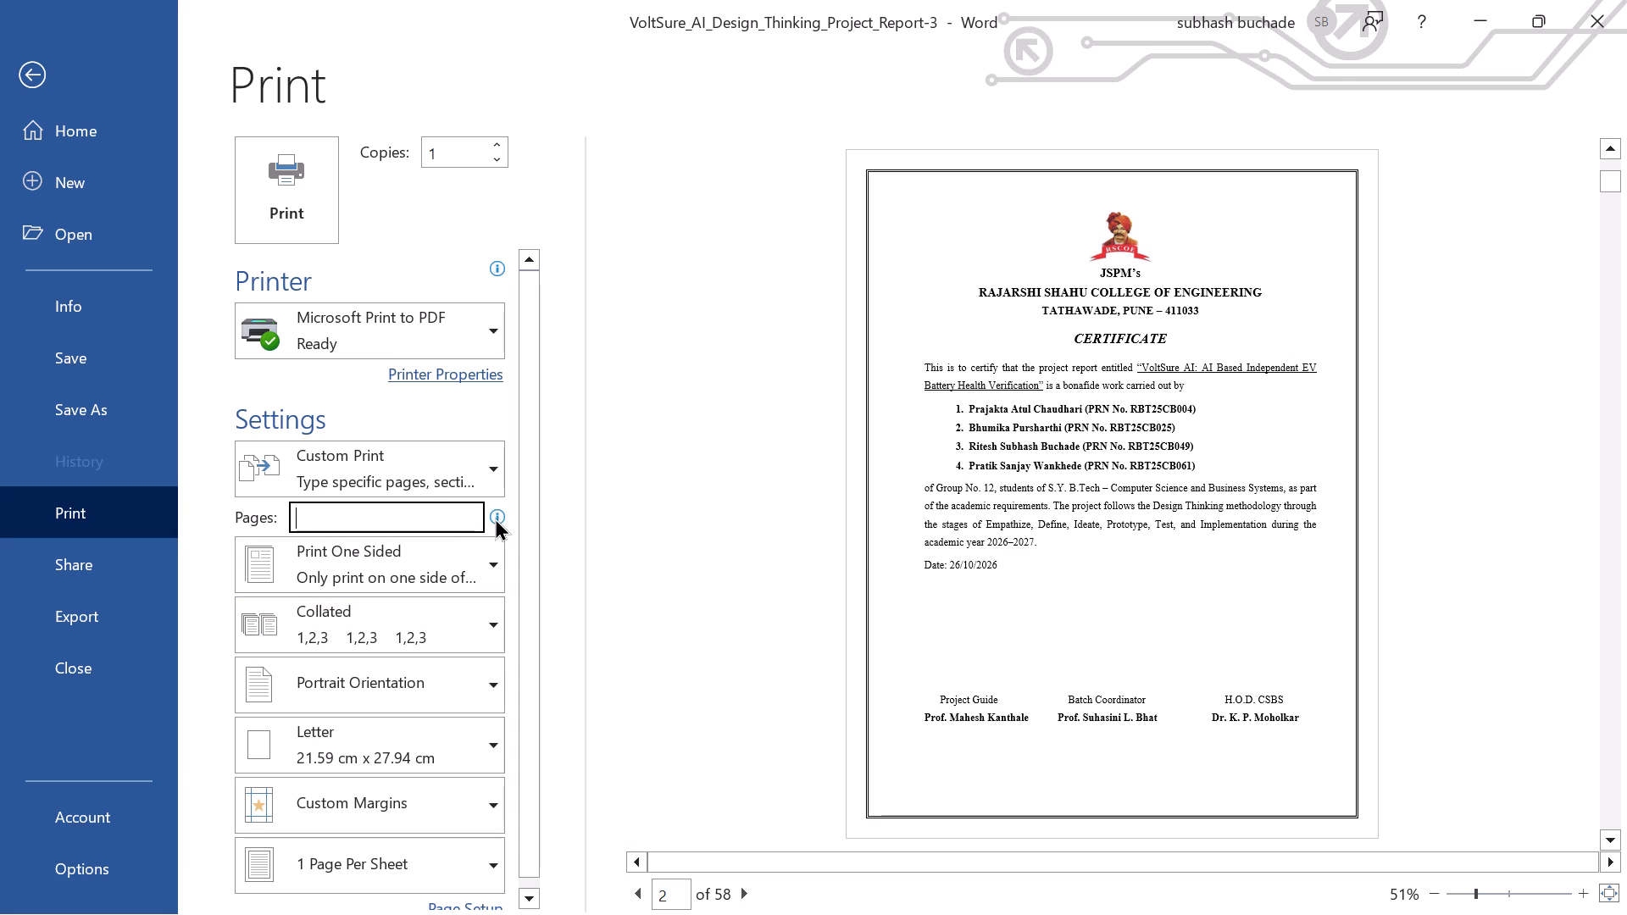
click(495, 518)
click(495, 518)
click(324, 498)
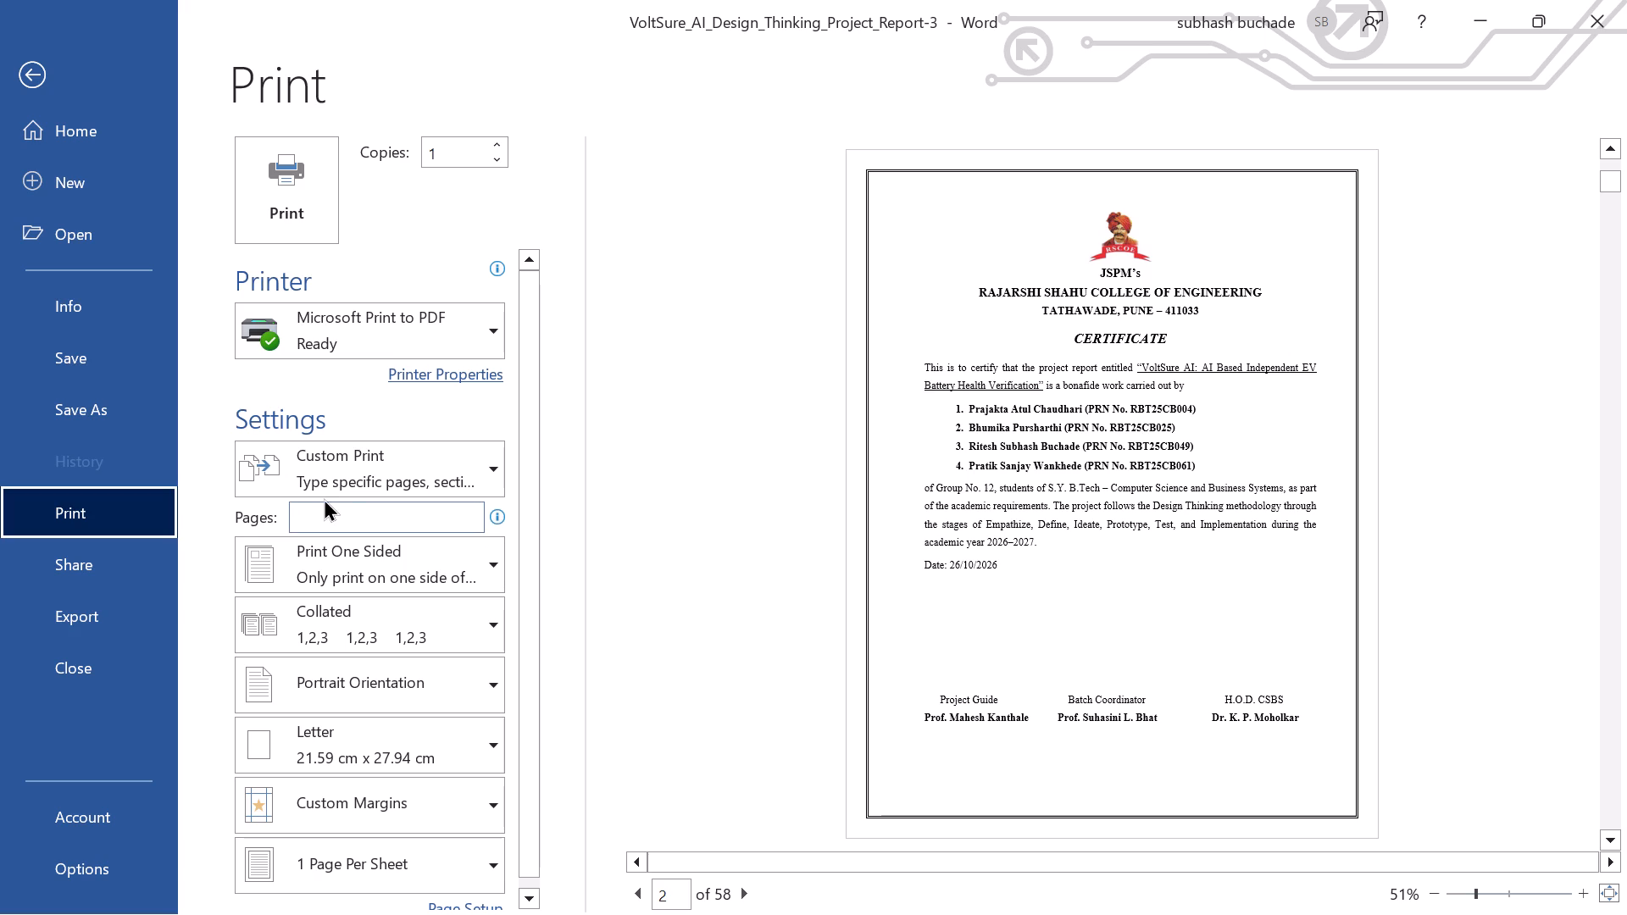
key(1)
click(318, 518)
key(1)
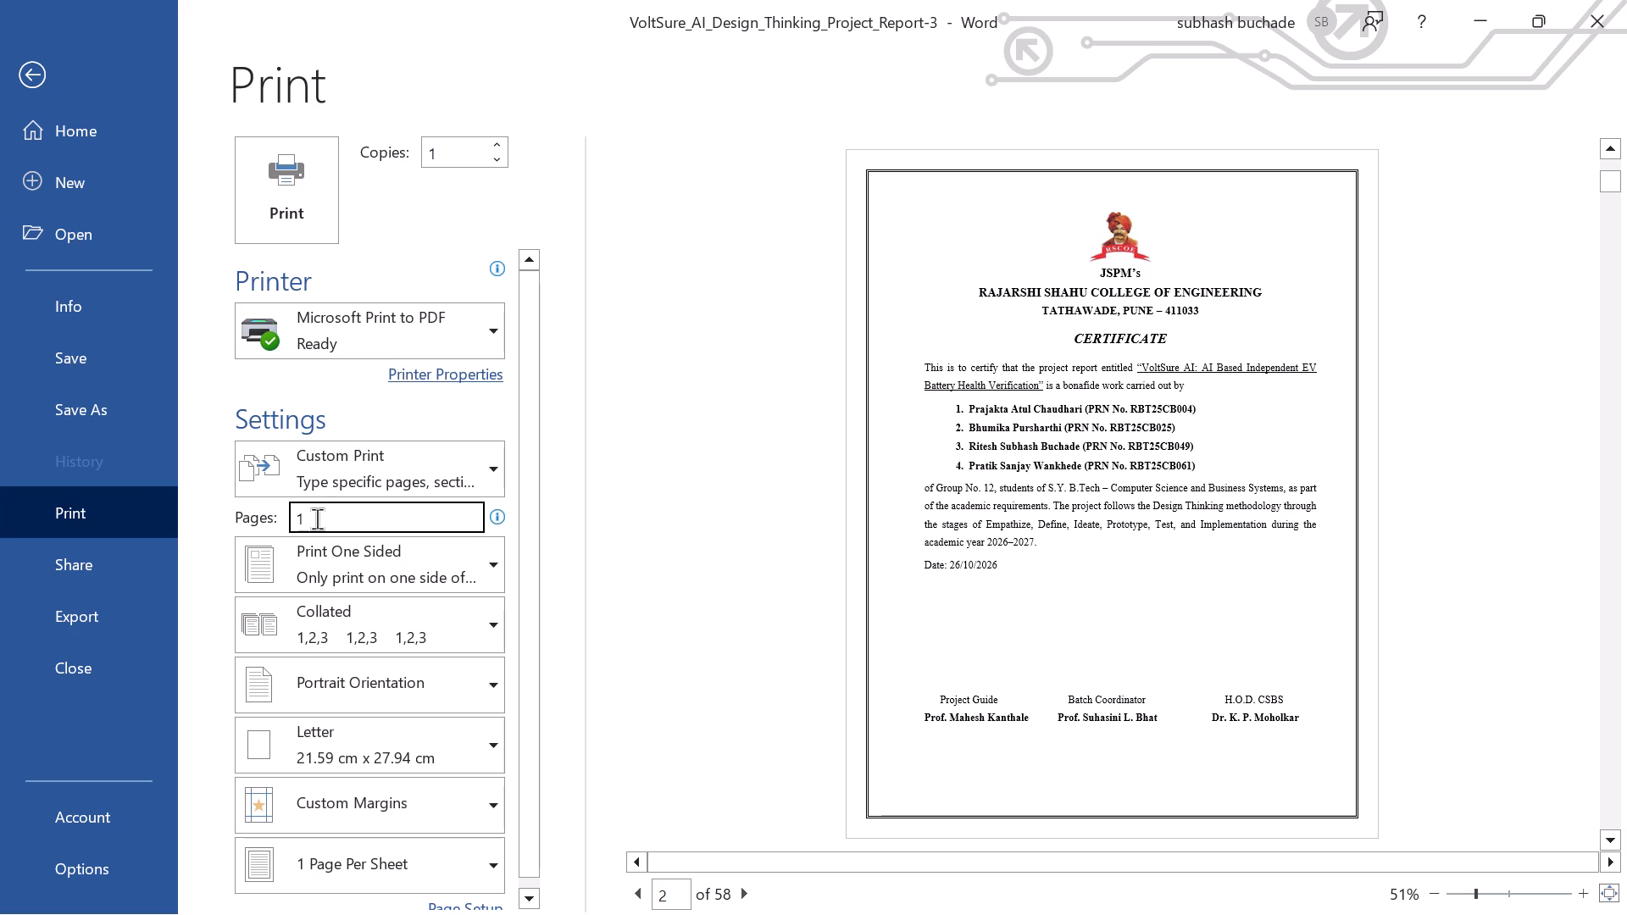
text(,2)
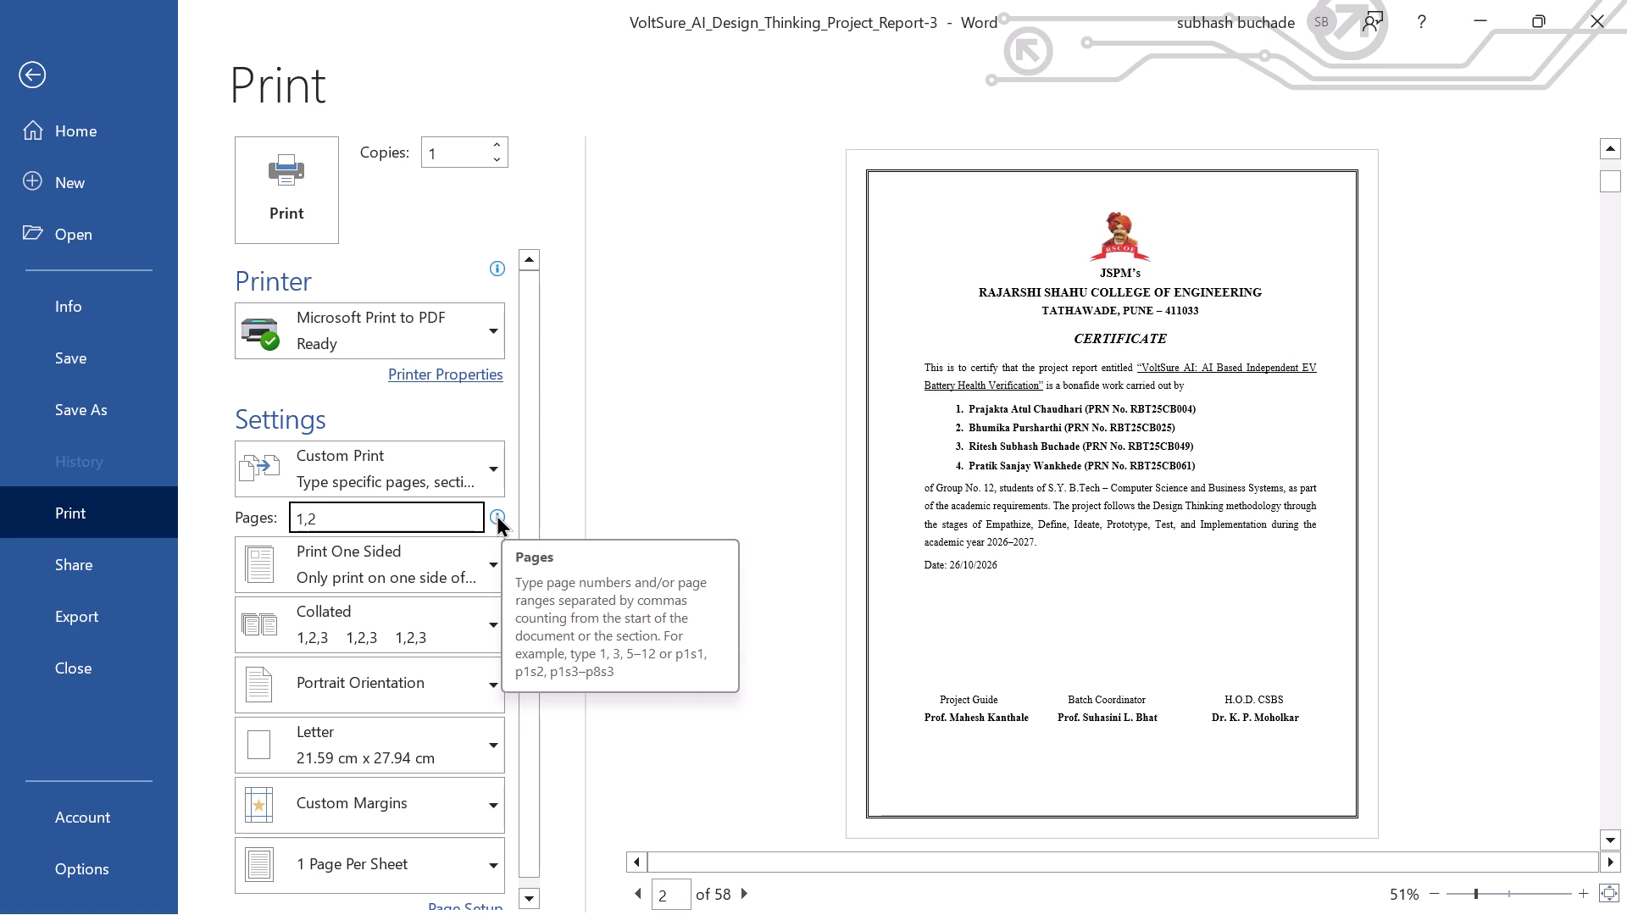
click(309, 518)
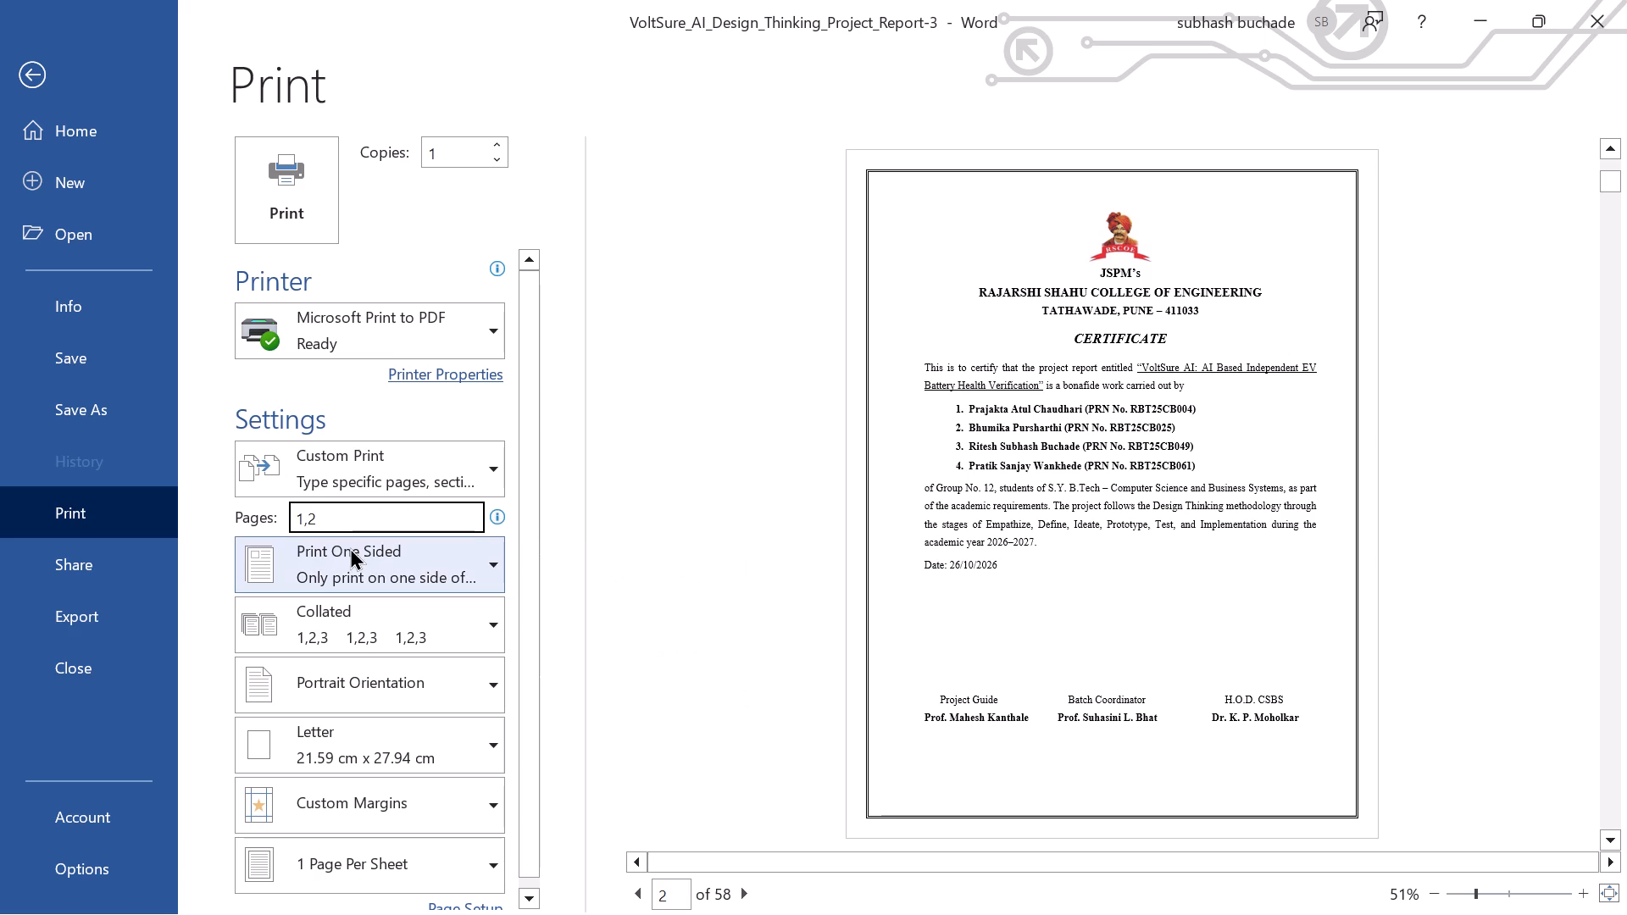
key(space)
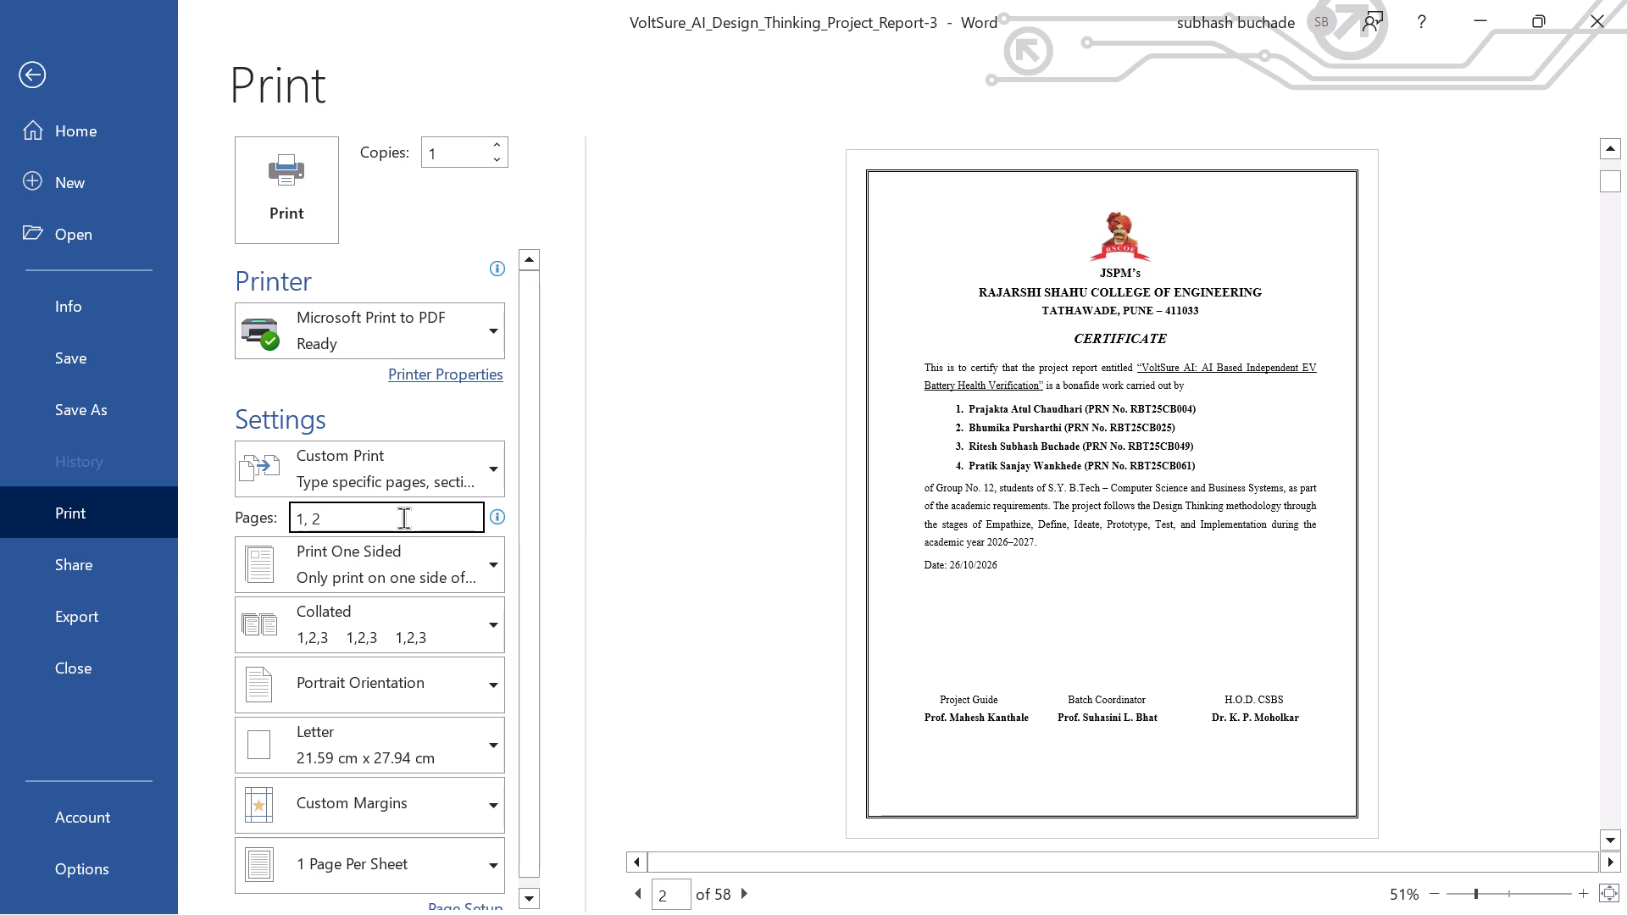
click(403, 518)
key(Return)
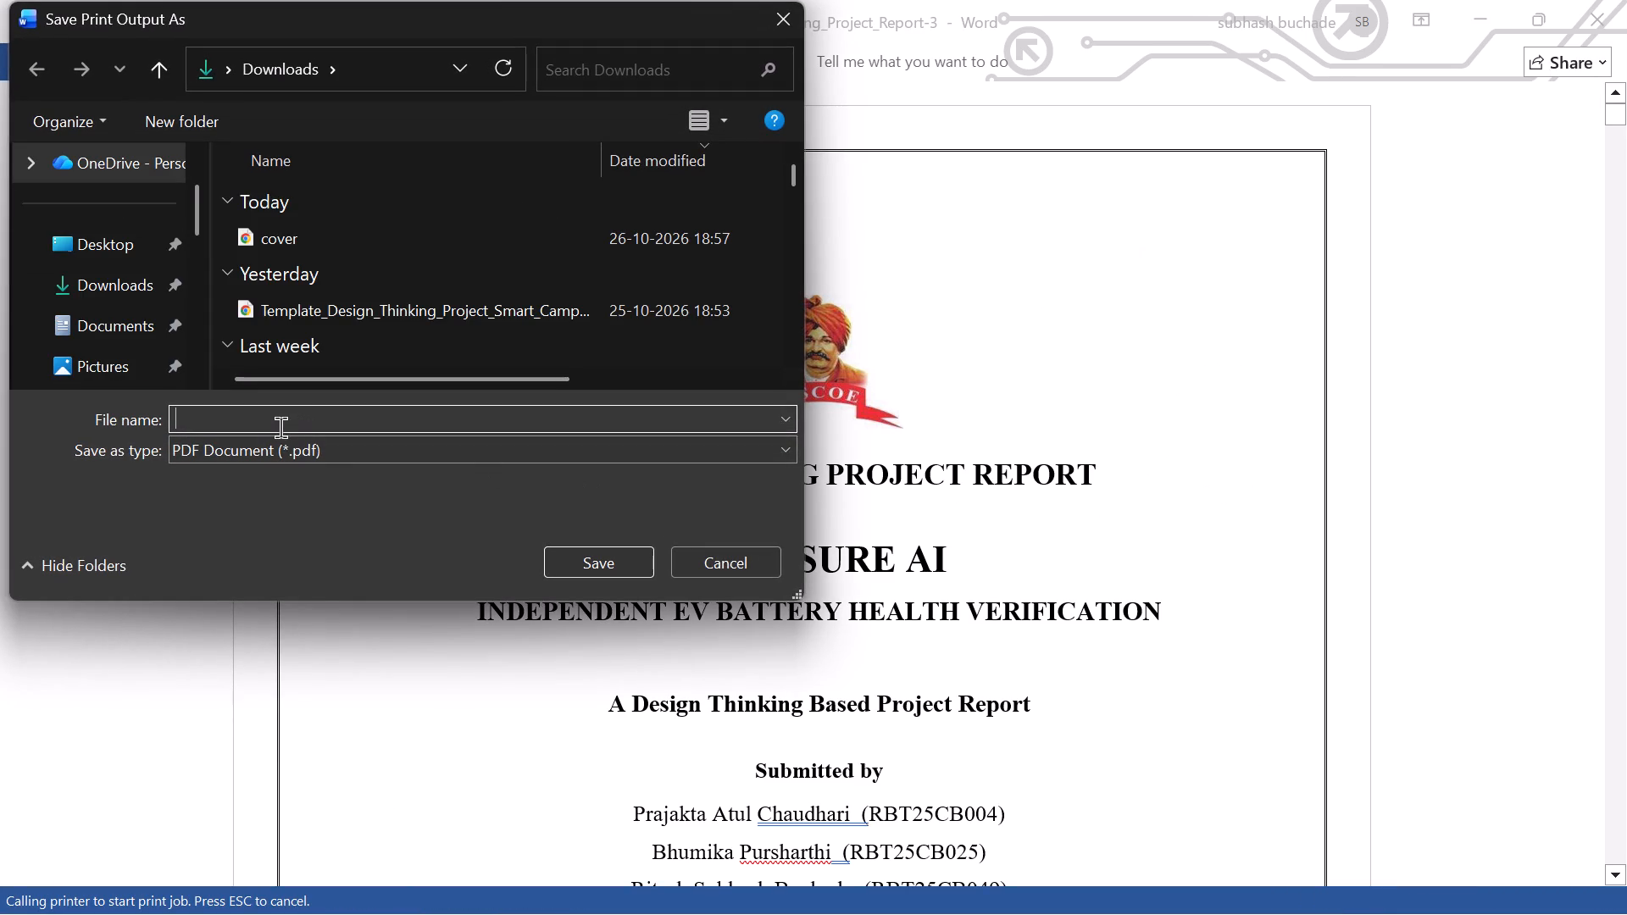
Save the print output as a PDF named info in the Downloads folder.
text(Co)
key(BackSpace)
key(BackSpace)
text(info)
click(120, 286)
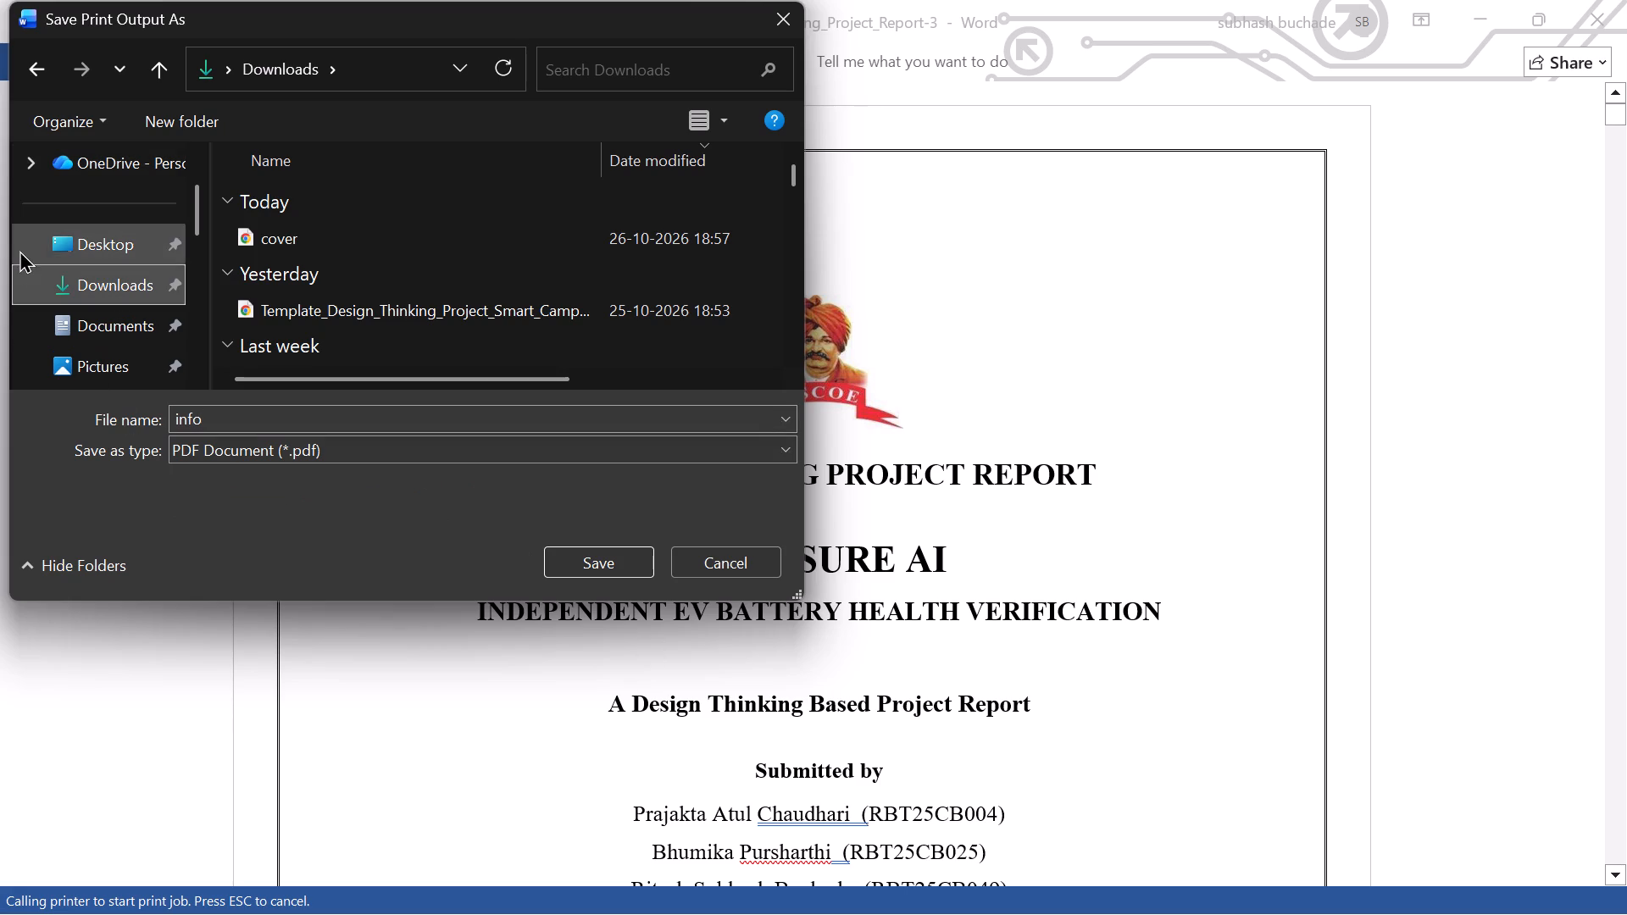
double_click(139, 283)
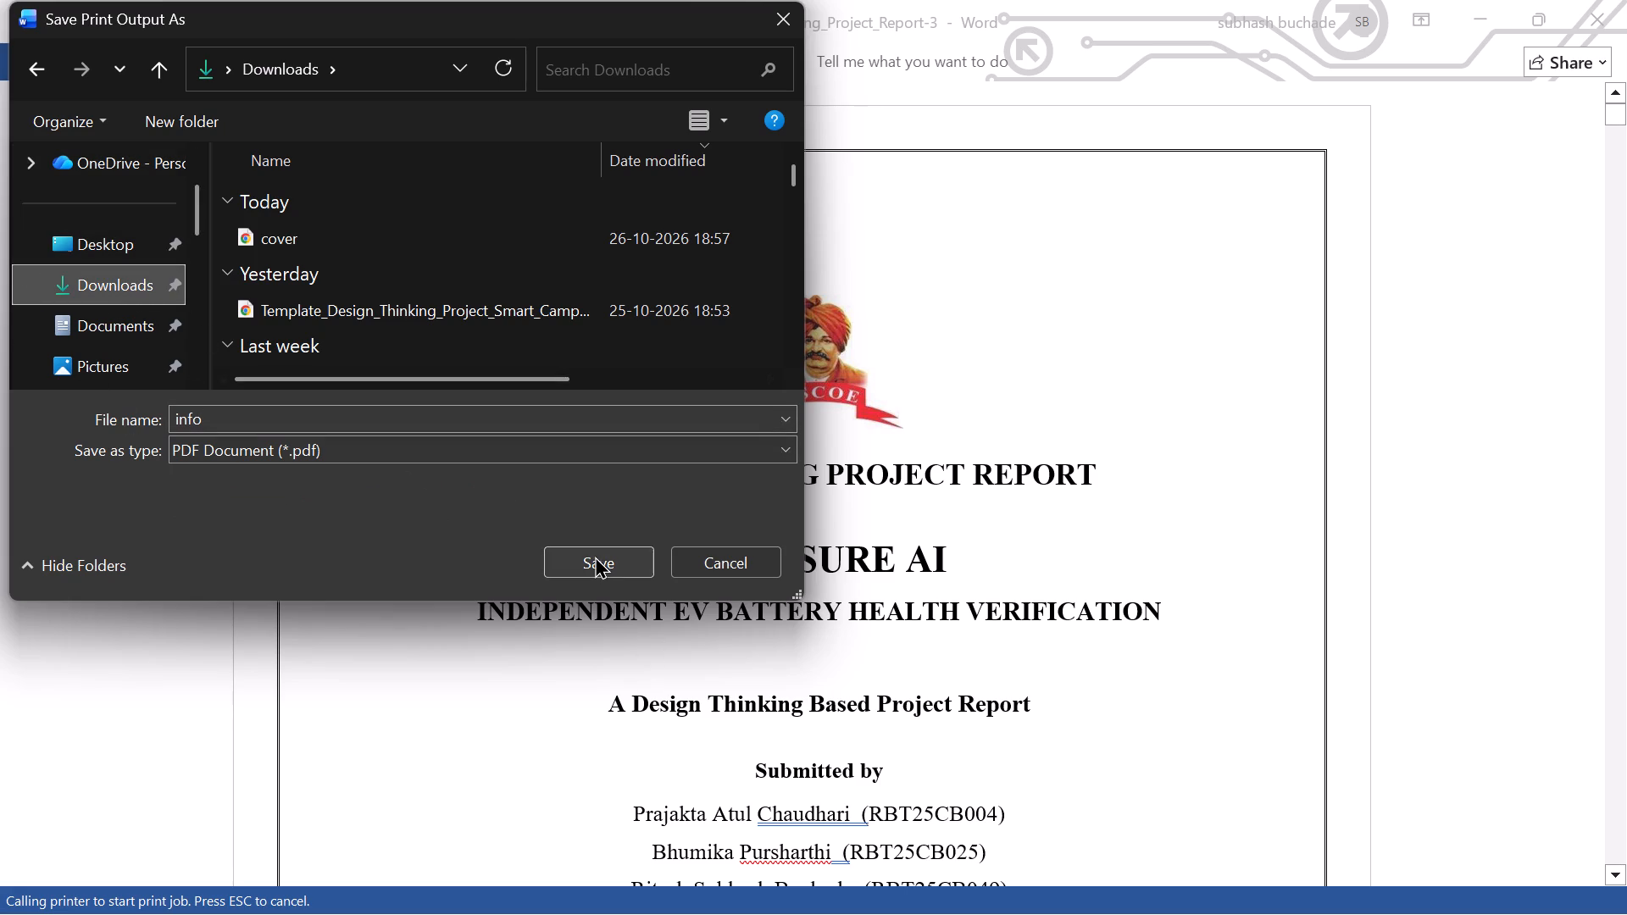
click(595, 556)
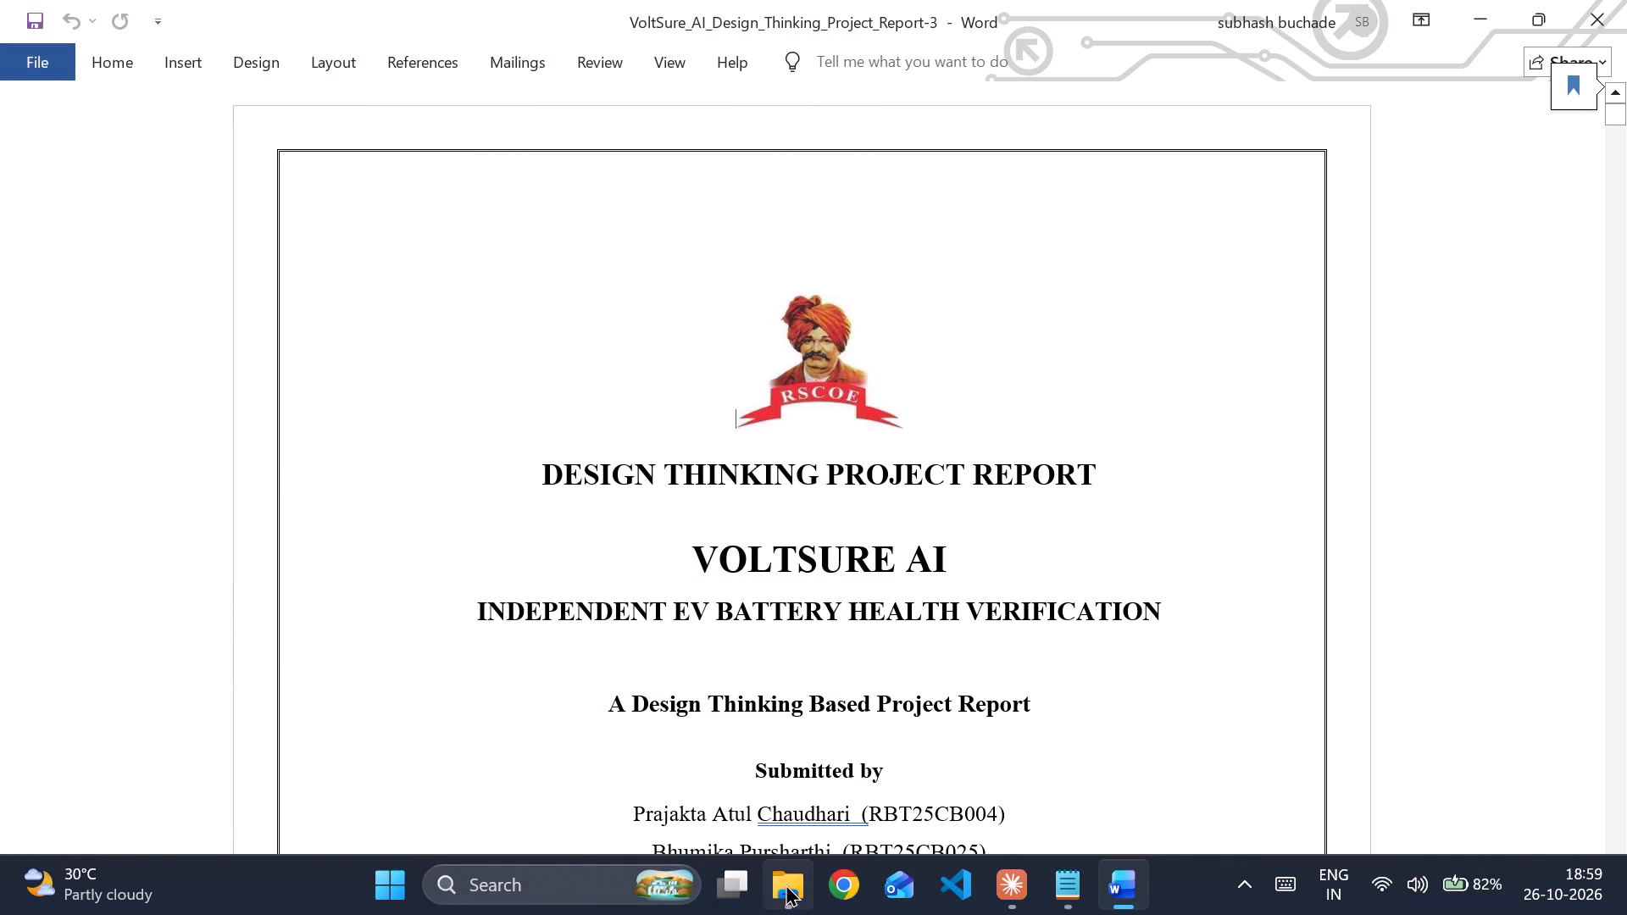
Open the info PDF from the Downloads folder, check which pages it contains, and close it.
click(786, 884)
click(478, 252)
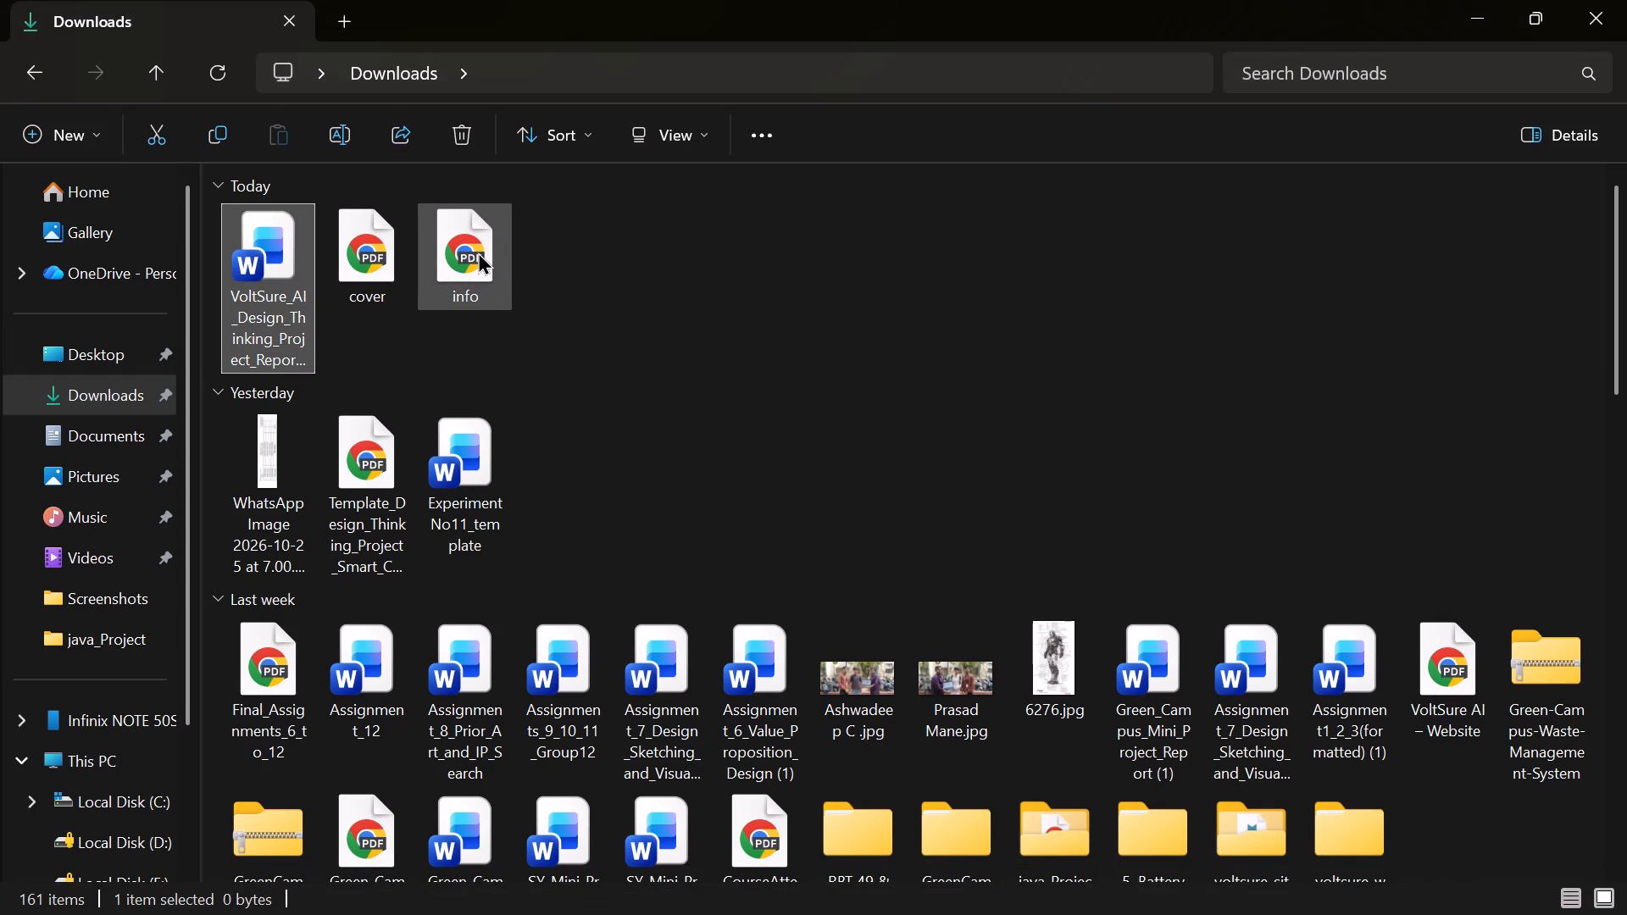
double_click(478, 252)
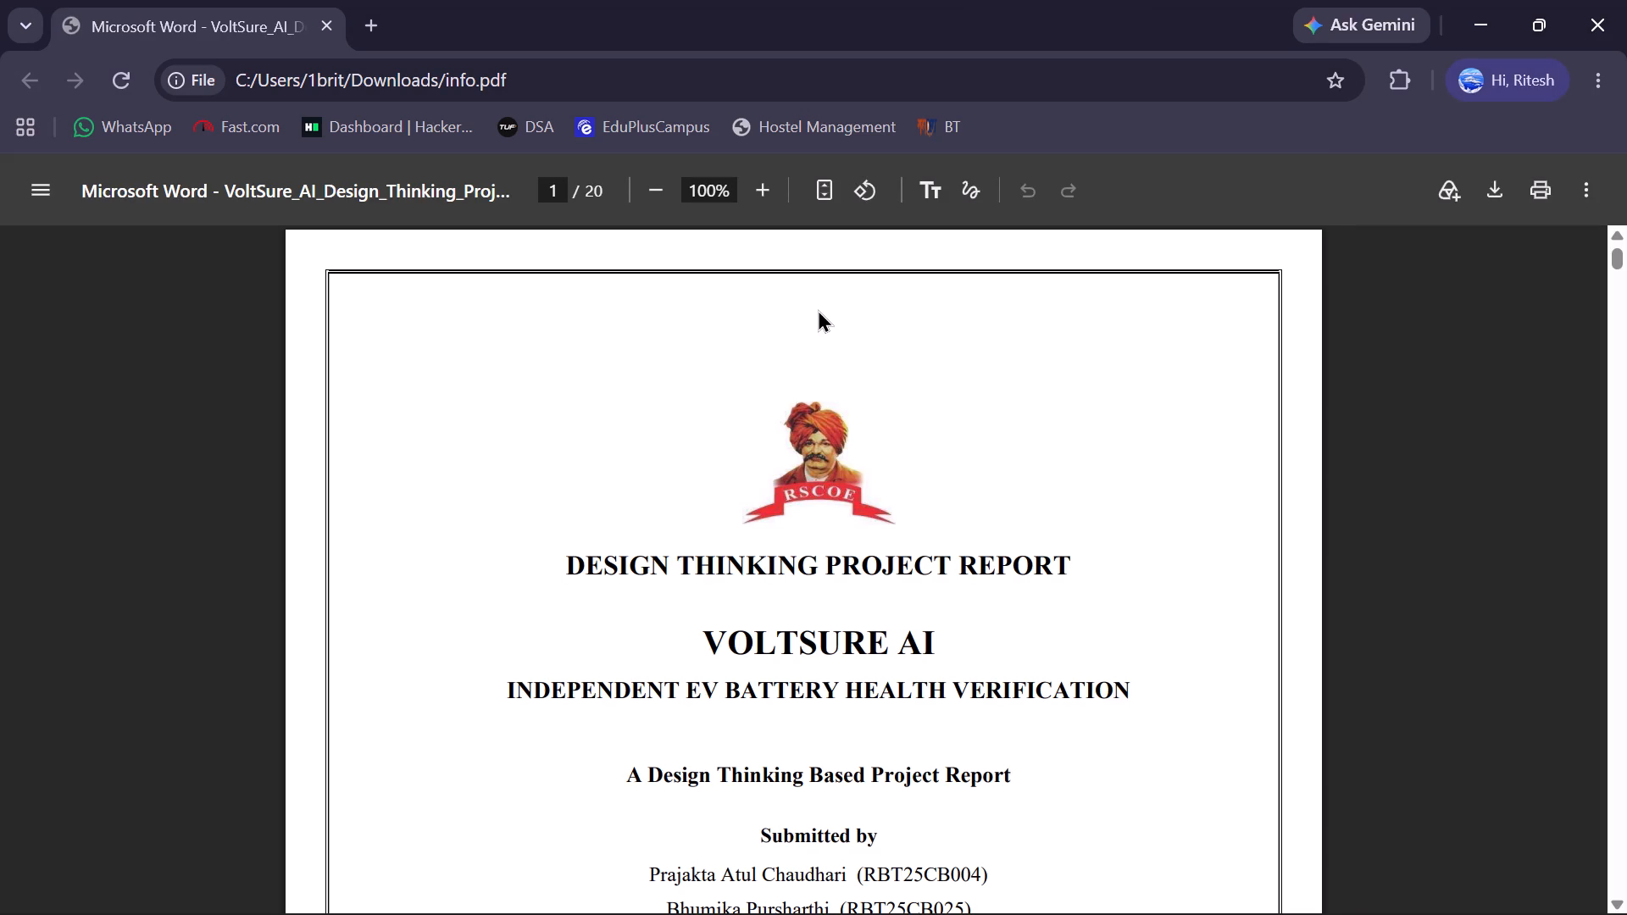
scroll(818, 309, down, 11)
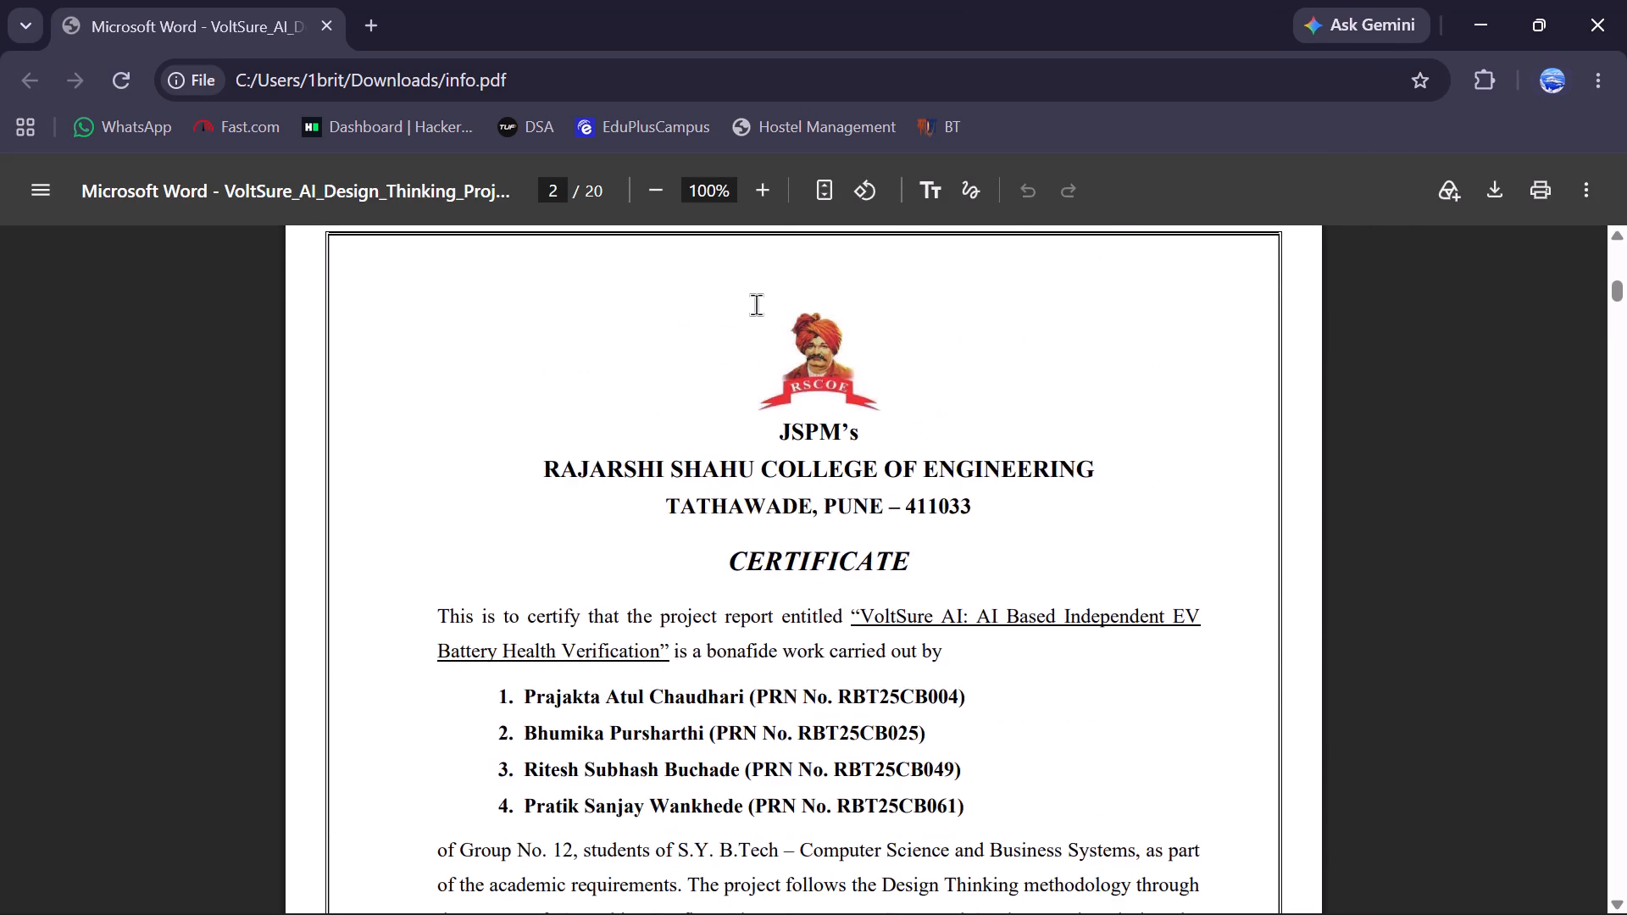
scroll(756, 304, down, 12)
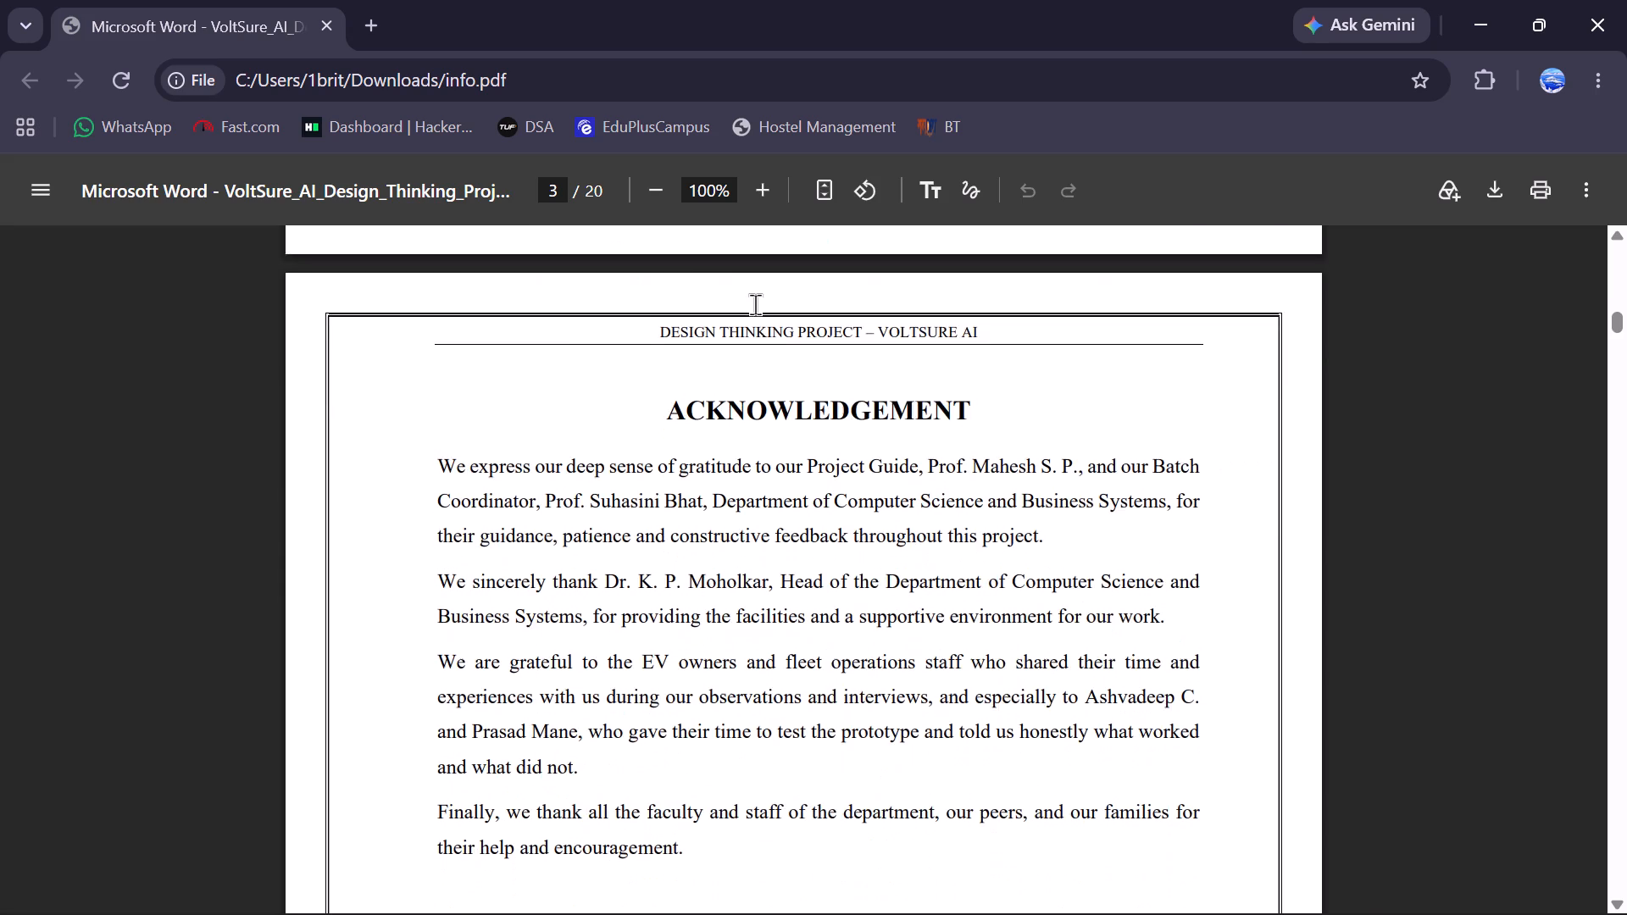
scroll(755, 304, down, 20)
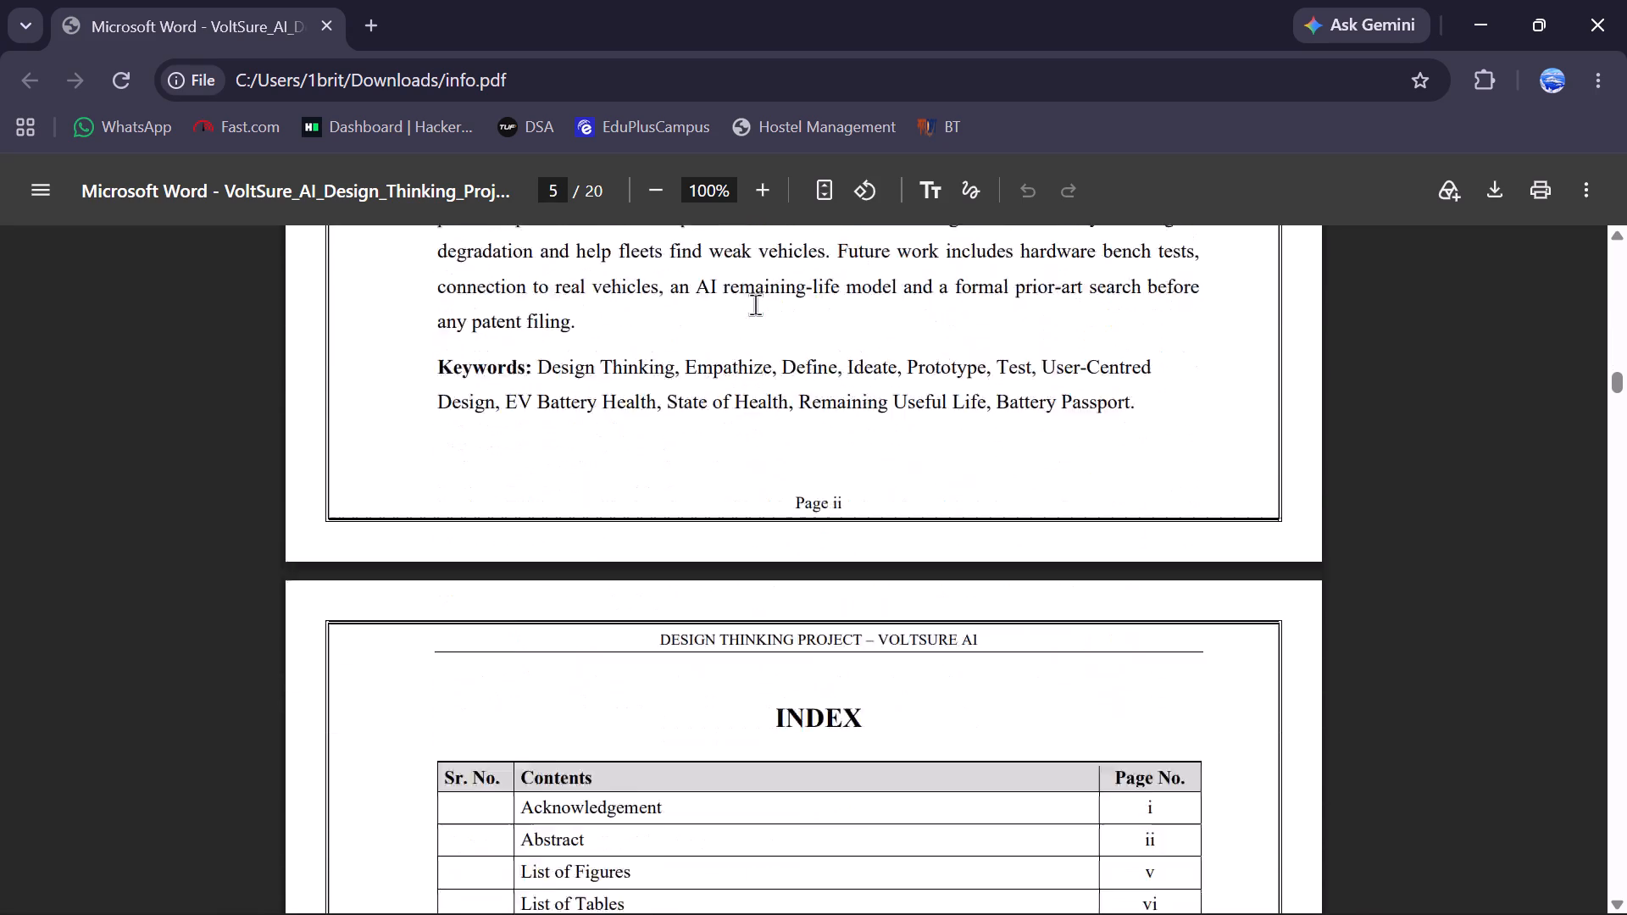
scroll(755, 304, down, 8)
click(1626, 6)
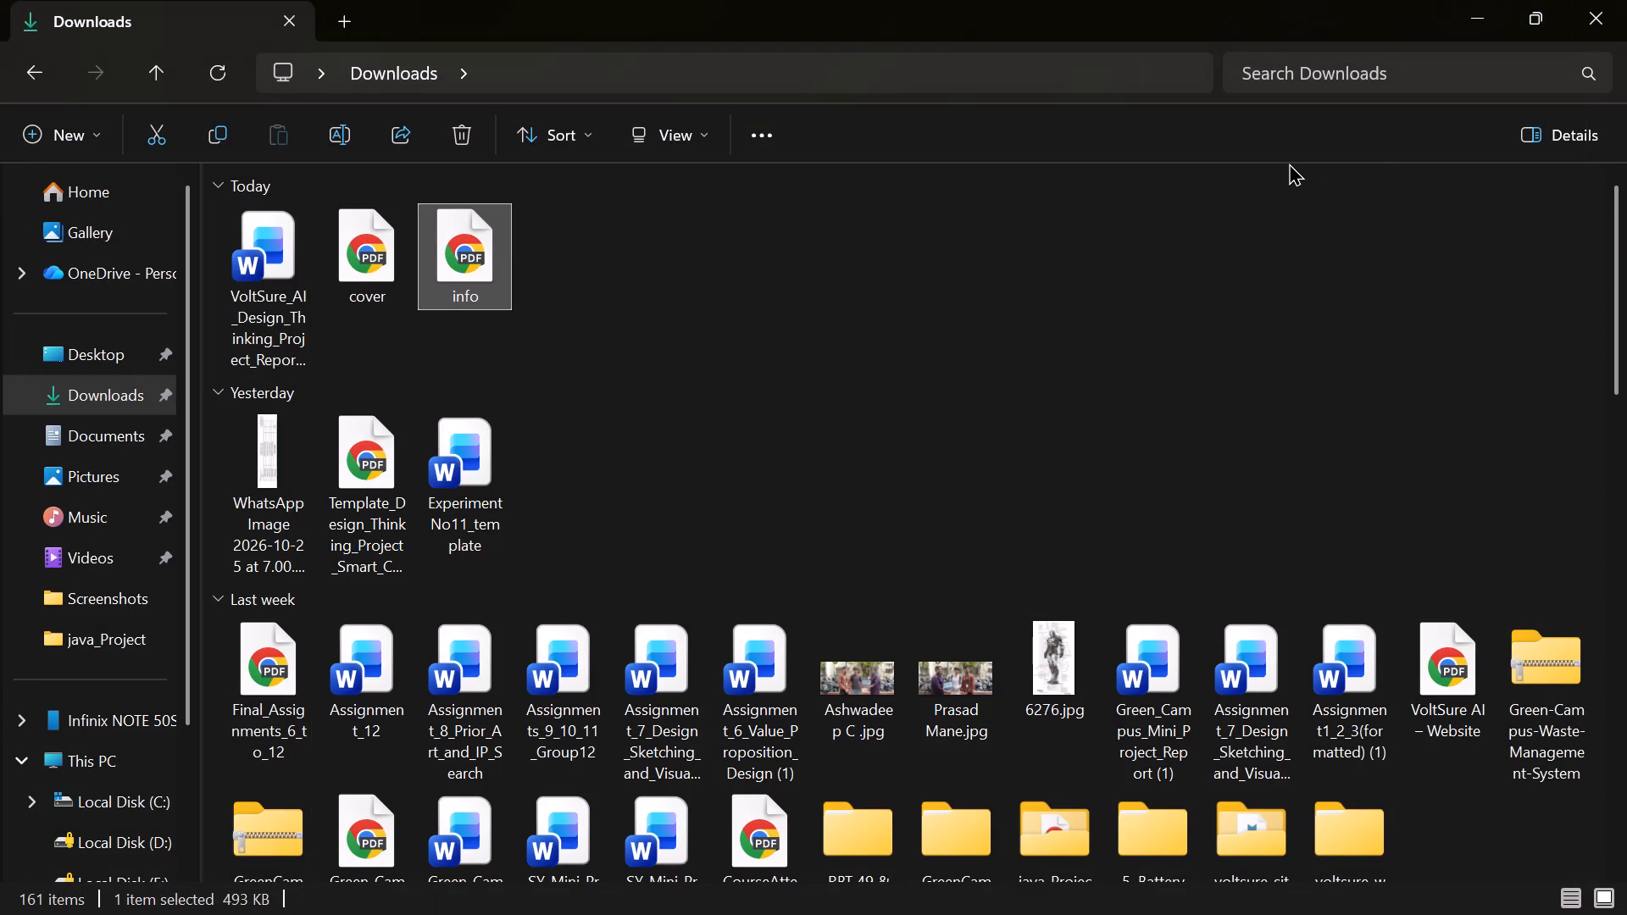
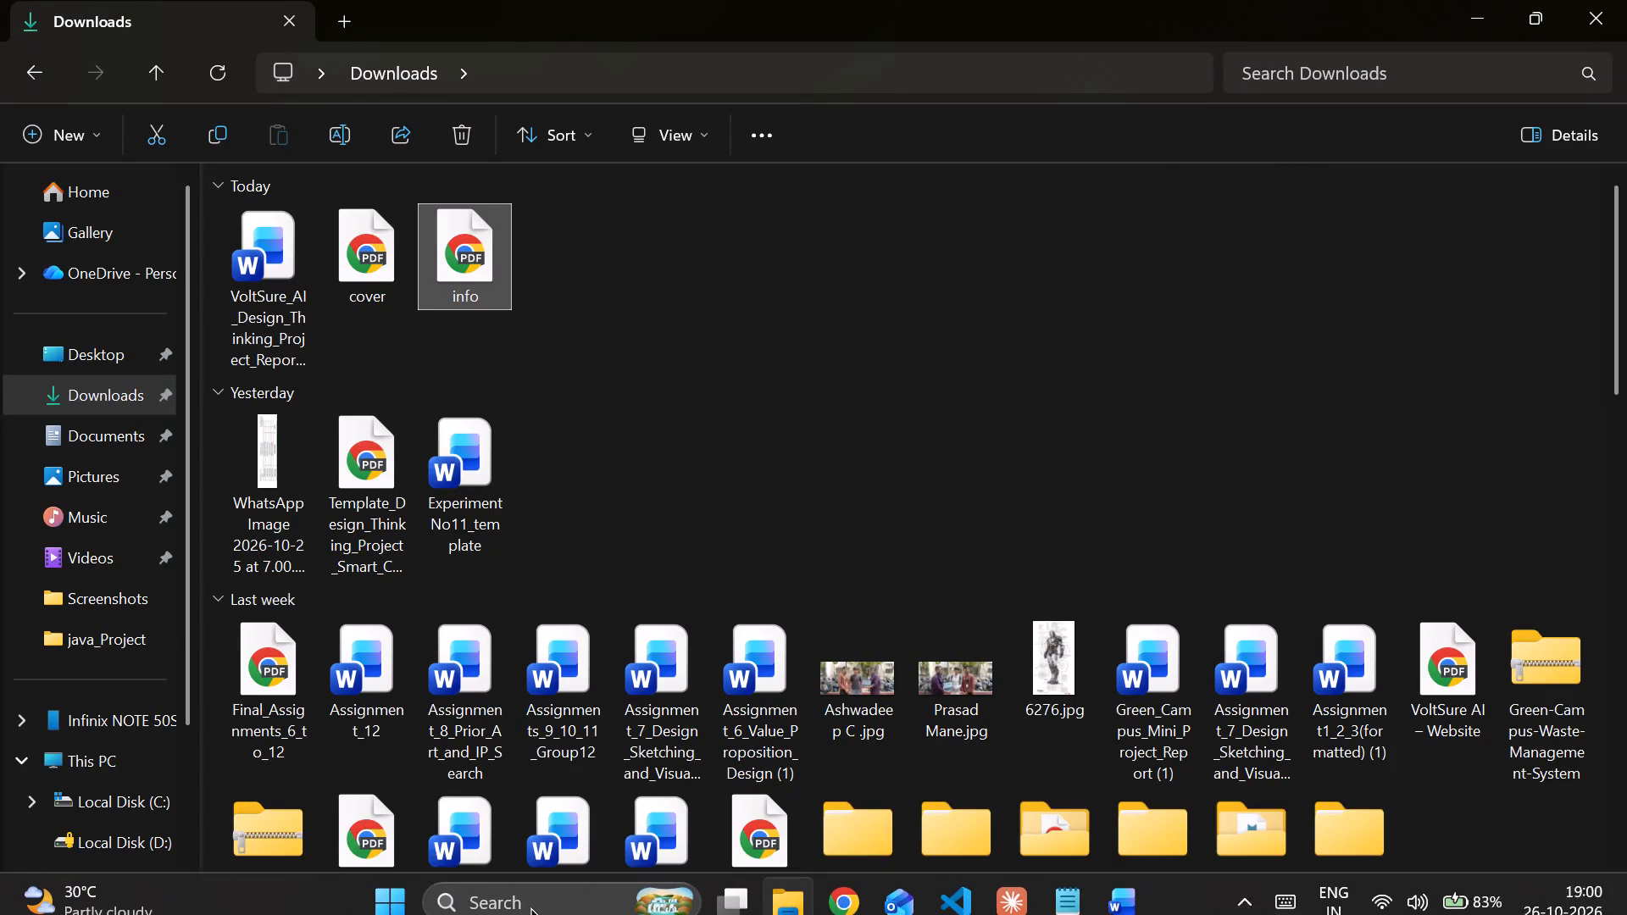
Switch to the VoltSure AI report in Word, open its print settings and look through the page preview back to the cover.
click(1141, 882)
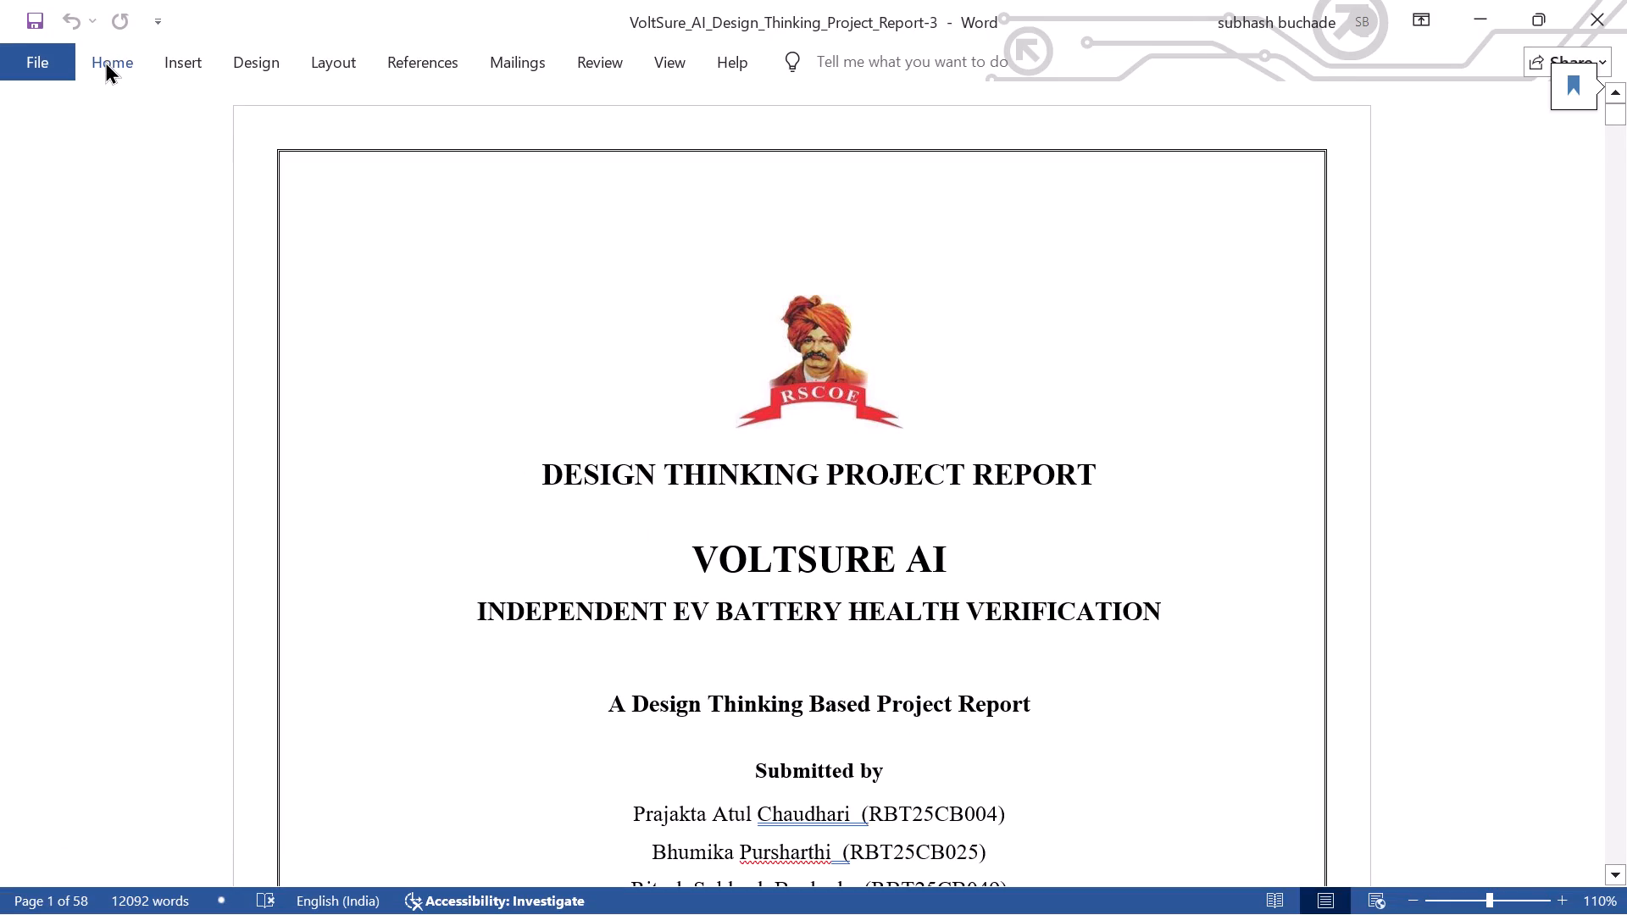
click(105, 61)
click(9, 12)
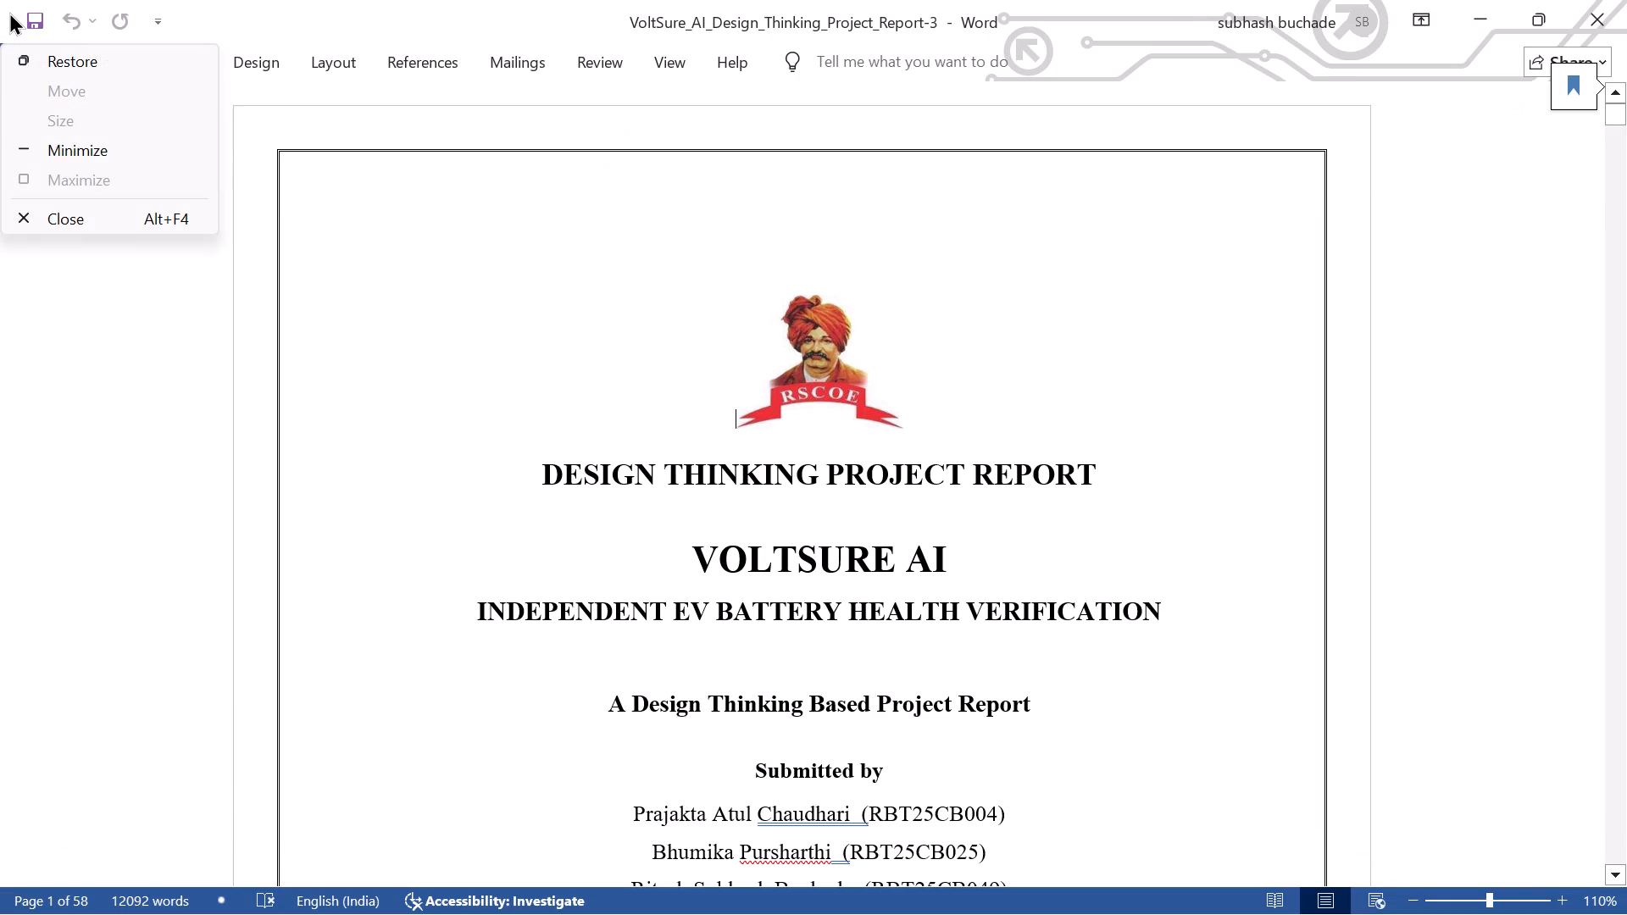
click(387, 73)
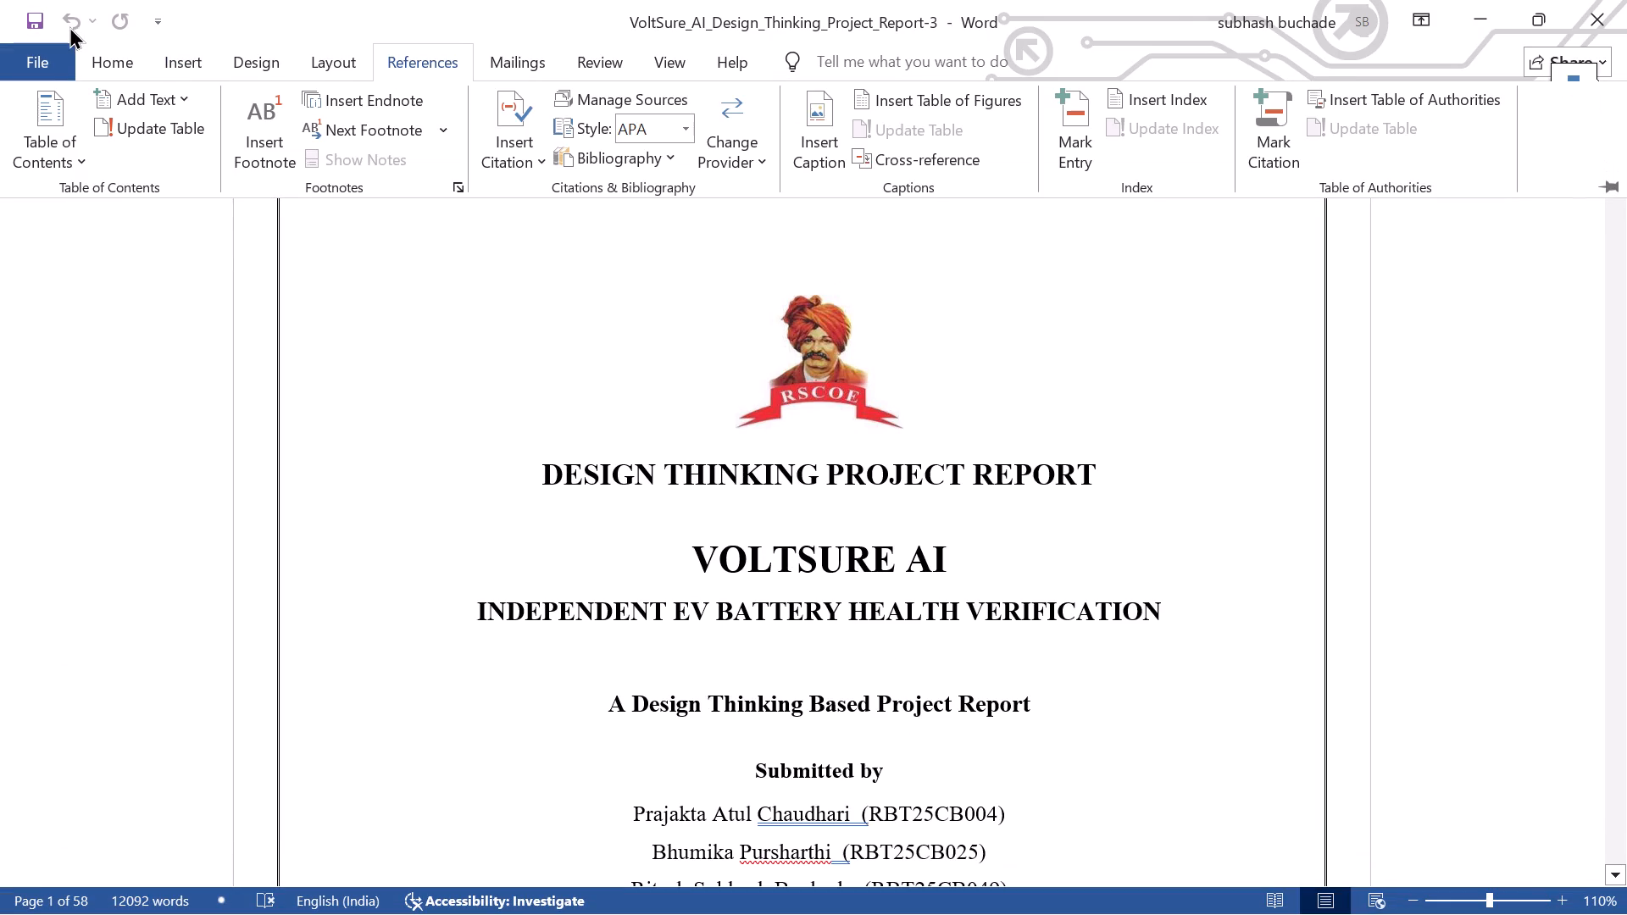
click(47, 14)
click(38, 58)
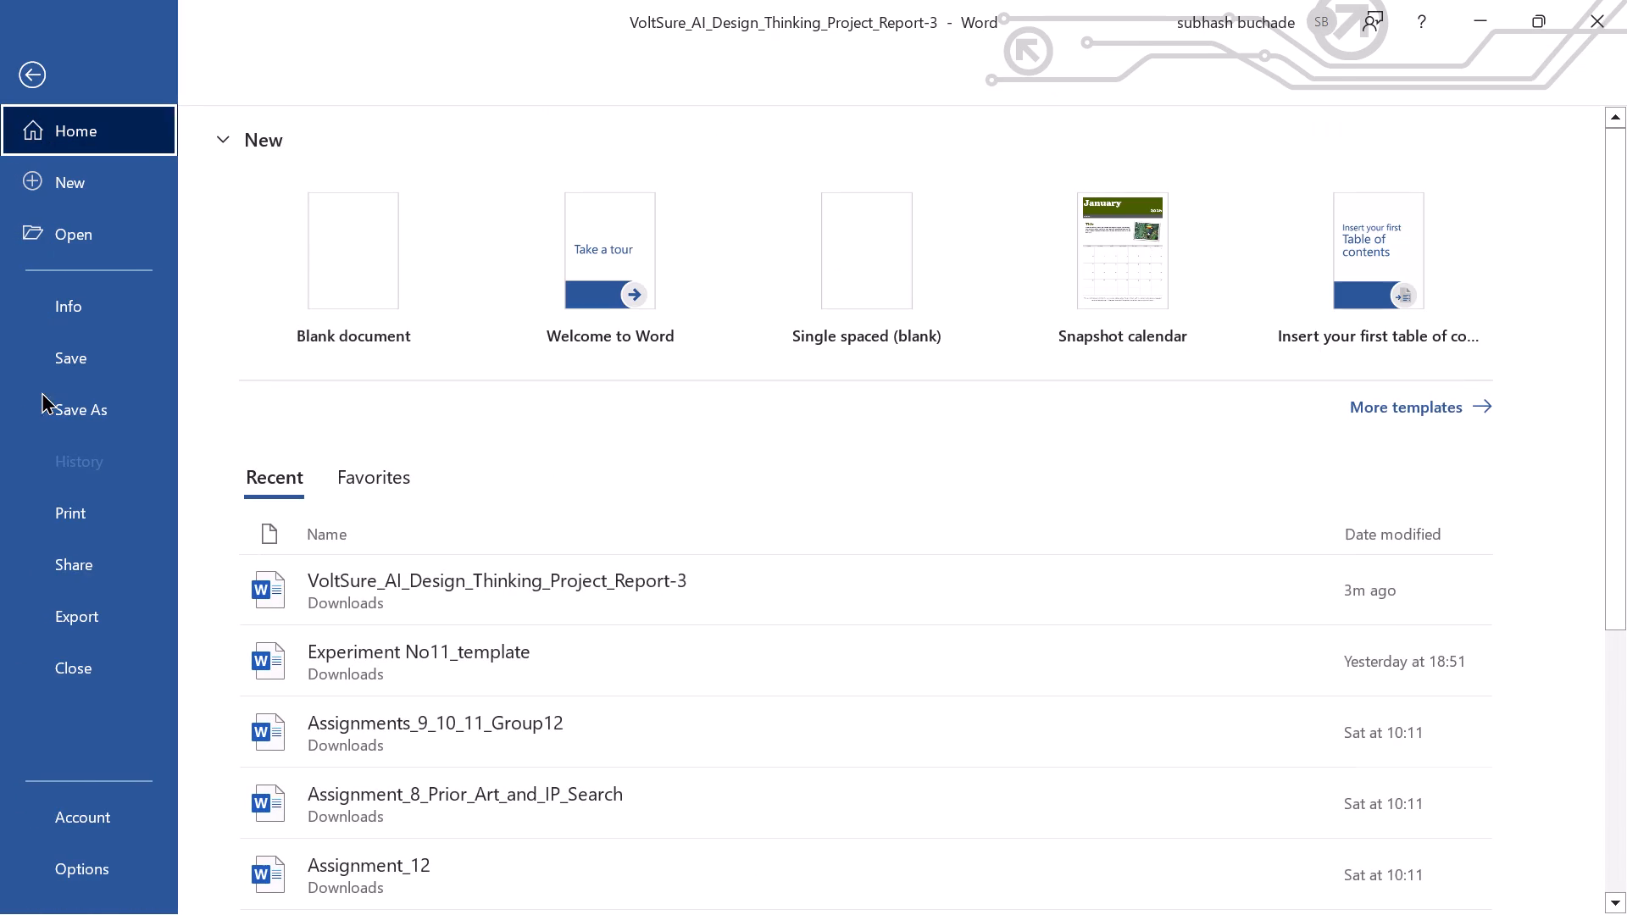
click(73, 530)
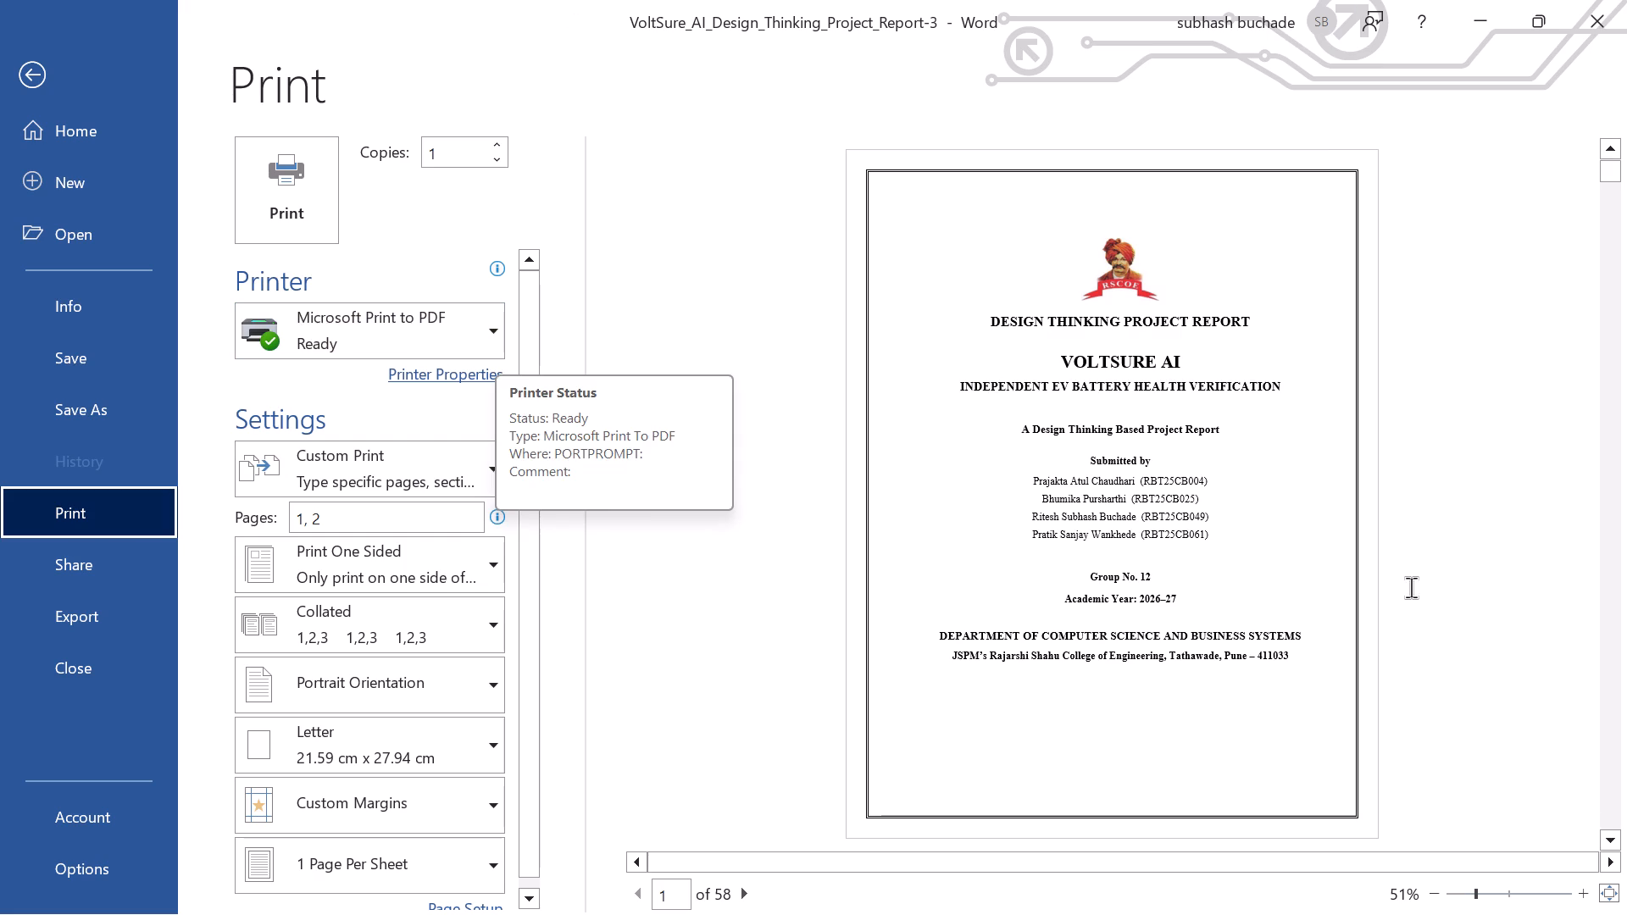
scroll(1374, 559, down, 18)
scroll(1366, 559, up, 10)
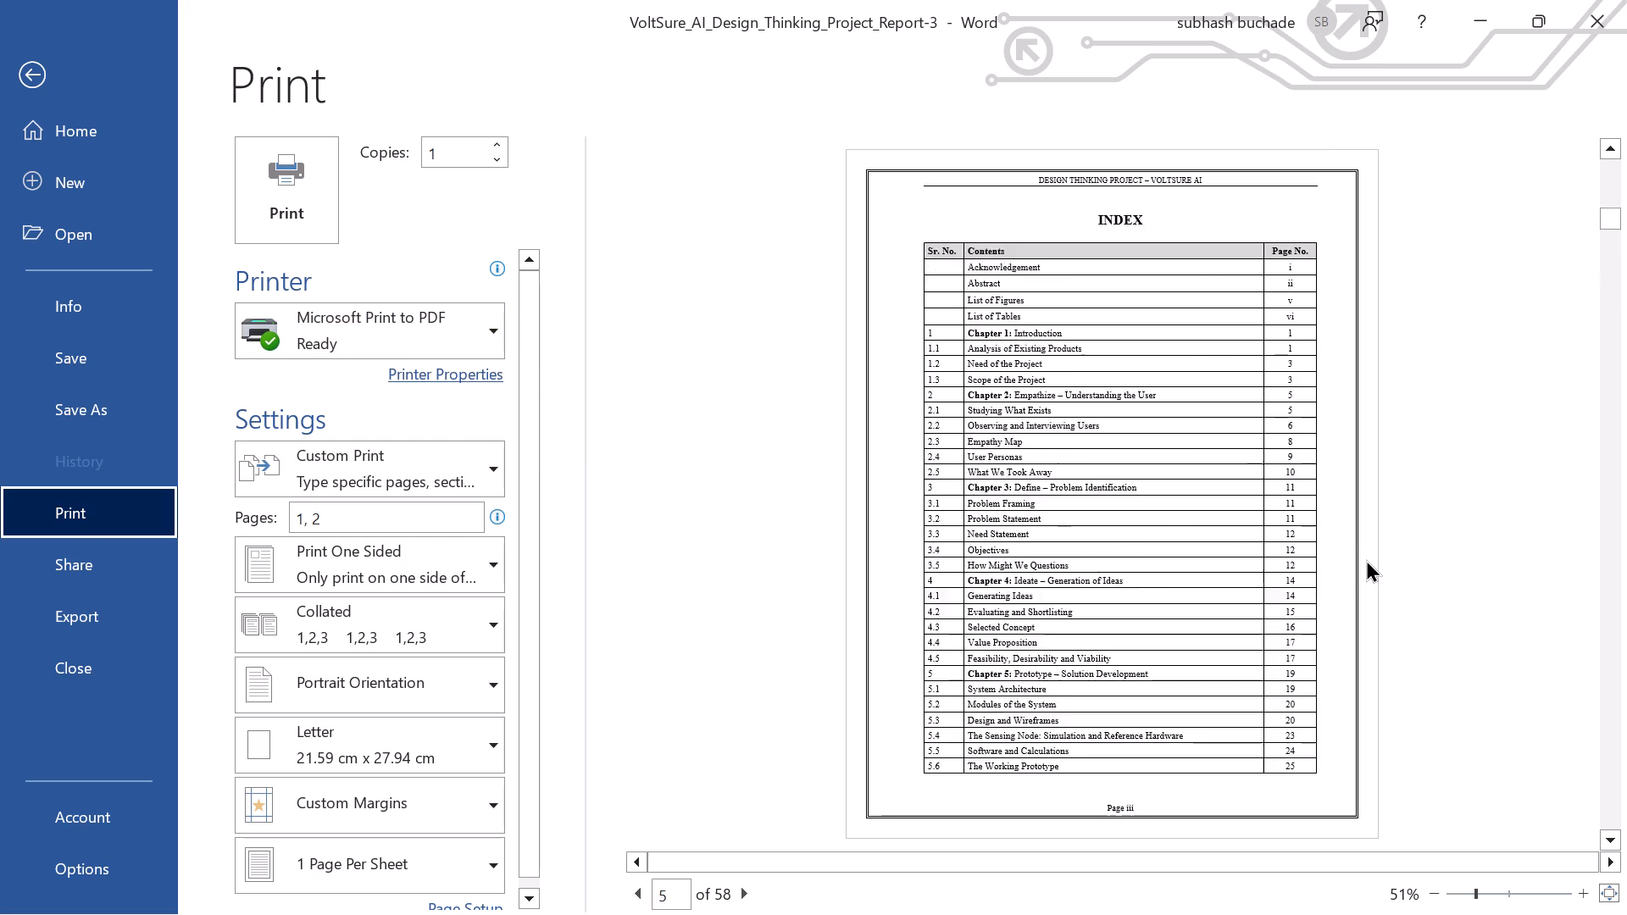
scroll(1366, 559, up, 11)
triple_click(1159, 484)
click(1158, 484)
right_click(1158, 483)
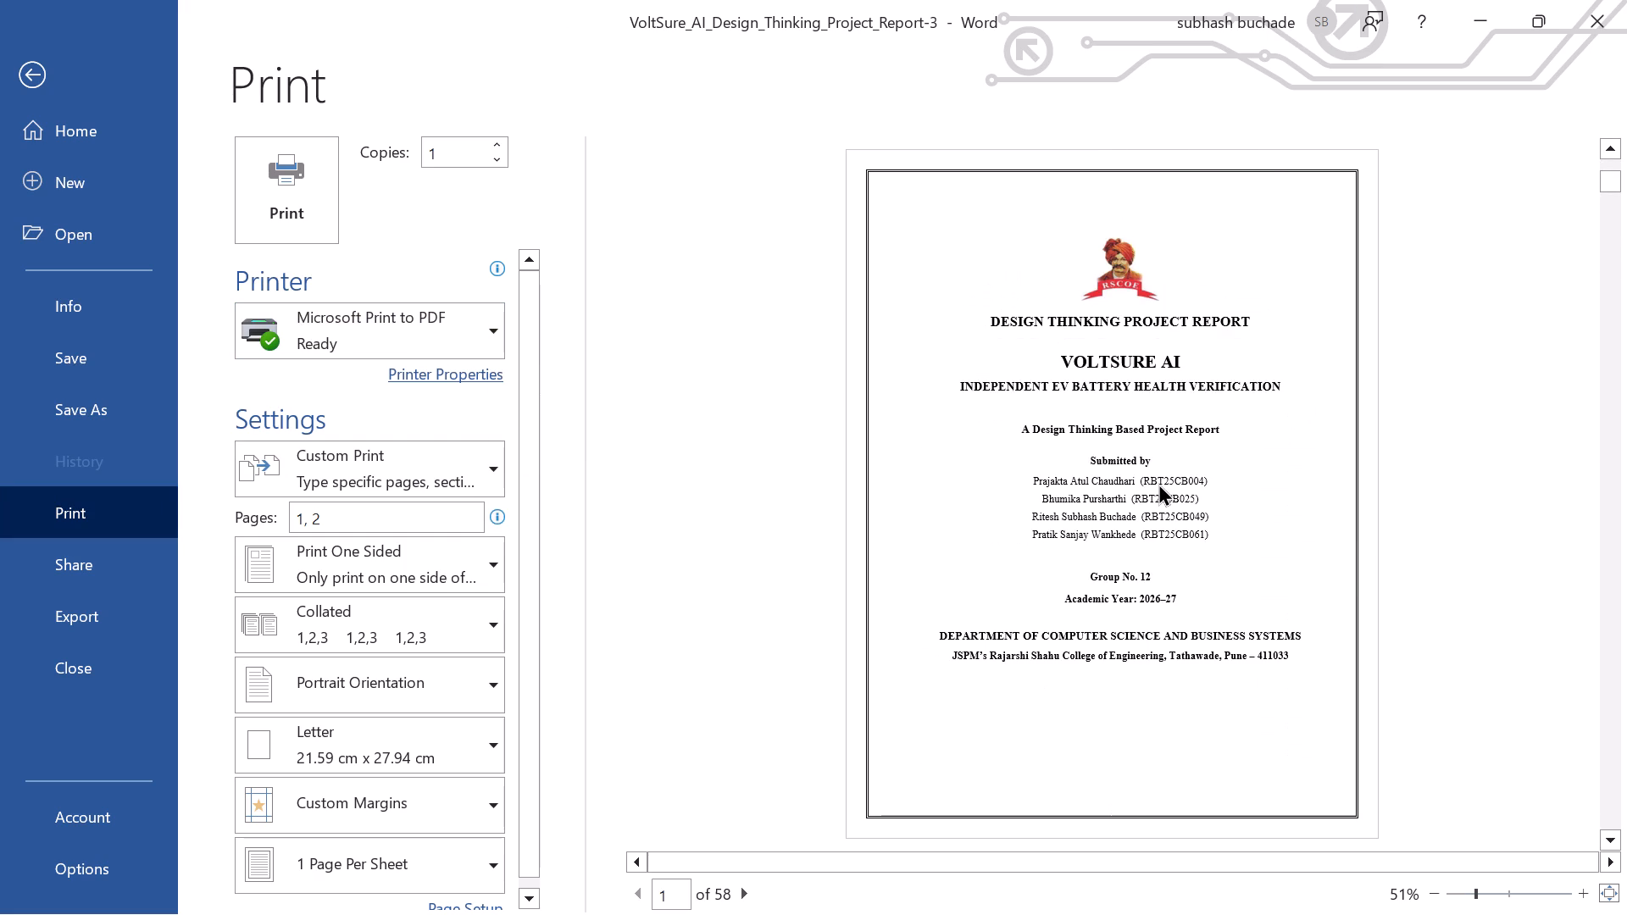
Print only the current cover page with Microsoft Print to PDF and save it as cp in the Downloads folder.
click(479, 472)
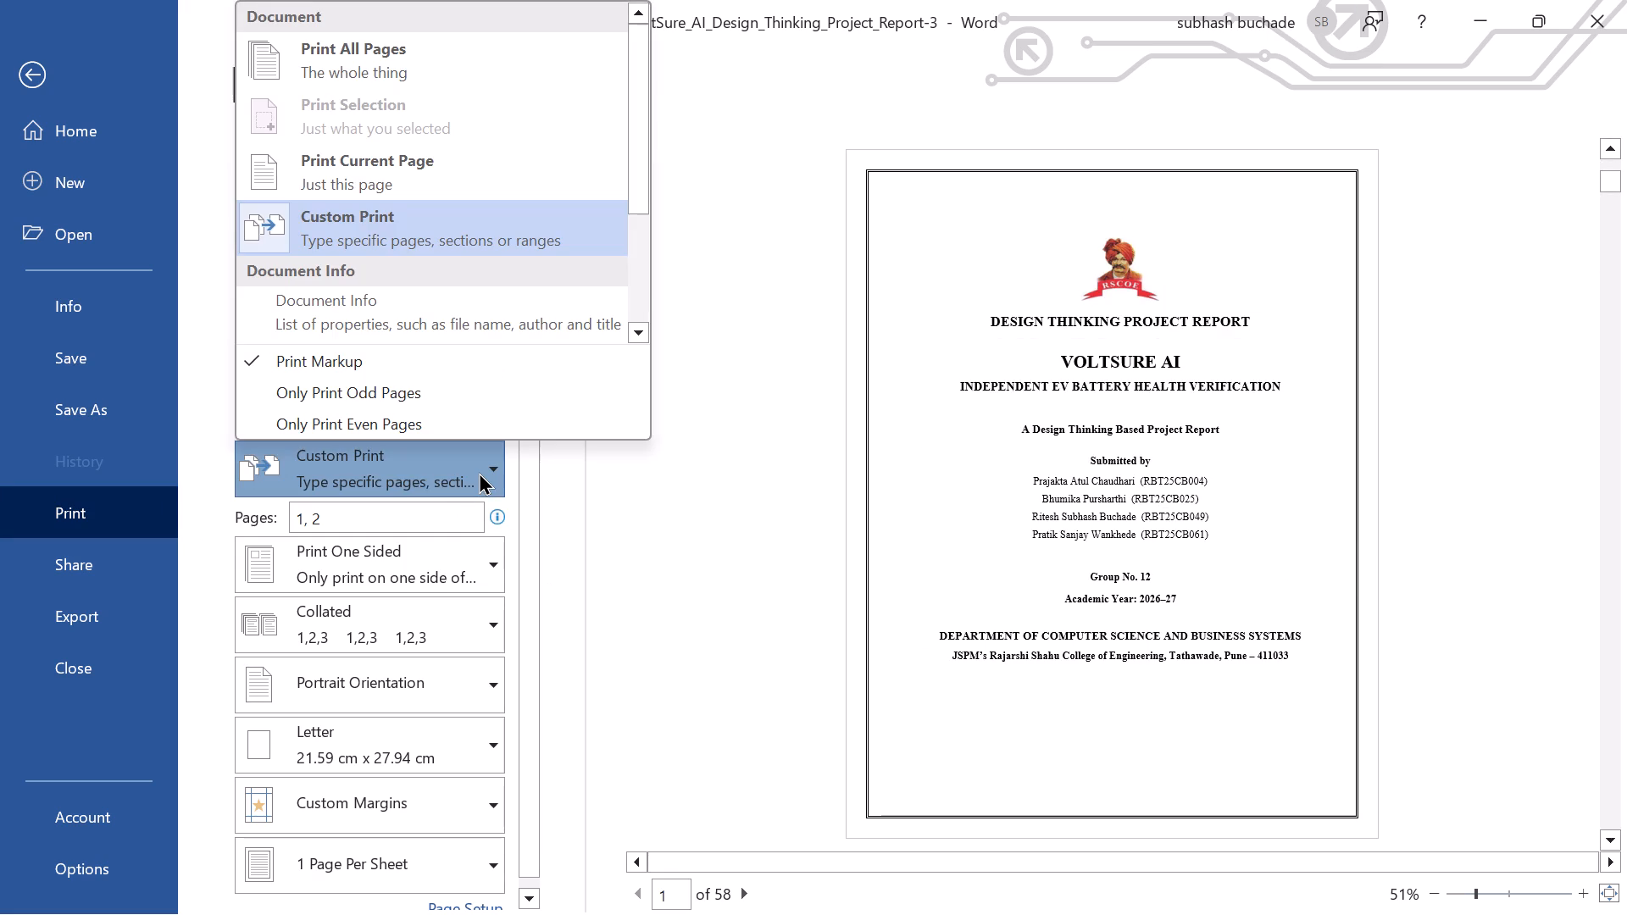
scroll(387, 185, up, 3)
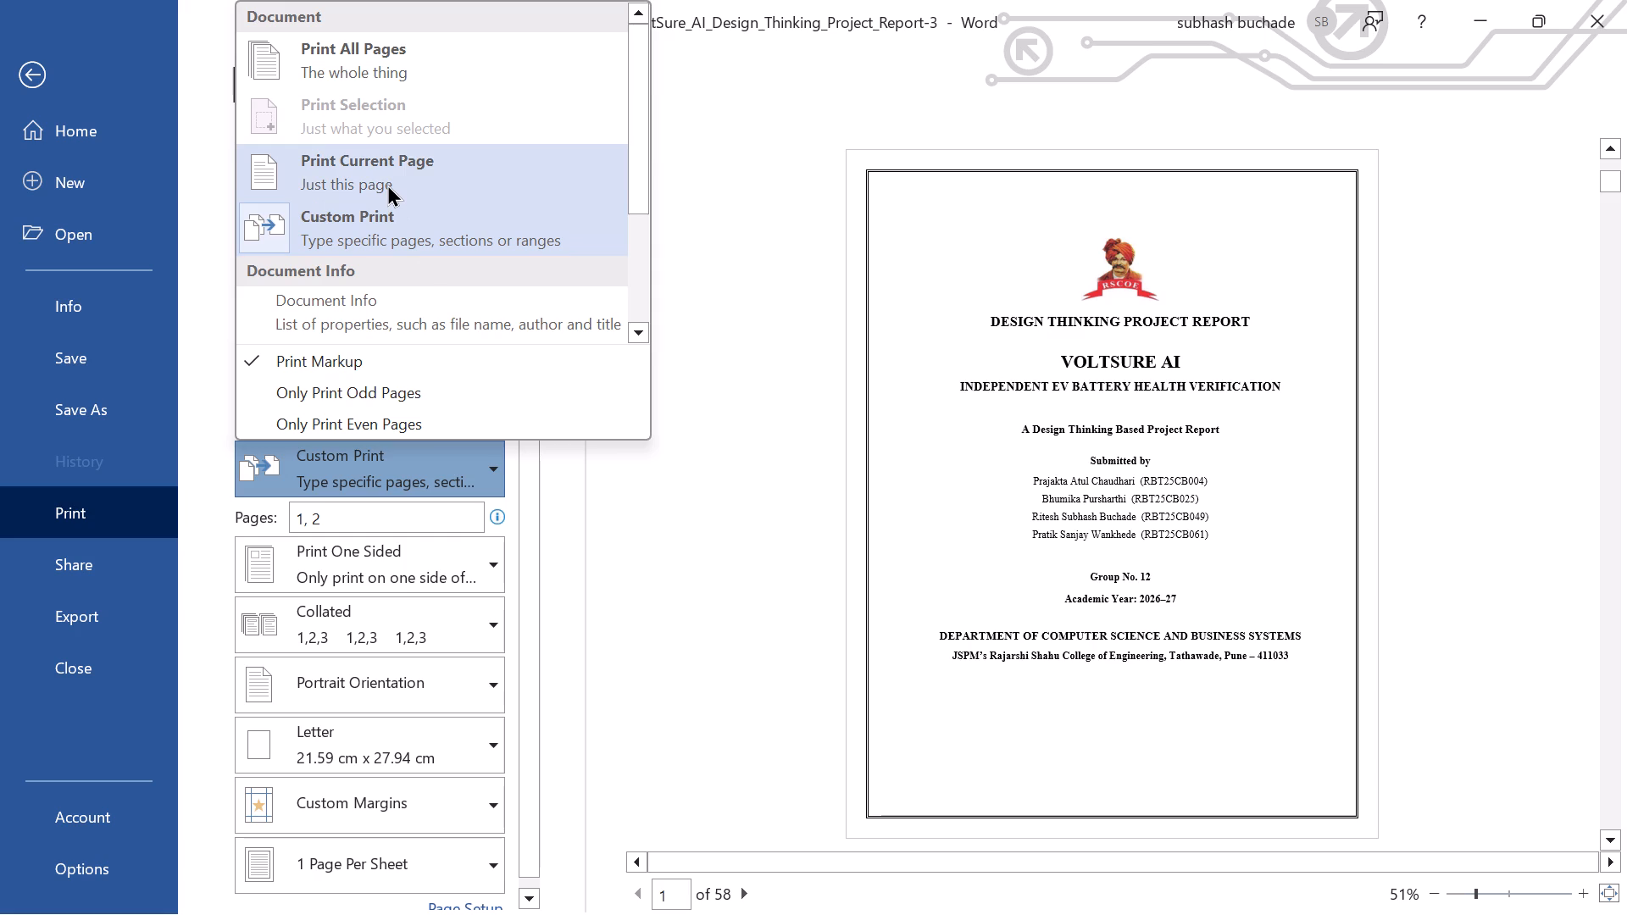
click(396, 174)
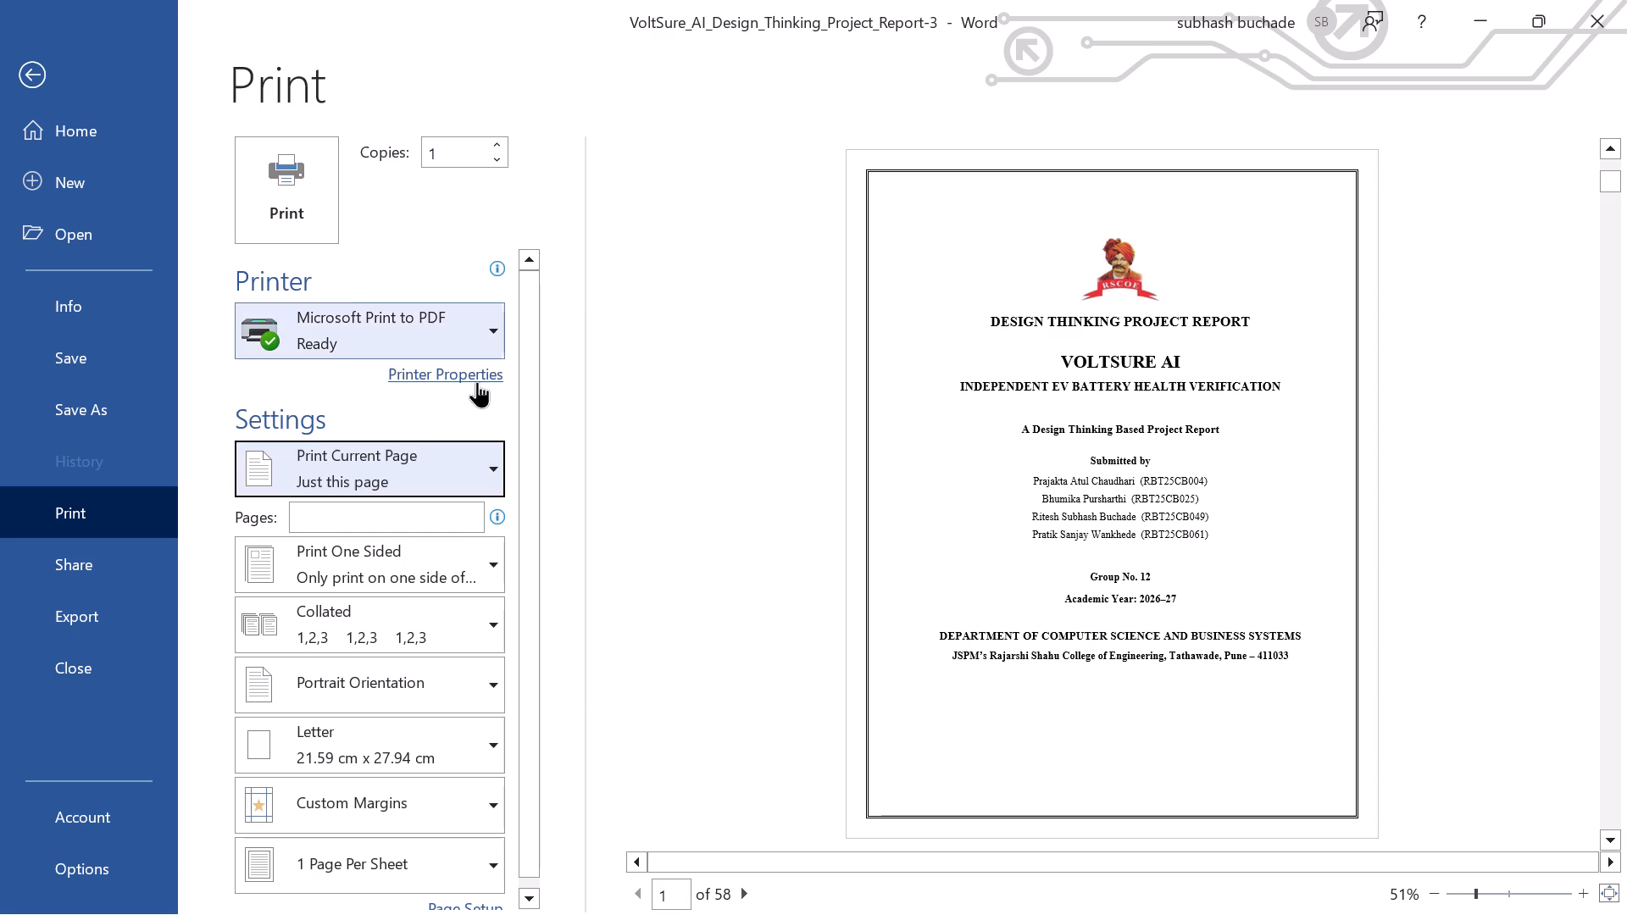
click(1161, 537)
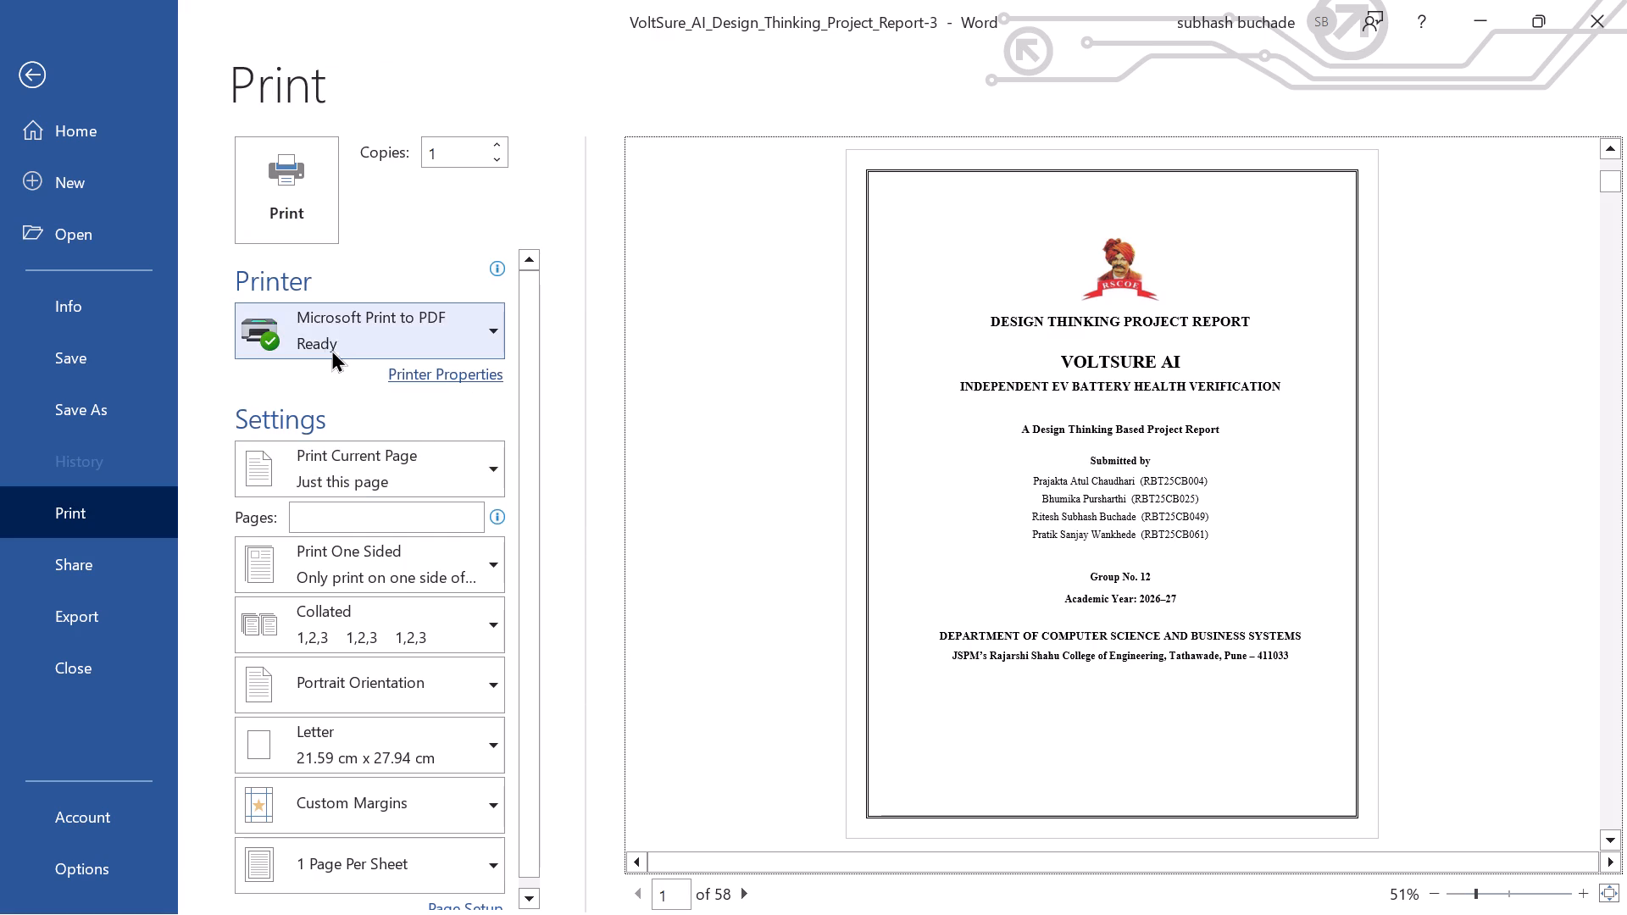
click(297, 241)
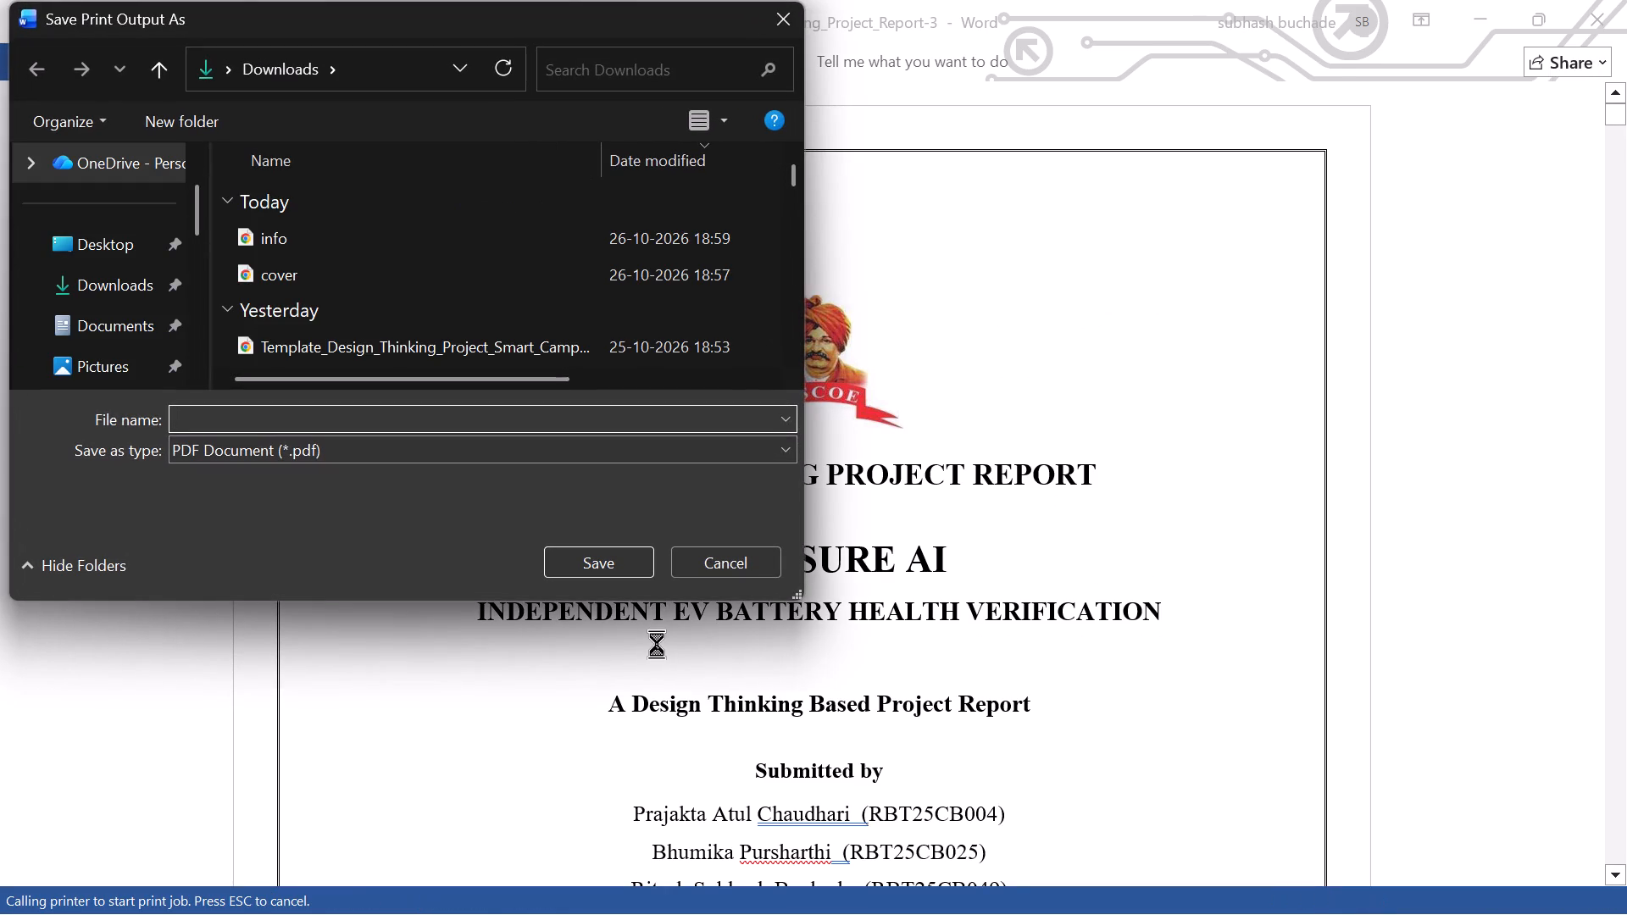
text(cp)
key(Return)
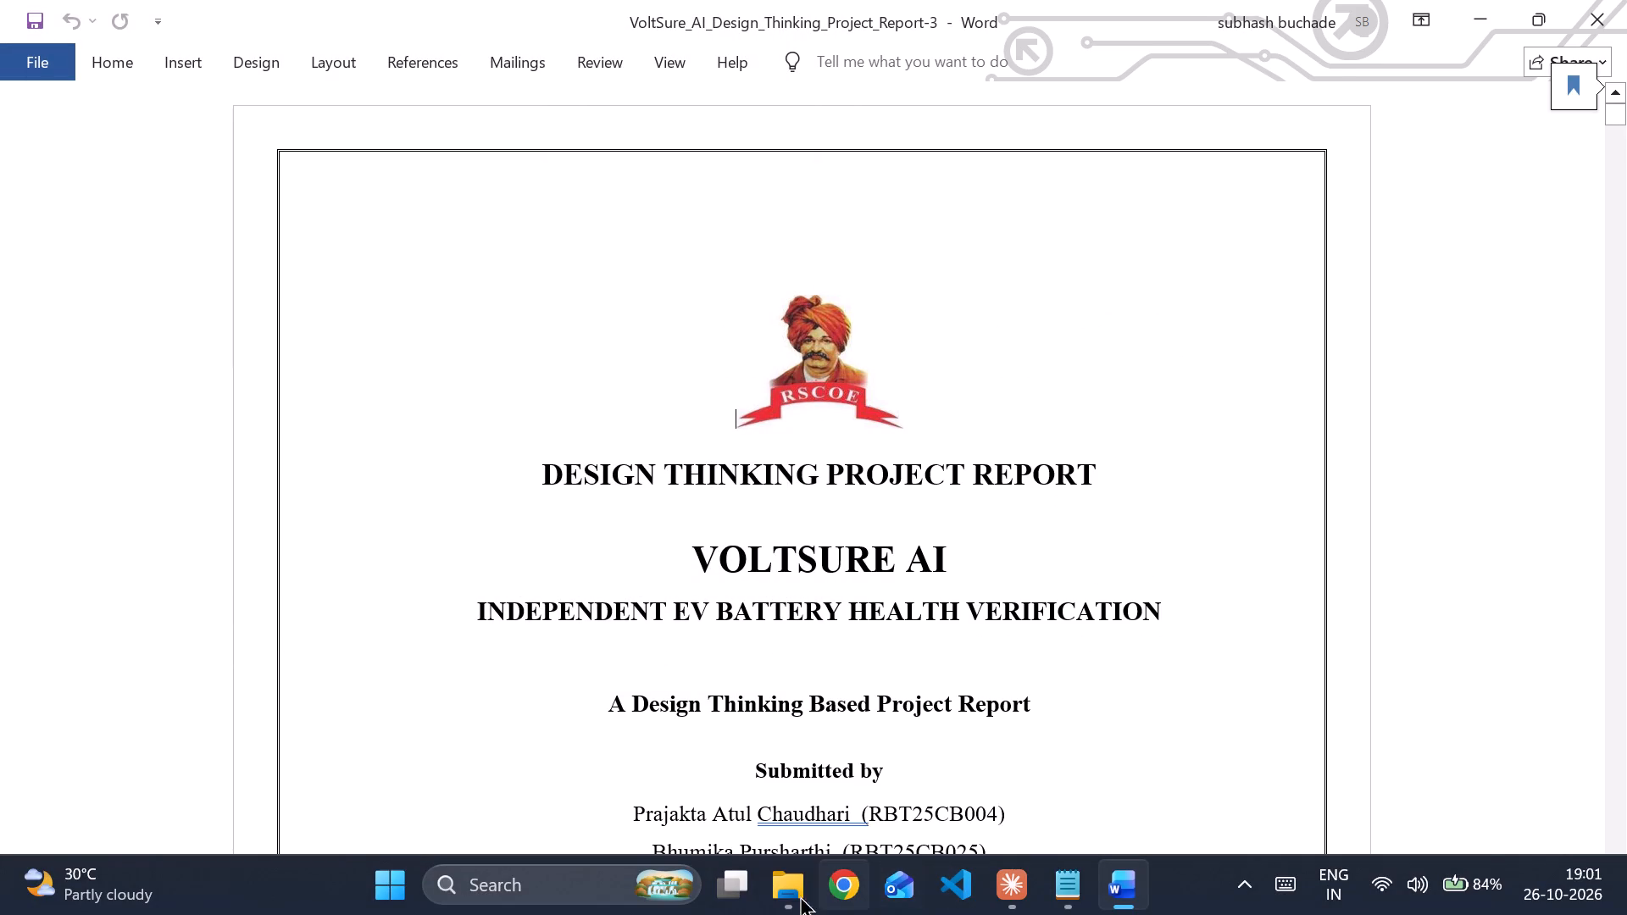
Open the cp PDF from the Downloads folder, check which pages it contains, and minimise its window.
click(781, 889)
double_click(556, 277)
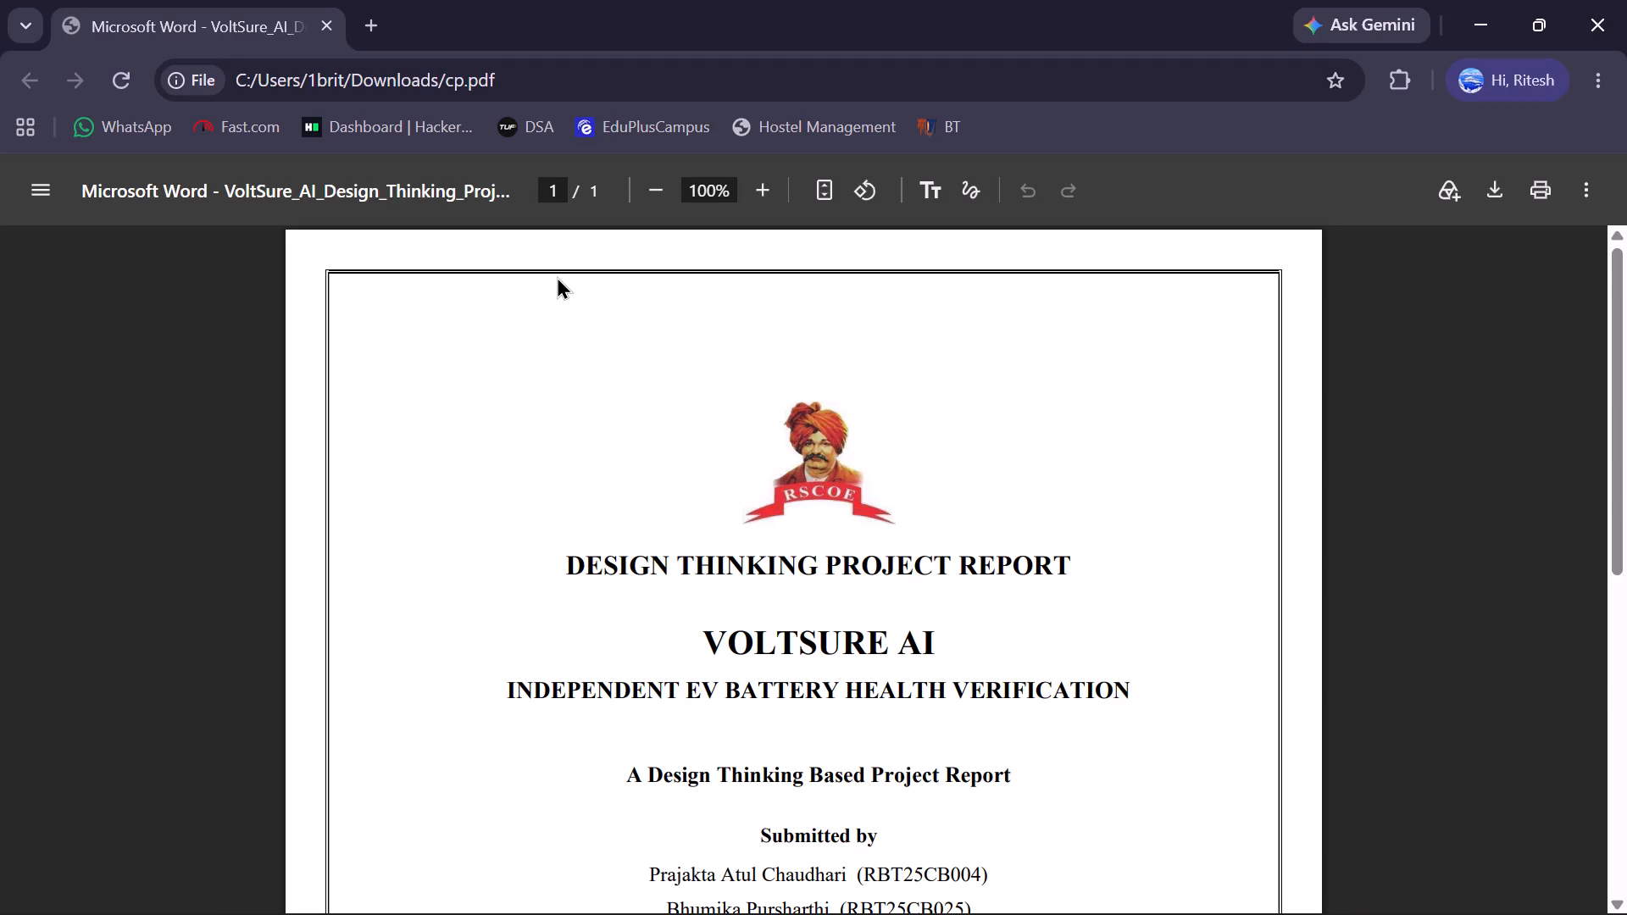
scroll(736, 521, down, 8)
scroll(736, 521, up, 5)
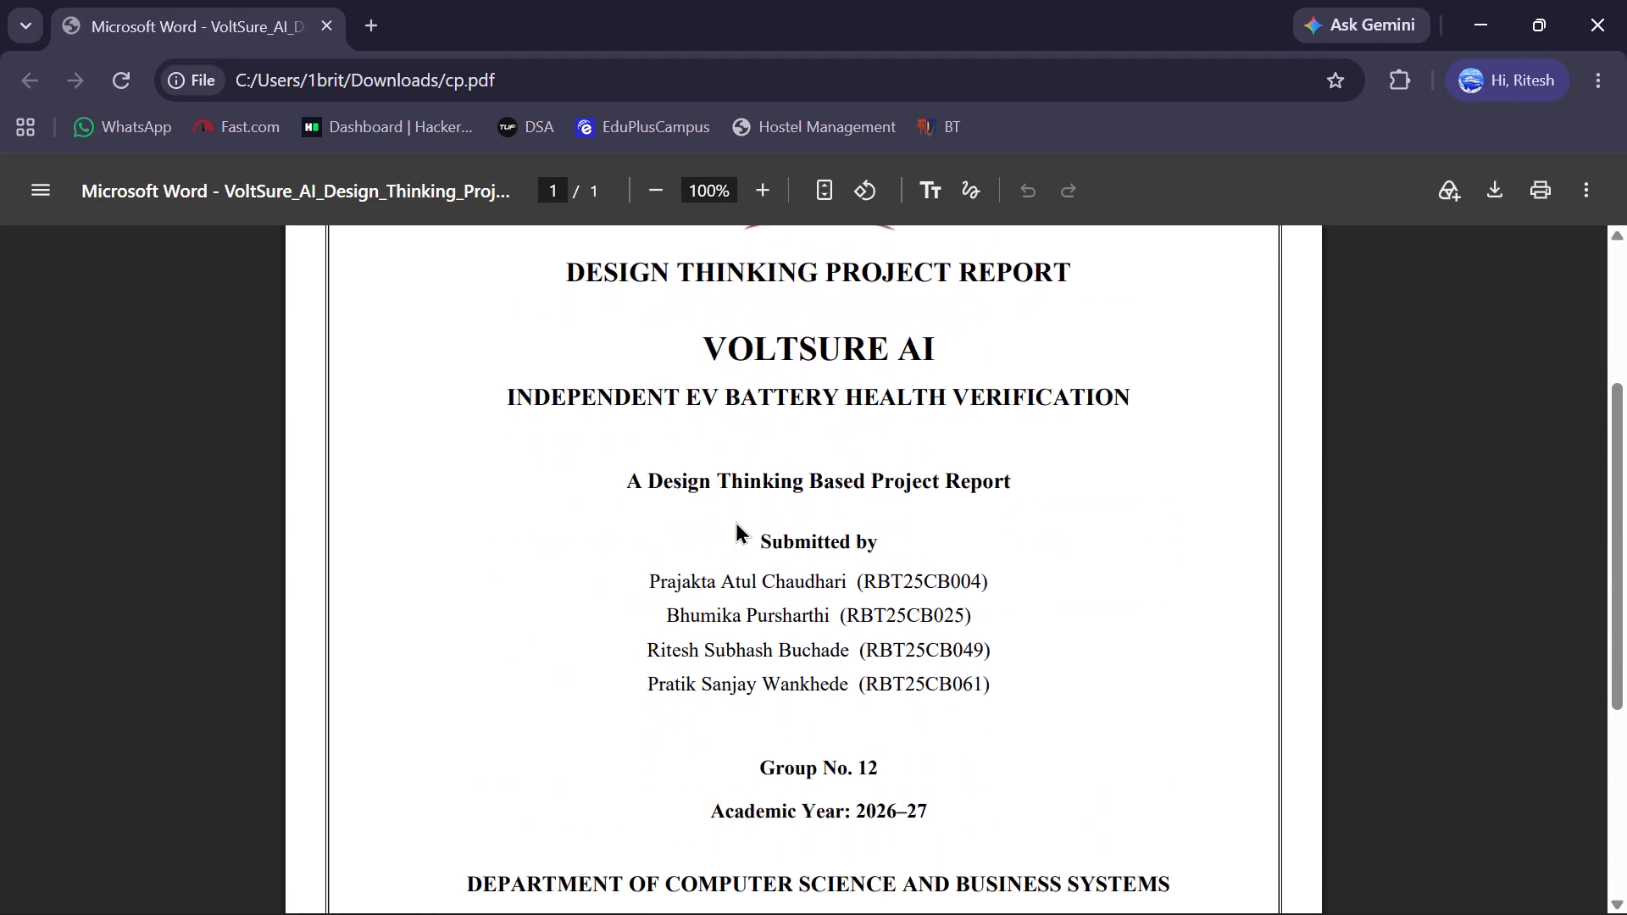
scroll(736, 521, up, 2)
click(1488, 36)
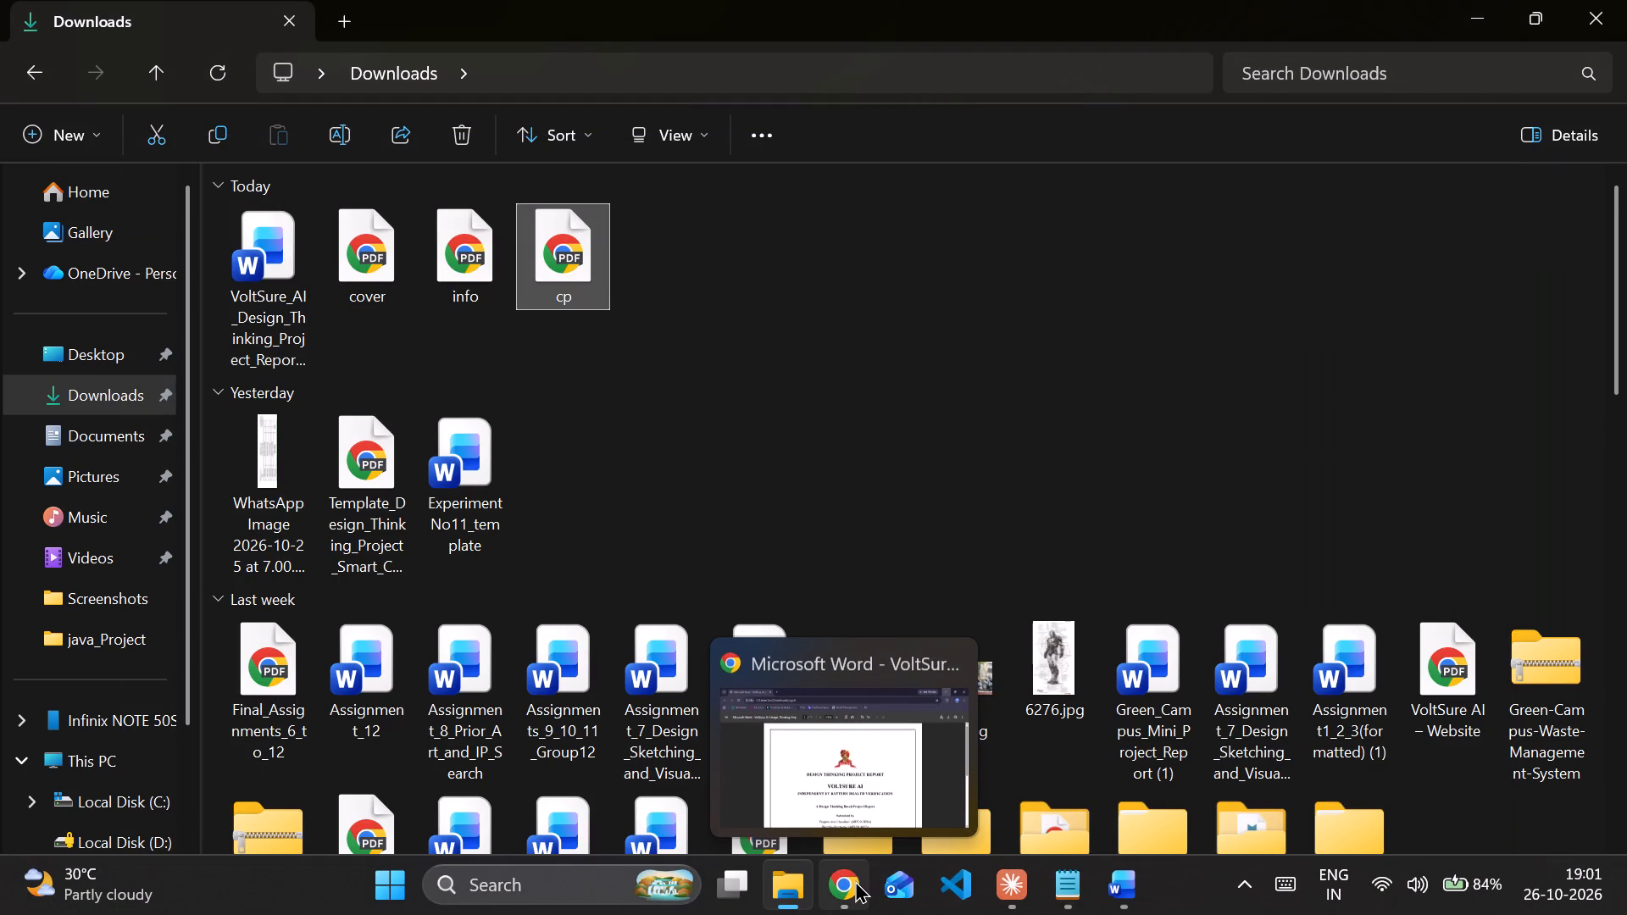
Return to the VoltSure AI report in Word, save it and reopen its print settings.
click(1051, 905)
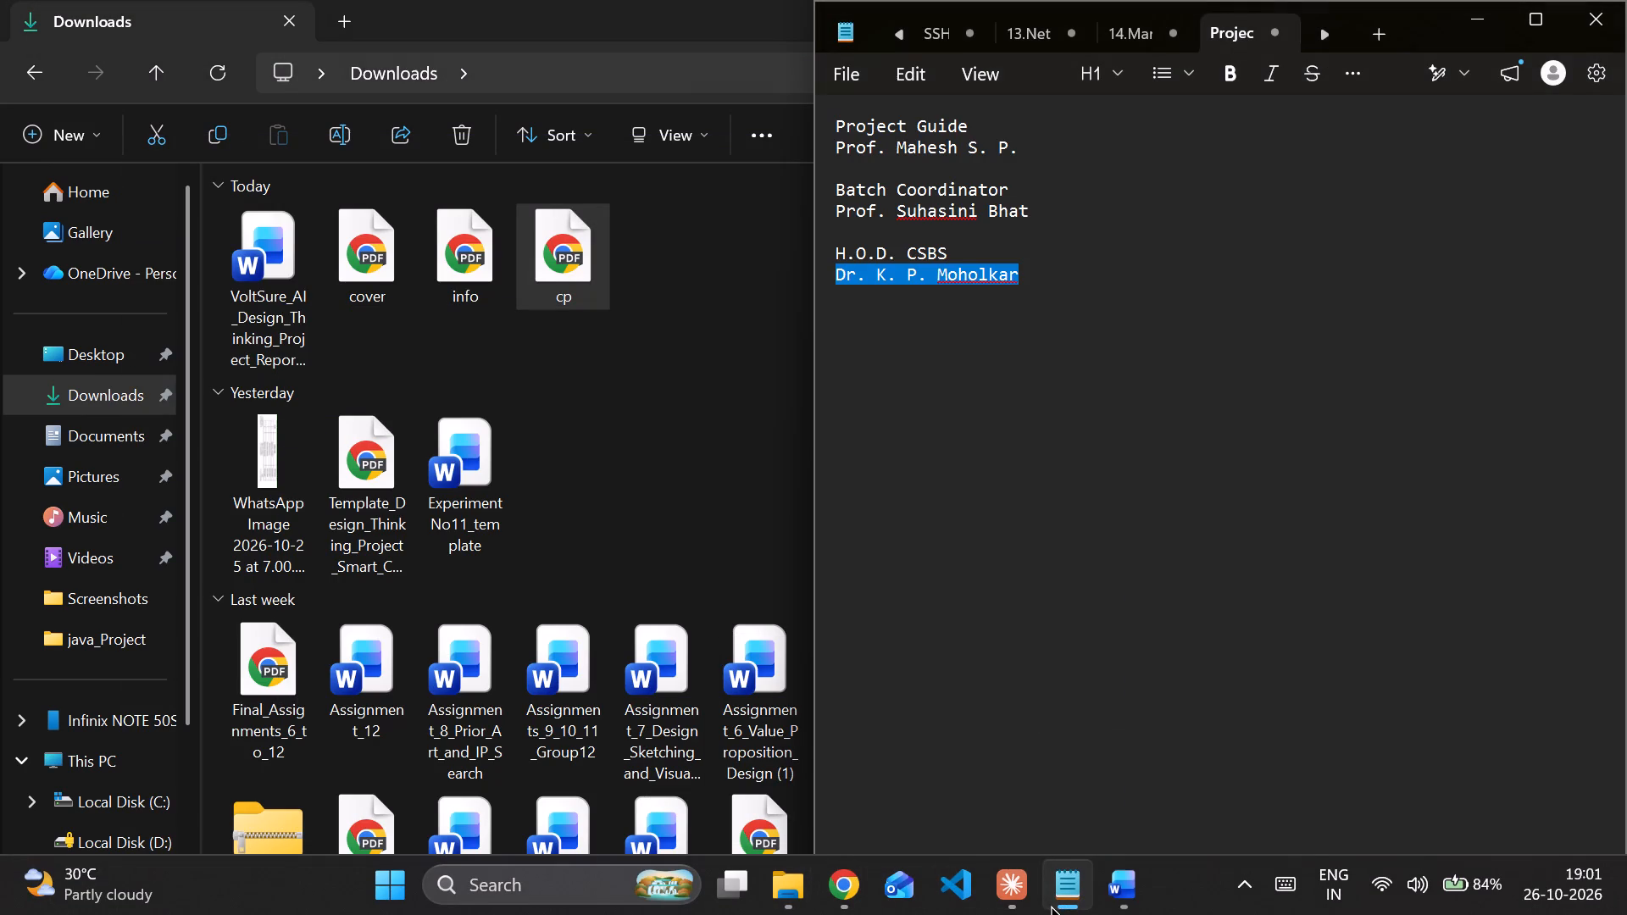
click(854, 896)
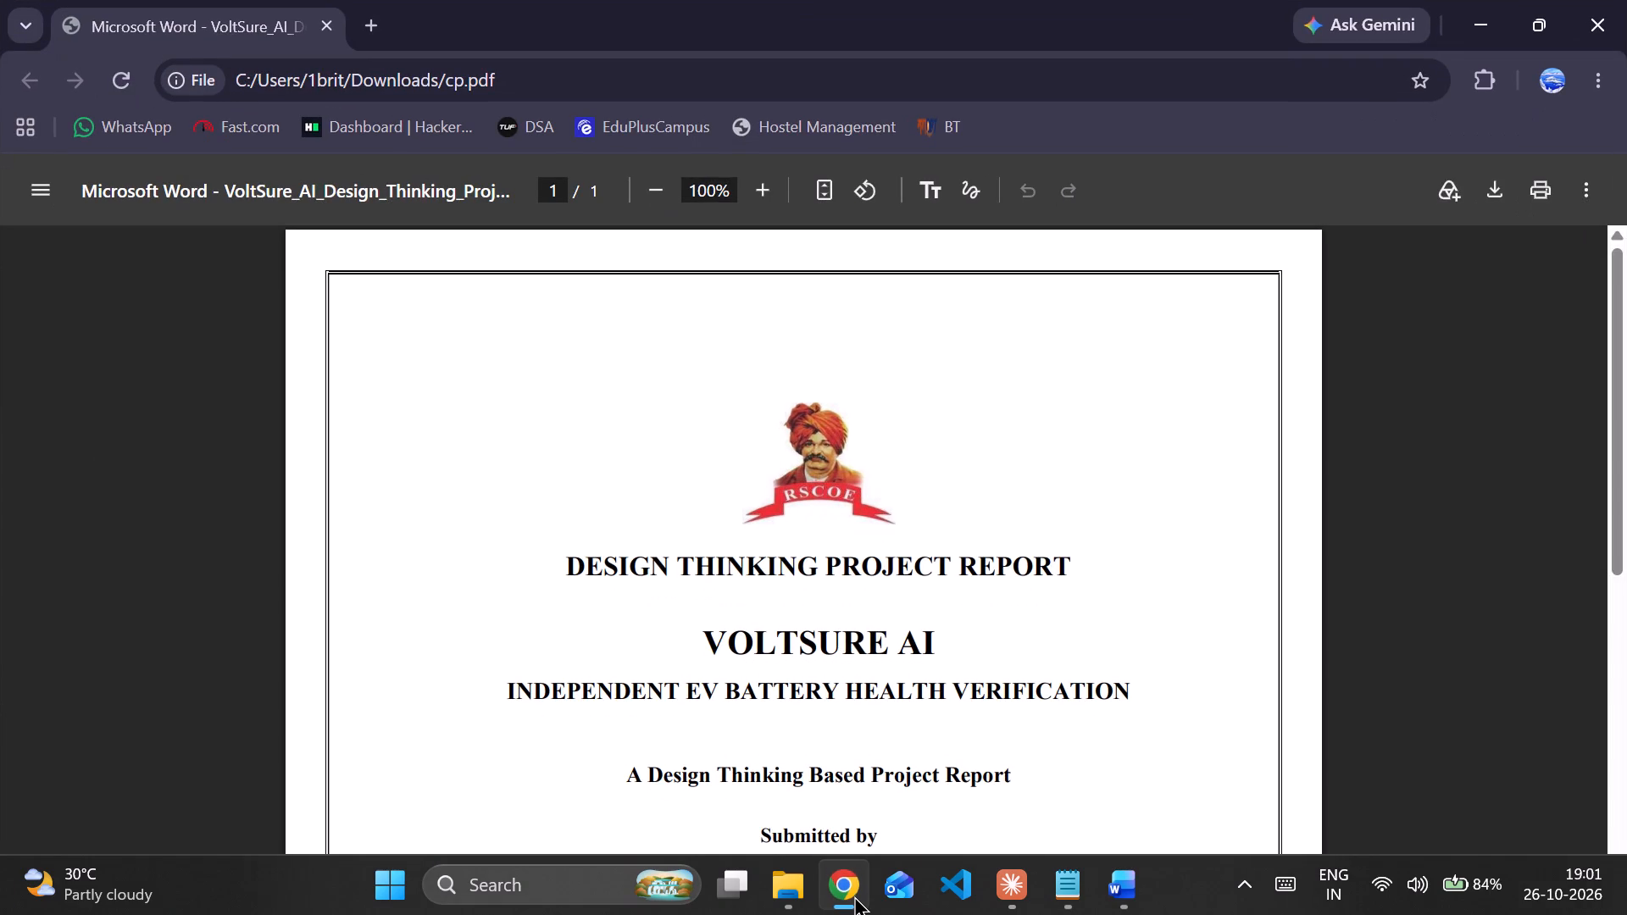
click(1108, 892)
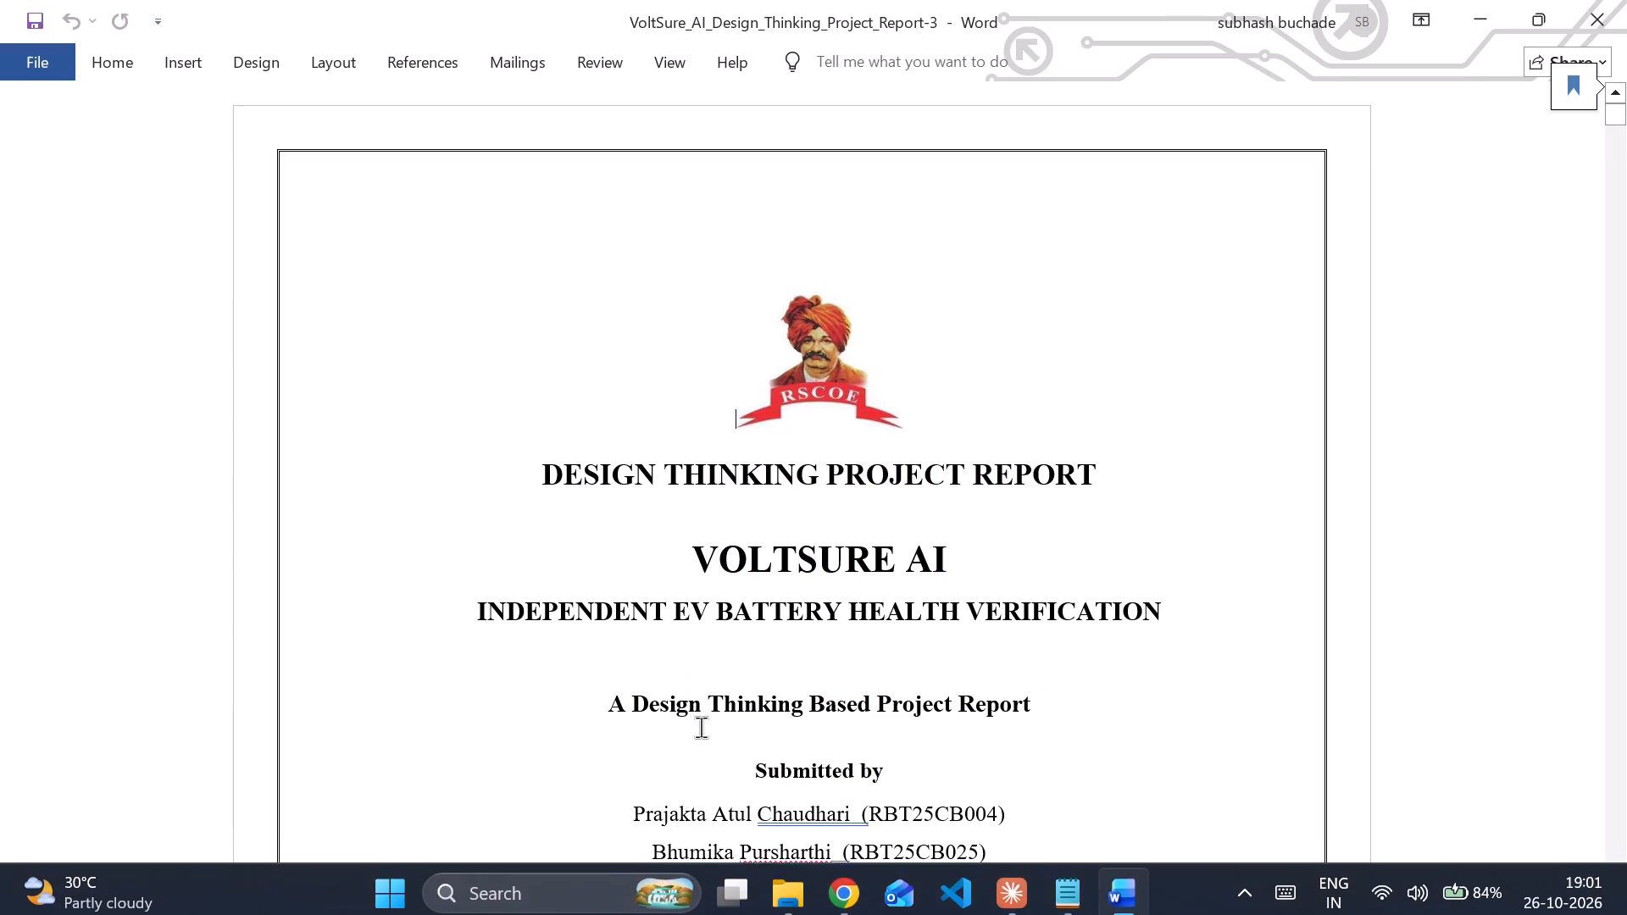
click(28, 20)
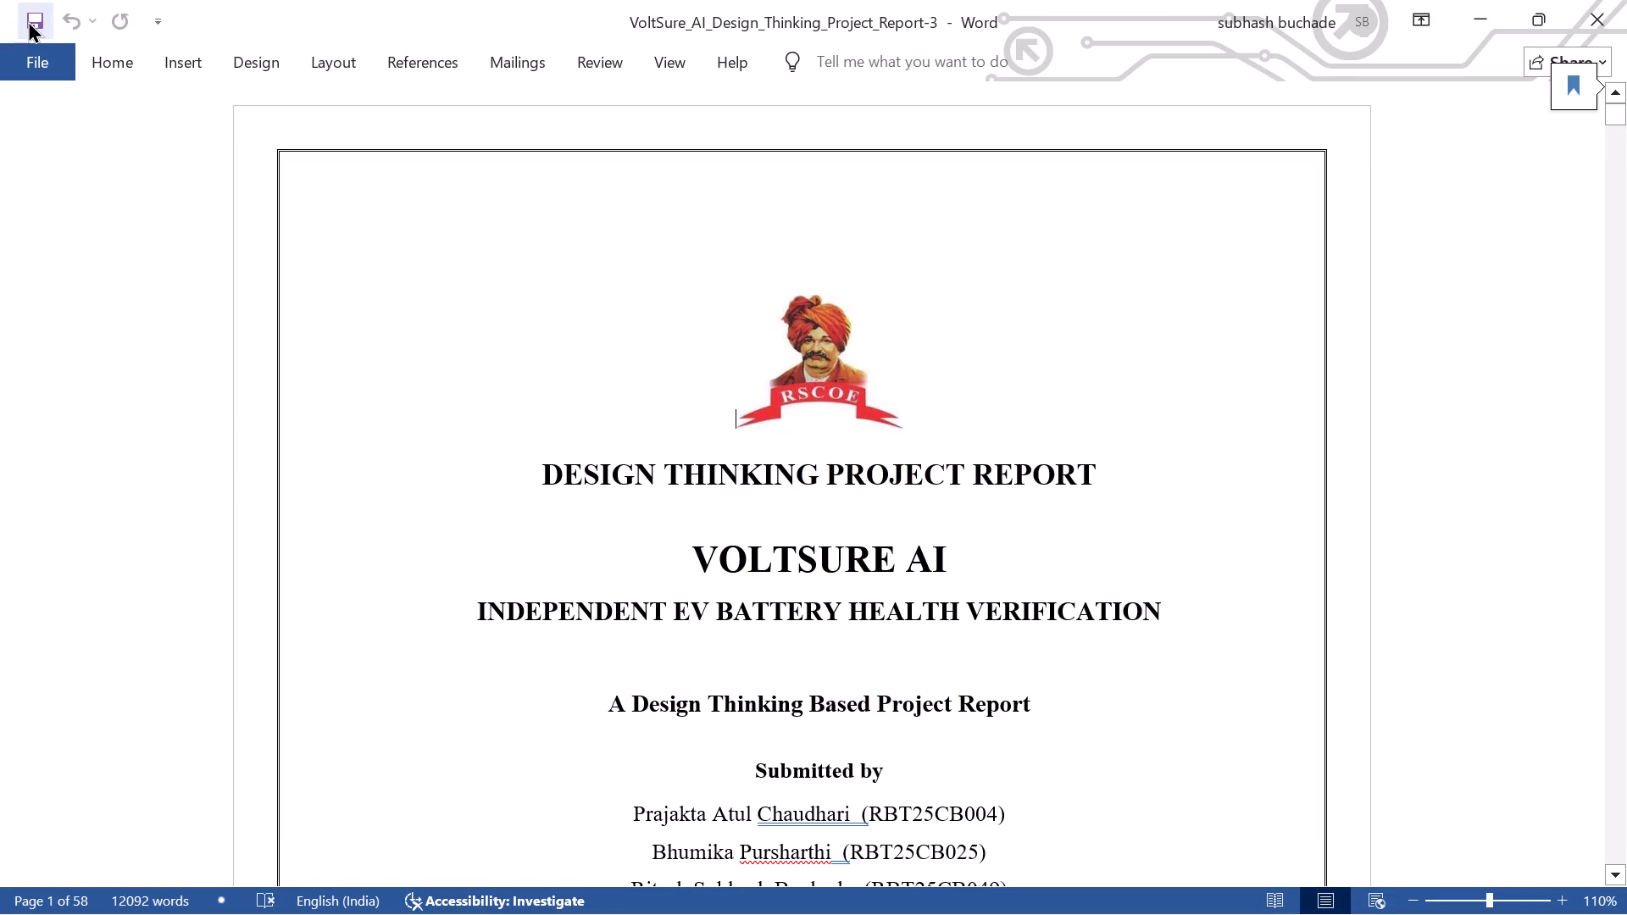
click(5, 50)
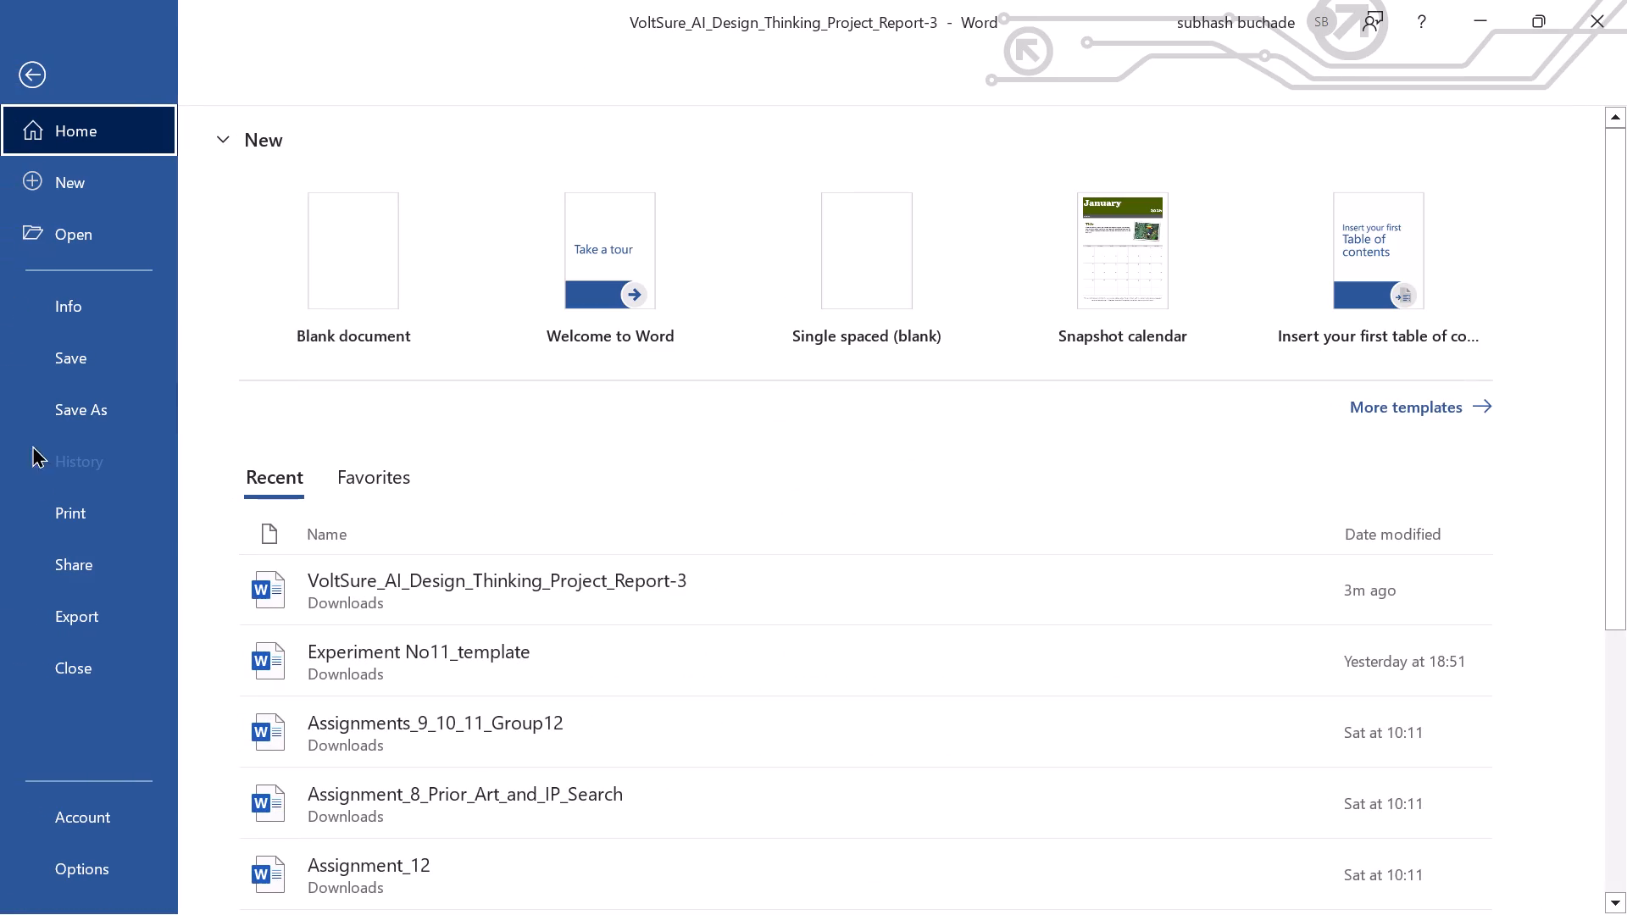
click(80, 498)
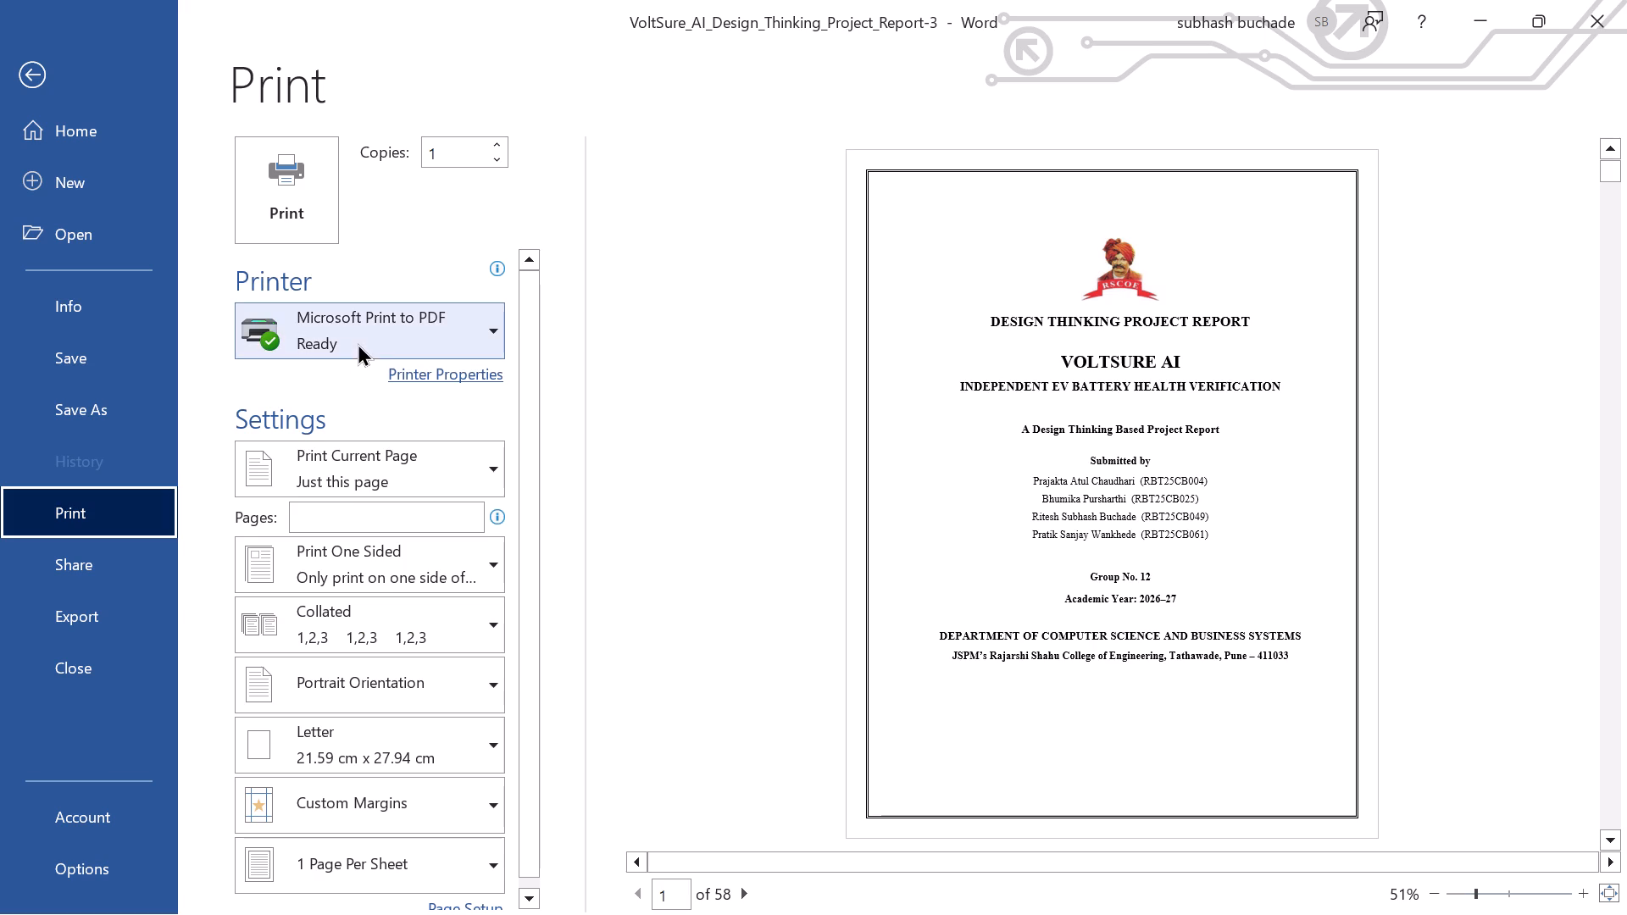
Set the print range to Custom Print with pages 1-2 and start printing with Microsoft Print to PDF.
click(354, 481)
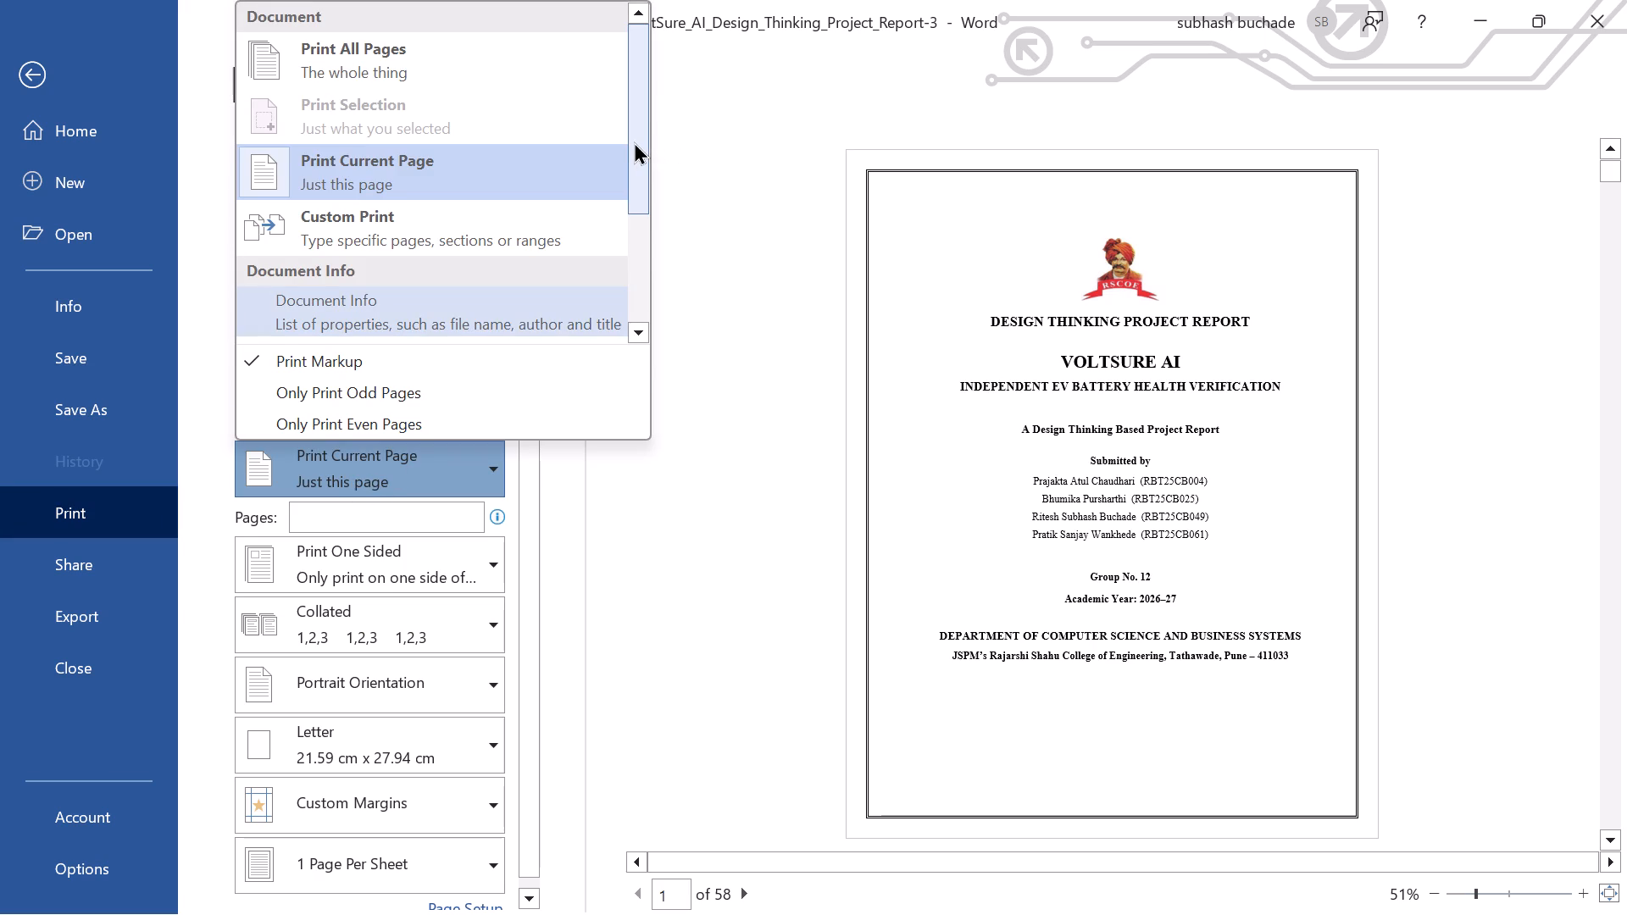
click(370, 230)
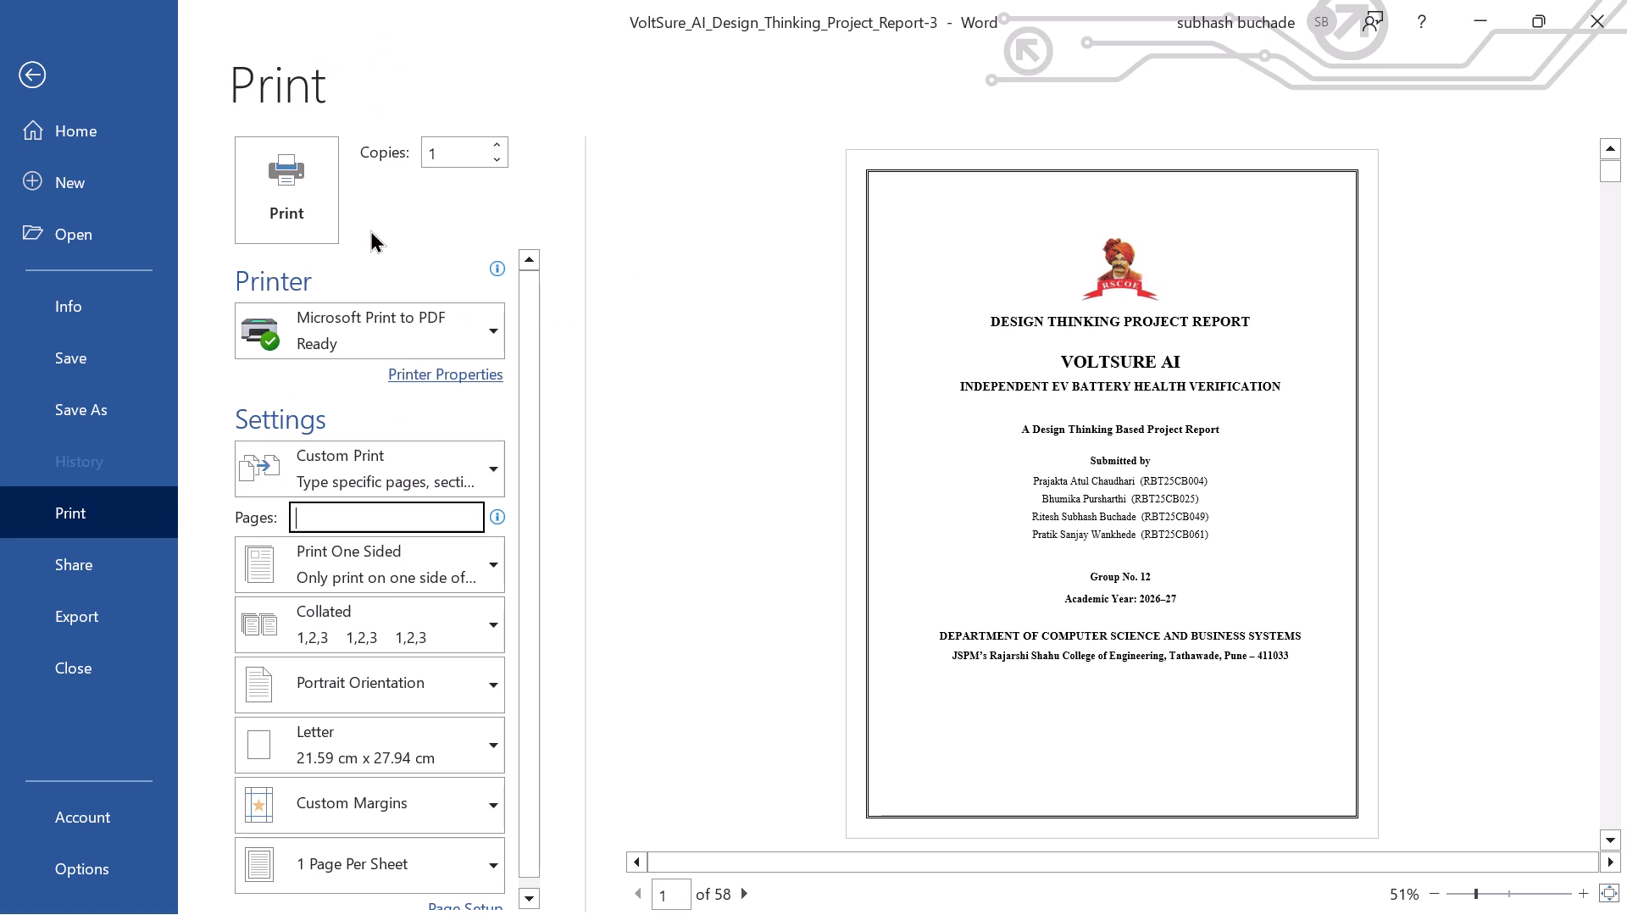
key(1)
key(comma)
key(comma)
key(comma)
key(comma)
key(comma)
key(comma)
key(comma)
key(comma)
key(BackSpace)
key(BackSpace)
key(BackSpace)
key(BackSpace)
key(BackSpace)
key(BackSpace)
key(BackSpace)
key(BackSpace)
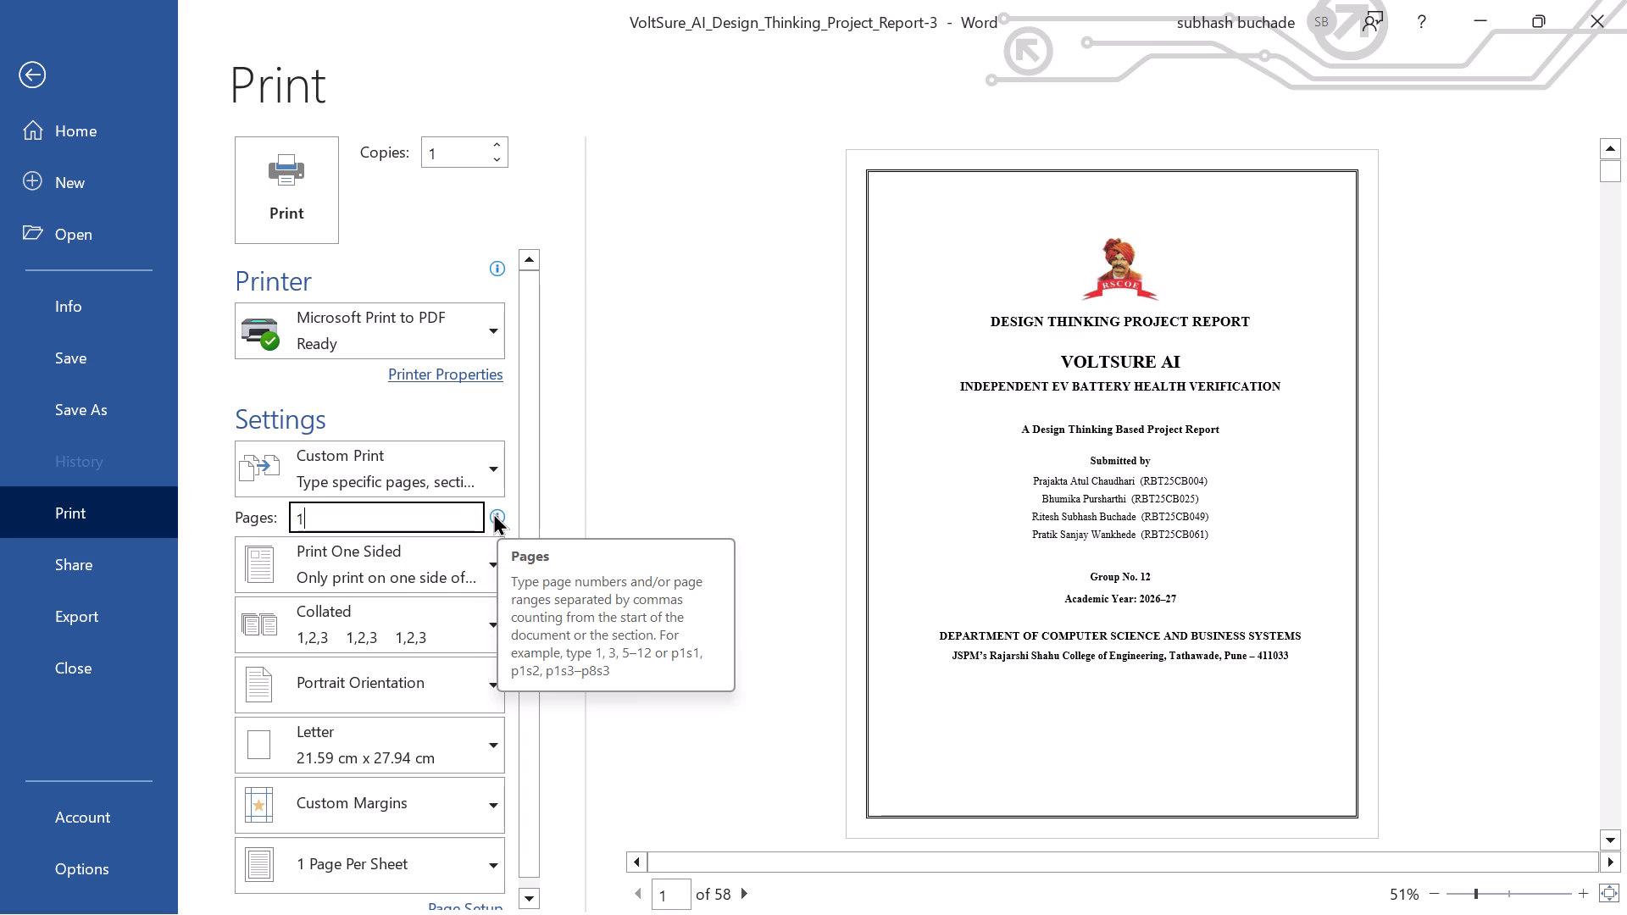
key(minus)
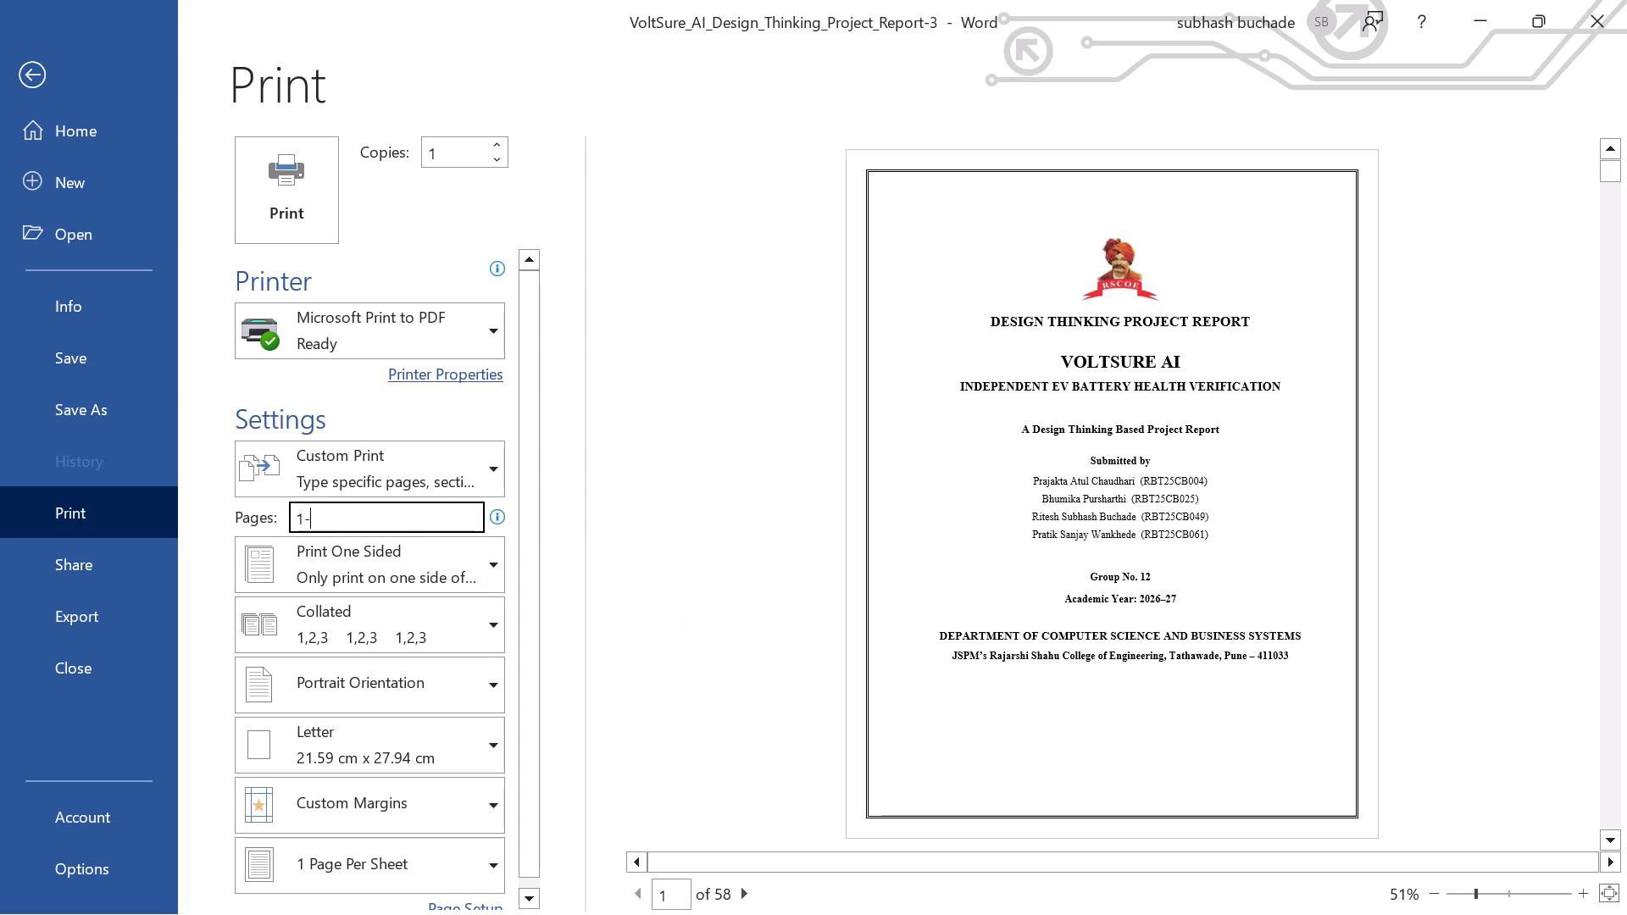
key(2)
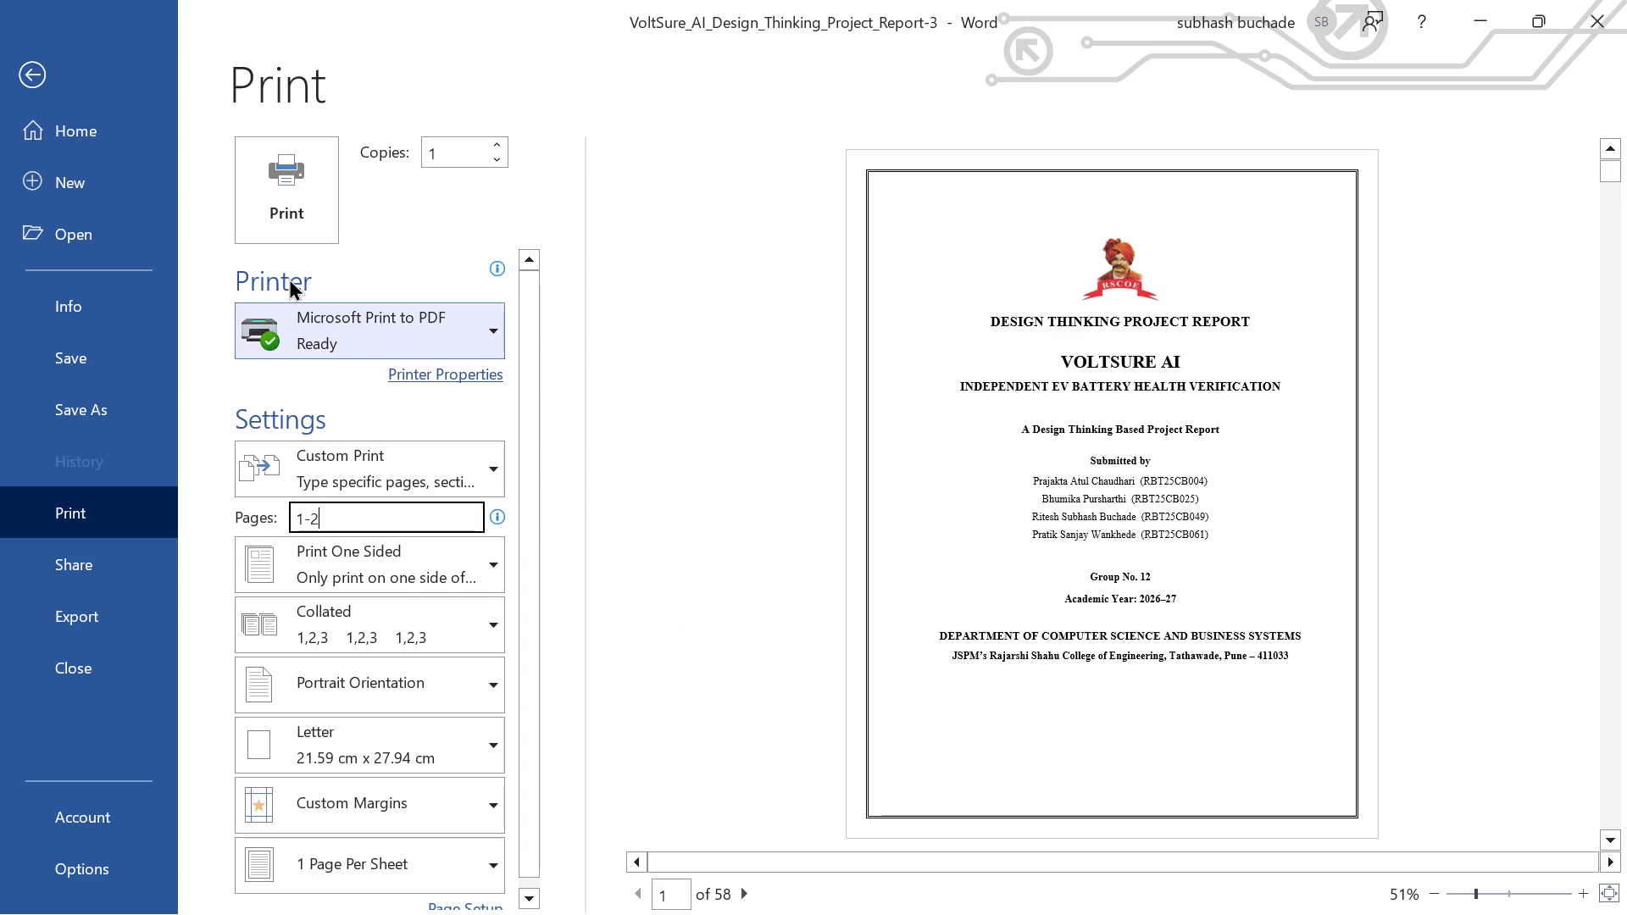
click(293, 202)
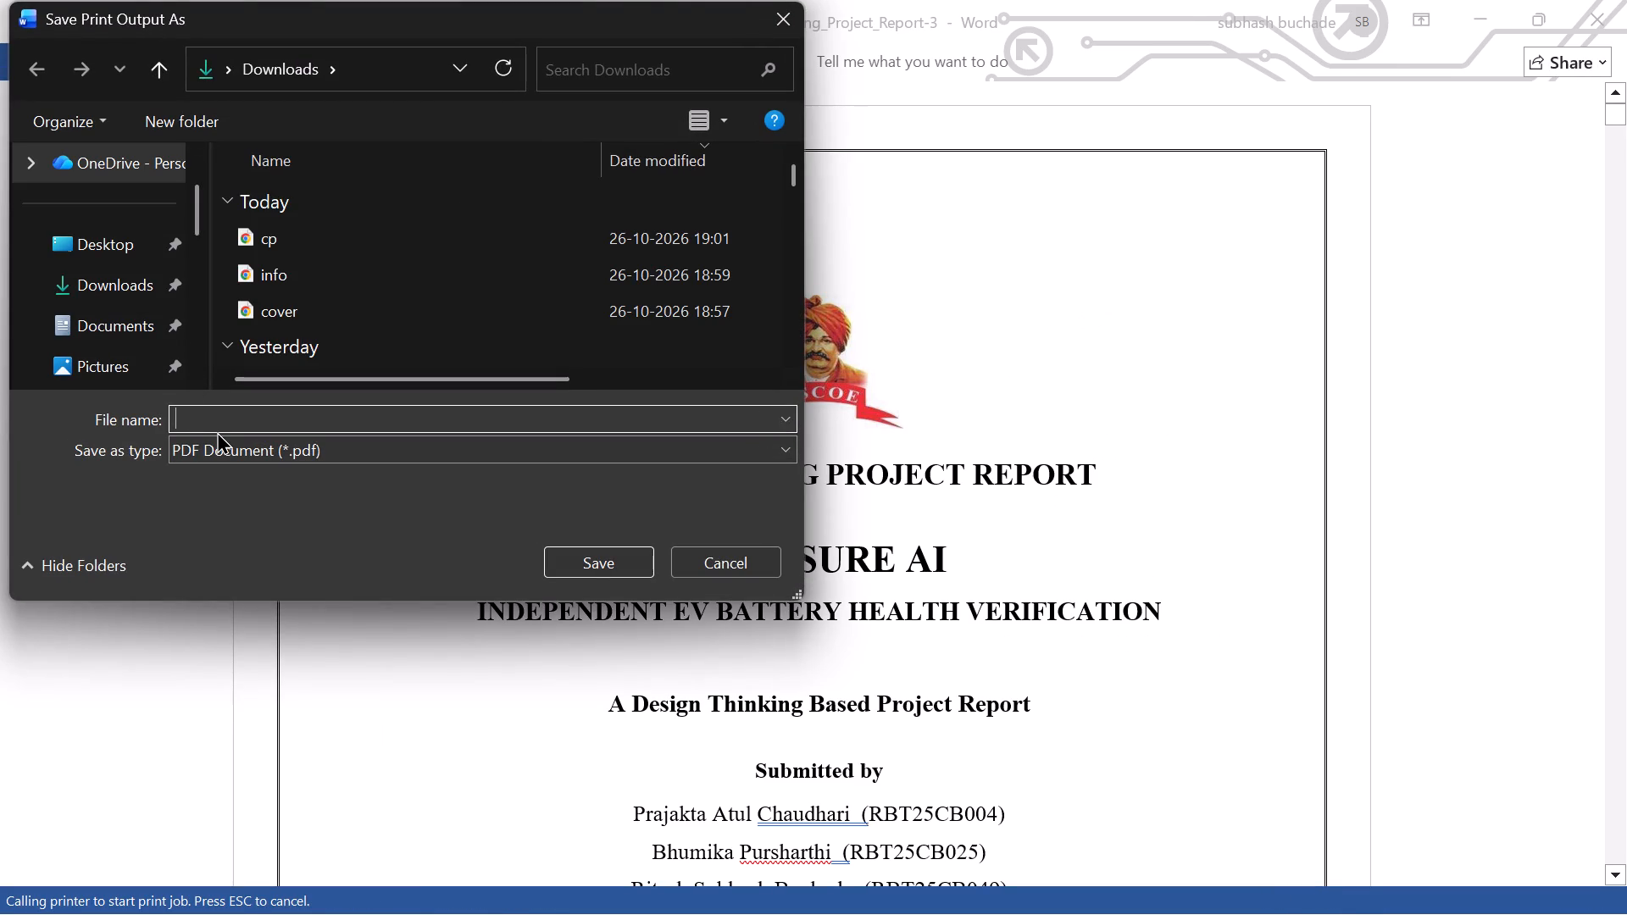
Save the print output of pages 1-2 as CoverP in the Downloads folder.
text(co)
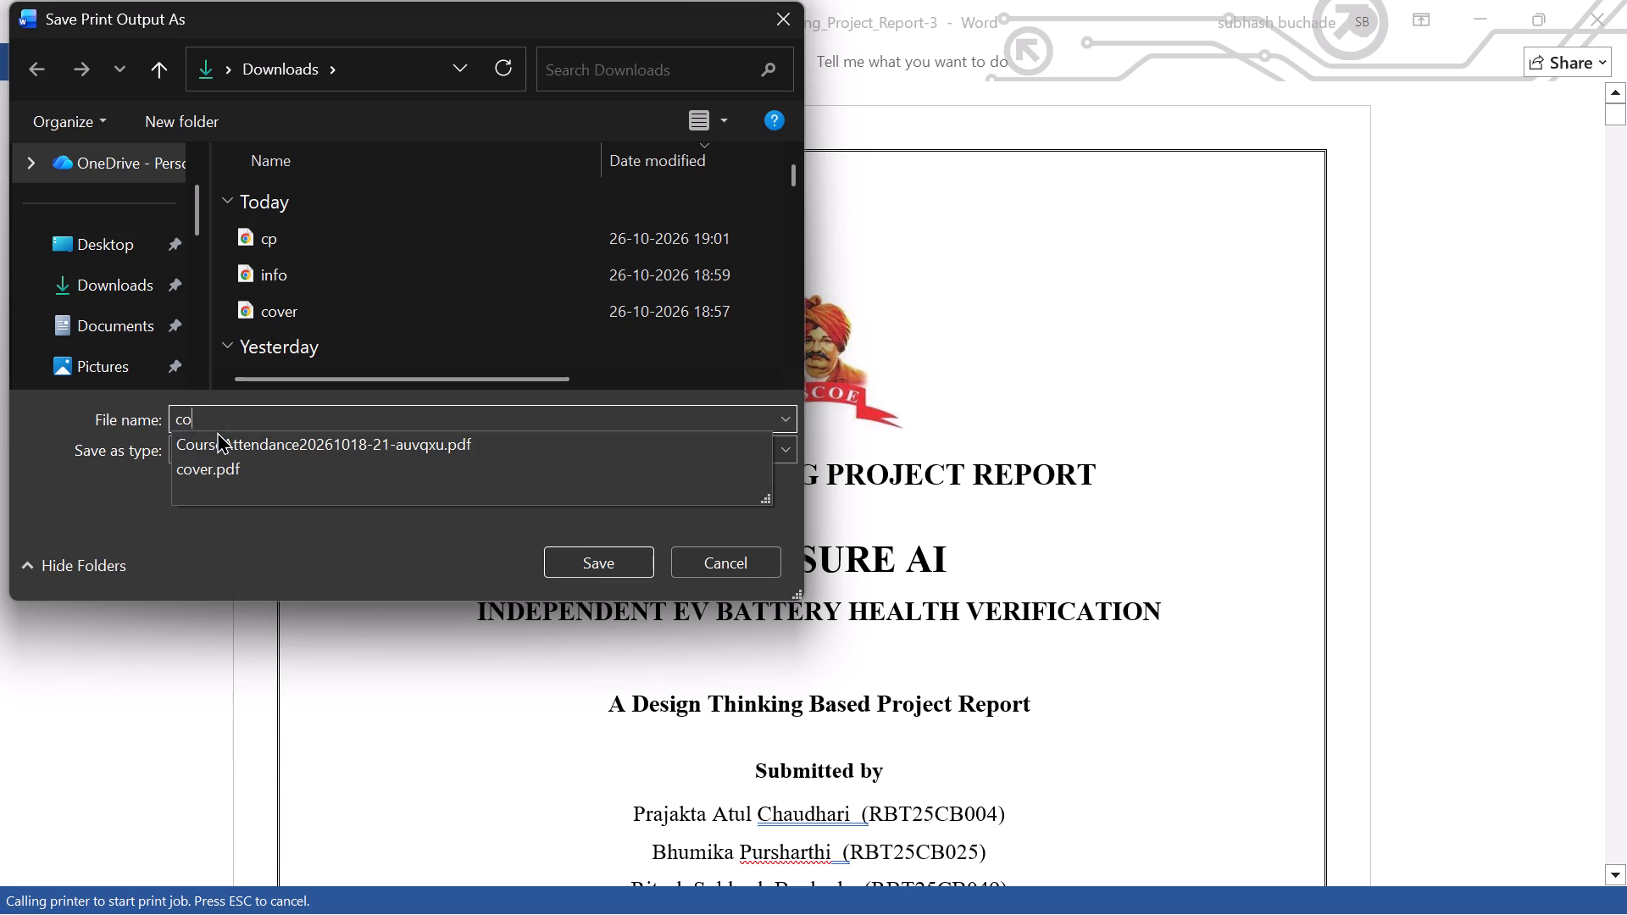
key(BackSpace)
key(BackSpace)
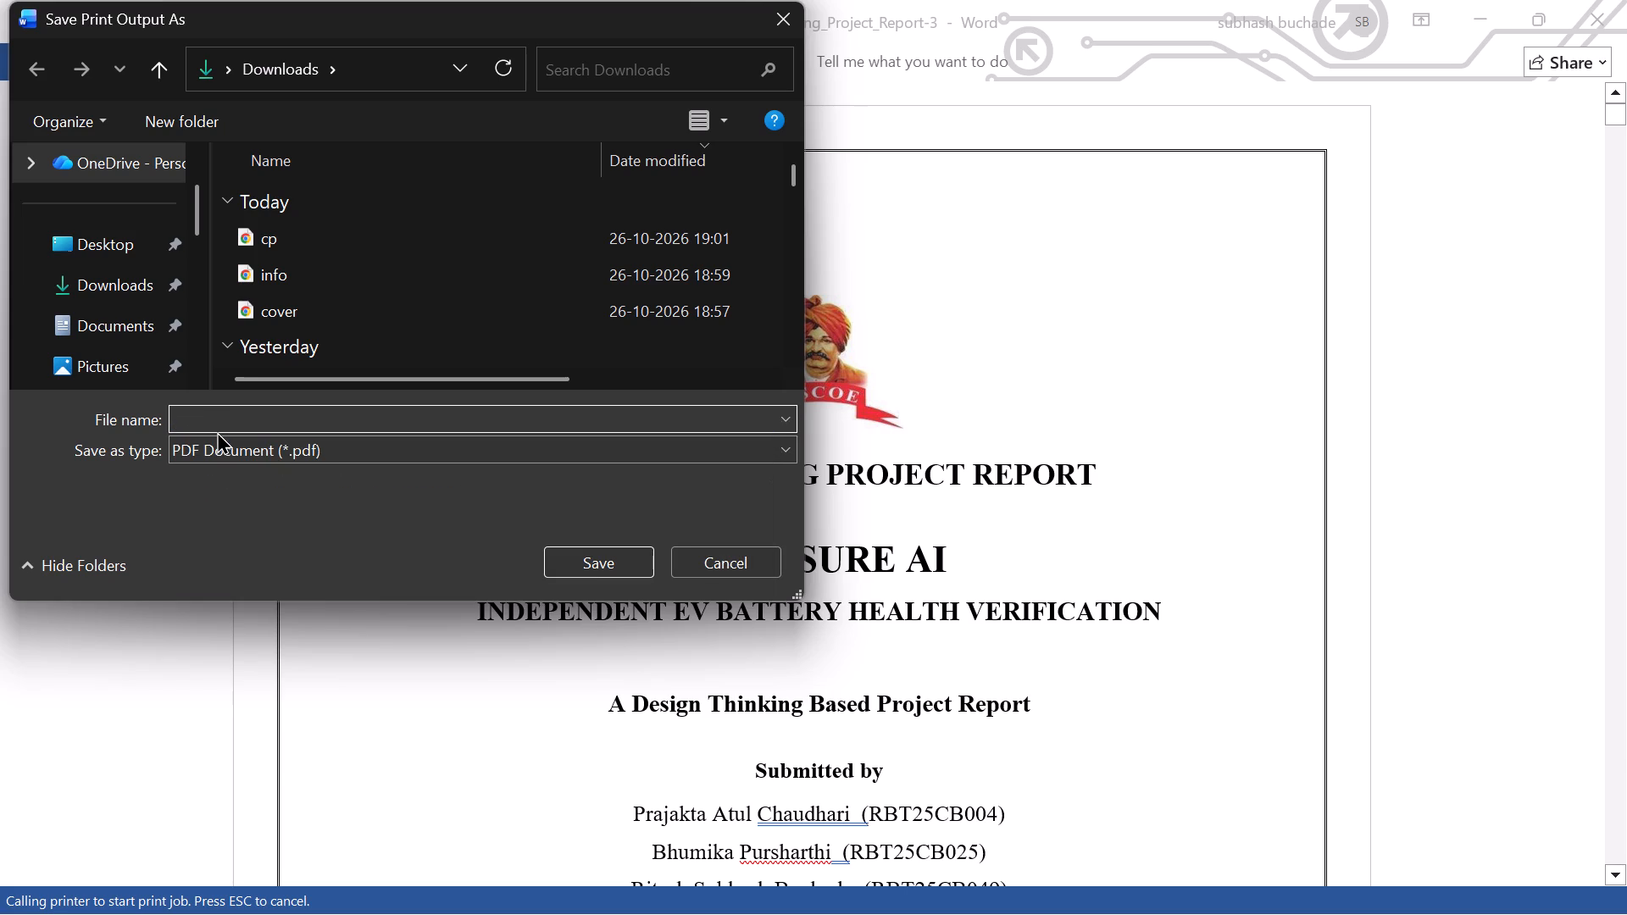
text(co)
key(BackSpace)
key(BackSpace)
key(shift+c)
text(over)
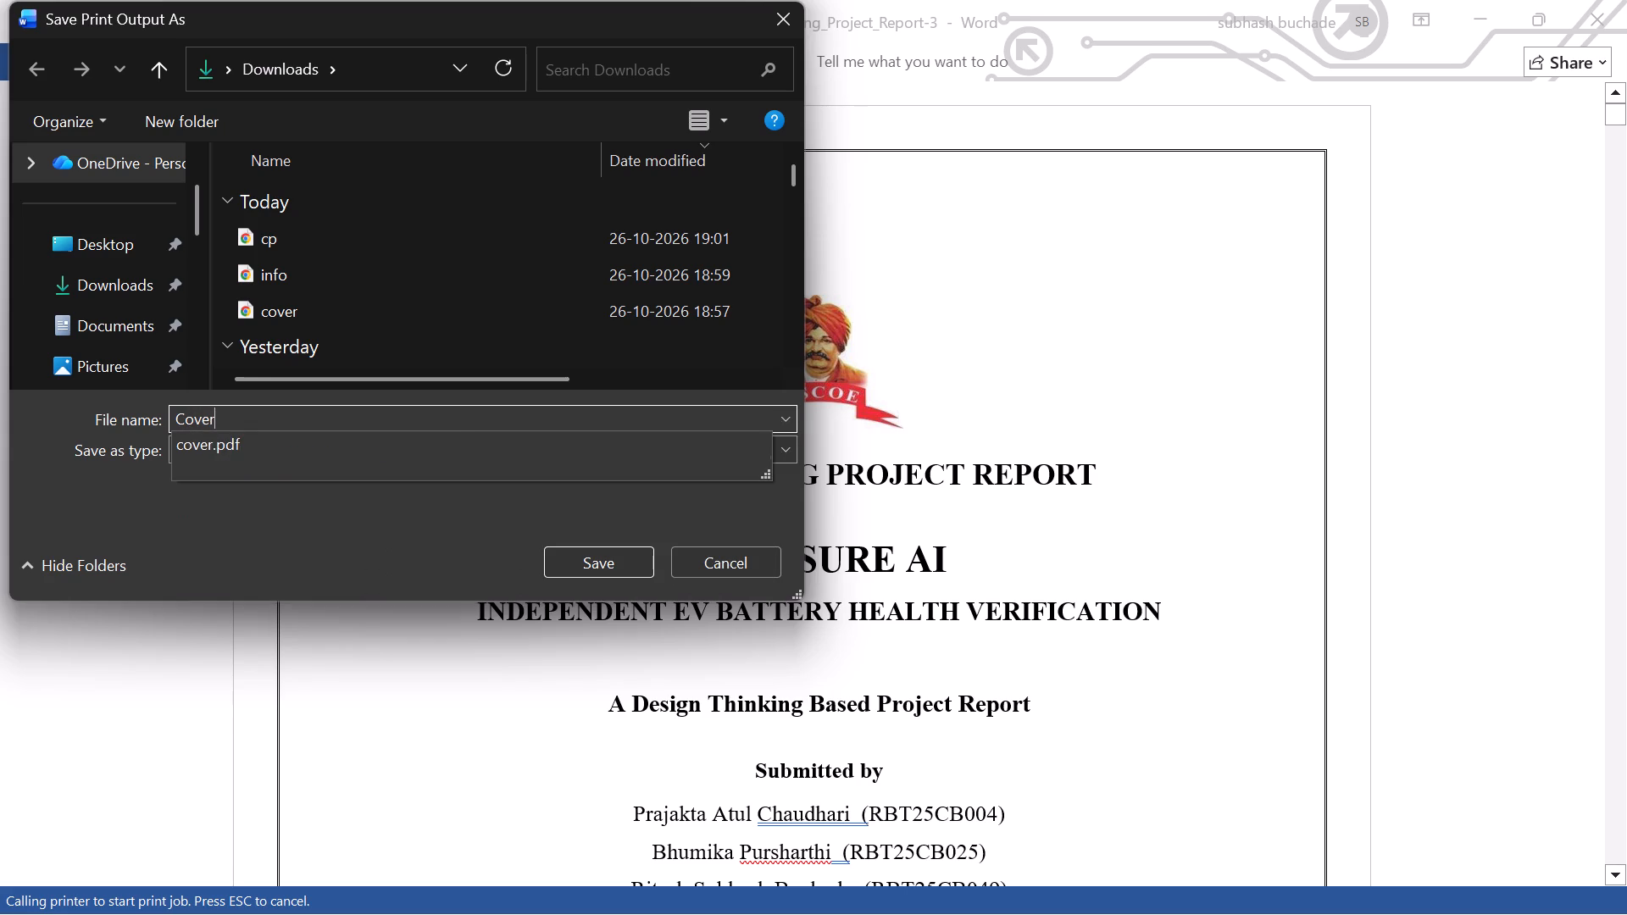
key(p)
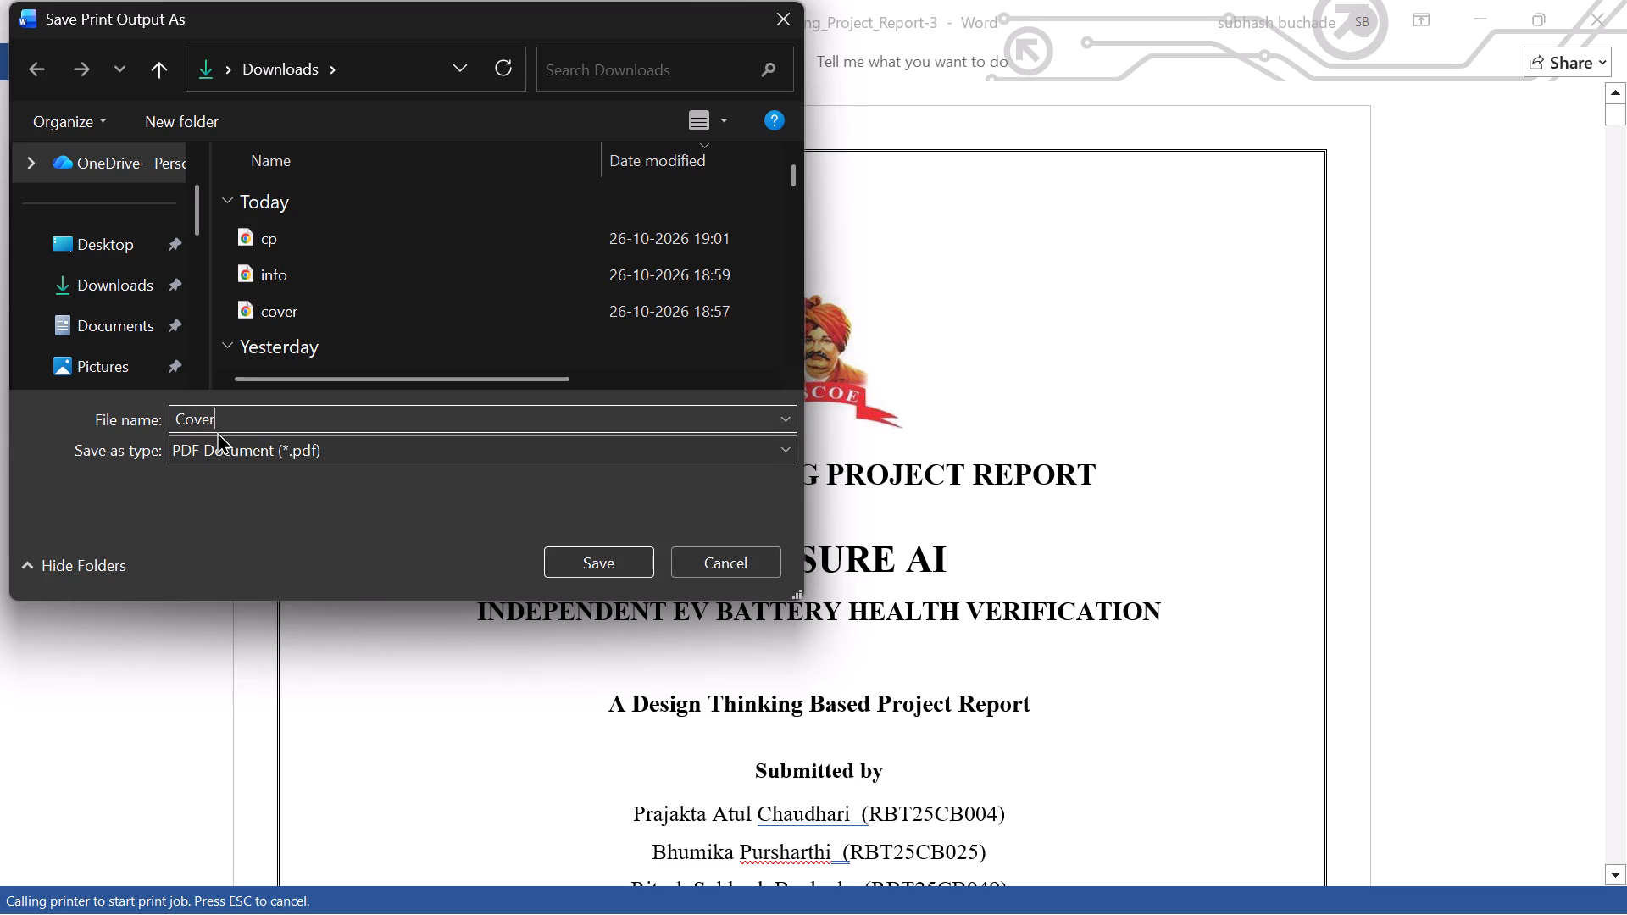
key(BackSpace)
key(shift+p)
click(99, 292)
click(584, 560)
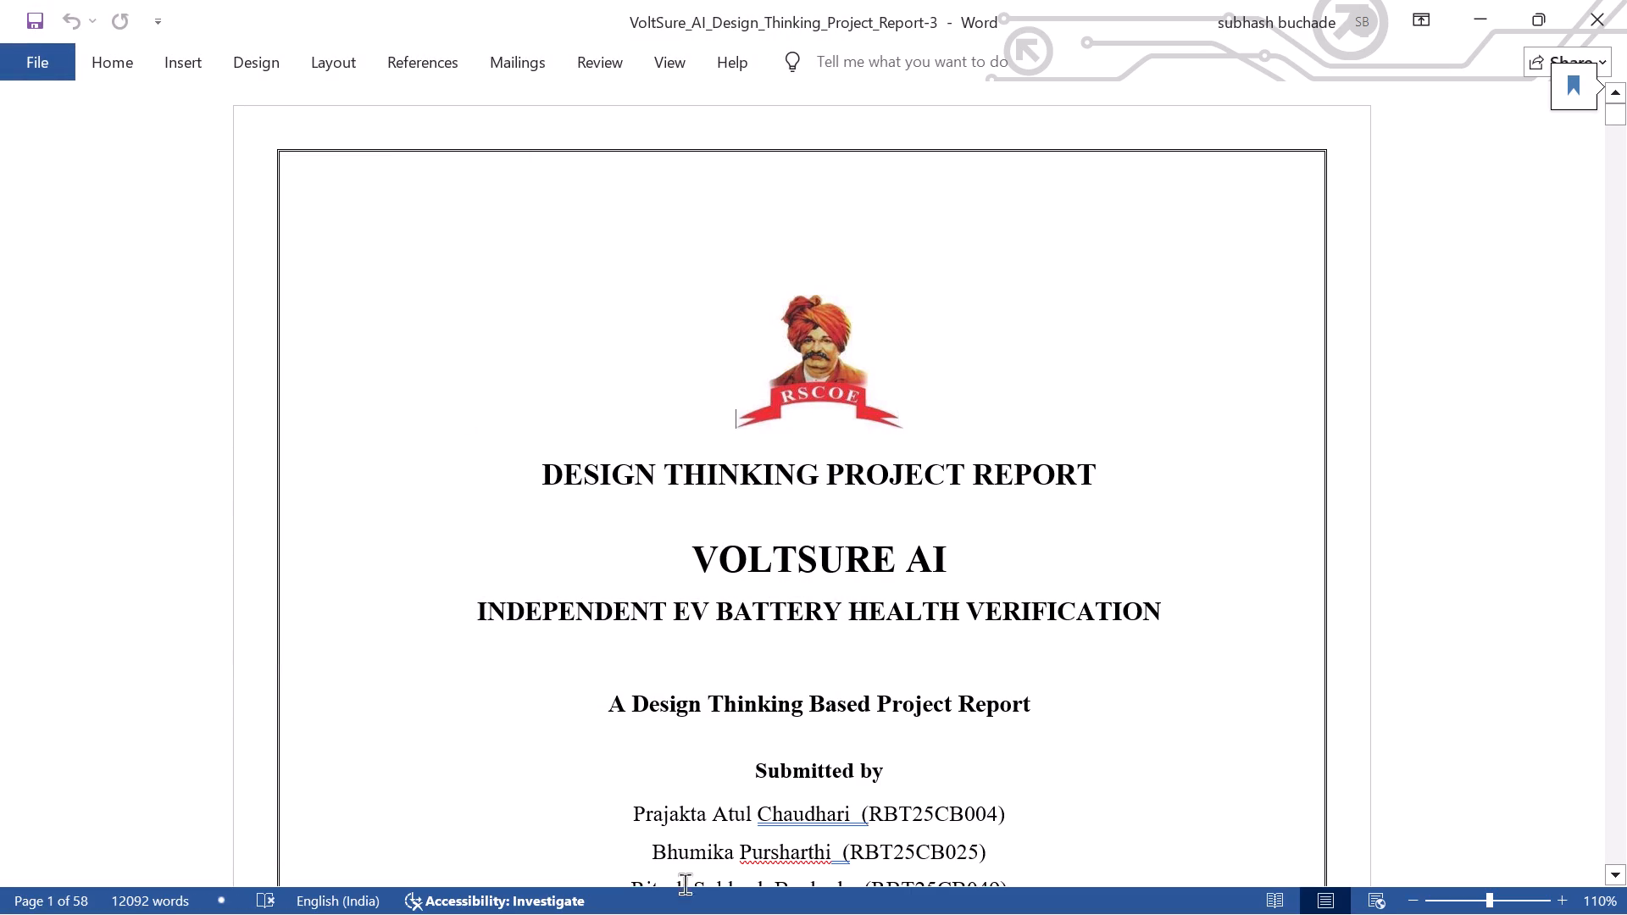
Open the CoverP PDF from the Downloads folder, check which pages it contains, and close the browser window.
click(789, 911)
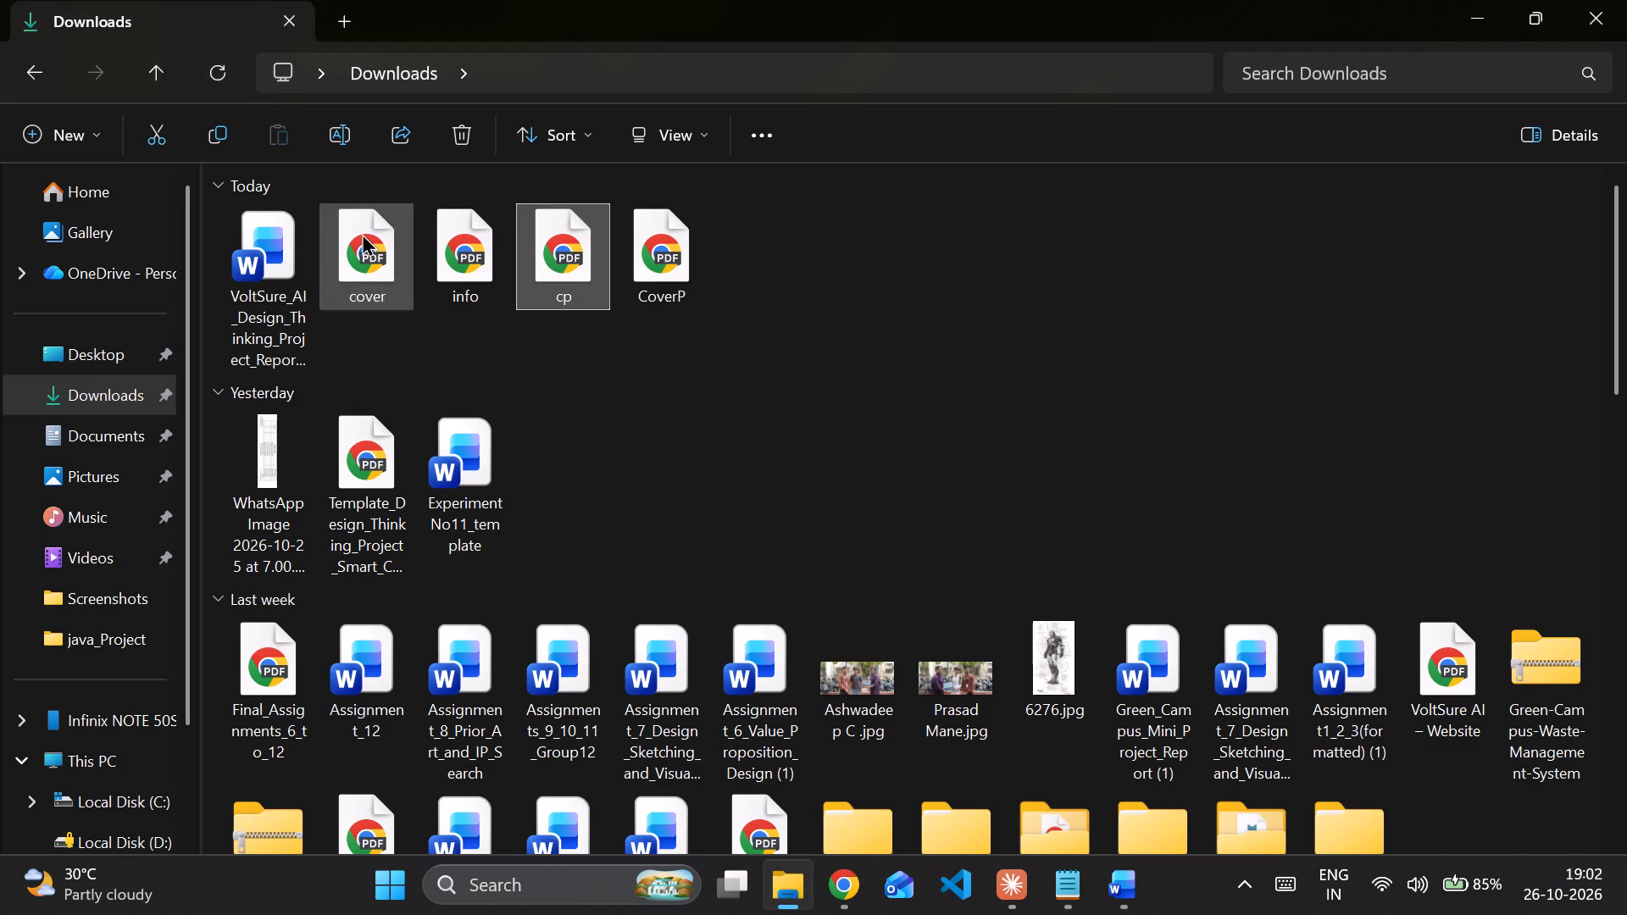
triple_click(658, 280)
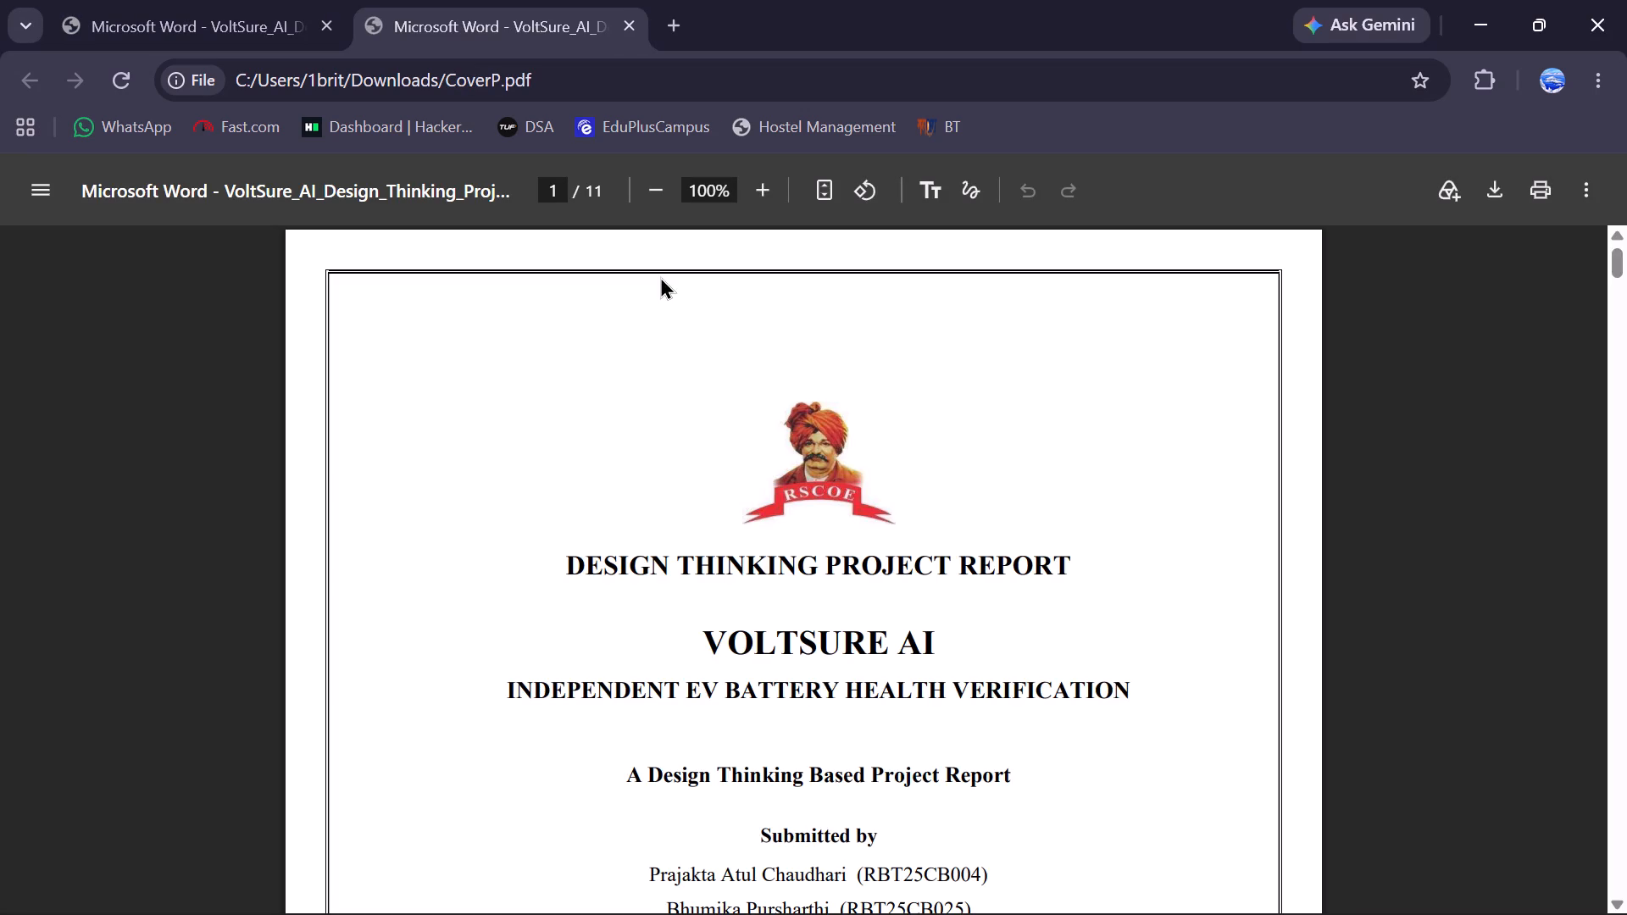
scroll(978, 491, down, 20)
scroll(978, 491, down, 2)
click(1626, 0)
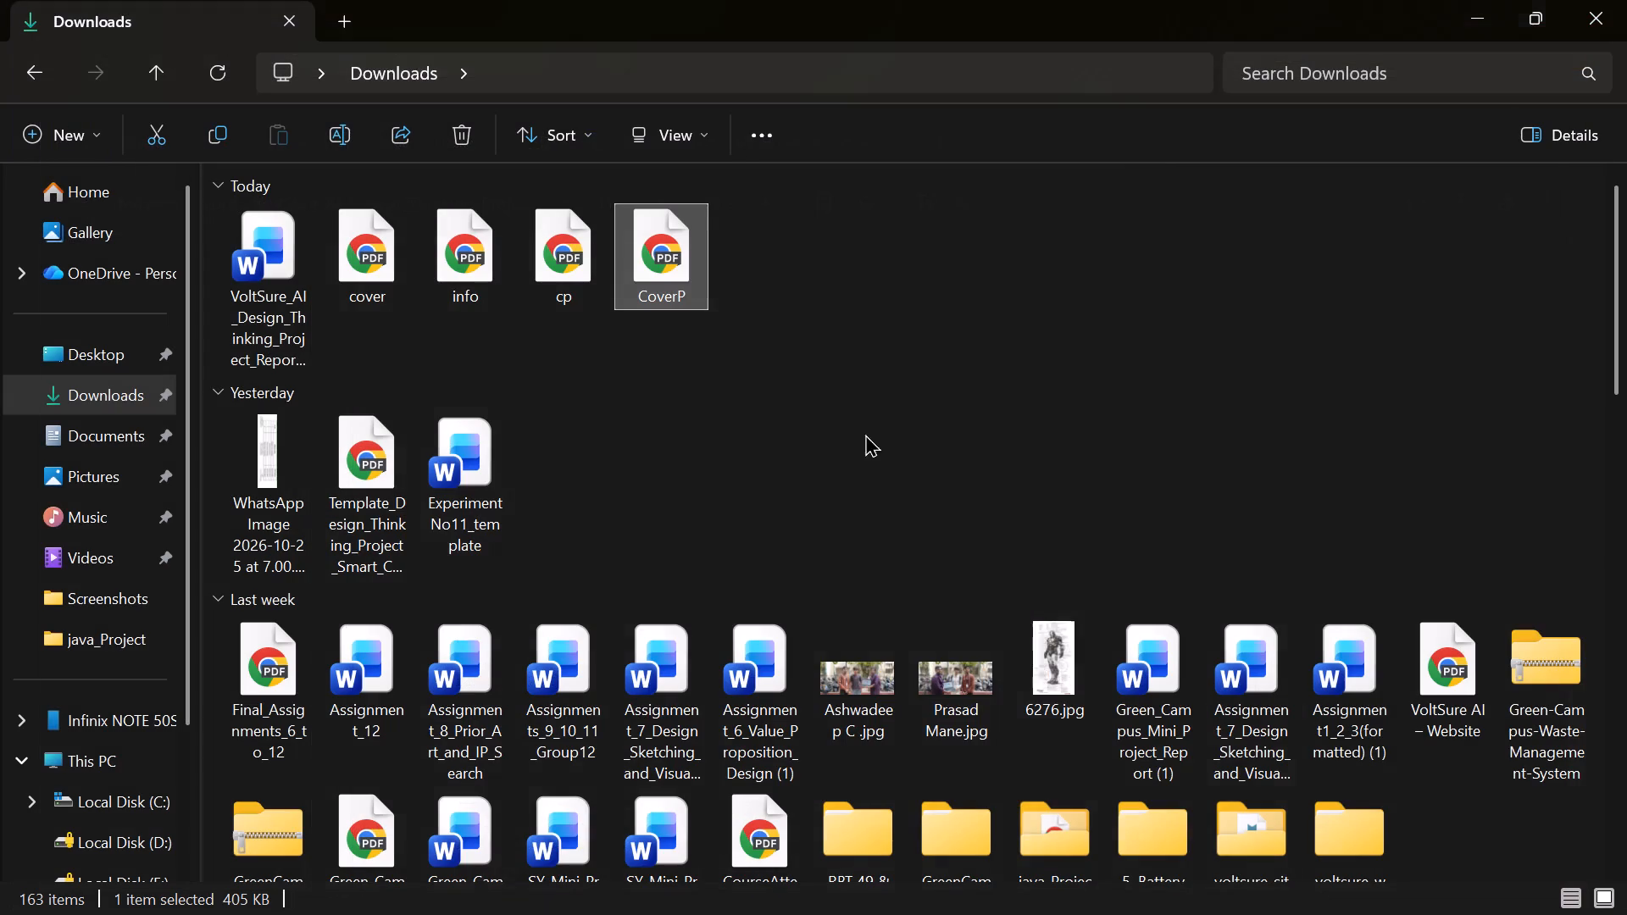
Delete the CoverP, info and cover PDFs from the Downloads folder, keeping the cp PDF.
click(652, 261)
key(Delete)
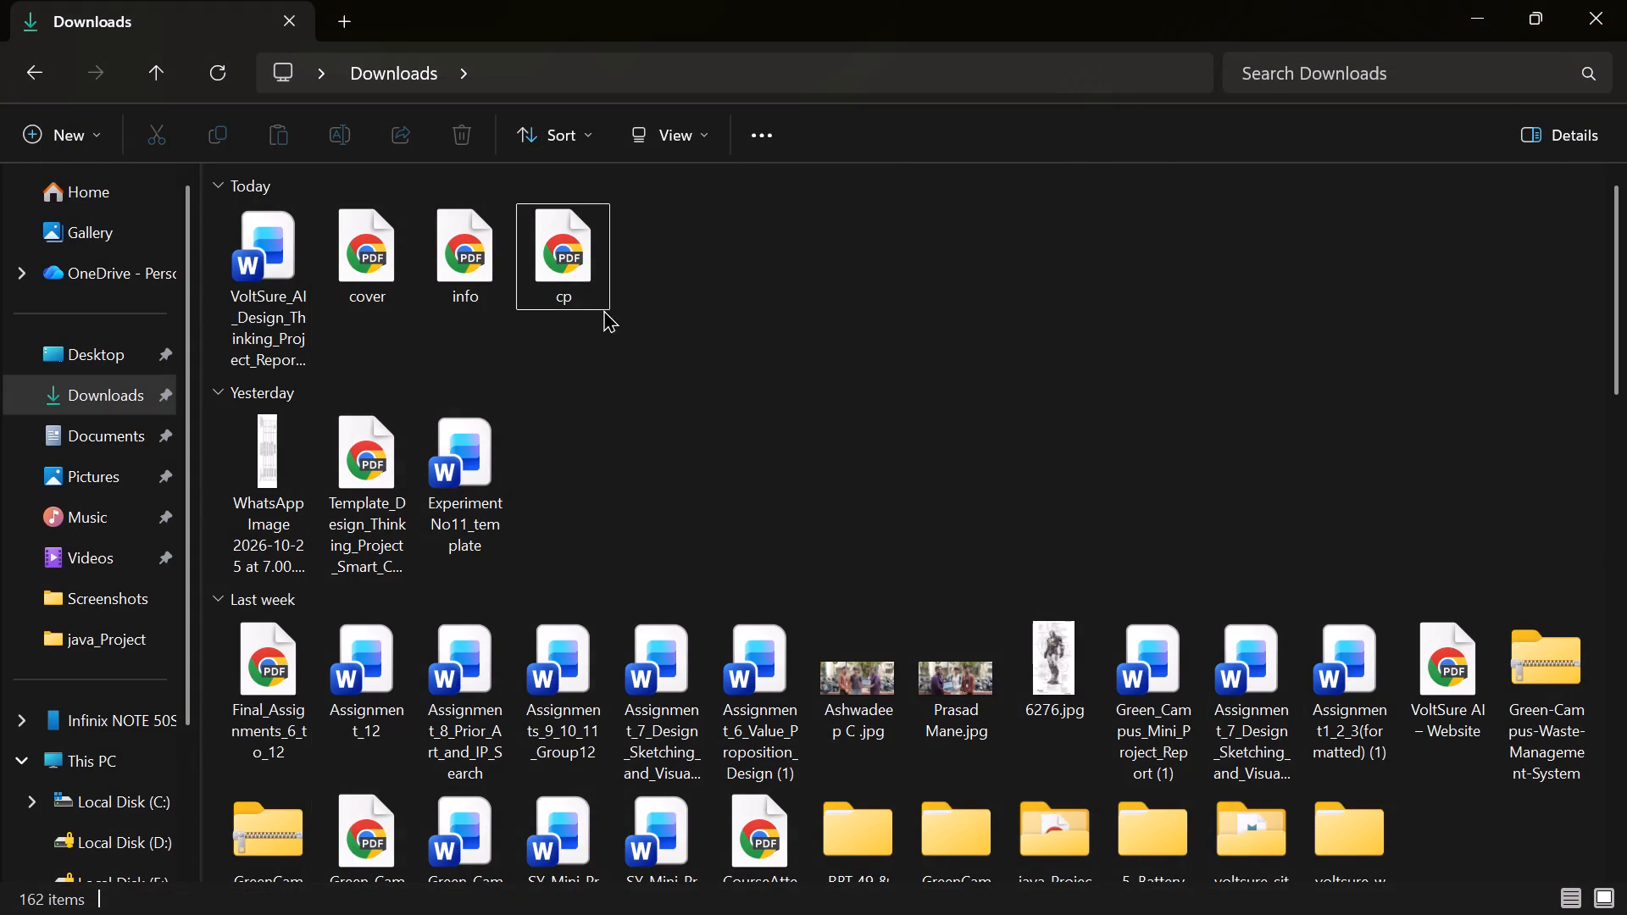
click(497, 280)
key(Delete)
click(373, 283)
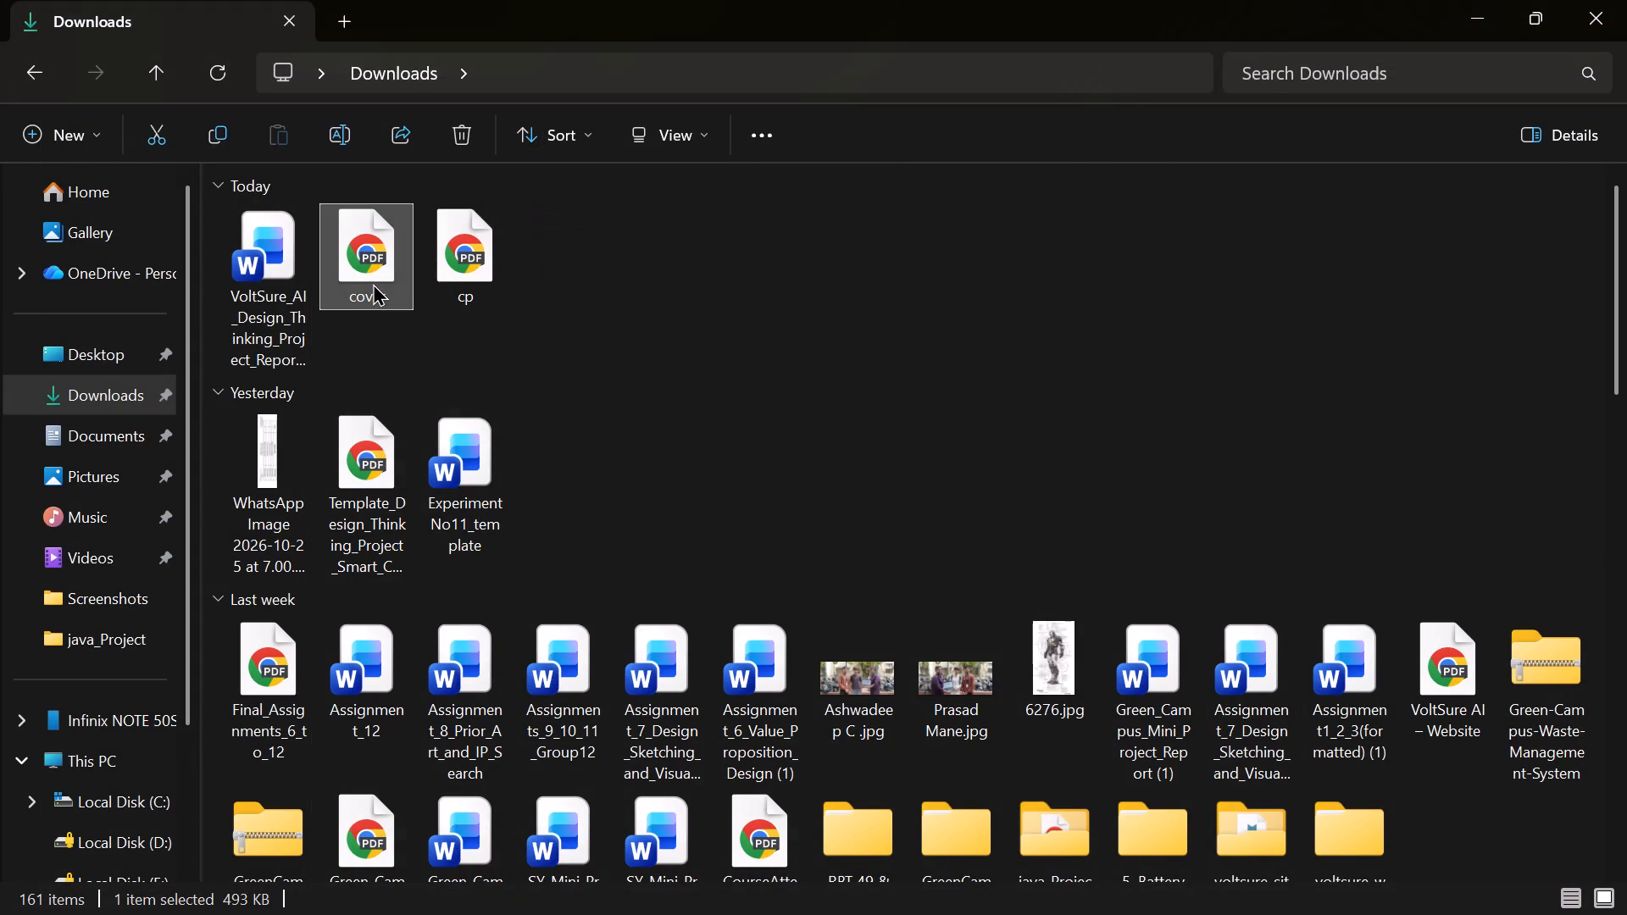
key(Delete)
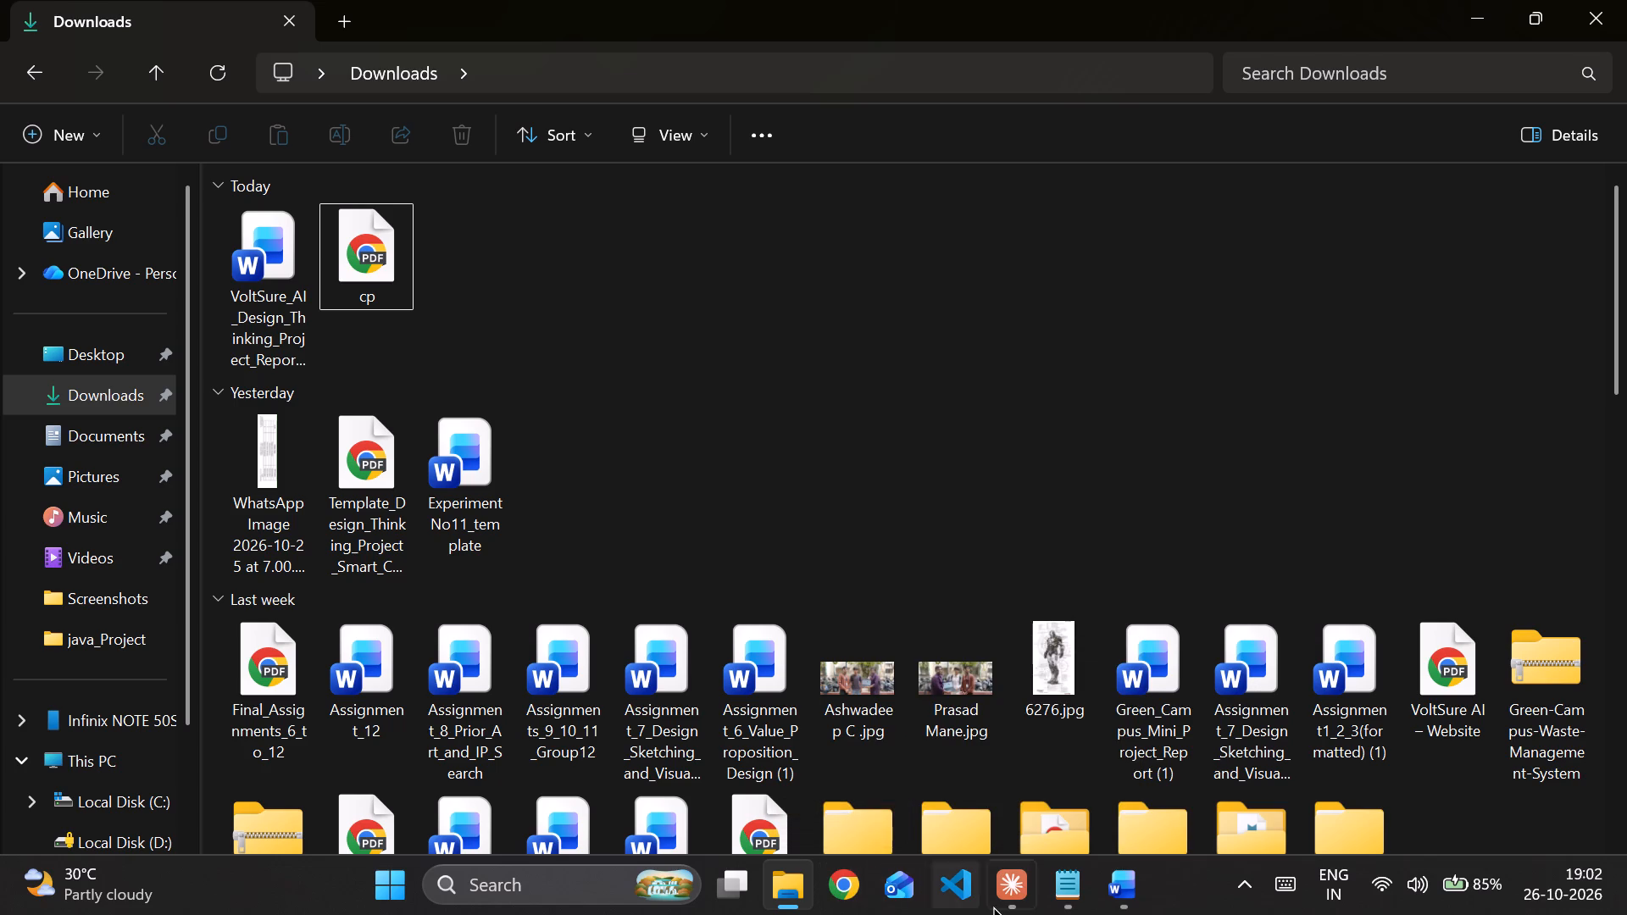
Switch back to the VoltSure AI project report in Word.
click(1112, 891)
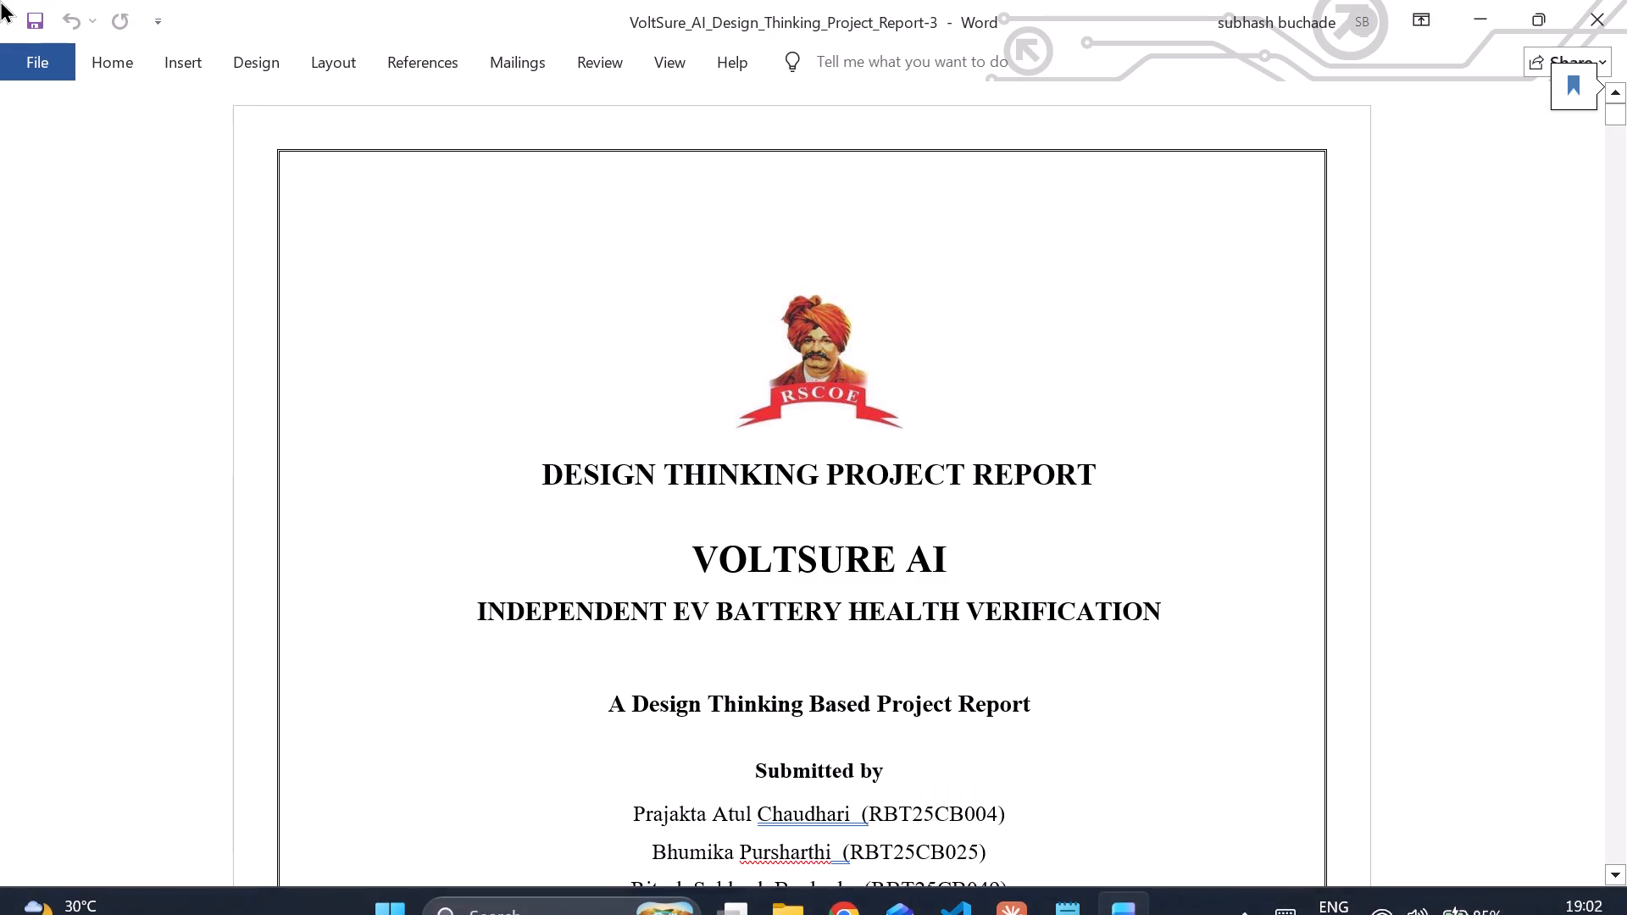
Reopen the report's print settings, go to the Certificate page in the preview and set the range to Print Current Page.
click(4, 28)
click(60, 341)
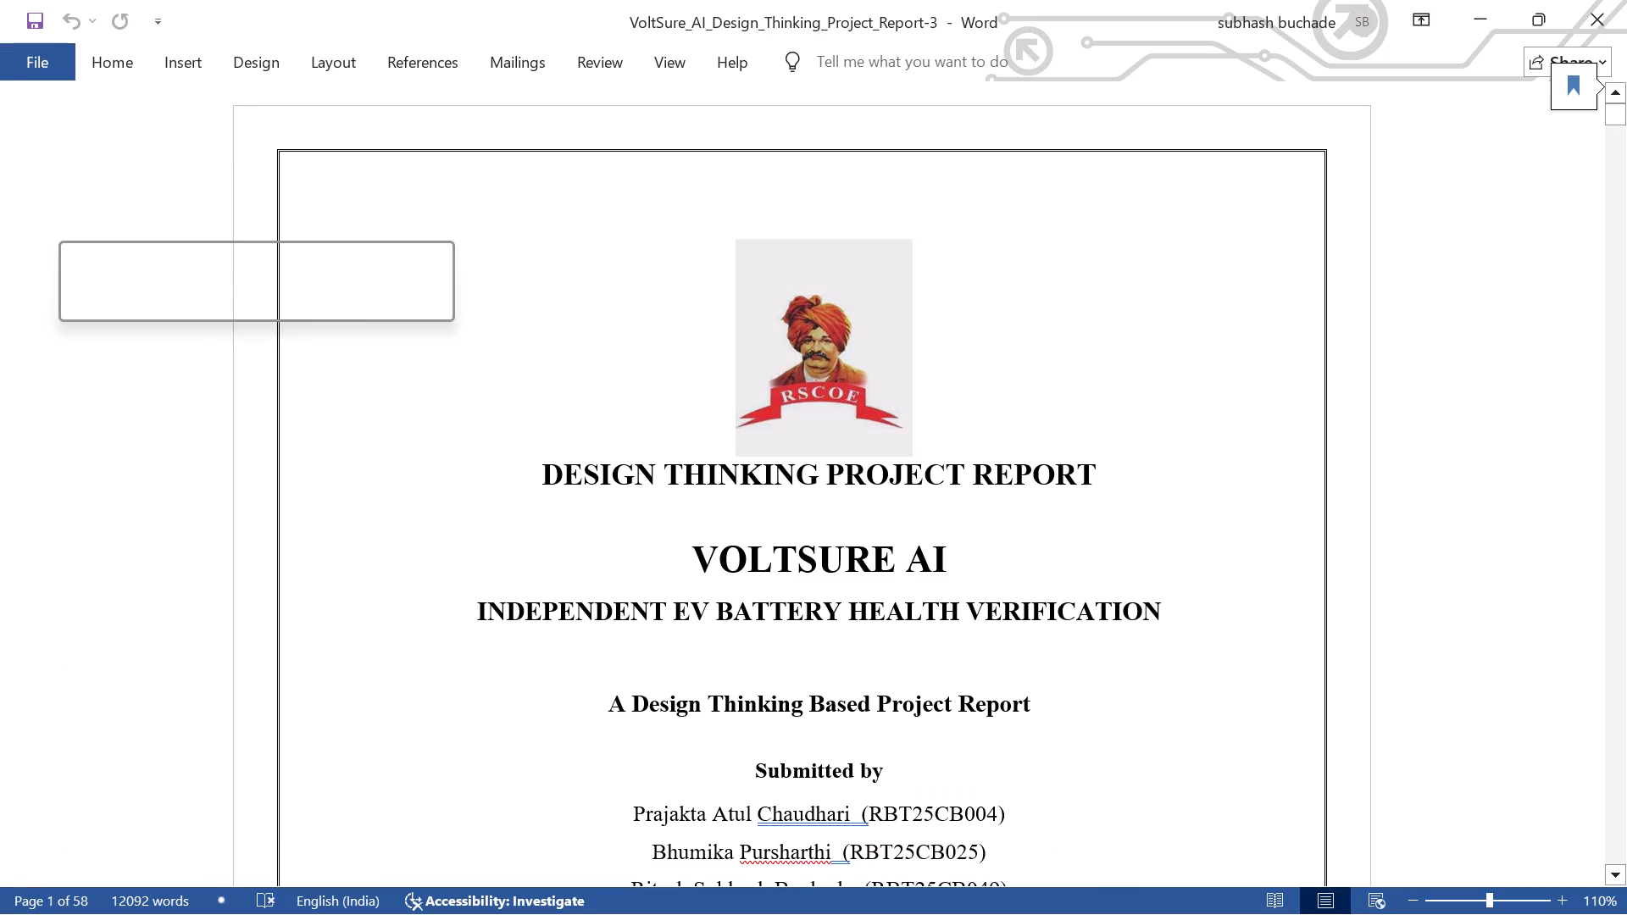
click(12, 49)
click(86, 502)
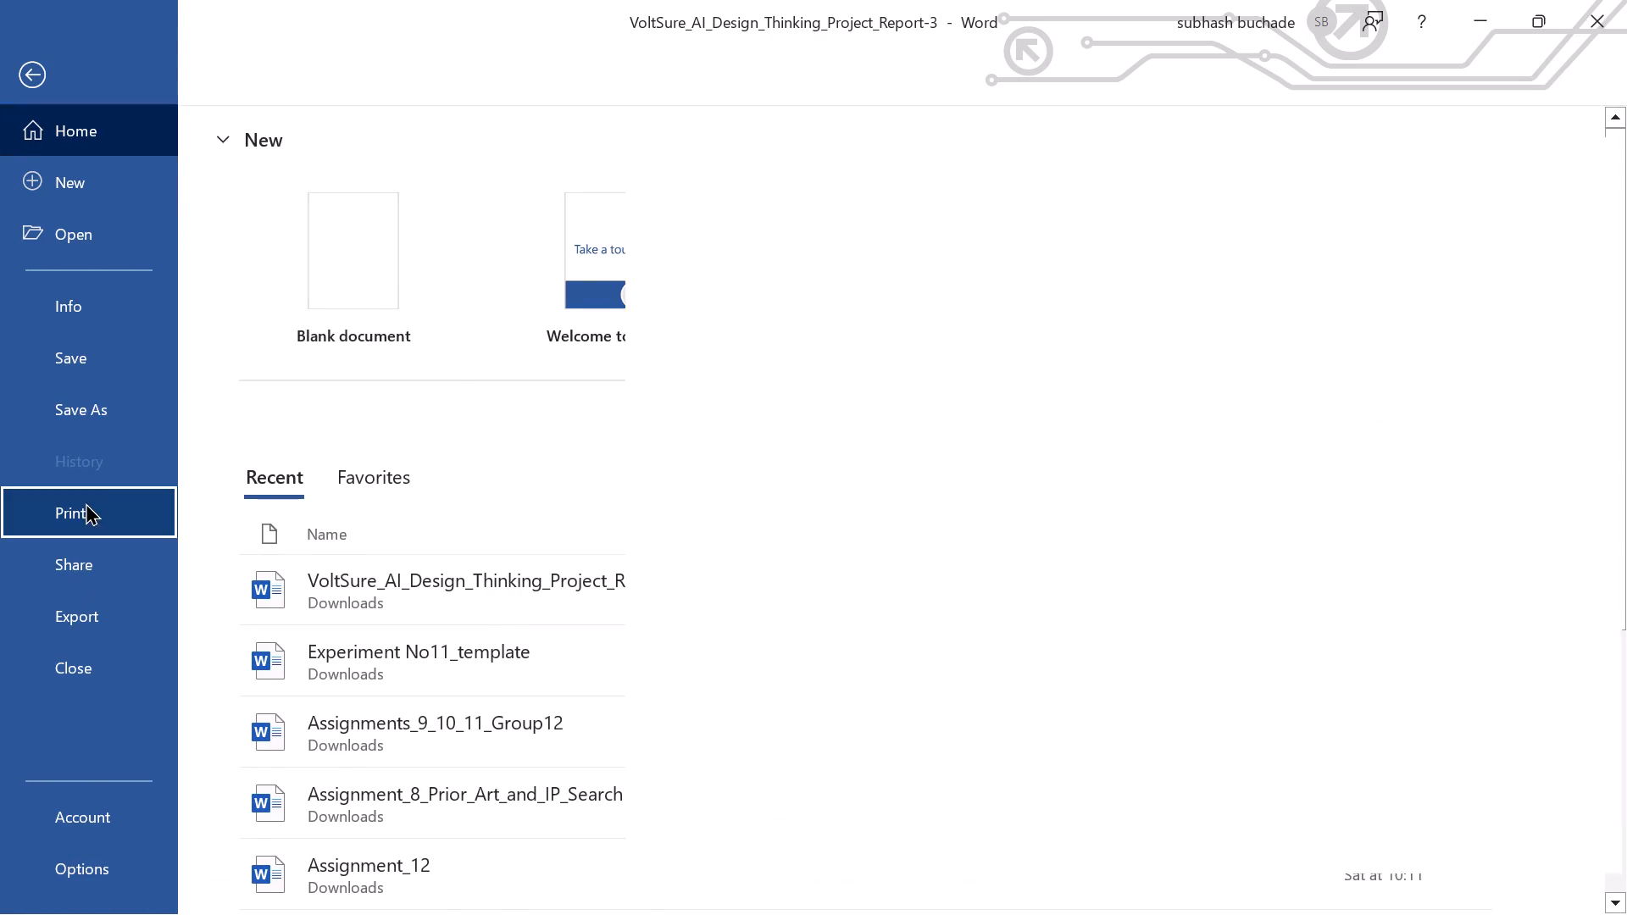
click(432, 330)
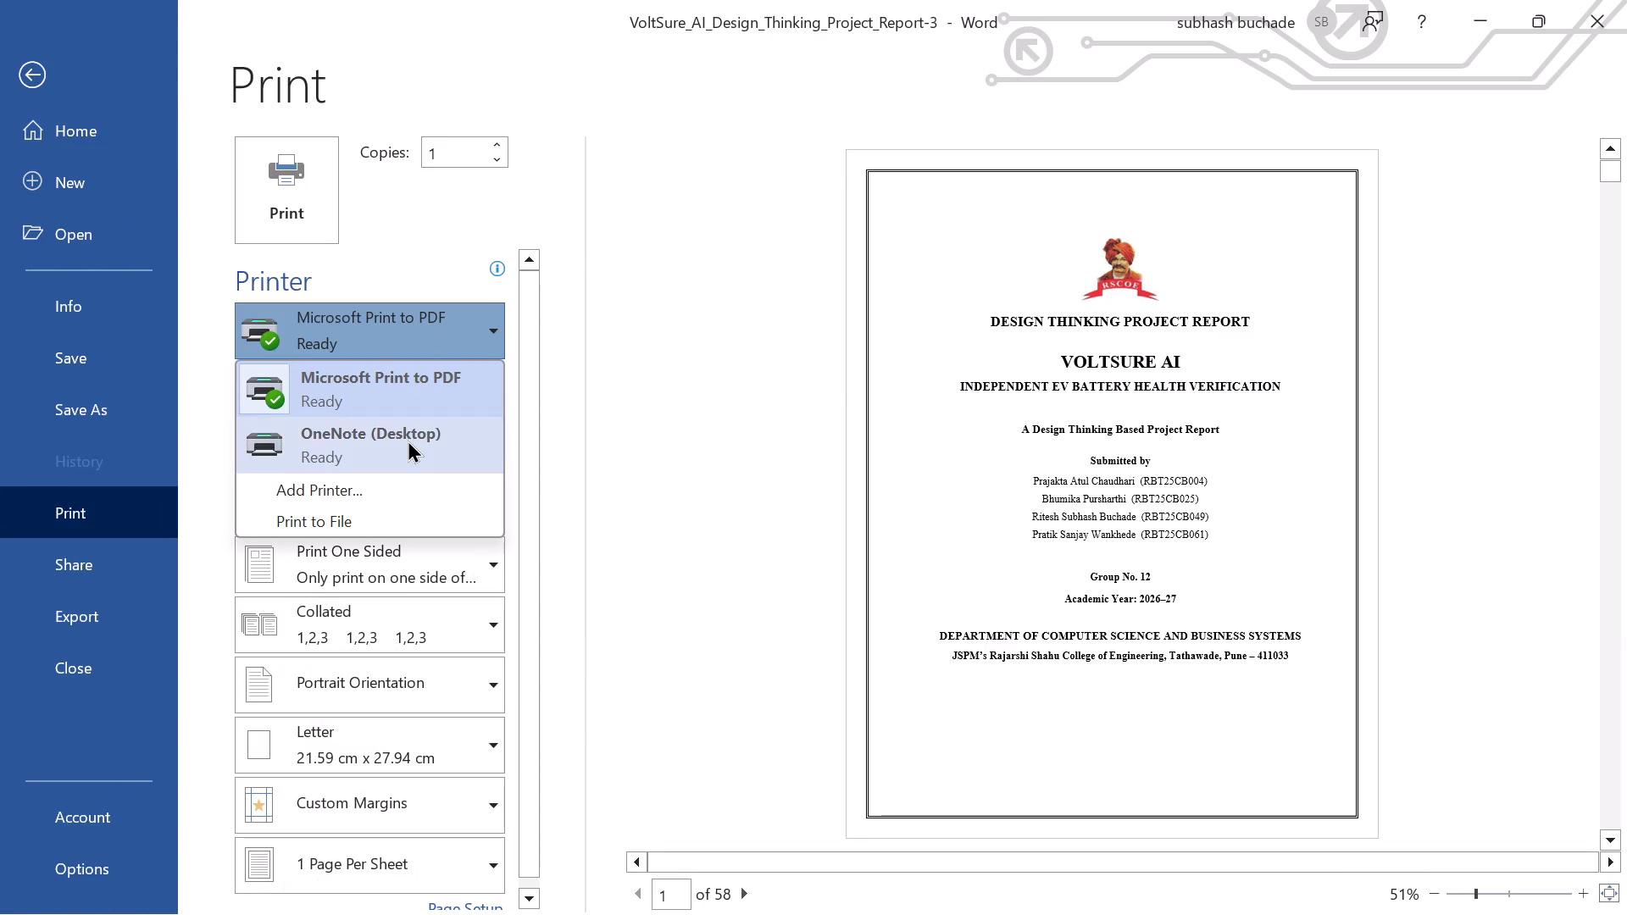
click(729, 327)
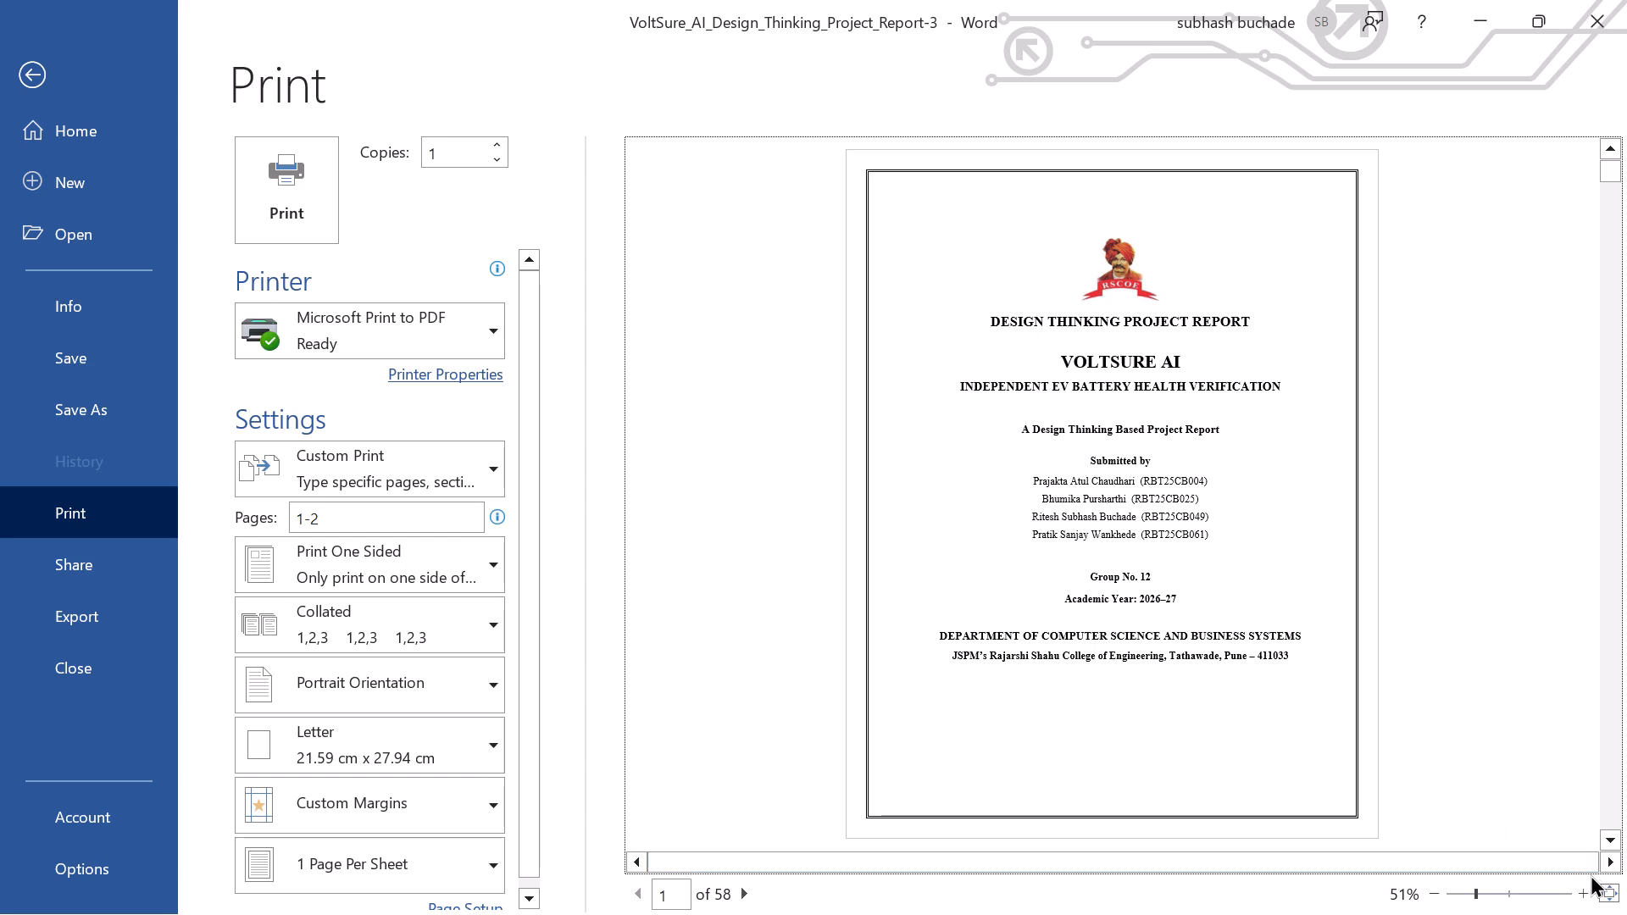
click(1606, 862)
click(1606, 857)
scroll(1441, 698, down, 1)
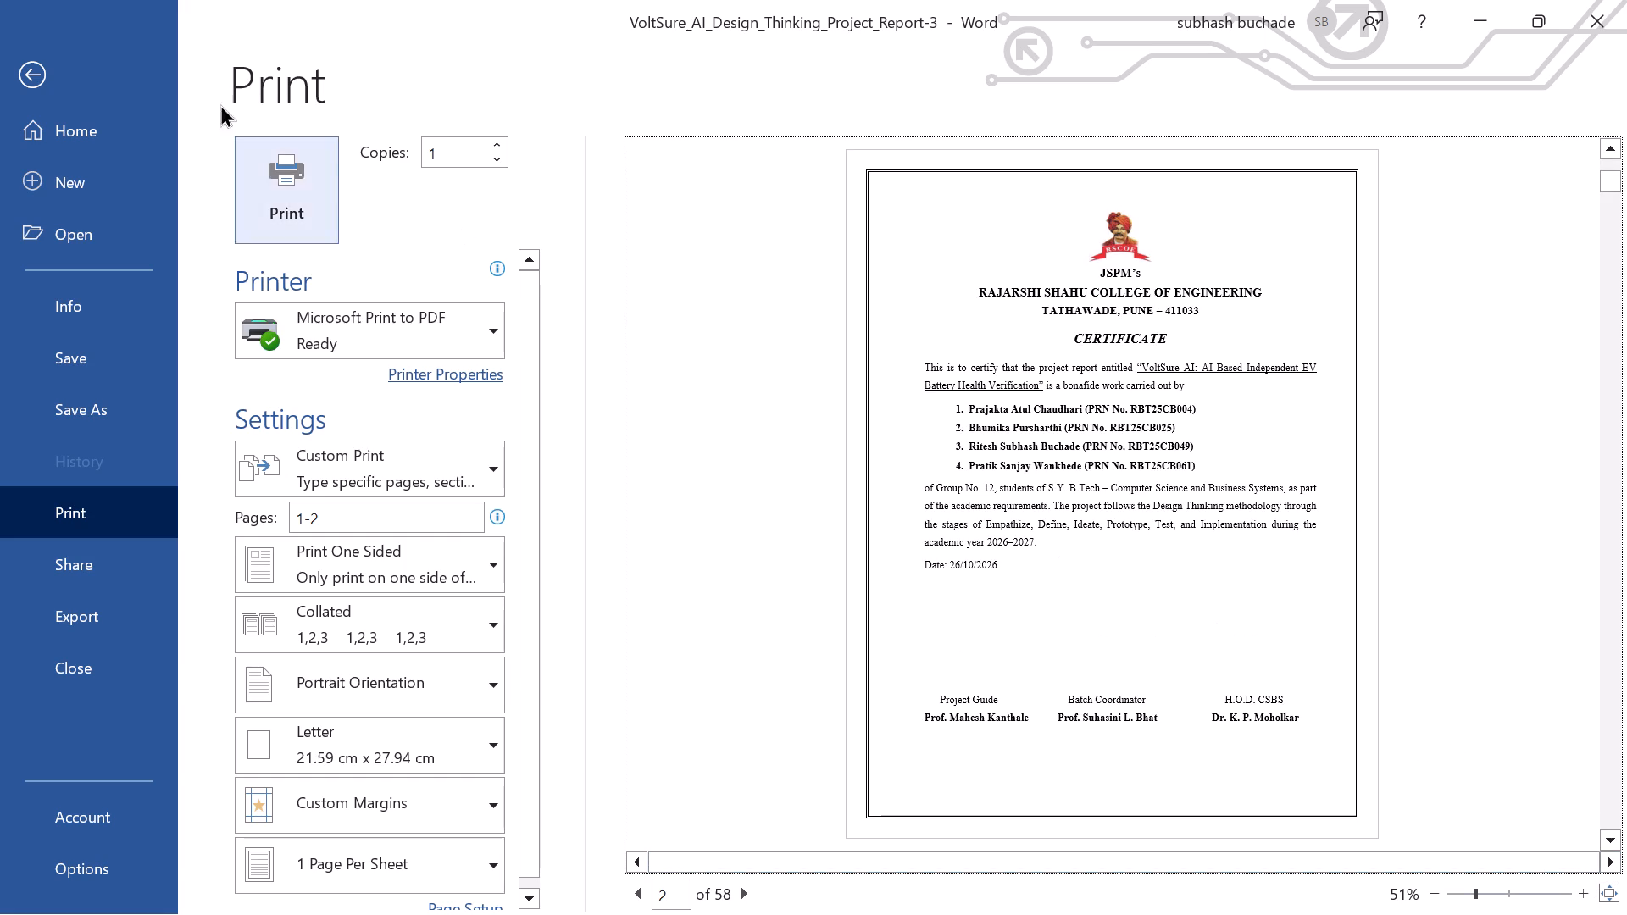
click(447, 484)
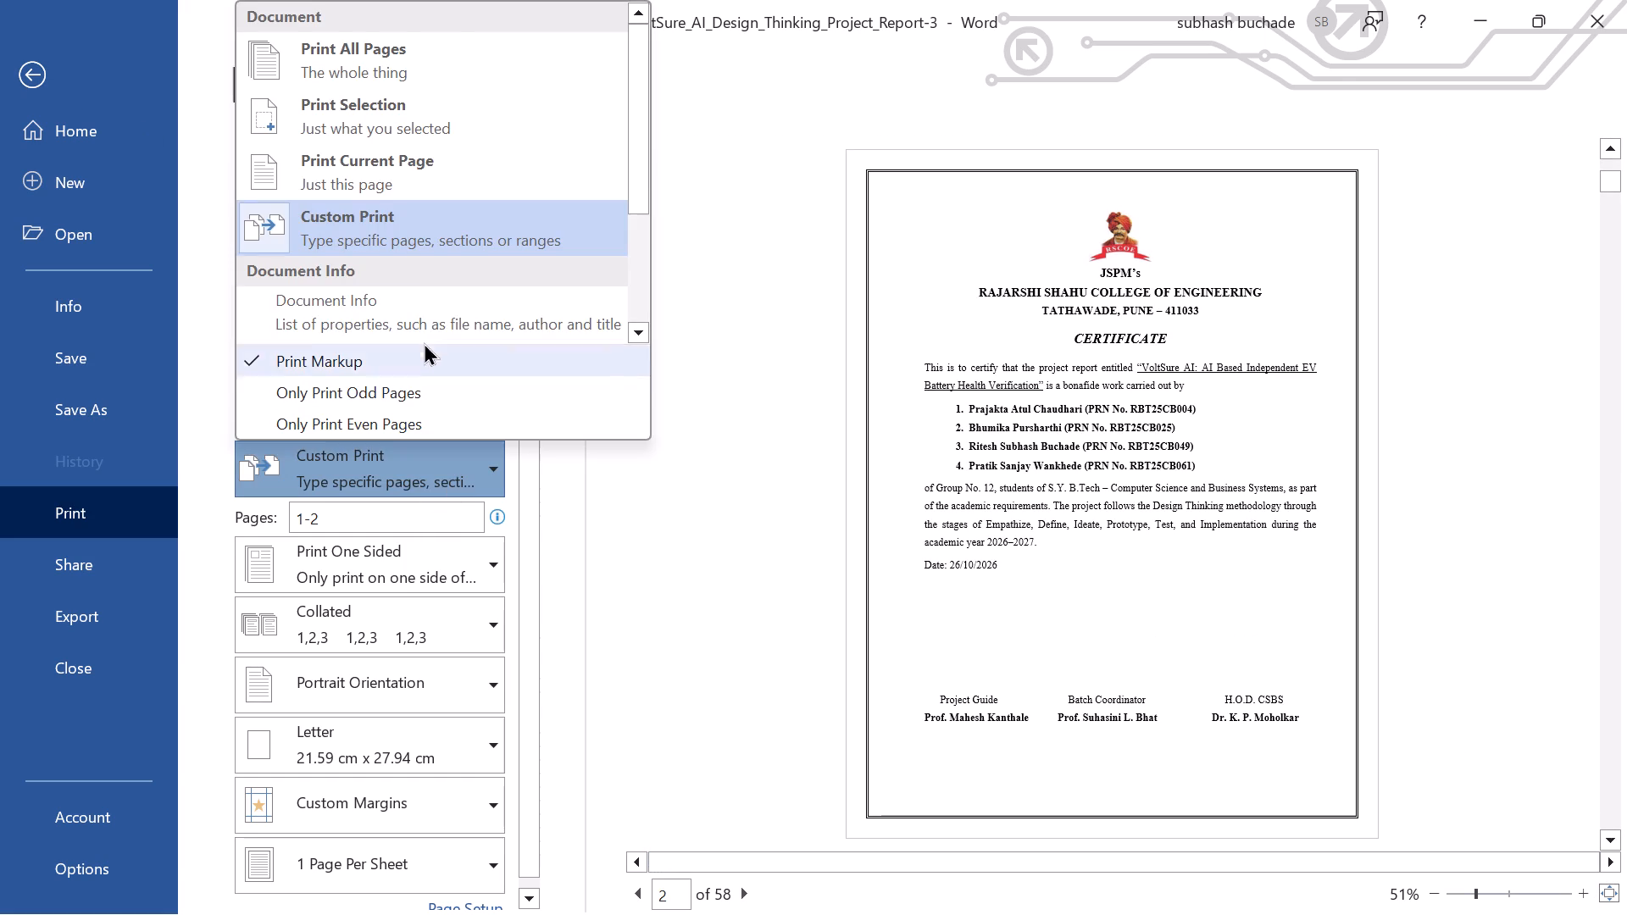
click(404, 179)
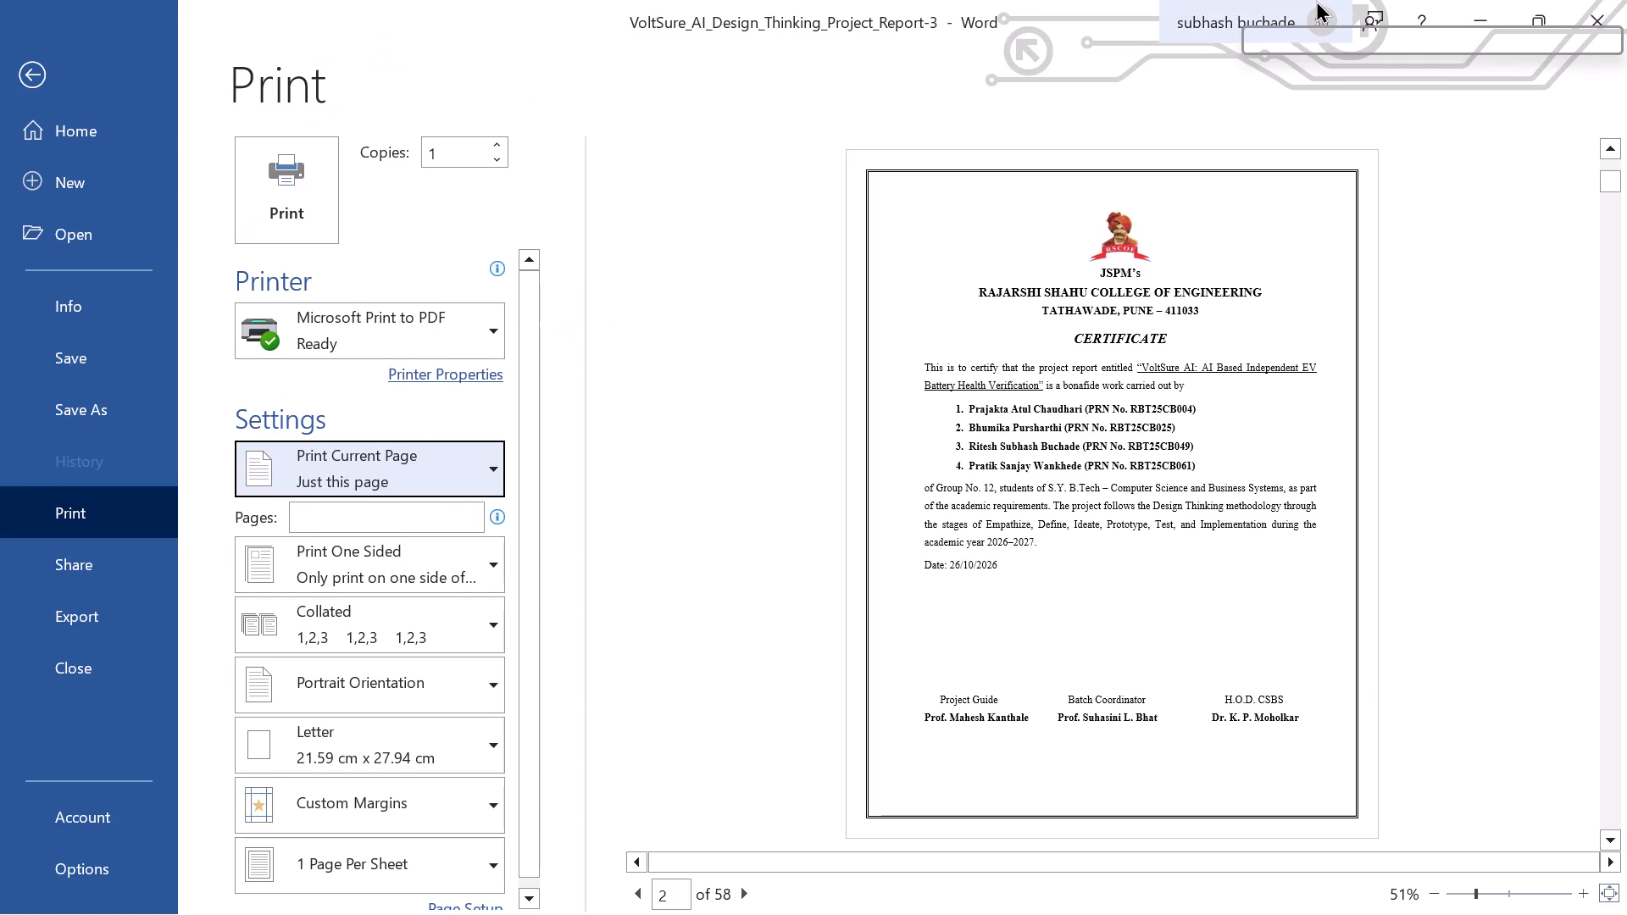
scroll(1300, 20, down, 1)
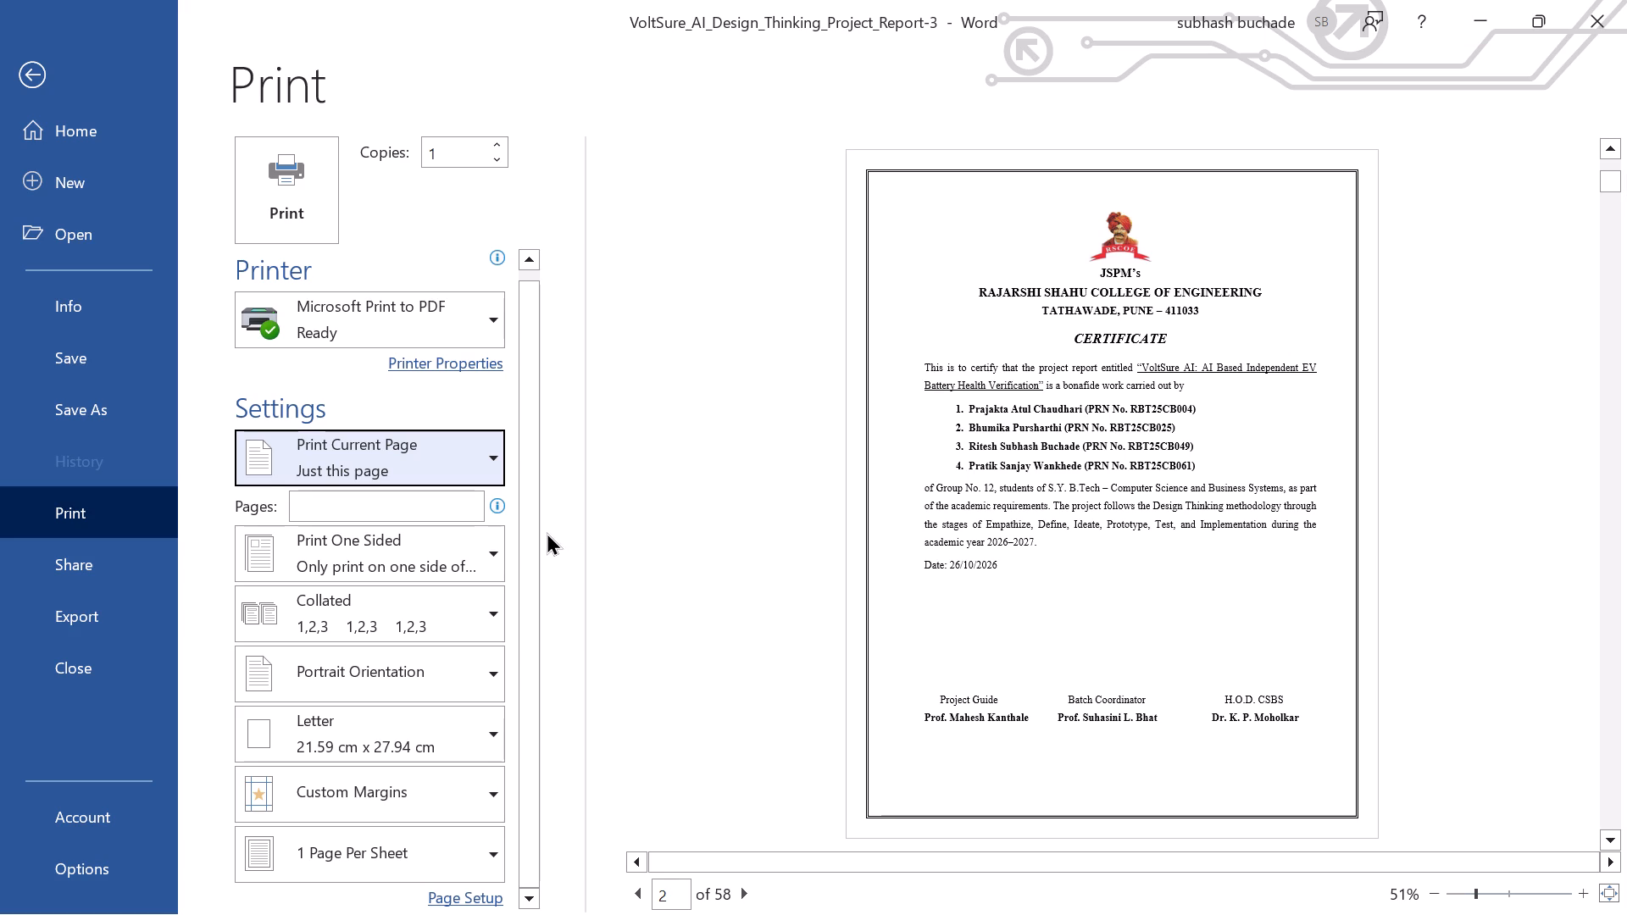
Print the Certificate page with Microsoft Print to PDF and save it as cp1 in the Downloads folder.
click(315, 207)
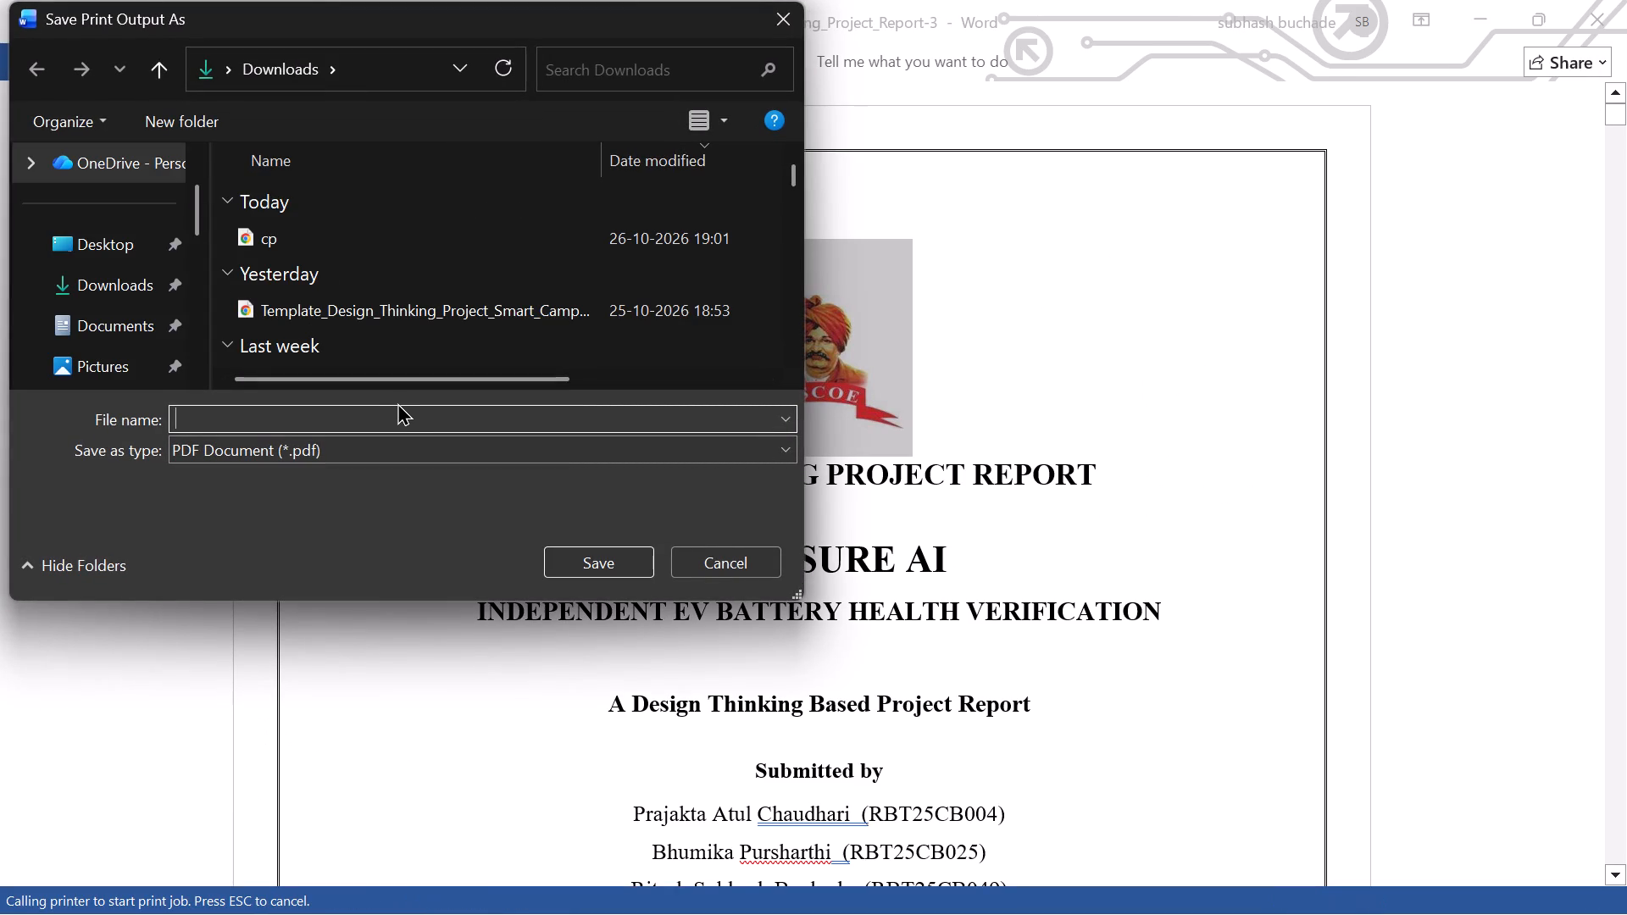
text(cp)
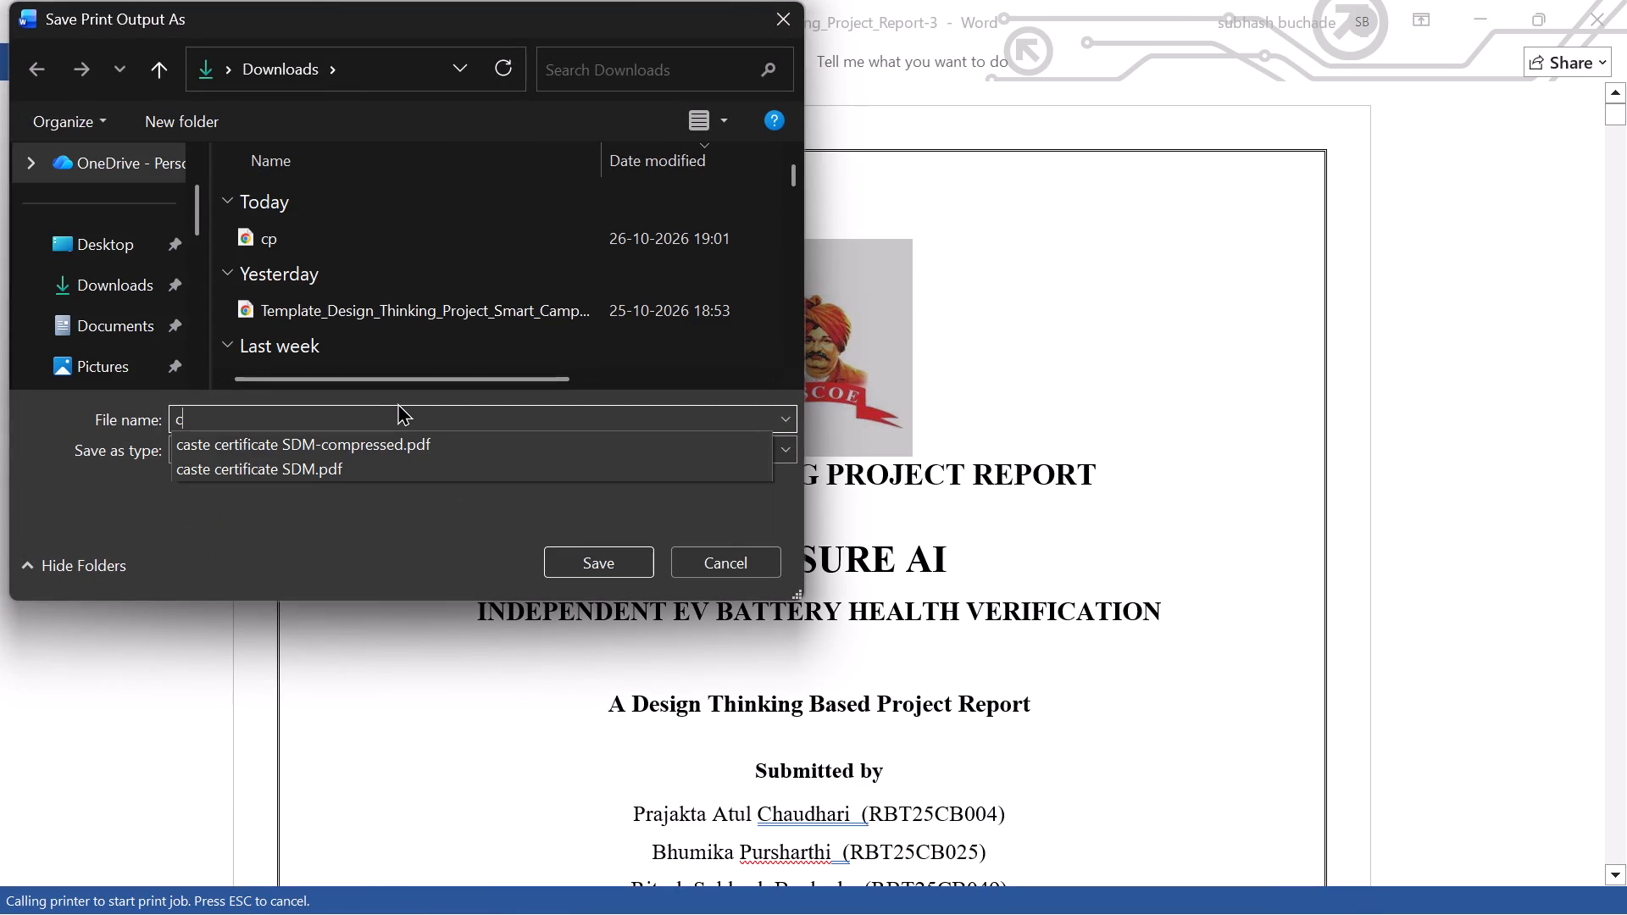
key(2)
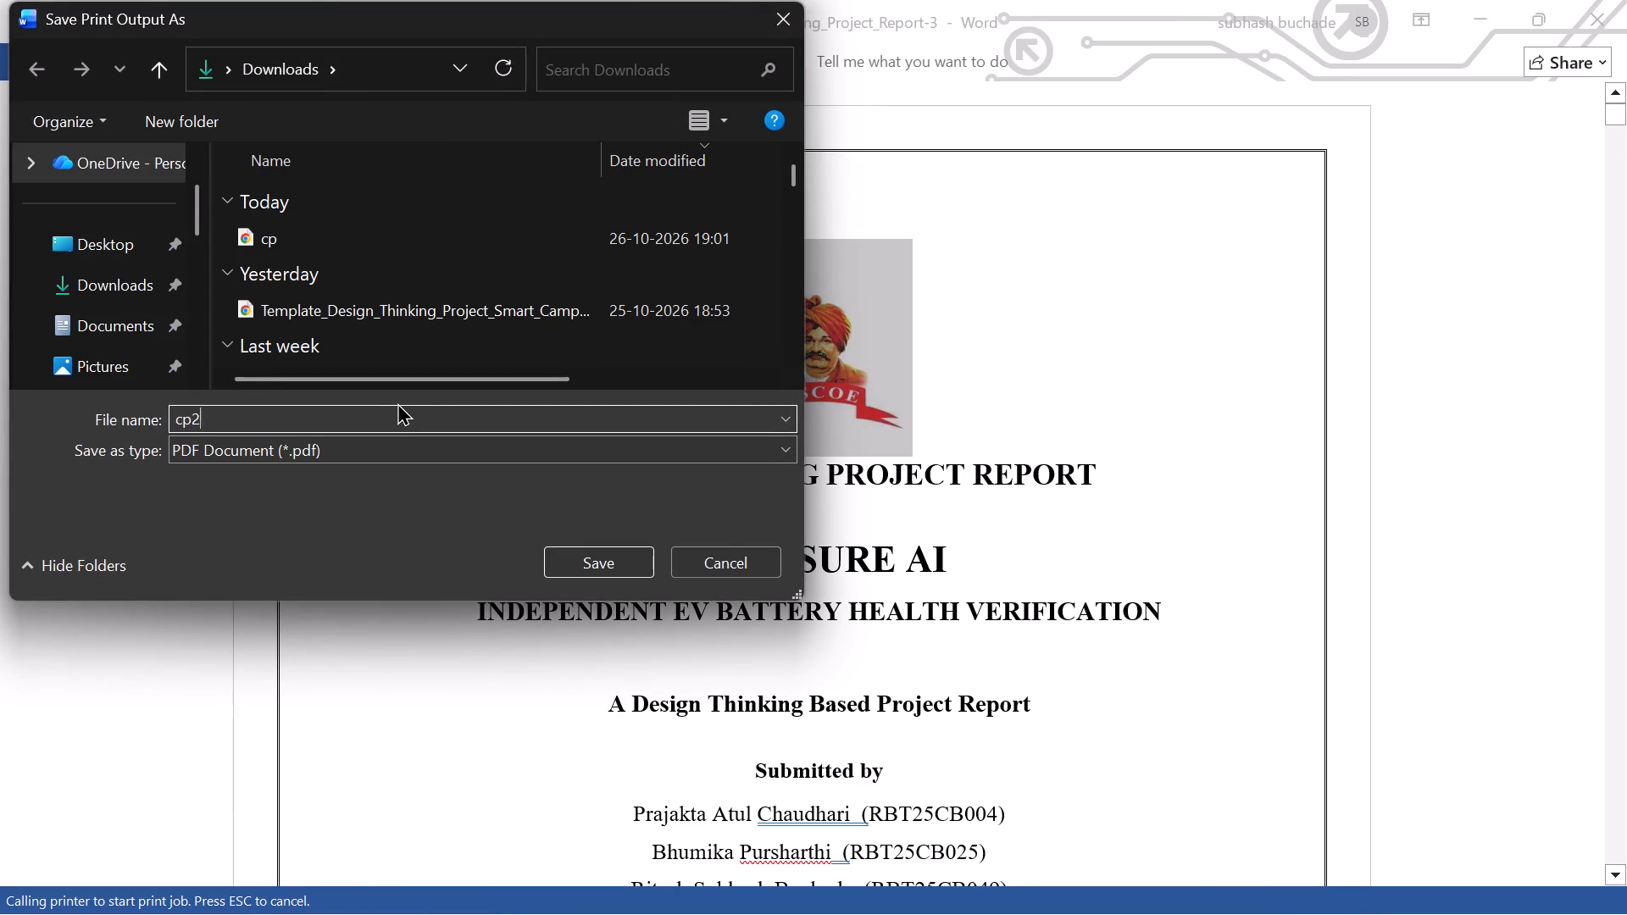
key(BackSpace)
key(1)
click(612, 570)
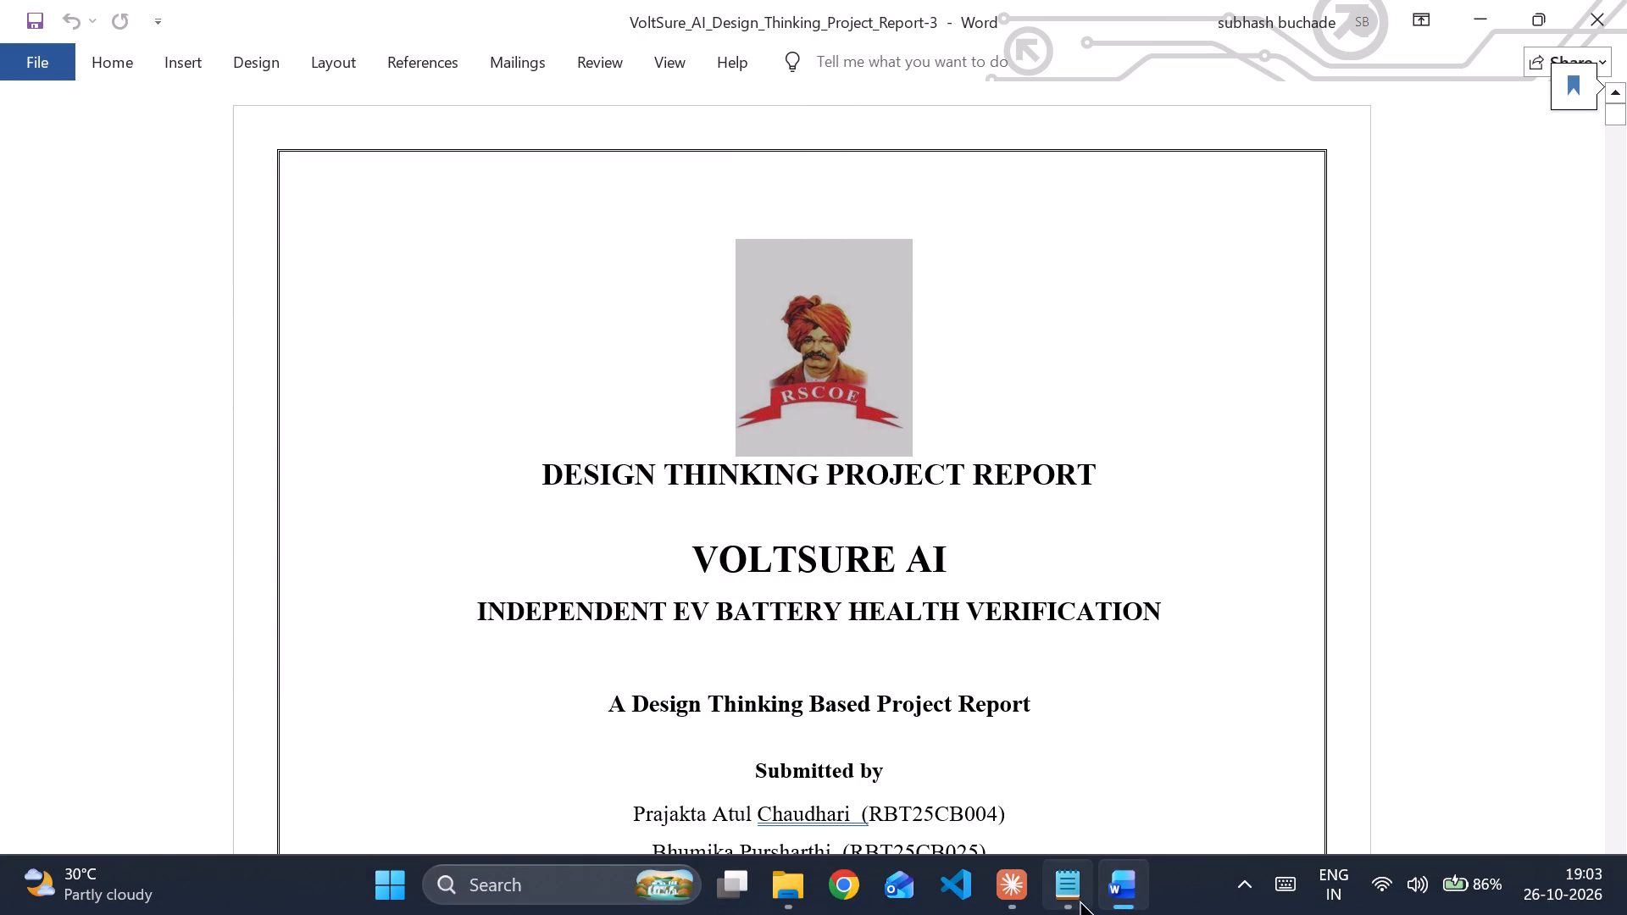
Open the cp1 PDF from the Downloads folder in File Explorer, check its contents from top to bottom and close it.
click(799, 898)
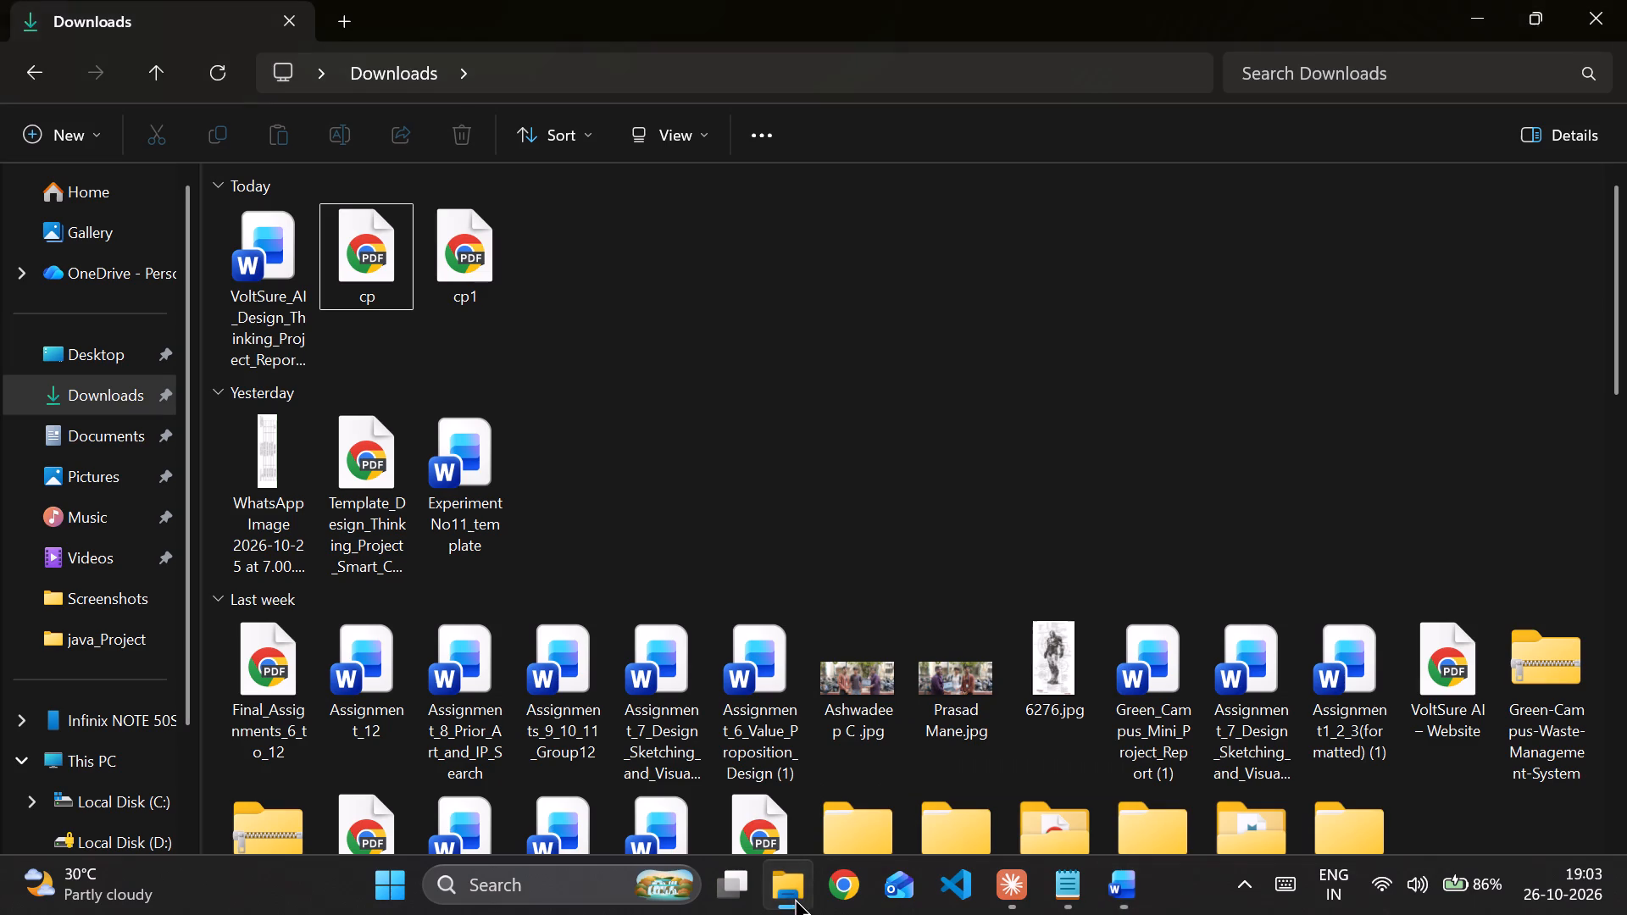
double_click(472, 230)
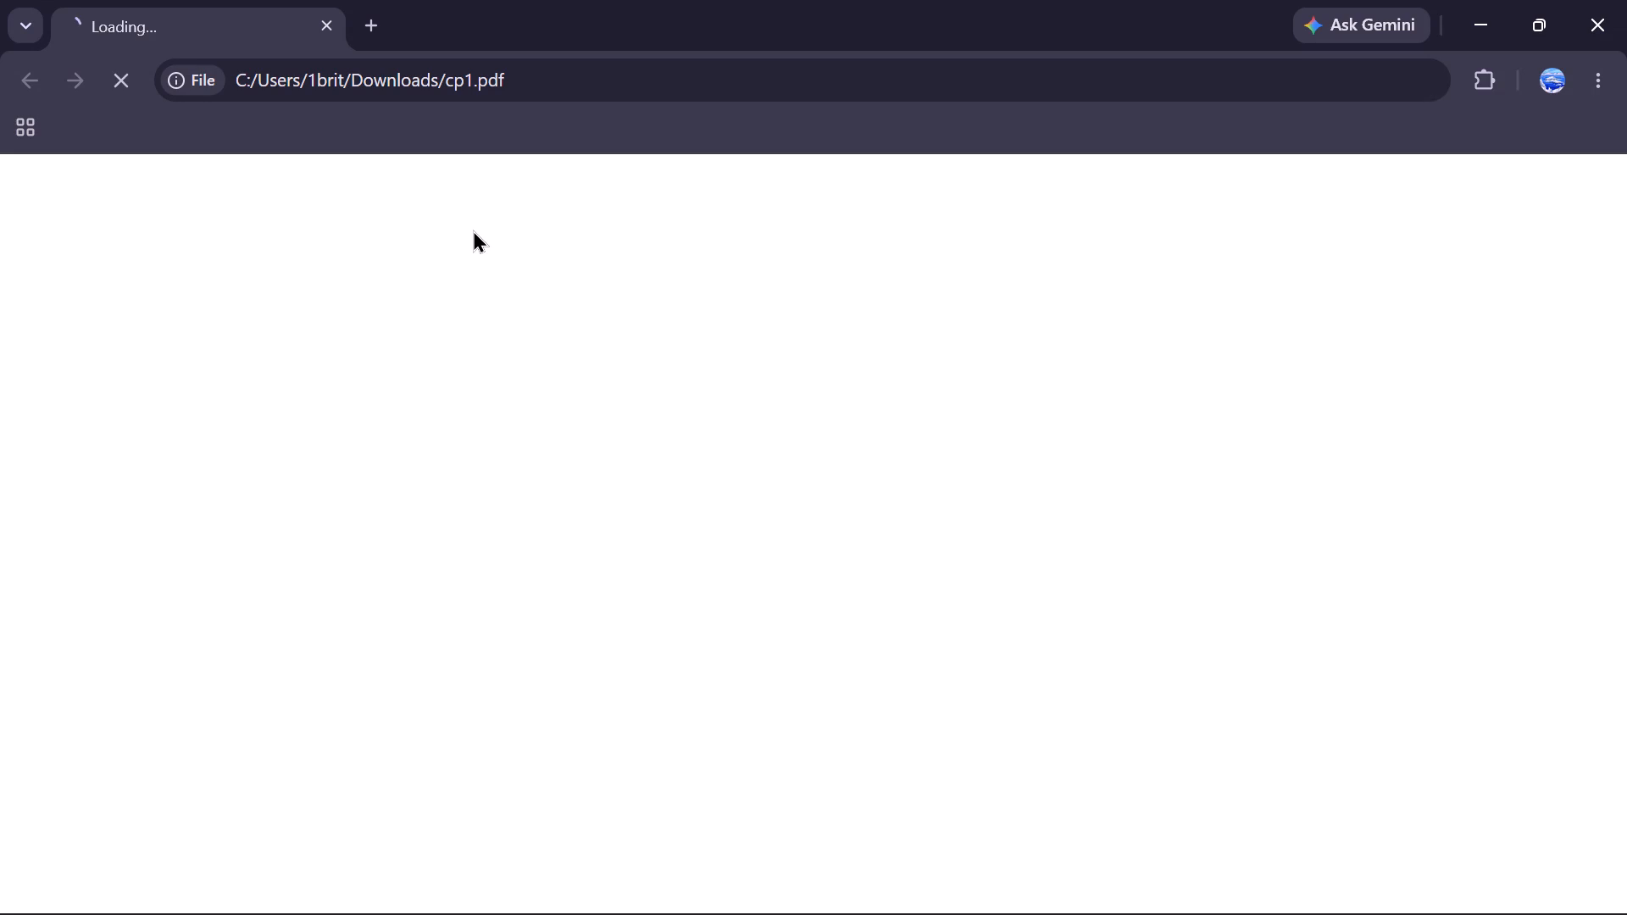
scroll(608, 595, down, 2)
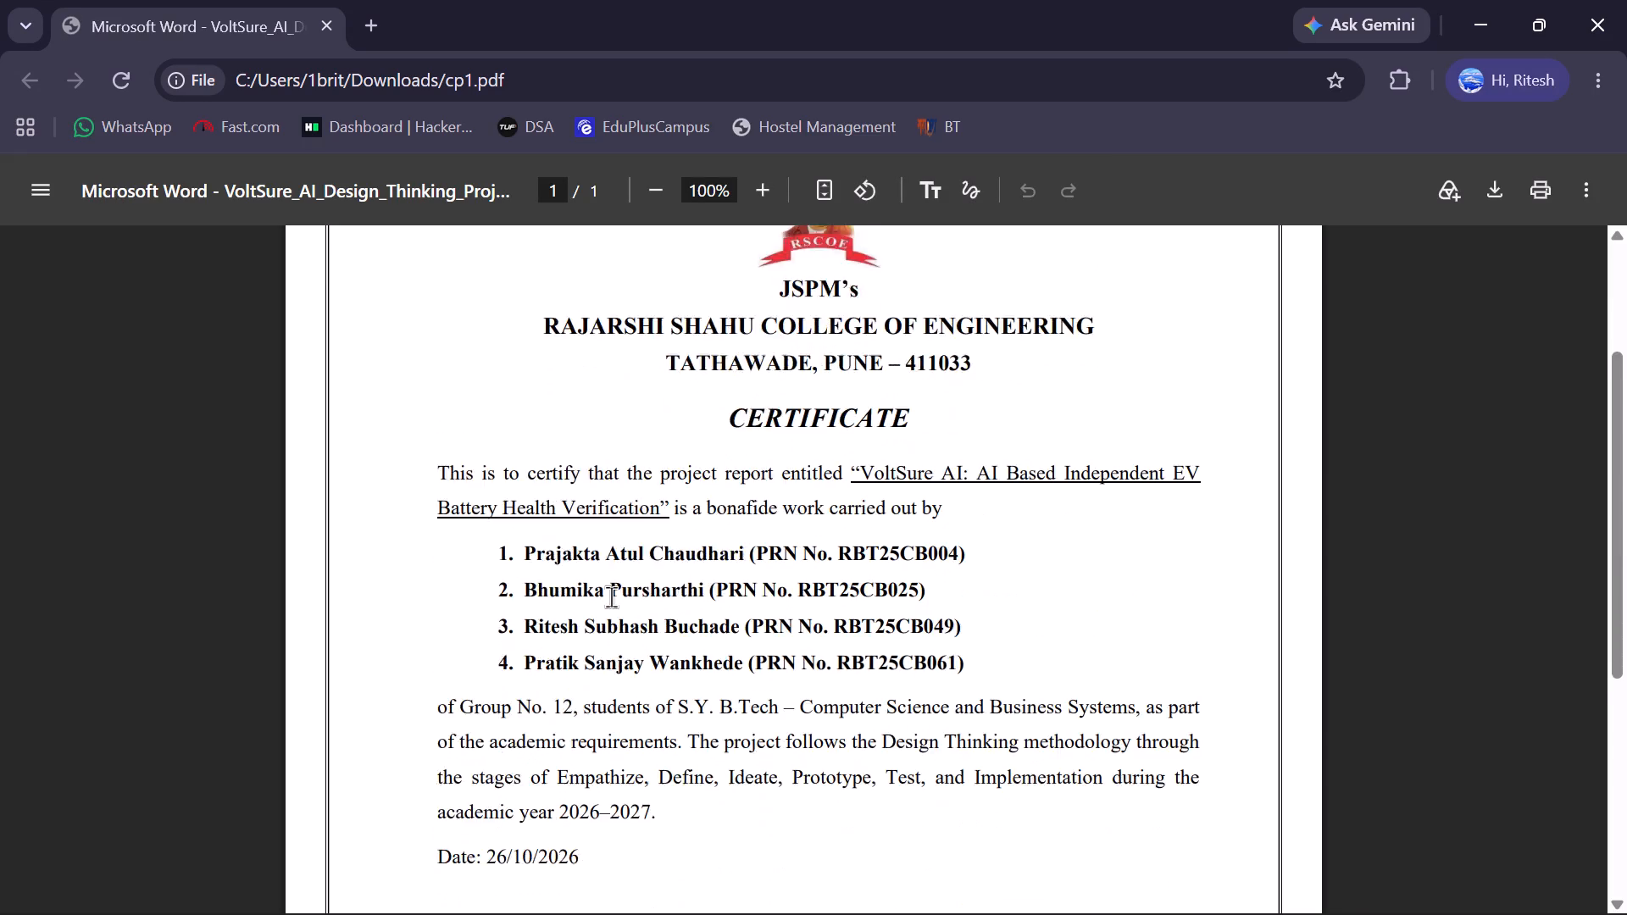
scroll(611, 596, down, 4)
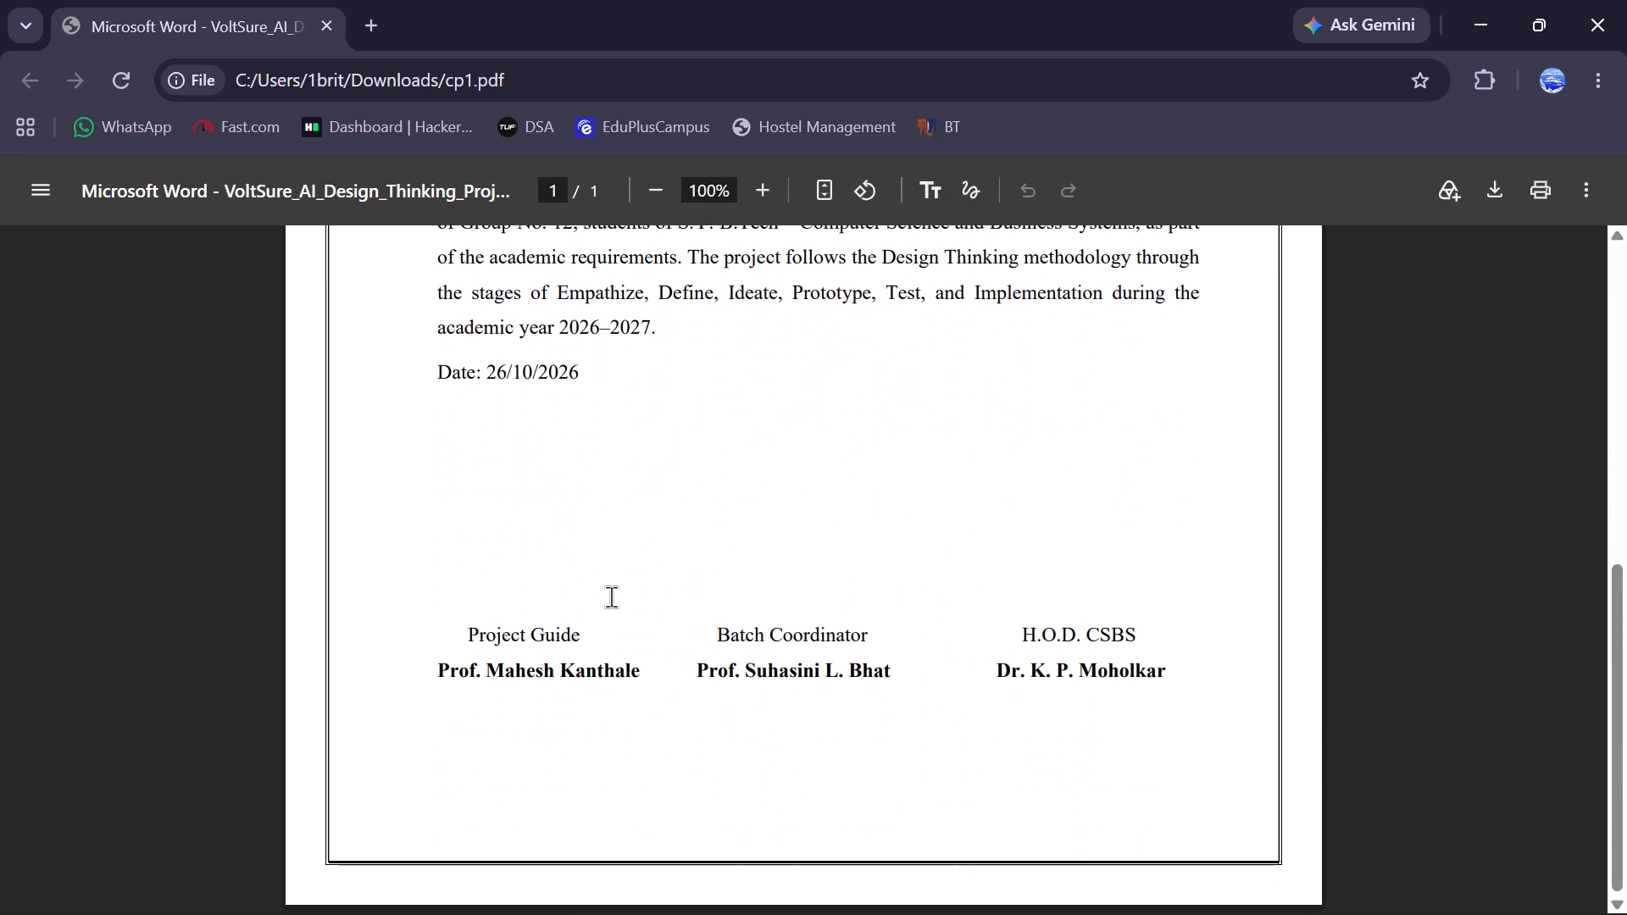
scroll(611, 596, up, 5)
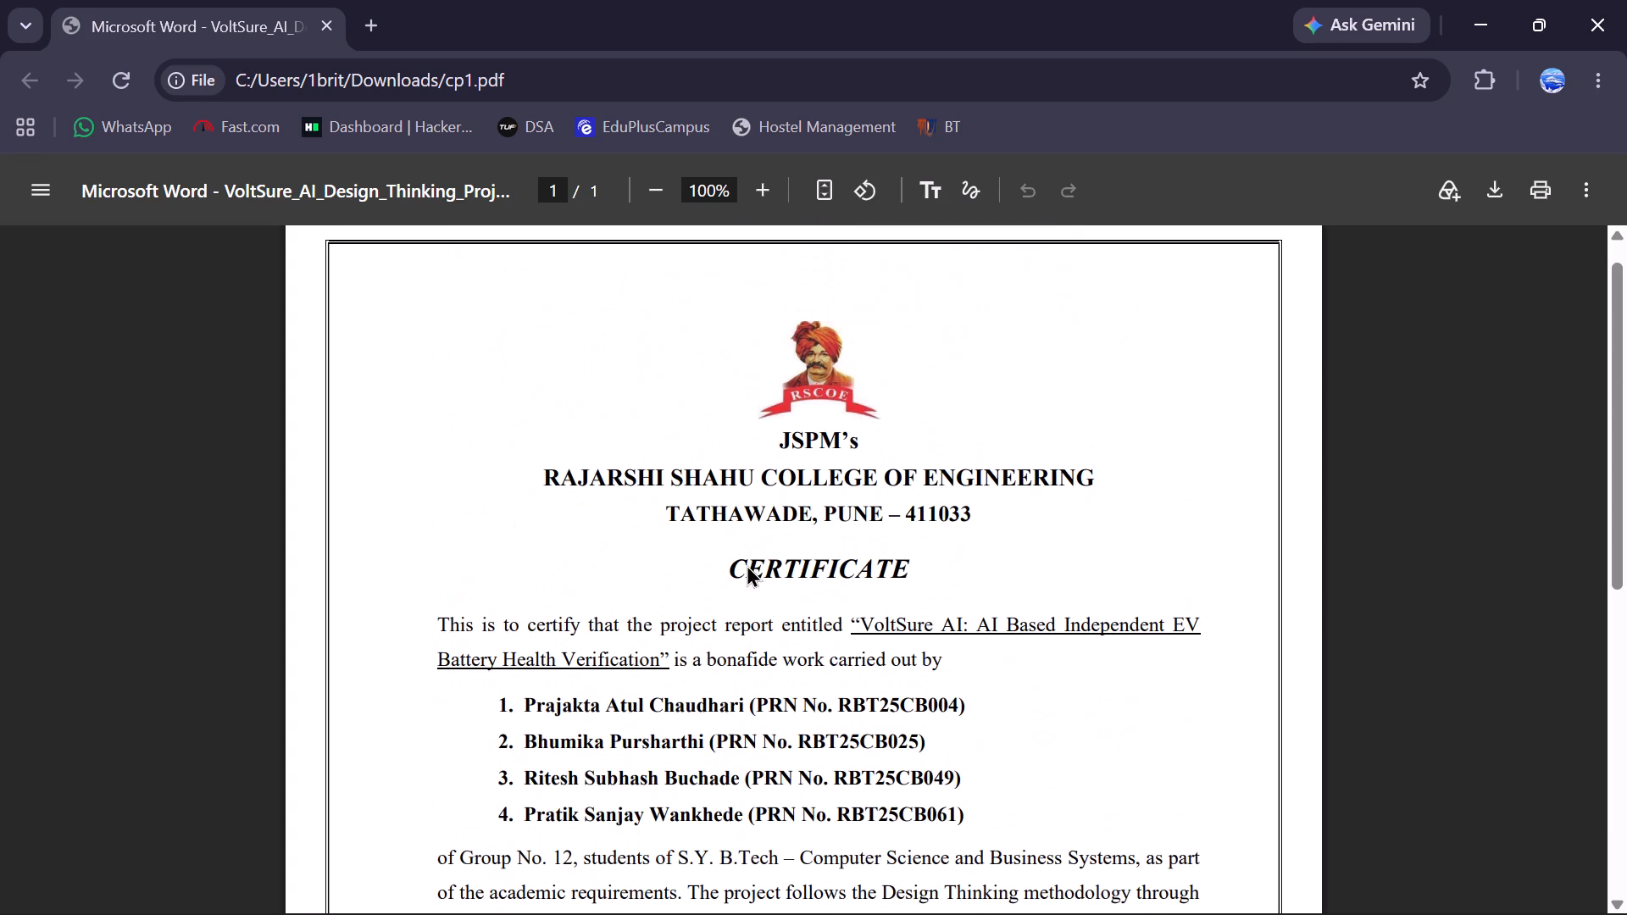
click(1626, 59)
click(1608, 14)
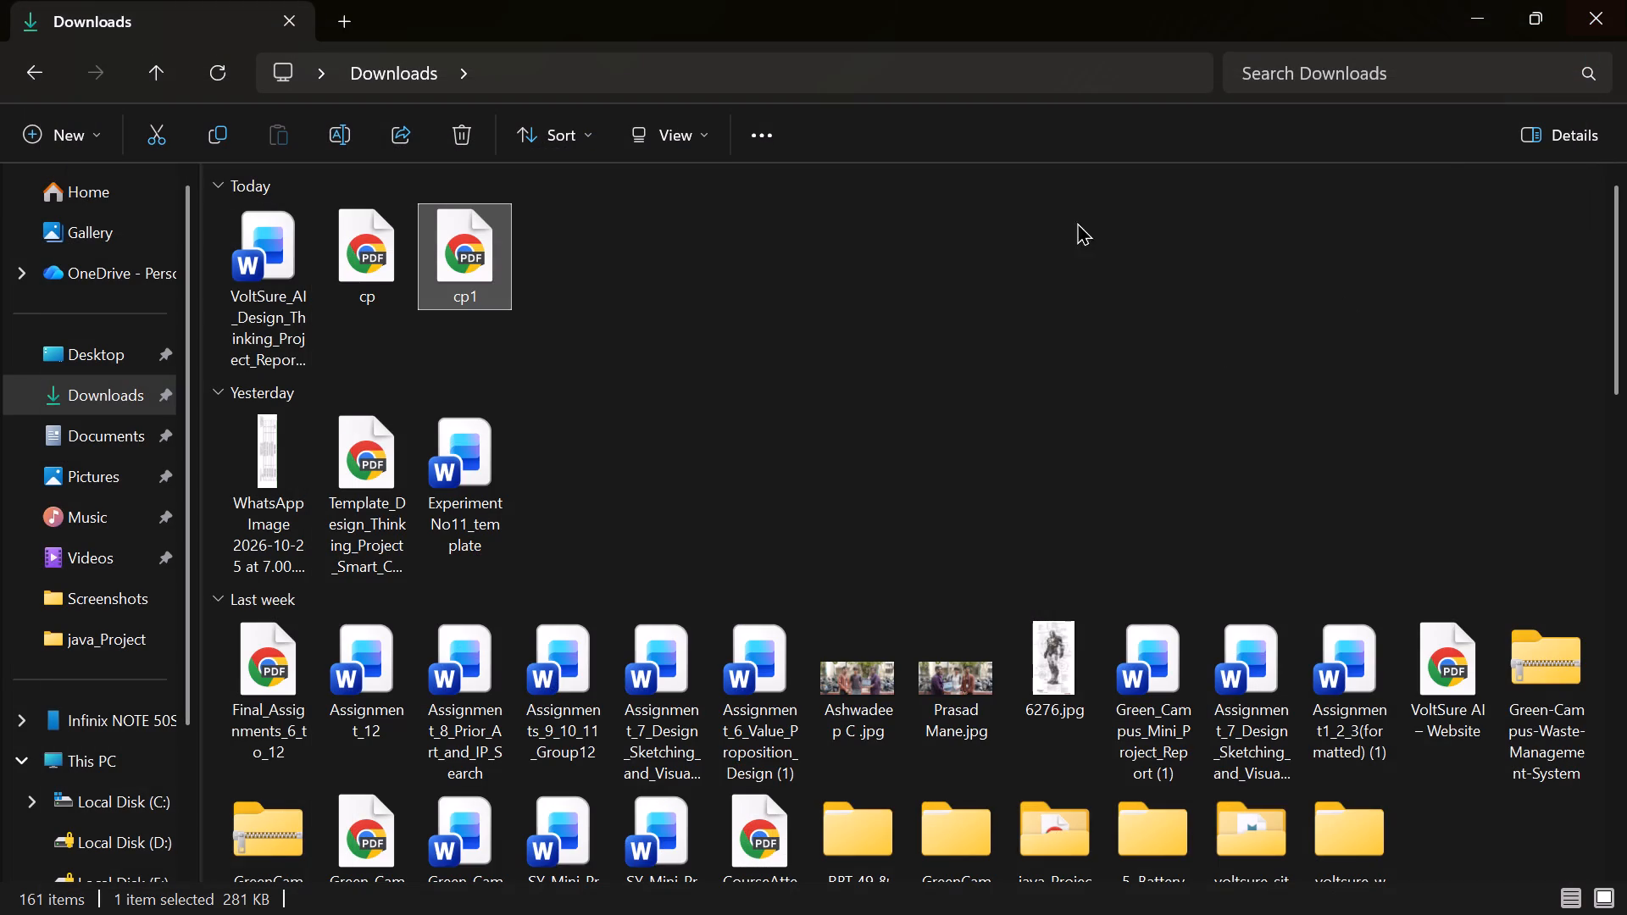
Select the cp and cp1 PDFs together in the Downloads folder and bring up the full set of file actions for them.
click(481, 252)
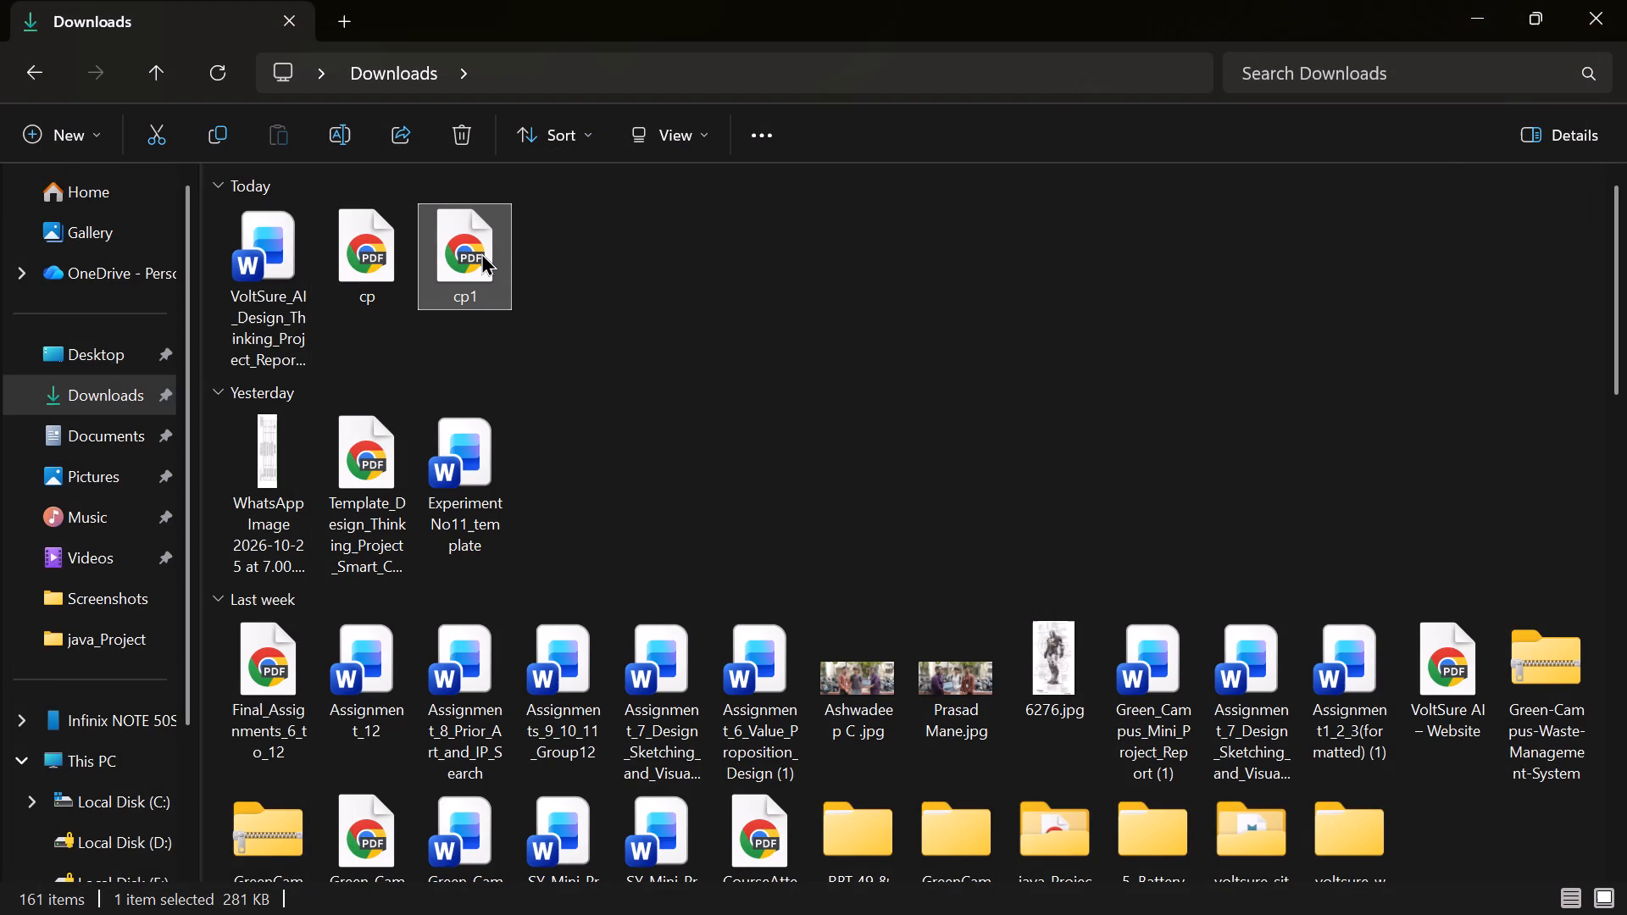
key(shift+Left)
right_click(474, 255)
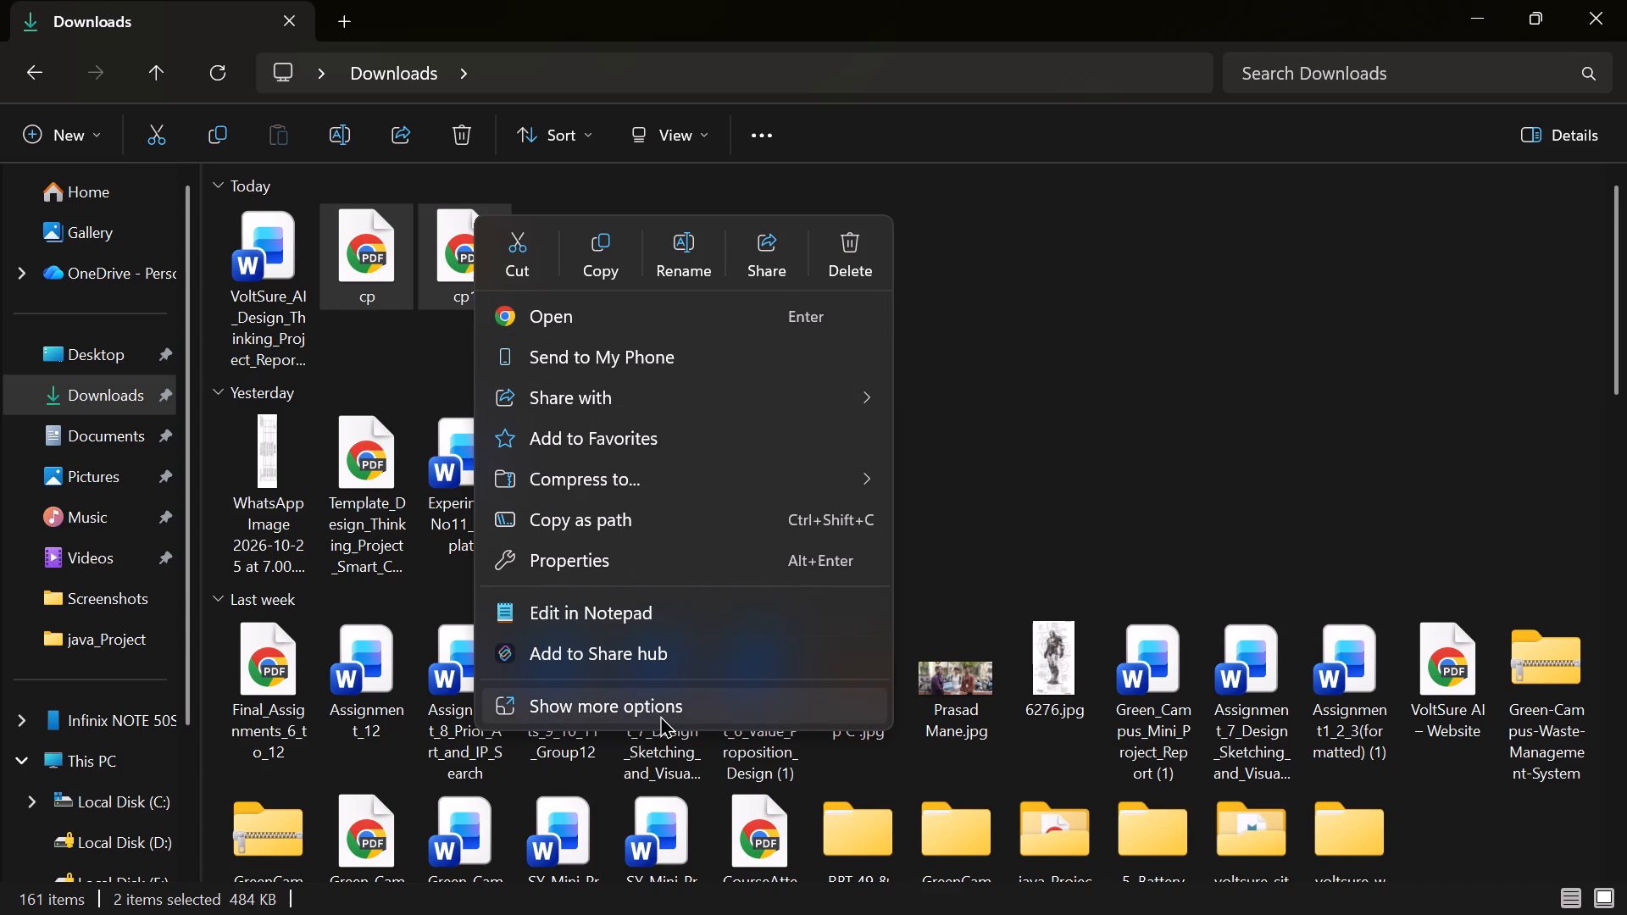
click(660, 715)
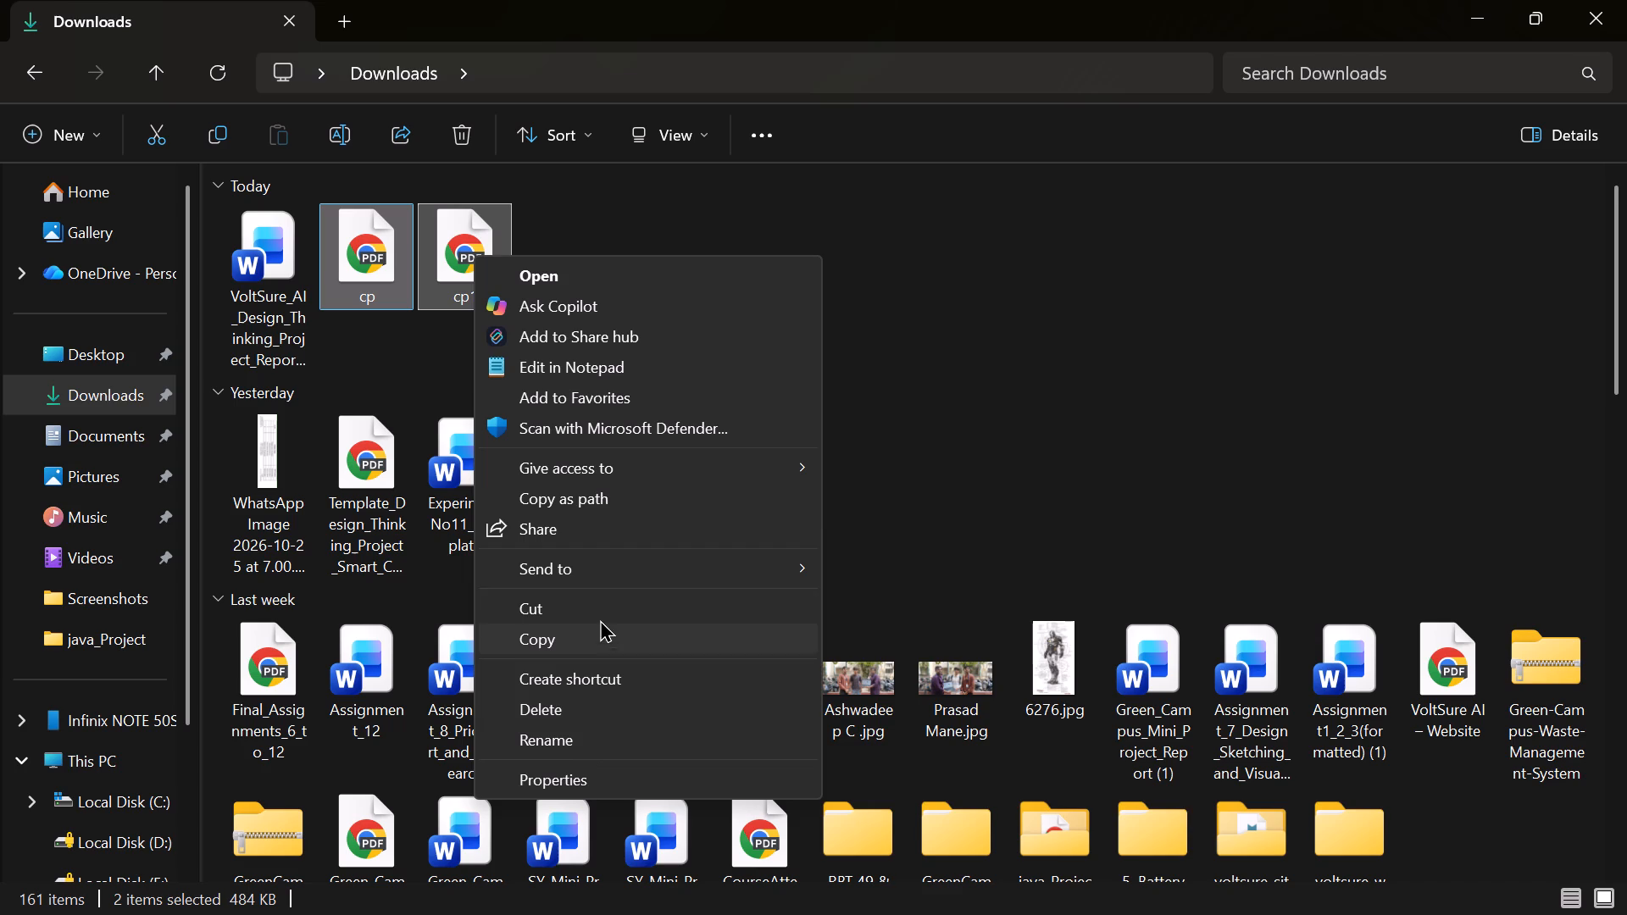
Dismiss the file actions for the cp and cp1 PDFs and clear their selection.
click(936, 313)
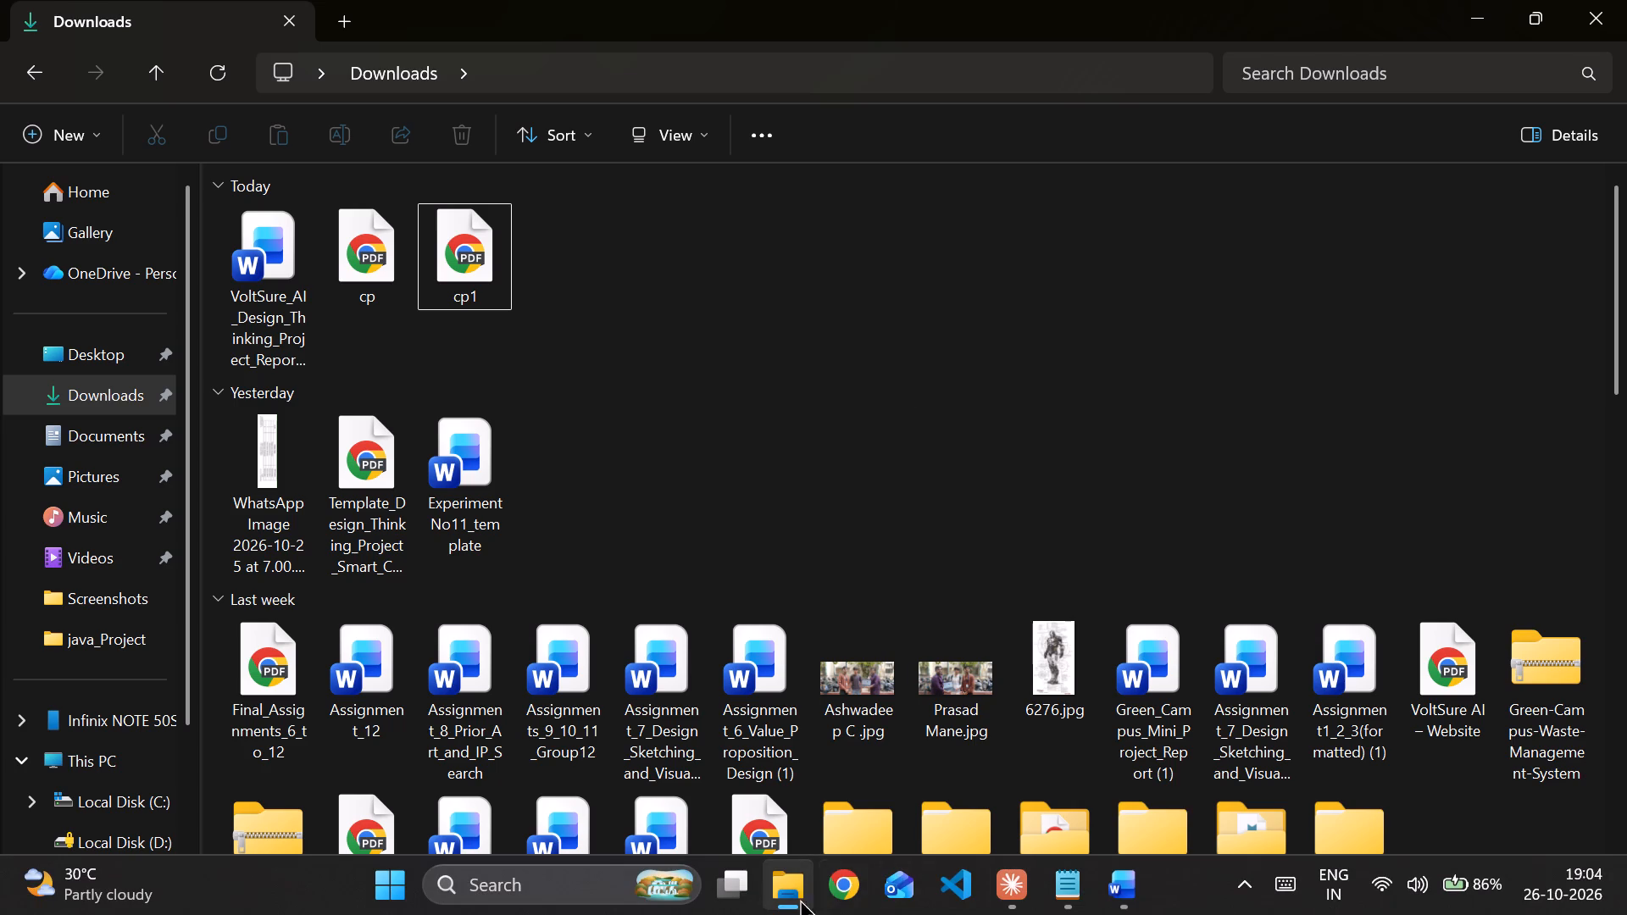
Switch to Google Chrome by opening a new browser window.
click(842, 895)
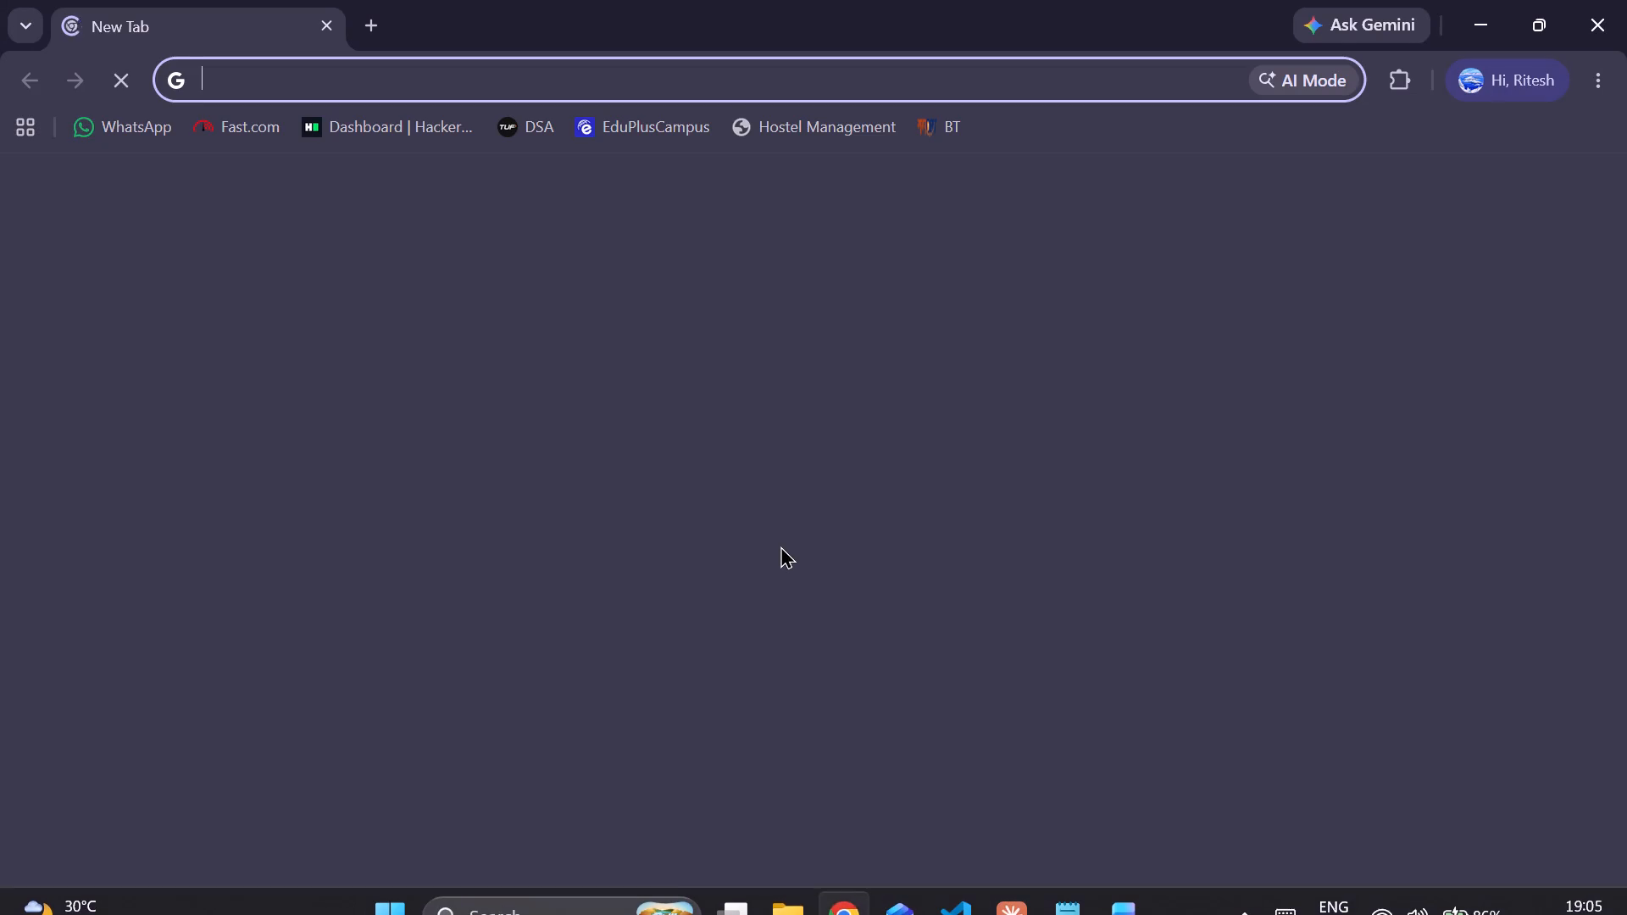
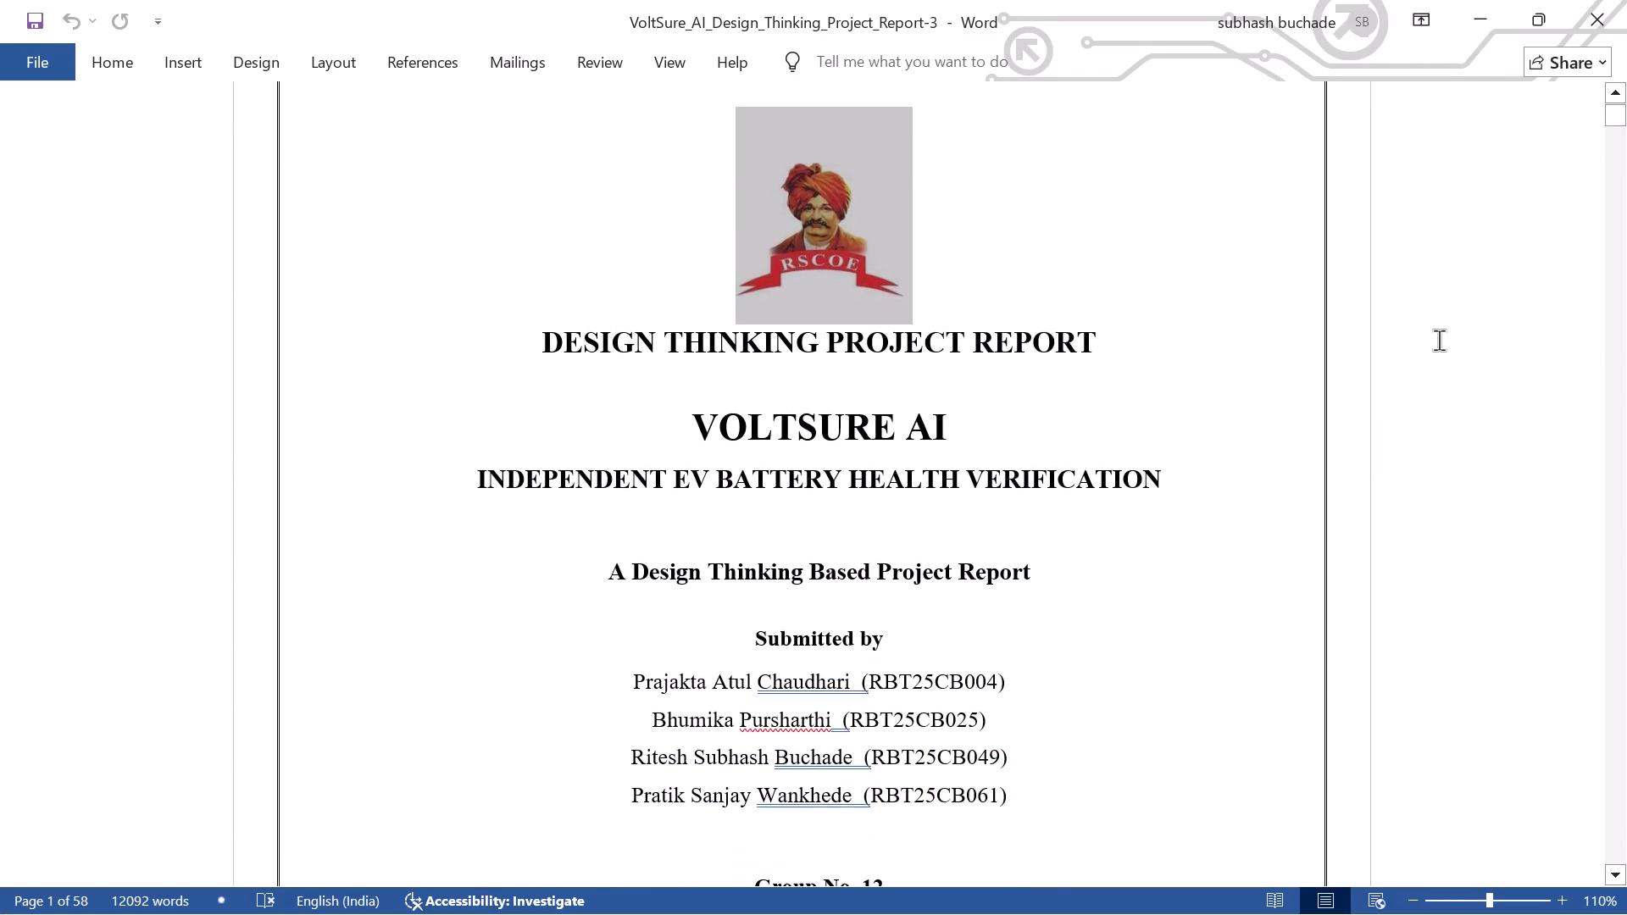
Insert "AI BASED" before "INDEPENDENT EV BATTERY HEALTH VERIFICATION" in the subtitle on the report's cover page.
scroll(1439, 340, down, 2)
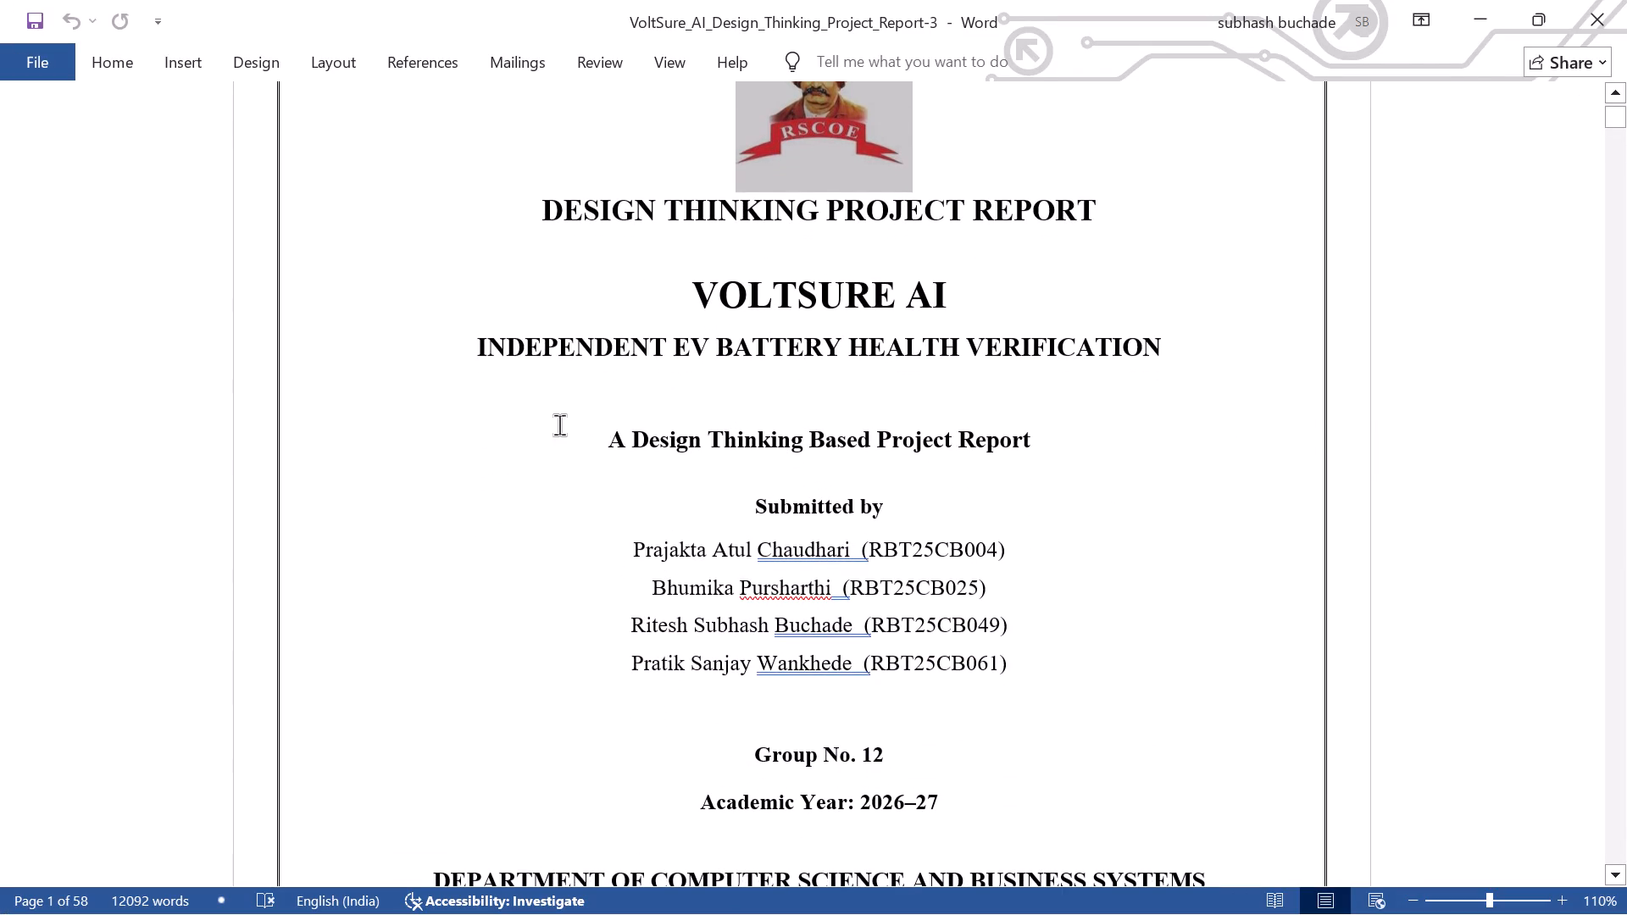
click(471, 347)
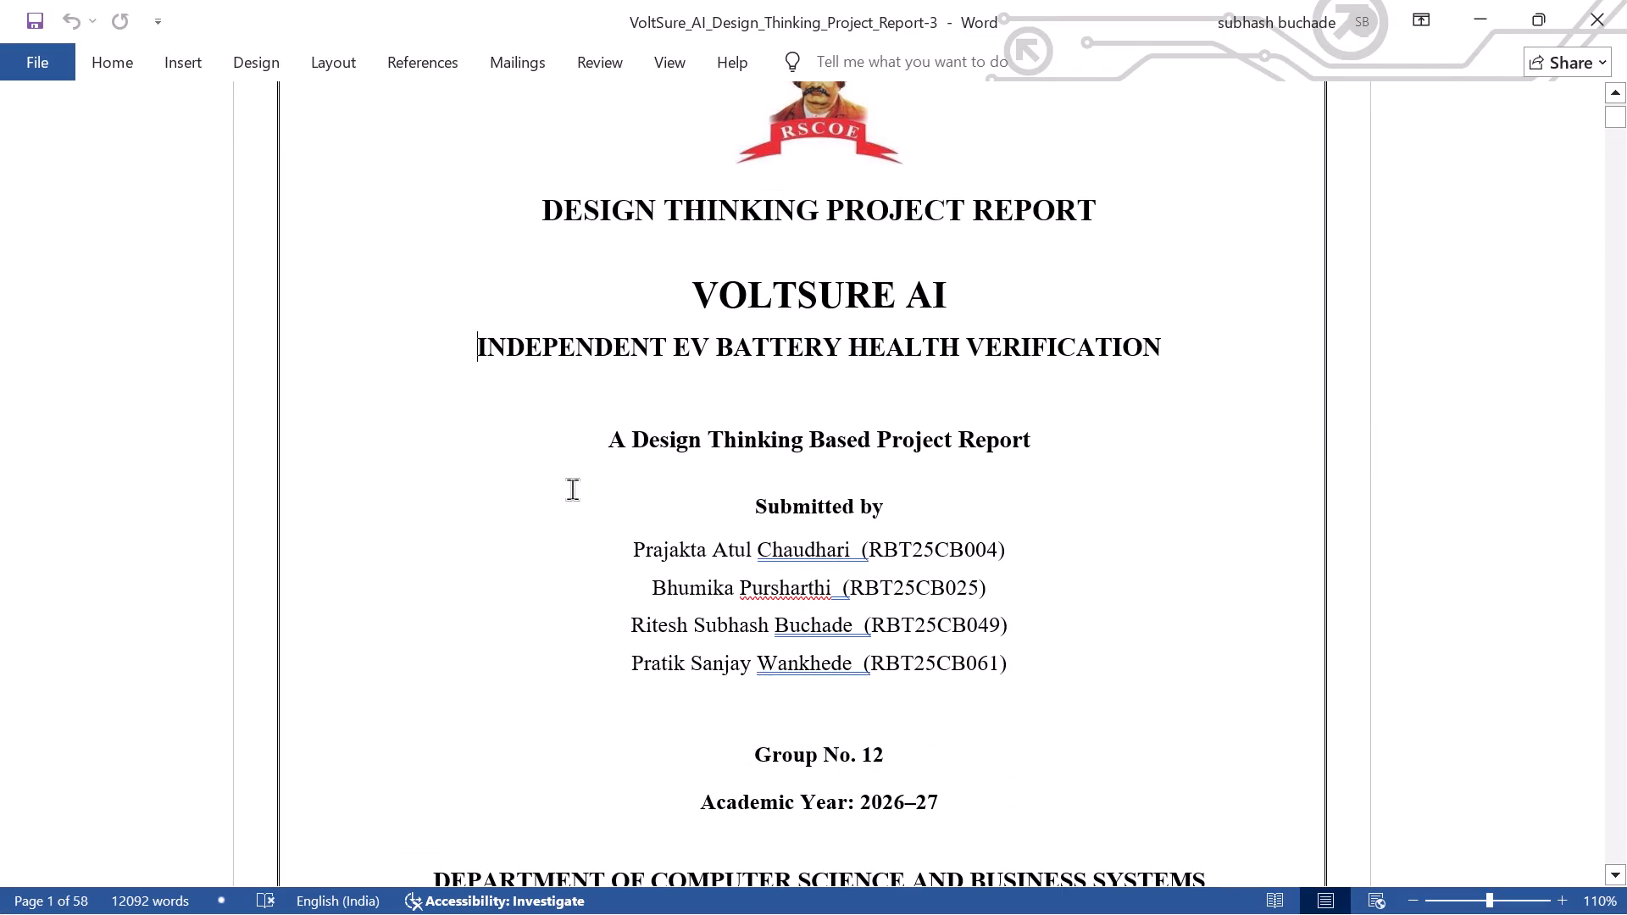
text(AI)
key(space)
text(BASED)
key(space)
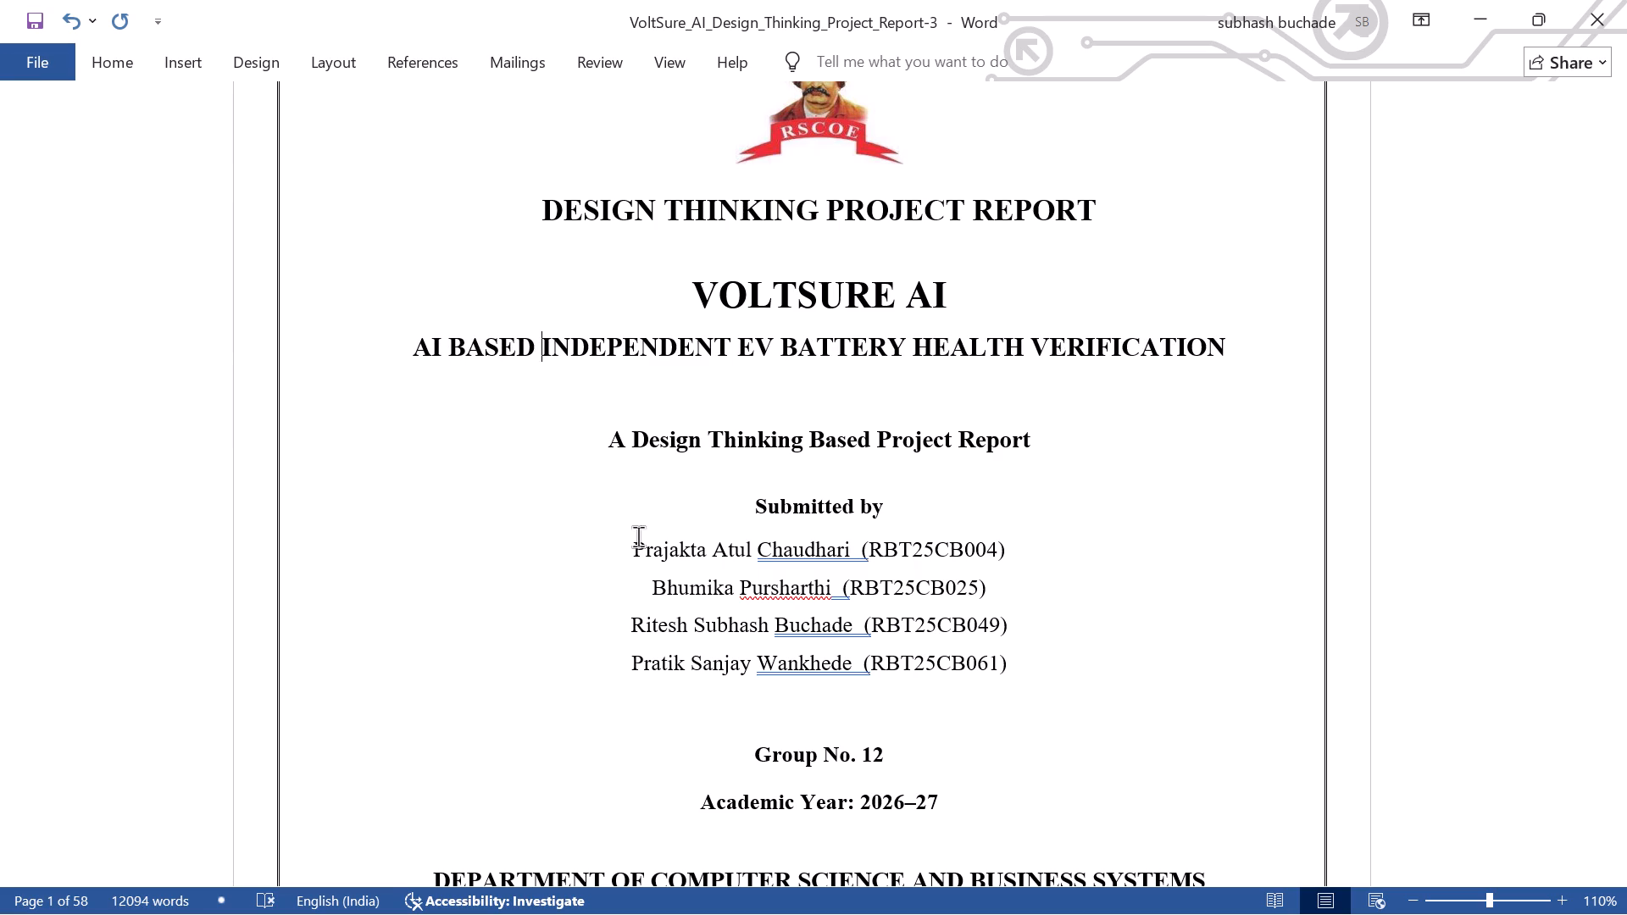
Review the report's cover page and the Certificate page down to the signatory names, and return to the cover page.
scroll(998, 441, down, 7)
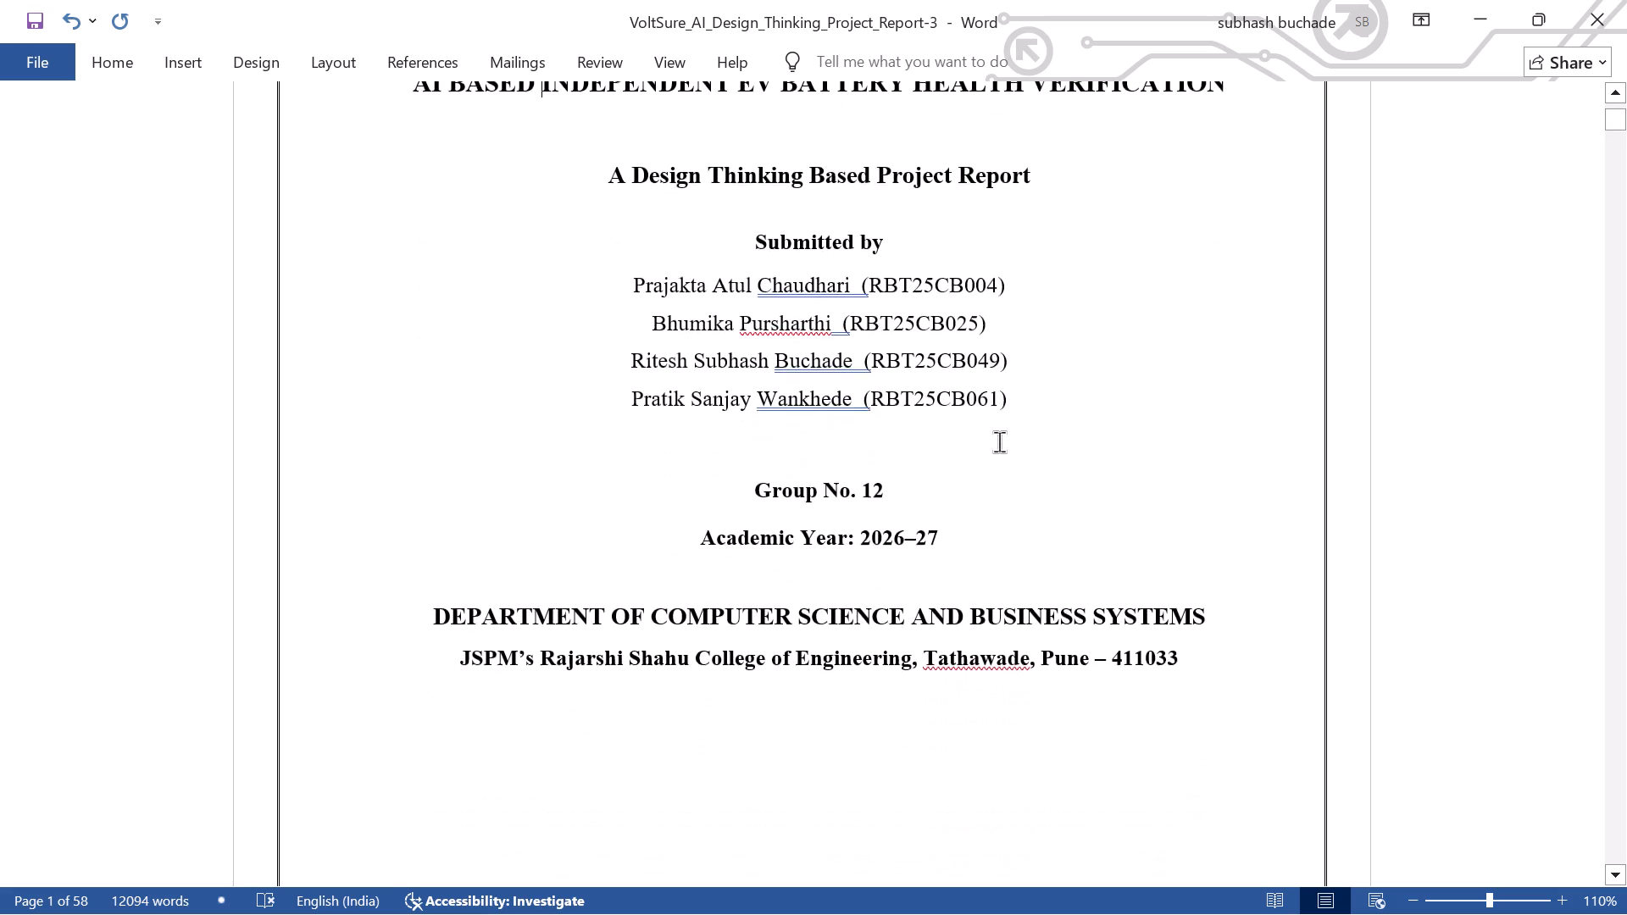
scroll(999, 441, down, 12)
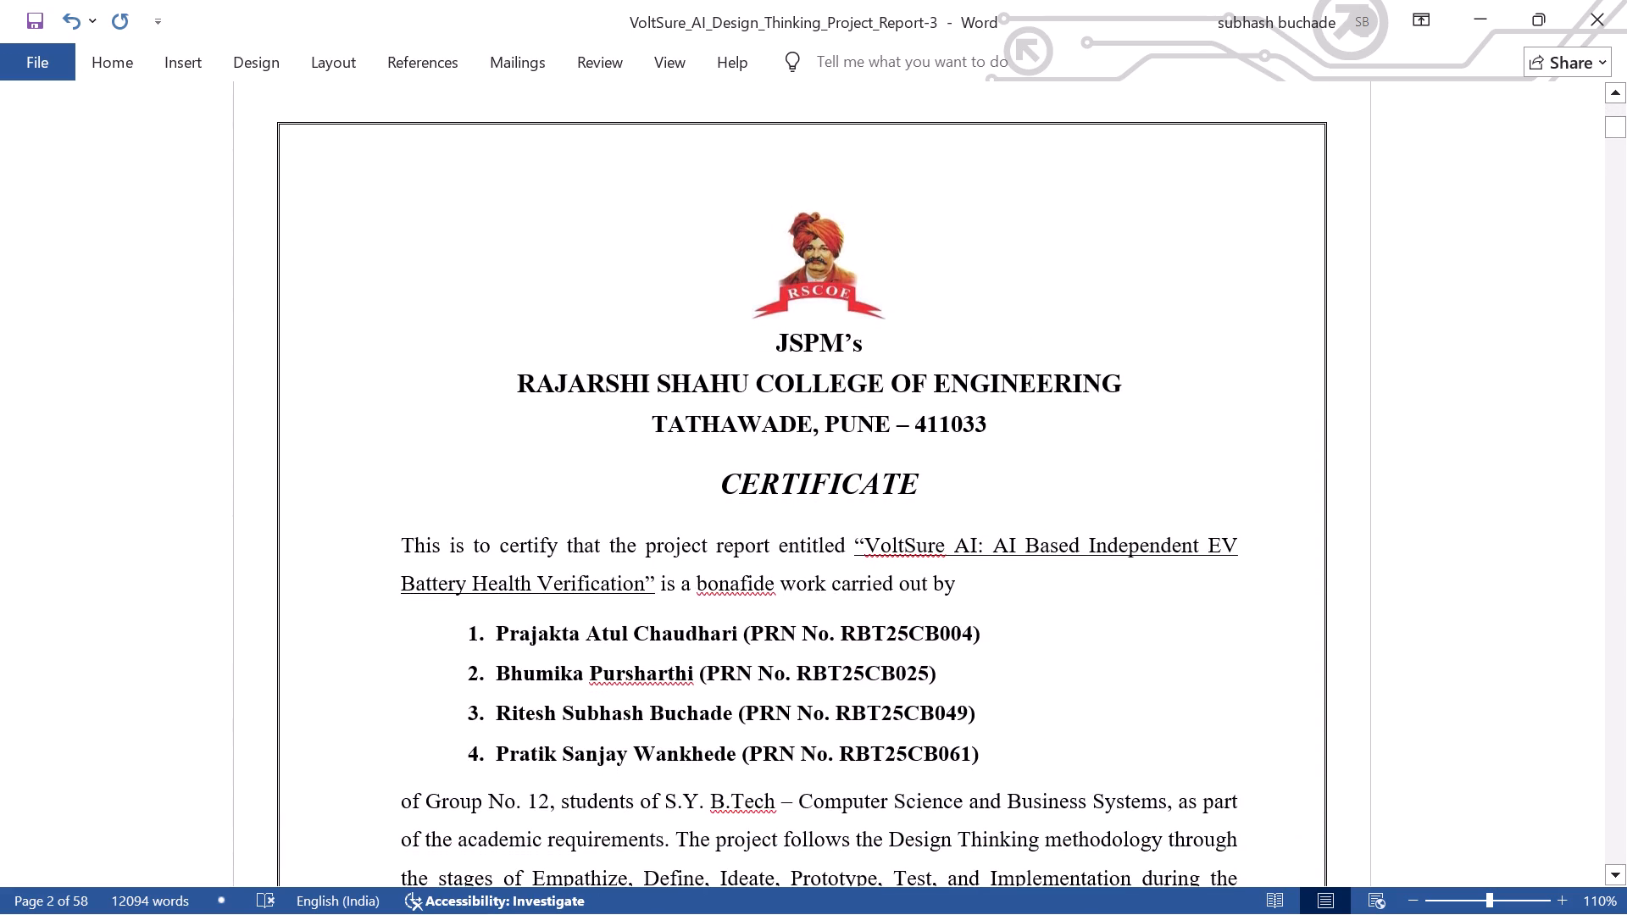
scroll(995, 447, down, 4)
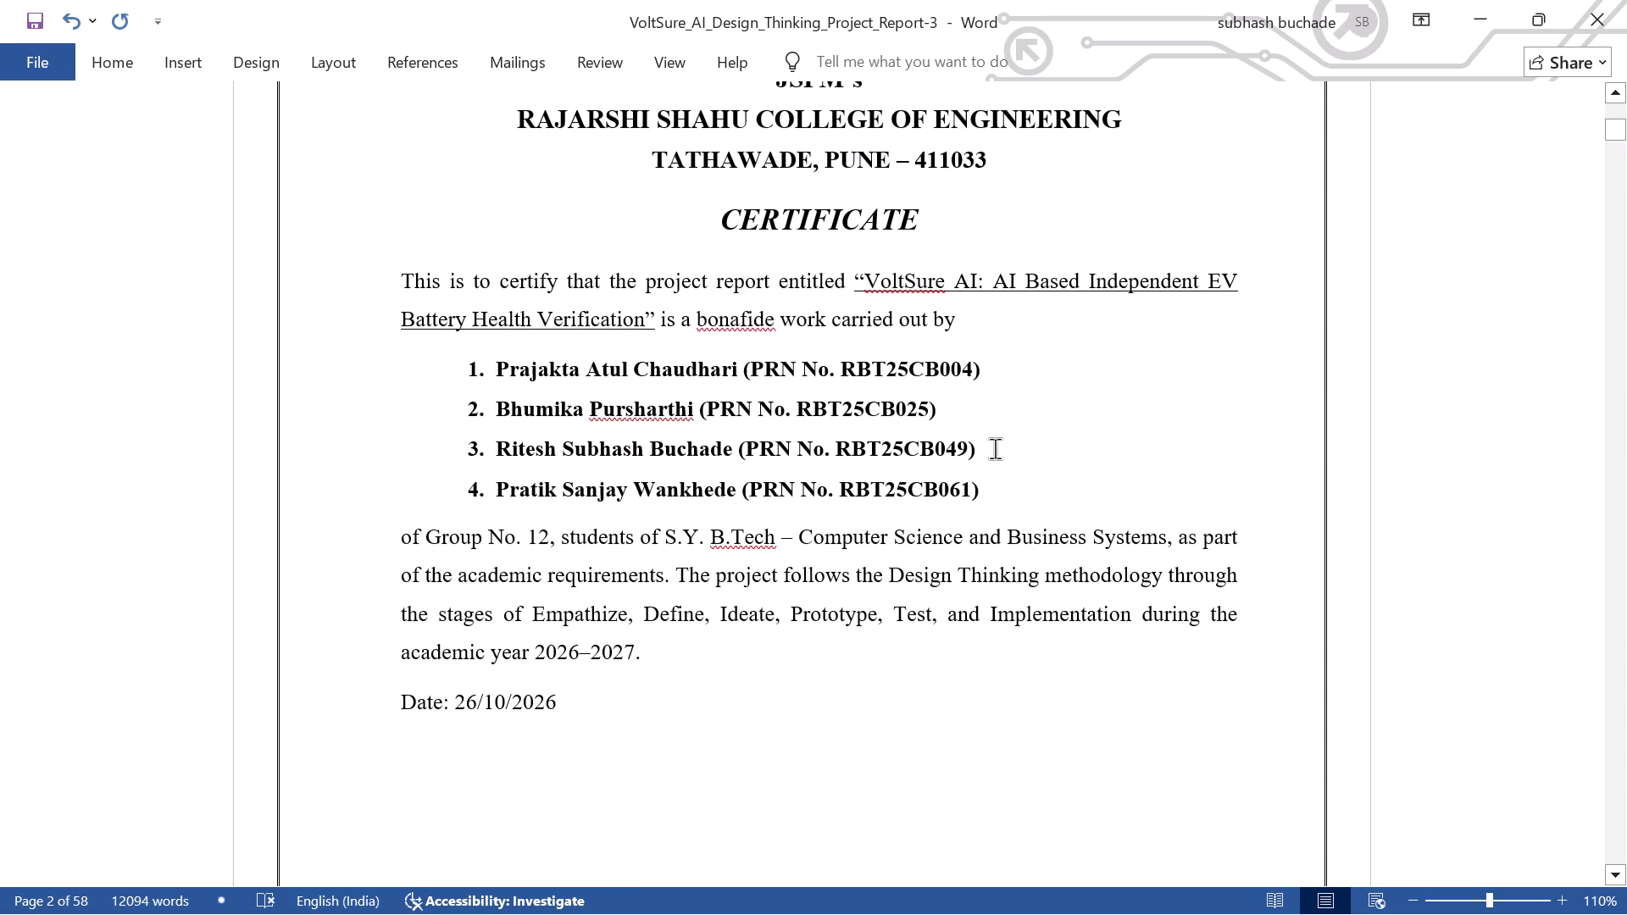
scroll(995, 448, down, 8)
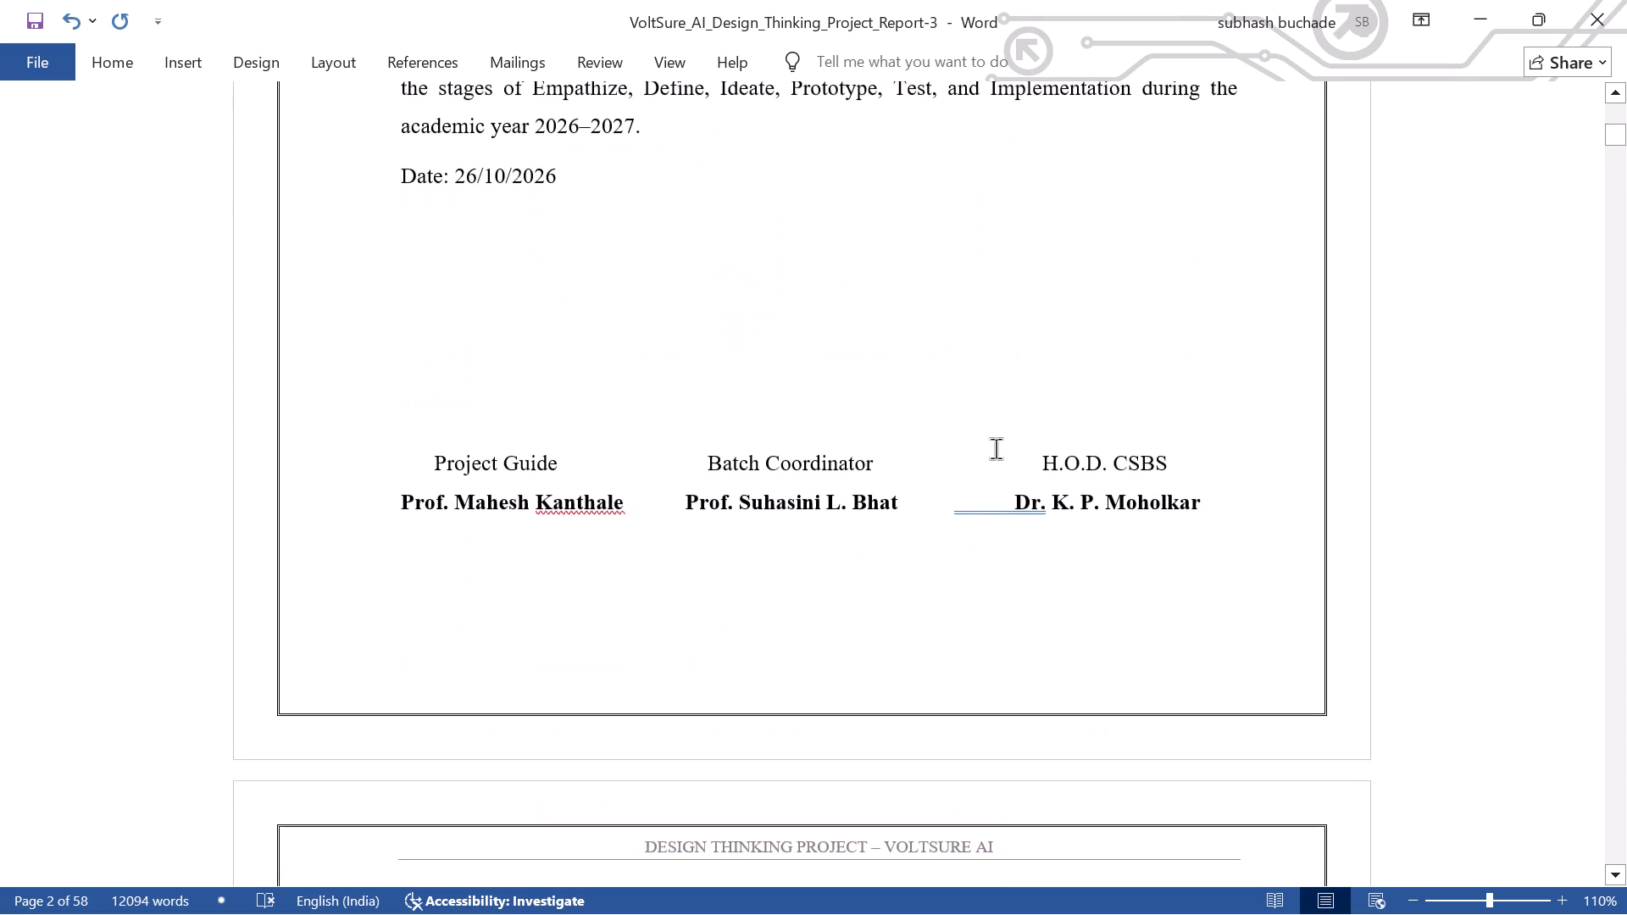
scroll(996, 448, up, 11)
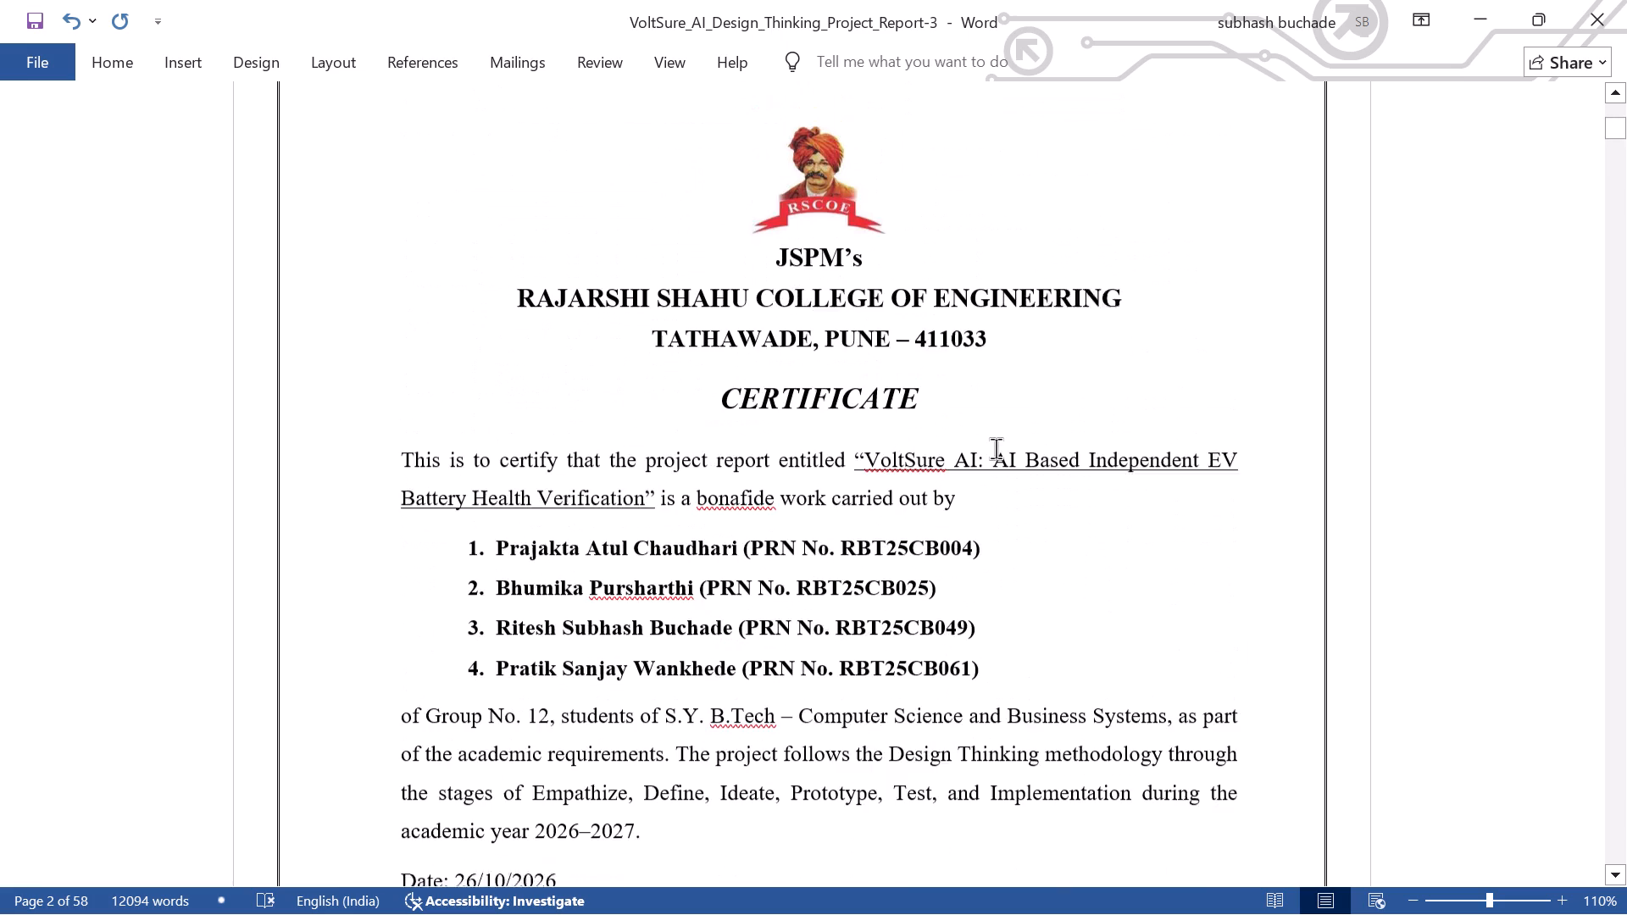
scroll(996, 448, up, 8)
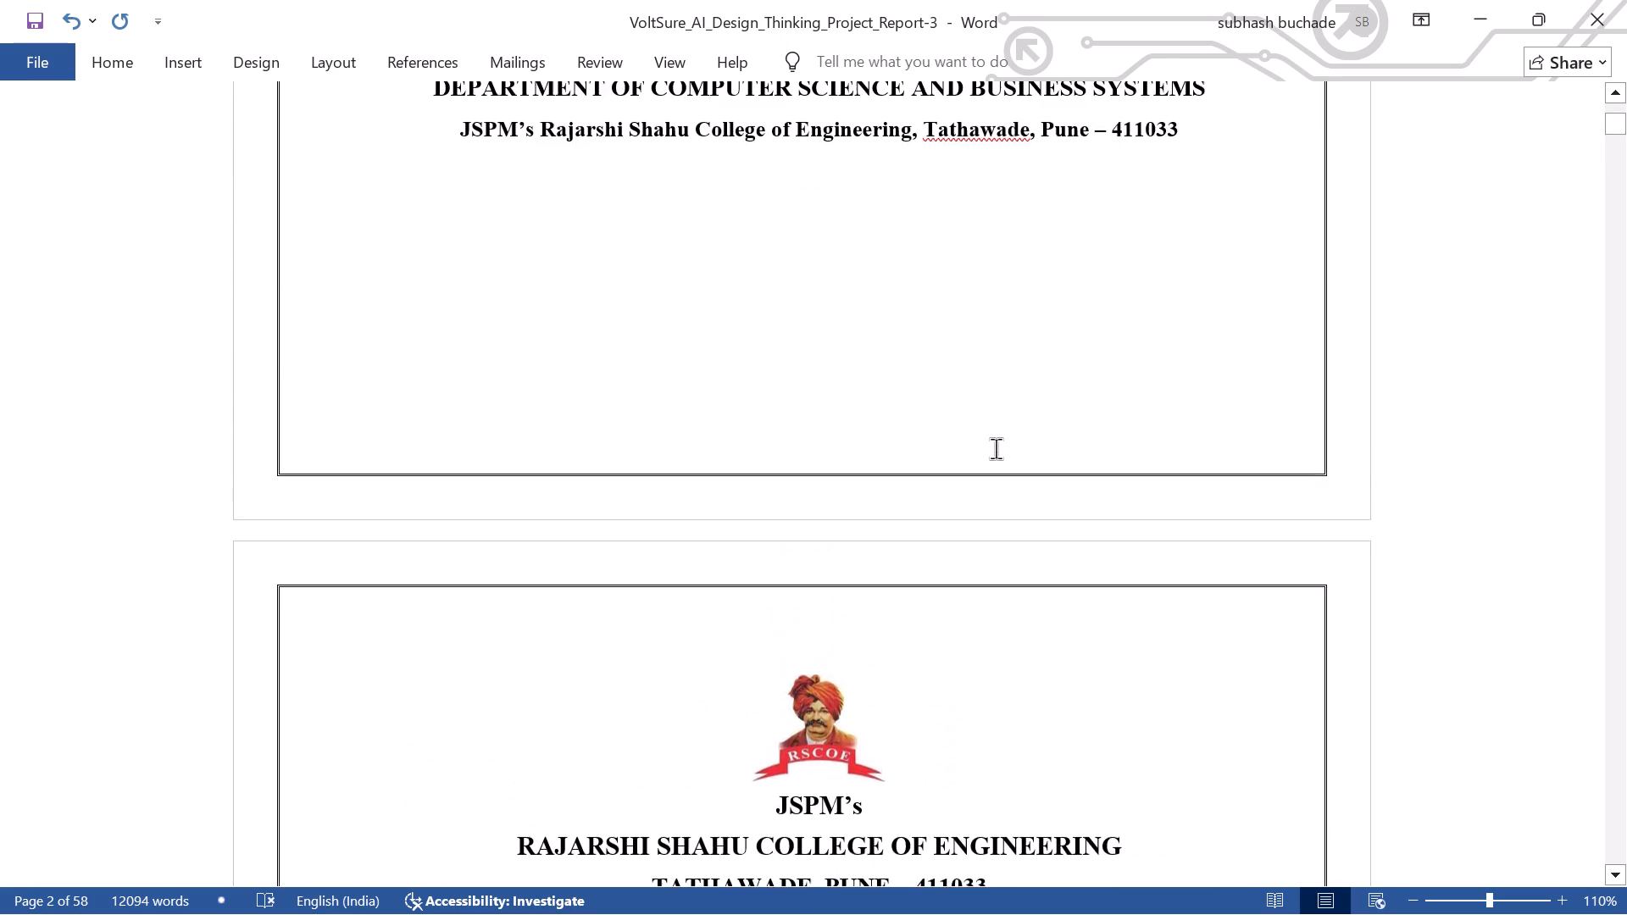
scroll(996, 448, up, 5)
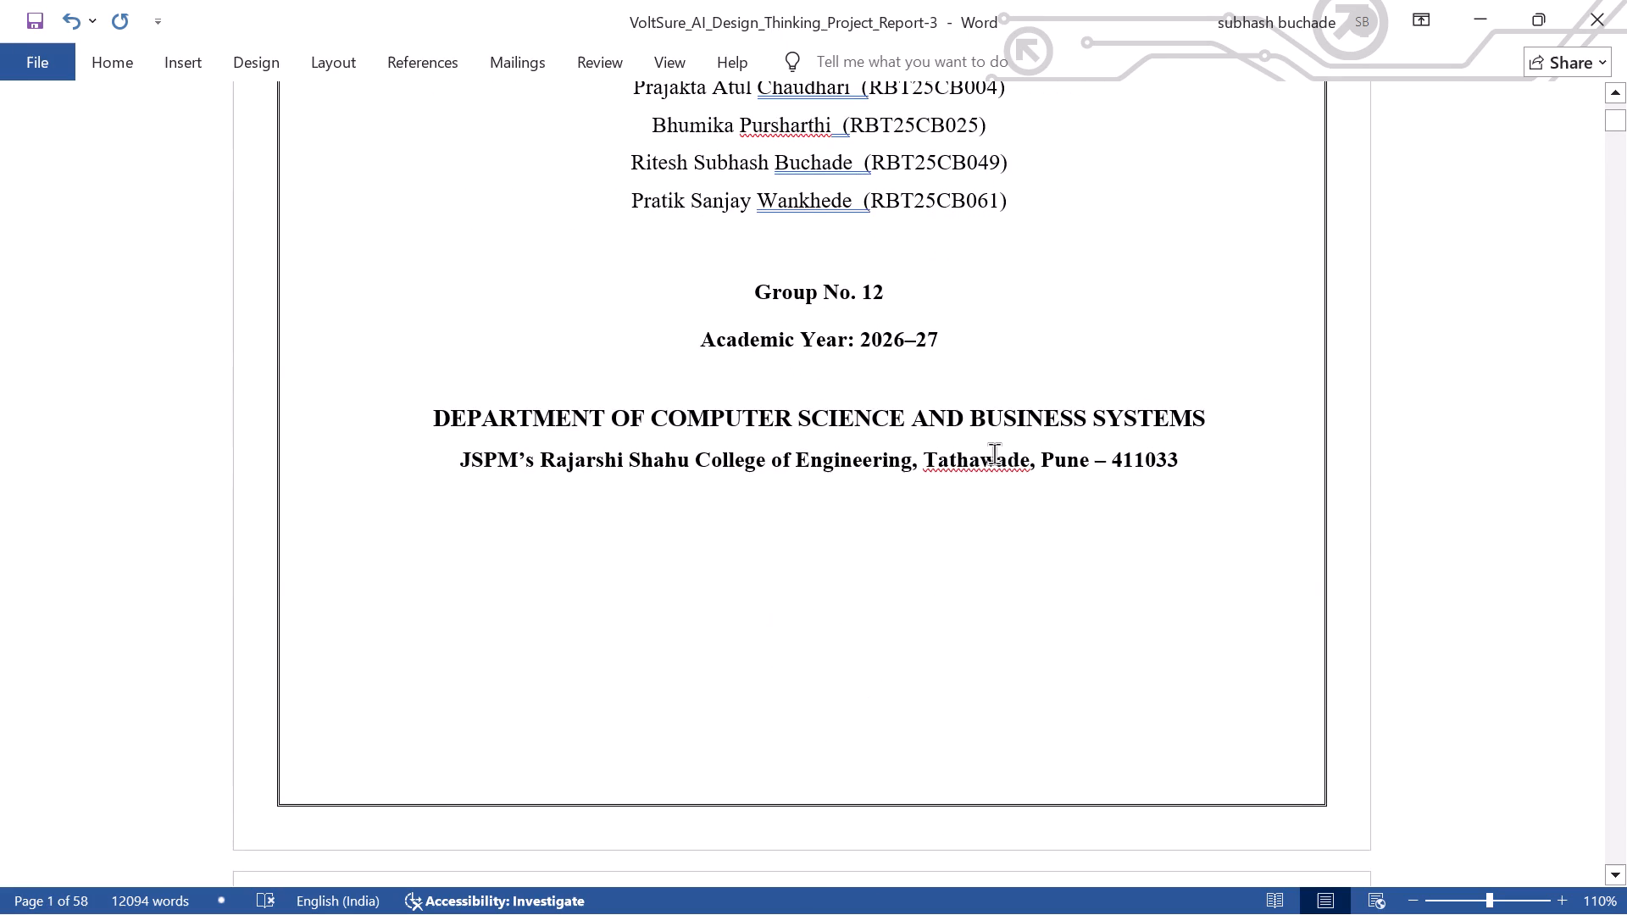
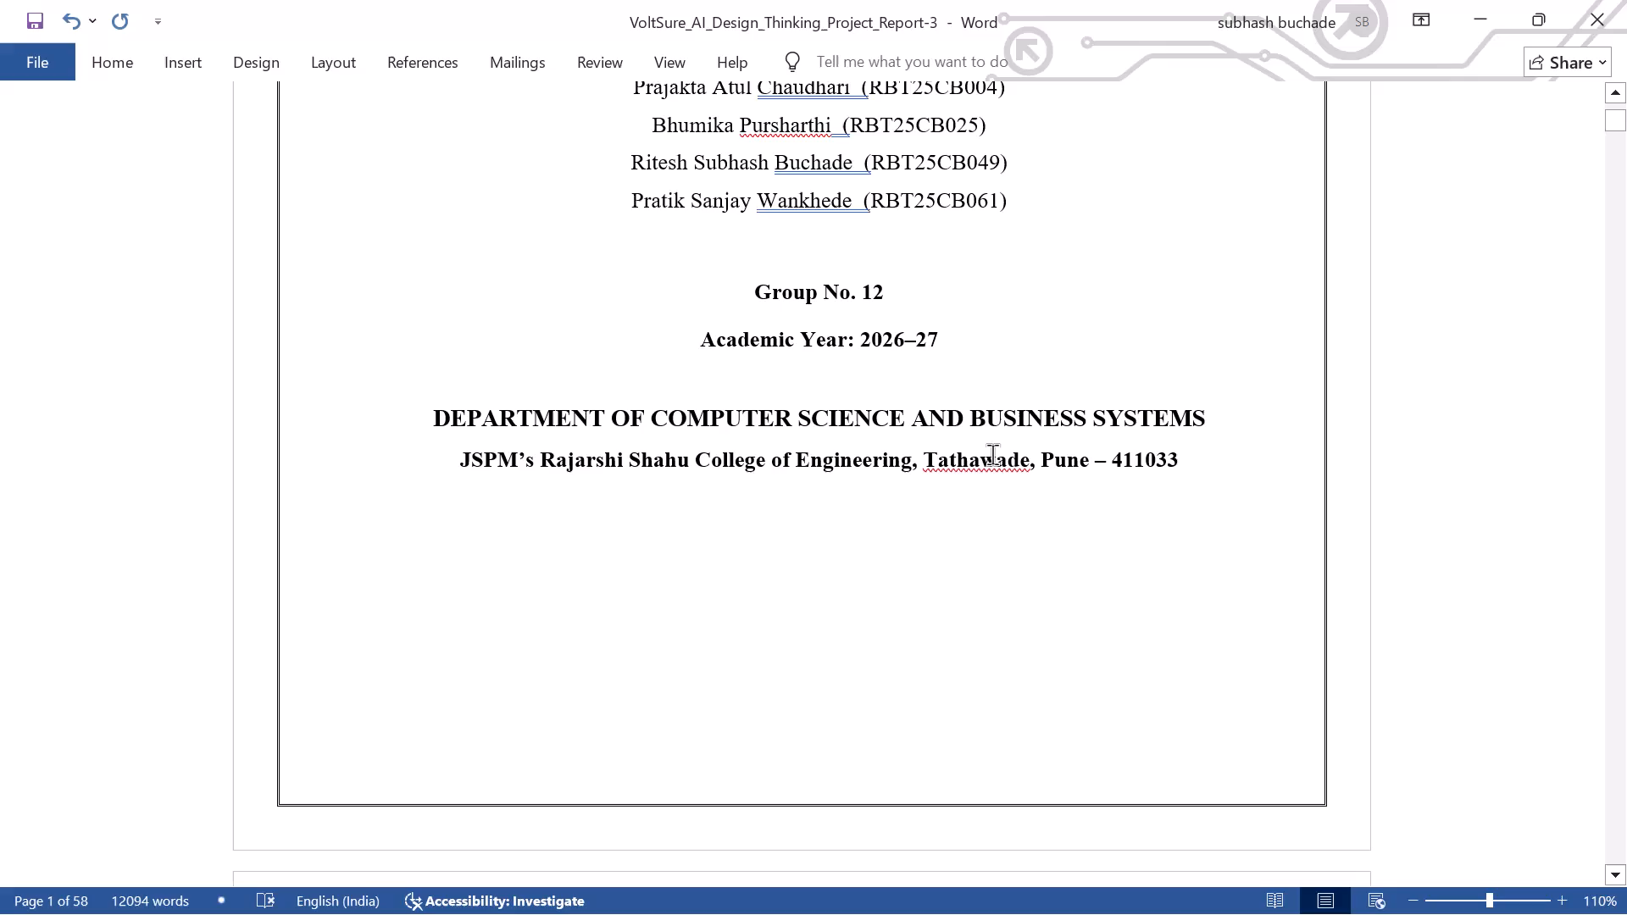
Look through the report's front matter from the cover page to the Index, and return to the cover page.
scroll(992, 454, up, 9)
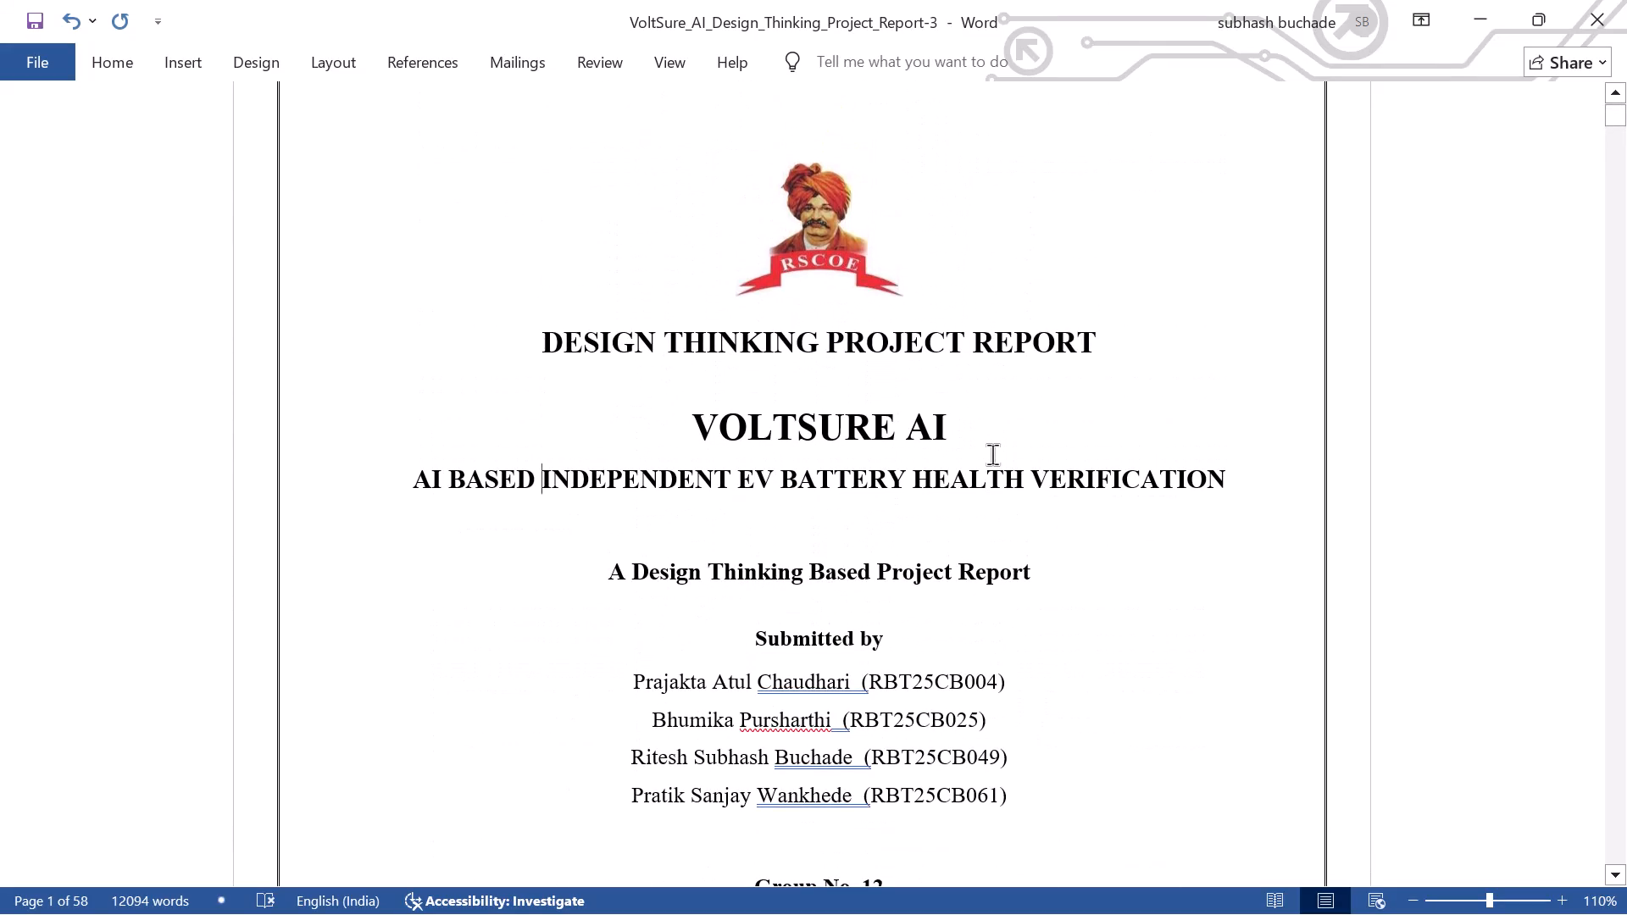
scroll(992, 496, down, 19)
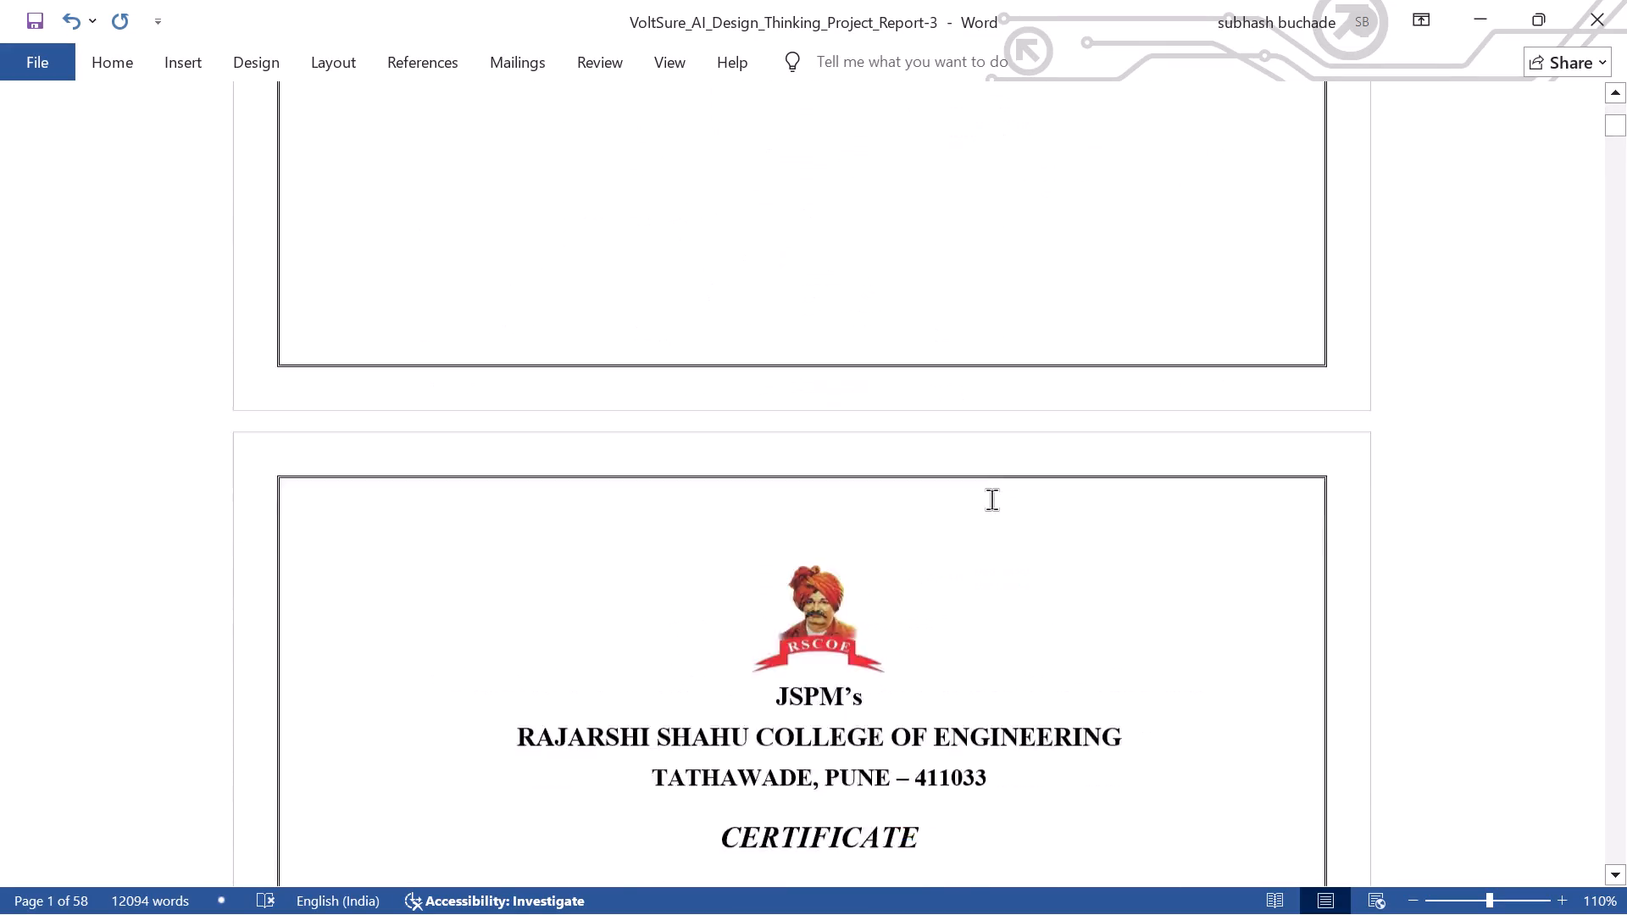
scroll(991, 499, down, 20)
scroll(991, 499, down, 7)
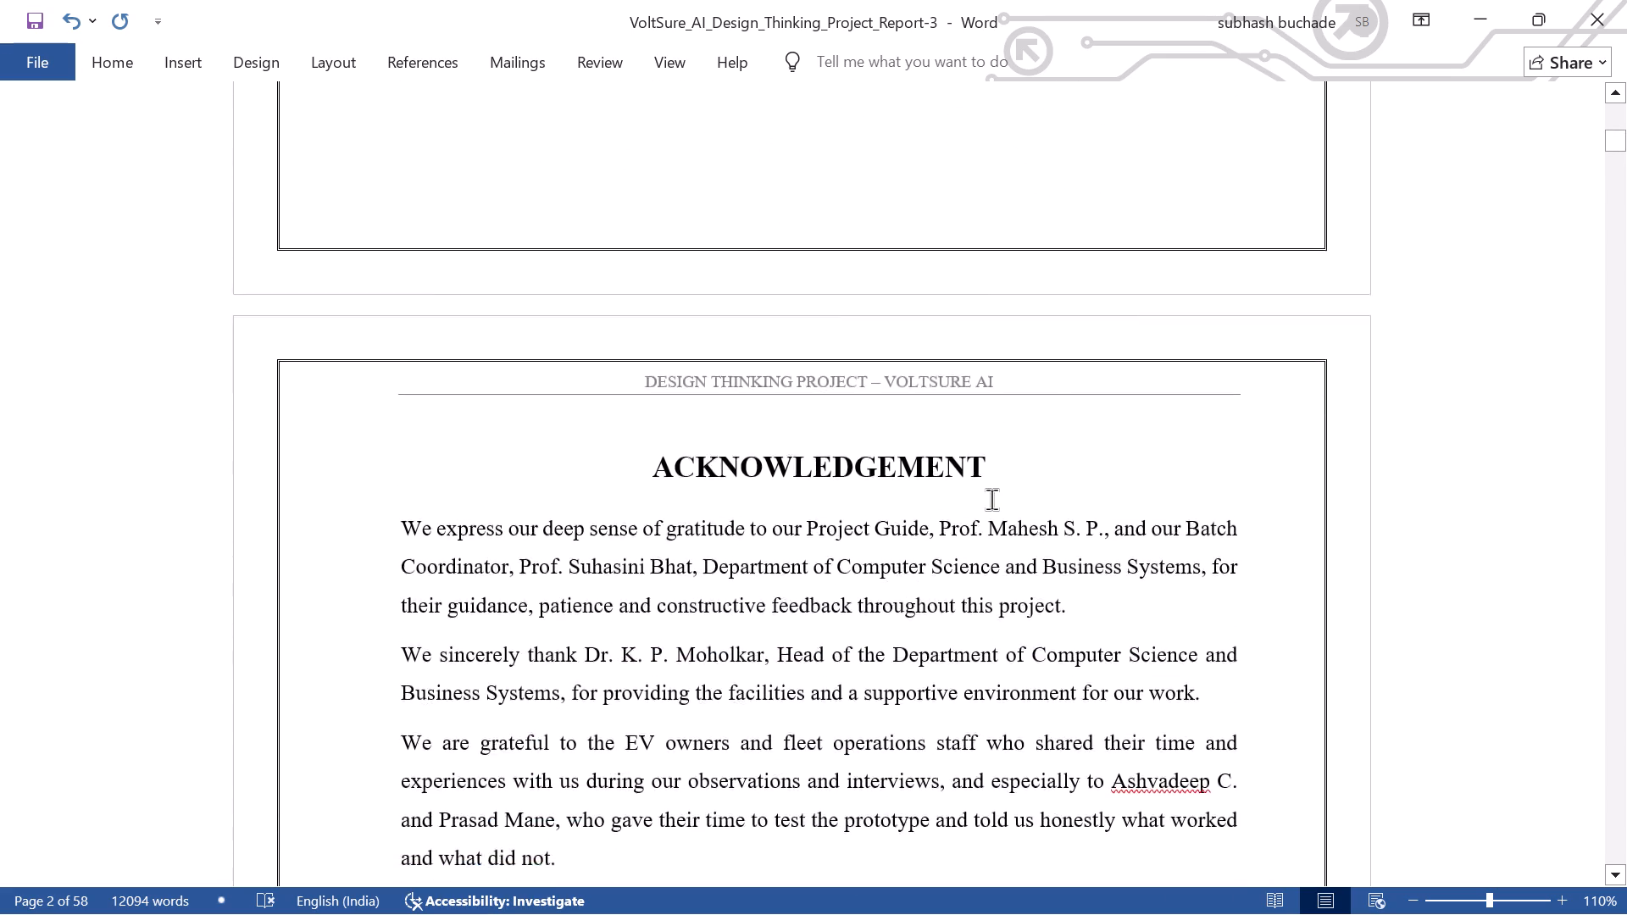
scroll(991, 499, down, 14)
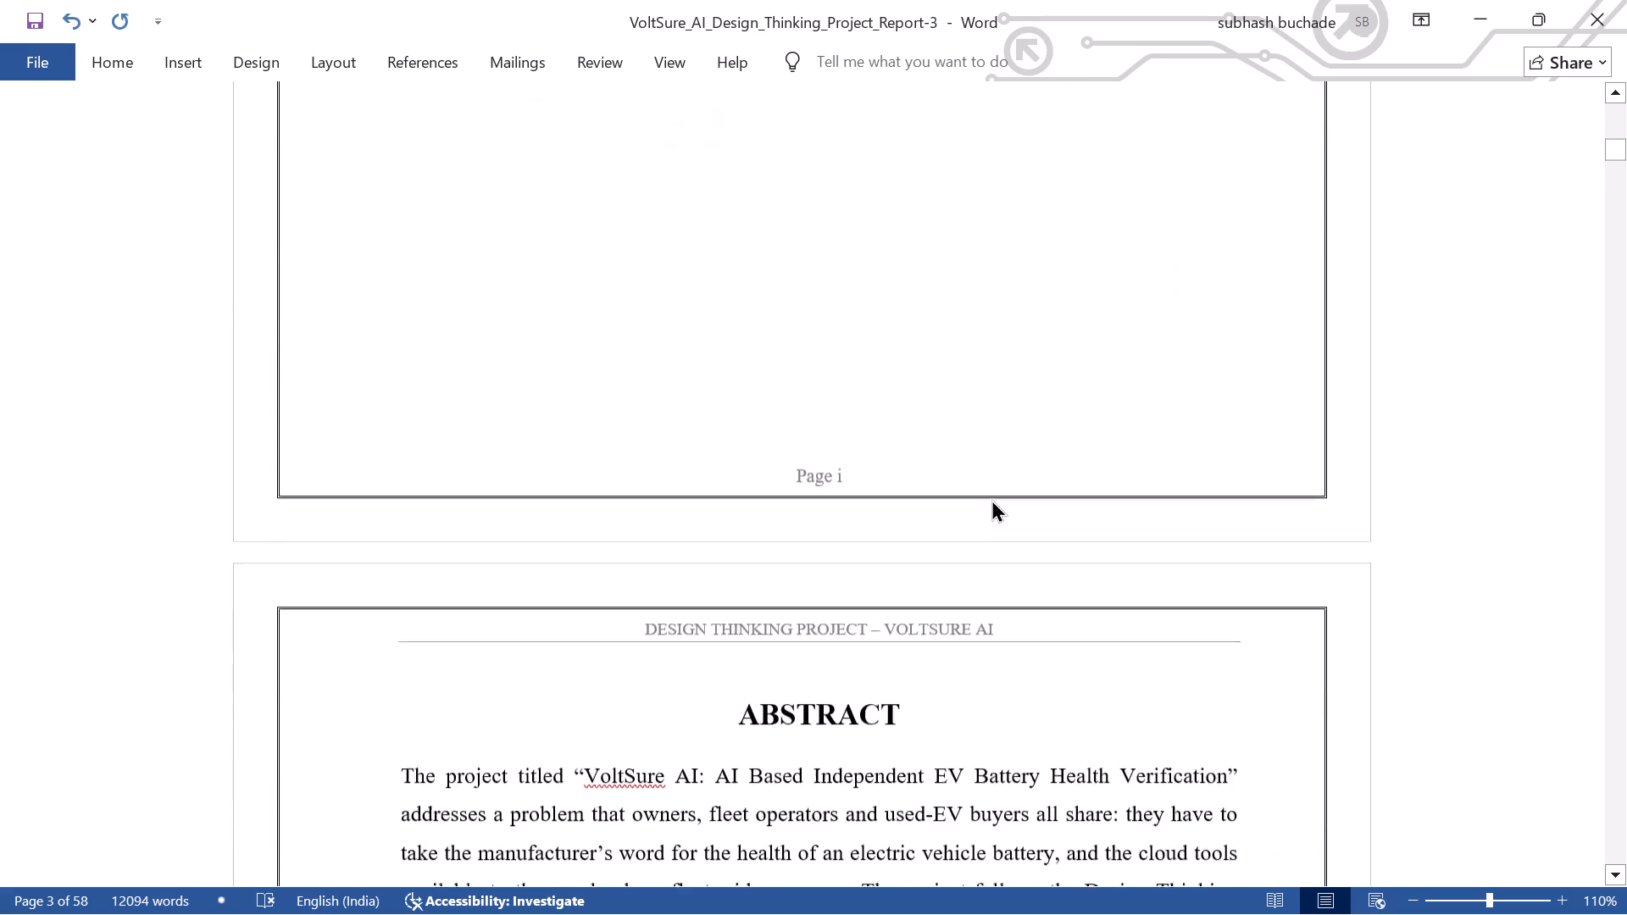
scroll(991, 499, down, 19)
scroll(991, 501, down, 4)
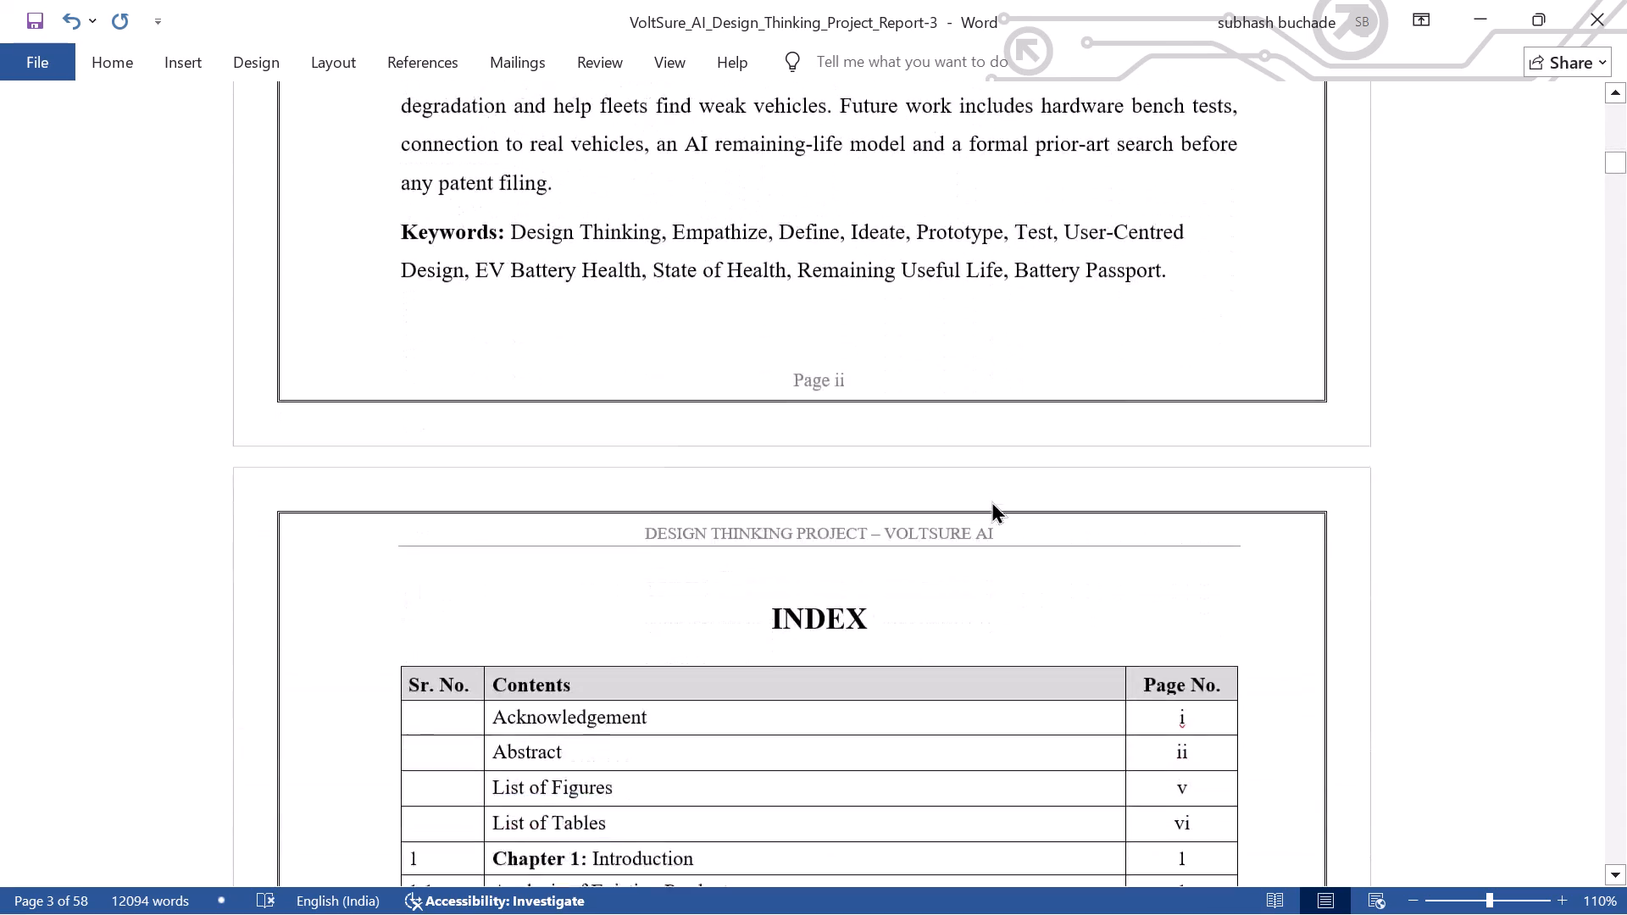
scroll(991, 501, down, 7)
scroll(991, 501, up, 20)
scroll(991, 501, up, 1)
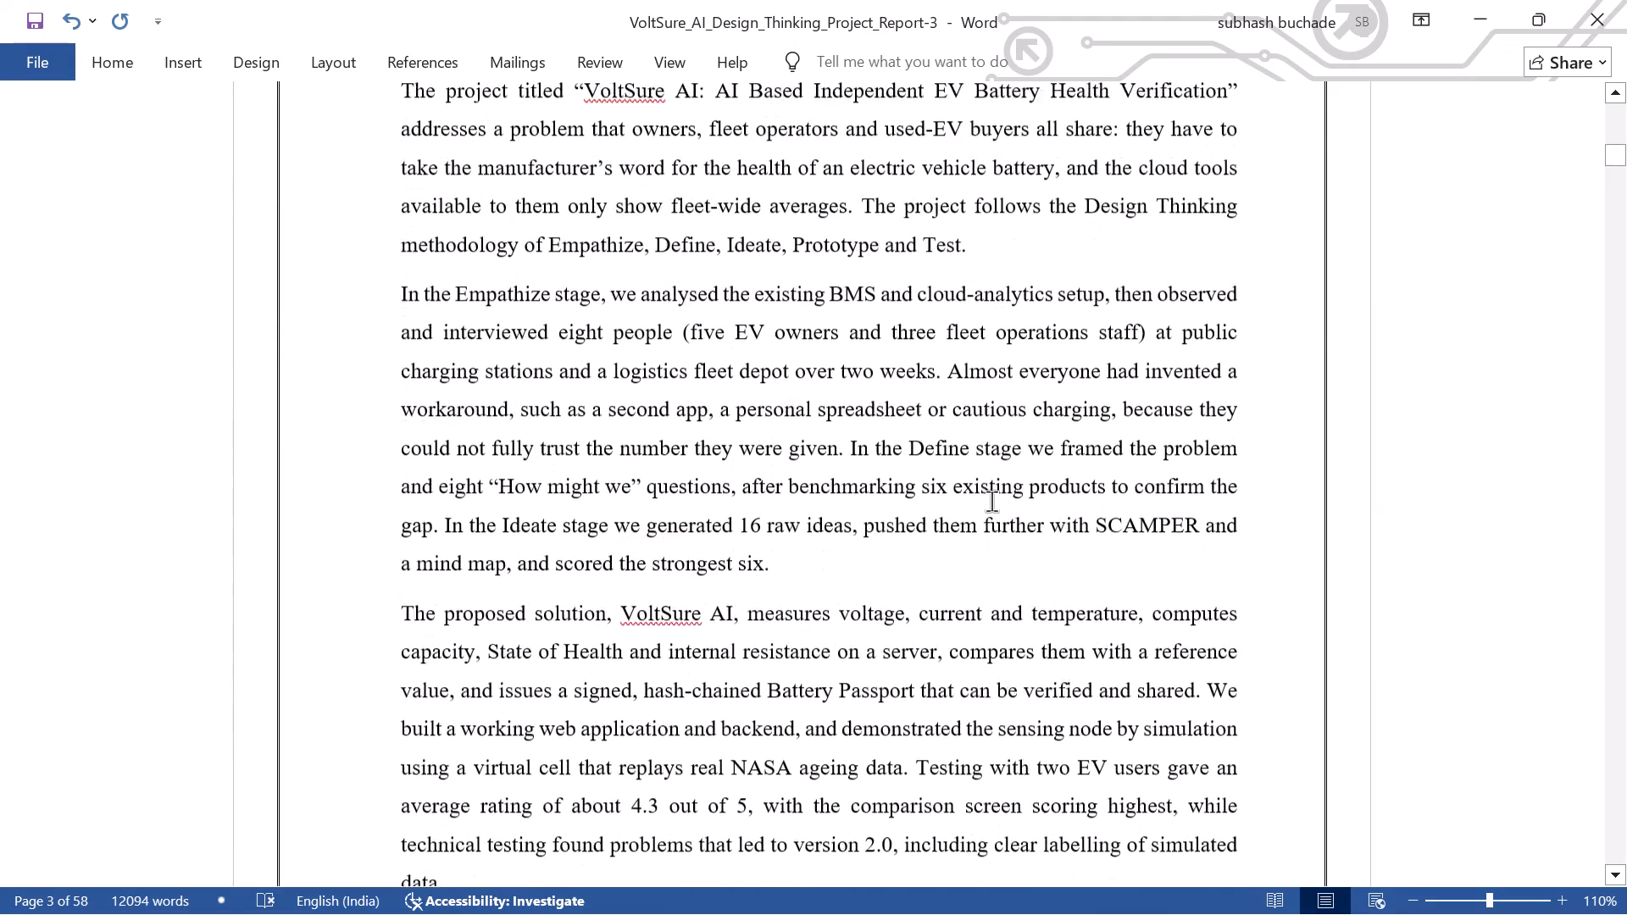
scroll(991, 501, up, 4)
scroll(991, 501, up, 20)
scroll(991, 501, up, 7)
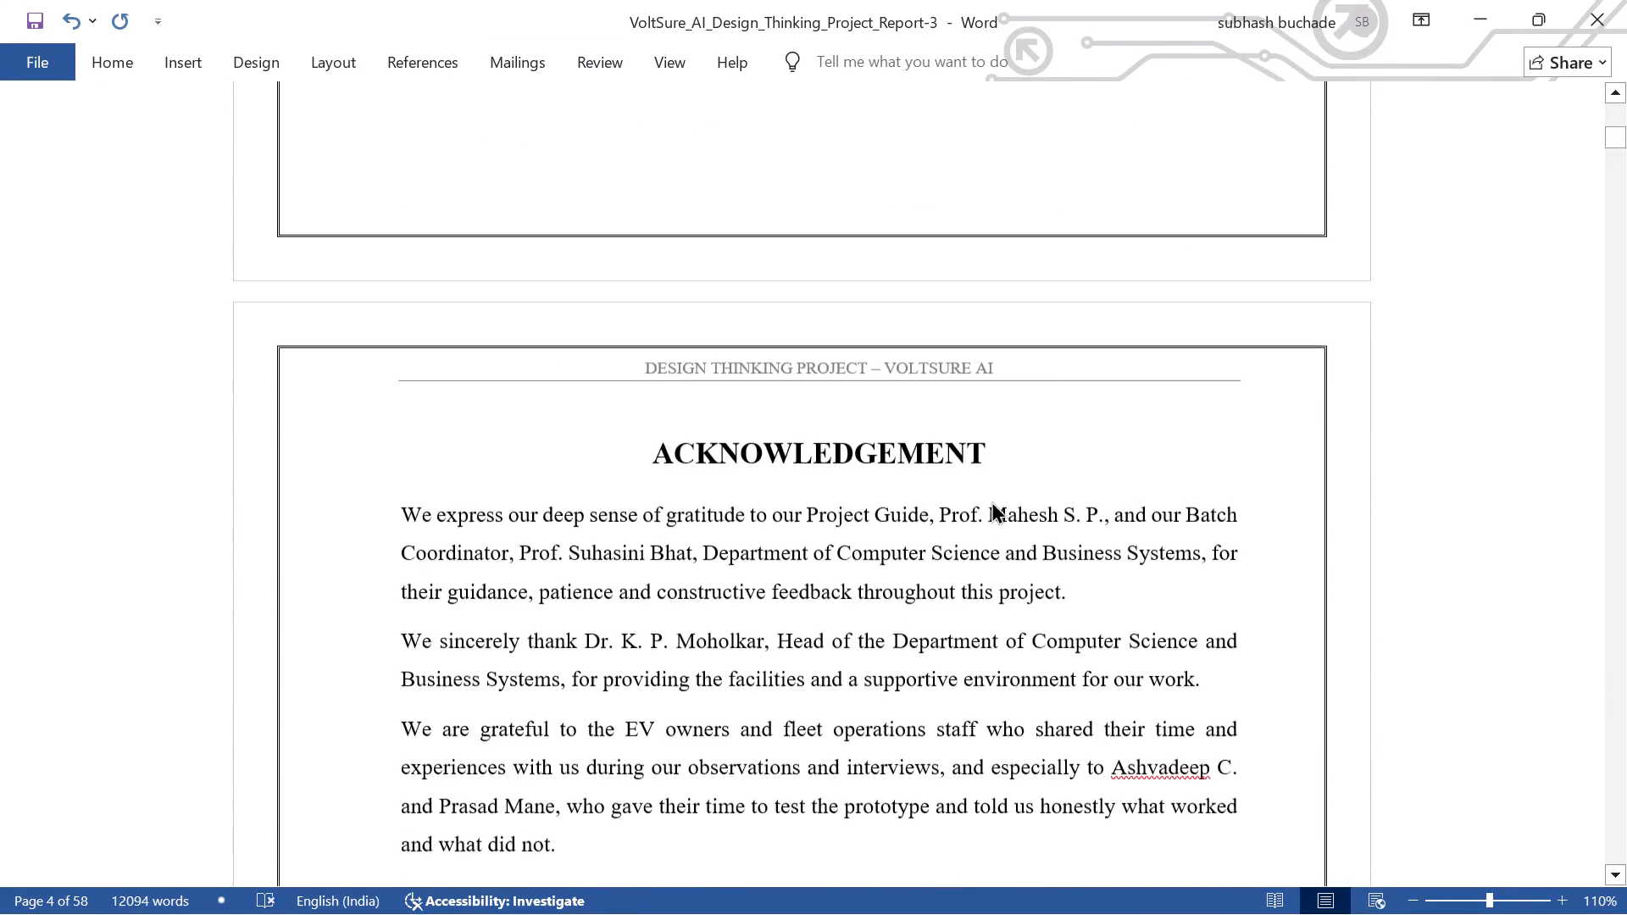
scroll(991, 501, up, 20)
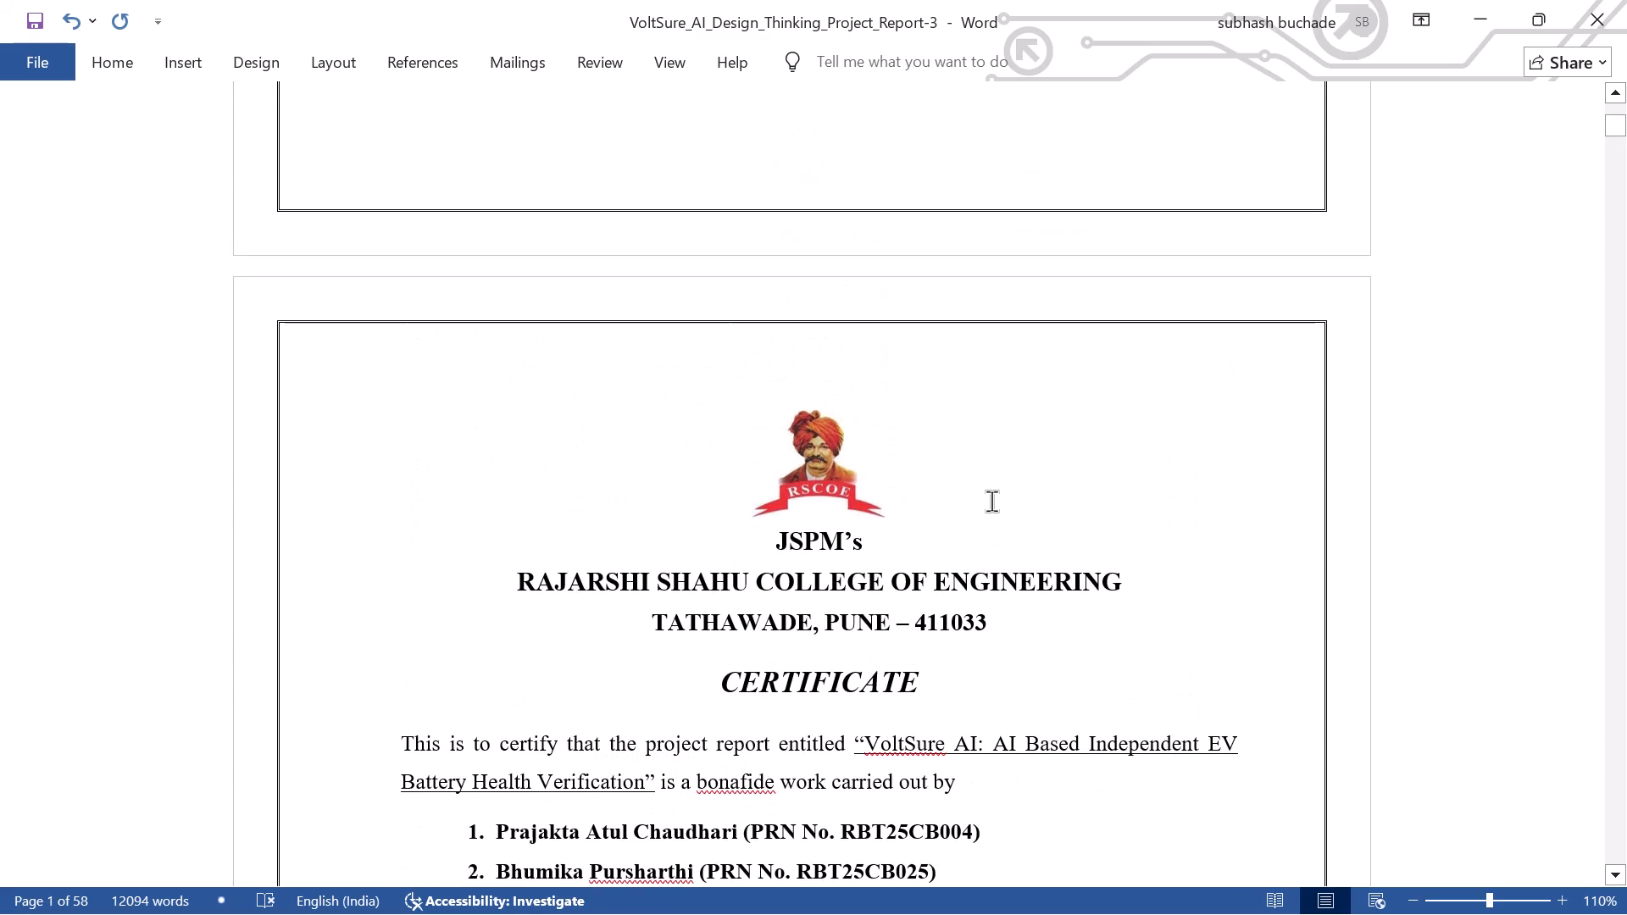
scroll(991, 501, up, 10)
Review the Certificate page's signatories and the Acknowledgement page's text and student list.
scroll(991, 501, down, 5)
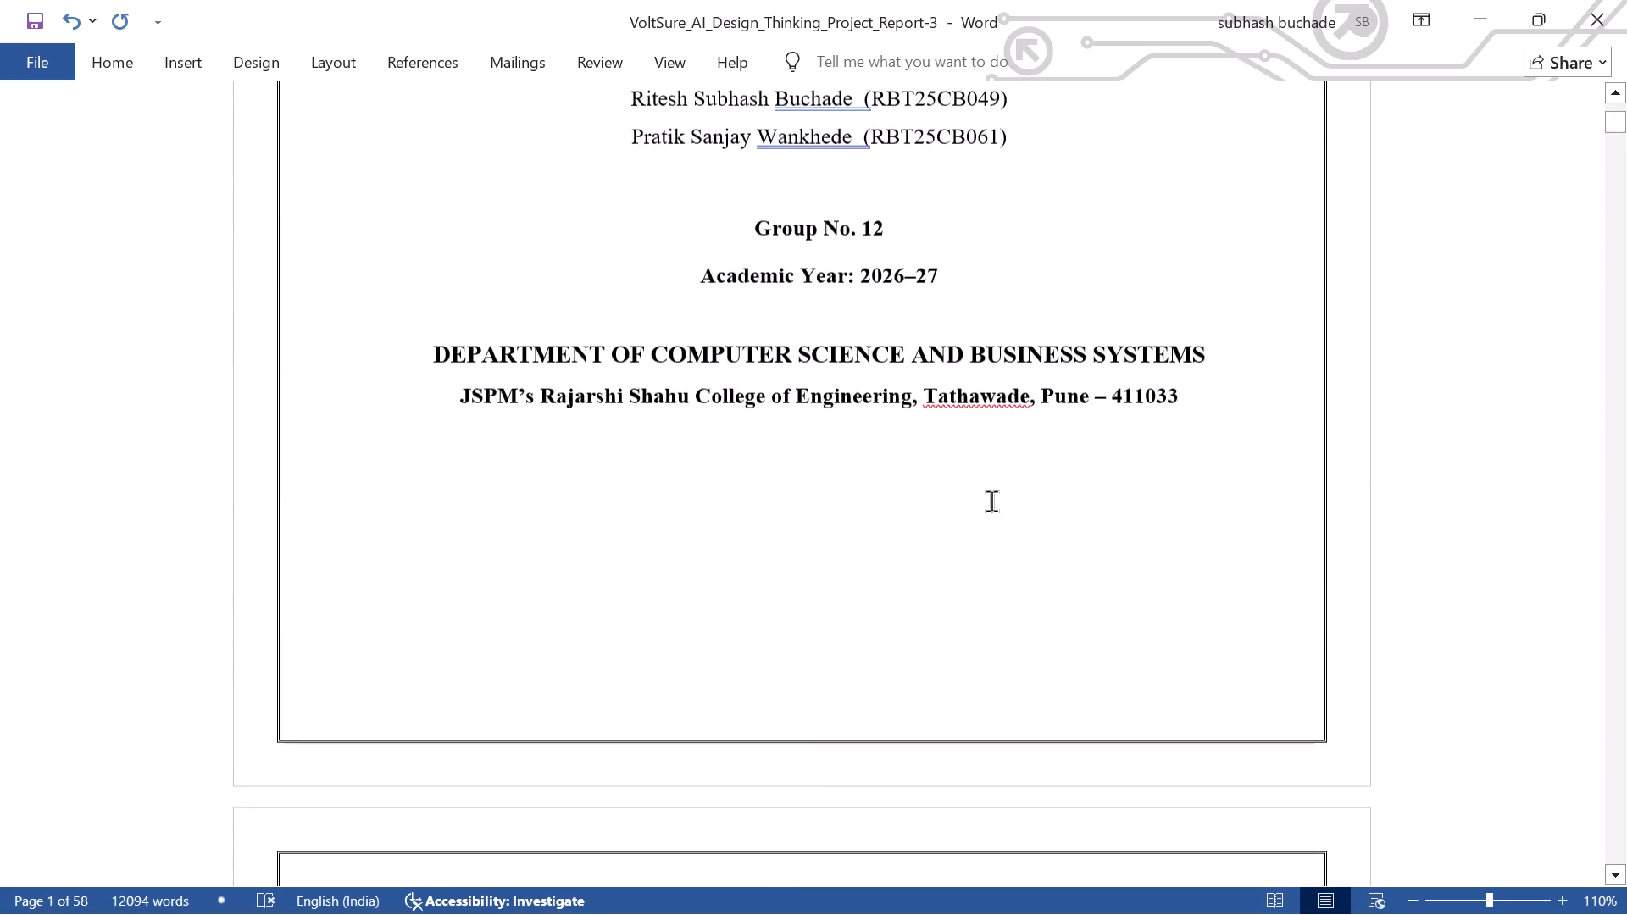
scroll(991, 501, down, 14)
scroll(991, 507, down, 7)
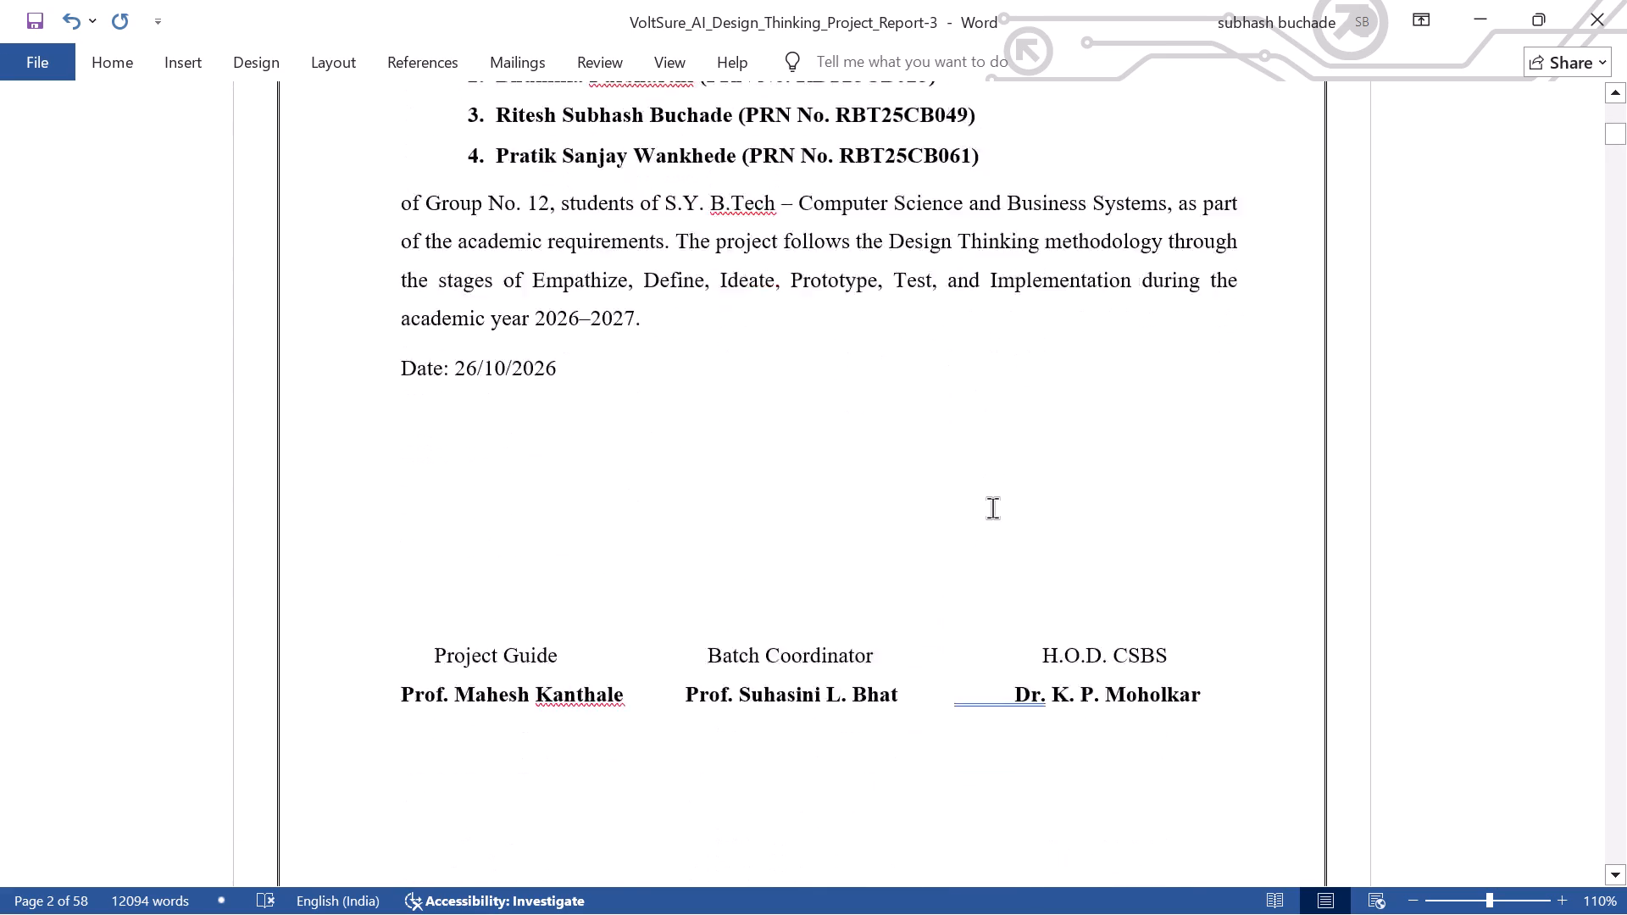
scroll(992, 507, down, 11)
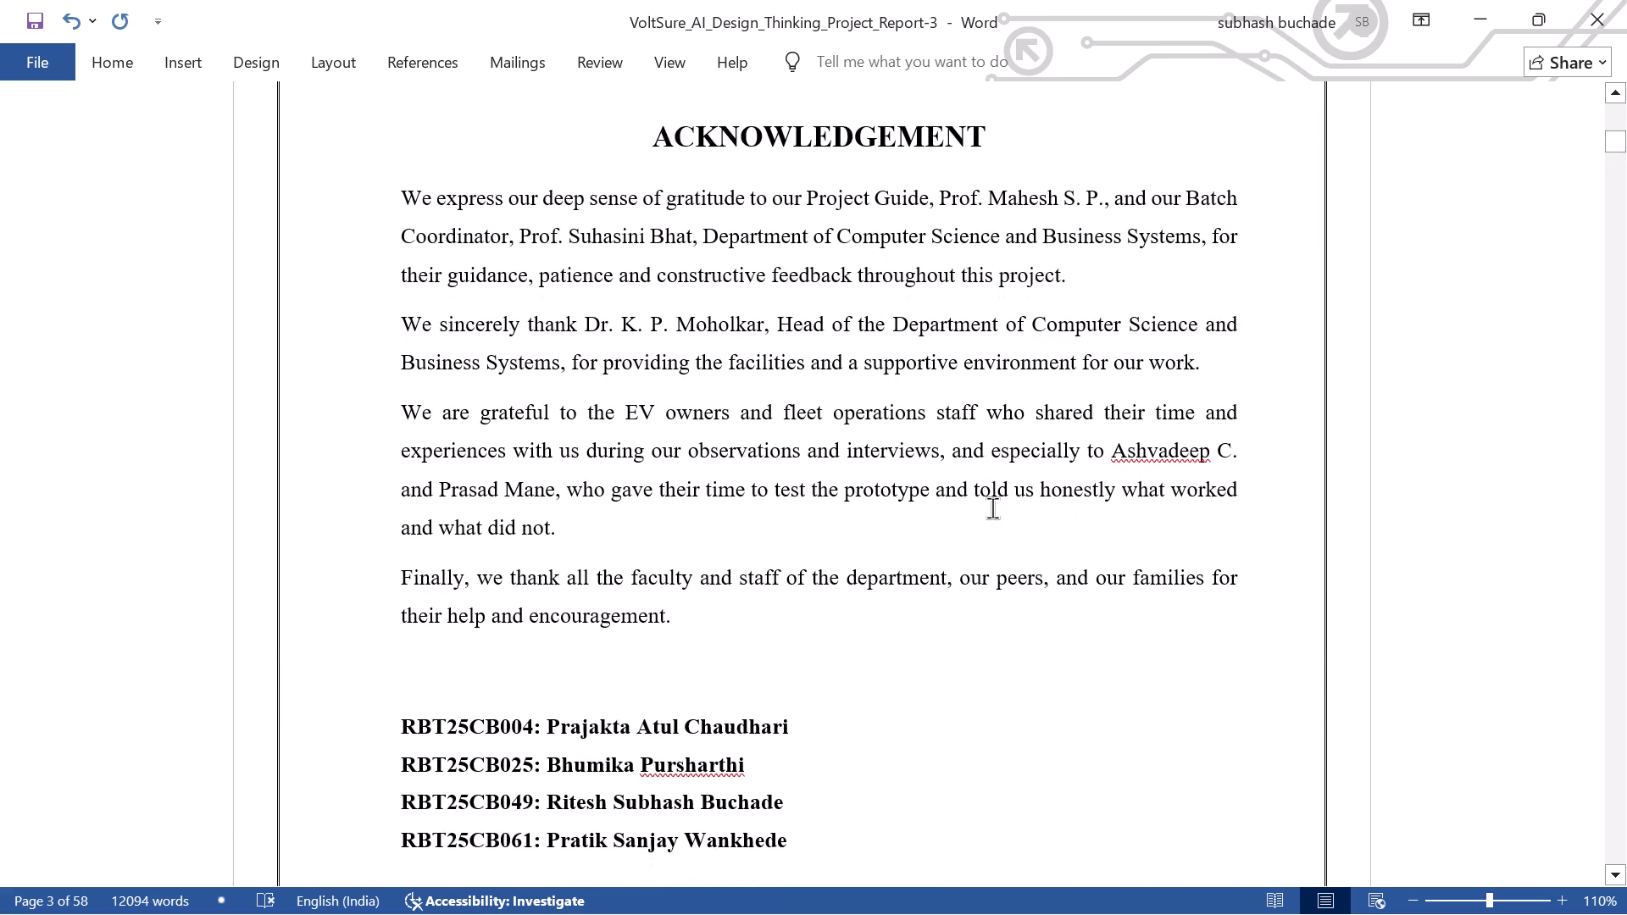
scroll(989, 580, down, 10)
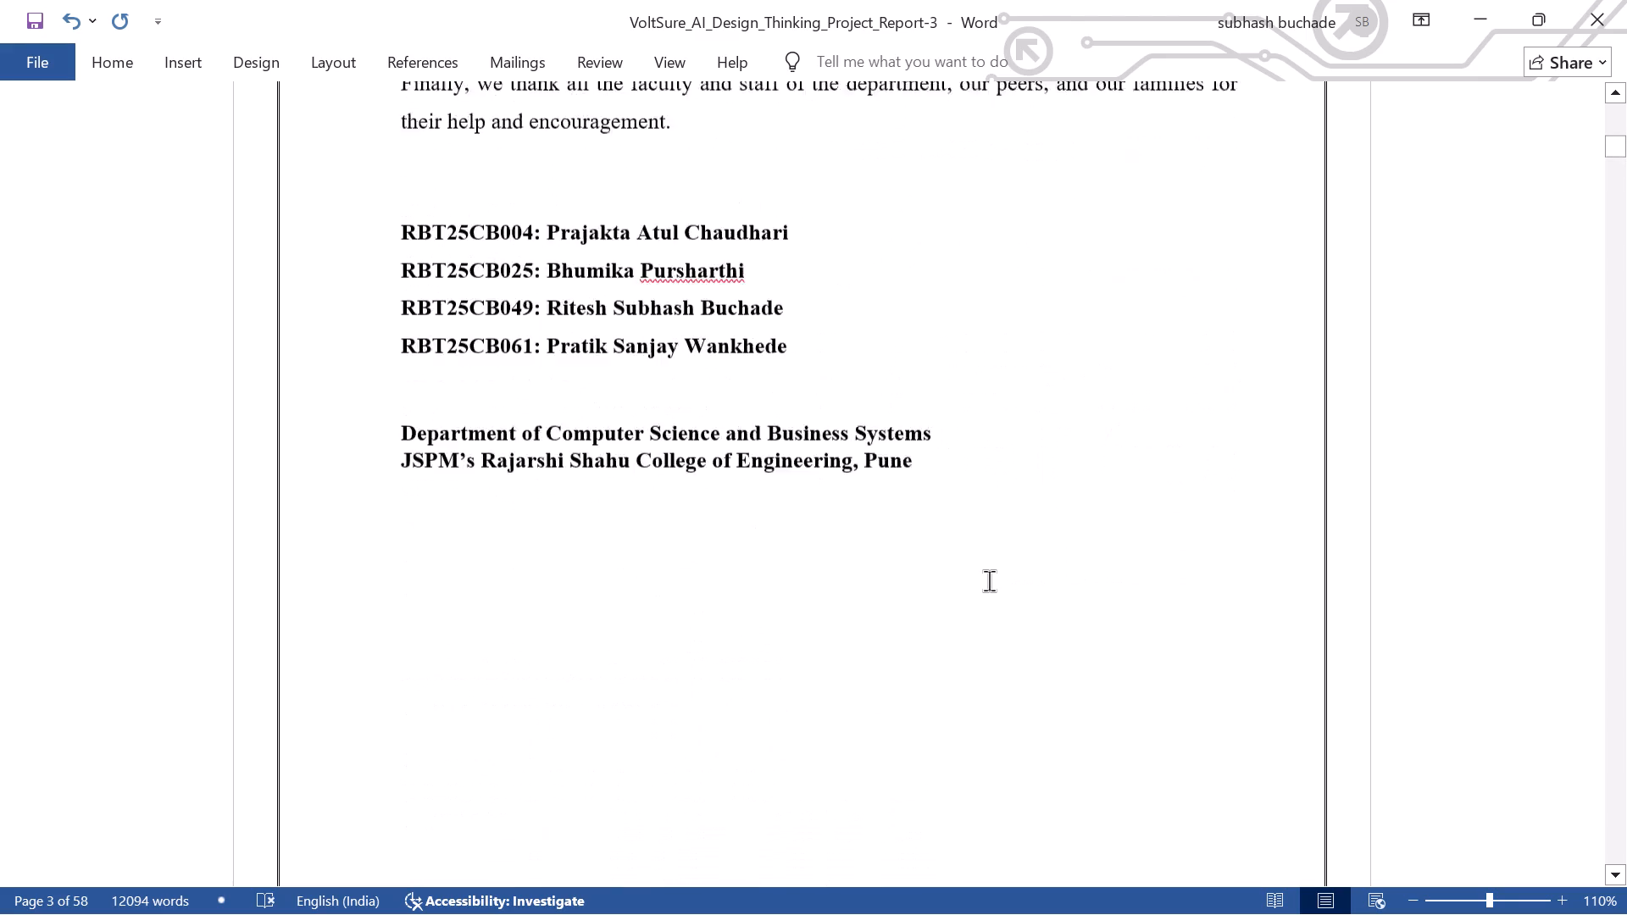
scroll(989, 580, up, 7)
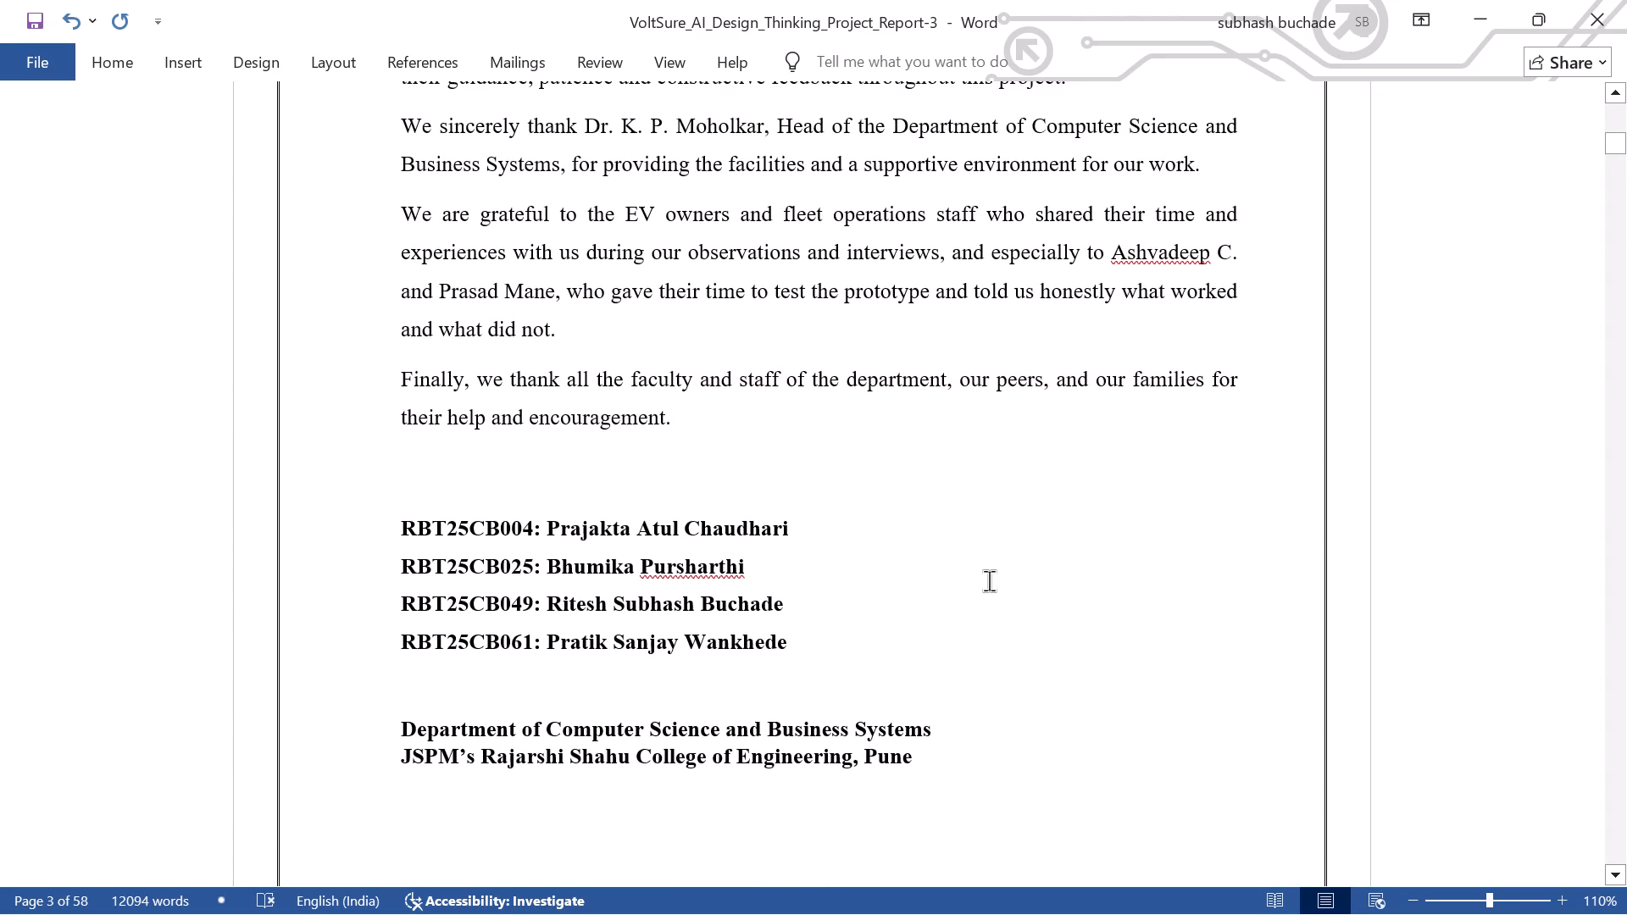
scroll(989, 580, up, 2)
scroll(989, 580, down, 2)
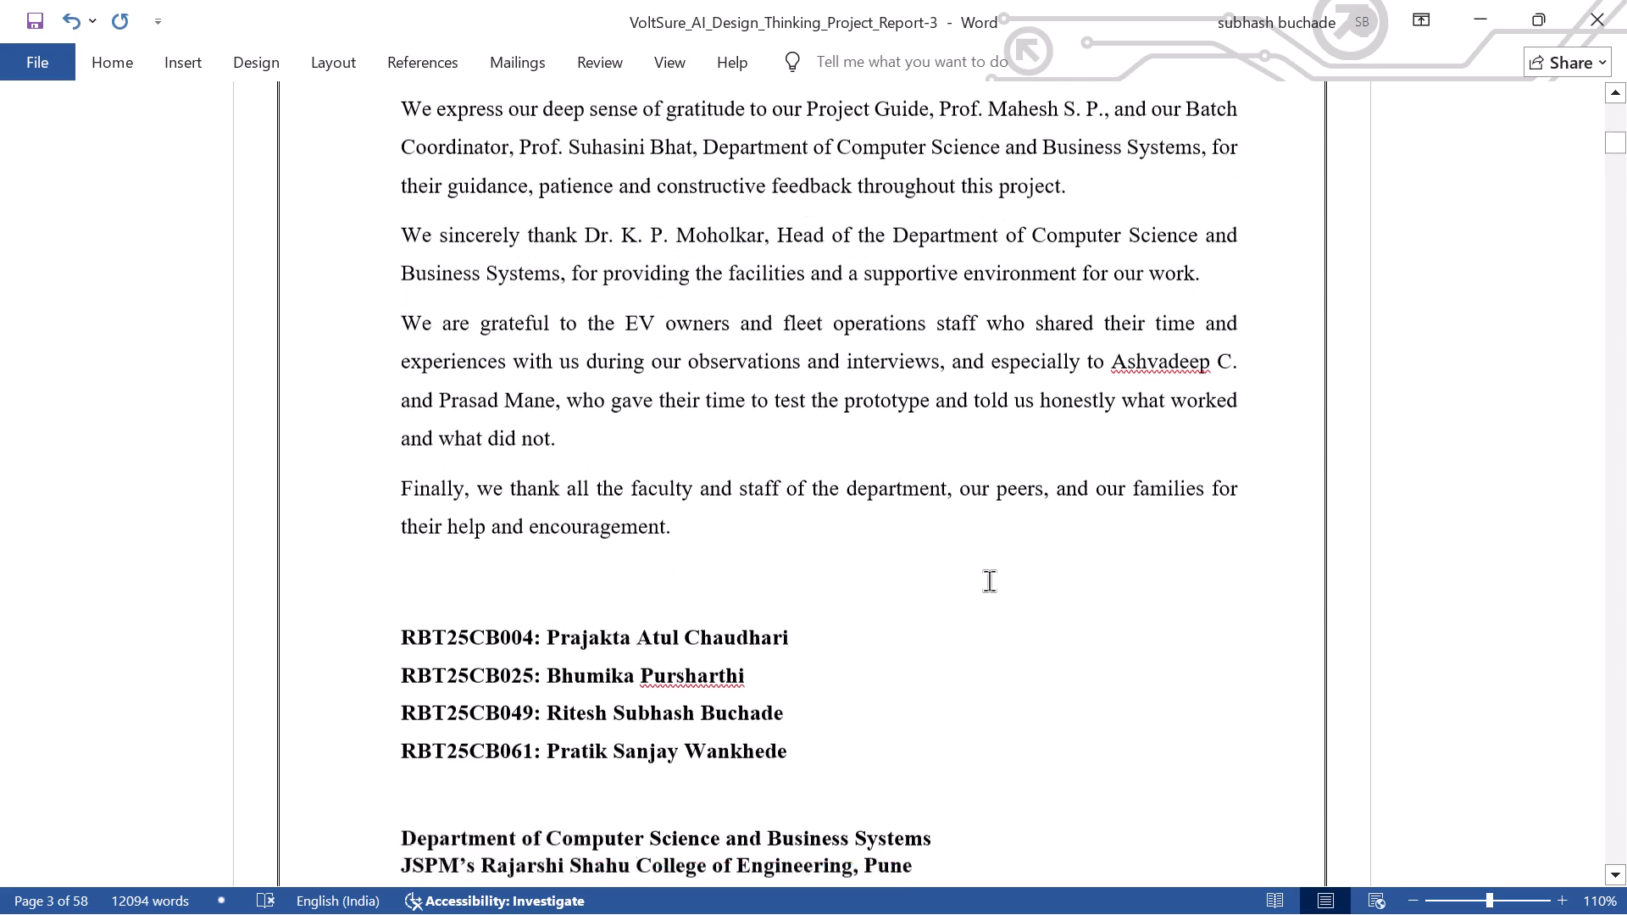
scroll(989, 580, down, 20)
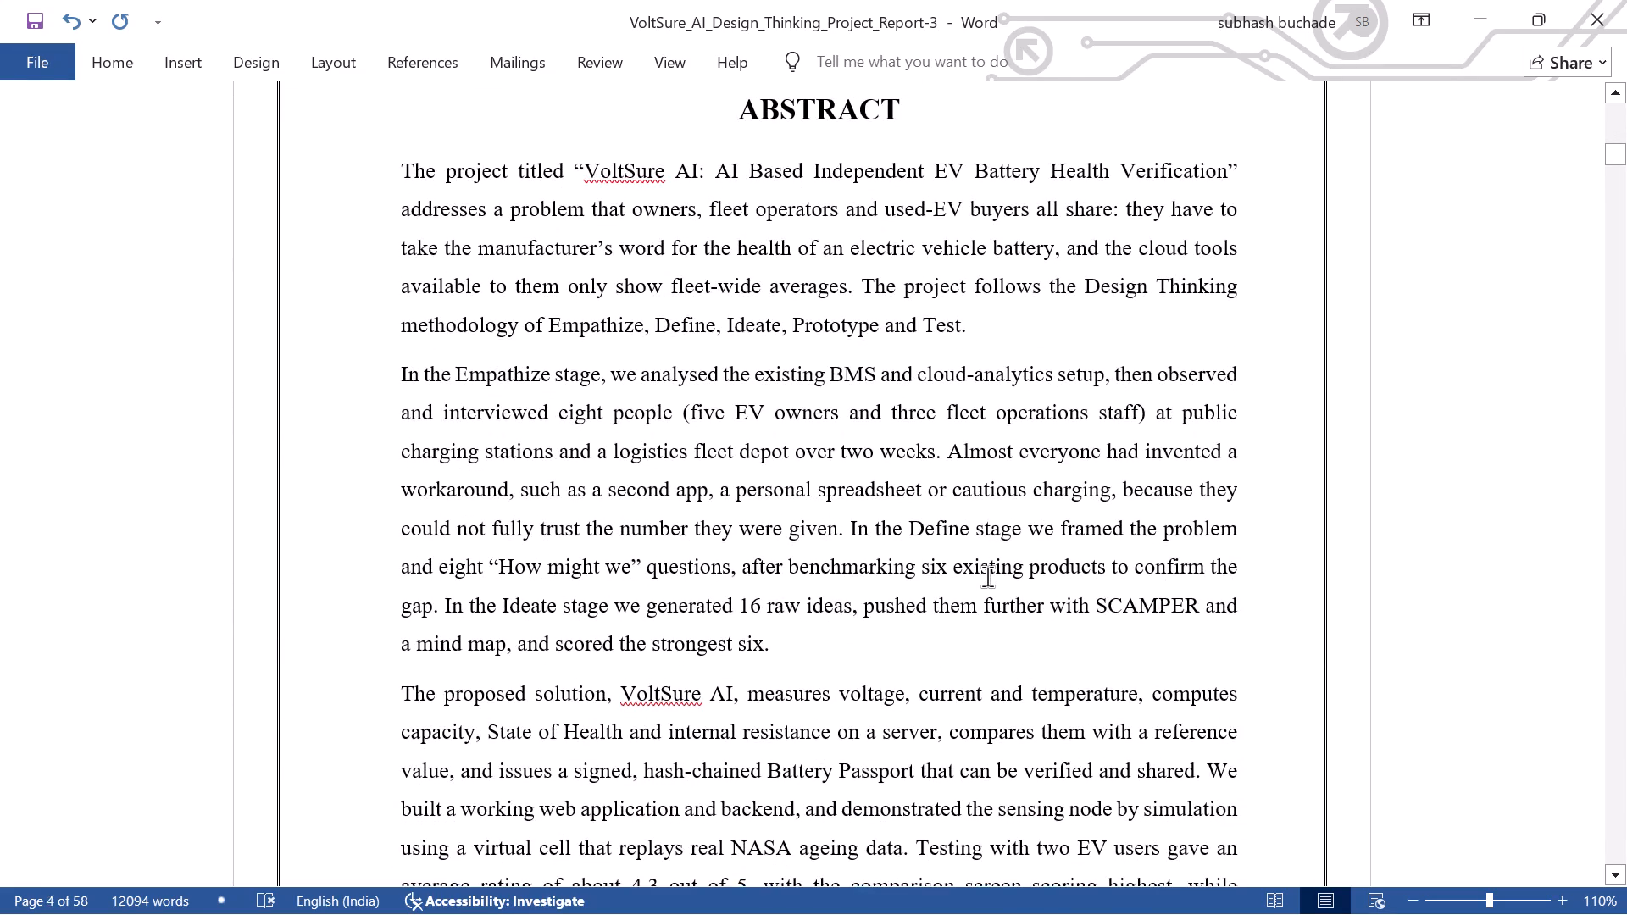
scroll(987, 576, up, 20)
scroll(987, 576, up, 3)
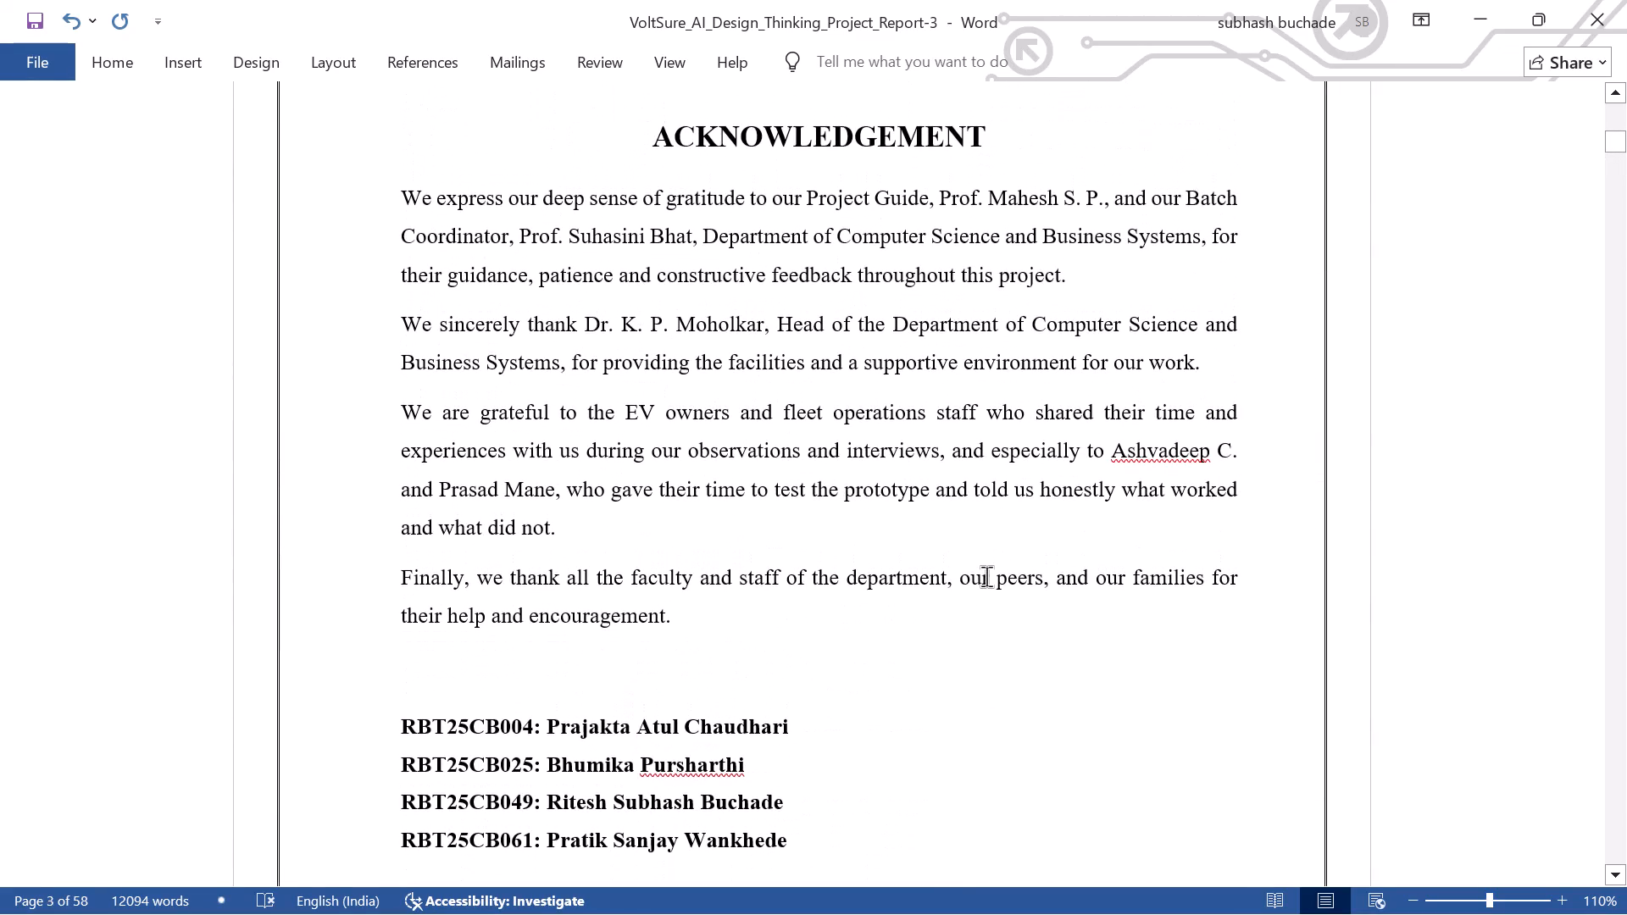
Review the Abstract, Index, List of Figures and List of Tables pages up to the start of Chapter 1.
scroll(986, 576, down, 4)
scroll(987, 660, down, 13)
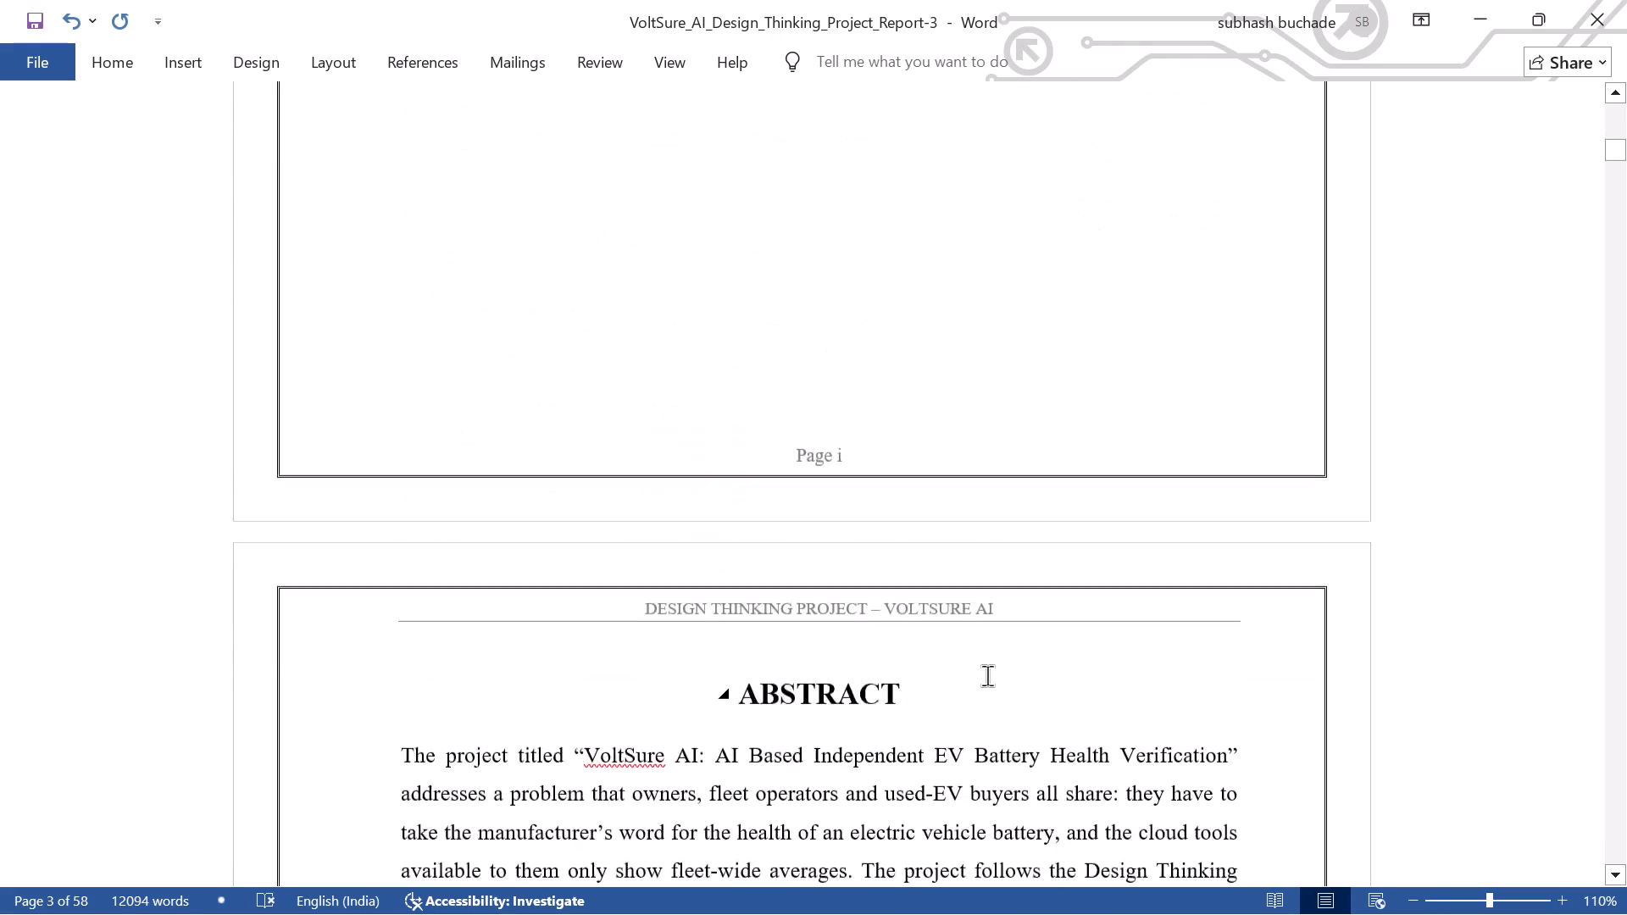
scroll(987, 675, down, 13)
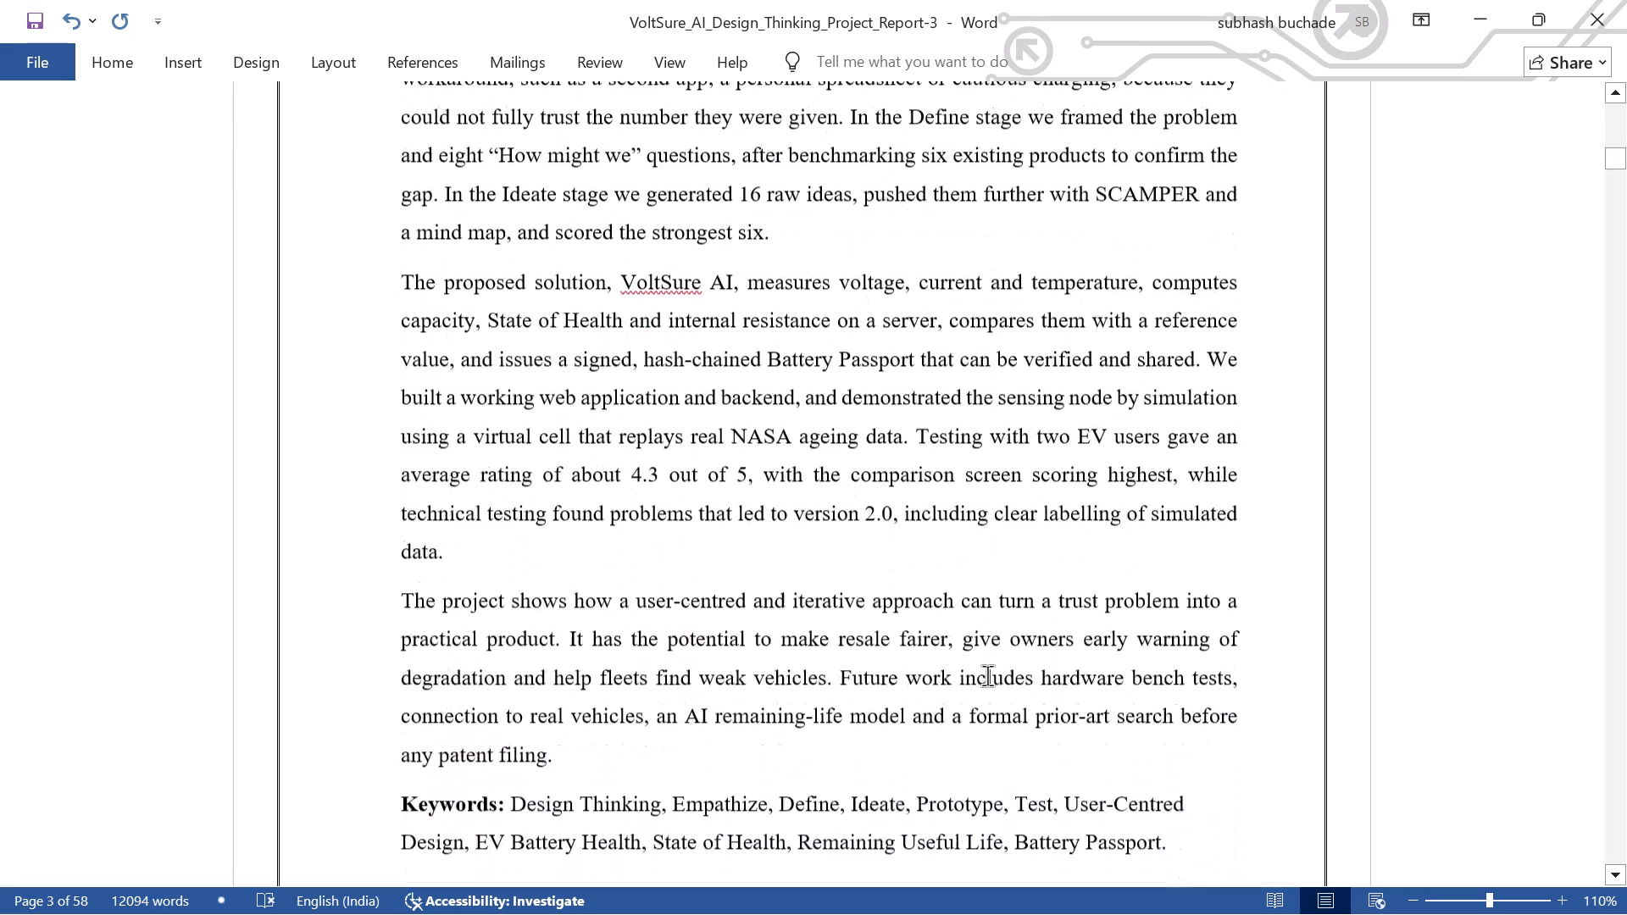
scroll(987, 675, down, 18)
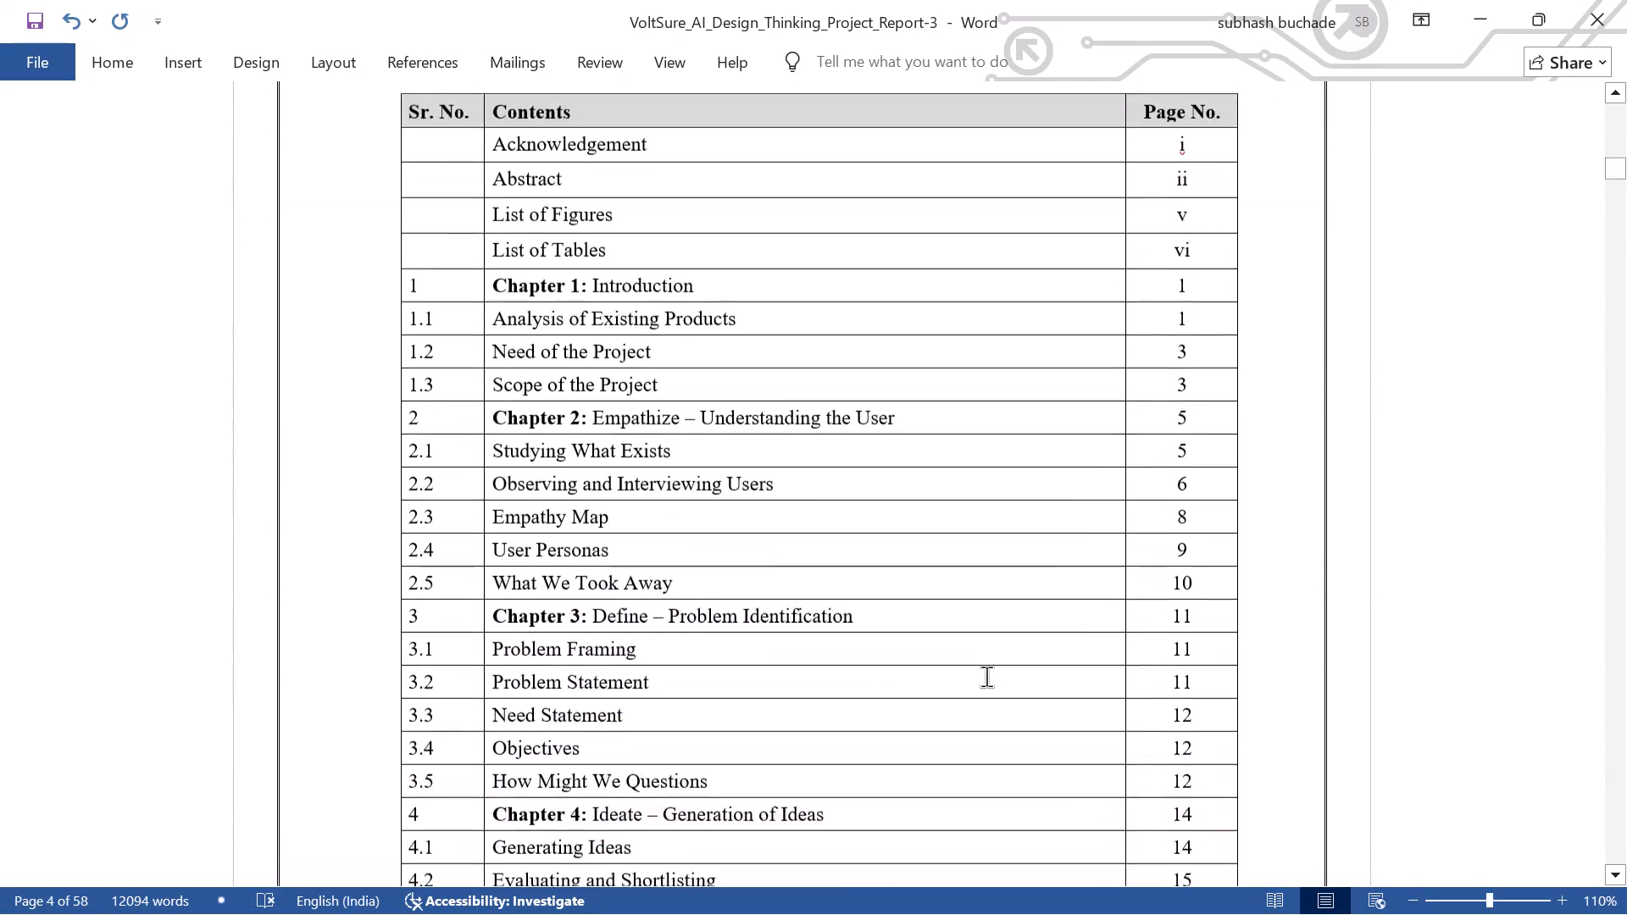
scroll(986, 676, down, 20)
scroll(986, 676, down, 11)
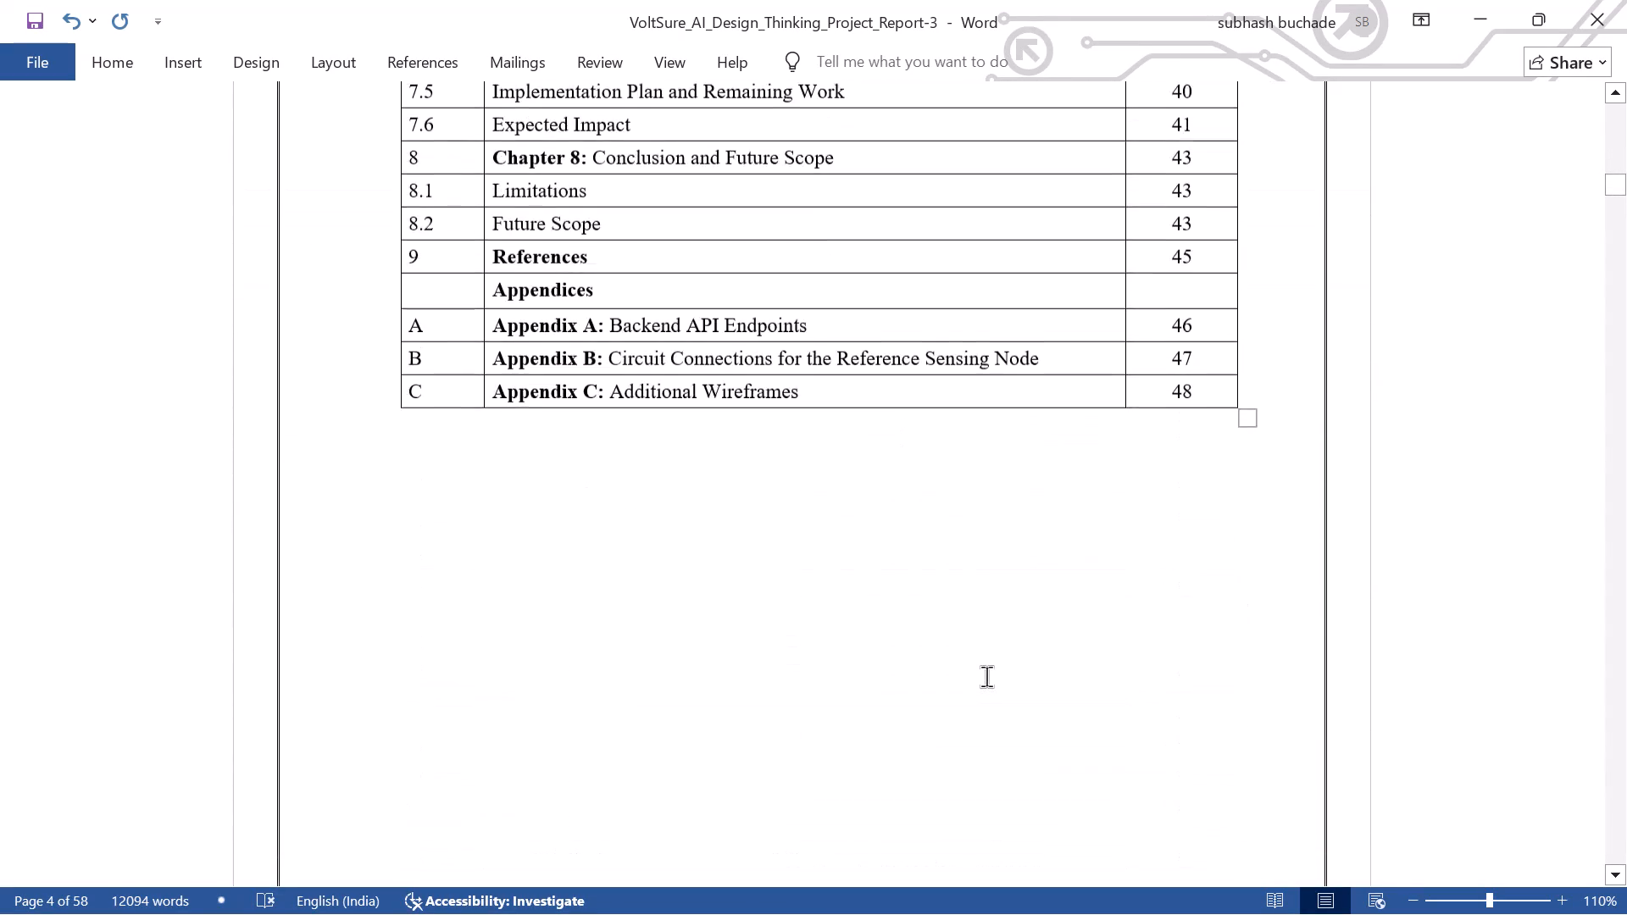
scroll(986, 676, down, 7)
scroll(986, 676, down, 20)
scroll(986, 676, down, 5)
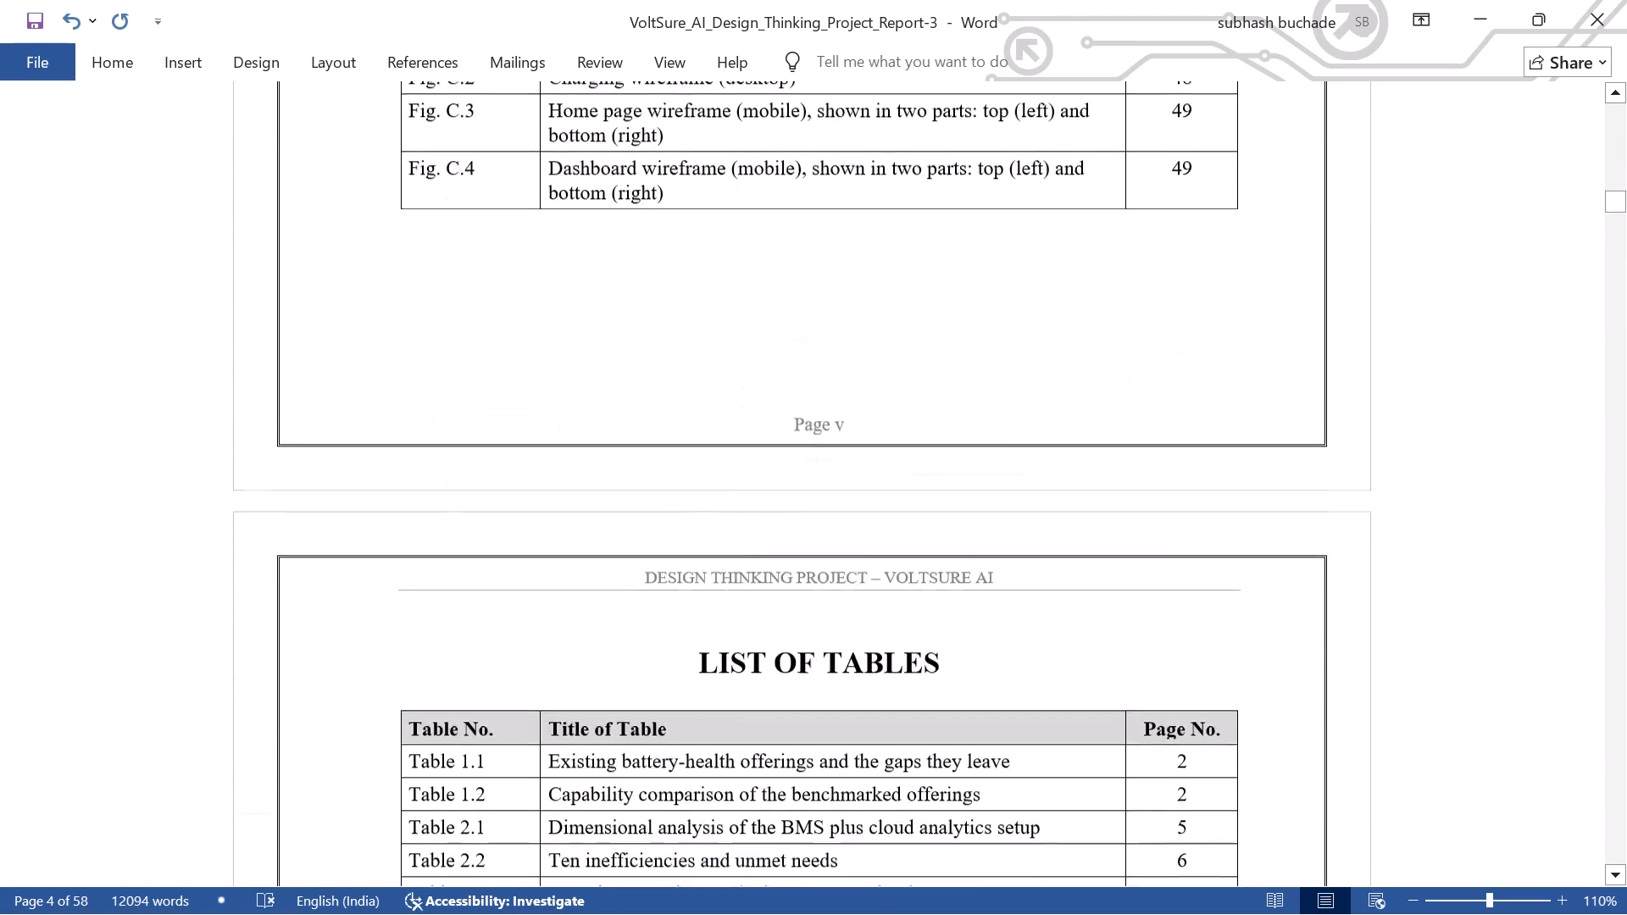
scroll(986, 678, down, 20)
scroll(986, 678, down, 20)
scroll(986, 678, down, 3)
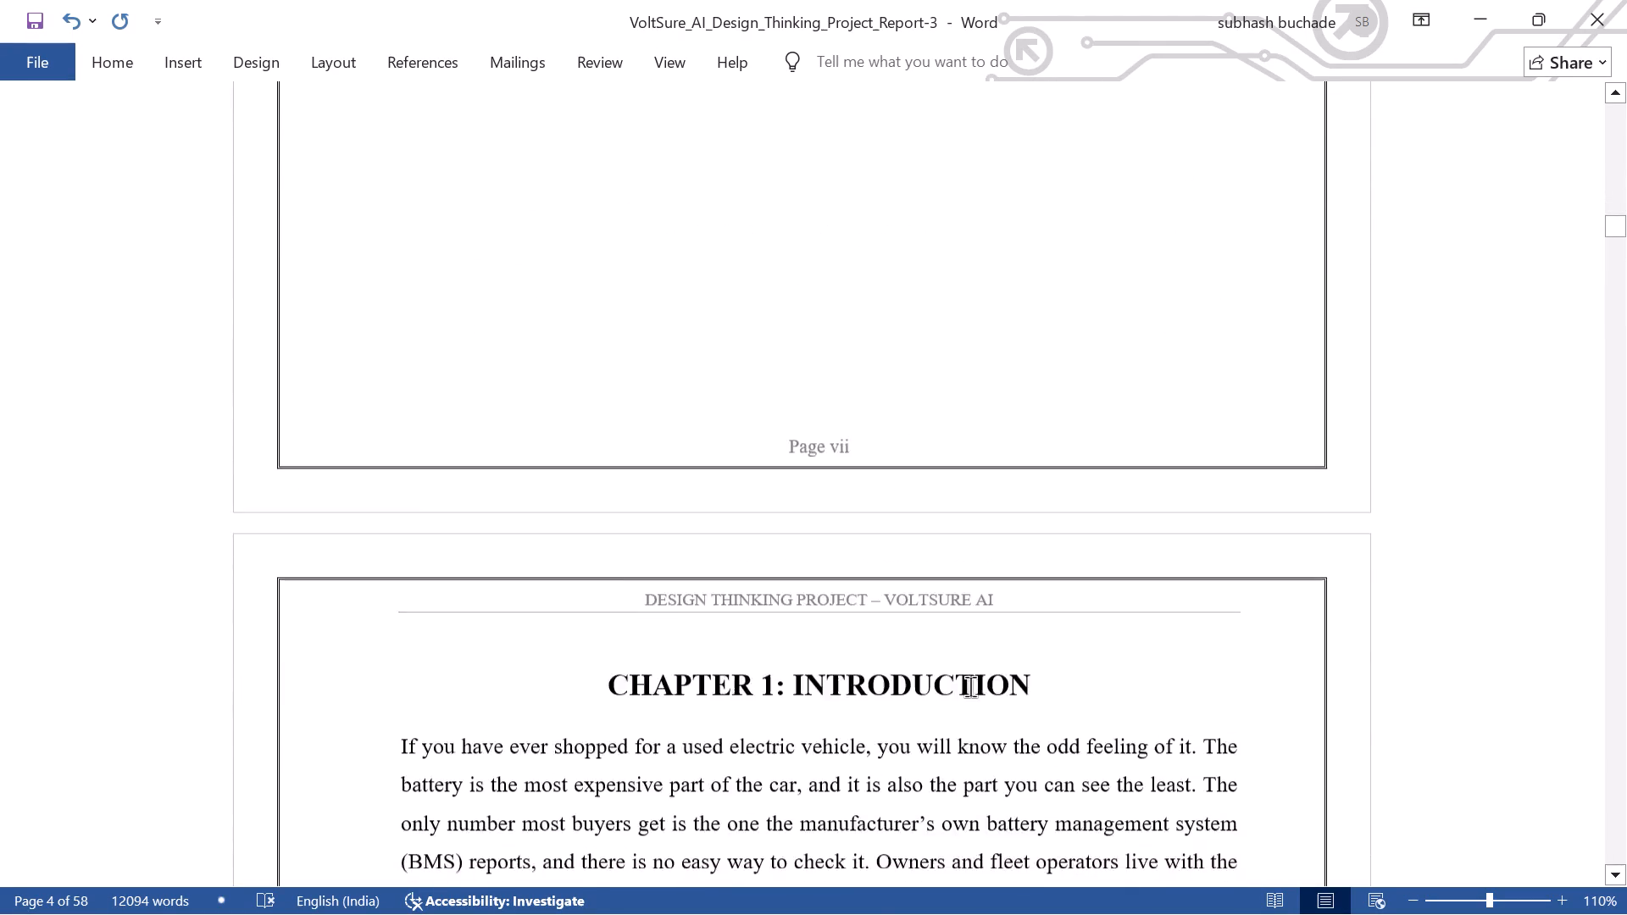
Examine Chapter 1's introduction and Tables 1.1 and 1.2, and return to the cover page.
scroll(970, 686, down, 7)
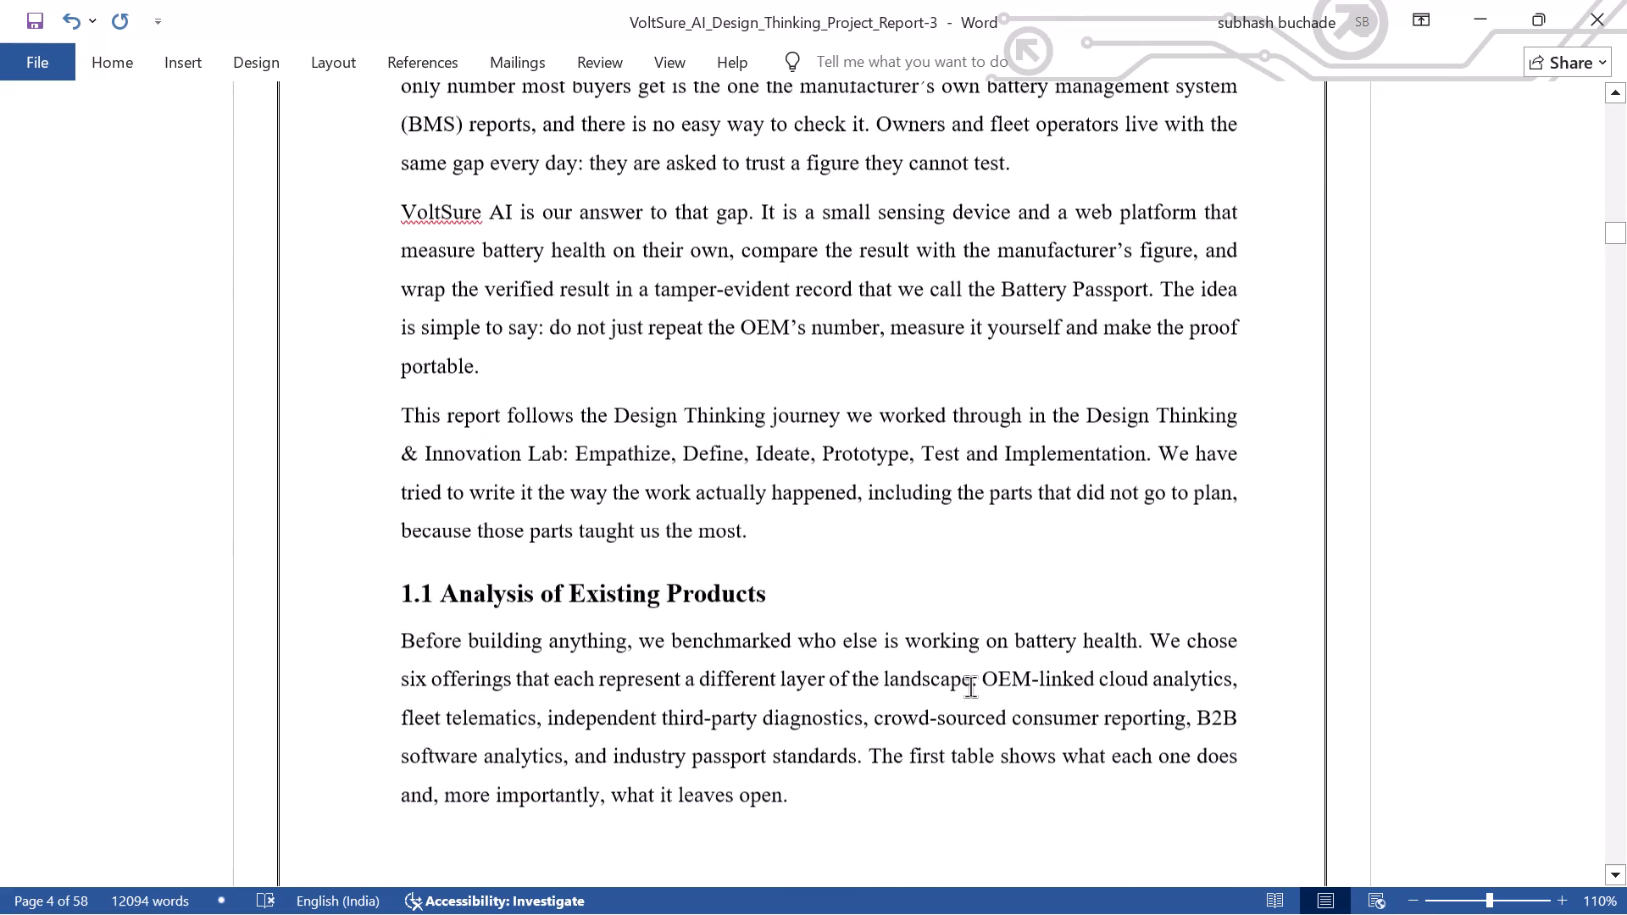
scroll(970, 686, down, 10)
scroll(970, 686, up, 6)
scroll(970, 686, down, 9)
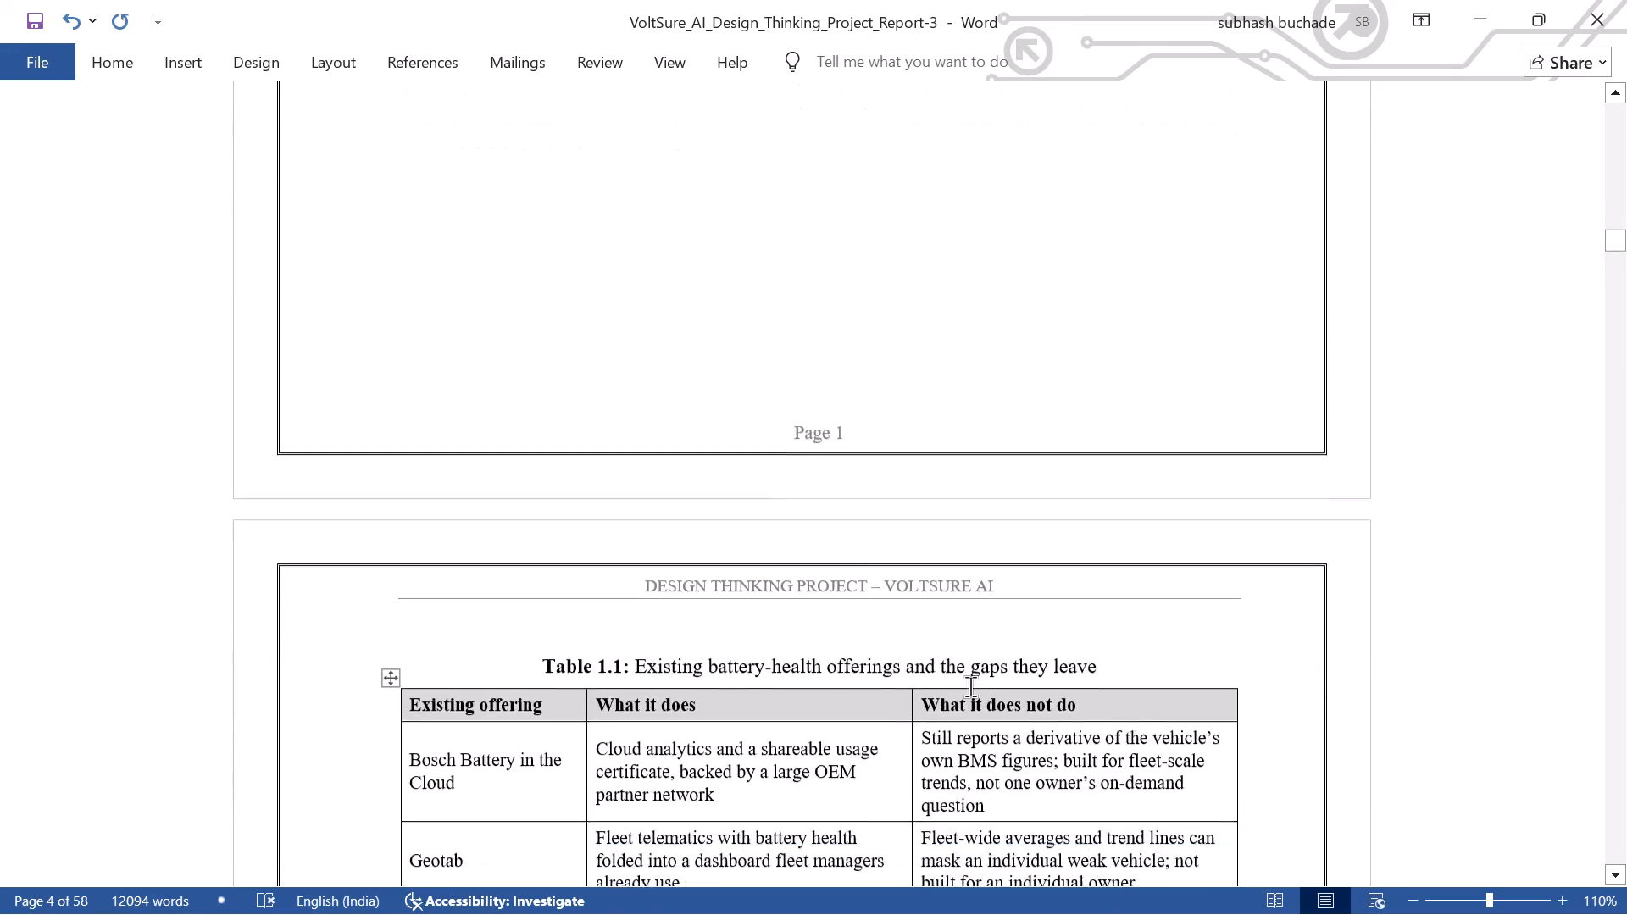
scroll(970, 686, down, 7)
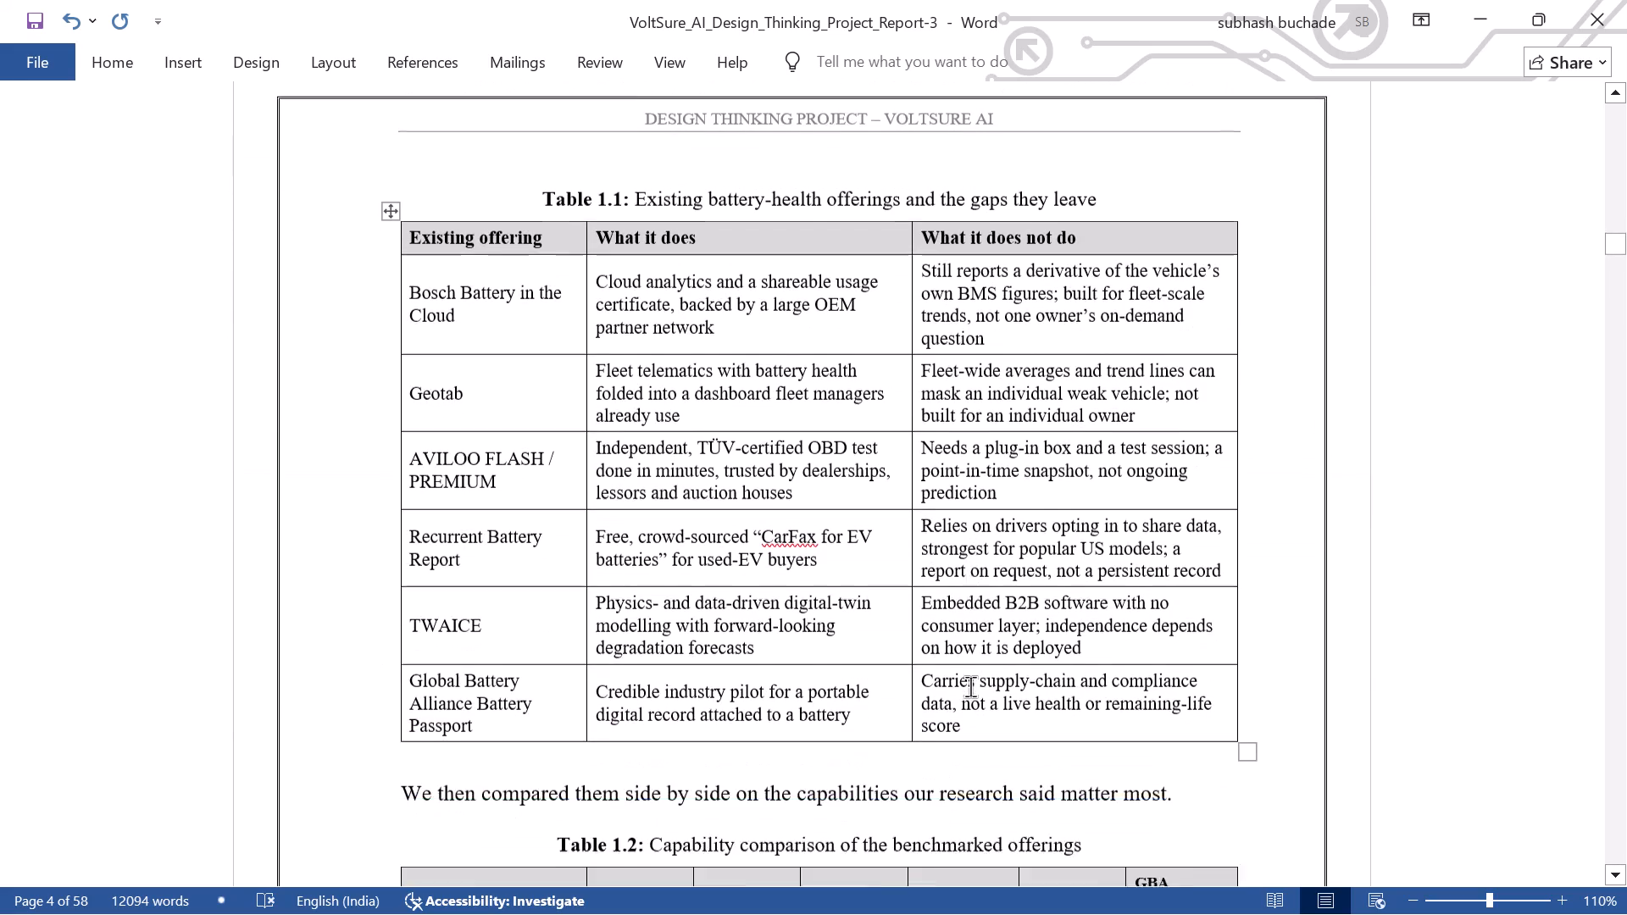
scroll(970, 686, down, 5)
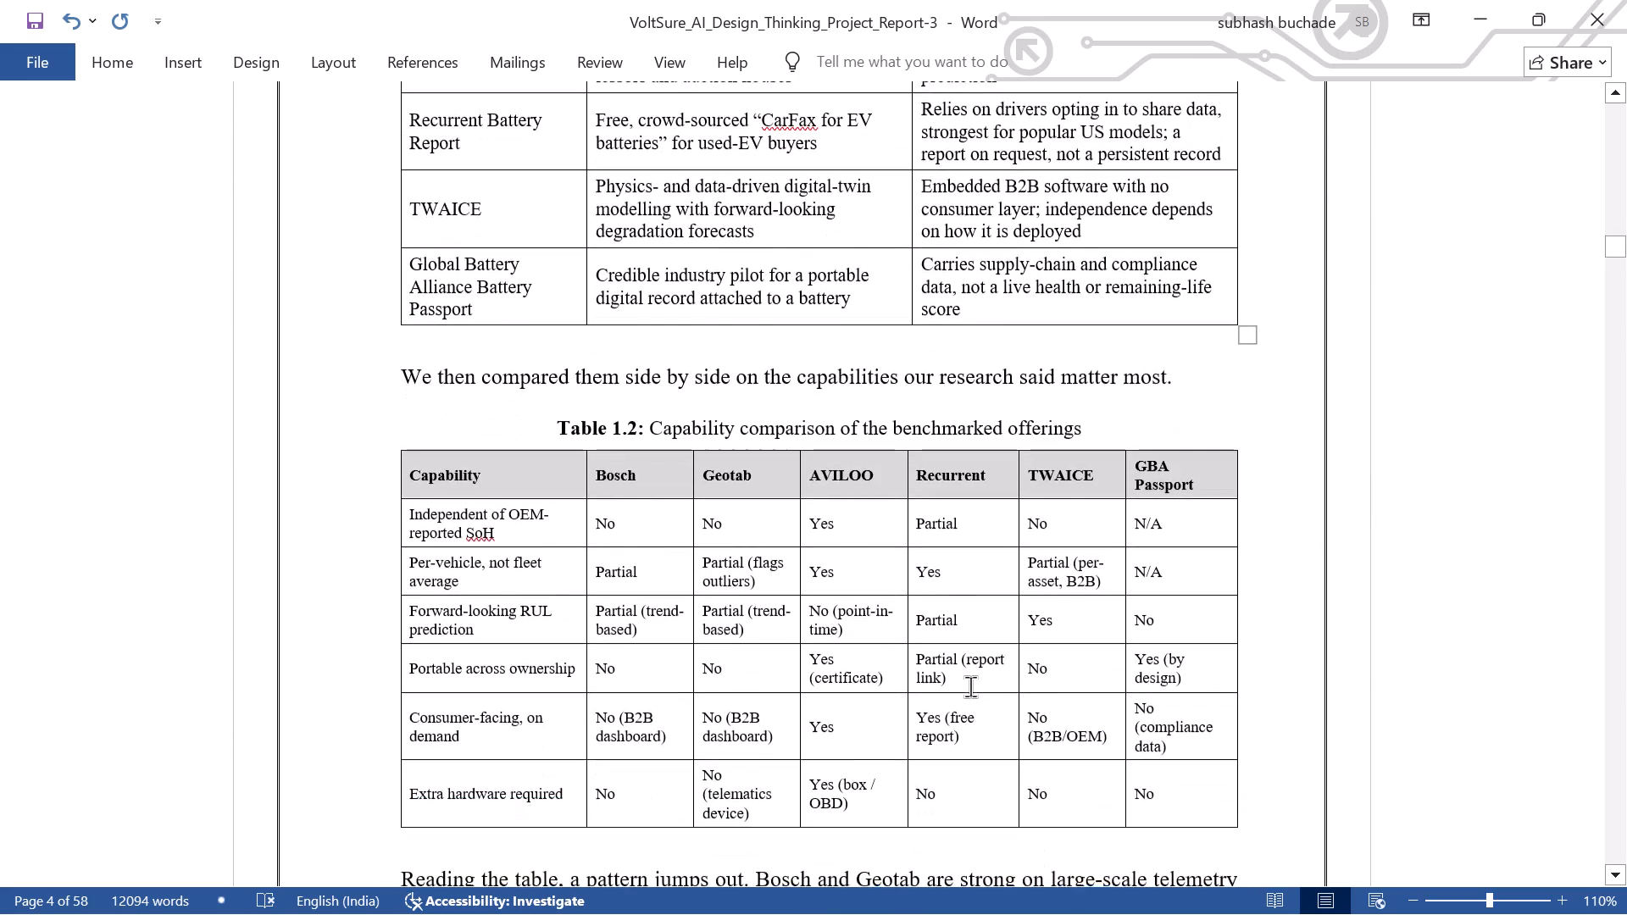
scroll(970, 686, up, 17)
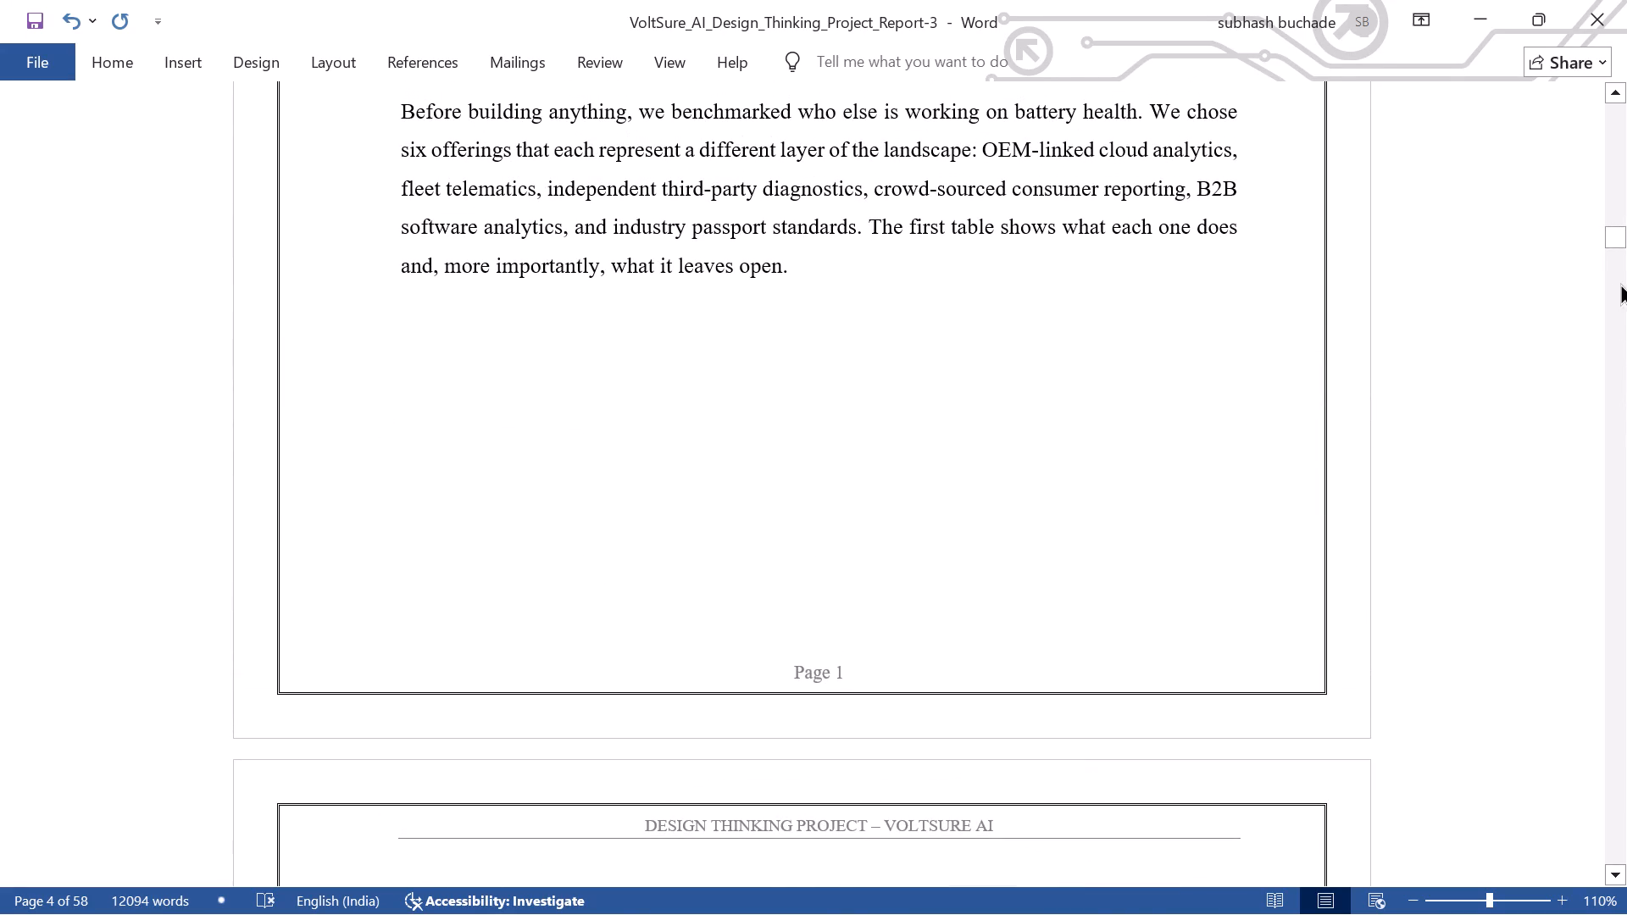
drag(1611, 238, 1610, 8)
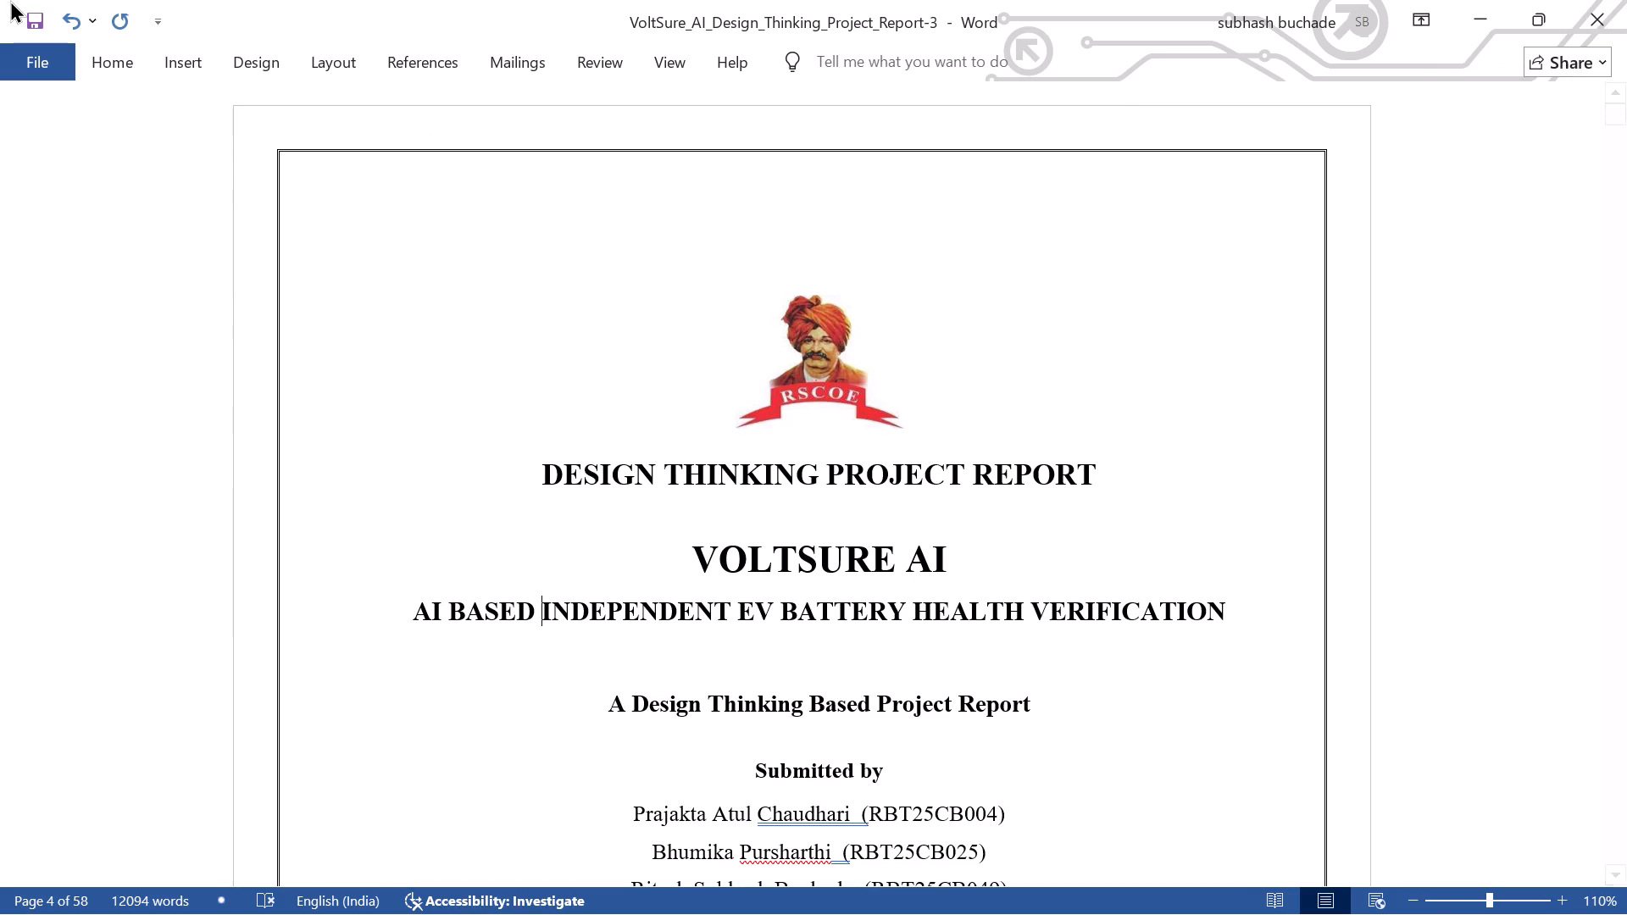
Open the report's print settings.
click(93, 63)
click(43, 47)
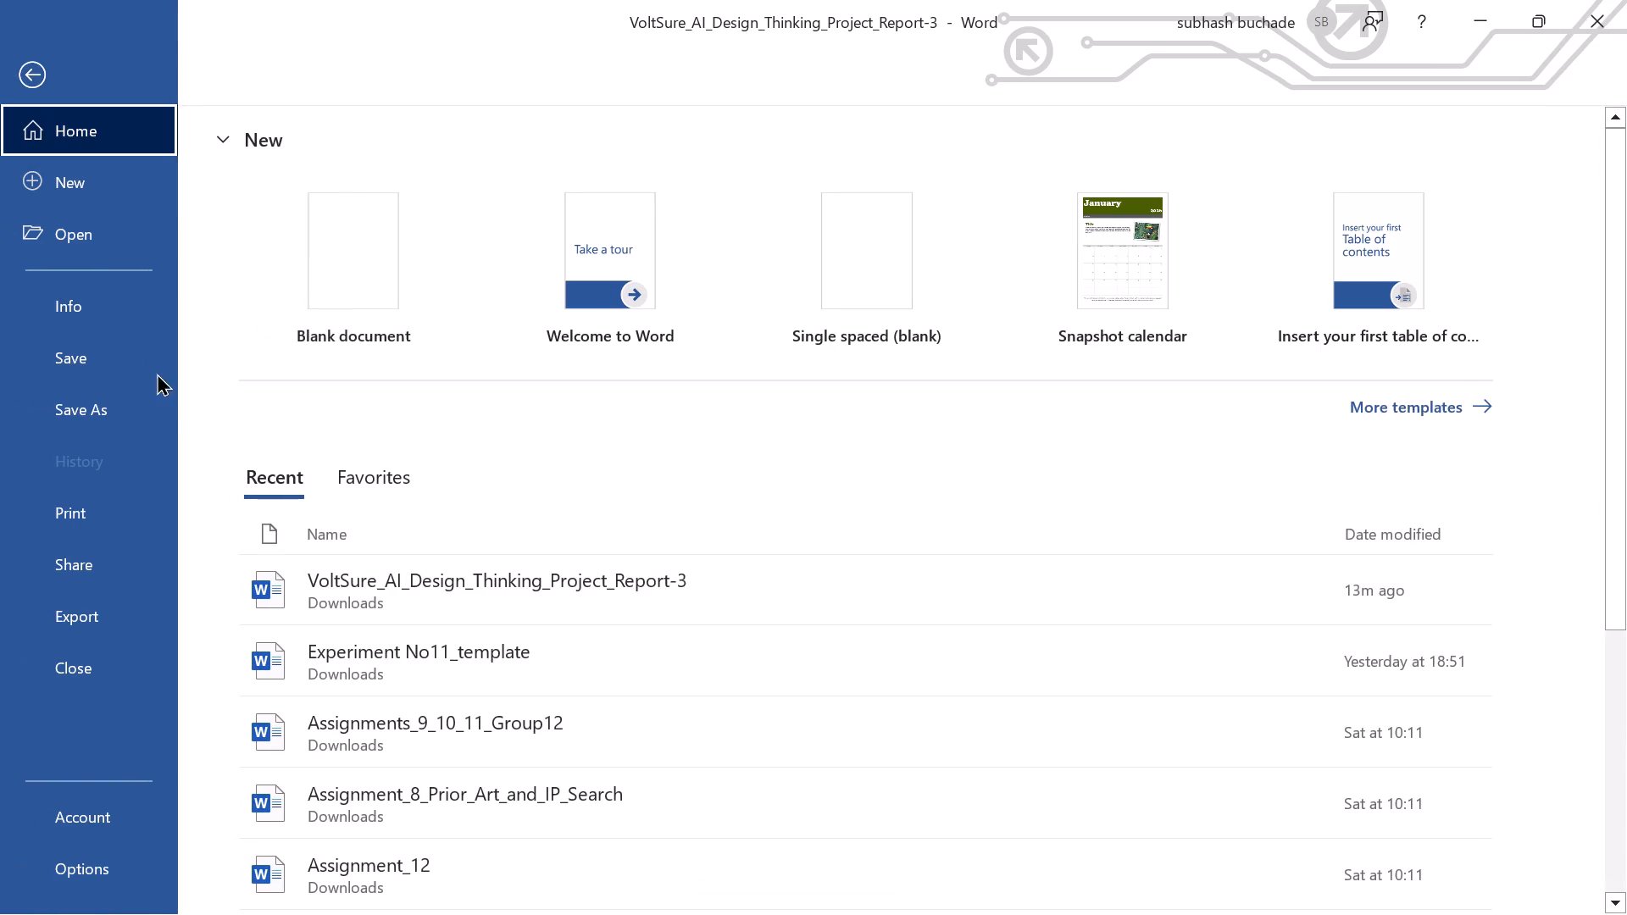
click(92, 517)
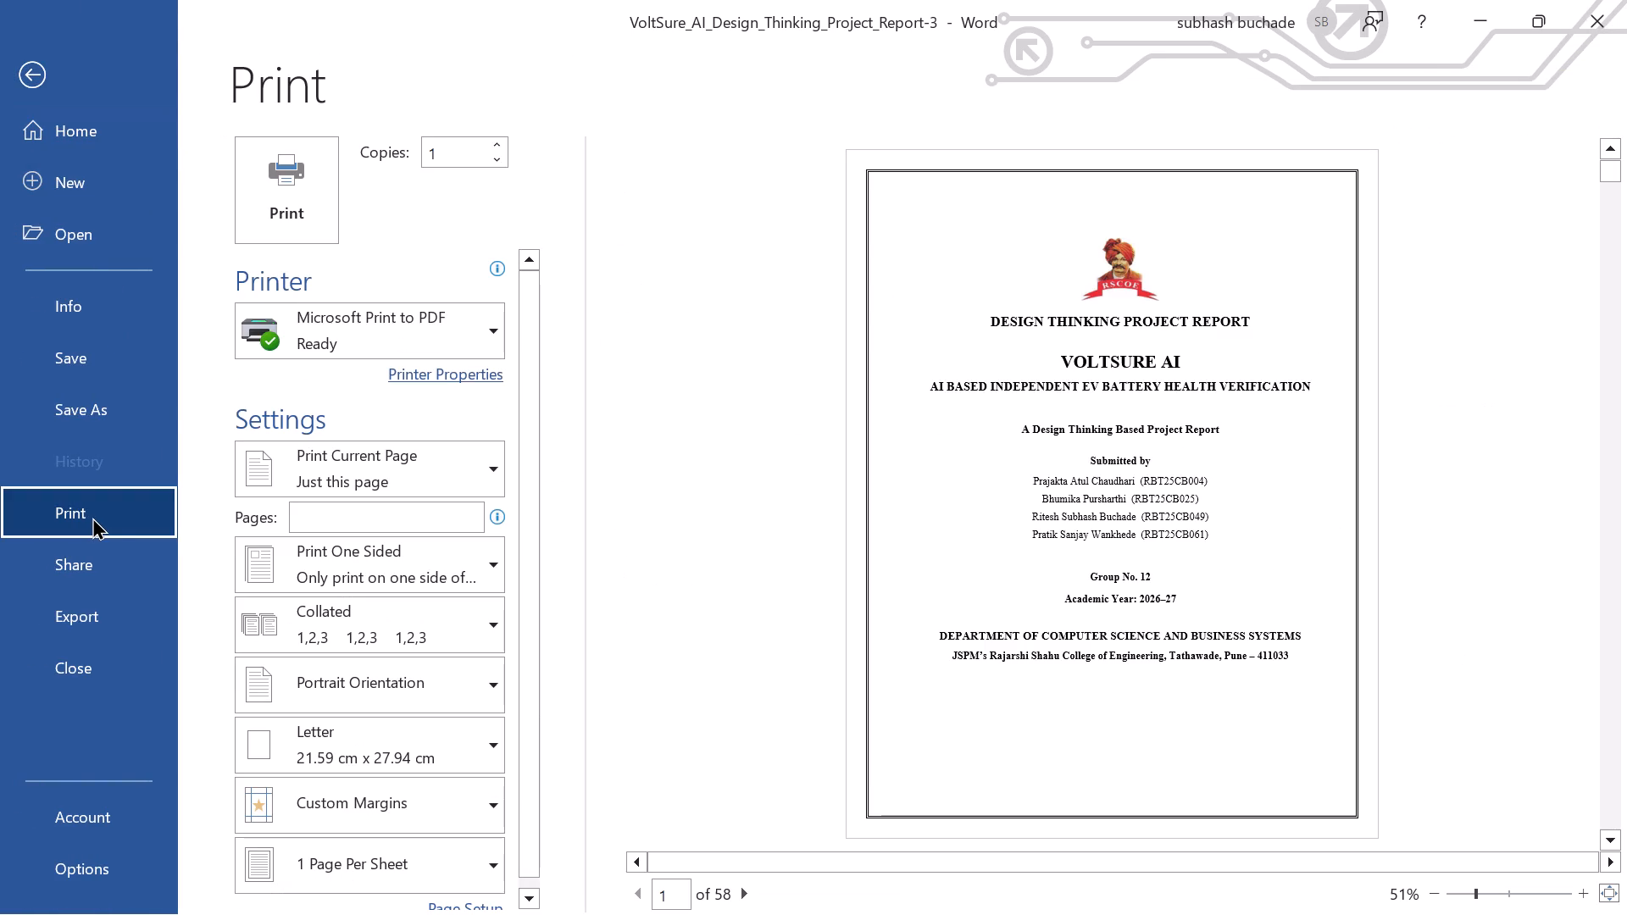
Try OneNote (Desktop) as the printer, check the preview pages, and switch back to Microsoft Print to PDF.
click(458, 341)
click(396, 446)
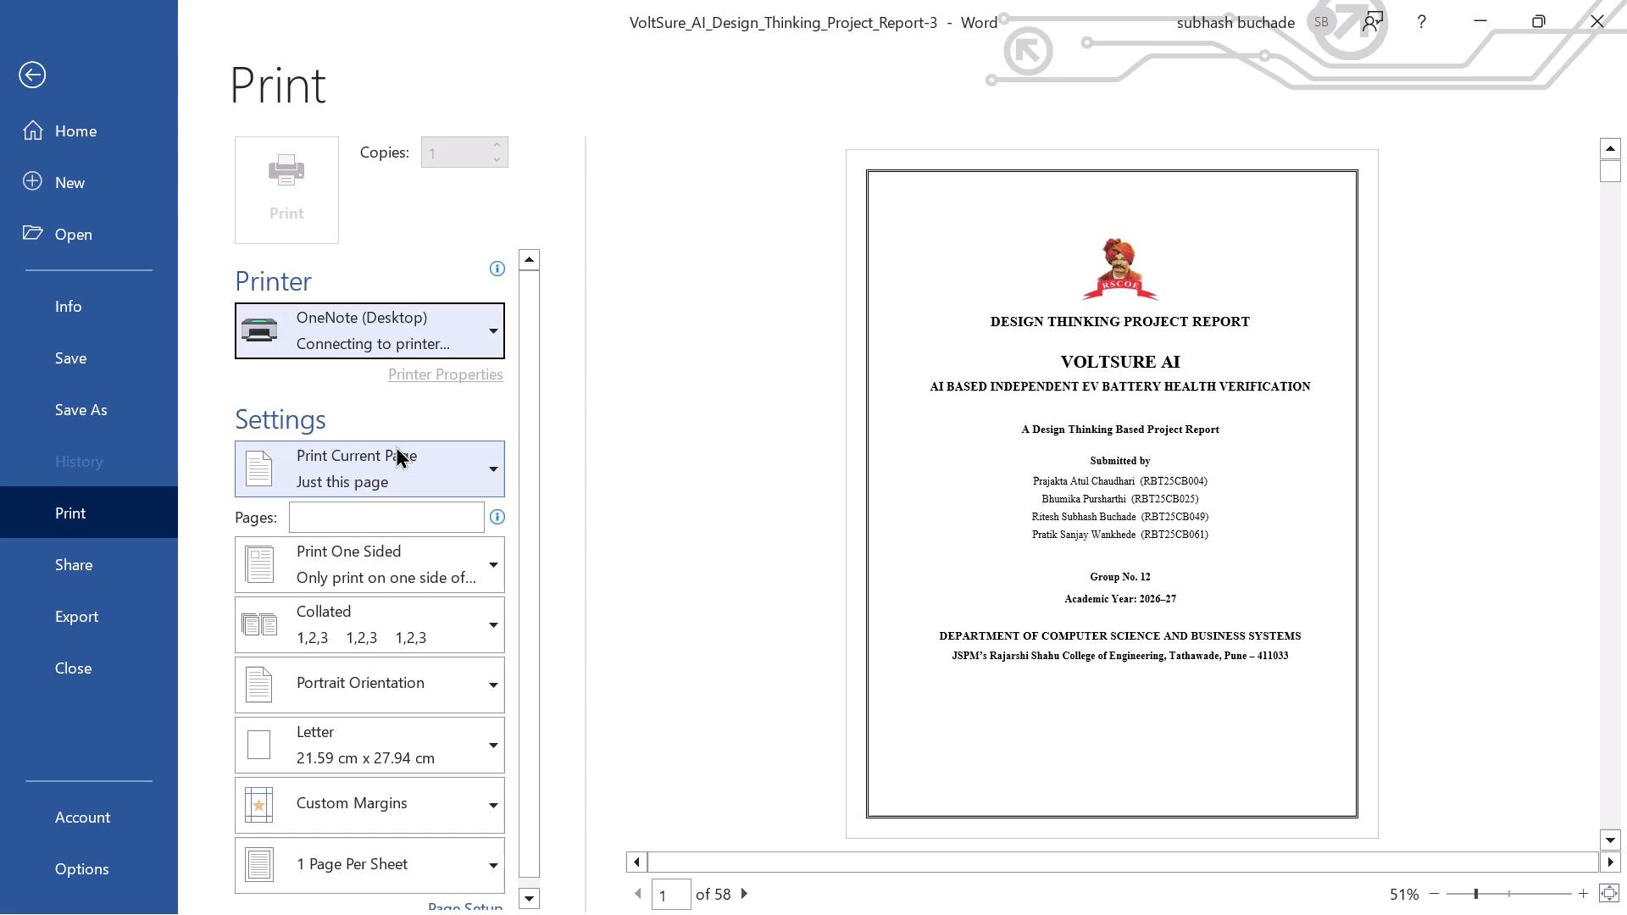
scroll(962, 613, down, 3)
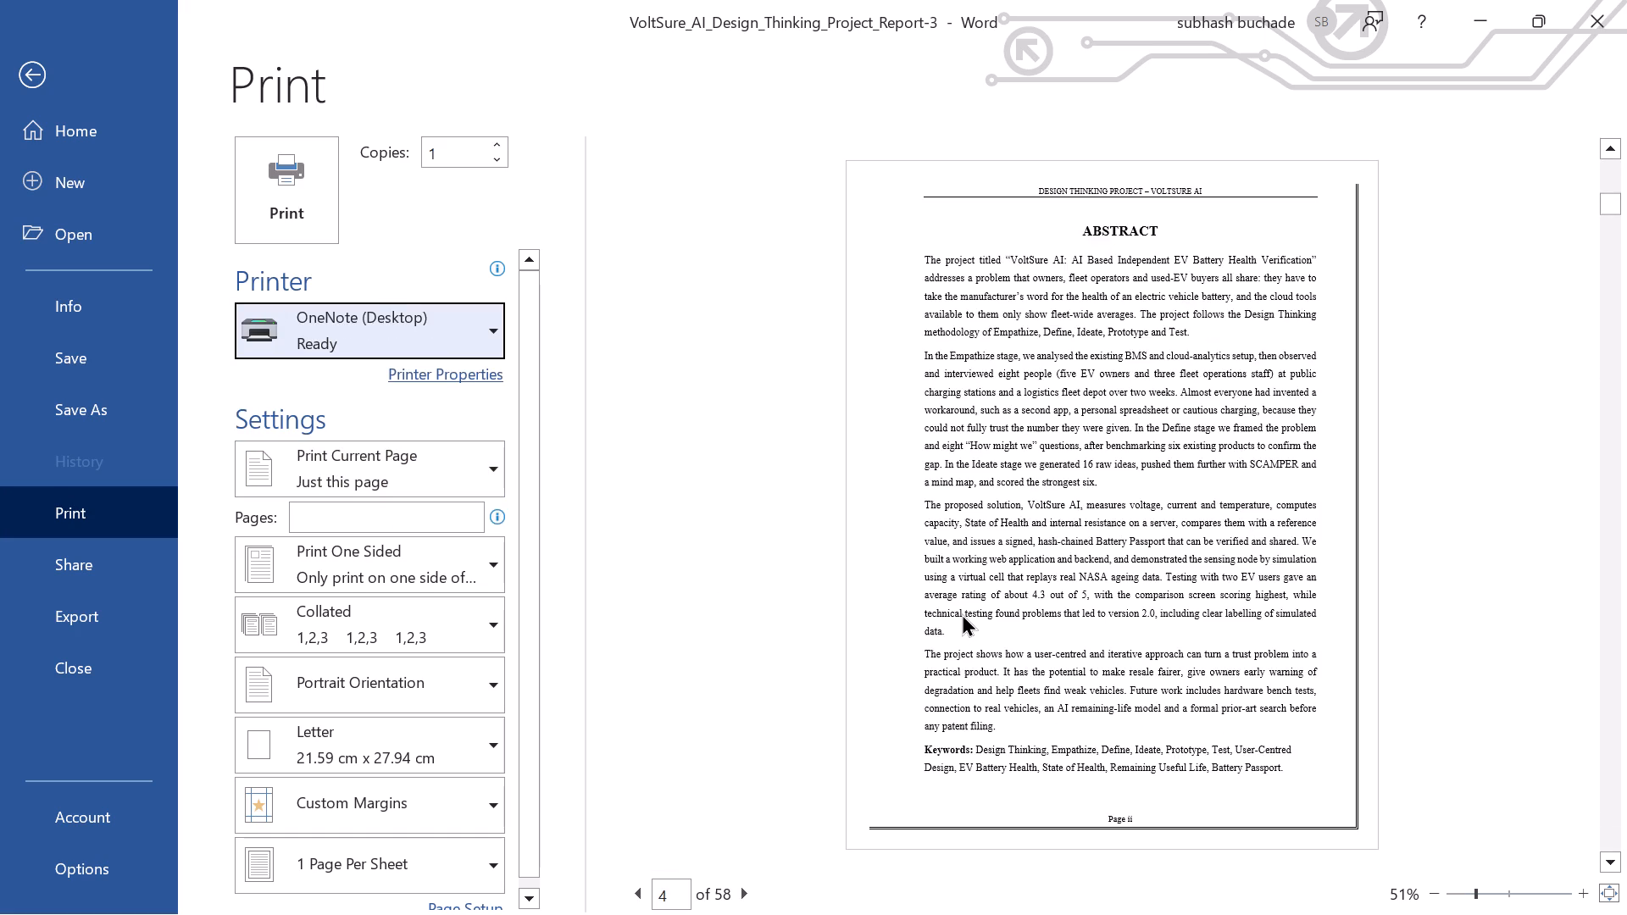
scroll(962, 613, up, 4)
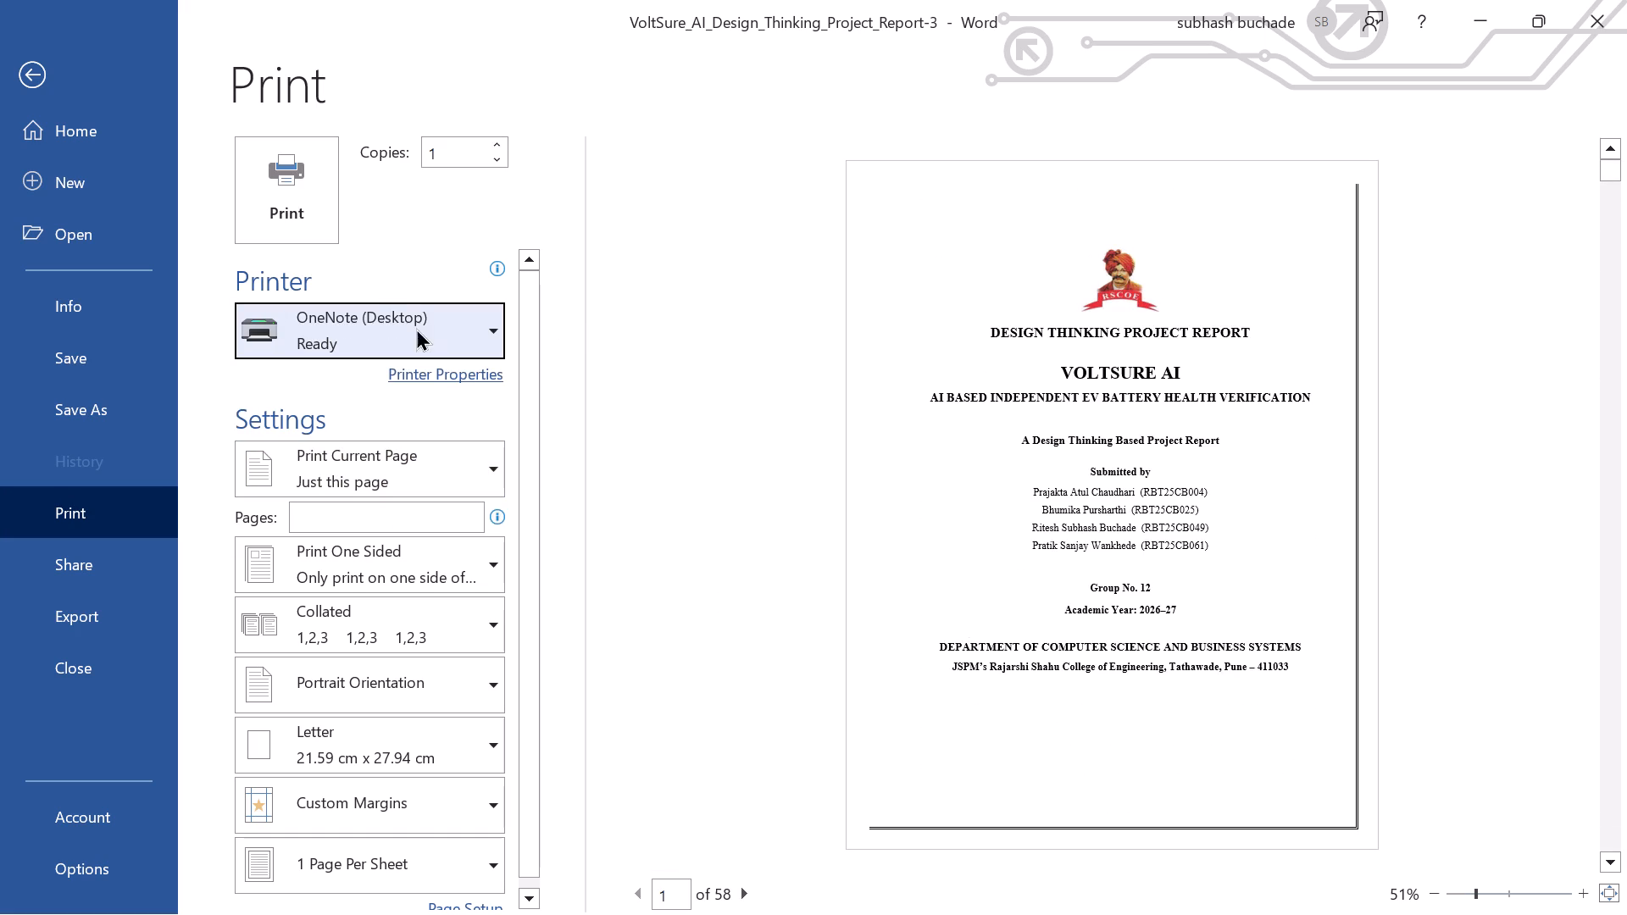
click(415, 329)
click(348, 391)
Choose Print to File for the PDF printer and set the print range to Custom Print.
click(416, 306)
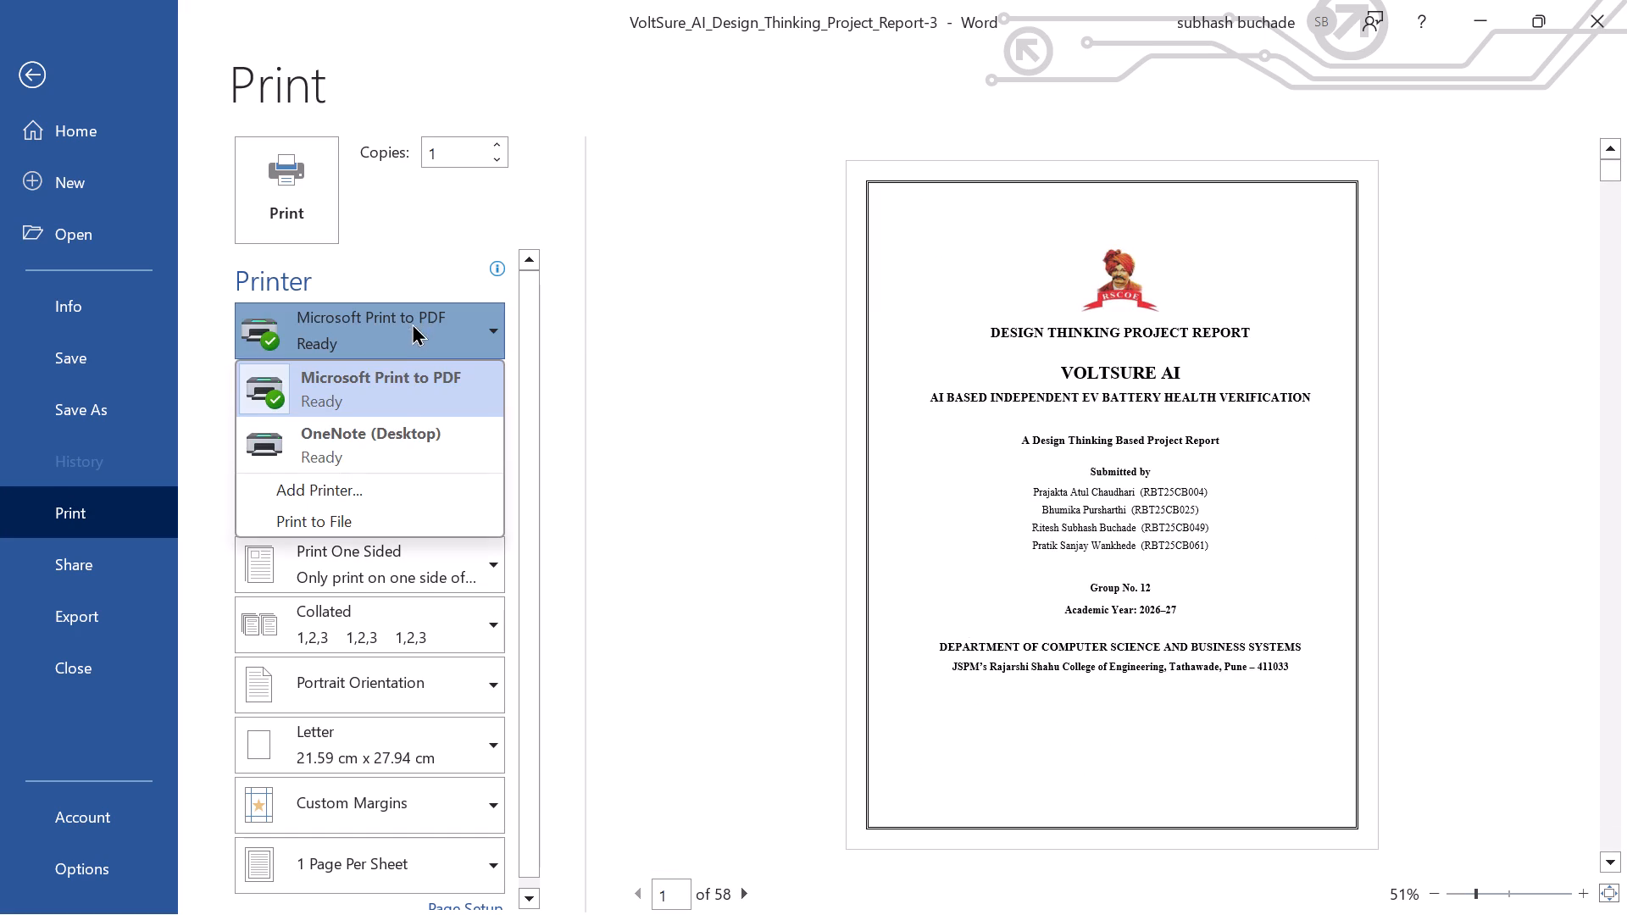
click(357, 524)
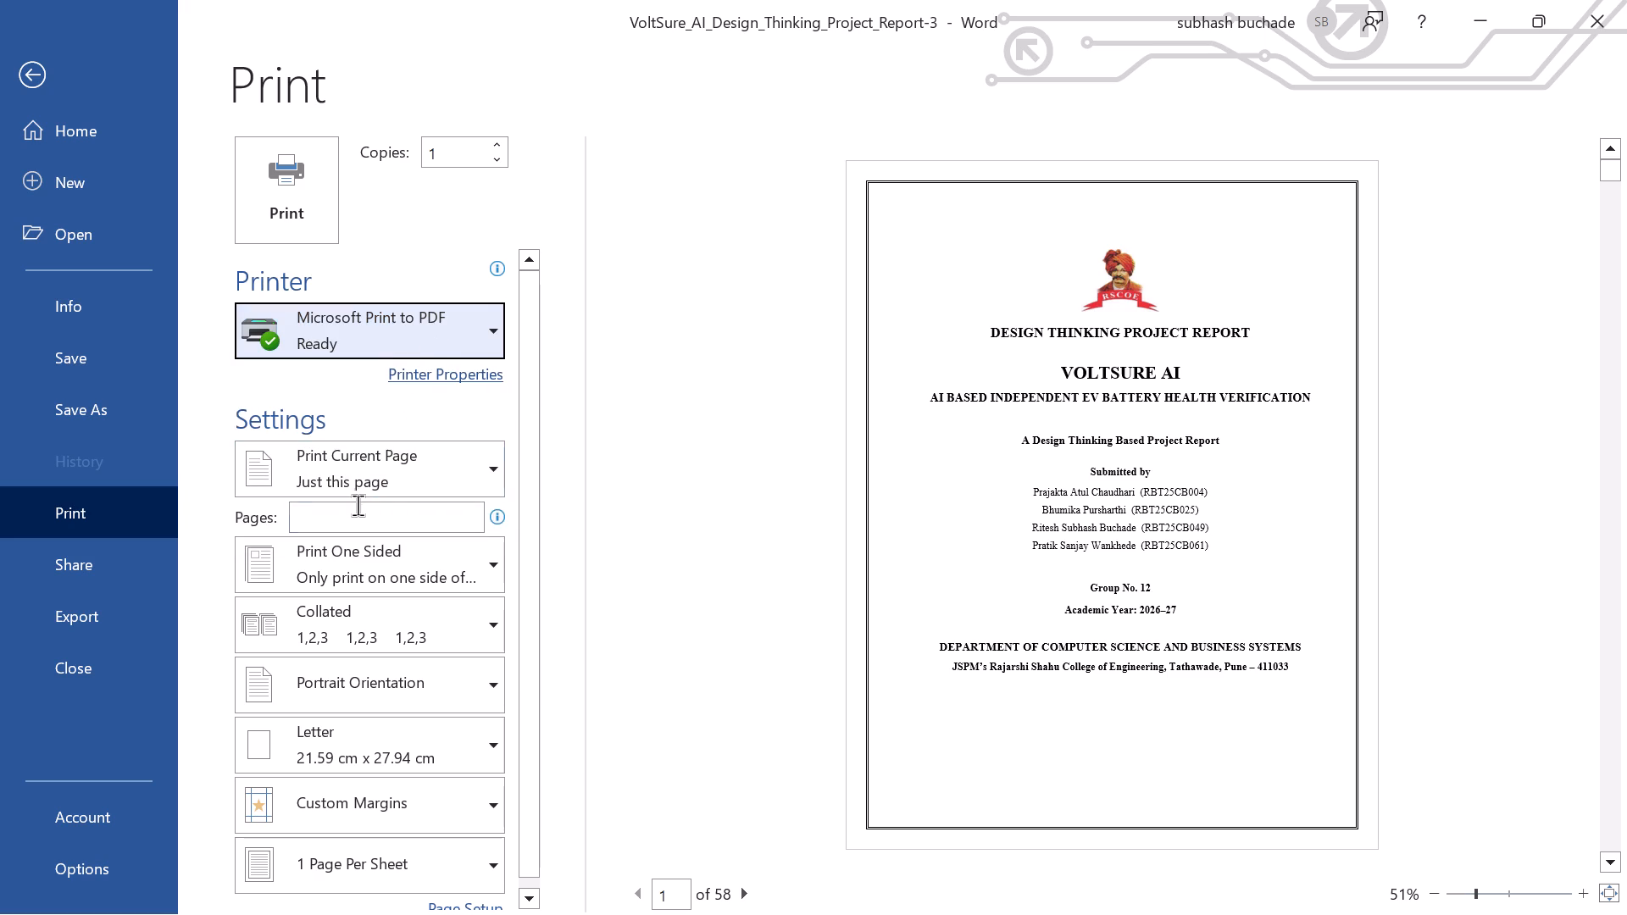
click(351, 514)
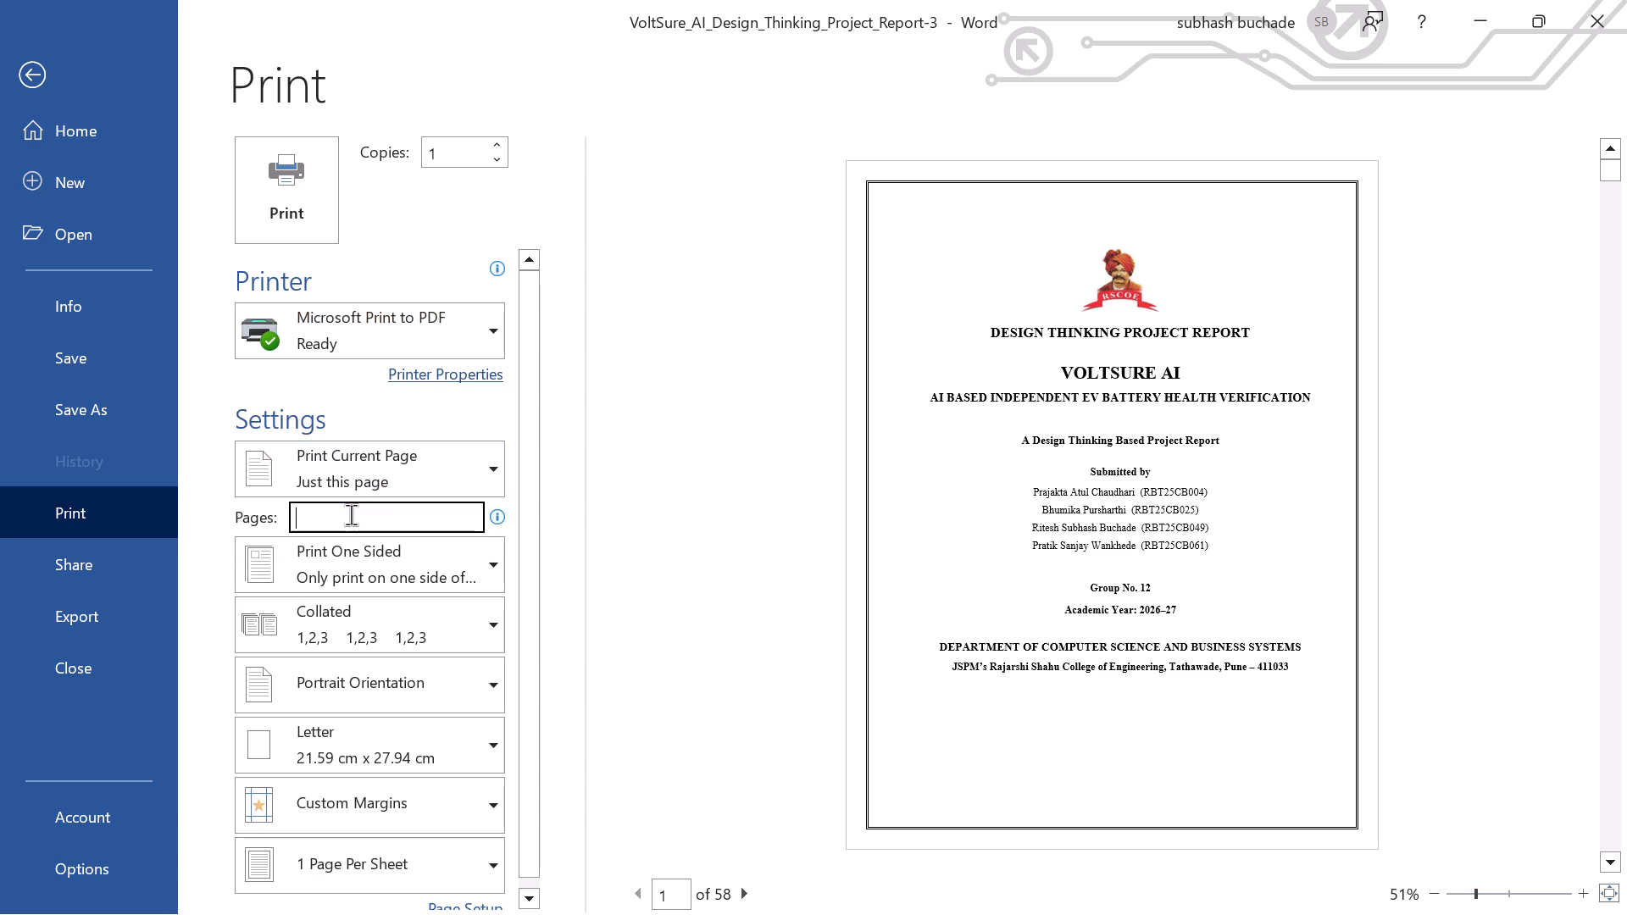
click(375, 496)
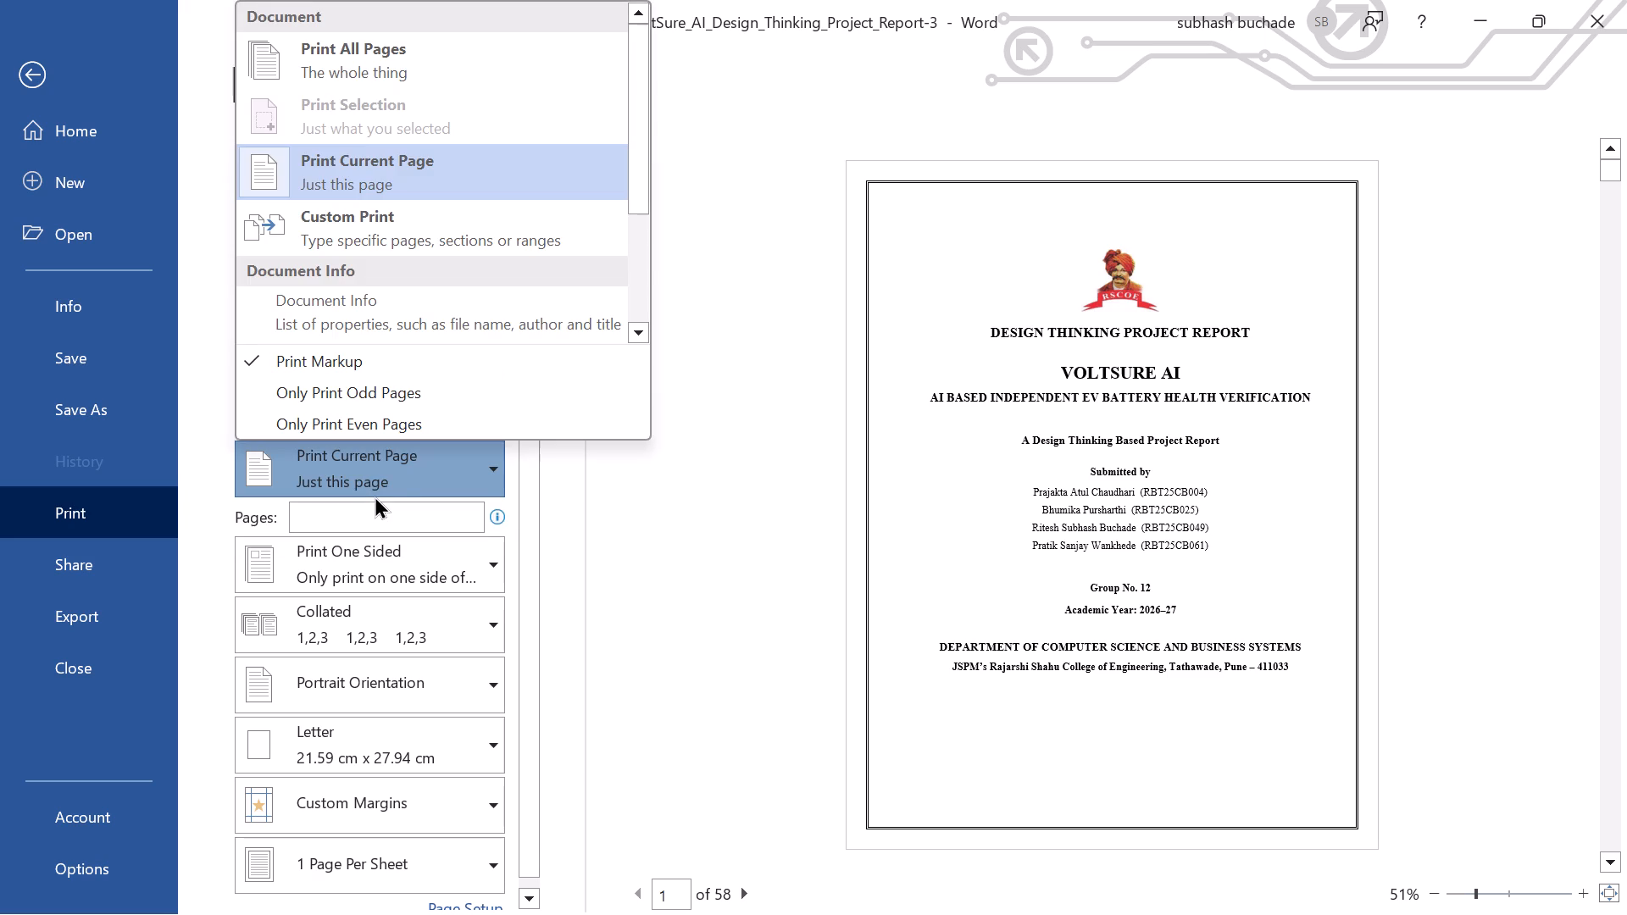
scroll(441, 295, up, 5)
scroll(457, 228, up, 4)
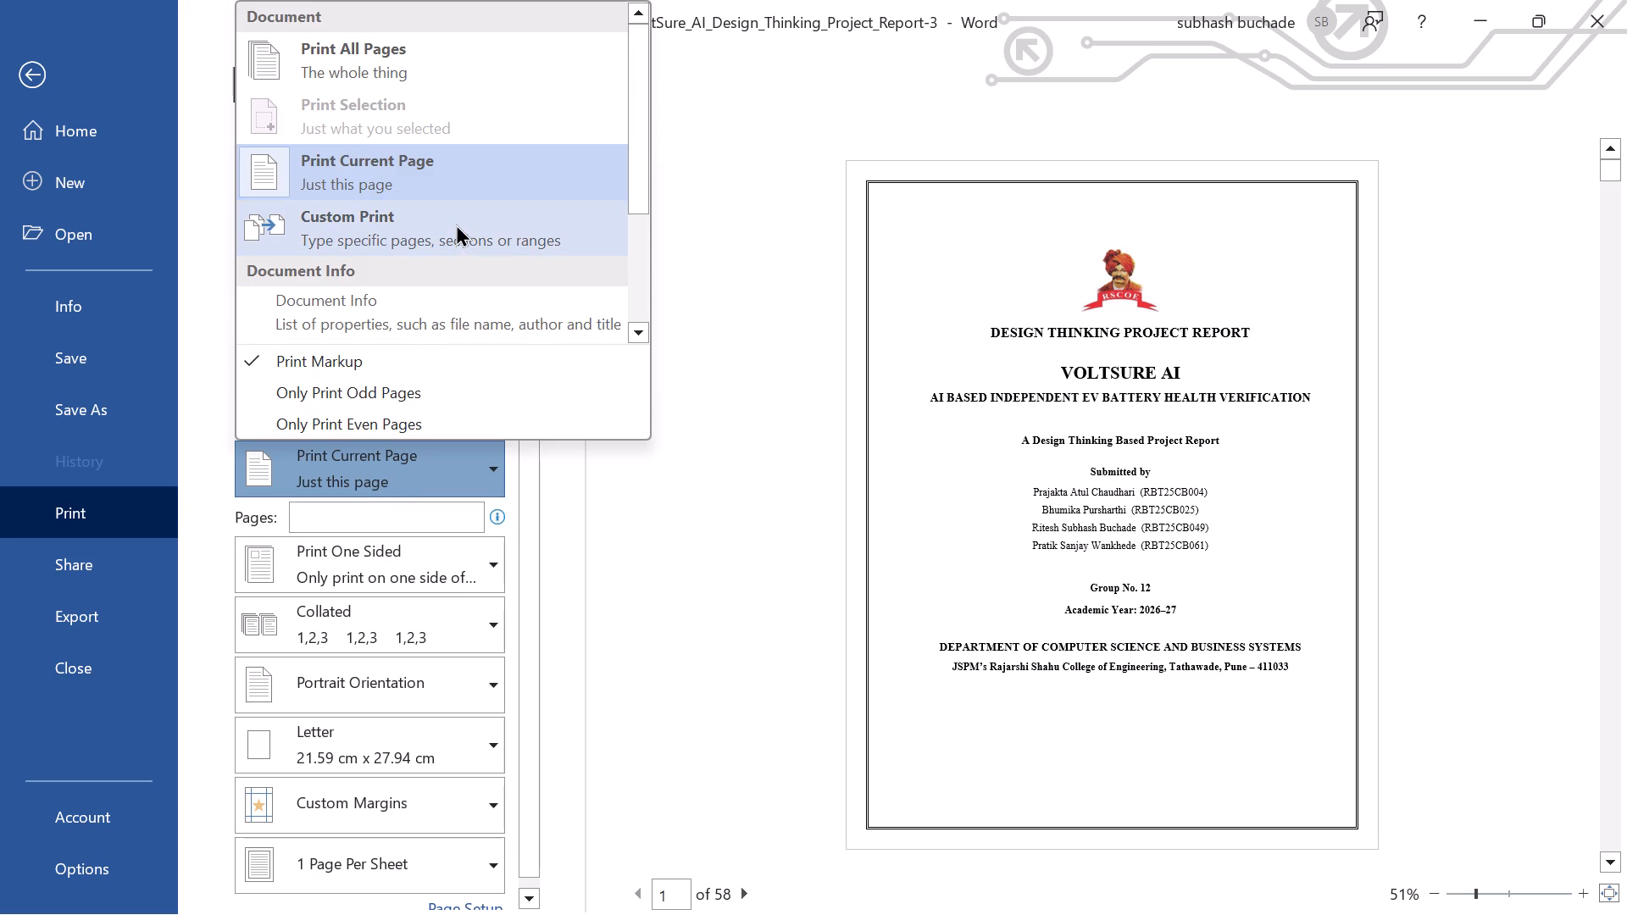
click(364, 221)
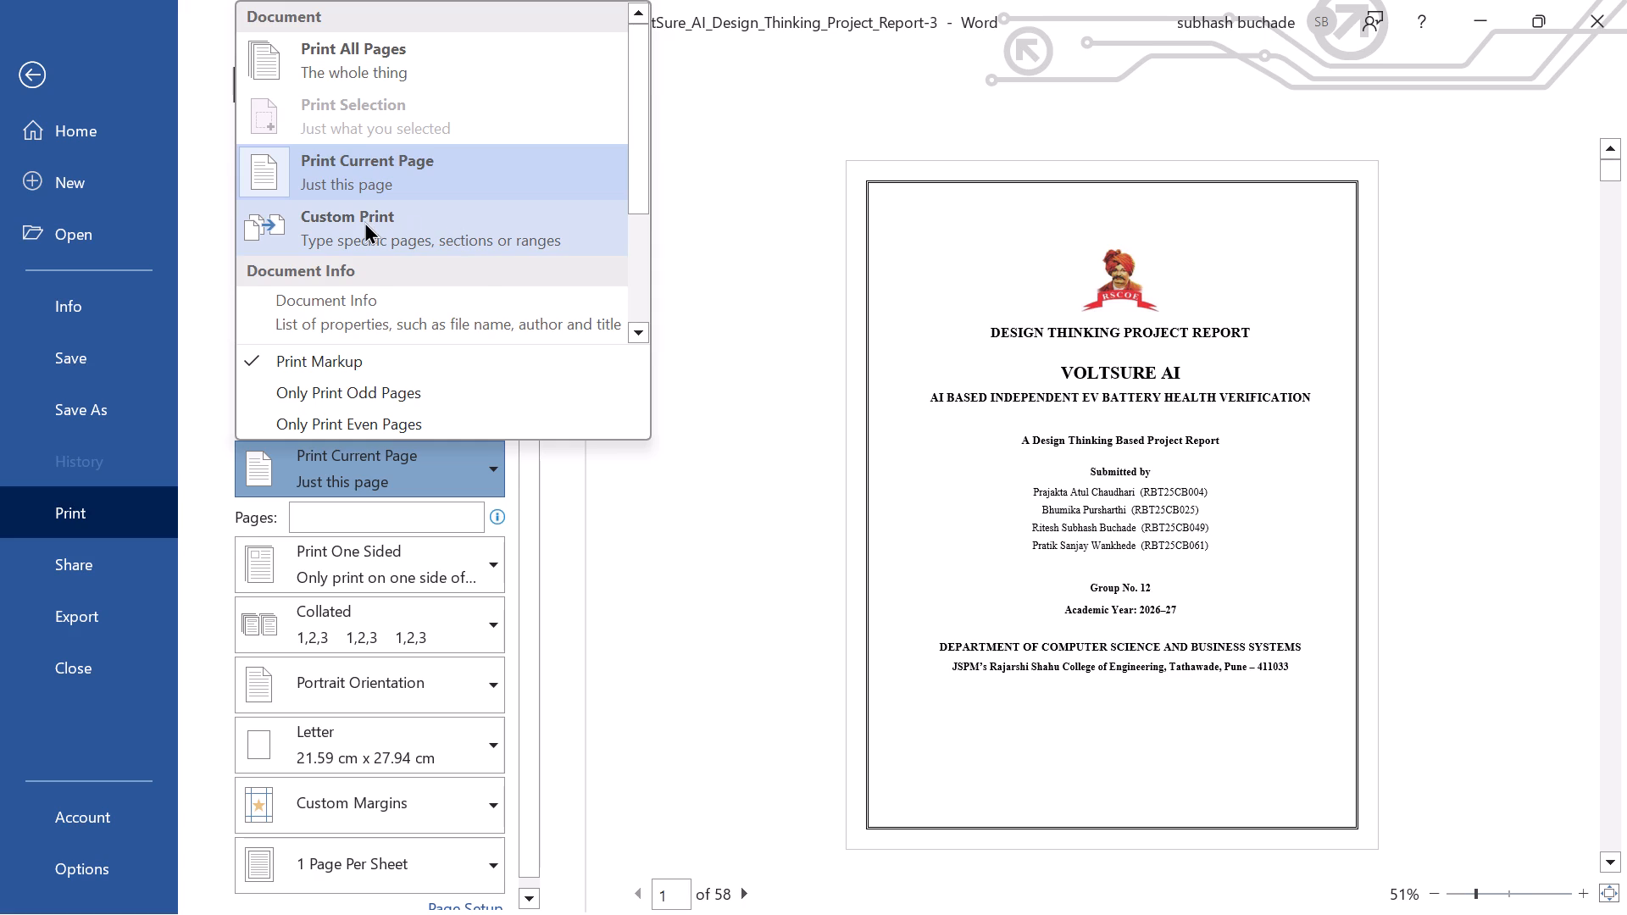
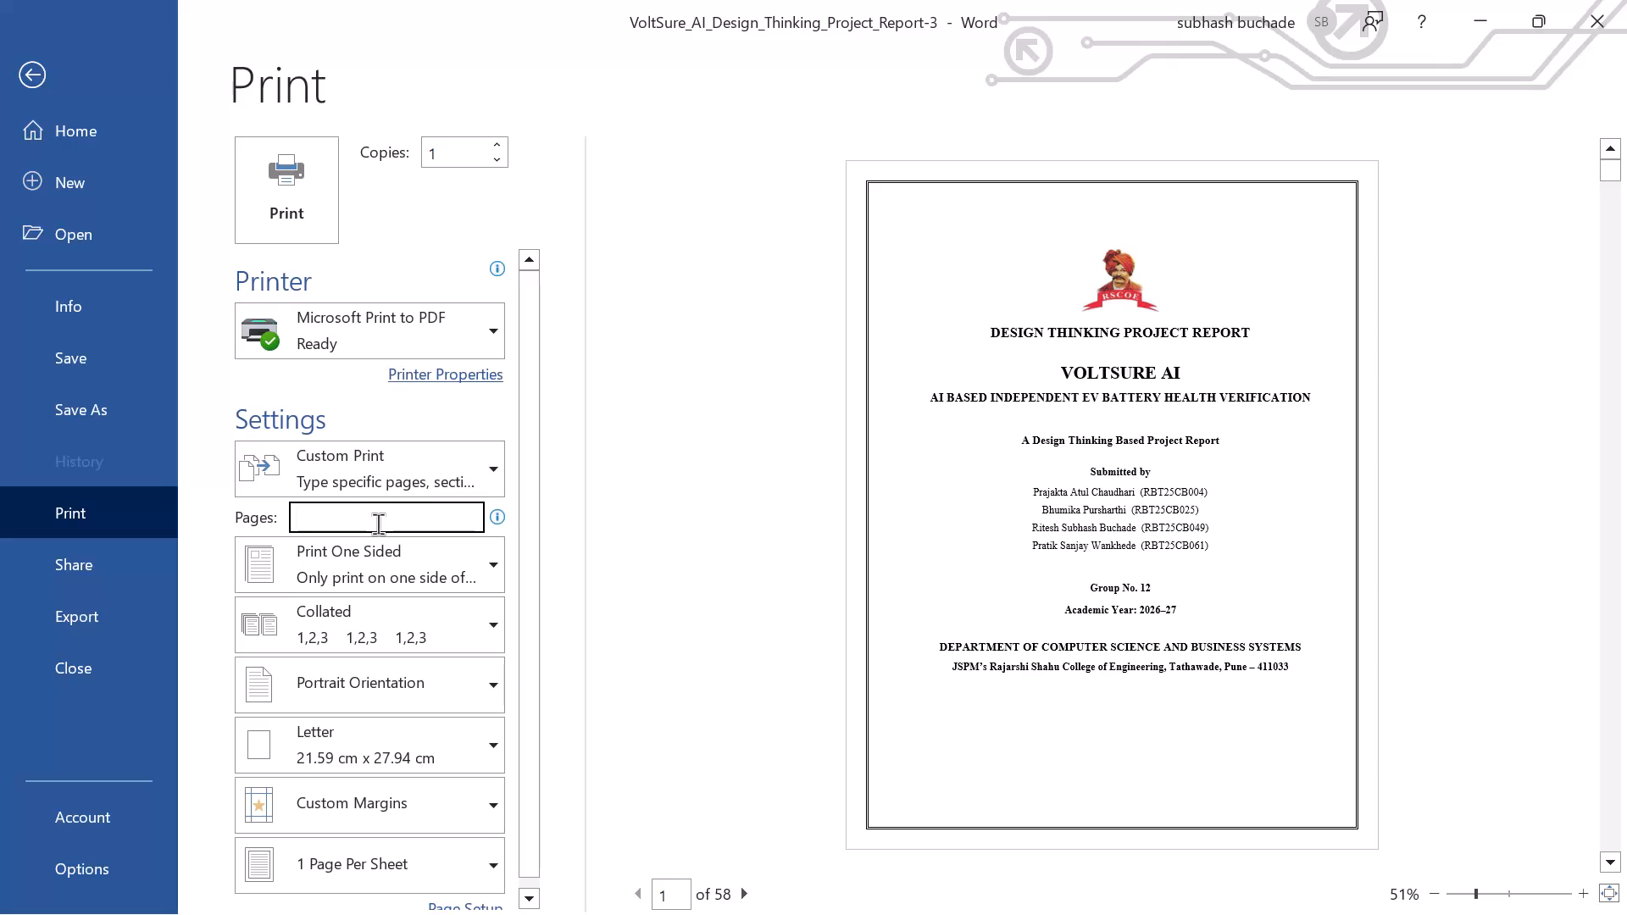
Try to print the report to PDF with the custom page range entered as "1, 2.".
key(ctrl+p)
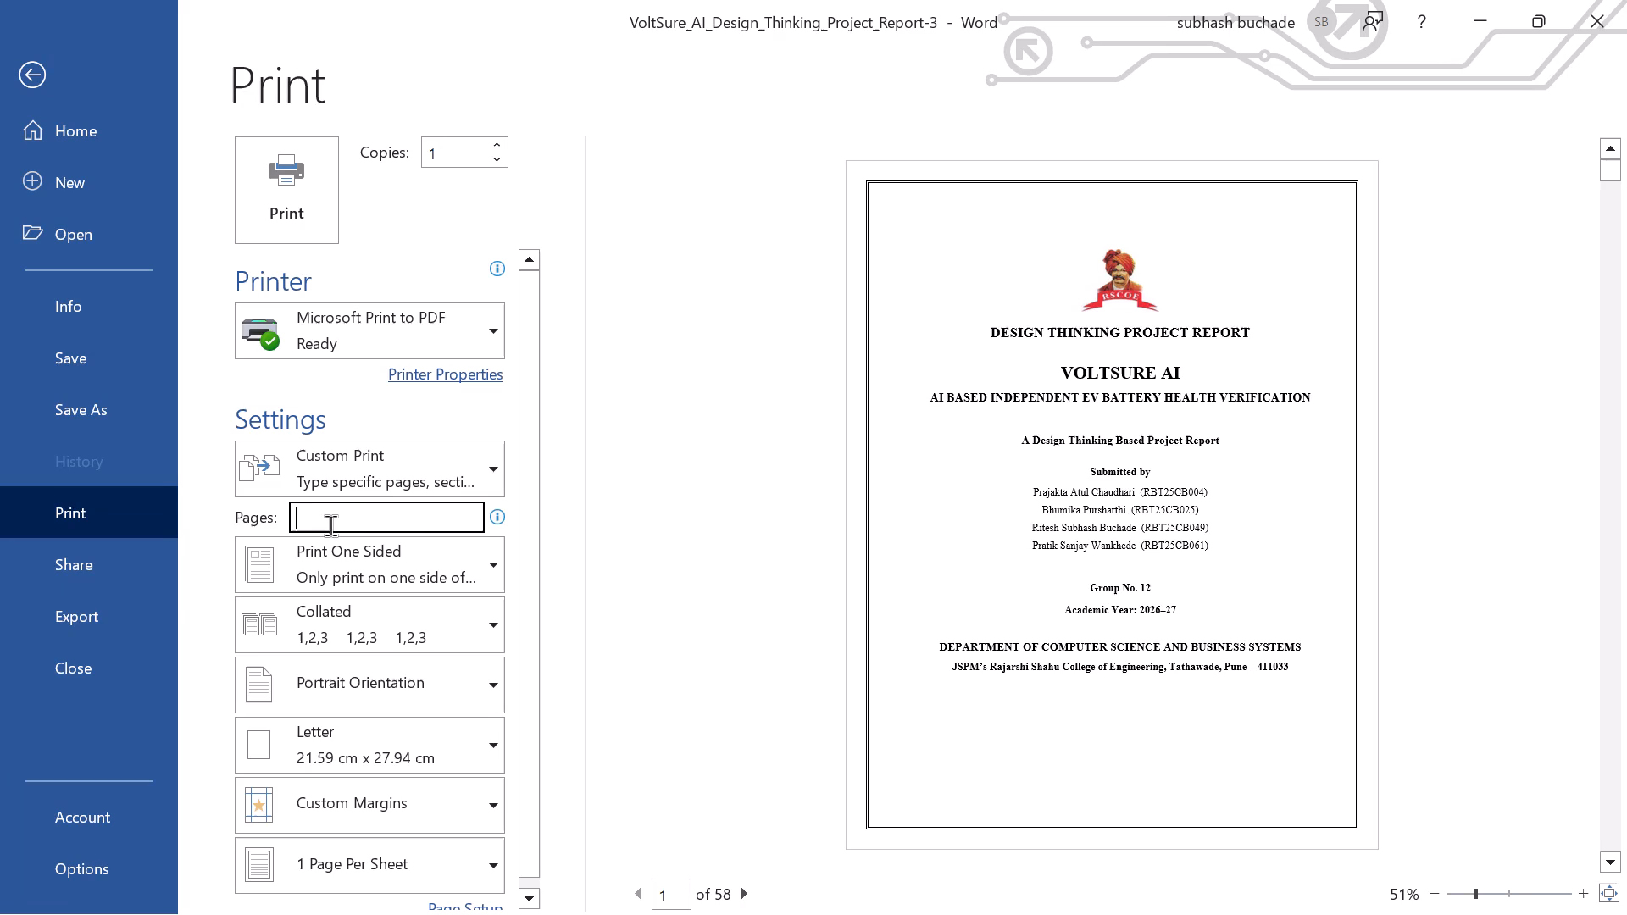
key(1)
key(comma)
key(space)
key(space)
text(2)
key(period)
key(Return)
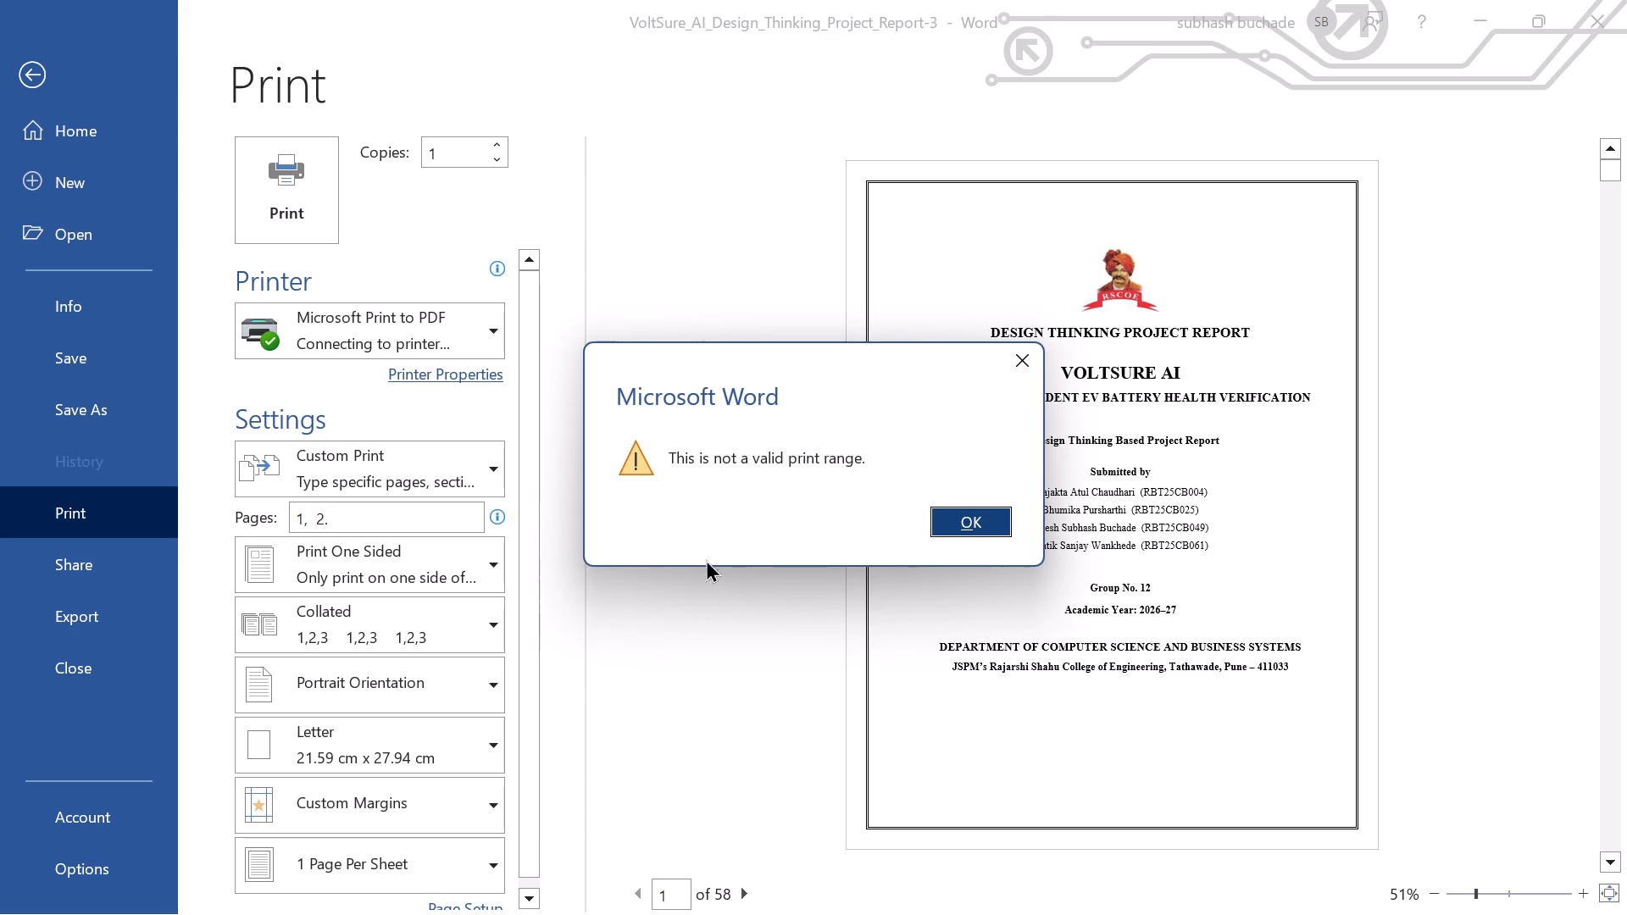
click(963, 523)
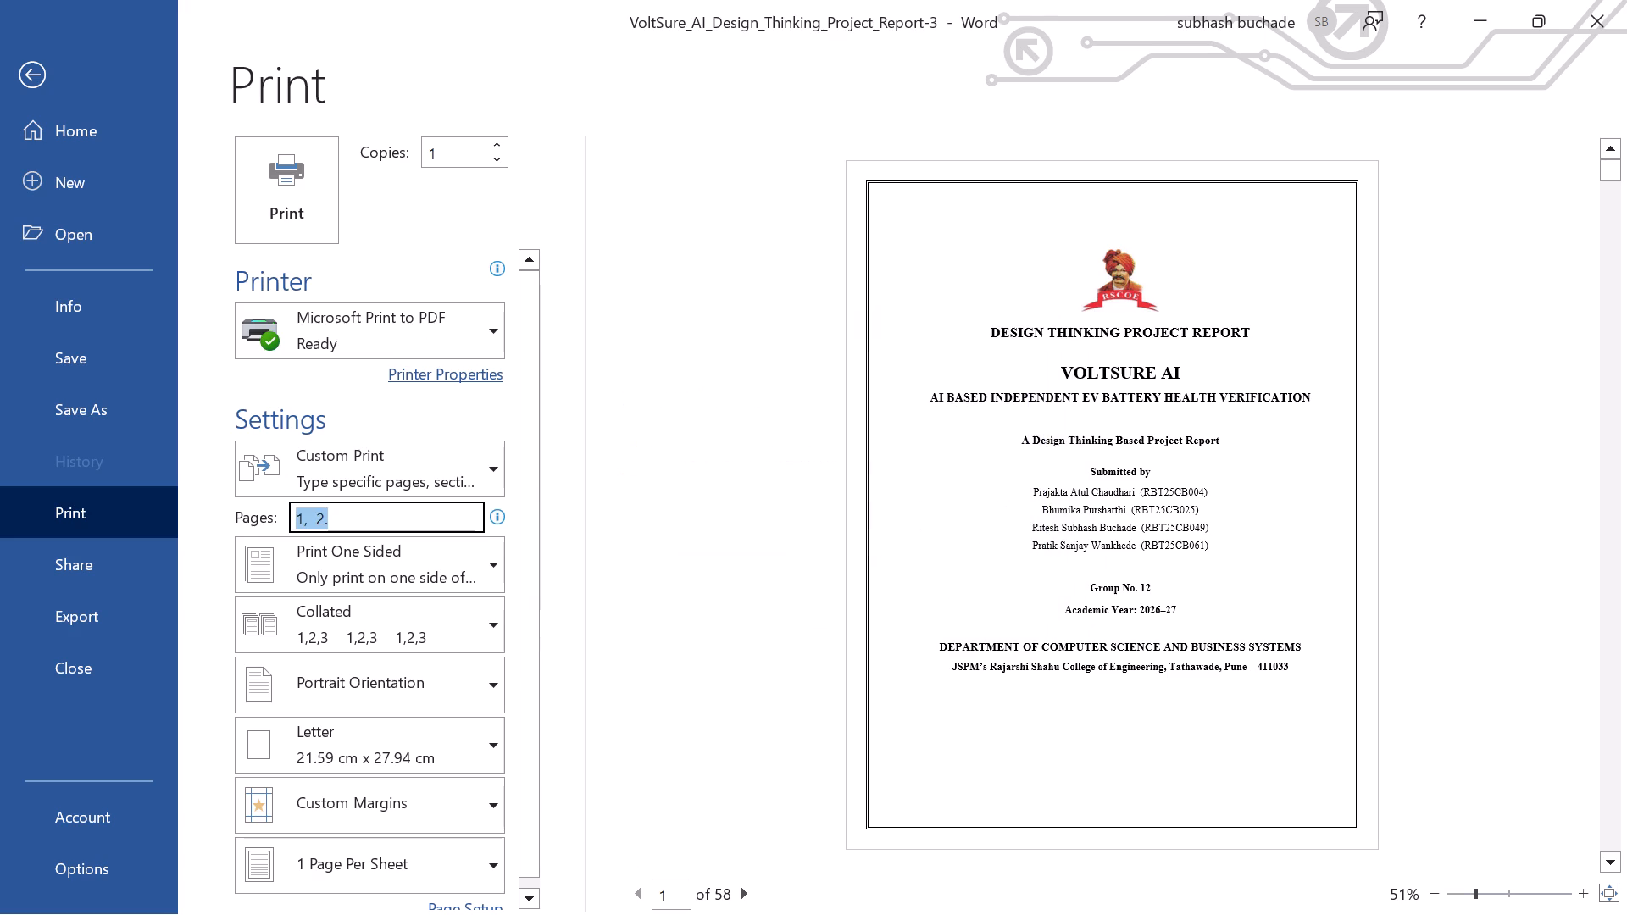
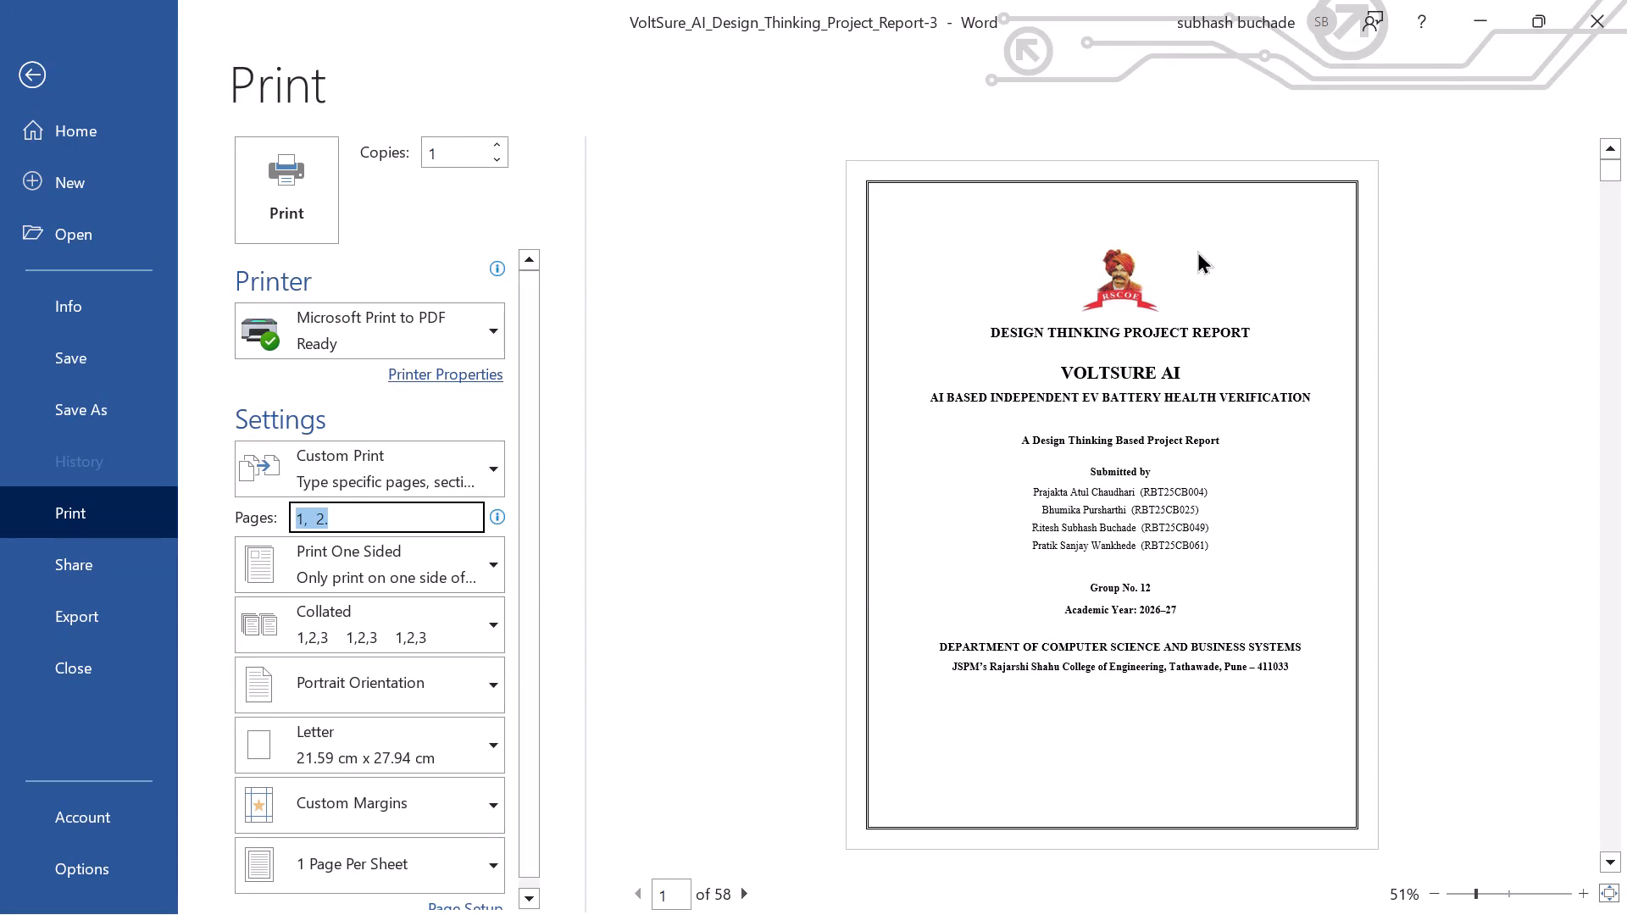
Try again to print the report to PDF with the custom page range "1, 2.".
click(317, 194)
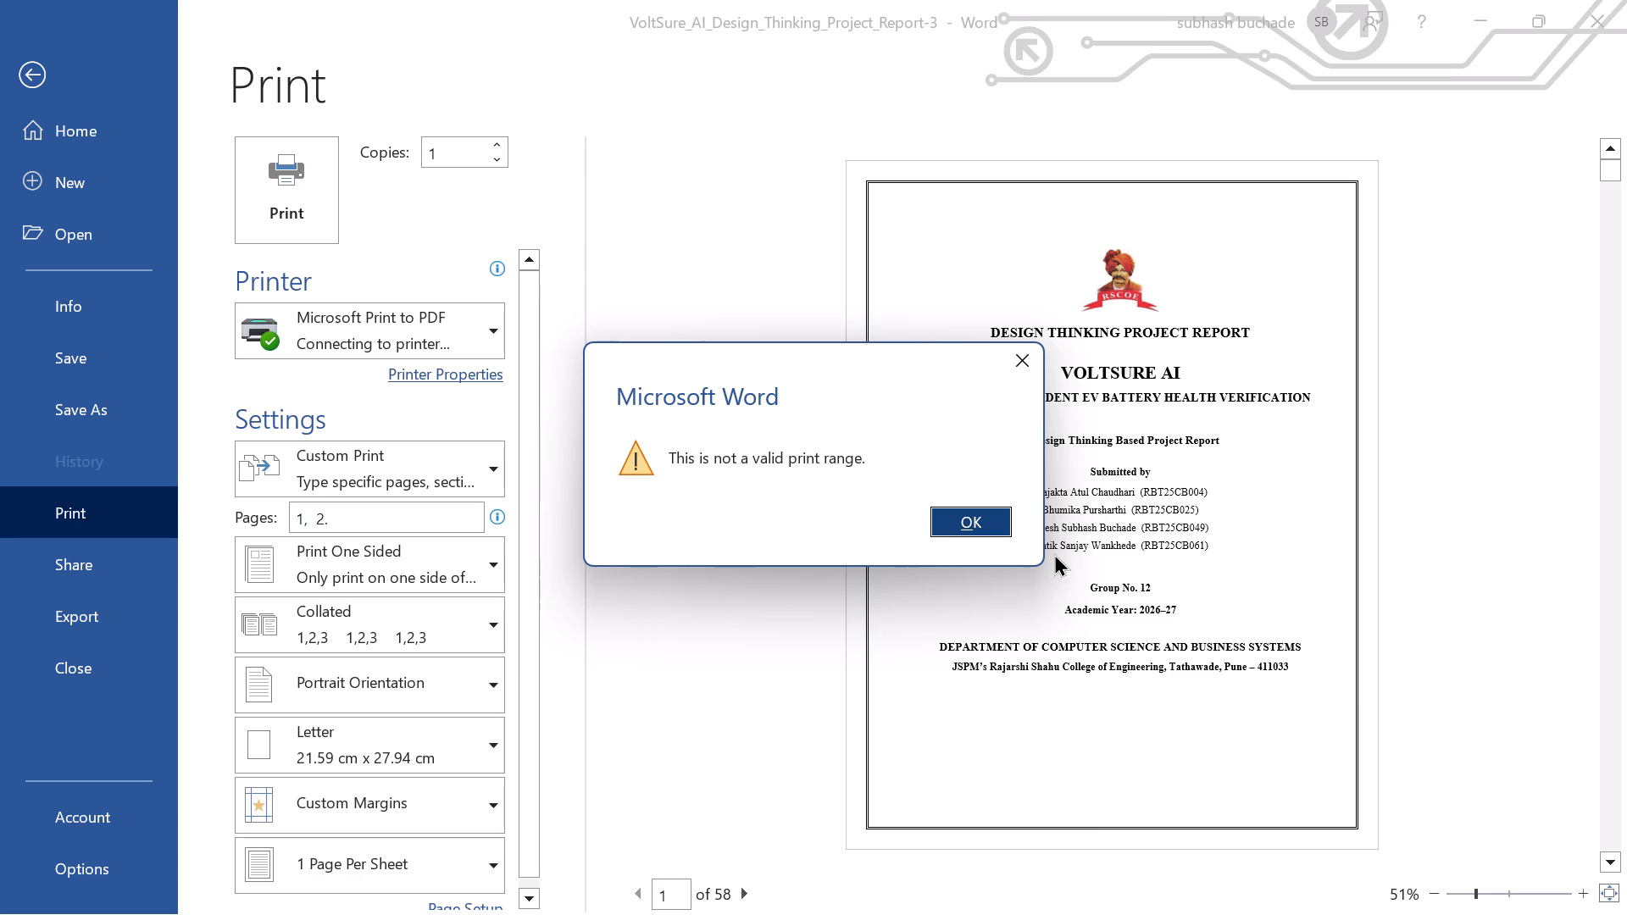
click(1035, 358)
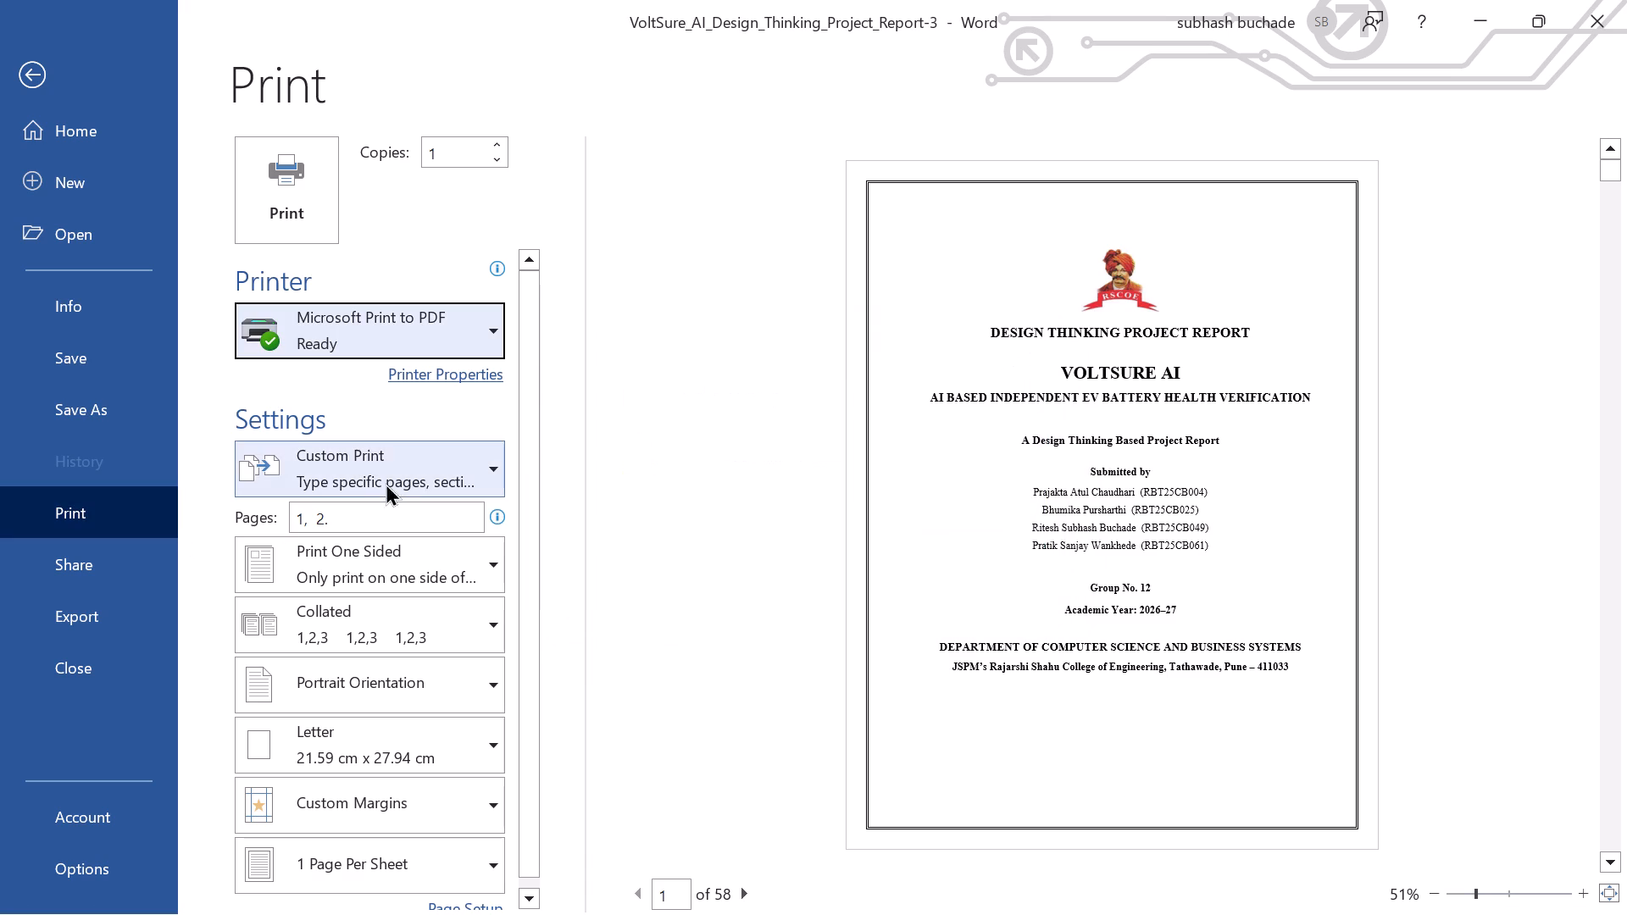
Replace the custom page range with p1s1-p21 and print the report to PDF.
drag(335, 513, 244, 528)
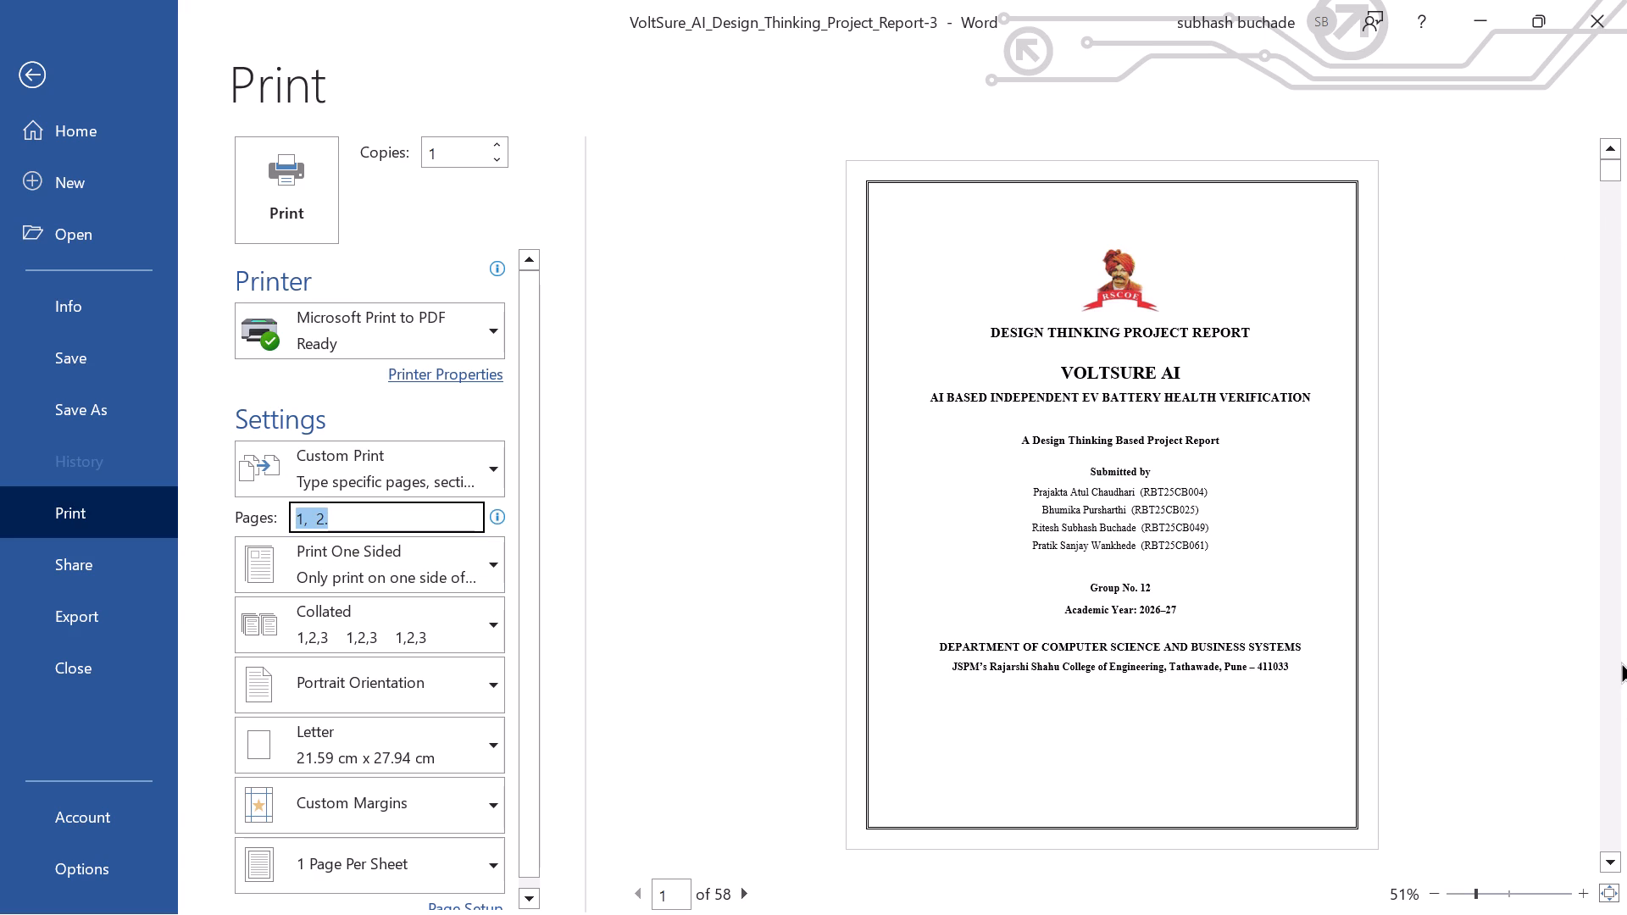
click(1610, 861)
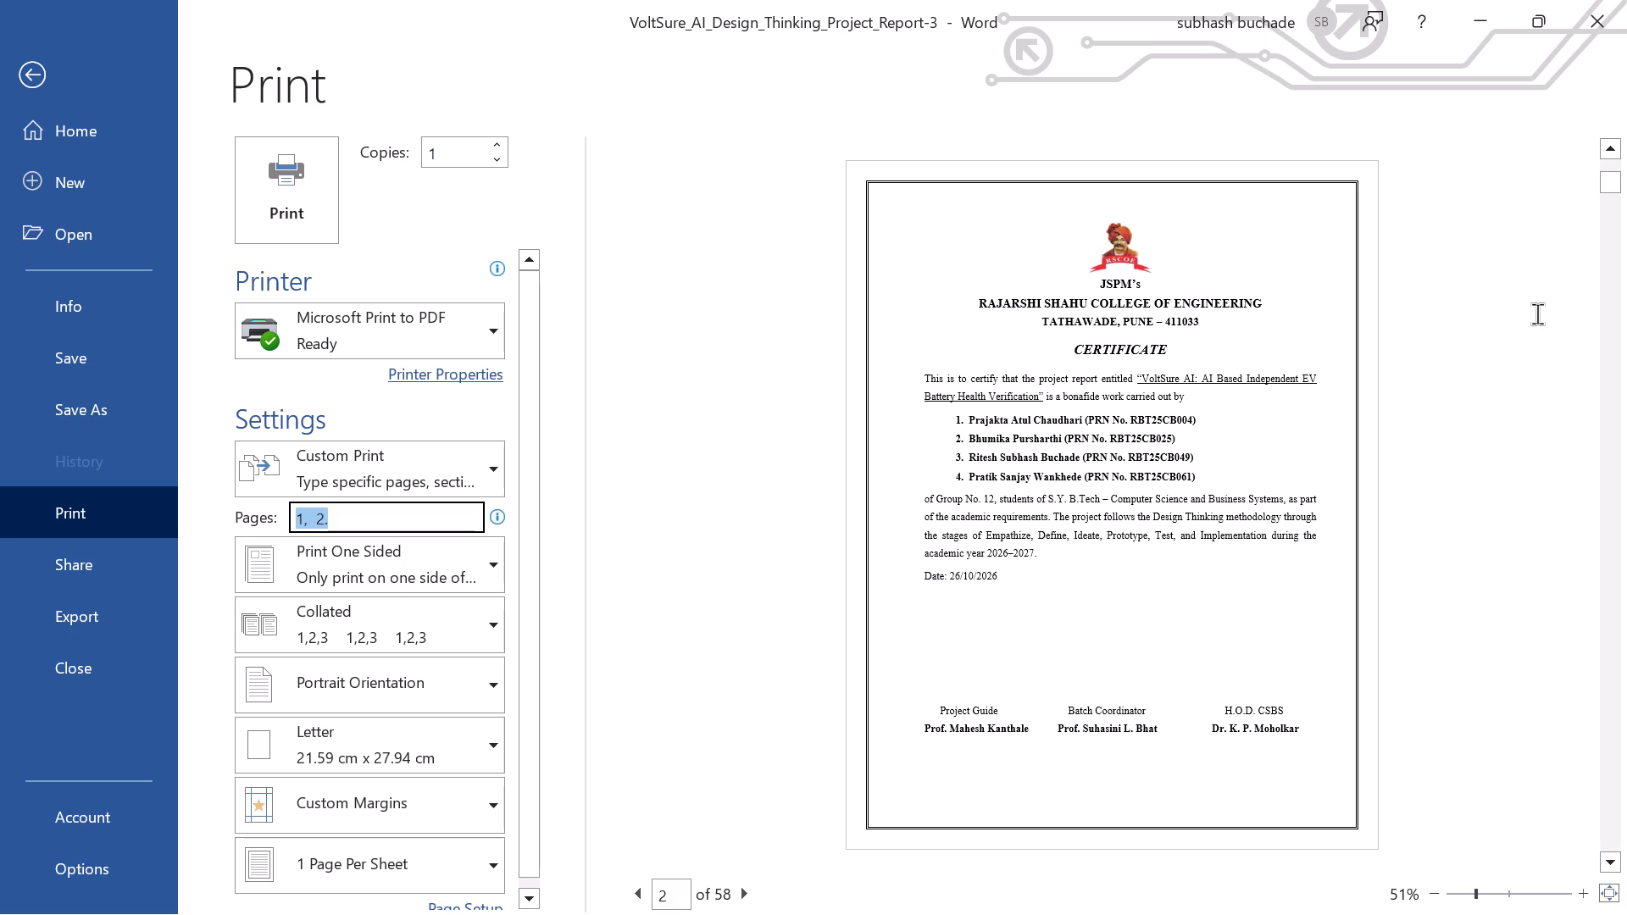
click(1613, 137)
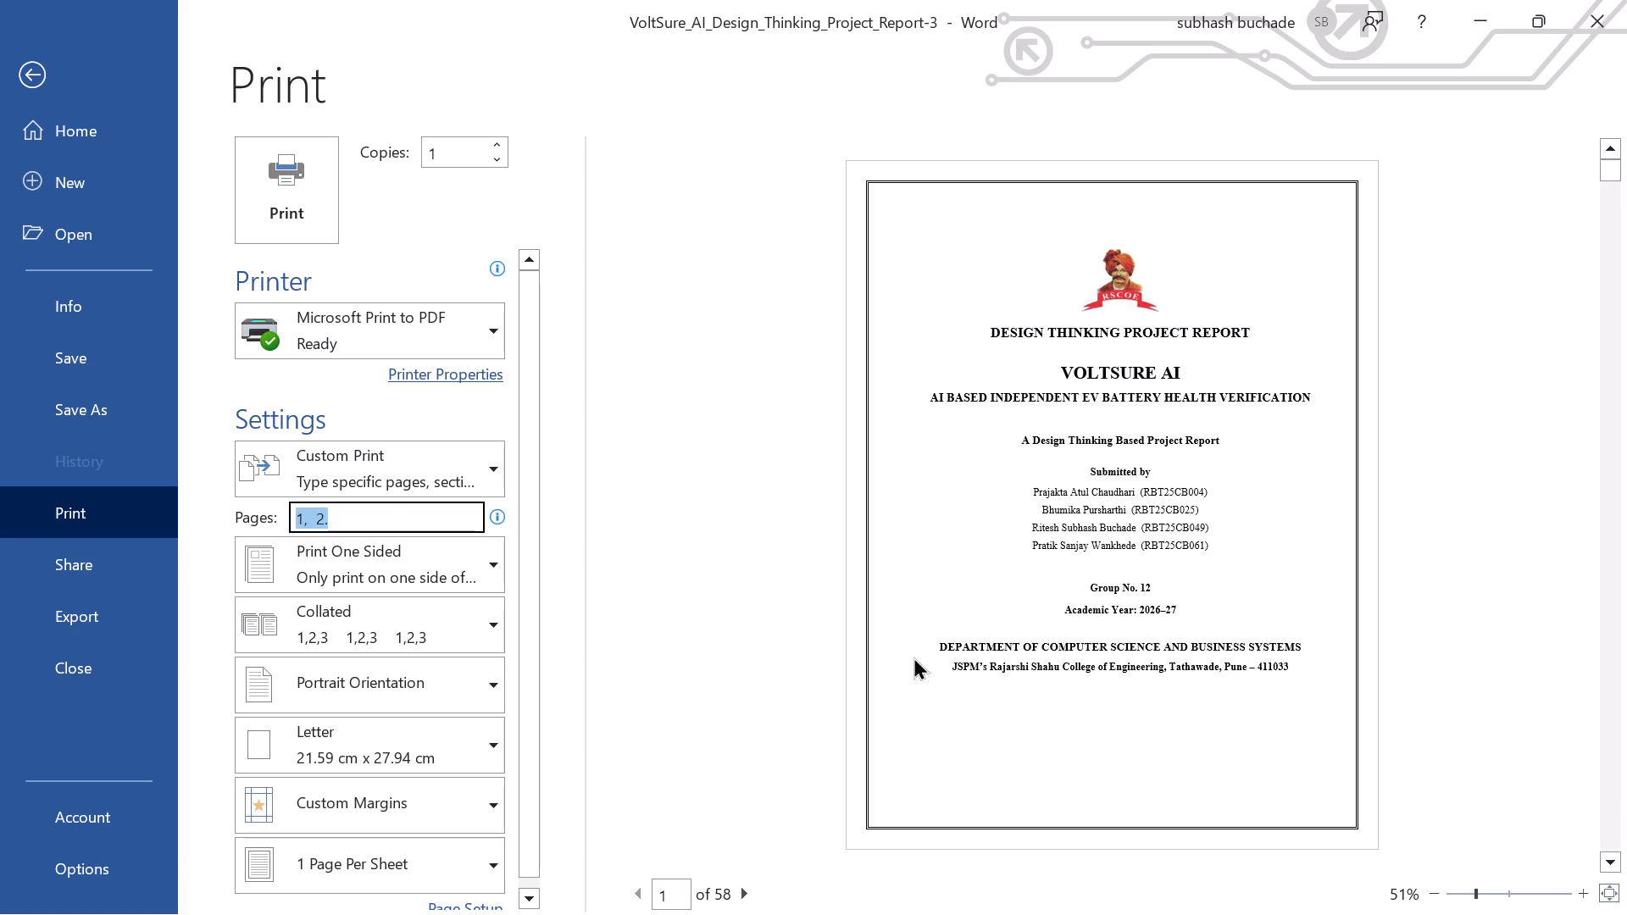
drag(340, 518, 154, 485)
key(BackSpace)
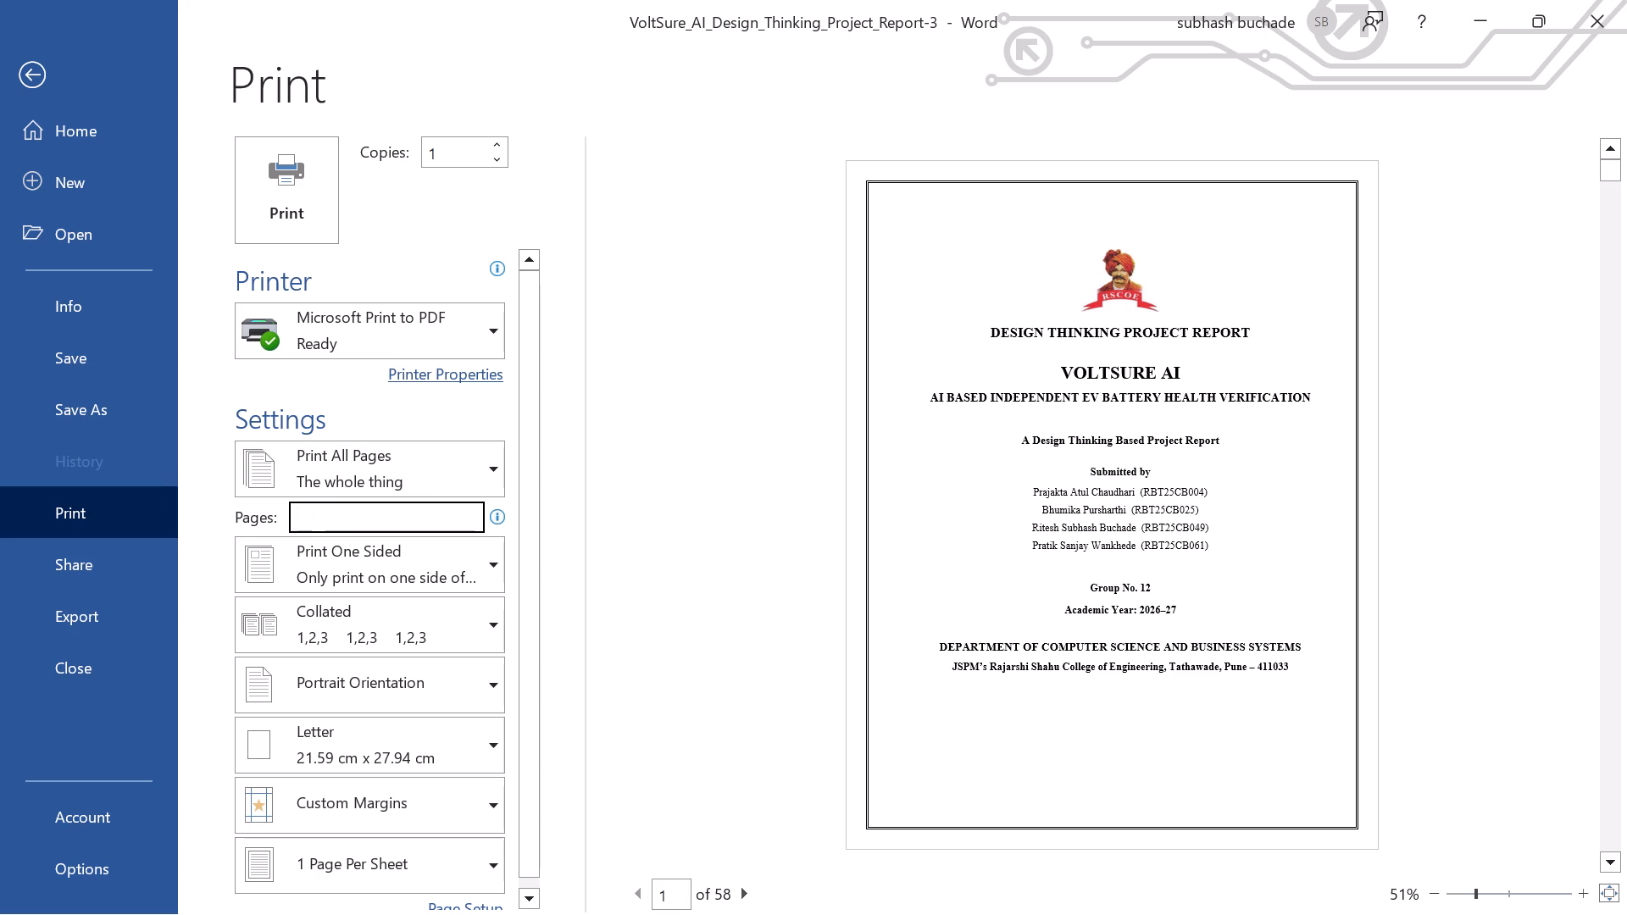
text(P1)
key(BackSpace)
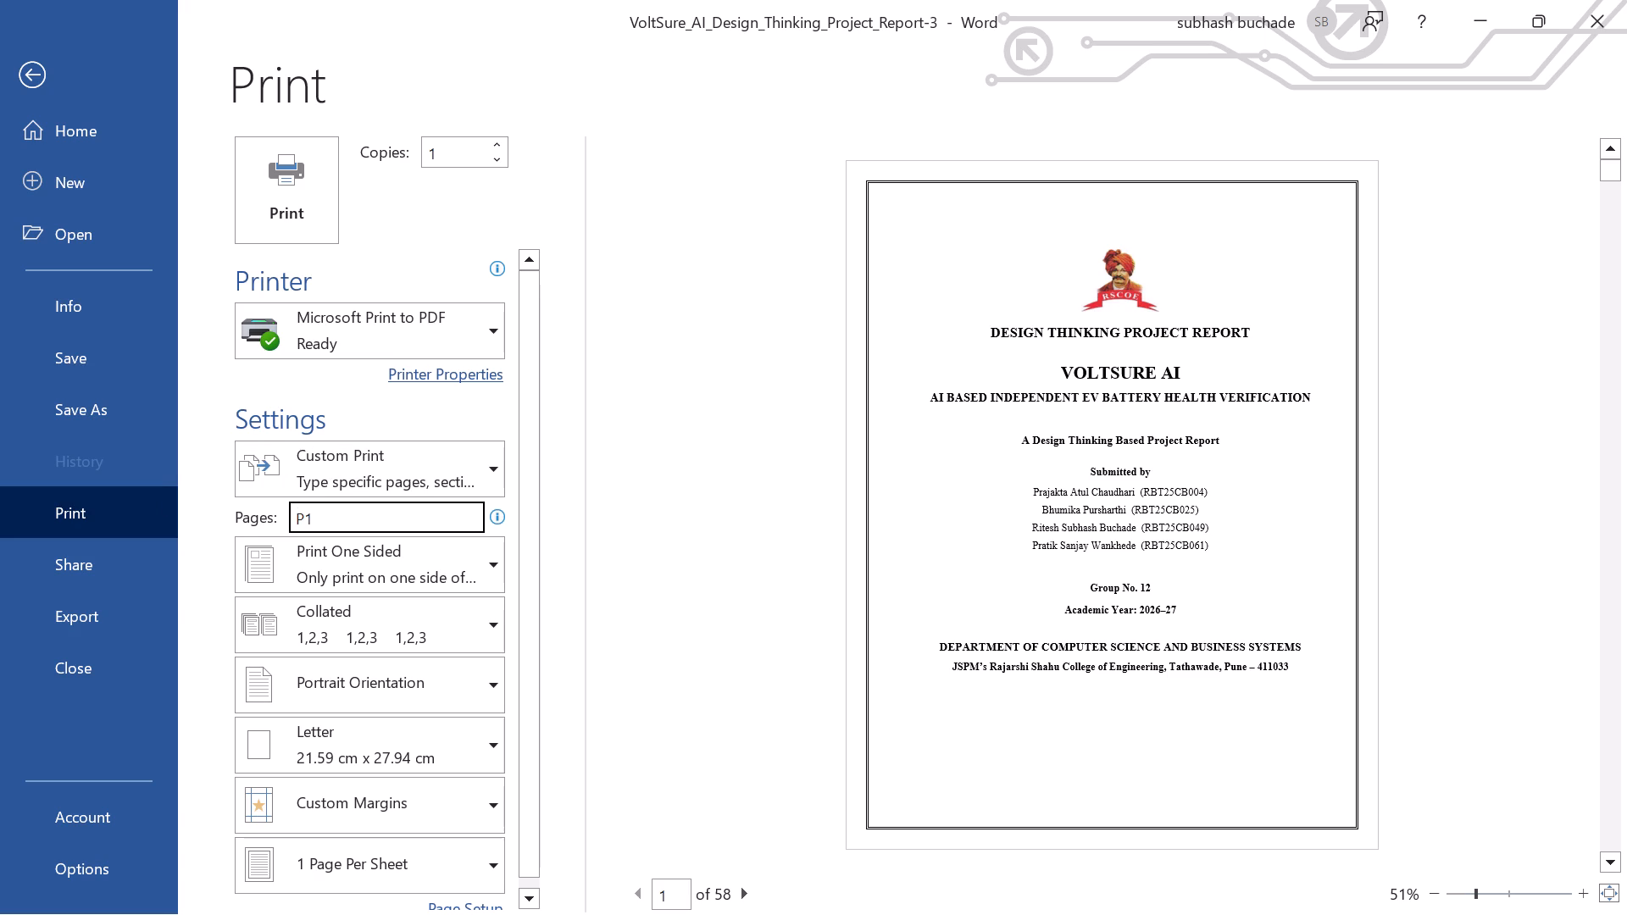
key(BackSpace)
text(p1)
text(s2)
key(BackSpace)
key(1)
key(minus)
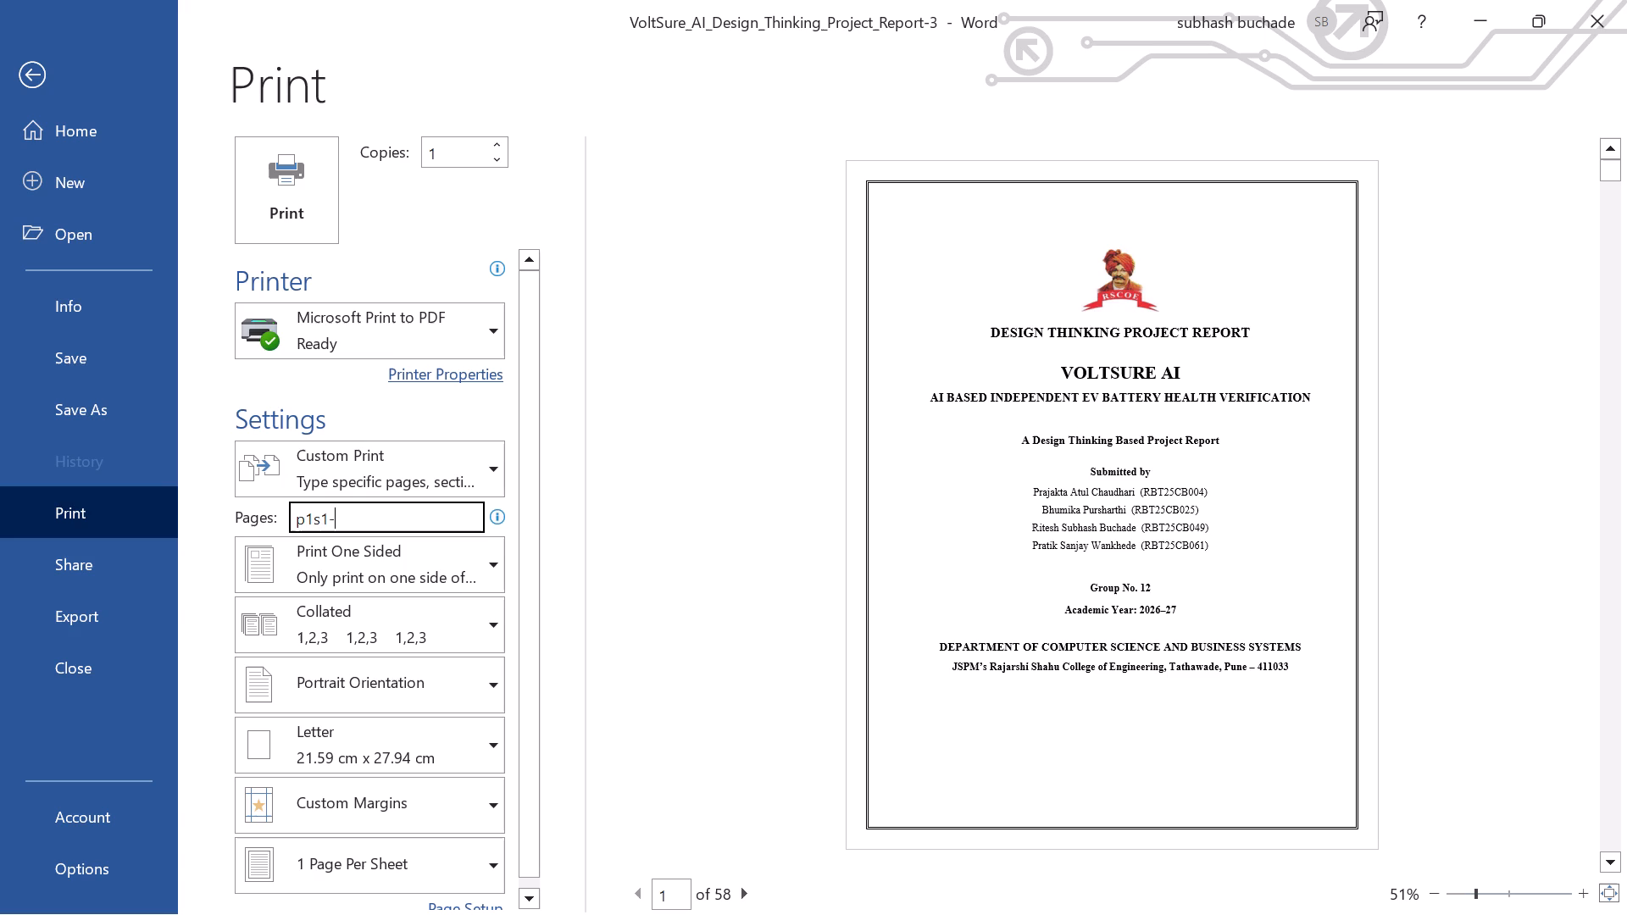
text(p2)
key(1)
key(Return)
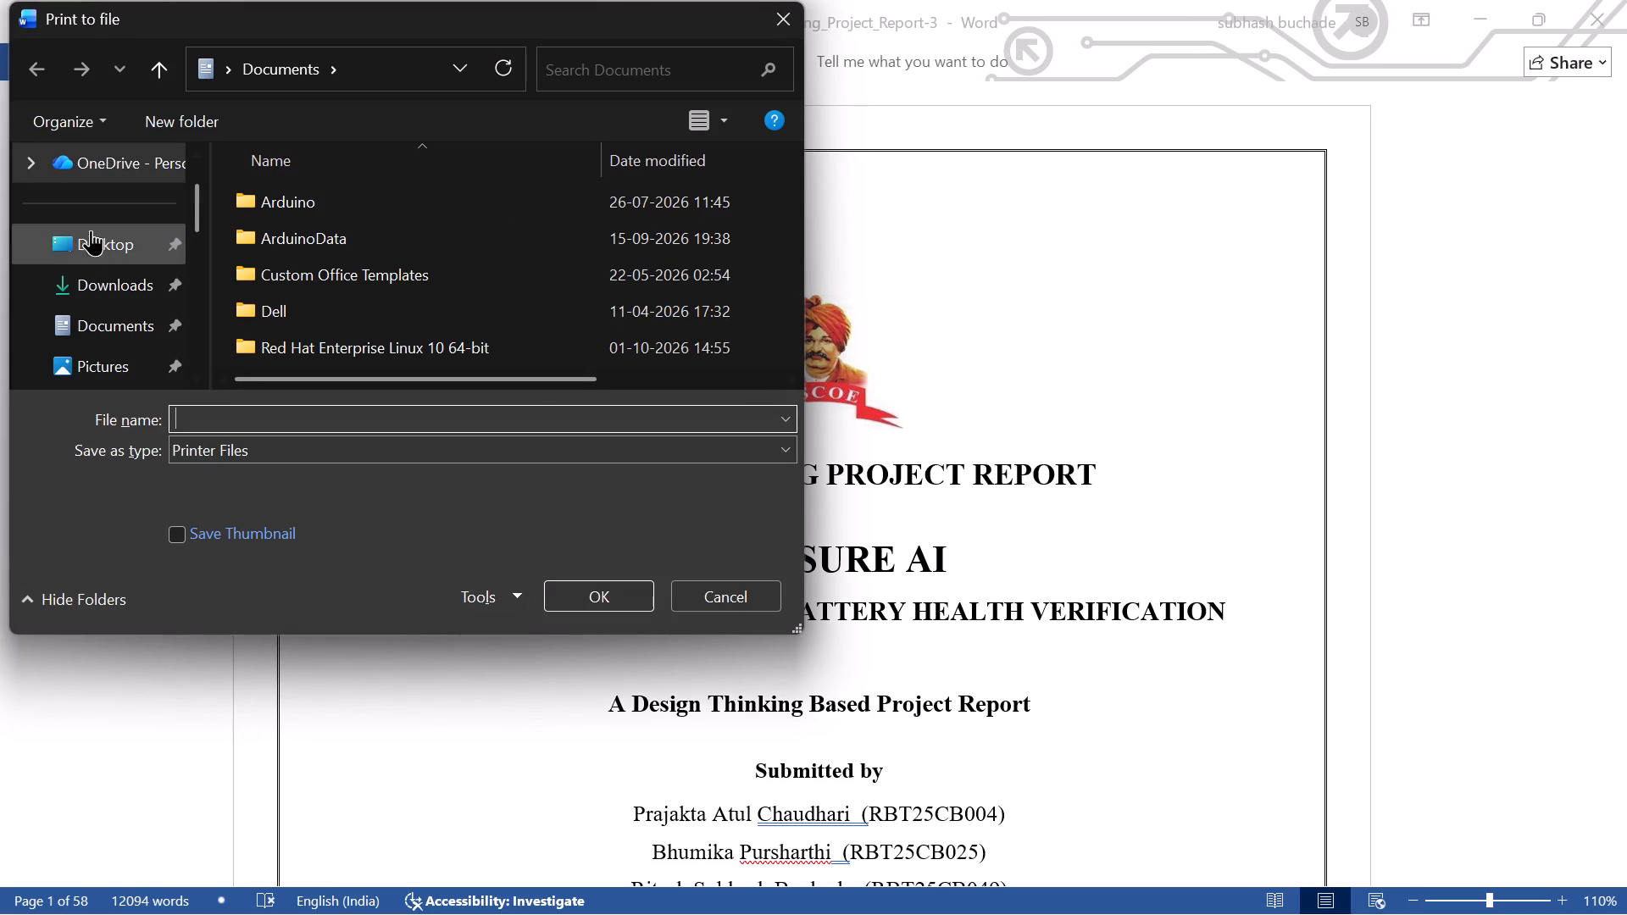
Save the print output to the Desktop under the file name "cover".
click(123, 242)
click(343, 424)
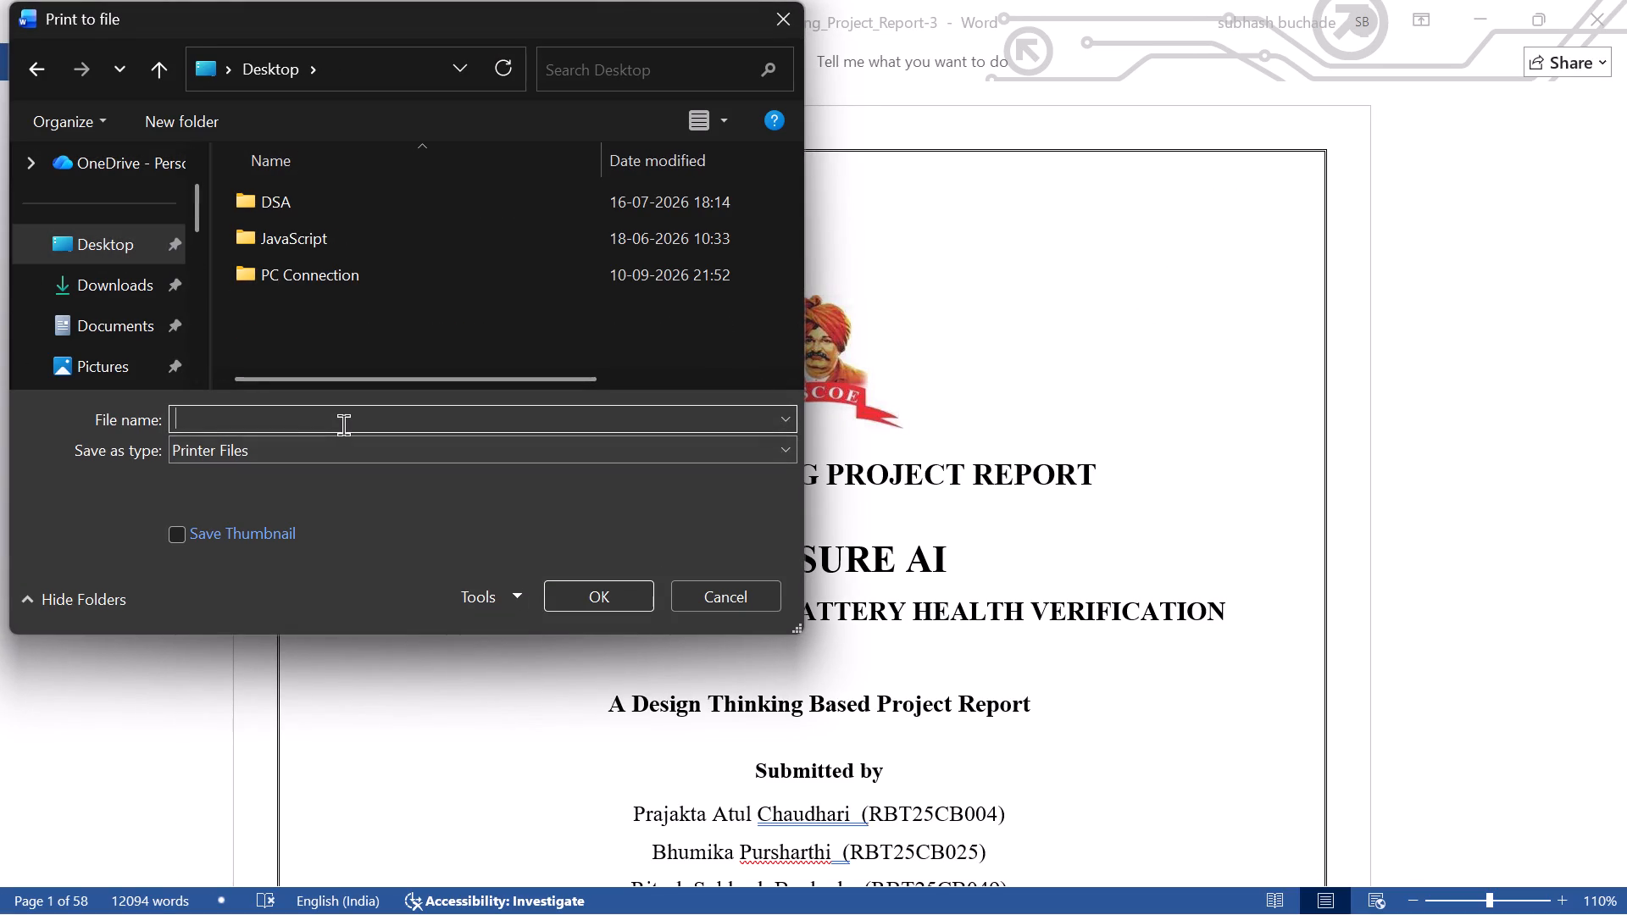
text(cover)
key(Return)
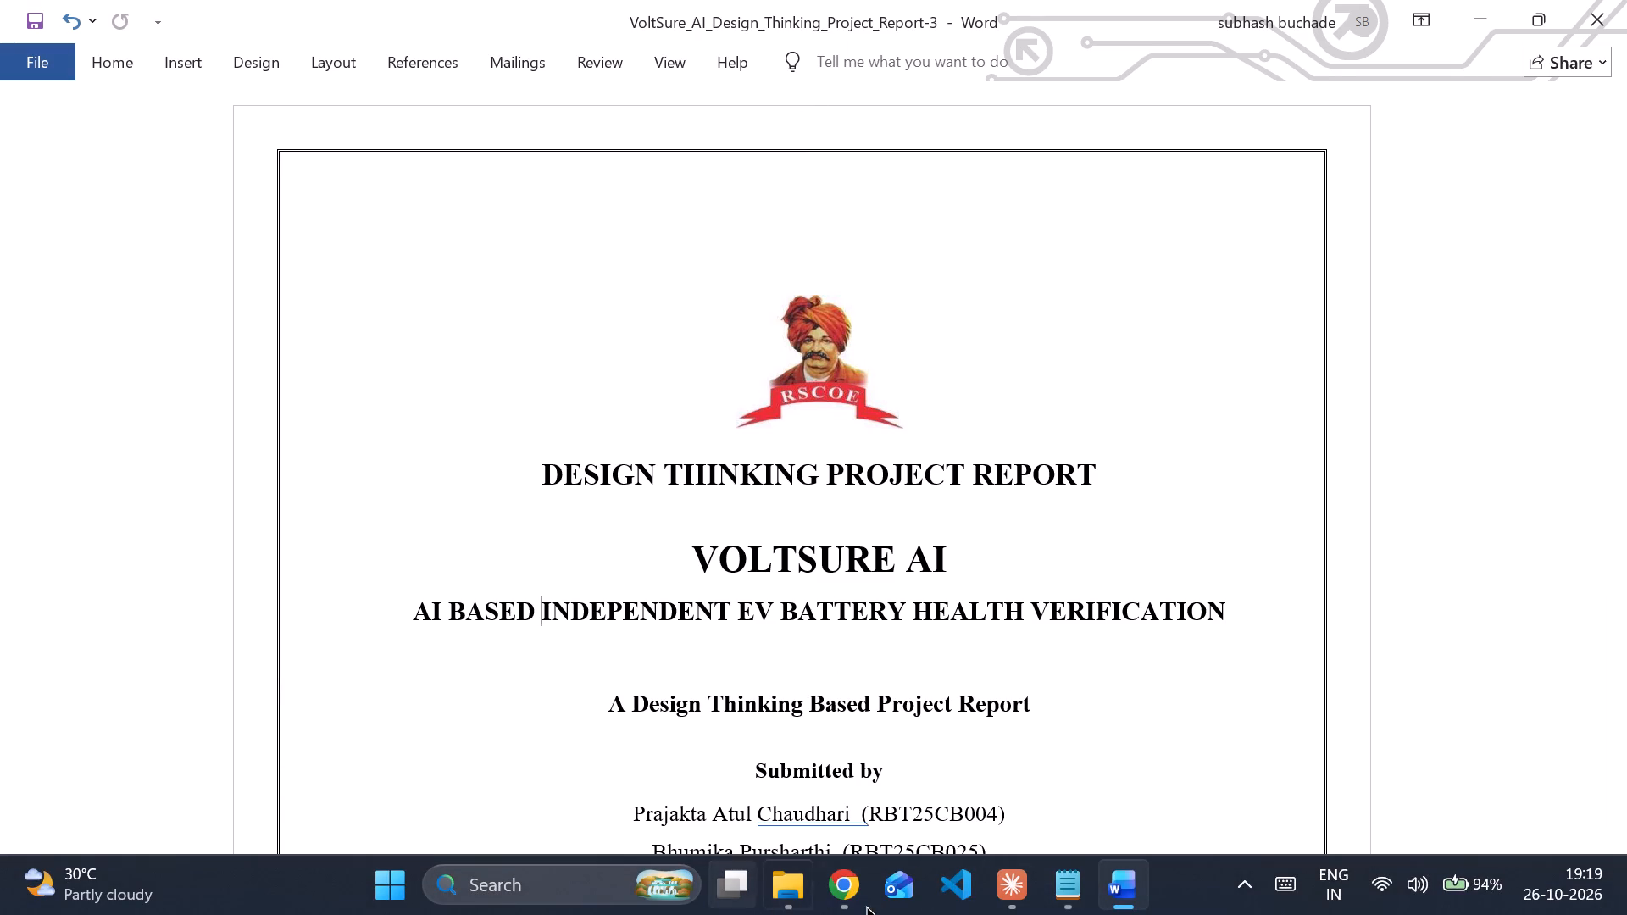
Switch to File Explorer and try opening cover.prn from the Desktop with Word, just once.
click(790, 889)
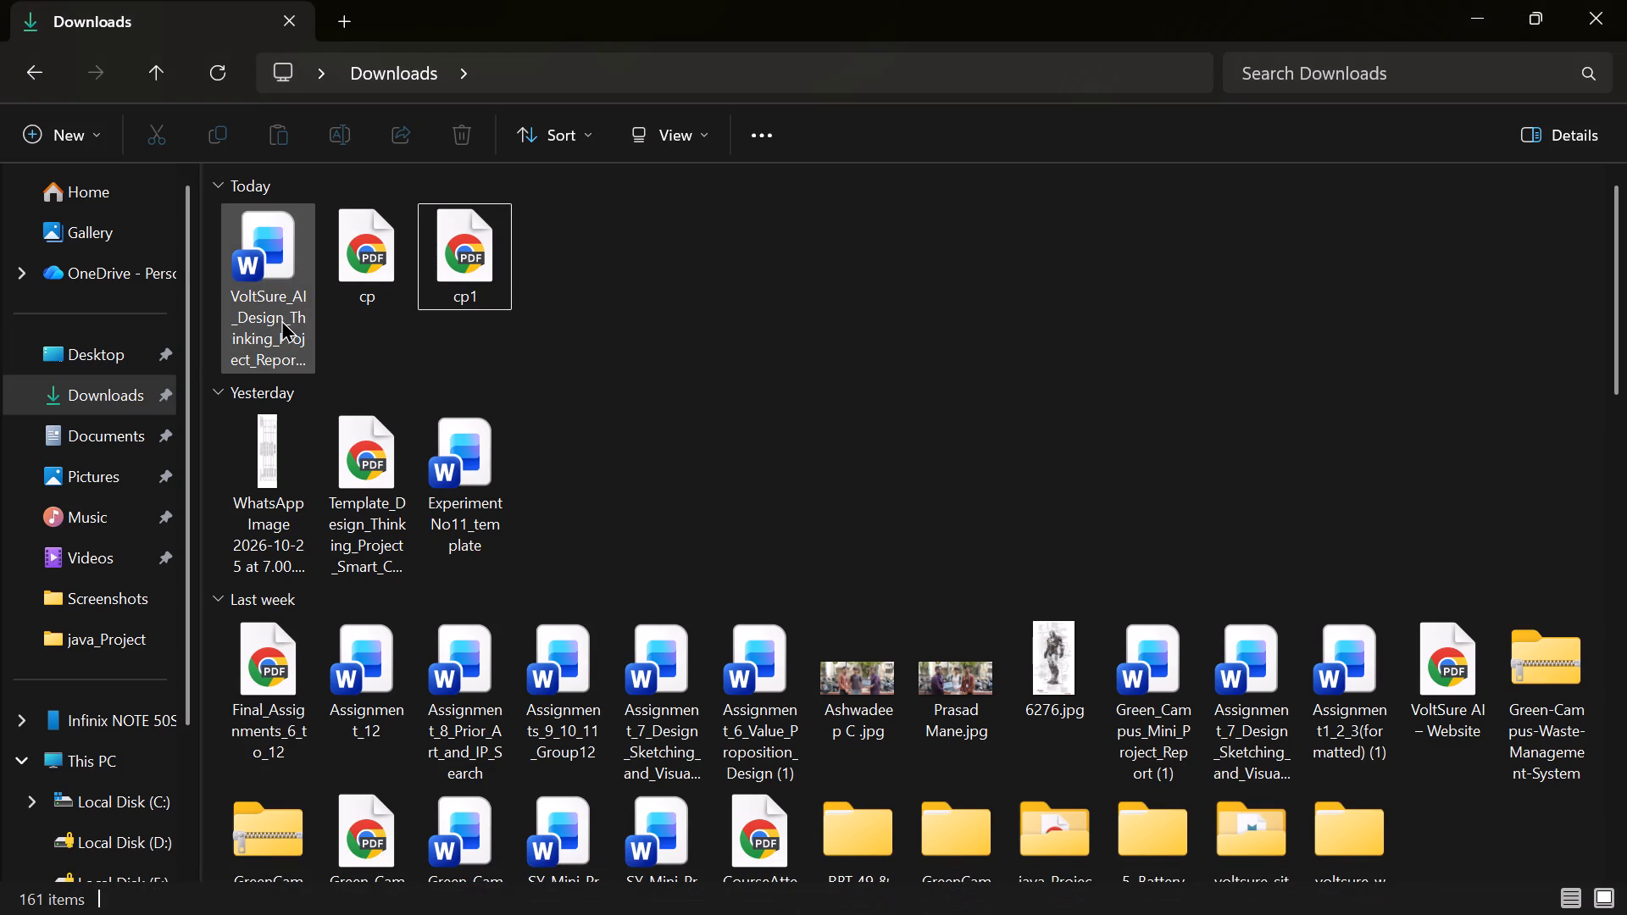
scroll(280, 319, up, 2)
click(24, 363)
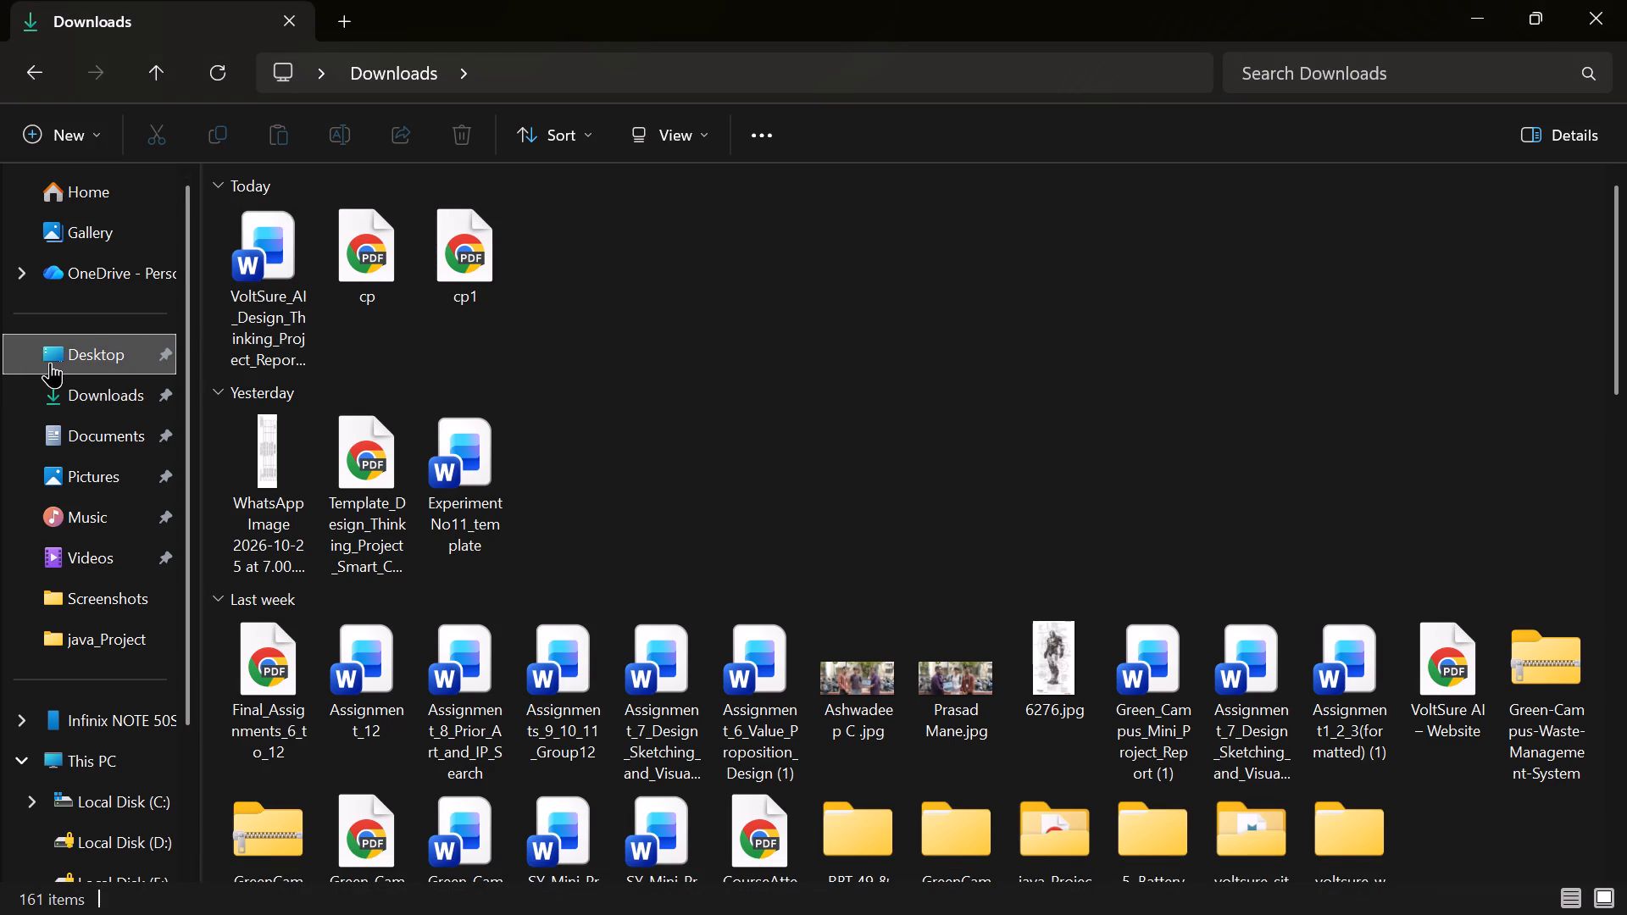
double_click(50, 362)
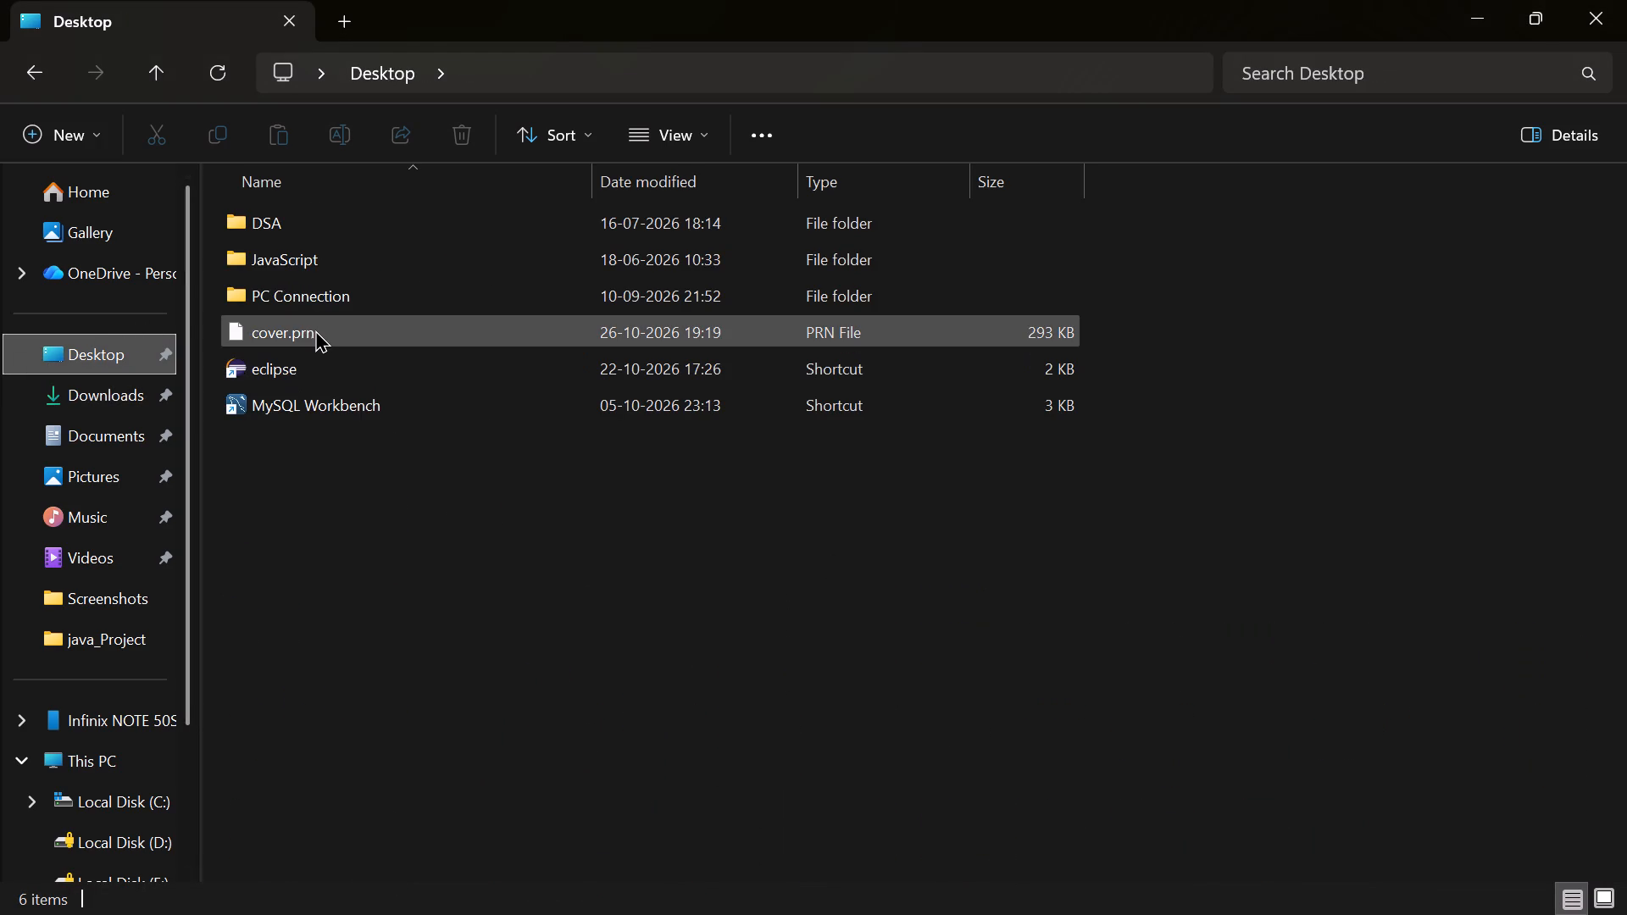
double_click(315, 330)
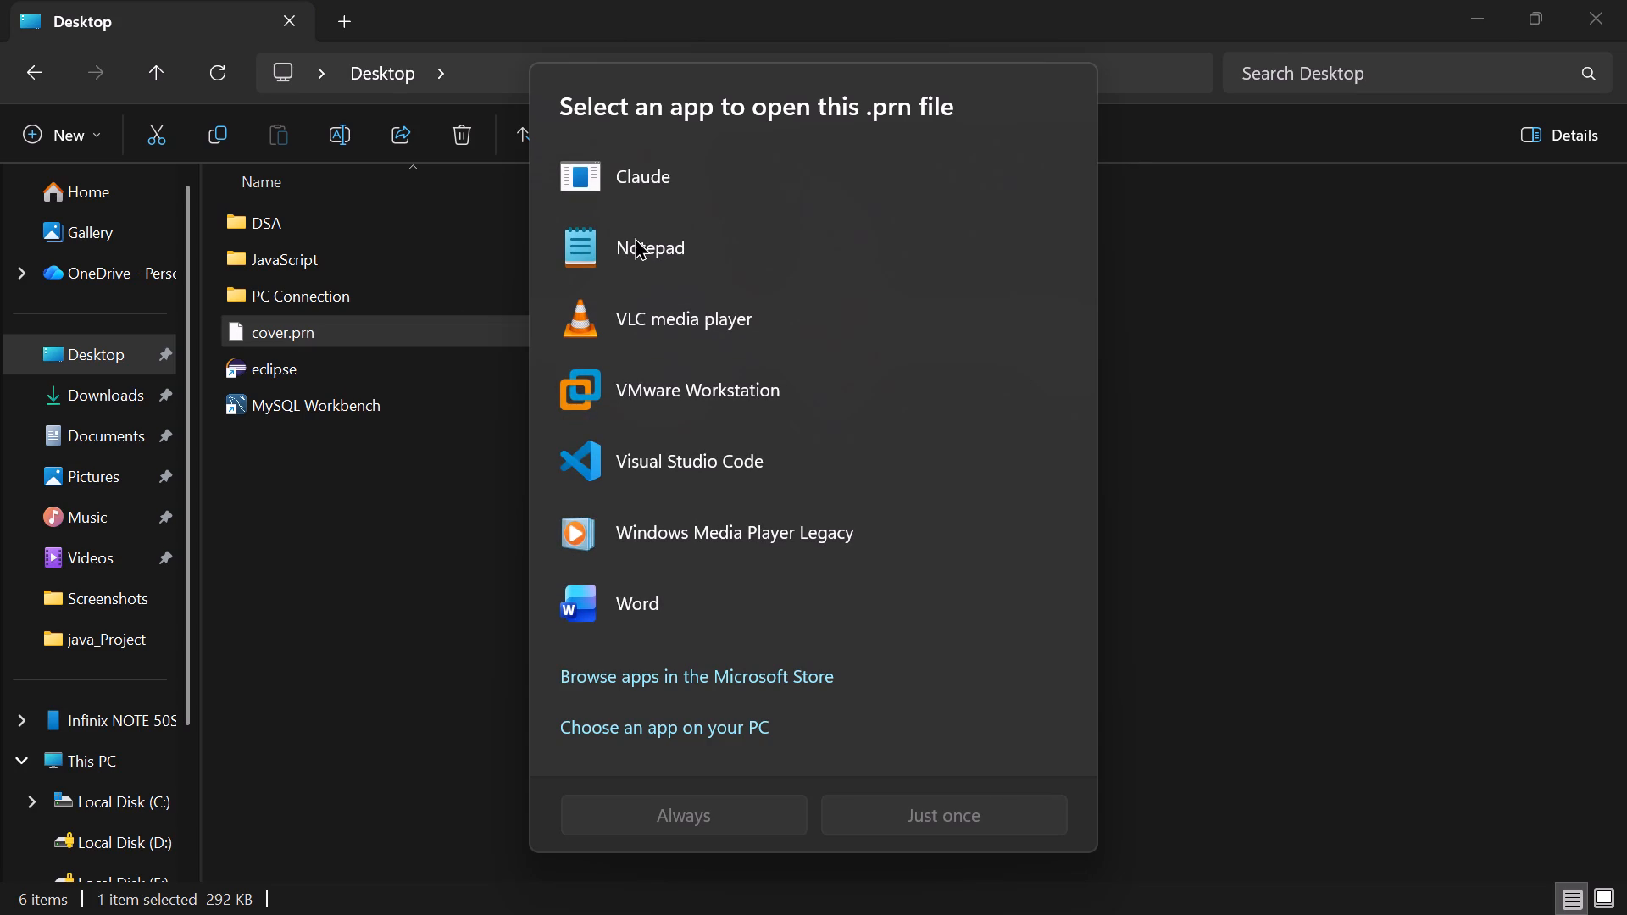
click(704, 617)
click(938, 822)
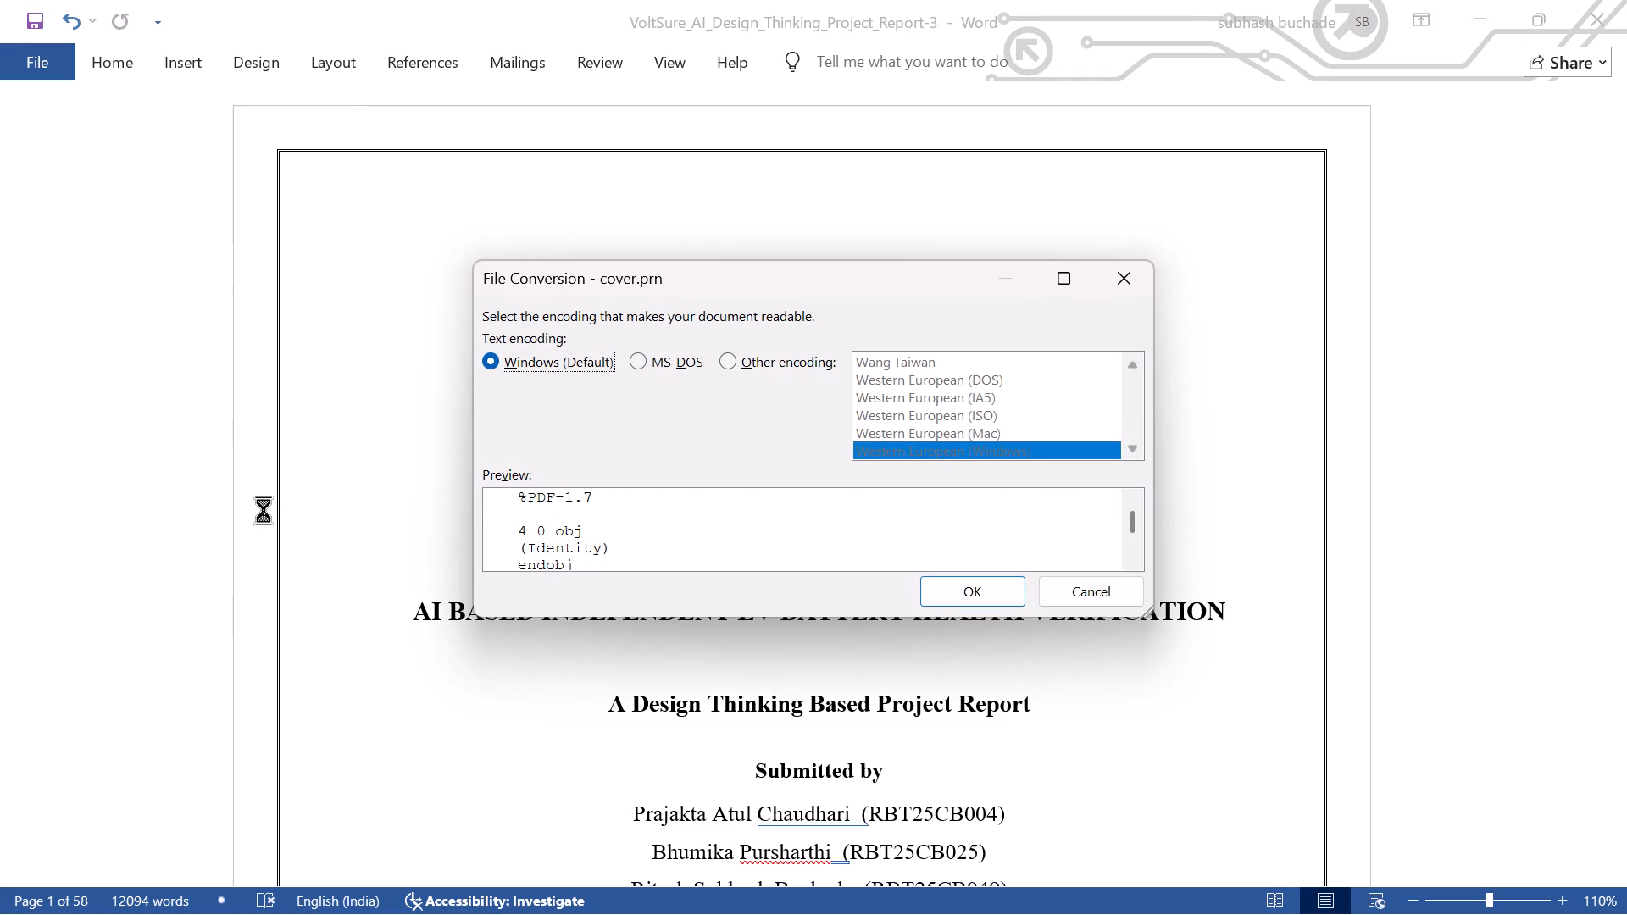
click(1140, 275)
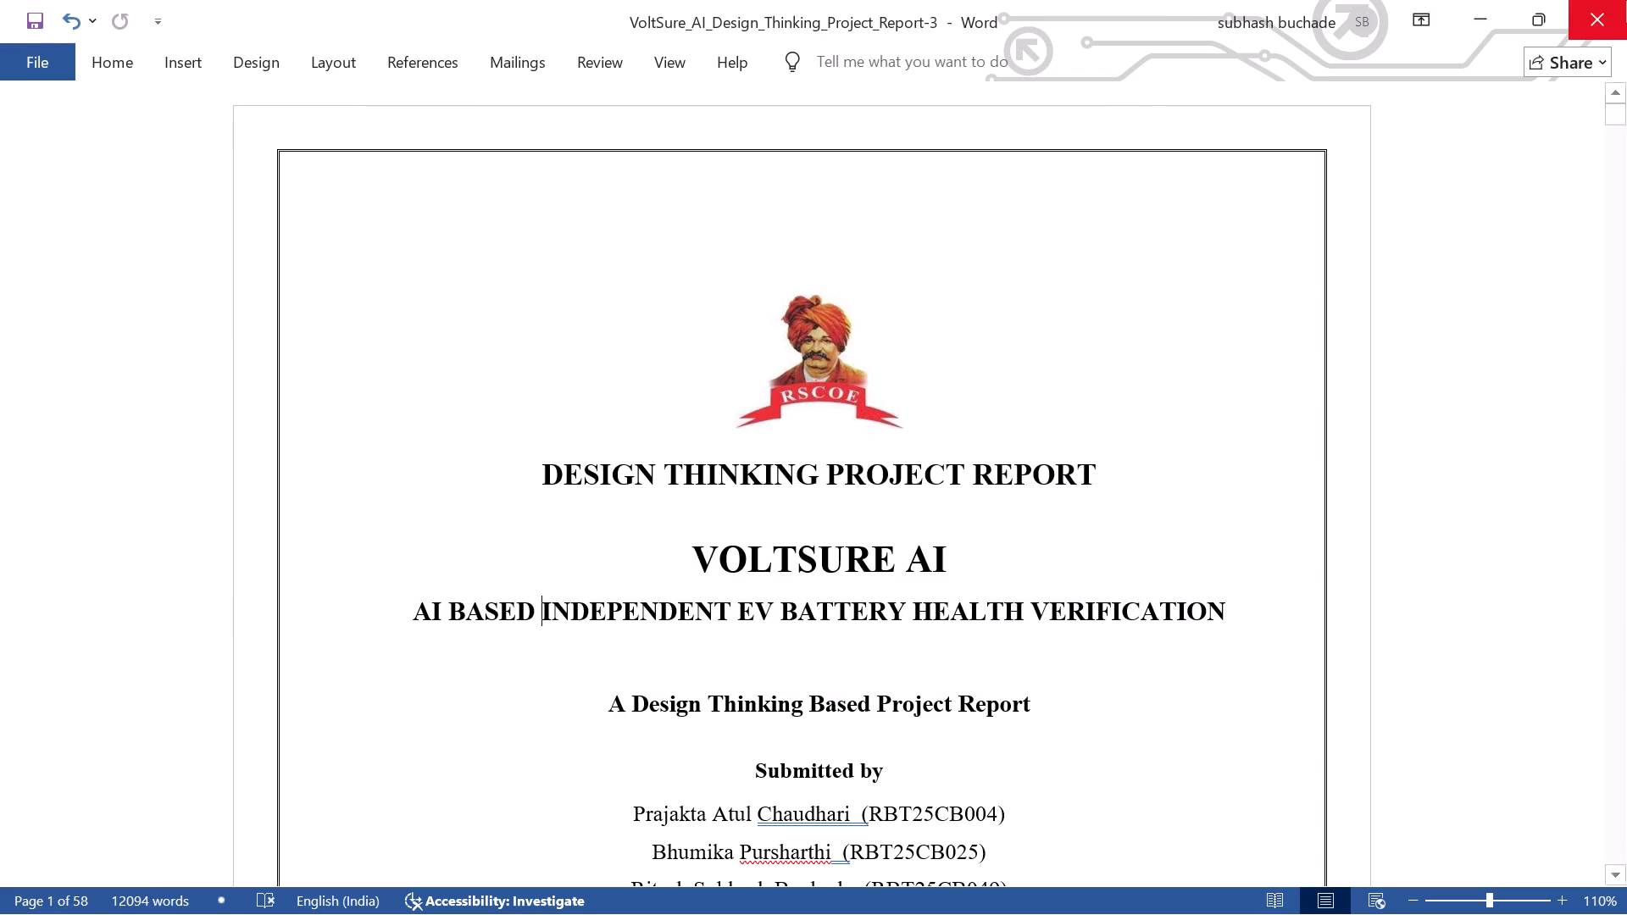
Close the VoltSure report document without saving its changes.
click(1626, 0)
click(869, 666)
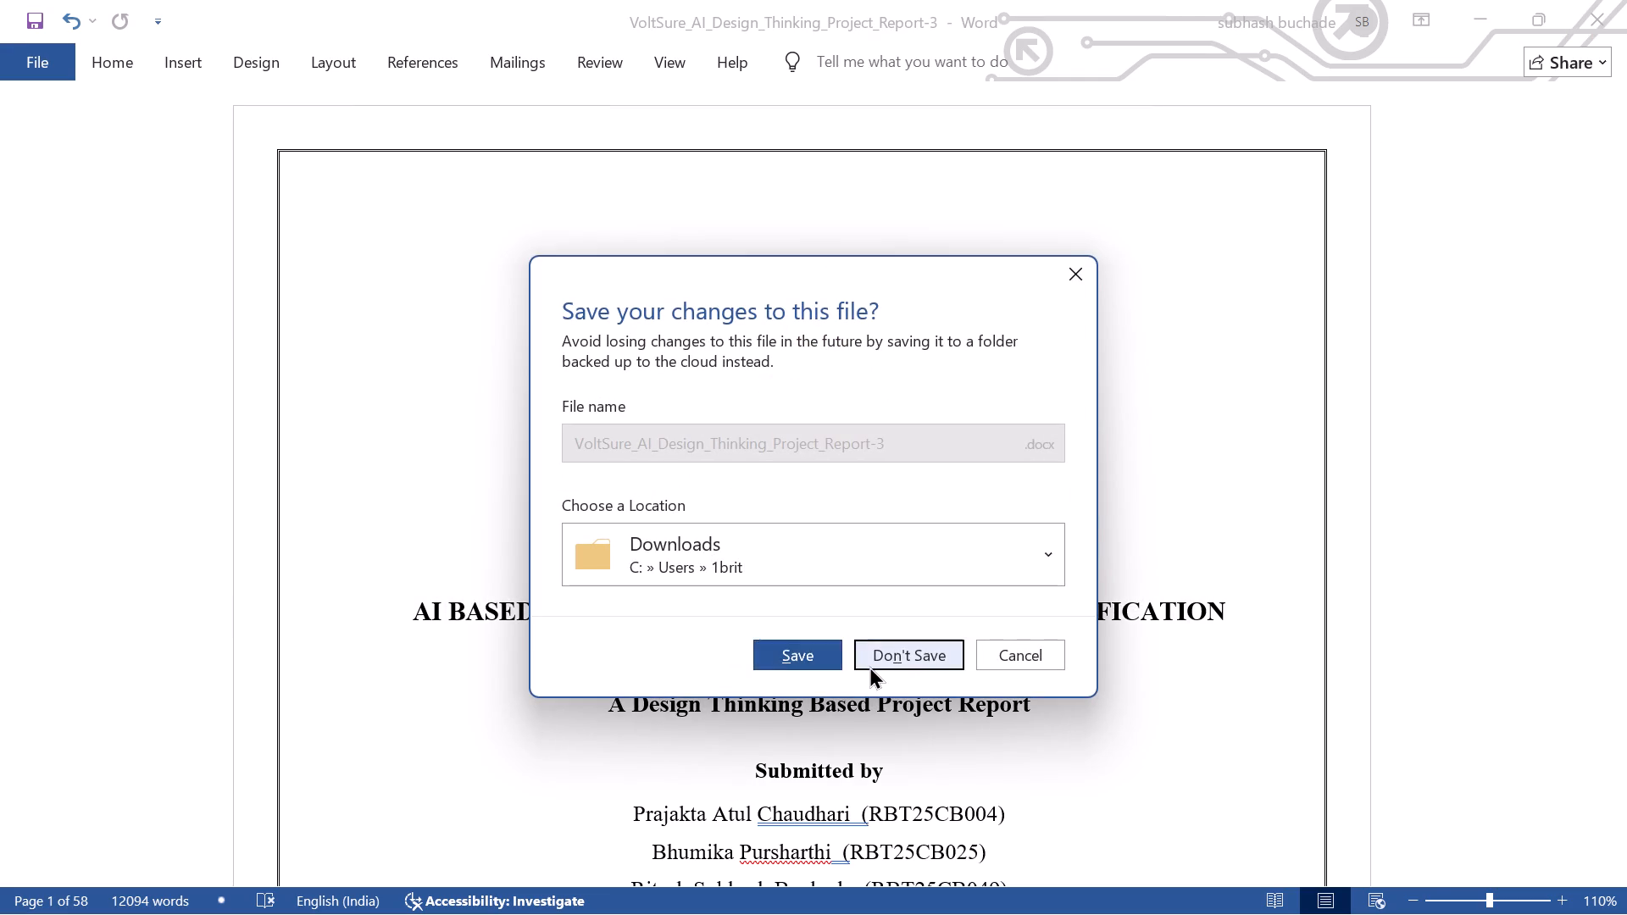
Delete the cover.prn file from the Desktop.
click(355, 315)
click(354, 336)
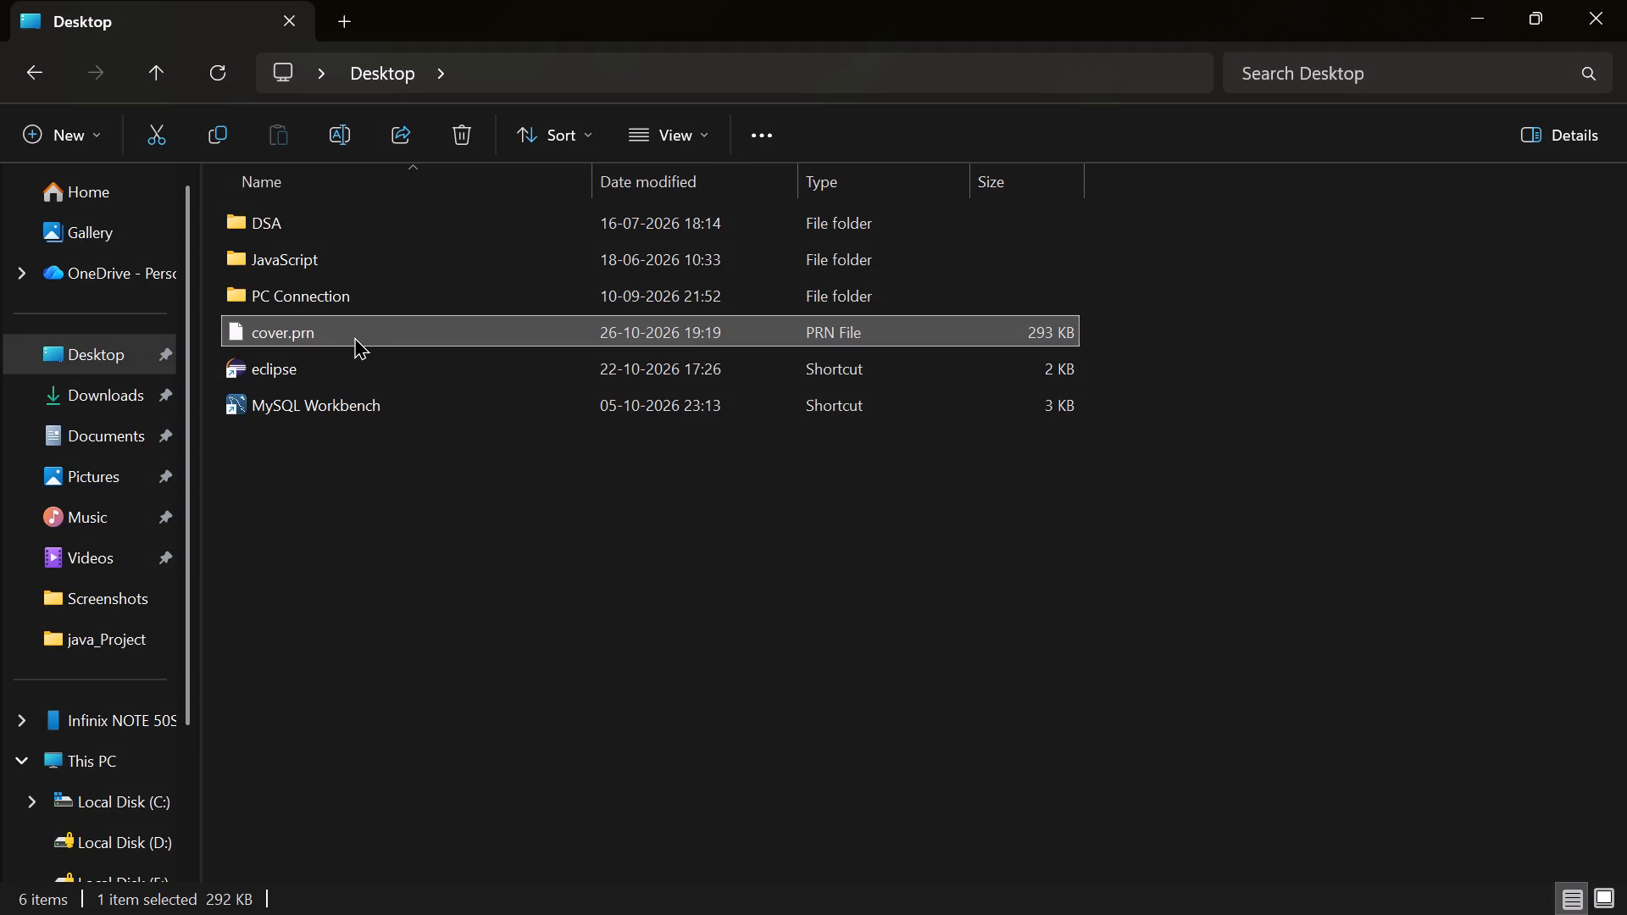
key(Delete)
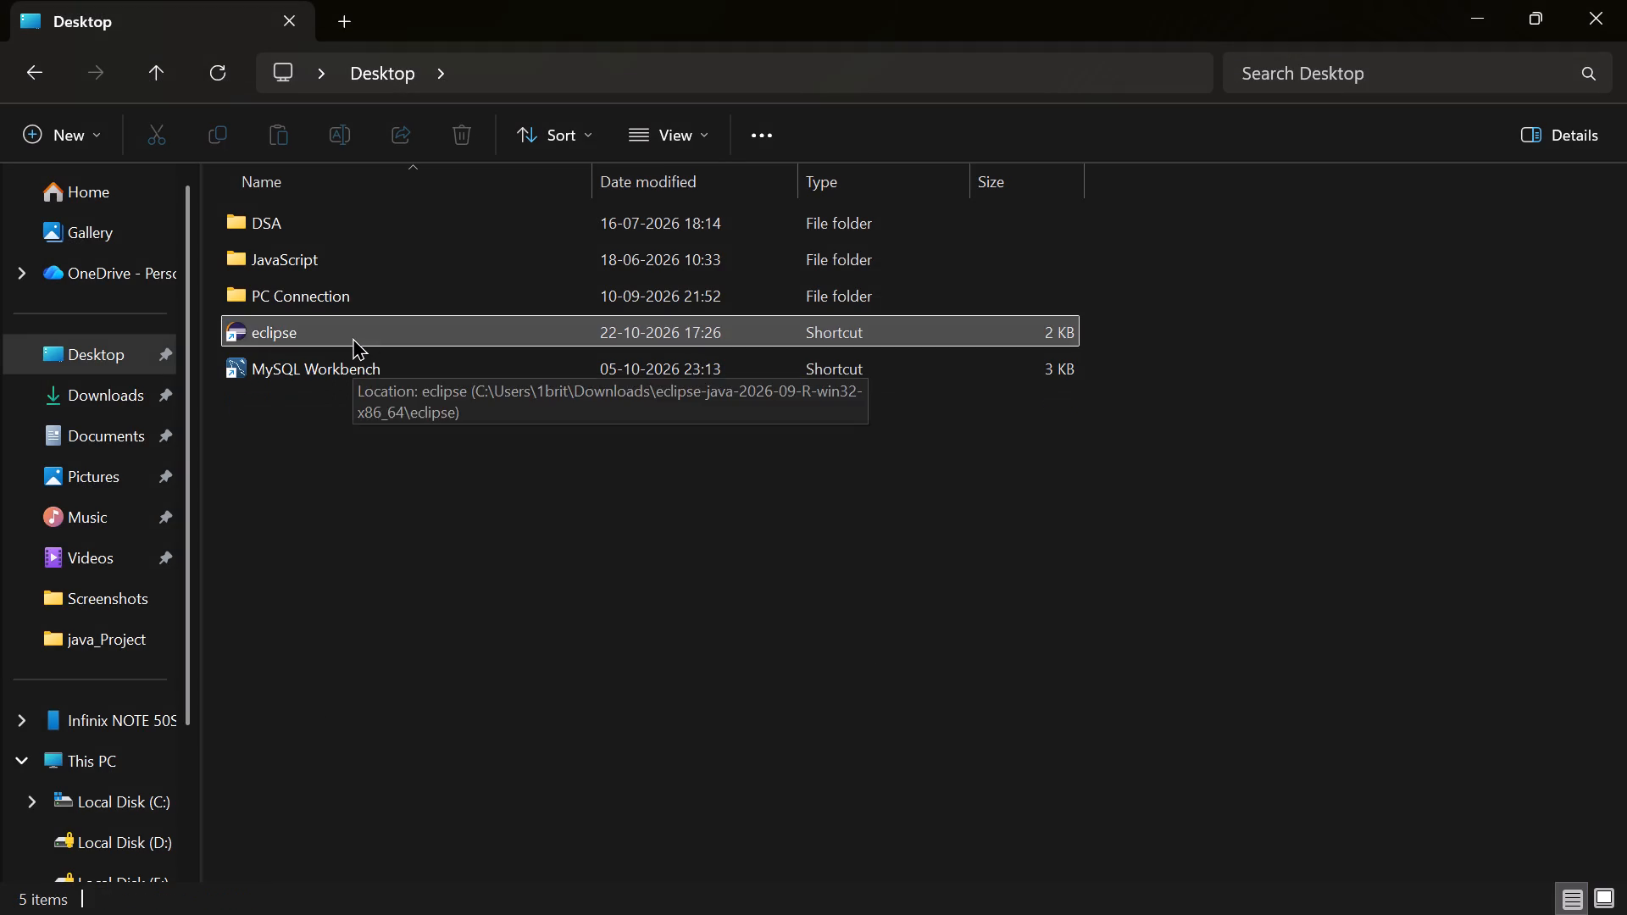
Reopen the VoltSure_AI_Design_Thinking_Project_Report-3 document in Word from the Downloads folder.
click(83, 380)
double_click(467, 259)
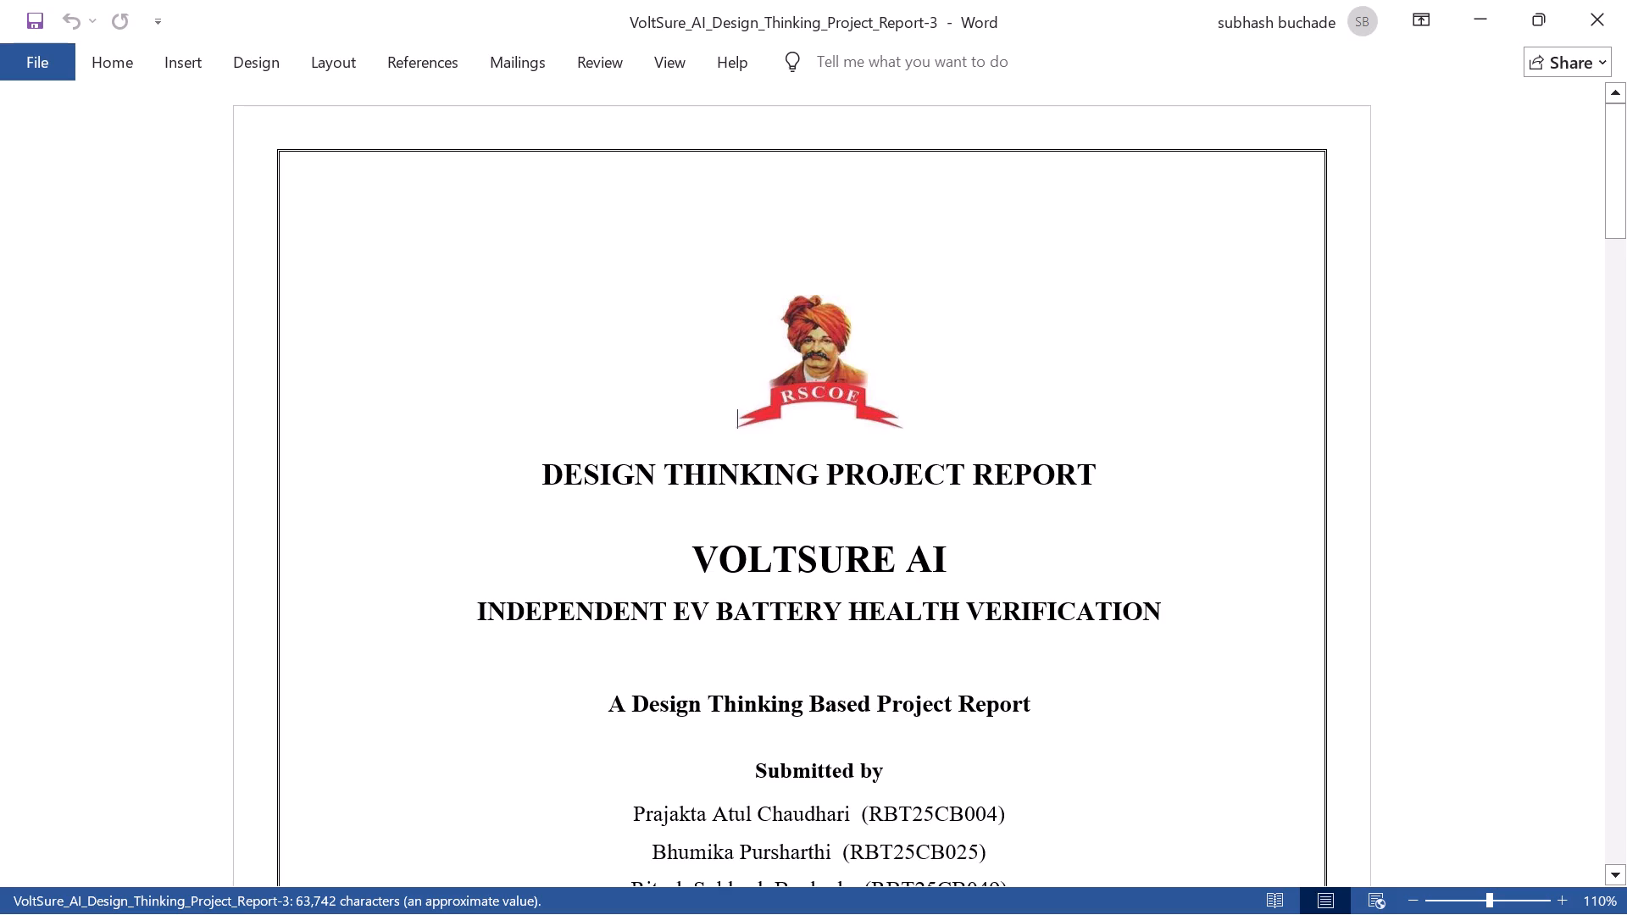
Insert "AI BASED" before "INDEPENDENT EV BATTERY HEALTH VERIFICATION" in the subtitle on the cover page.
scroll(874, 618, down, 20)
scroll(874, 618, down, 10)
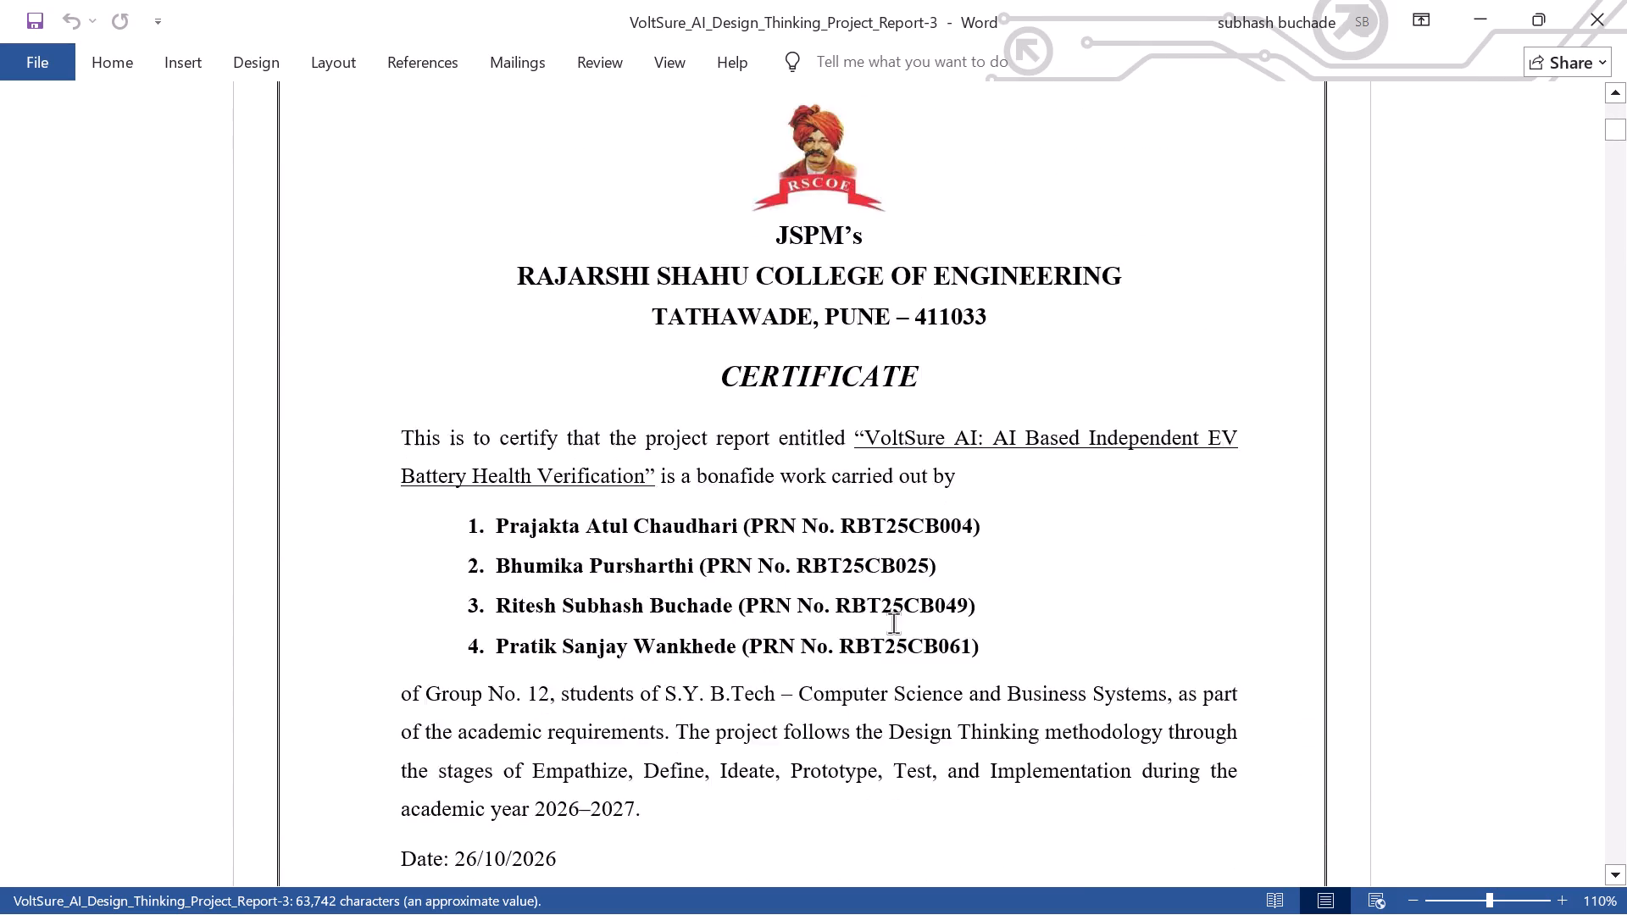
scroll(893, 623, down, 3)
scroll(893, 623, up, 19)
scroll(890, 620, up, 8)
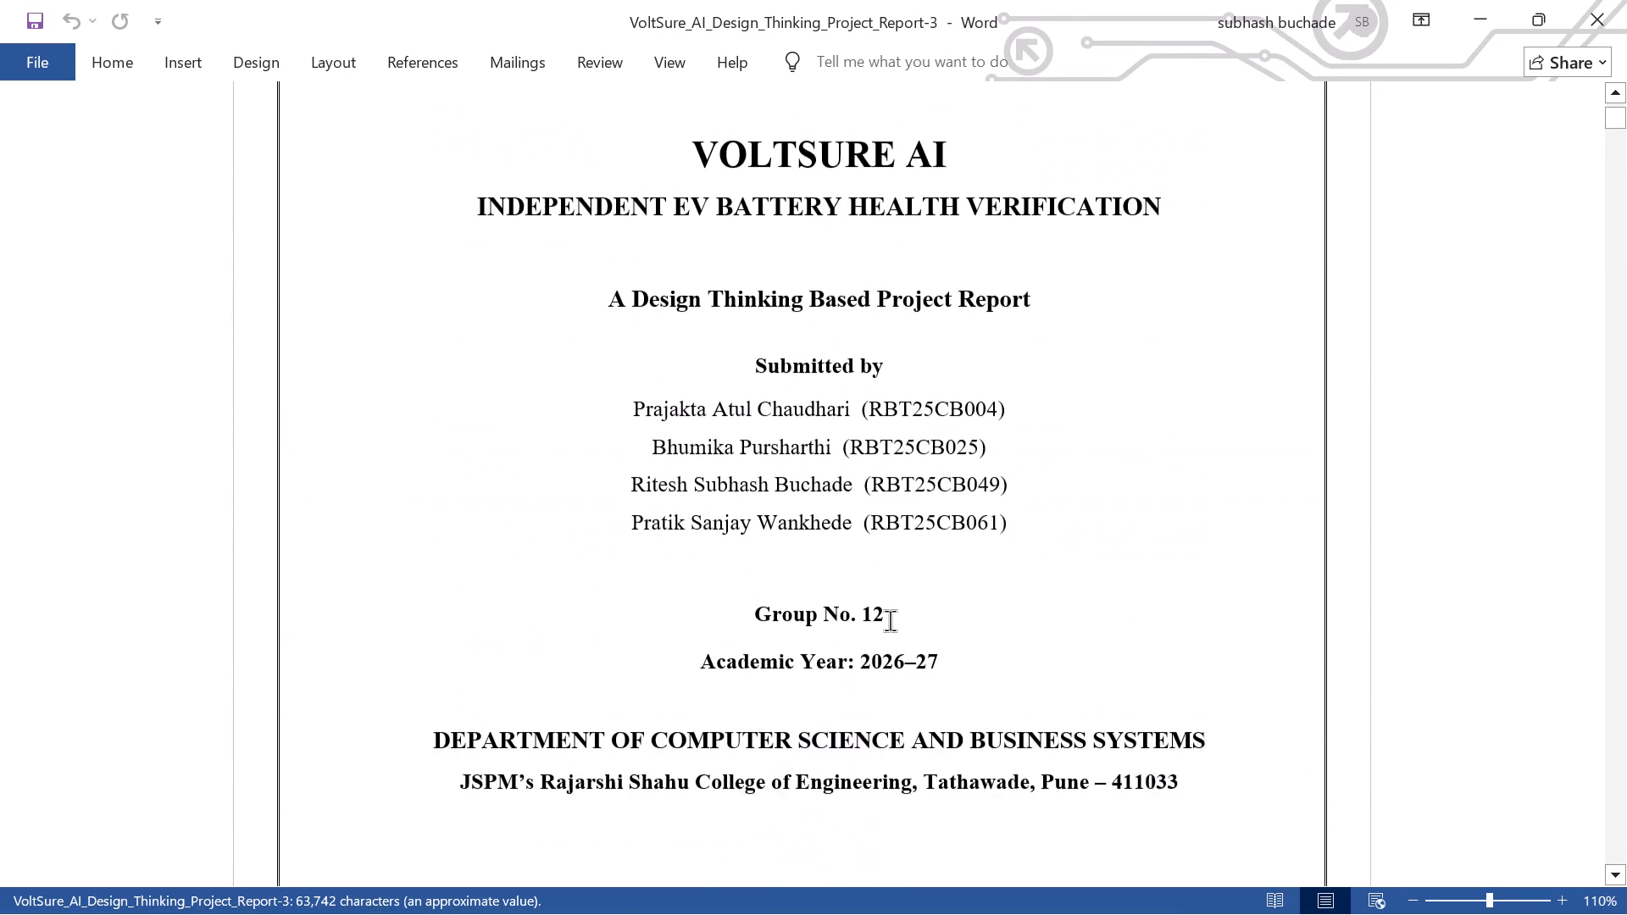
scroll(890, 620, up, 3)
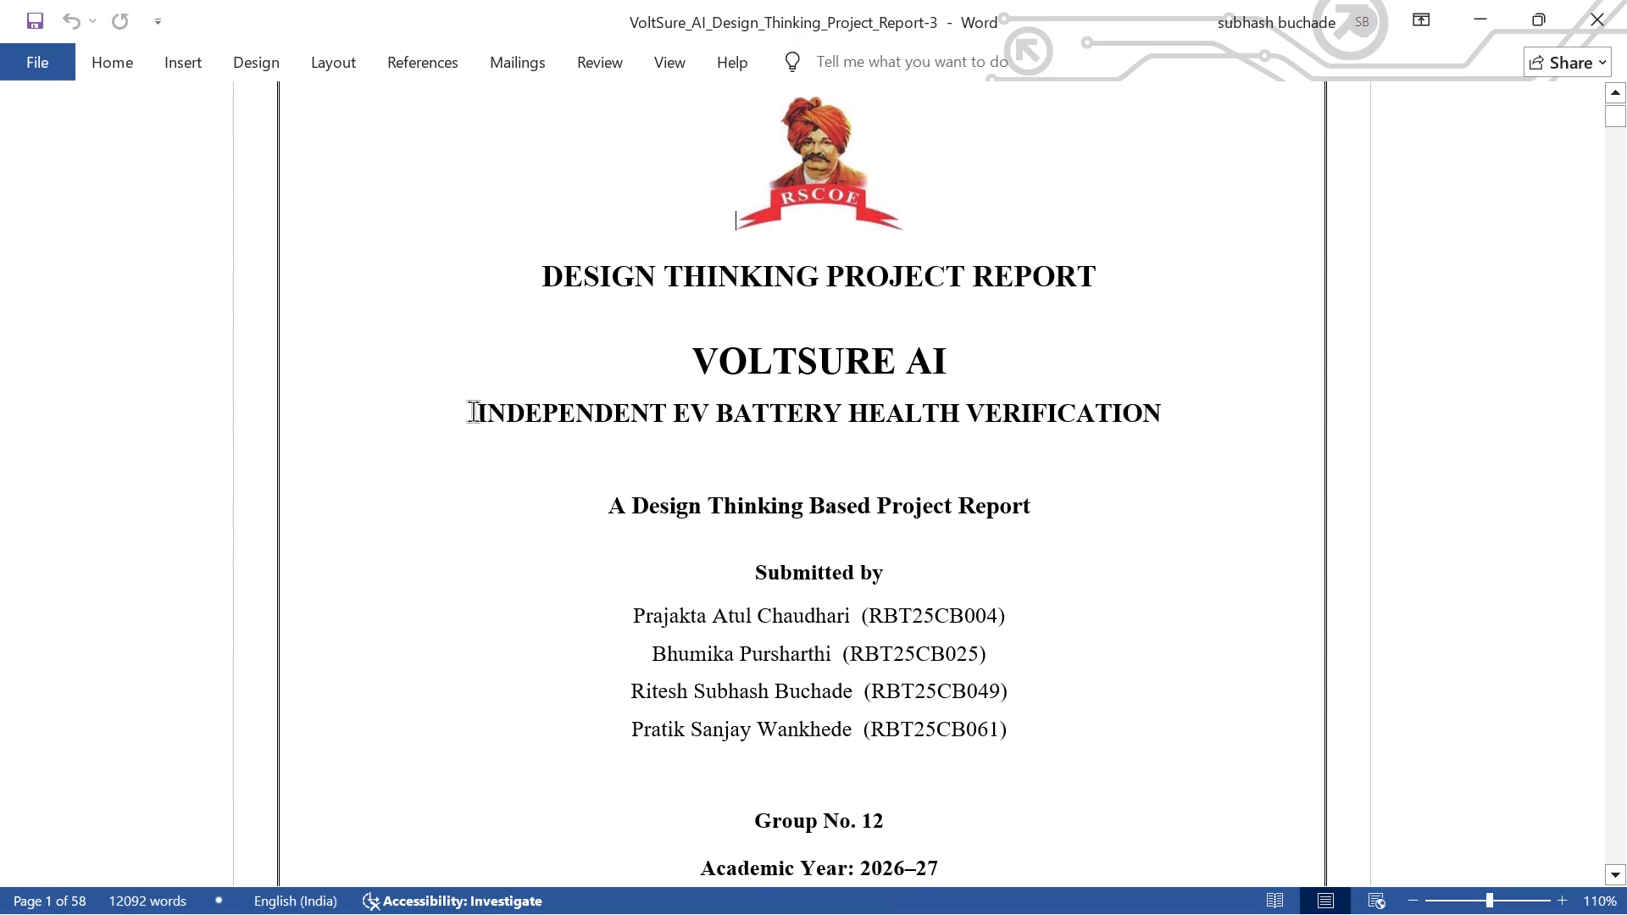
click(474, 411)
text(AI)
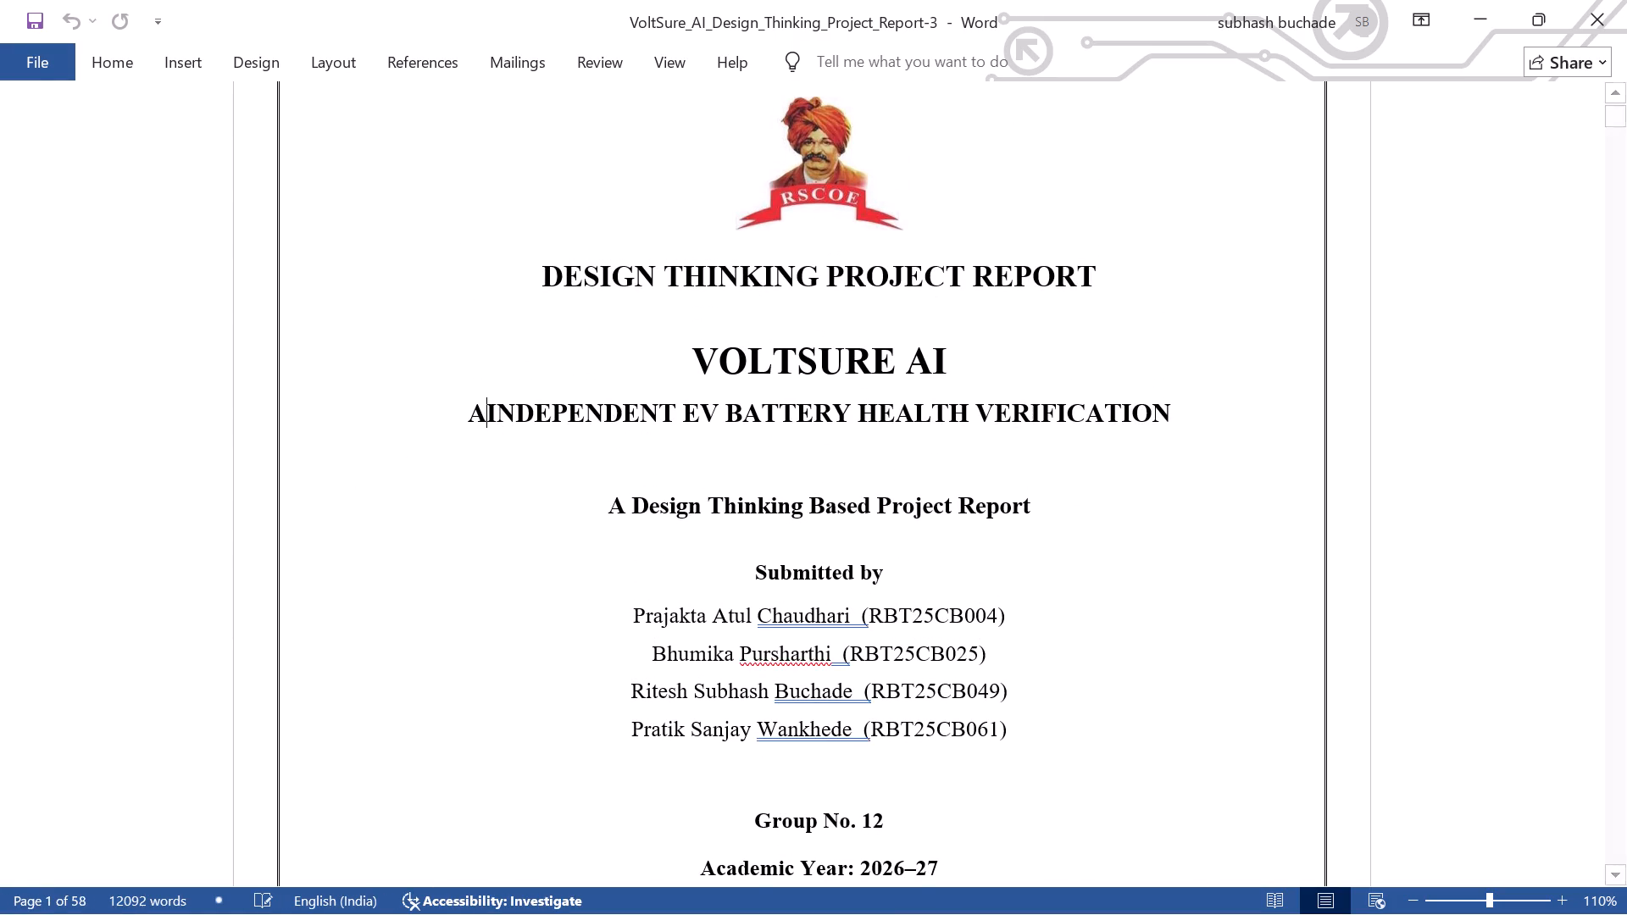
key(space)
text(BASED)
key(space)
Review the report's front matter from the cover page through the certificate, acknowledgement, abstract and index.
scroll(913, 531, down, 8)
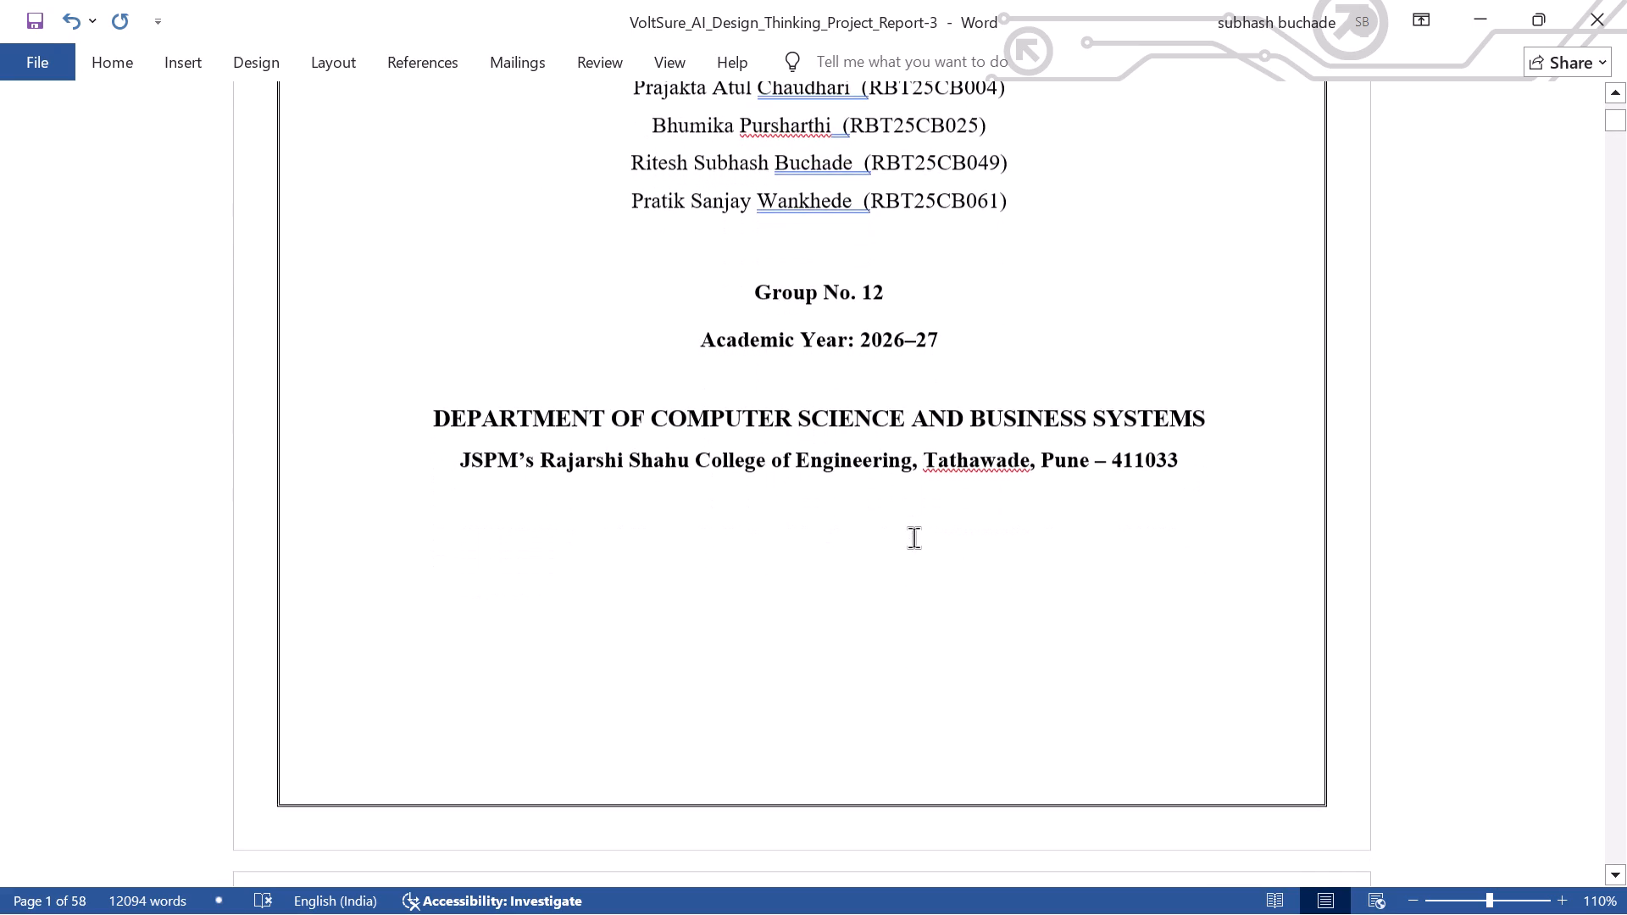
scroll(913, 537, down, 17)
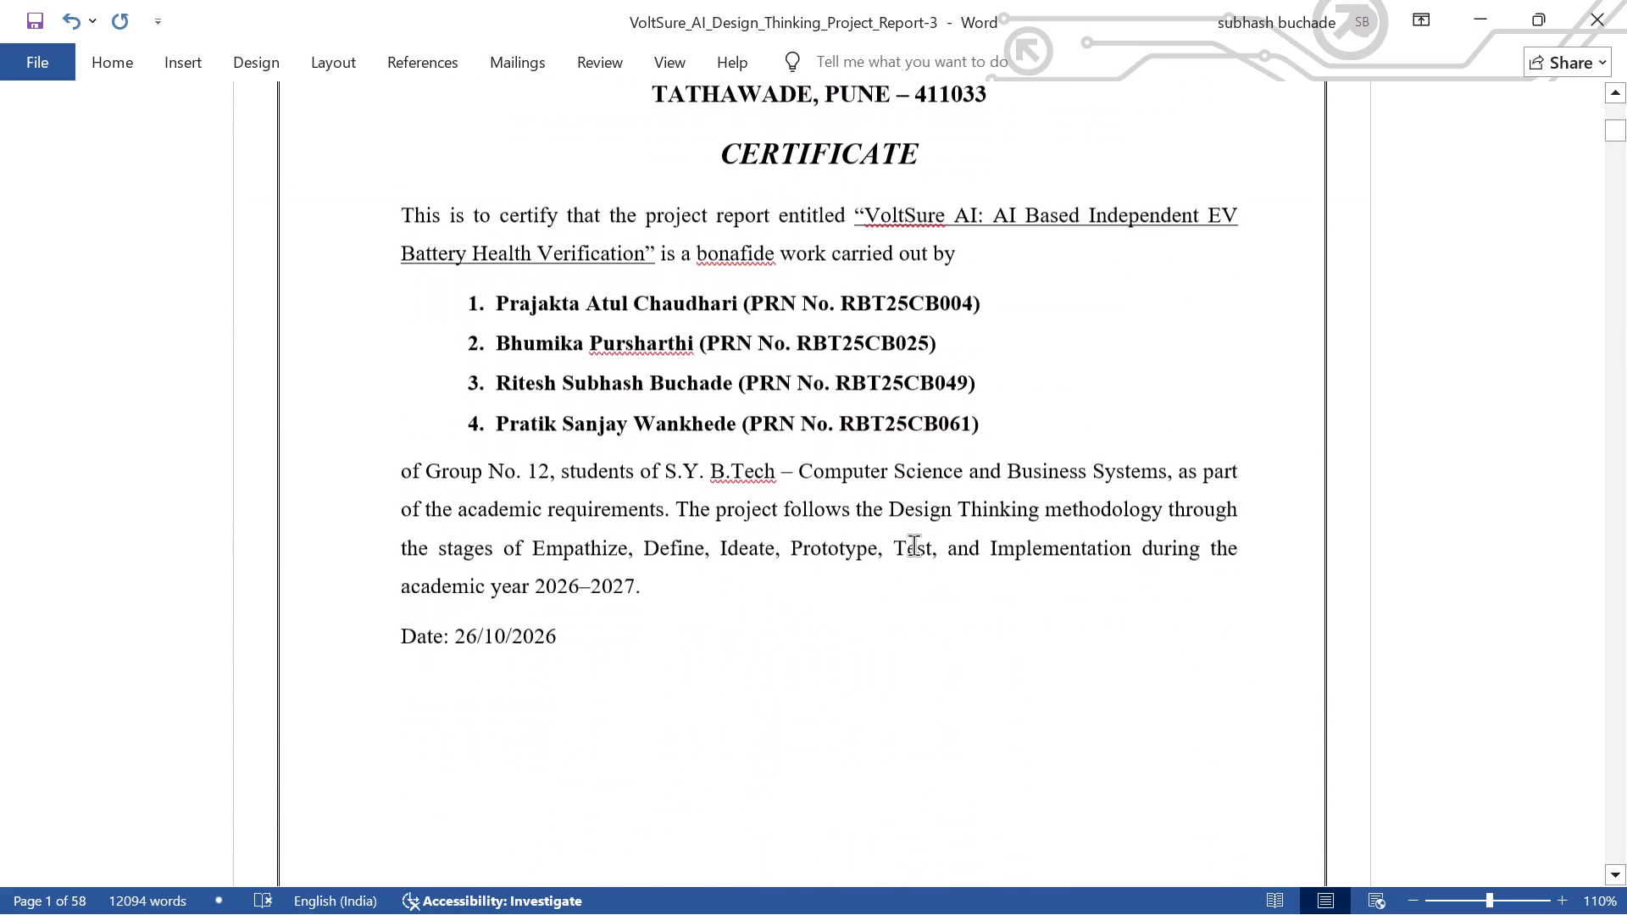
scroll(913, 545, down, 12)
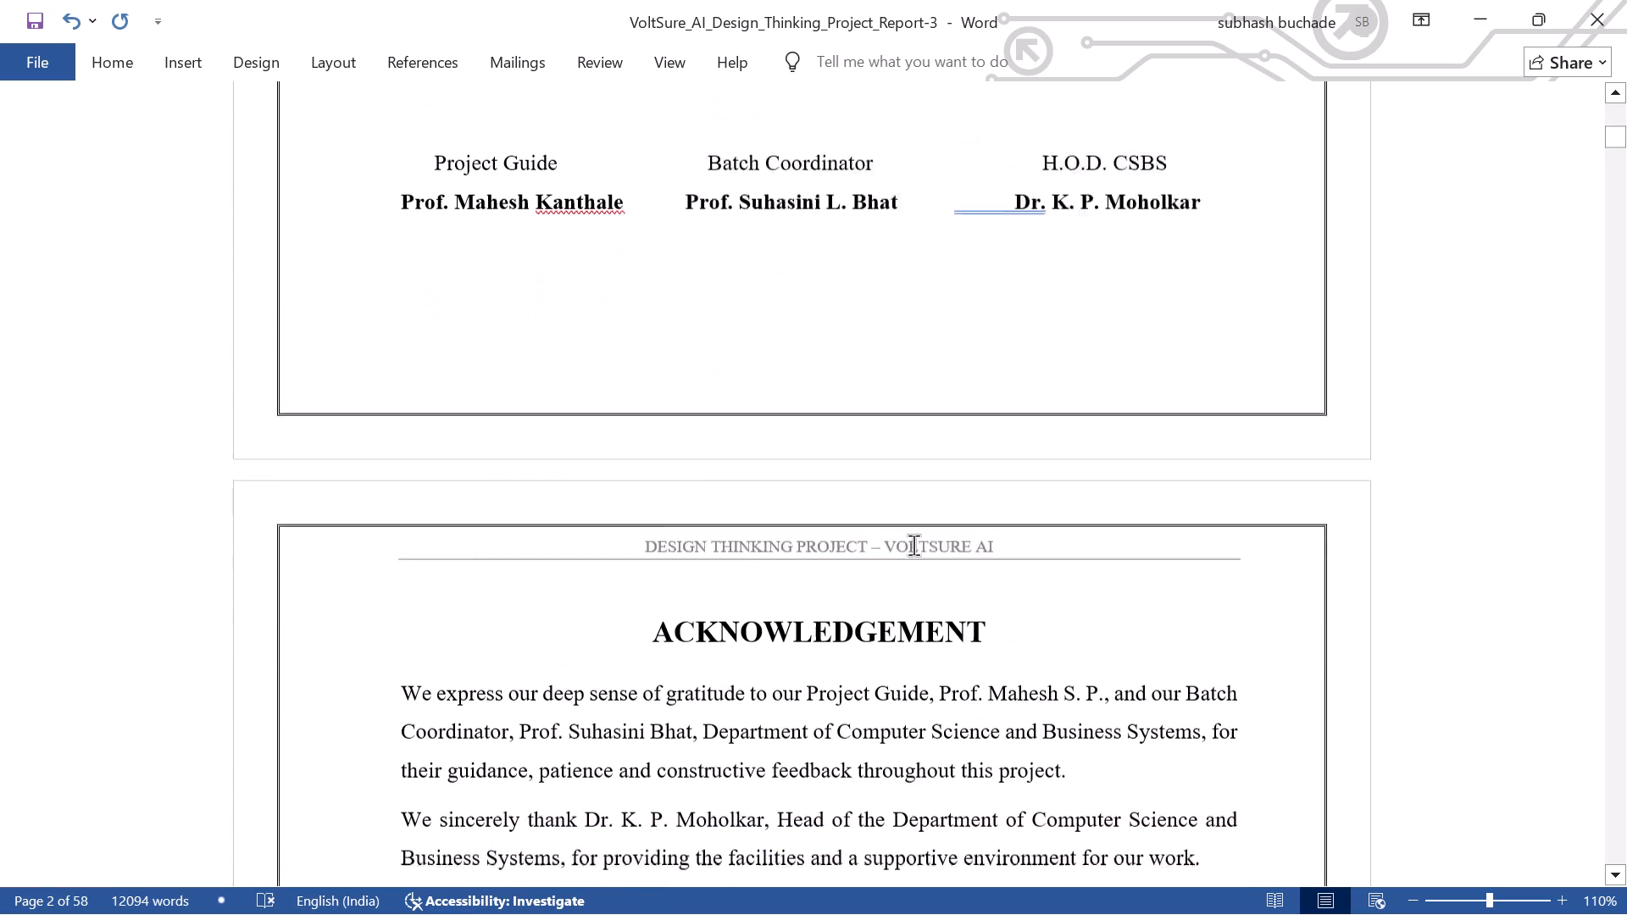
scroll(913, 545, down, 15)
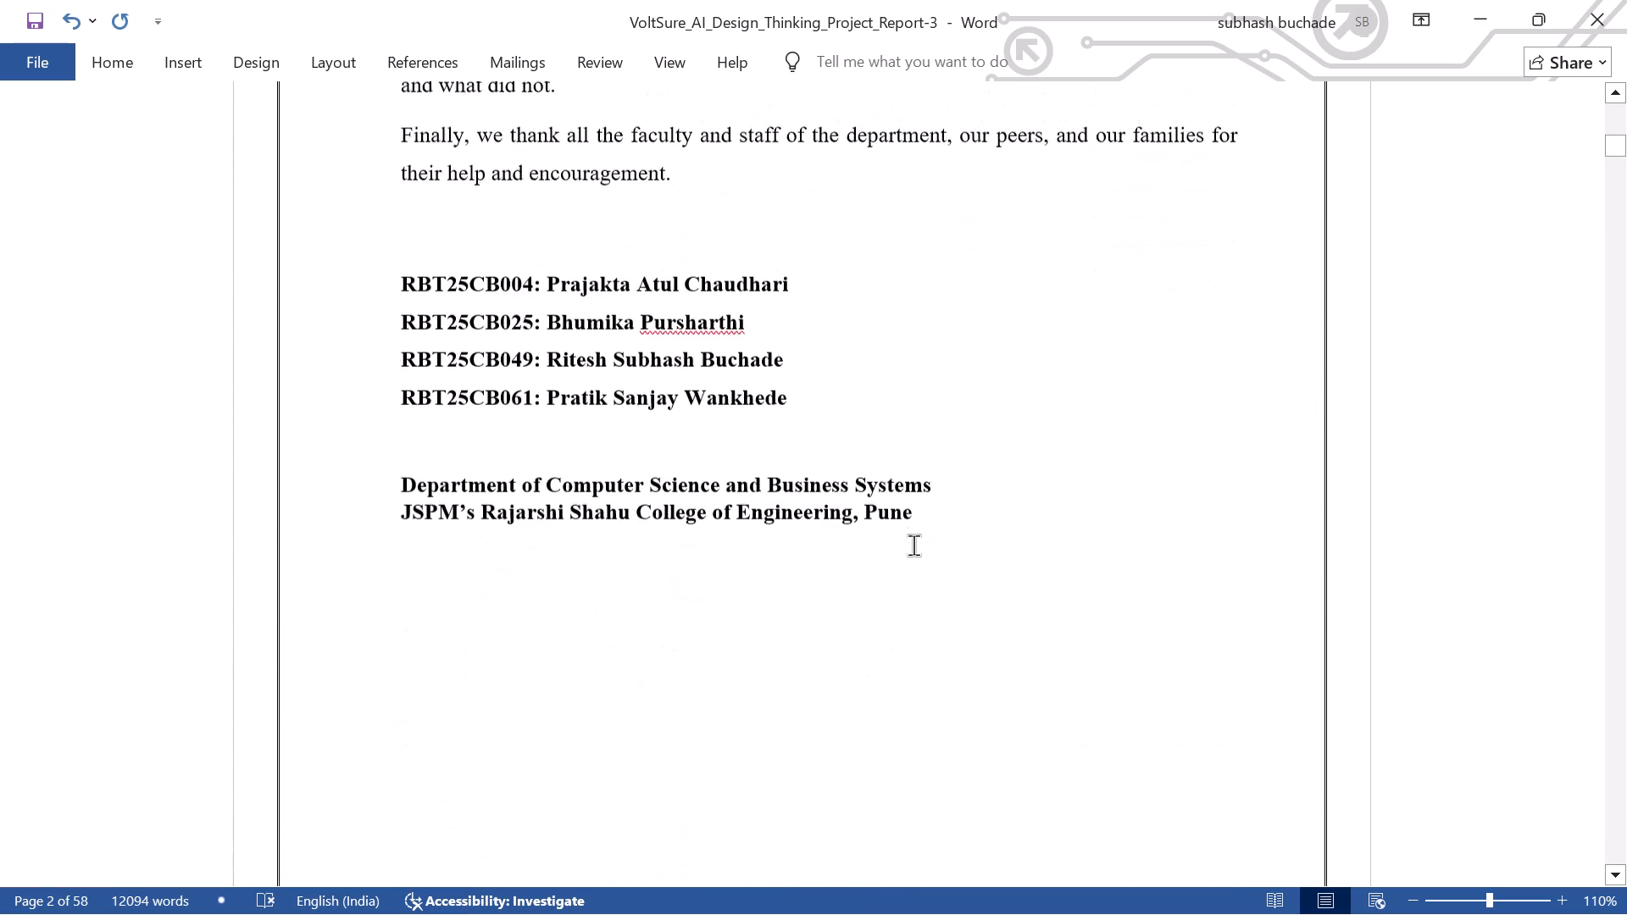
scroll(913, 545, down, 14)
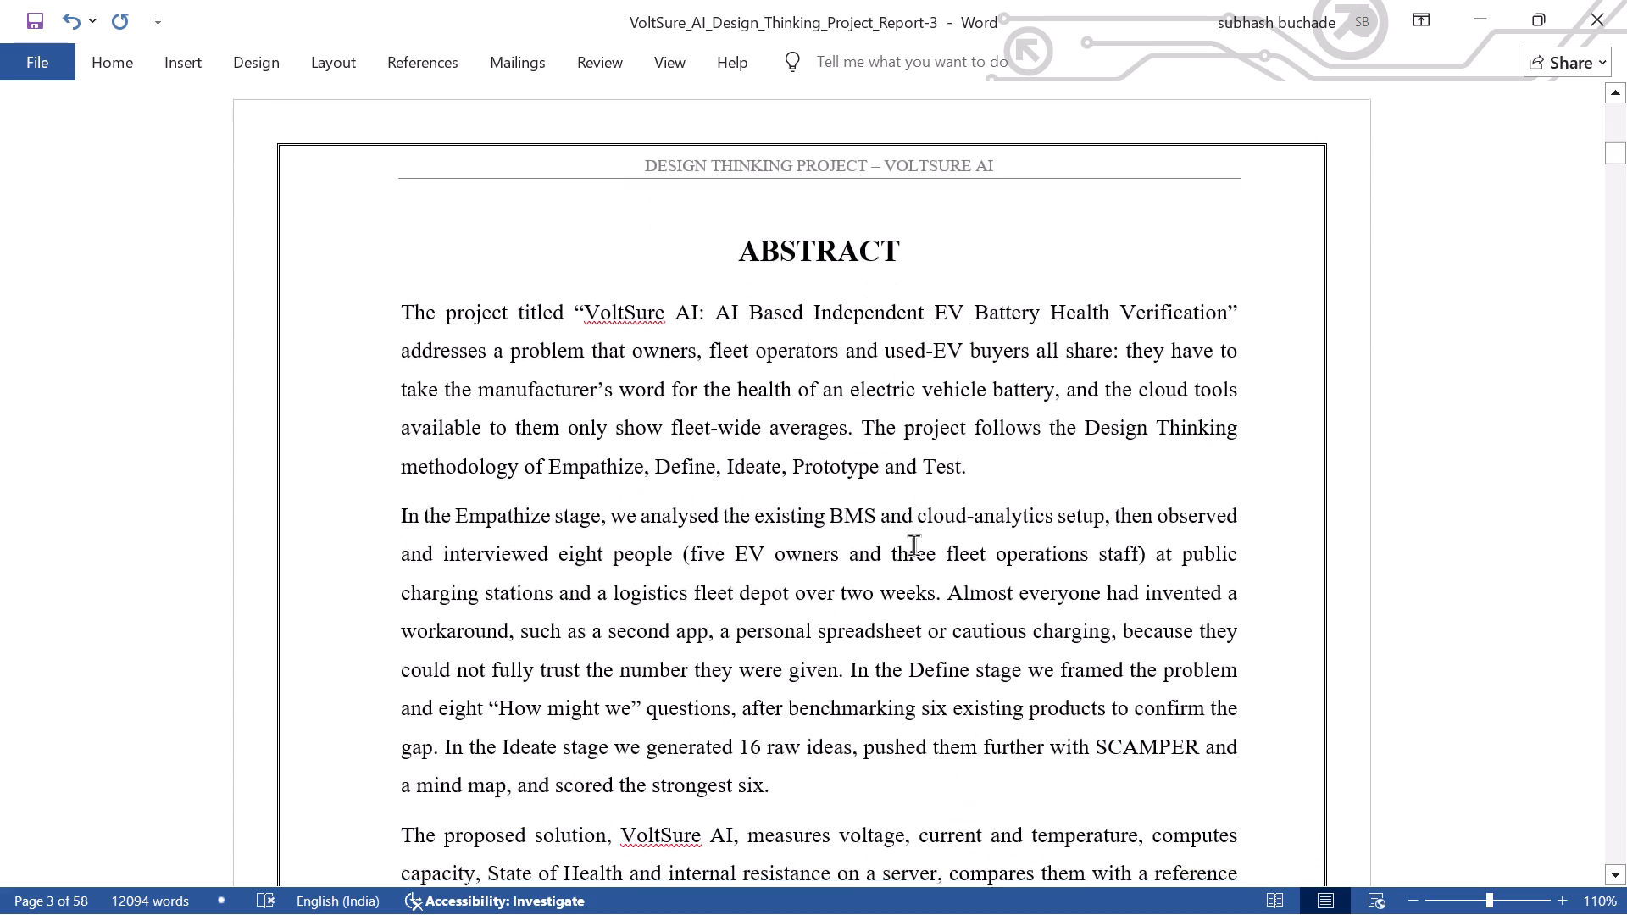
scroll(913, 545, down, 6)
scroll(913, 545, down, 20)
scroll(913, 545, down, 1)
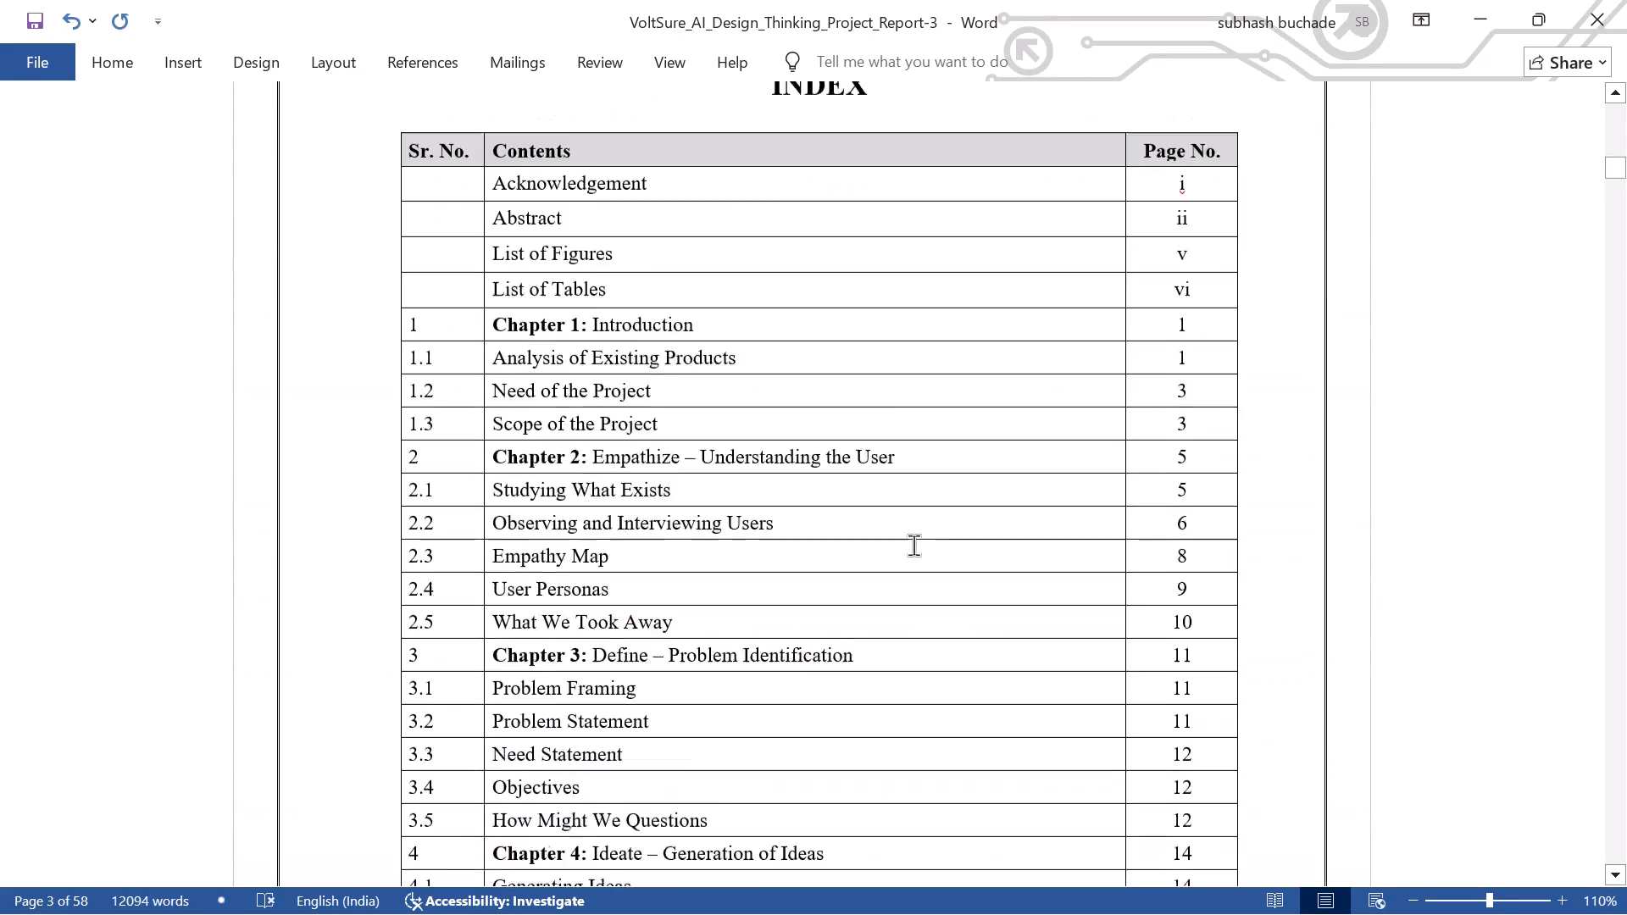
scroll(913, 545, down, 15)
scroll(913, 546, up, 6)
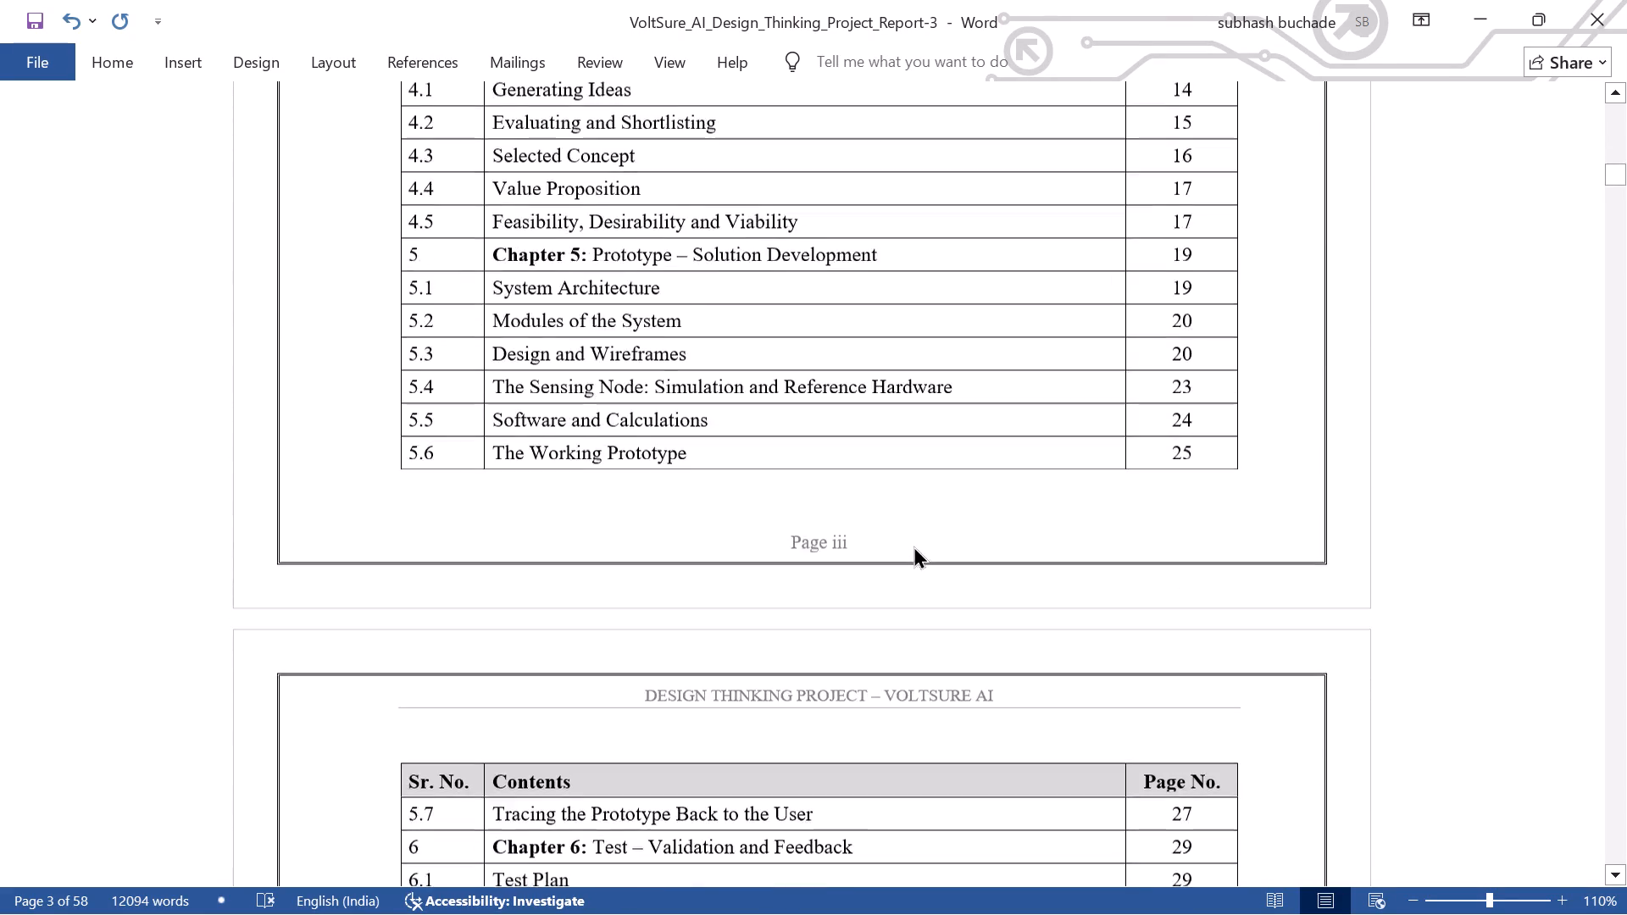
scroll(913, 546, up, 18)
Save the report document.
key(ctrl+s)
Recheck the abstract, acknowledgement, certificate and cover pages of the report.
scroll(913, 546, up, 10)
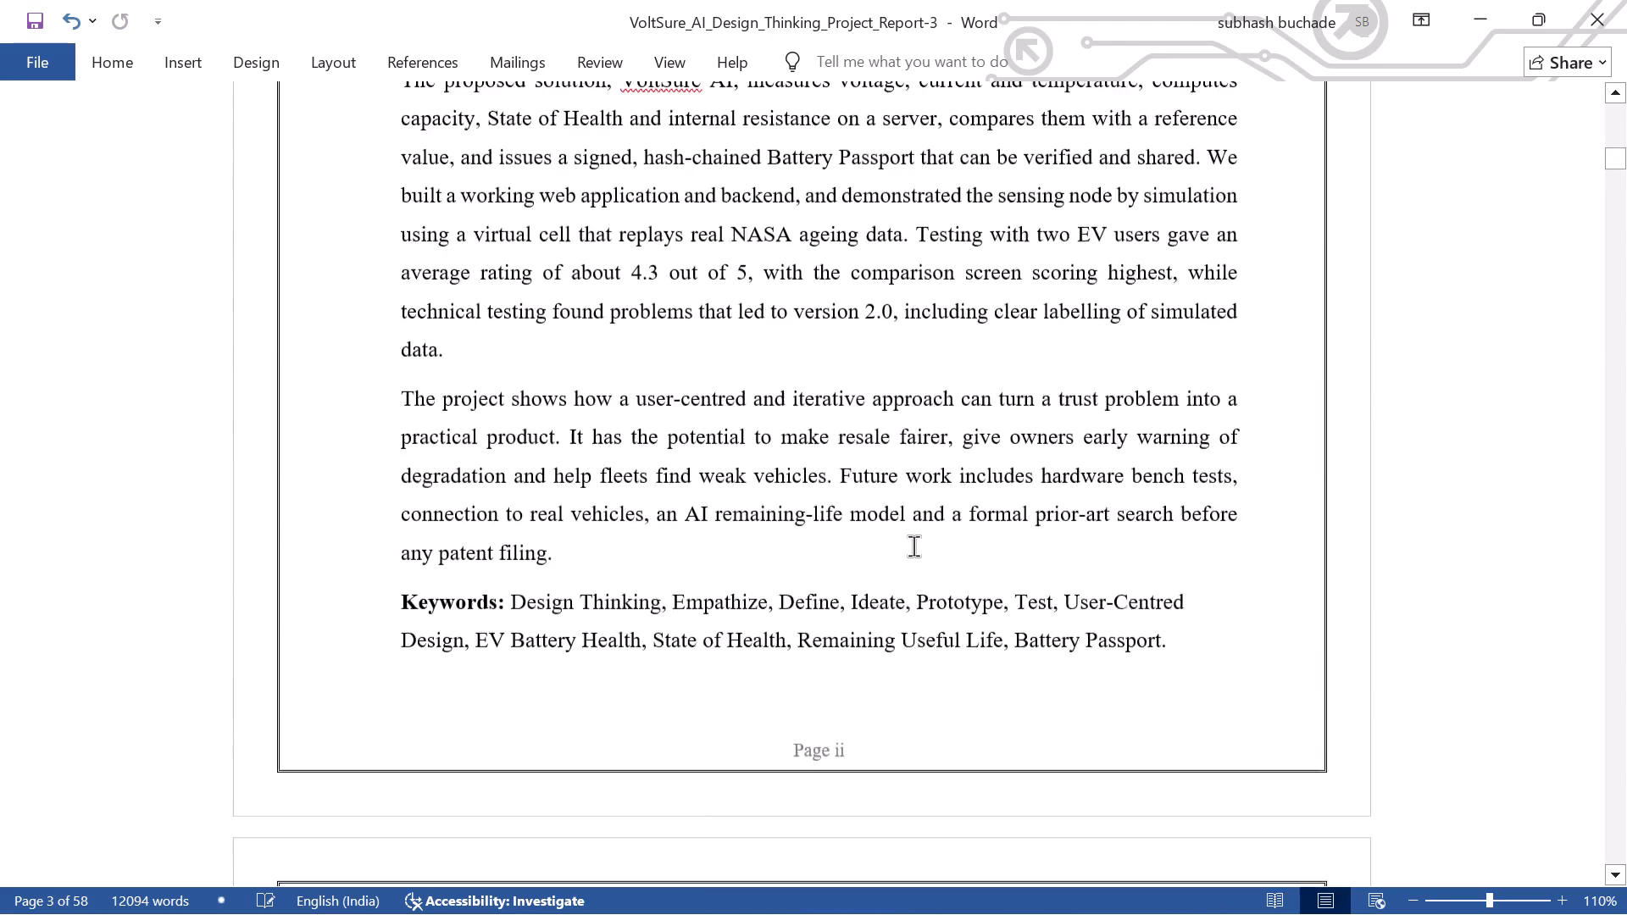
scroll(913, 546, up, 8)
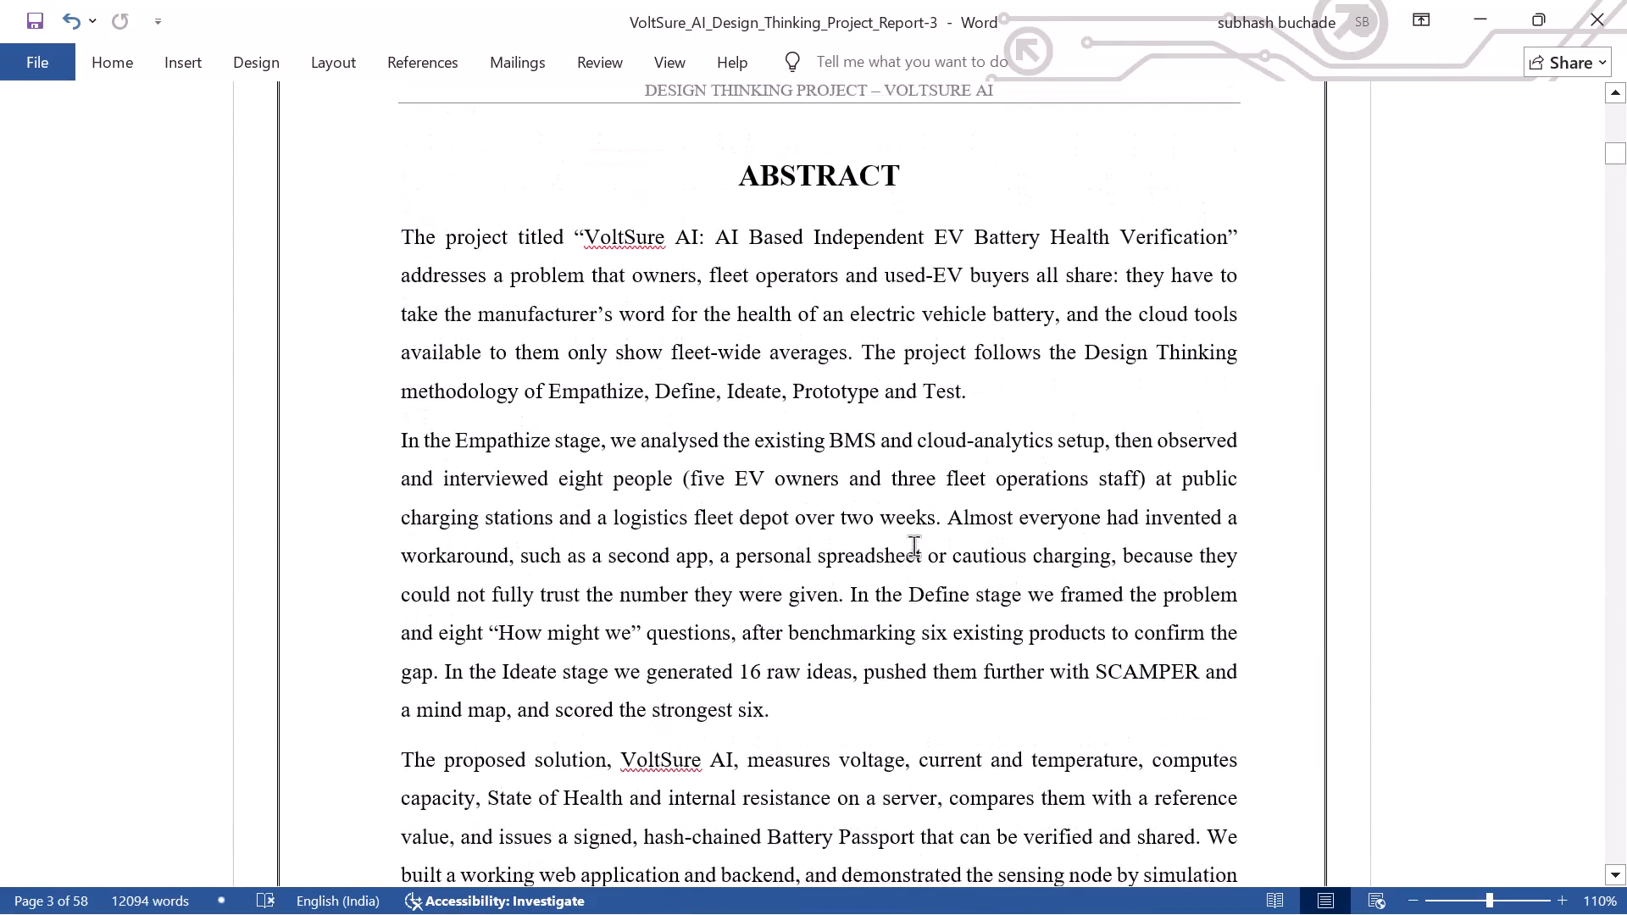
scroll(913, 546, up, 14)
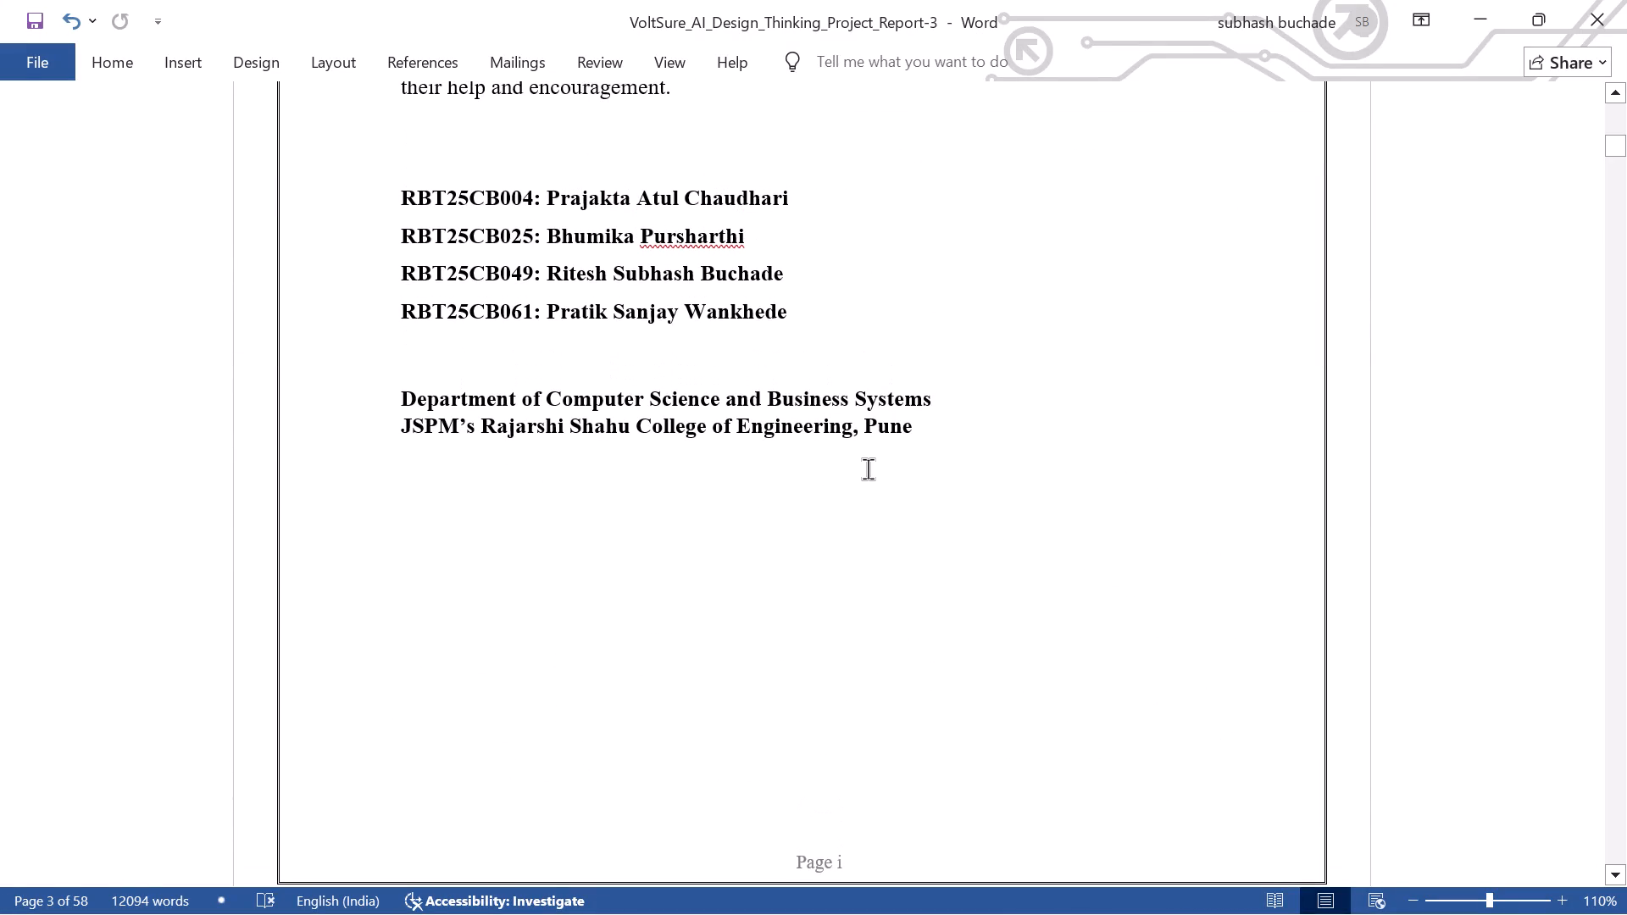
scroll(868, 469, up, 20)
scroll(868, 469, up, 20)
scroll(868, 469, up, 4)
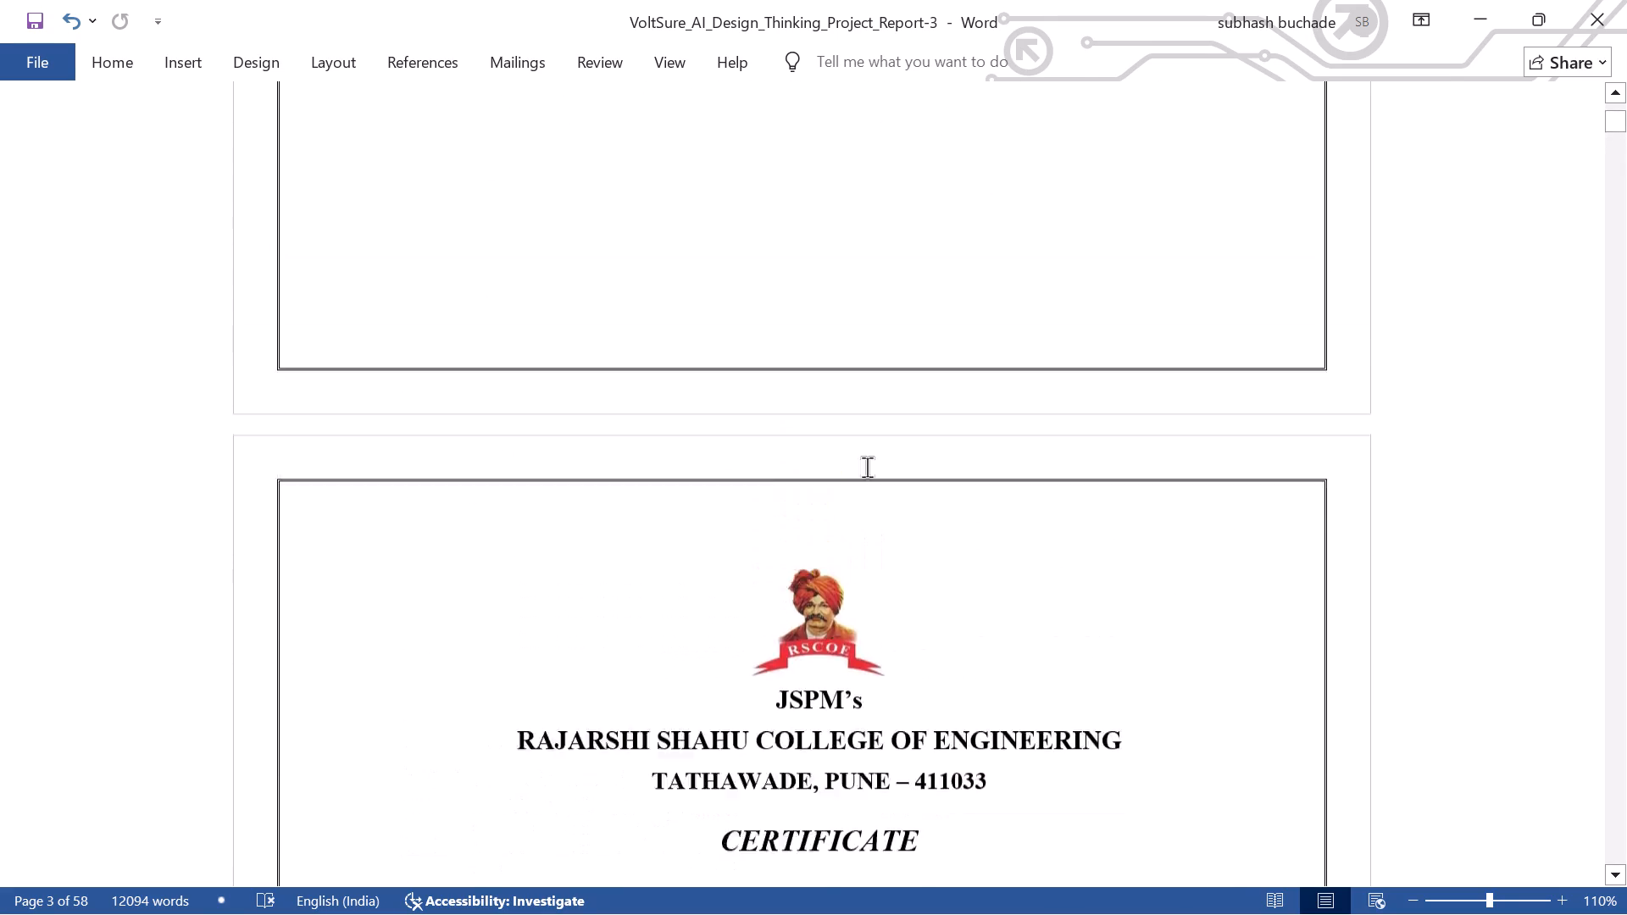
scroll(867, 467, up, 18)
scroll(867, 467, down, 9)
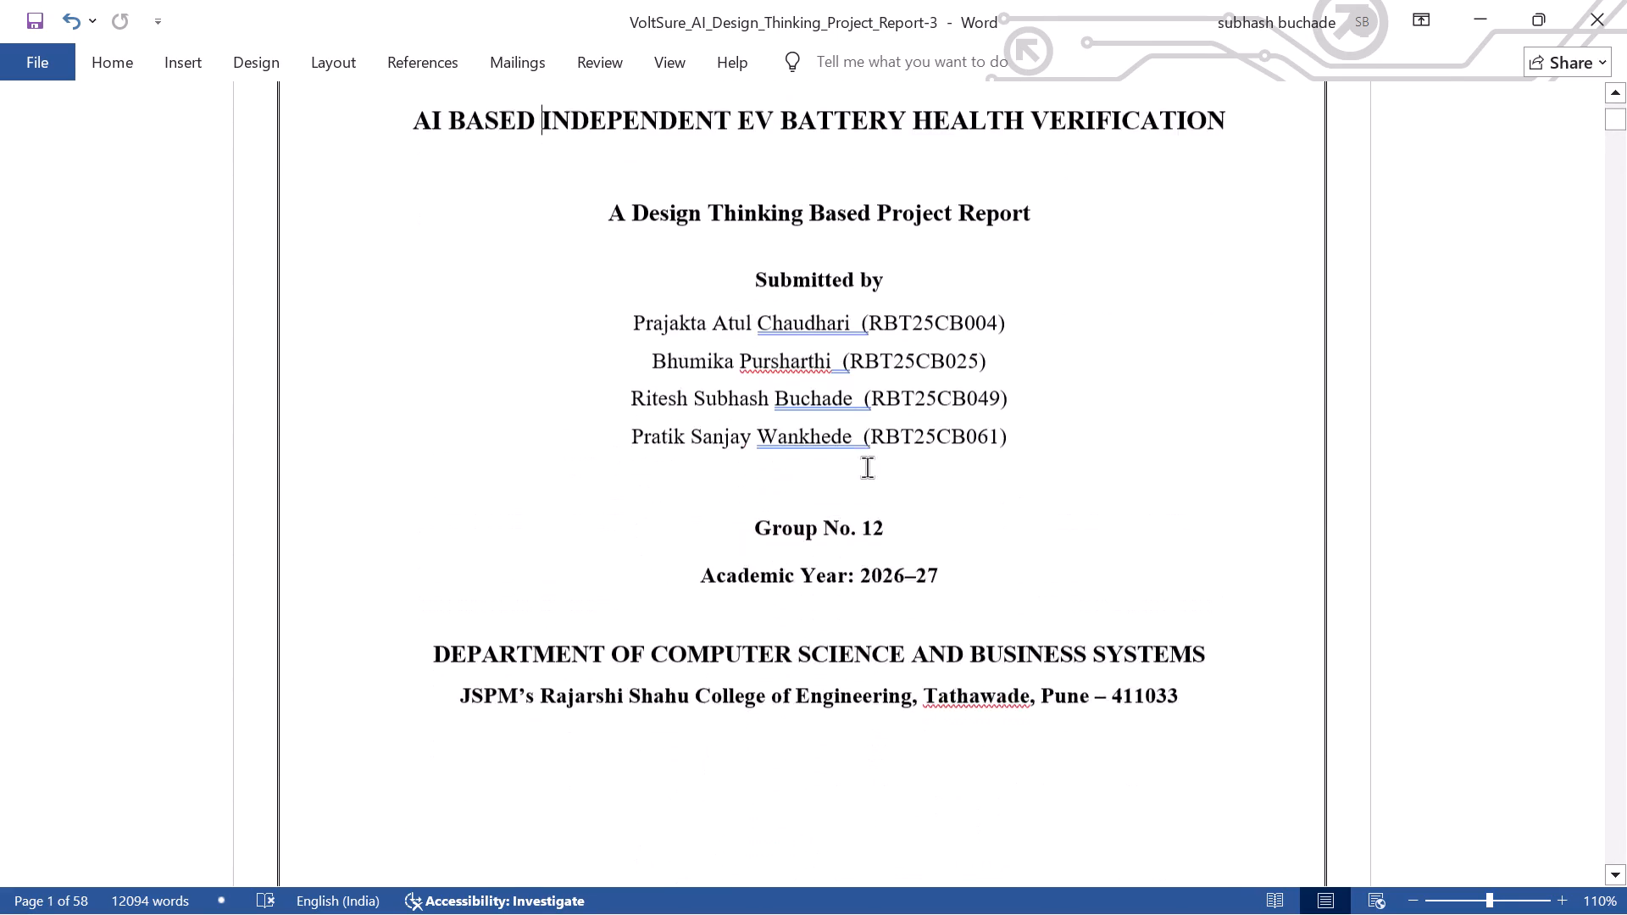
scroll(867, 467, down, 20)
scroll(867, 467, down, 15)
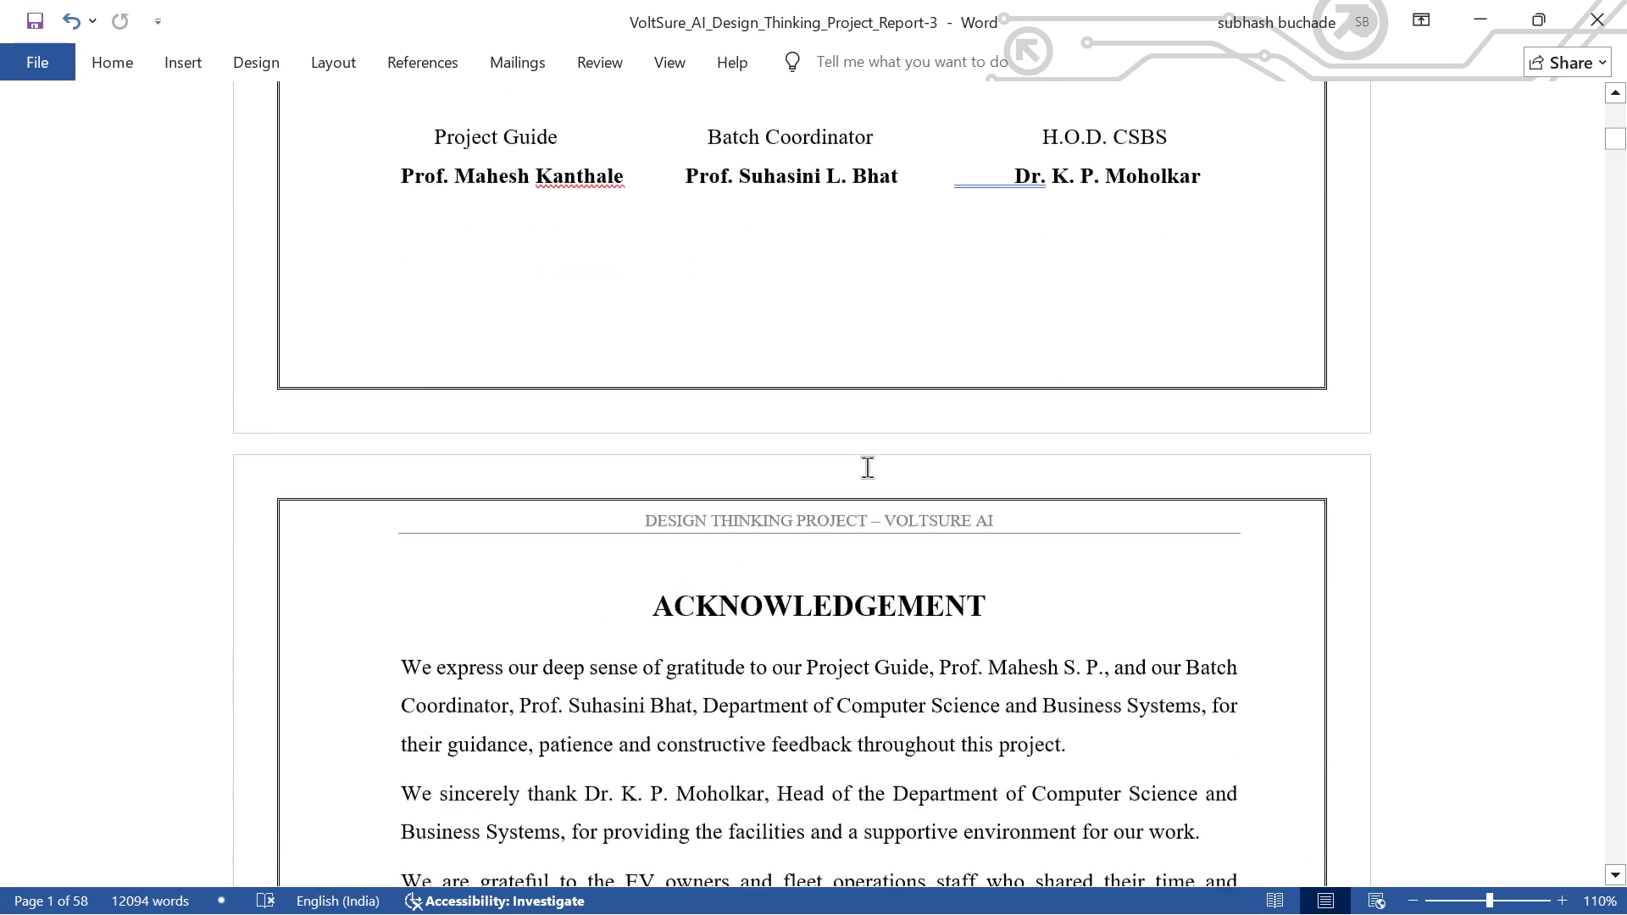
scroll(867, 467, down, 20)
scroll(867, 467, down, 20)
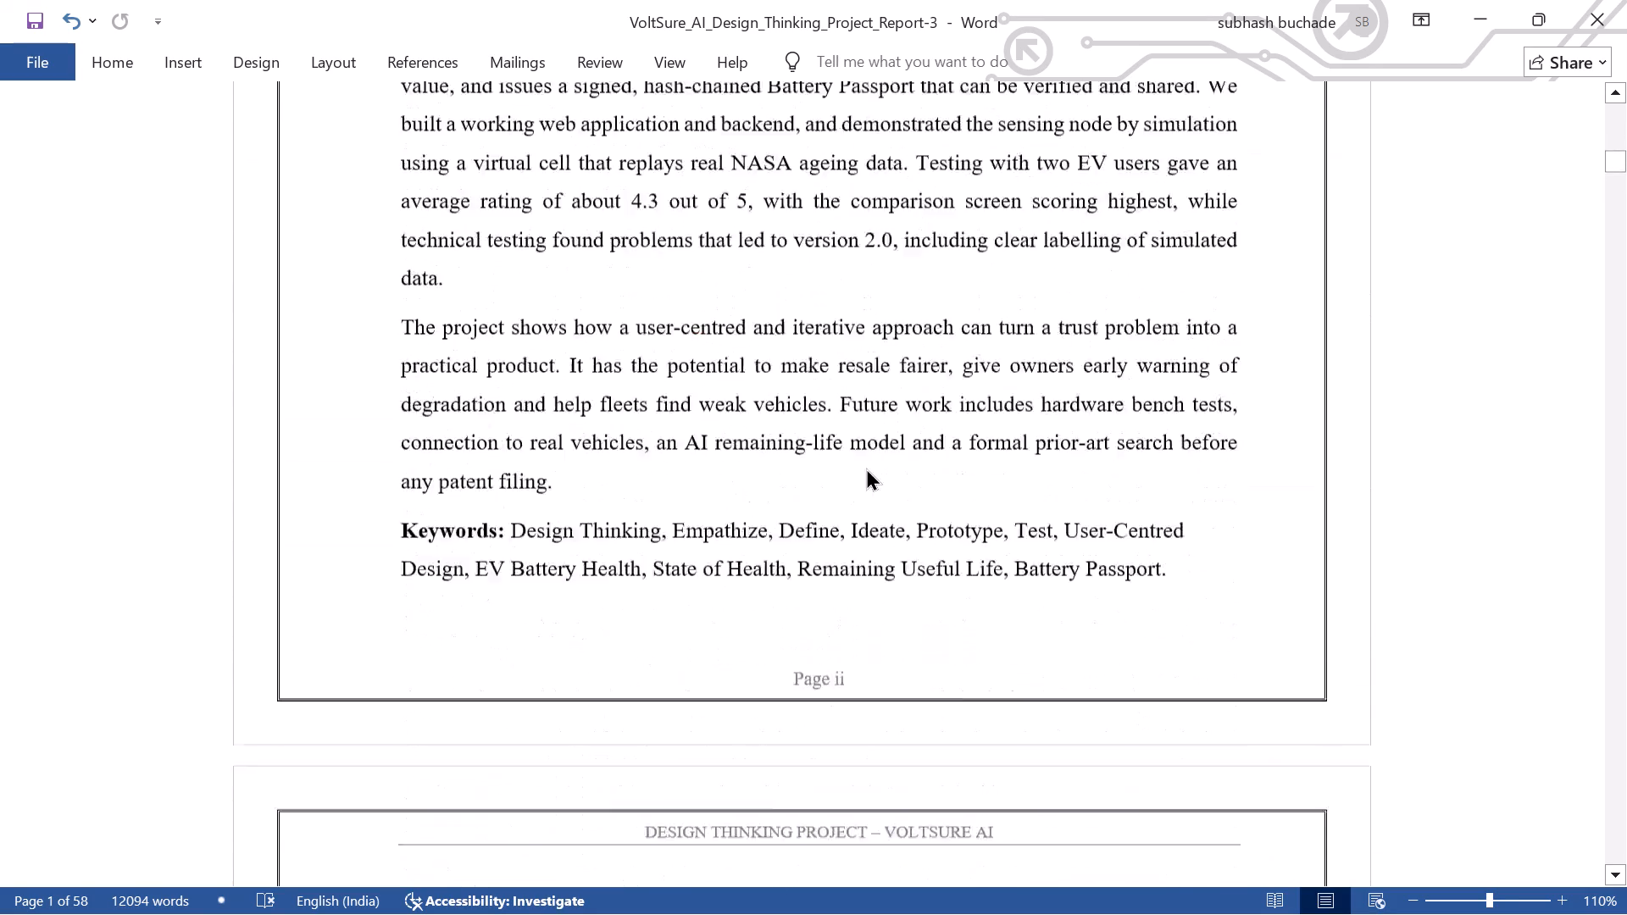
scroll(866, 468, up, 20)
scroll(866, 468, up, 4)
scroll(866, 468, down, 5)
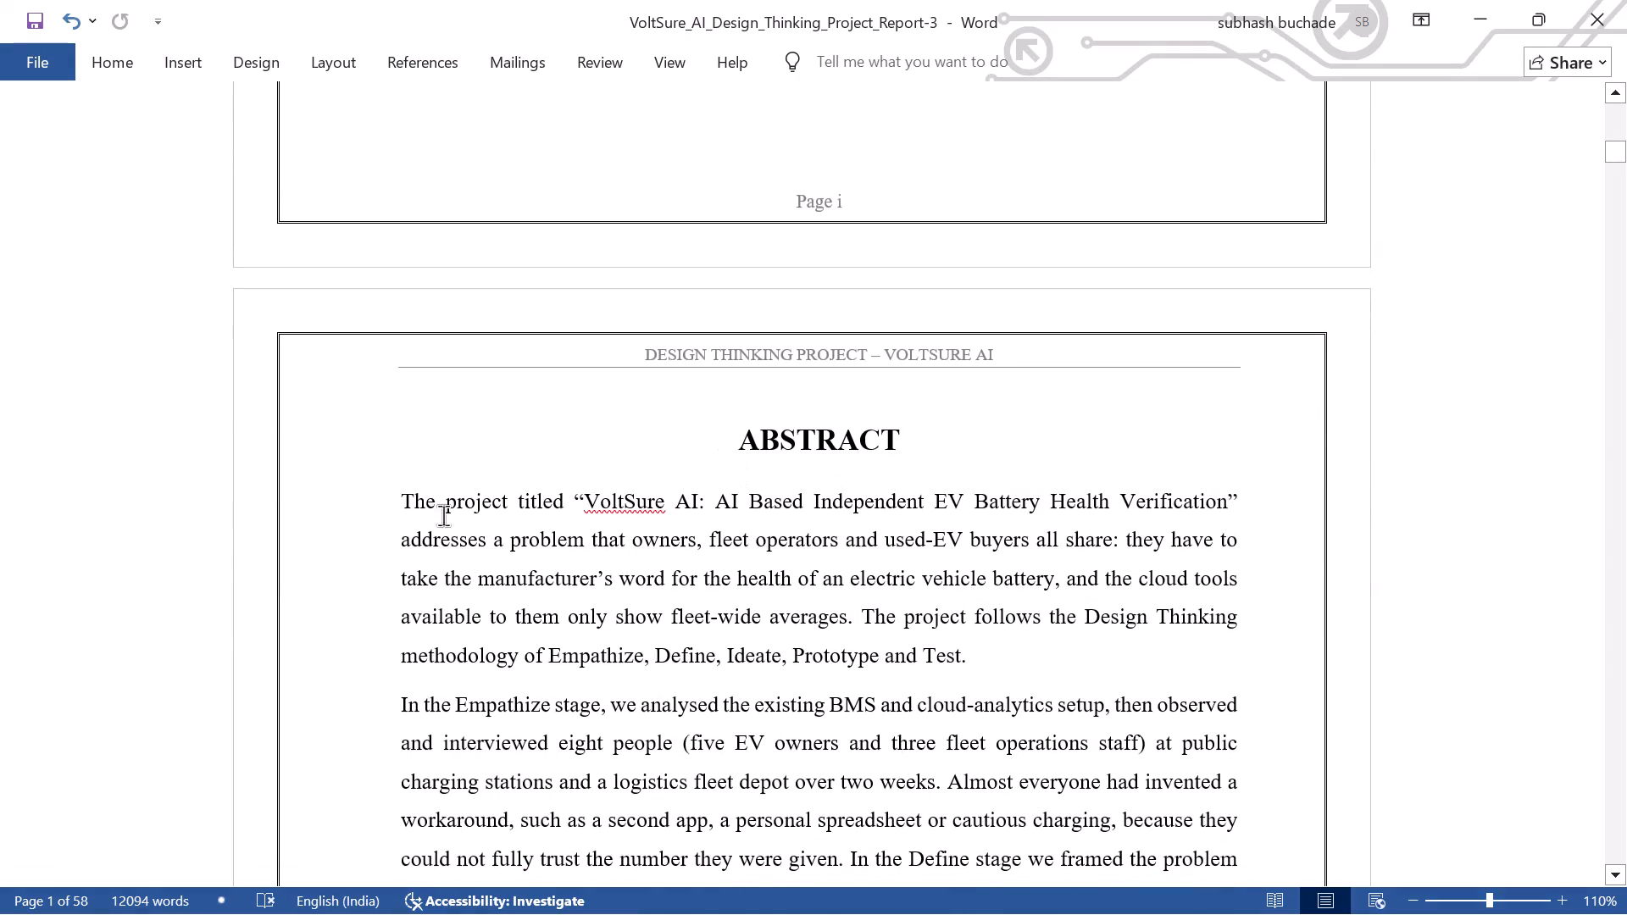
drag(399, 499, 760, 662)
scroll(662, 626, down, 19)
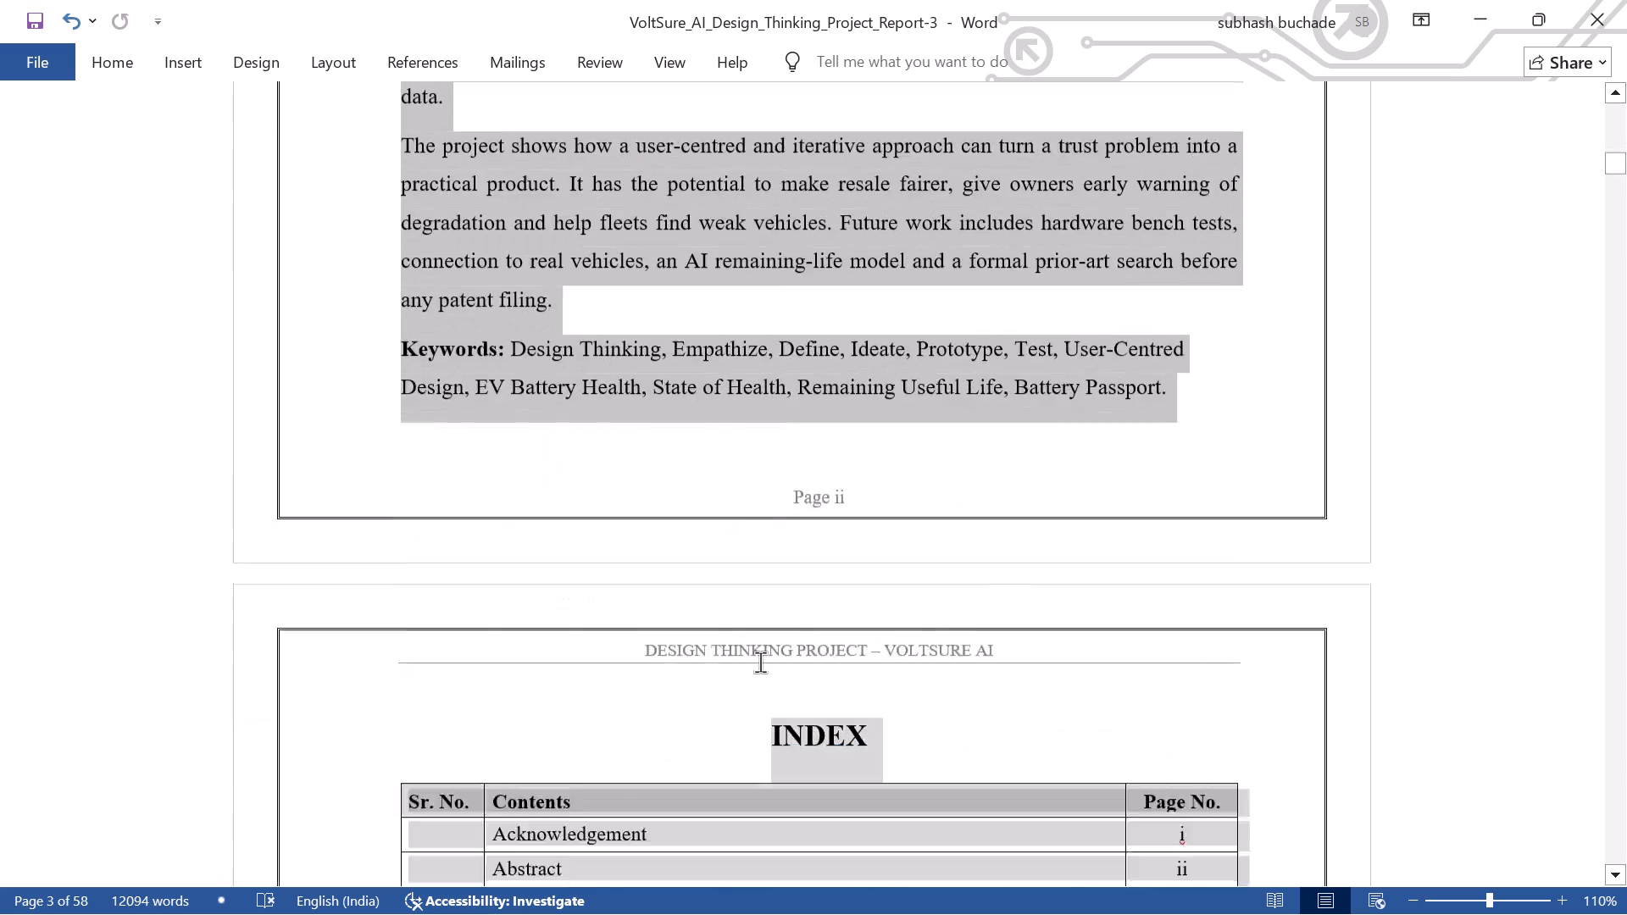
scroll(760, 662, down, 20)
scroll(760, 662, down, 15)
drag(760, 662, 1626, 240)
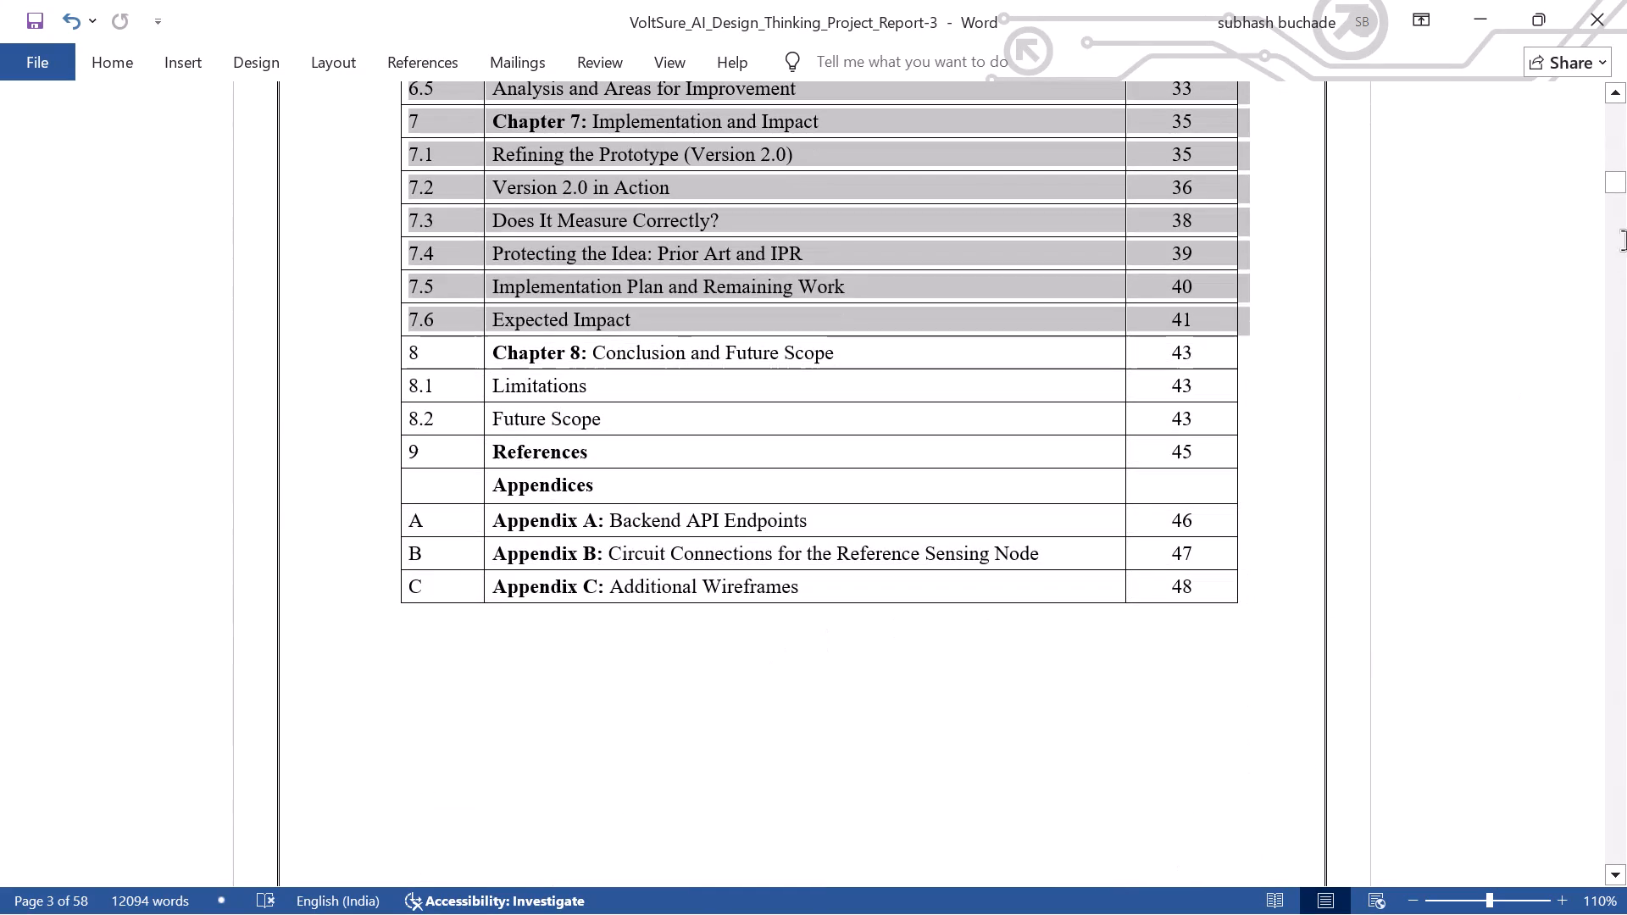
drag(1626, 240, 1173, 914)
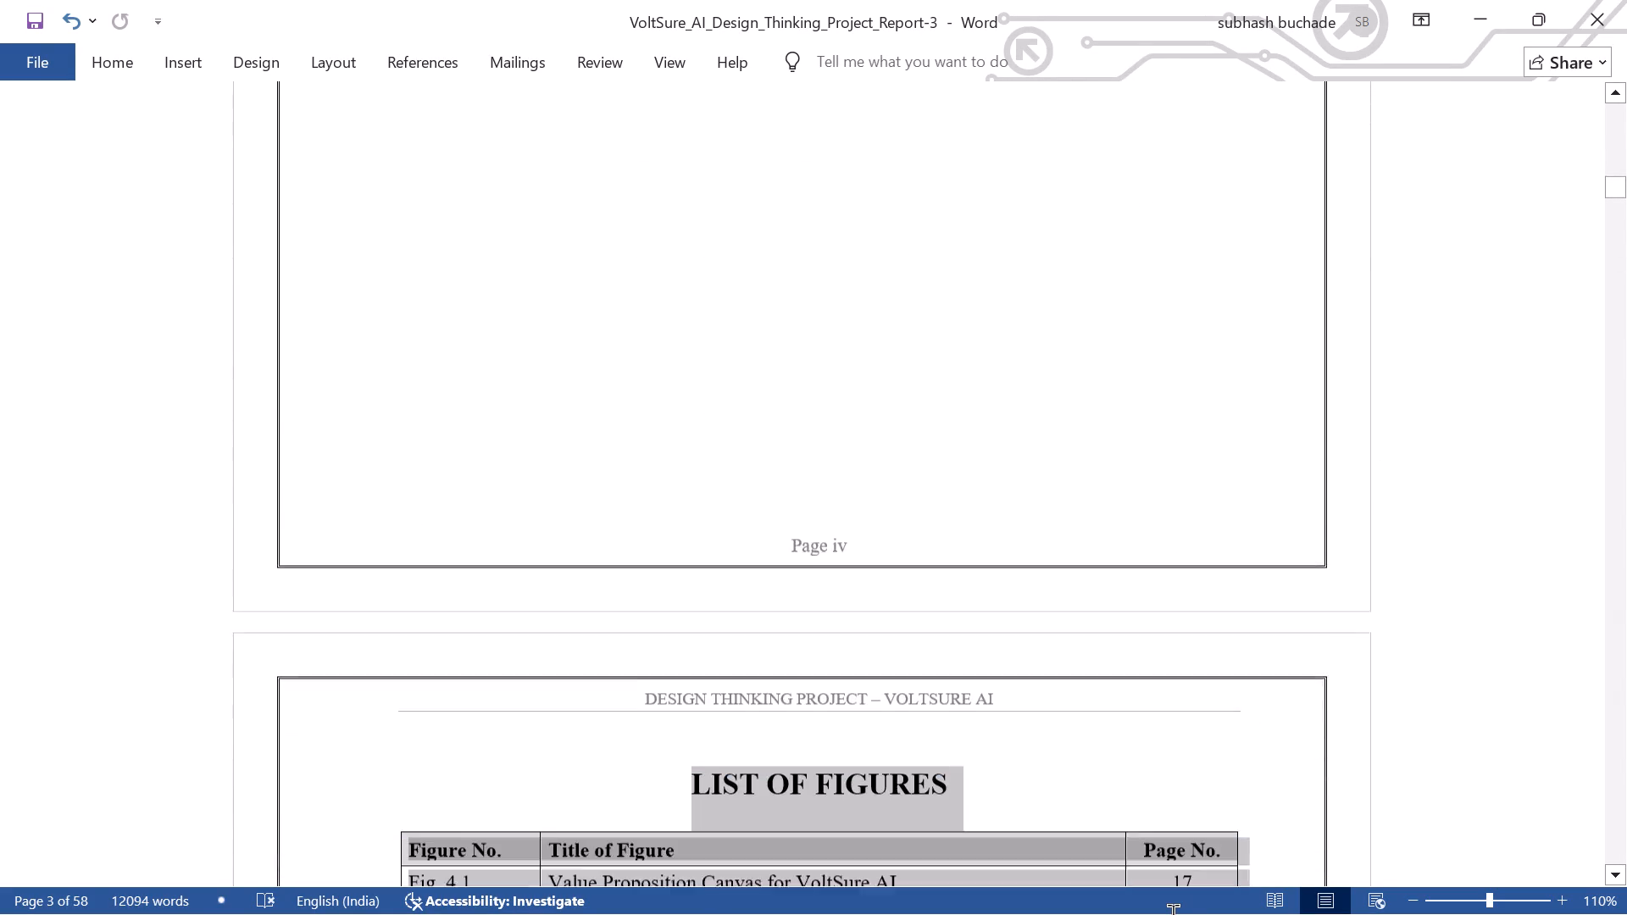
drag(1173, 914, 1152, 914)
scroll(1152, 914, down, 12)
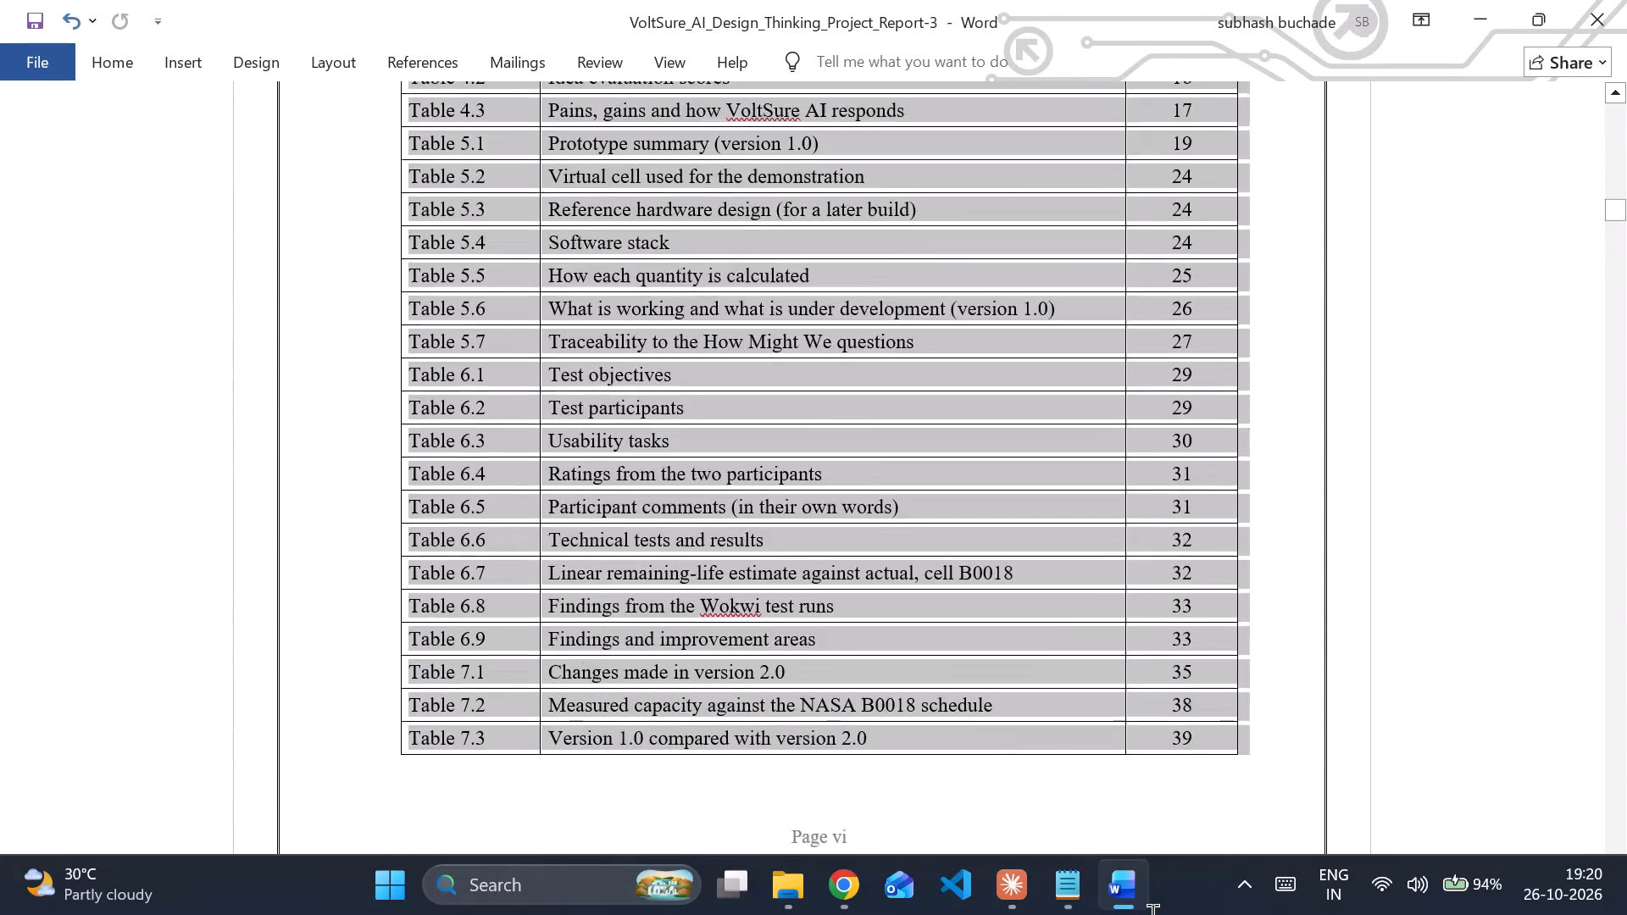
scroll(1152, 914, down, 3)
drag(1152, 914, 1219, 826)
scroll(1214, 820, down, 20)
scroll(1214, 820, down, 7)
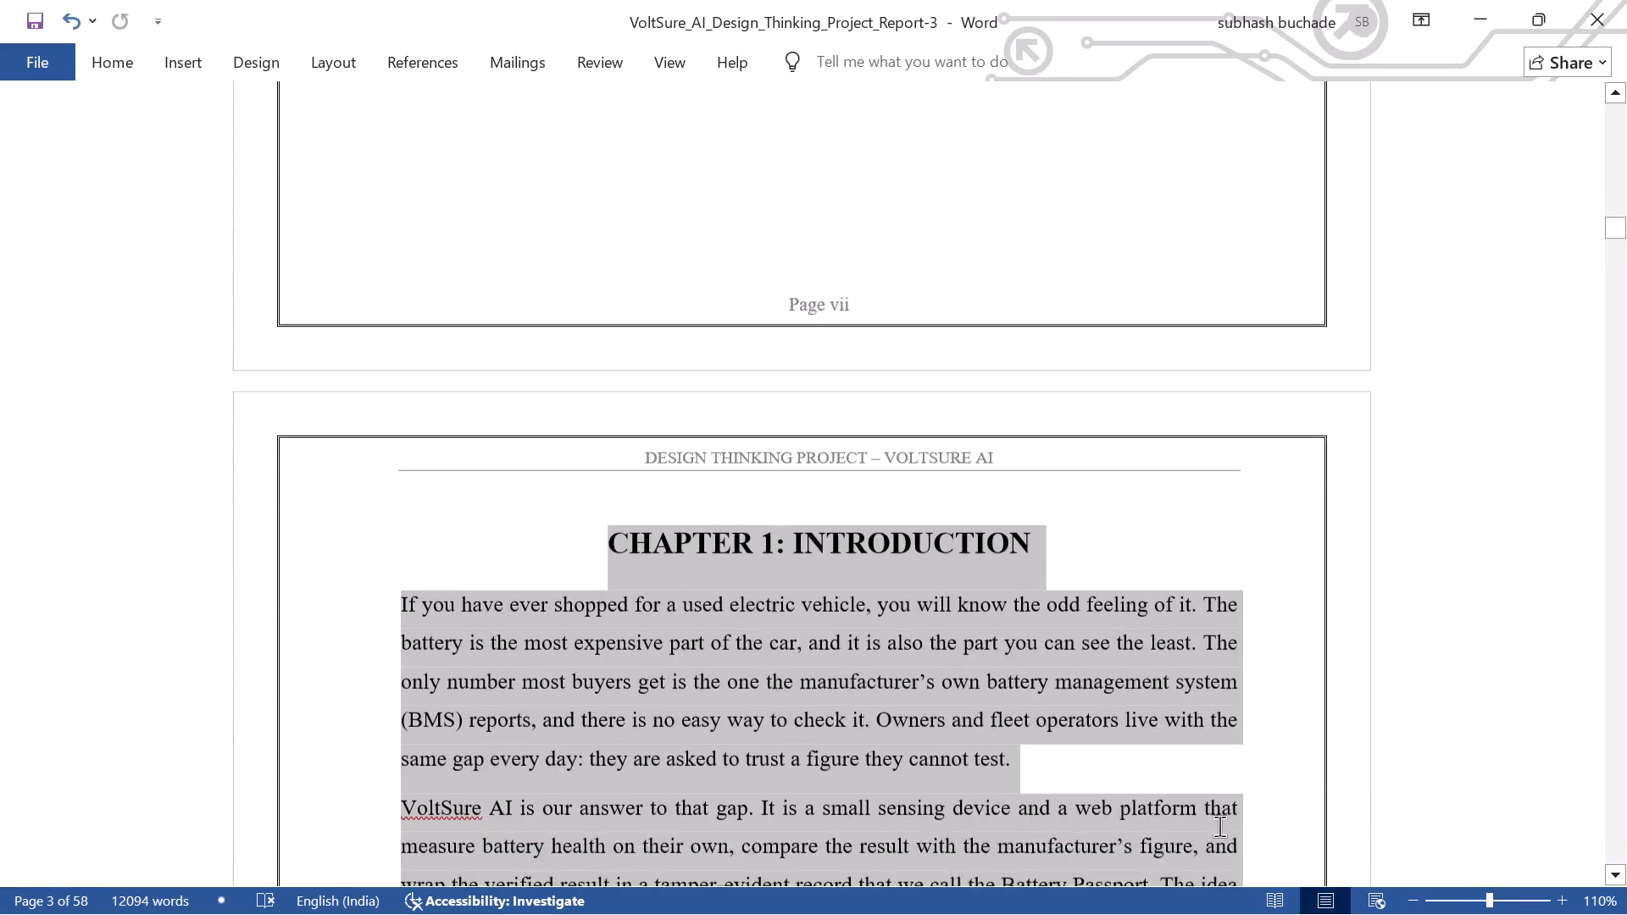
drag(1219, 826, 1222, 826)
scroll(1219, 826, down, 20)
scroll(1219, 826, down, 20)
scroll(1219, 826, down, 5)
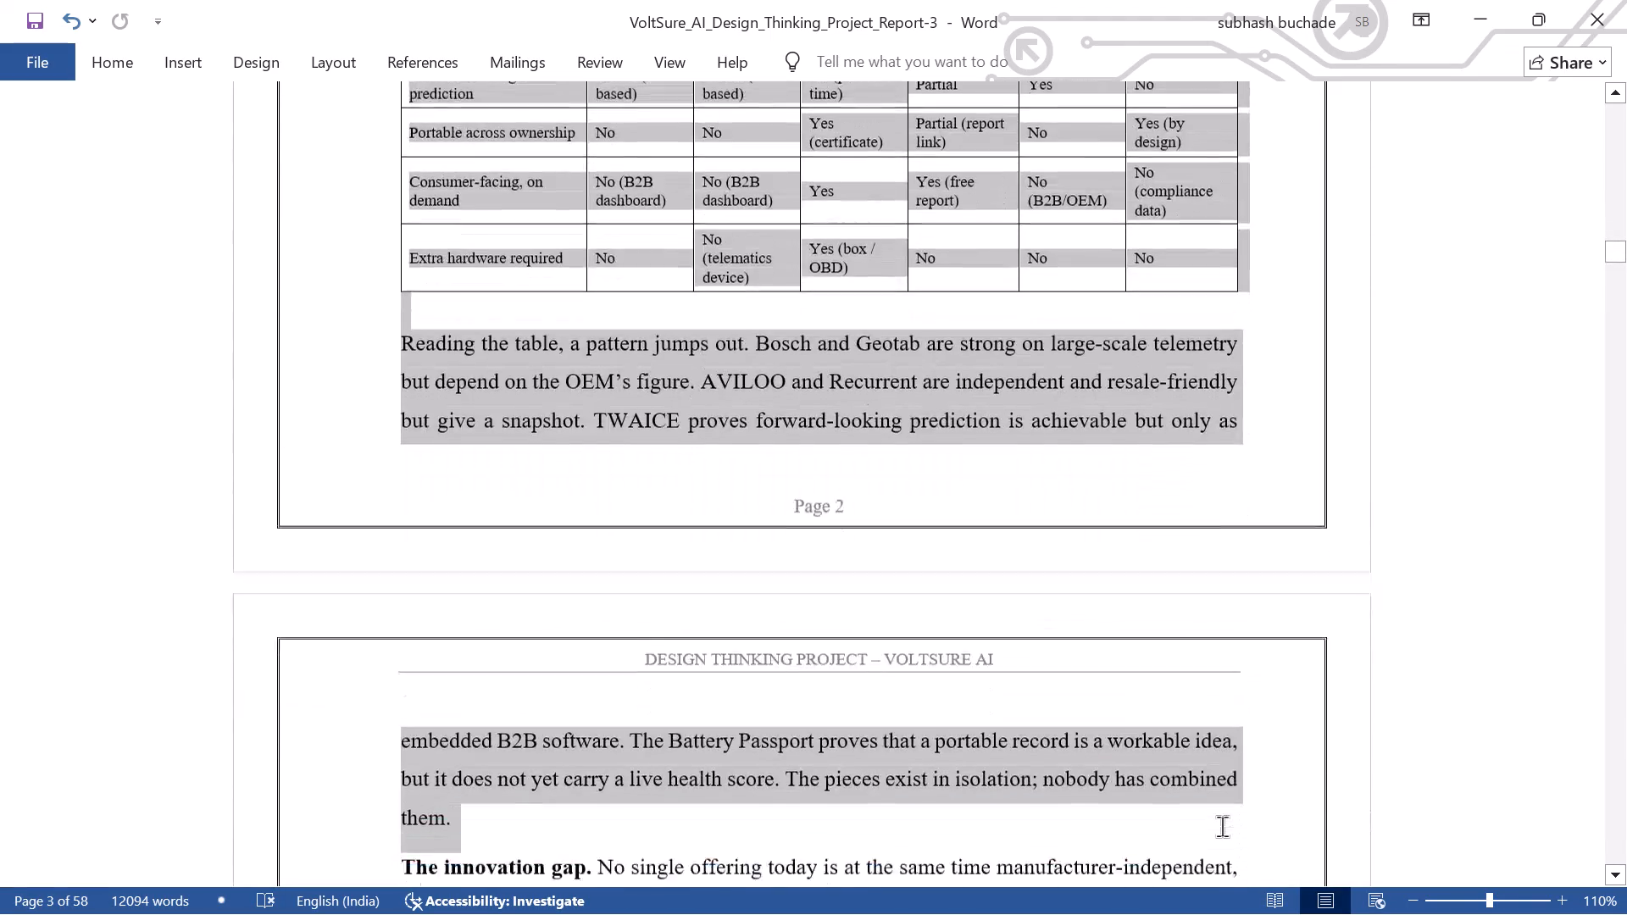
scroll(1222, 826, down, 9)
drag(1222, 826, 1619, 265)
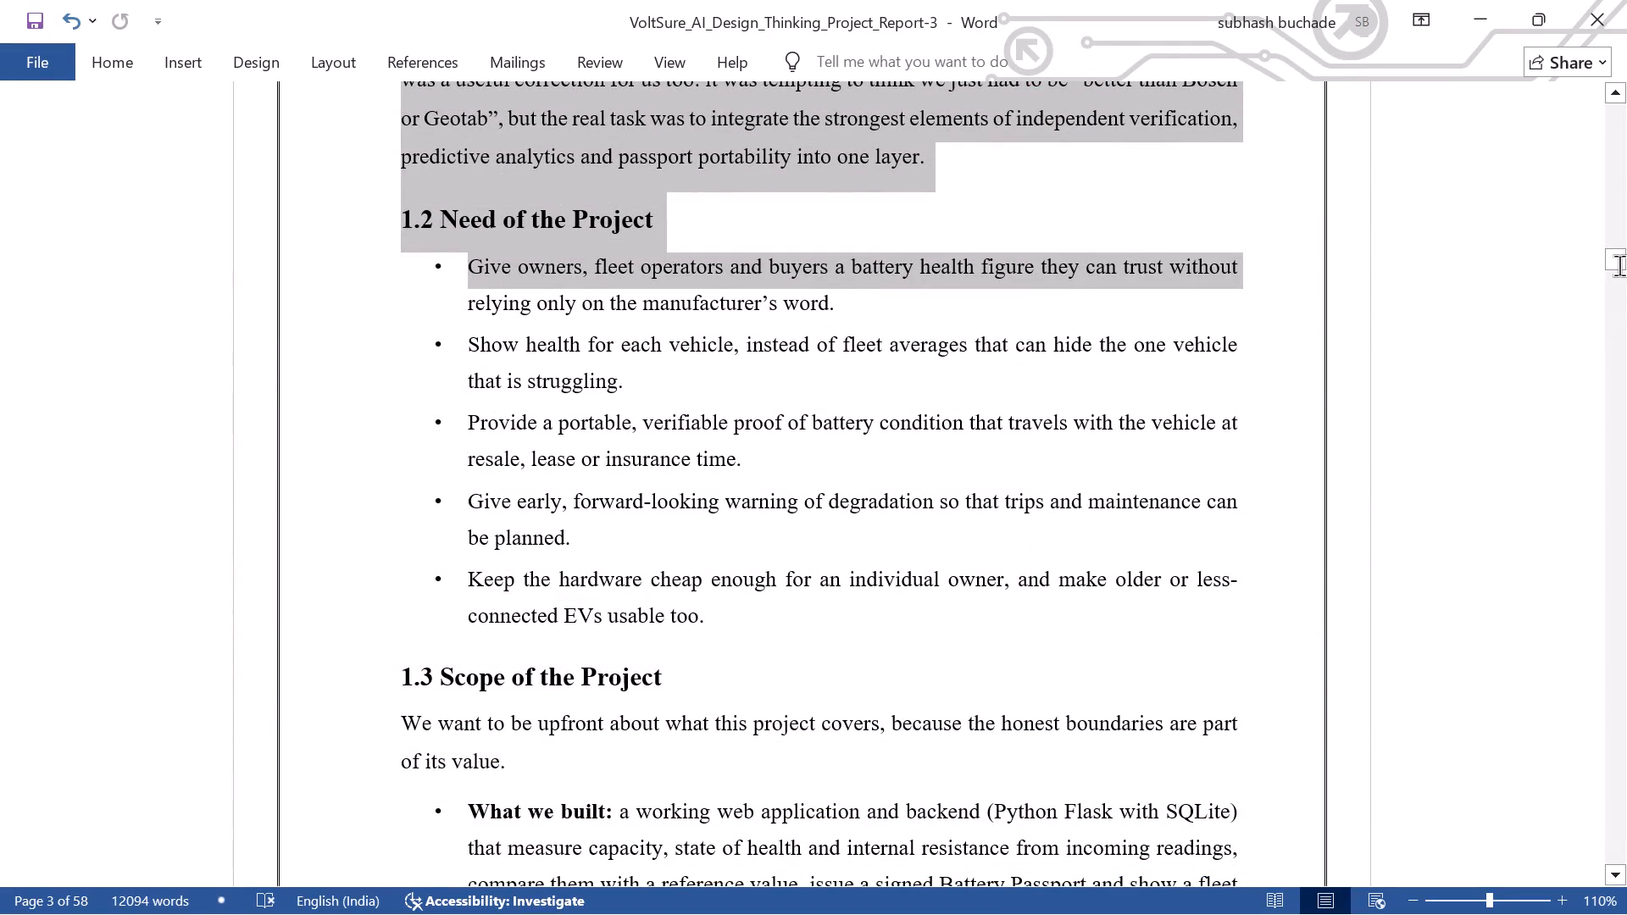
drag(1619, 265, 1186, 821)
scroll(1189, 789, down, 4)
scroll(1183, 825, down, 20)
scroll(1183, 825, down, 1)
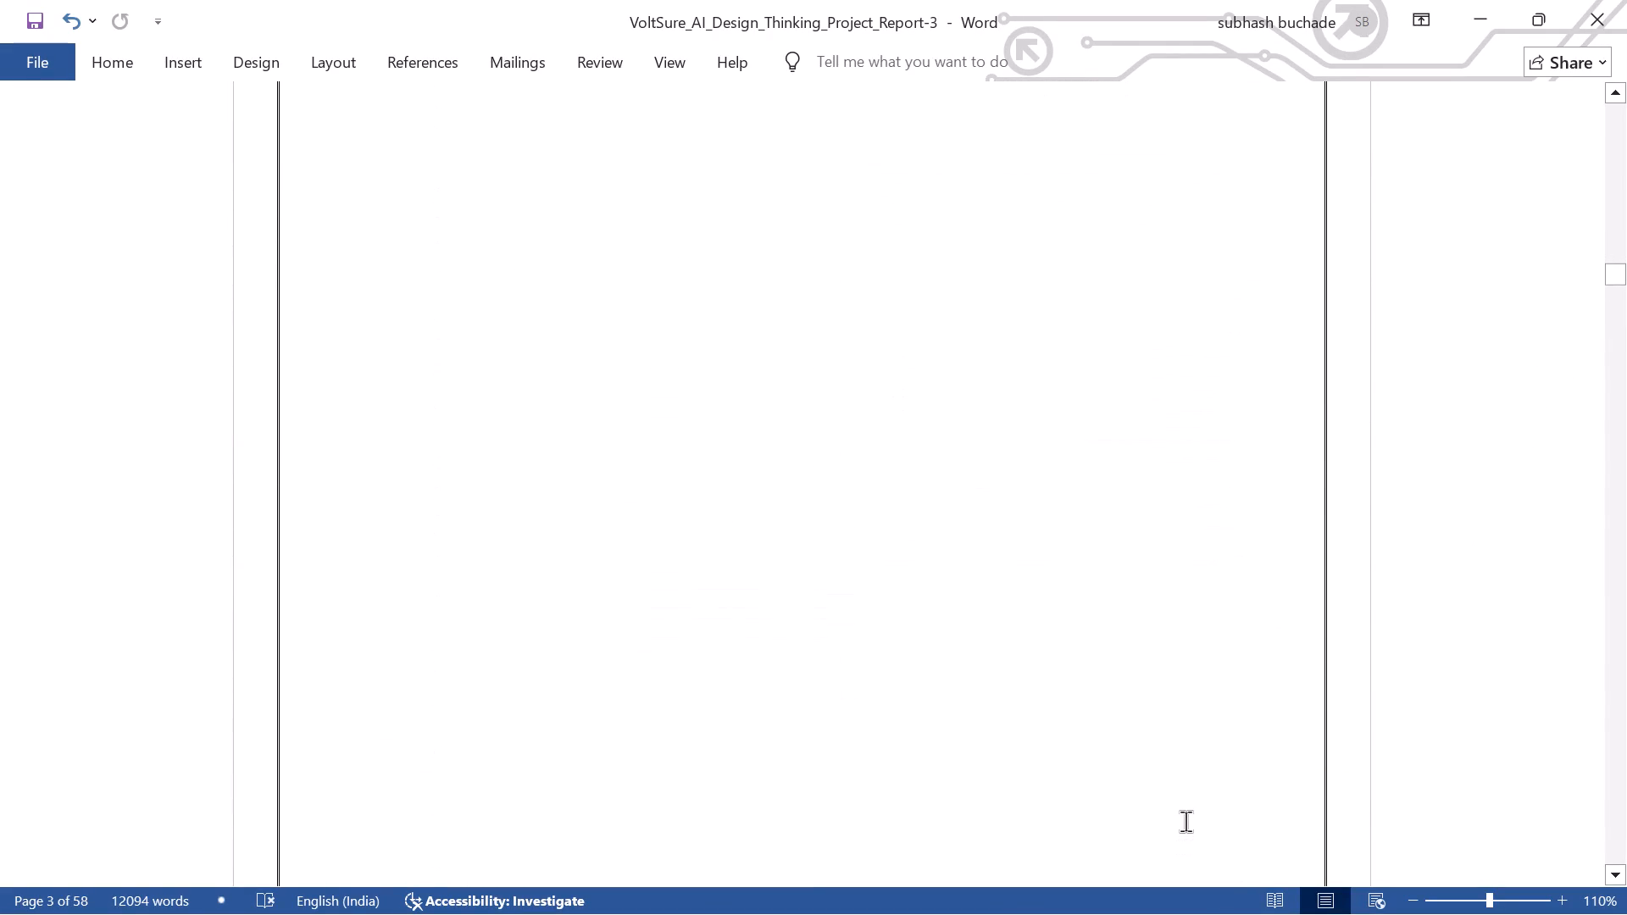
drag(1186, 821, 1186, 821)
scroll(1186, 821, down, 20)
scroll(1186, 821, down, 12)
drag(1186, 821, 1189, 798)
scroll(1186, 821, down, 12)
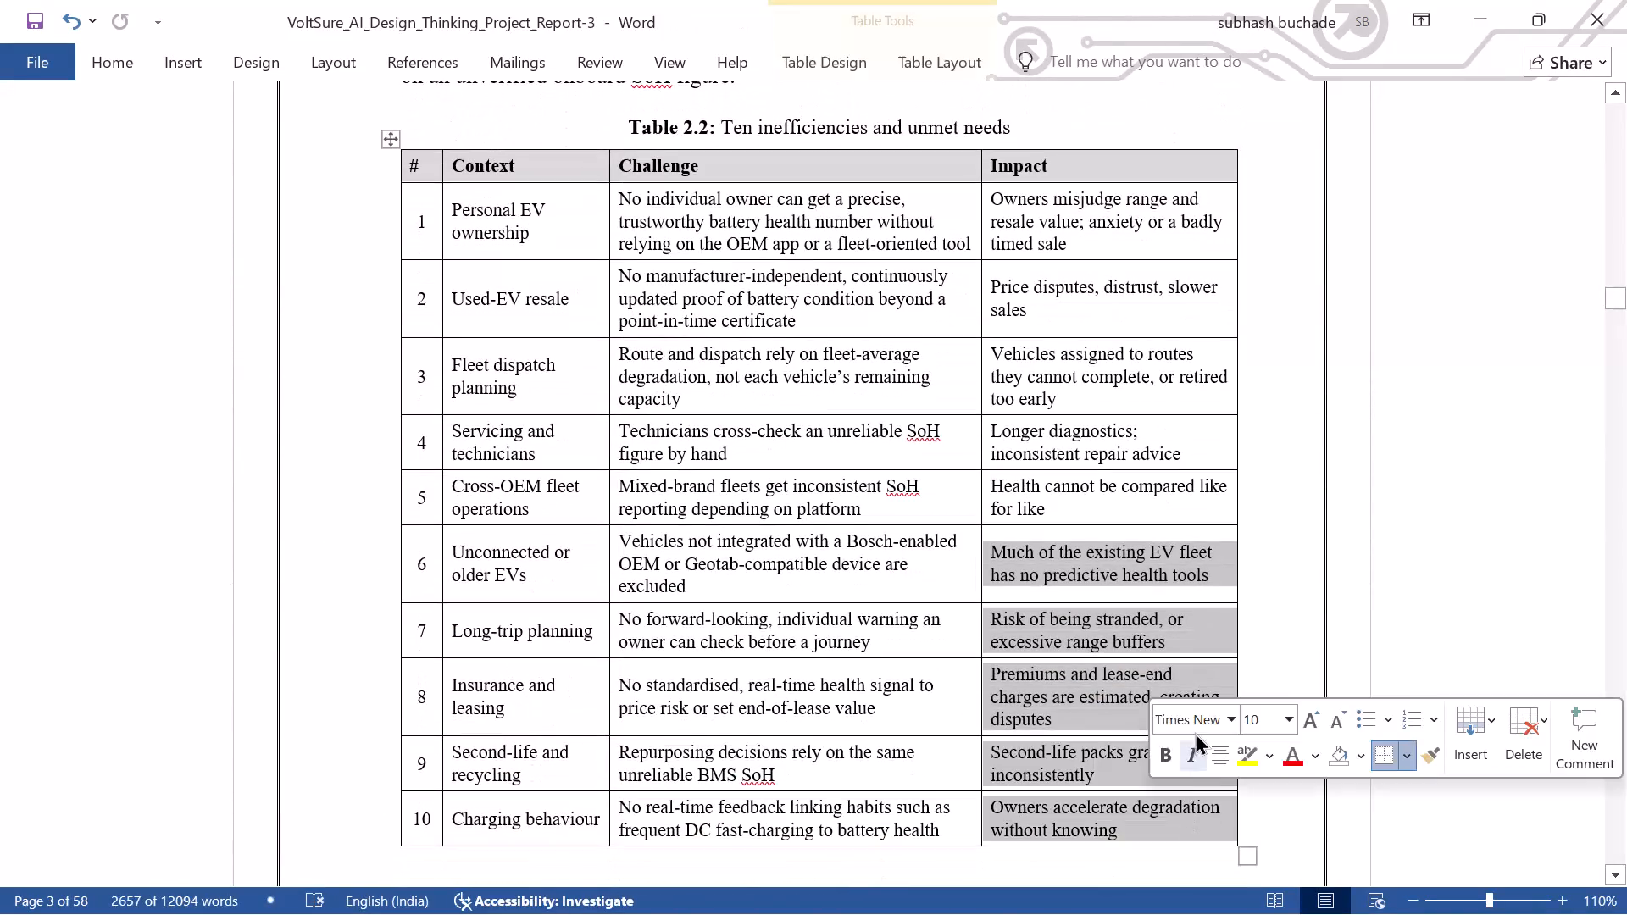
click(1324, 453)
Look over the start of Chapter 2, and return to the cover page to check its title and subtitle.
scroll(1324, 453, up, 20)
scroll(1324, 453, up, 4)
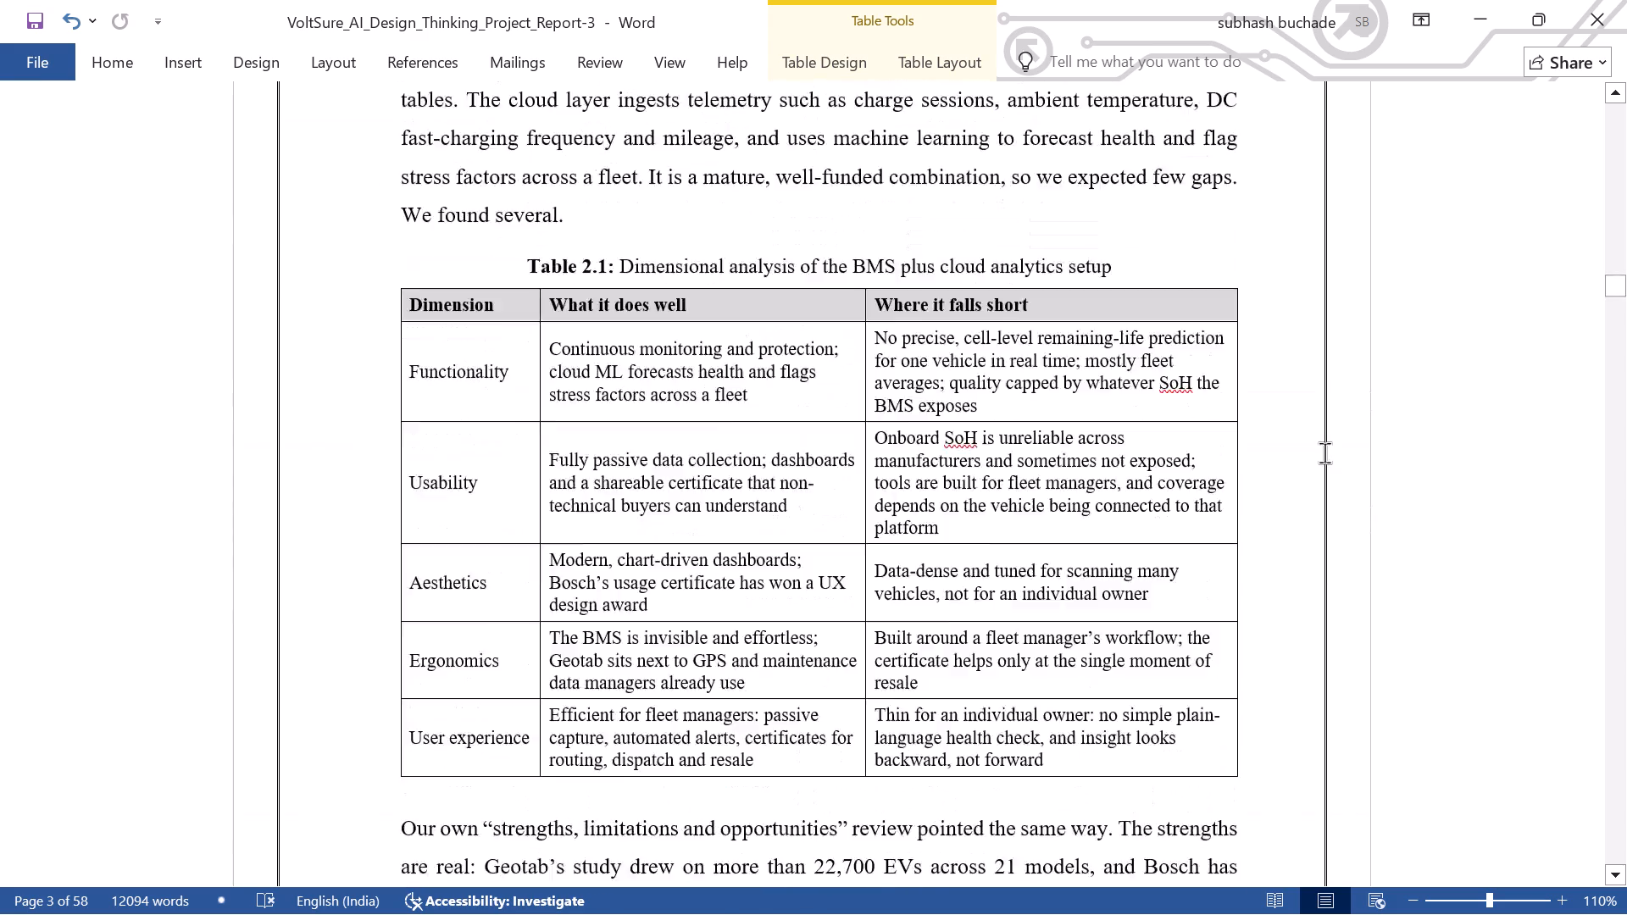
scroll(1324, 452, up, 6)
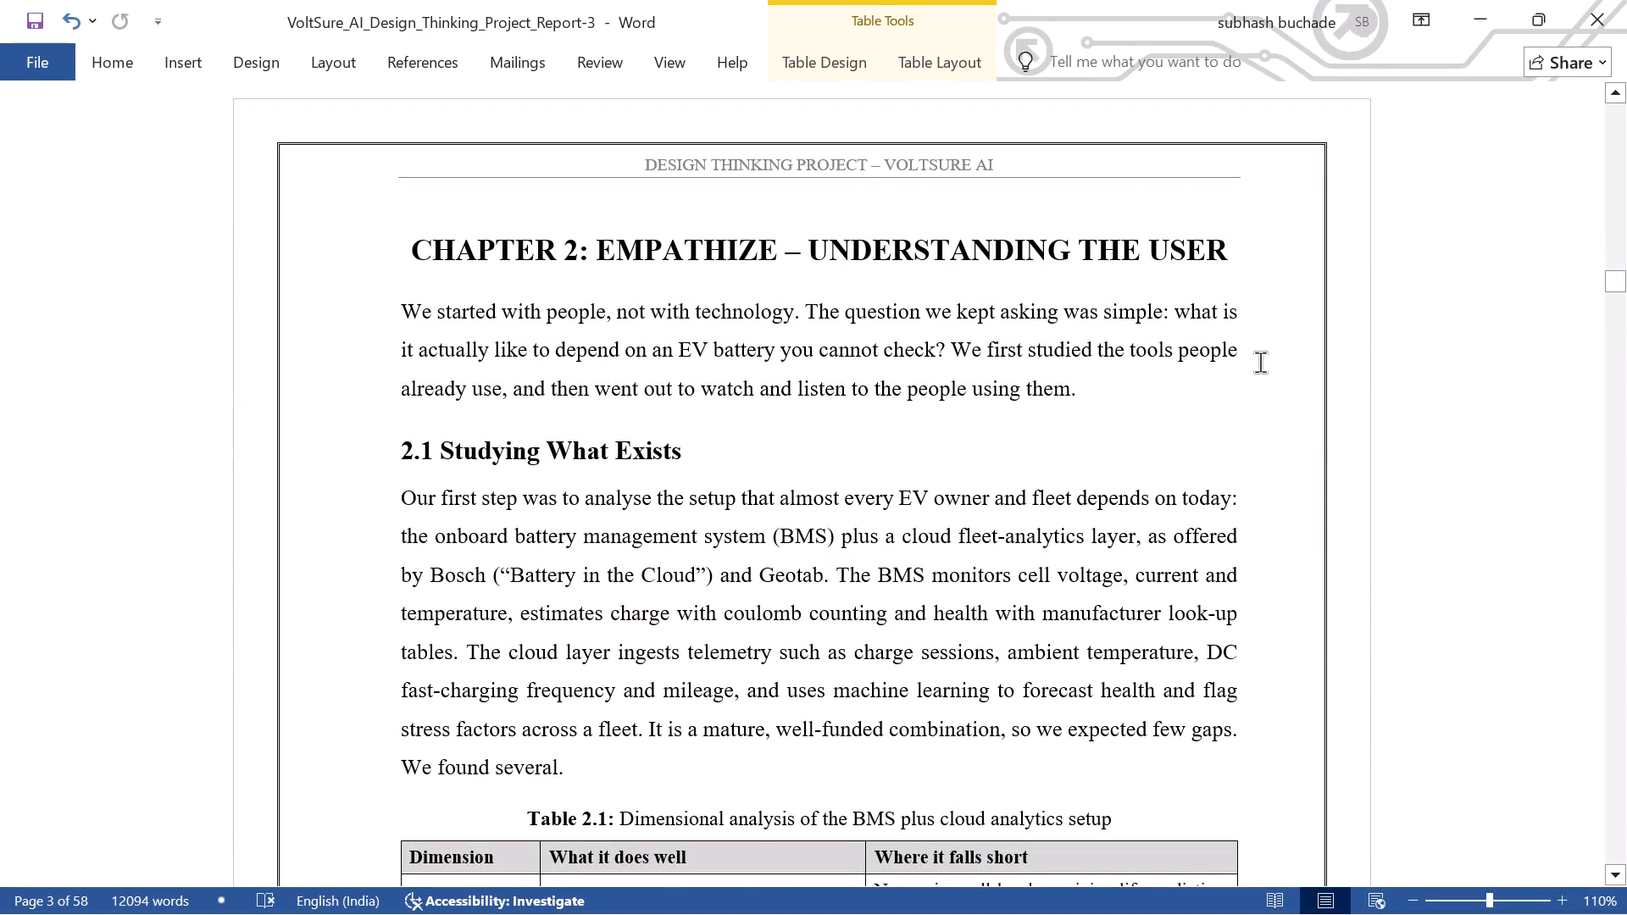
click(1260, 362)
drag(1616, 286, 1626, 148)
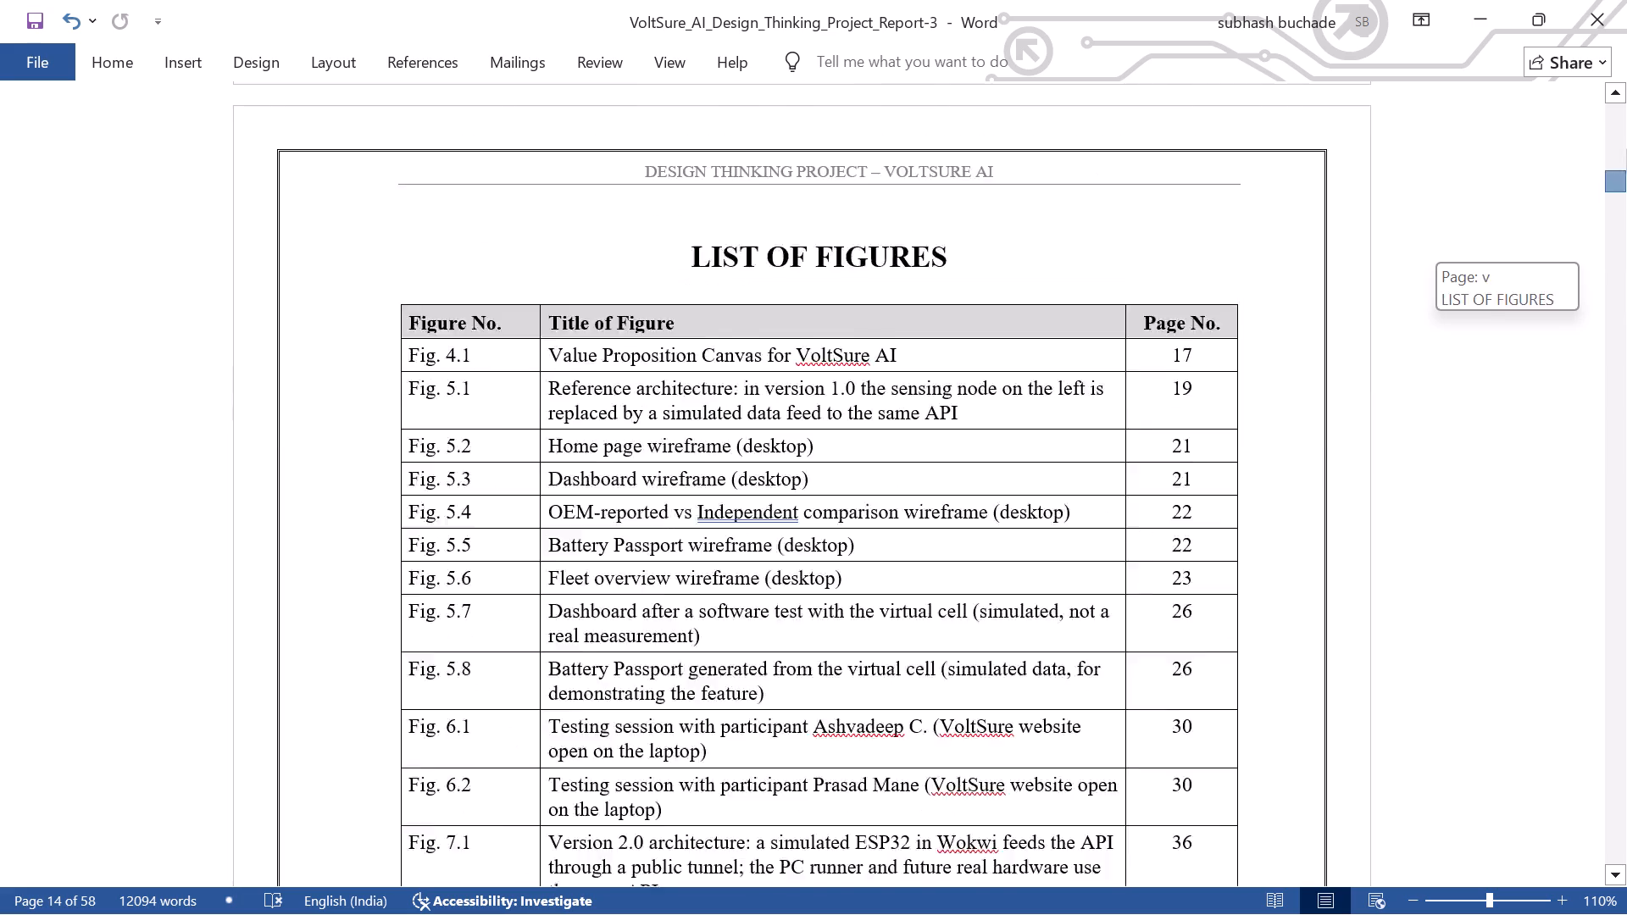
drag(1626, 148, 1626, 3)
scroll(1202, 379, down, 3)
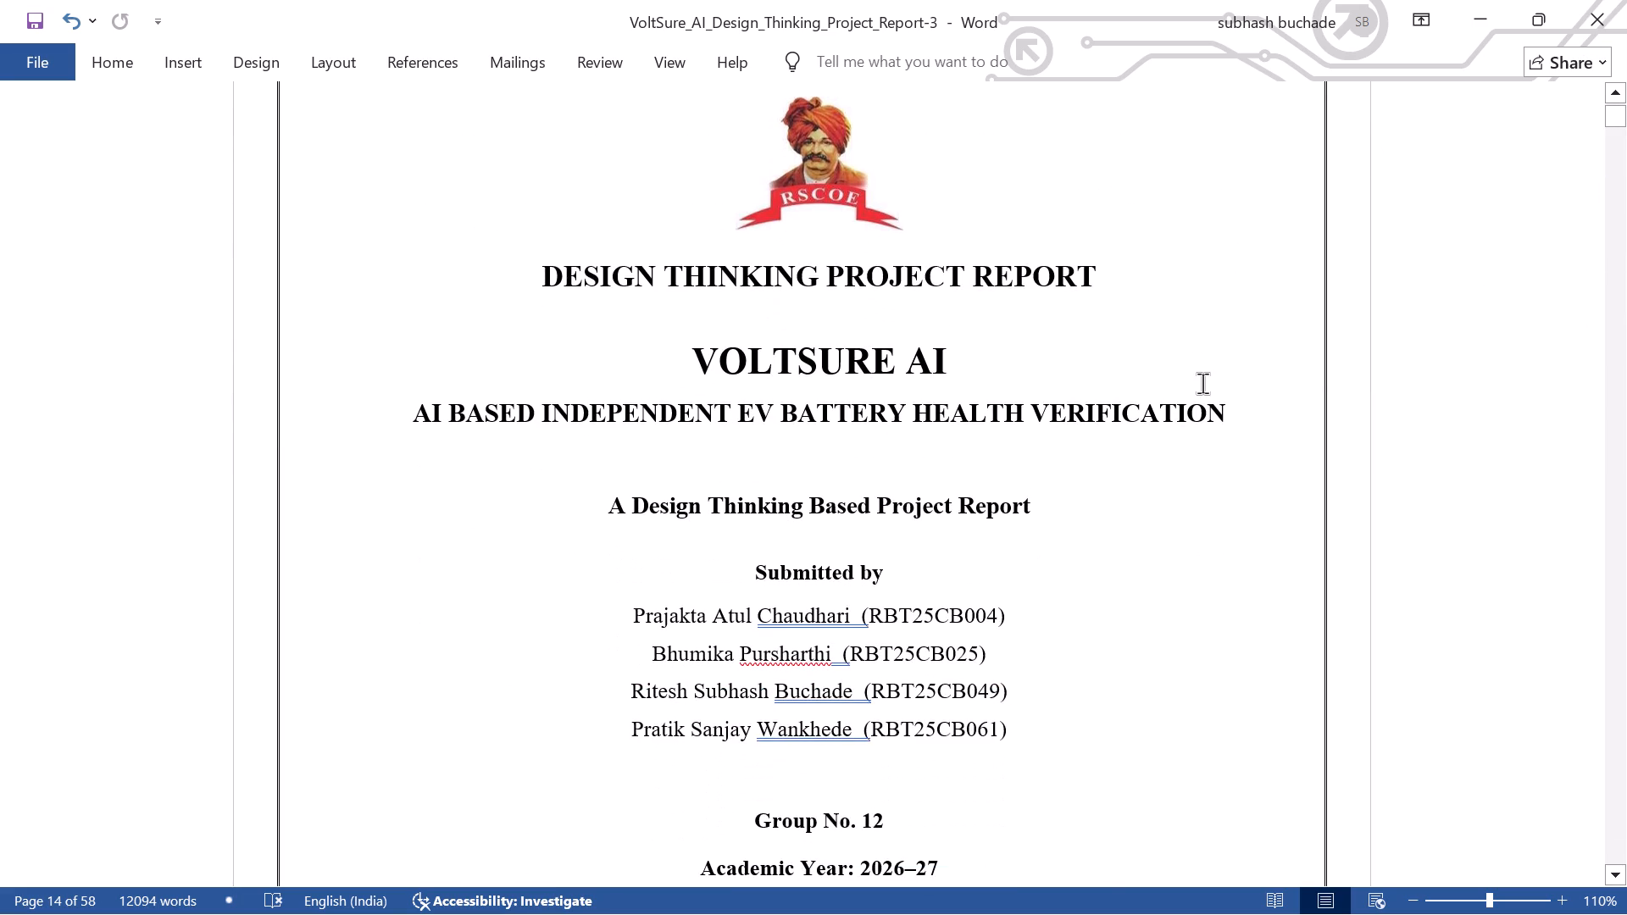
scroll(1202, 383, down, 3)
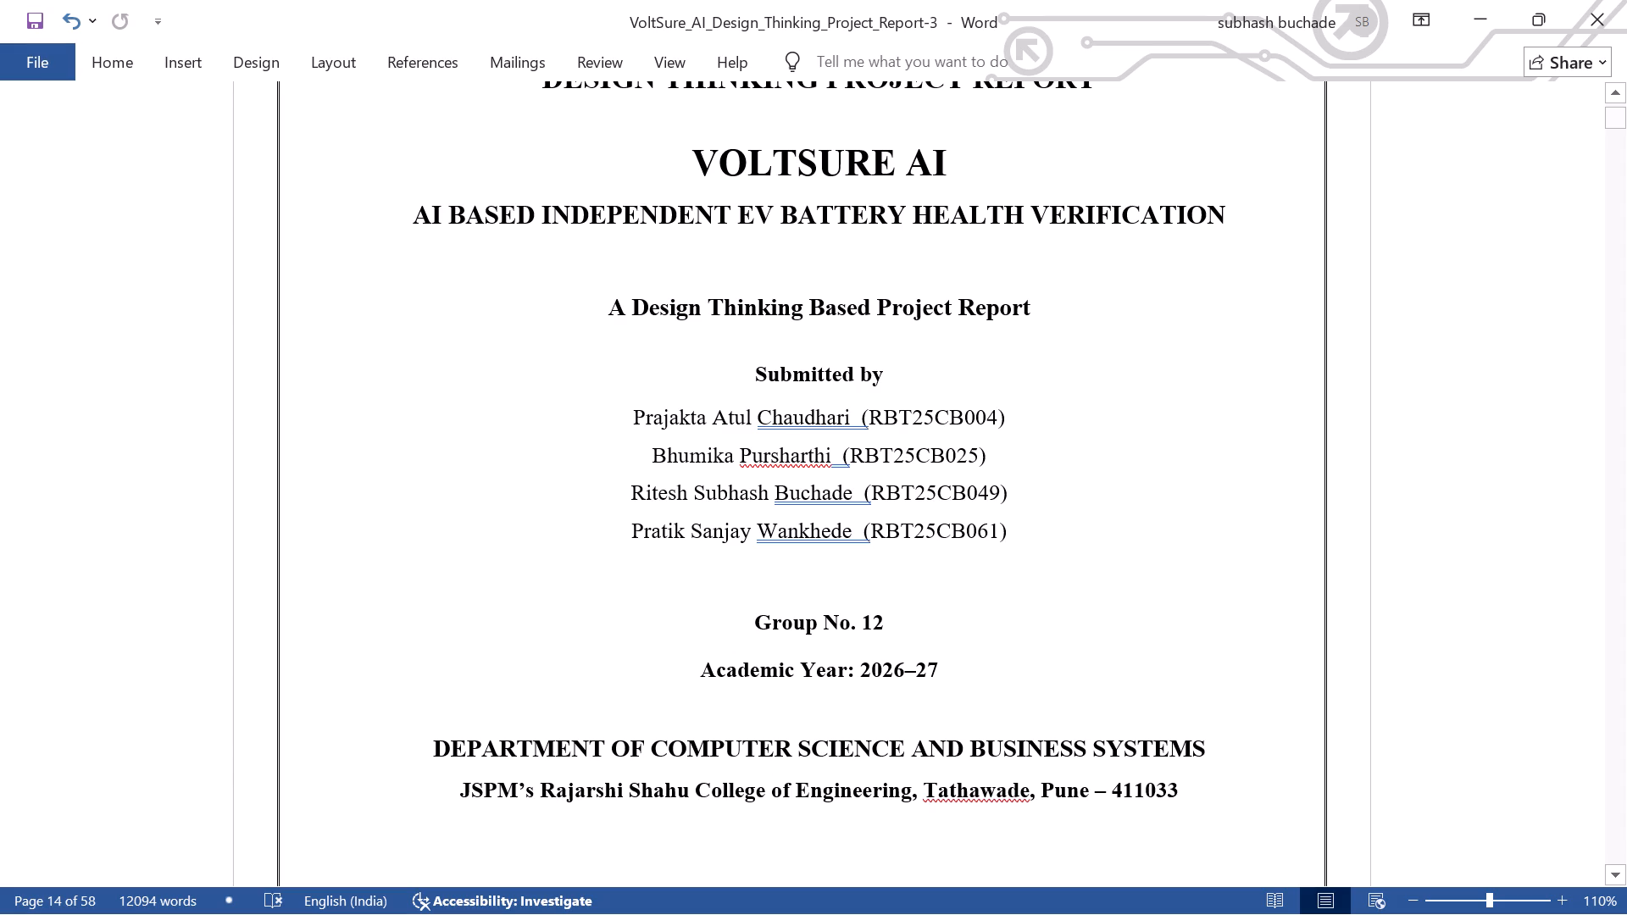
Save the whole report as a PDF in the Downloads folder, keeping the file name VoltSure_AI_Design_Thinking_Project_Report-3 and standard optimization.
click(38, 58)
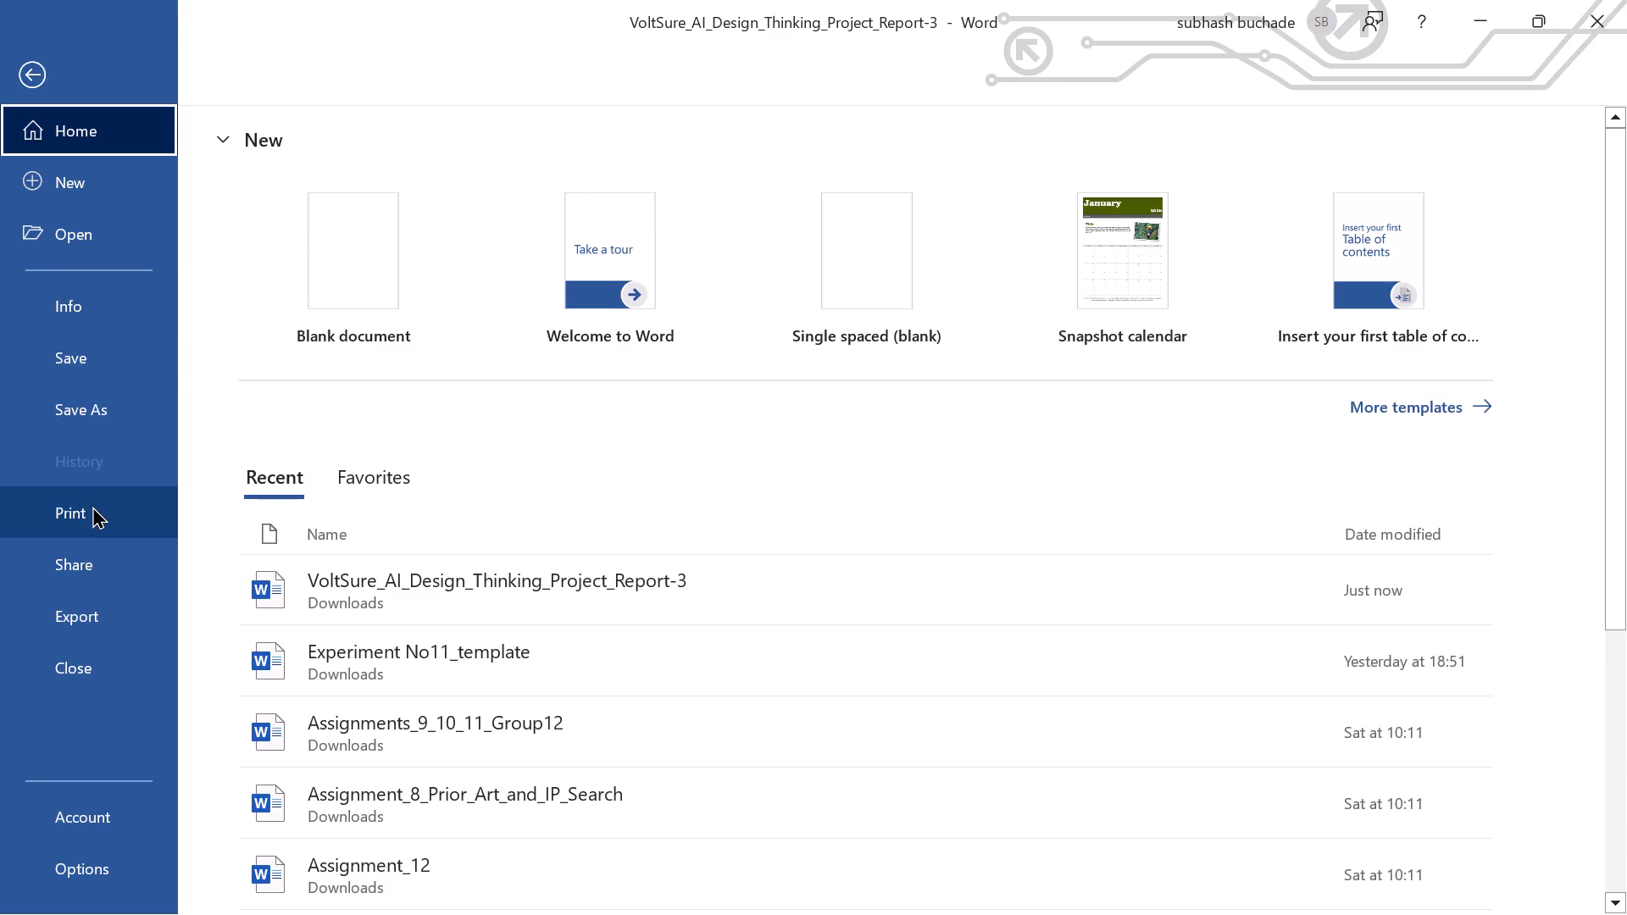
click(93, 416)
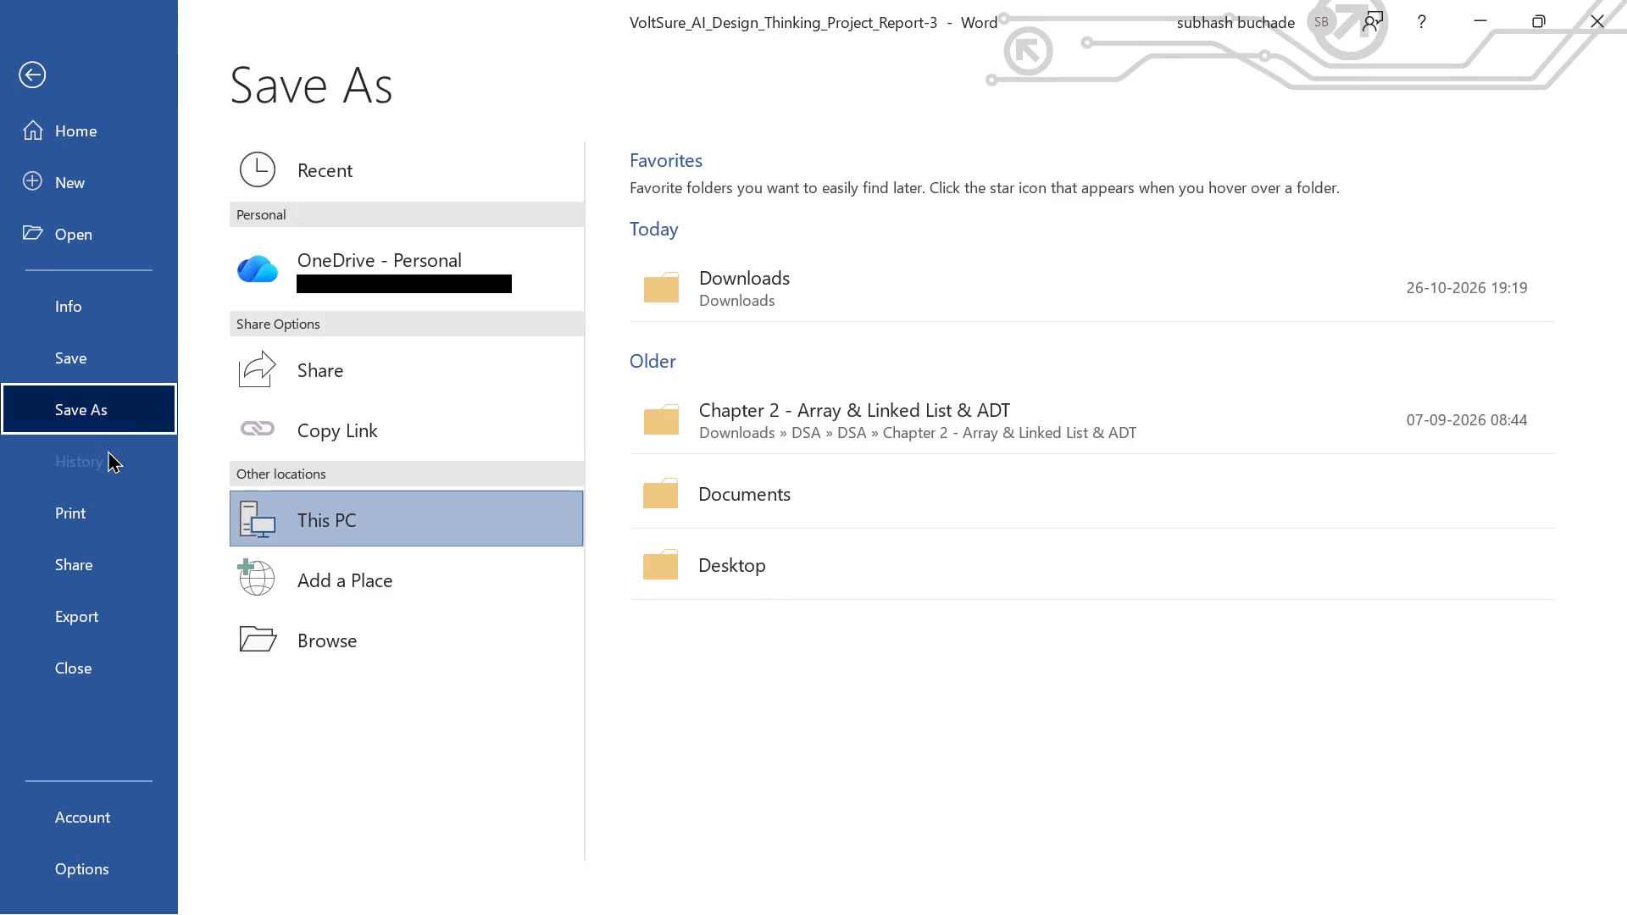
click(388, 515)
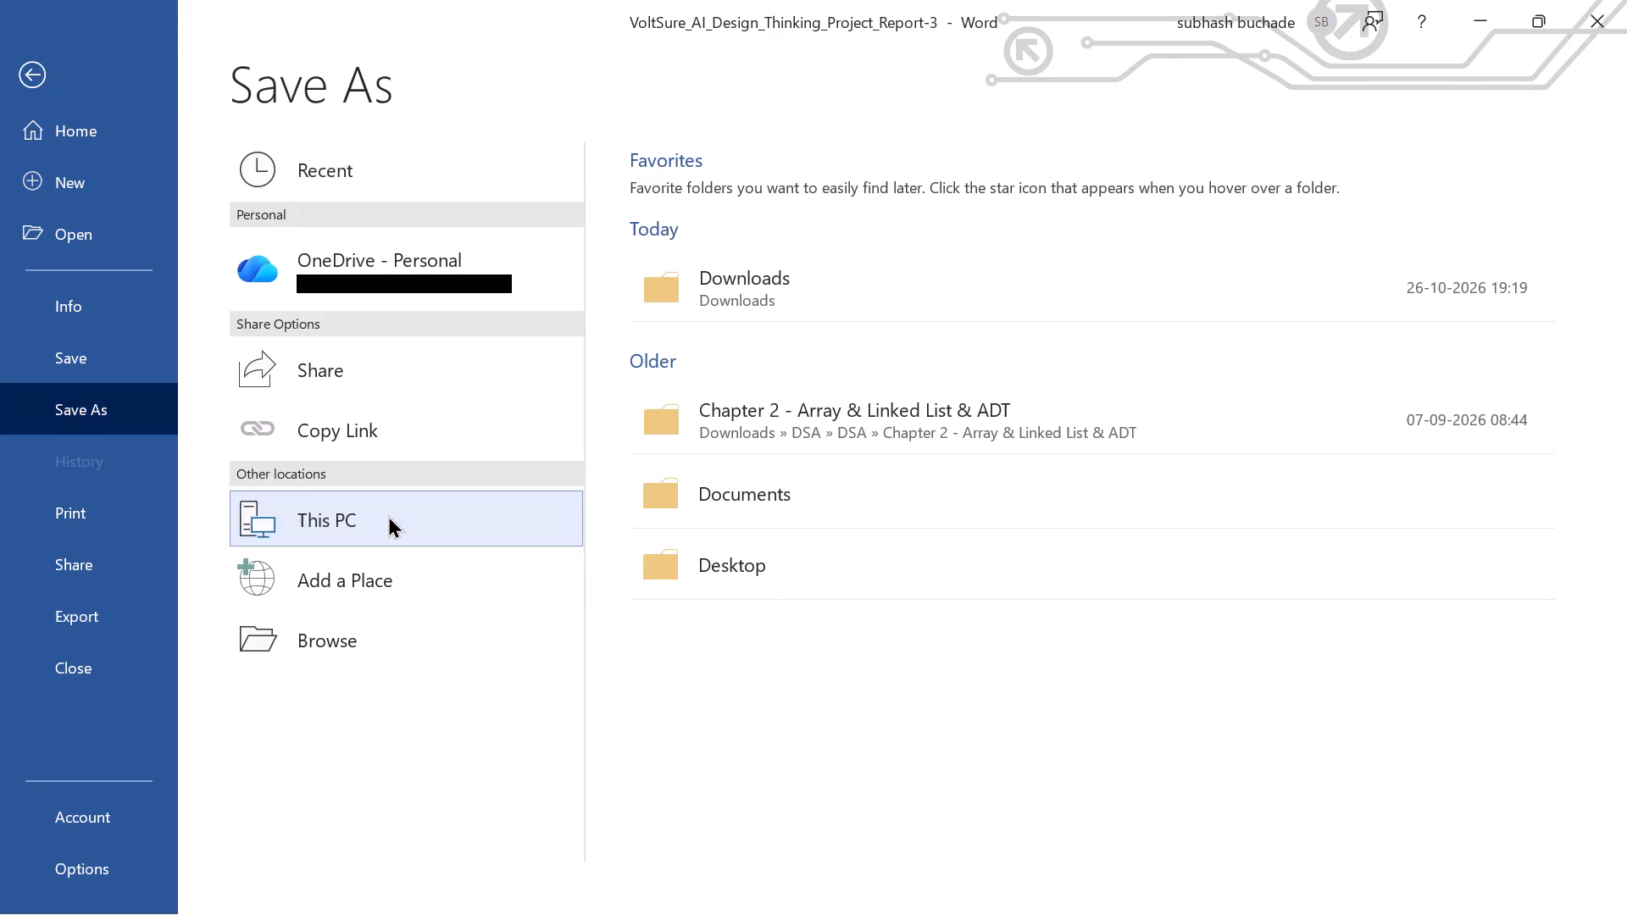
click(388, 515)
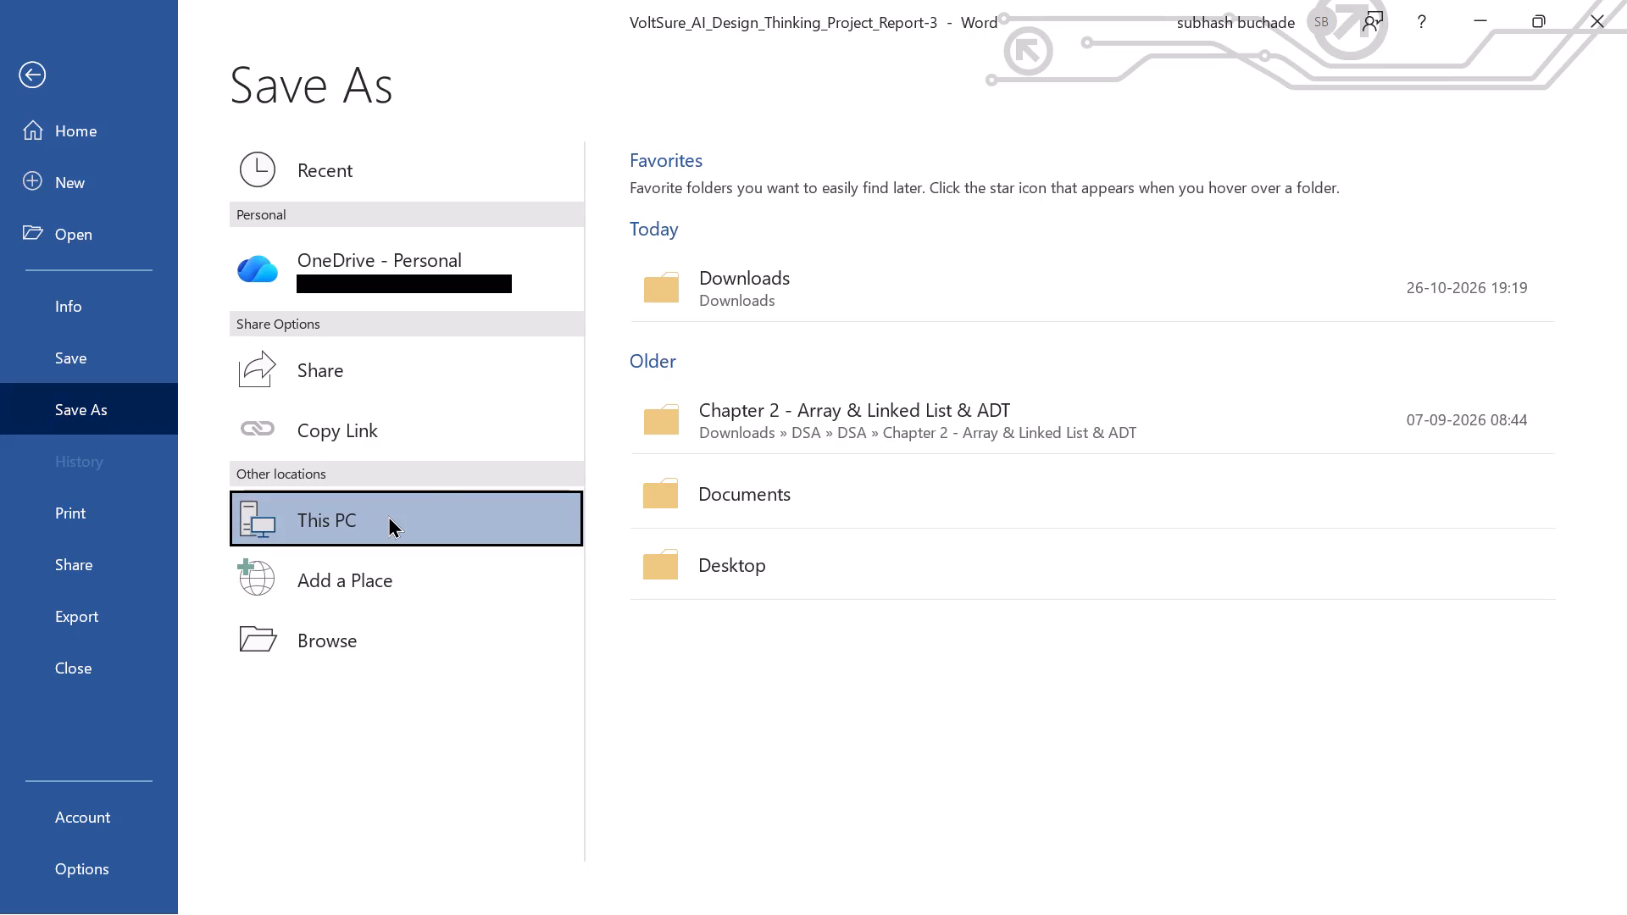
click(741, 277)
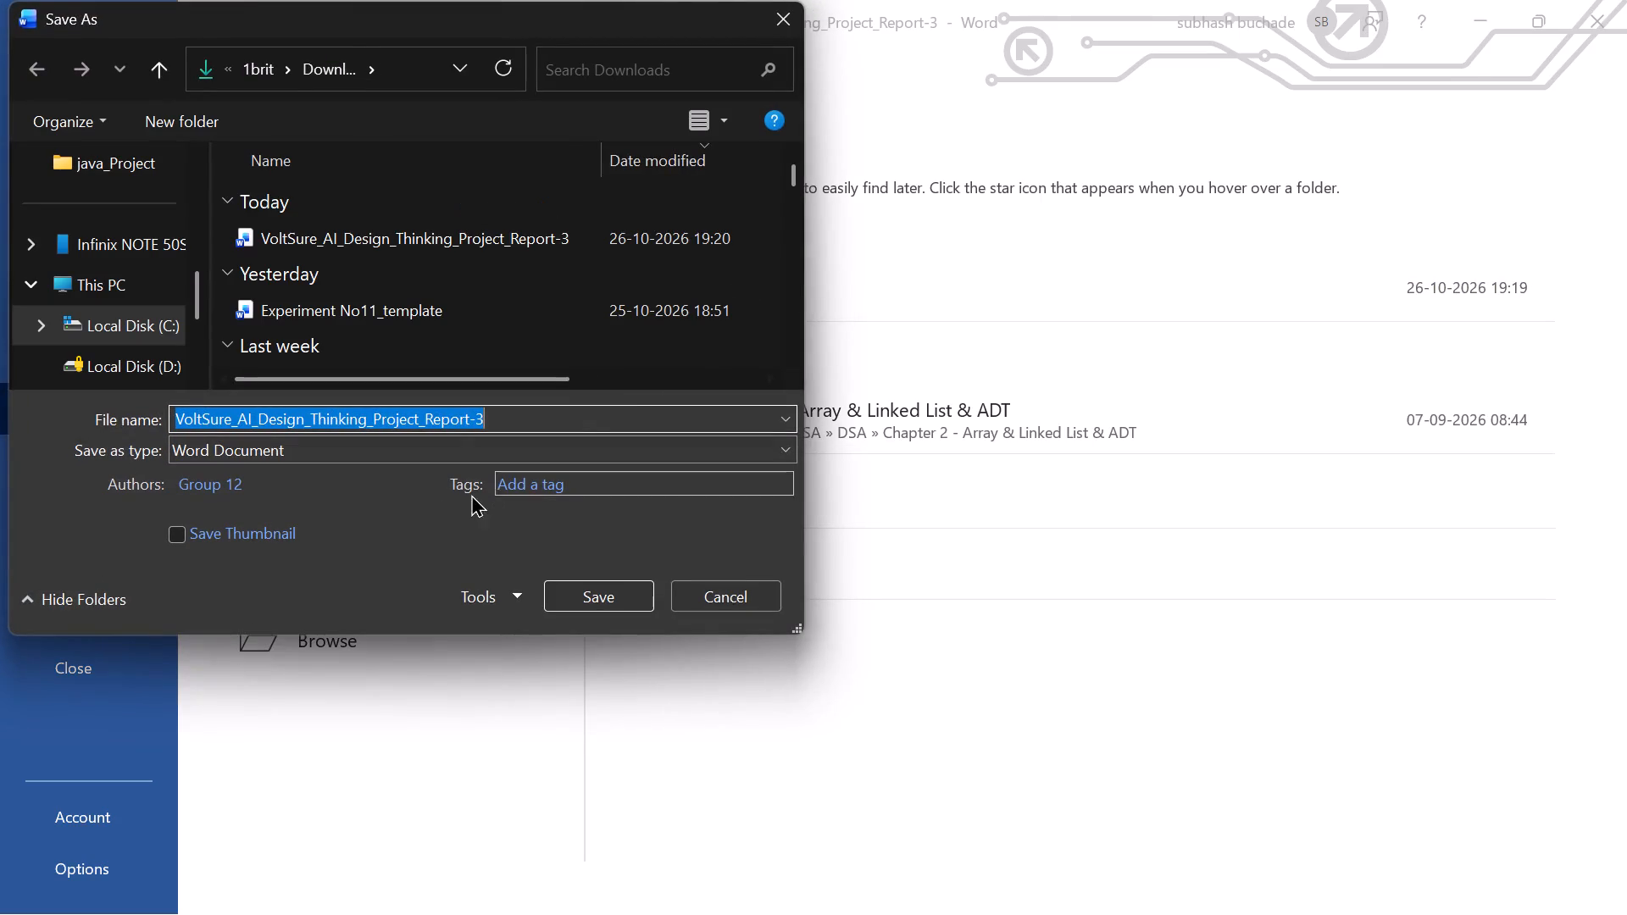
click(425, 446)
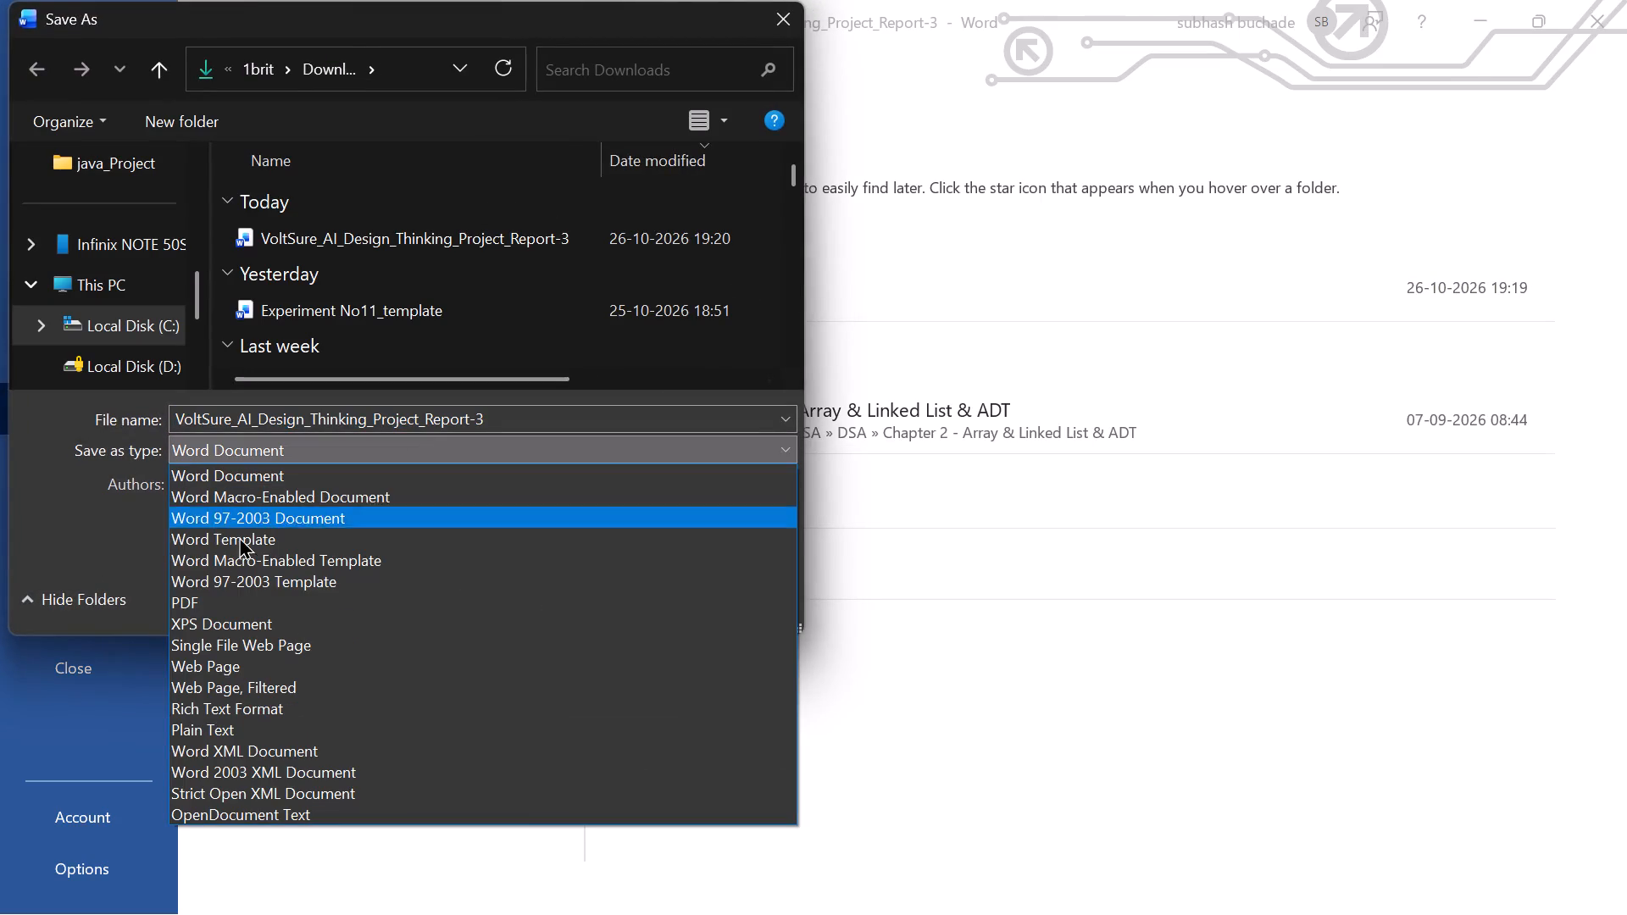
click(185, 598)
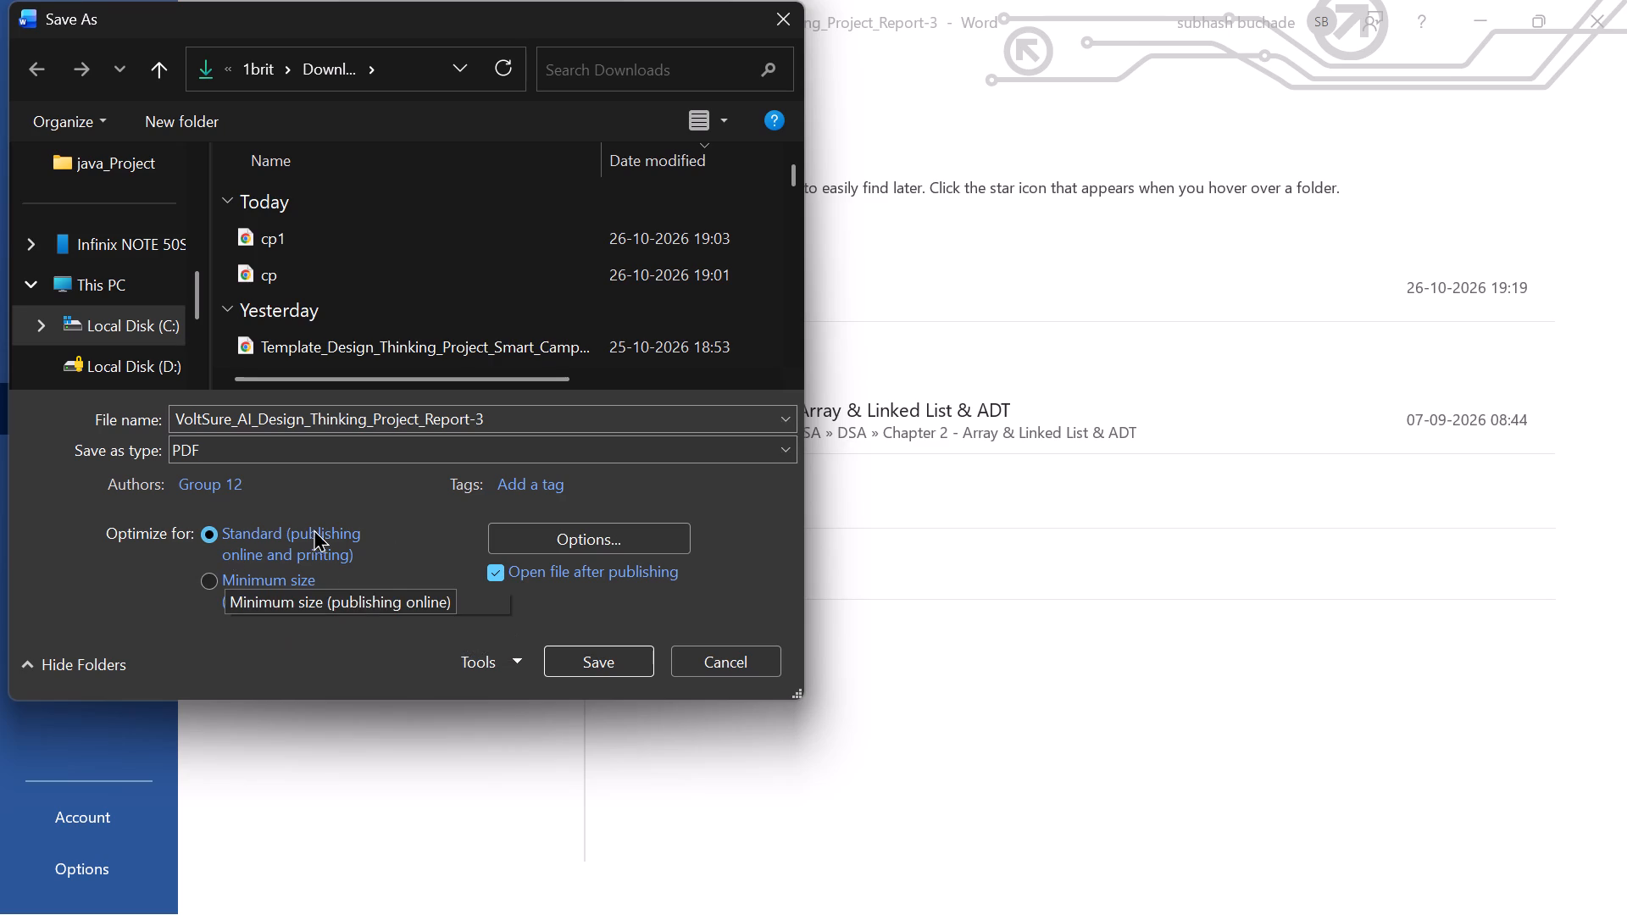
click(620, 537)
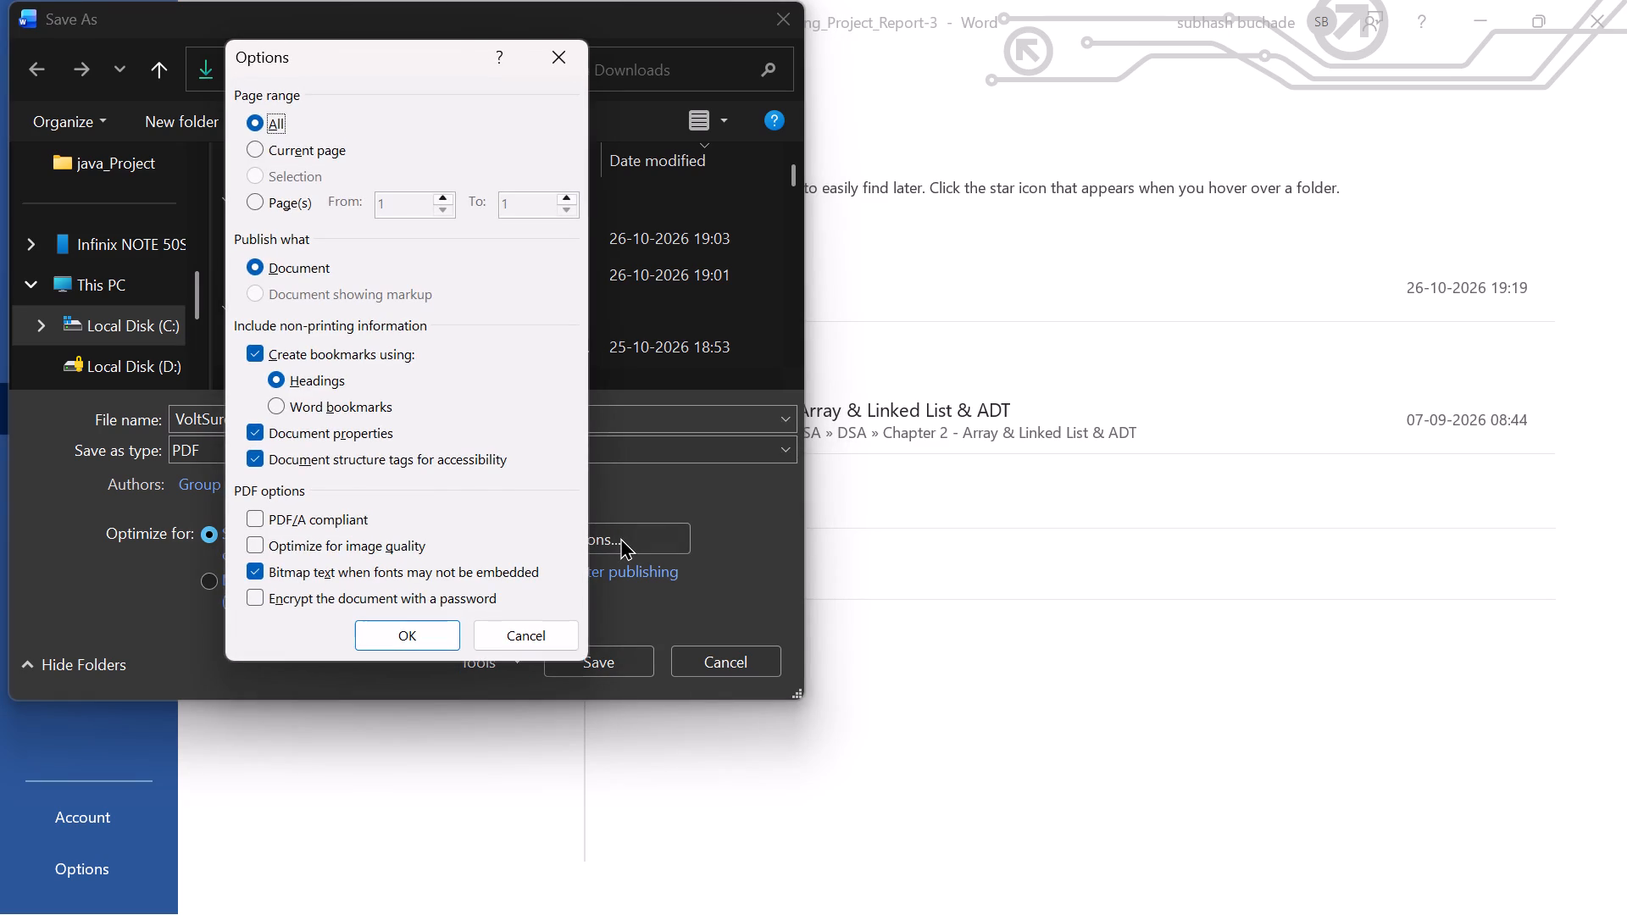
click(390, 628)
scroll(126, 279, up, 8)
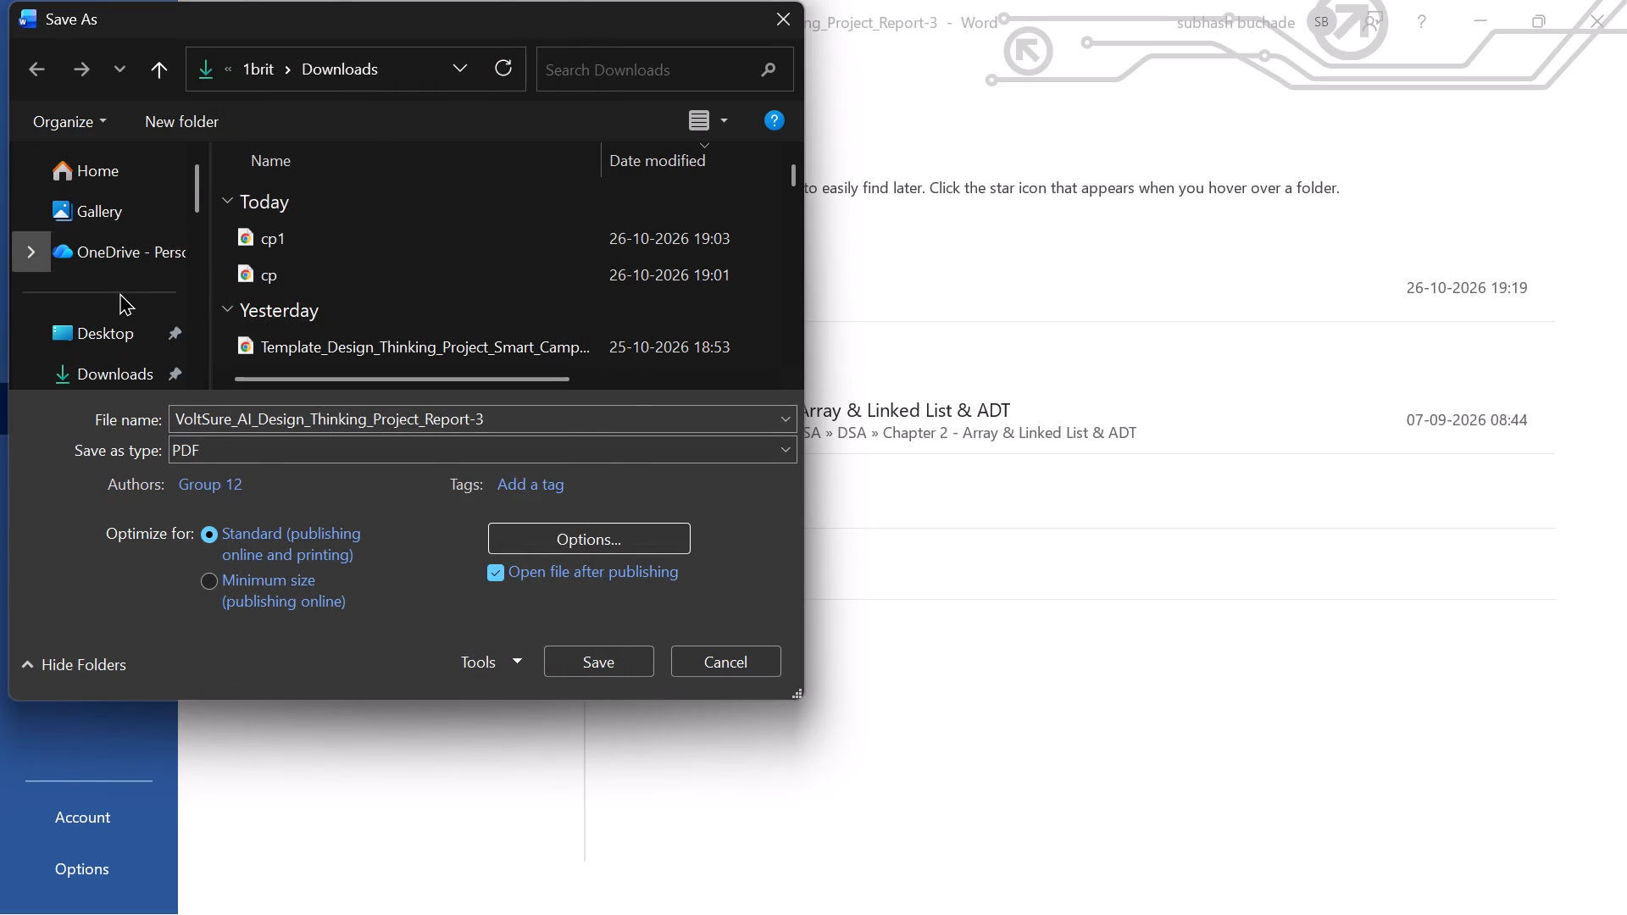
scroll(108, 324, down, 1)
click(128, 258)
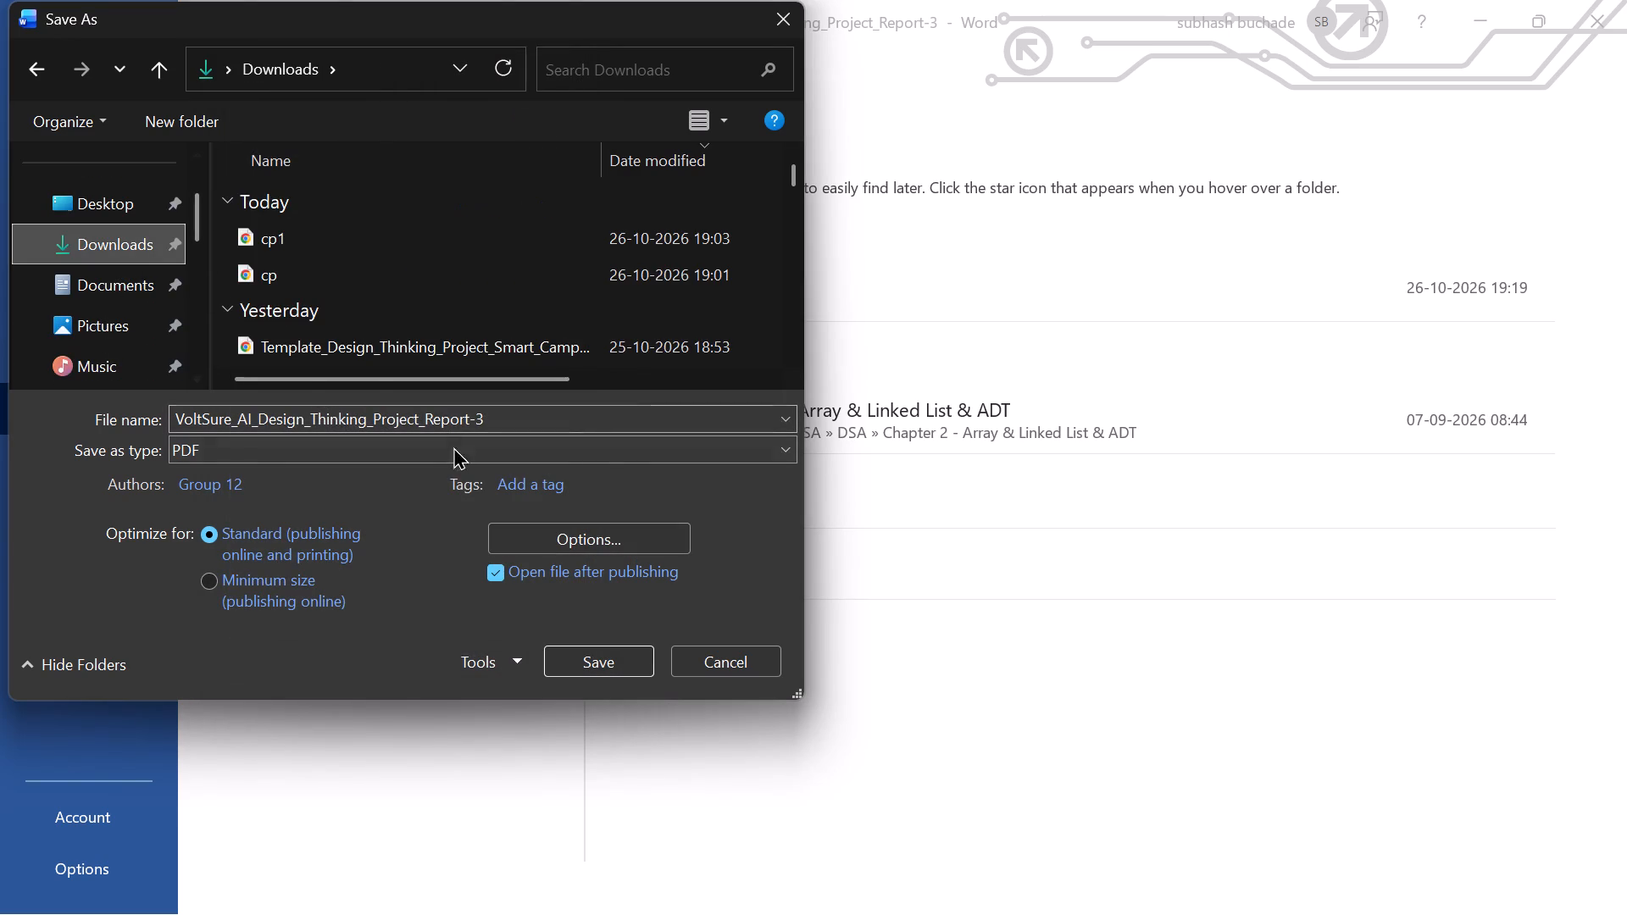
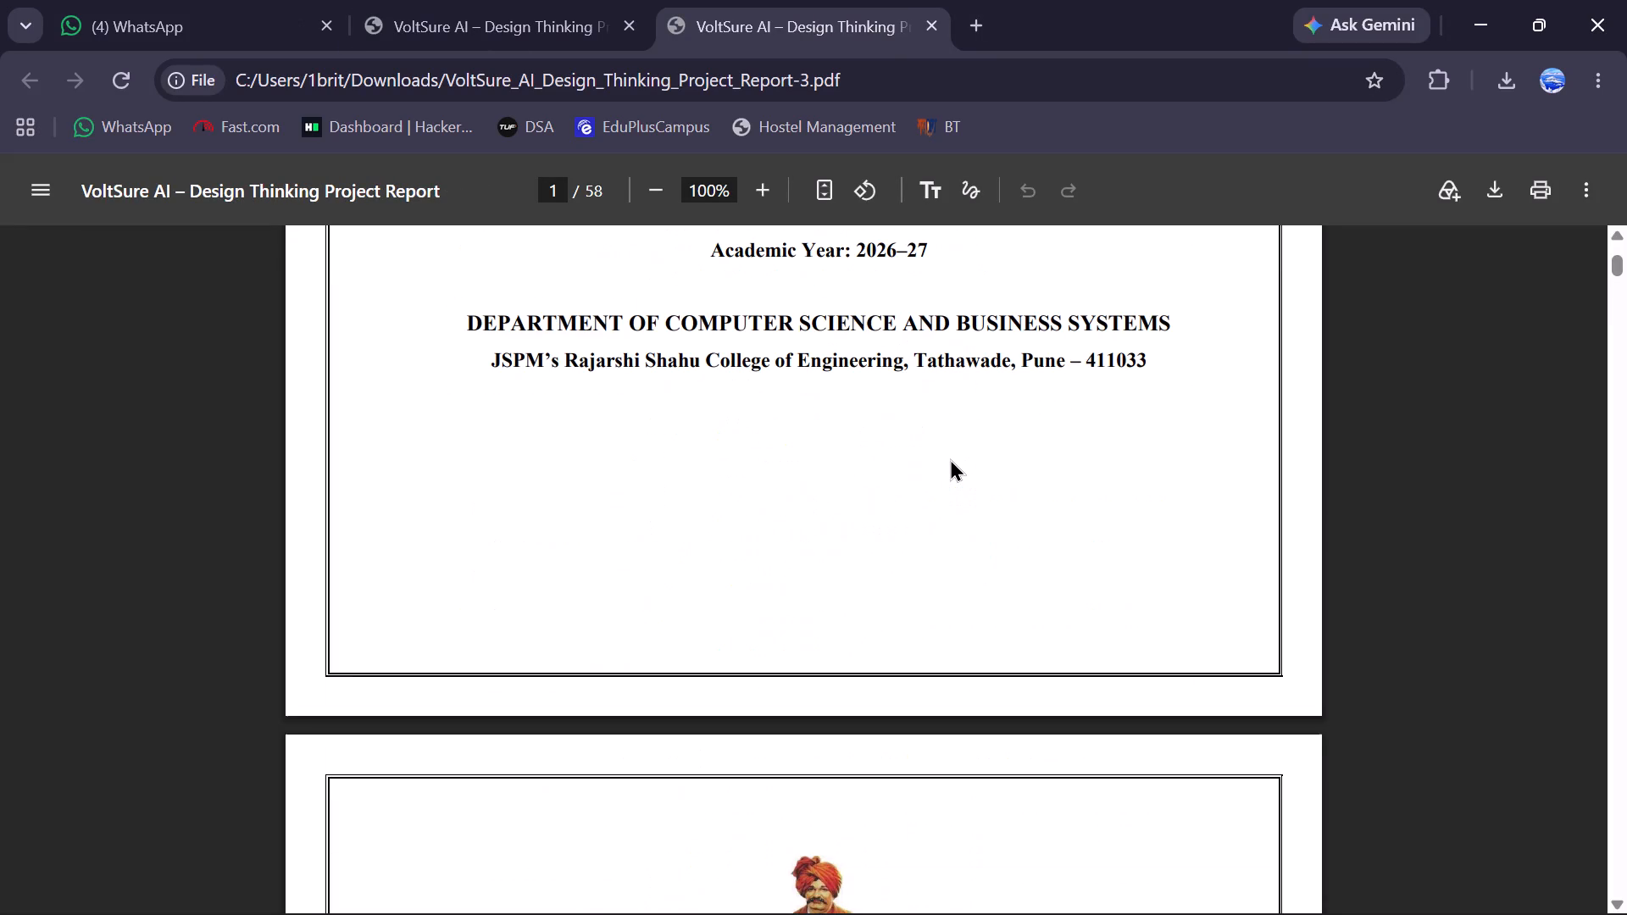
Print only pages 1-2 of the exported report, the cover and certificate, using Microsoft Print to PDF.
scroll(950, 458, down, 6)
scroll(950, 458, up, 3)
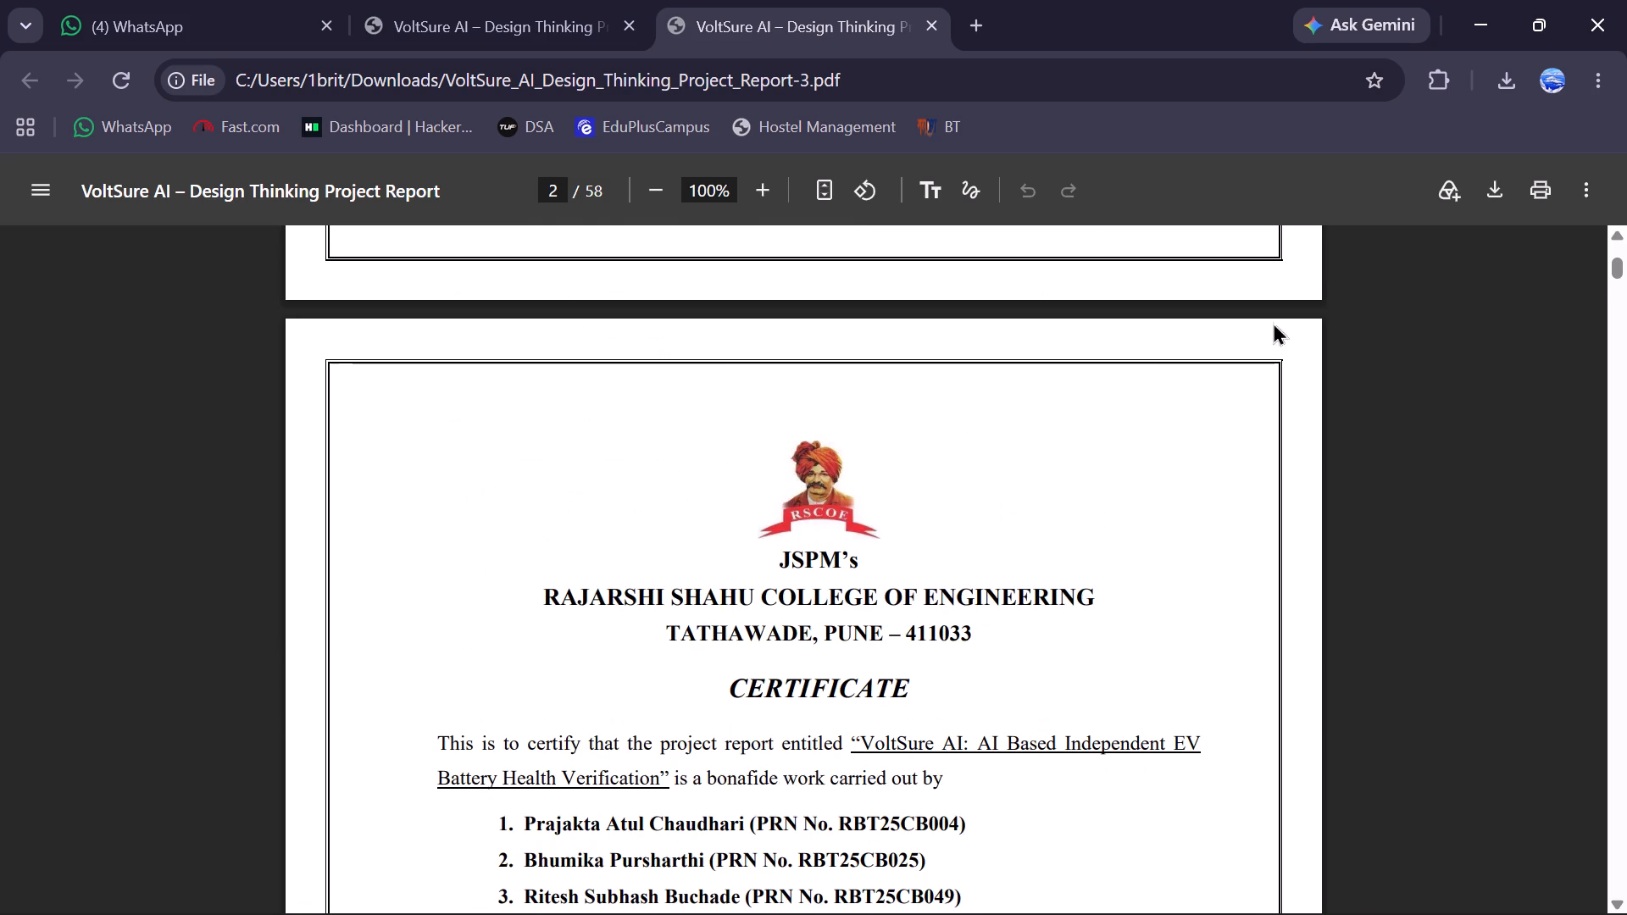
click(1537, 176)
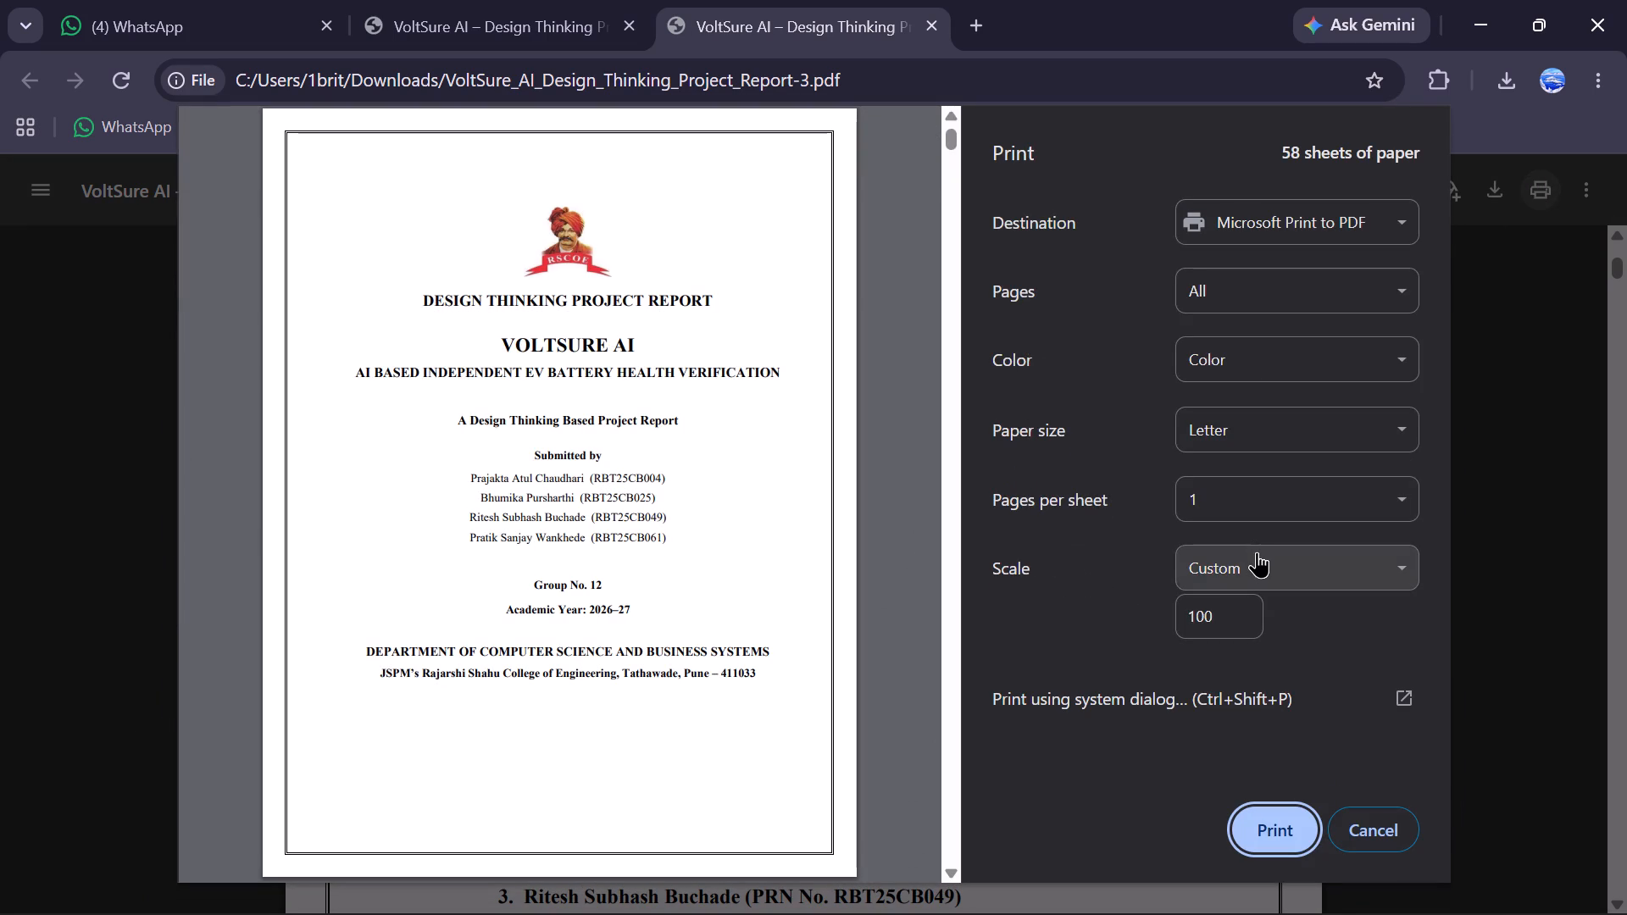
click(1278, 308)
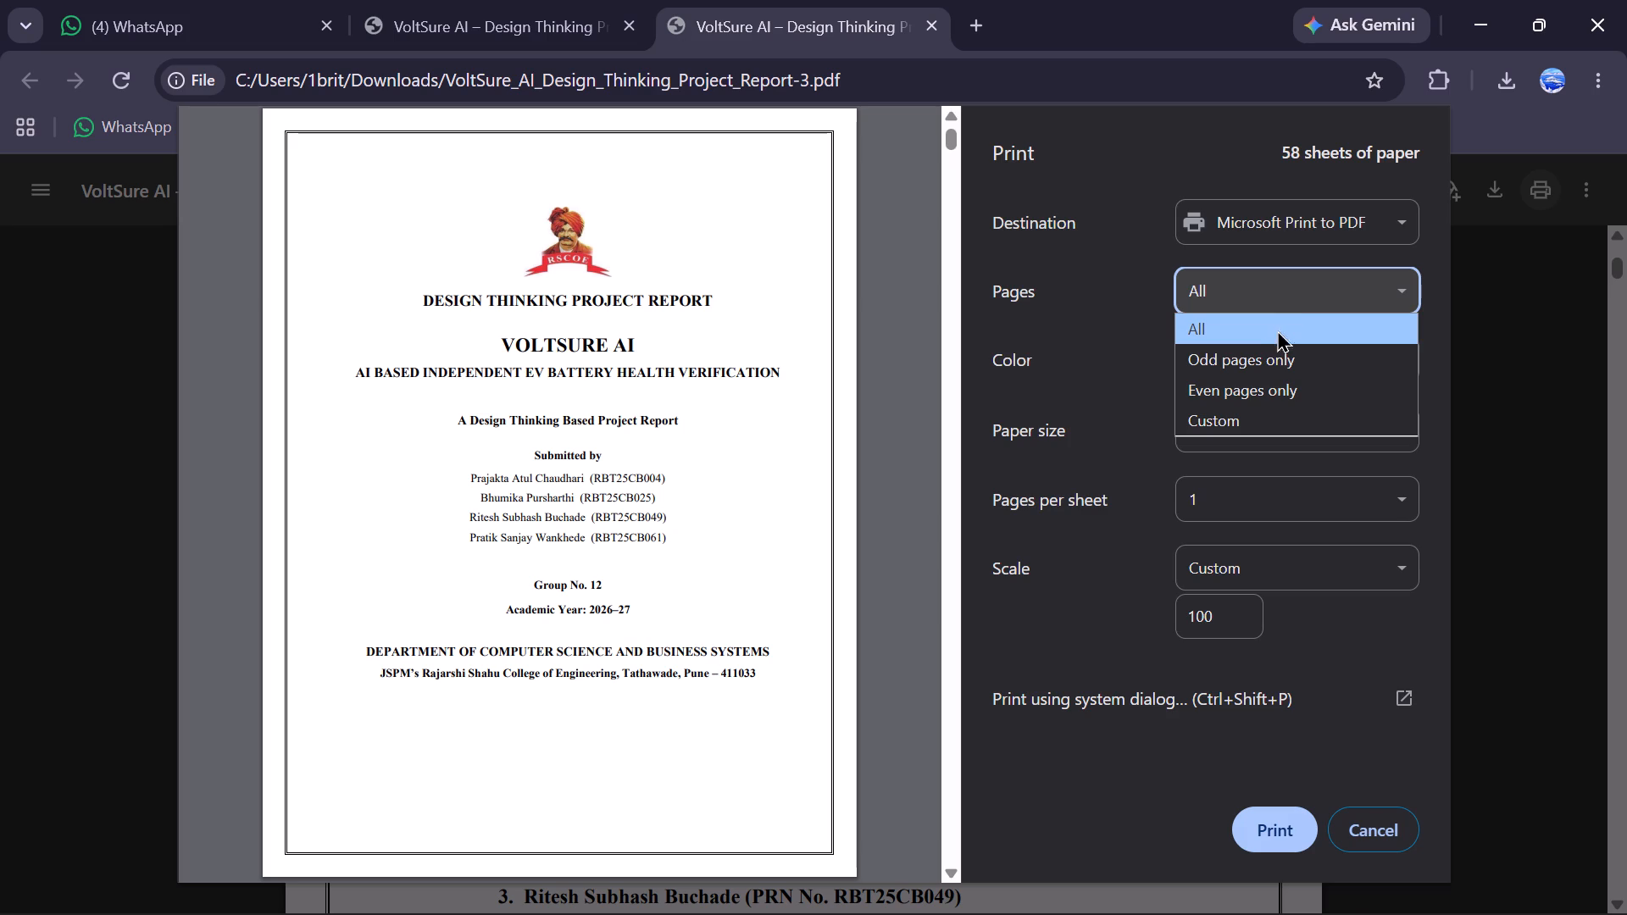
click(1269, 407)
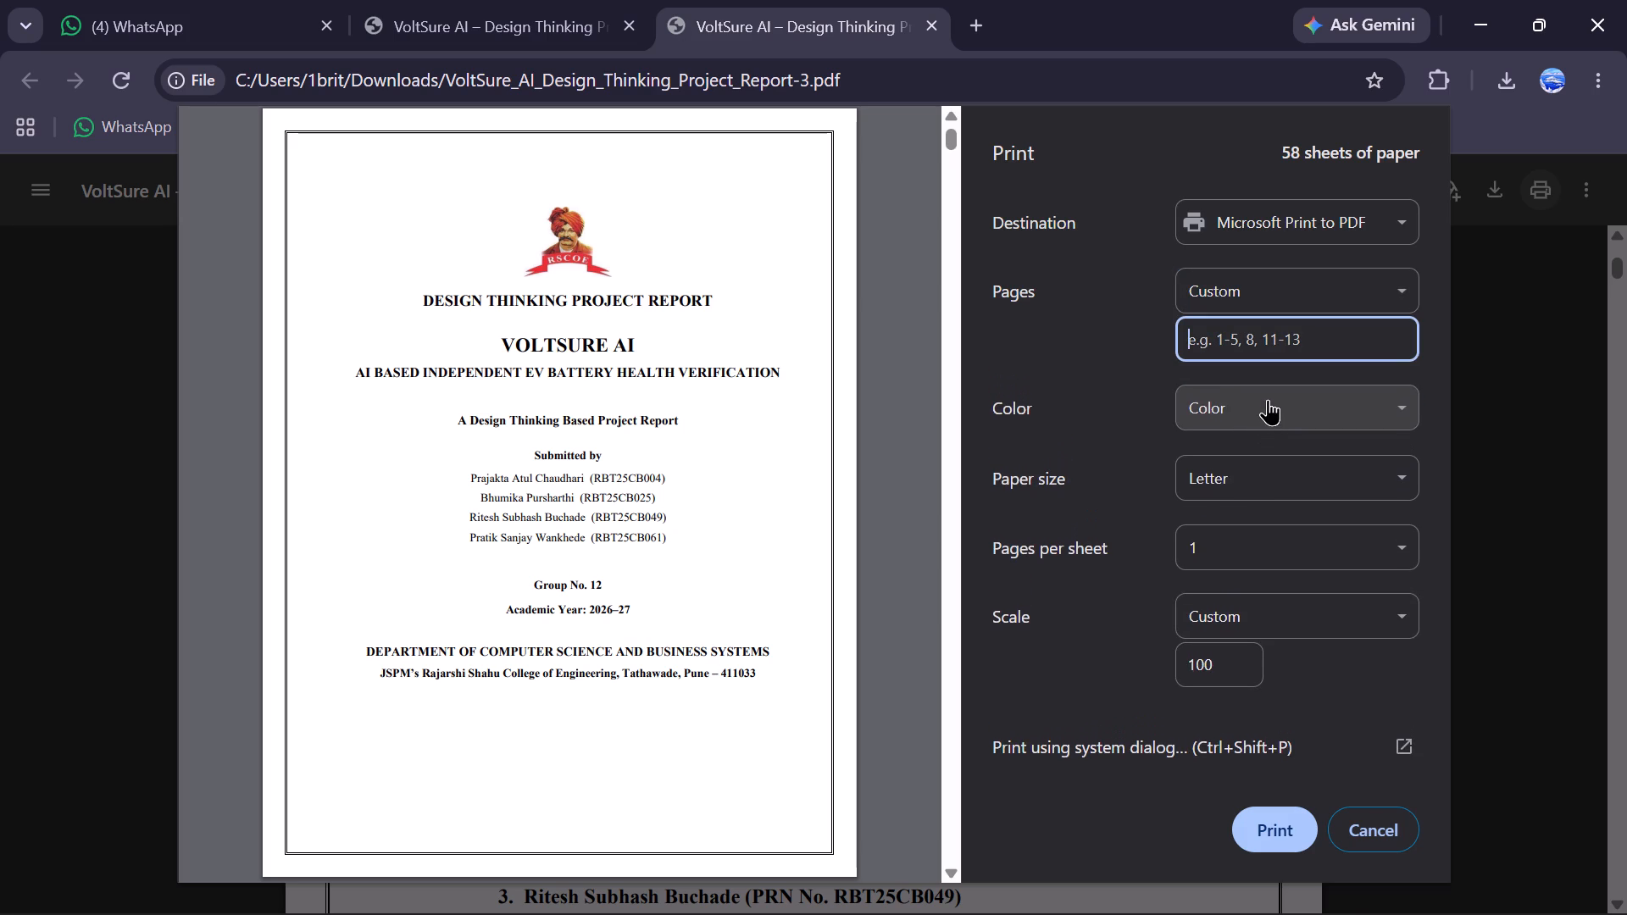
text(1-2)
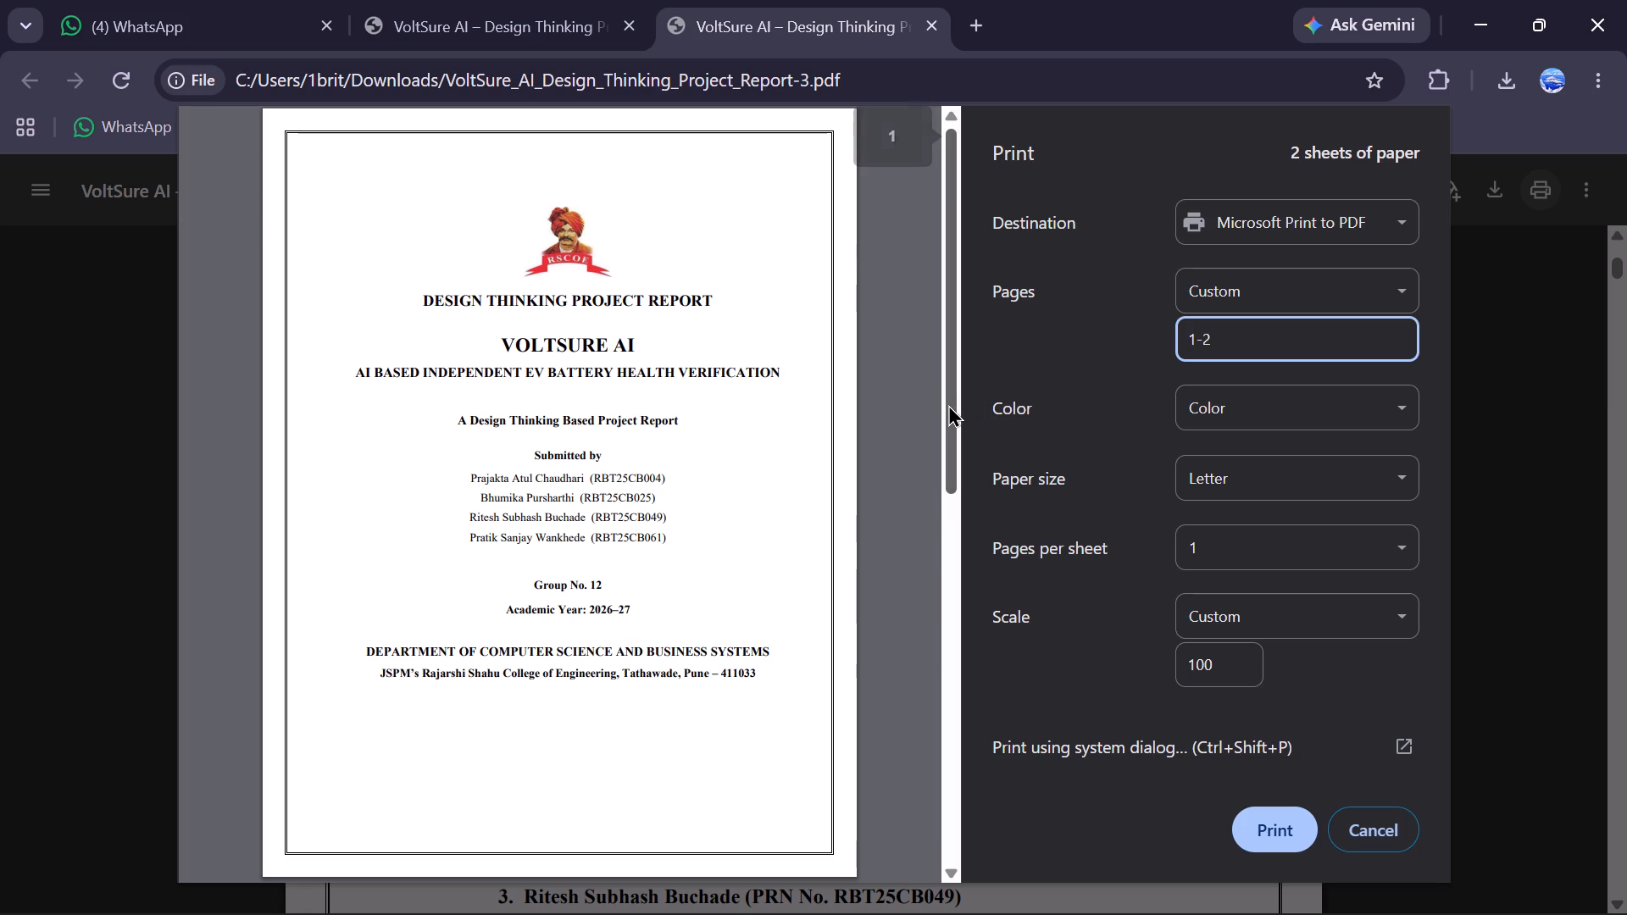
drag(949, 416, 949, 718)
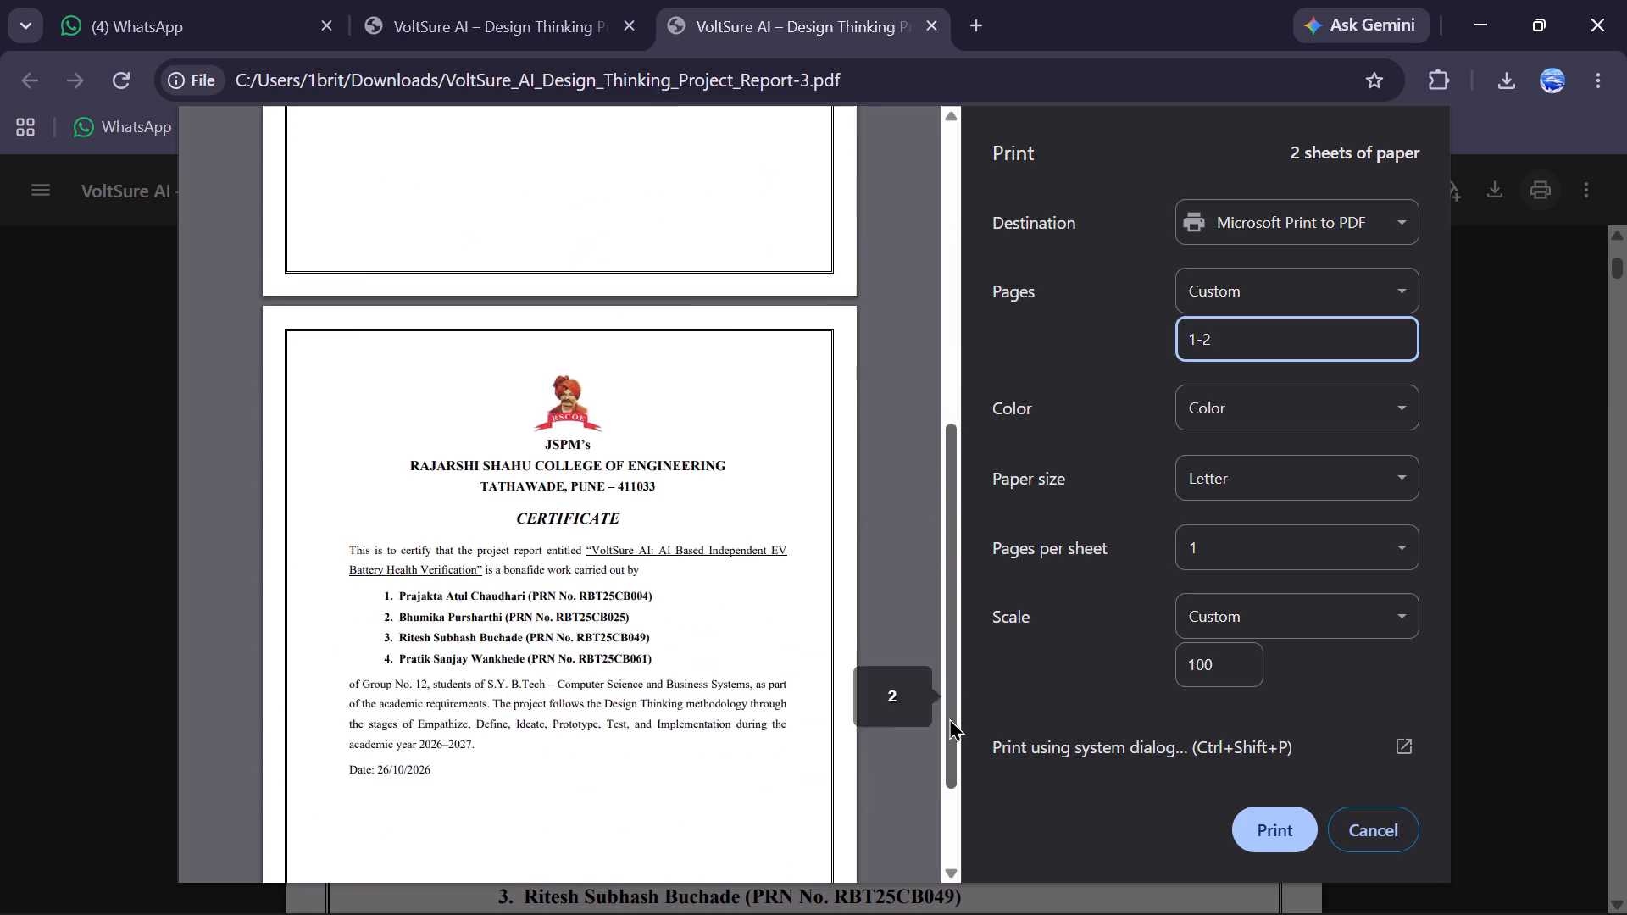
drag(949, 718, 936, 798)
click(1261, 820)
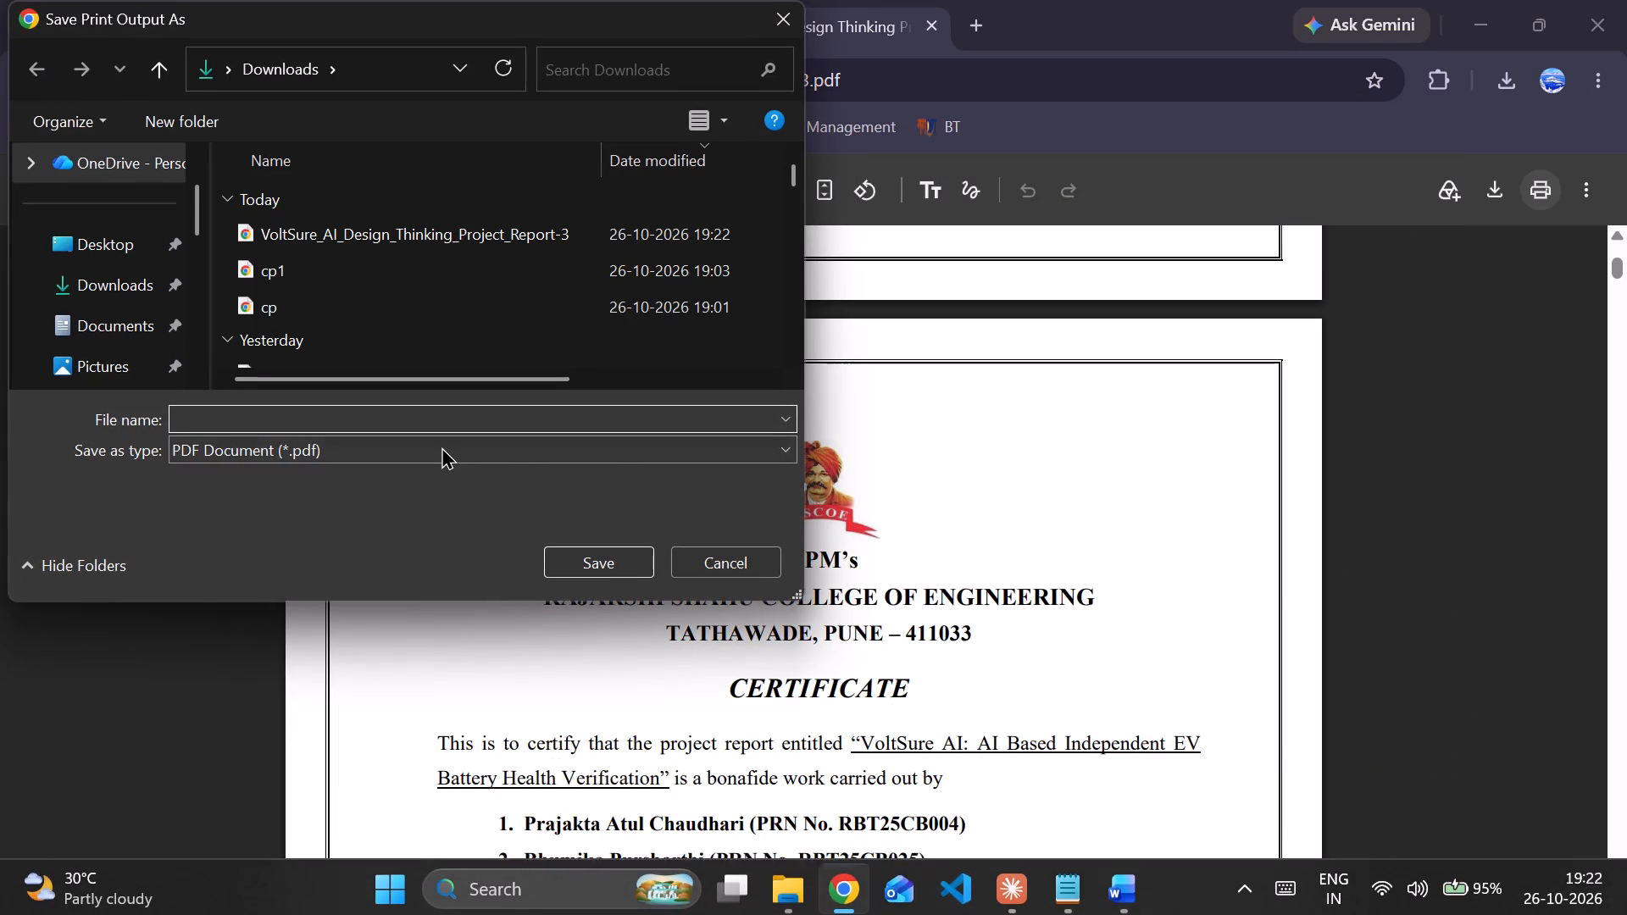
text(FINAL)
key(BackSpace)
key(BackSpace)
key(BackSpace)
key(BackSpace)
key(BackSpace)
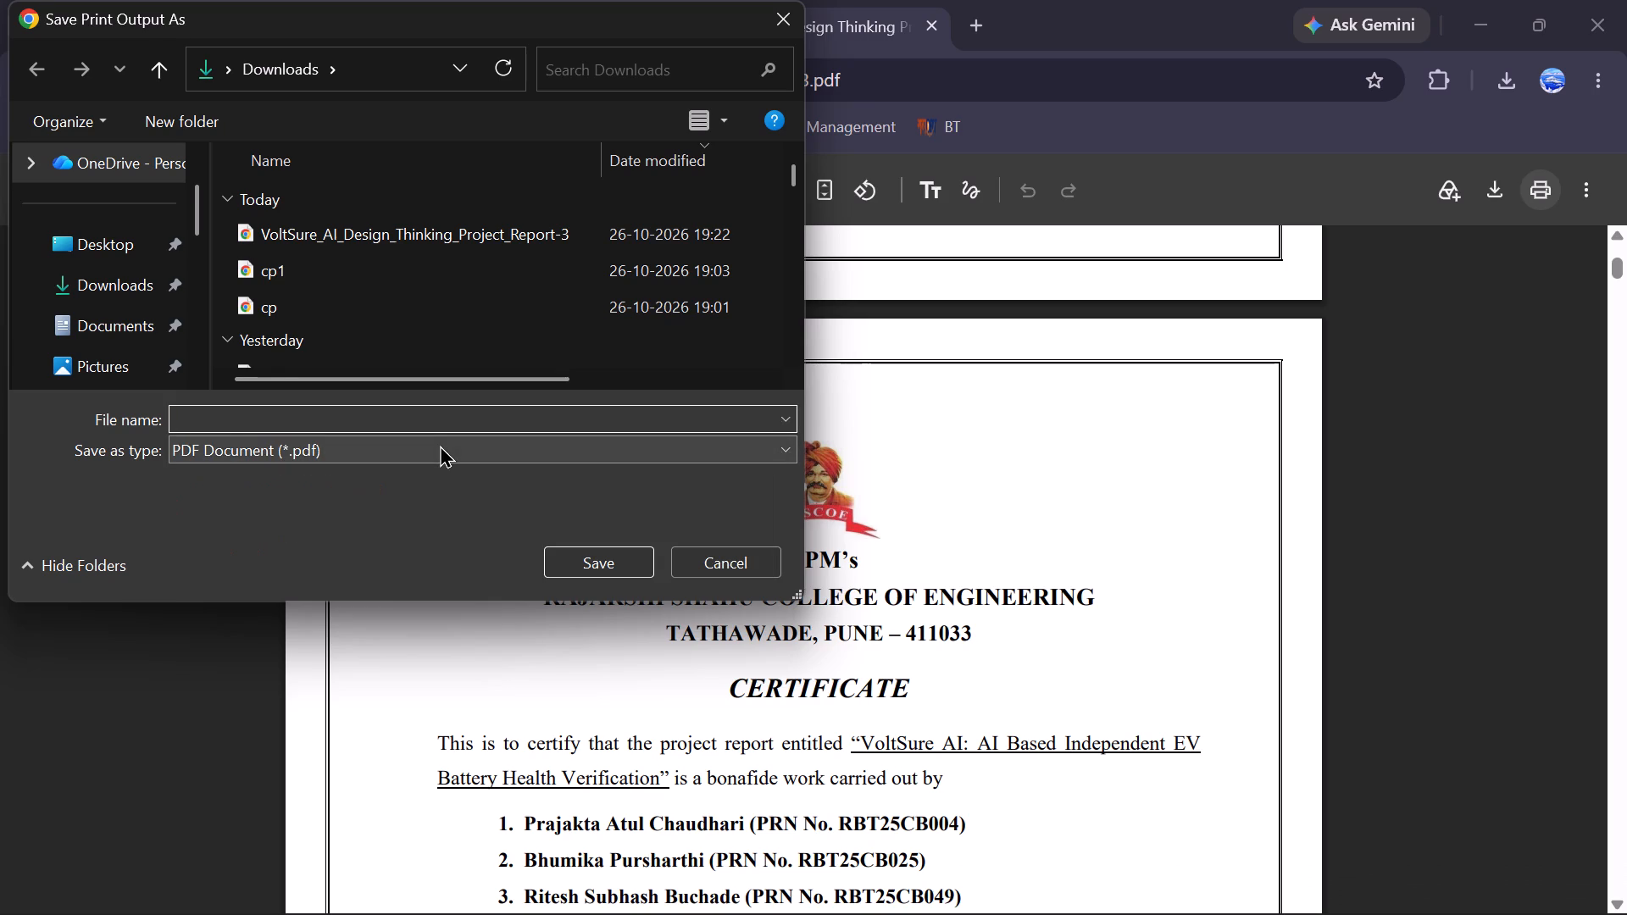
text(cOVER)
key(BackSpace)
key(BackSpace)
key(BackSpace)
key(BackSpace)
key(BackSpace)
Save the cover and certificate print output as a PDF named C_P in the Downloads folder.
text(CP)
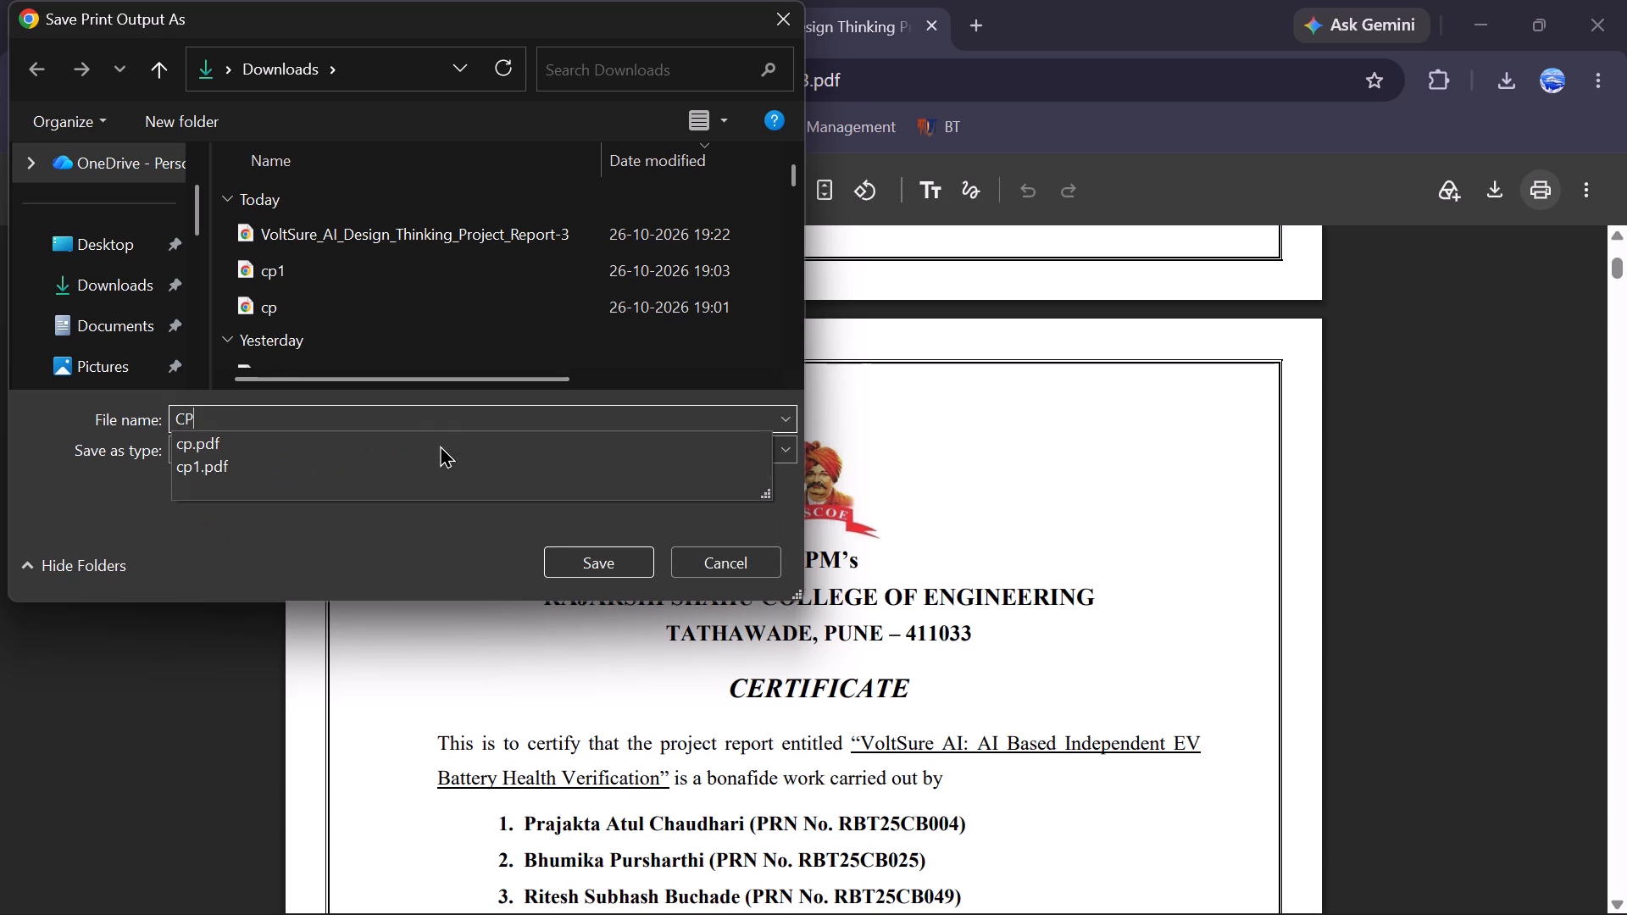
key(Left)
key(shift+underscore)
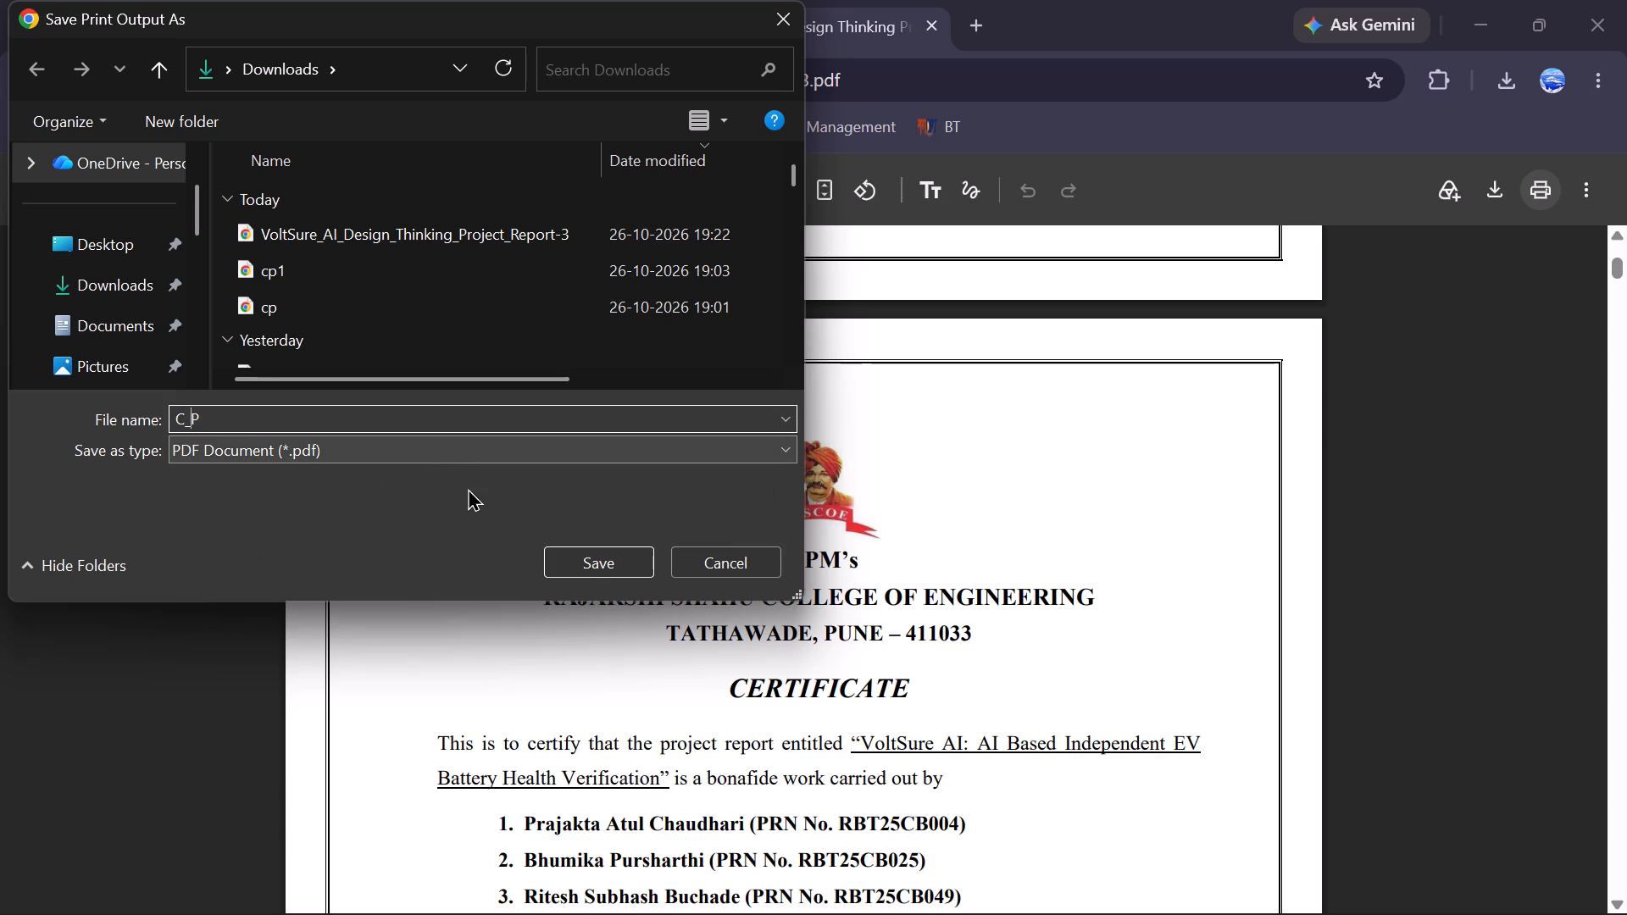
click(94, 280)
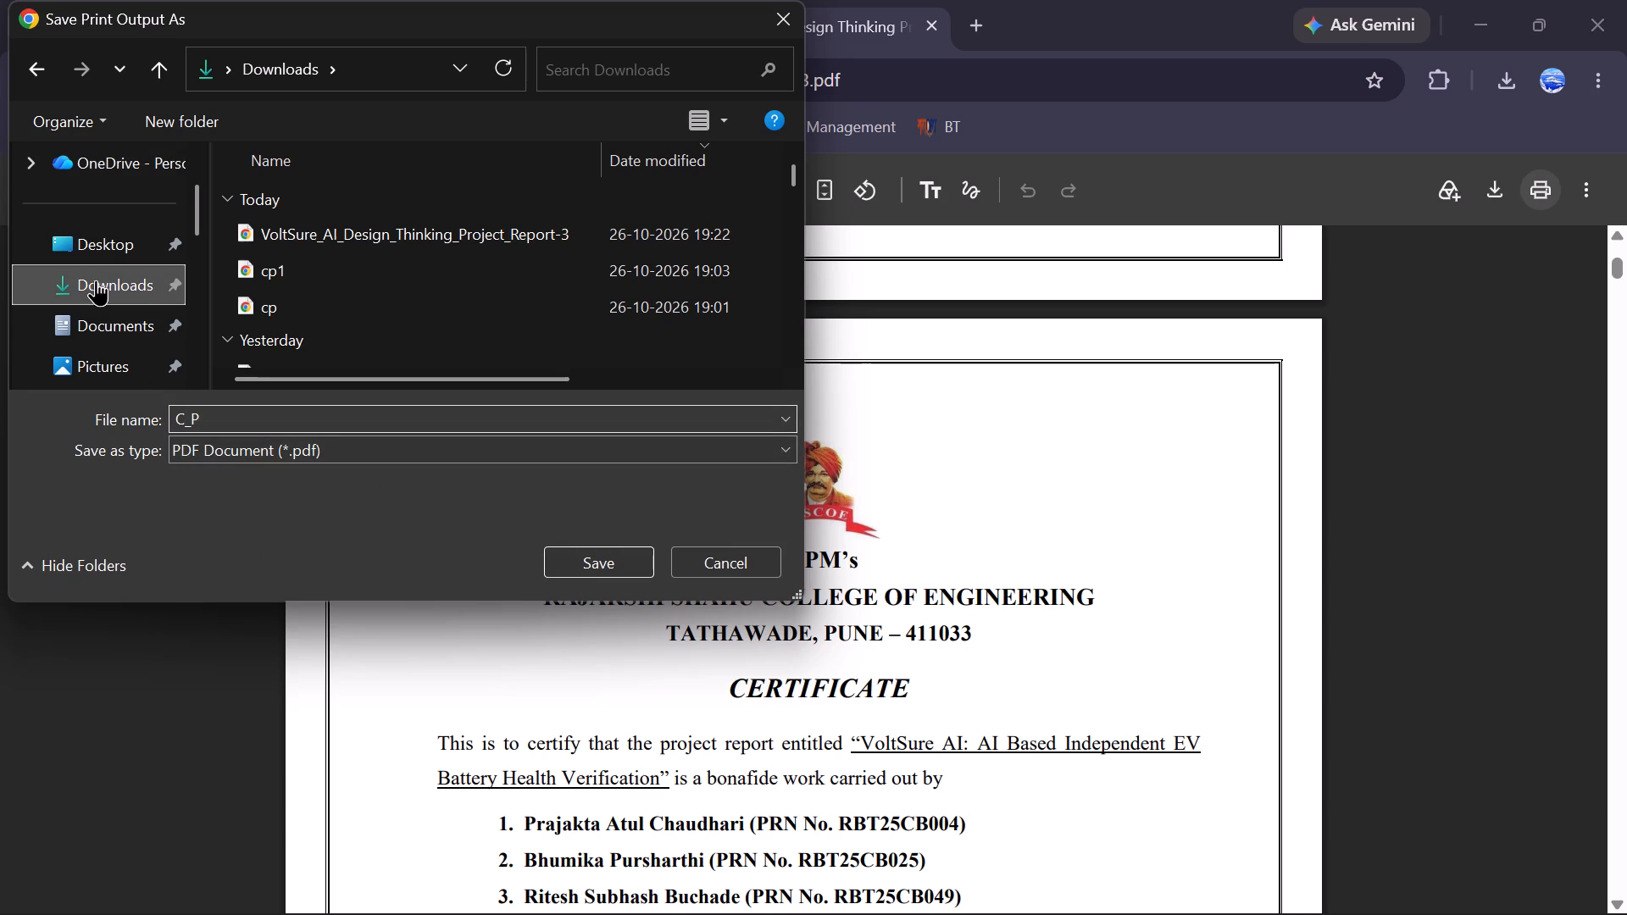
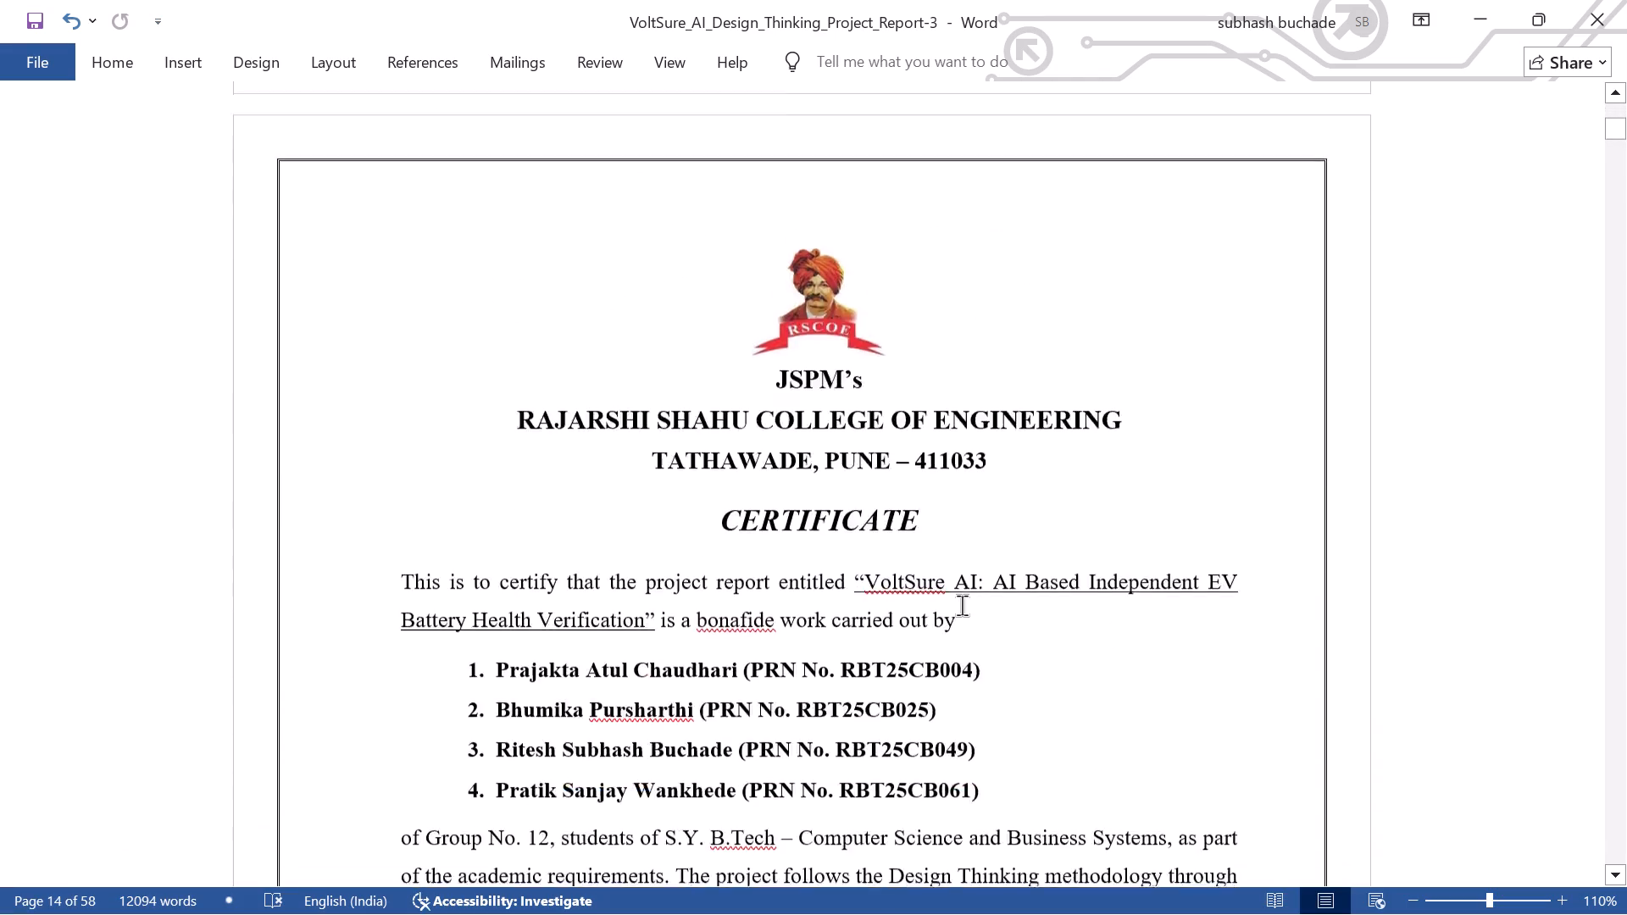
Shift the Batch Coordinator signature block on the certificate rightward by inserting four spaces before the title and six before the name beneath.
scroll(962, 605, down, 20)
scroll(962, 605, down, 1)
scroll(957, 603, up, 16)
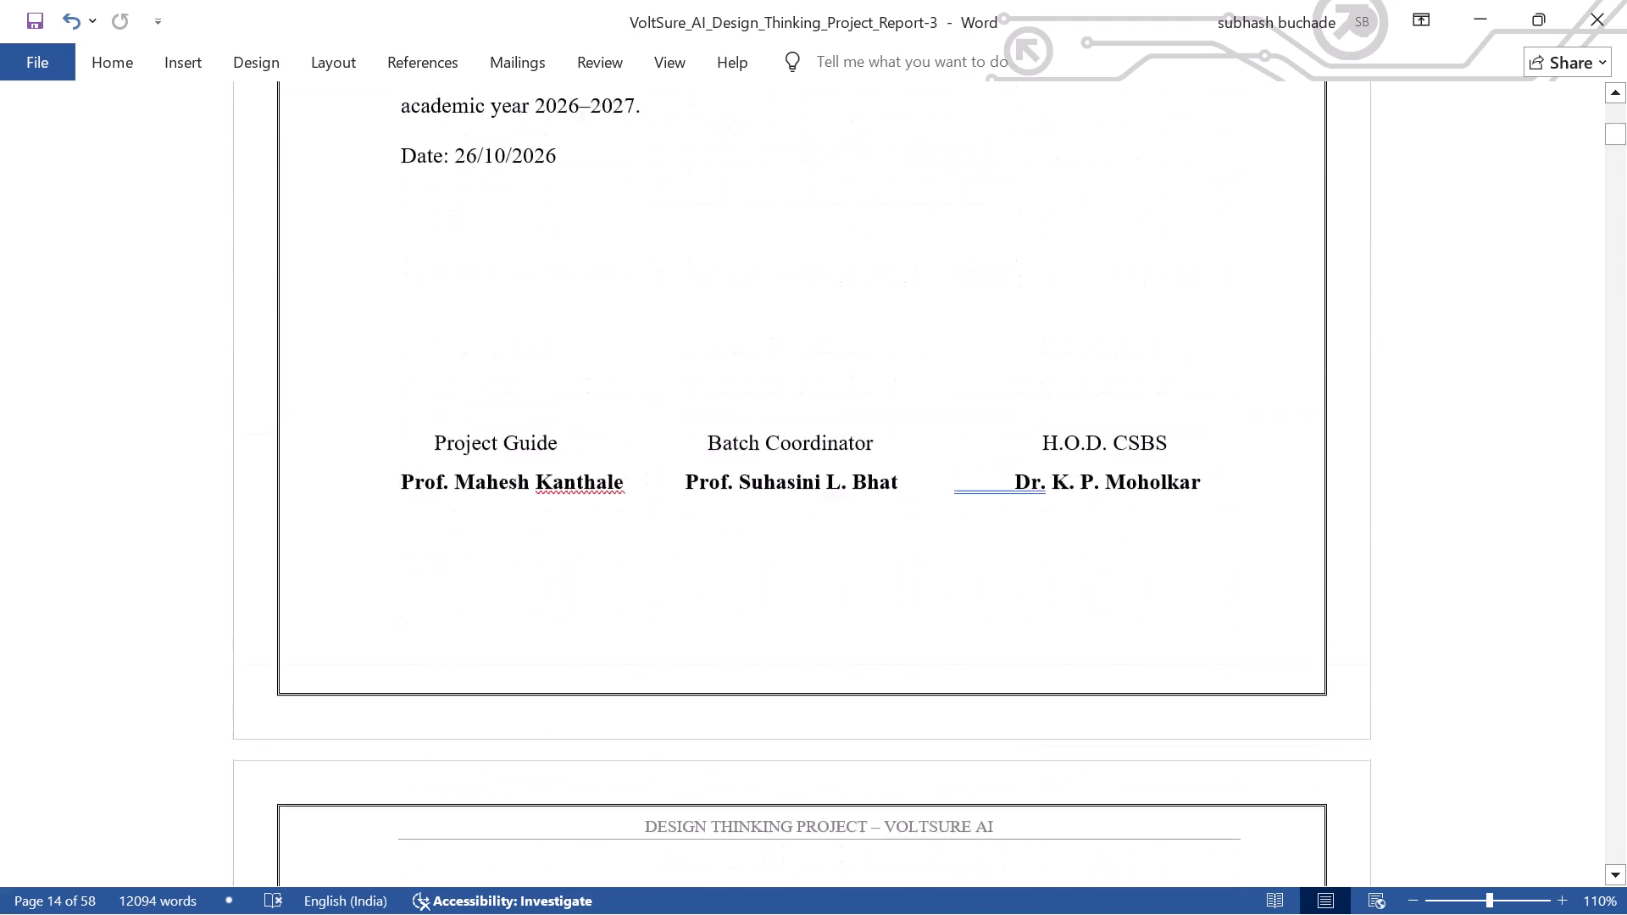
scroll(957, 603, up, 4)
scroll(828, 751, down, 2)
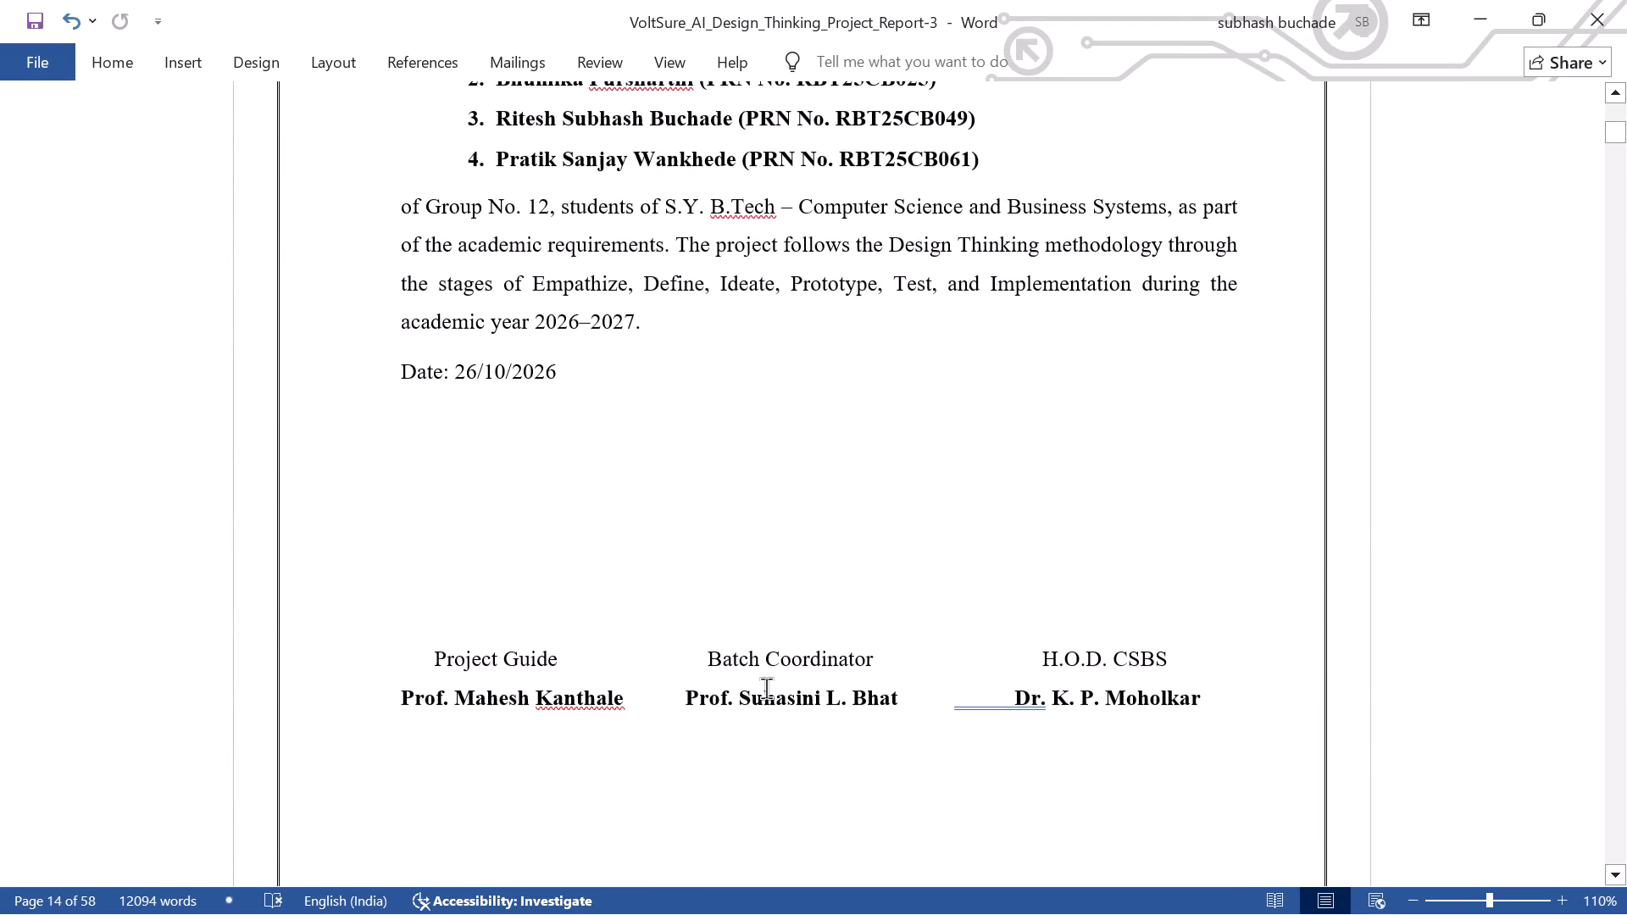
click(708, 651)
key(space)
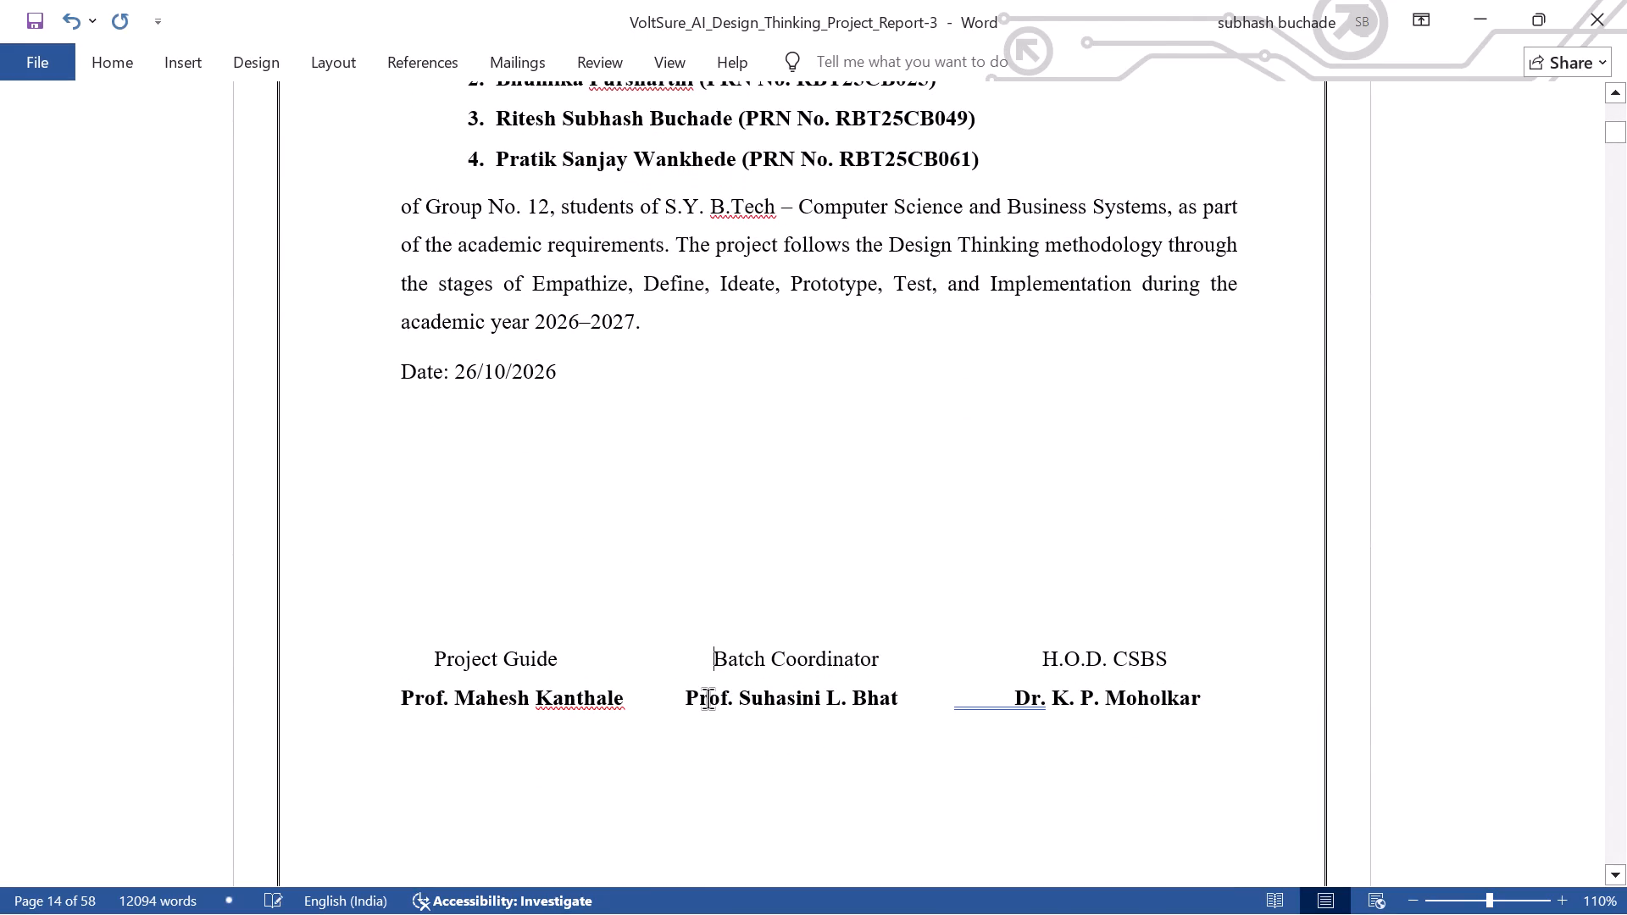
key(space)
click(687, 701)
key(space)
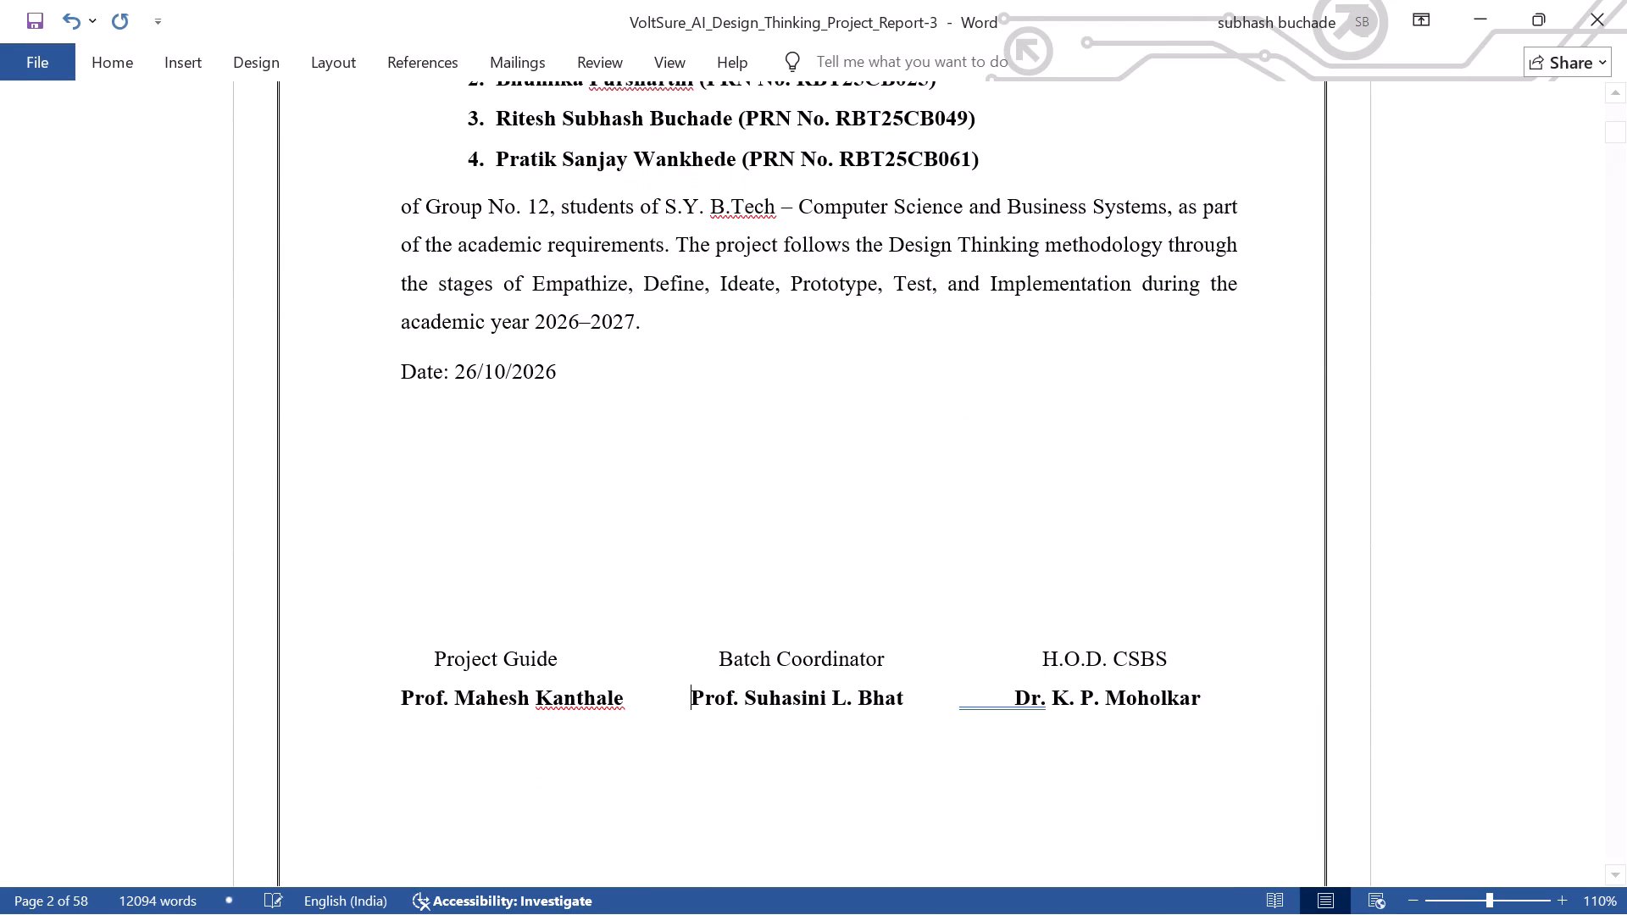
key(space)
key(space)
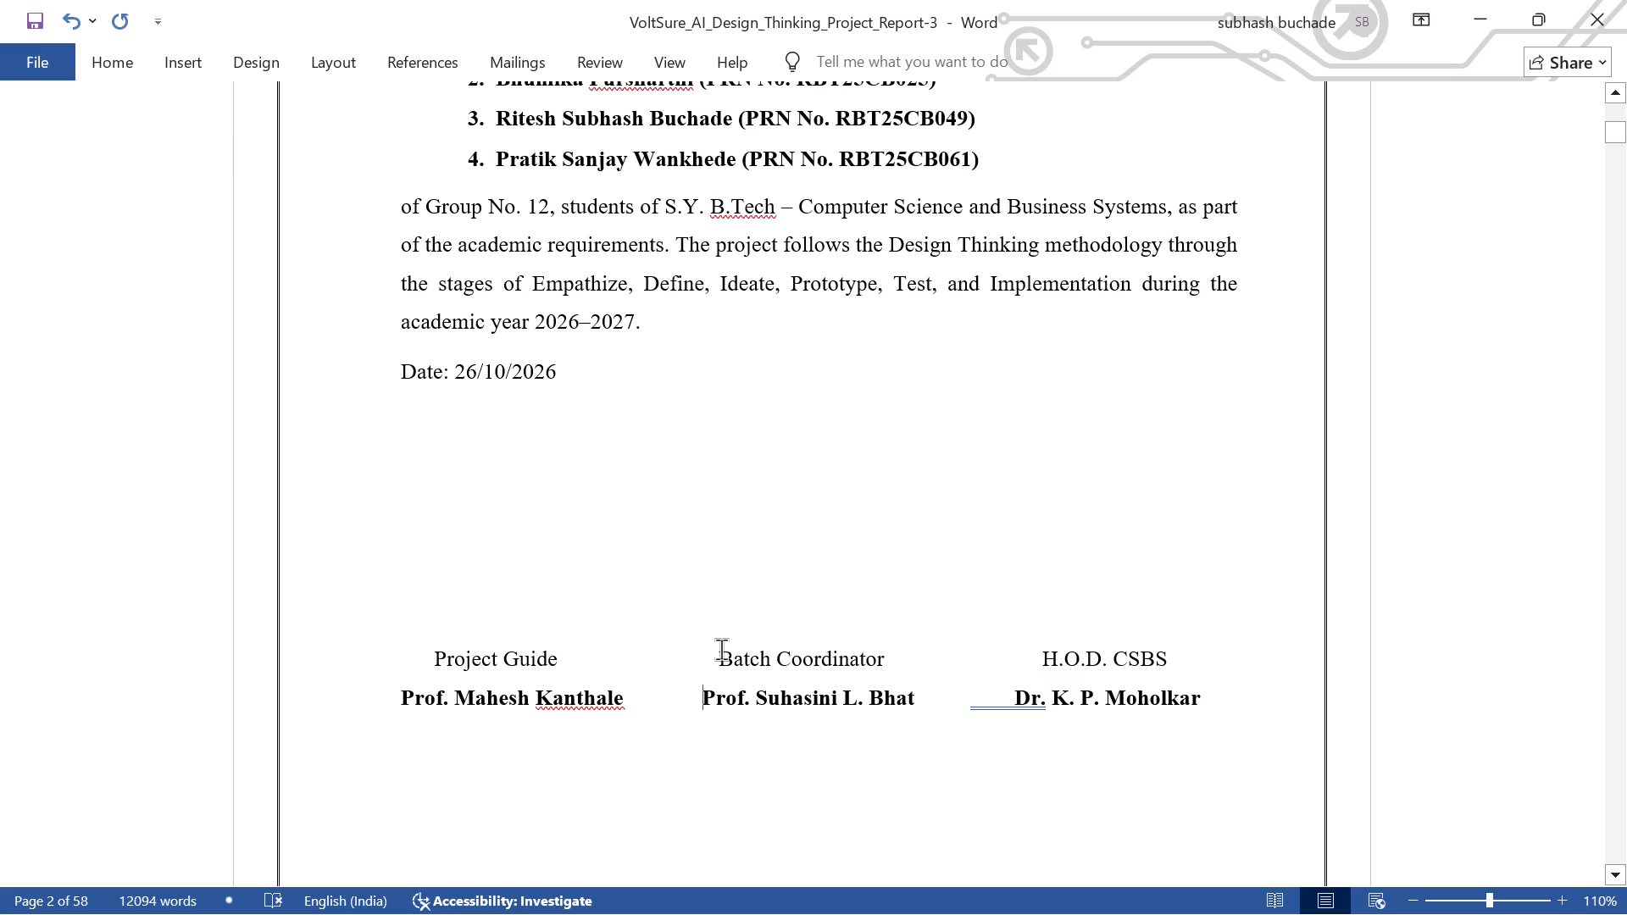
click(721, 649)
key(space)
key(space)
click(704, 702)
key(space)
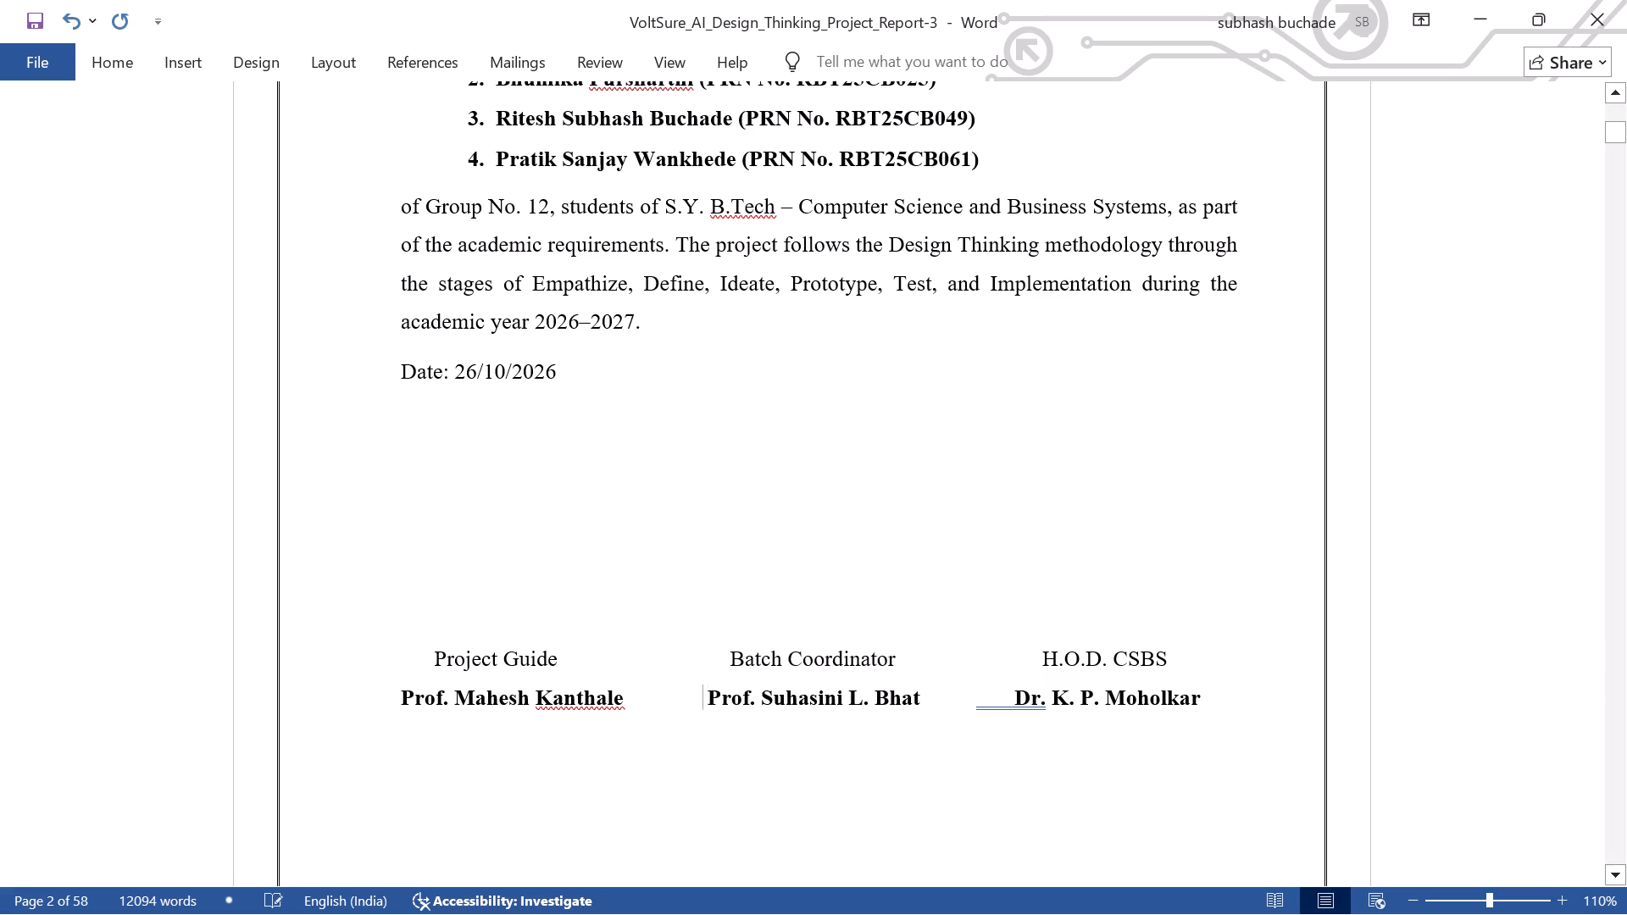
key(space)
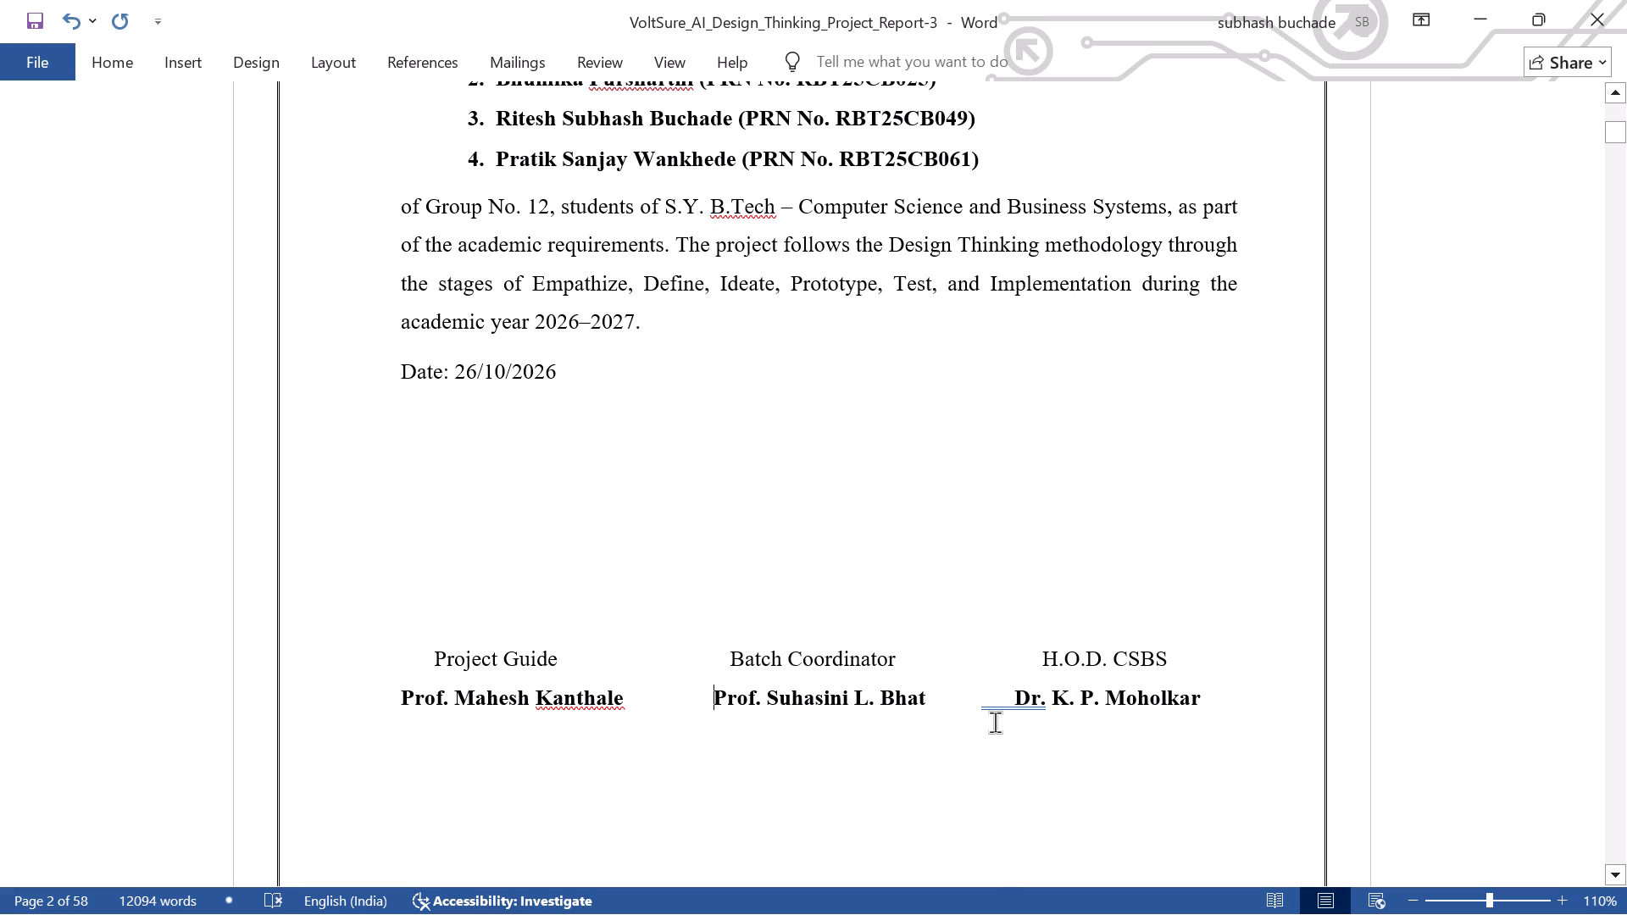
key(space)
Insert one space before the name under H.O.D. CSBS to nudge it rightward.
click(1013, 704)
key(space)
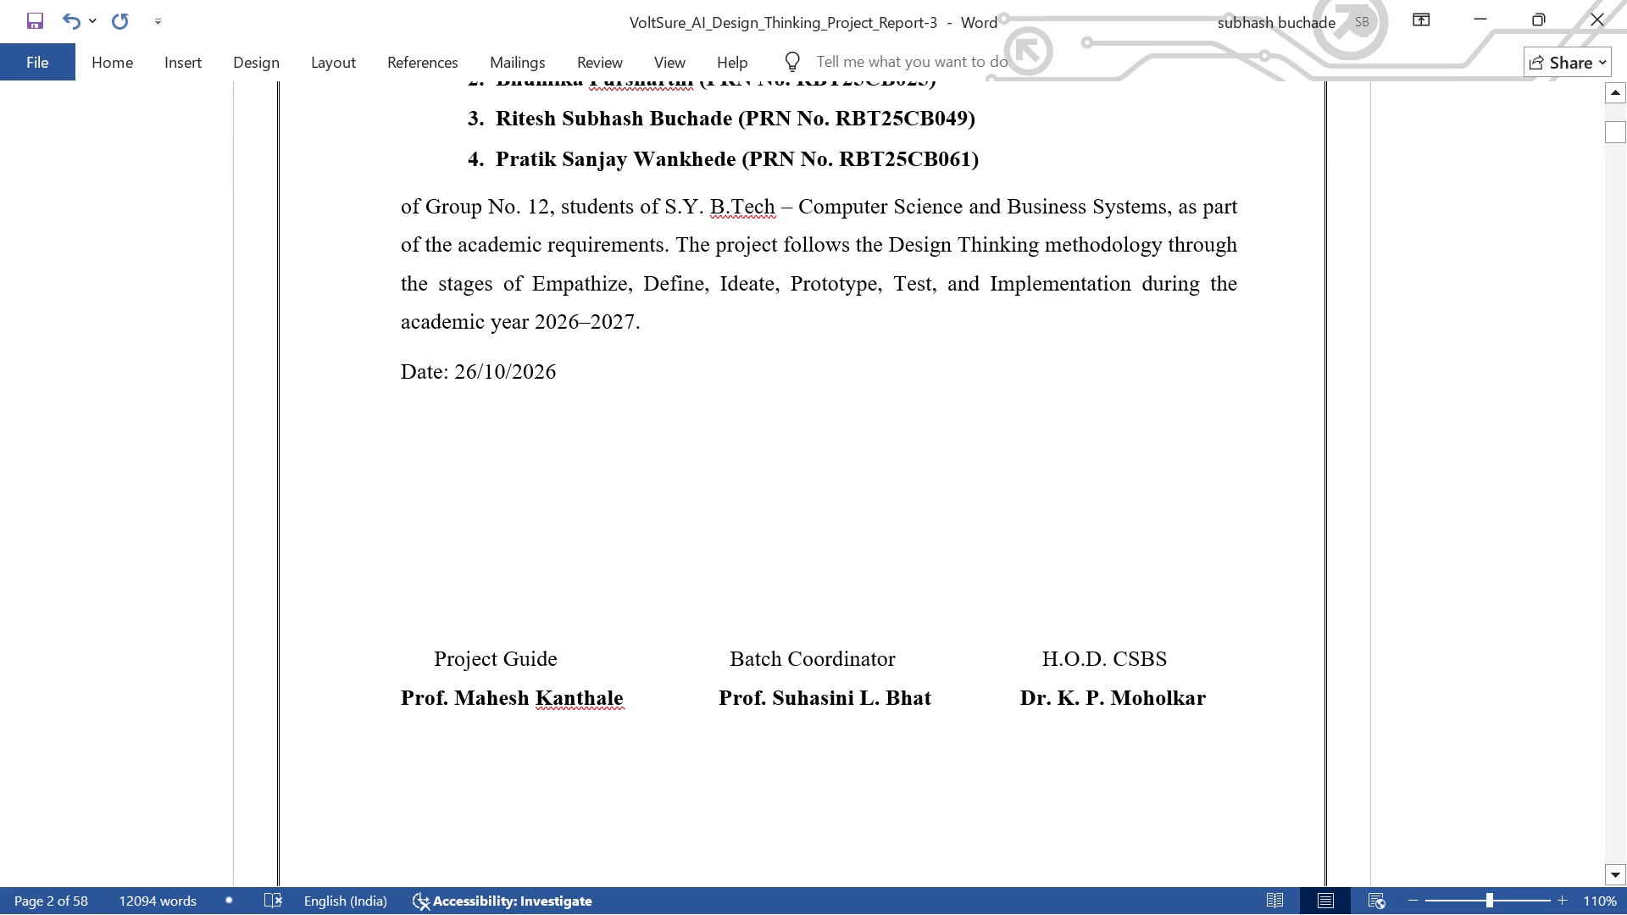
Examine the width of the gaps between the three signatory names on the certificate.
drag(716, 695, 682, 696)
drag(682, 696, 620, 695)
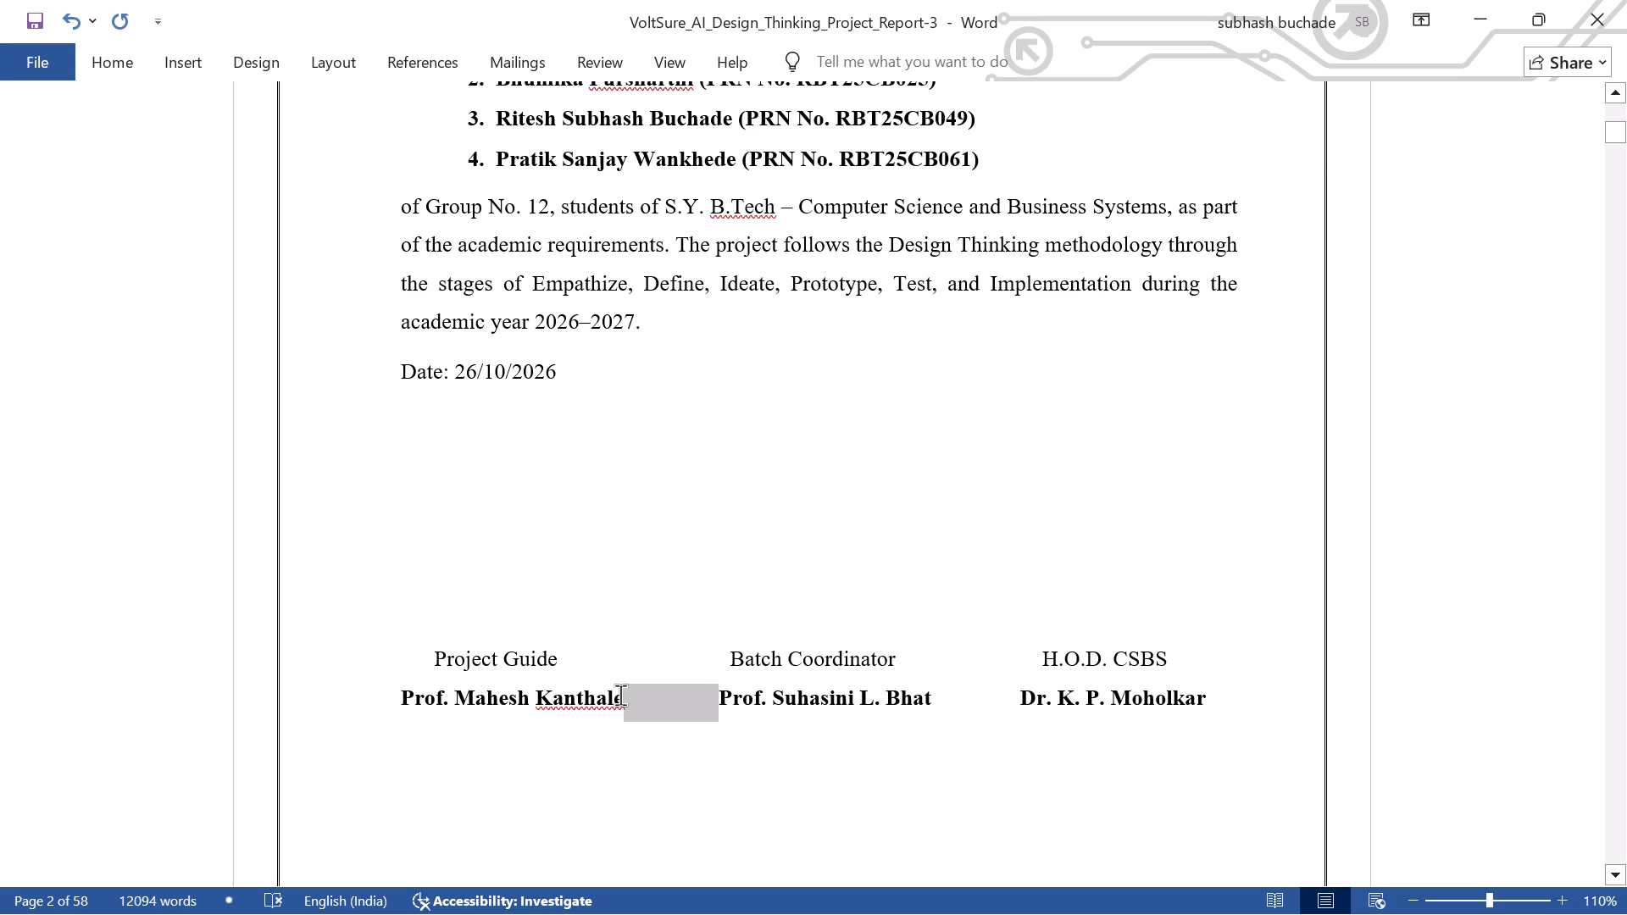
drag(620, 695, 621, 695)
click(129, 64)
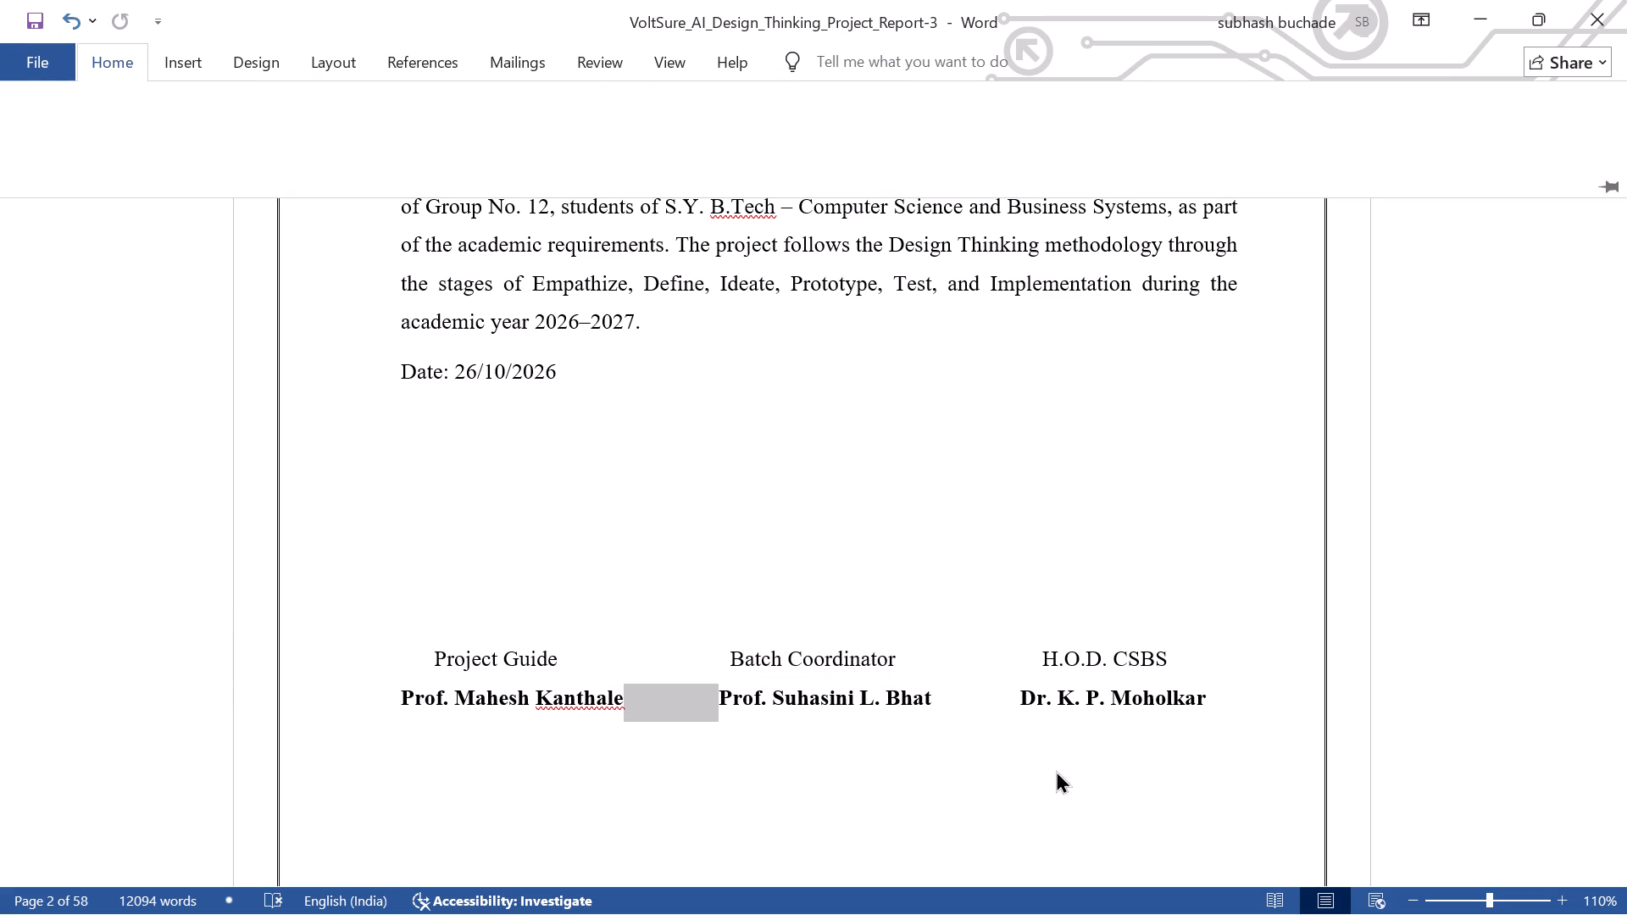
click(947, 693)
drag(940, 705, 941, 704)
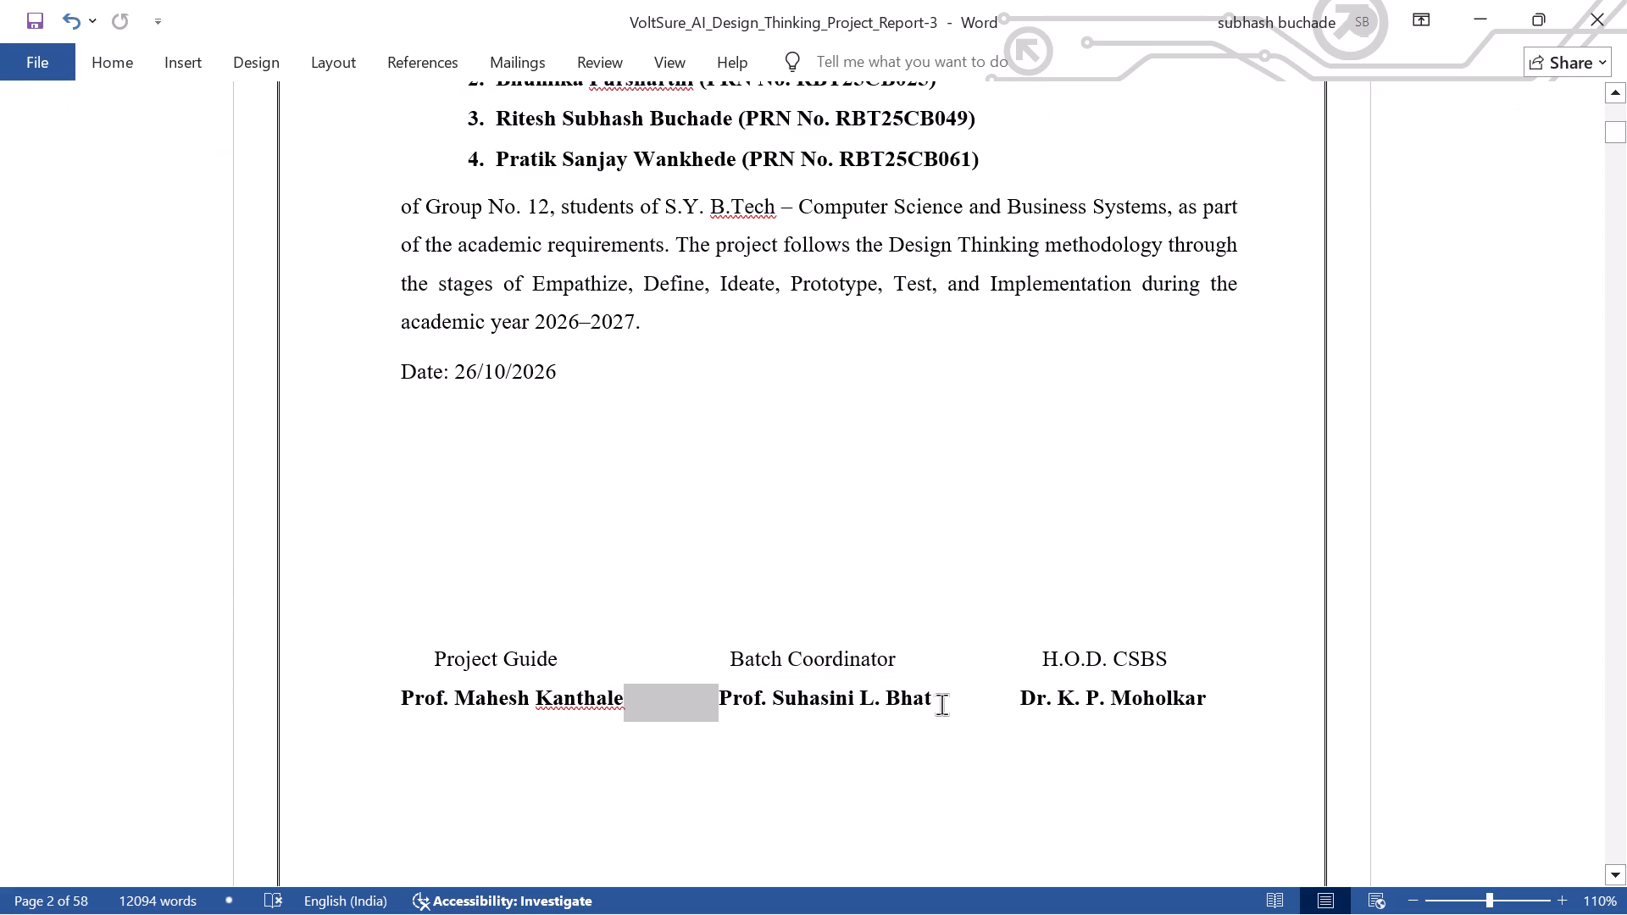
drag(941, 704, 1011, 699)
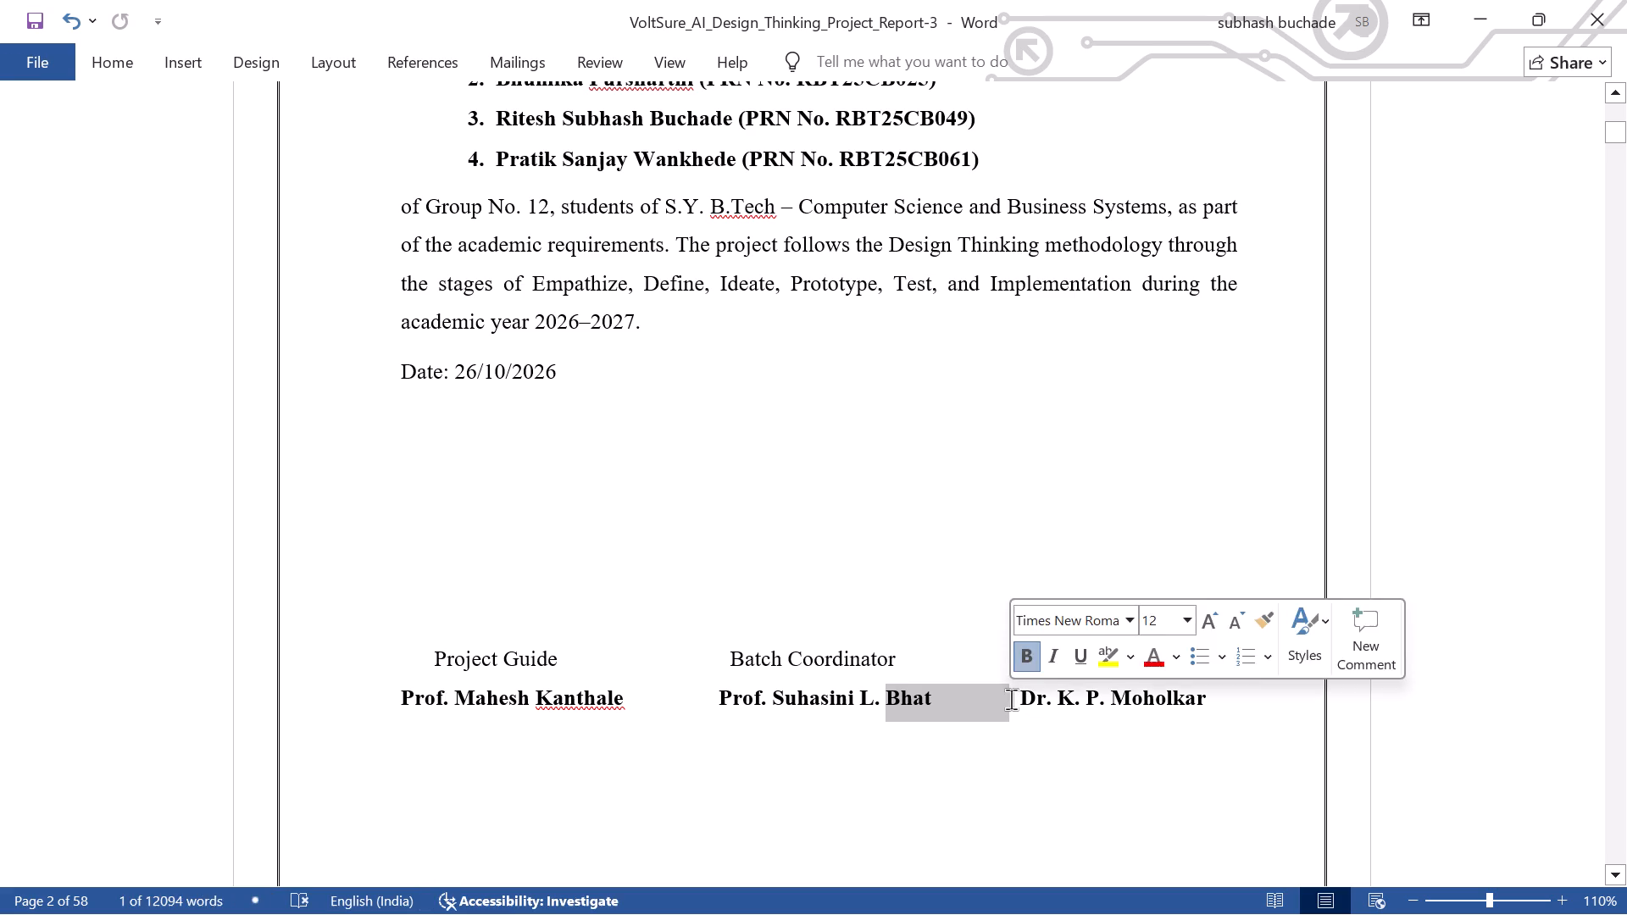
click(1011, 699)
click(1014, 699)
drag(1014, 699, 954, 693)
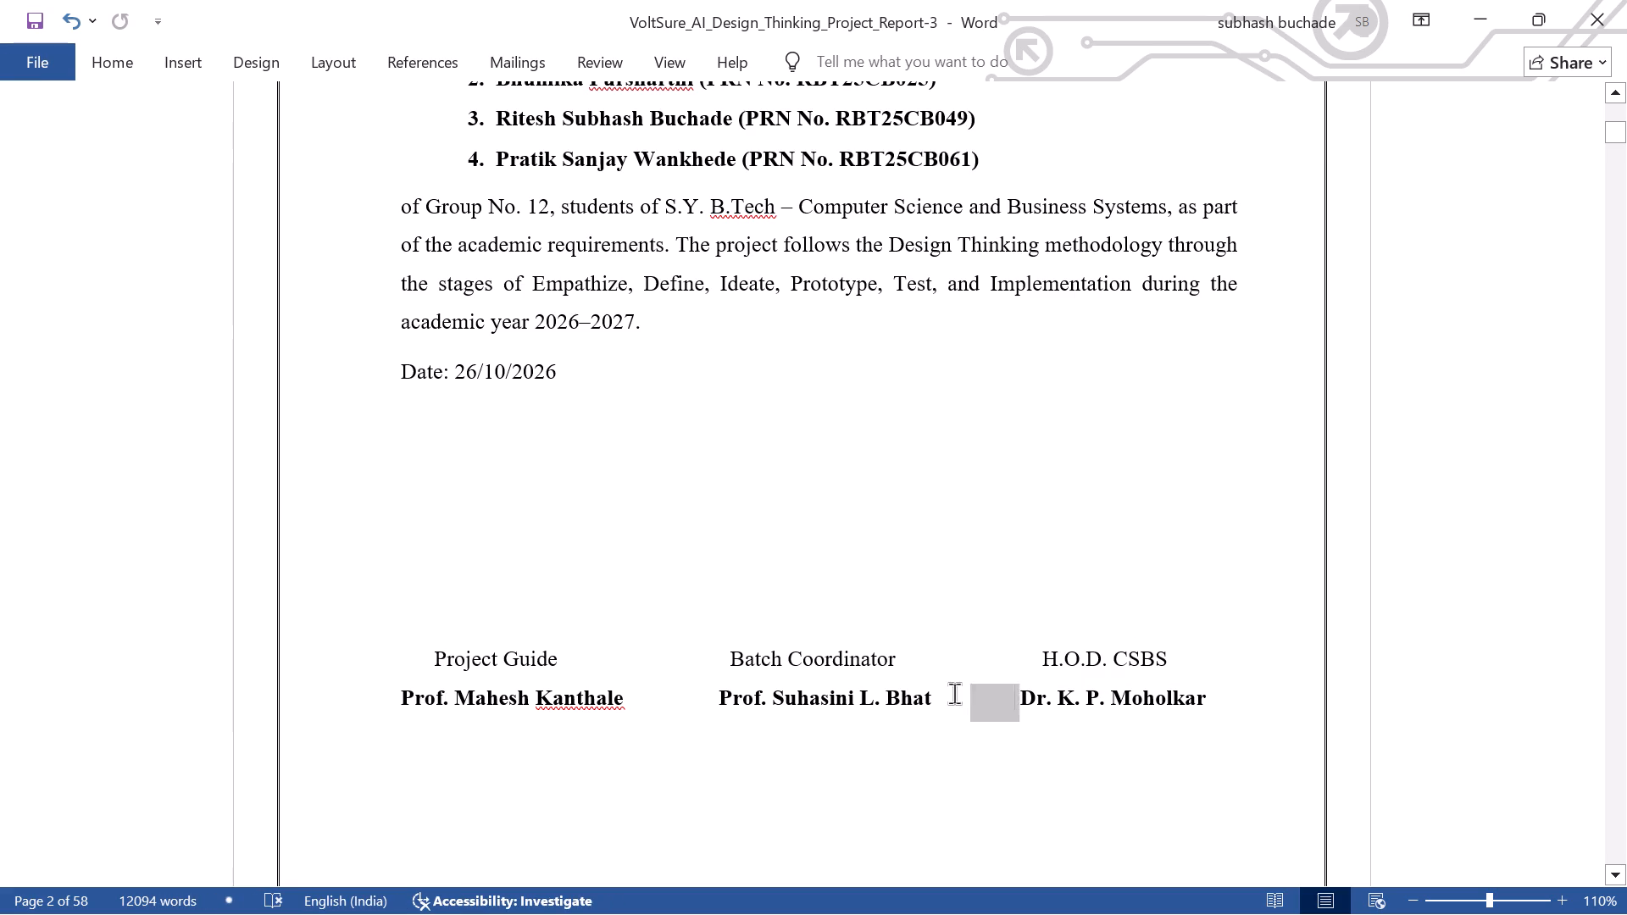
Select both signature lines at the bottom of the certificate, covering all three titles and names.
drag(954, 693, 346, 676)
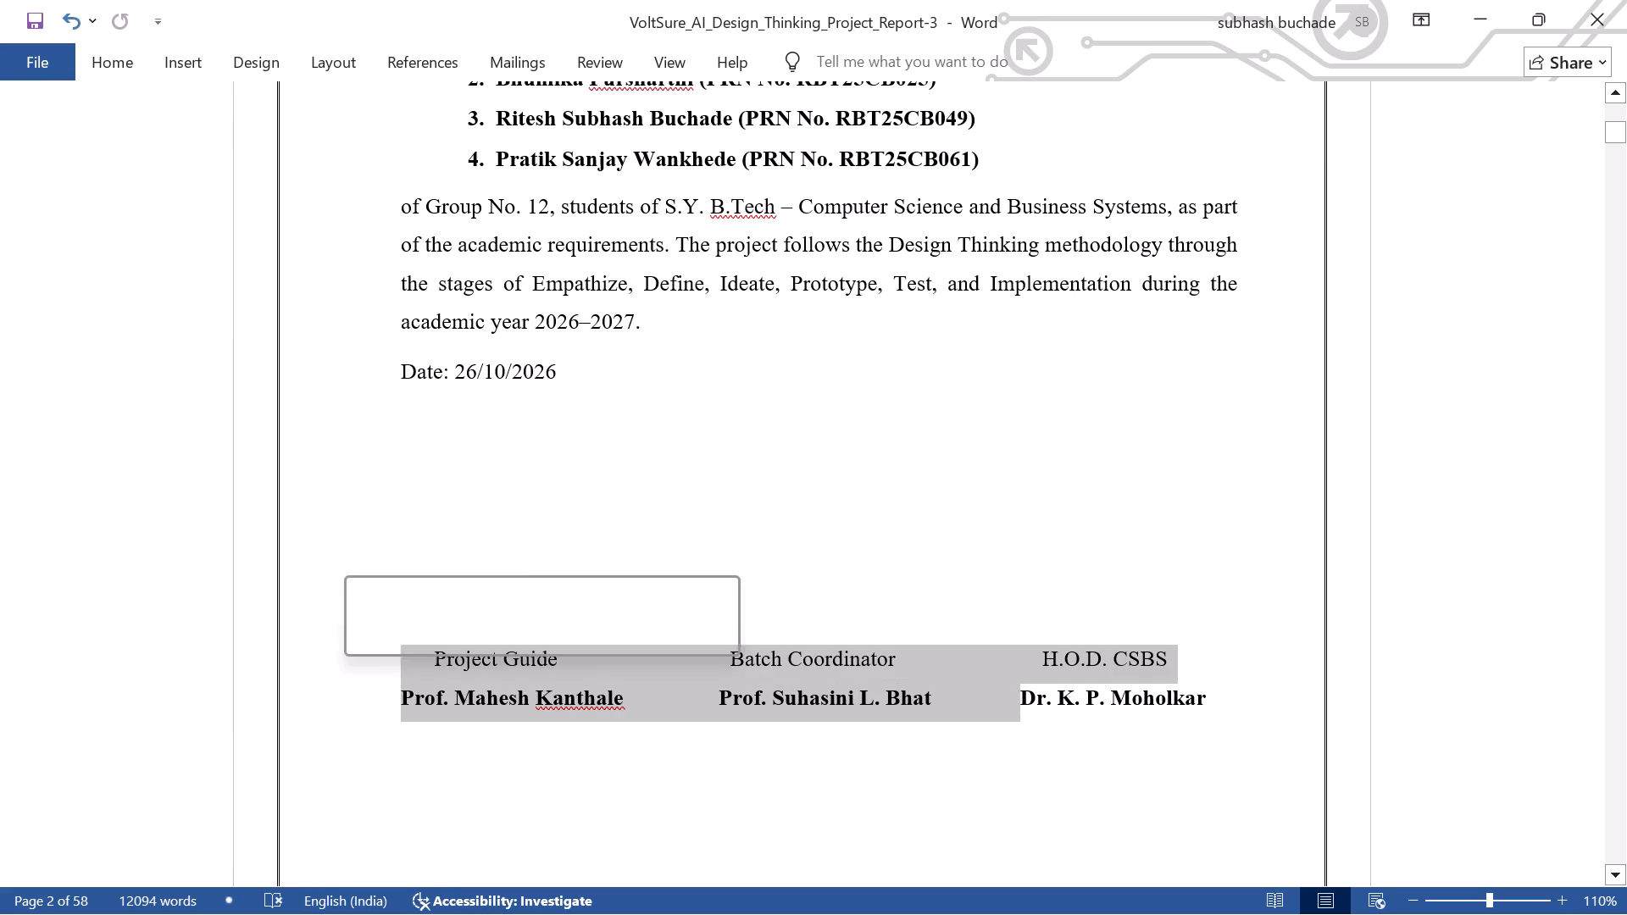
click(925, 855)
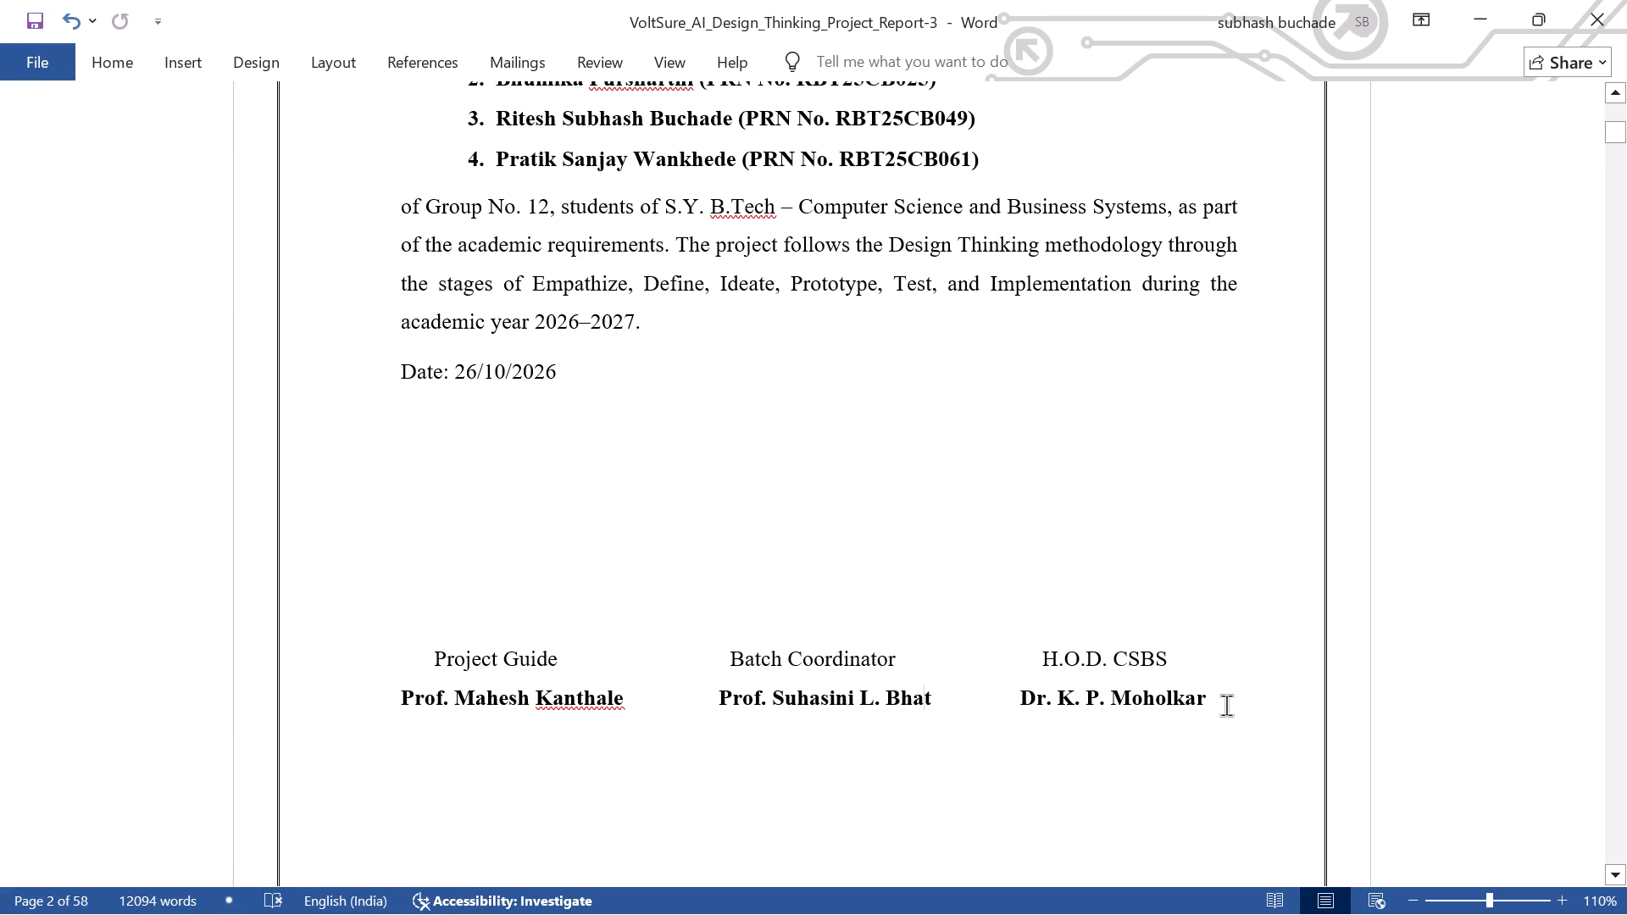
drag(1207, 705, 114, 672)
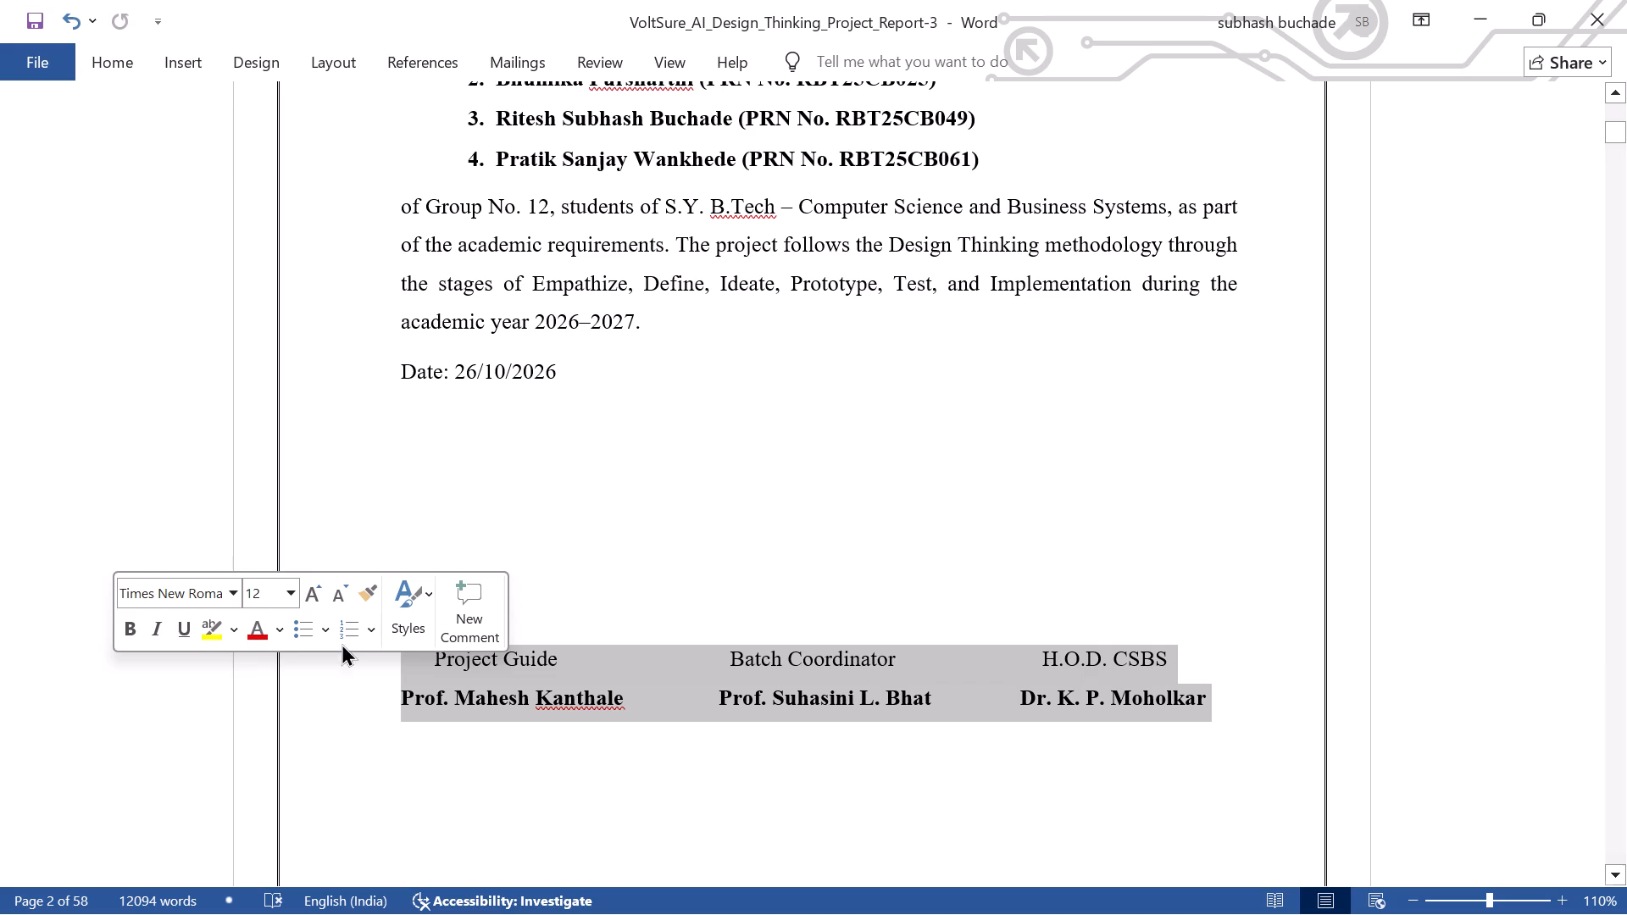
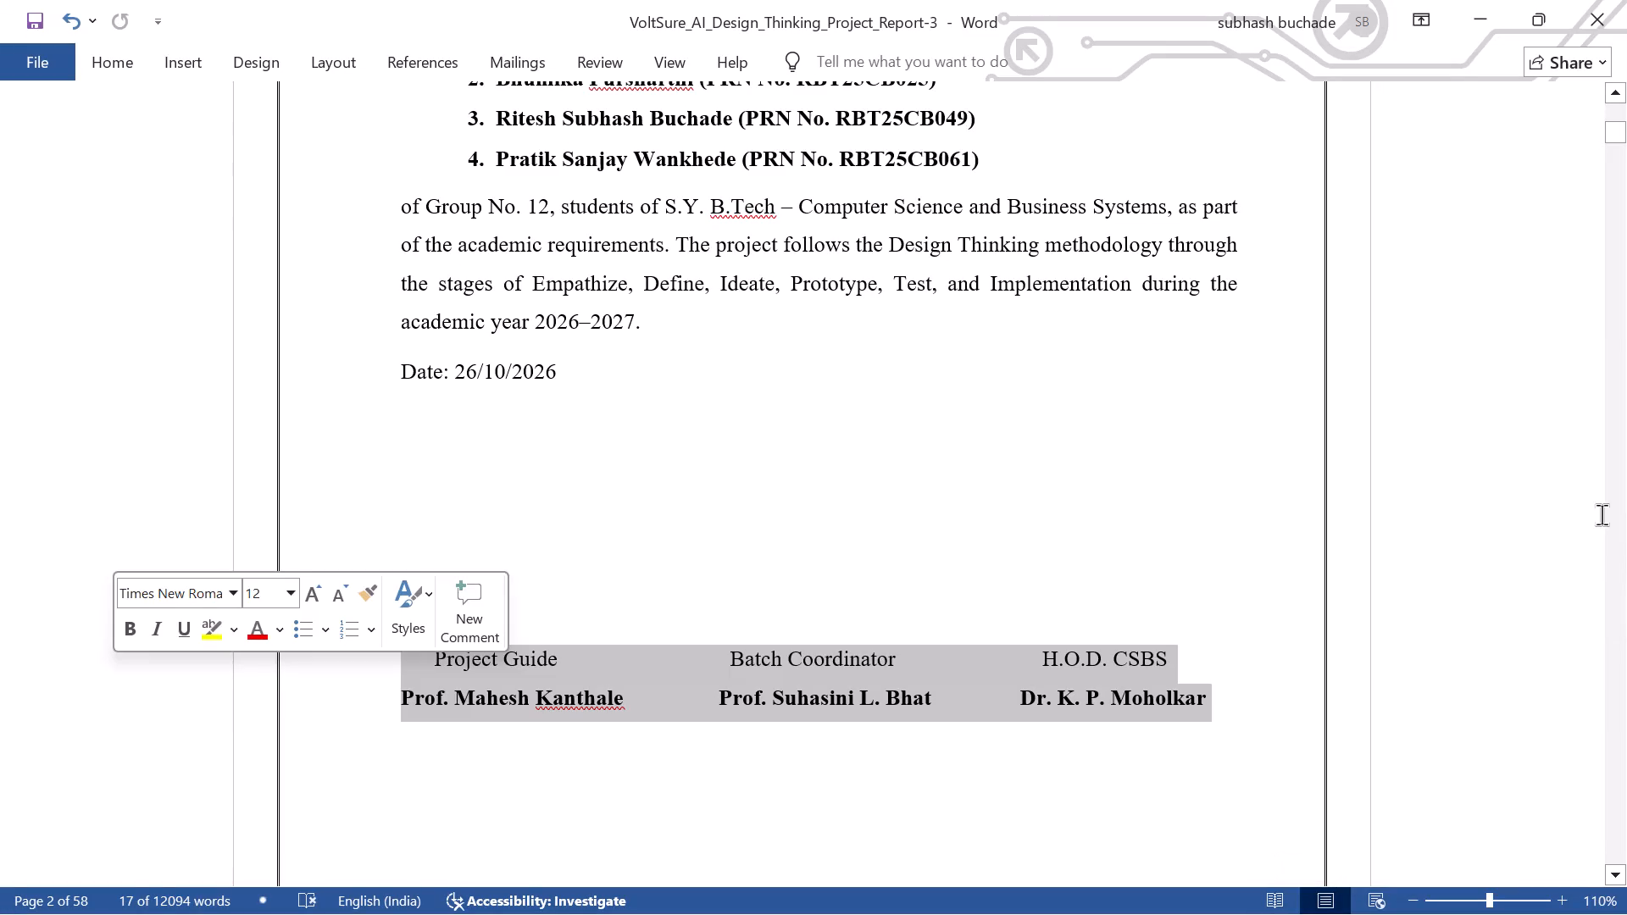
Review the report's page layout from the certificate through Acknowledgement, contents lists, Chapter 1 and Chapter 2 up to section 2.4.
click(1454, 518)
scroll(1454, 518, down, 10)
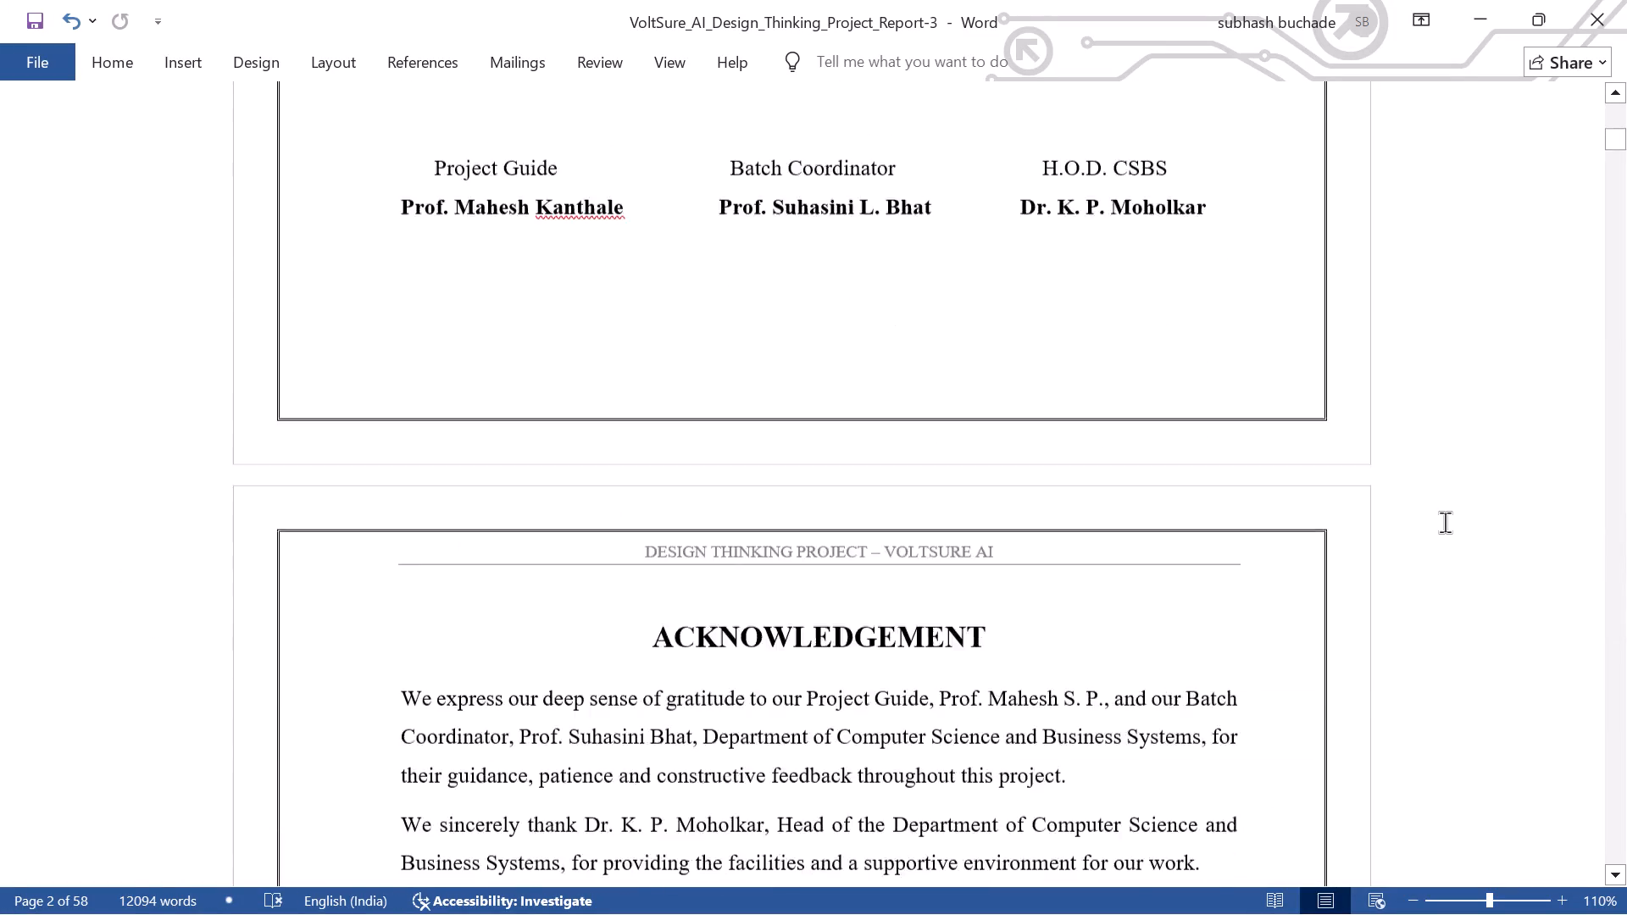
scroll(1445, 522, down, 19)
scroll(1444, 523, down, 20)
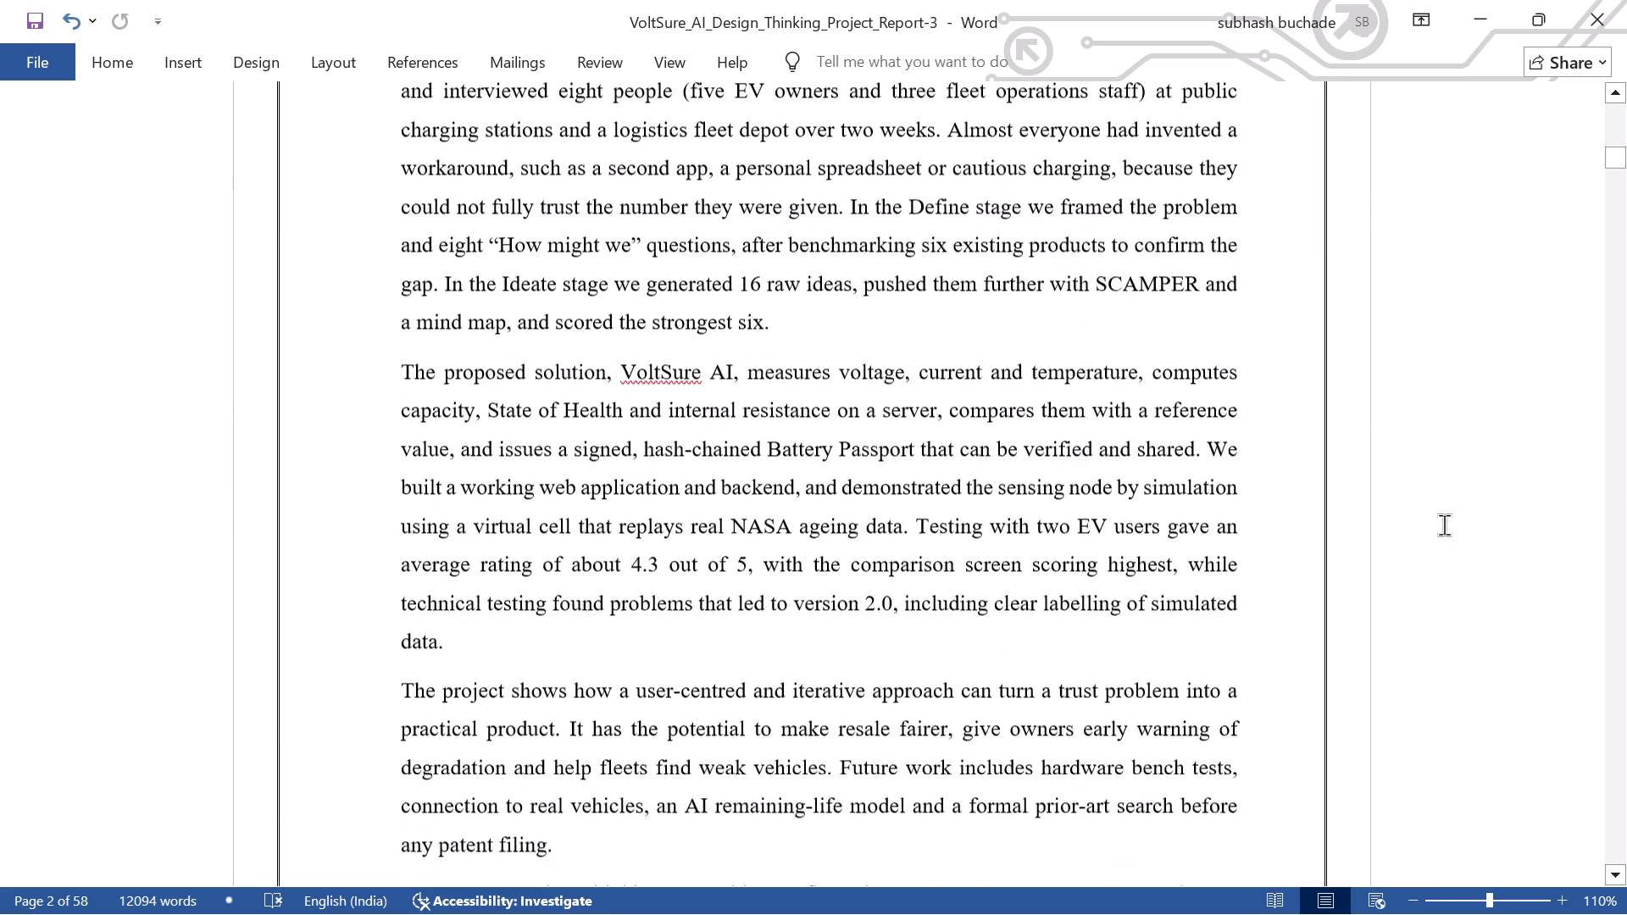
scroll(1444, 524, down, 20)
scroll(1444, 524, down, 20)
scroll(1444, 524, down, 6)
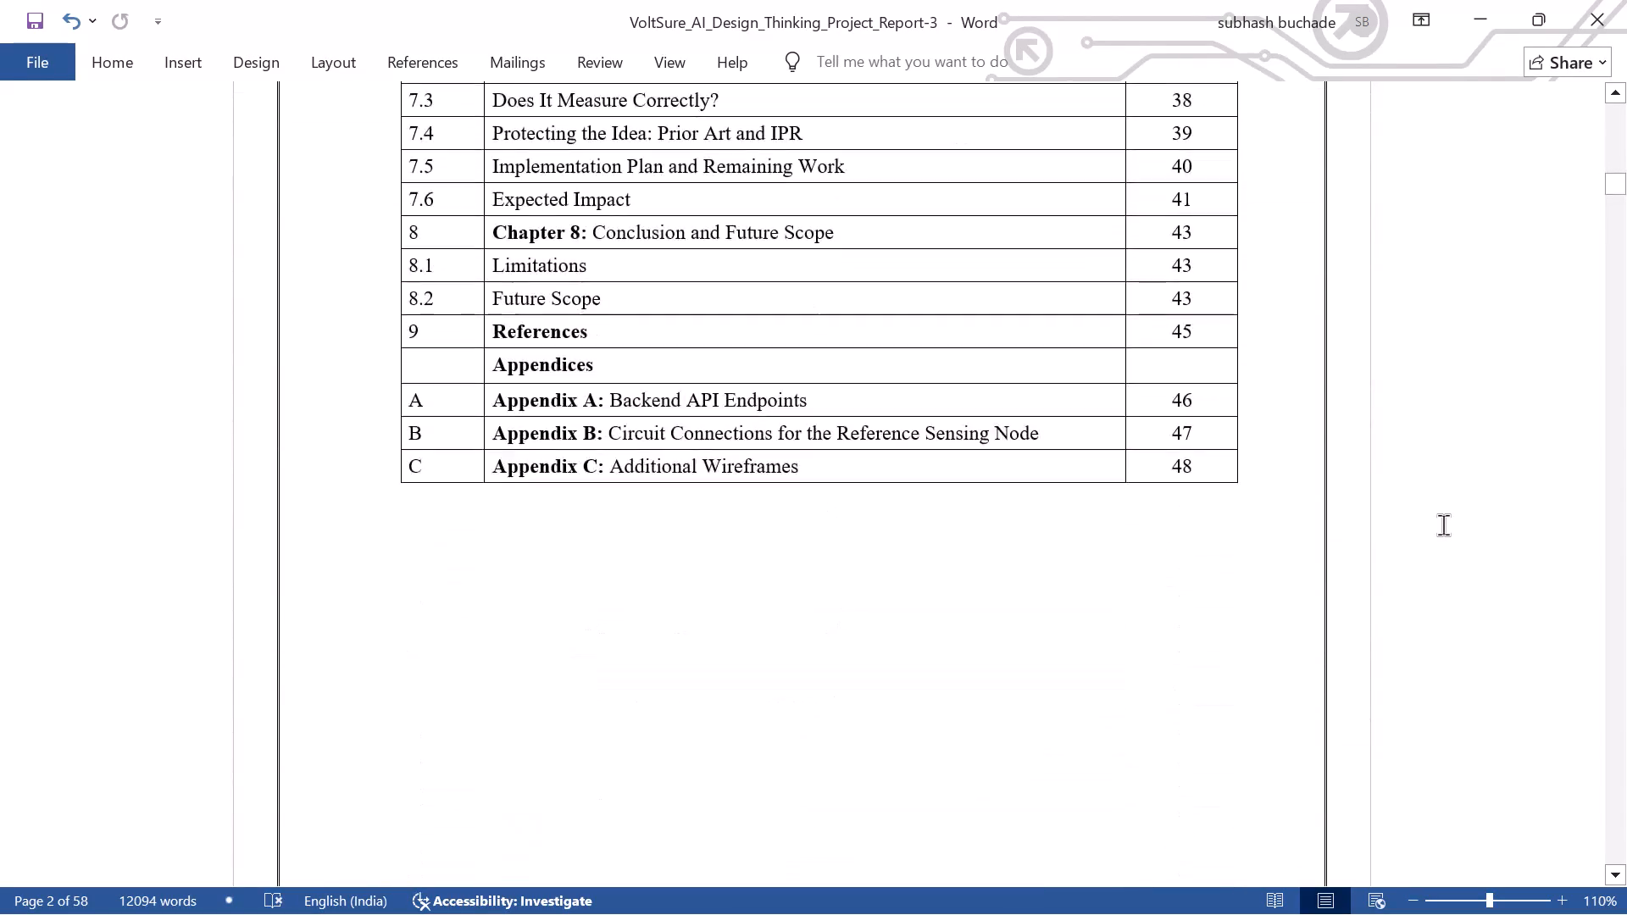
scroll(1443, 524, down, 20)
scroll(1443, 524, down, 20)
scroll(1443, 524, down, 6)
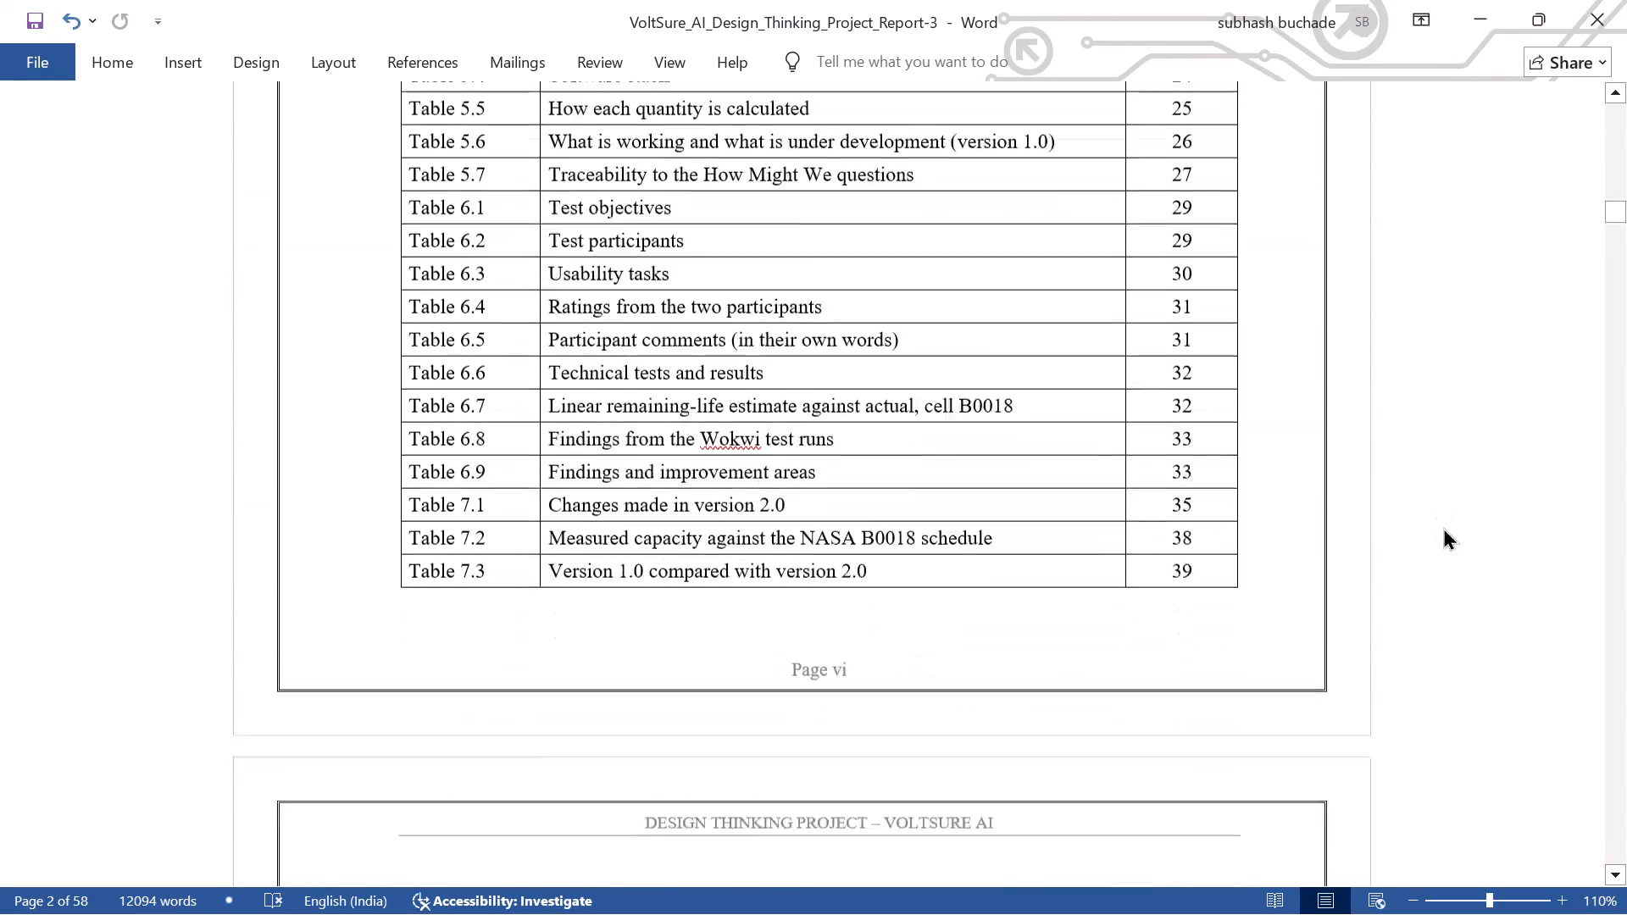
scroll(1443, 527, down, 20)
scroll(1443, 527, down, 18)
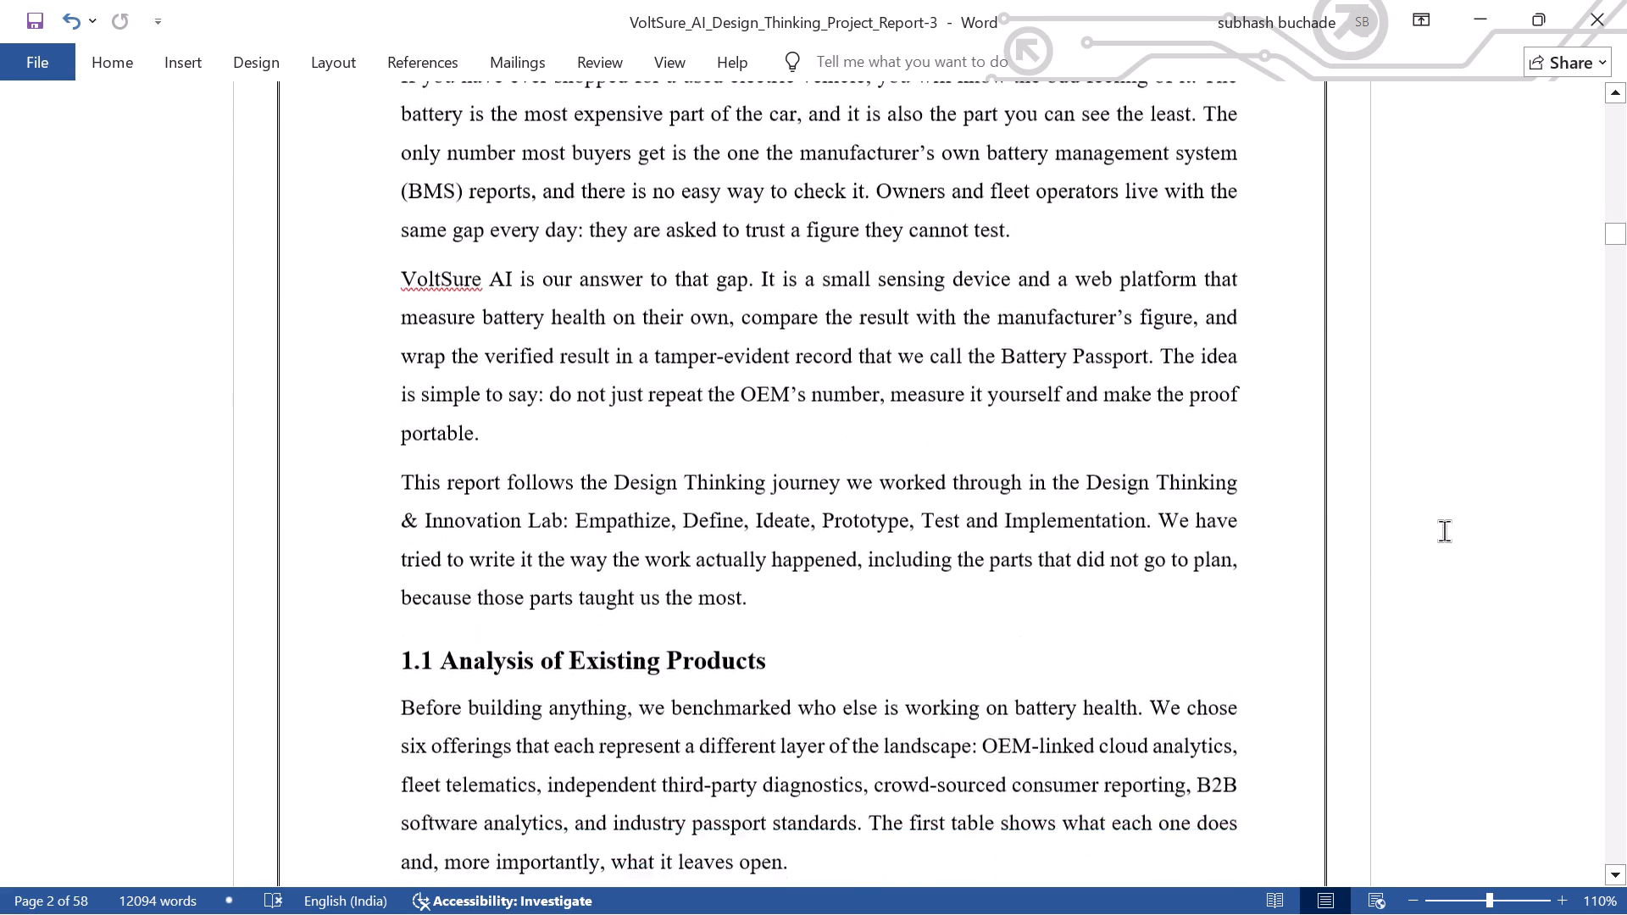
scroll(1444, 530, down, 20)
scroll(1444, 530, down, 20)
scroll(1444, 530, down, 4)
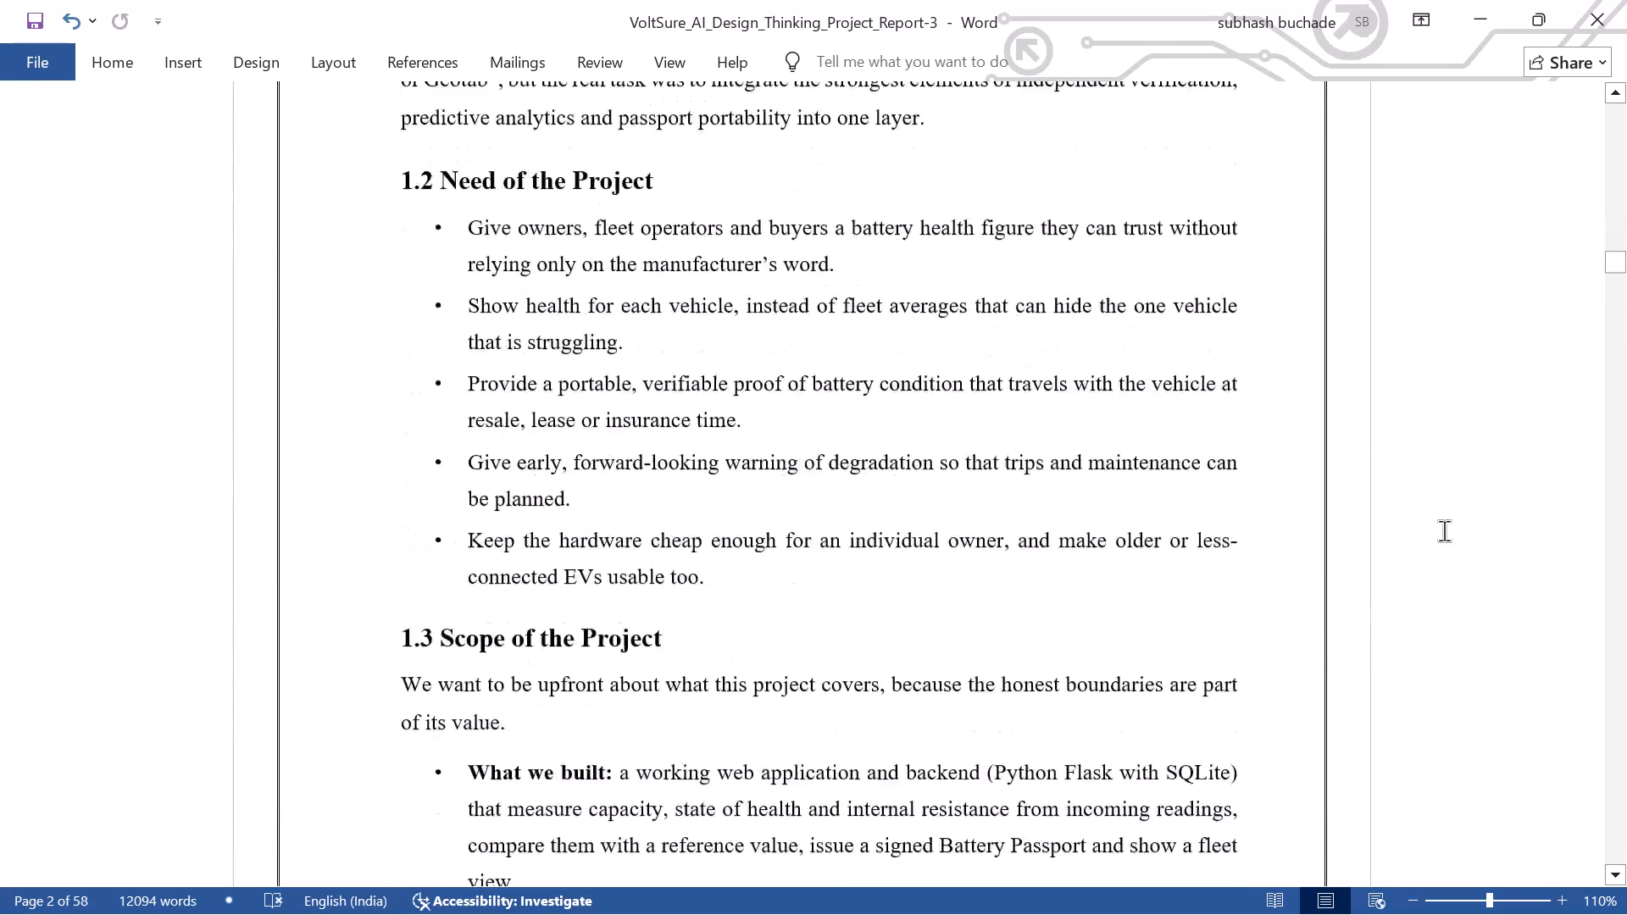
scroll(1444, 530, down, 20)
scroll(1444, 530, down, 20)
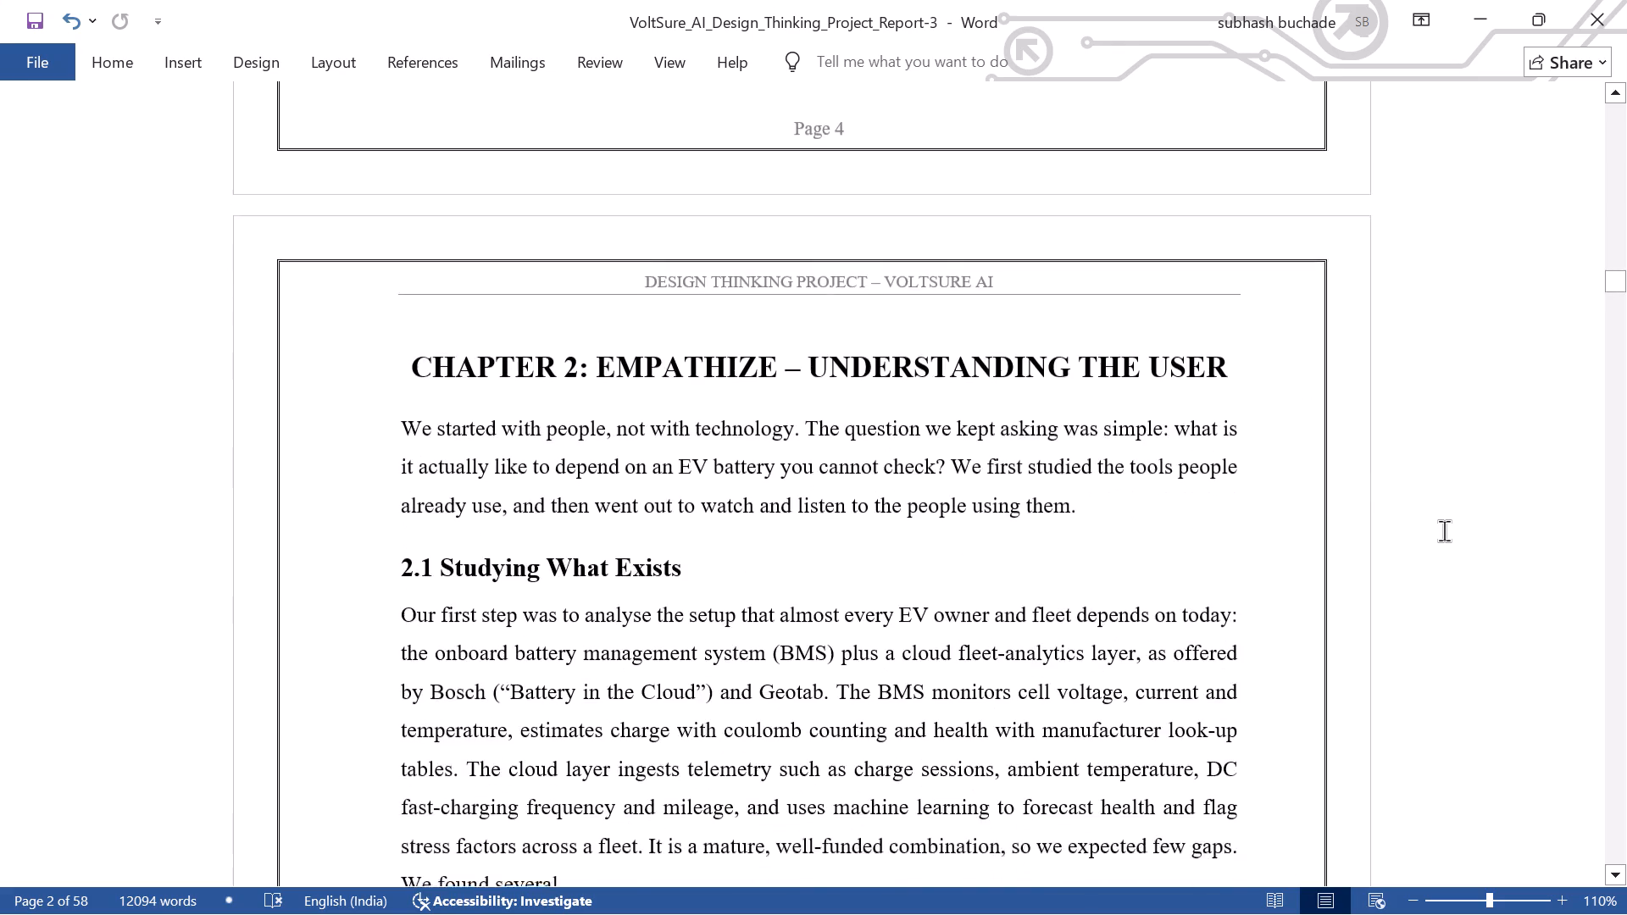
scroll(1444, 530, down, 5)
scroll(1444, 530, up, 5)
scroll(1444, 530, down, 20)
scroll(1444, 530, down, 4)
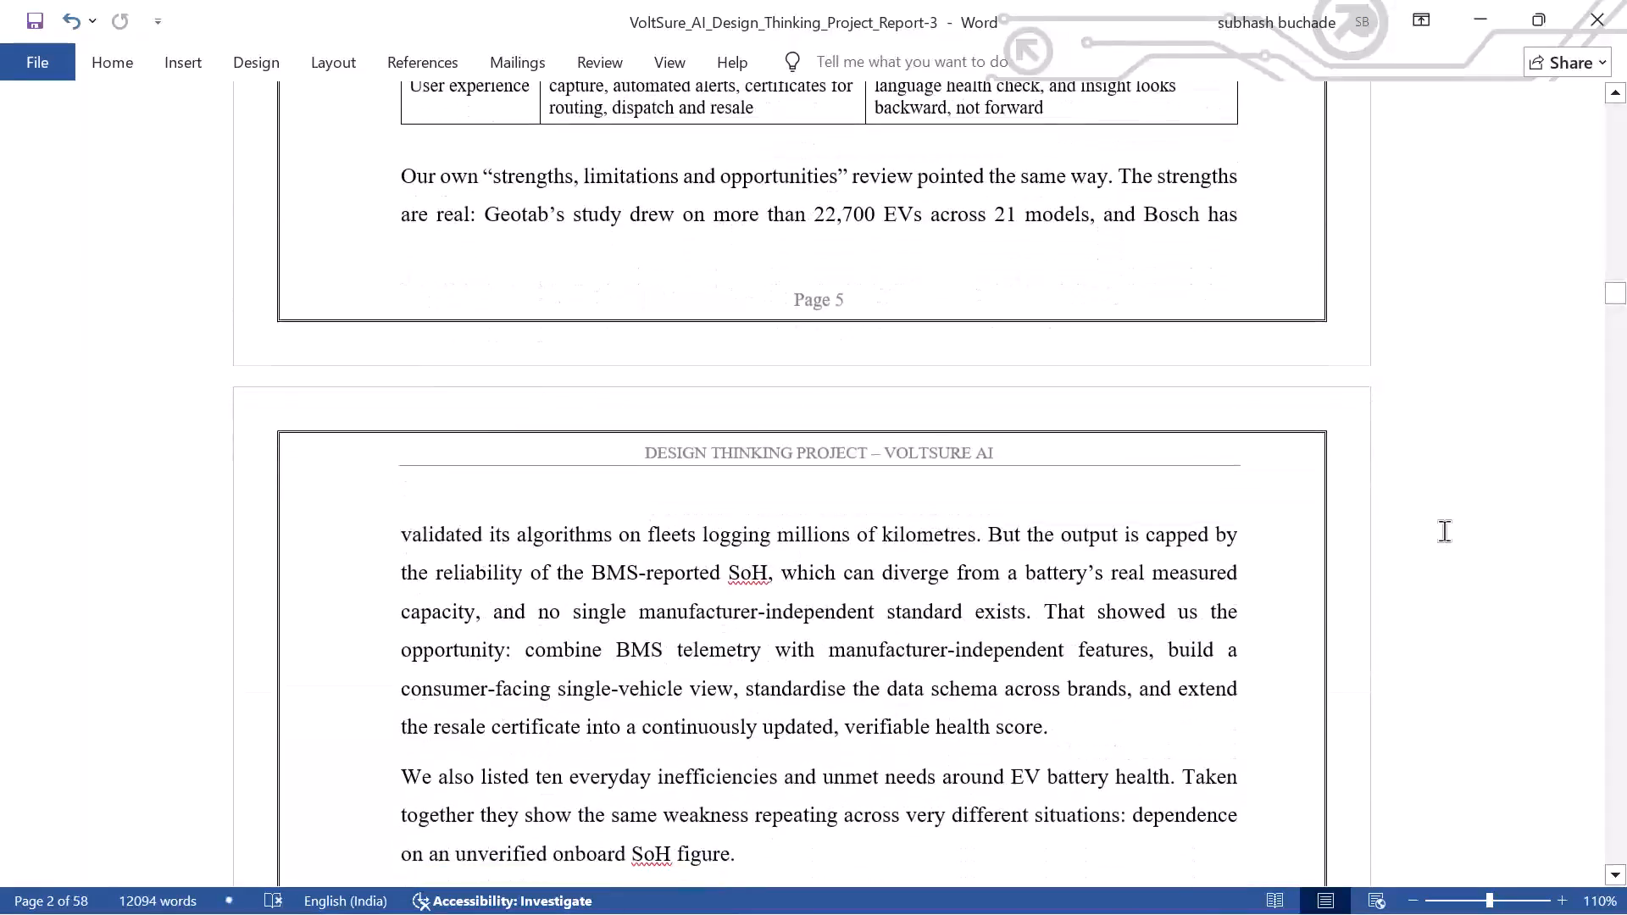
scroll(1444, 530, down, 20)
scroll(1444, 530, down, 20)
scroll(1444, 530, down, 5)
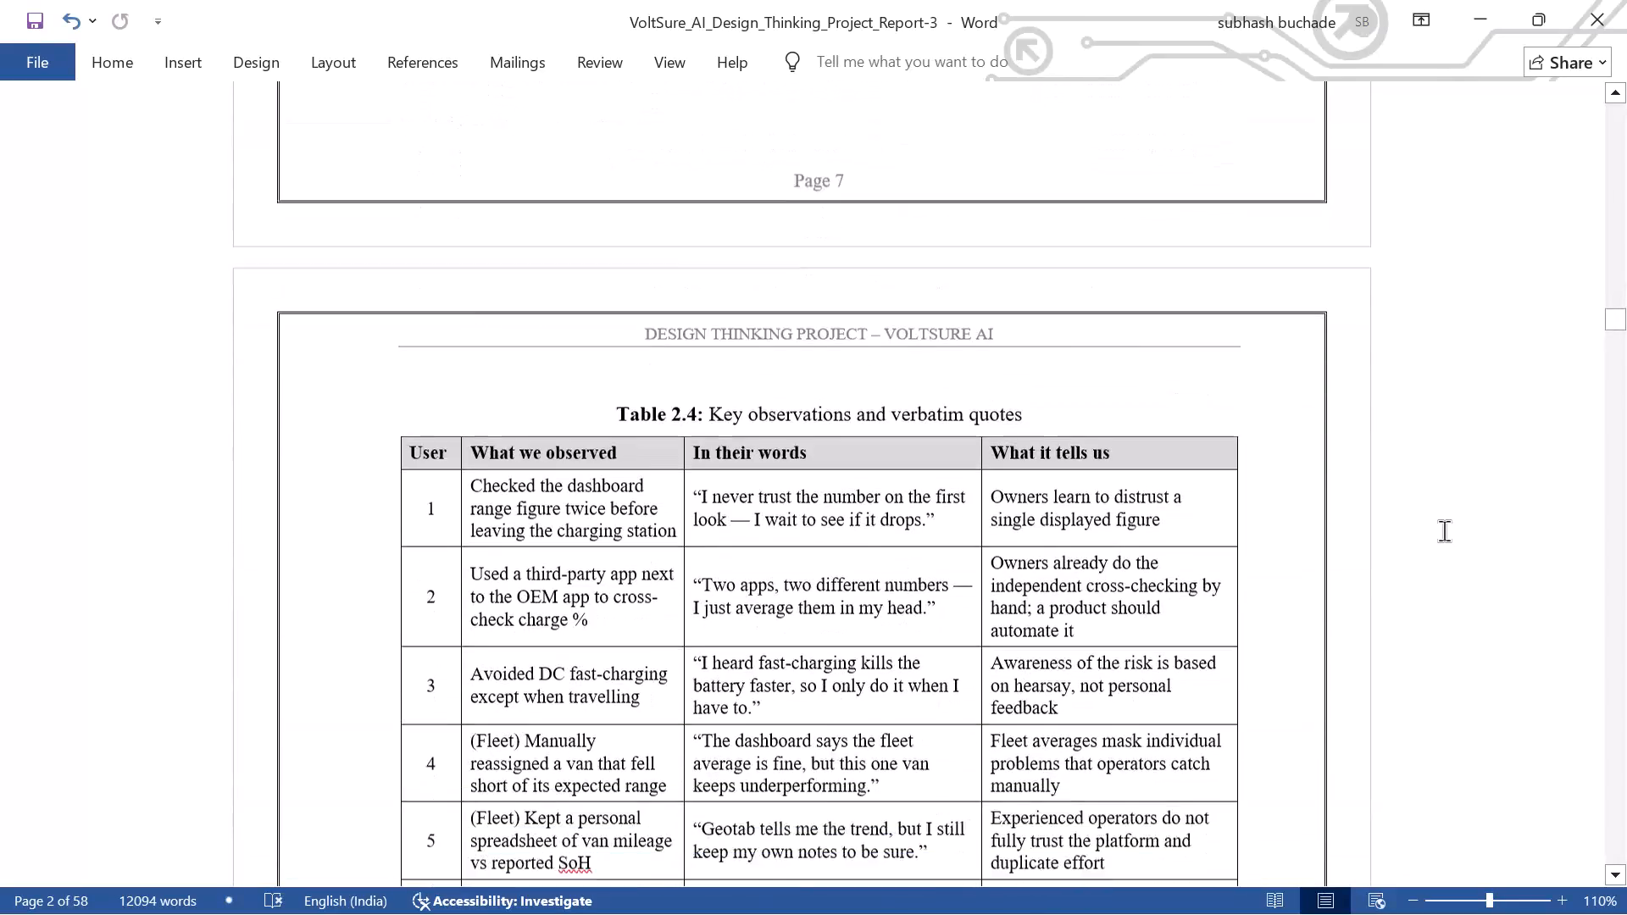
scroll(1444, 530, down, 16)
scroll(1444, 530, down, 19)
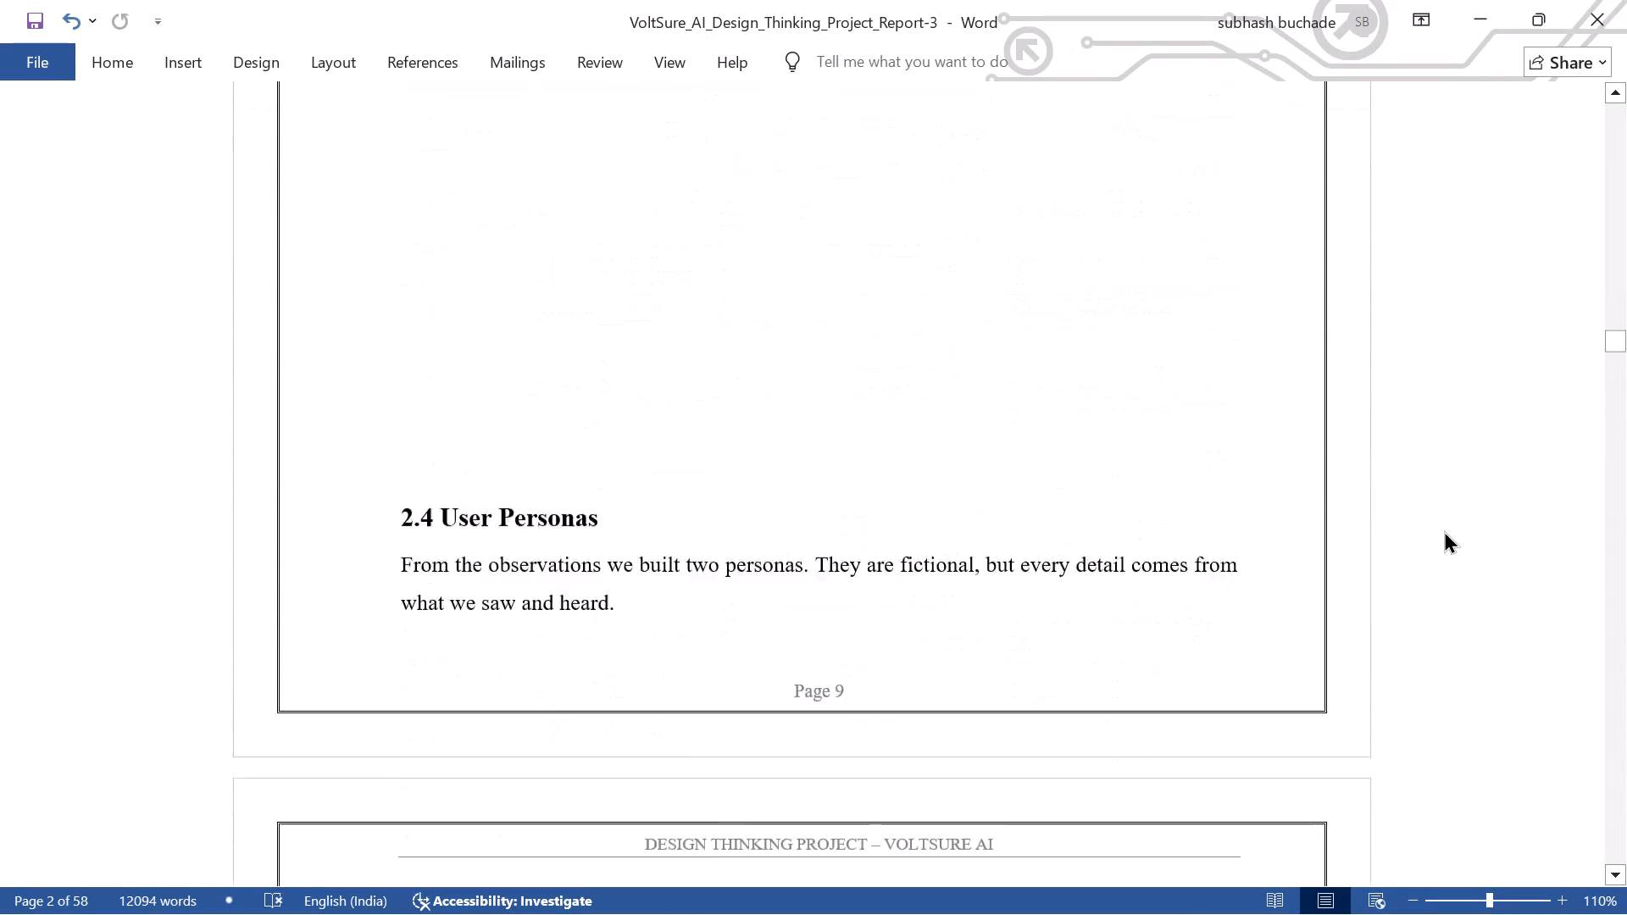
scroll(1444, 530, down, 6)
Delete the empty lines above the 2.4 User Personas heading so it directly follows the Table 2.5 empathy map.
scroll(1444, 530, up, 11)
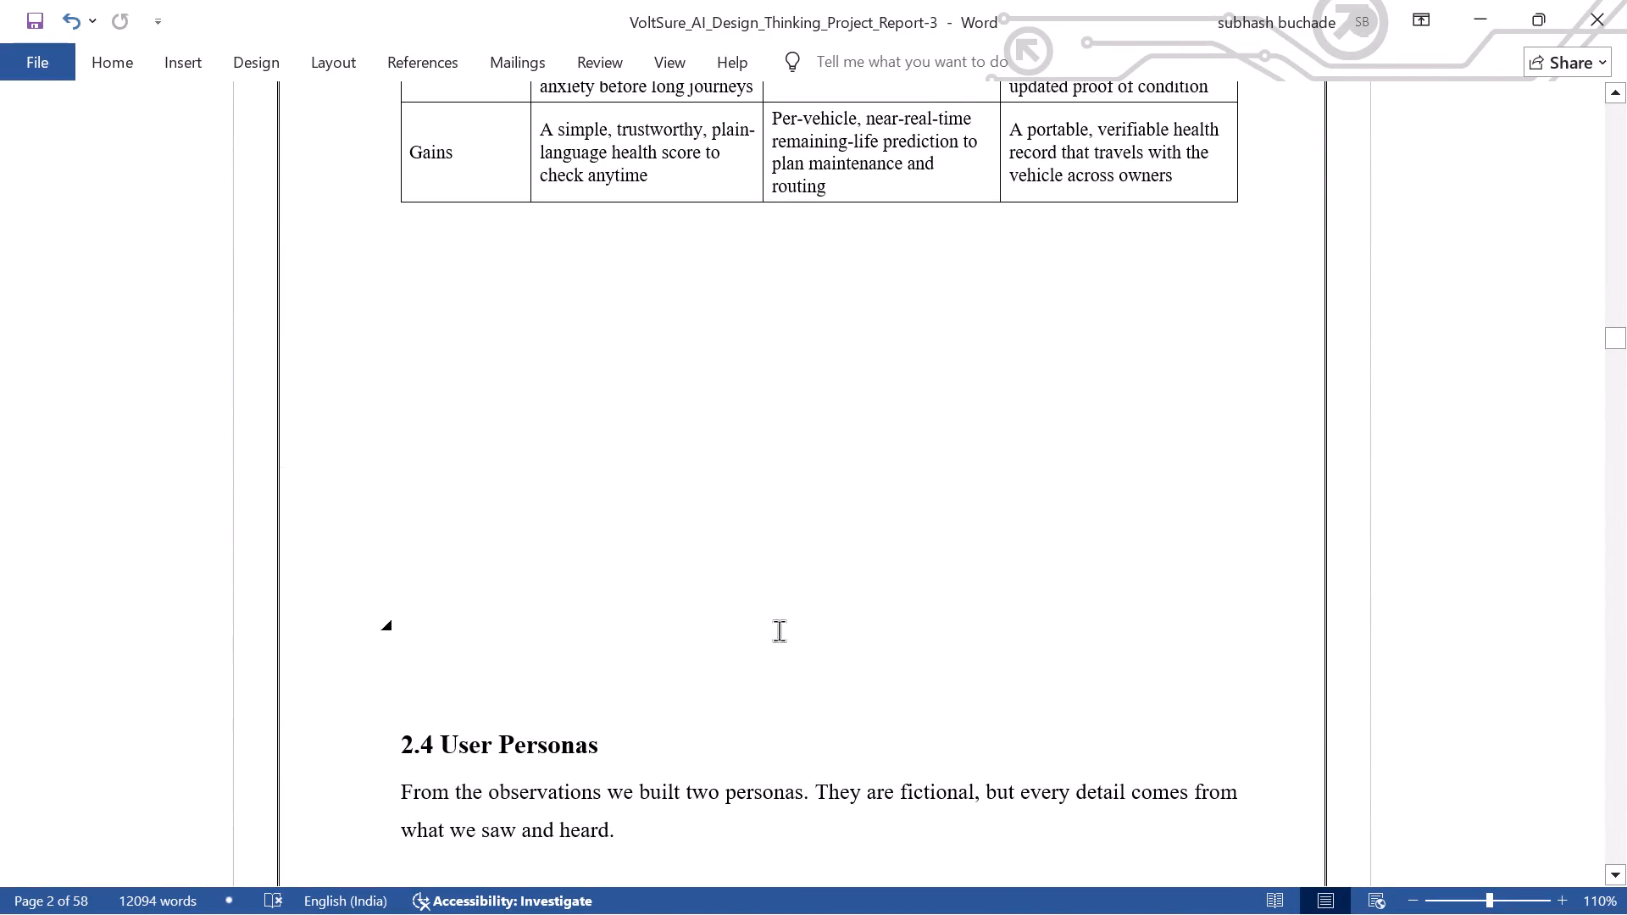
click(397, 740)
key(BackSpace)
key(BackSpace)
key(BackSpace)
key(BackSpace)
key(BackSpace)
key(BackSpace)
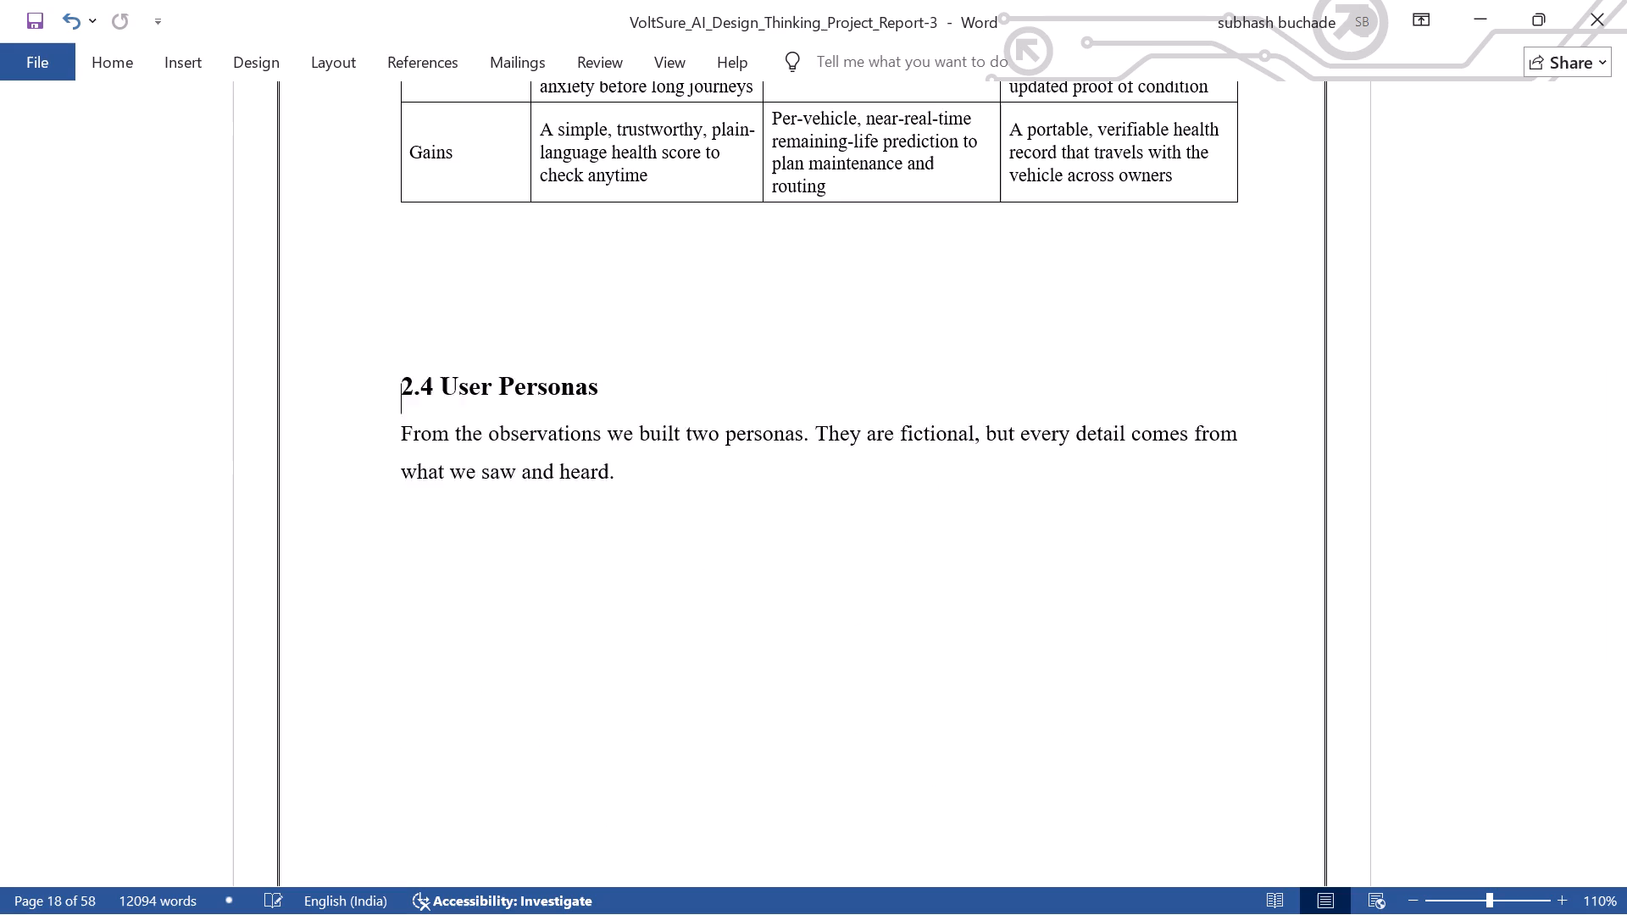
key(BackSpace)
key(BackSpace)
key(BackSpace)
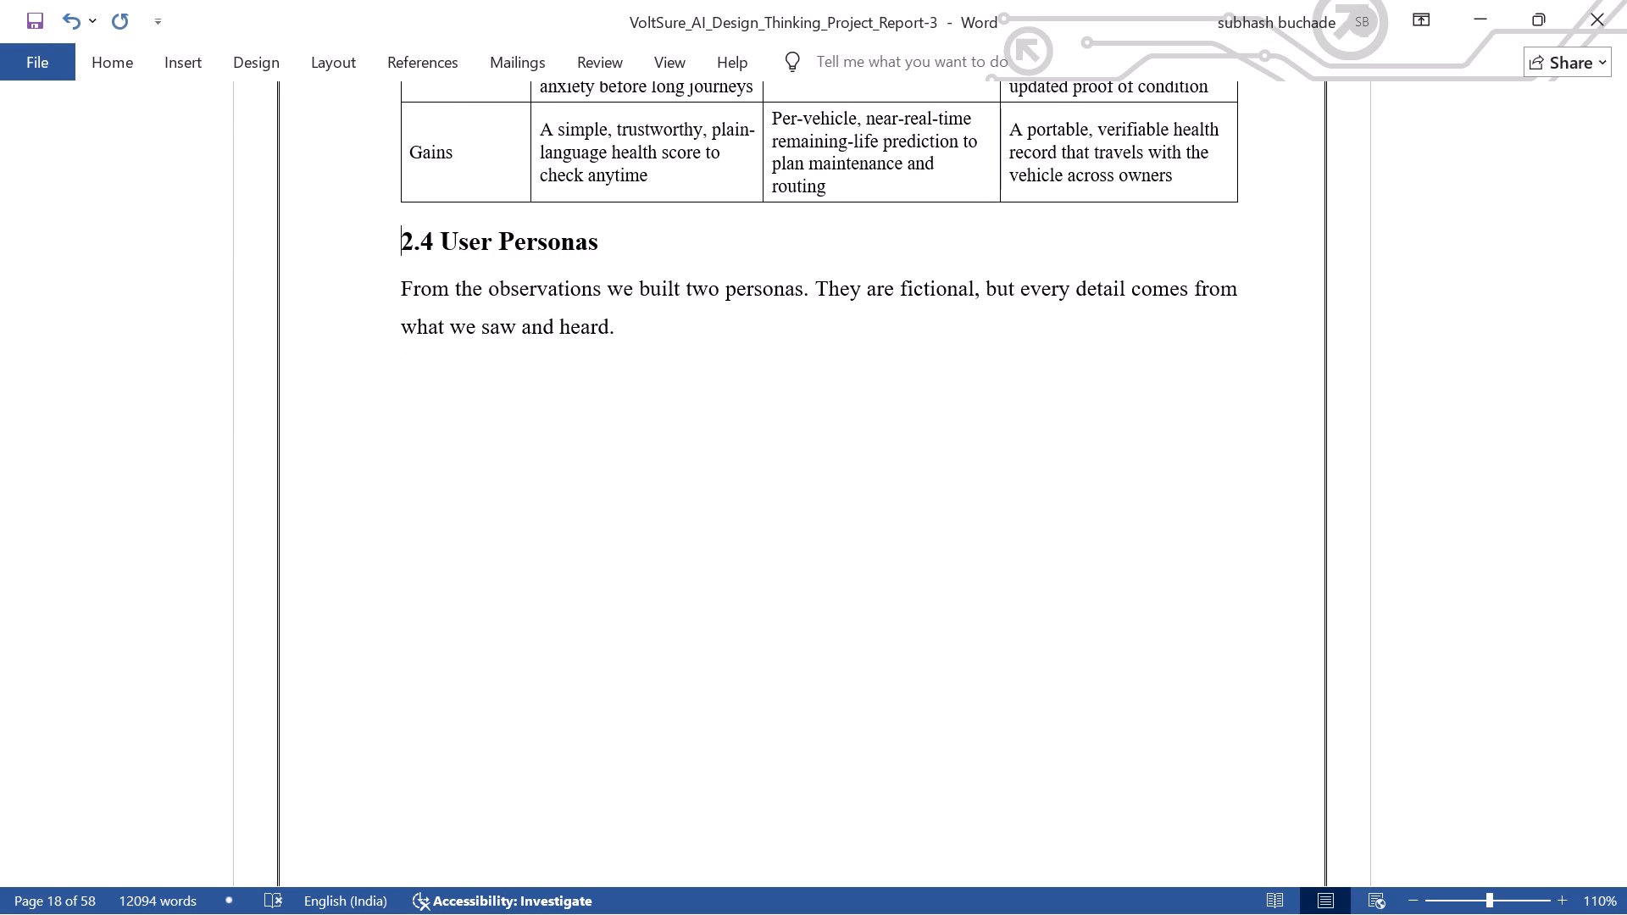
Pull the Table 2.6: User personas caption back onto page 9 as its own line beneath the section 2.4 introduction.
scroll(646, 730, down, 10)
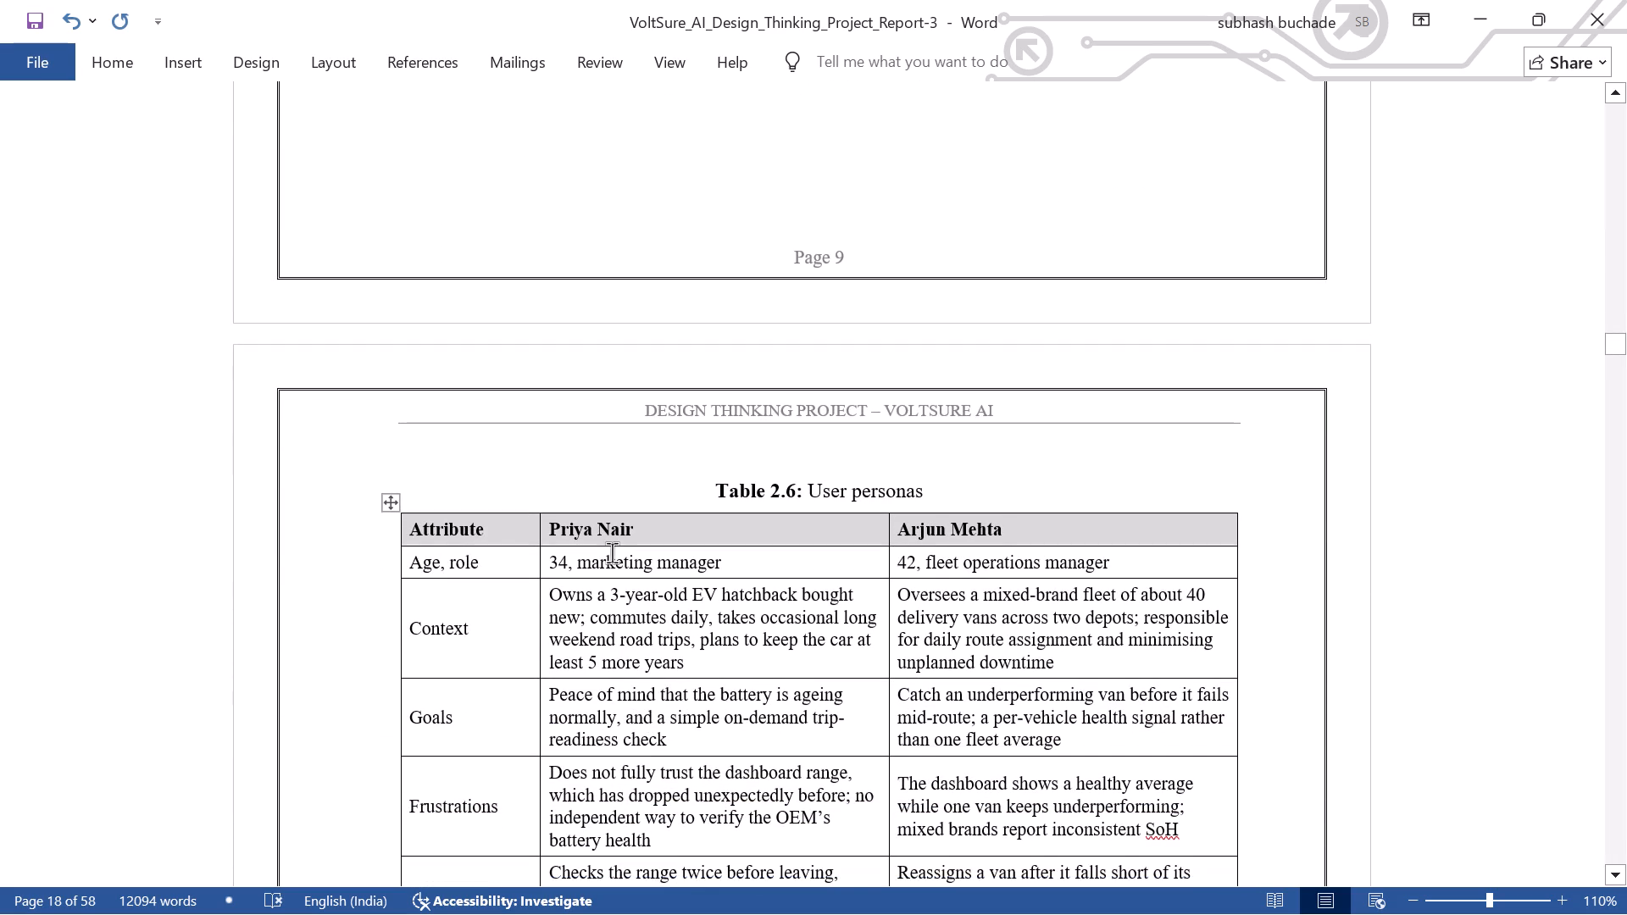
click(736, 479)
click(719, 485)
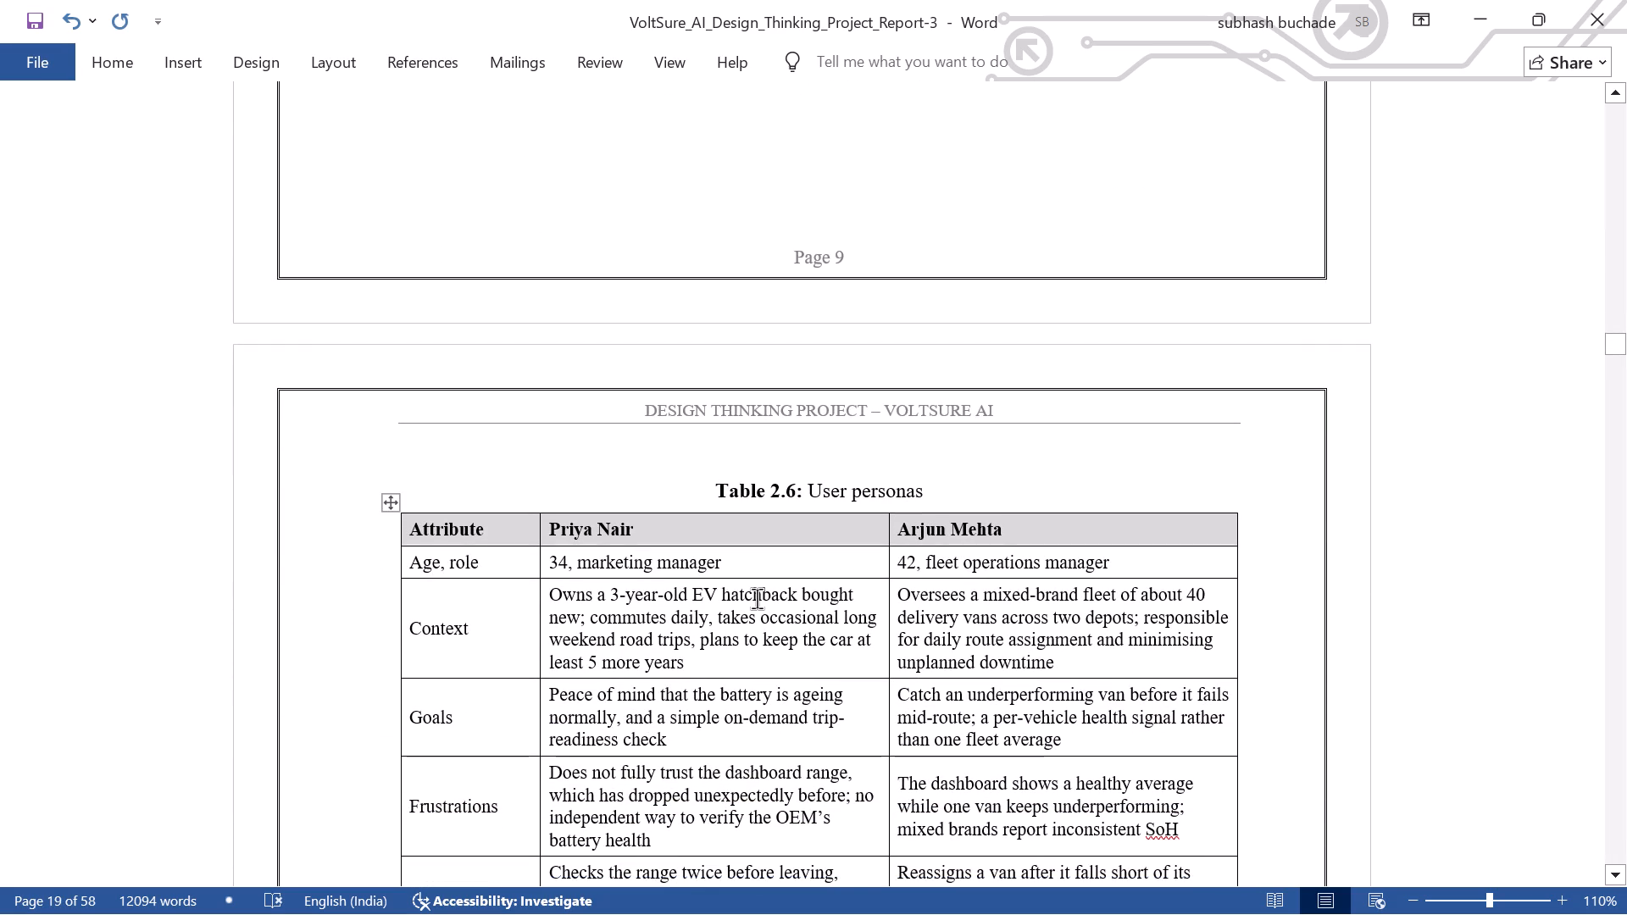
key(BackSpace)
key(BackSpace)
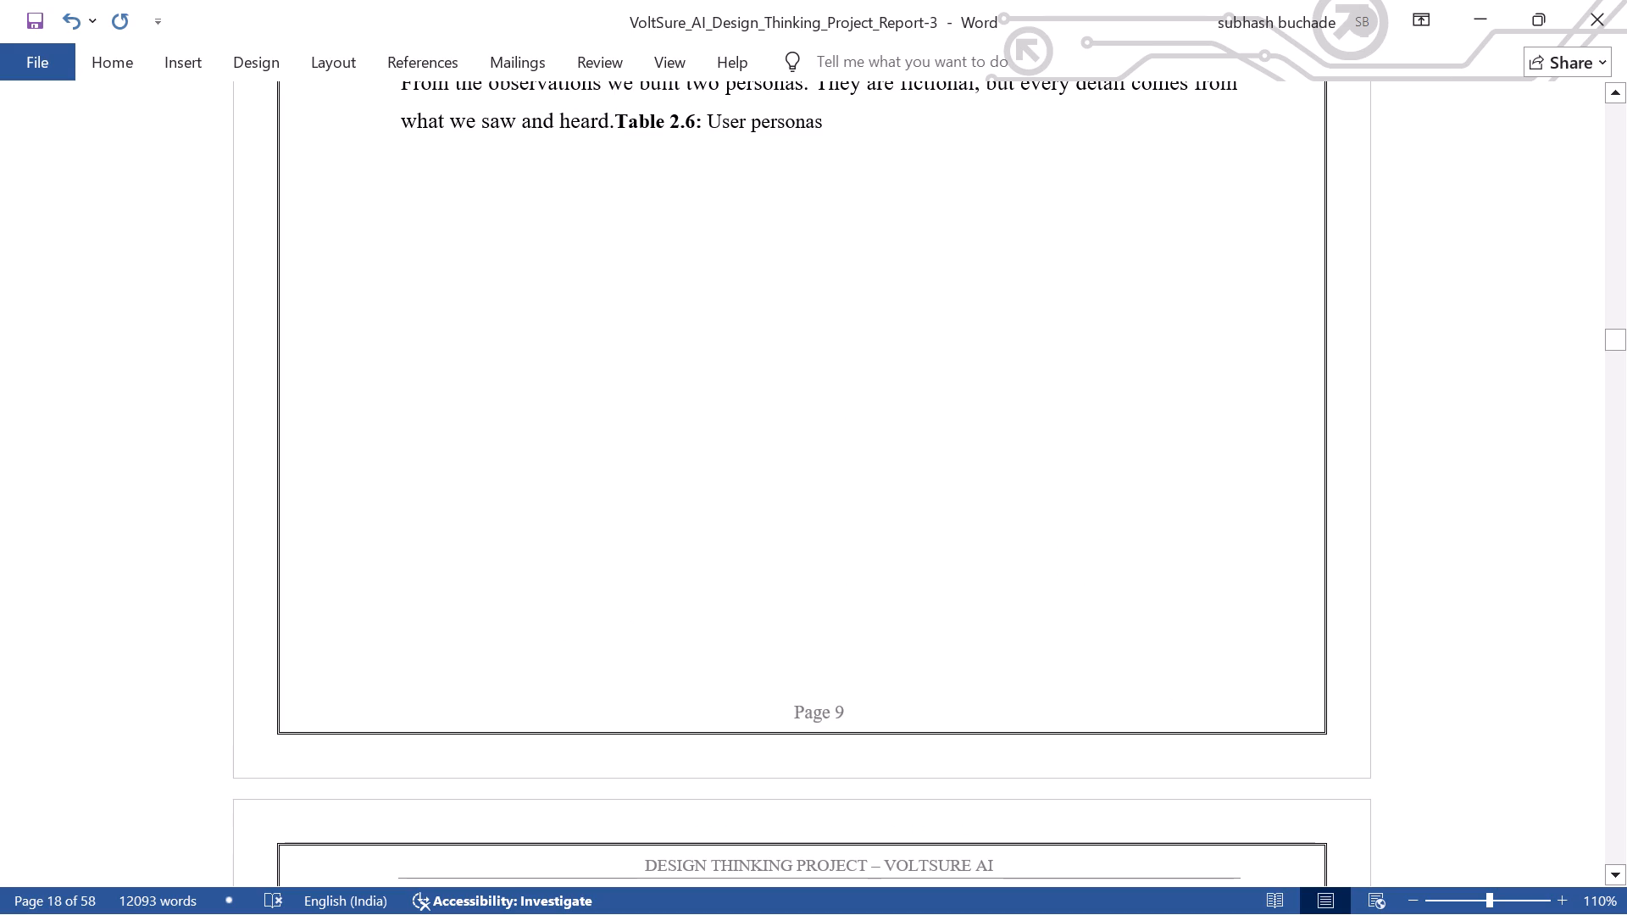
key(Return)
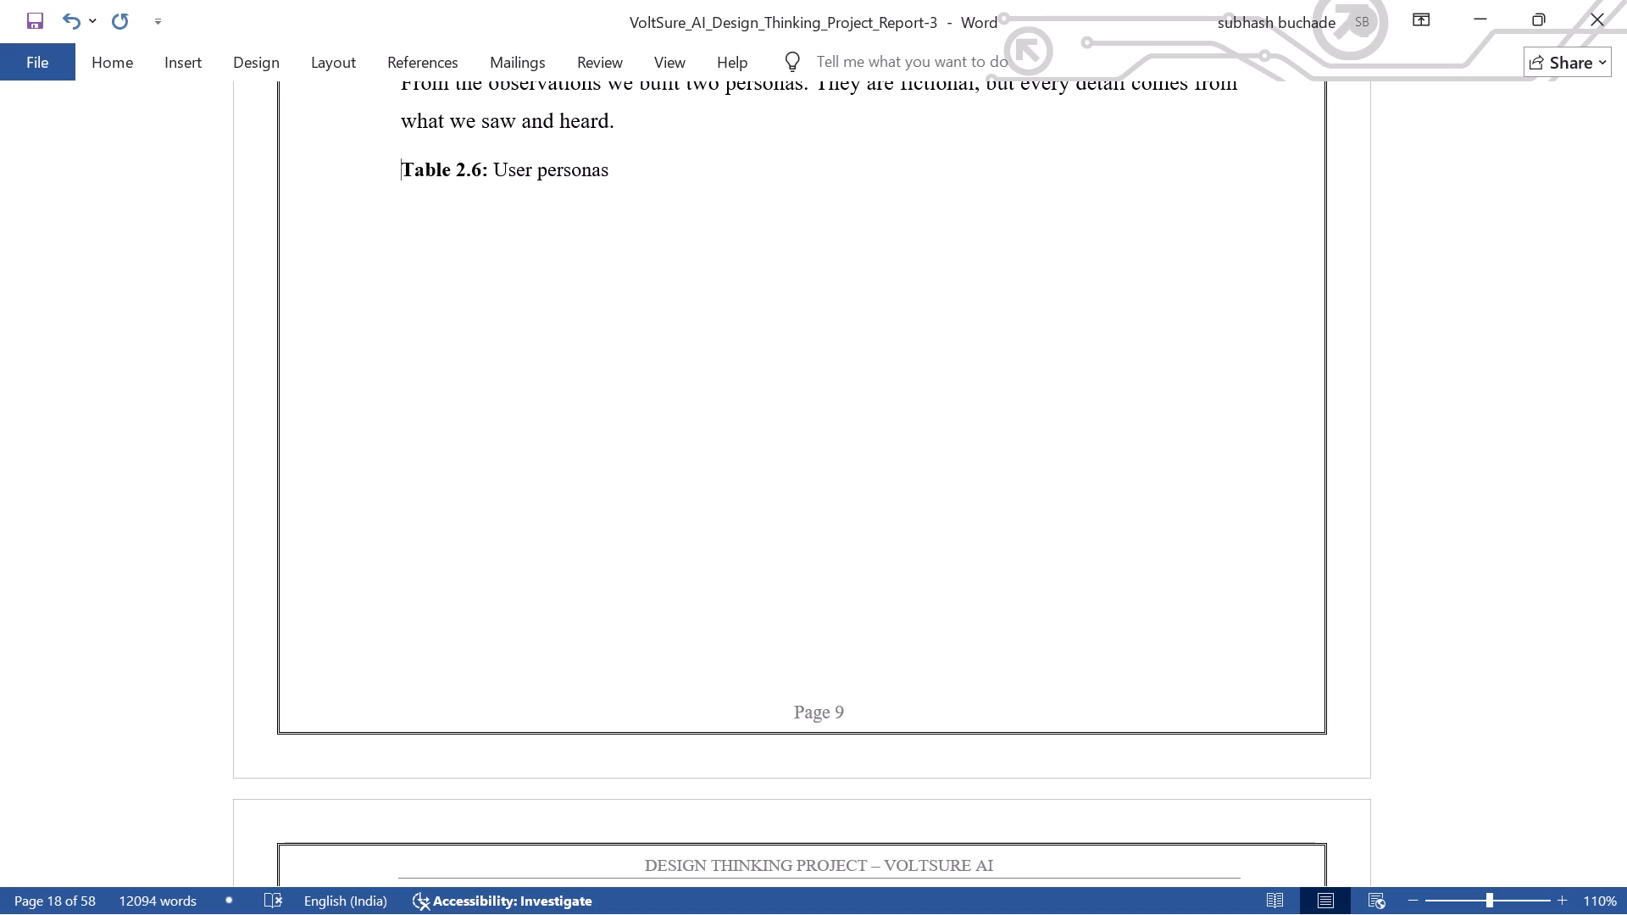
Move the user personas table up from page 10 into the empty space on page 9.
scroll(804, 598, down, 6)
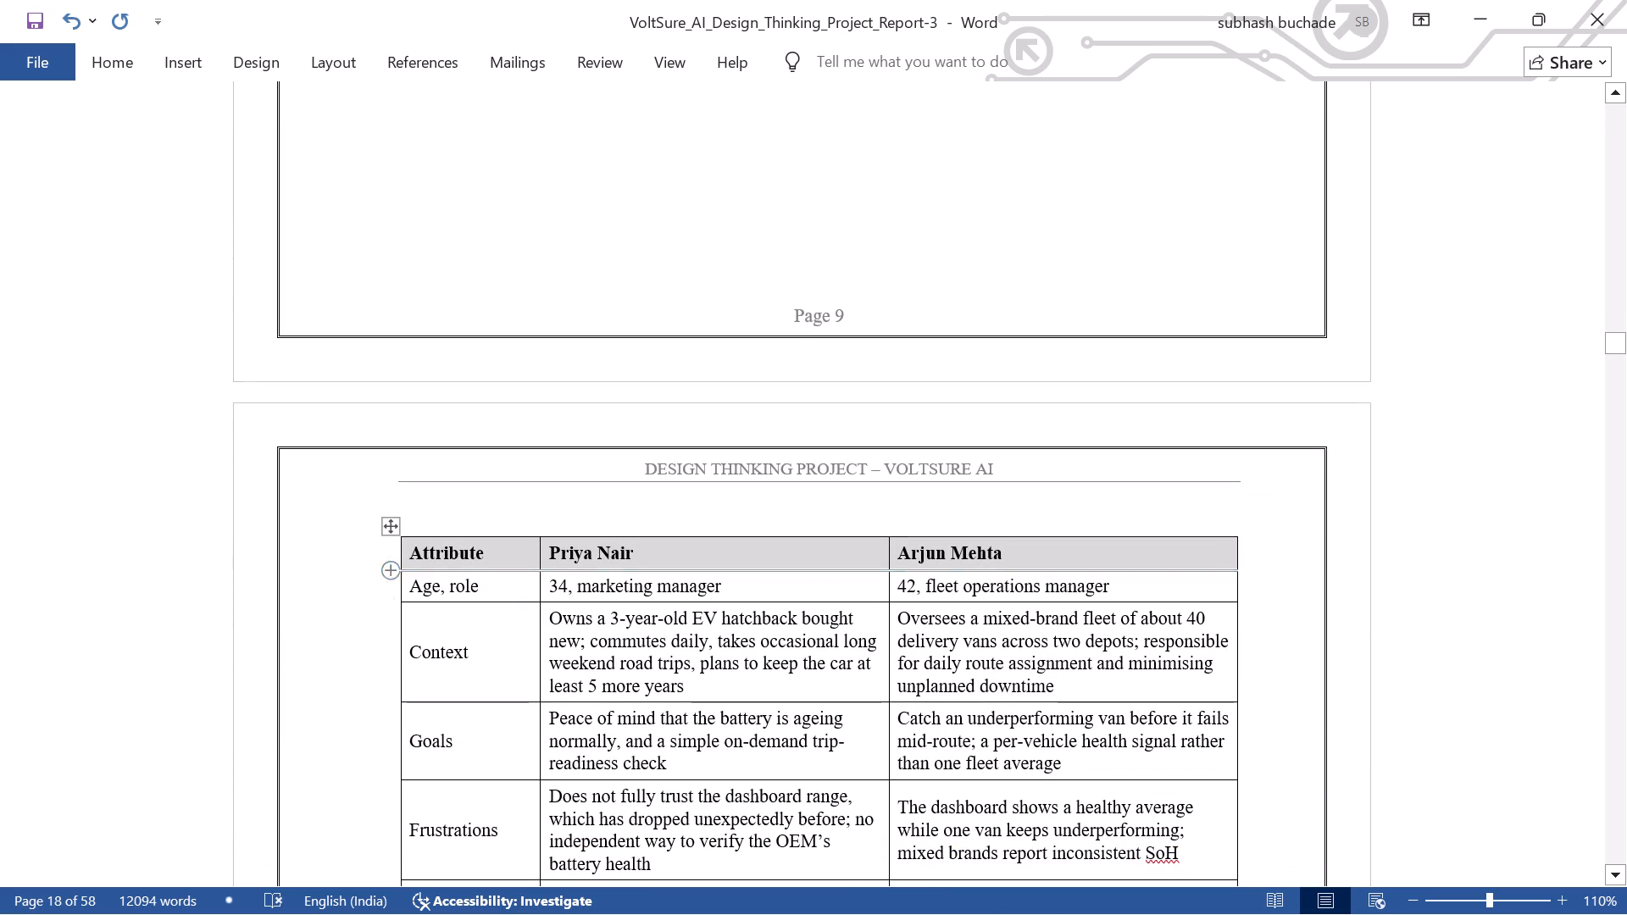
click(391, 538)
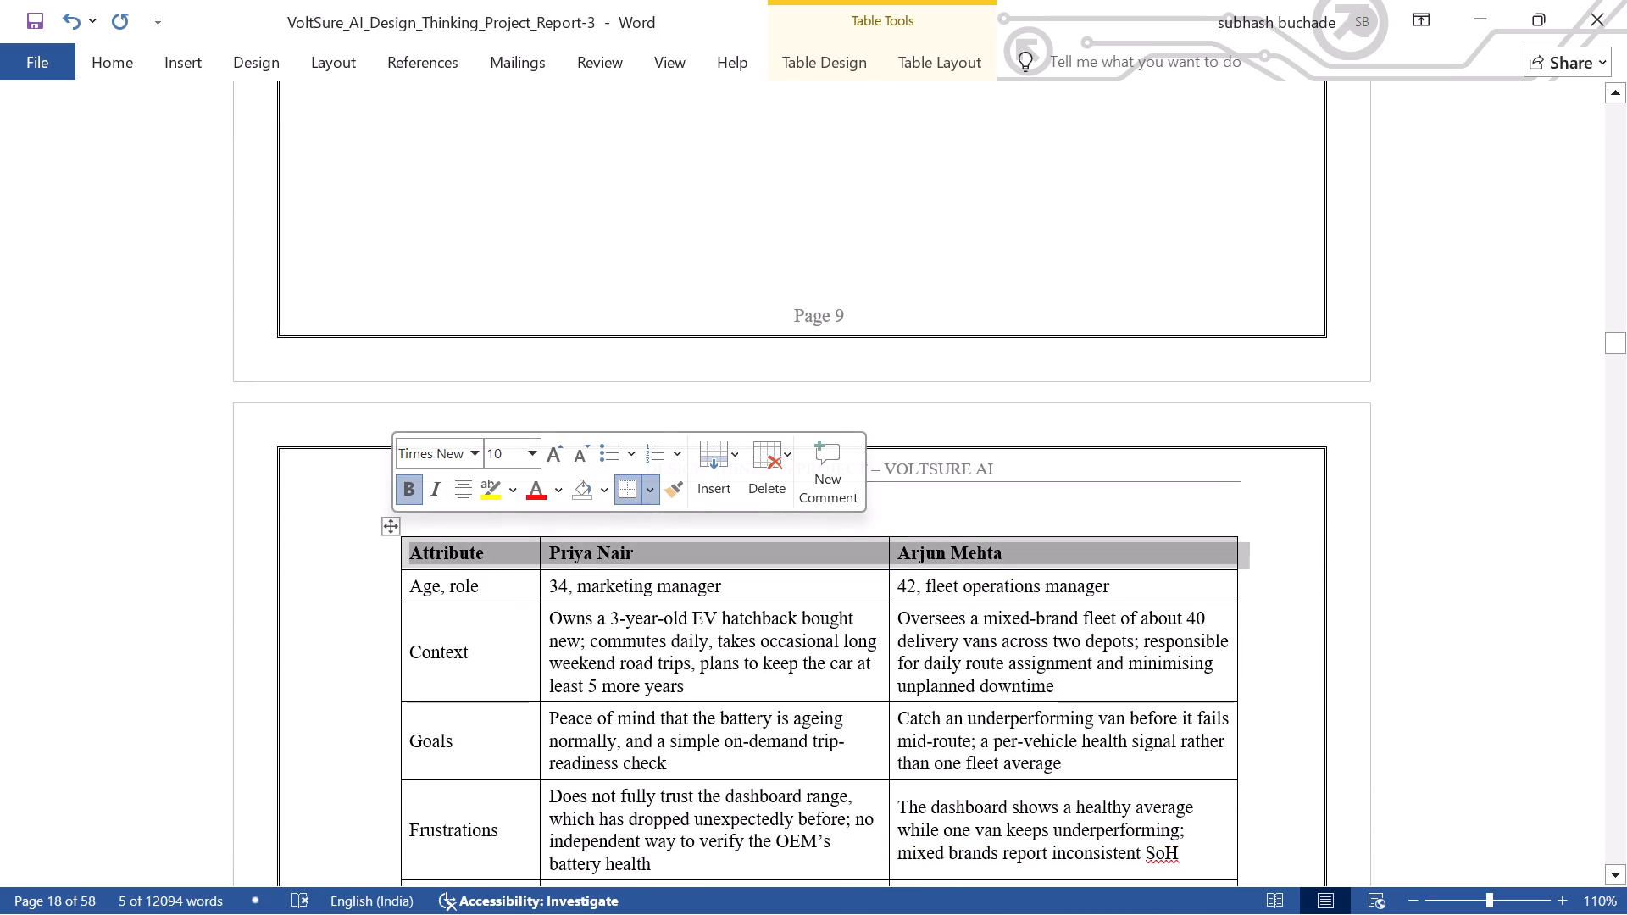
drag(390, 523, 319, 381)
scroll(371, 301, up, 2)
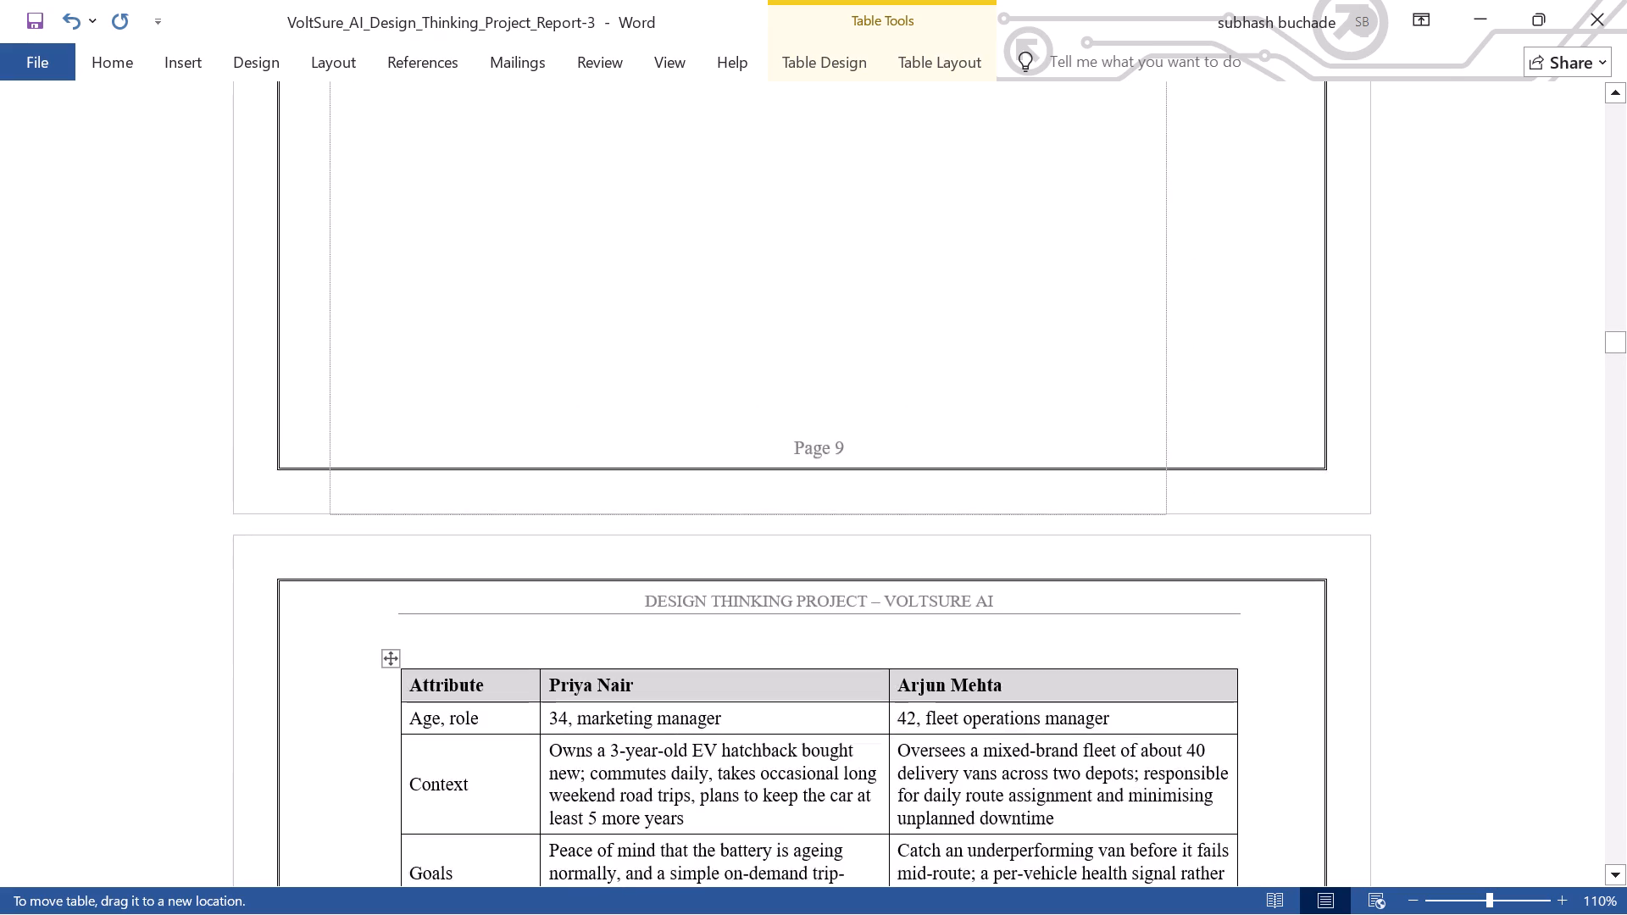
drag(319, 381, 318, 383)
scroll(318, 383, up, 2)
click(330, 374)
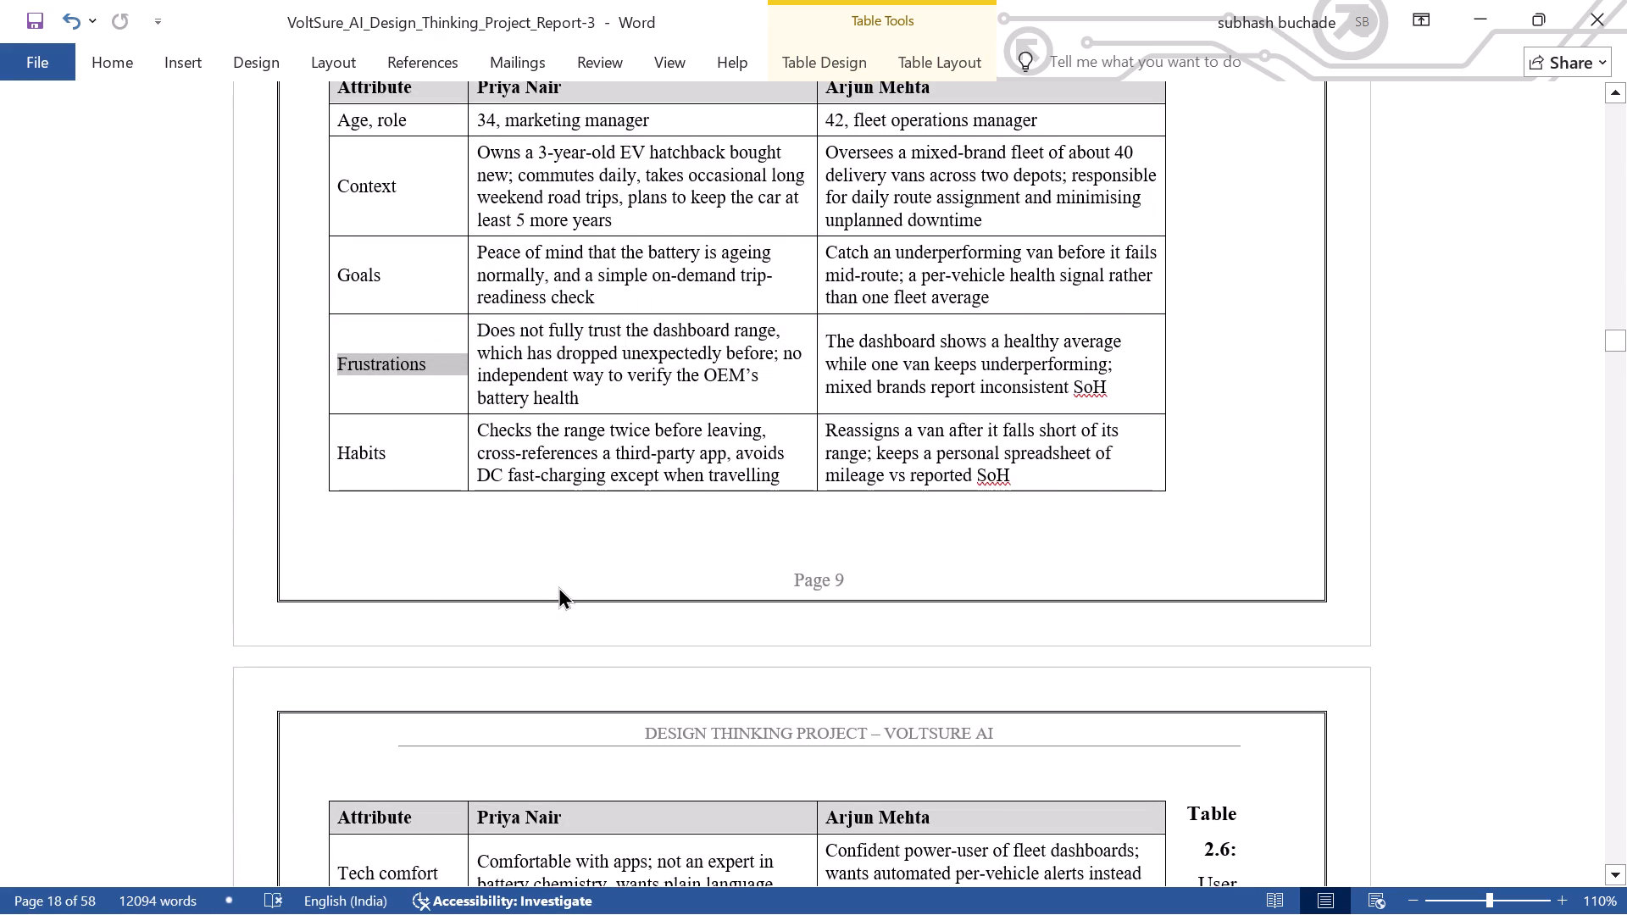
Reposition the user personas table beneath the 2.4 User Personas heading, aligned with the text margins and the empathy map table.
scroll(558, 586, up, 2)
scroll(558, 583, down, 10)
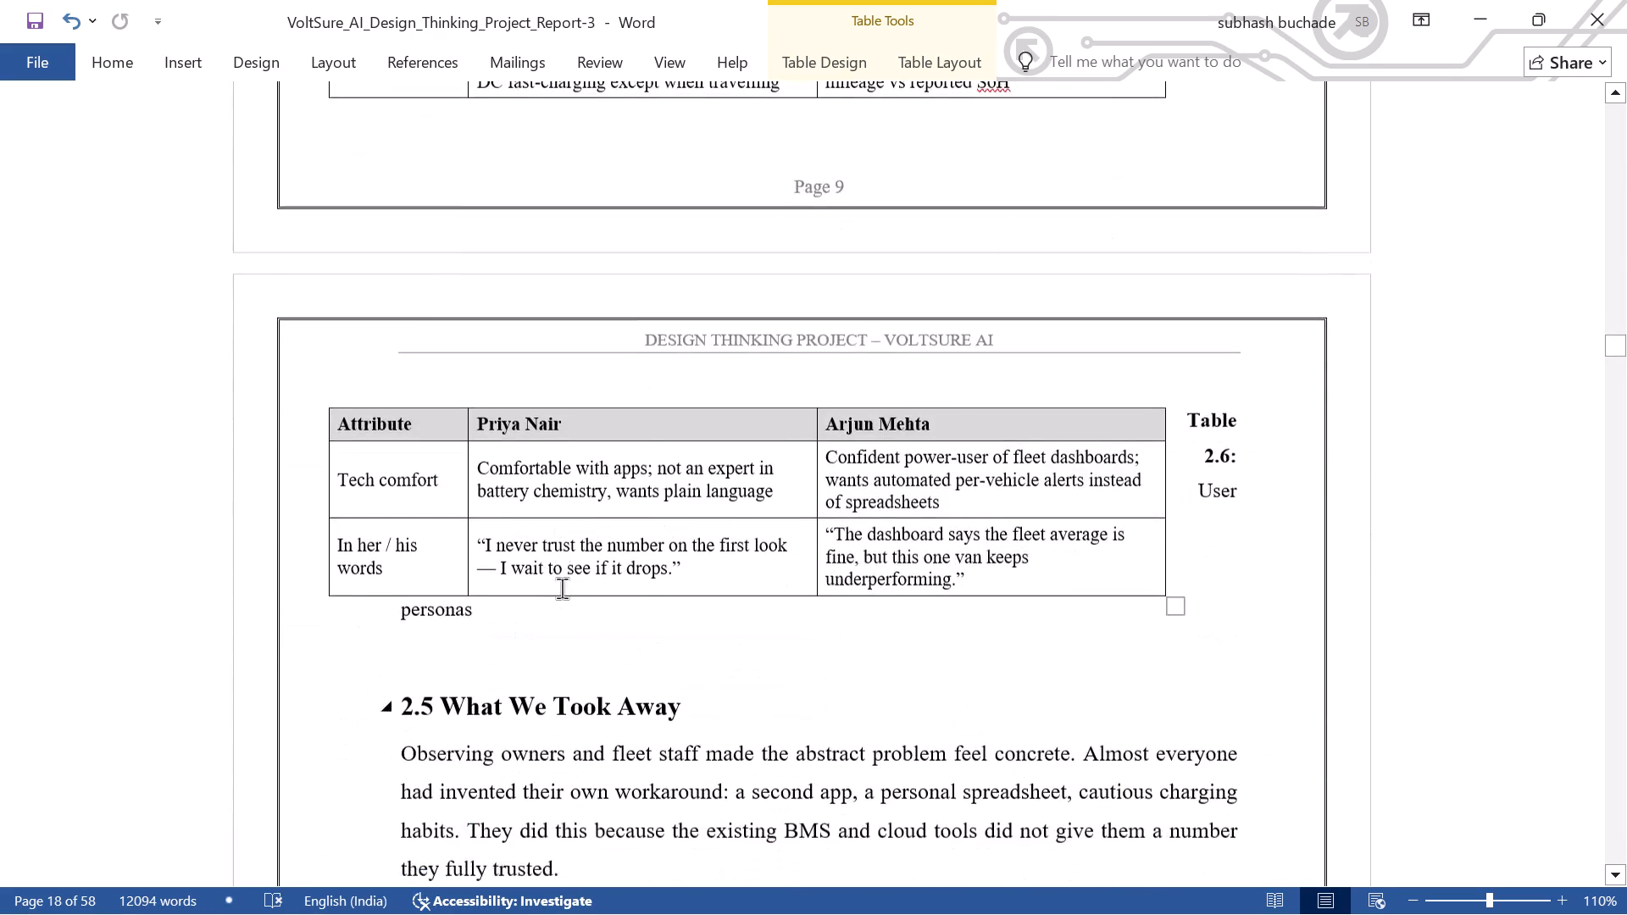
scroll(562, 588, up, 8)
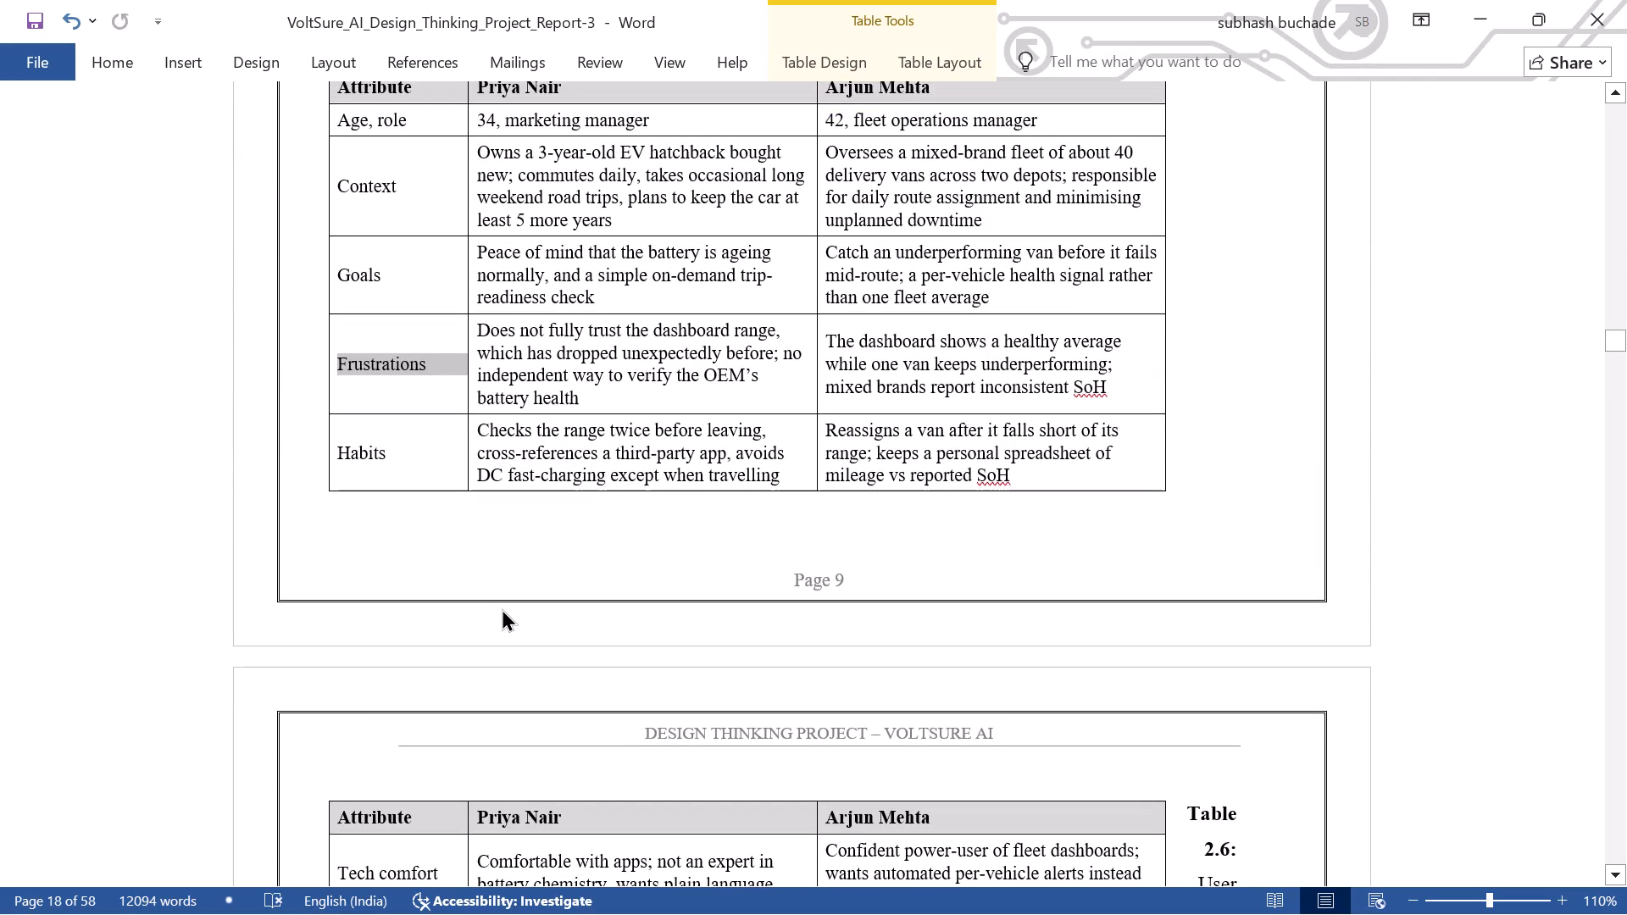
scroll(502, 608, up, 4)
drag(317, 325, 363, 270)
scroll(469, 388, up, 3)
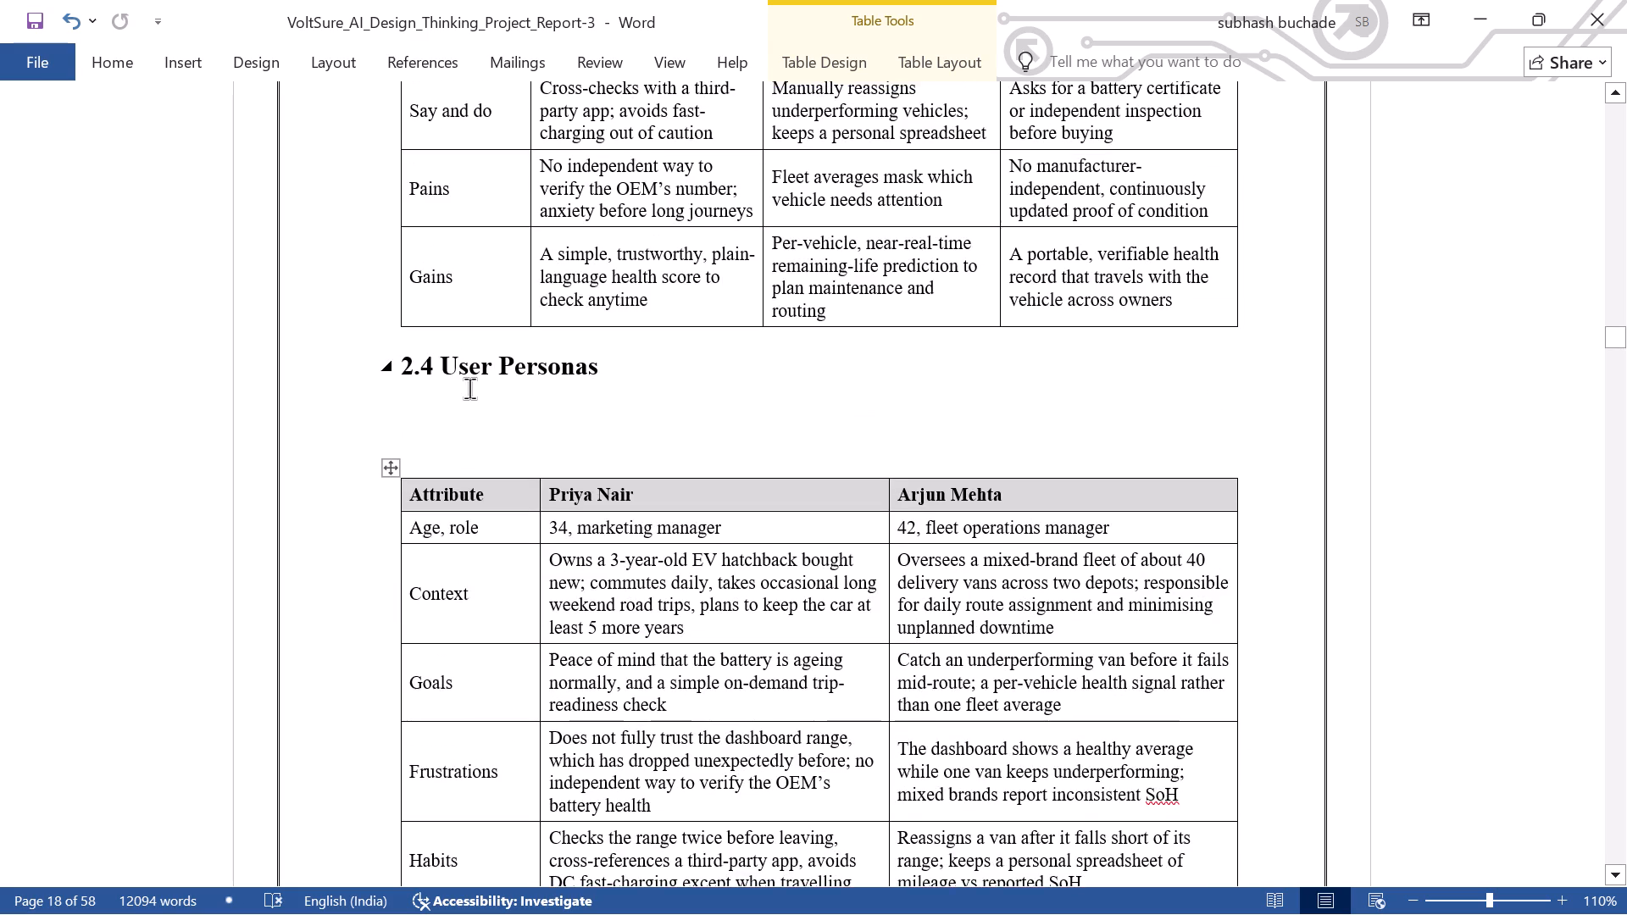
Examine the layout around the moved personas table and the following pages through Chapter 3's problem and need statements.
scroll(469, 388, down, 13)
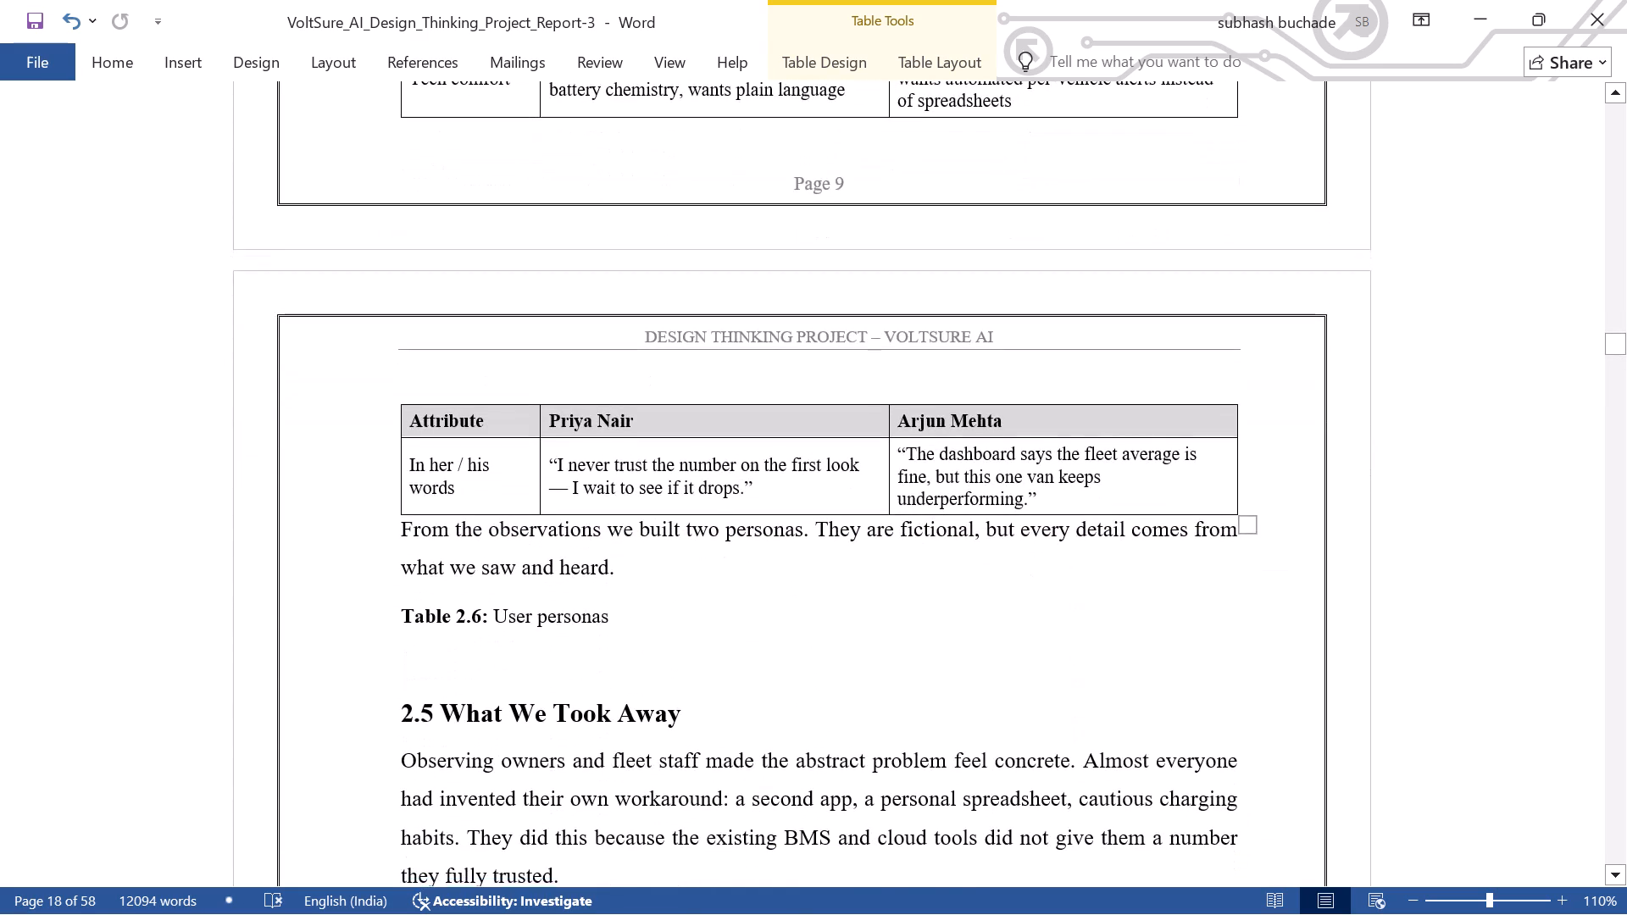
scroll(504, 413, down, 2)
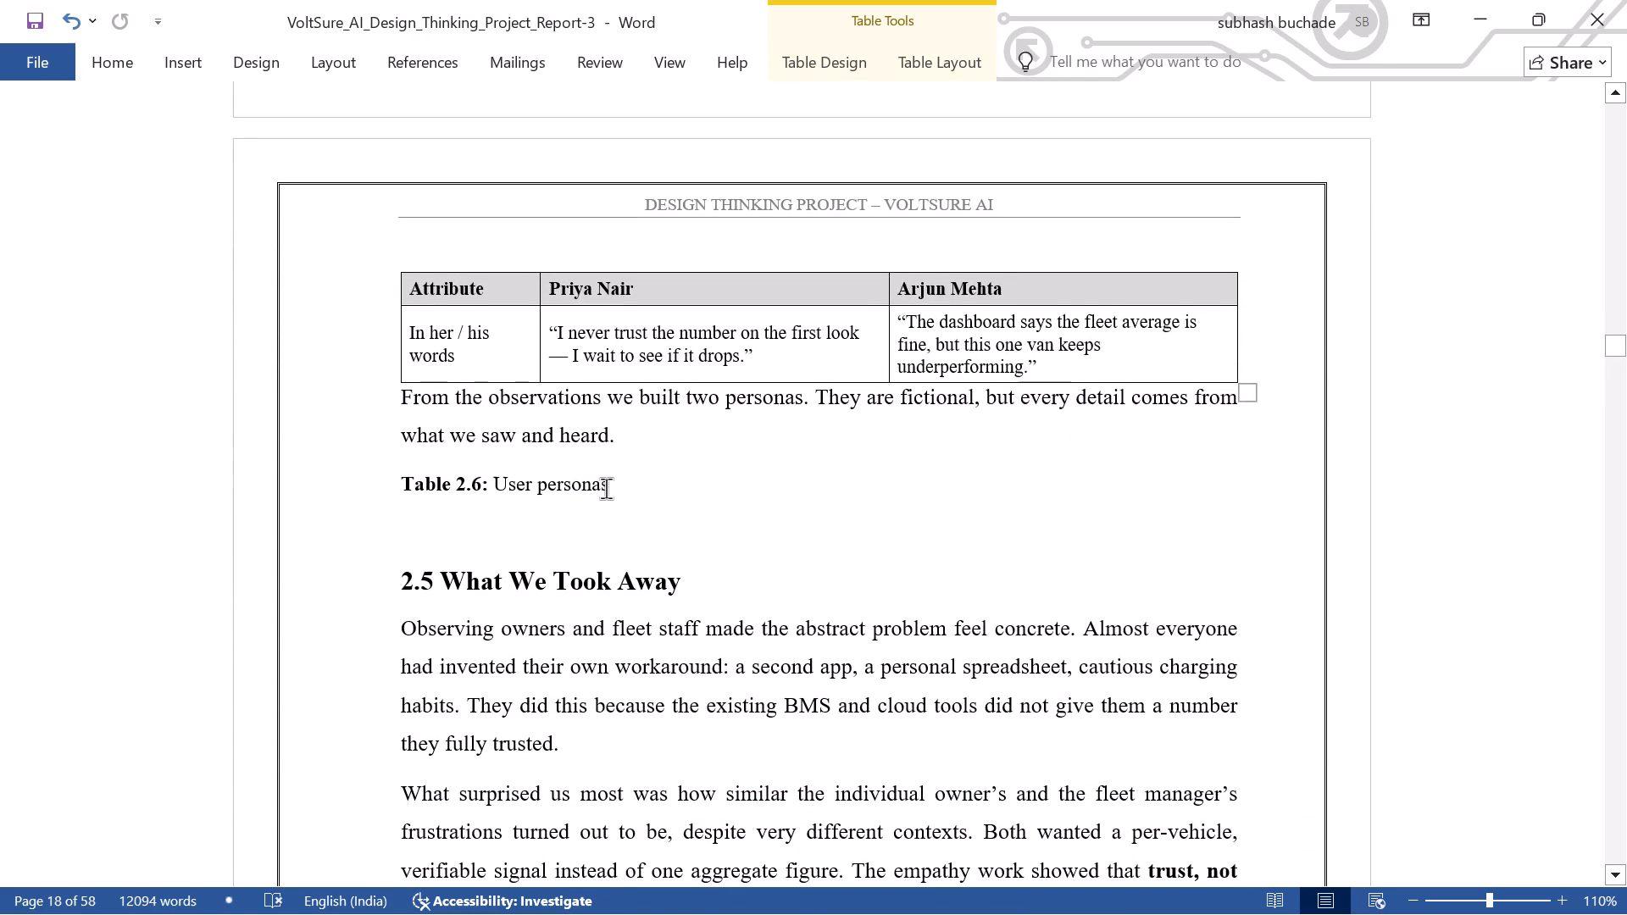
scroll(676, 537, down, 14)
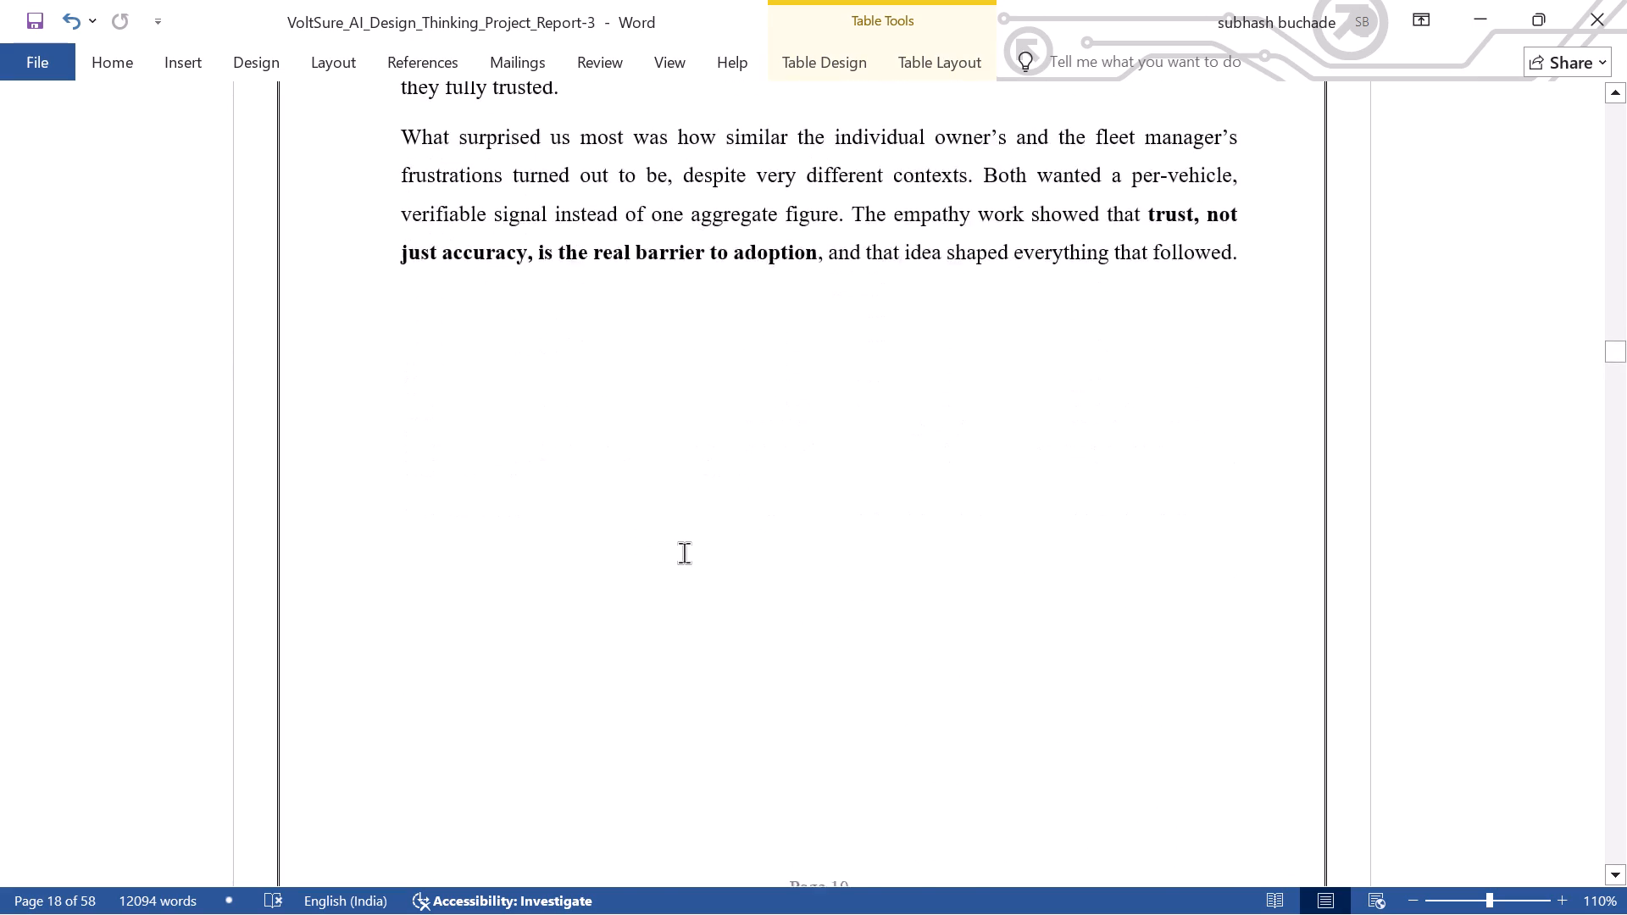
scroll(684, 552, down, 19)
scroll(685, 552, down, 10)
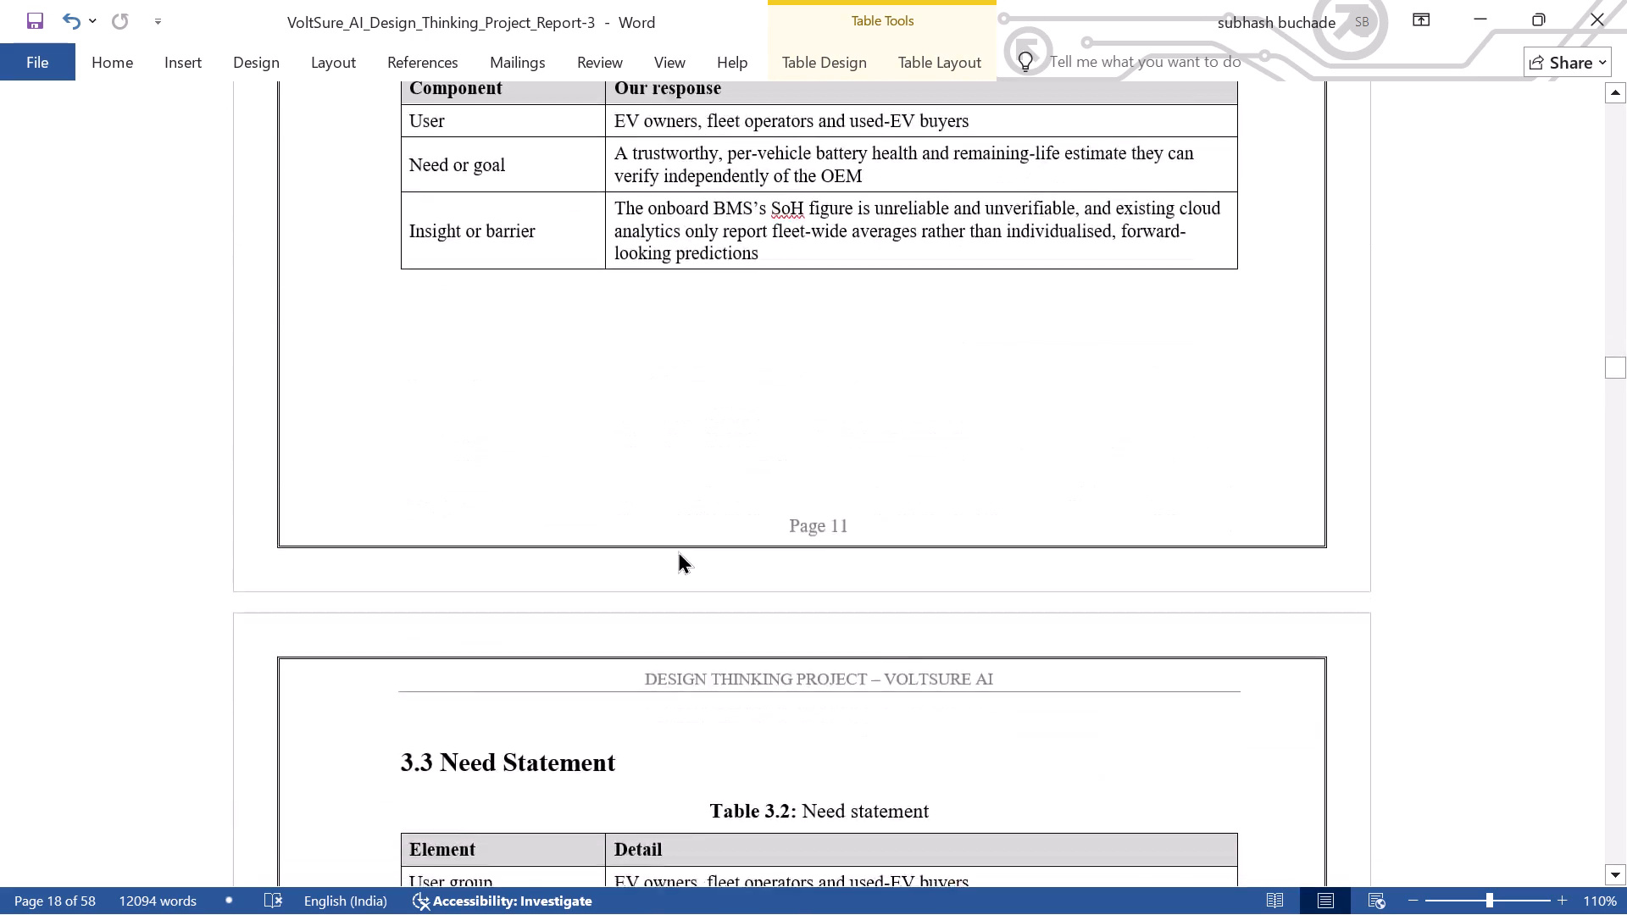
scroll(678, 551, down, 5)
scroll(671, 552, up, 19)
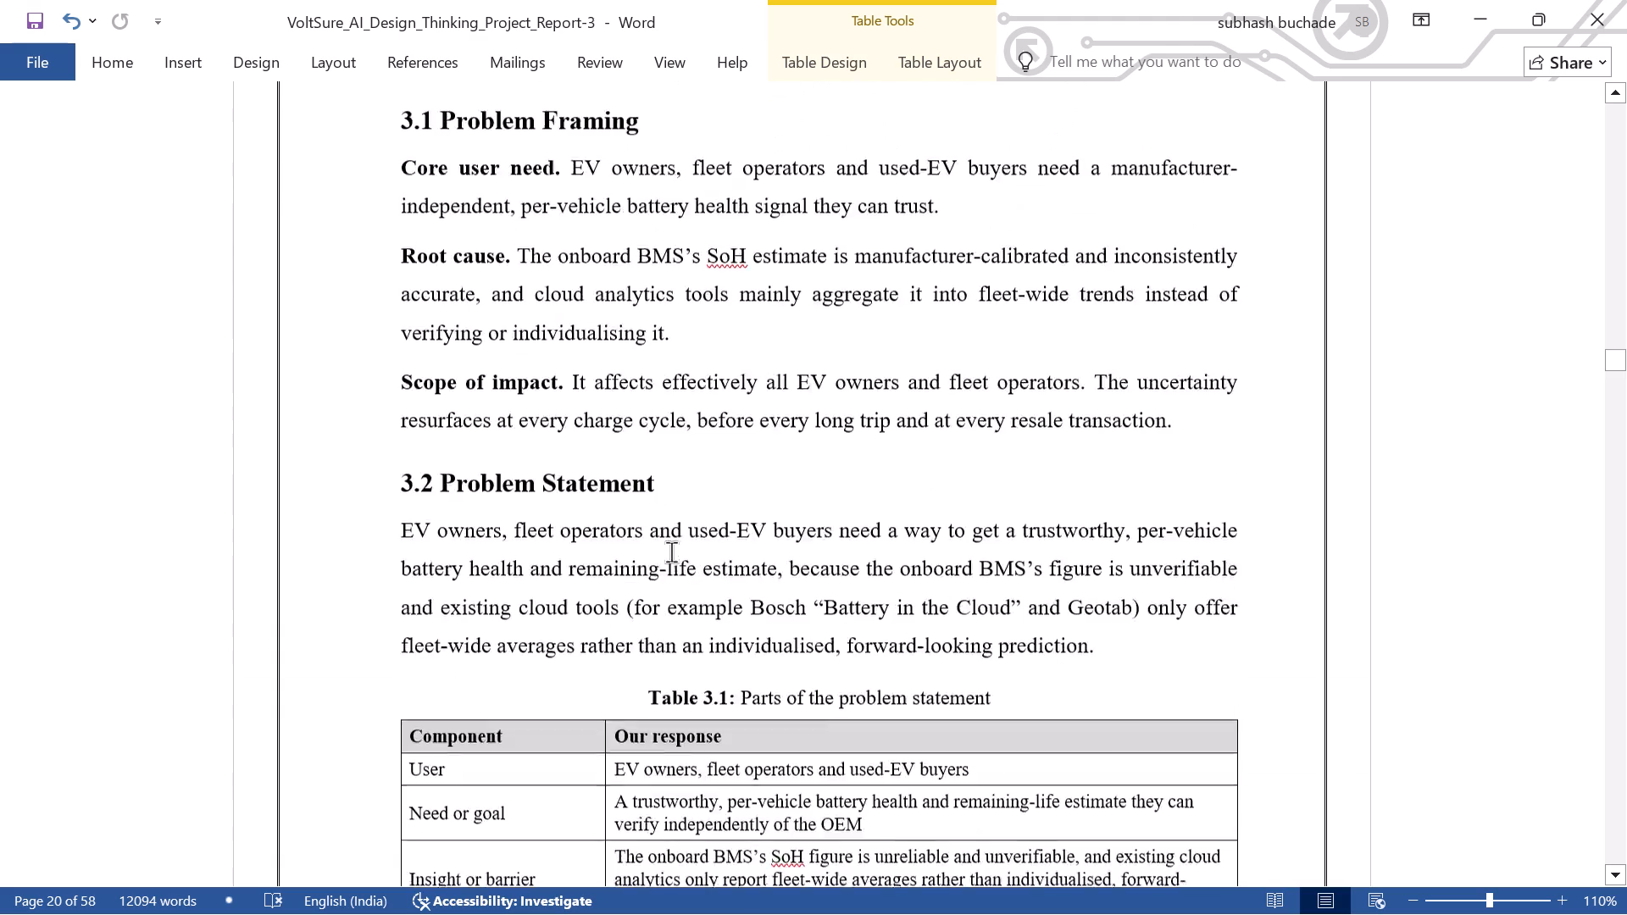
scroll(671, 552, up, 20)
scroll(671, 552, up, 20)
scroll(671, 552, up, 2)
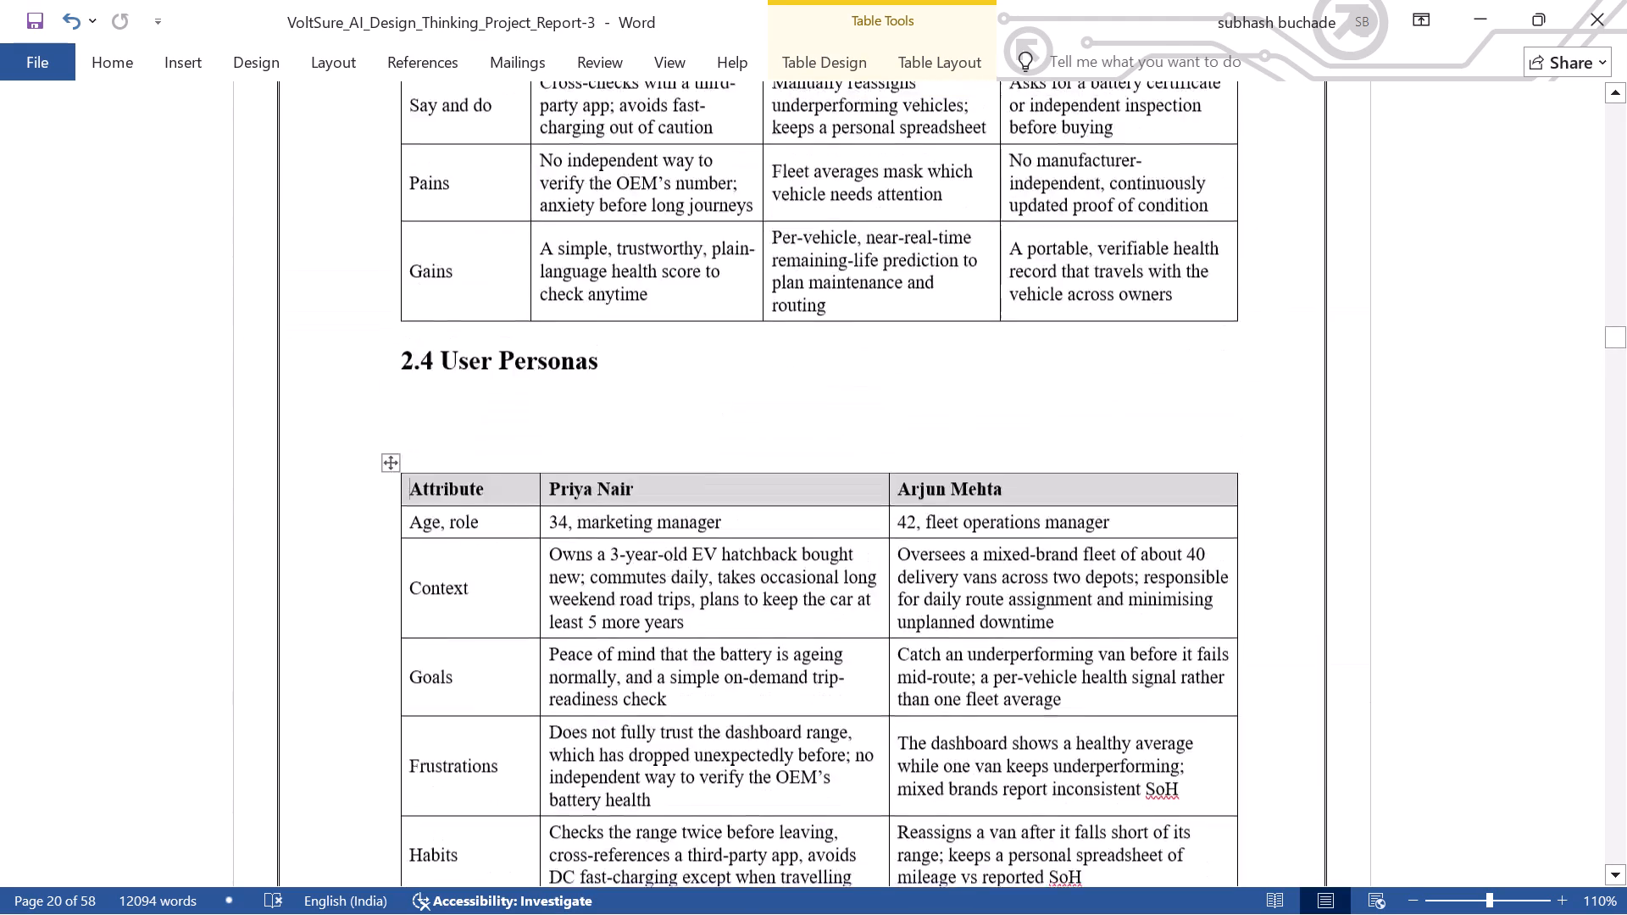
scroll(669, 549, up, 14)
scroll(669, 549, down, 10)
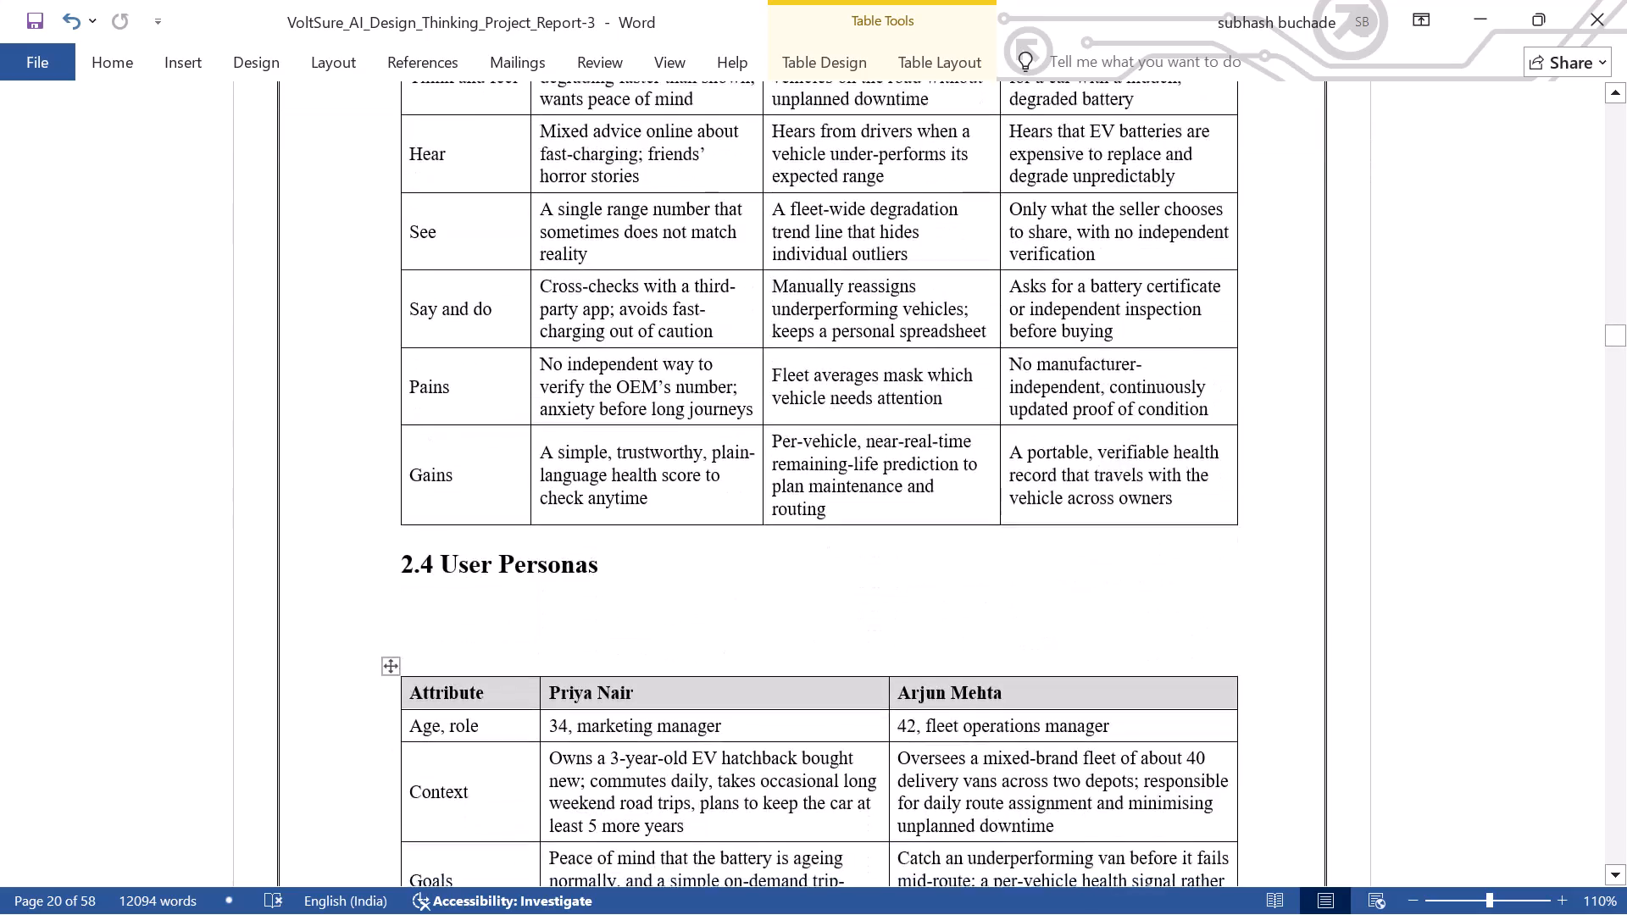
scroll(669, 550, down, 3)
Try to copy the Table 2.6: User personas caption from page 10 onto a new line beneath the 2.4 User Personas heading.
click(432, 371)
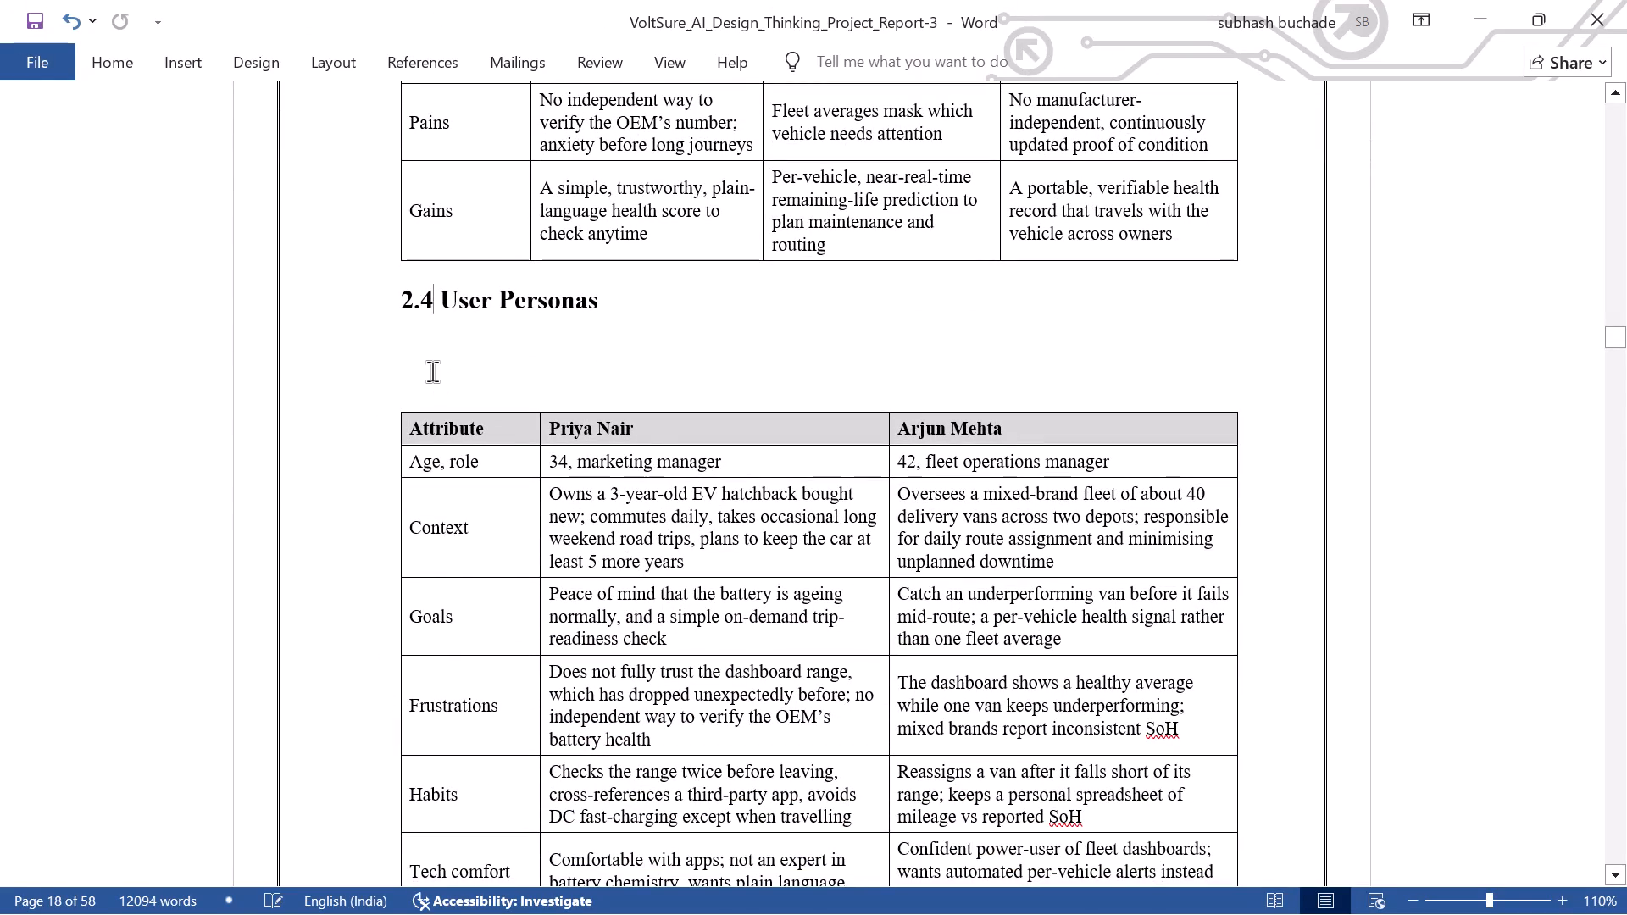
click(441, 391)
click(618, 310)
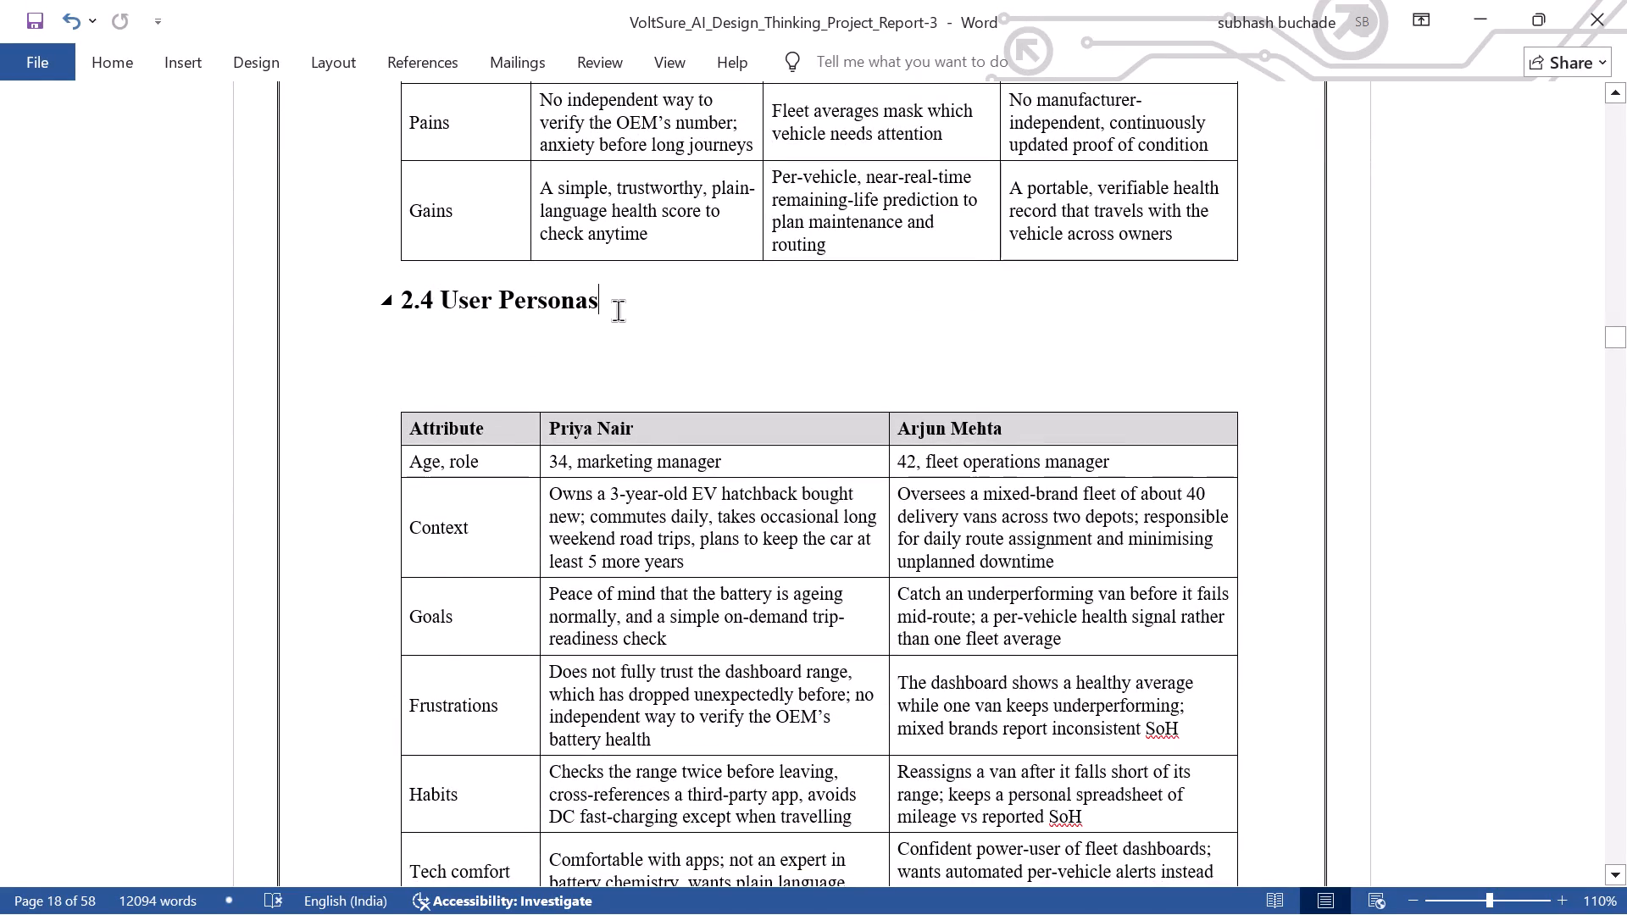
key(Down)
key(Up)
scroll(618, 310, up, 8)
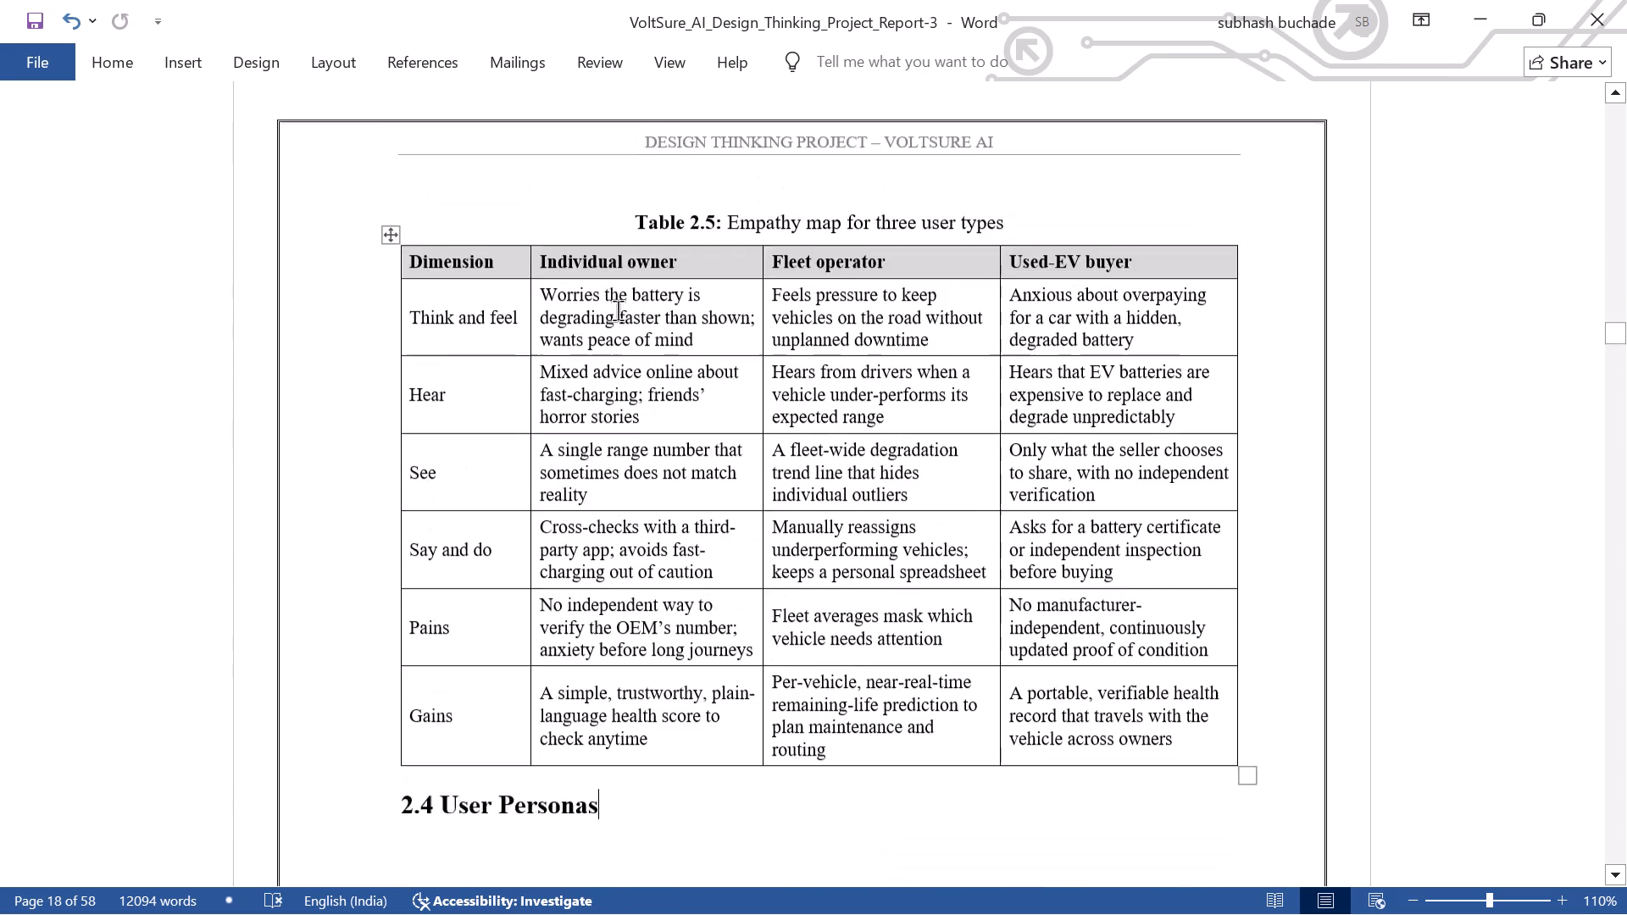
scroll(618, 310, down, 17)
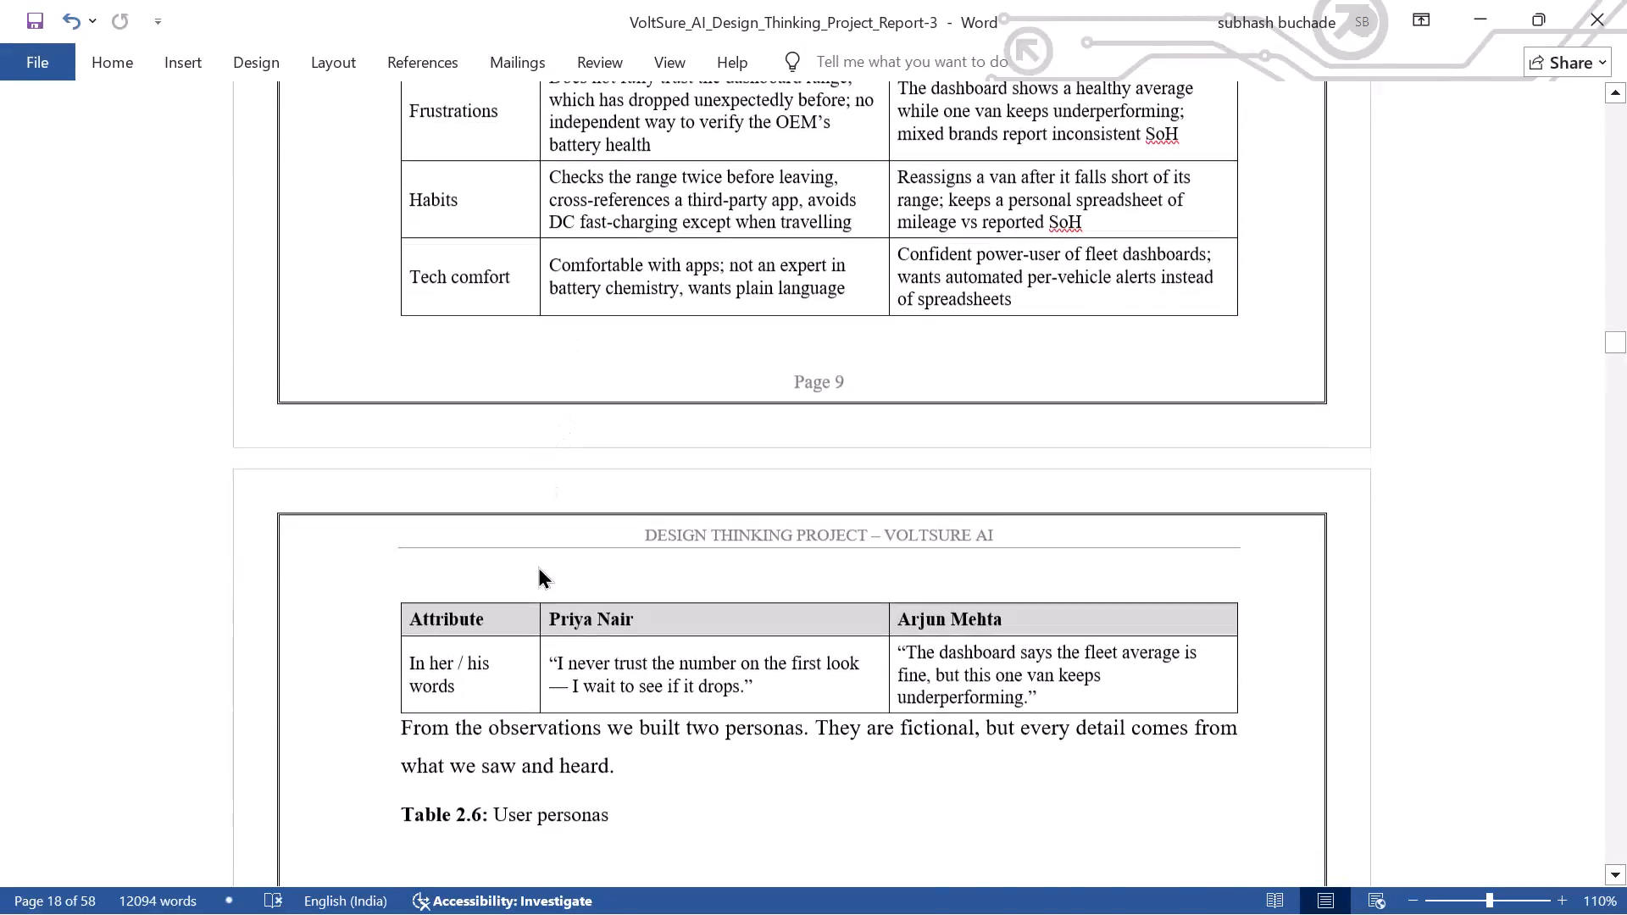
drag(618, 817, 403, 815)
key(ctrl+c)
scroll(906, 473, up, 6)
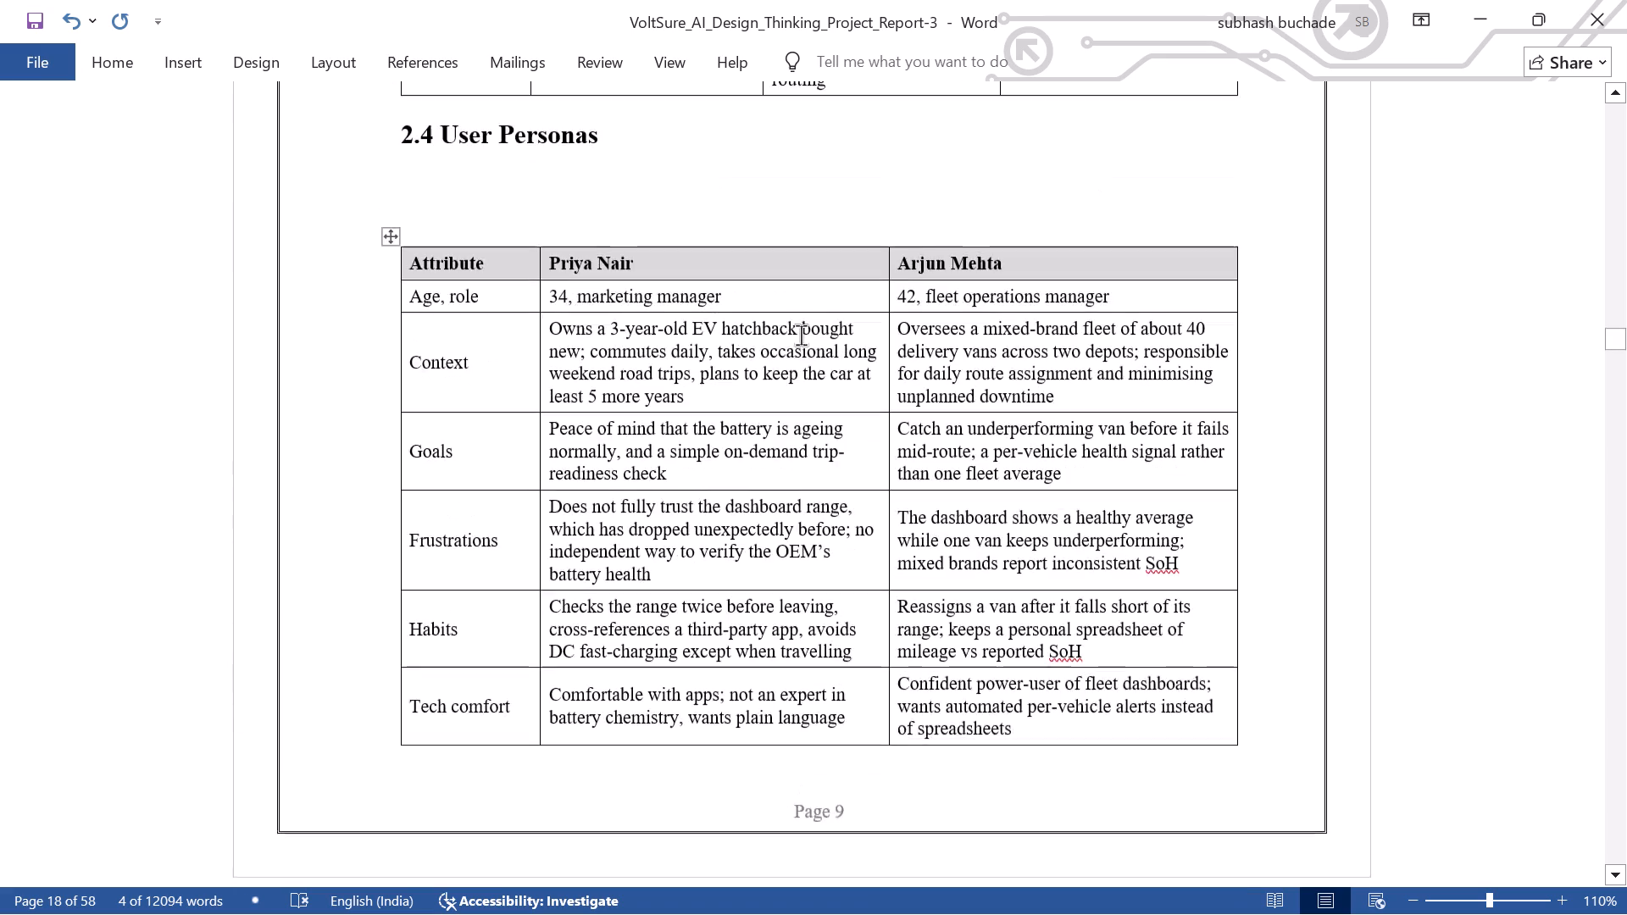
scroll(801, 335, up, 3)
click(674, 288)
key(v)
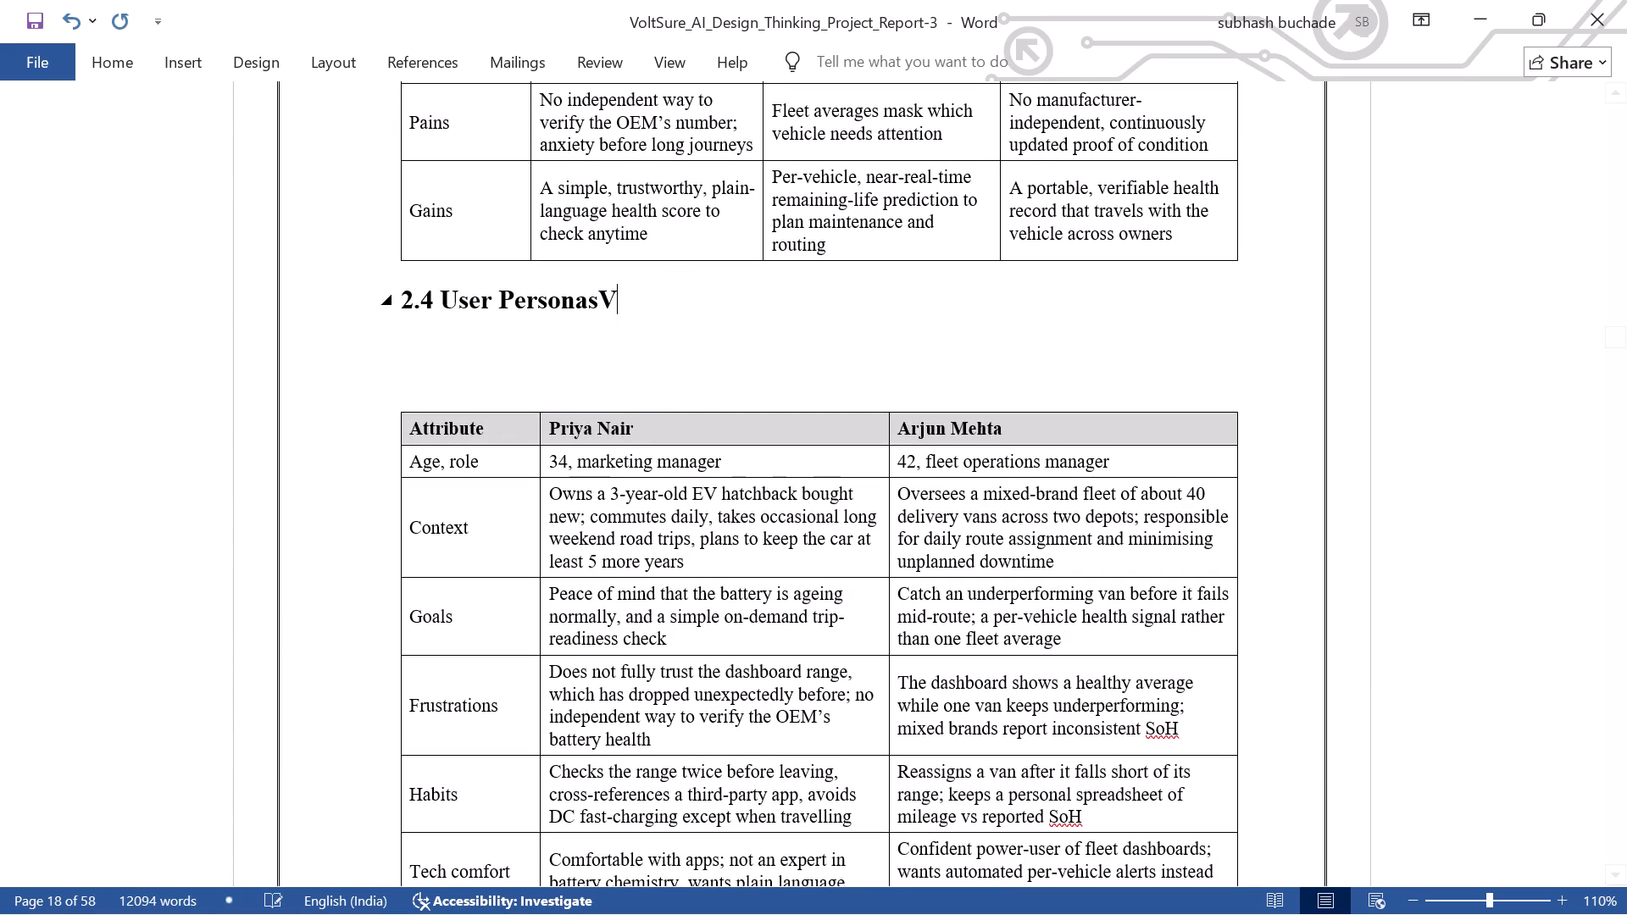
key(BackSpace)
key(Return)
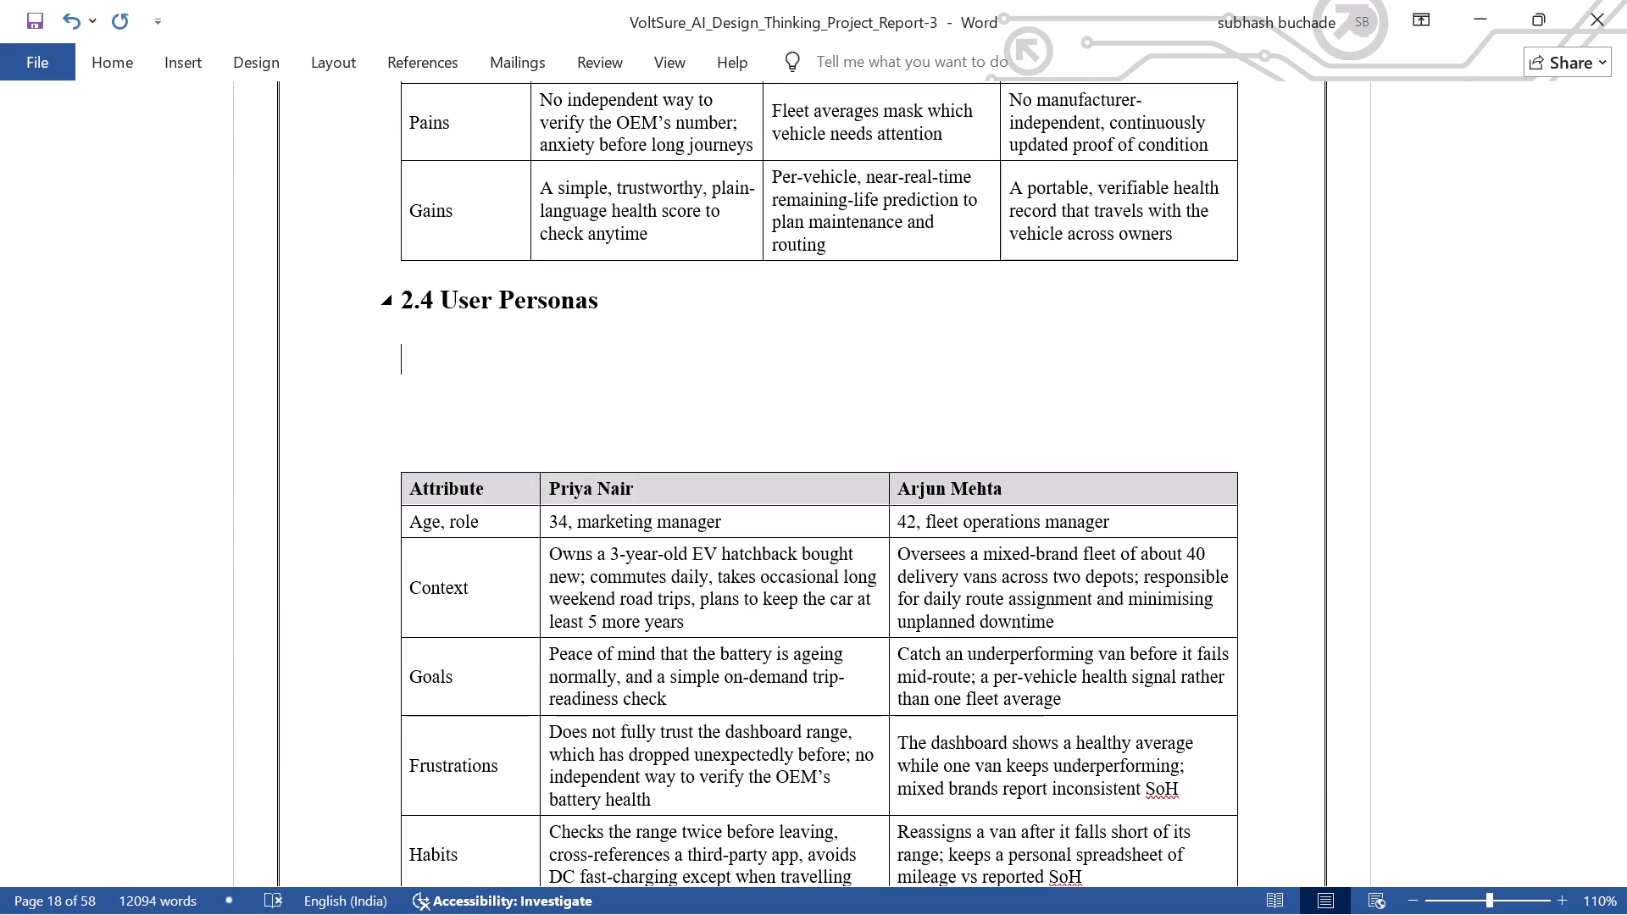
Undo the recent edits back through the user personas table move and the Table 2.6 caption changes.
key(ctrl+z)
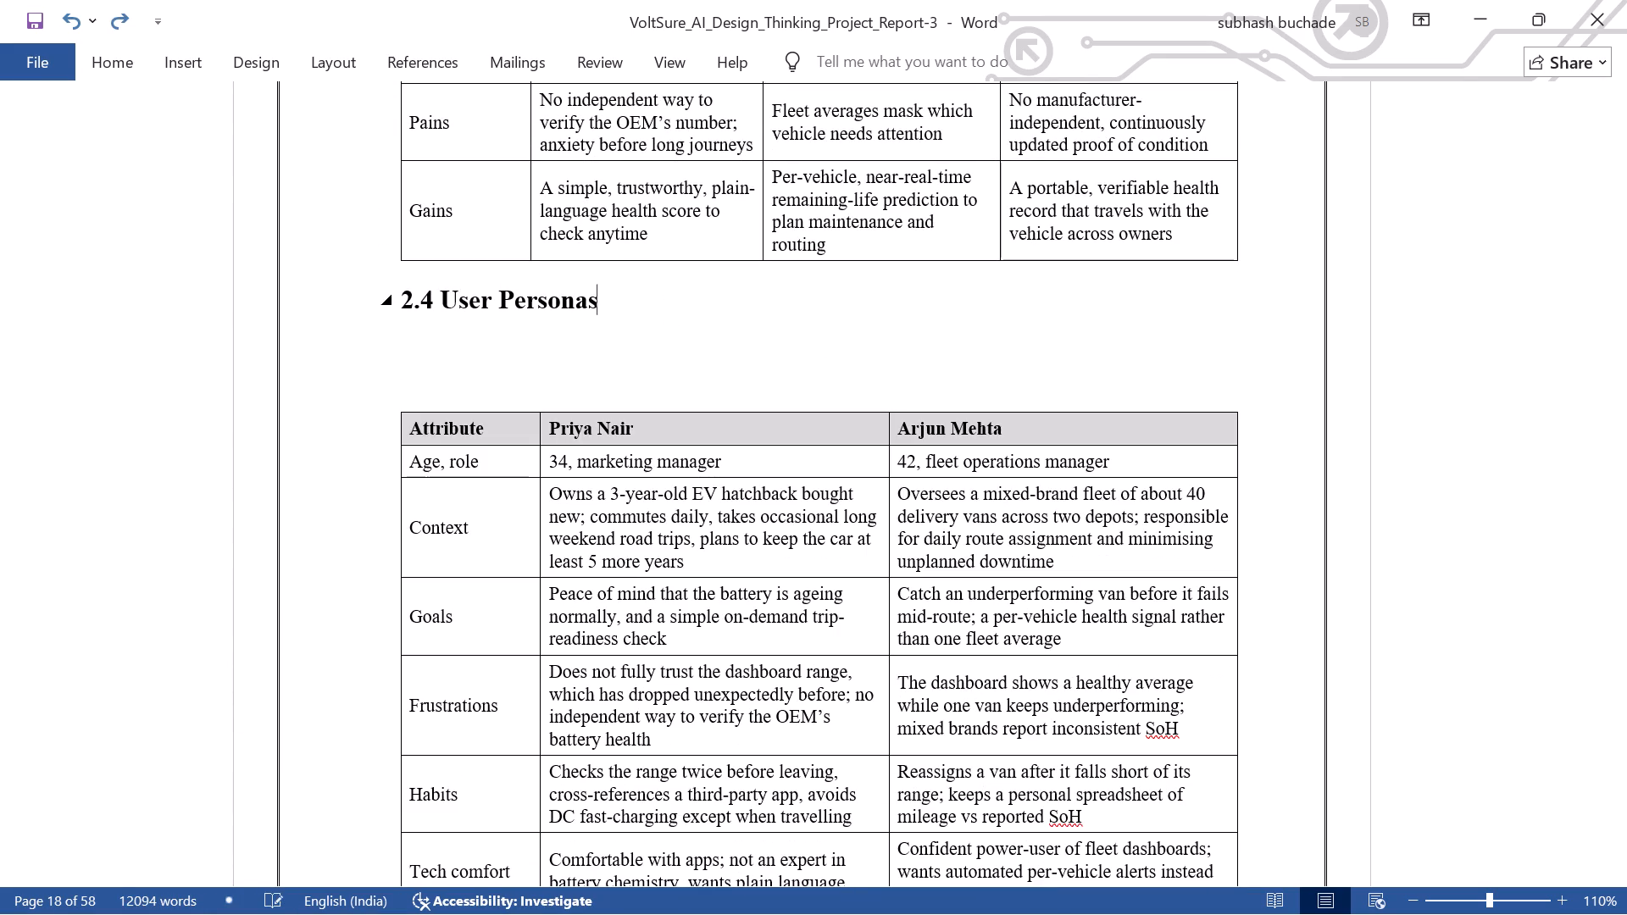
key(ctrl+z)
key(ctrl+z)
key(ctrl+z)
key(ctrl+z)
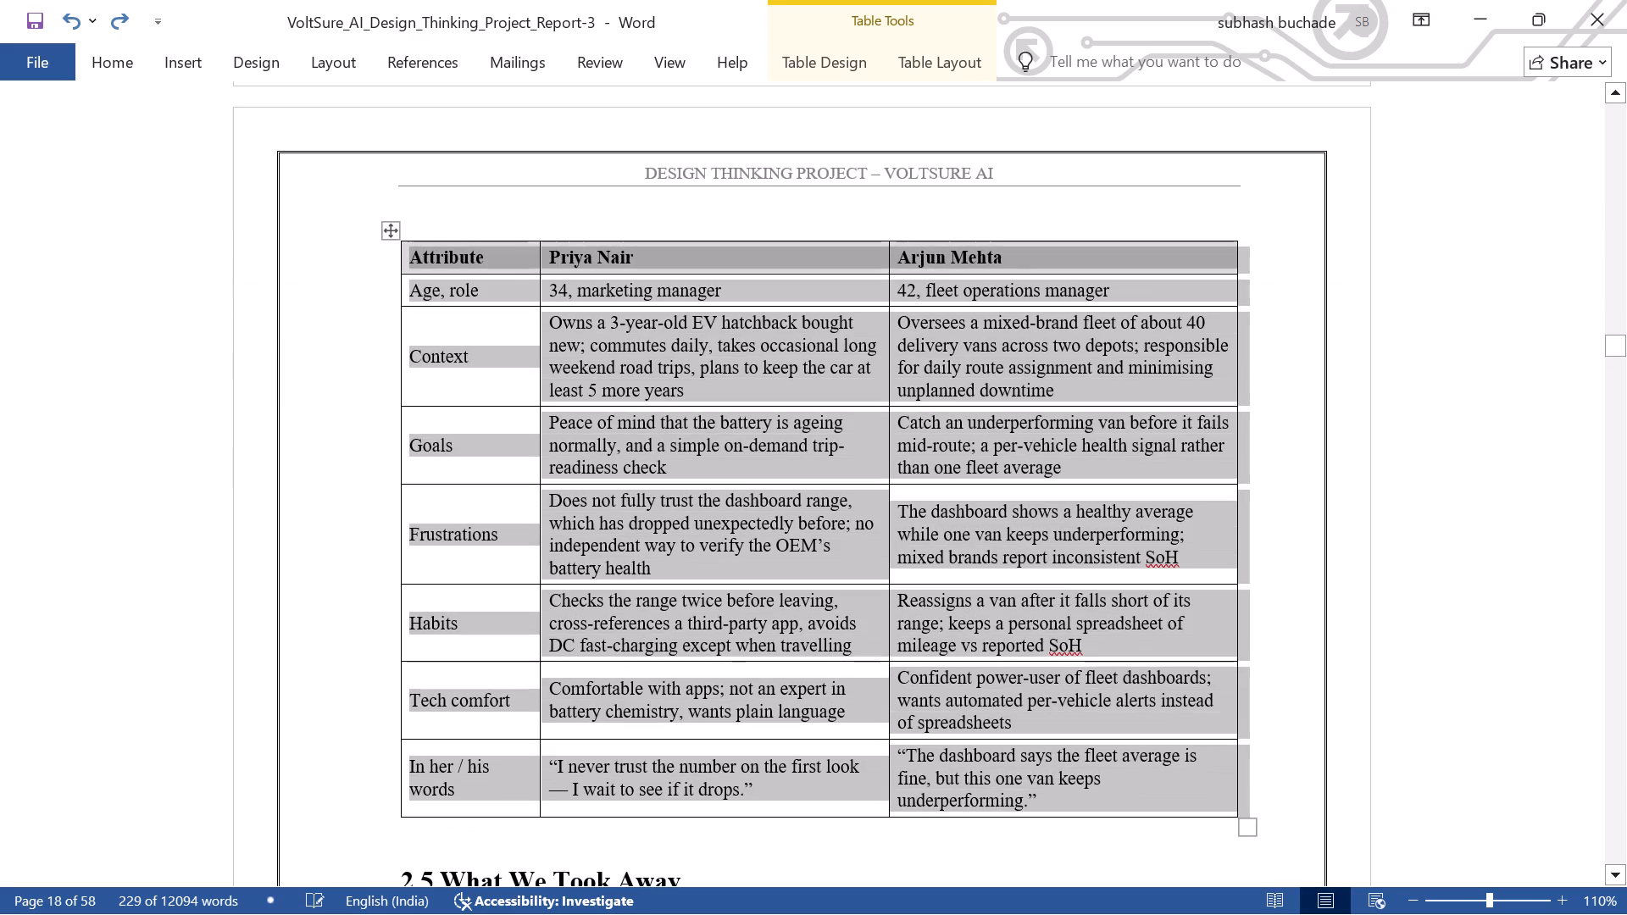
key(ctrl+z)
key(ctrl+z)
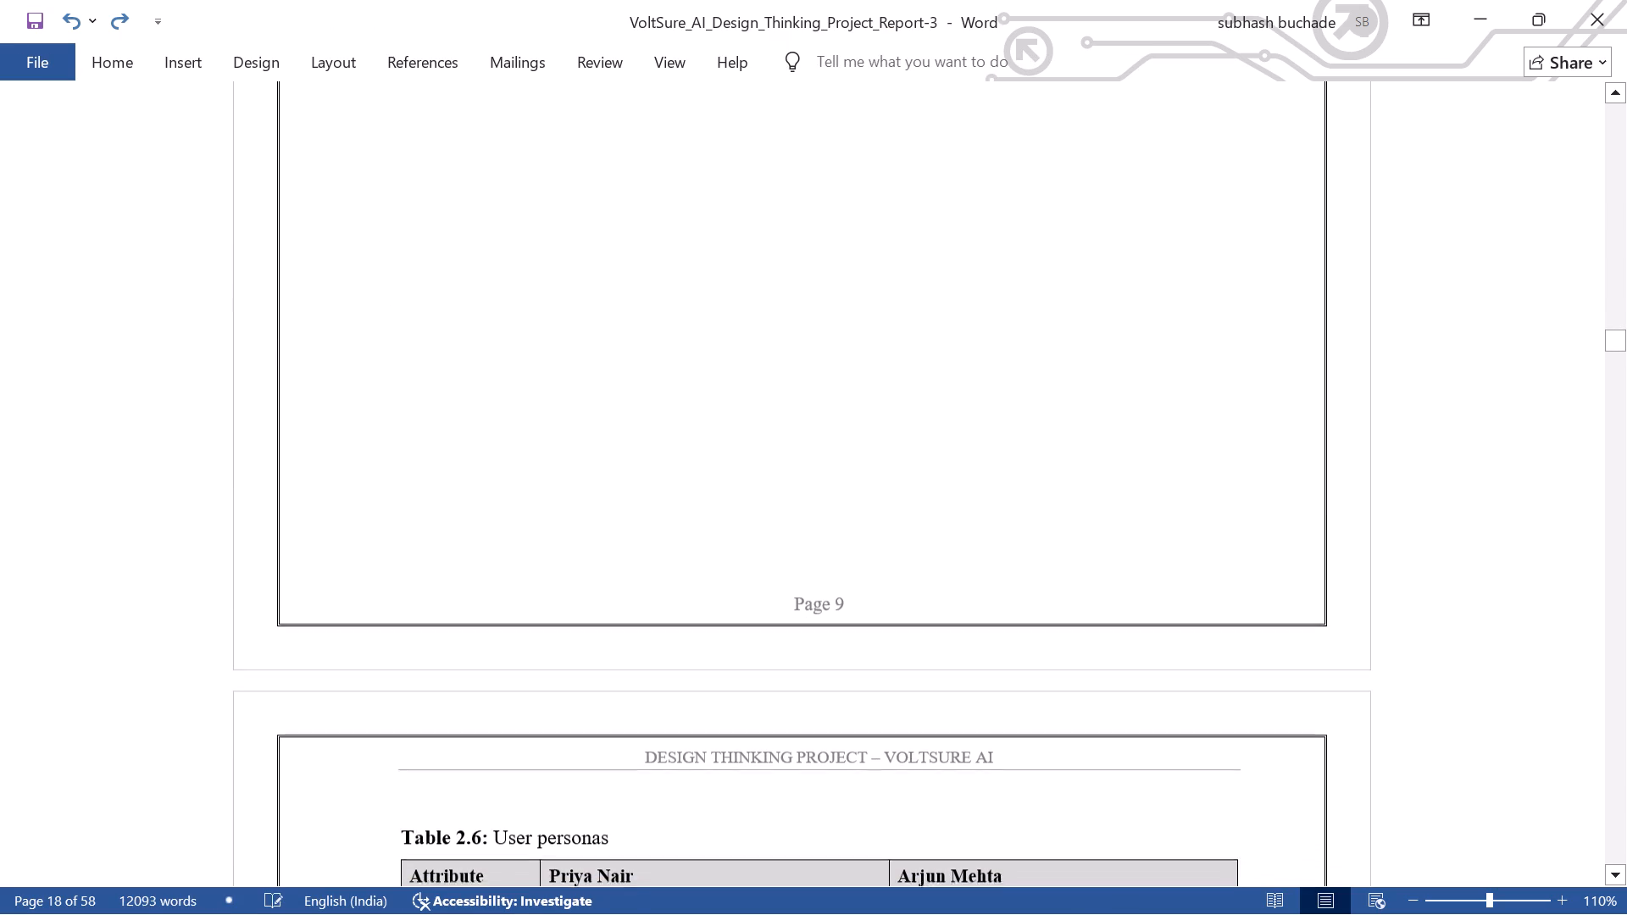
key(ctrl+z)
Examine the page layout and gaps from the user personas table through section 3.5 How Might We Questions and its table.
ctrl+scroll(673, 307, up, 4)
scroll(672, 308, down, 6)
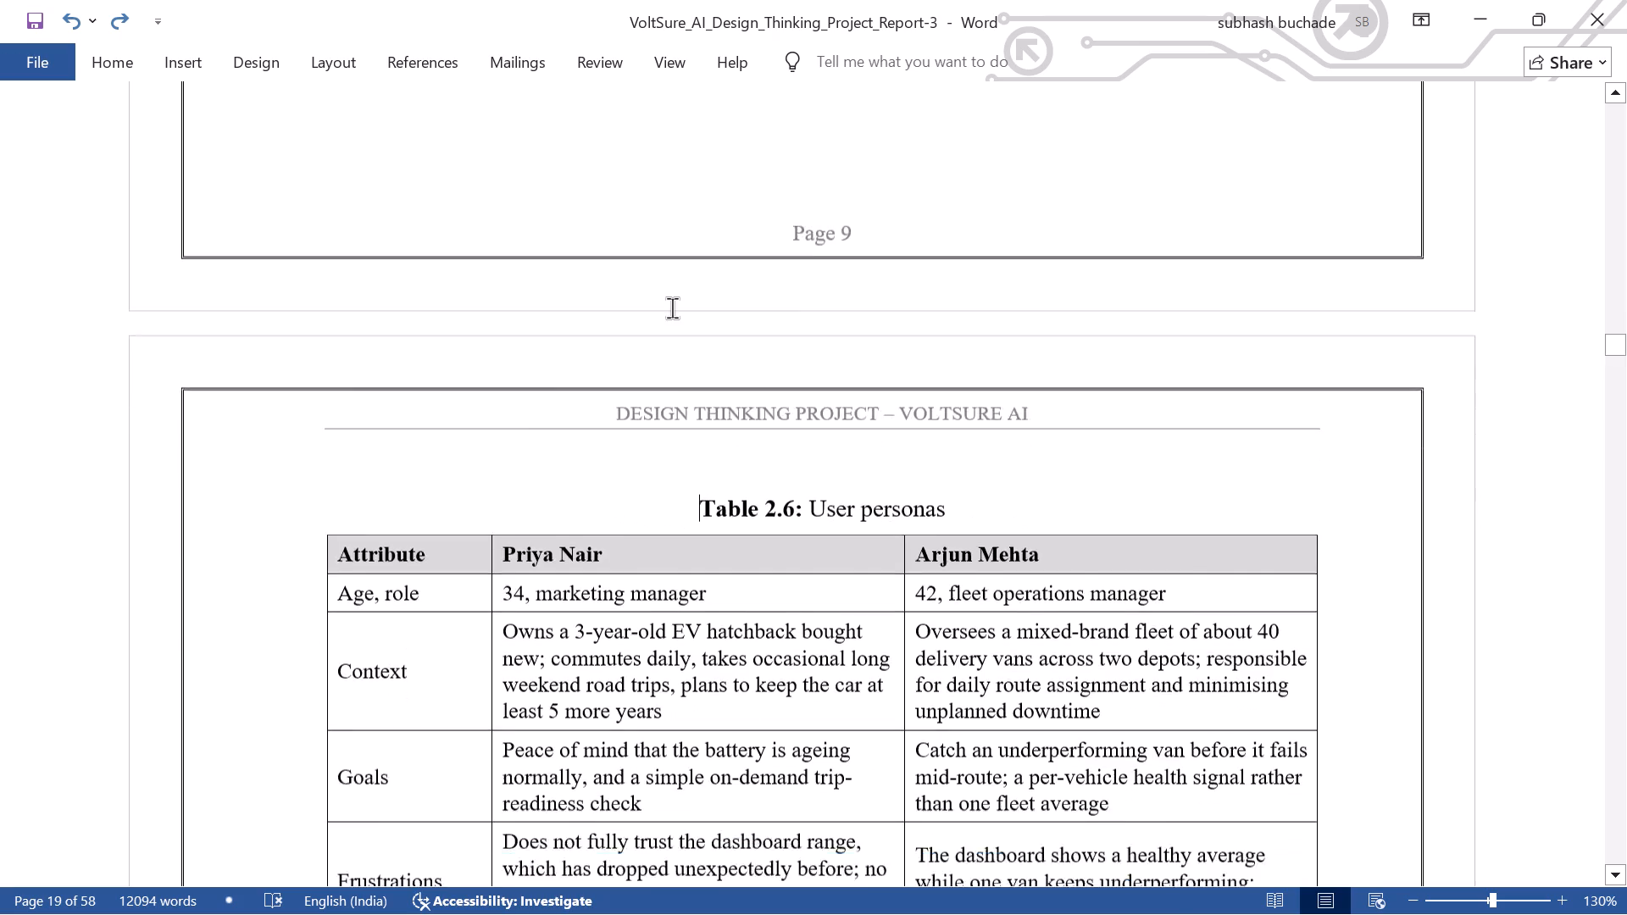
scroll(672, 308, down, 2)
scroll(830, 302, down, 1)
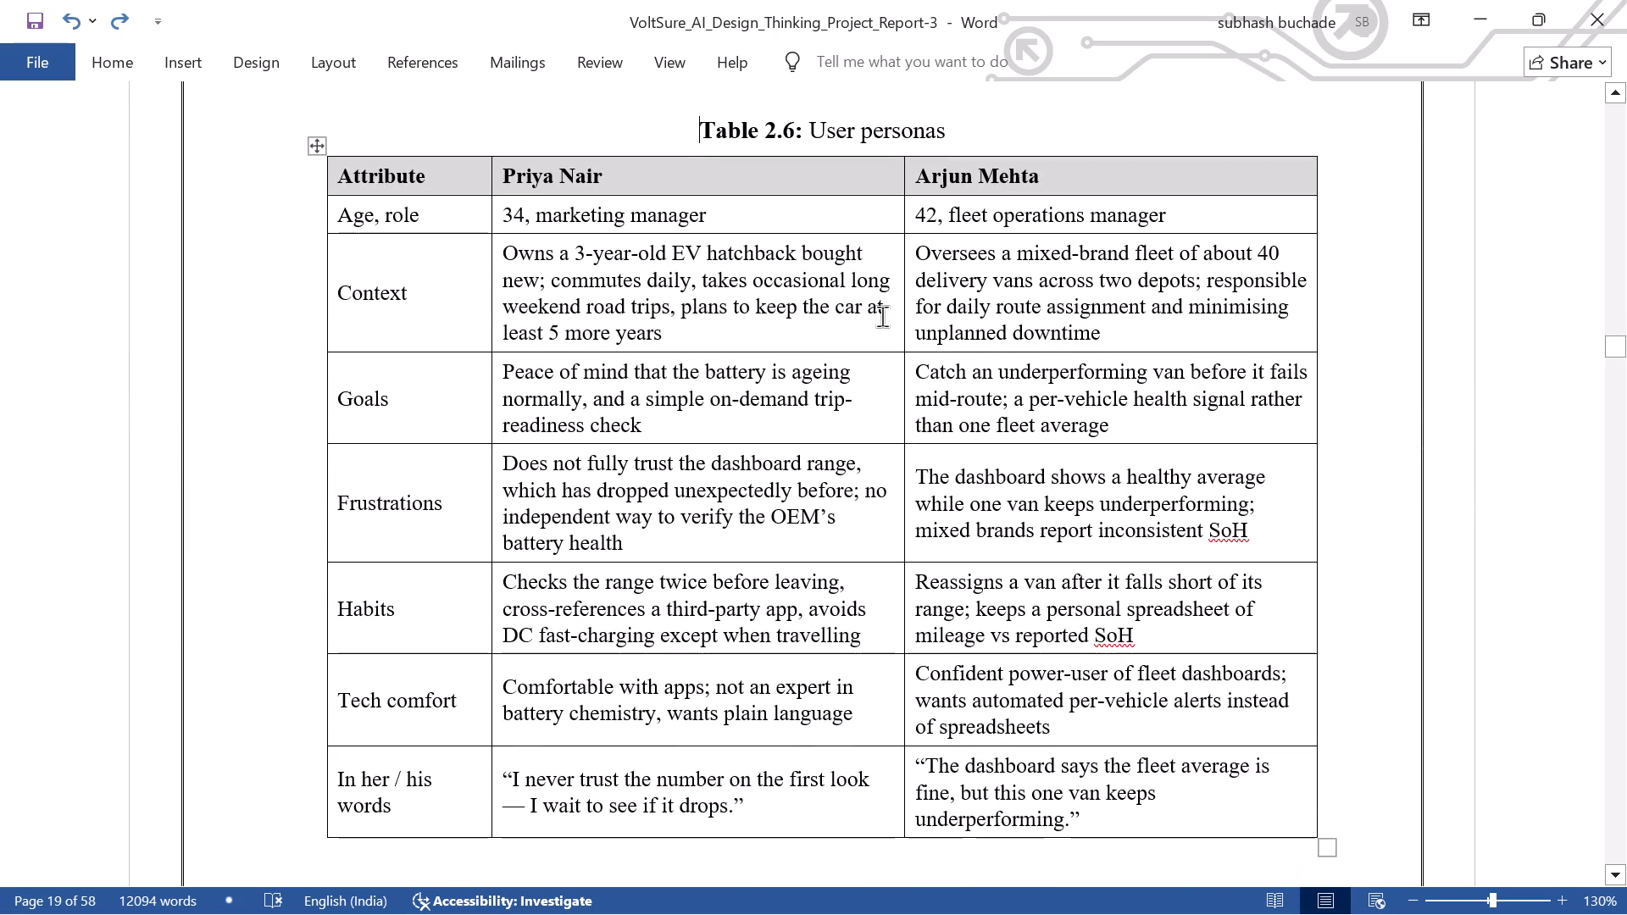
ctrl+scroll(882, 334, down, 6)
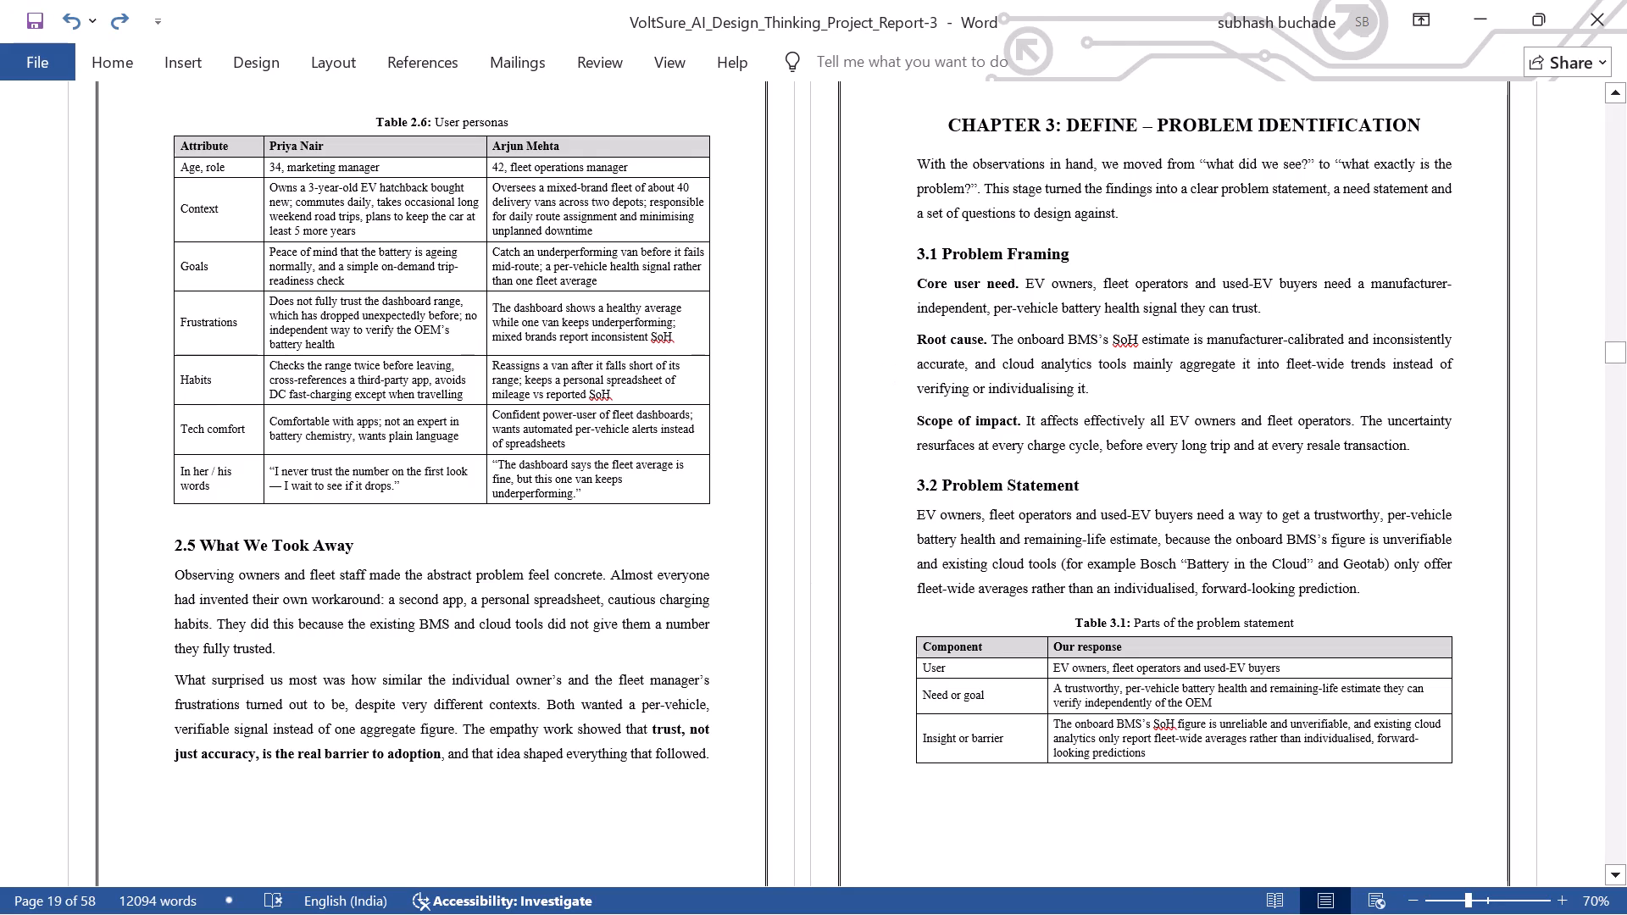
ctrl+scroll(889, 373, up, 3)
scroll(889, 371, up, 5)
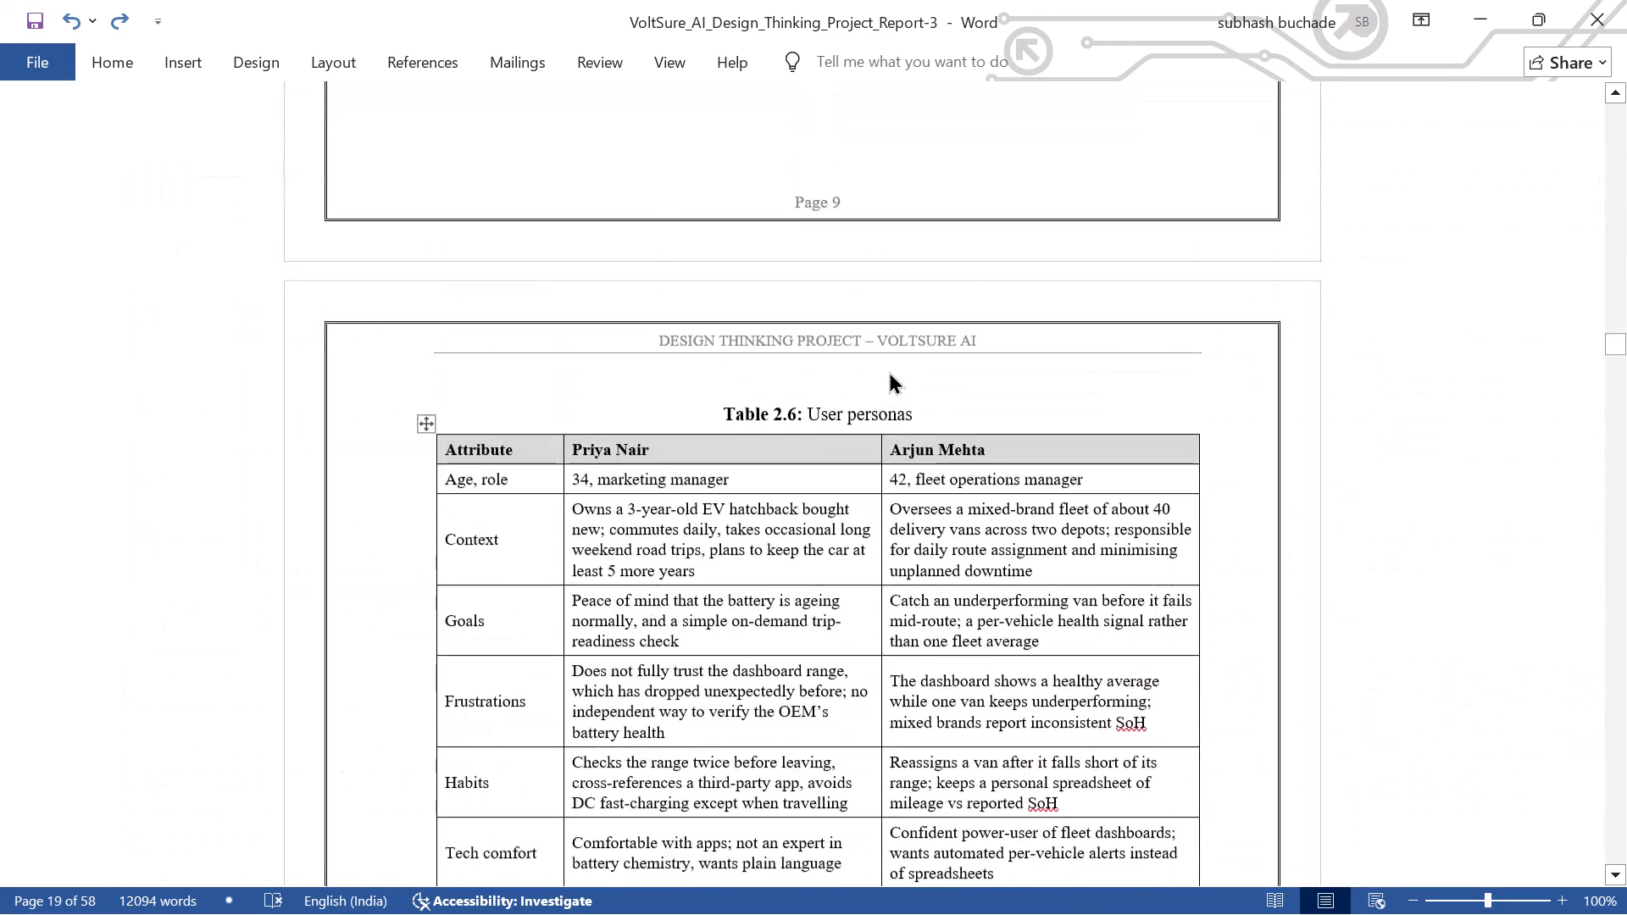
scroll(889, 371, up, 11)
scroll(889, 371, down, 16)
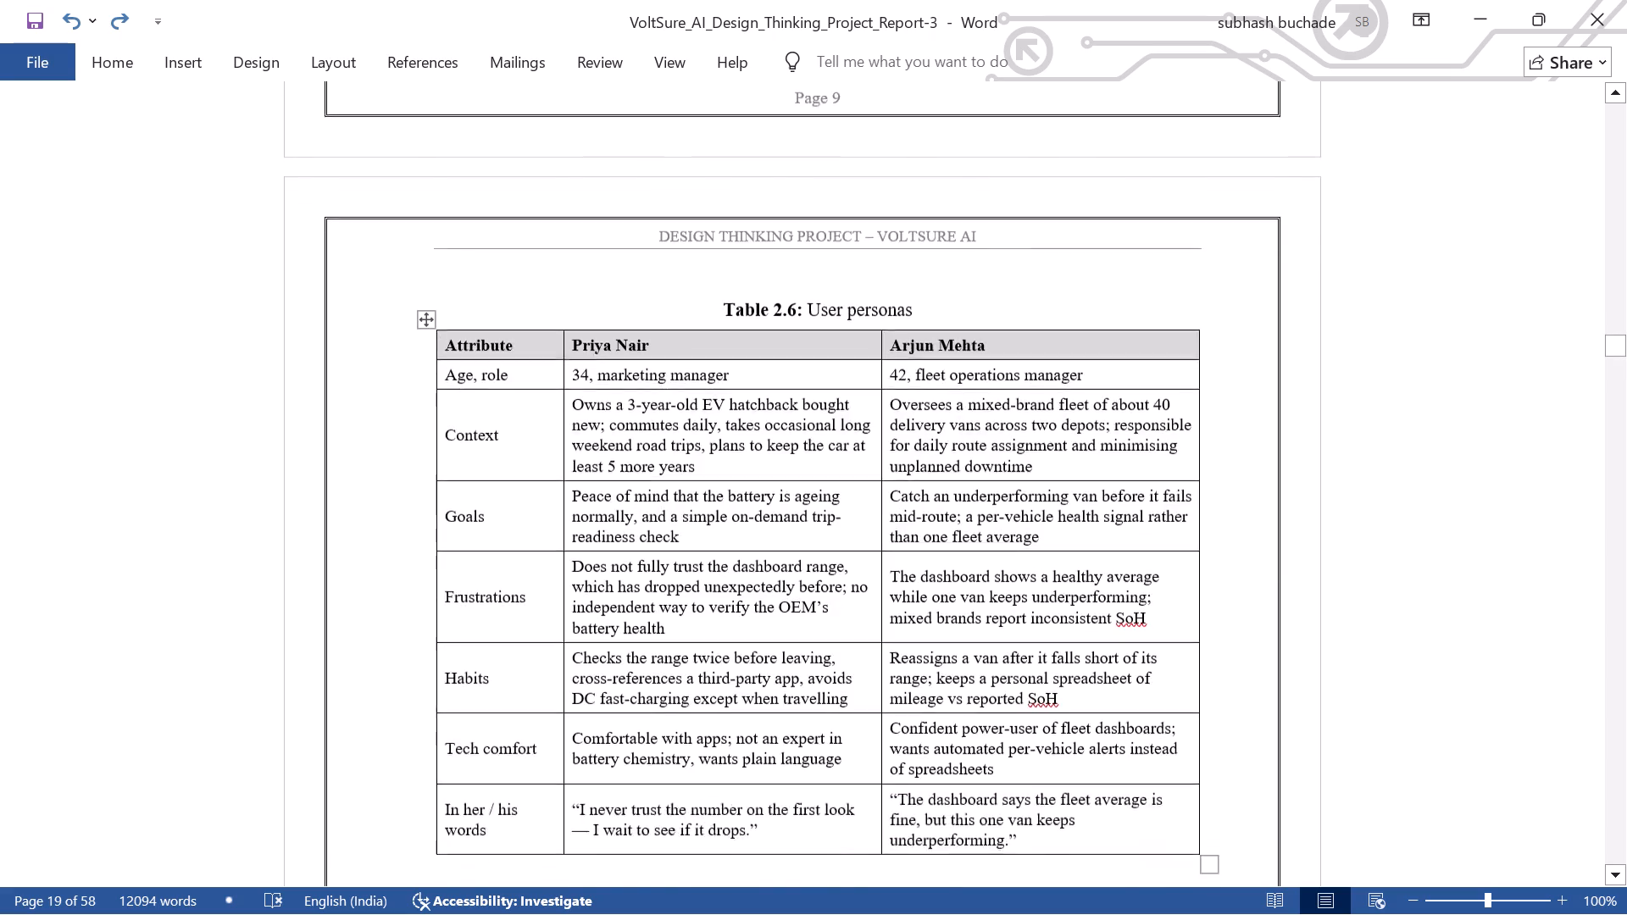
scroll(889, 371, down, 13)
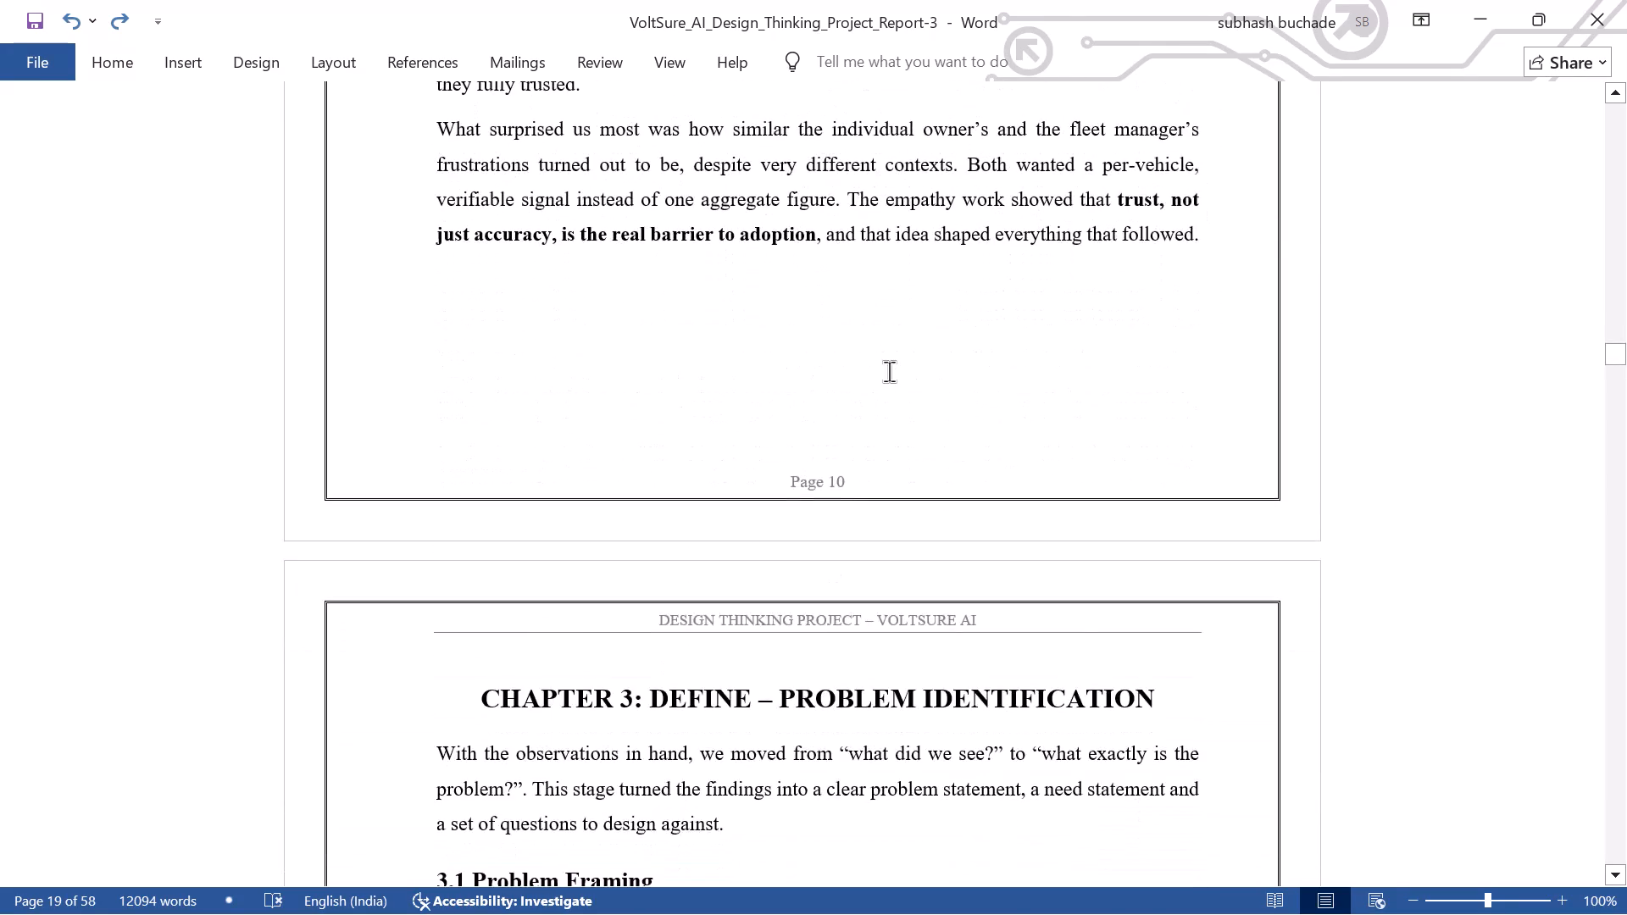
scroll(889, 371, down, 20)
scroll(890, 370, down, 8)
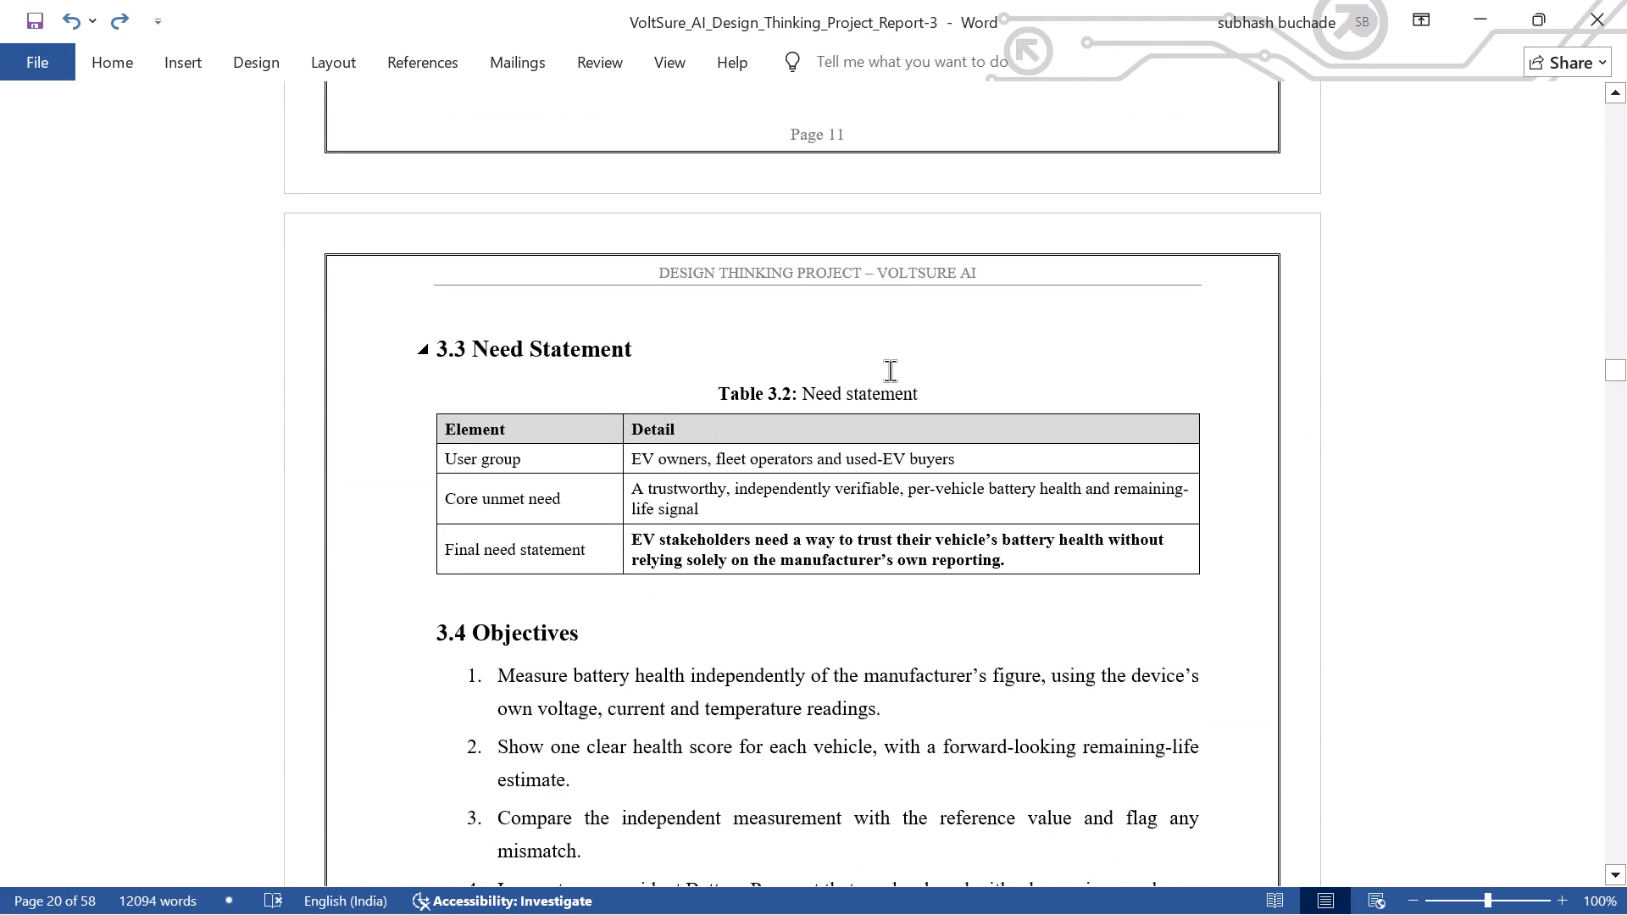
scroll(890, 370, down, 12)
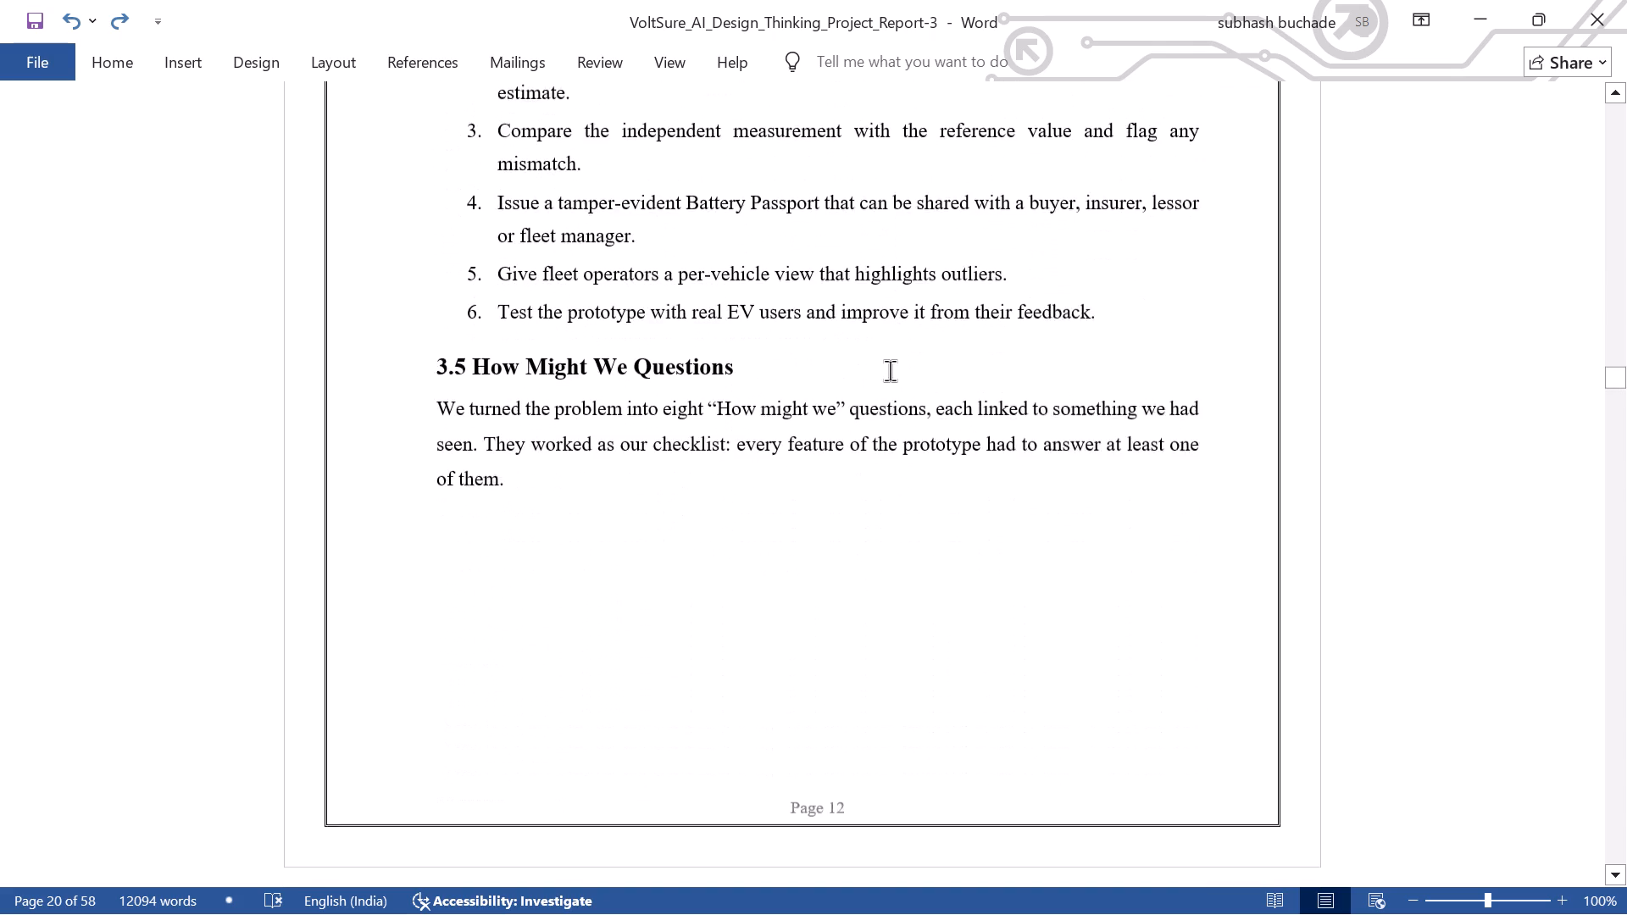
scroll(890, 370, down, 15)
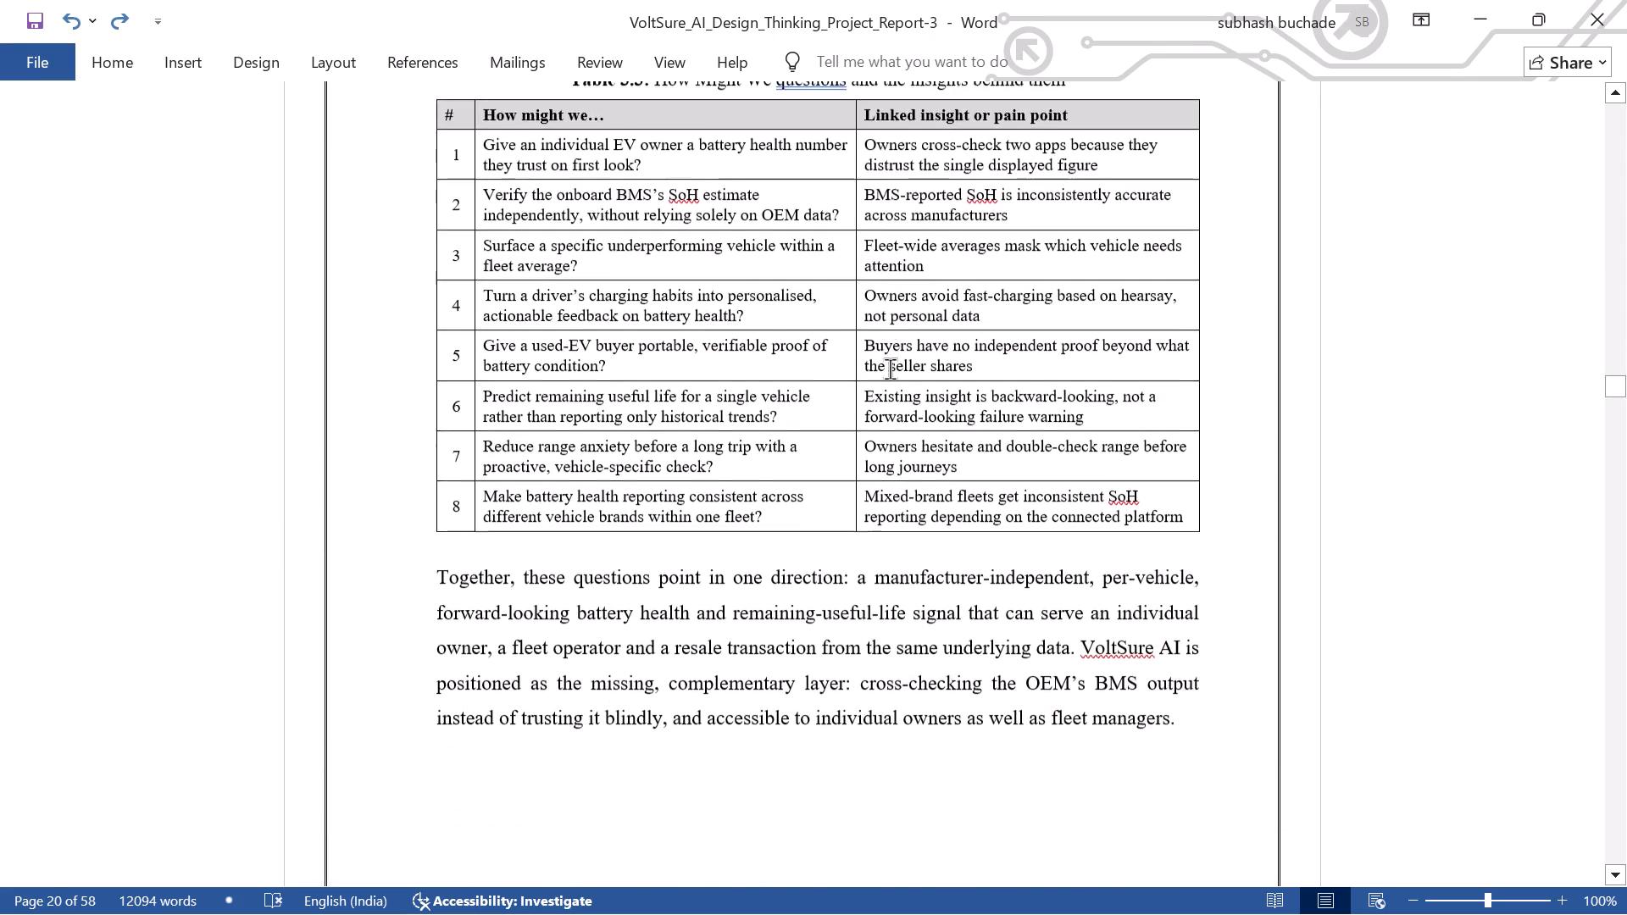
scroll(890, 369, down, 4)
Delete the introductory paragraph beneath the 2.4 User Personas heading on page 9.
scroll(890, 369, up, 20)
scroll(890, 369, up, 10)
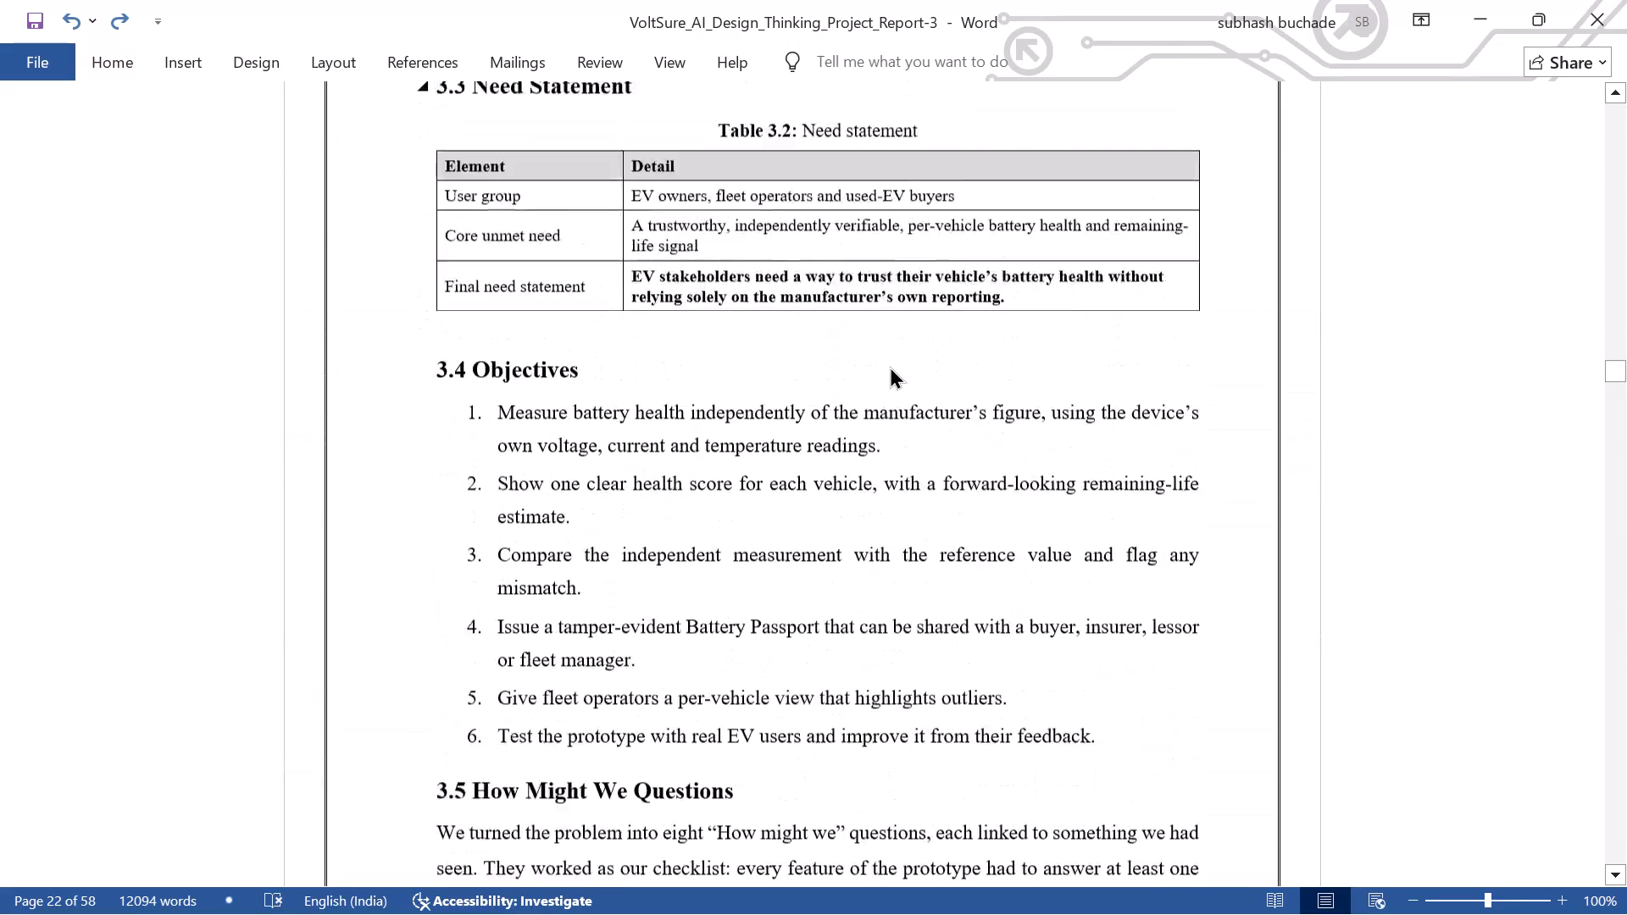
scroll(890, 366, up, 20)
scroll(890, 366, up, 16)
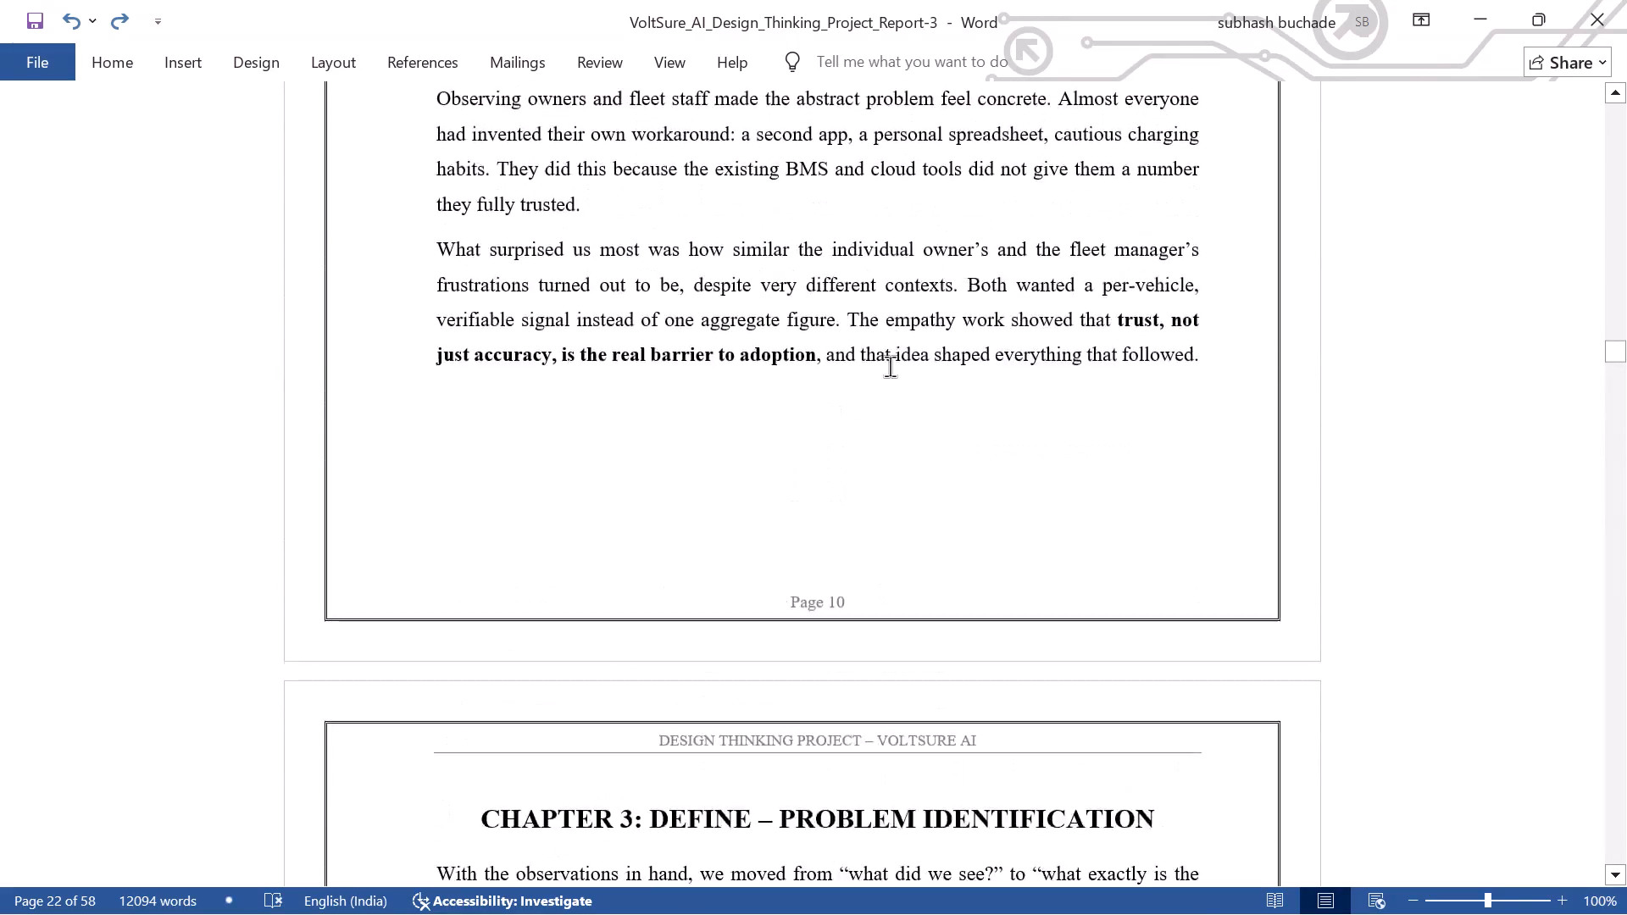
scroll(890, 366, up, 20)
scroll(890, 366, up, 6)
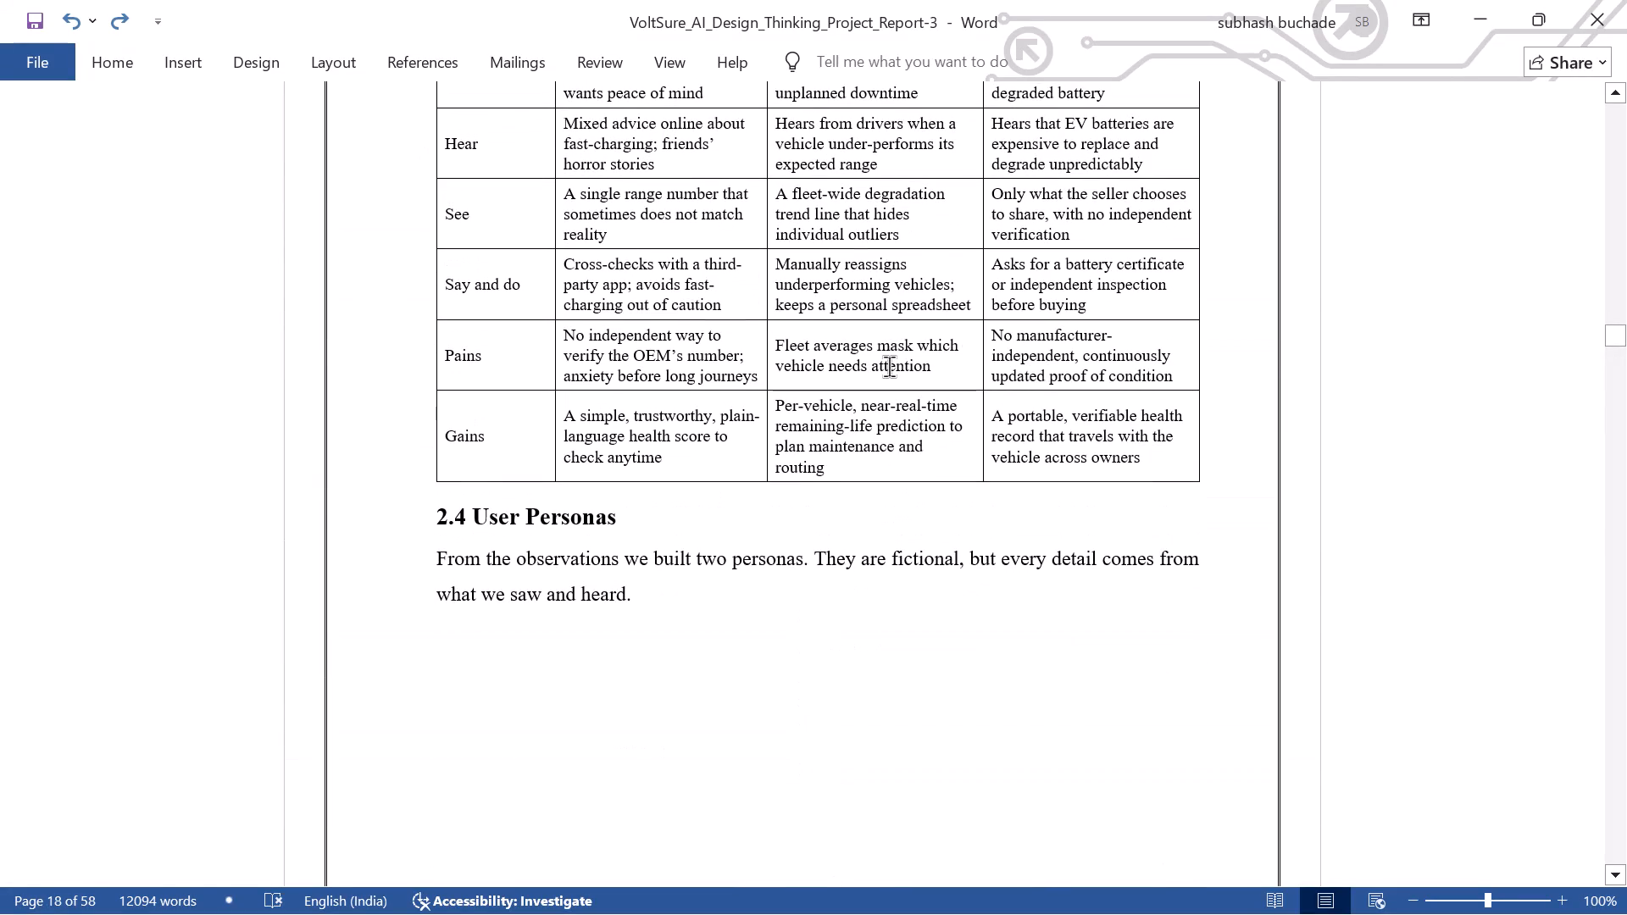
drag(665, 594, 589, 568)
drag(589, 568, 425, 563)
key(BackSpace)
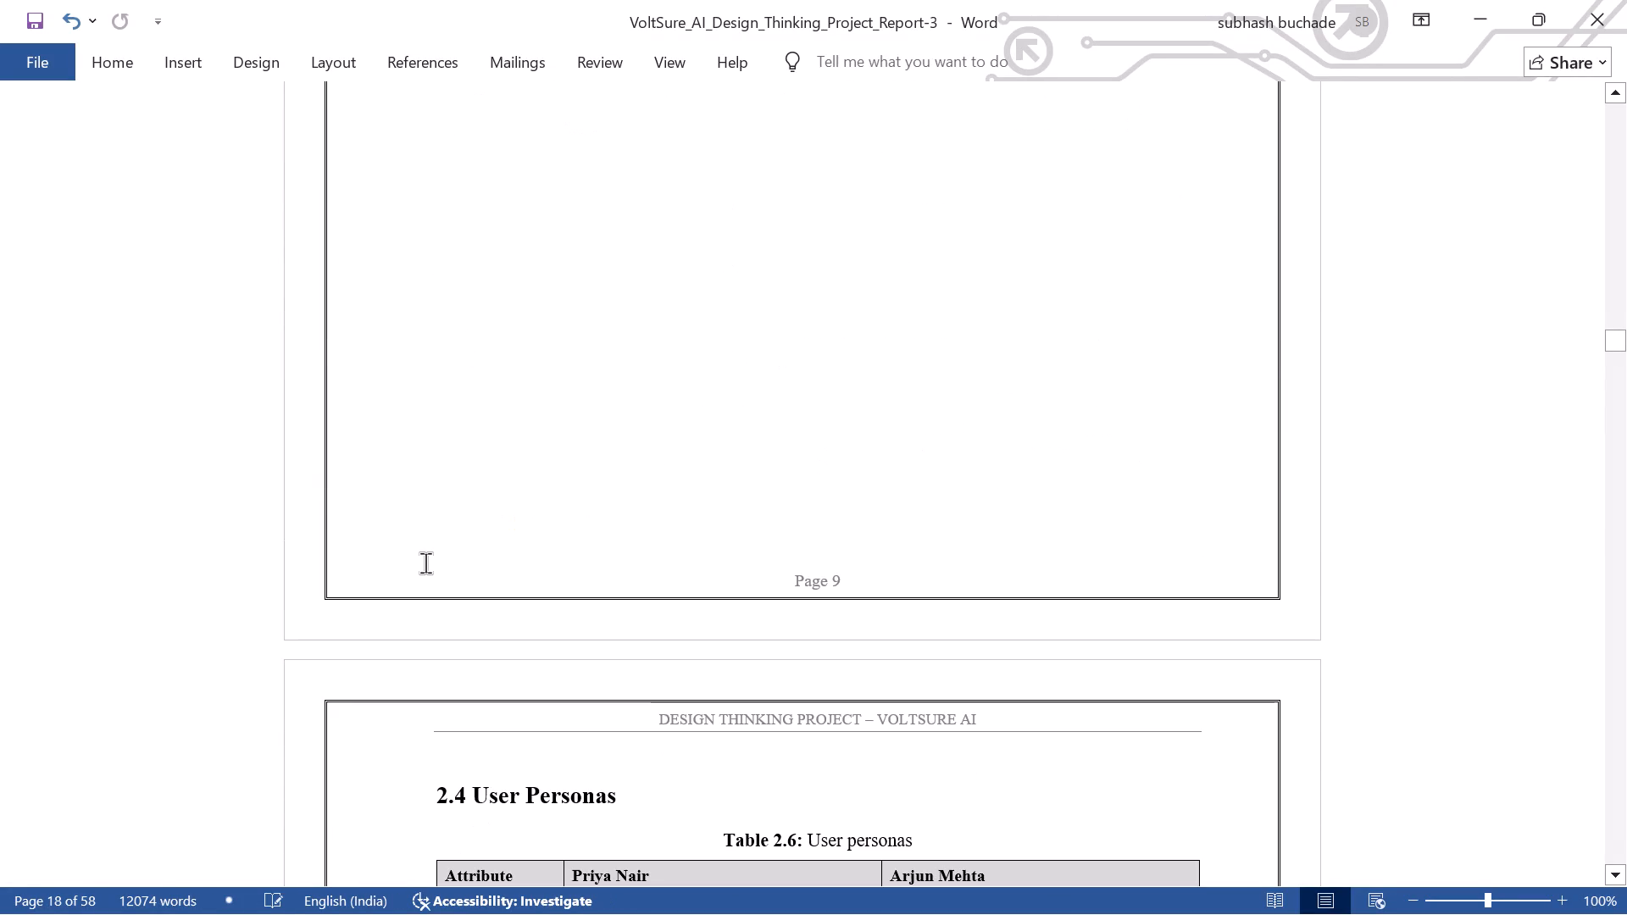
Delete the introductory paragraph about the three kinds of user beneath the 2.3 Empathy Map heading on page 8.
scroll(425, 563, up, 3)
scroll(499, 524, up, 3)
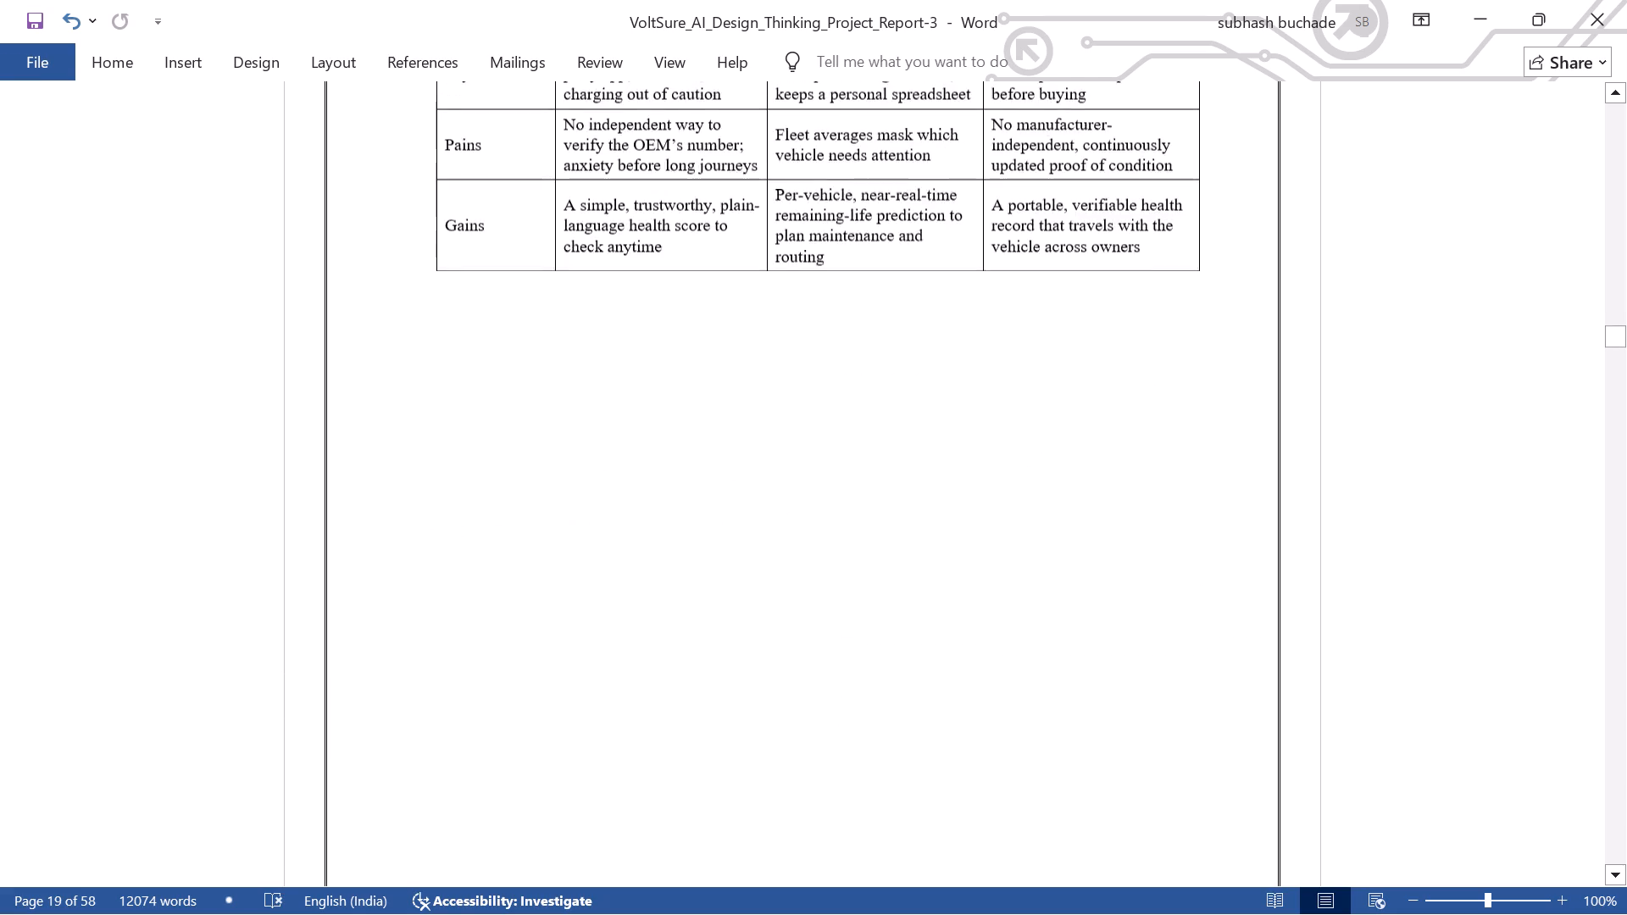
scroll(499, 524, up, 9)
scroll(499, 524, up, 15)
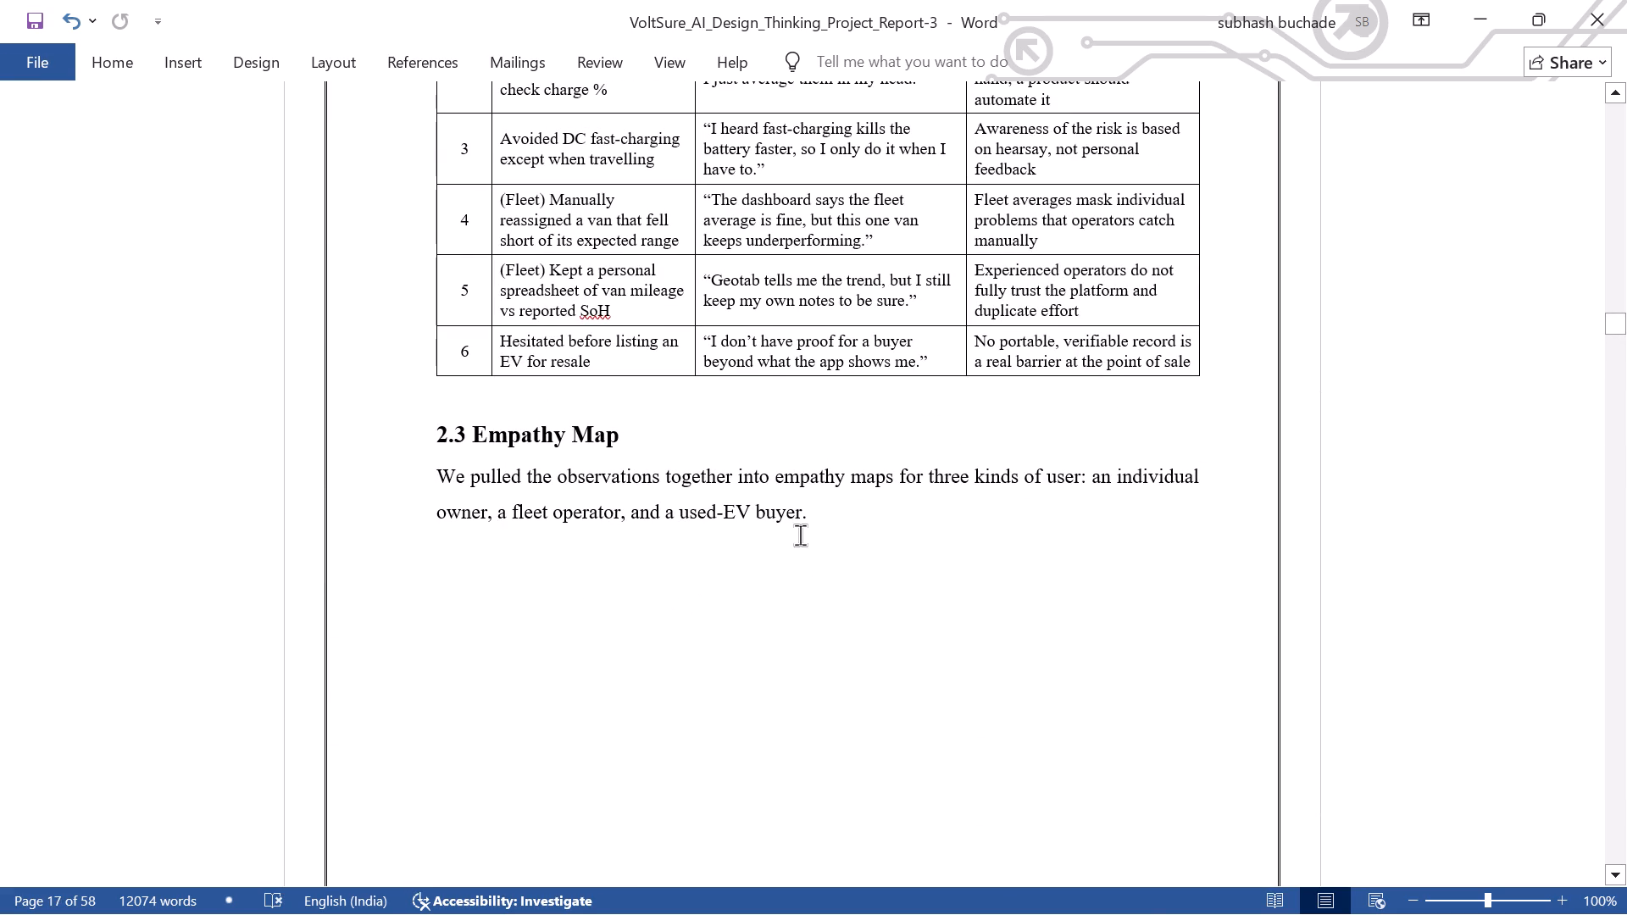
drag(817, 515, 410, 475)
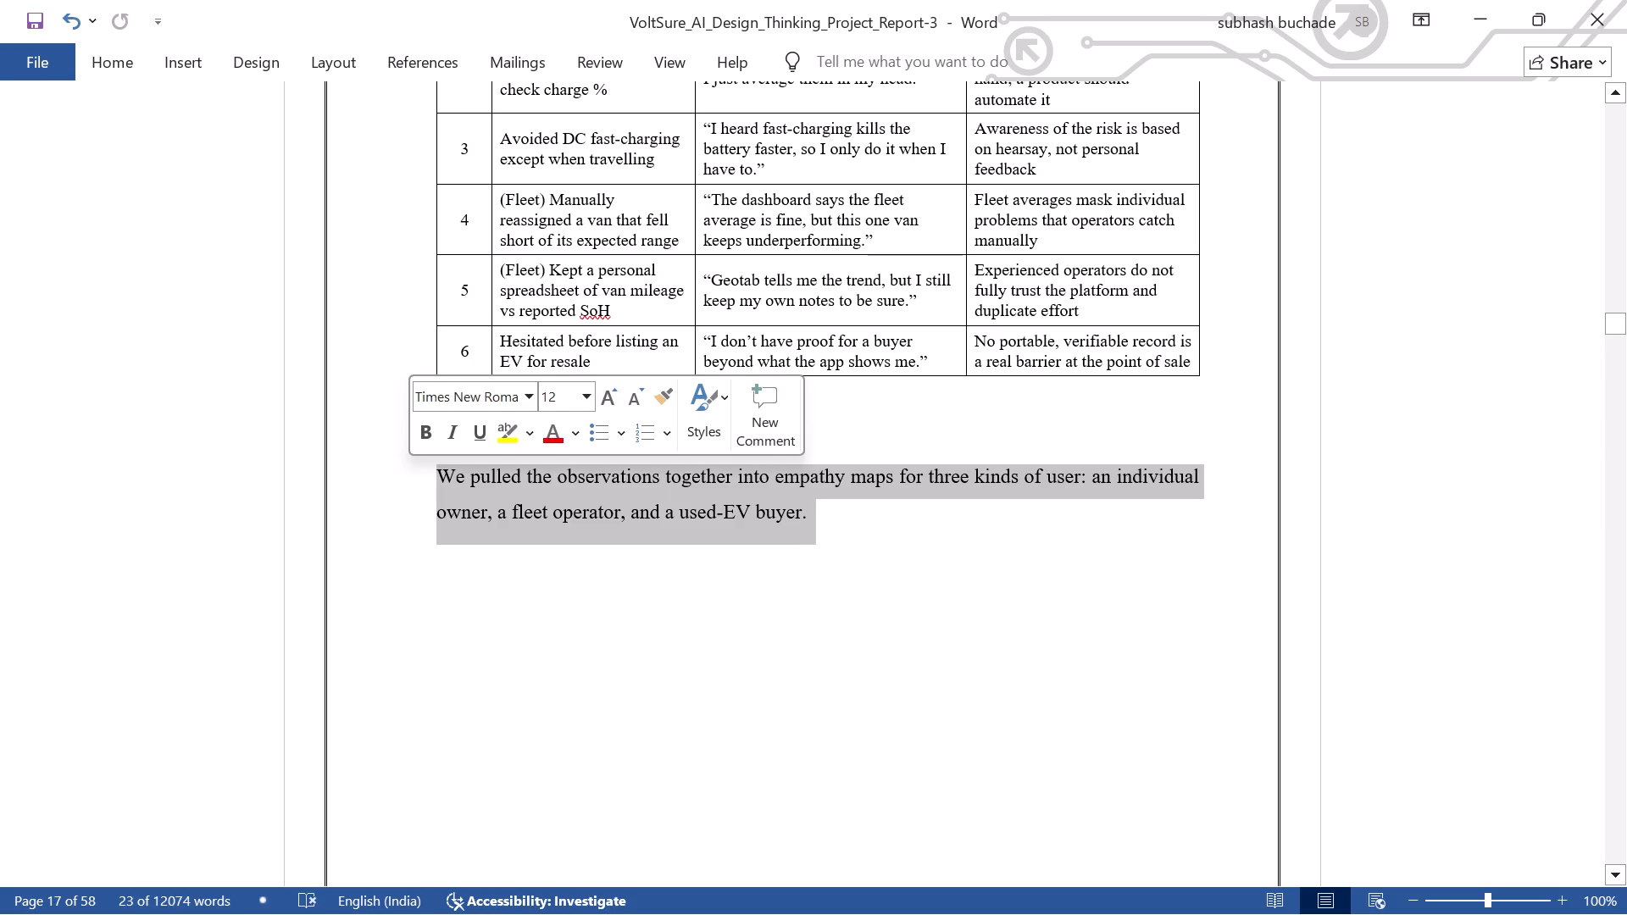
key(BackSpace)
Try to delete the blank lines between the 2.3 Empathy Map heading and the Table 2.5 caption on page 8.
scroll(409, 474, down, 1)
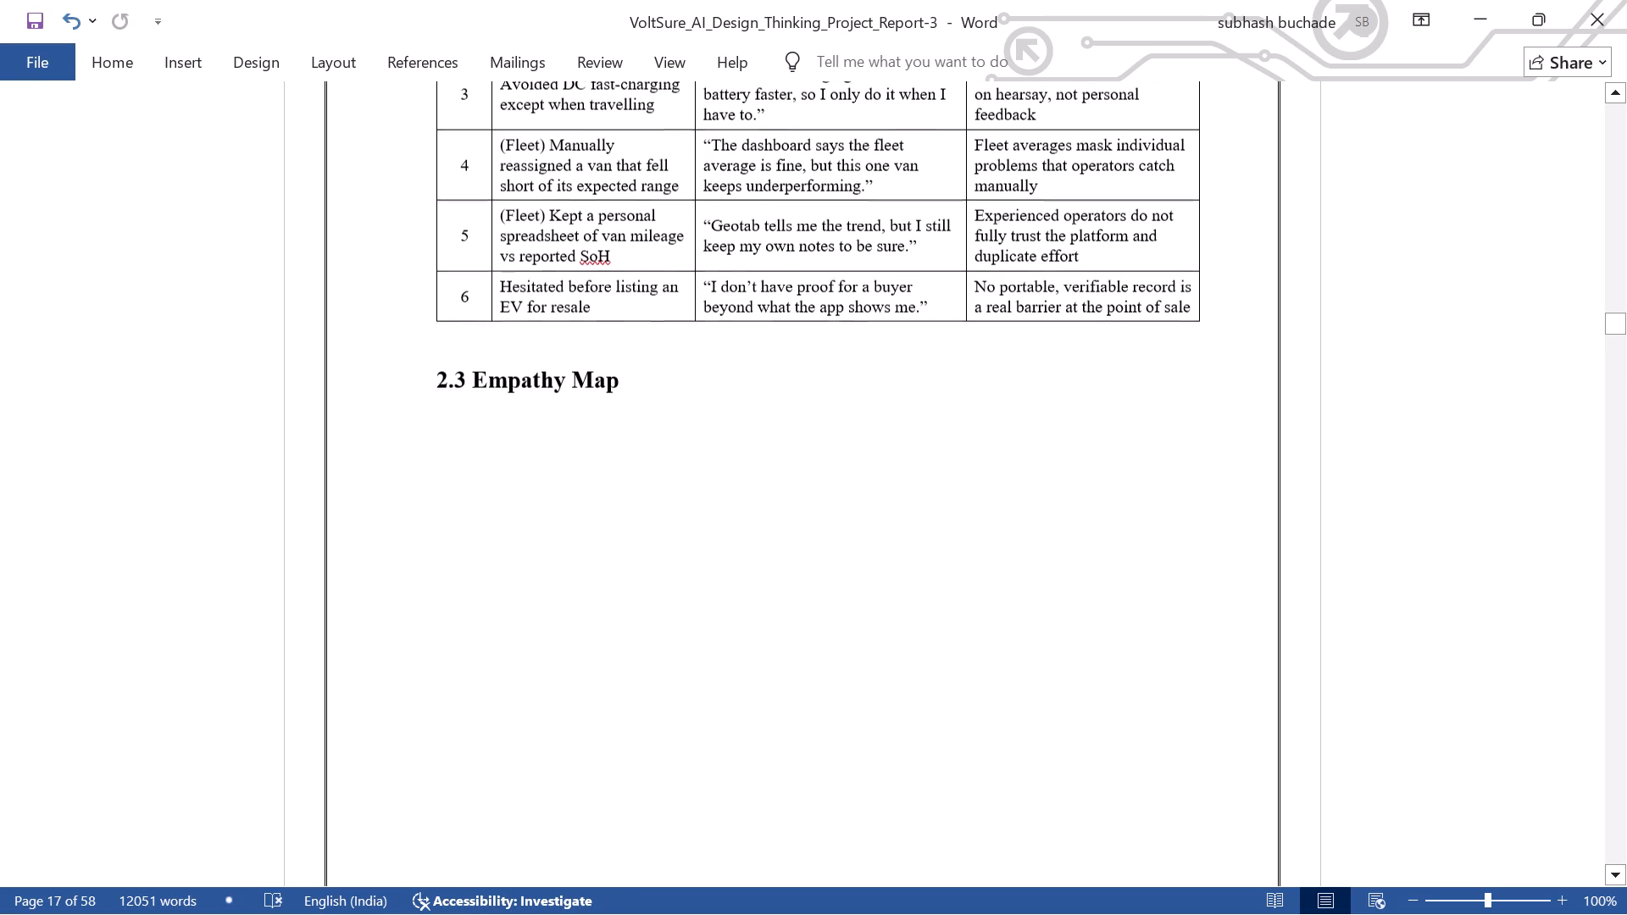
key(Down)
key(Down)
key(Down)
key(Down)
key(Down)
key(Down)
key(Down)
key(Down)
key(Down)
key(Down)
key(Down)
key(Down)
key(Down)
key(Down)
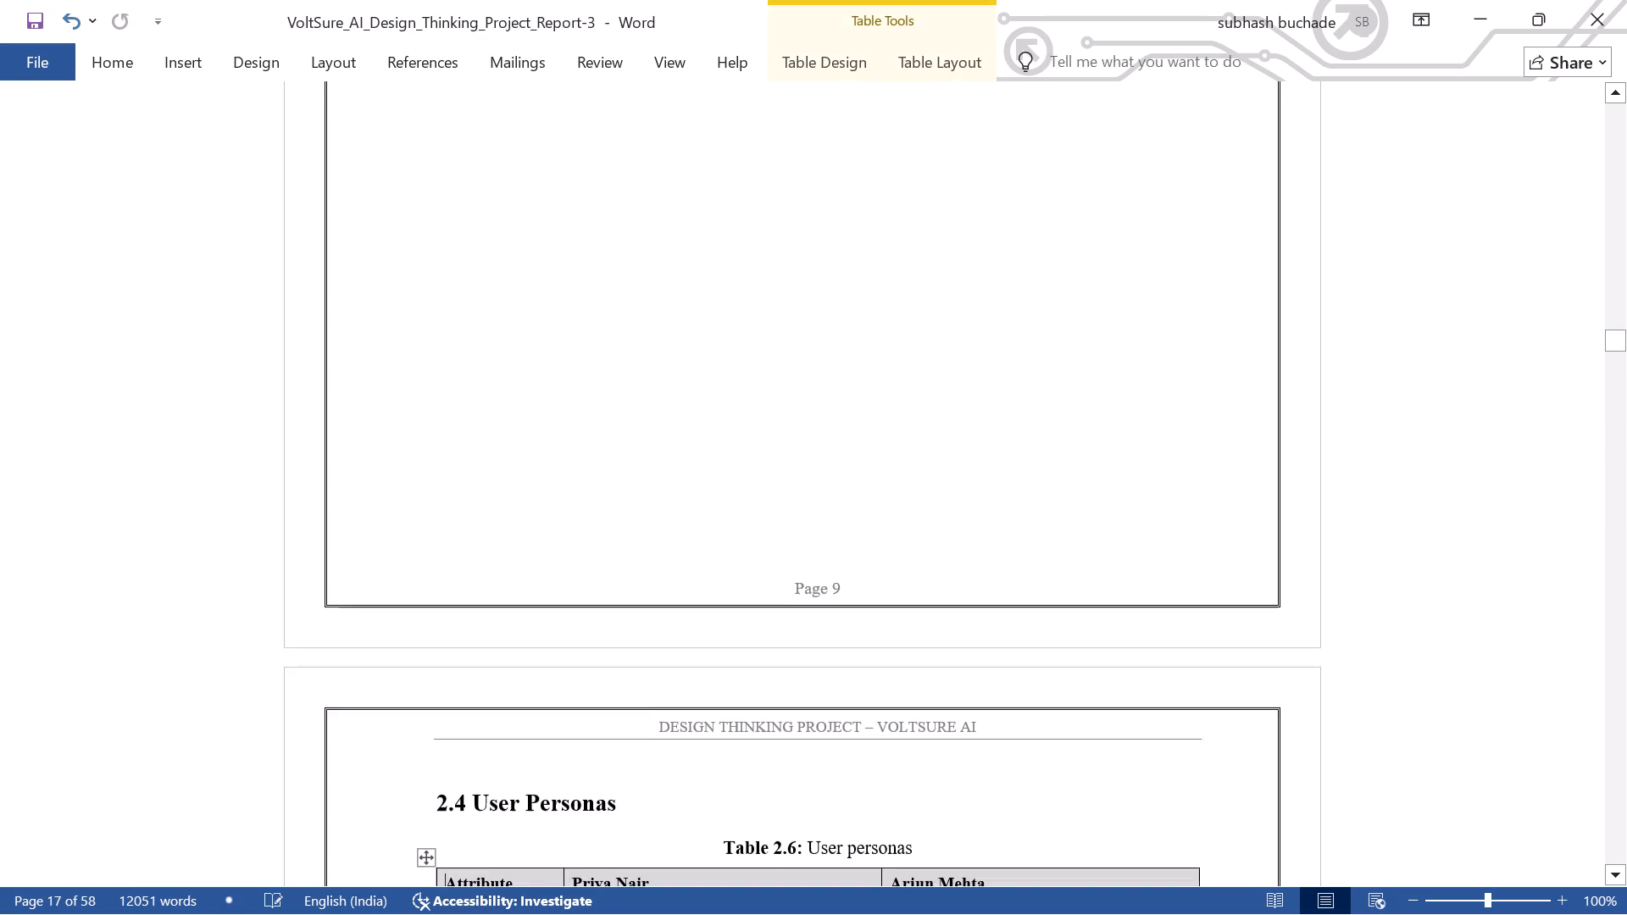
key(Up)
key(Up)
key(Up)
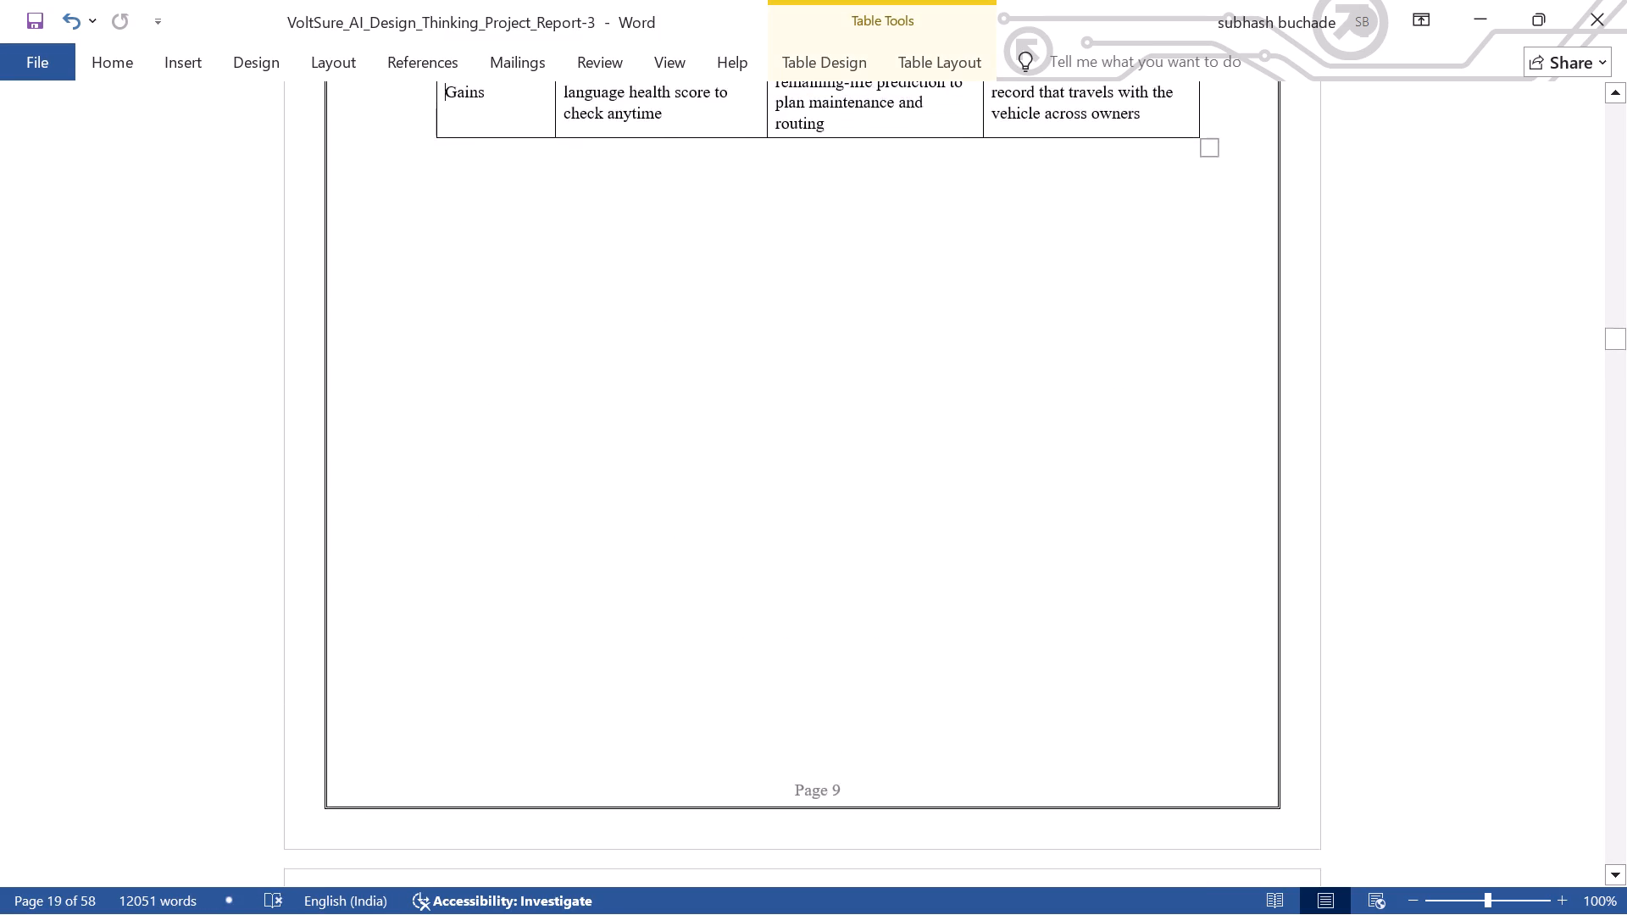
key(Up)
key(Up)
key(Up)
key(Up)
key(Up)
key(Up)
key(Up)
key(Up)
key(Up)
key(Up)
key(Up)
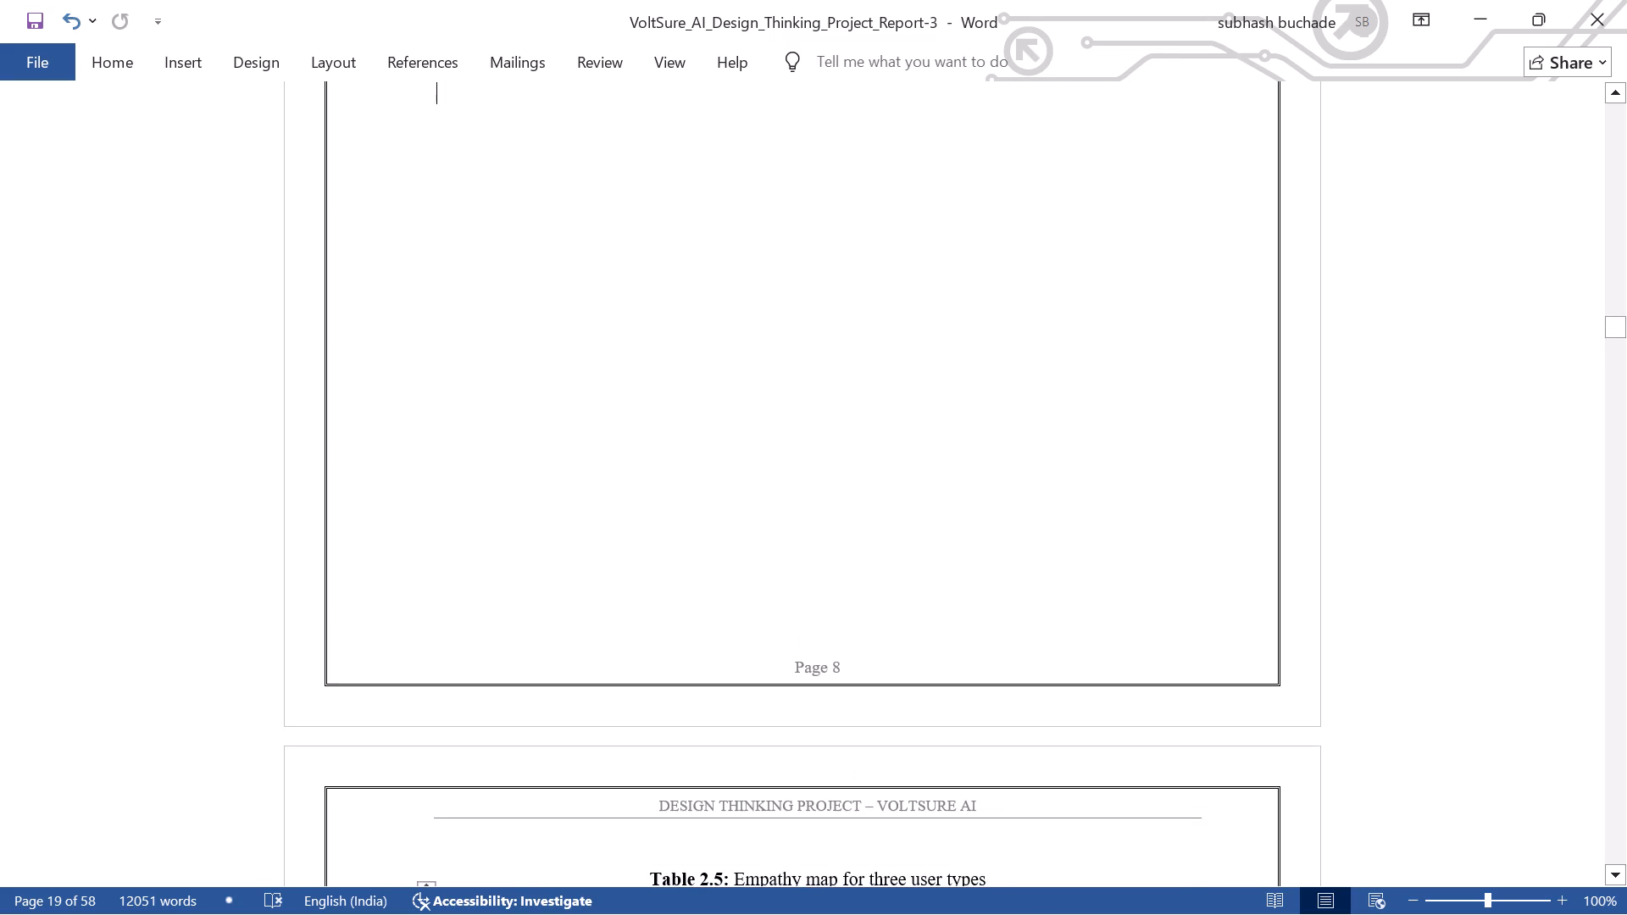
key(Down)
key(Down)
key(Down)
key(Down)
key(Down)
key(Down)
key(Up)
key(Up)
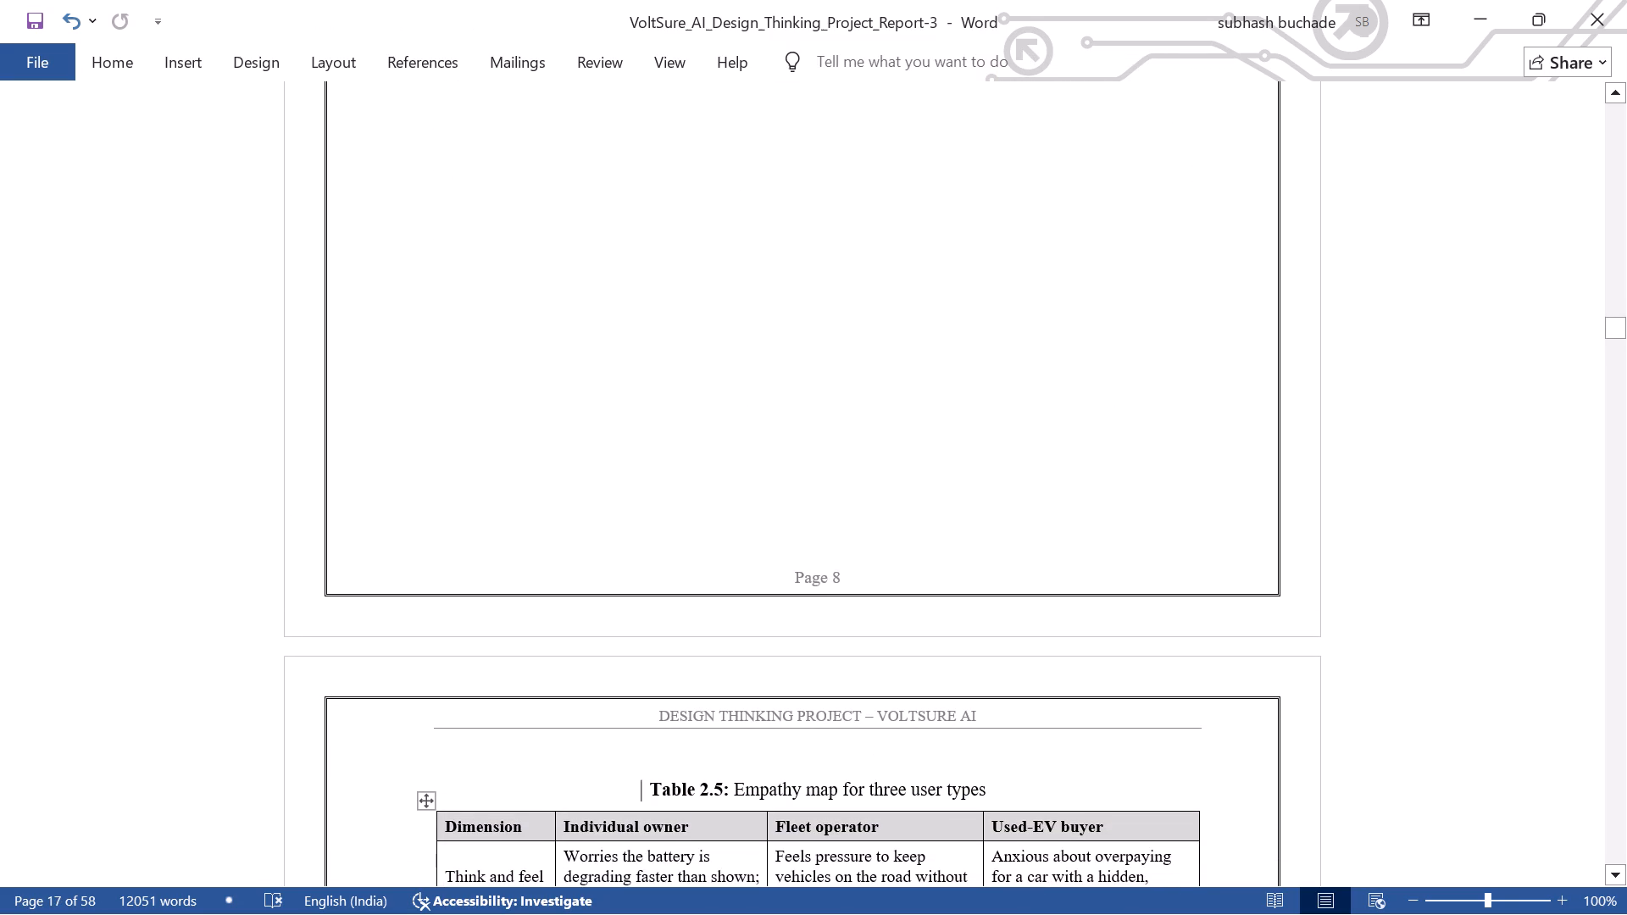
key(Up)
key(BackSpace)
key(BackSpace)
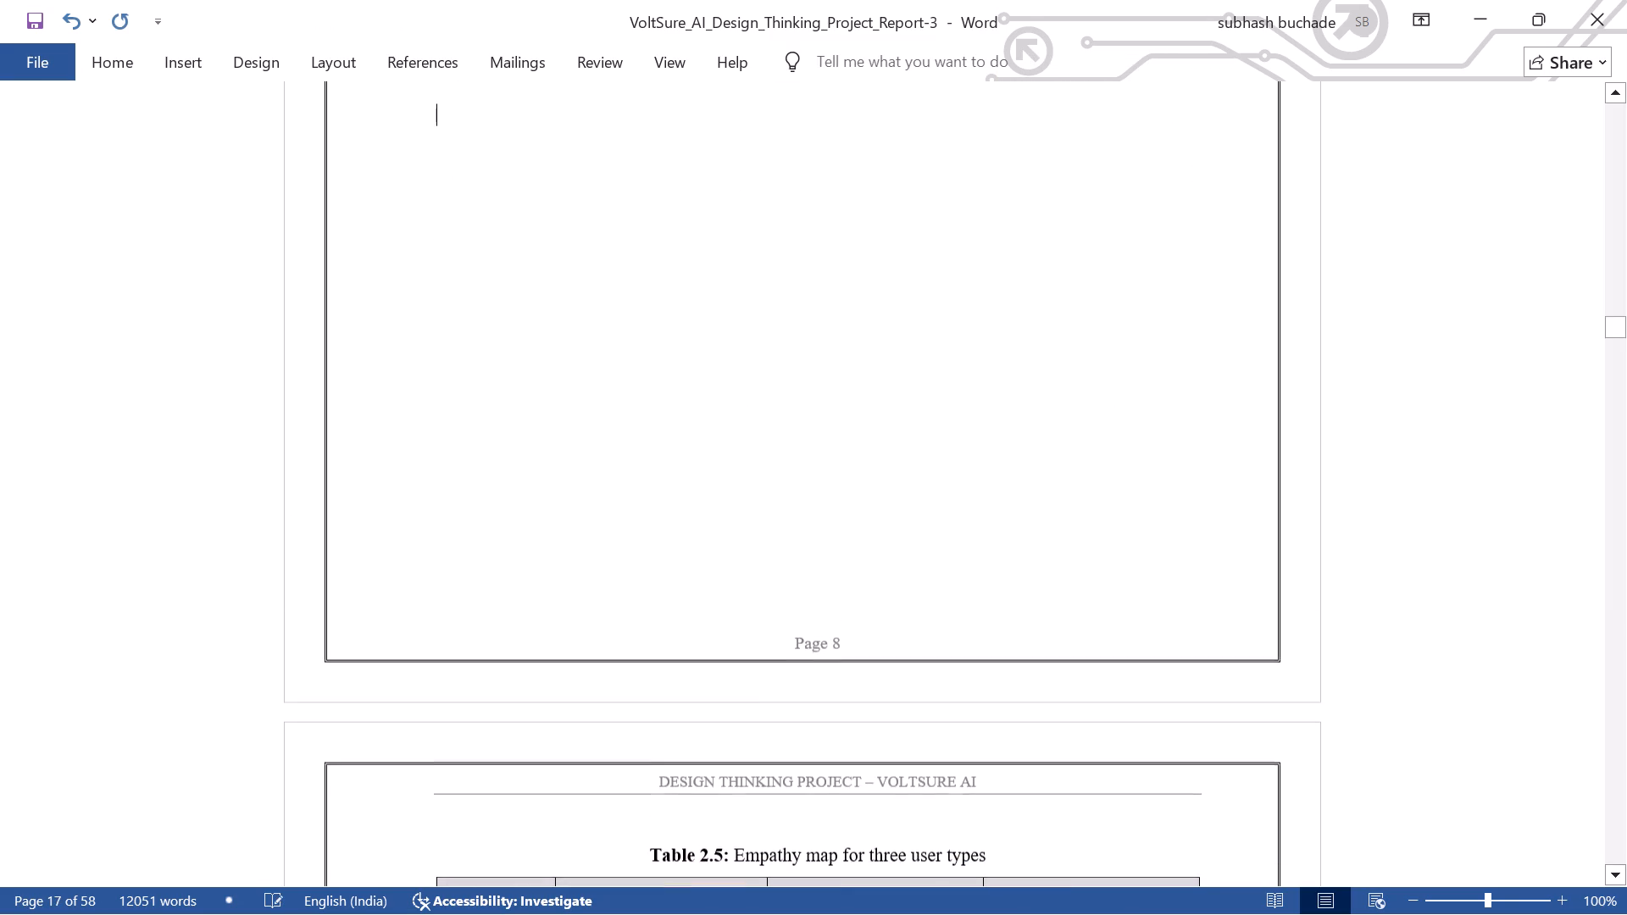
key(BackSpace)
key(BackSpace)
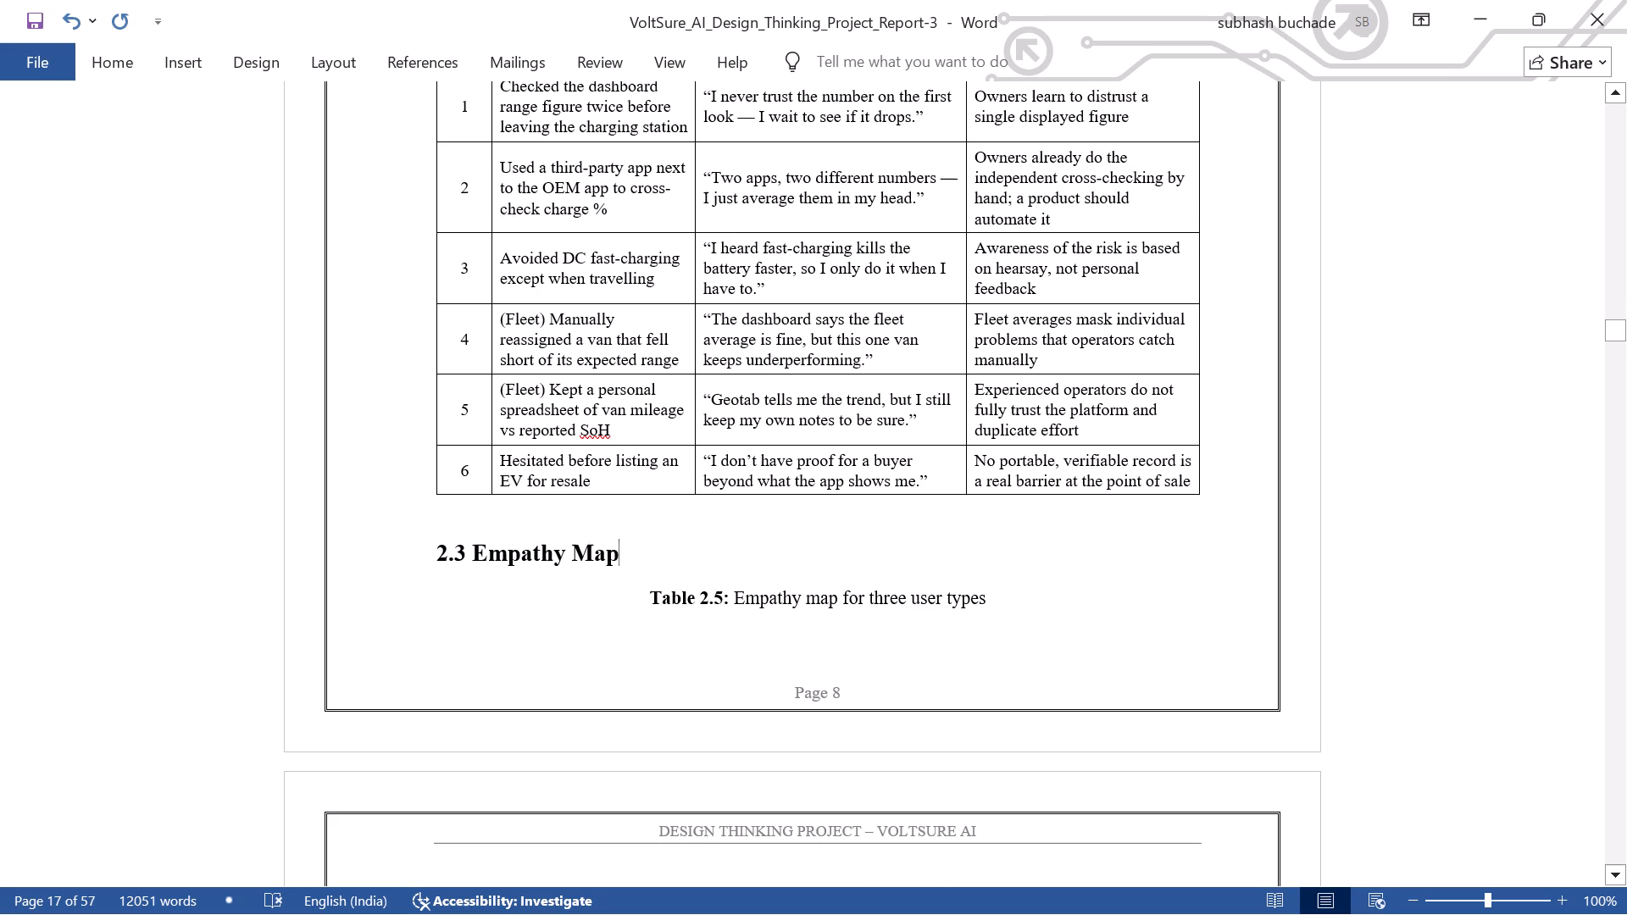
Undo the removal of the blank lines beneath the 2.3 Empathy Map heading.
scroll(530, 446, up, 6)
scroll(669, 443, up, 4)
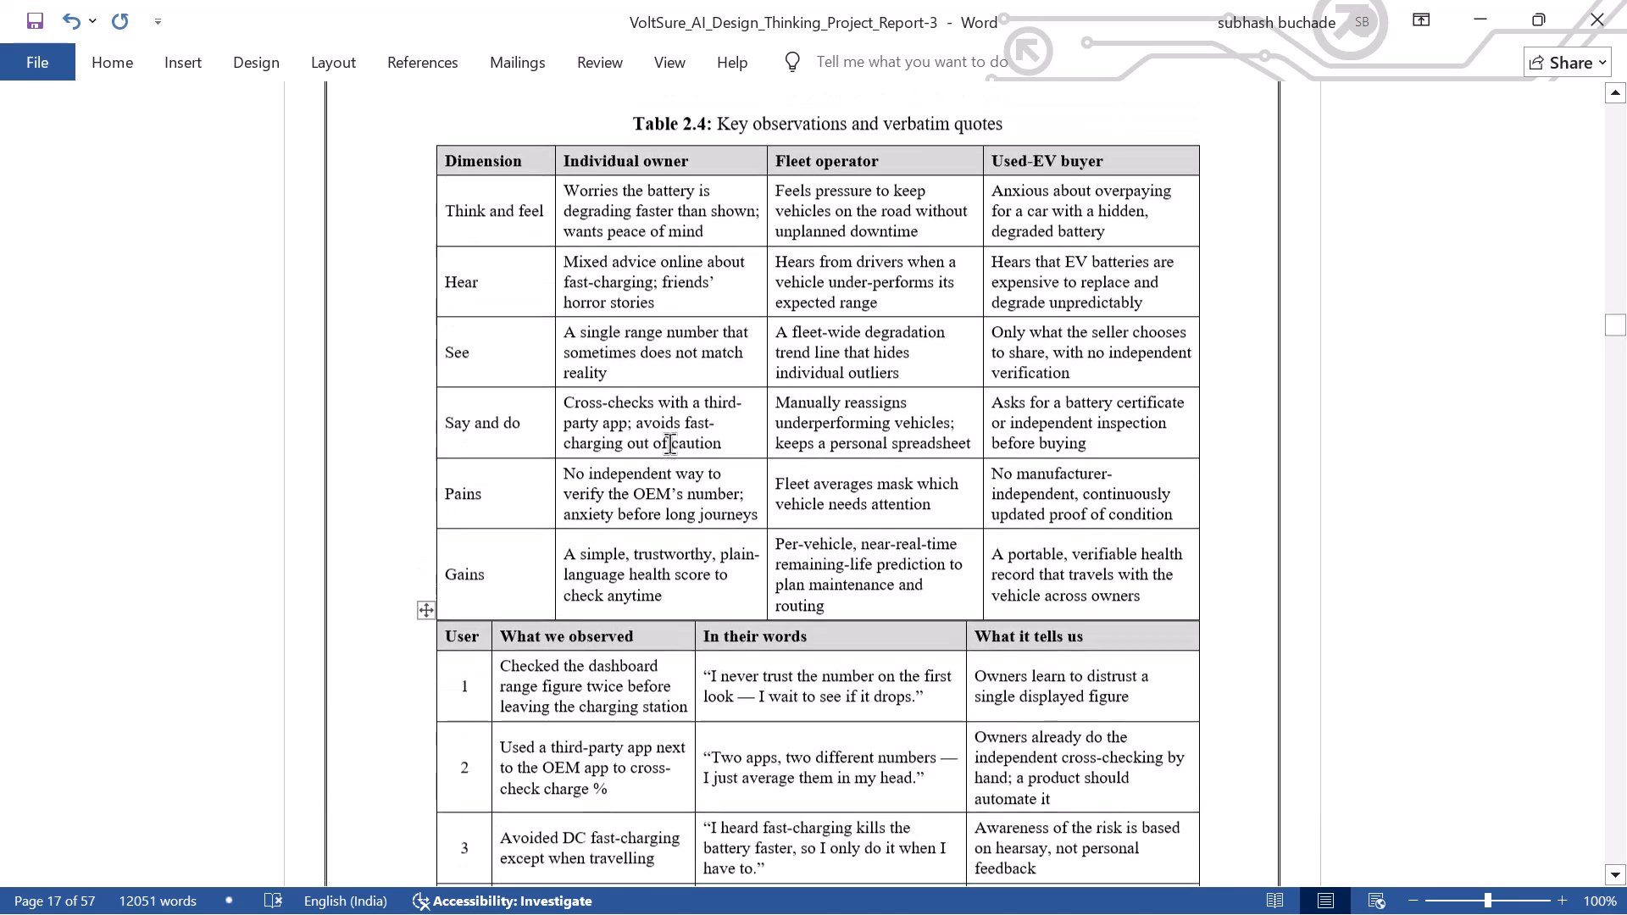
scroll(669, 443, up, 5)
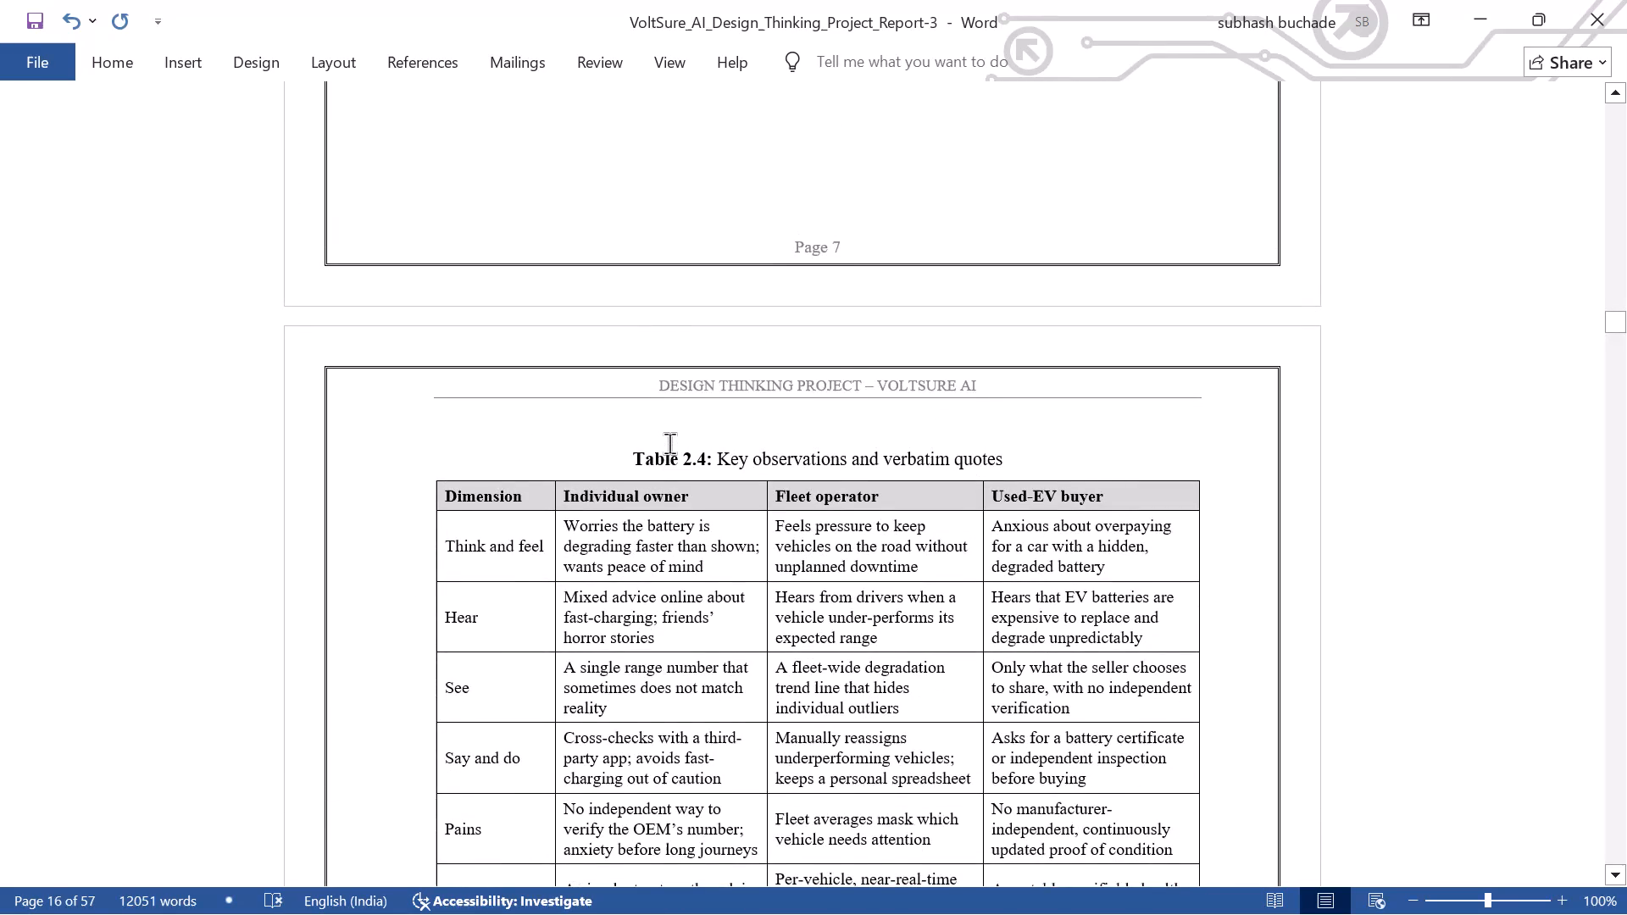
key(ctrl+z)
Examine the page layout and gaps from the 2.3 Empathy Map heading through section 2.5 What We Took Away.
scroll(669, 443, down, 14)
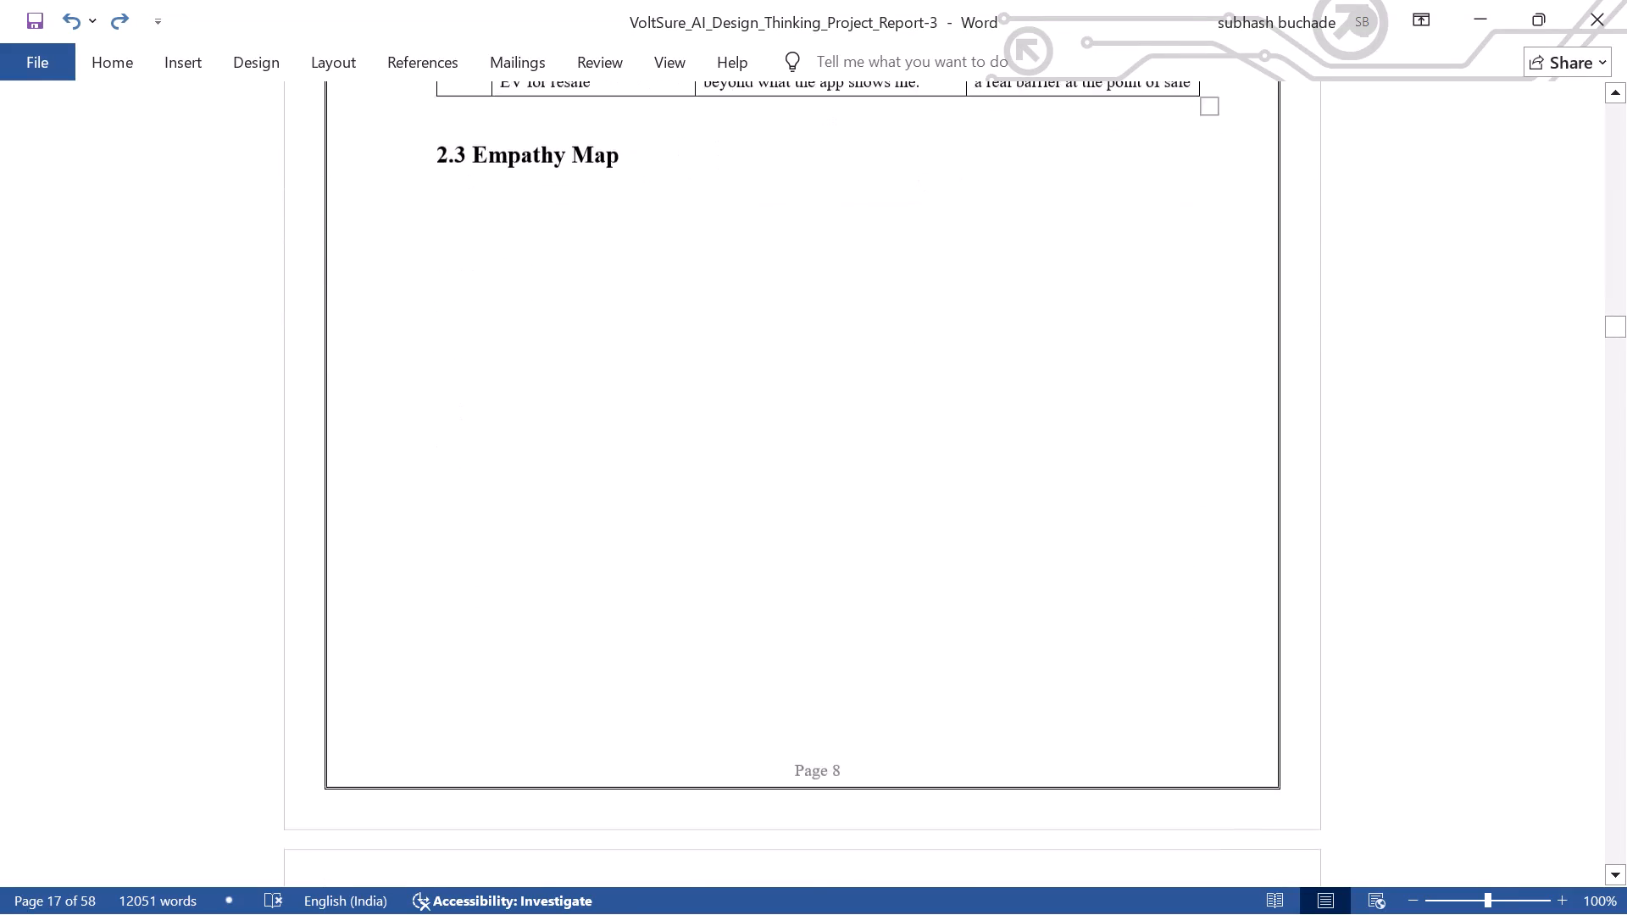
scroll(668, 465, down, 5)
scroll(518, 496, down, 4)
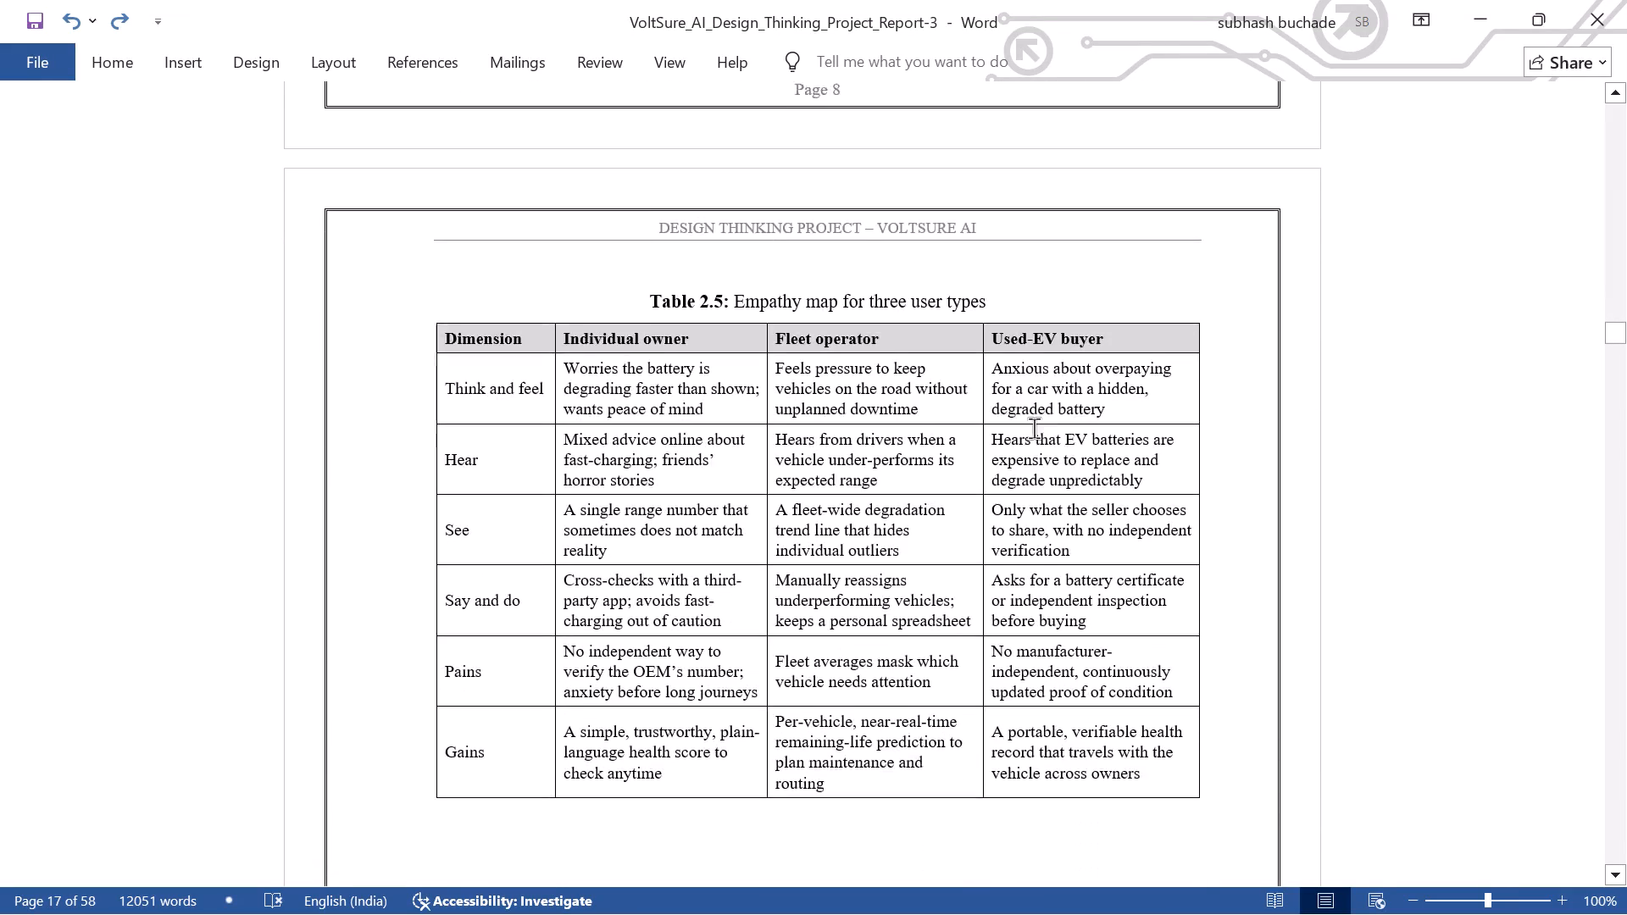
scroll(1018, 389, down, 10)
scroll(981, 405, down, 12)
scroll(938, 413, down, 18)
scroll(939, 416, up, 11)
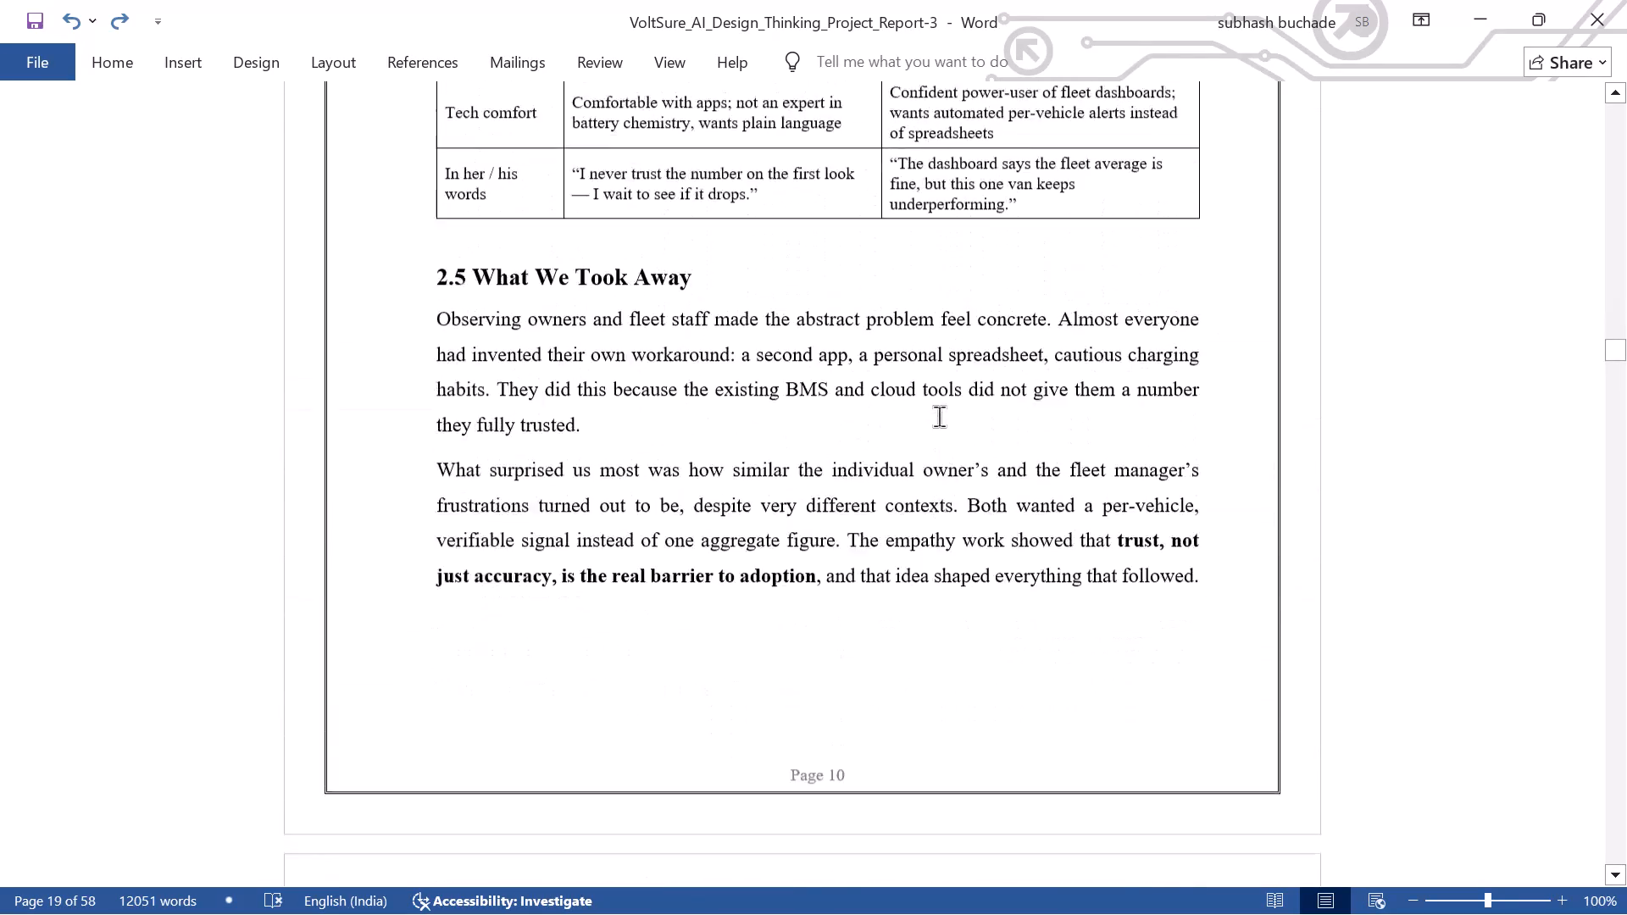
scroll(939, 416, up, 12)
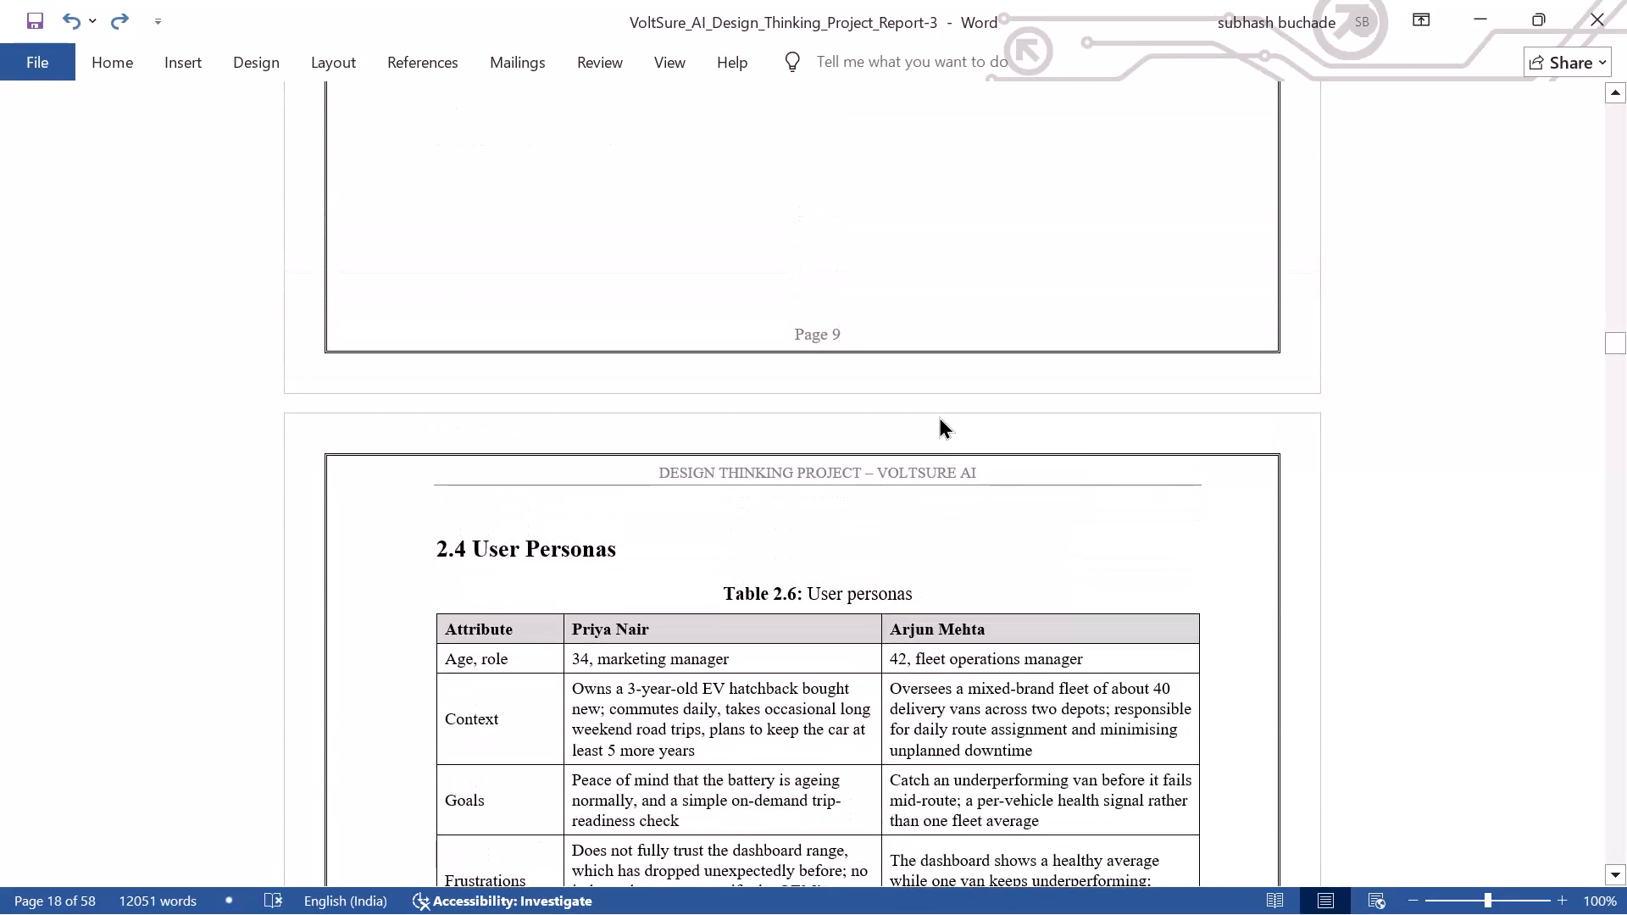
scroll(939, 416, up, 1)
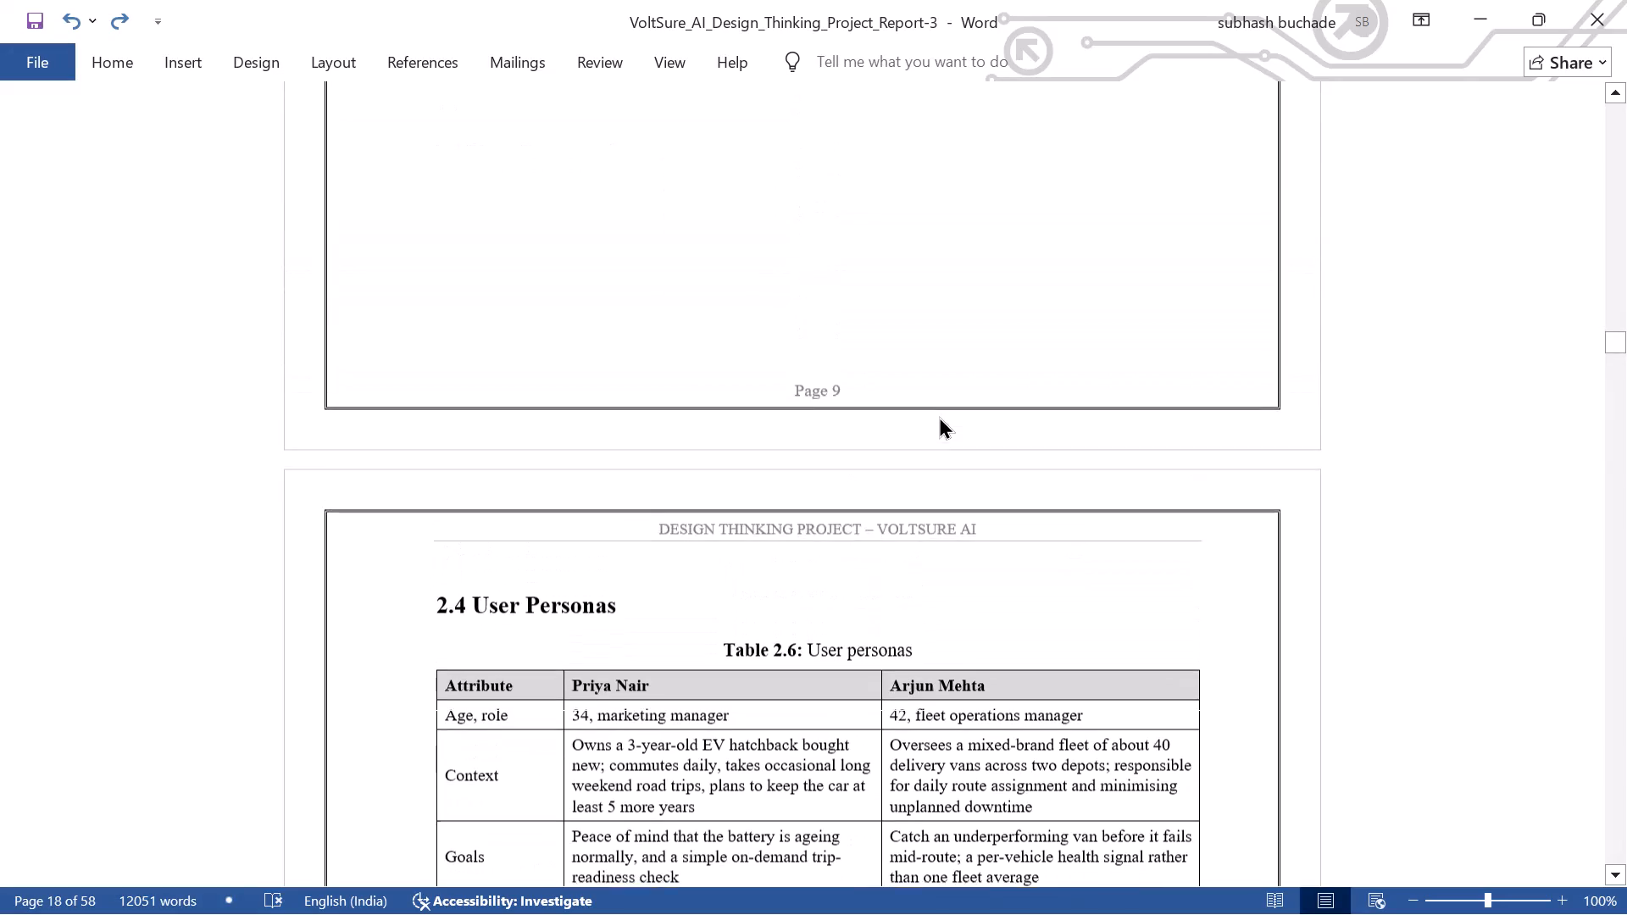
scroll(939, 416, down, 3)
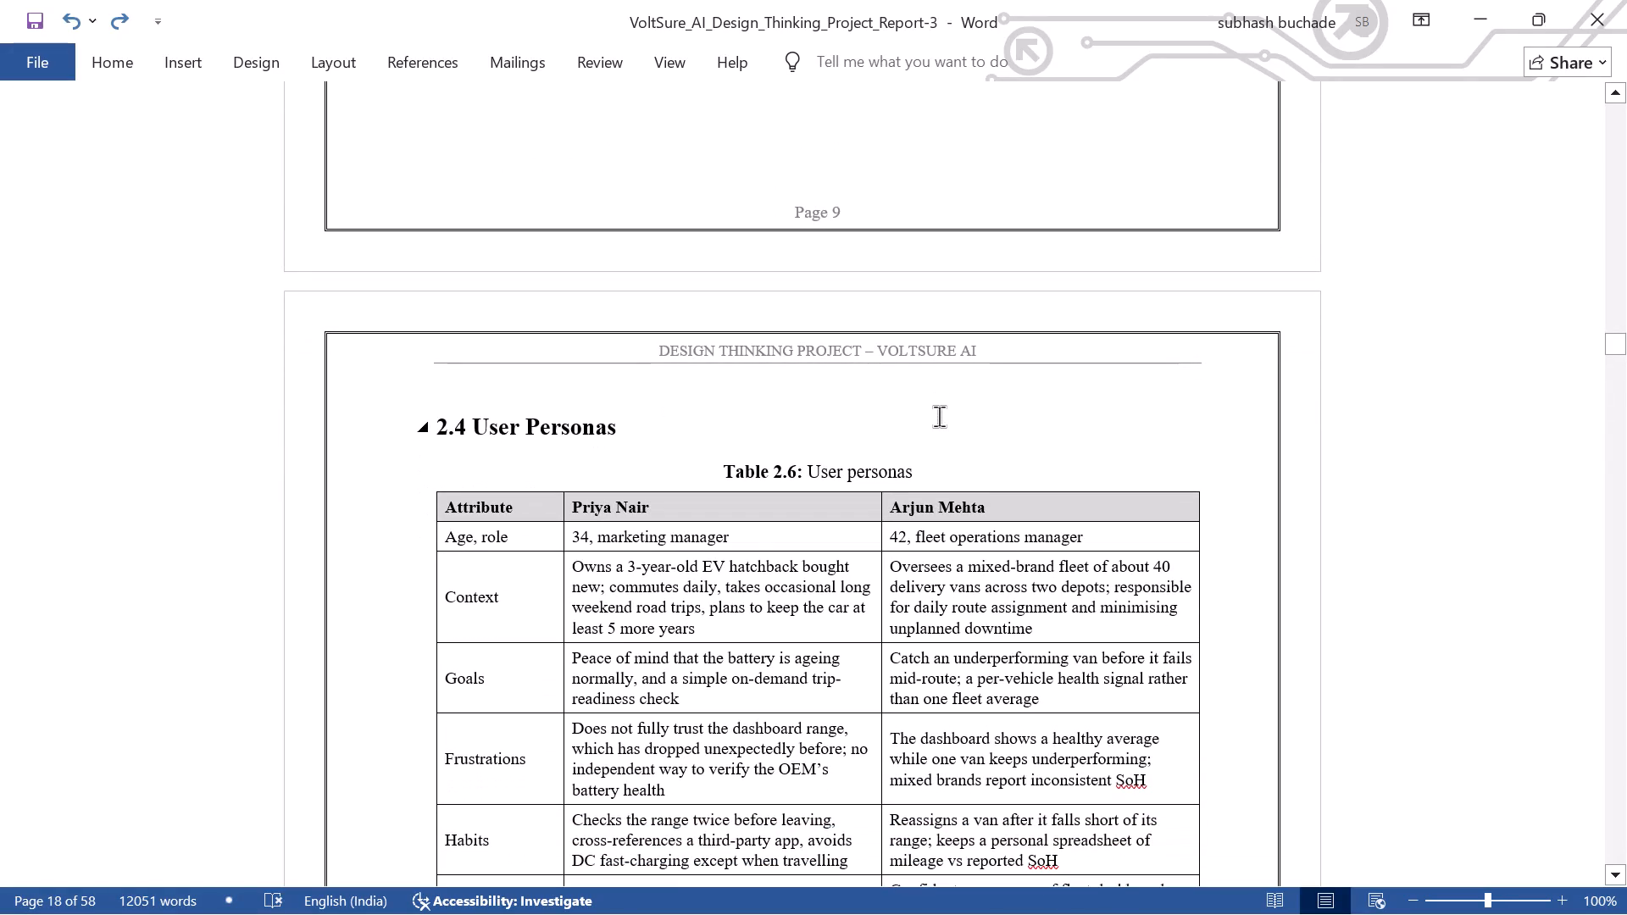
scroll(939, 416, down, 5)
scroll(939, 416, up, 2)
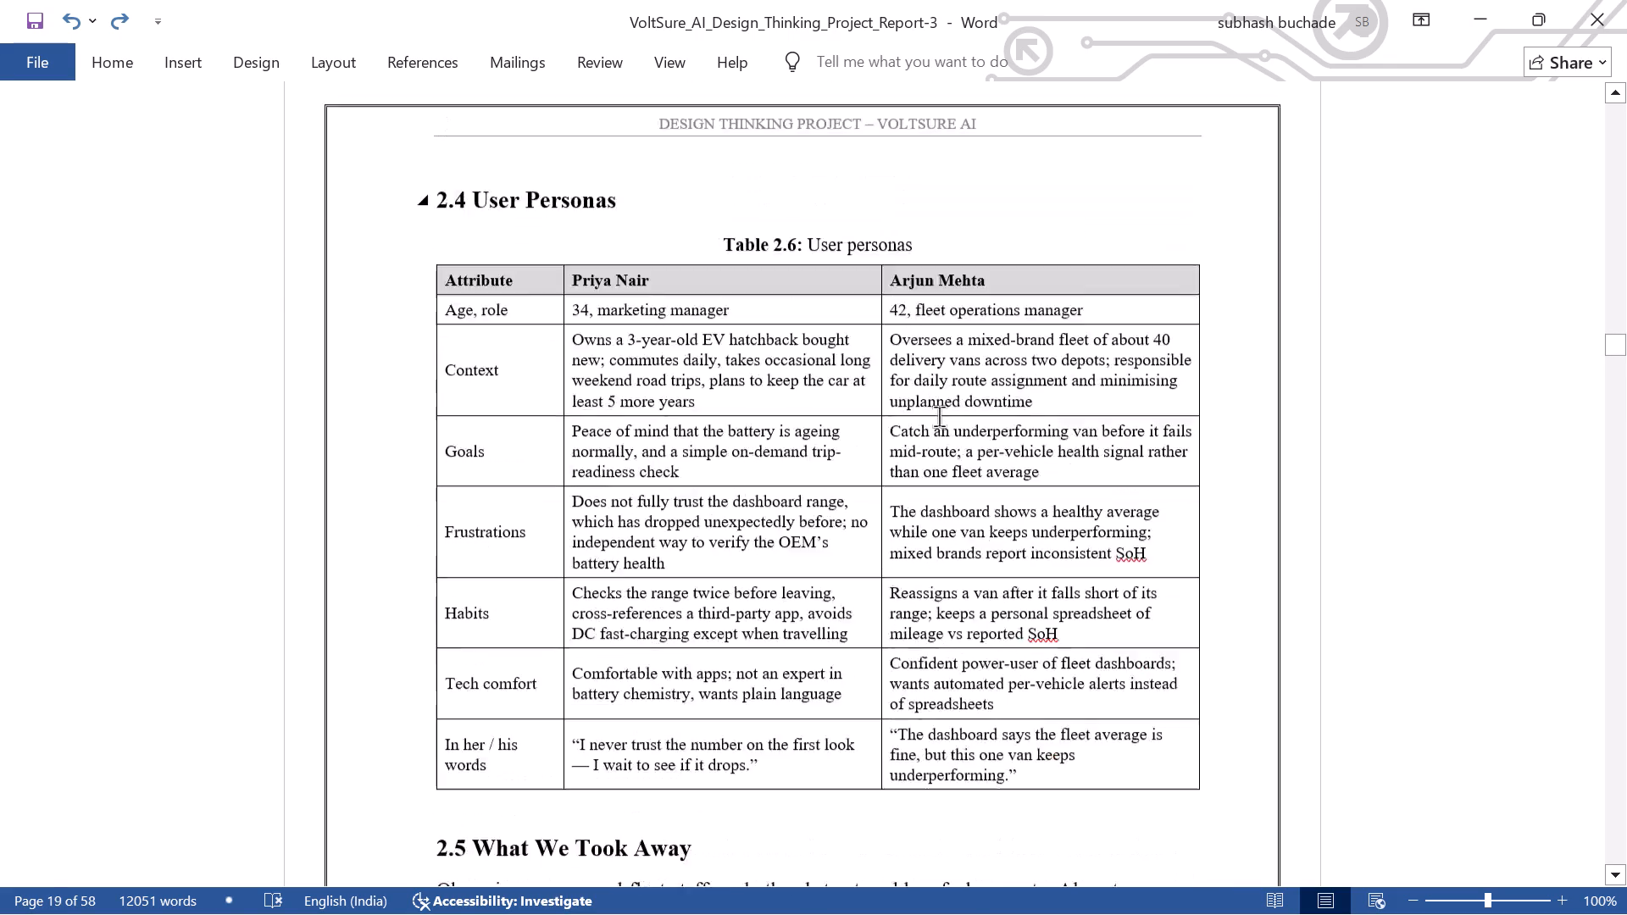
scroll(939, 416, up, 20)
scroll(939, 416, up, 10)
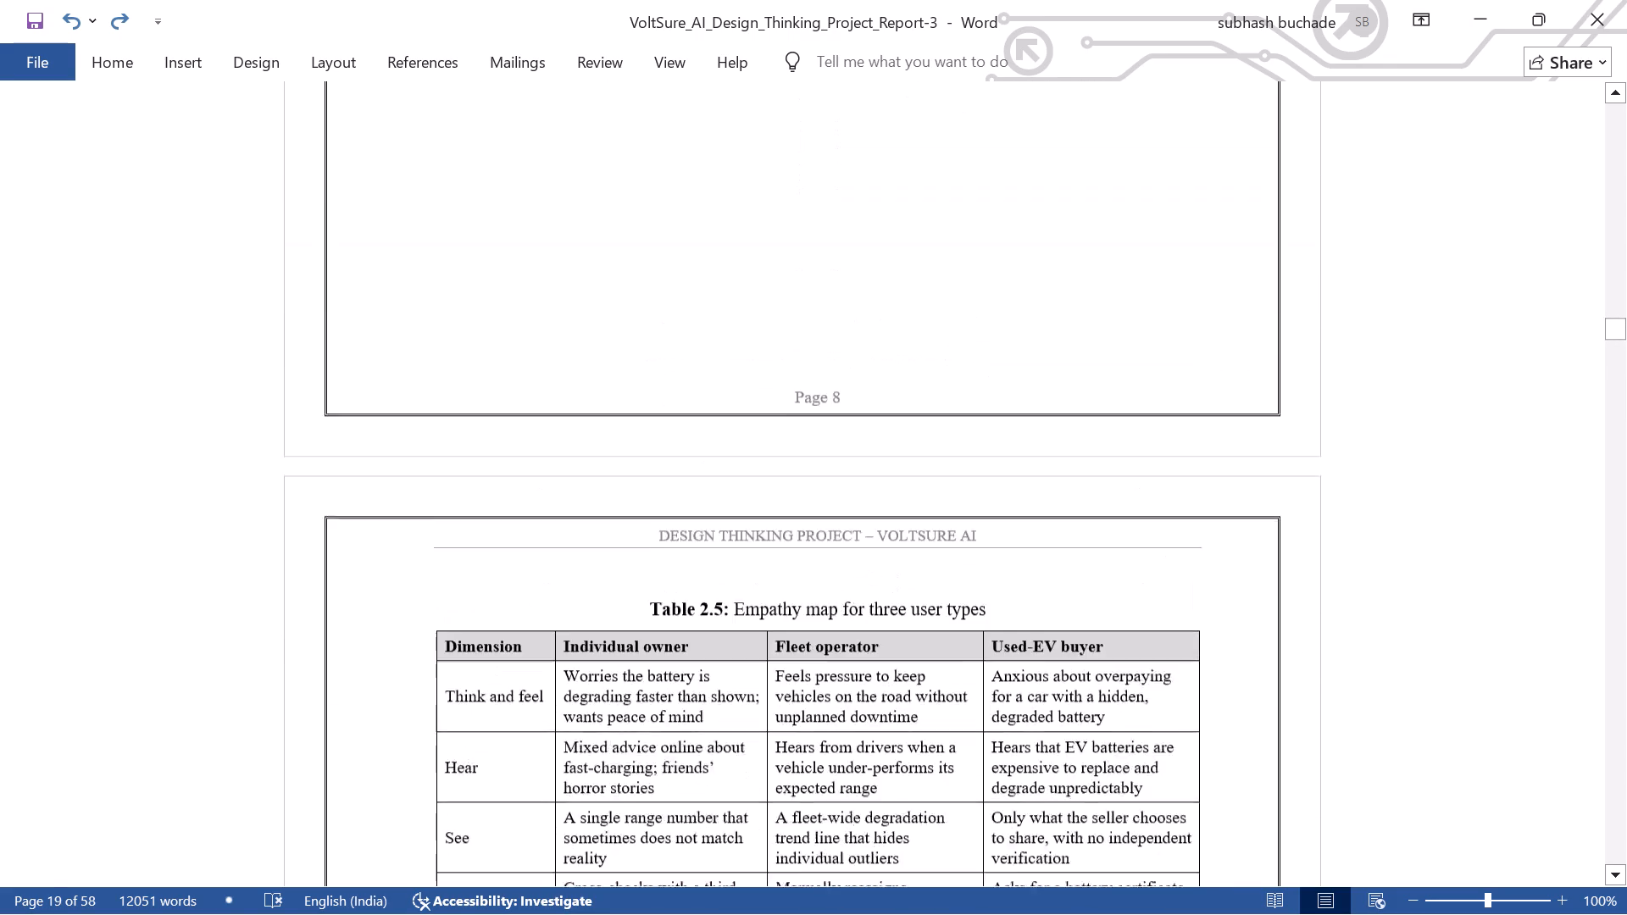
scroll(939, 416, up, 11)
scroll(939, 416, up, 10)
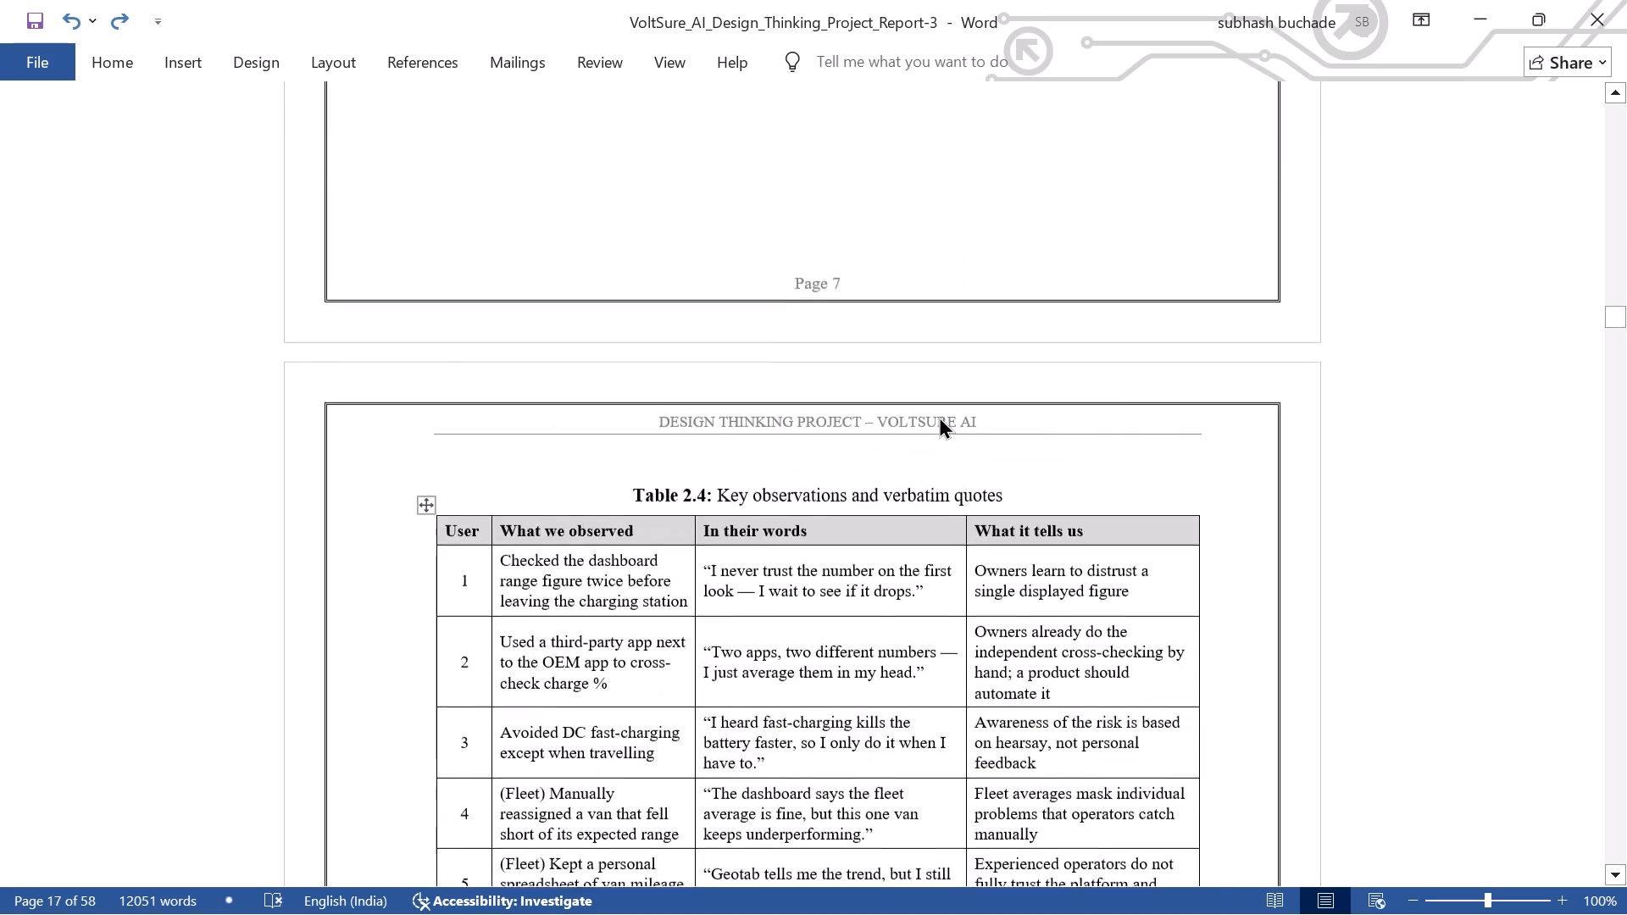
Examine the layout of the Chapter 2 pages from its opening heading through the interview questions table and Table 2.4.
scroll(939, 416, up, 9)
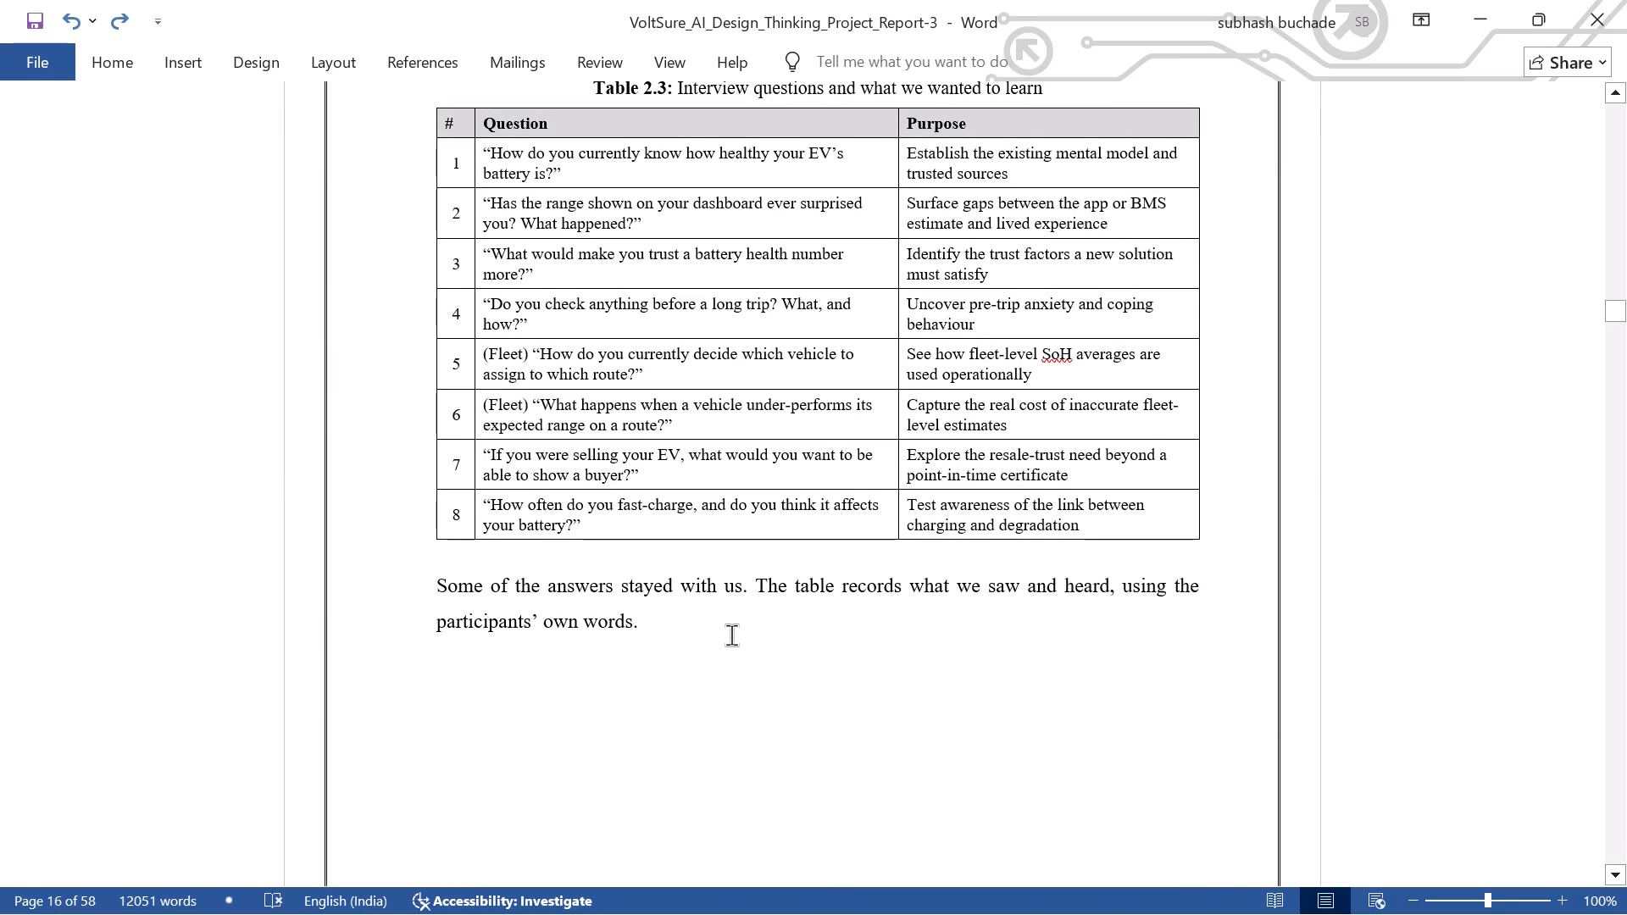
scroll(645, 639, up, 1)
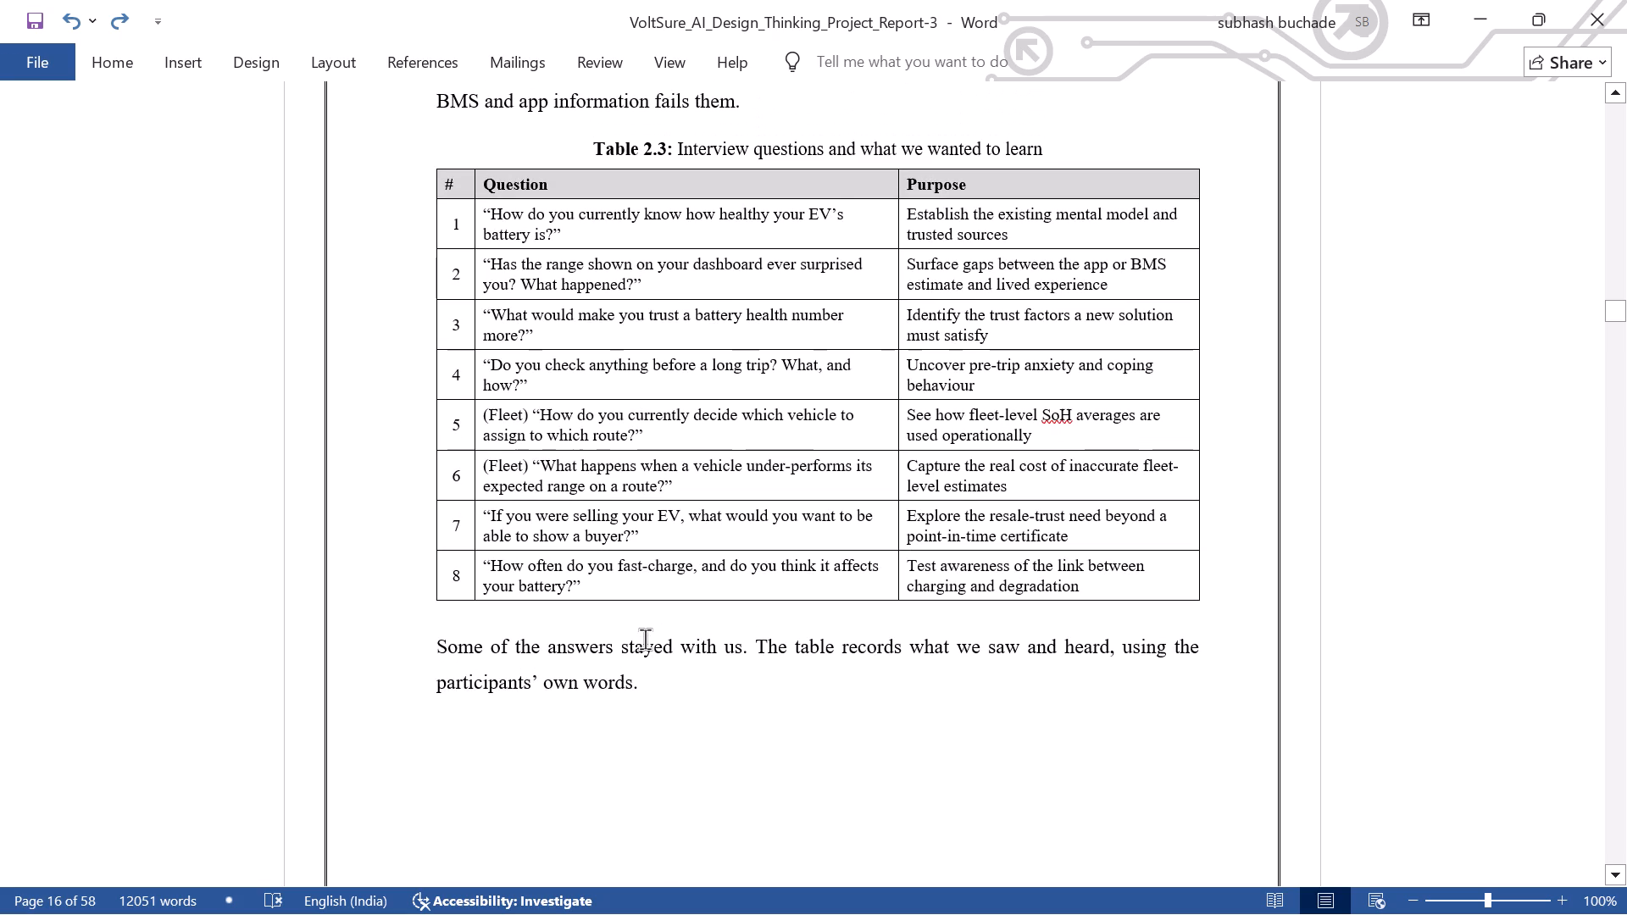
scroll(645, 639, up, 12)
scroll(647, 633, up, 12)
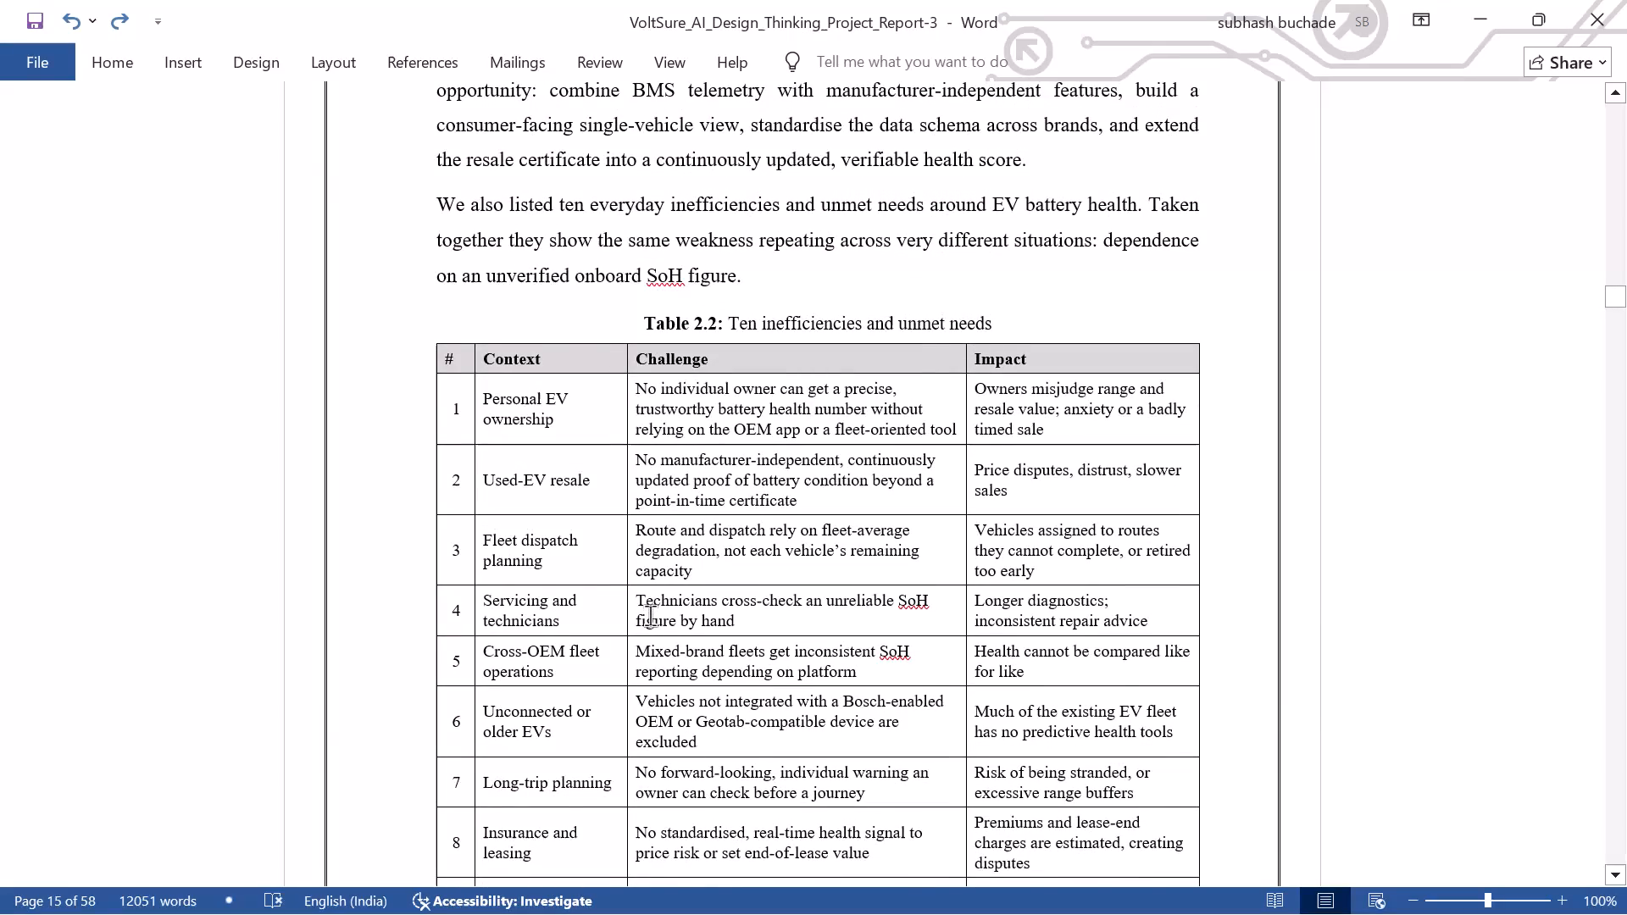
scroll(650, 615, up, 20)
scroll(650, 615, up, 6)
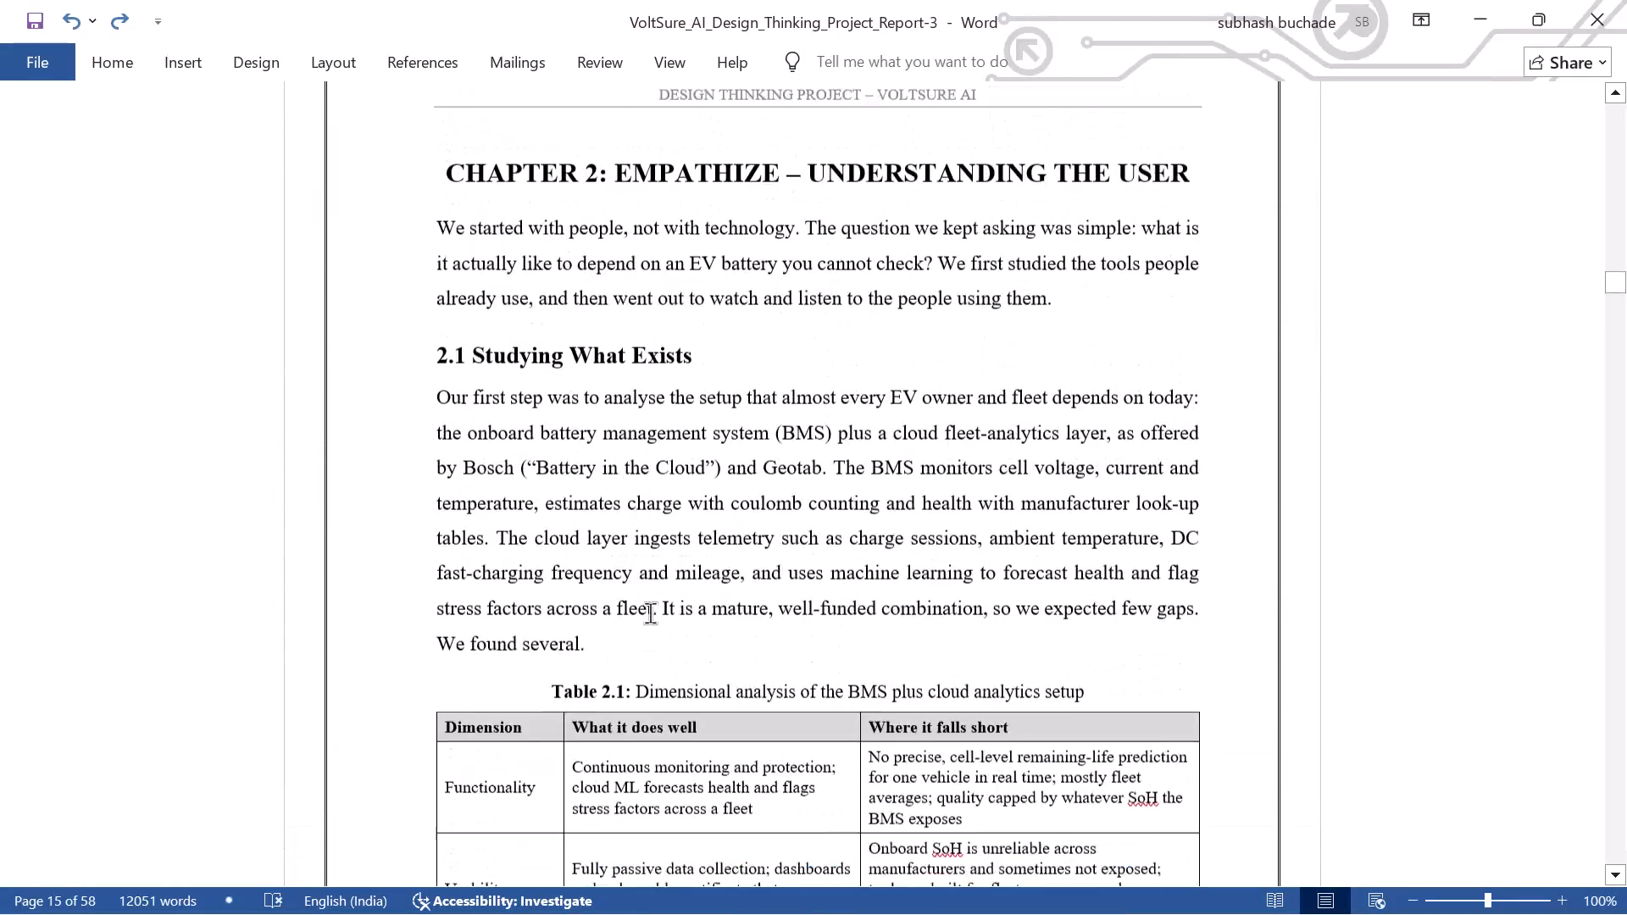
scroll(650, 613, down, 20)
scroll(650, 613, down, 13)
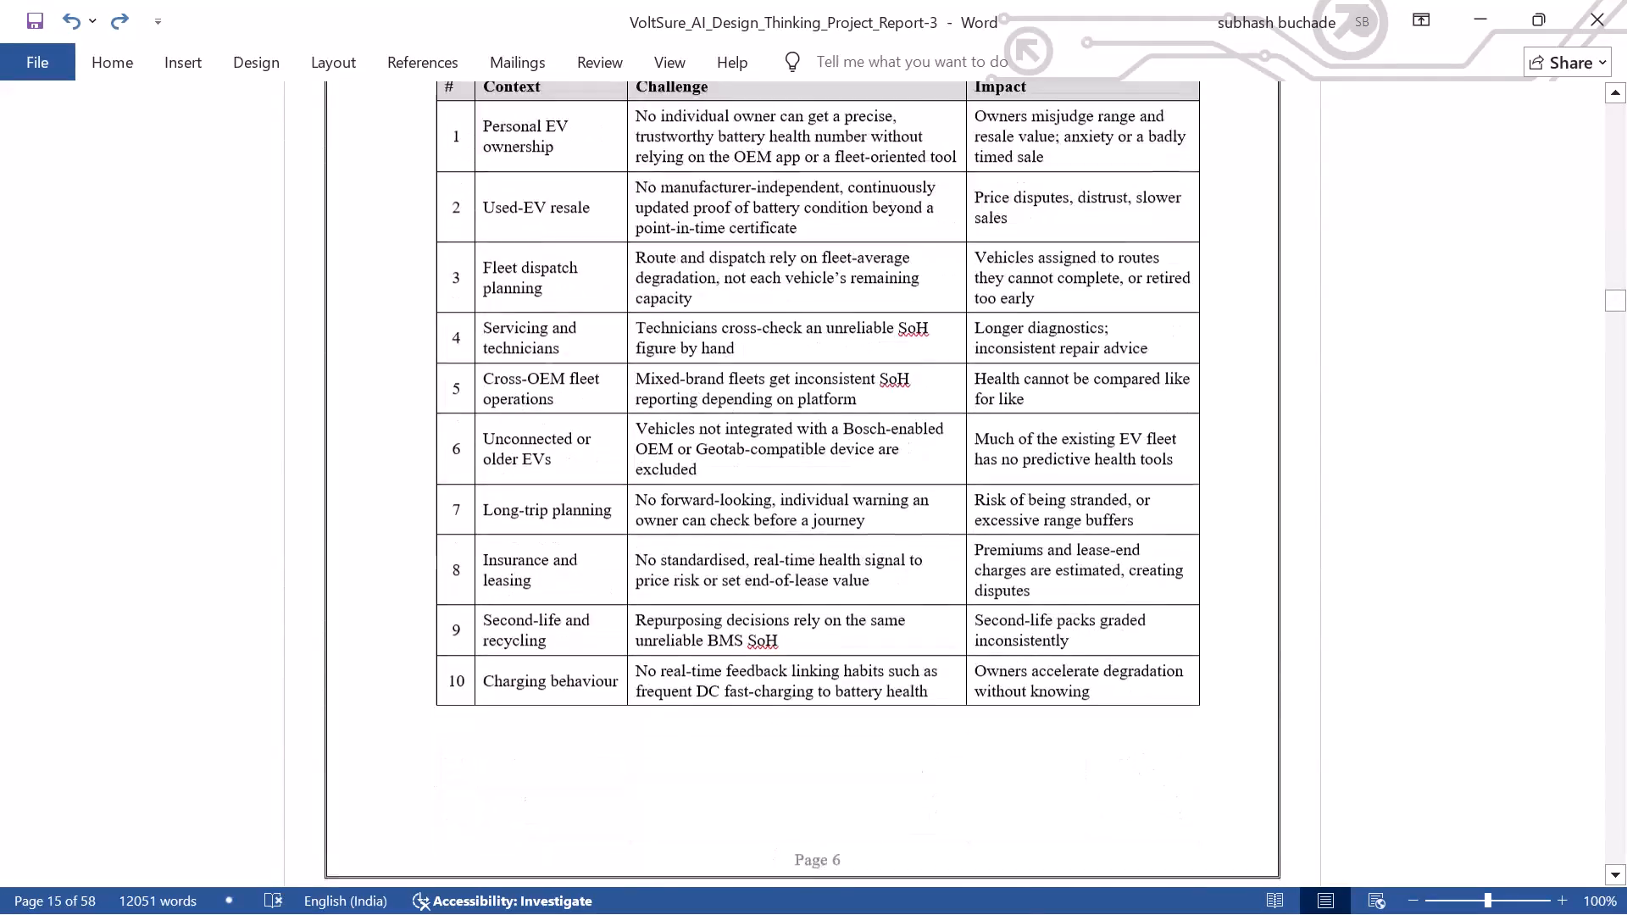
scroll(606, 602, down, 15)
scroll(608, 599, down, 8)
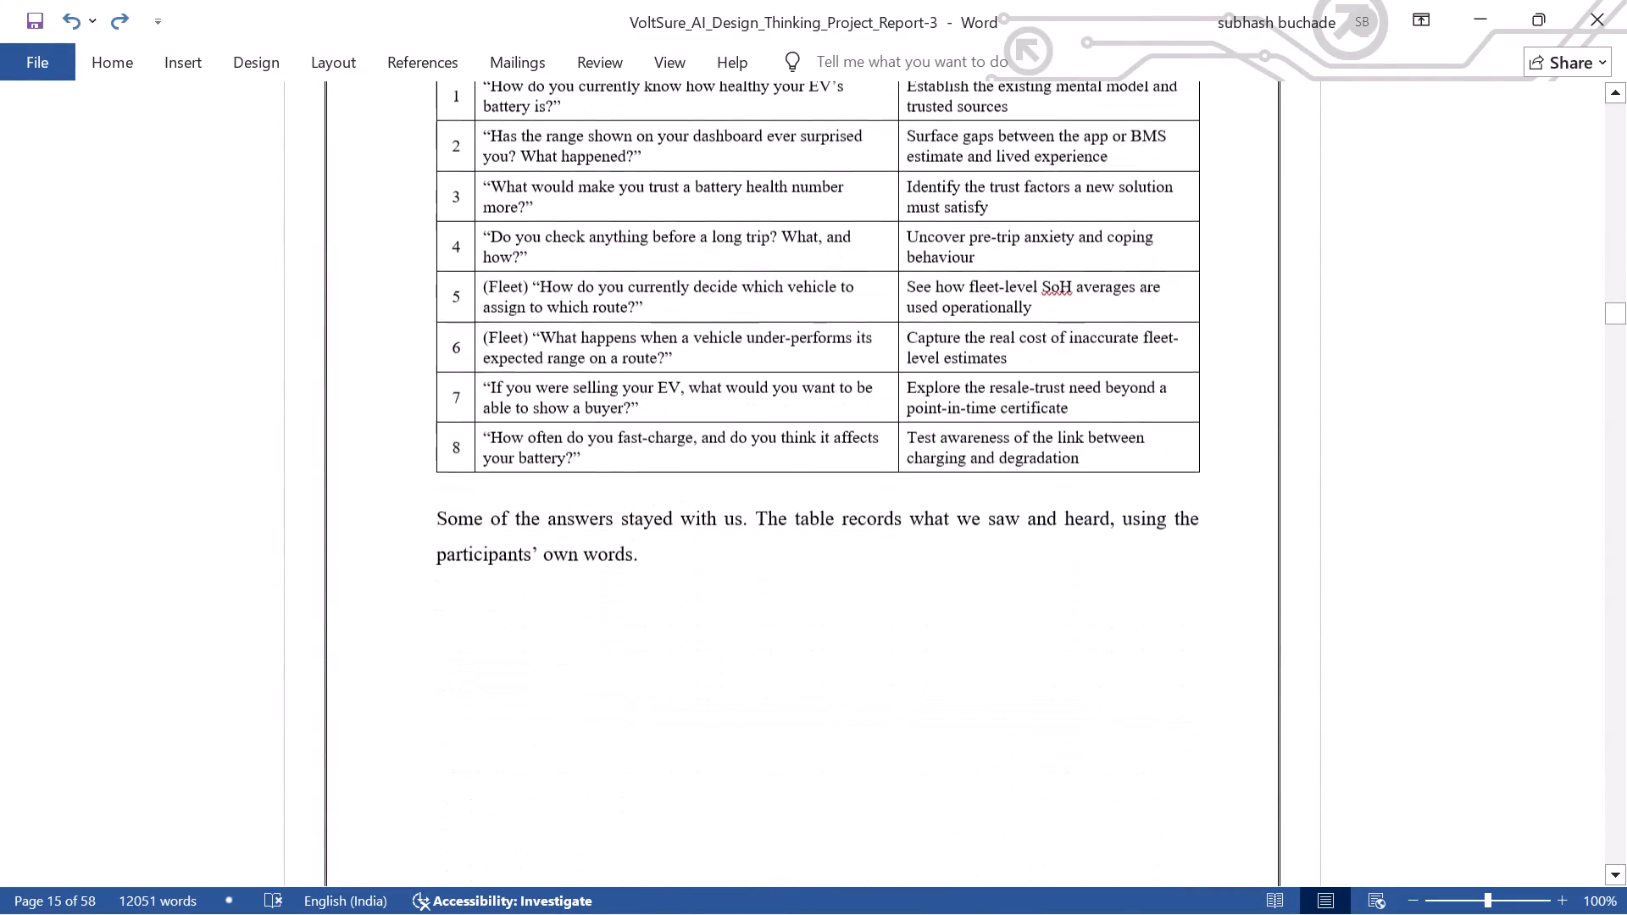
scroll(608, 599, down, 8)
Delete the paragraph starting "Some of the answers stayed with us" beneath Table 2.3 on page 7.
scroll(608, 599, up, 6)
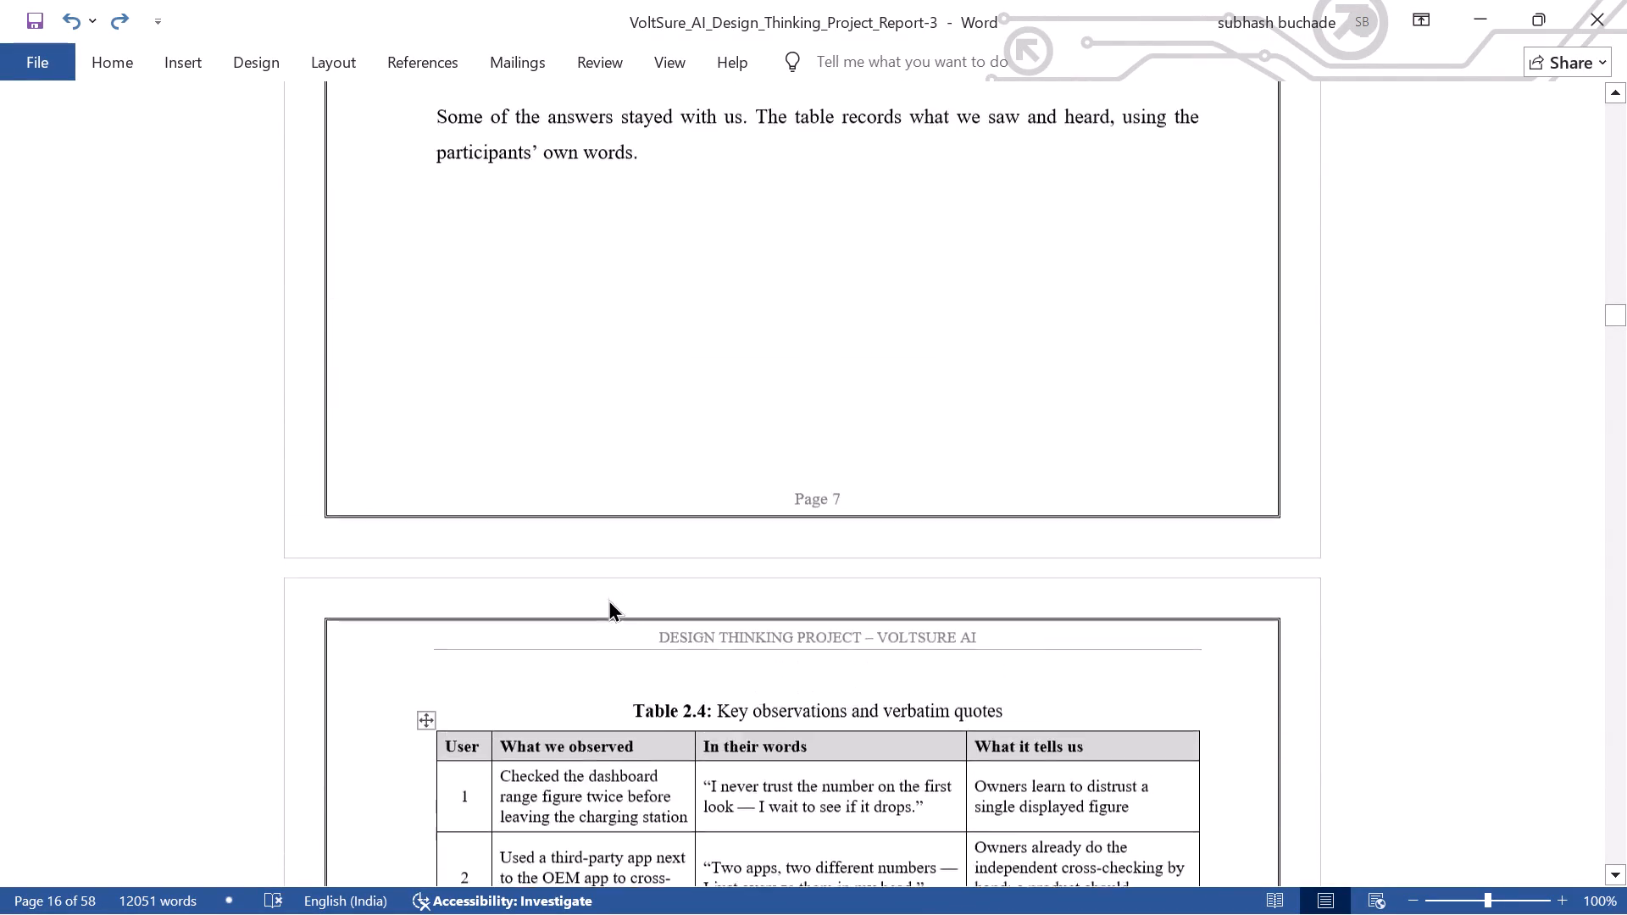
scroll(608, 599, up, 12)
scroll(608, 599, down, 6)
drag(683, 570, 439, 527)
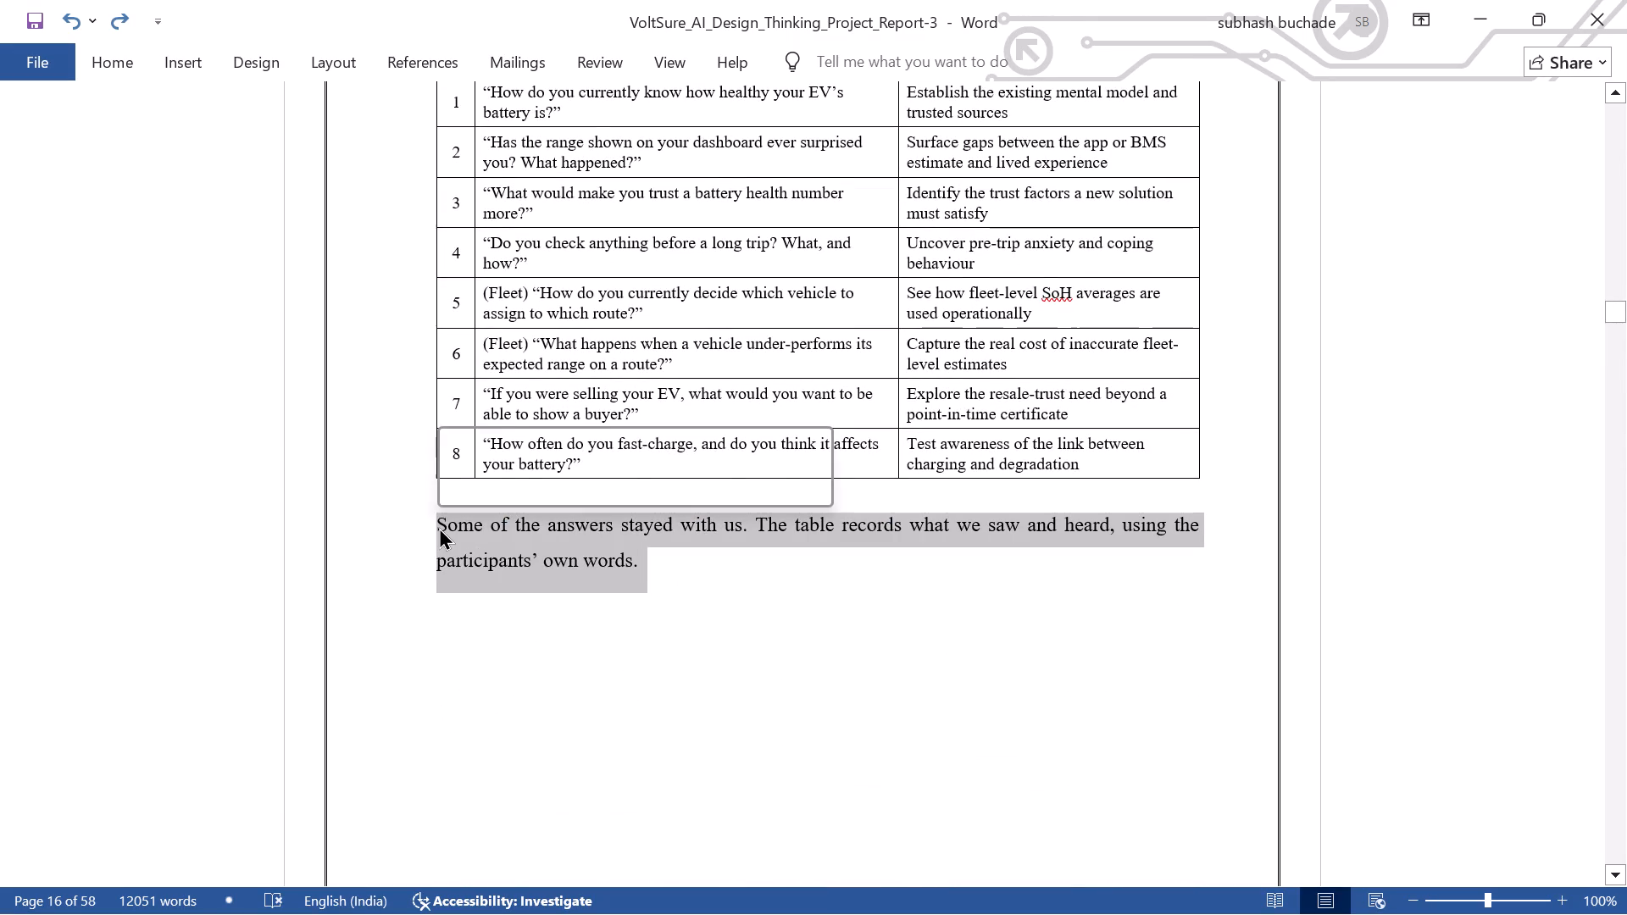
key(BackSpace)
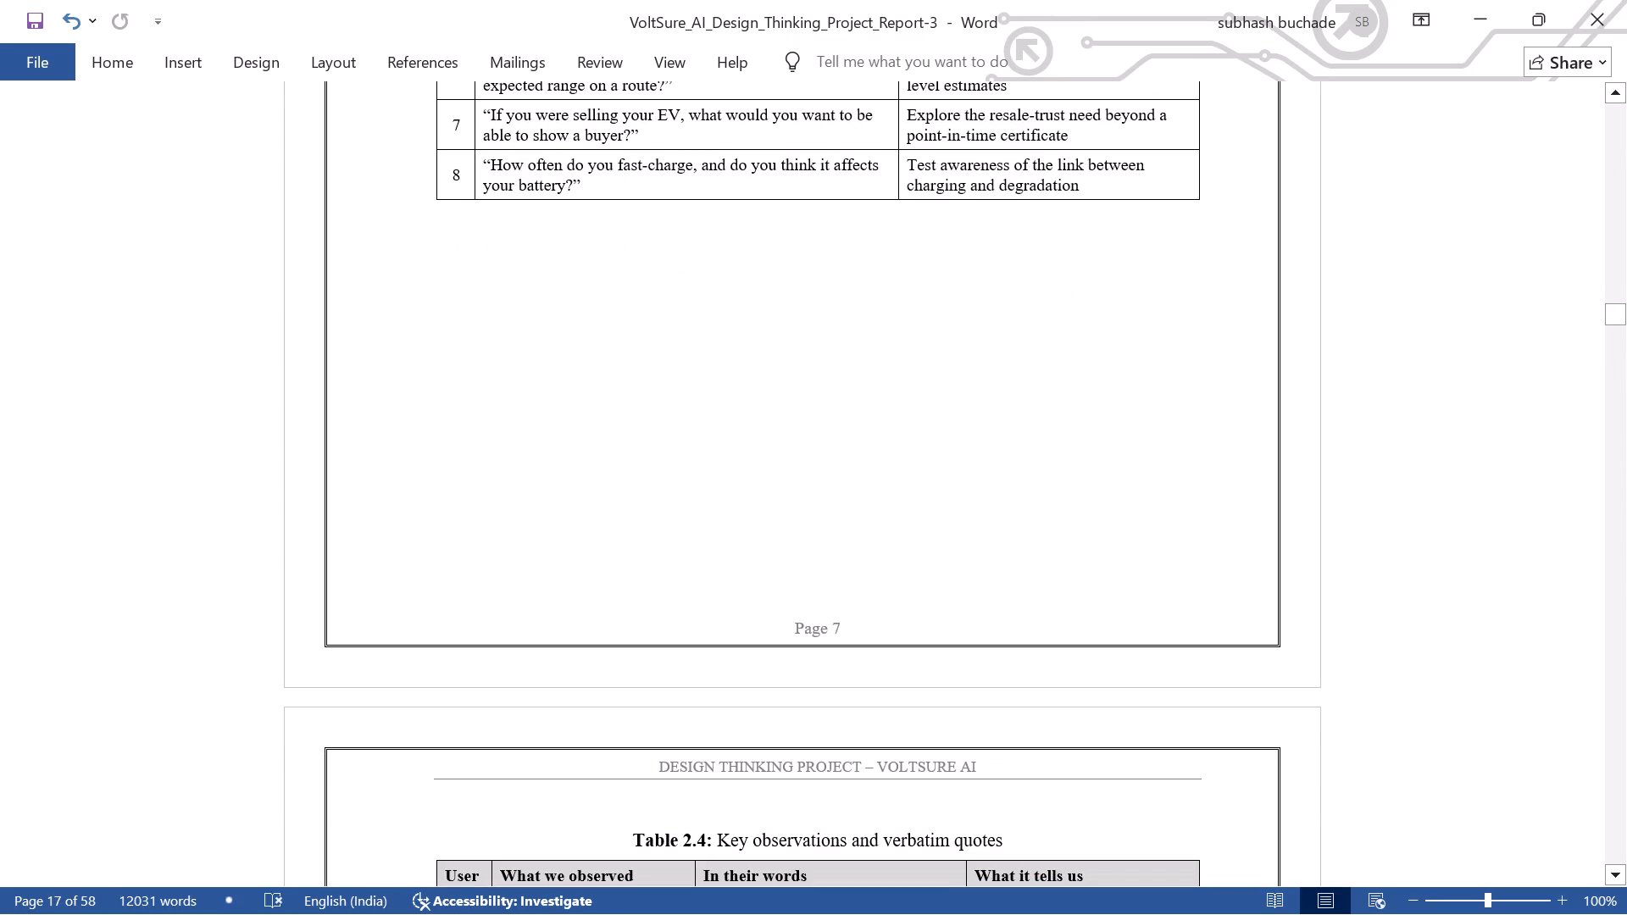
Examine the page gaps from section 2.2 and Table 2.3 through the empathy map table on page 9.
scroll(838, 433, up, 12)
scroll(839, 432, down, 3)
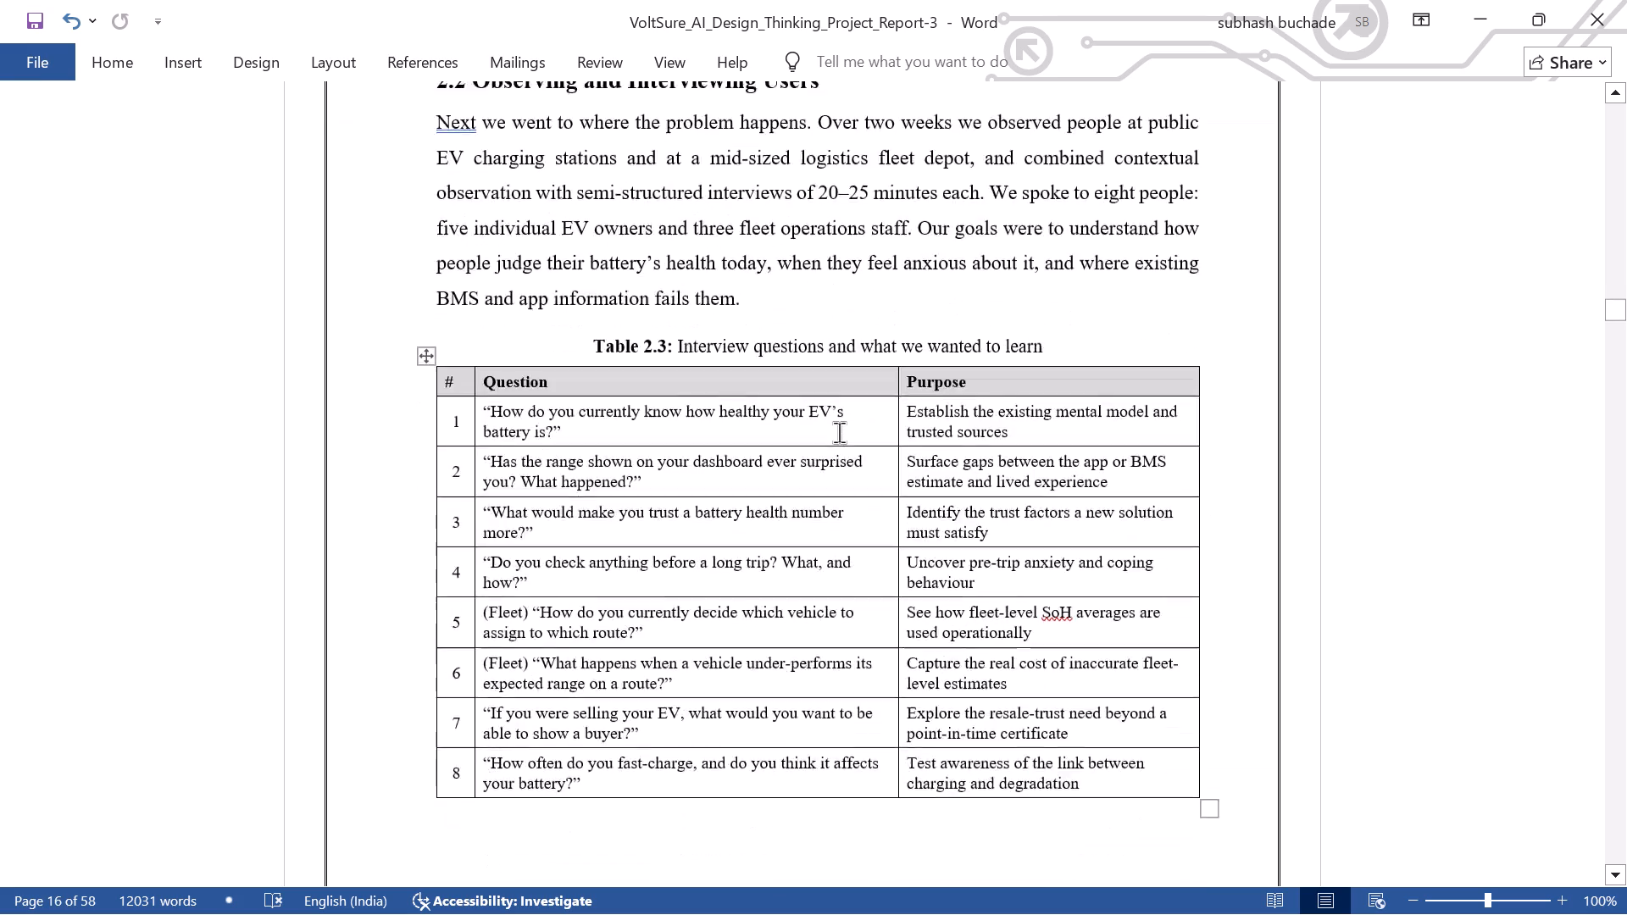
scroll(839, 432, down, 20)
scroll(839, 432, down, 2)
scroll(839, 435, up, 6)
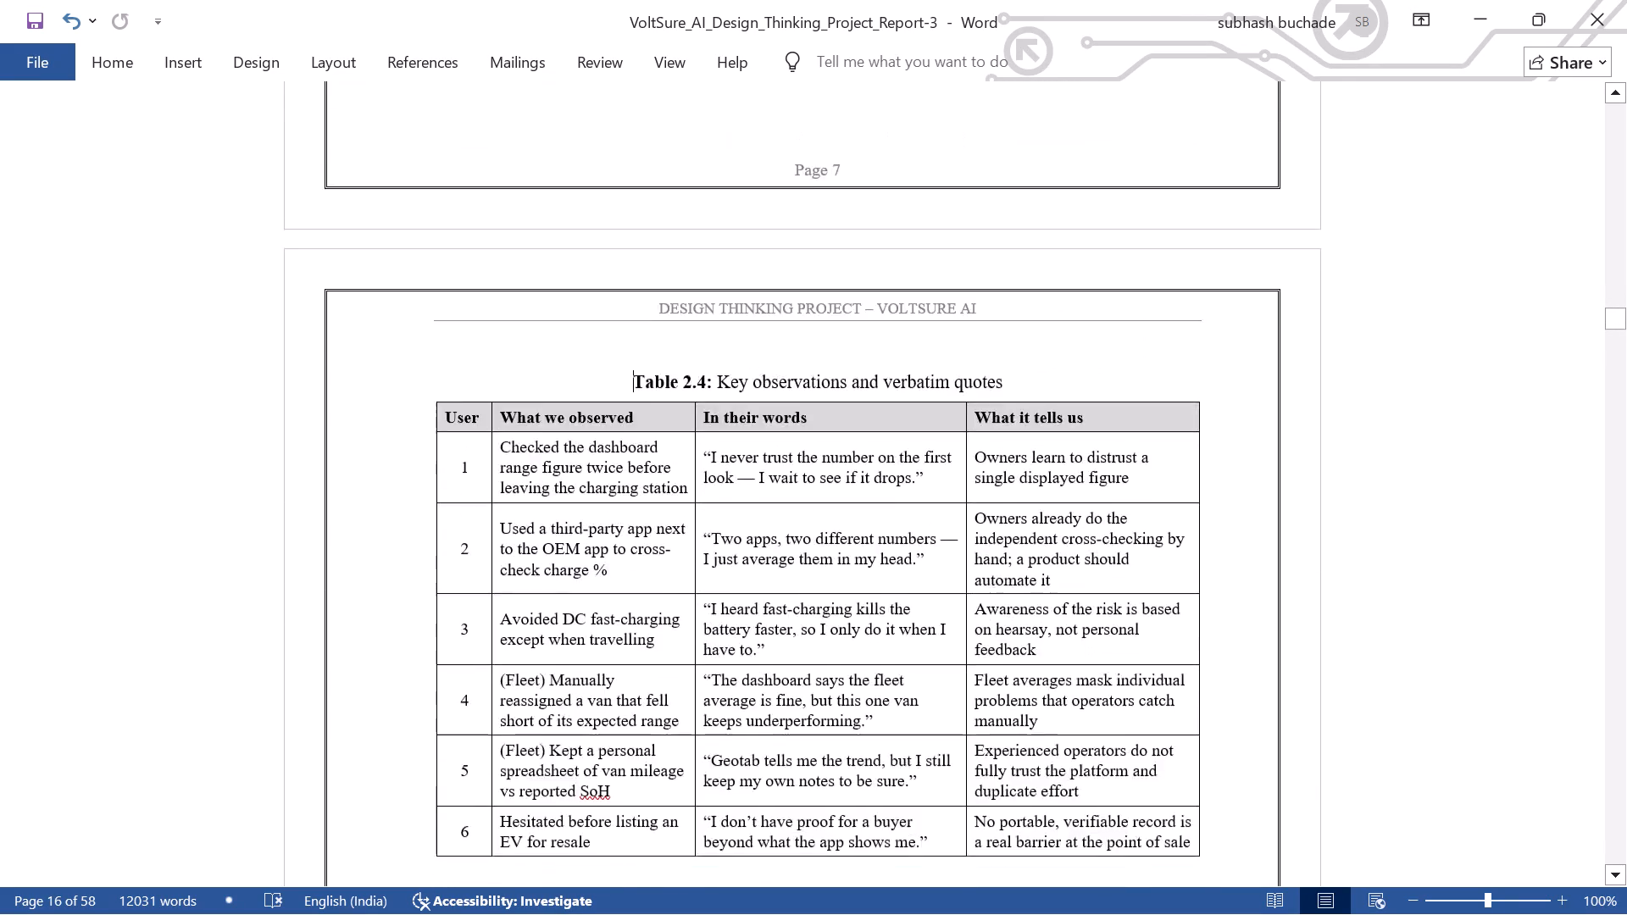
scroll(839, 435, up, 3)
scroll(839, 435, down, 19)
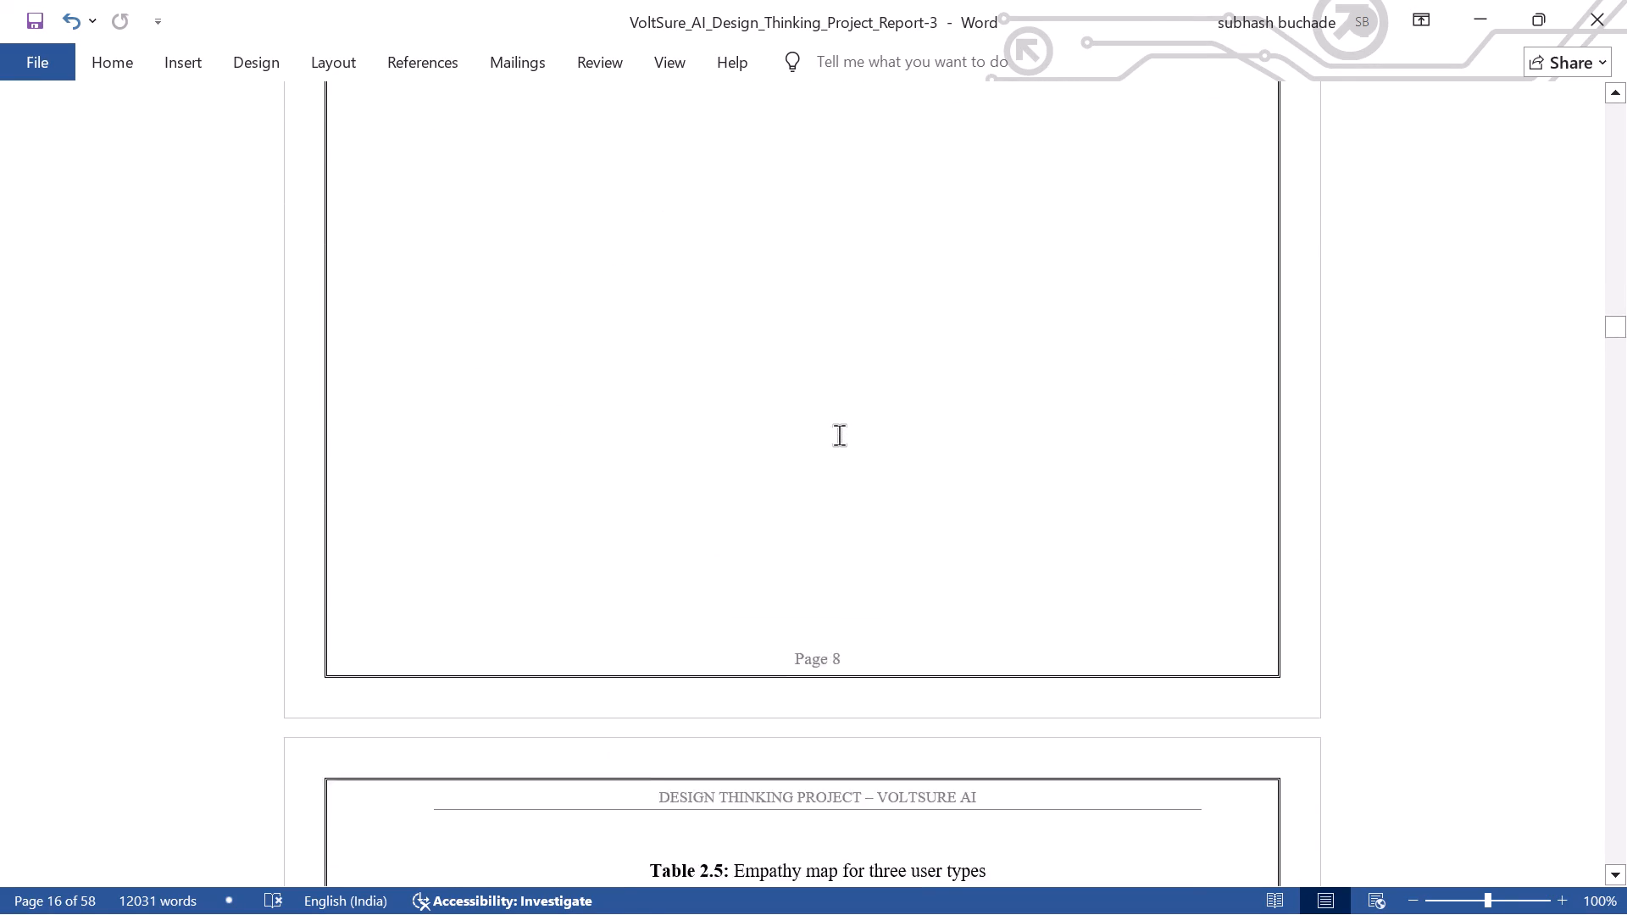
scroll(839, 435, down, 9)
Move the empathy map table from page 9 into the empty space on page 8, below the 2.3 Empathy Map heading.
scroll(839, 435, up, 4)
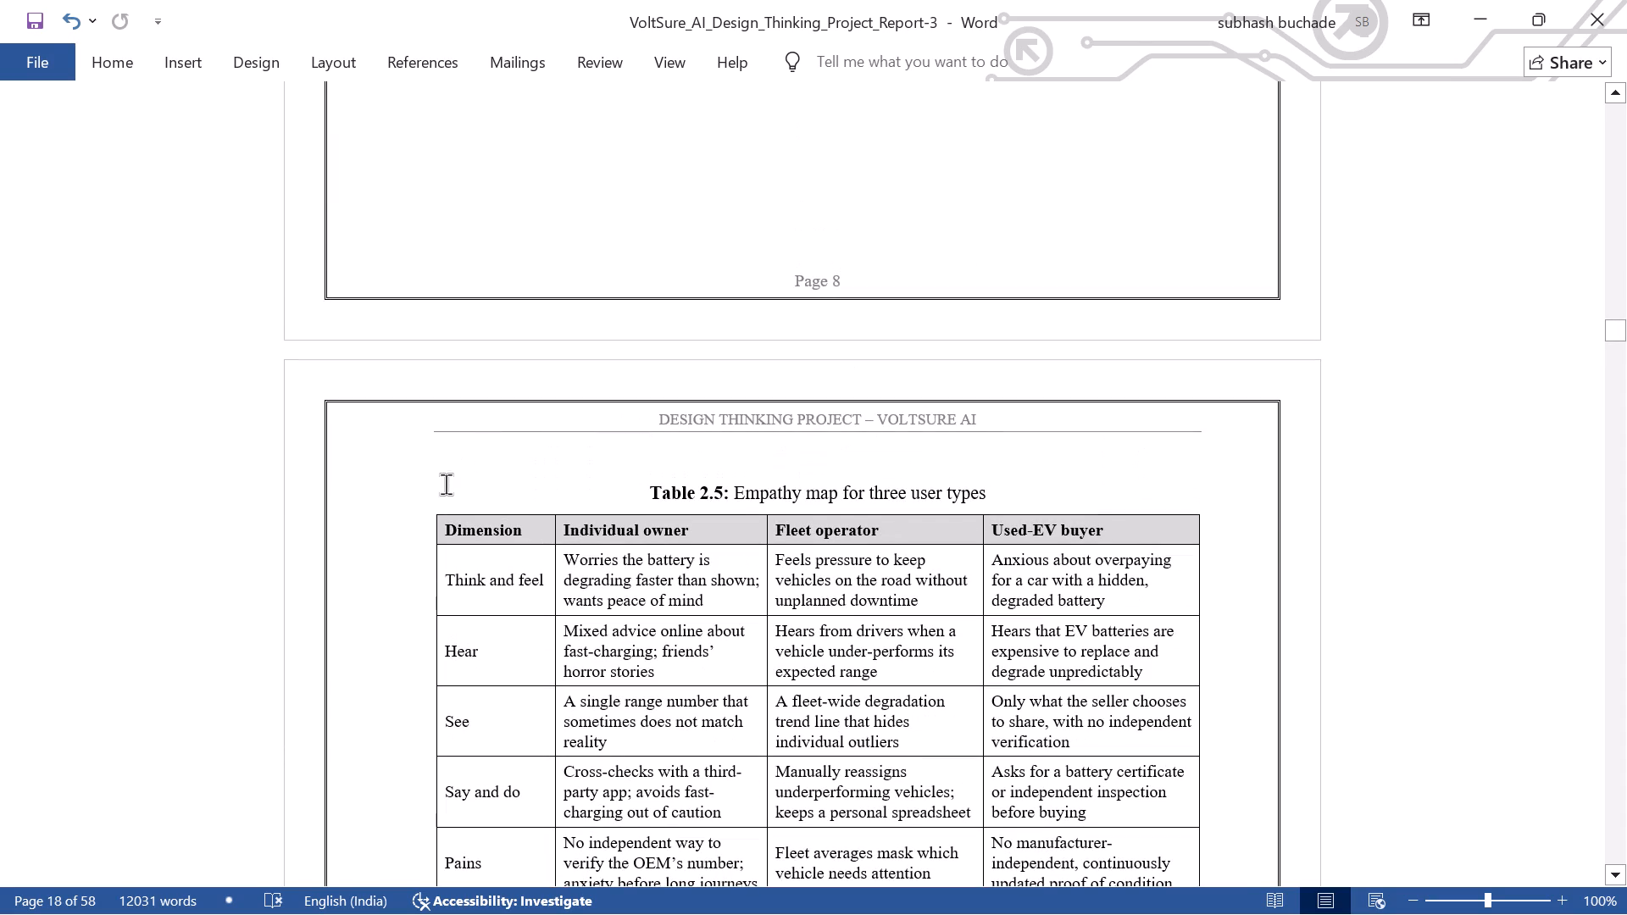
drag(430, 505, 430, 502)
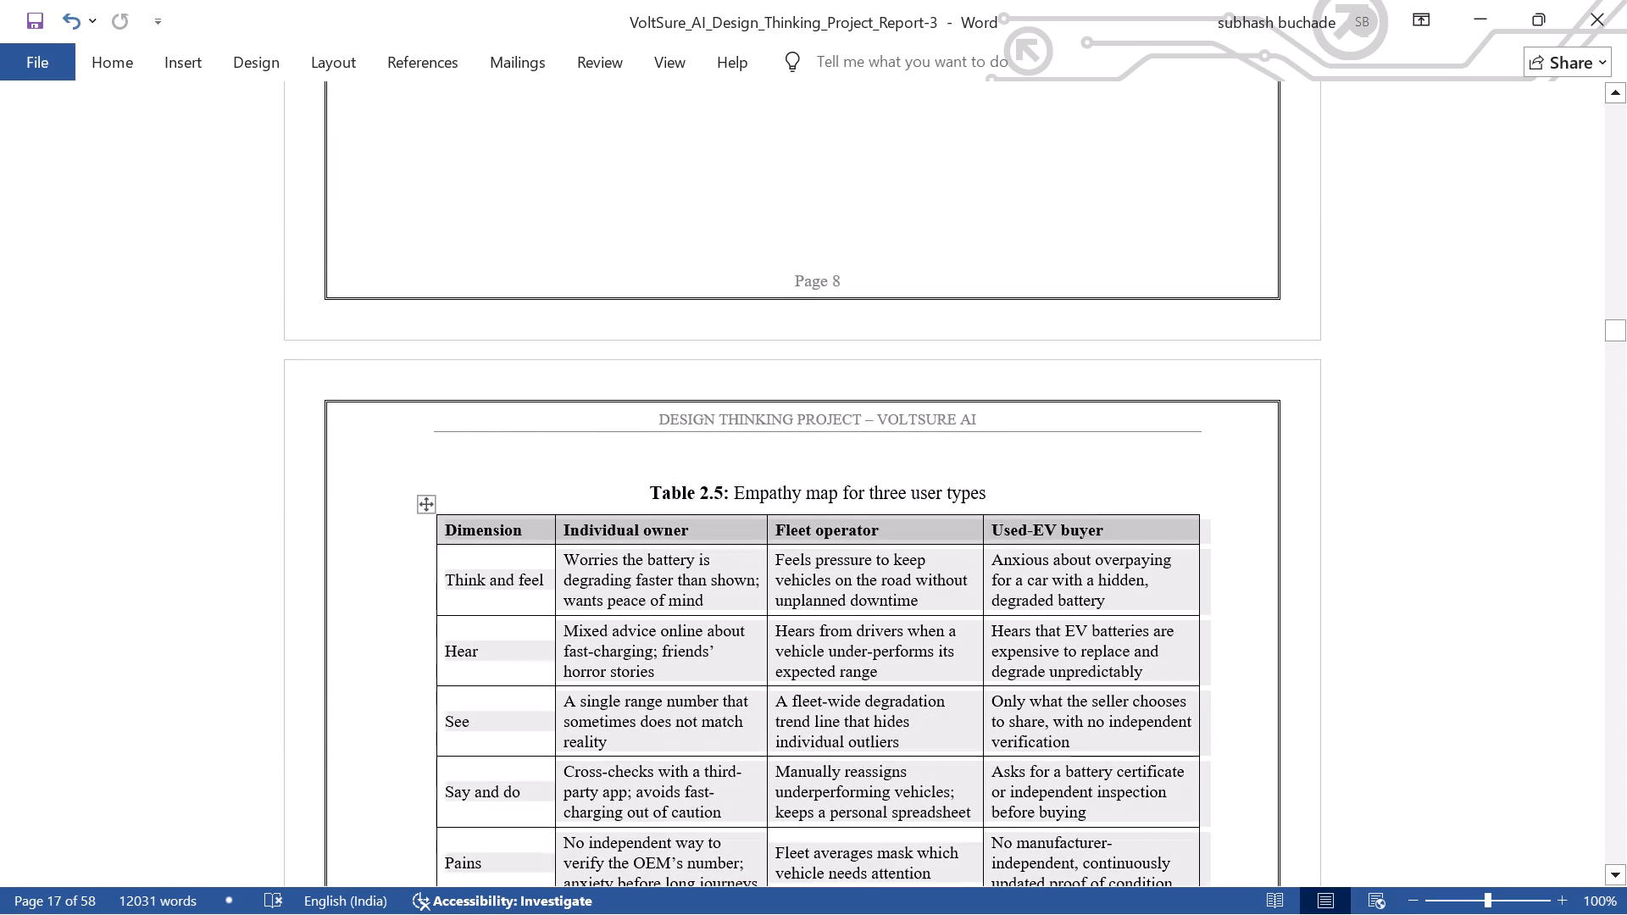
drag(430, 502, 399, 272)
scroll(423, 223, up, 3)
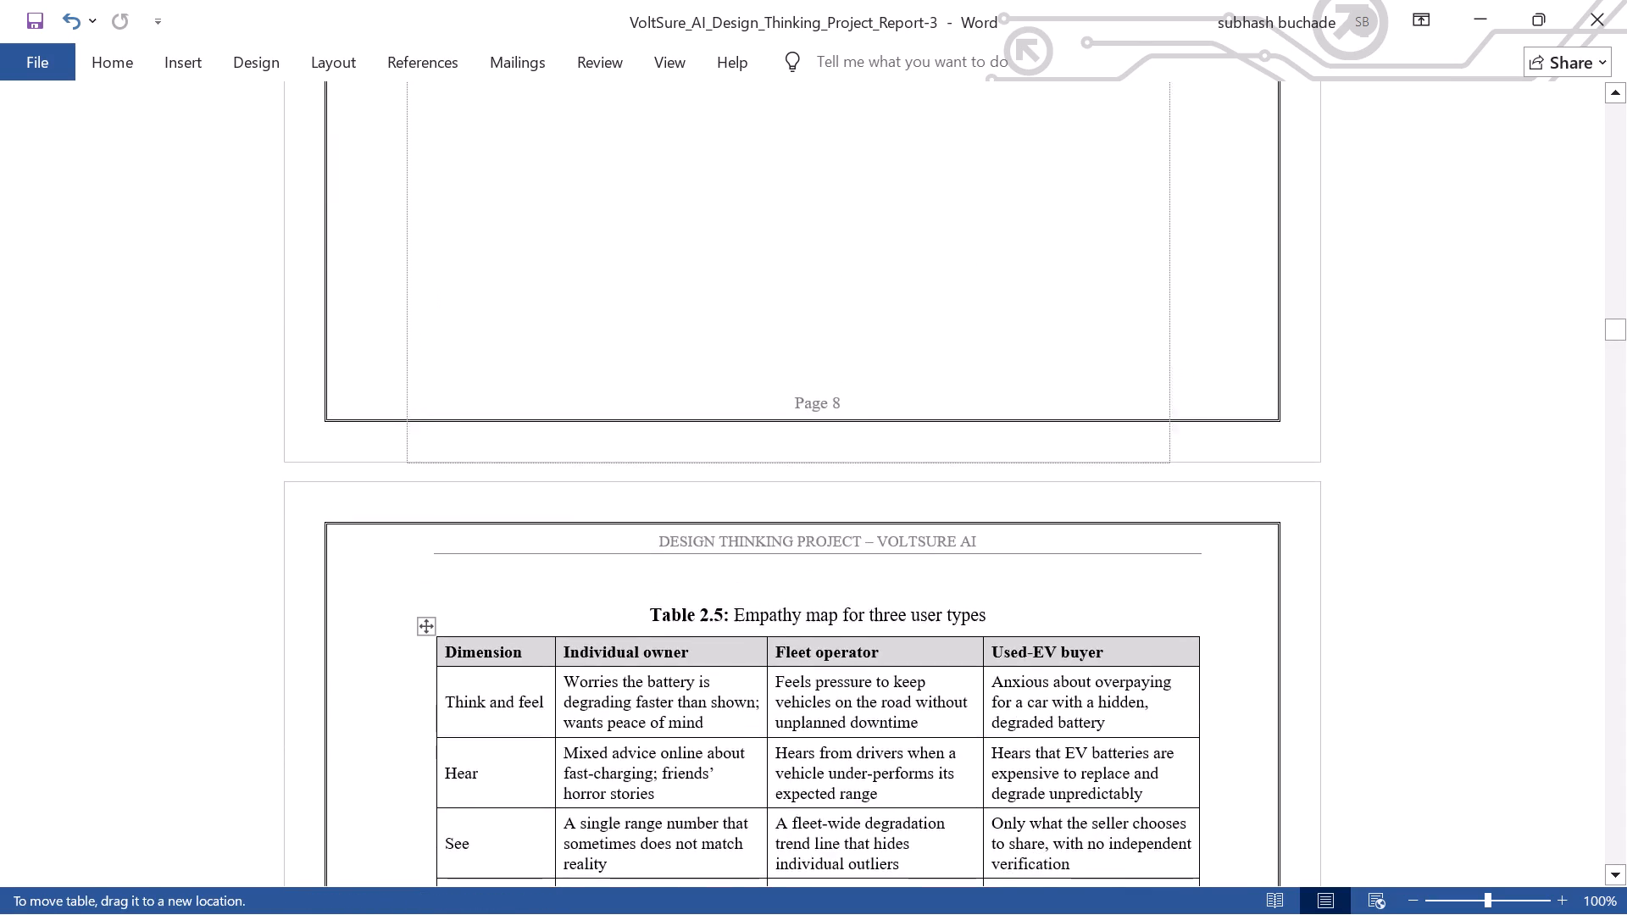
scroll(399, 272, up, 1)
drag(399, 272, 403, 137)
scroll(387, 311, up, 2)
scroll(403, 136, up, 2)
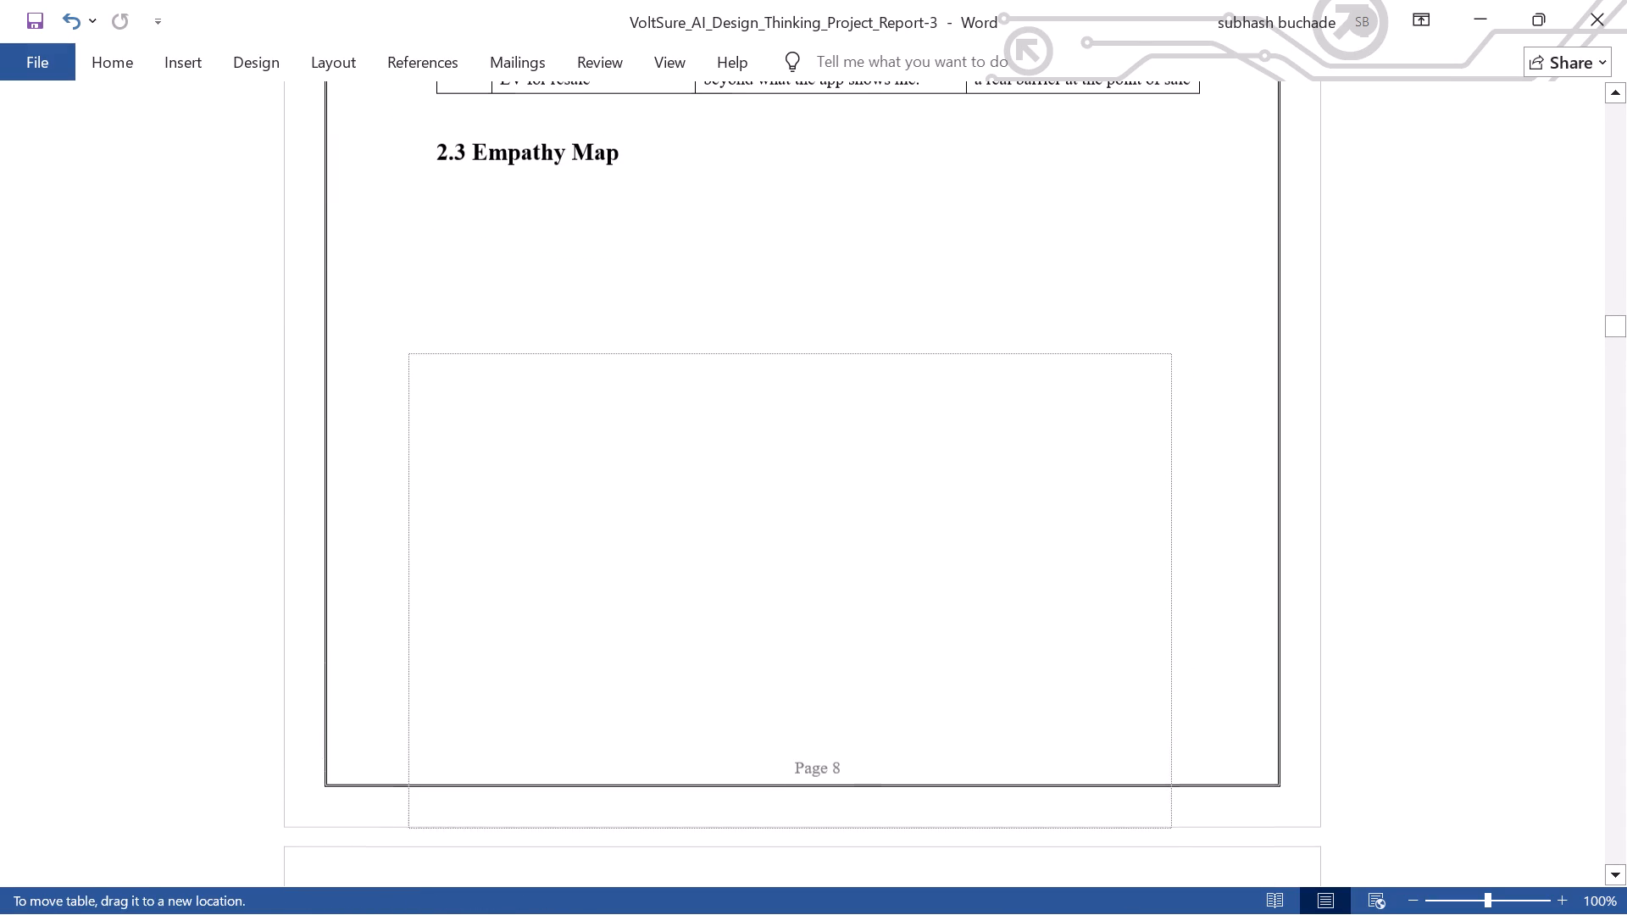
drag(403, 137, 459, 496)
scroll(459, 496, down, 6)
scroll(477, 469, up, 11)
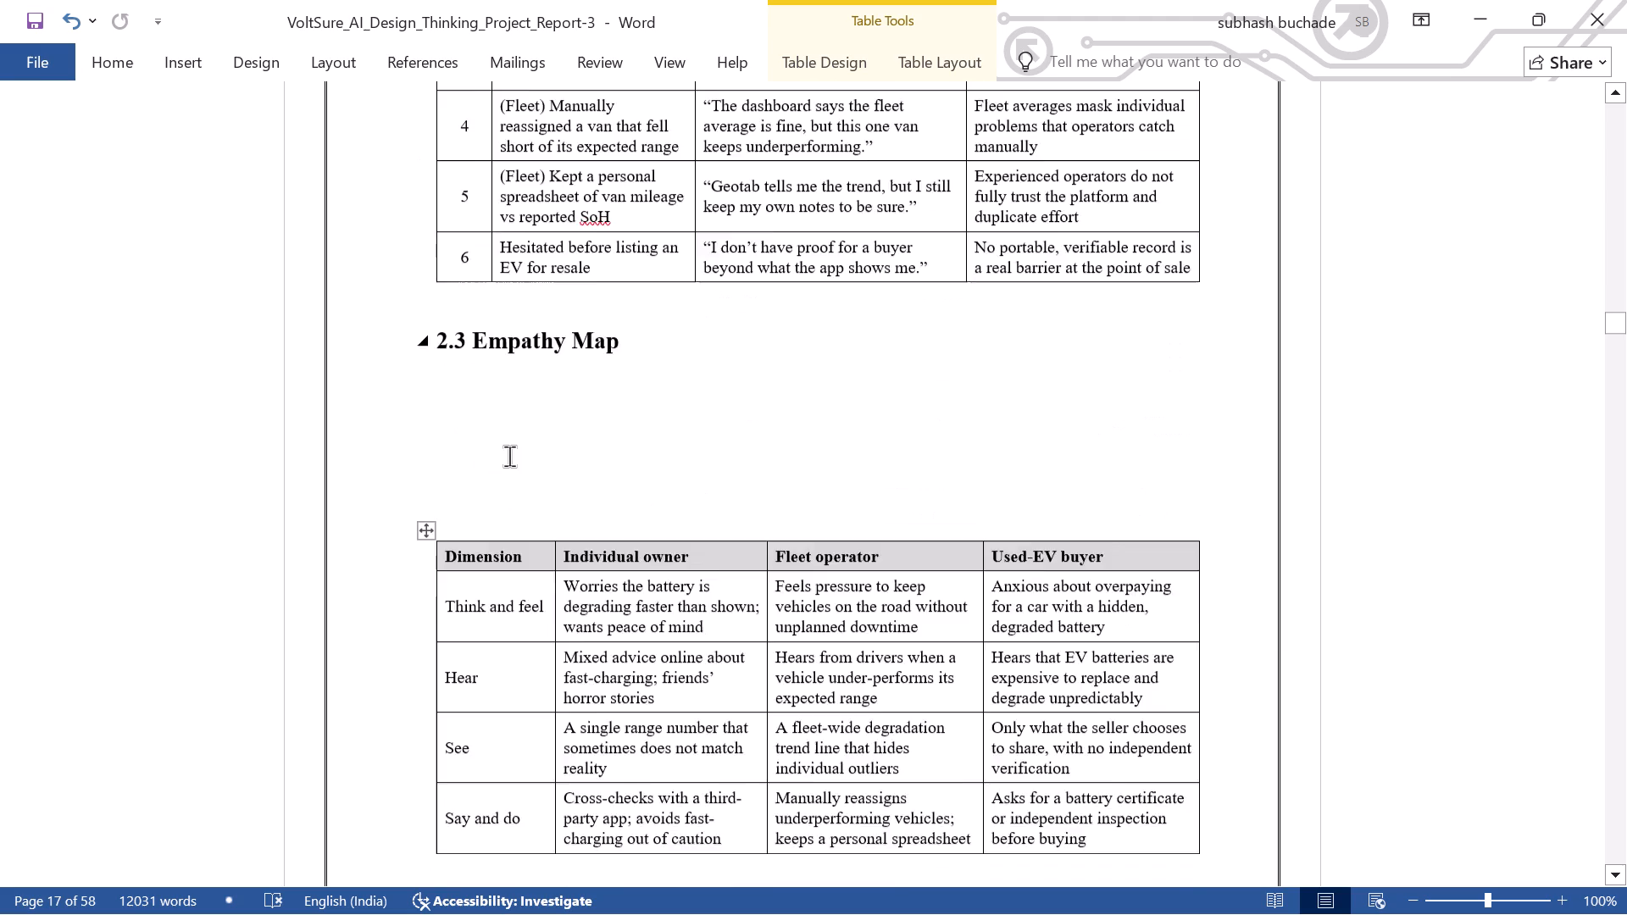
Remove the space before the paragraph for the 2.3 Empathy Map heading.
click(570, 504)
drag(635, 457, 462, 451)
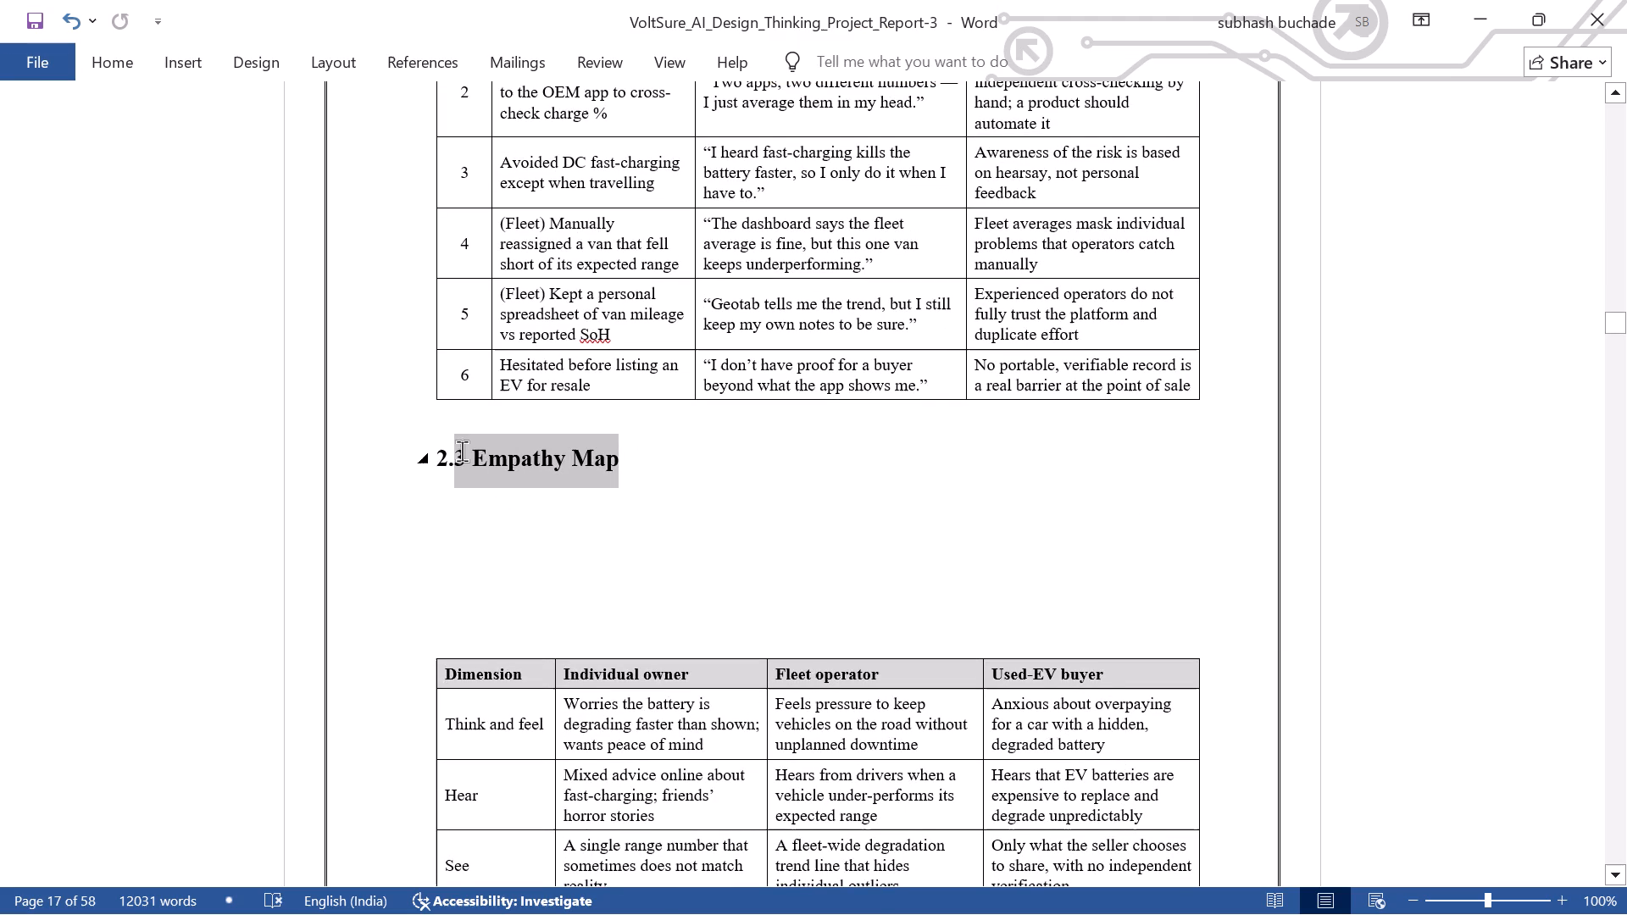
drag(462, 451, 405, 454)
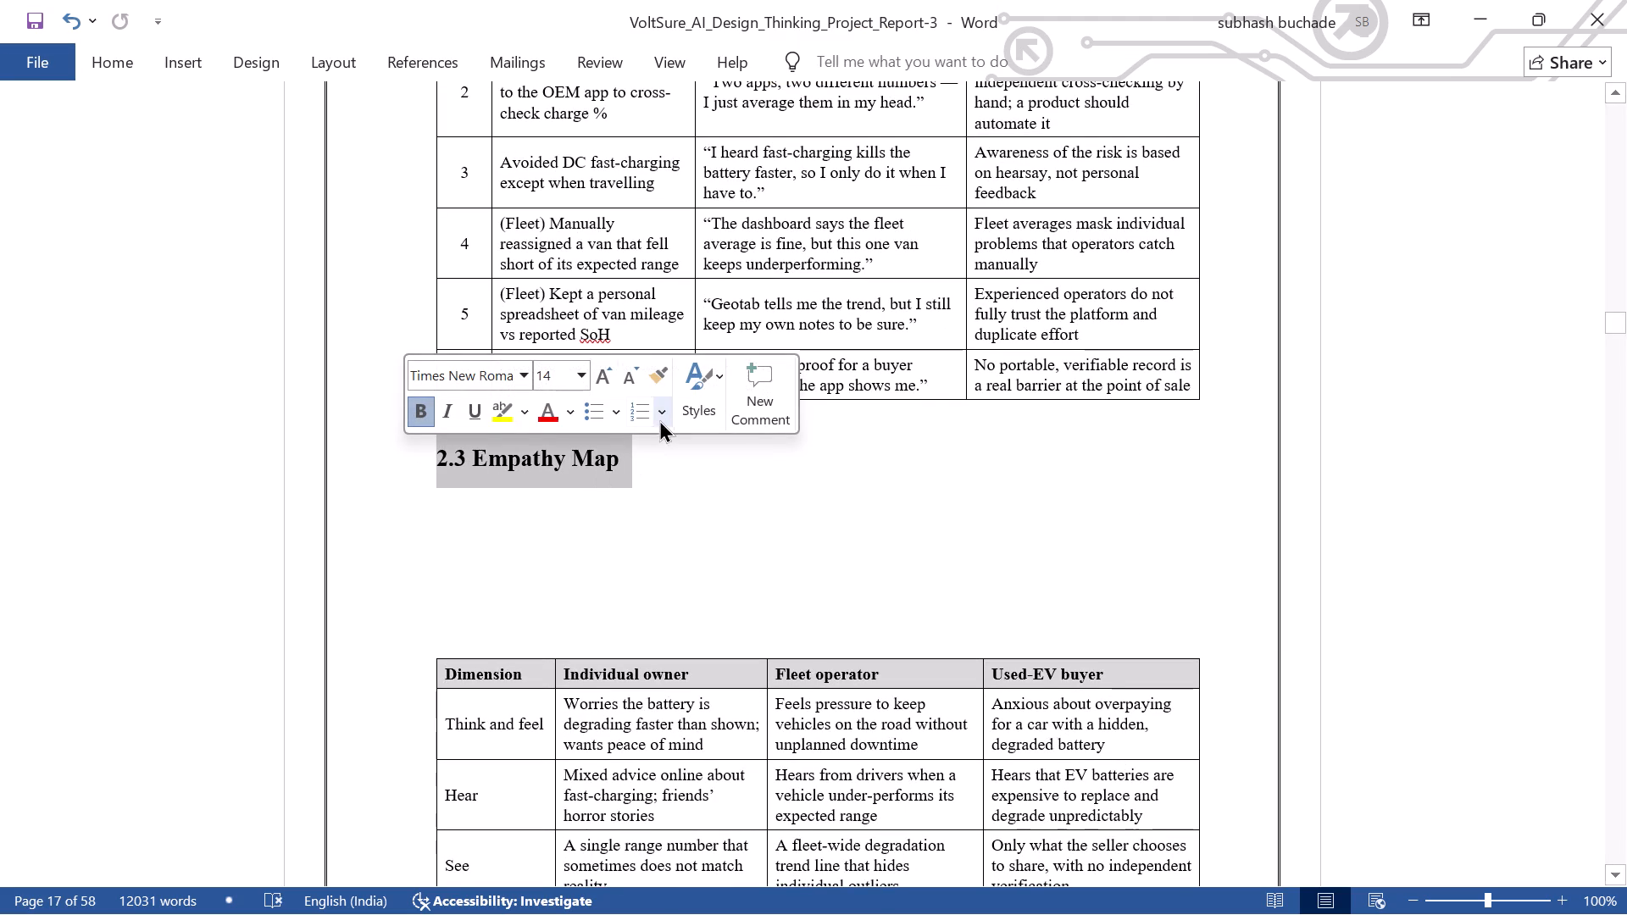
click(175, 53)
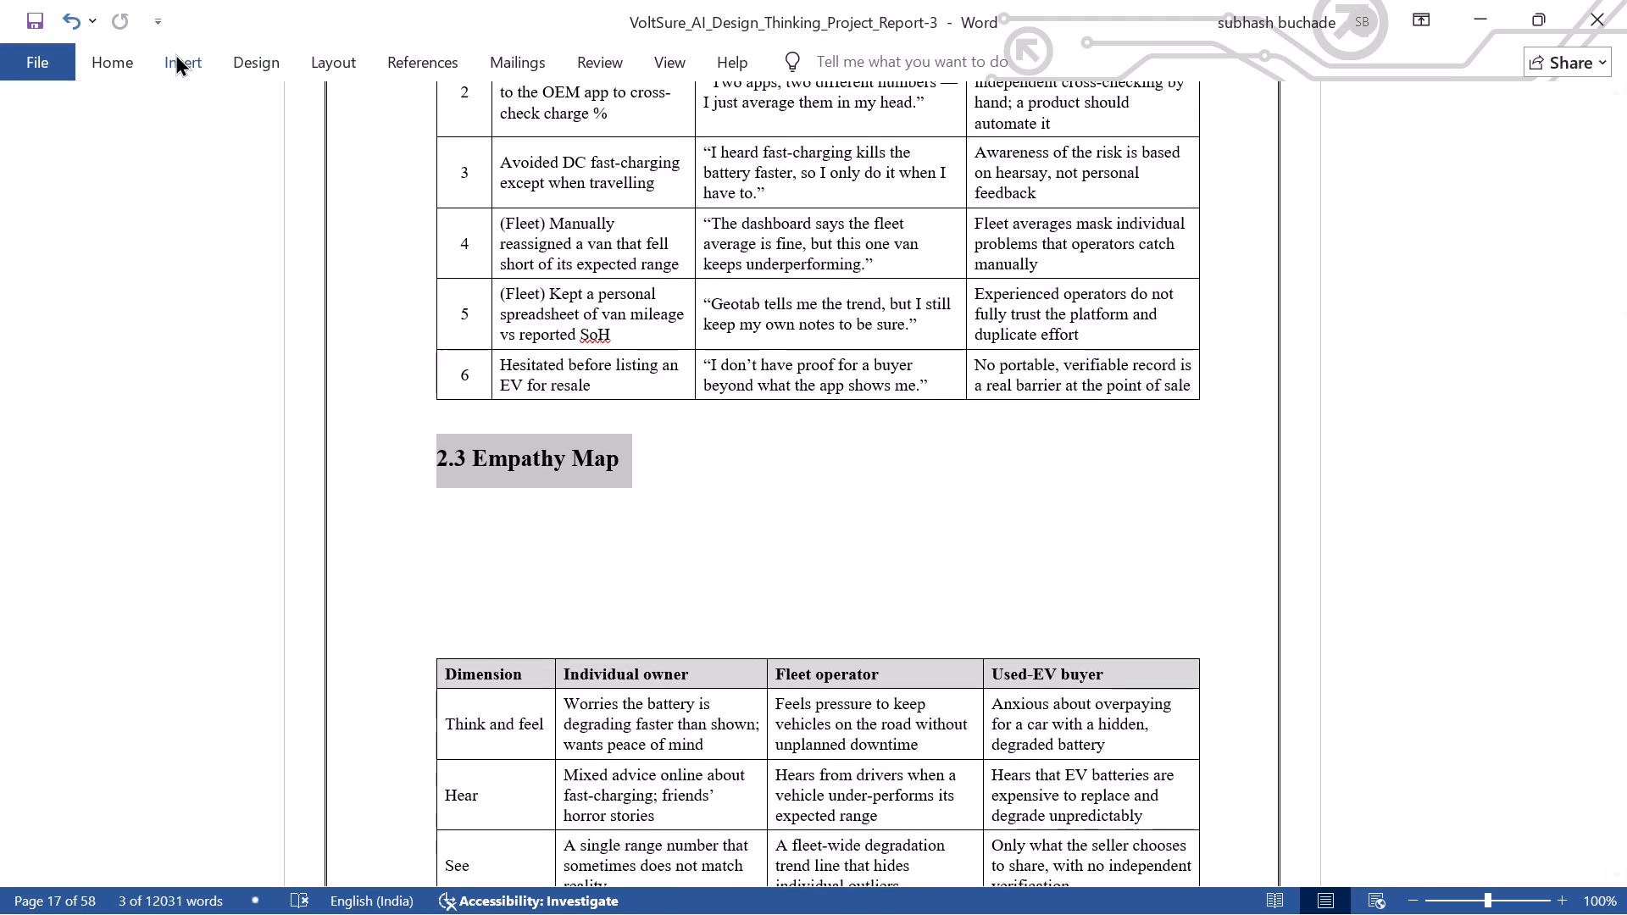
click(236, 53)
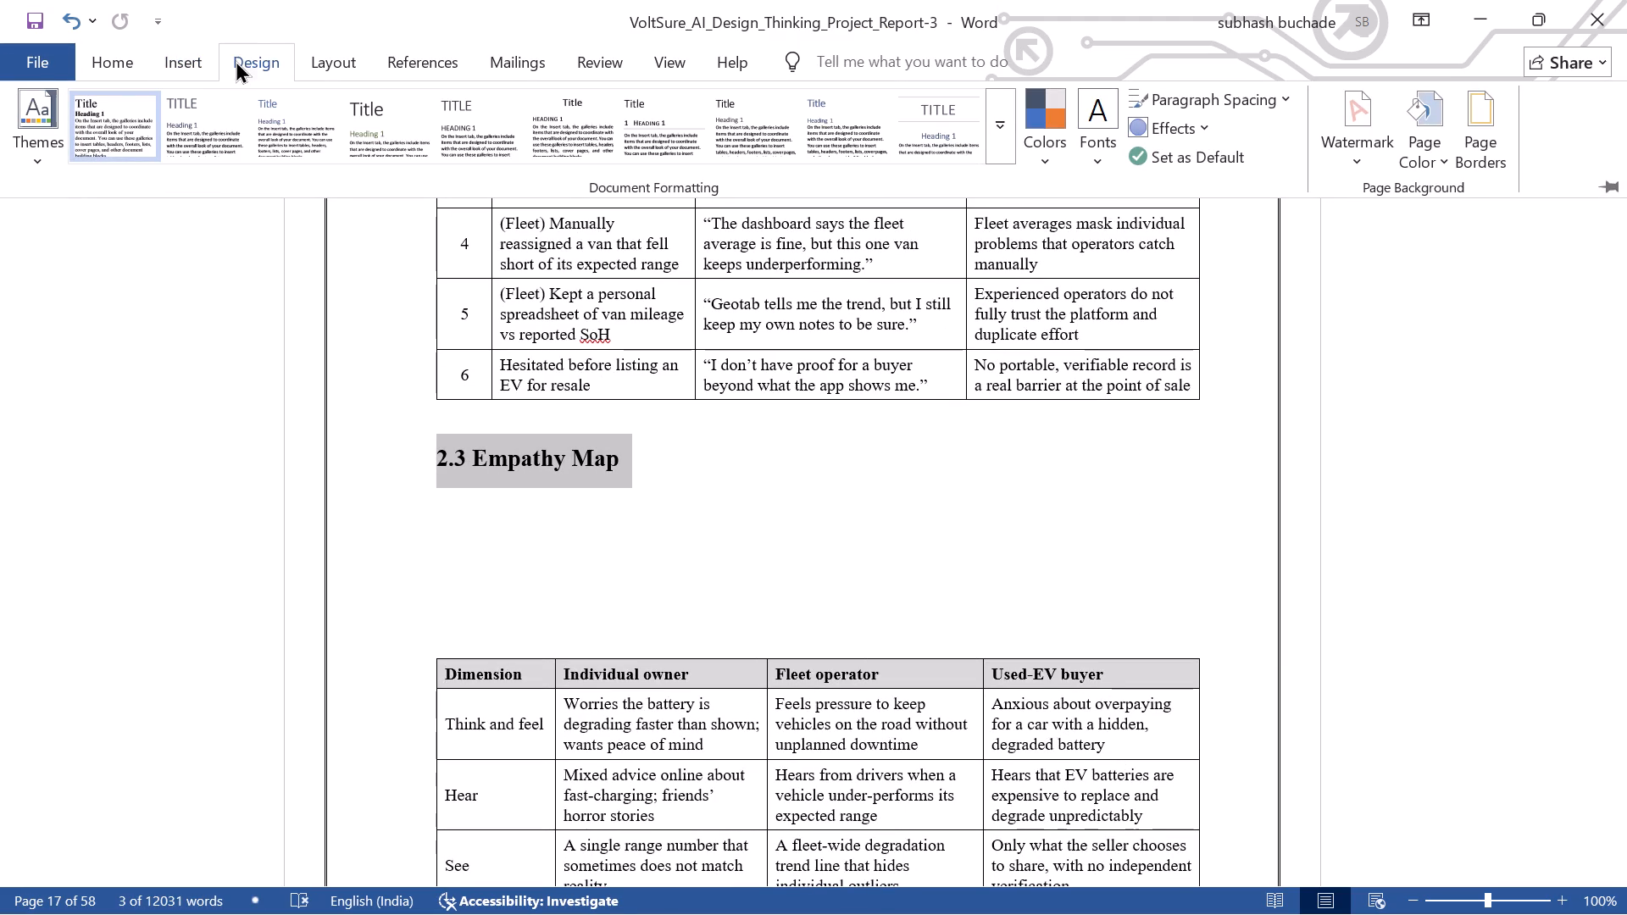
click(208, 61)
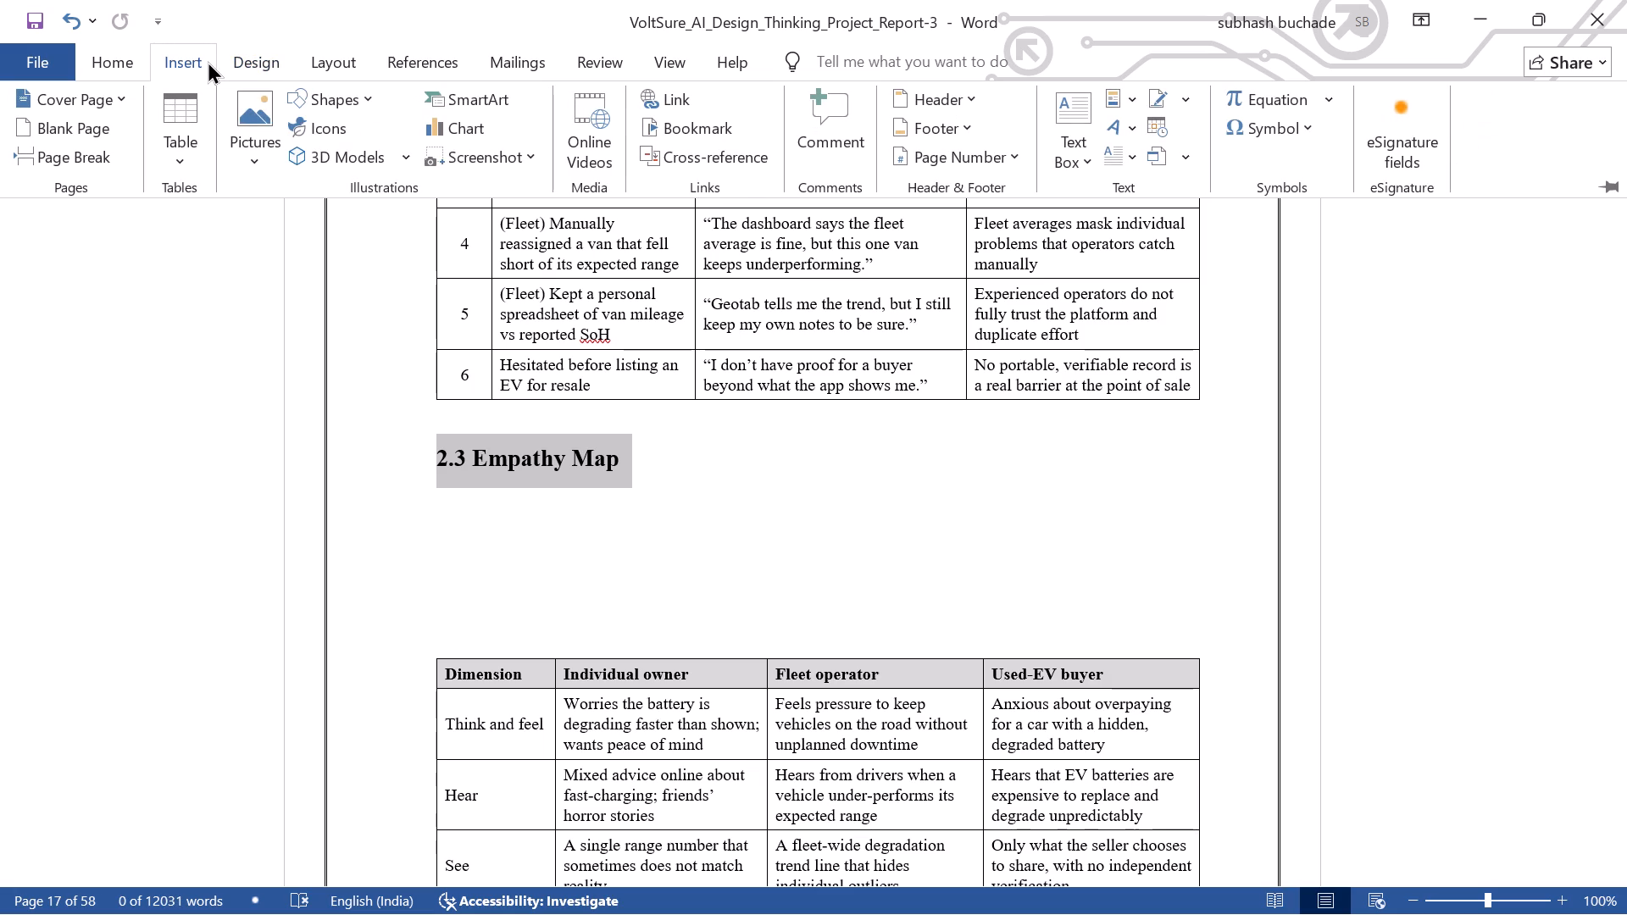
click(113, 69)
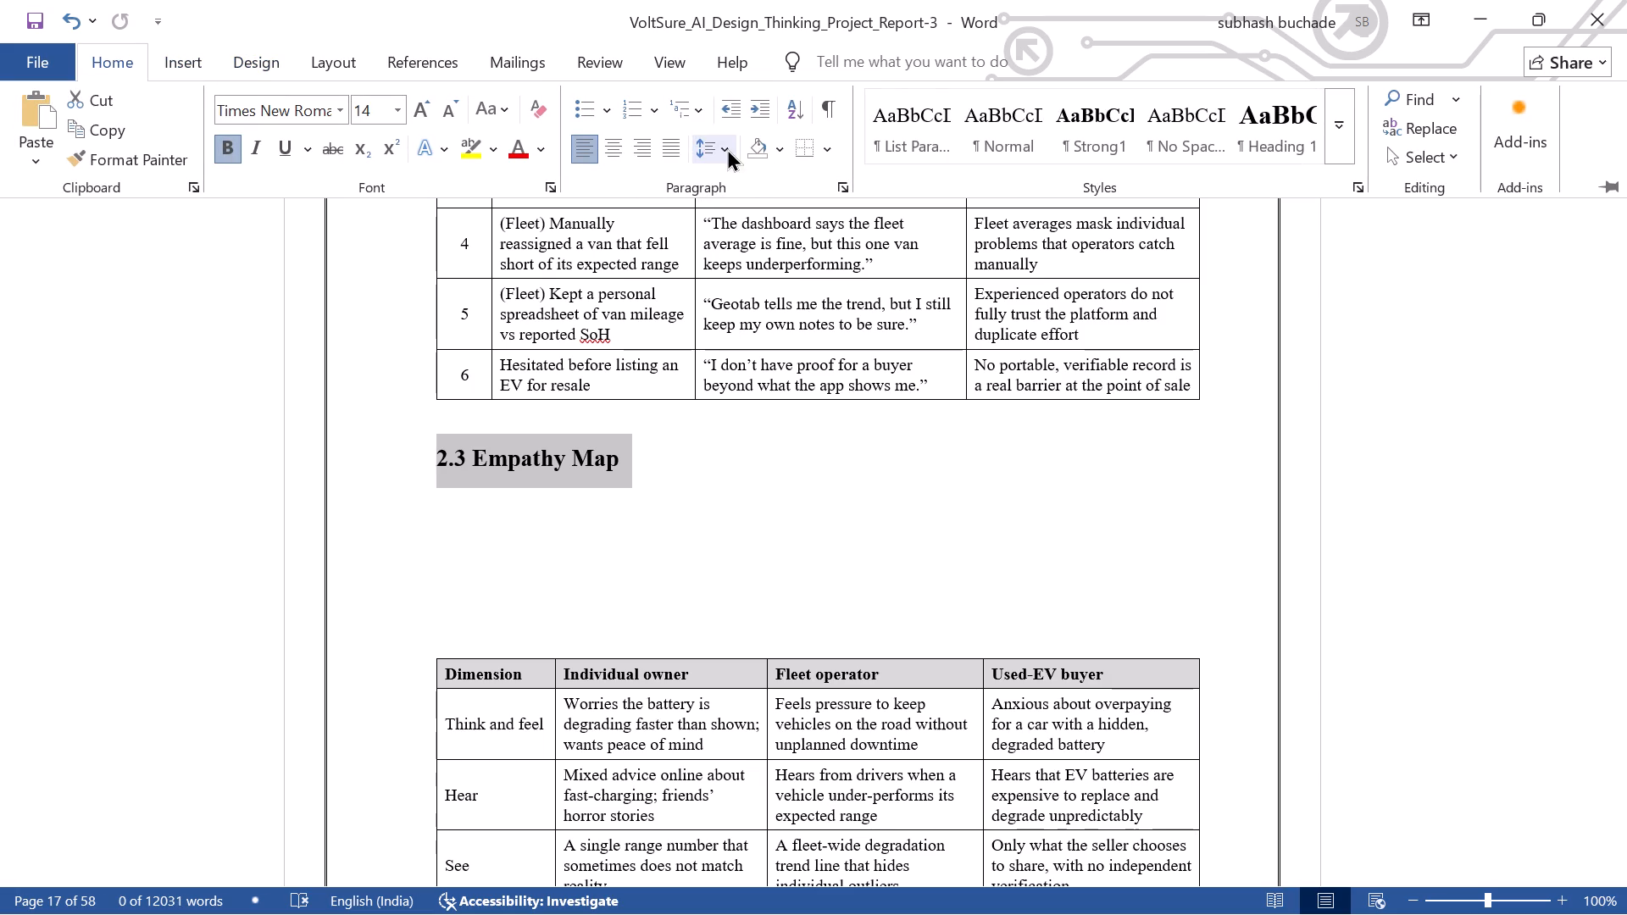
click(717, 140)
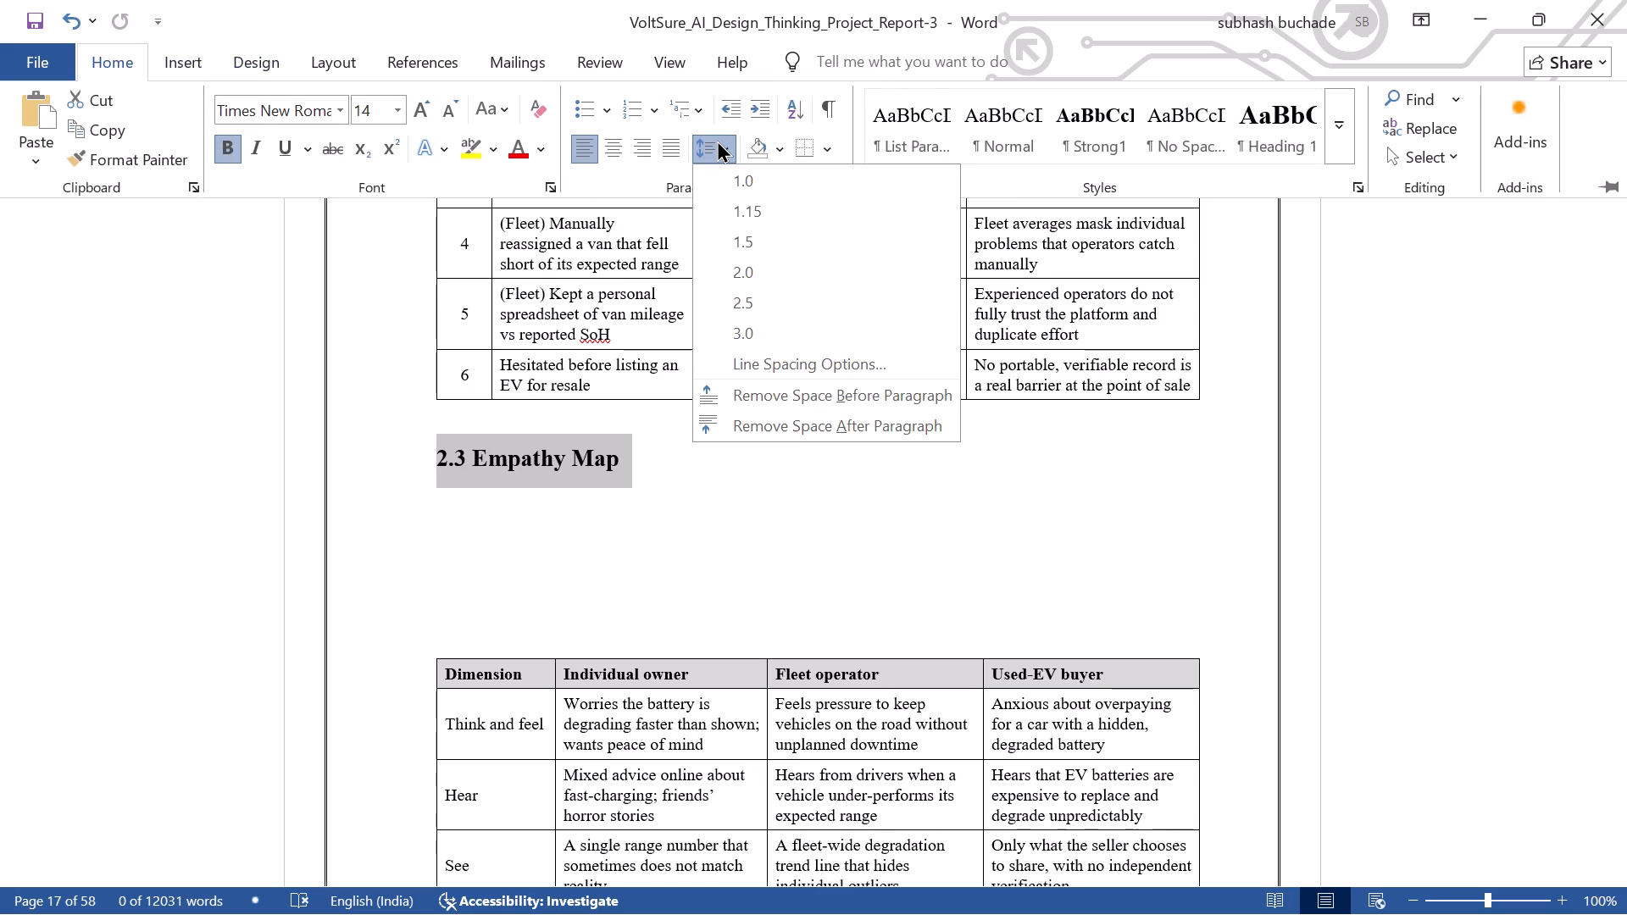
click(784, 388)
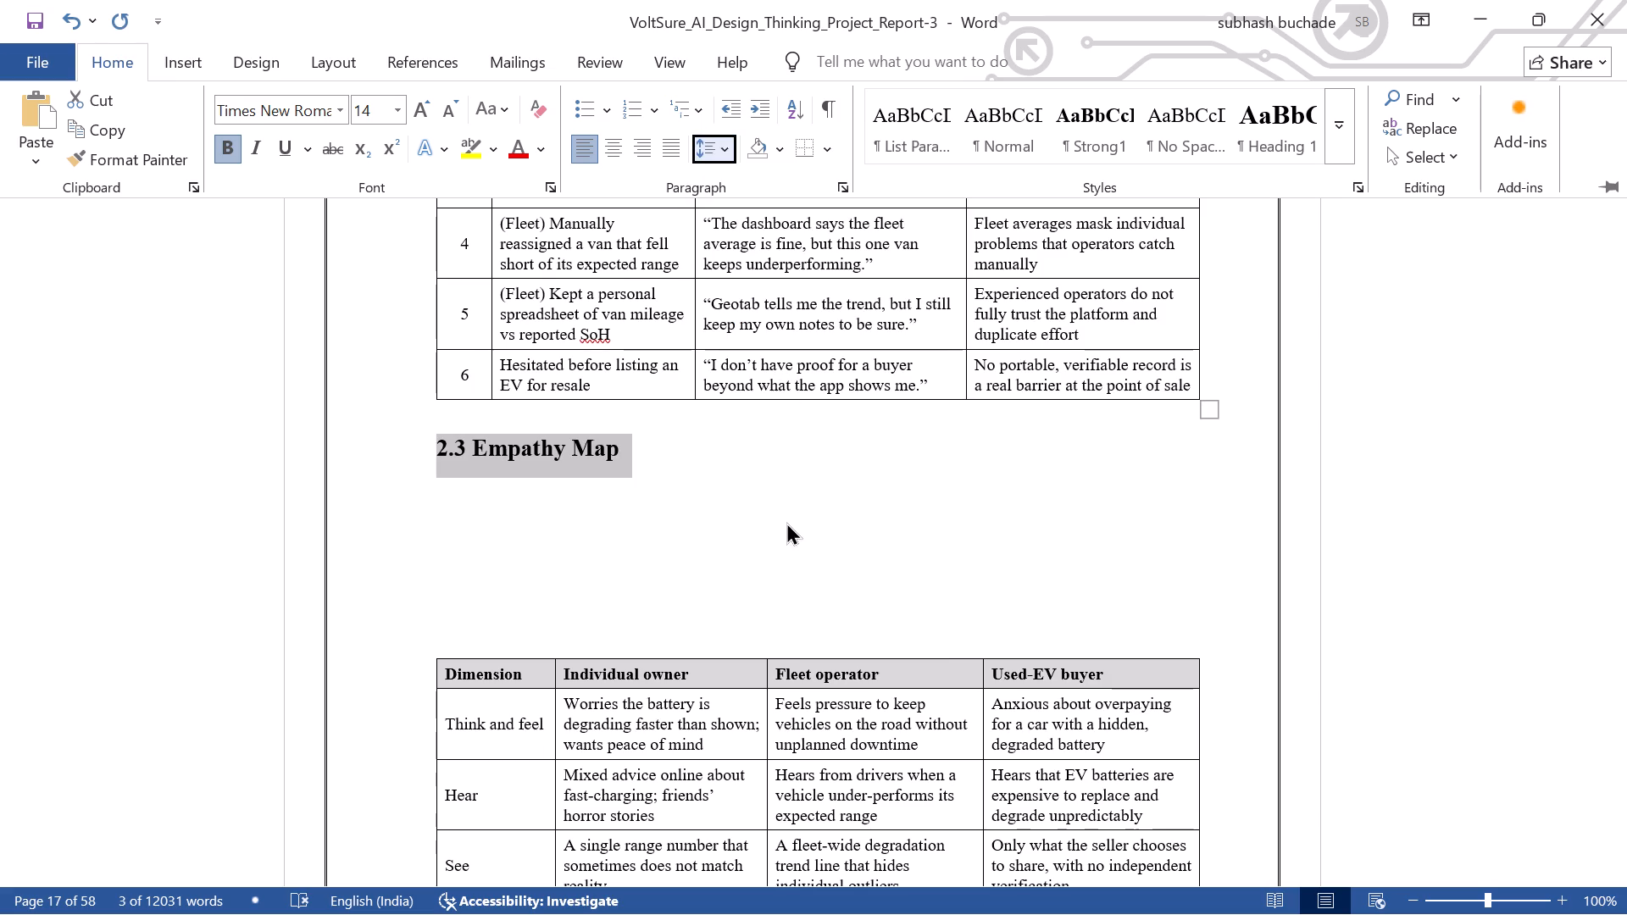
click(786, 522)
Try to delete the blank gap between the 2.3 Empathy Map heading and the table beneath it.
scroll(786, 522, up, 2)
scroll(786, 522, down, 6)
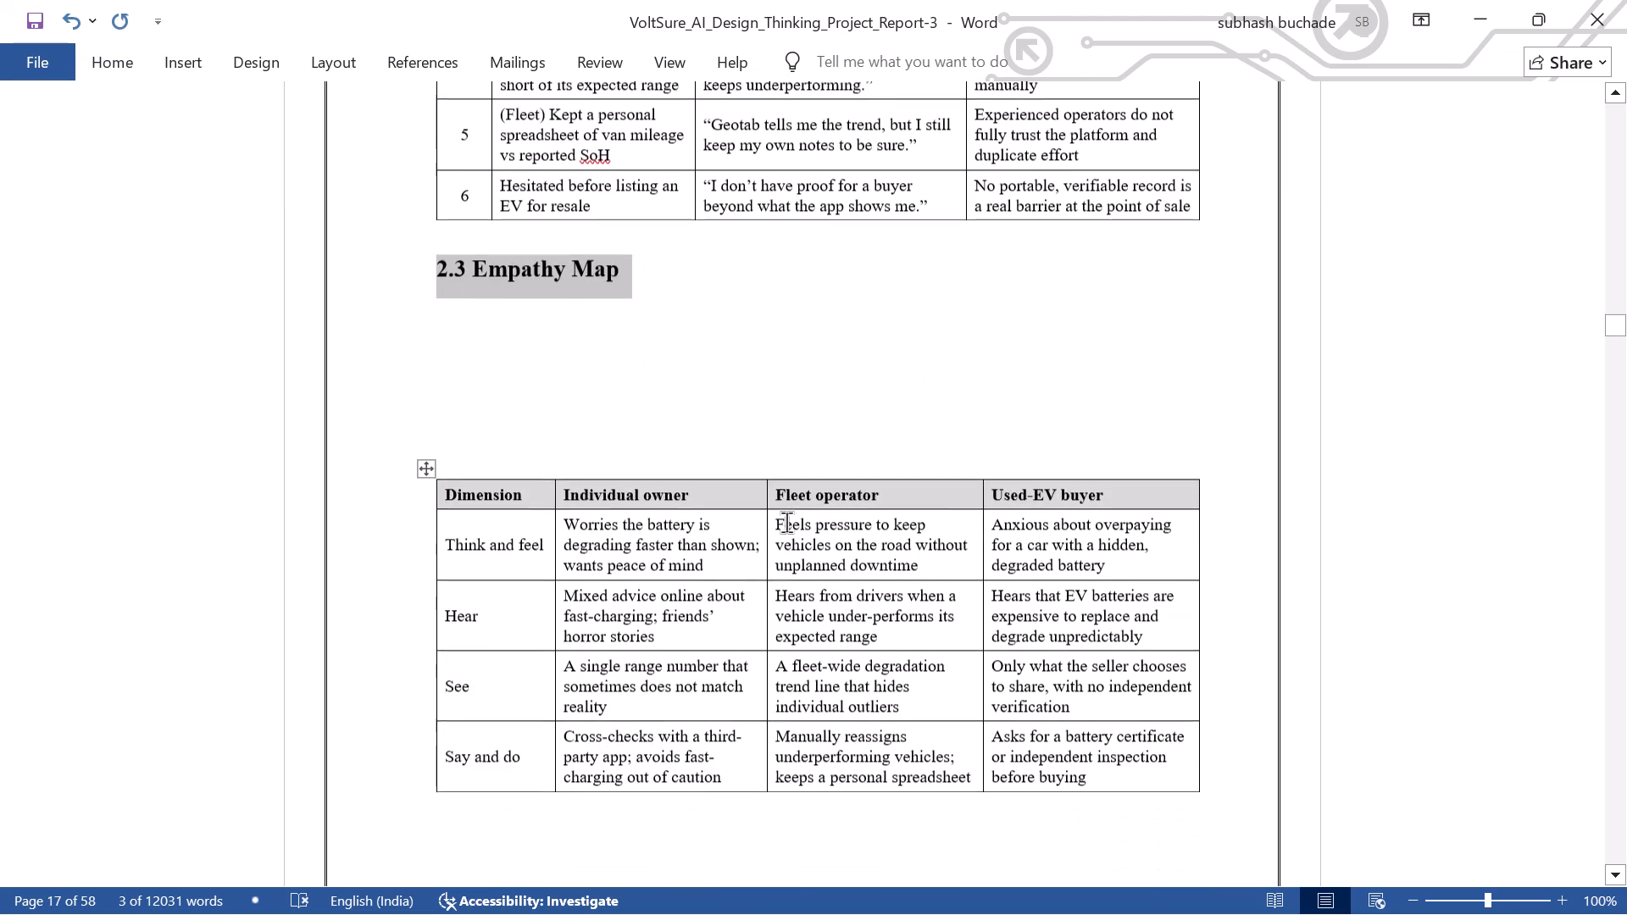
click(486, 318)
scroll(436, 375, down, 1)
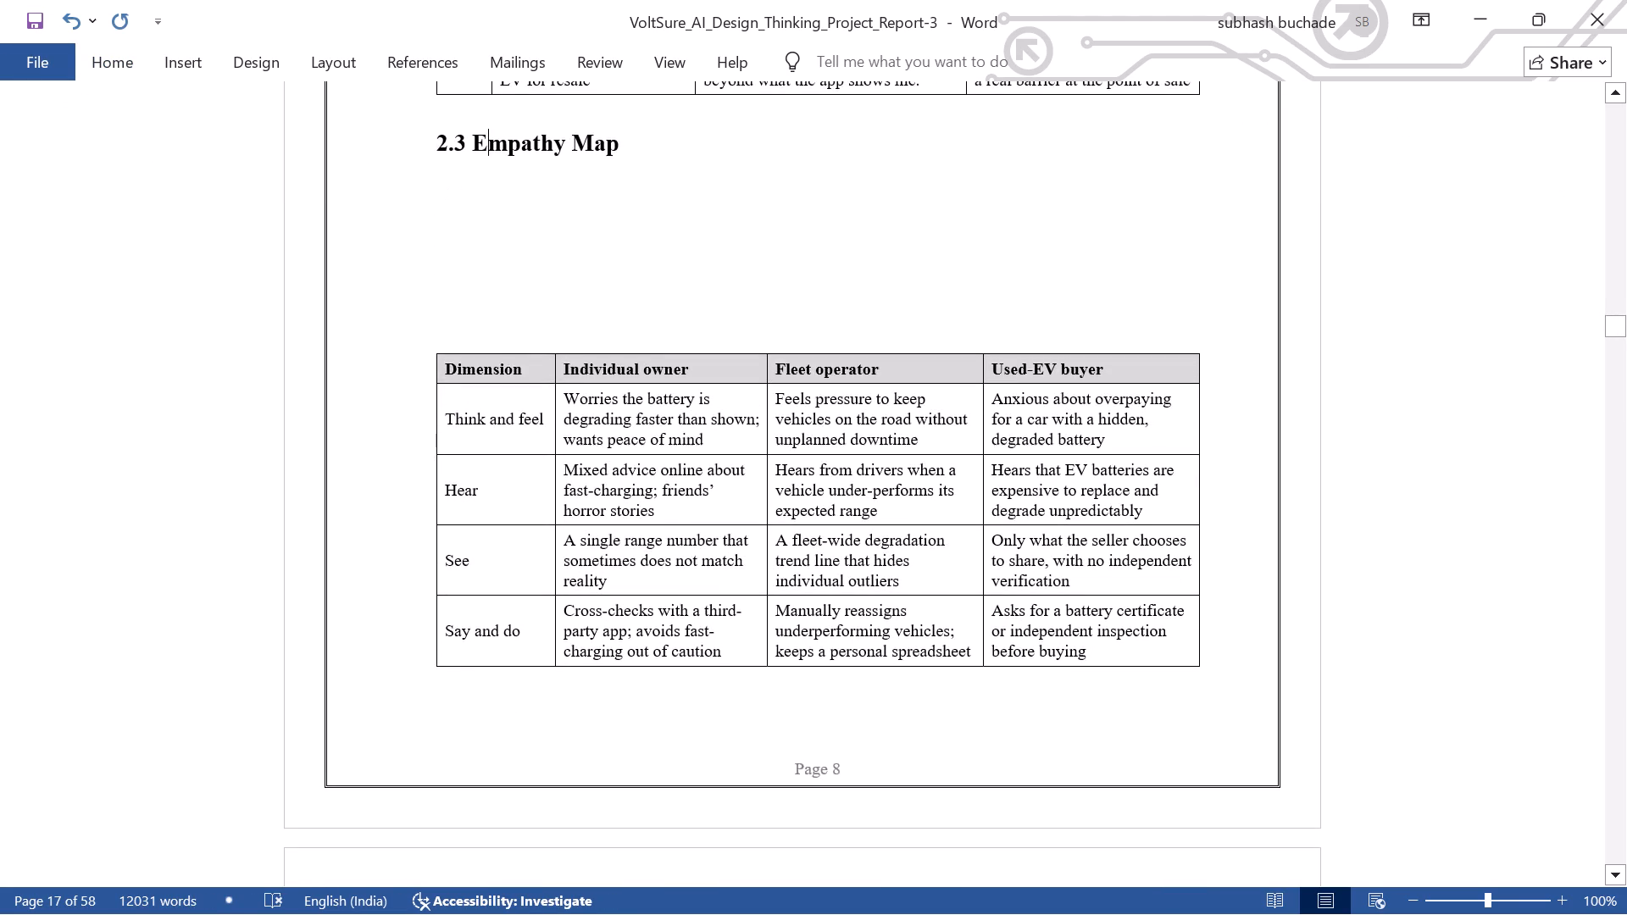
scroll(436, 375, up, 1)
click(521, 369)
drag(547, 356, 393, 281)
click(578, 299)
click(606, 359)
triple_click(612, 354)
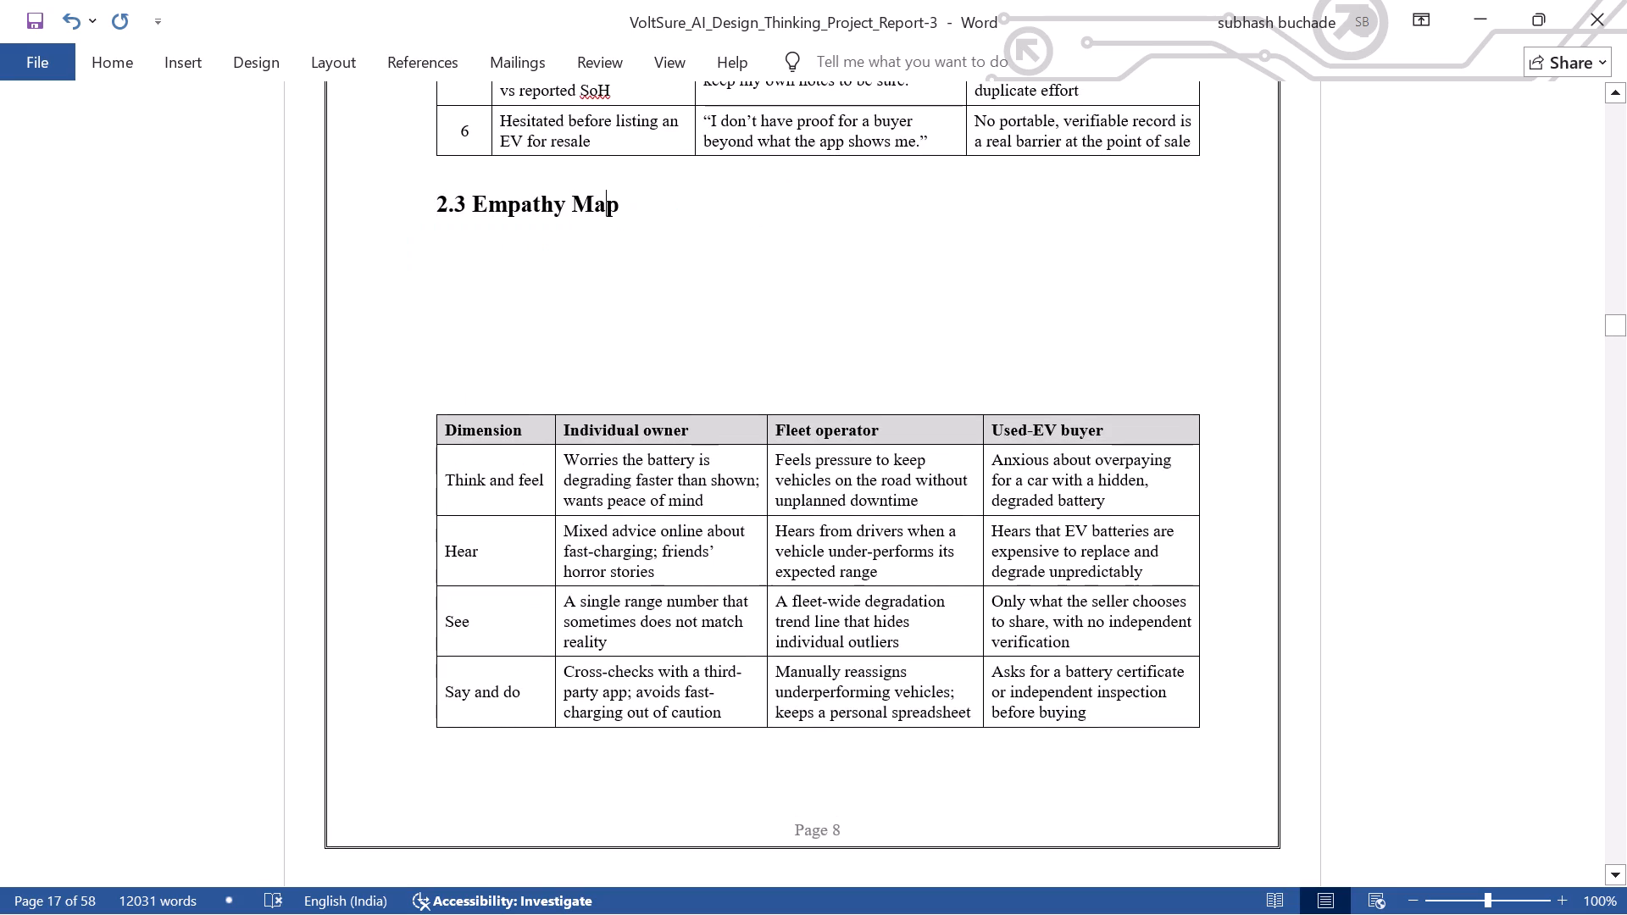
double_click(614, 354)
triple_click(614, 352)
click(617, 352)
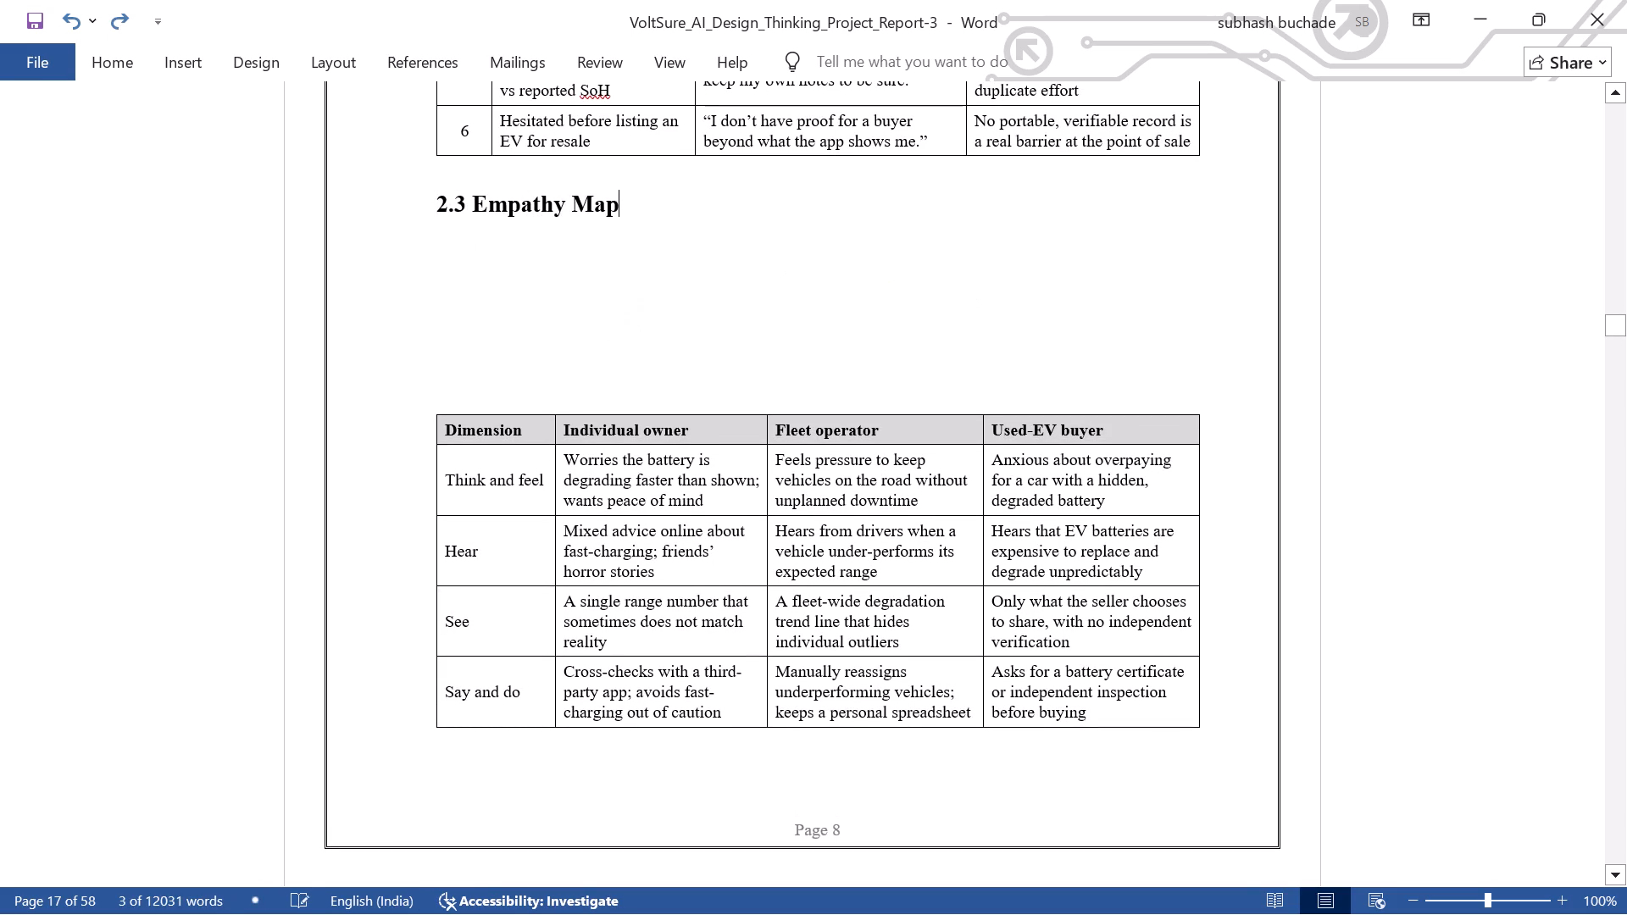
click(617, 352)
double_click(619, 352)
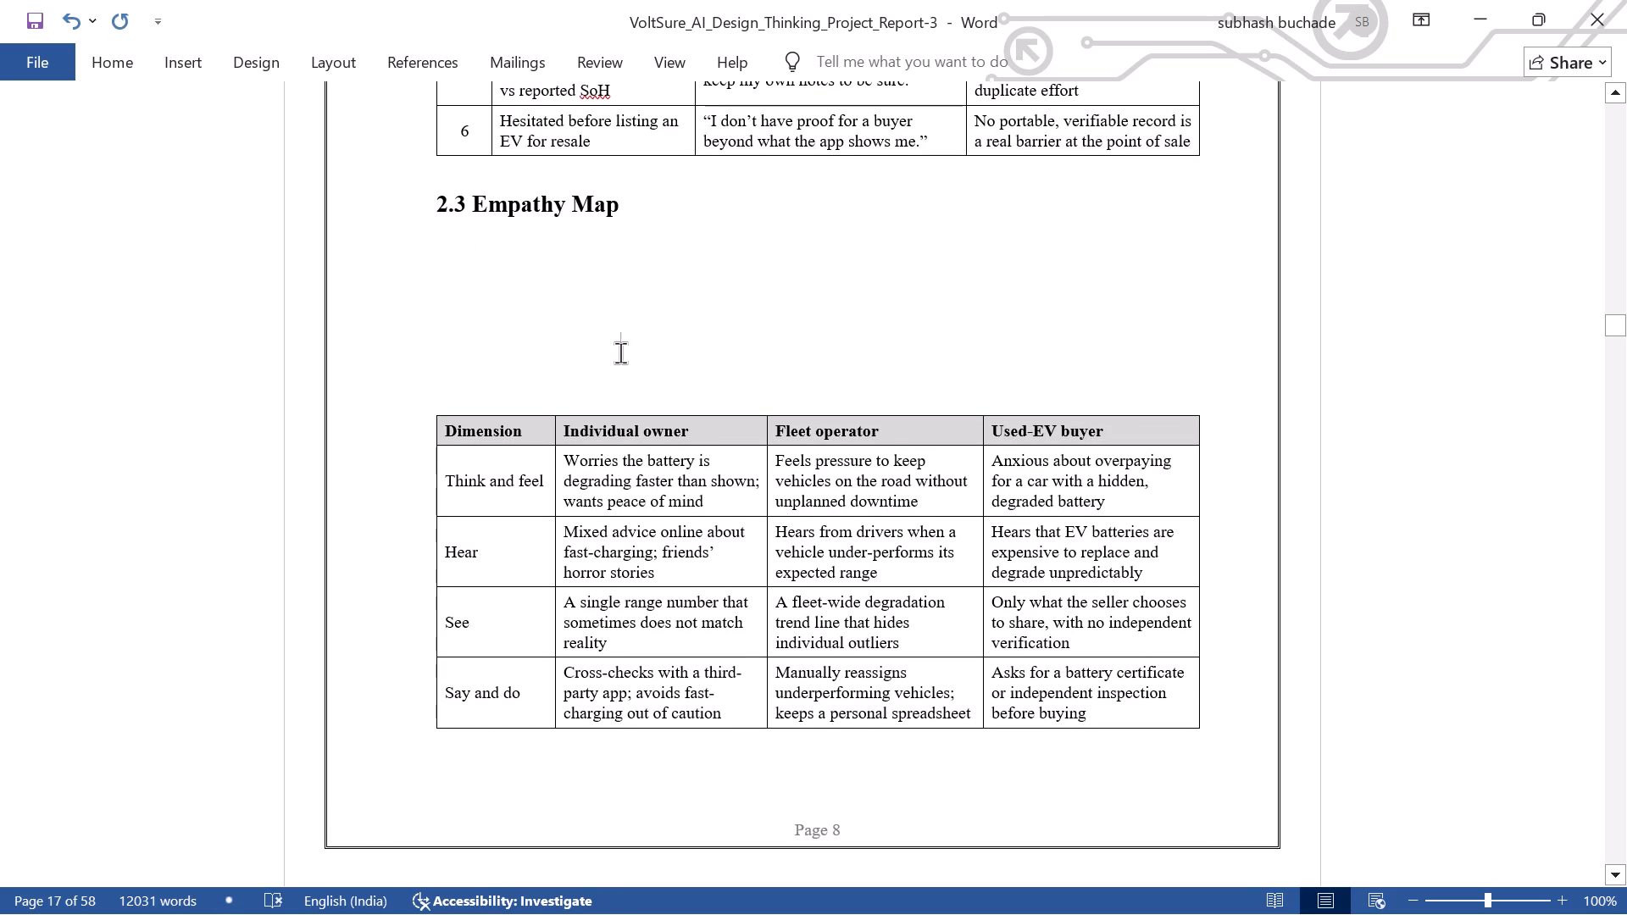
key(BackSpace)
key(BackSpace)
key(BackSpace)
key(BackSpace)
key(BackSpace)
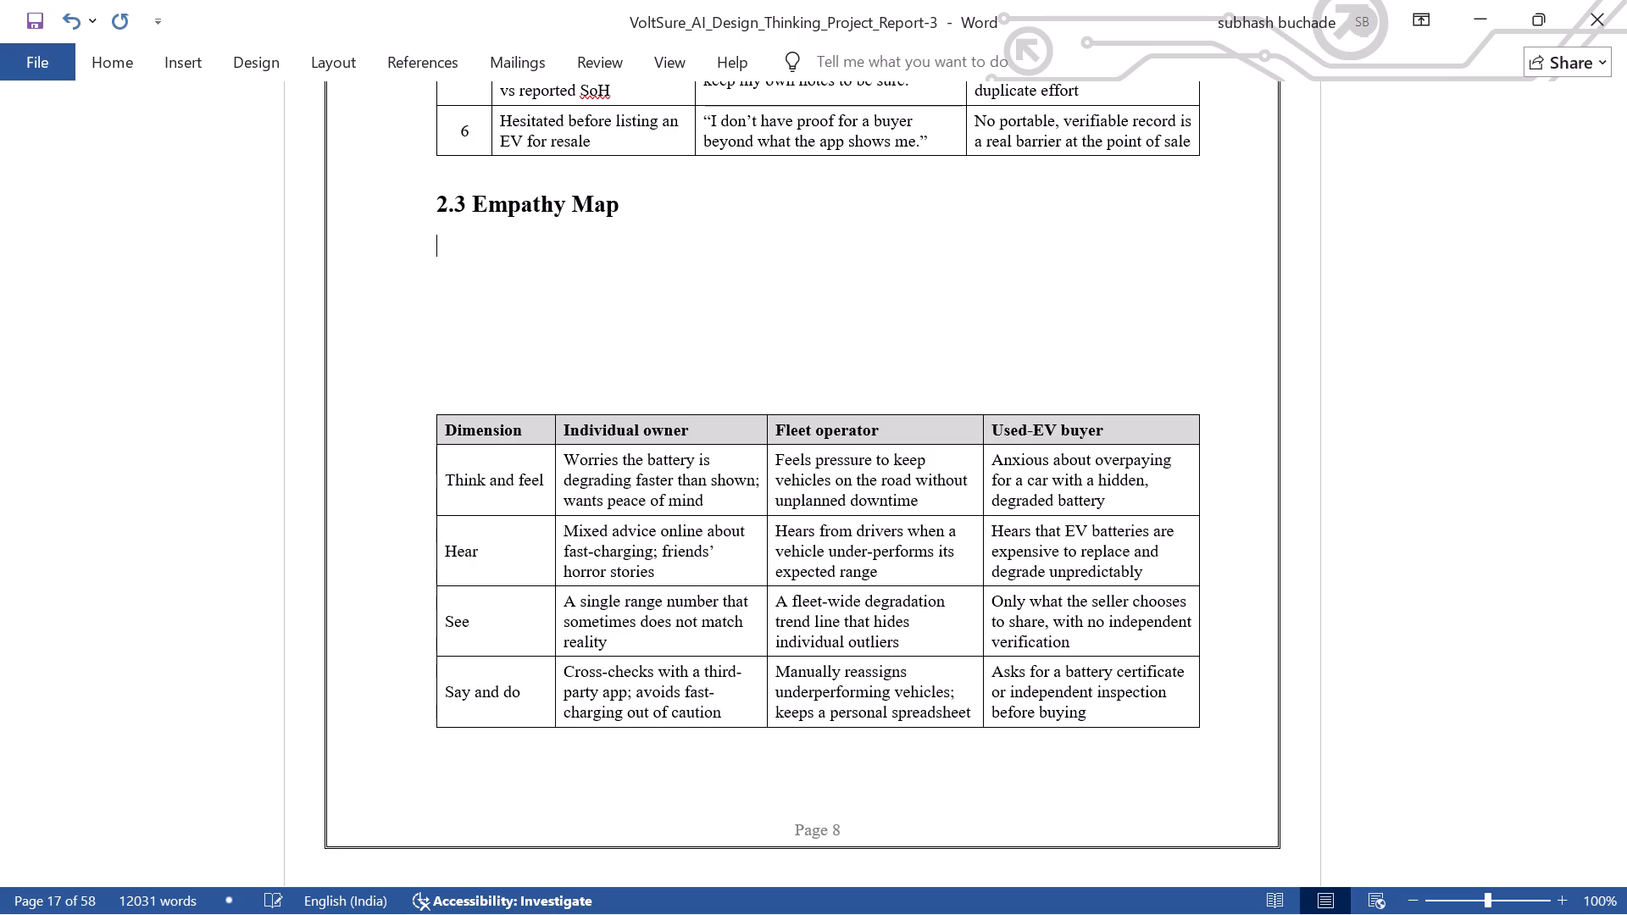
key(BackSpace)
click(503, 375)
Move the empathy map table up so it sits directly beneath the 2.3 Empathy Map heading.
drag(423, 399, 408, 241)
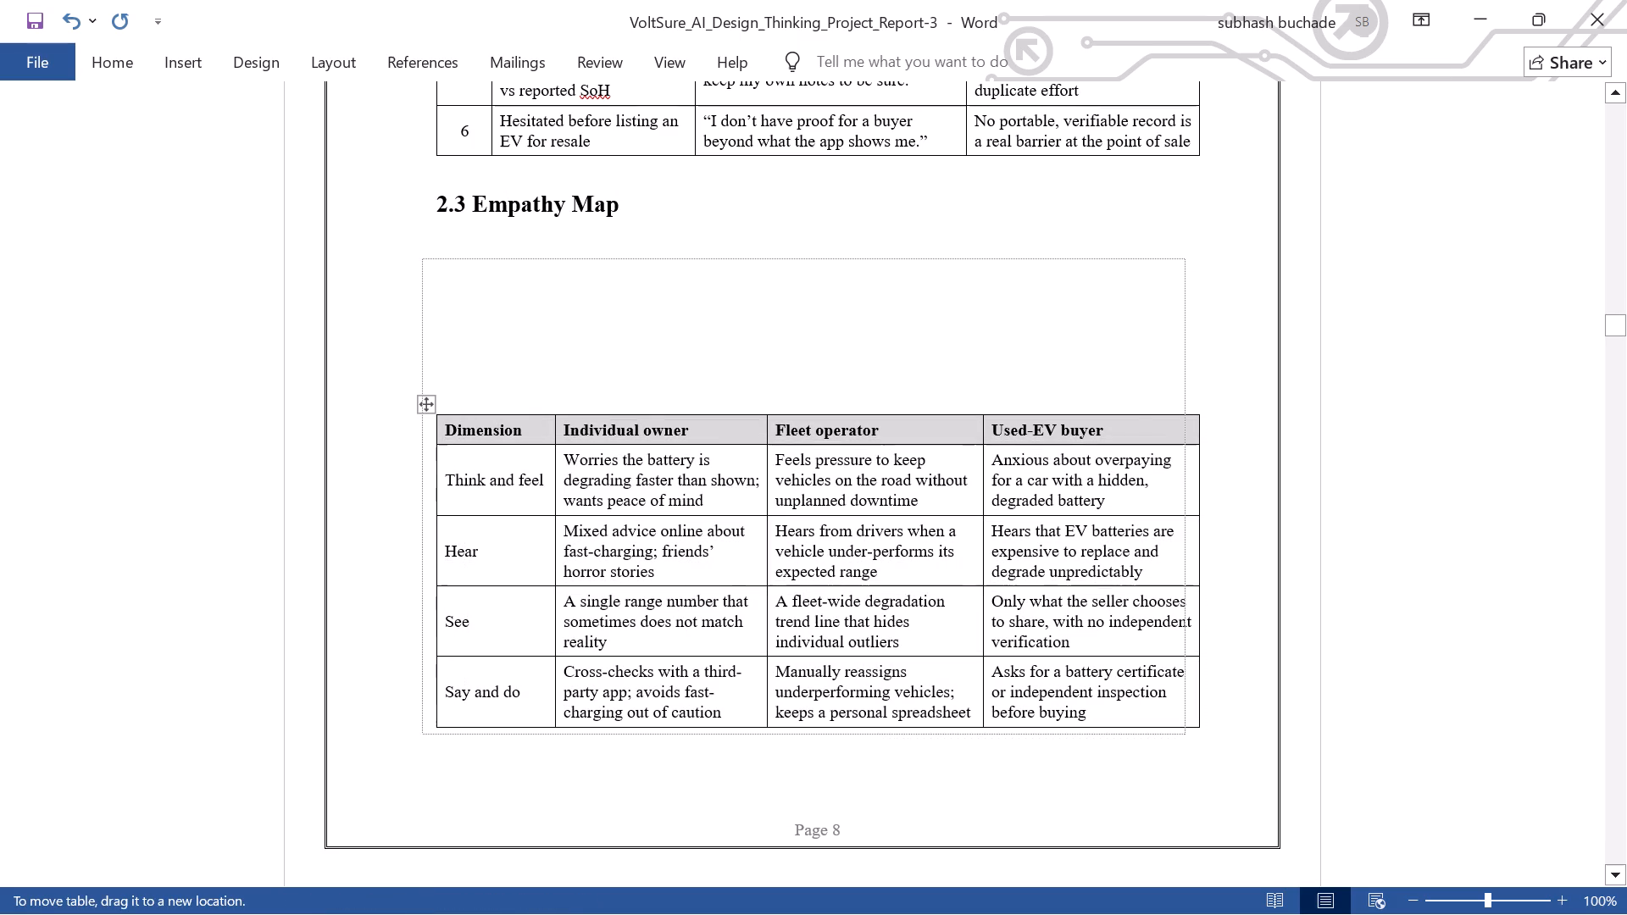
drag(408, 241, 408, 231)
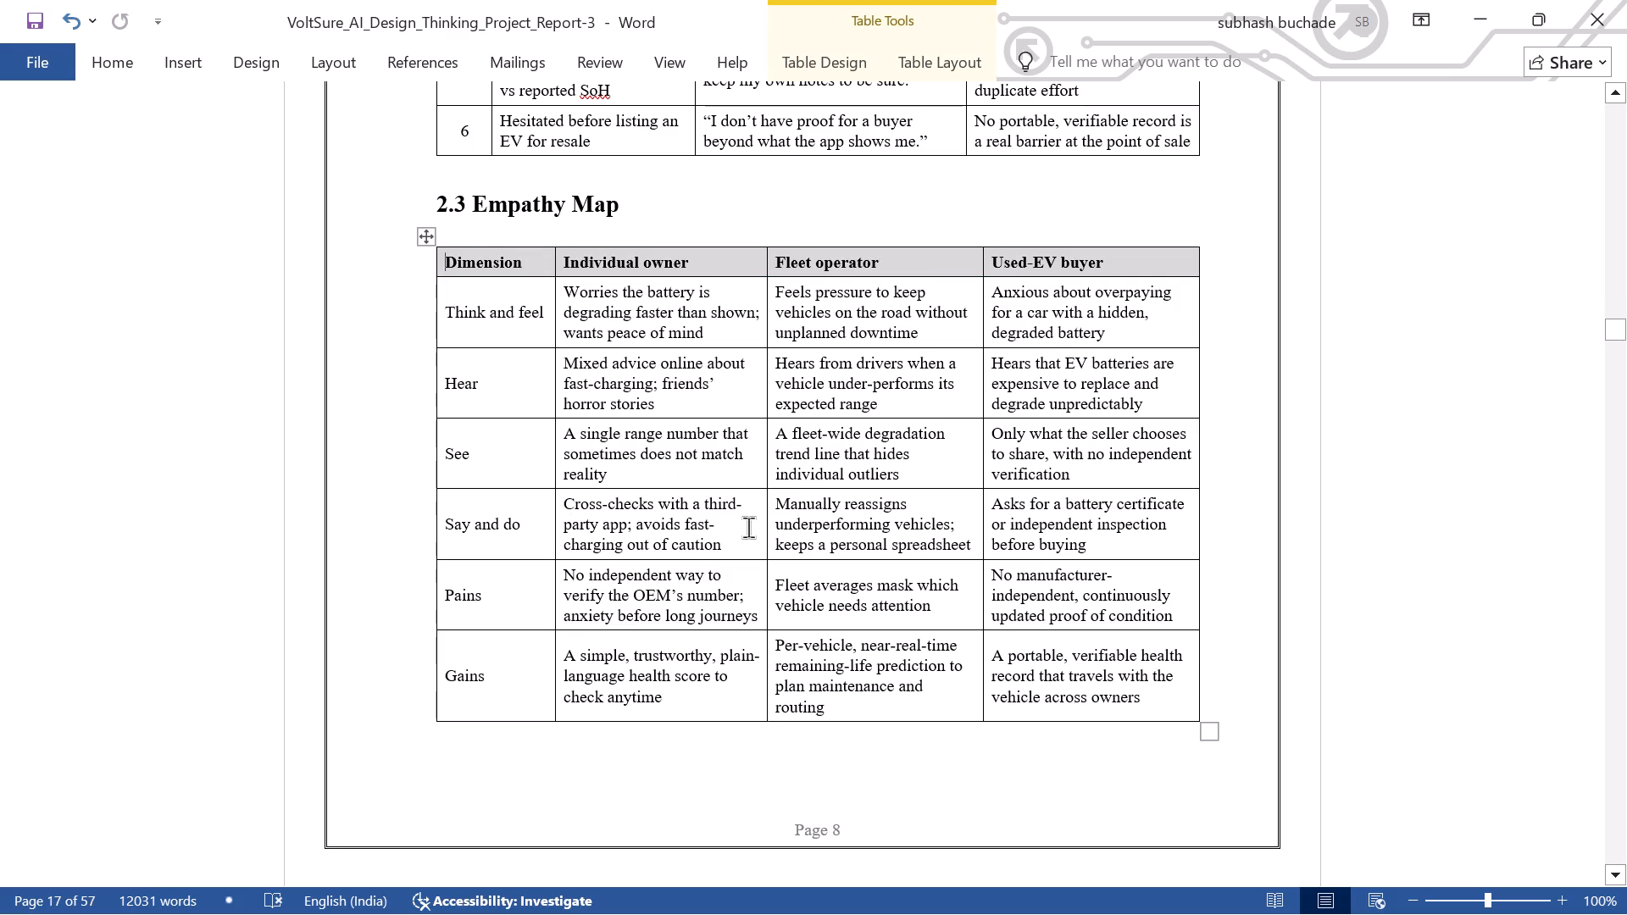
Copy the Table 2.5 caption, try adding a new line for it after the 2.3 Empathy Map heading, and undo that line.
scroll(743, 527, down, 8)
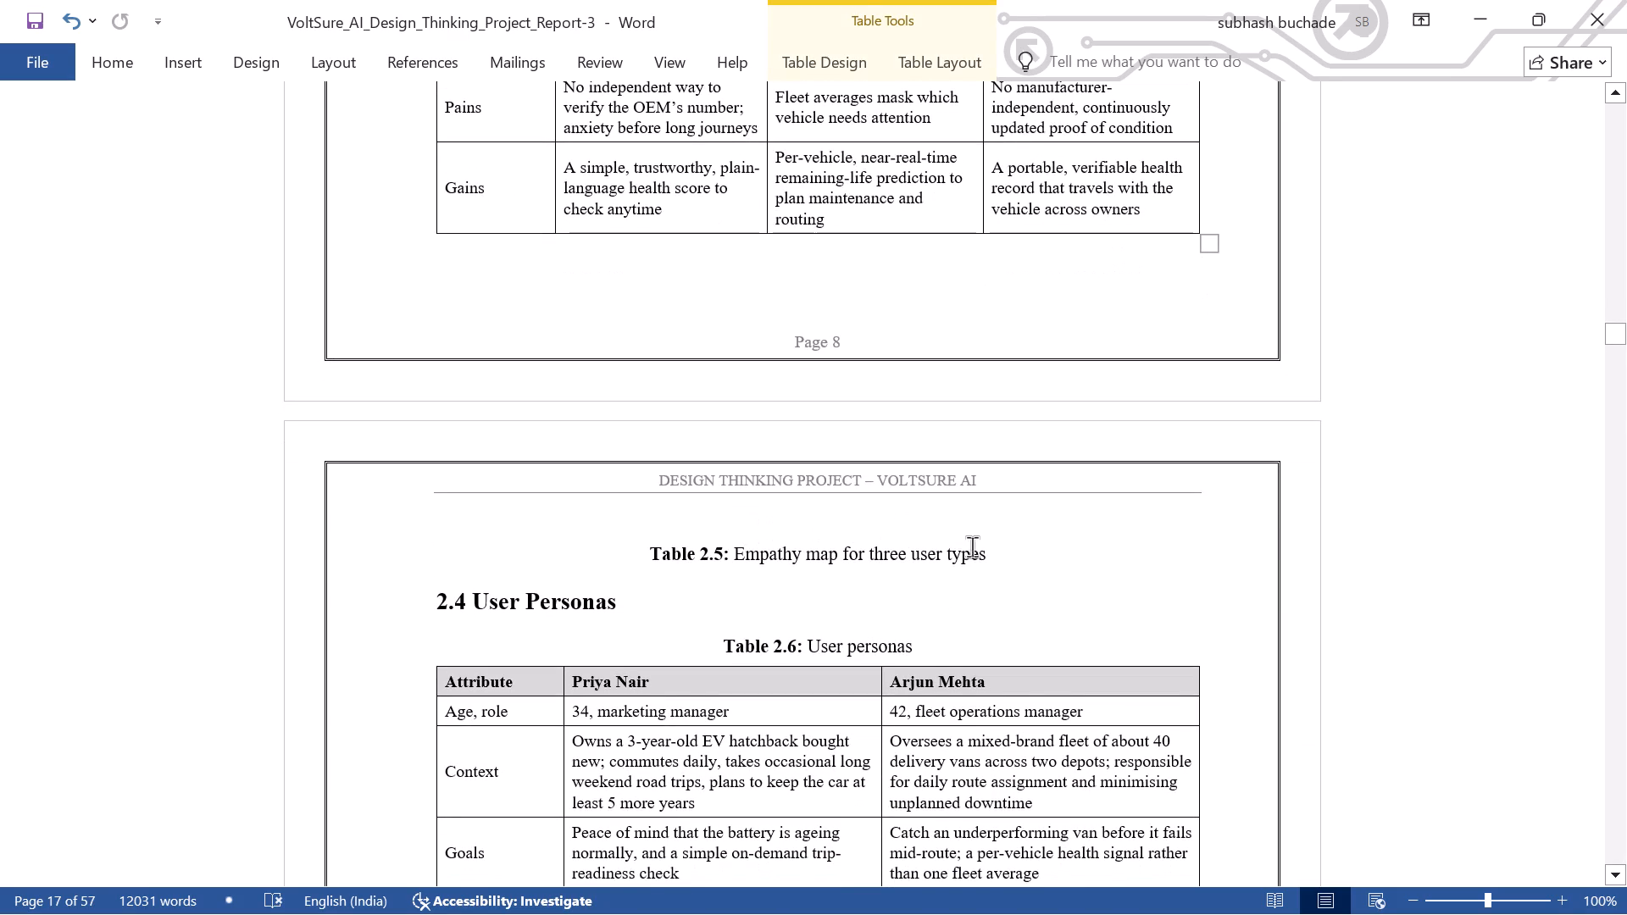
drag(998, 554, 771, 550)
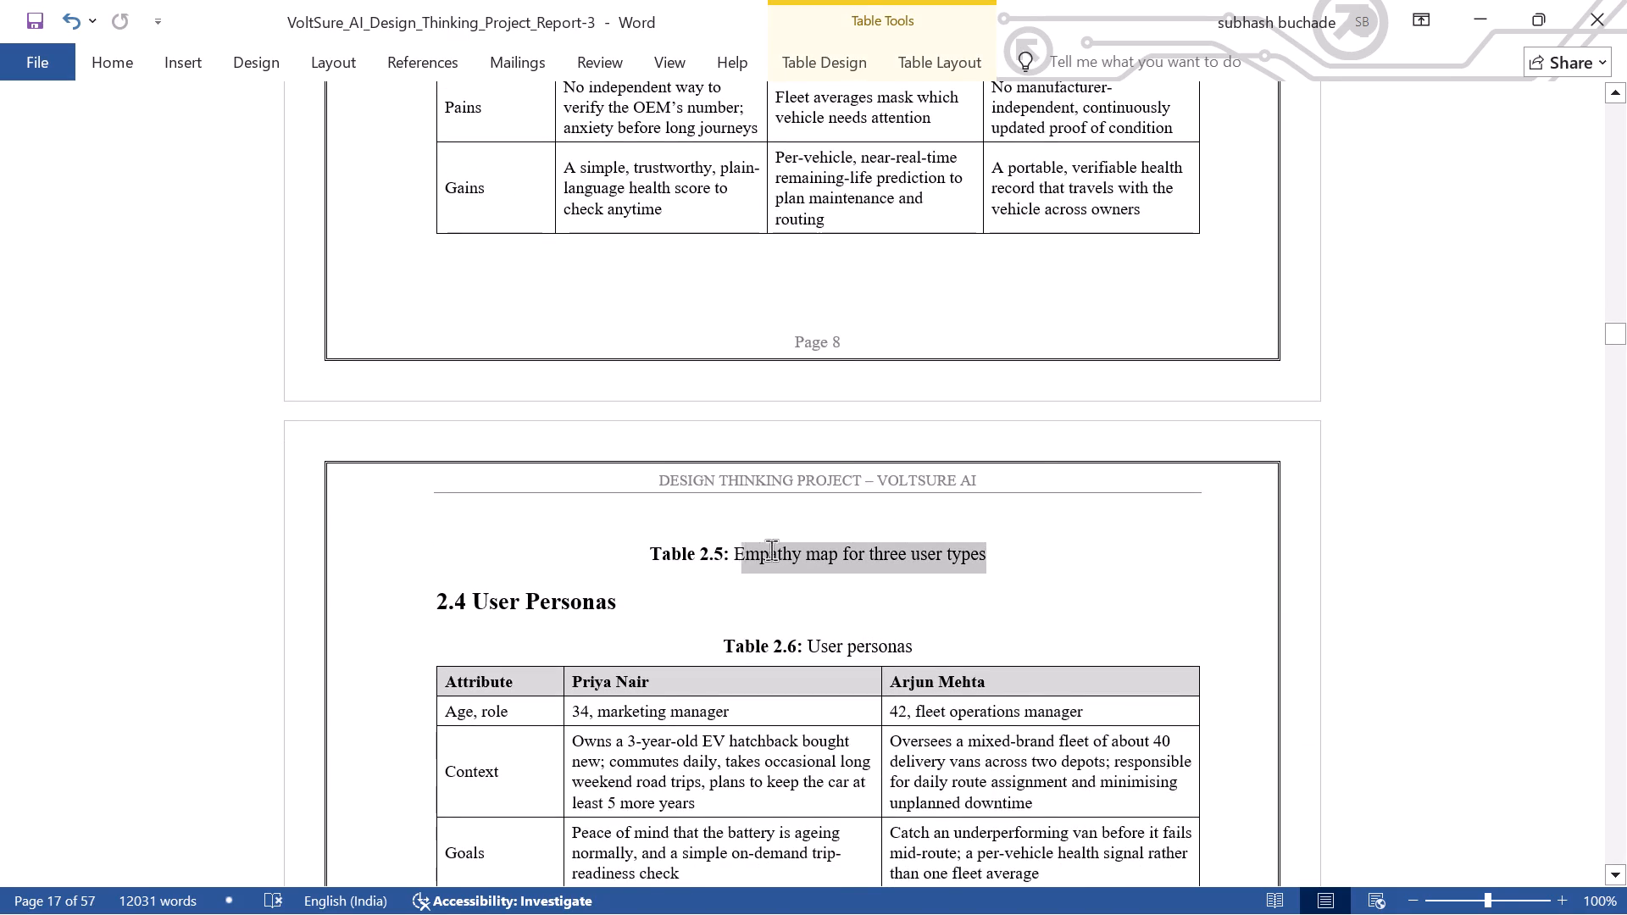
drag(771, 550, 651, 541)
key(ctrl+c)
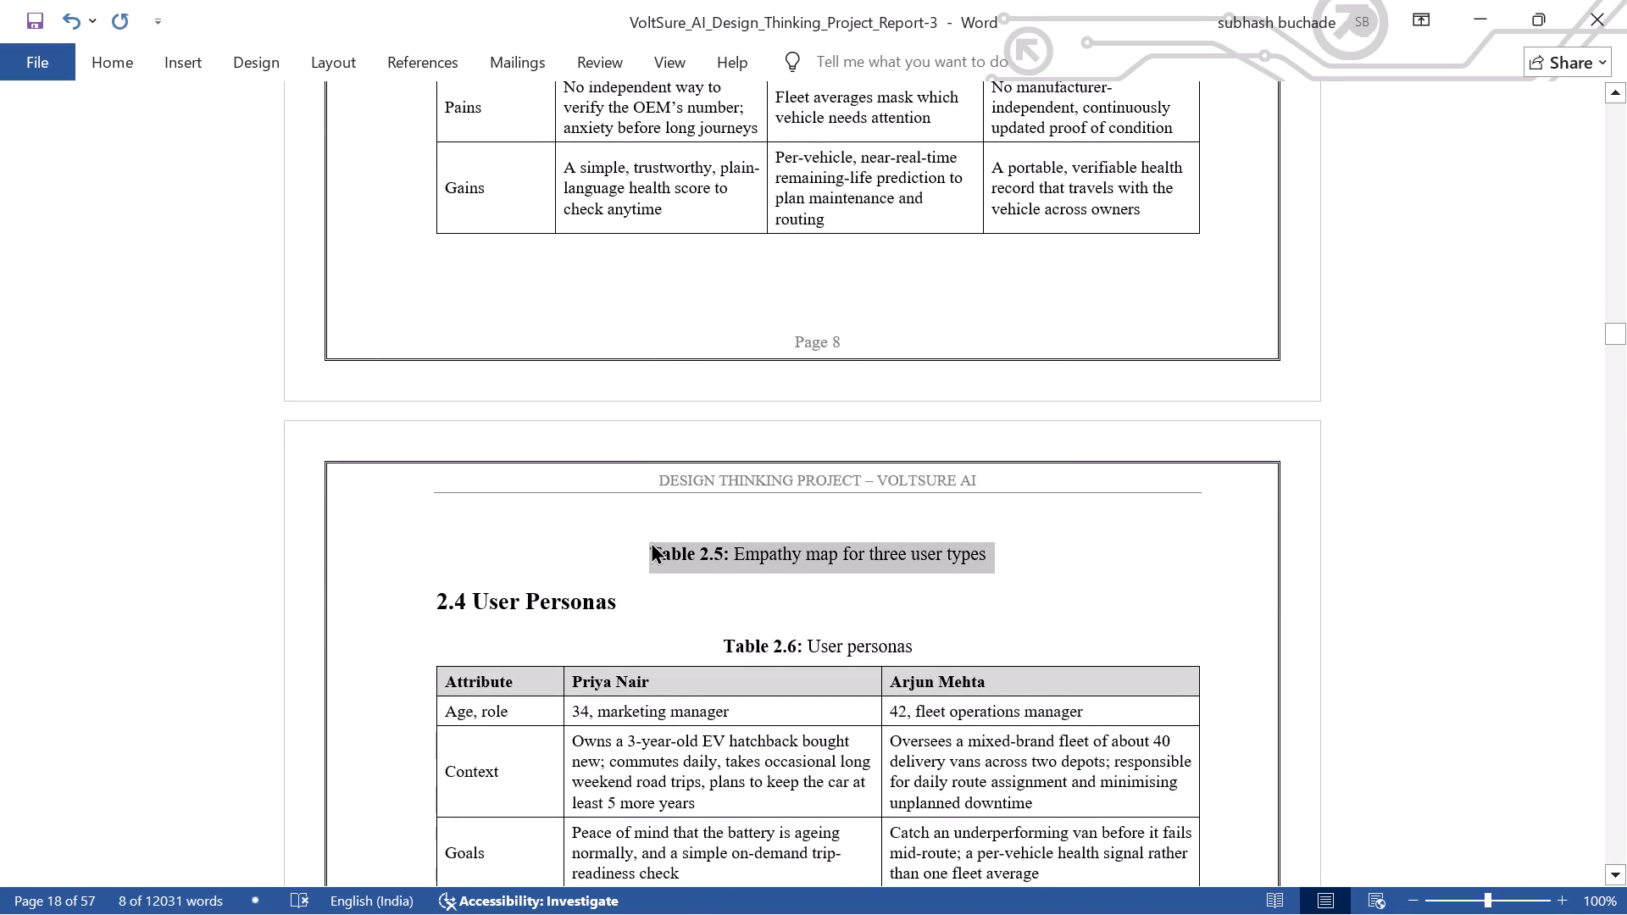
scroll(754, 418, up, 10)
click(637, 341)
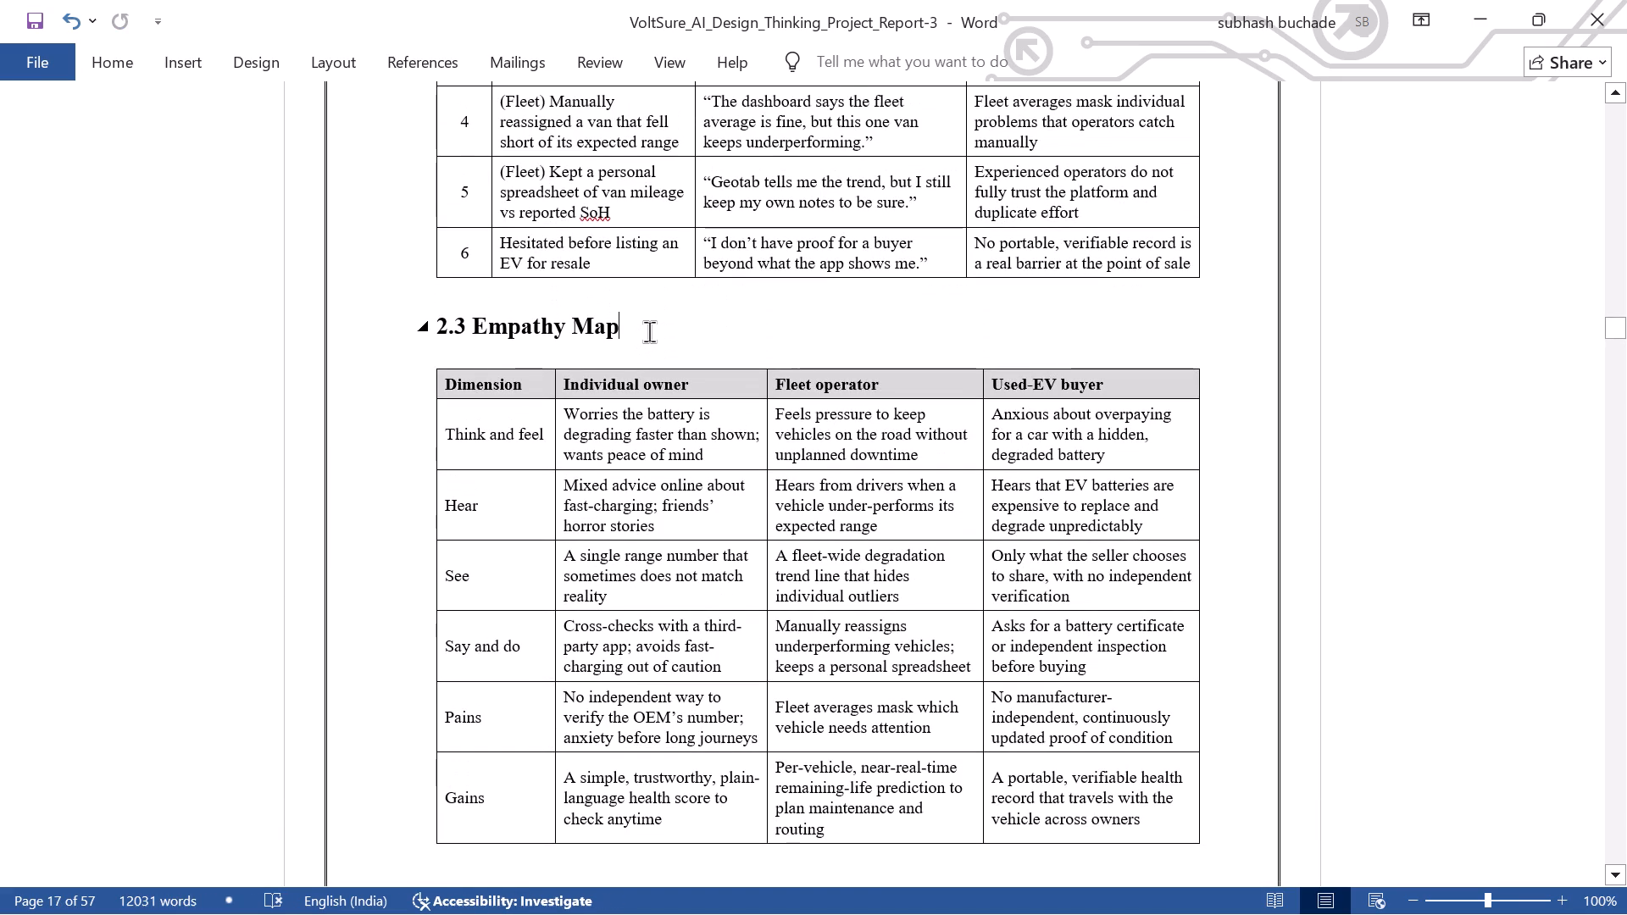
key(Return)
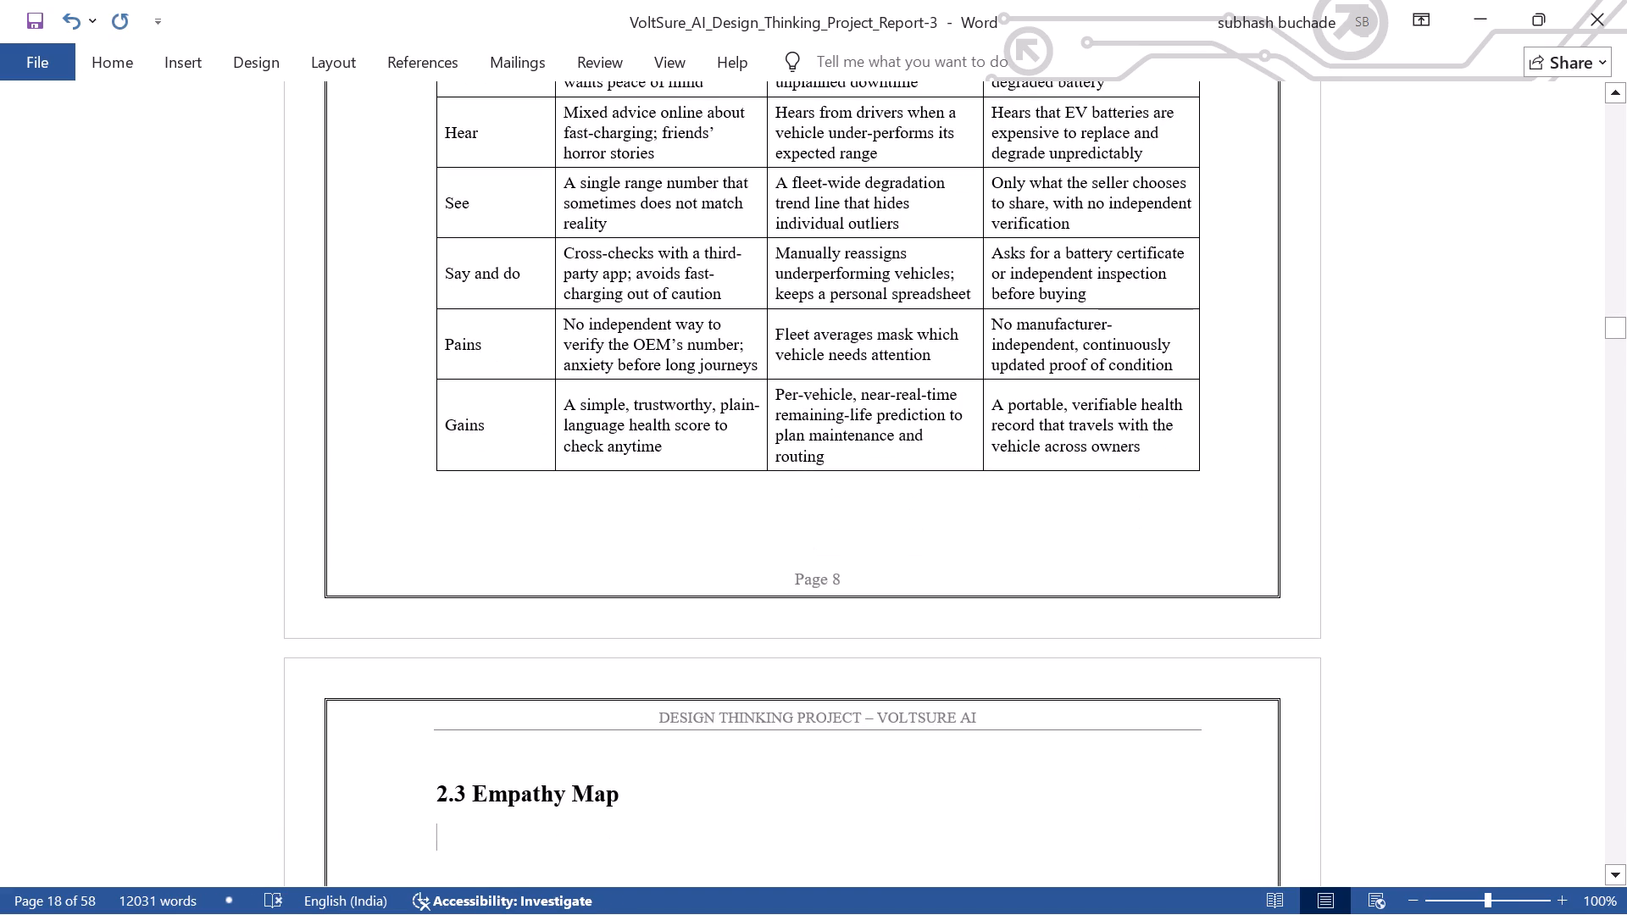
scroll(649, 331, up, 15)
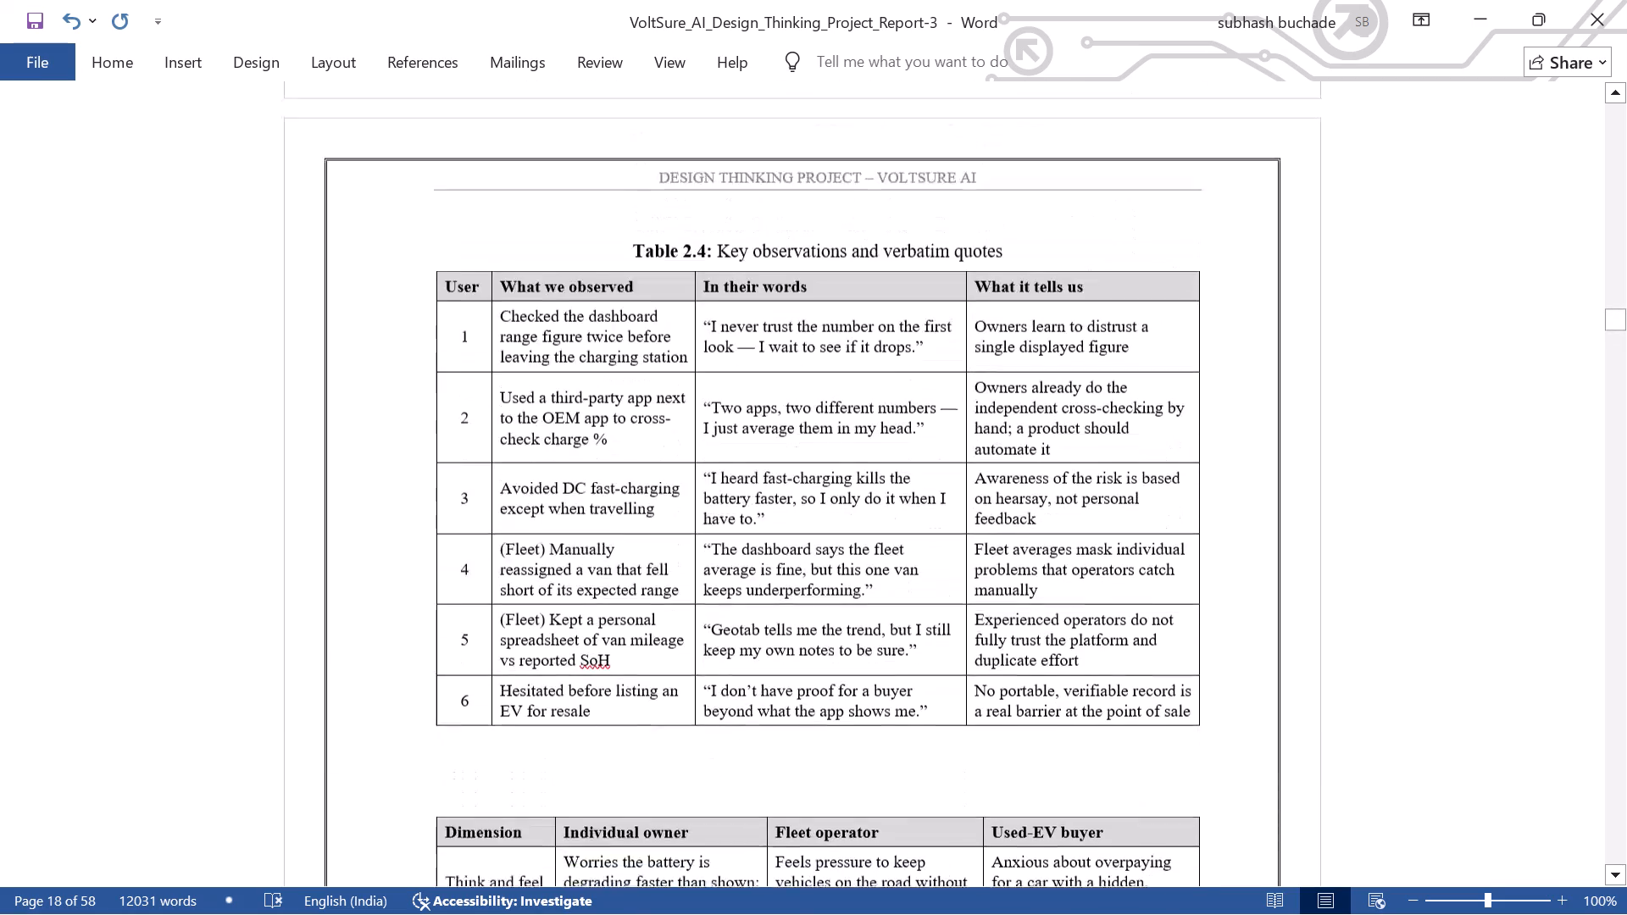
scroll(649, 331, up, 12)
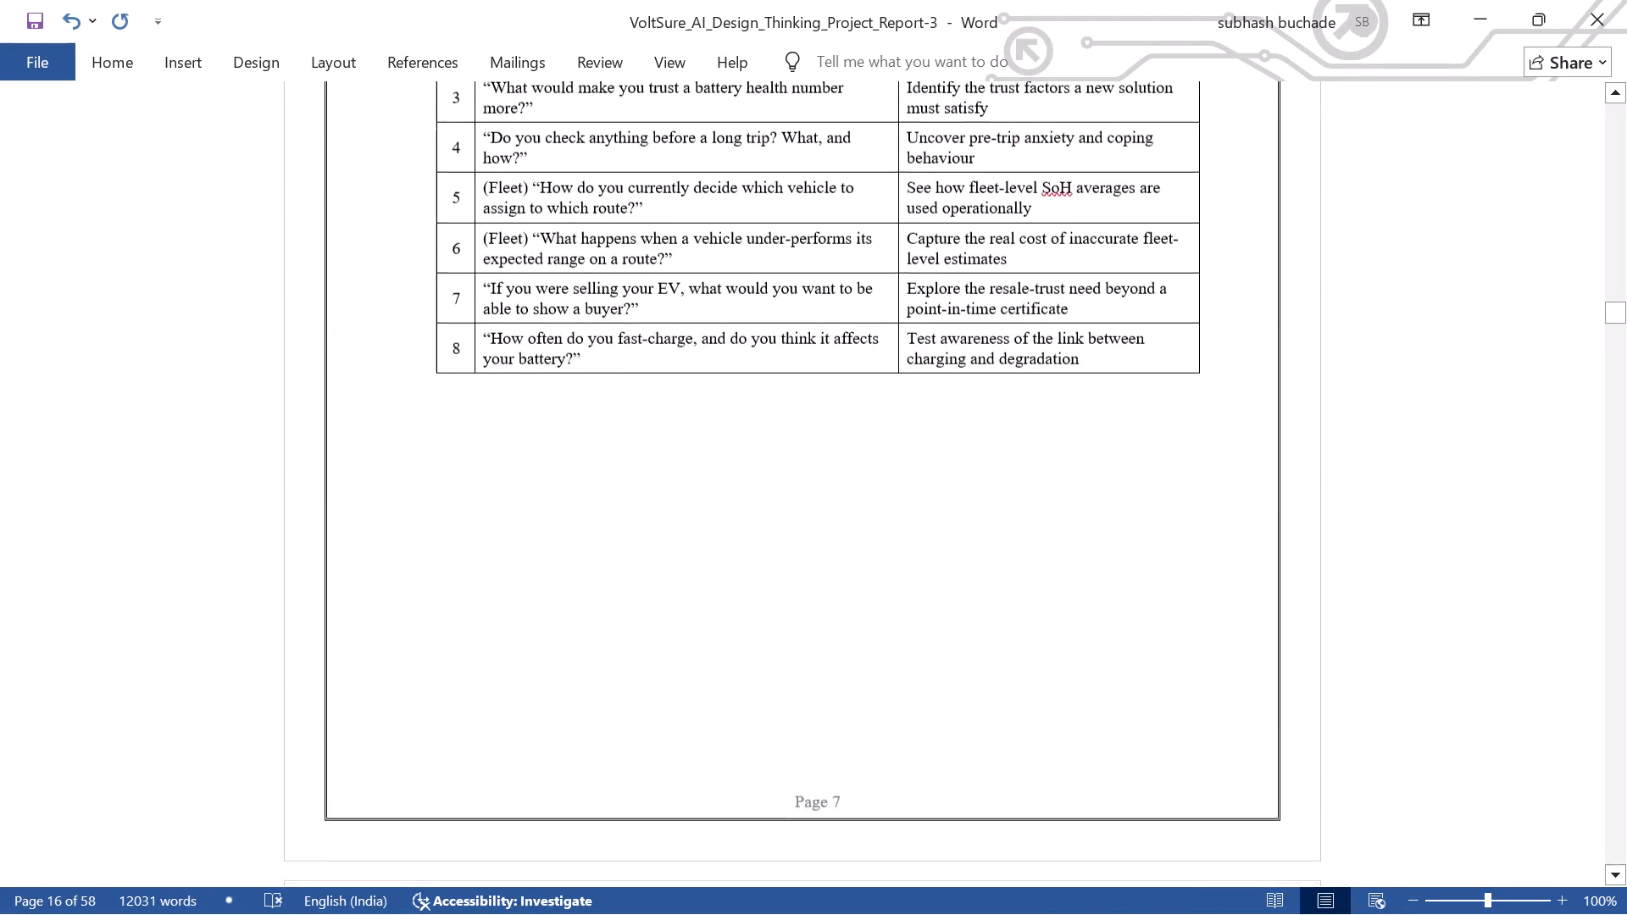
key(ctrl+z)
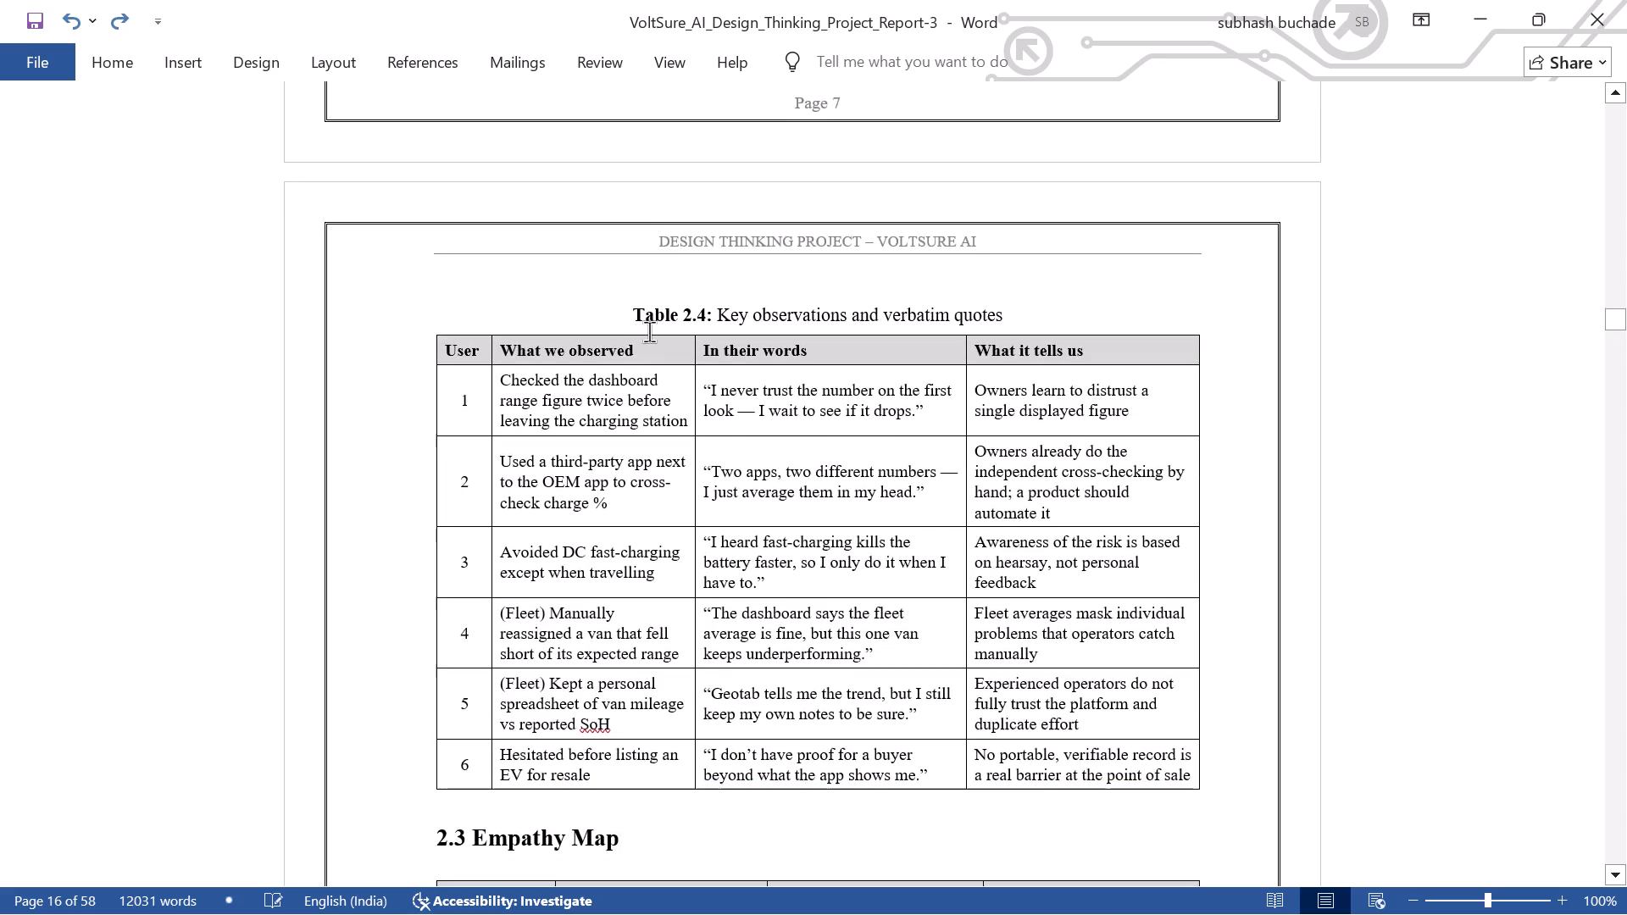
Examine the page layout from section 2.2 and Table 2.3 through Table 2.4.
scroll(649, 331, down, 2)
scroll(649, 331, up, 4)
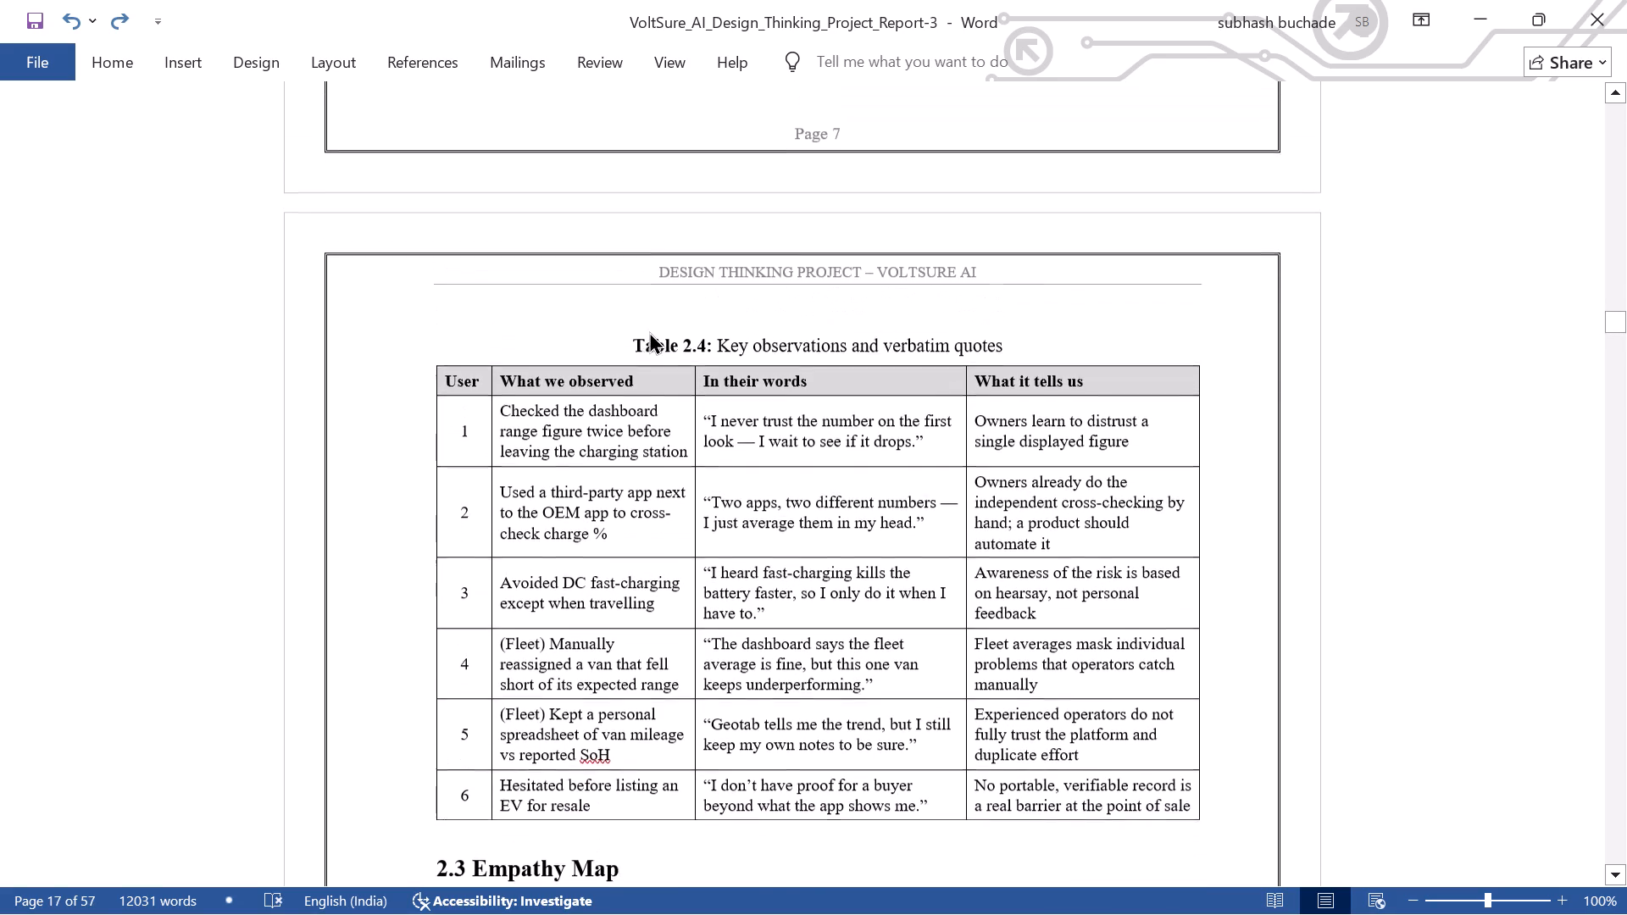
scroll(649, 331, up, 18)
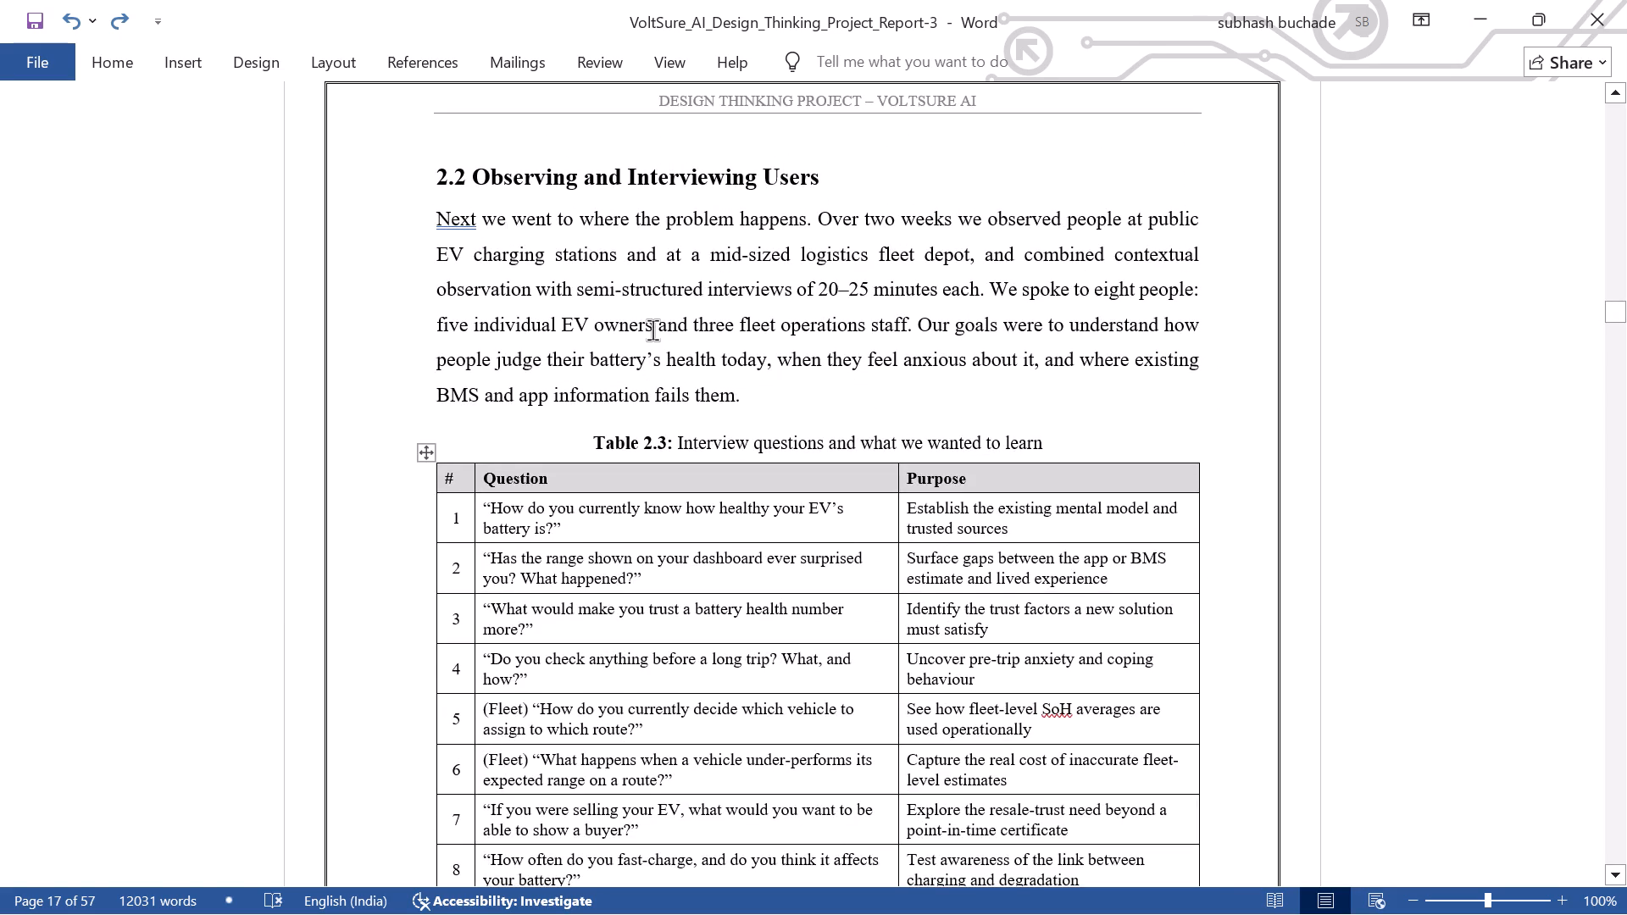
scroll(652, 330, up, 3)
scroll(652, 330, down, 20)
scroll(652, 330, down, 5)
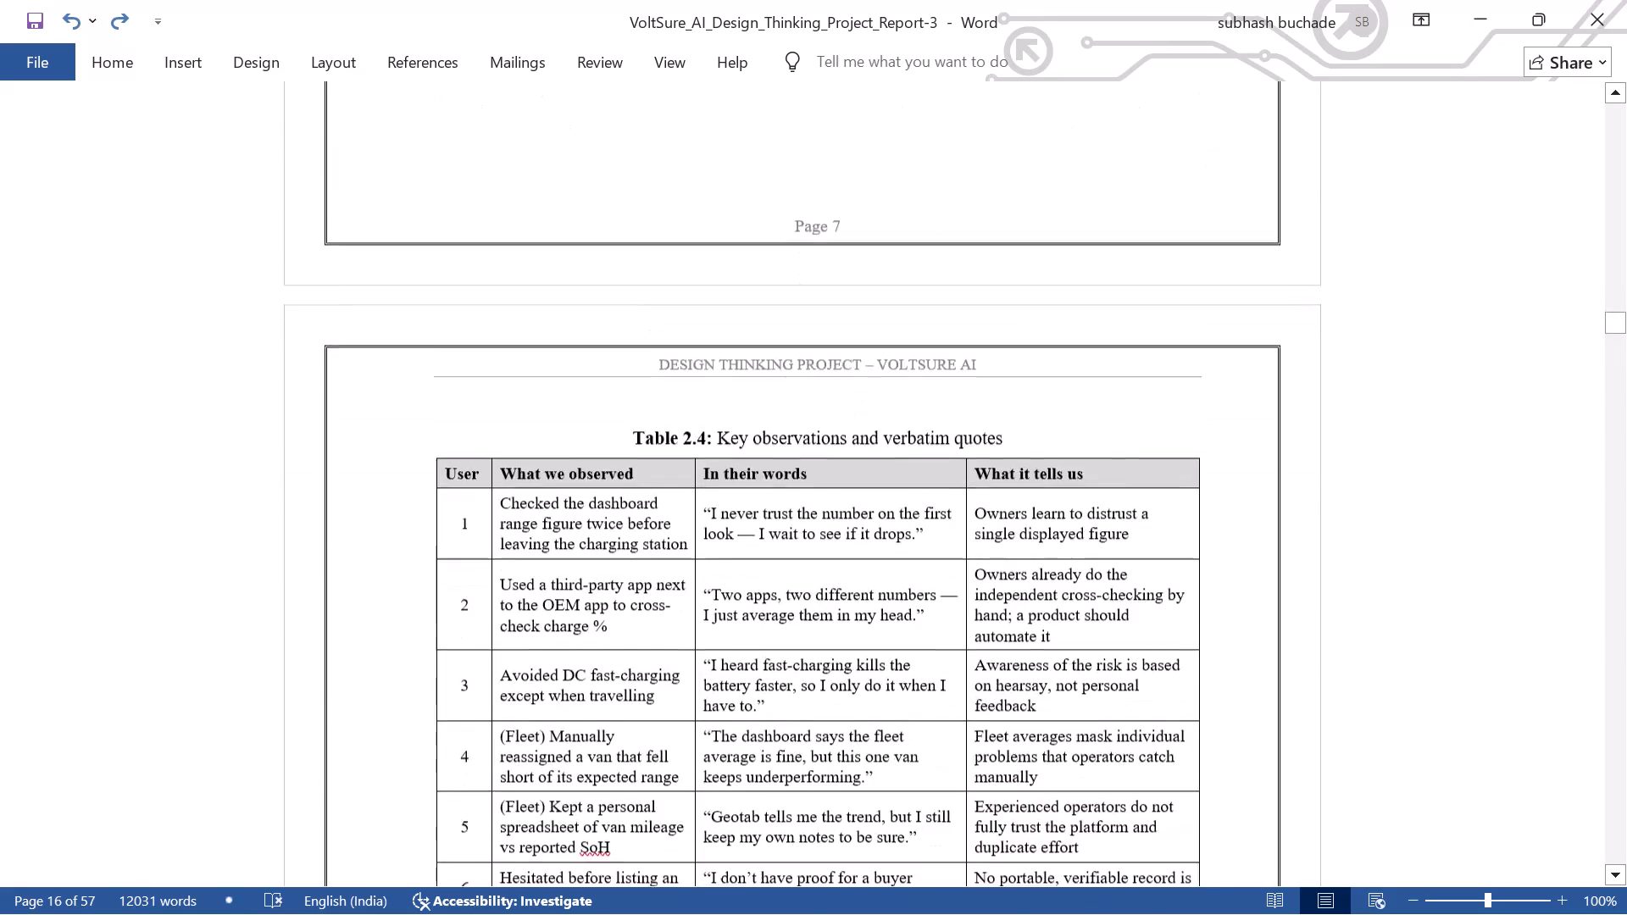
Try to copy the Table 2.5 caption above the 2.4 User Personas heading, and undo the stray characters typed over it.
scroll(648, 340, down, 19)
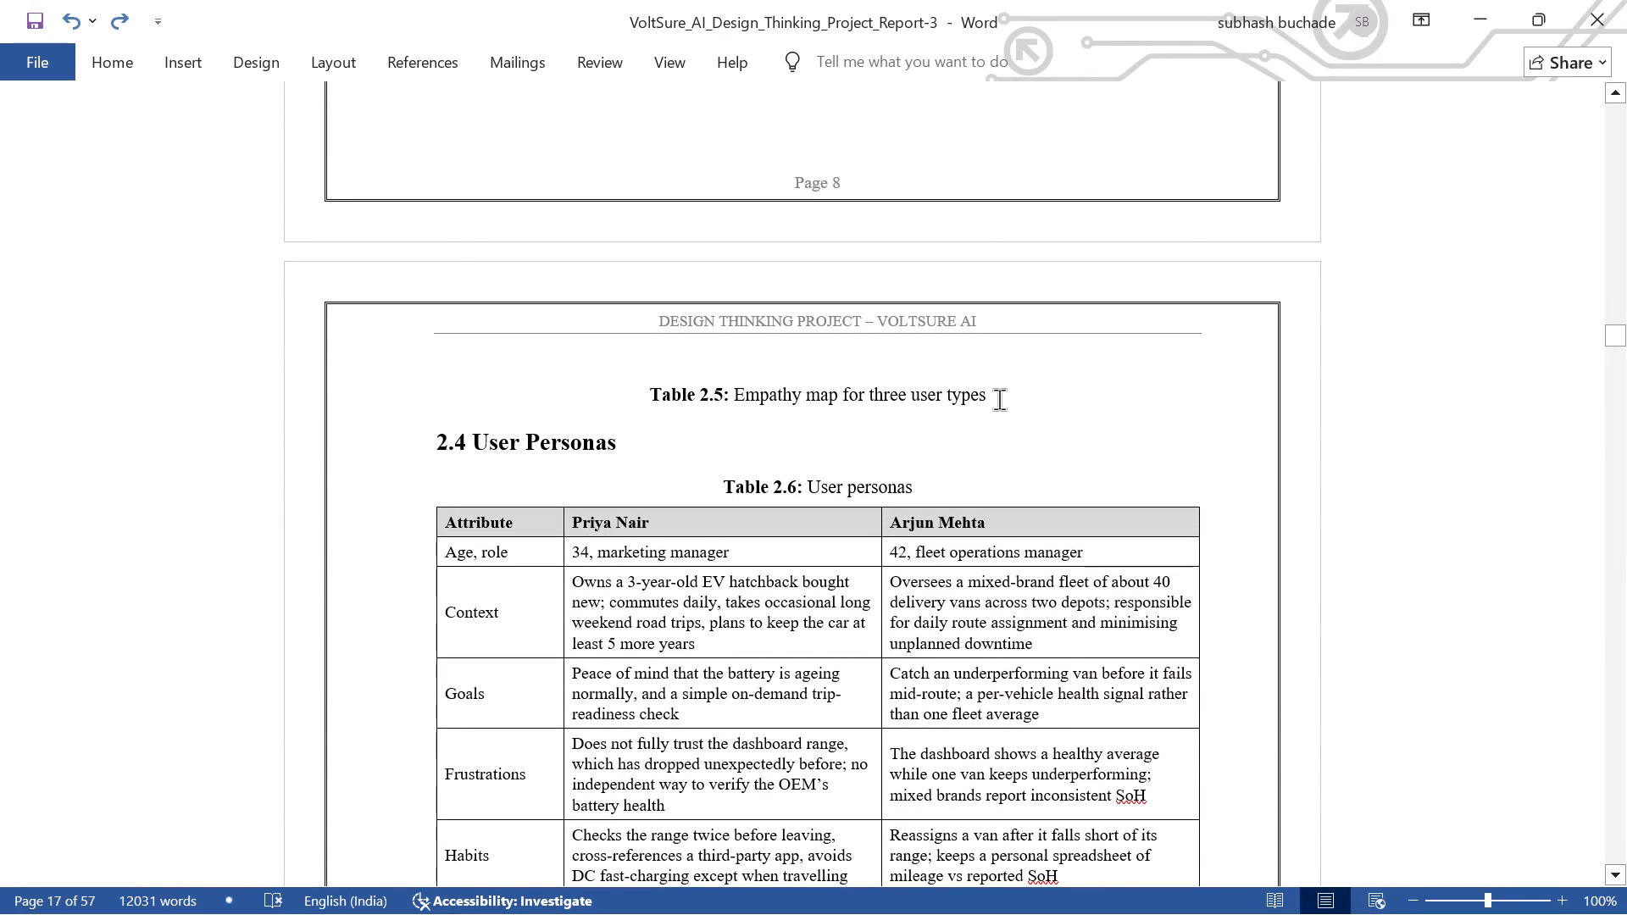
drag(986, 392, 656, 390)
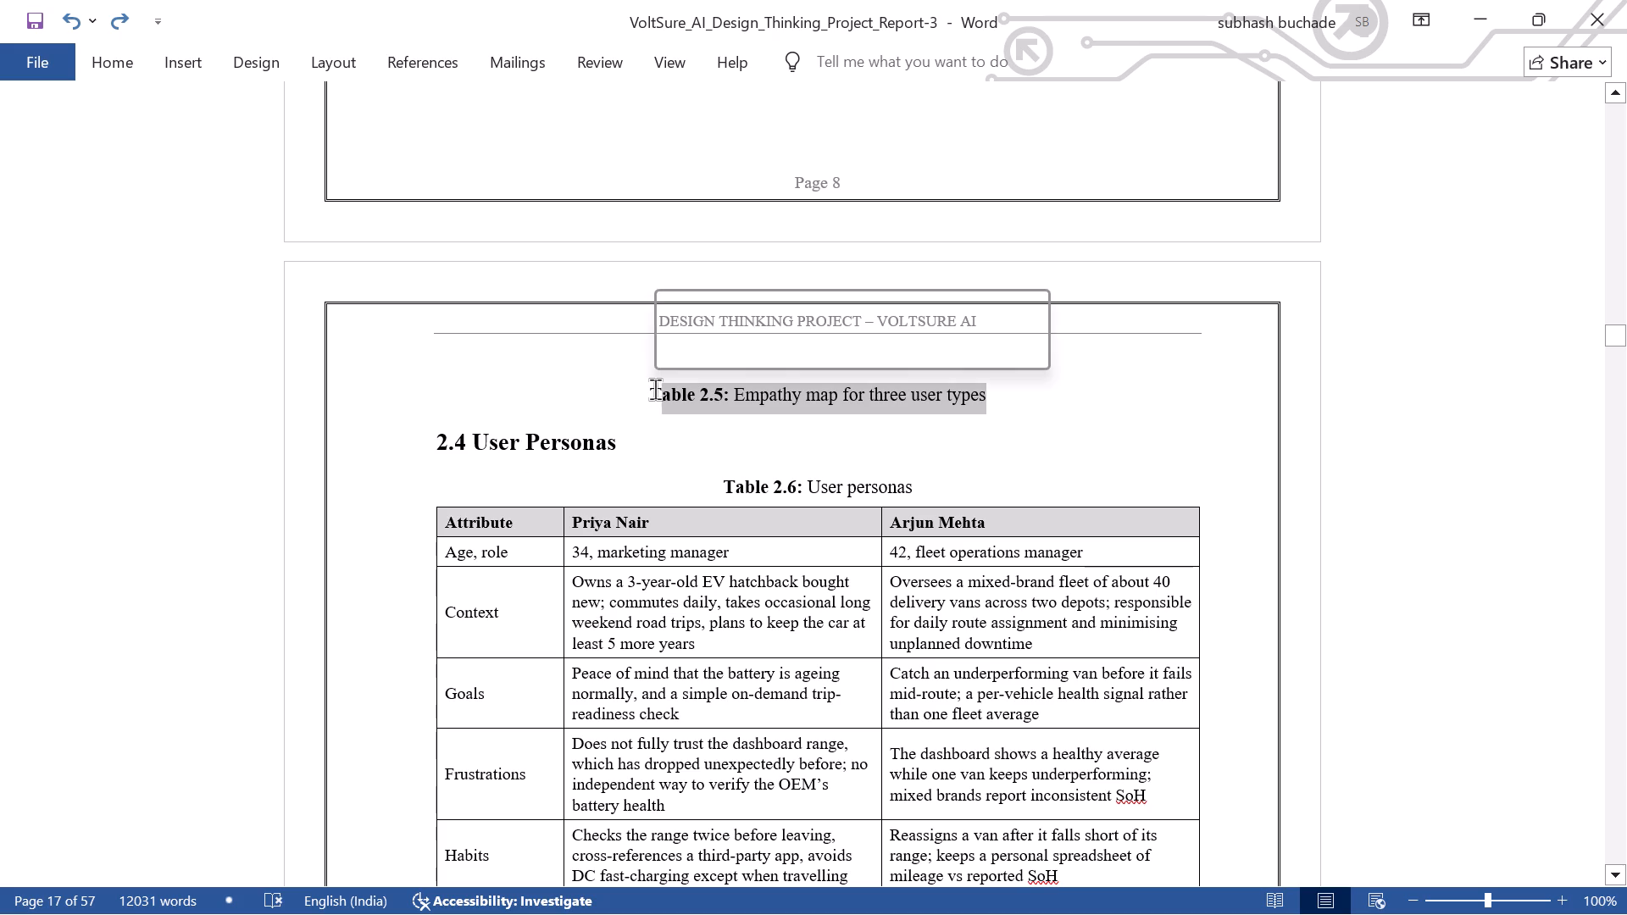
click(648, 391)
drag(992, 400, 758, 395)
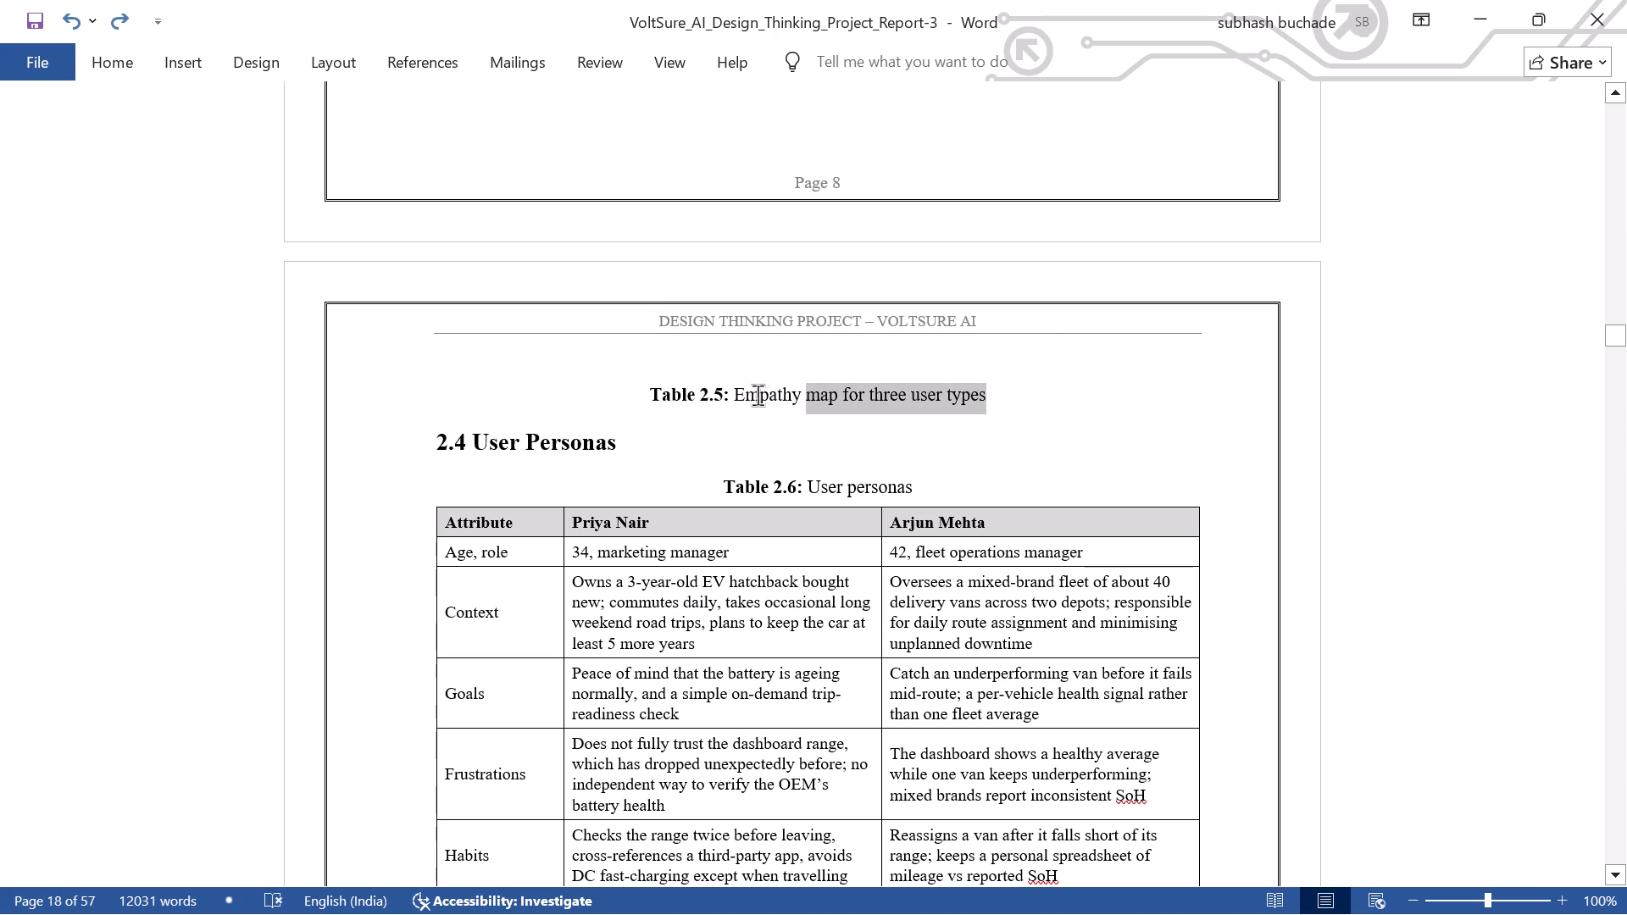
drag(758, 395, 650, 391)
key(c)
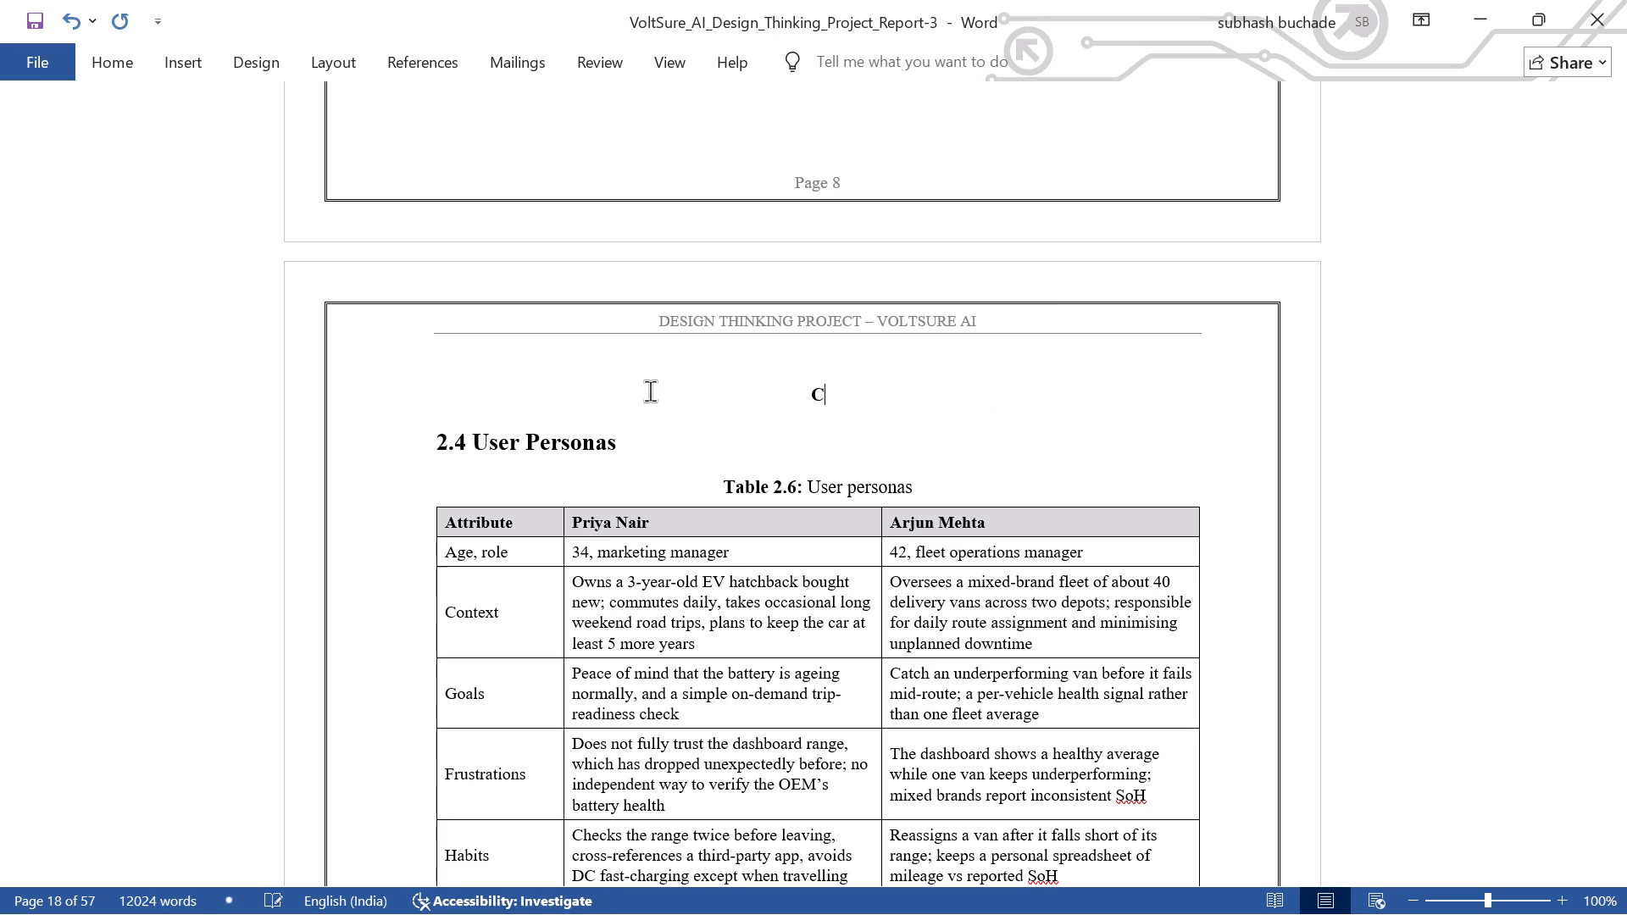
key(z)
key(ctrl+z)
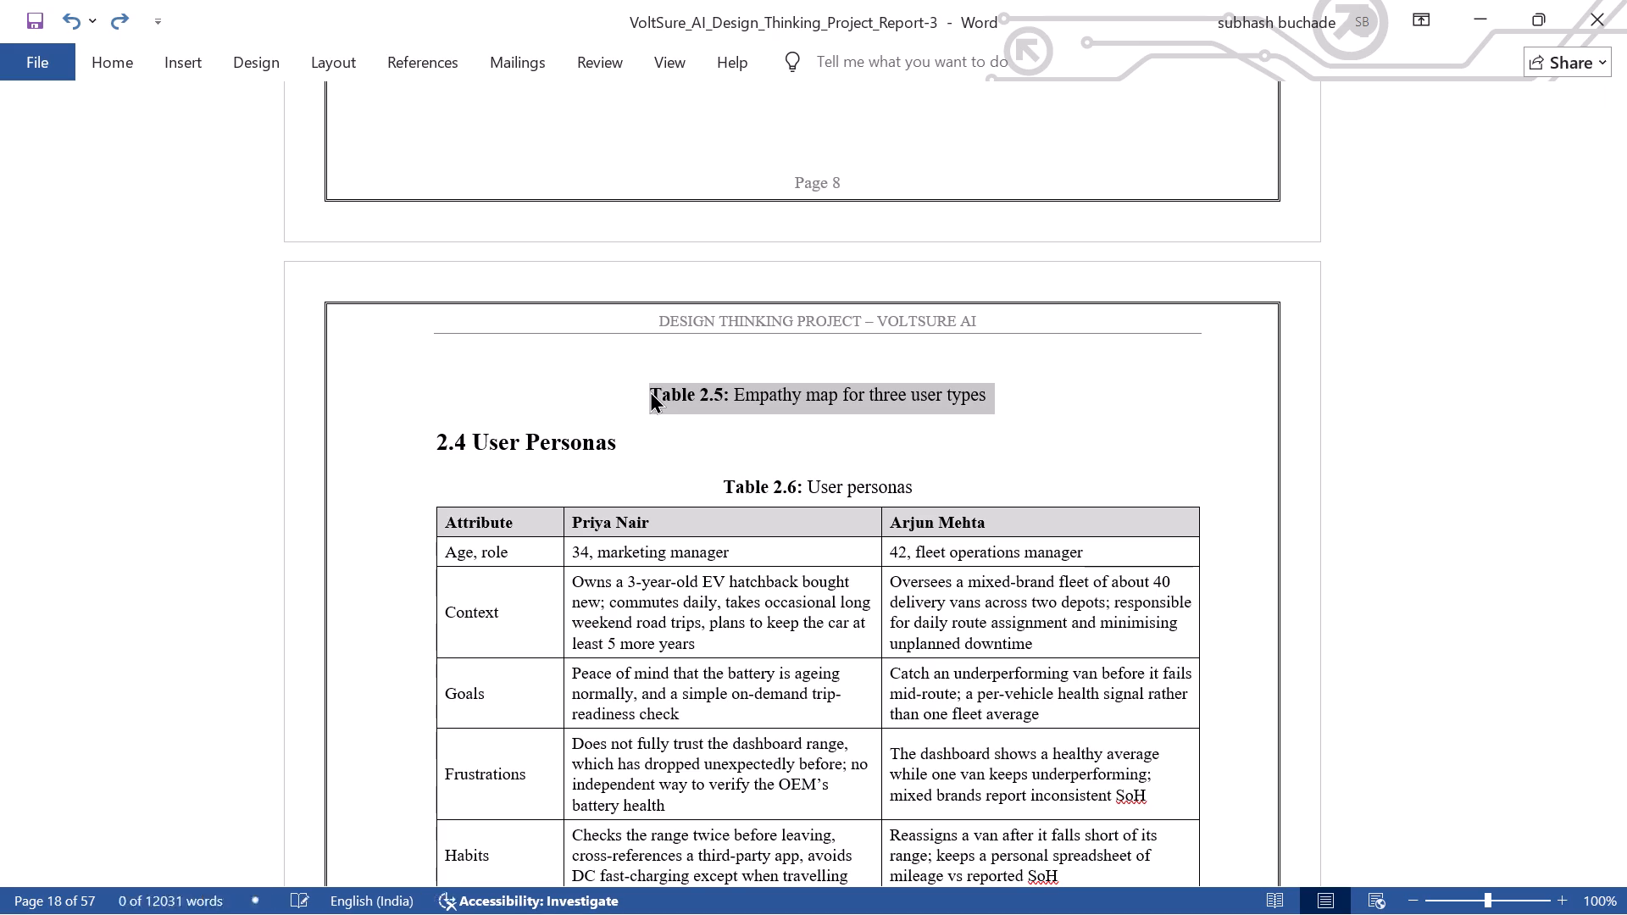
Select the whole Table 2.5 caption line, "Empathy map for three user types", above the 2.4 User Personas heading.
click(1053, 397)
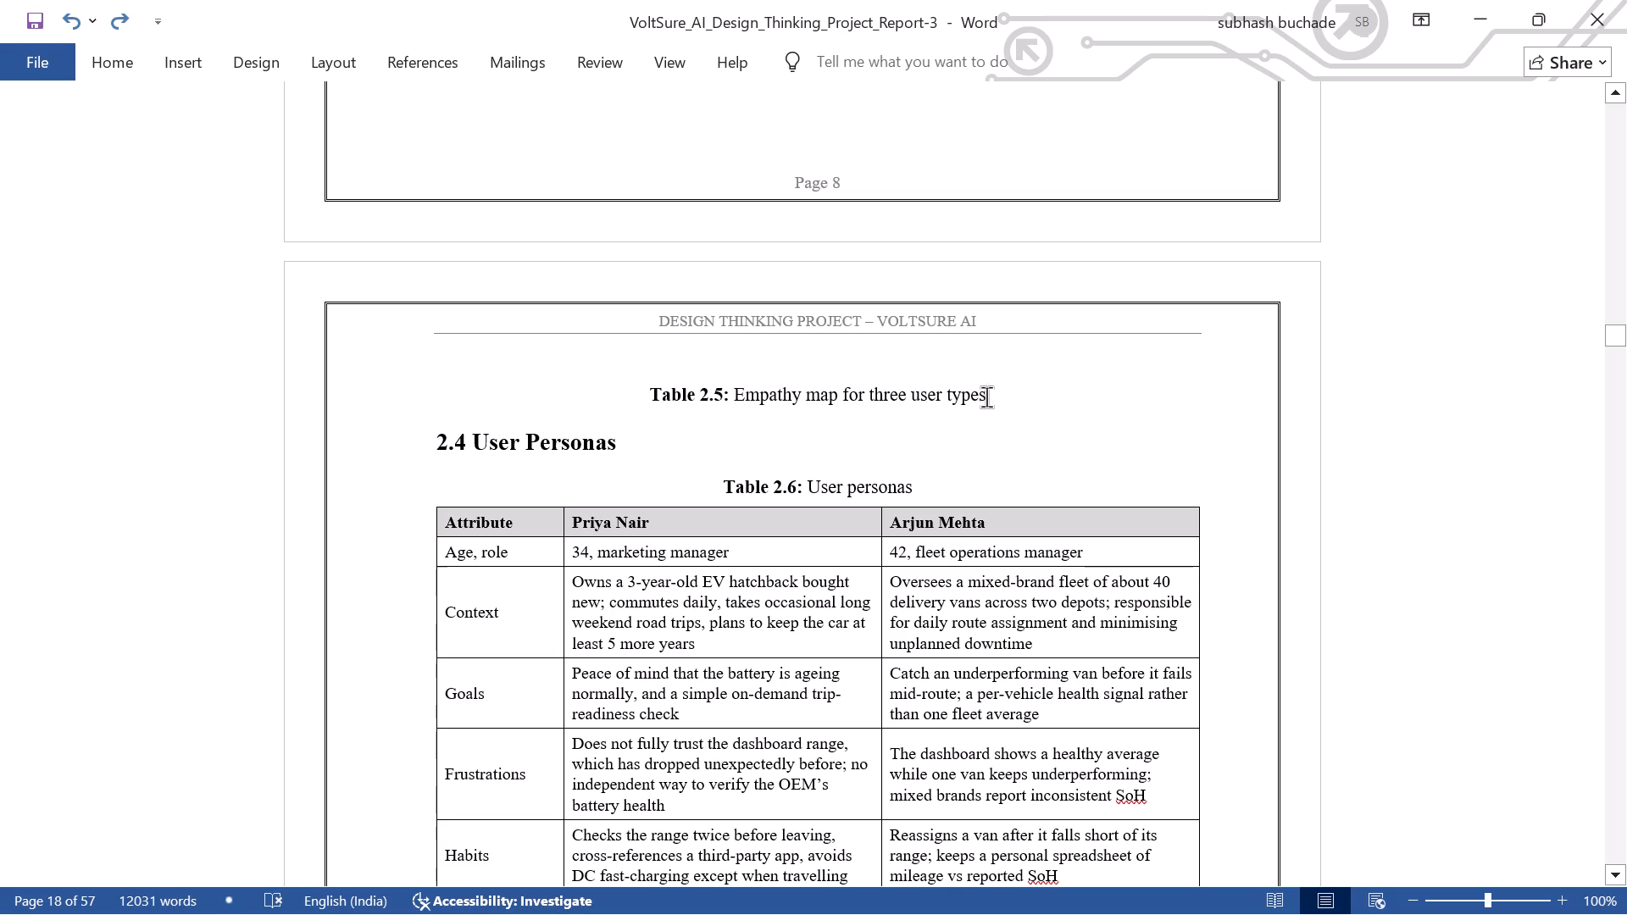
drag(990, 396, 625, 385)
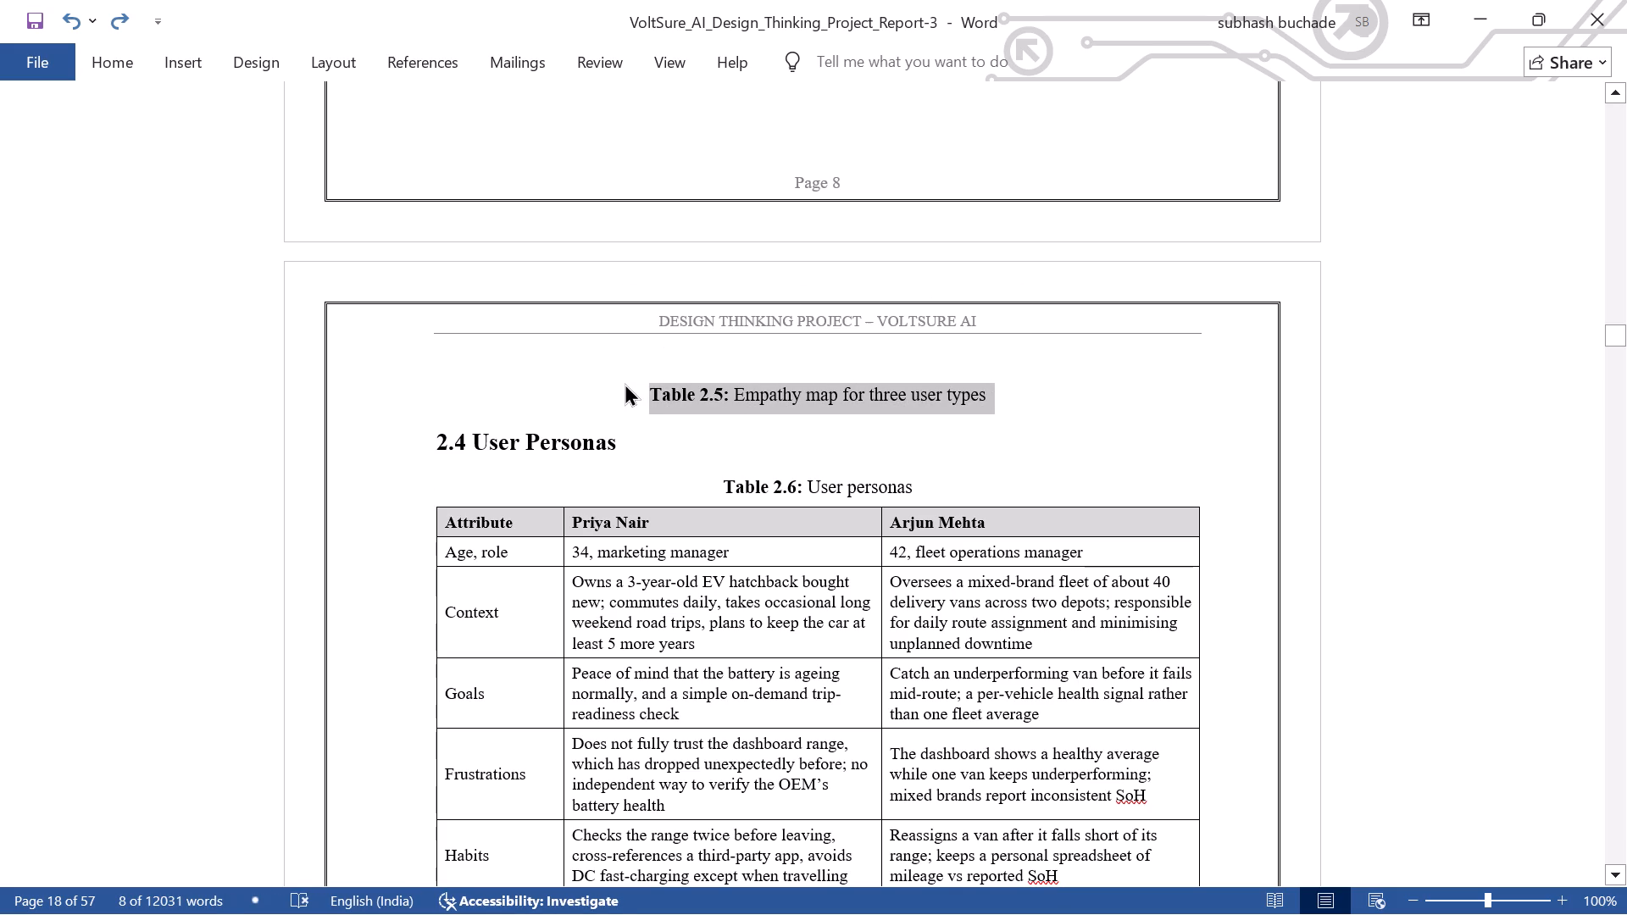
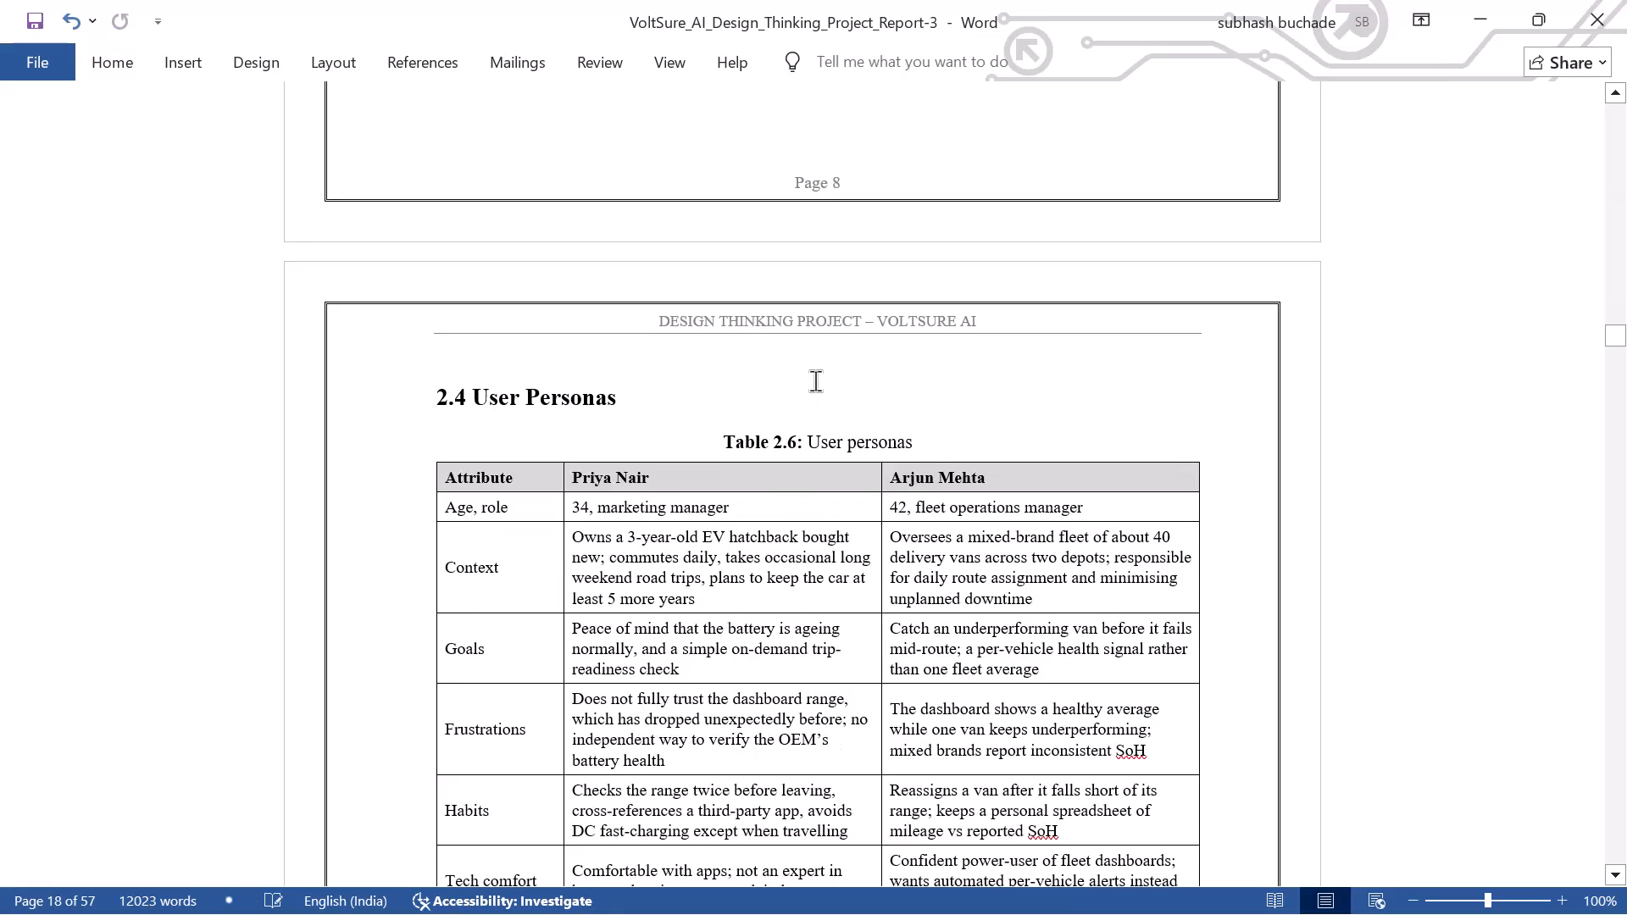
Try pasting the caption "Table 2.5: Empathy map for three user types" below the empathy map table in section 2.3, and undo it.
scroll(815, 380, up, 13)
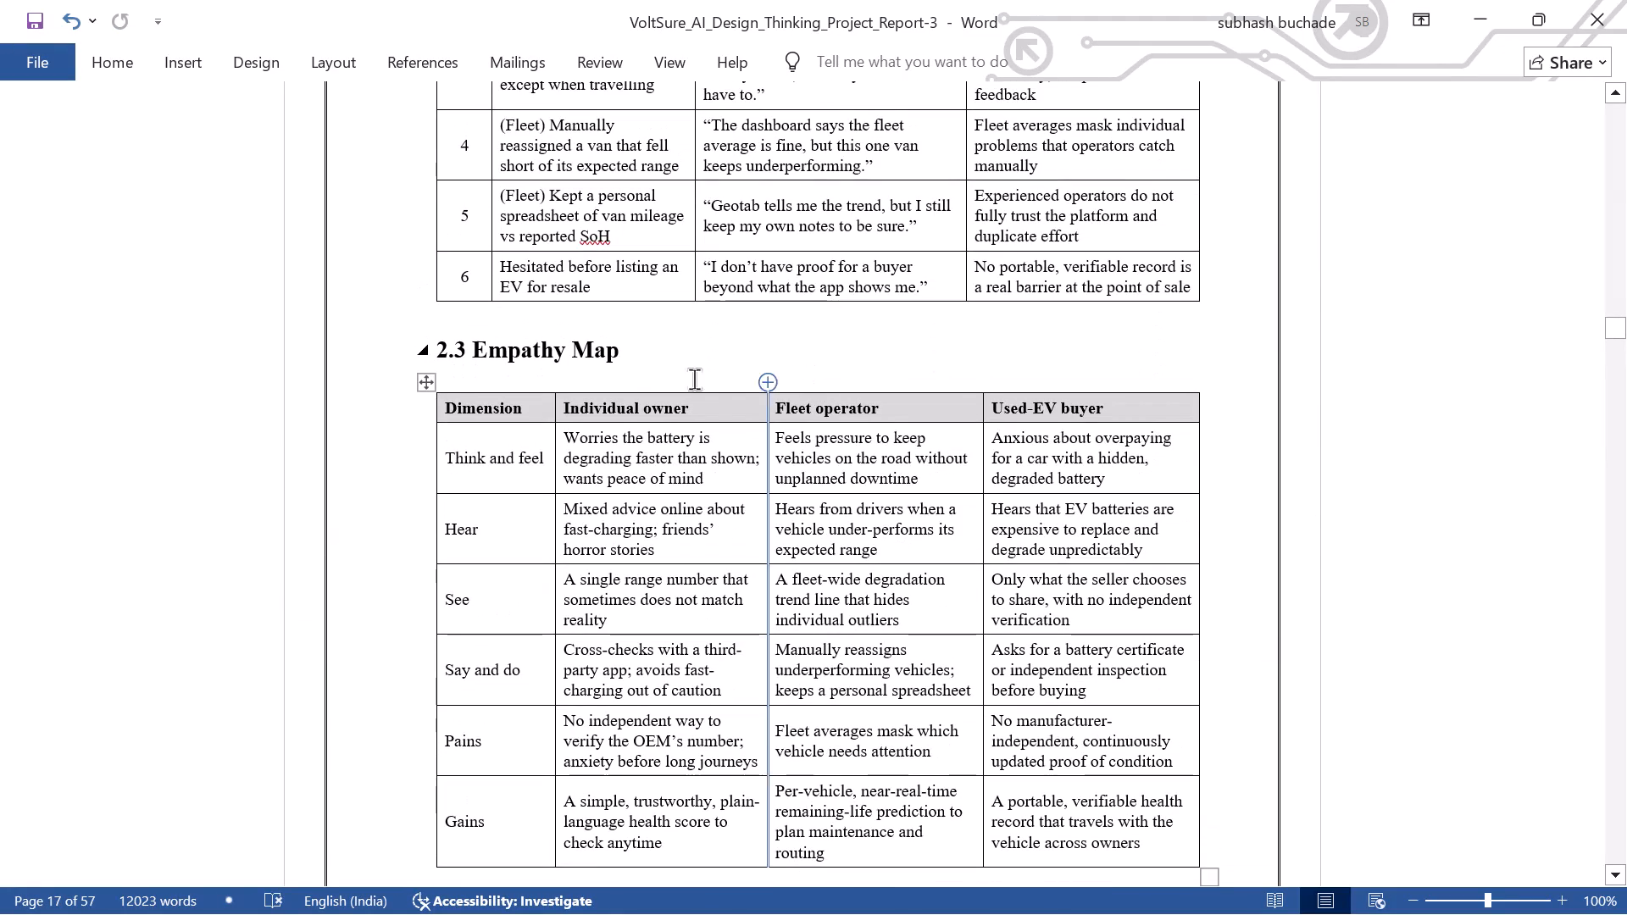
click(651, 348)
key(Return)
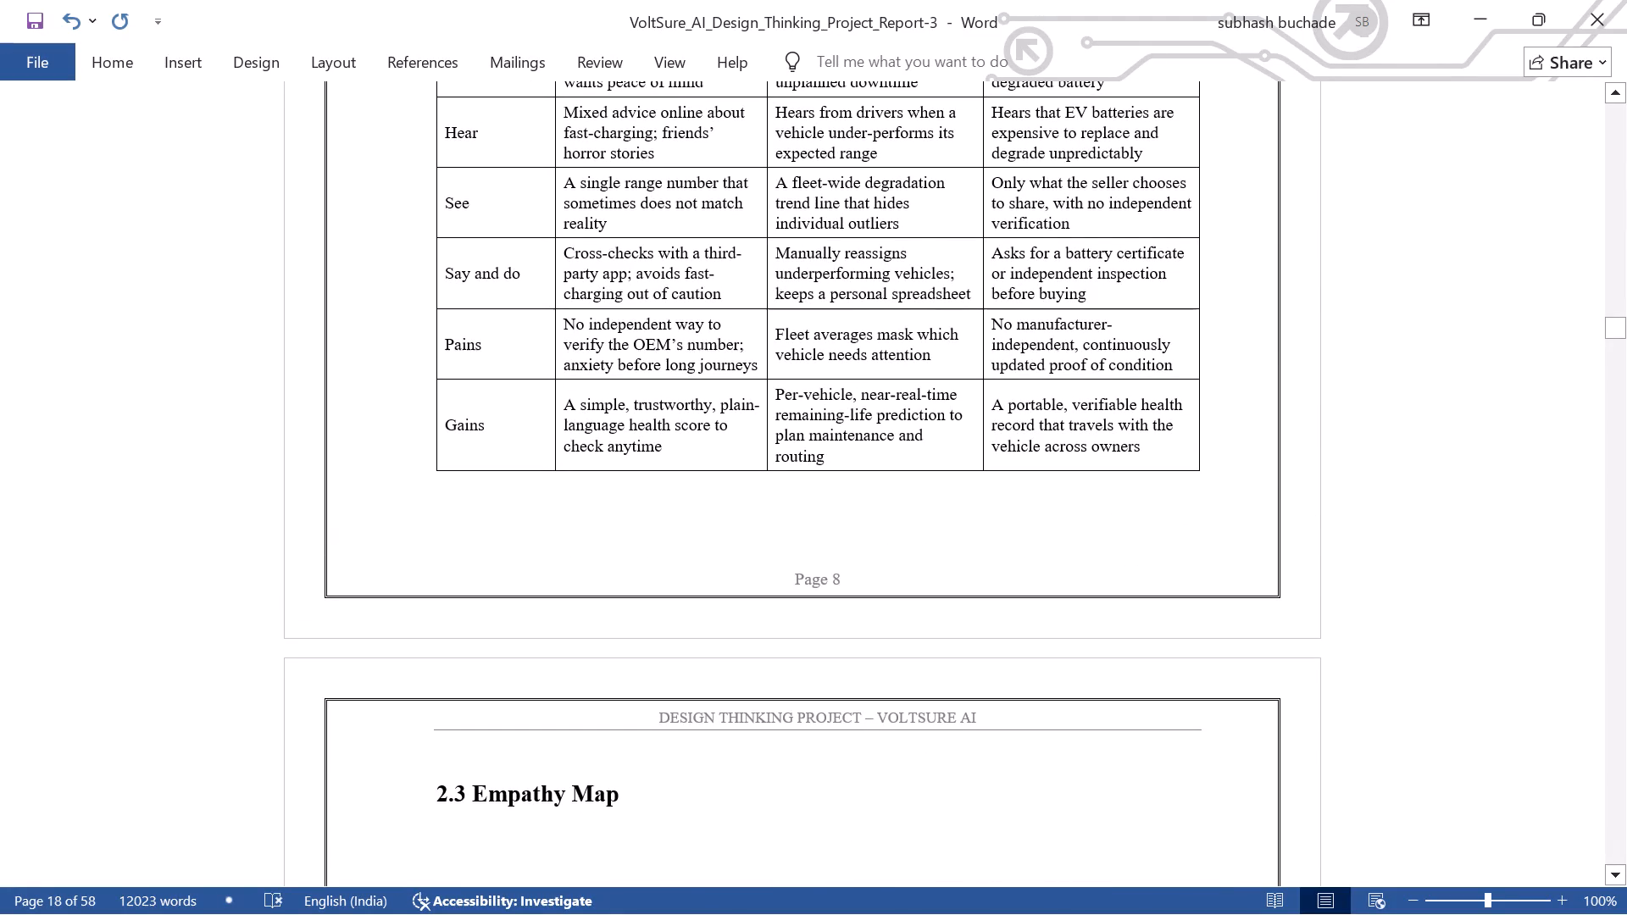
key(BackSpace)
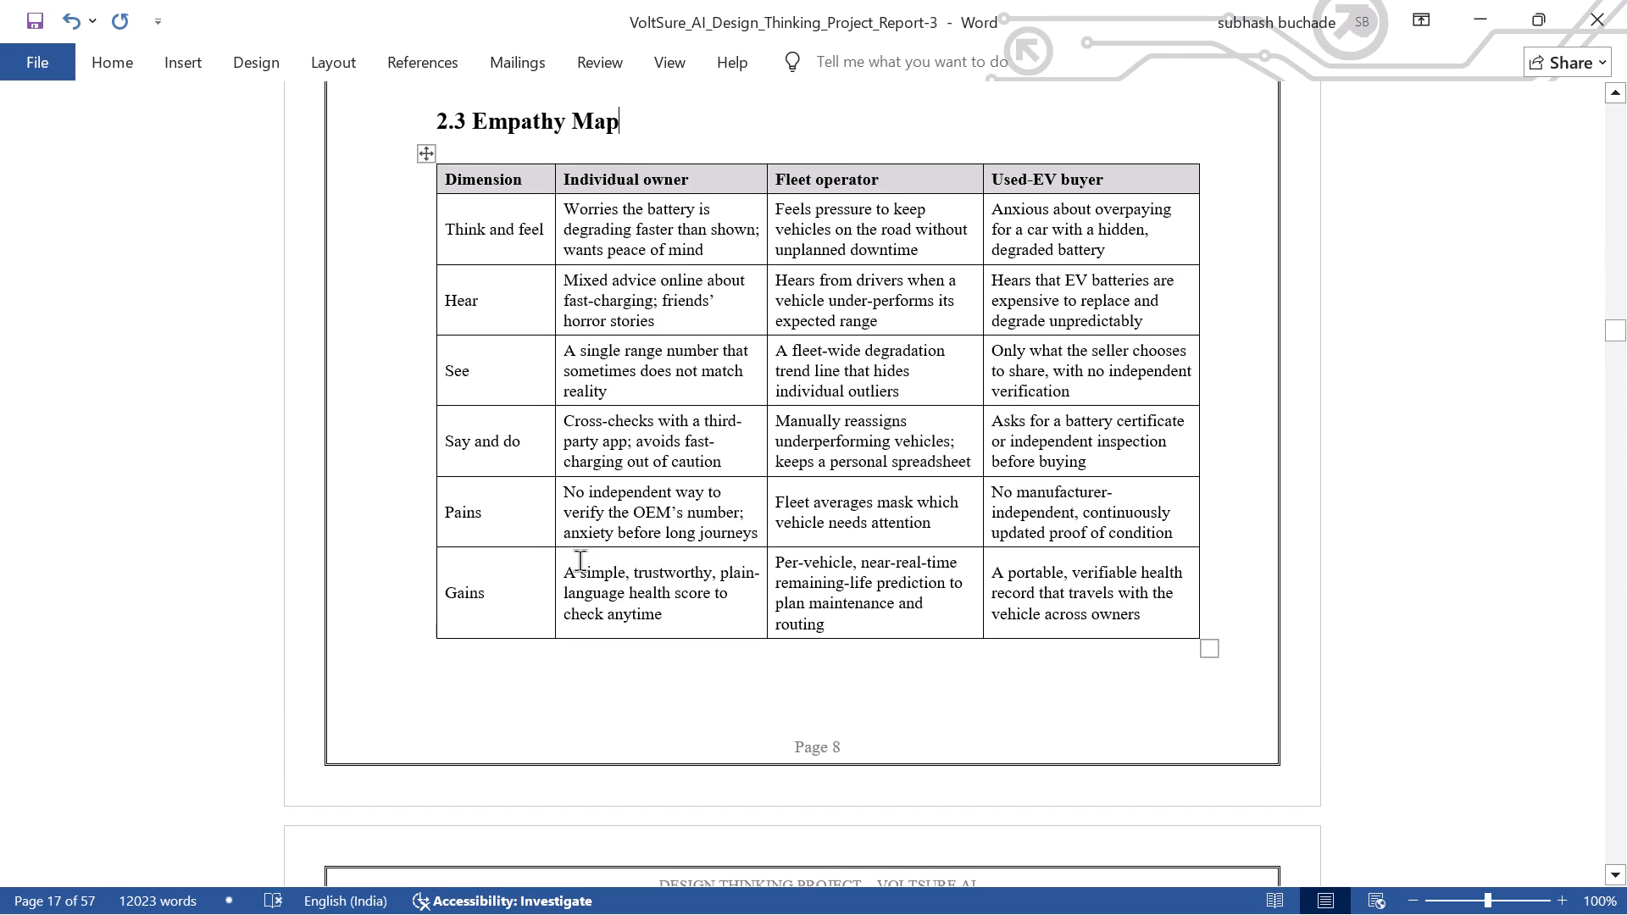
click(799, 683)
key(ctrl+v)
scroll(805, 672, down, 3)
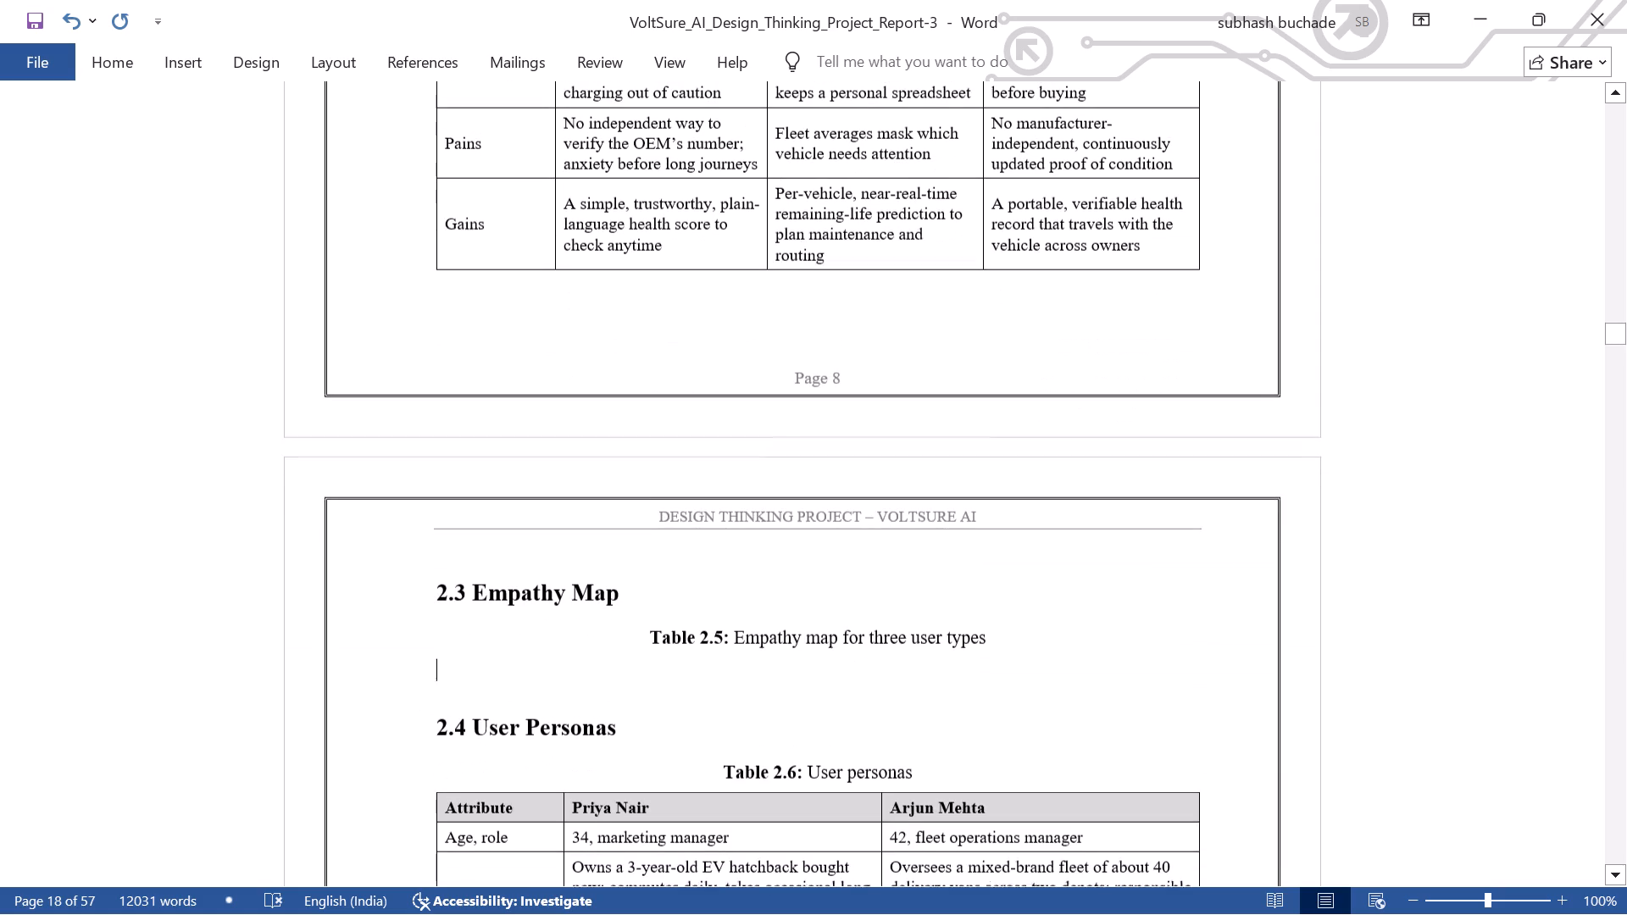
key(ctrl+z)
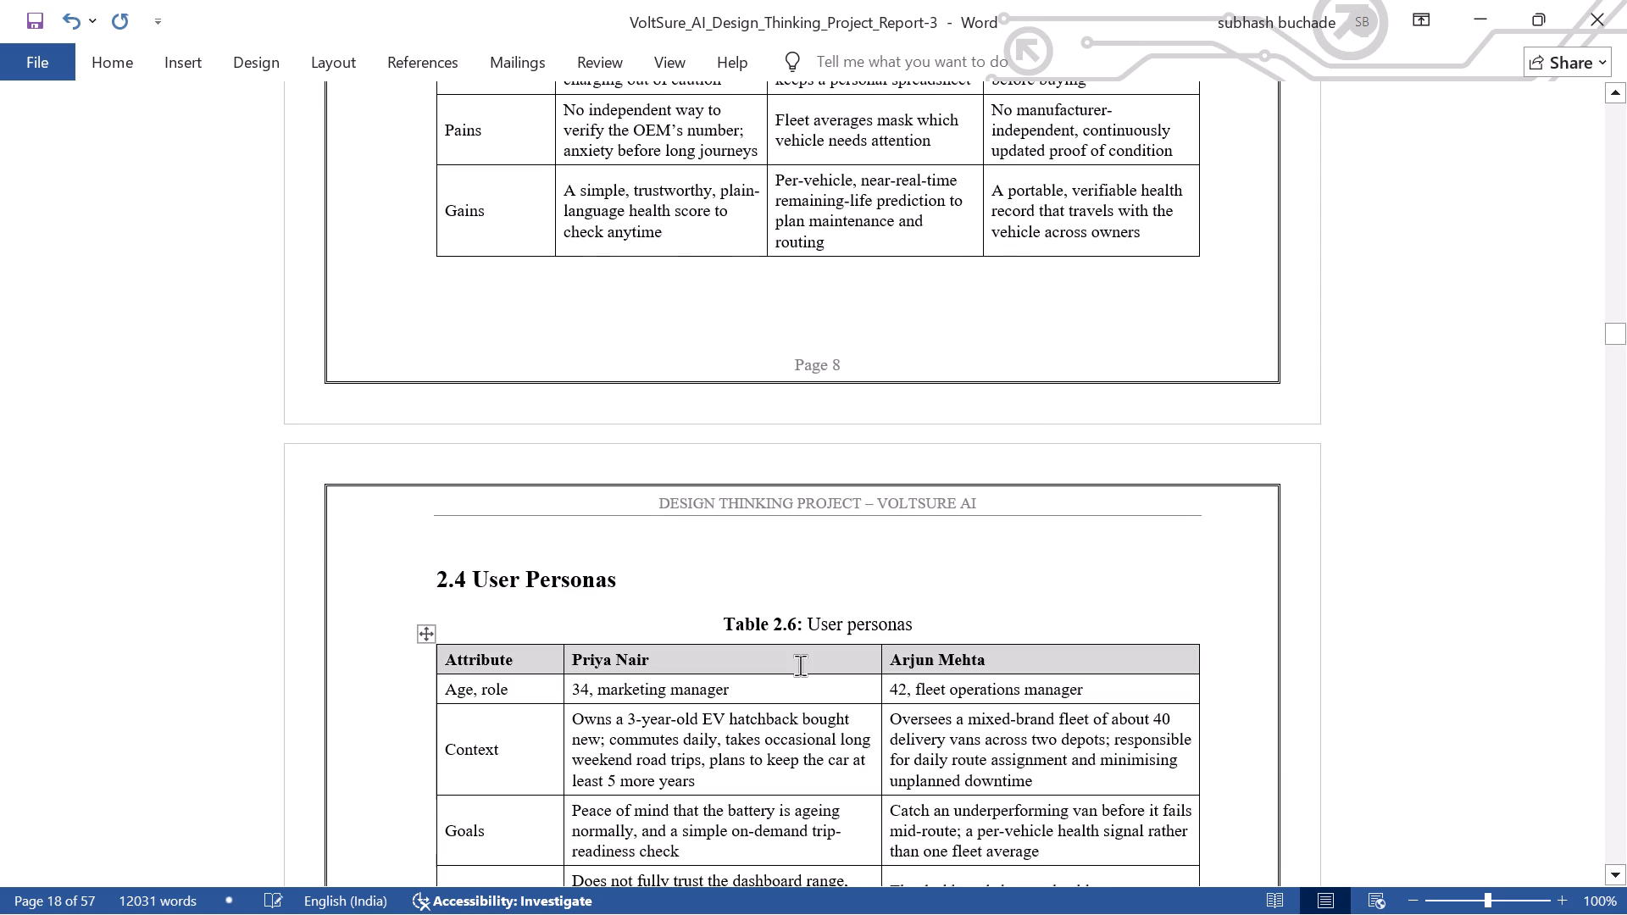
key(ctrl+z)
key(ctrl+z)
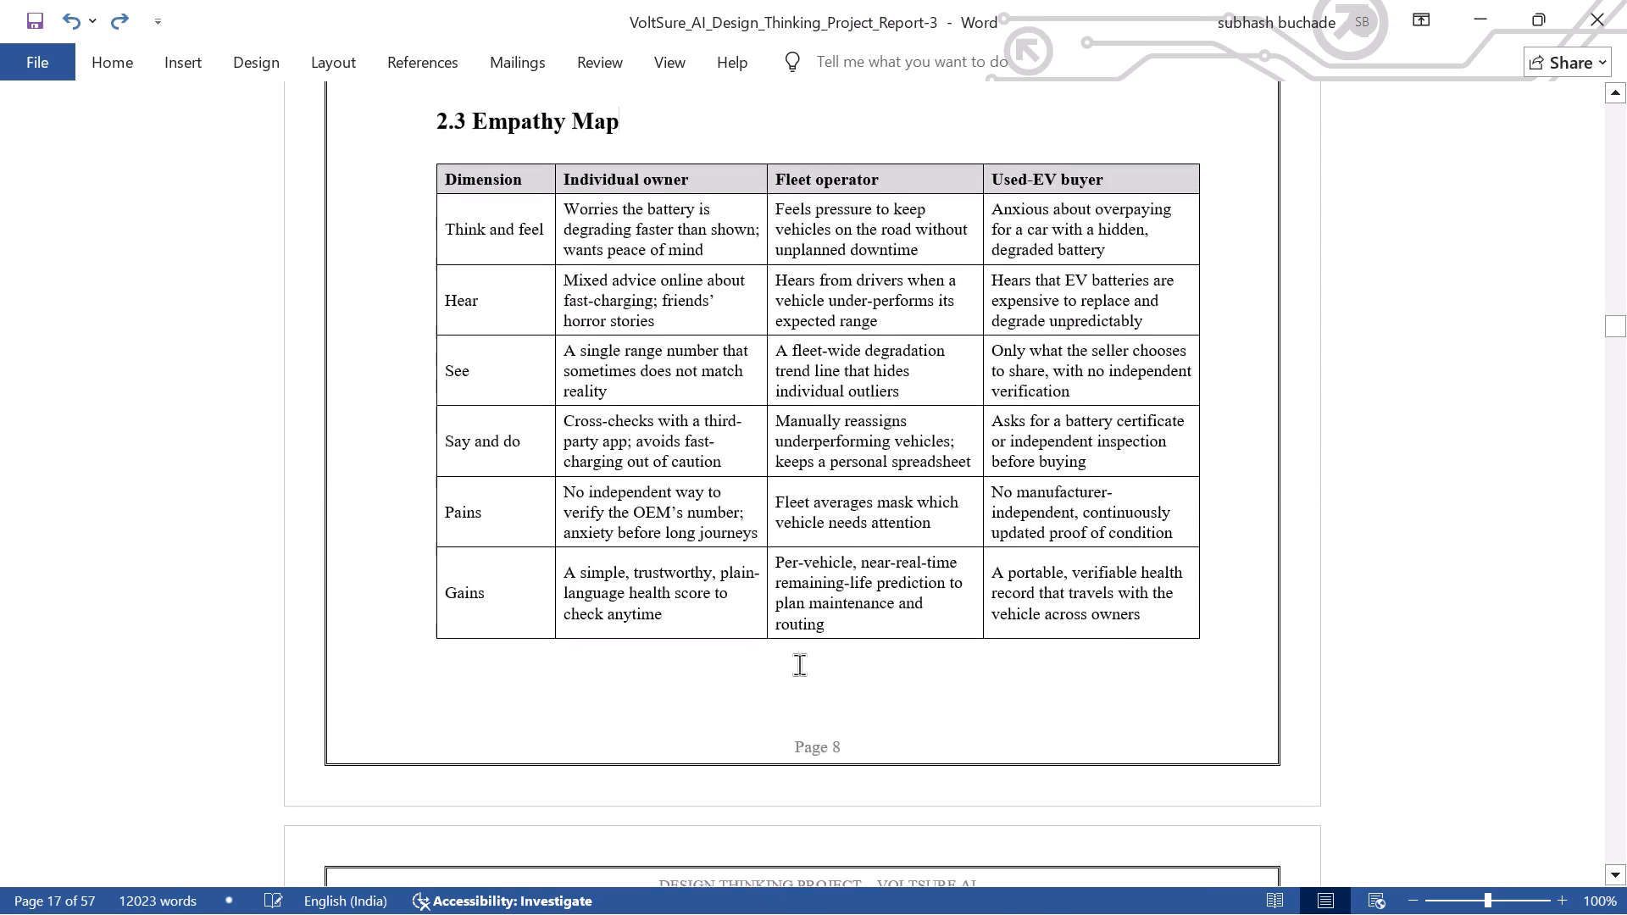
Check the layout of headings, captions and tables across sections 2.2 to 2.4.
scroll(799, 664, up, 14)
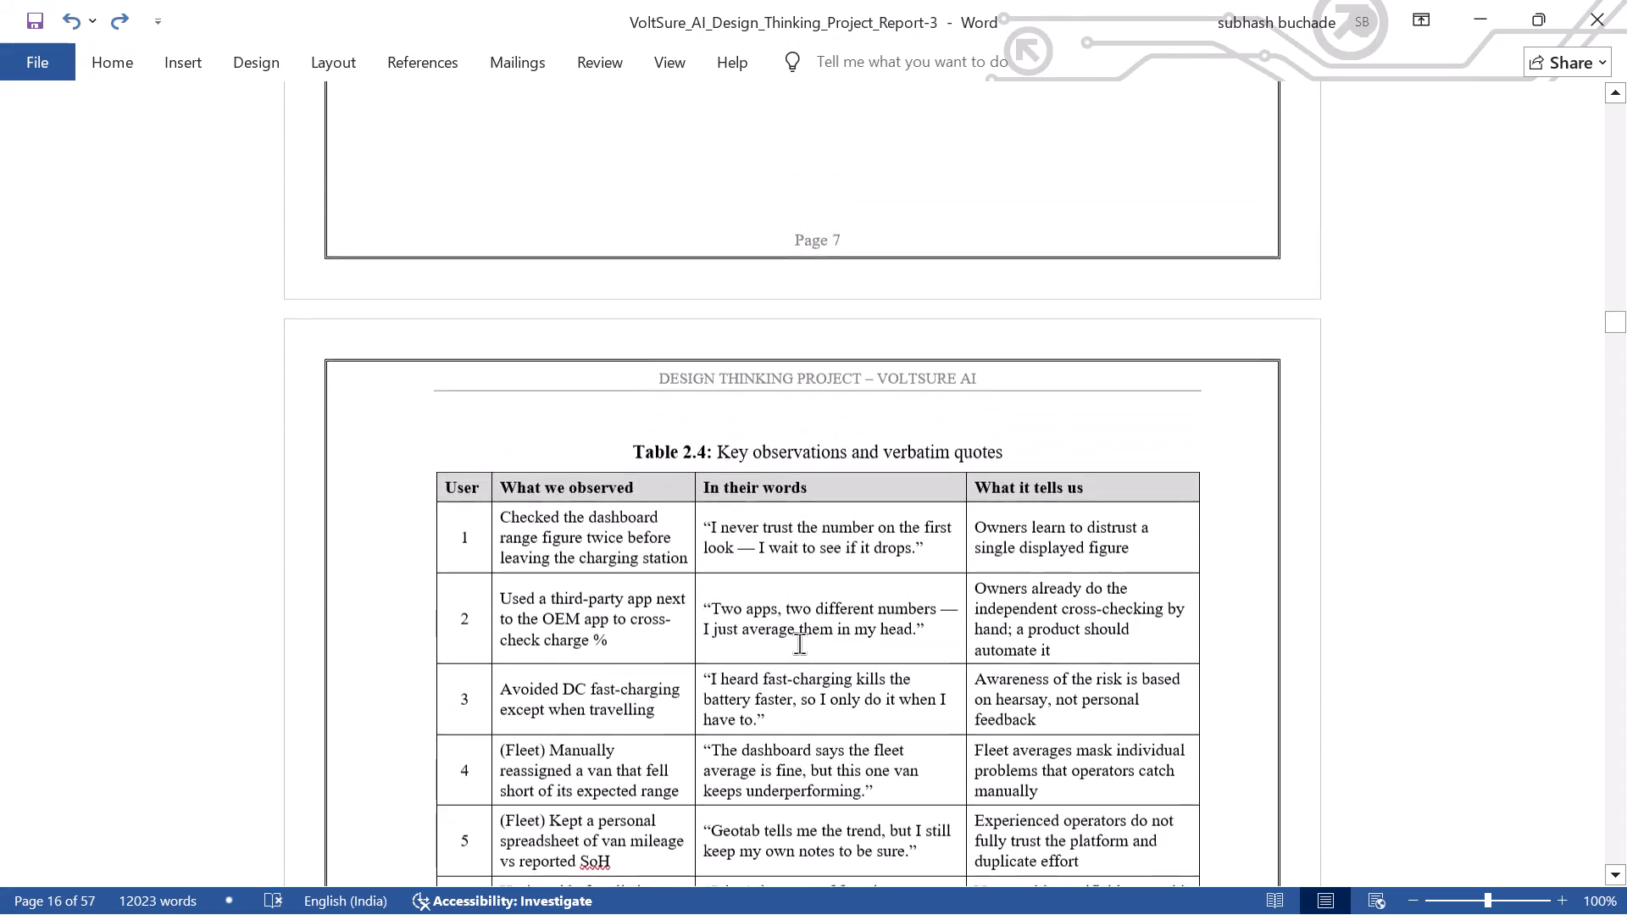
scroll(799, 643, up, 18)
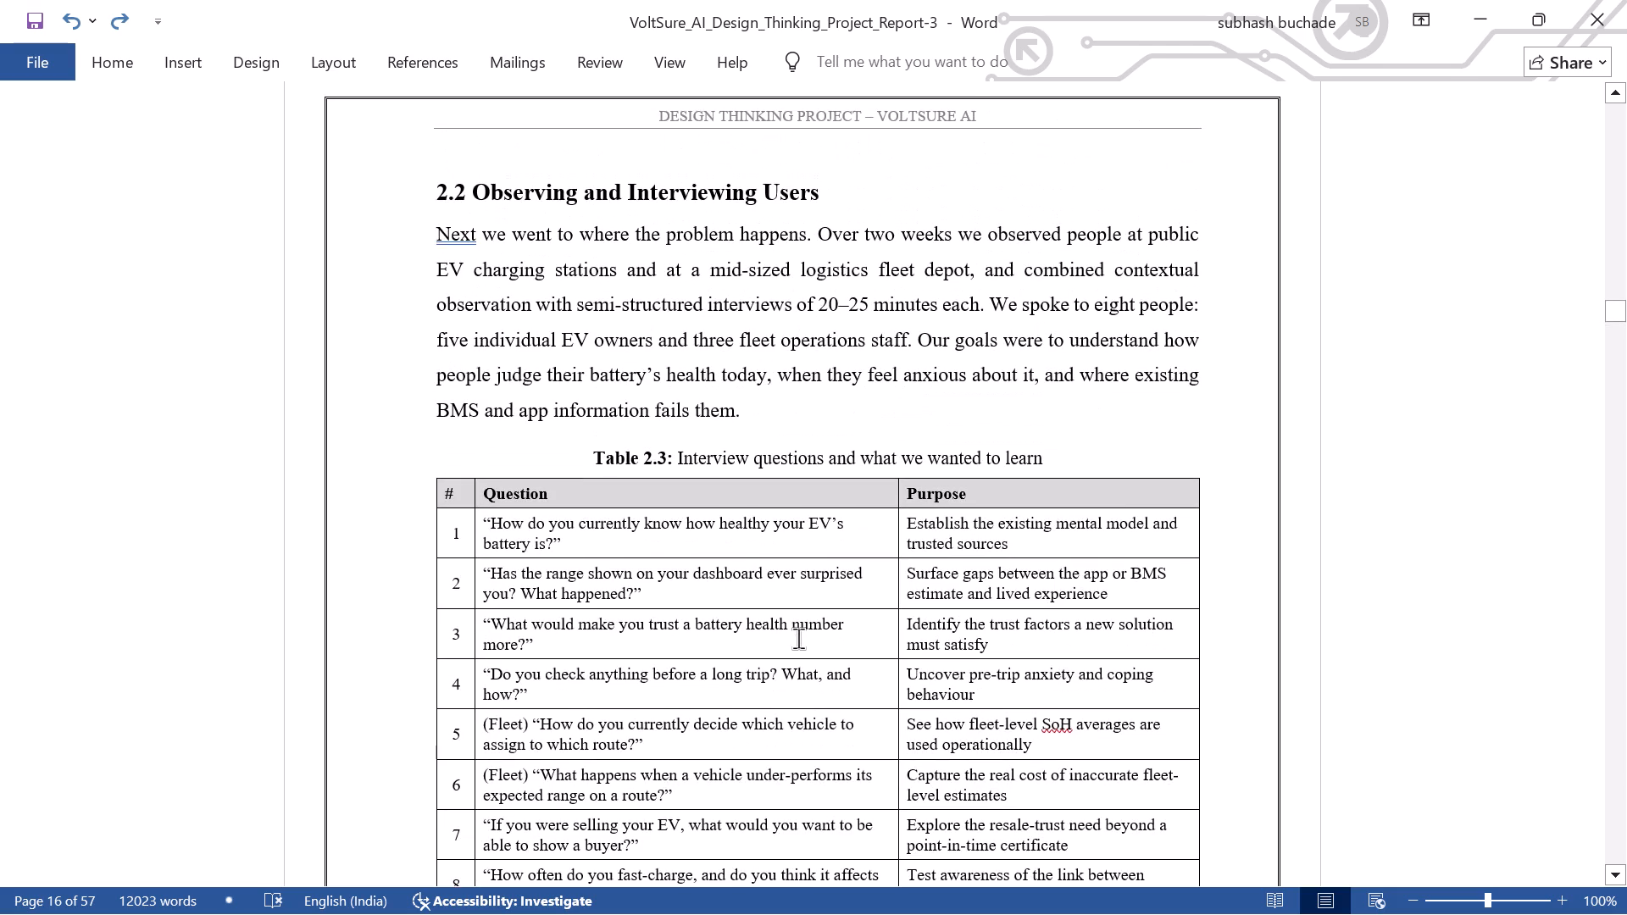
scroll(798, 638, down, 16)
scroll(793, 630, down, 15)
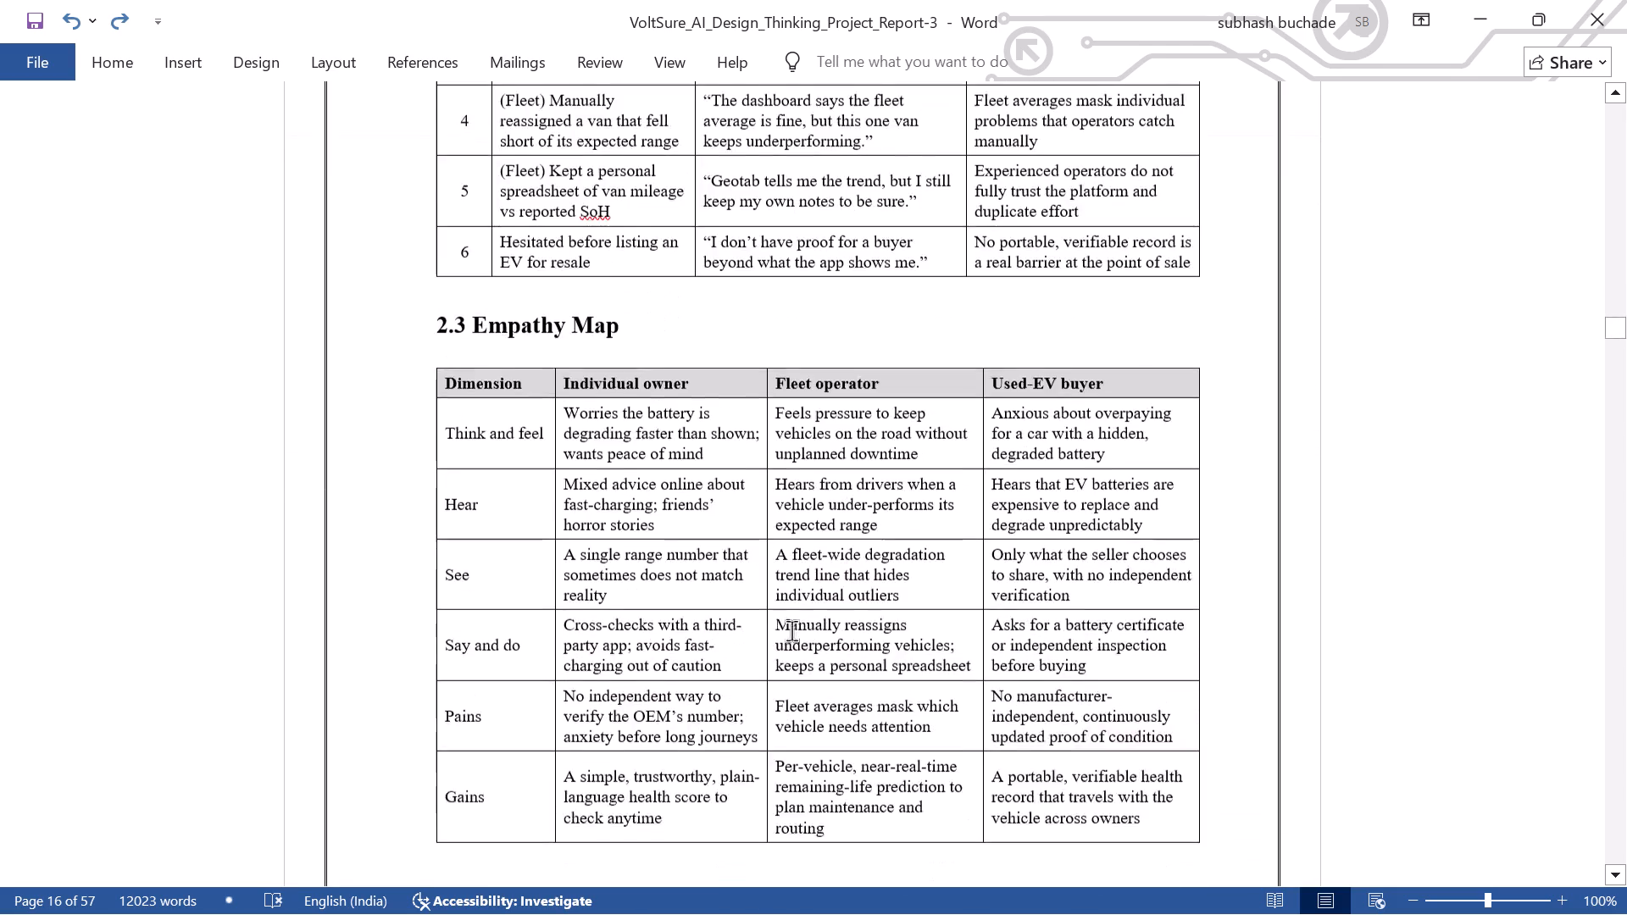
scroll(791, 630, down, 11)
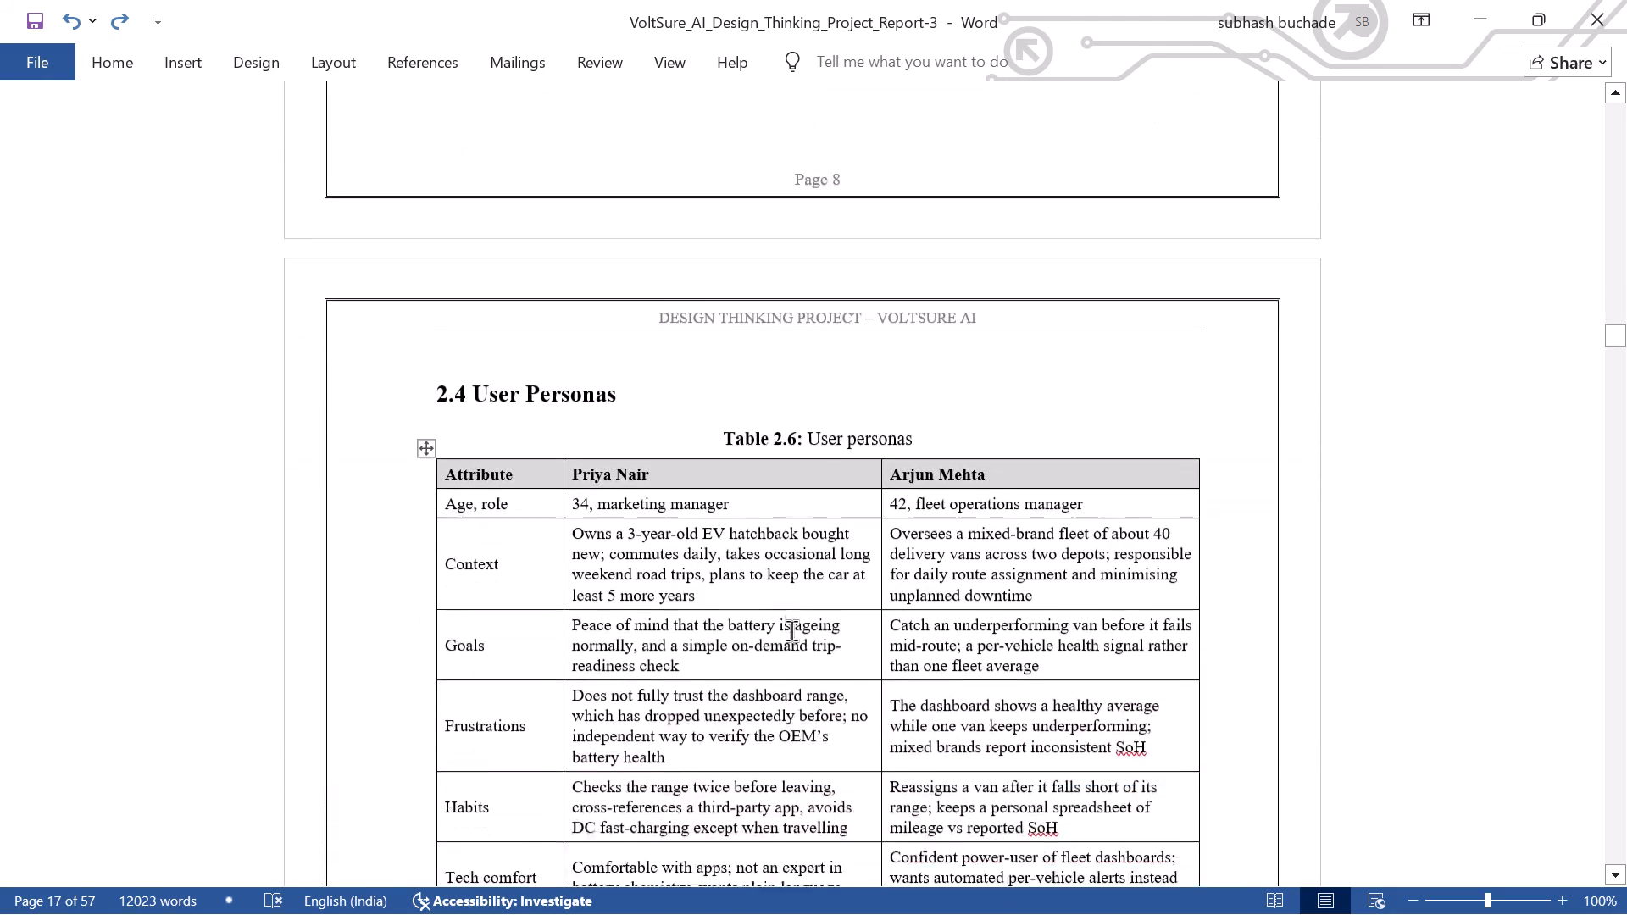
scroll(791, 630, down, 11)
scroll(791, 630, up, 10)
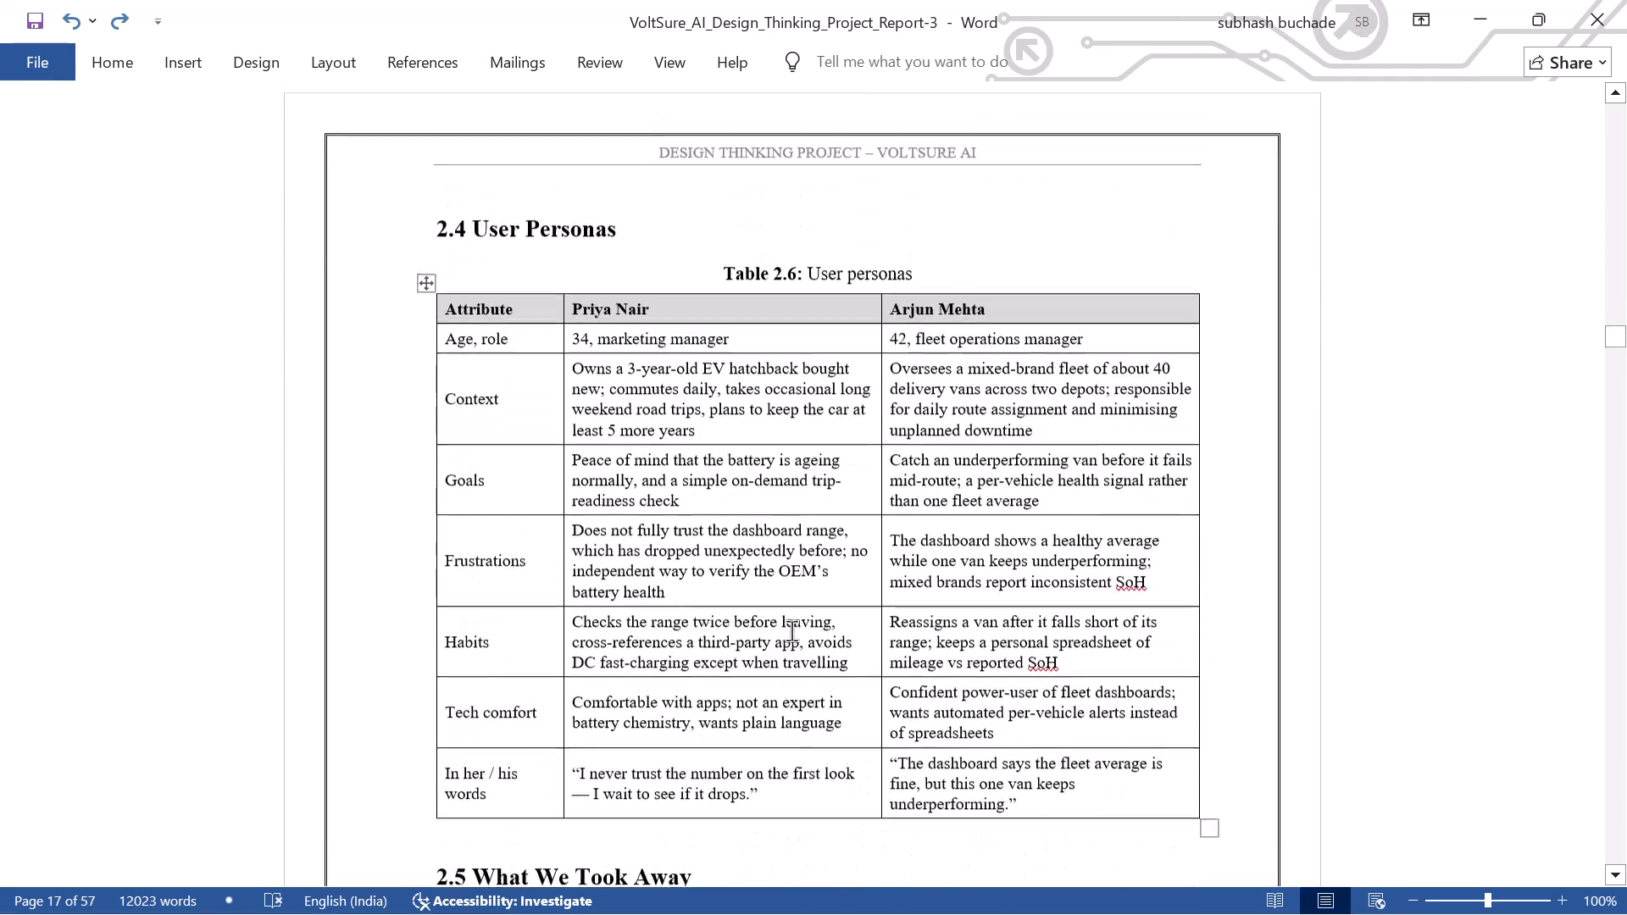
Undo the removal of the Table 2.5 empathy map caption above the 2.4 User Personas heading.
key(ctrl+z)
scroll(791, 630, up, 8)
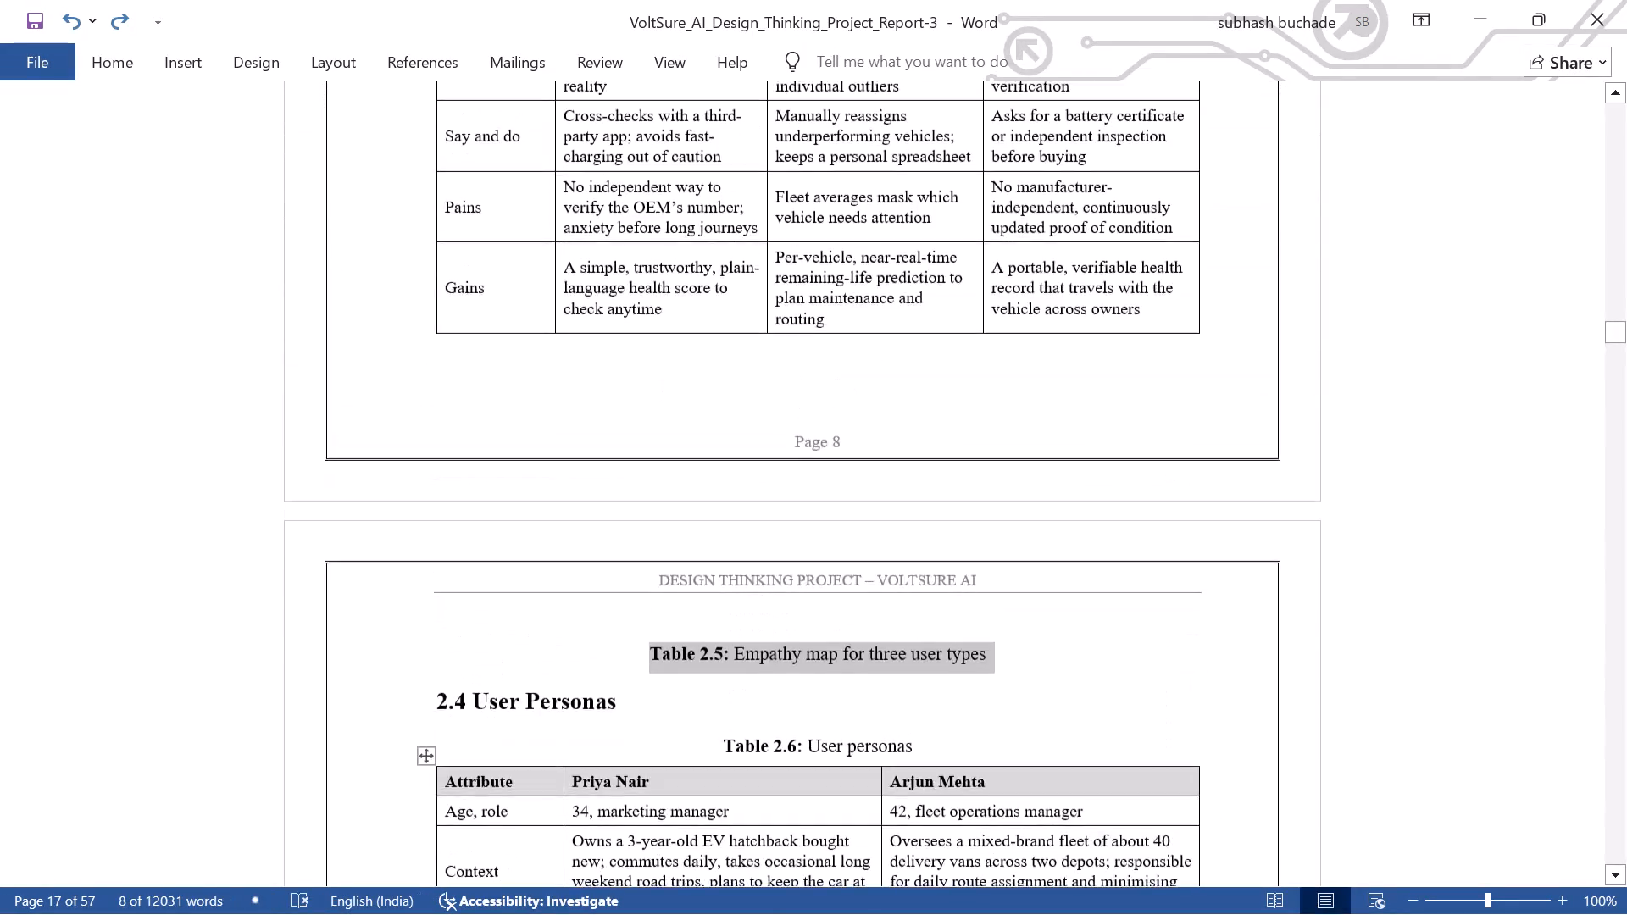
click(1373, 692)
Review the Chapter 2 pages from the empathy map back to the chapter's opening.
scroll(1363, 687, up, 3)
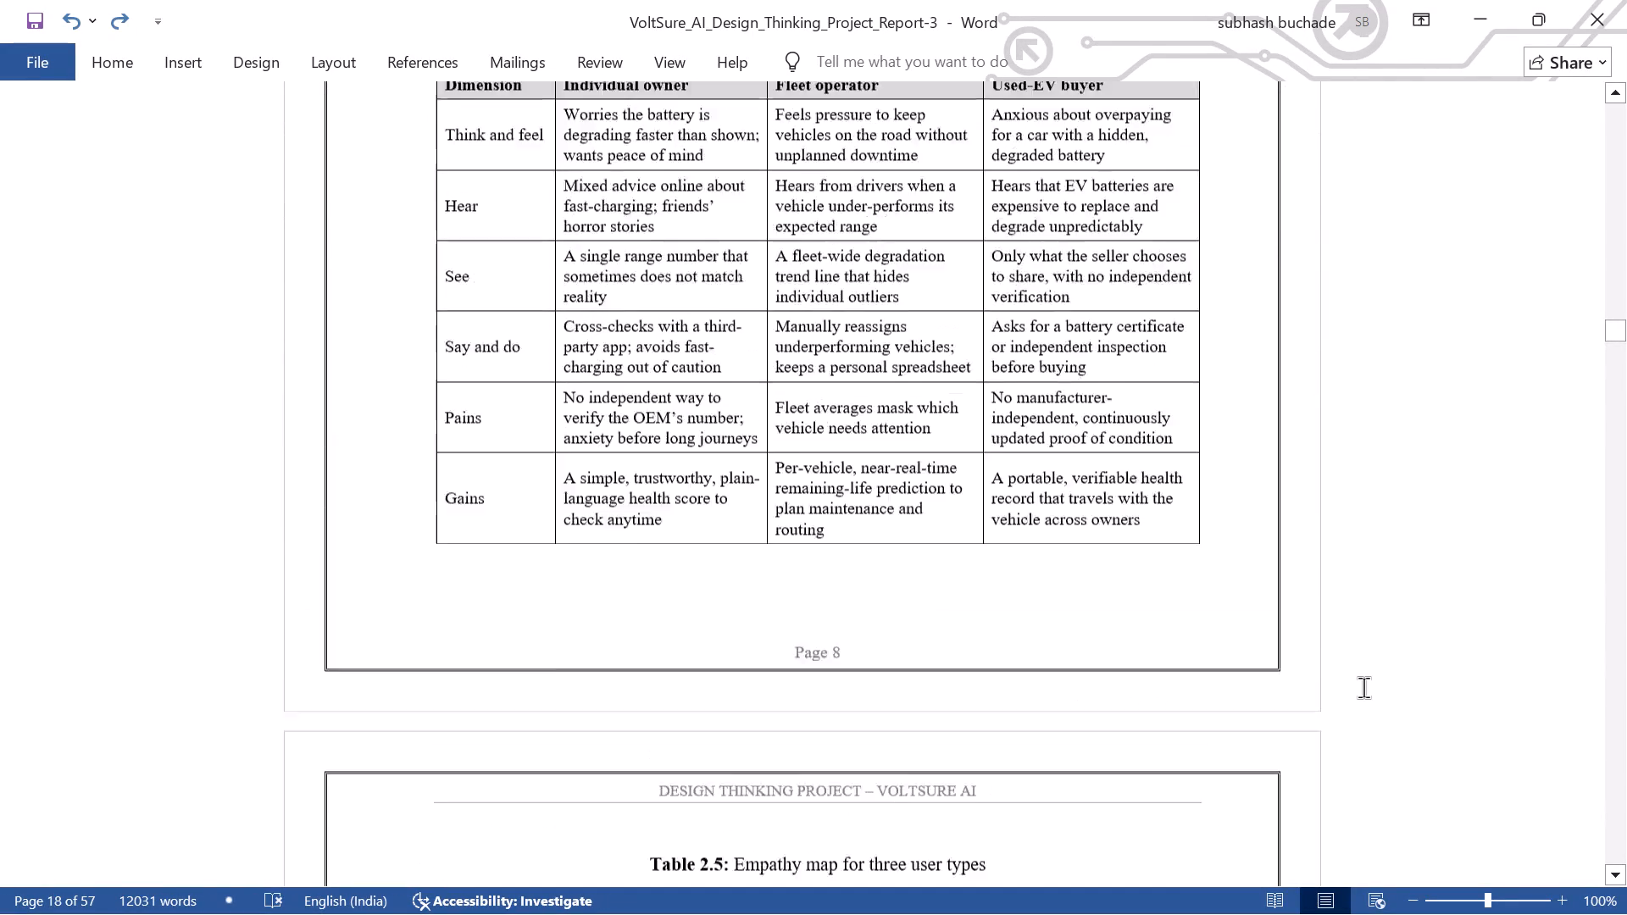
scroll(1363, 687, up, 16)
scroll(1316, 643, up, 8)
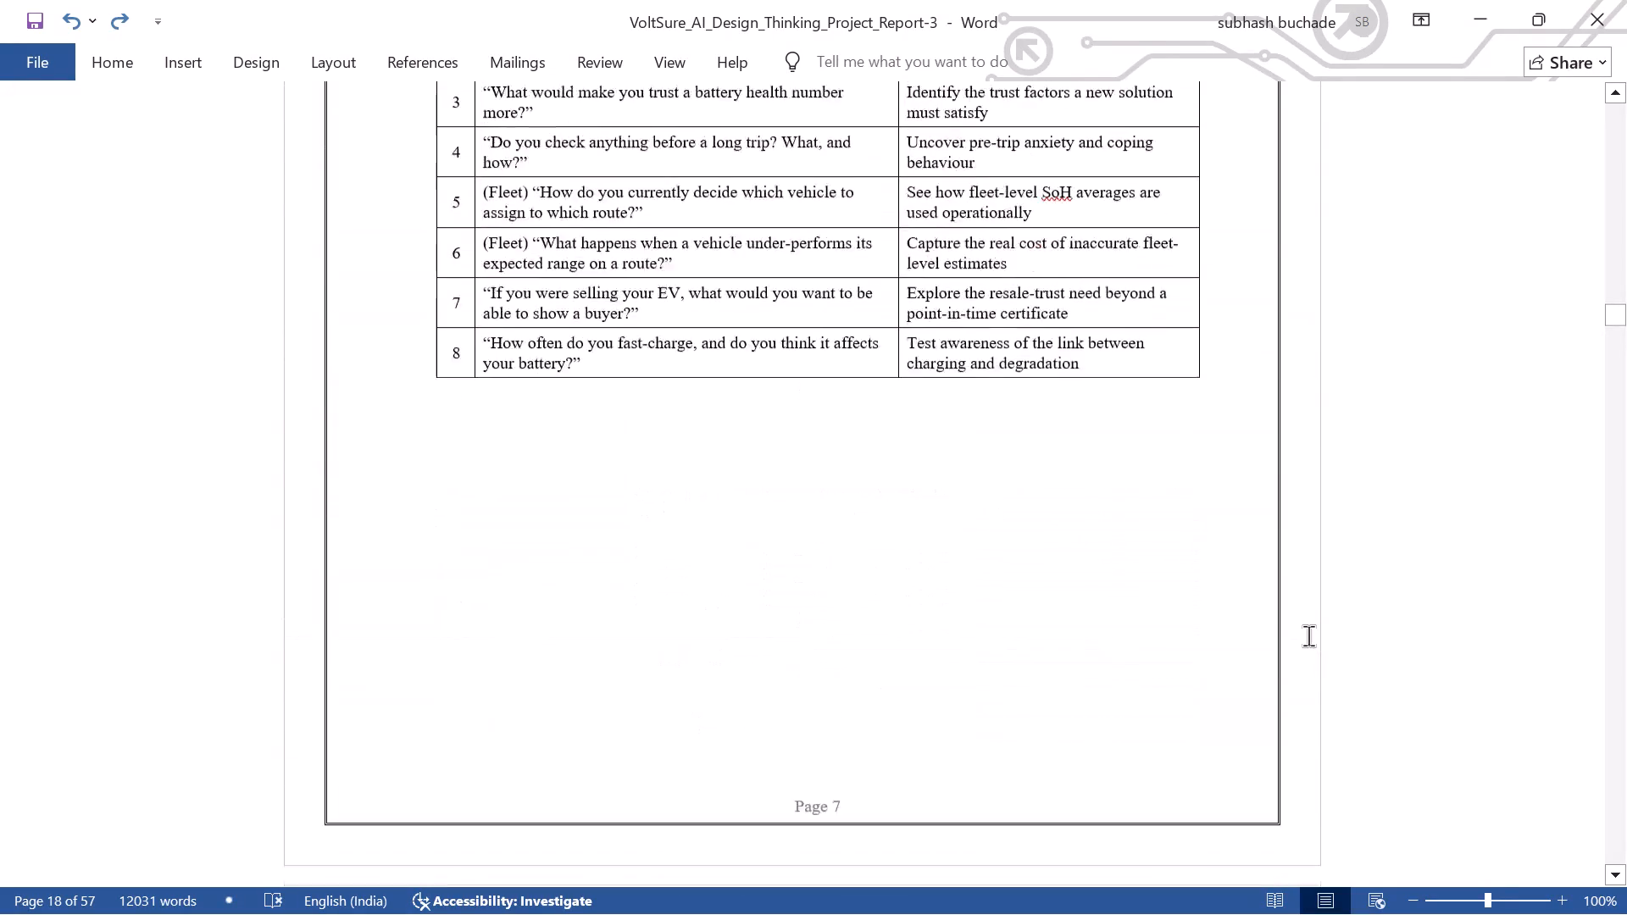
scroll(1308, 635, up, 16)
scroll(1273, 617, up, 17)
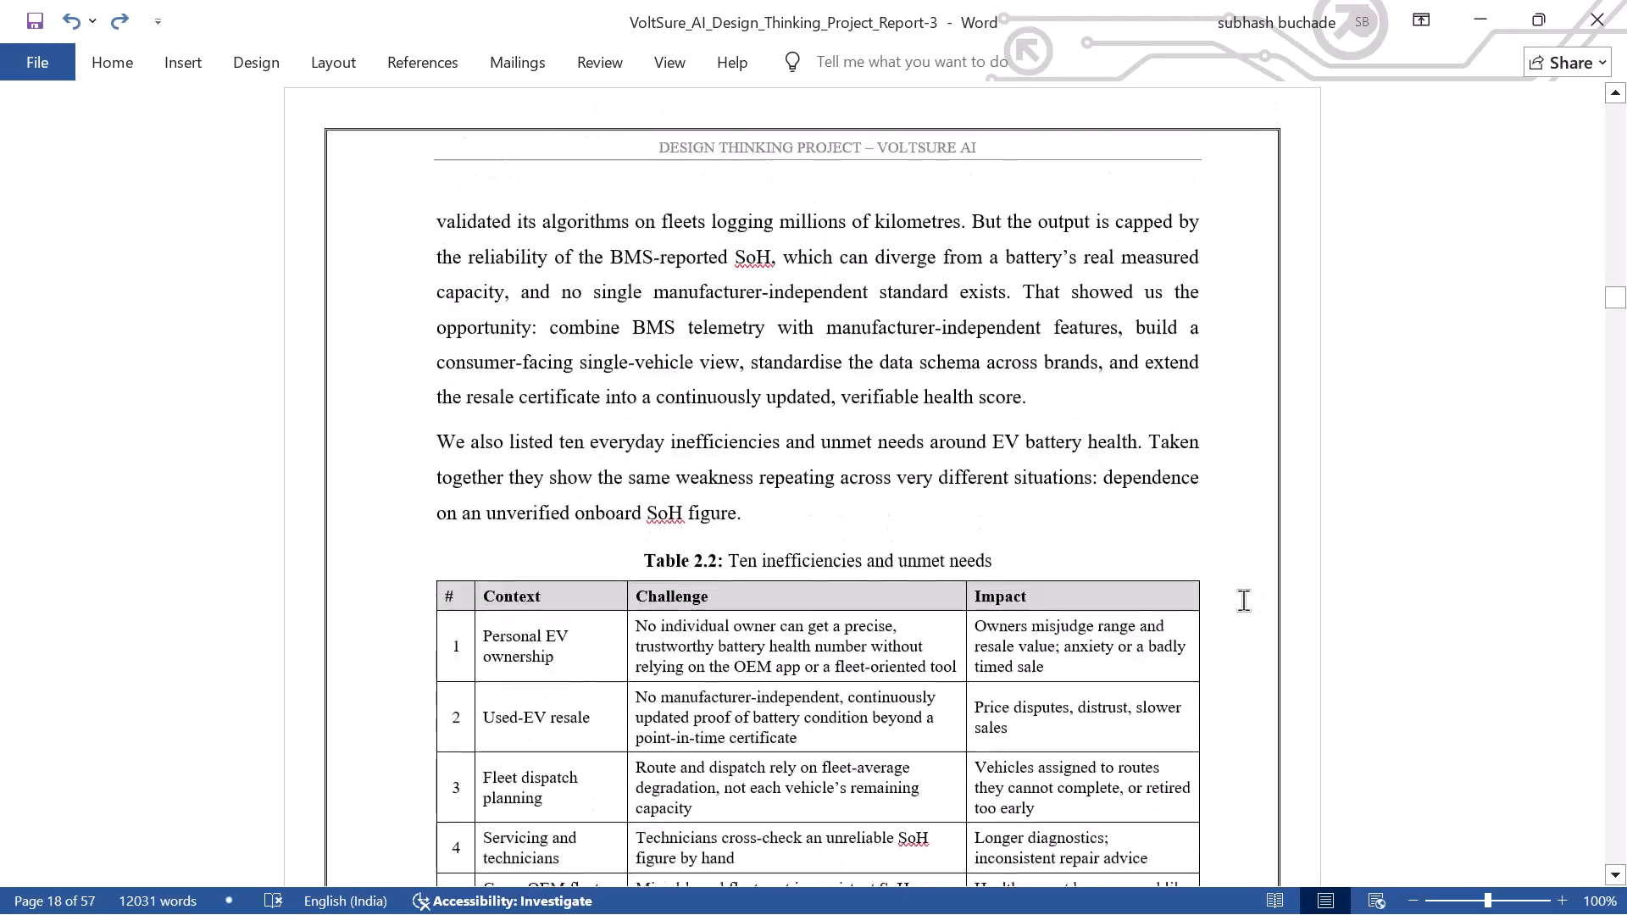
scroll(1243, 600, up, 13)
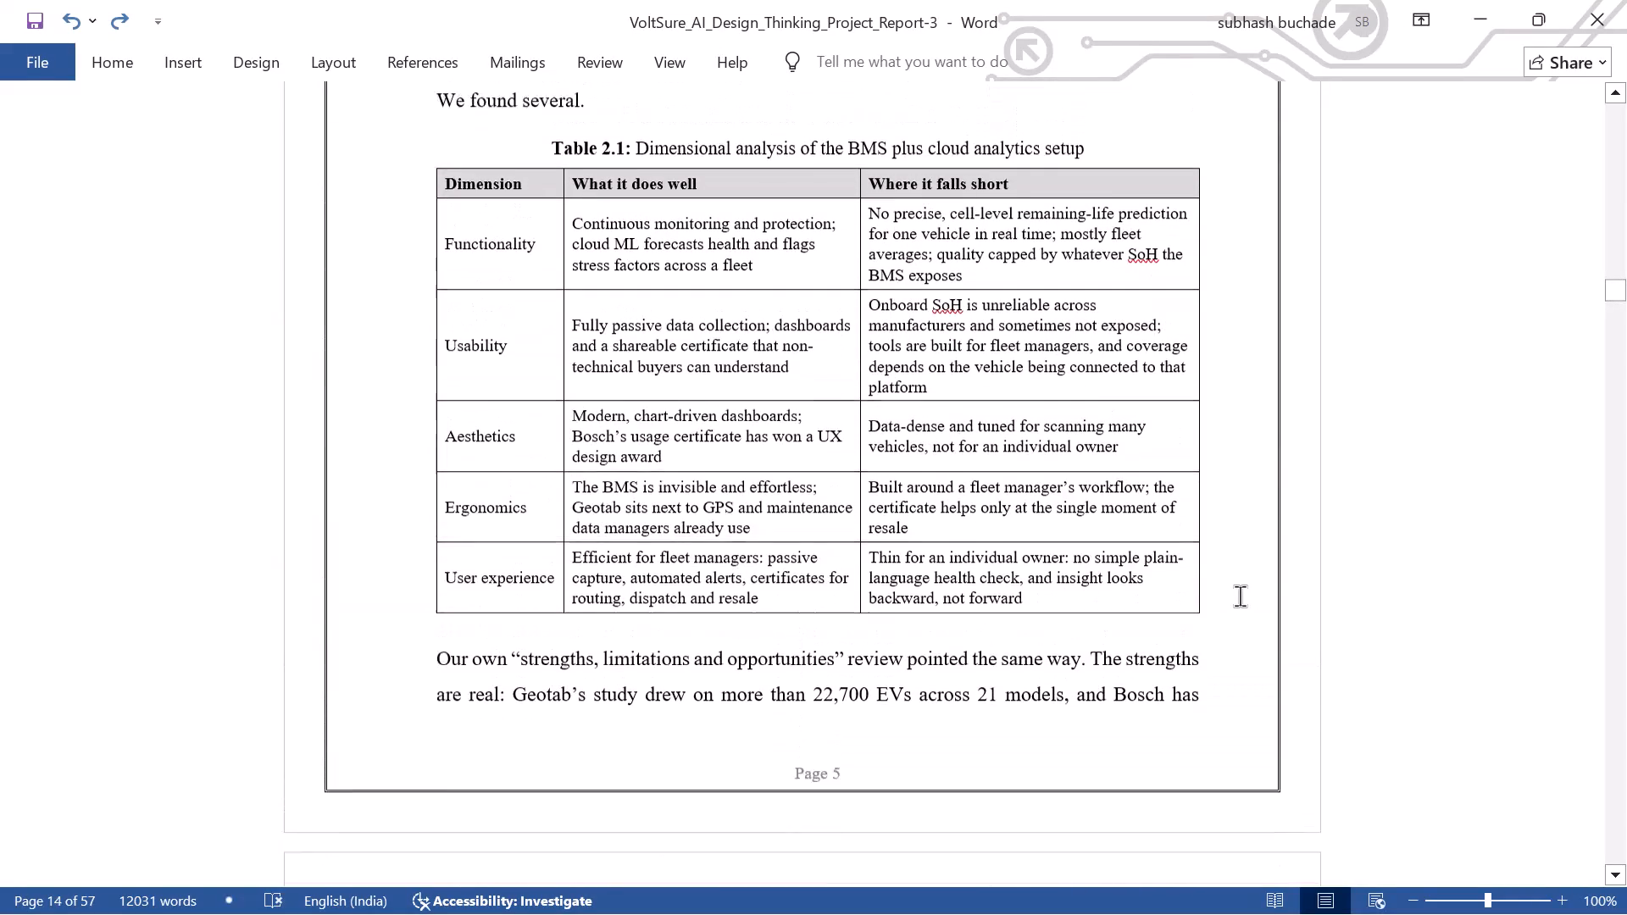
scroll(1240, 596, up, 10)
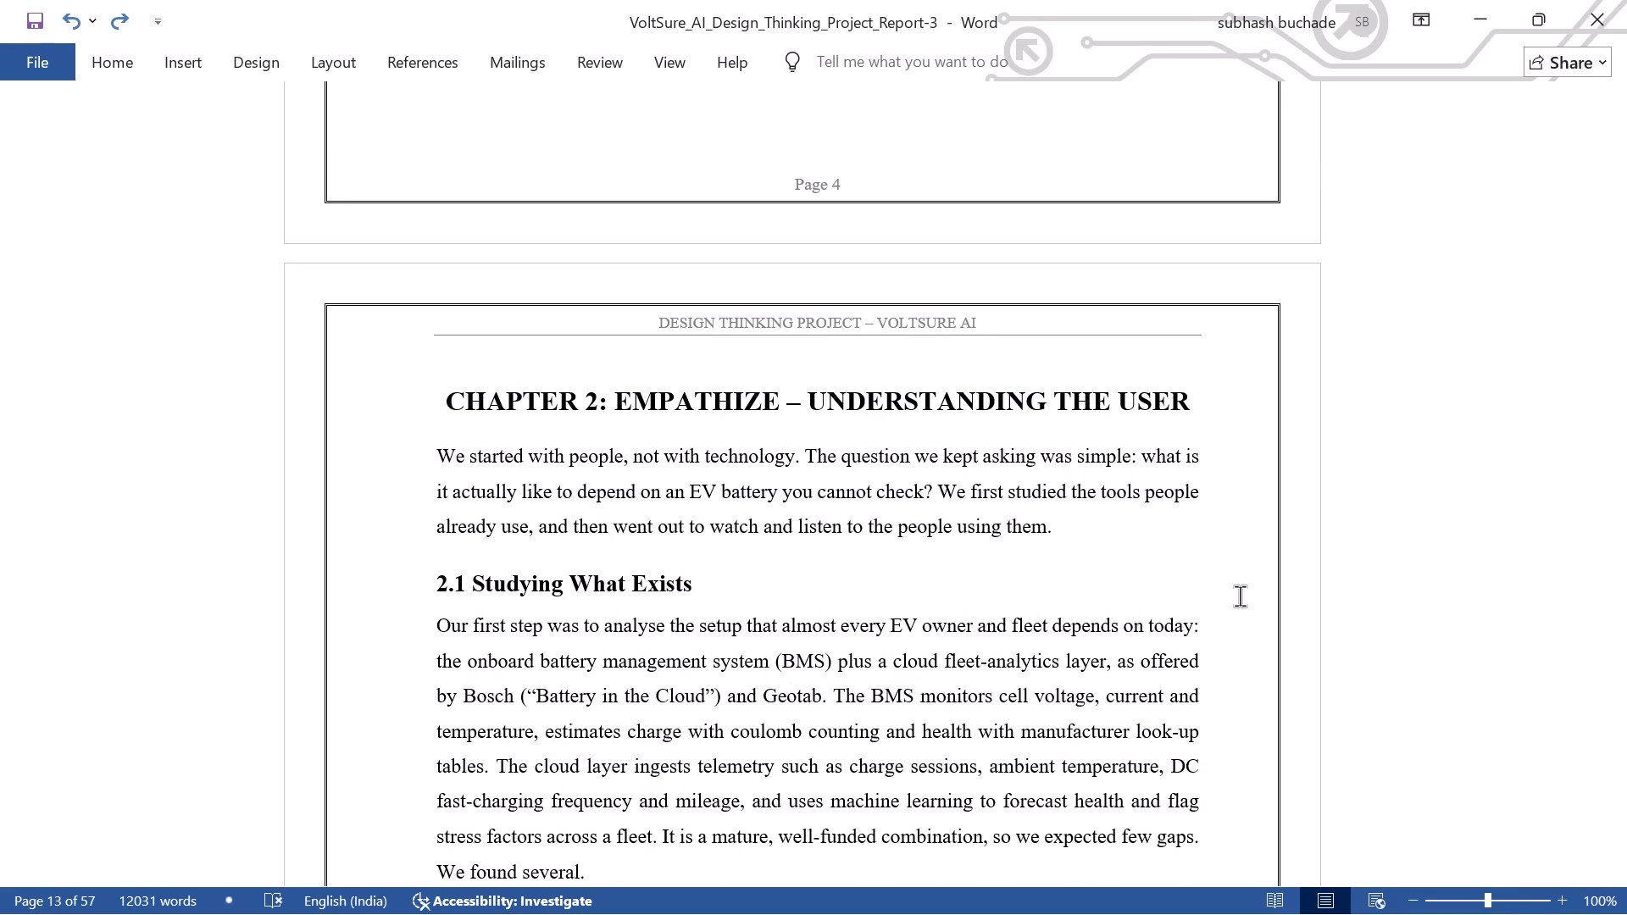
Review the report's page layout from Chapter 2 through the additional wireframes in Appendix C.
scroll(1236, 613, down, 20)
scroll(1236, 613, down, 2)
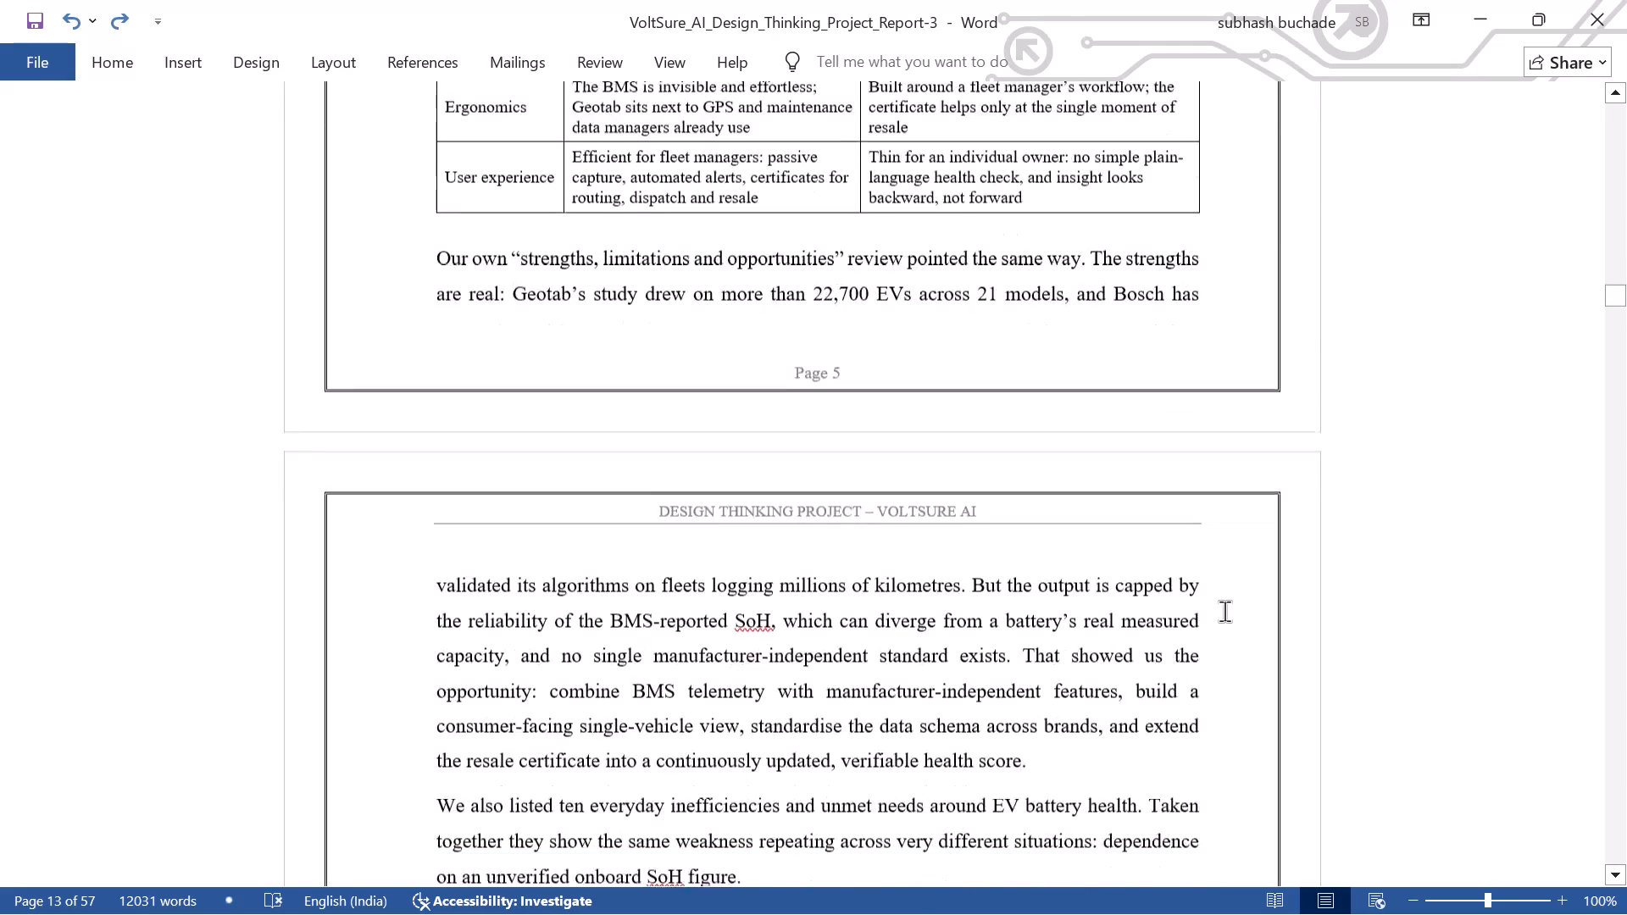
scroll(1224, 611, down, 20)
scroll(1224, 611, down, 20)
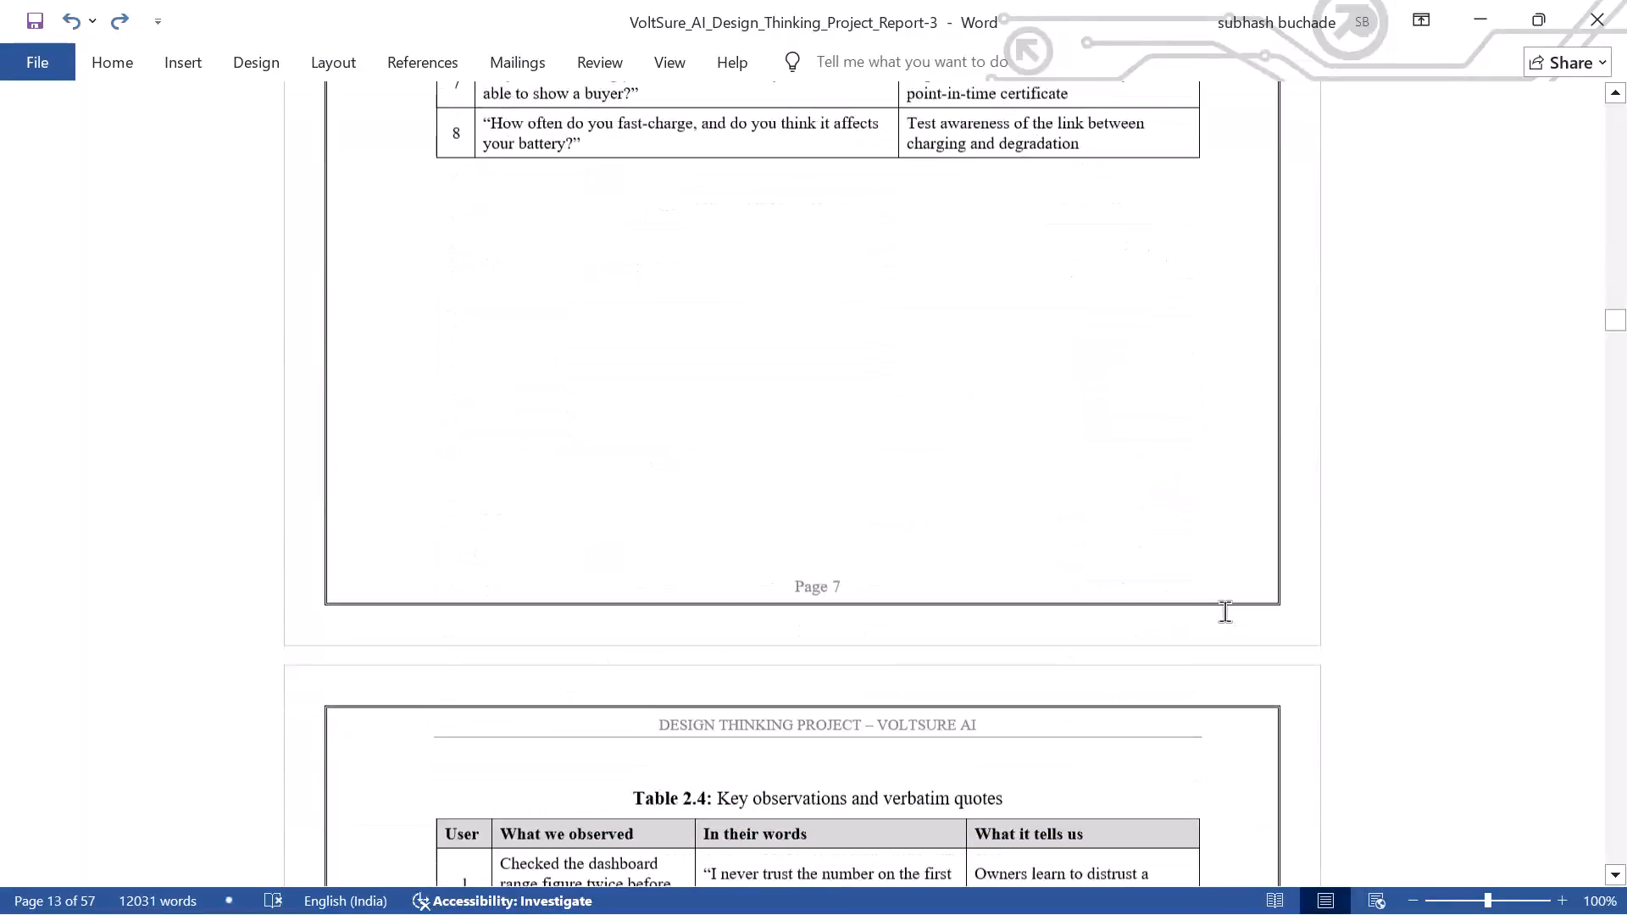
scroll(1224, 611, down, 15)
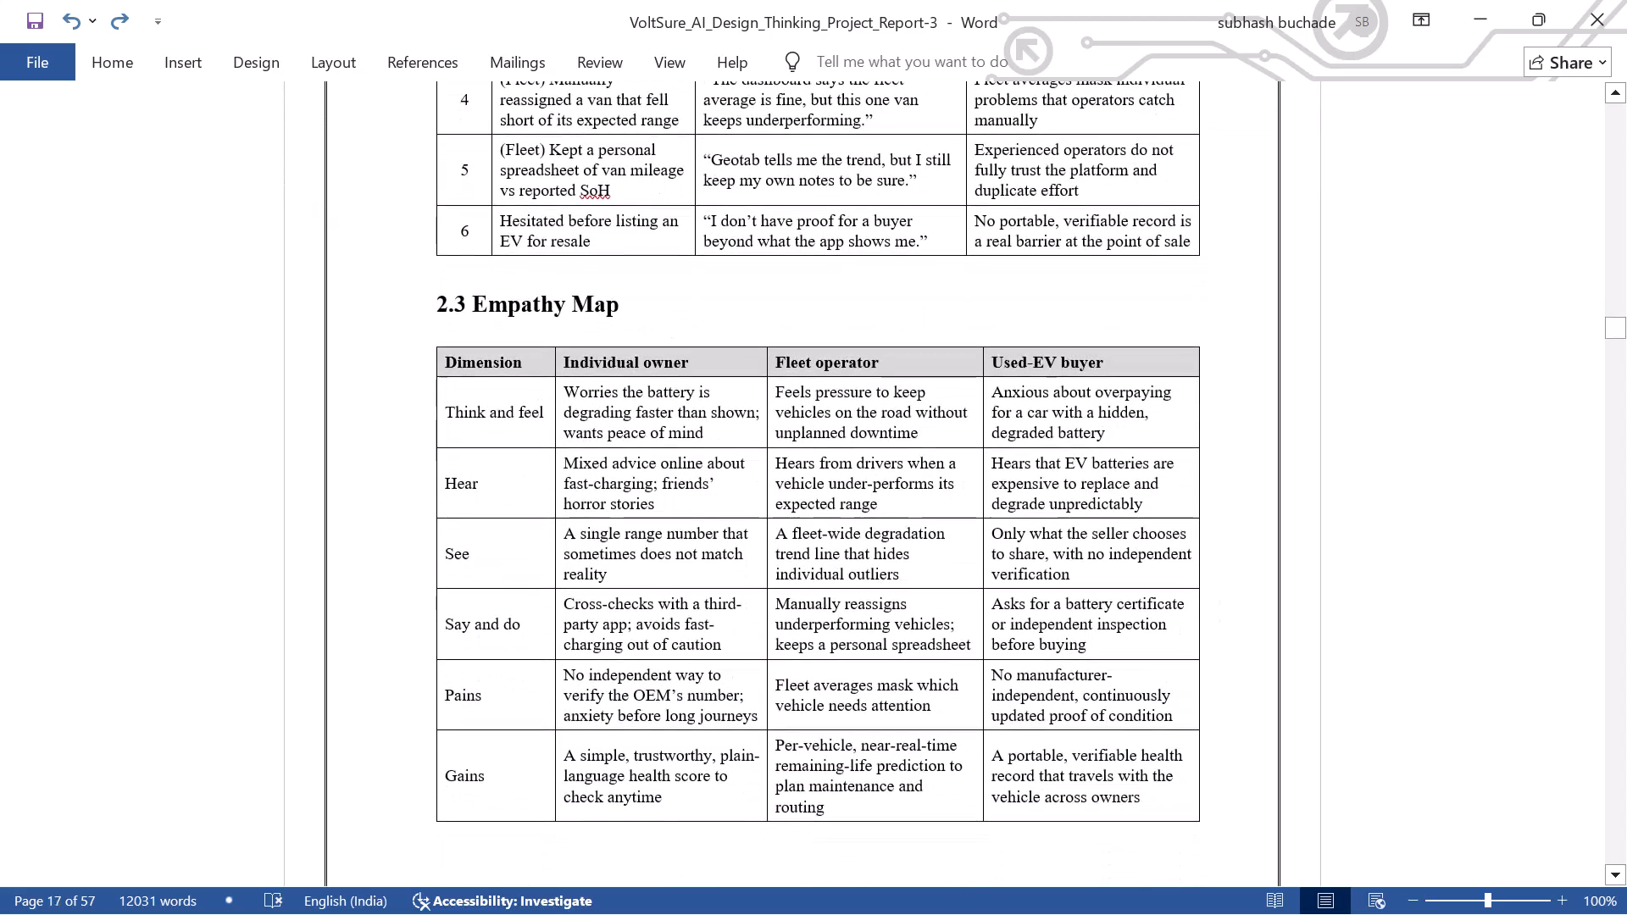
scroll(1224, 611, down, 18)
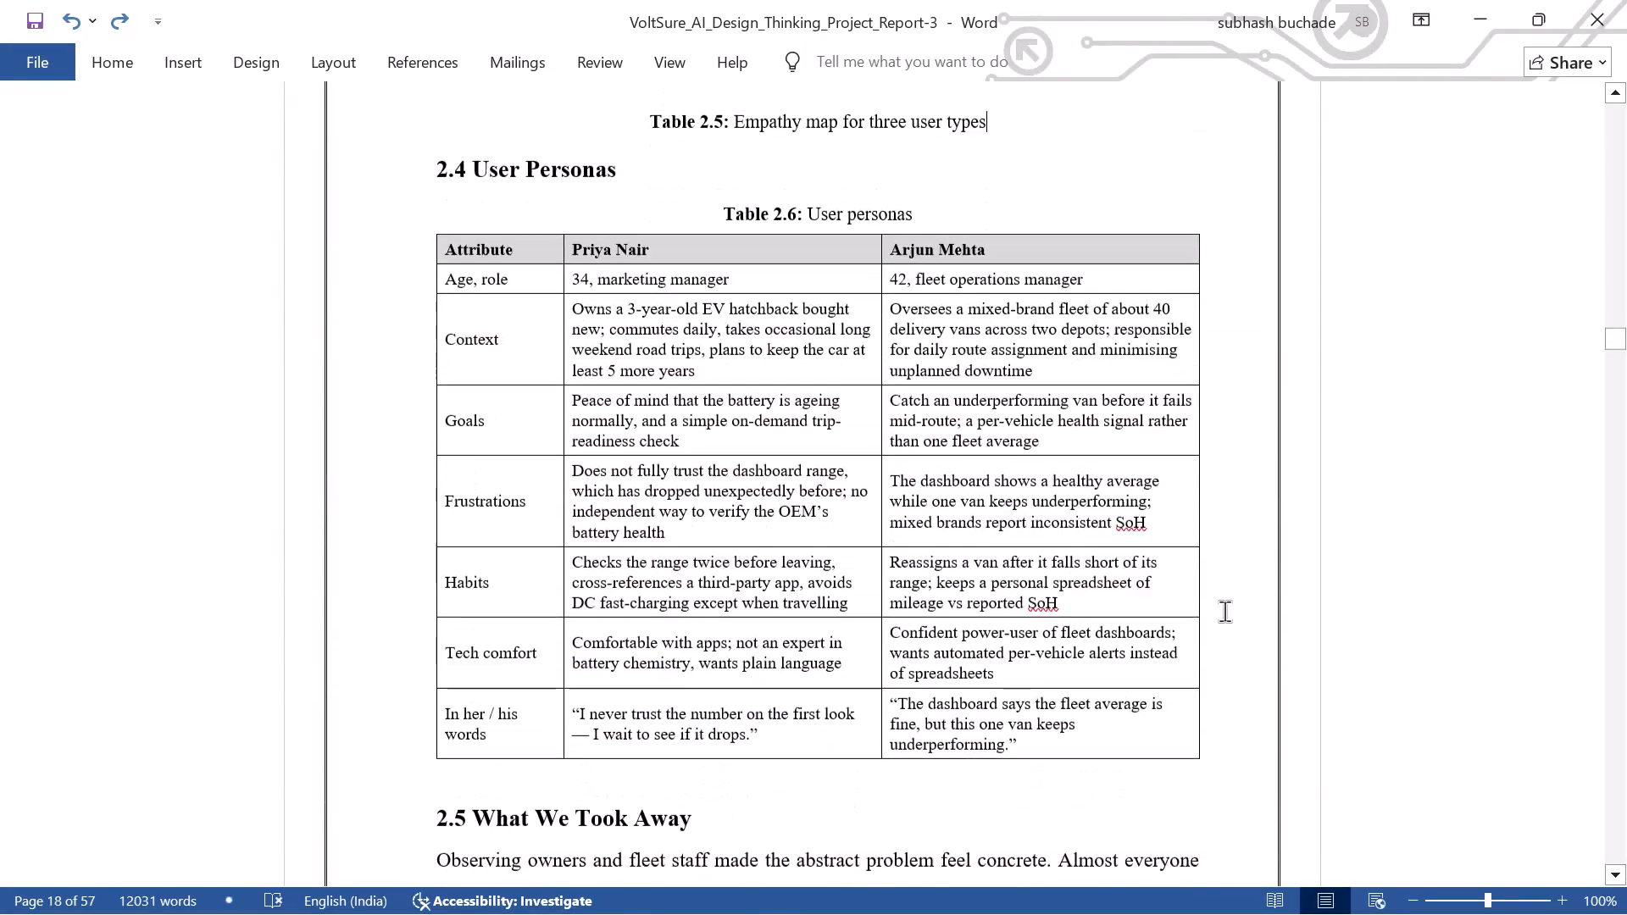
scroll(1224, 611, down, 15)
scroll(1224, 611, down, 6)
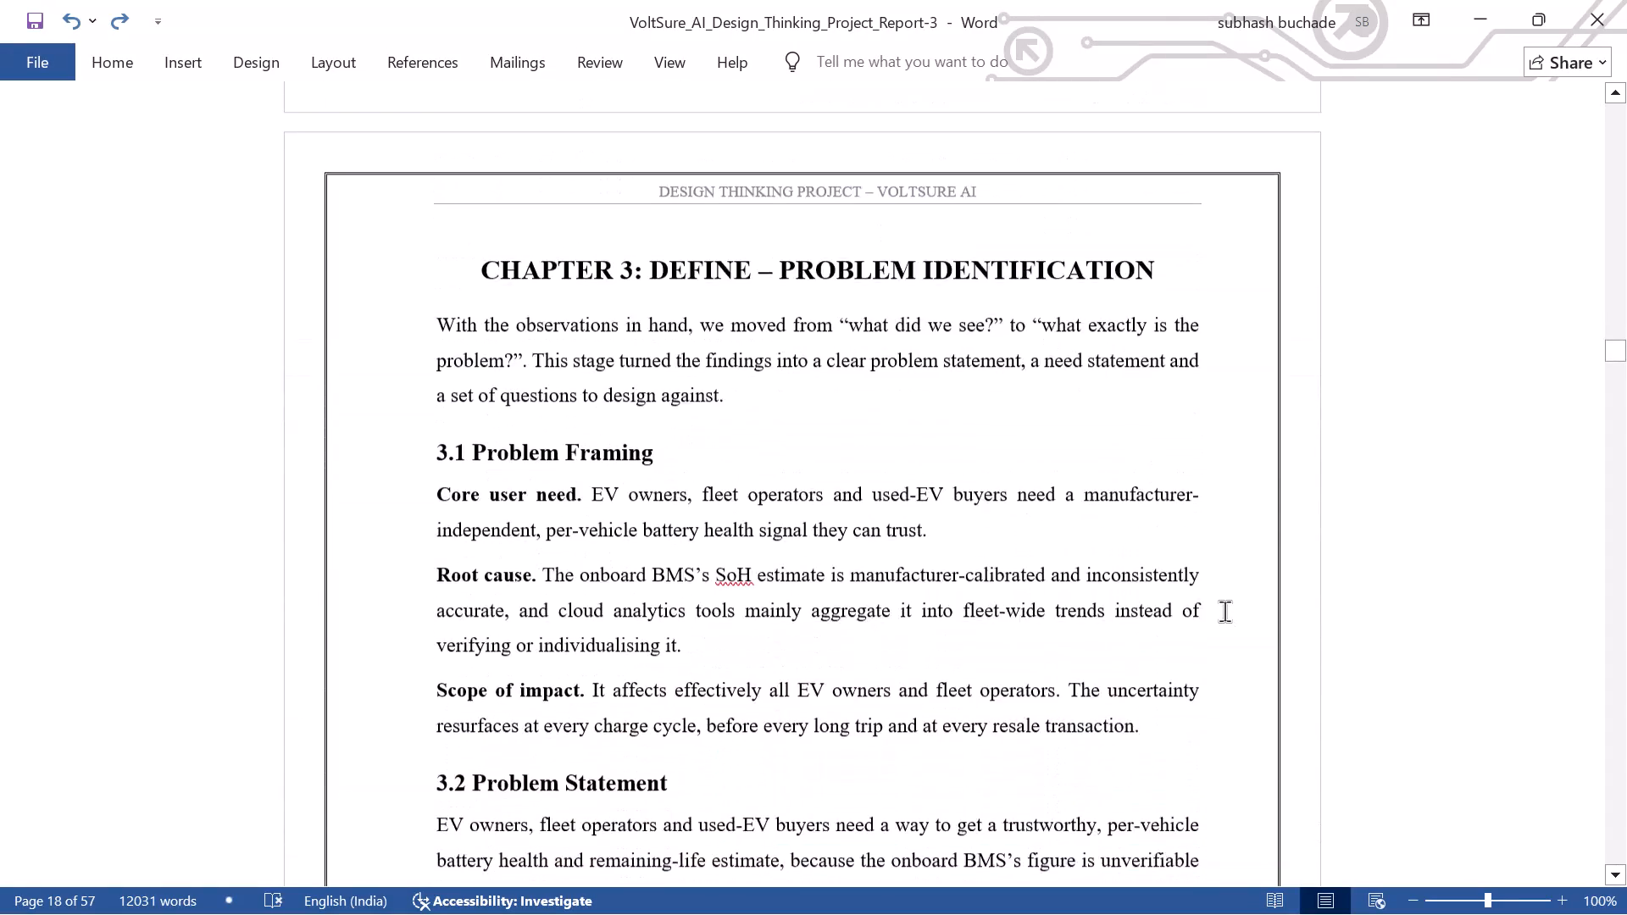
scroll(1224, 611, down, 12)
scroll(1224, 611, down, 16)
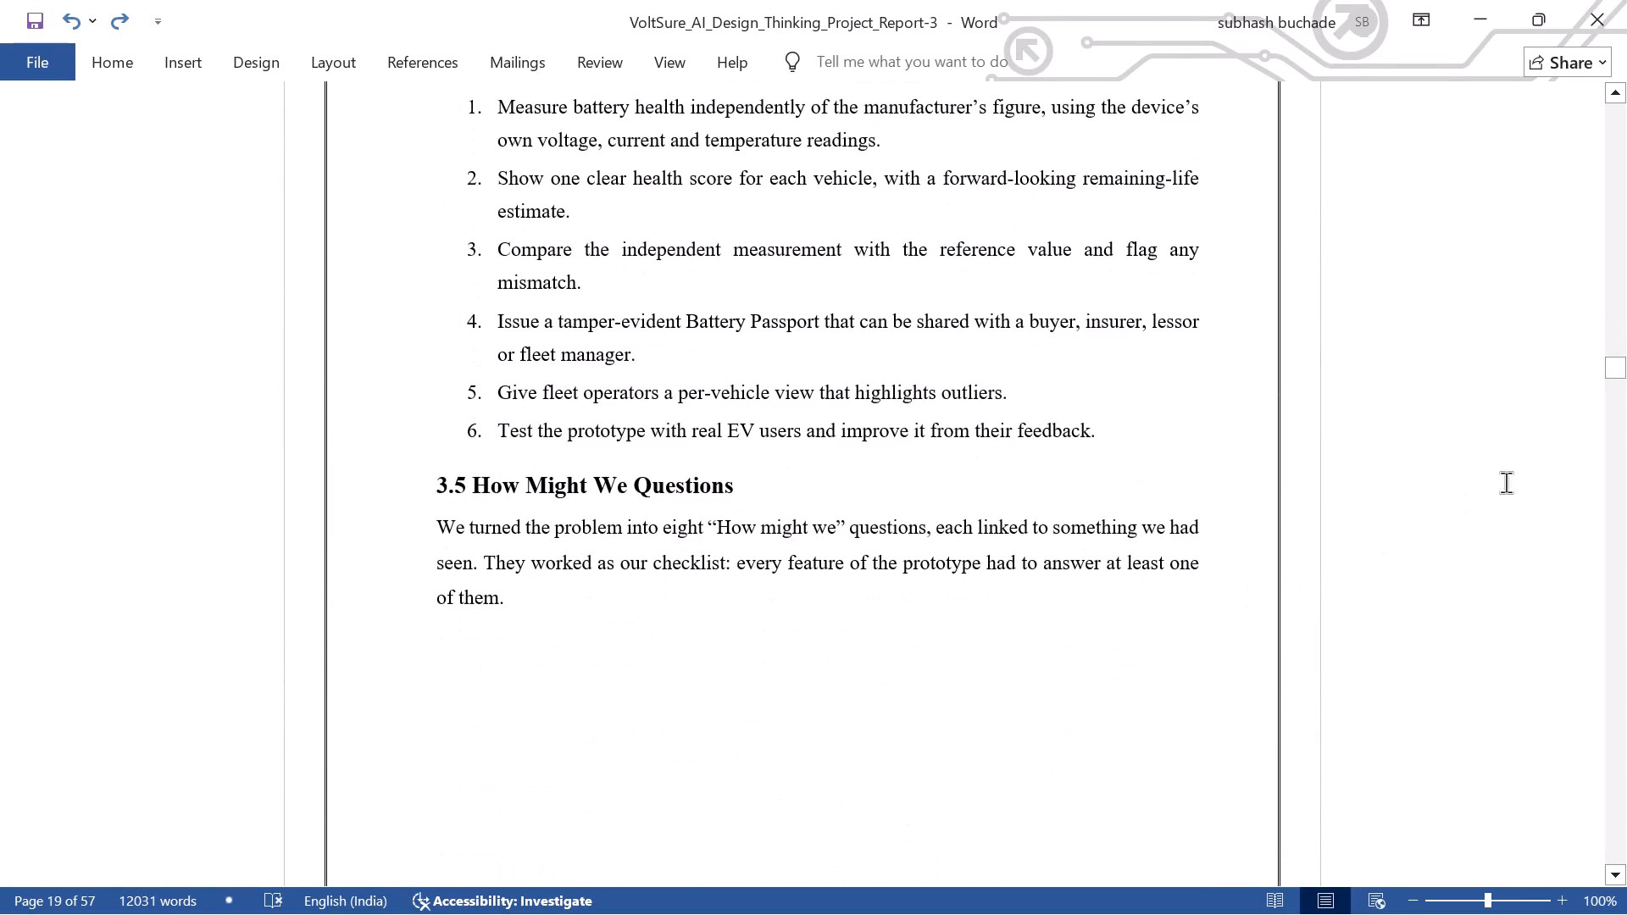
drag(1617, 370, 1619, 391)
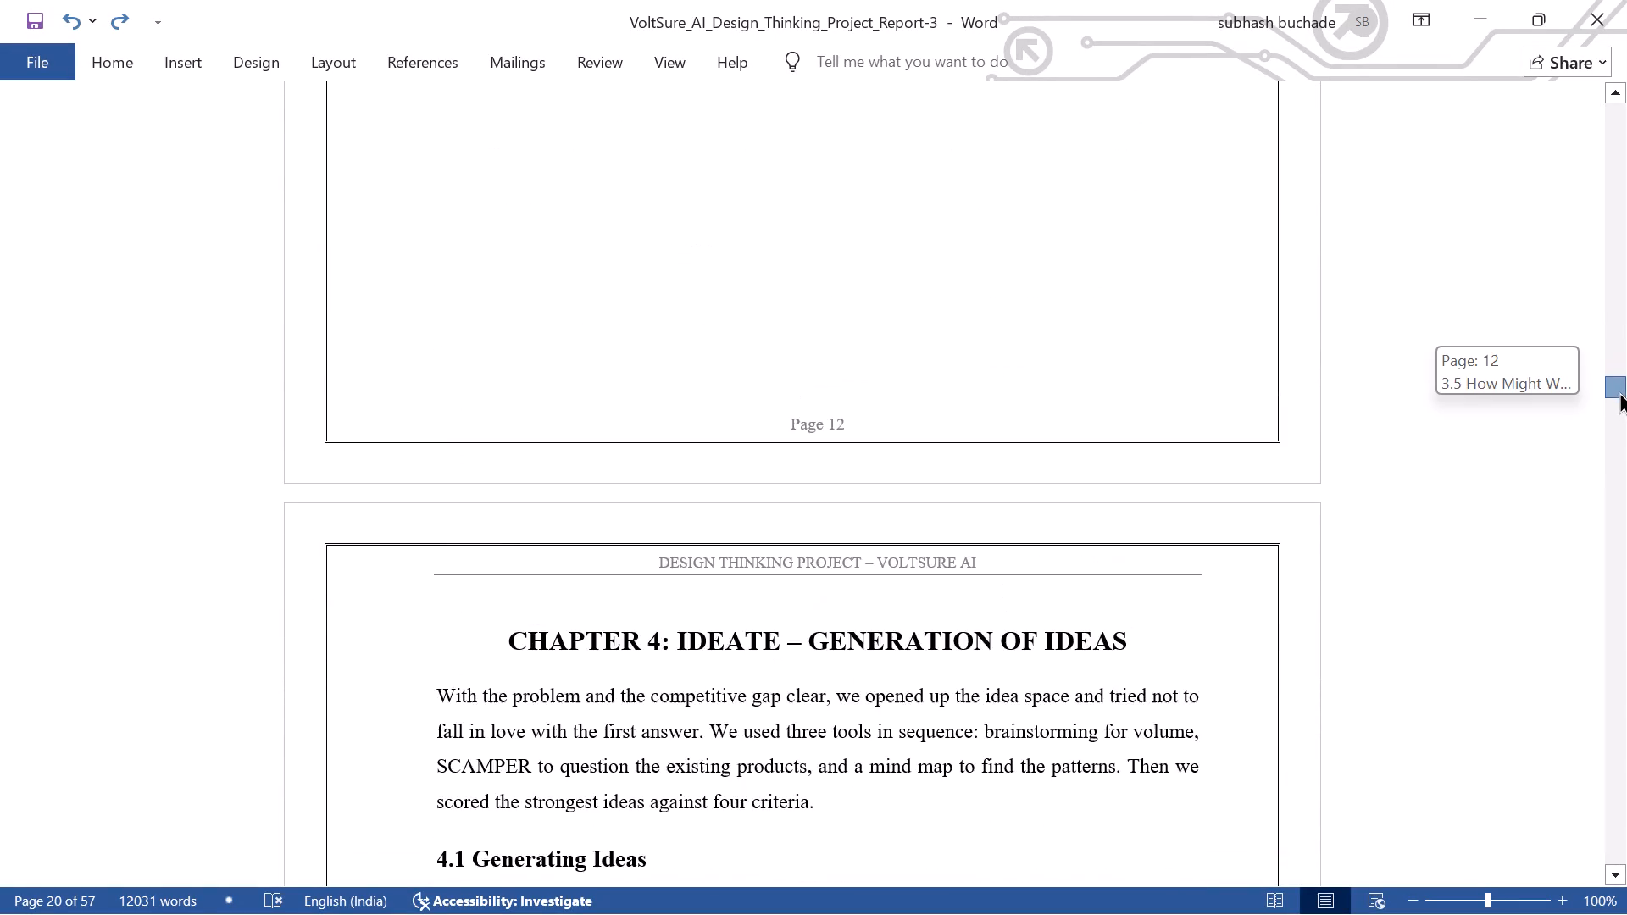
drag(1619, 391, 1626, 491)
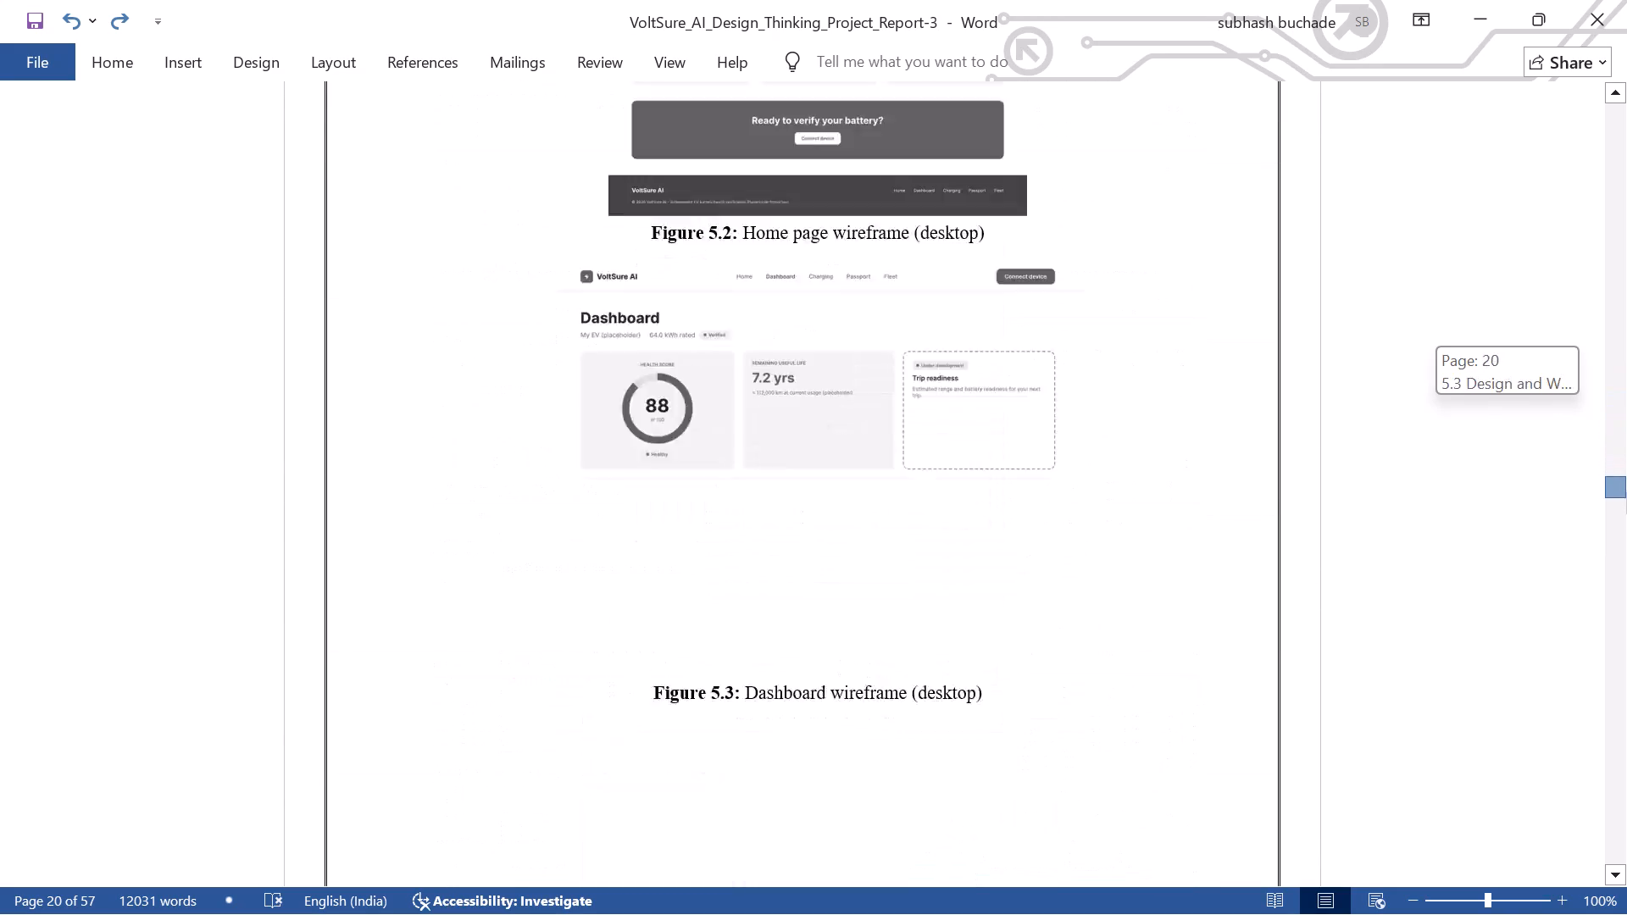
drag(1626, 491, 1626, 537)
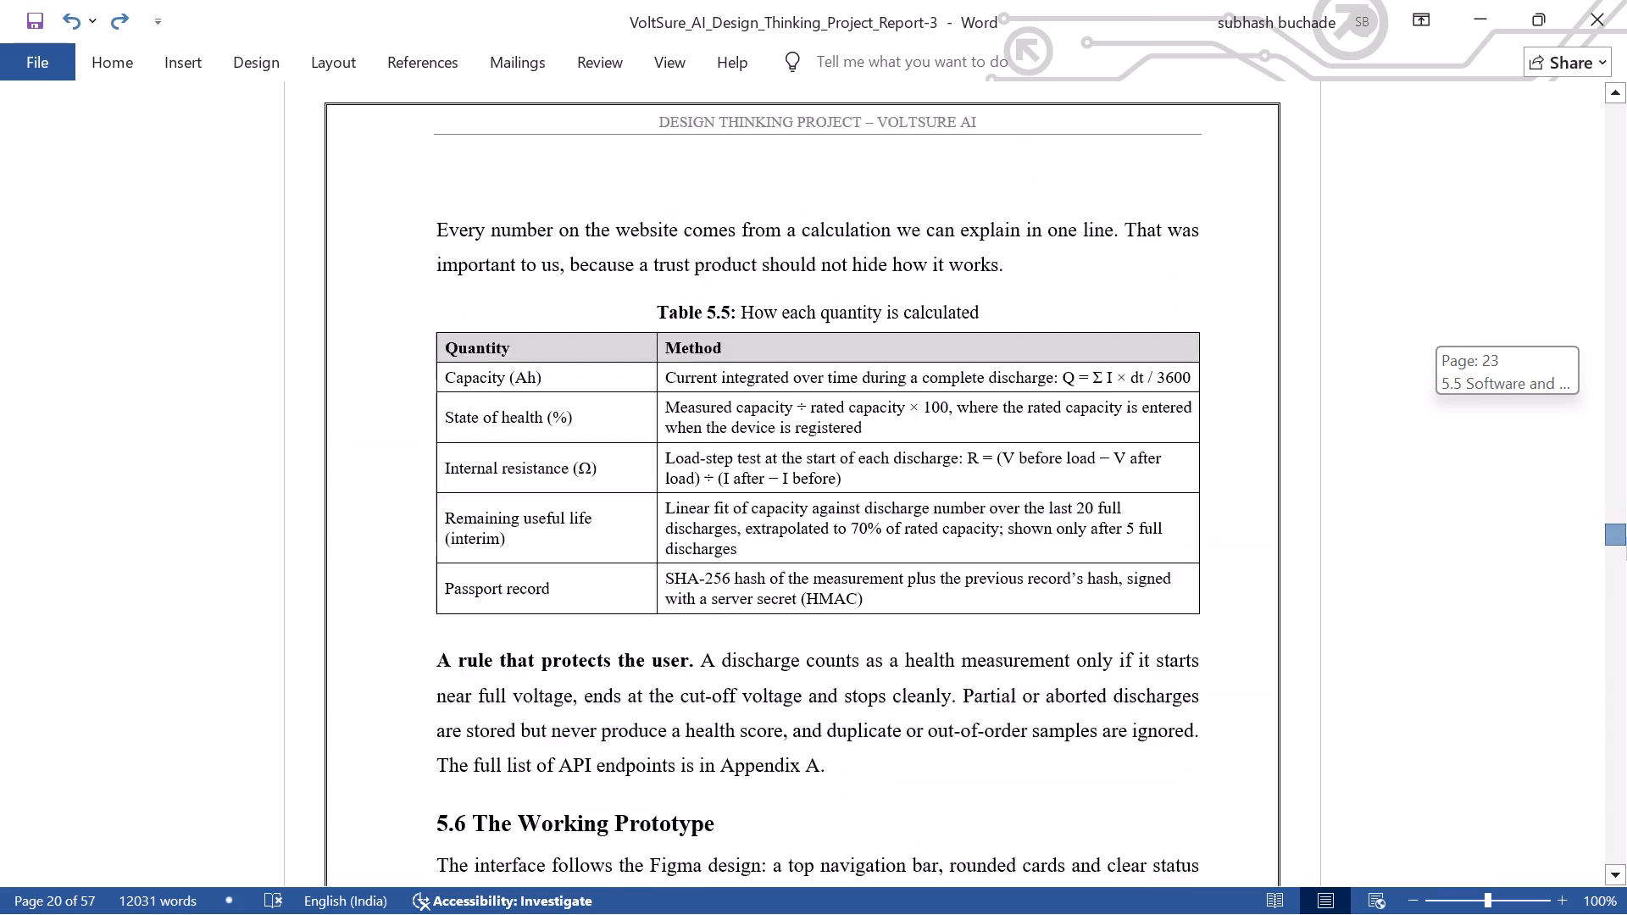
drag(1626, 537, 1626, 624)
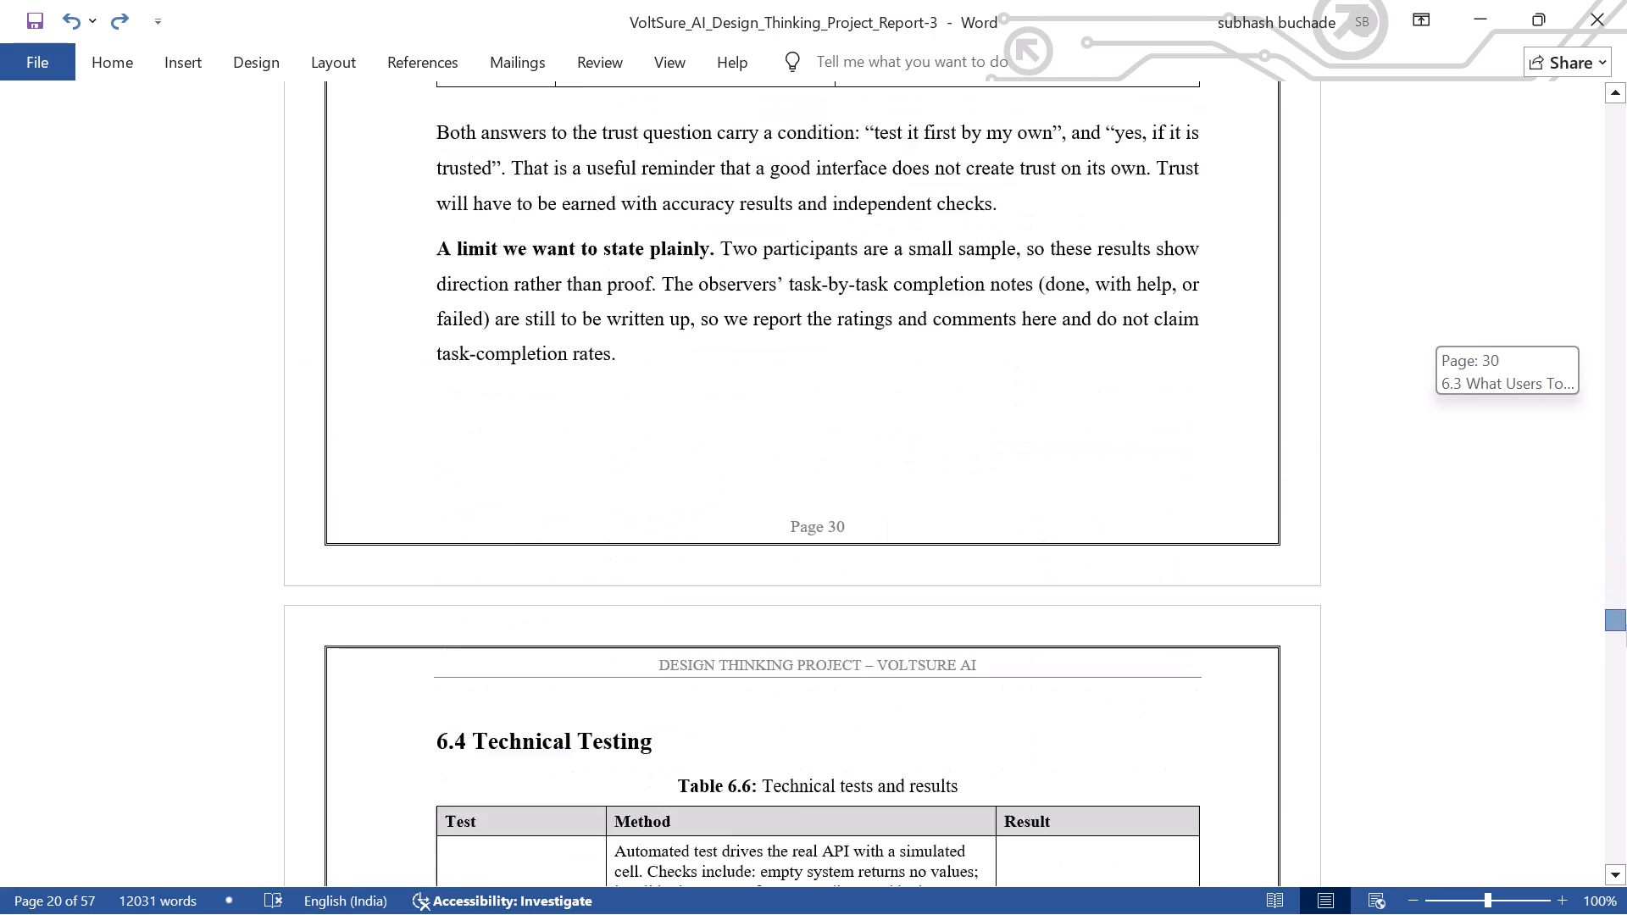
drag(1626, 624, 1626, 911)
scroll(1164, 658, down, 3)
scroll(1164, 658, up, 11)
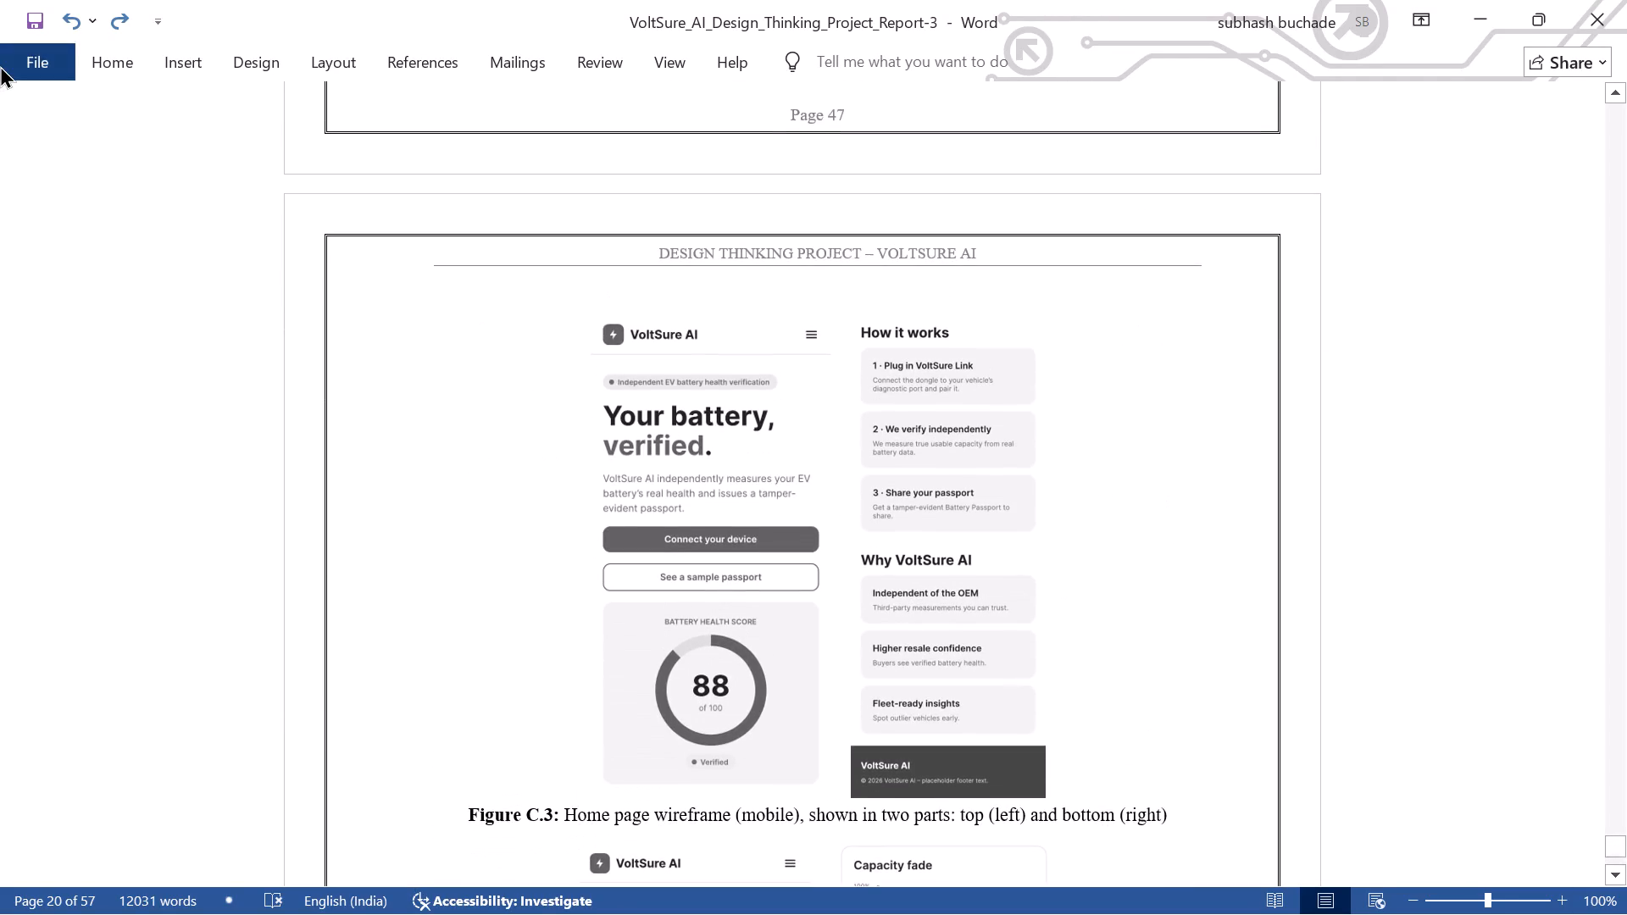
Print all pages of the report using Microsoft Print to PDF.
click(0, 63)
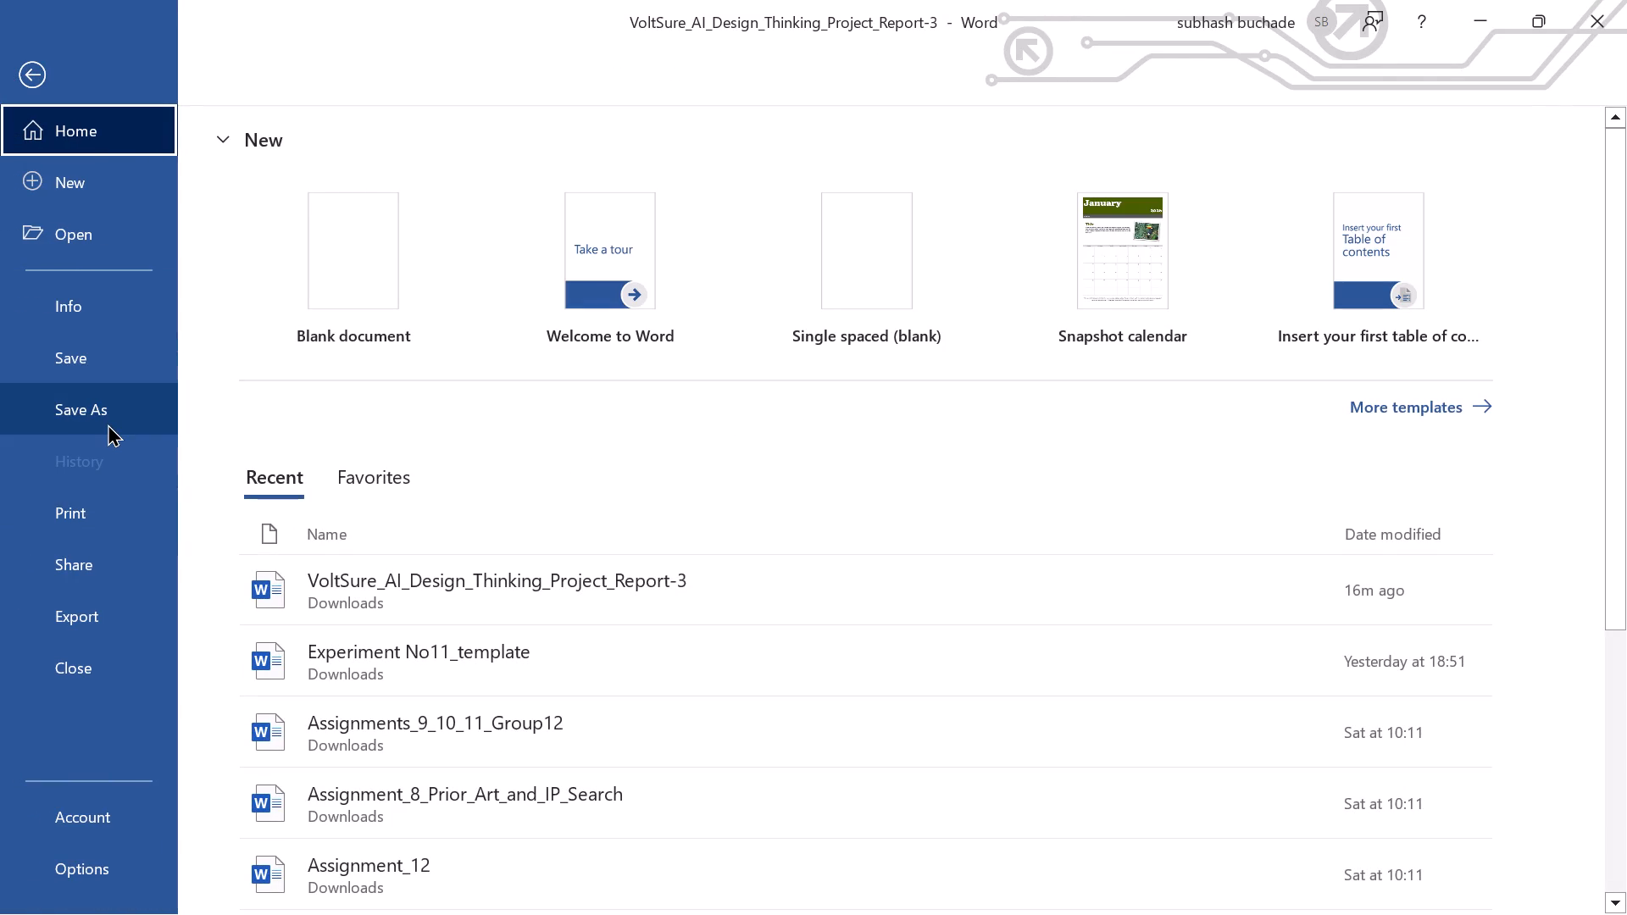
click(104, 509)
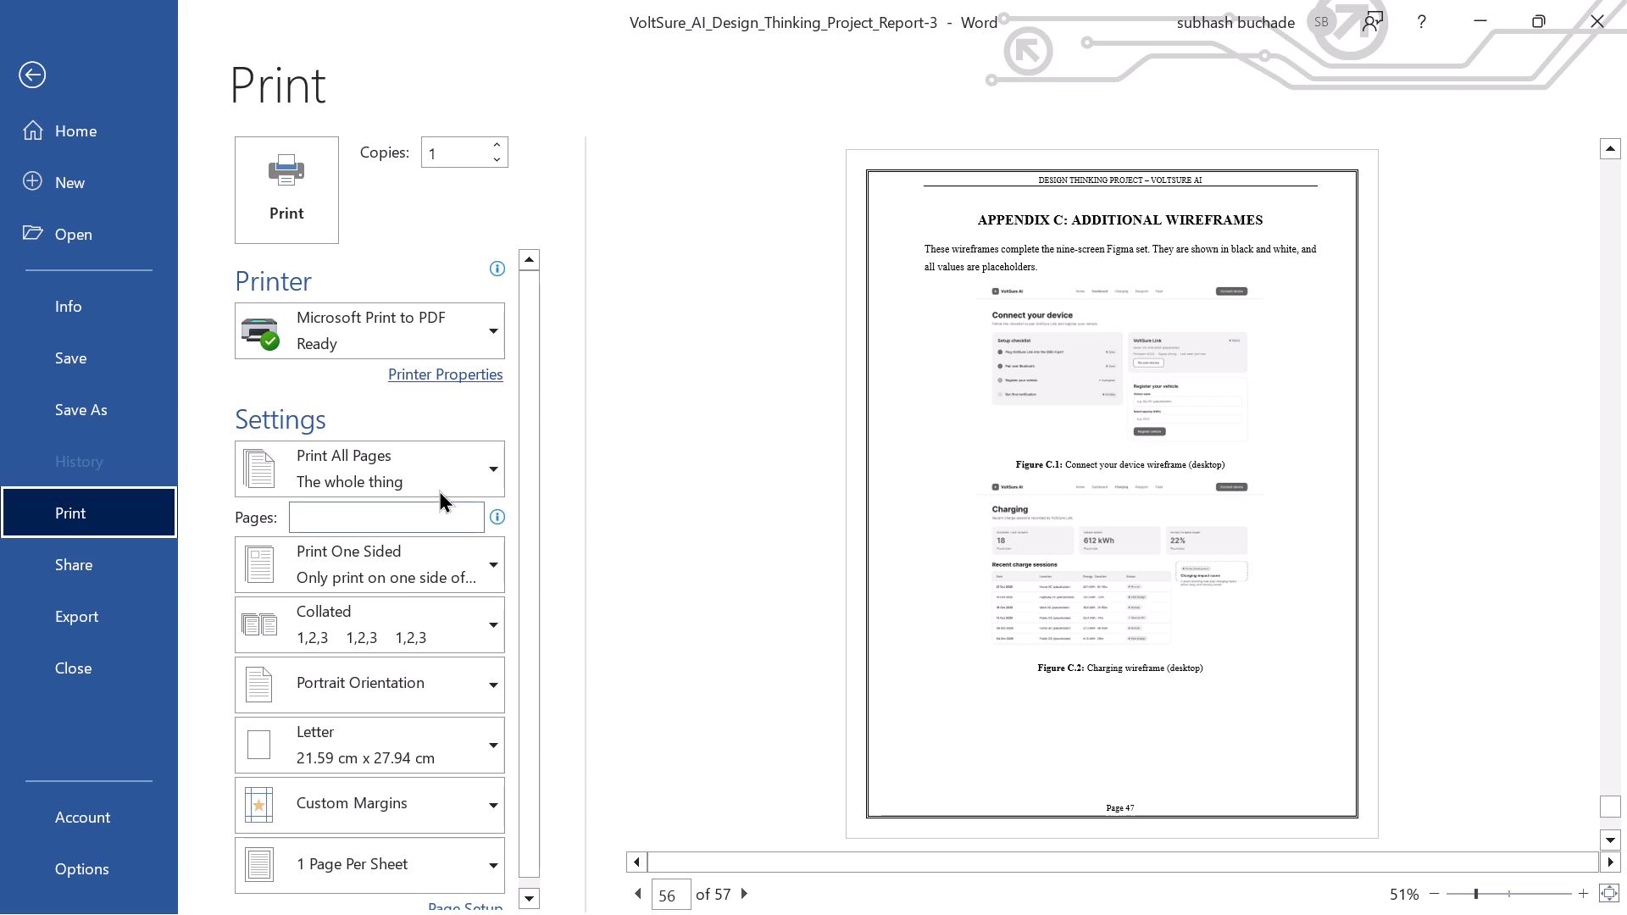
click(264, 196)
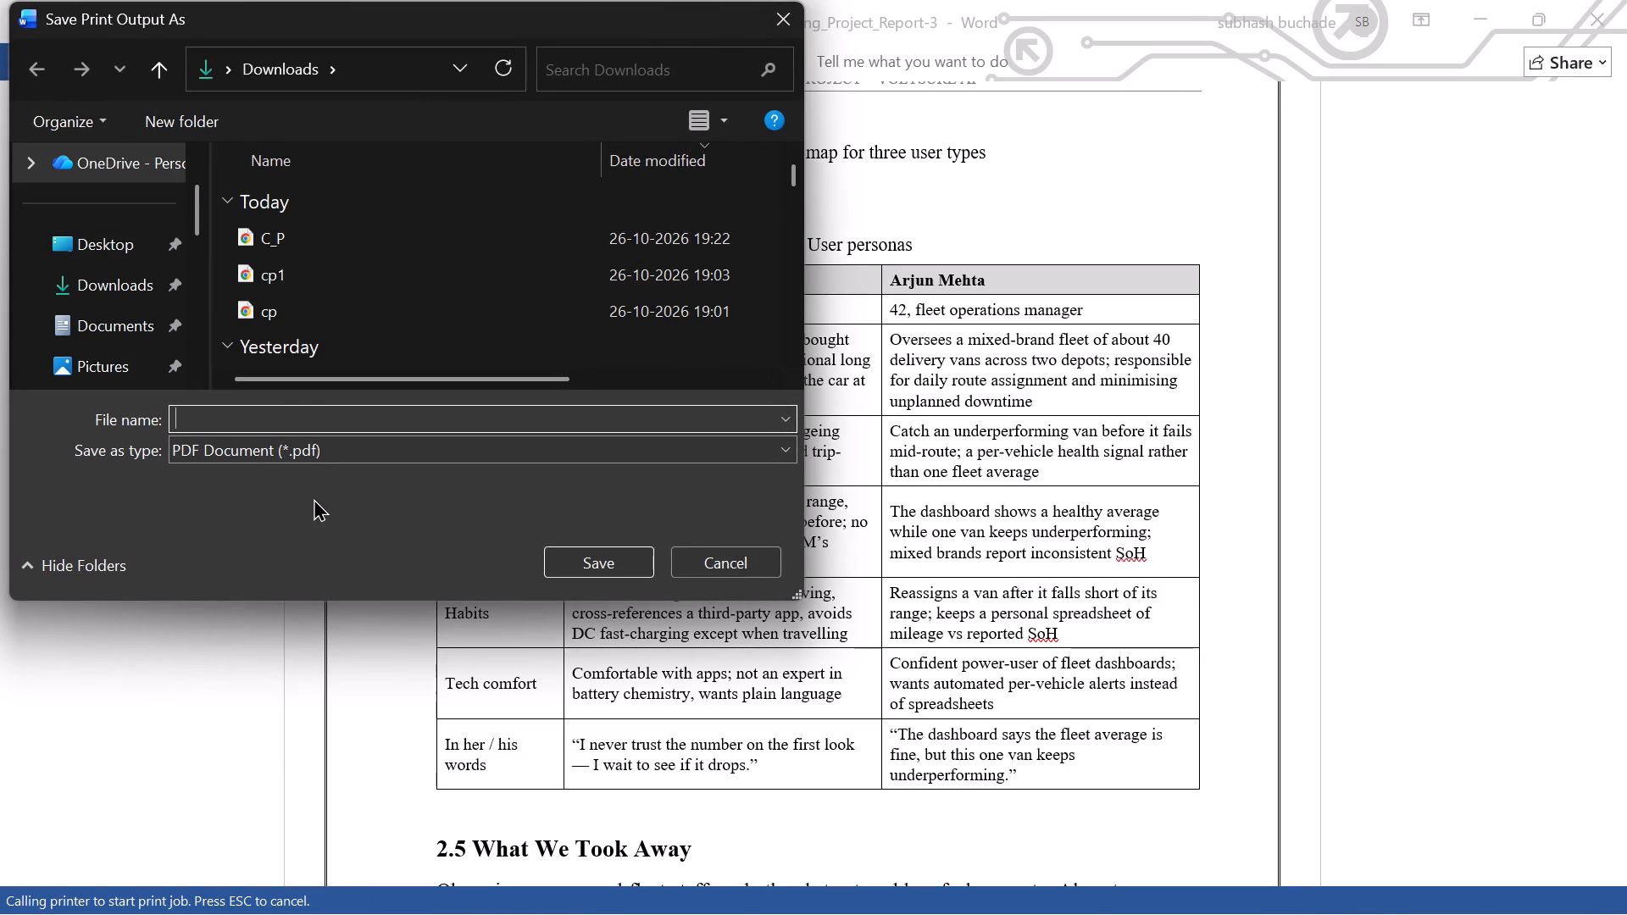
Save the PDF print output as Final_Report in the Downloads folder.
text(fINAL)
key(BackSpace)
key(BackSpace)
key(BackSpace)
key(BackSpace)
text(Fin)
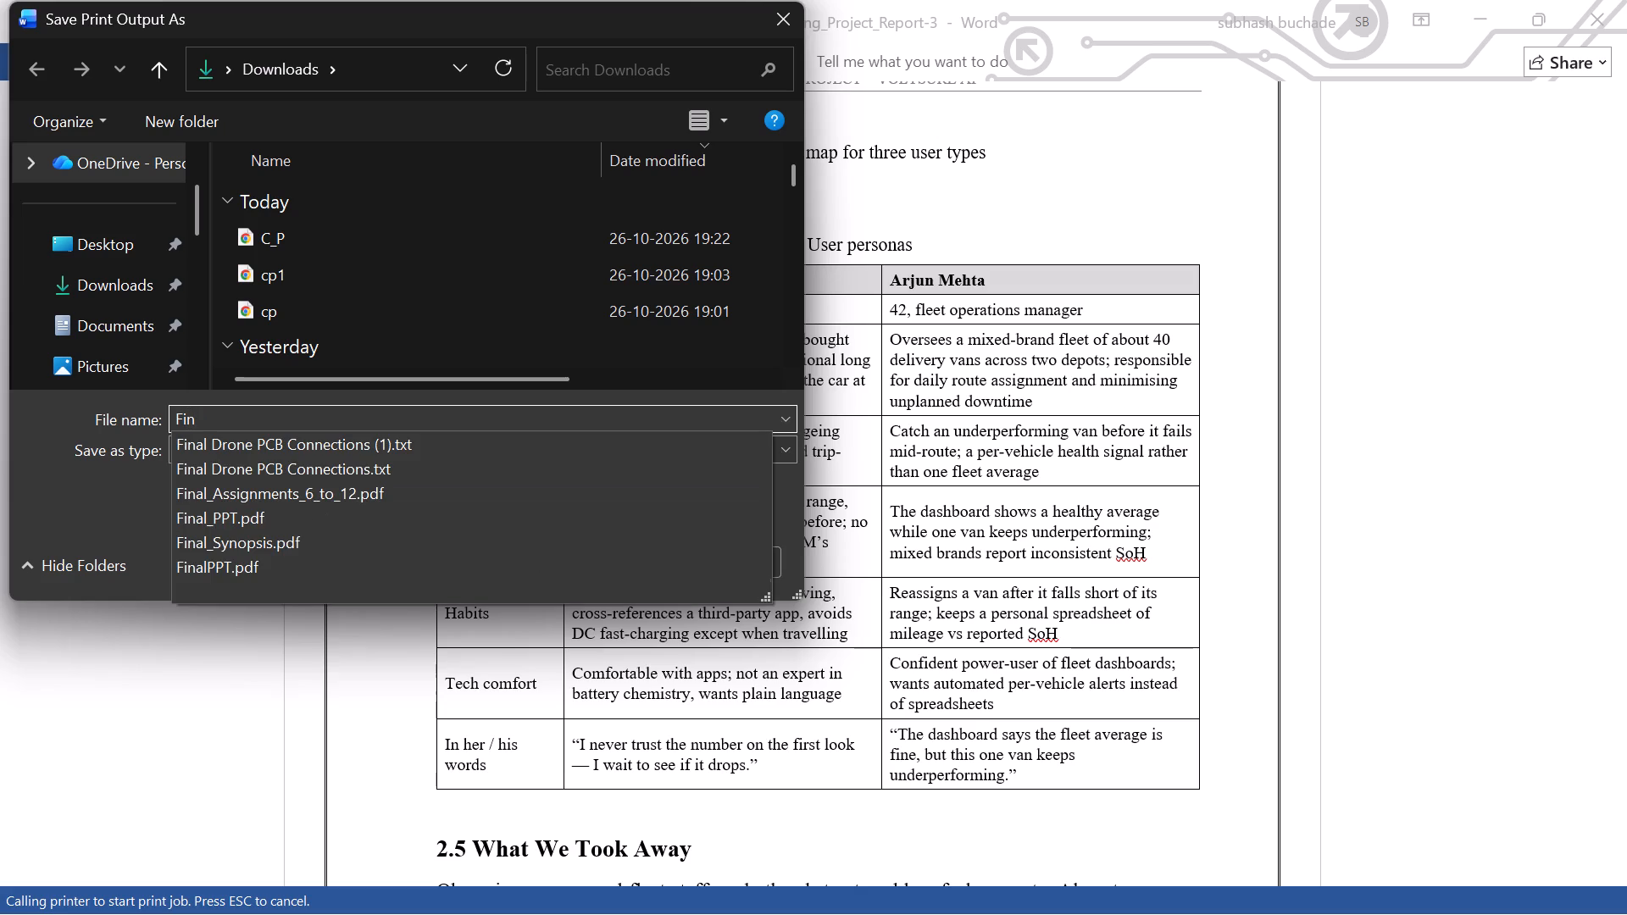
text(al)
key(shift+underscore)
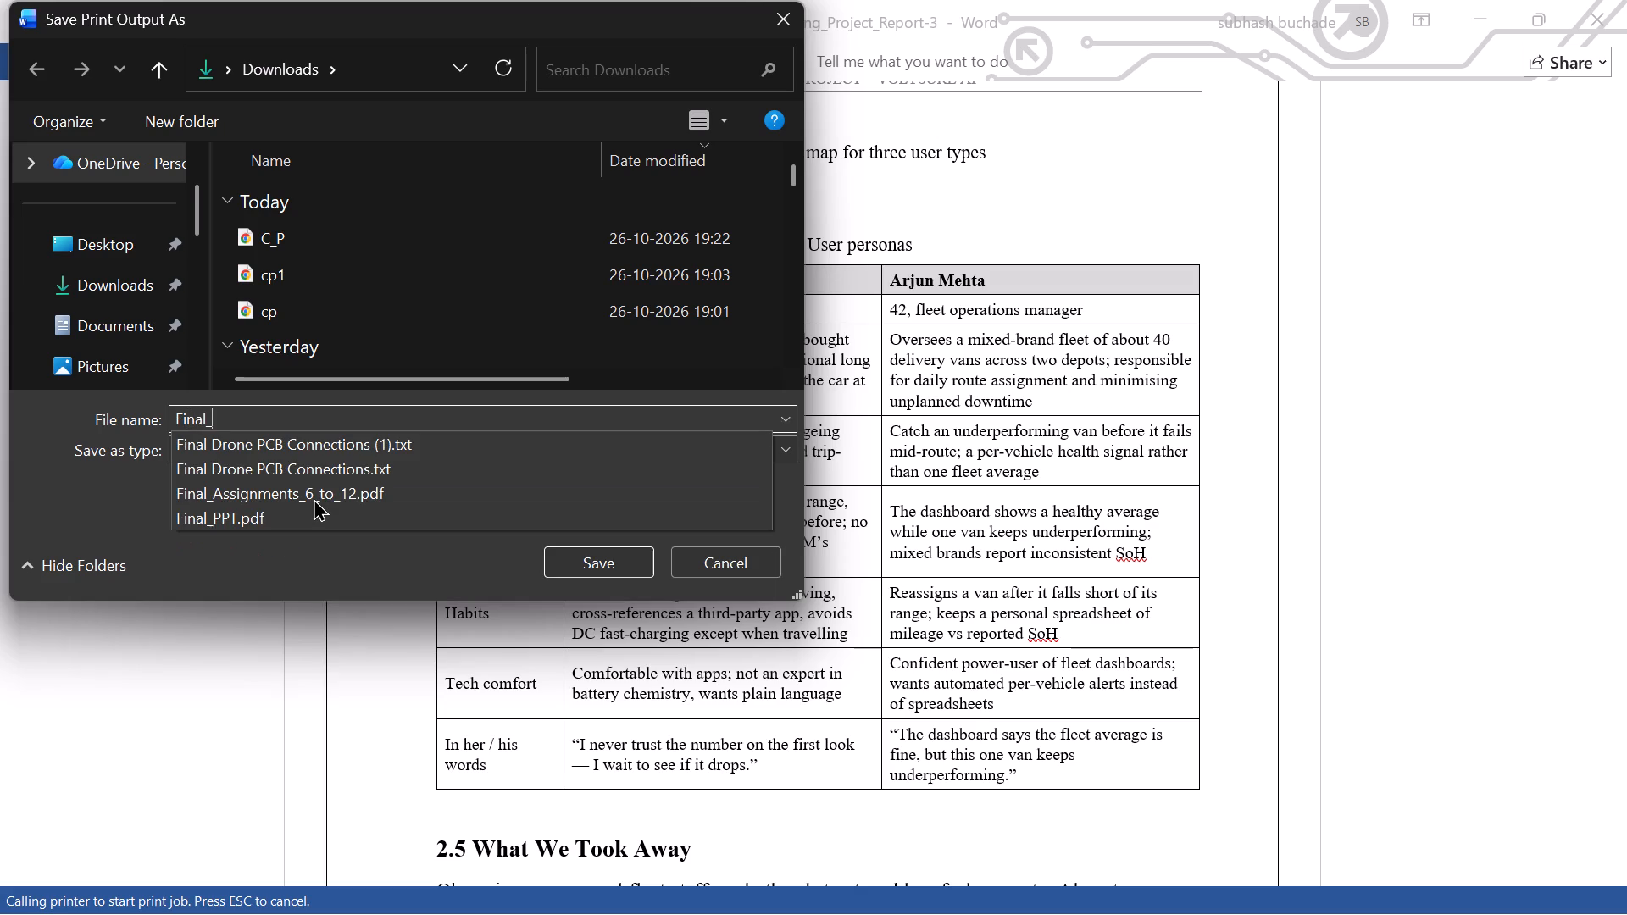
text(Report)
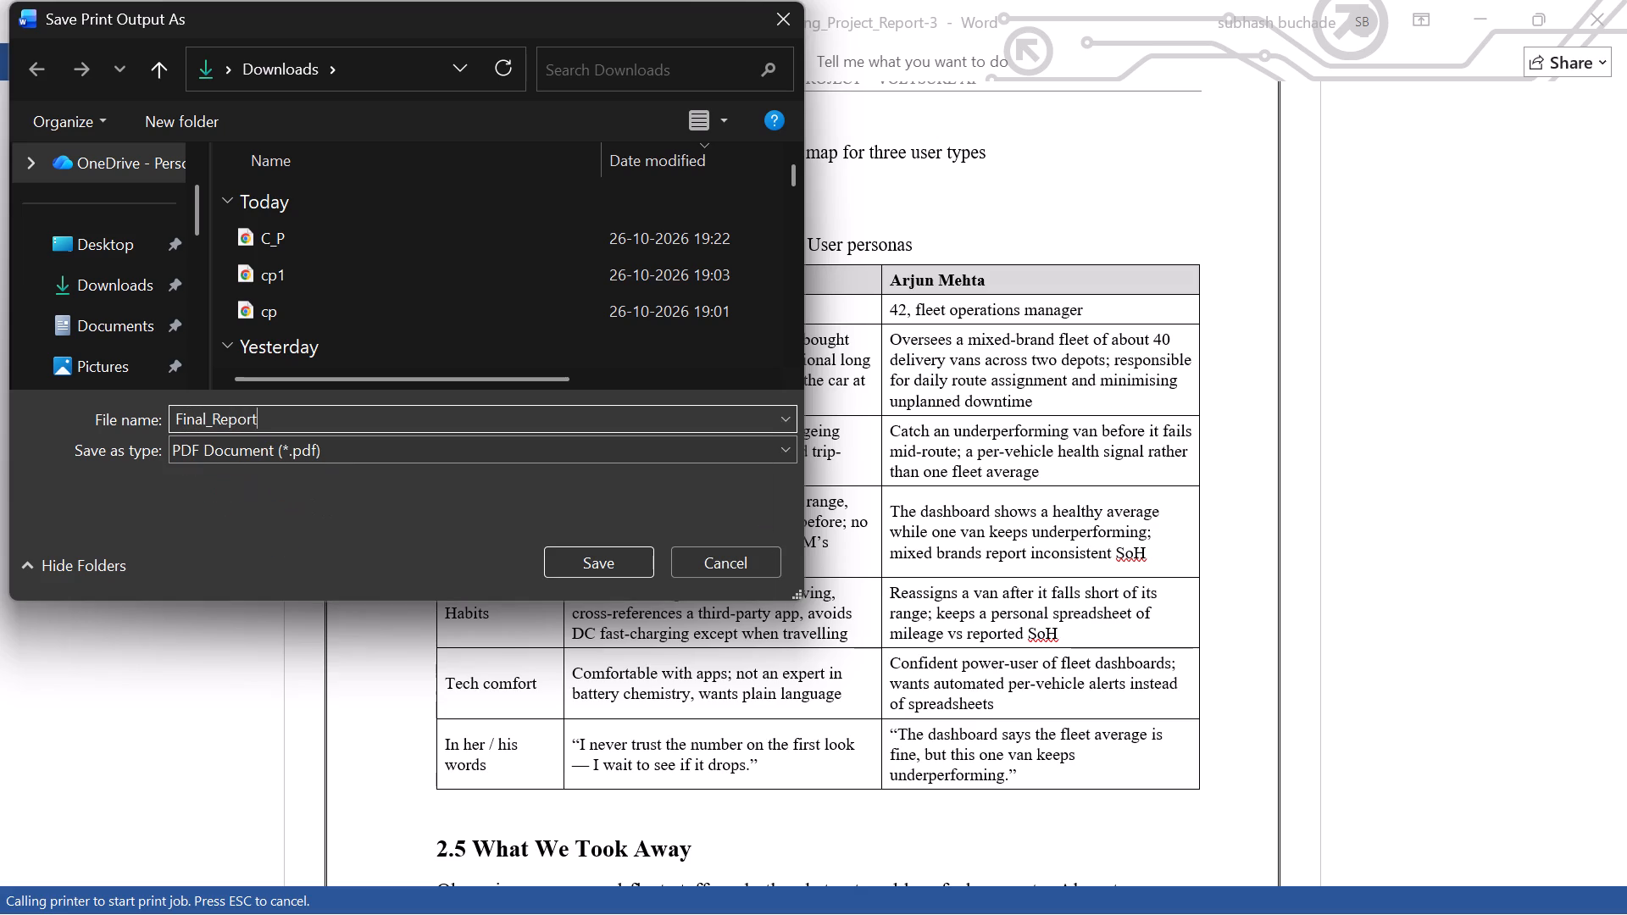
click(51, 286)
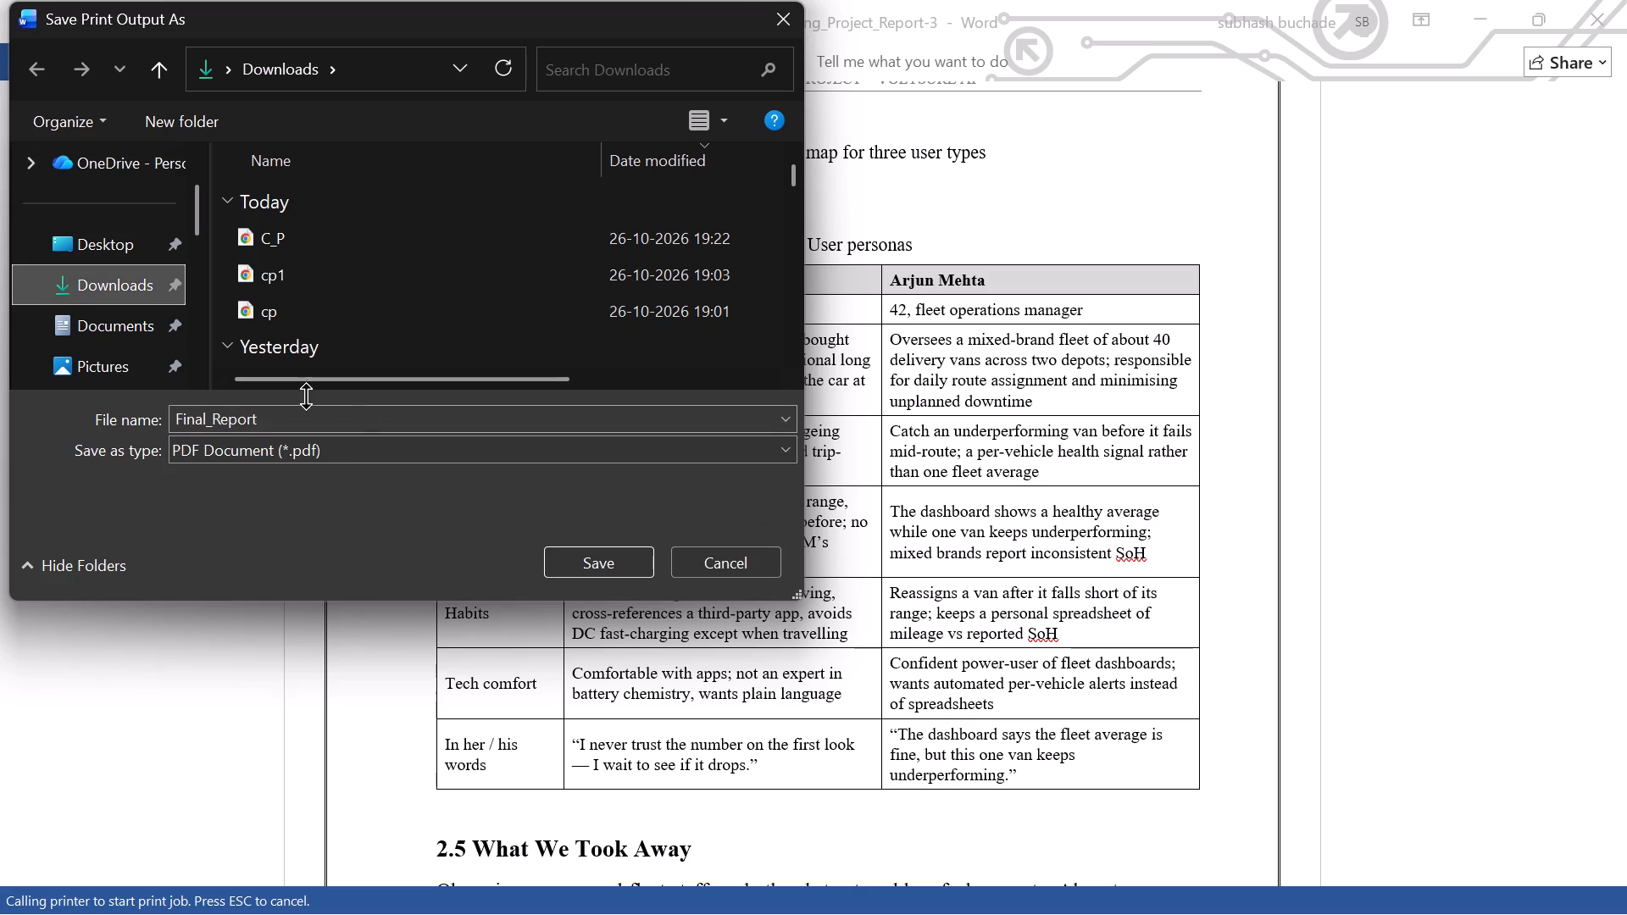
click(574, 557)
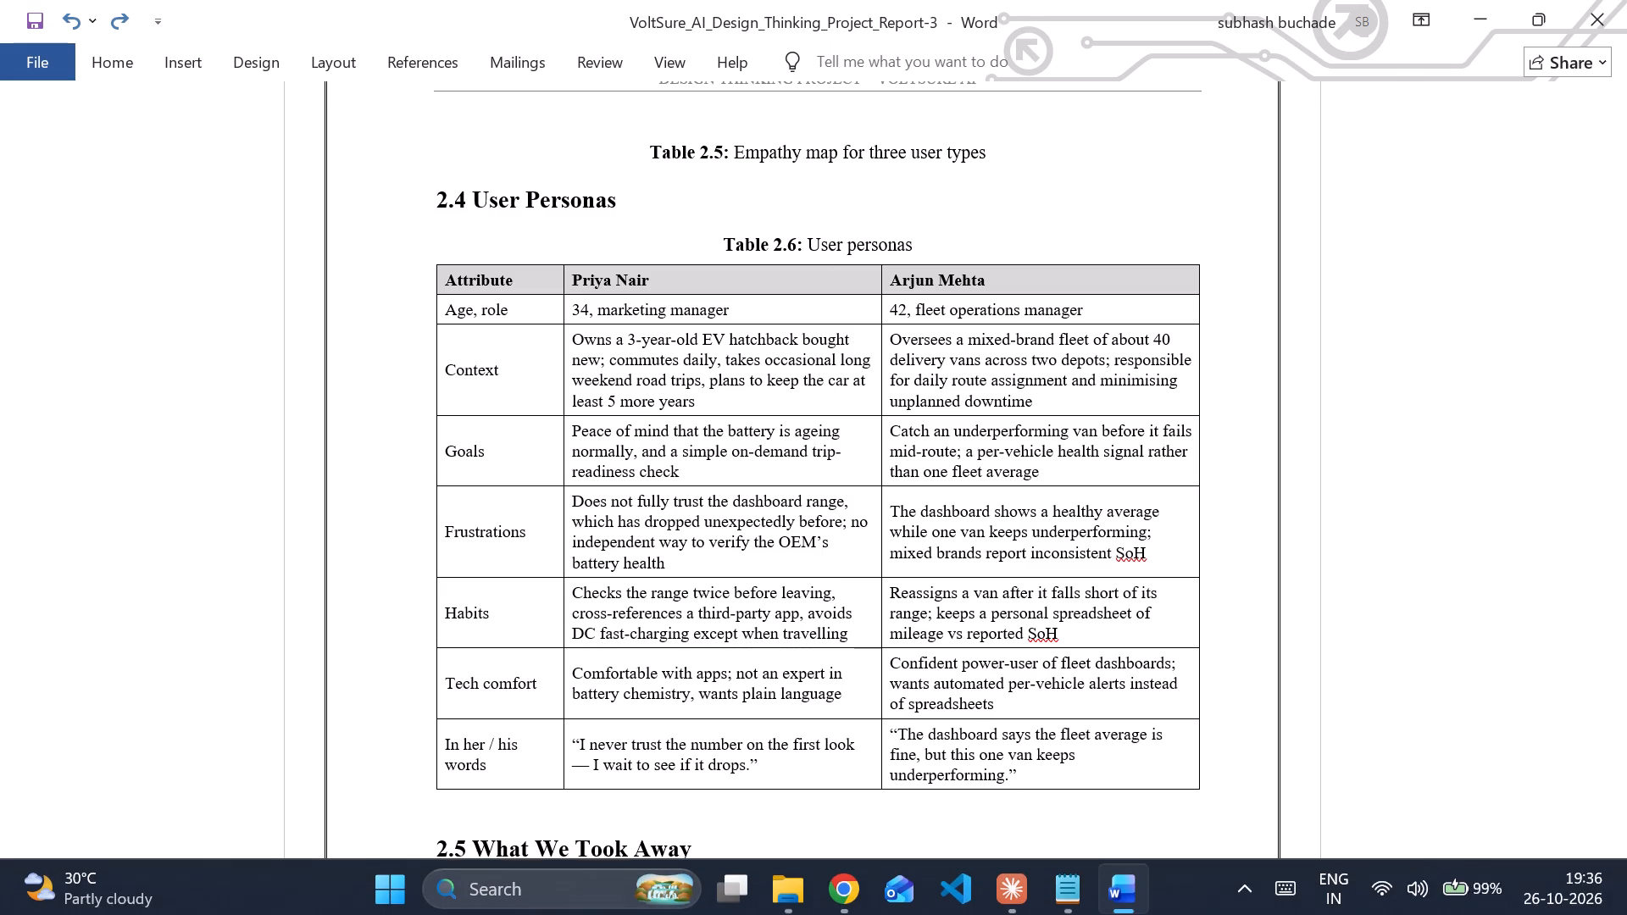
Open Final_Report from the Downloads folder in File Explorer and check its cover page in Chrome.
click(804, 893)
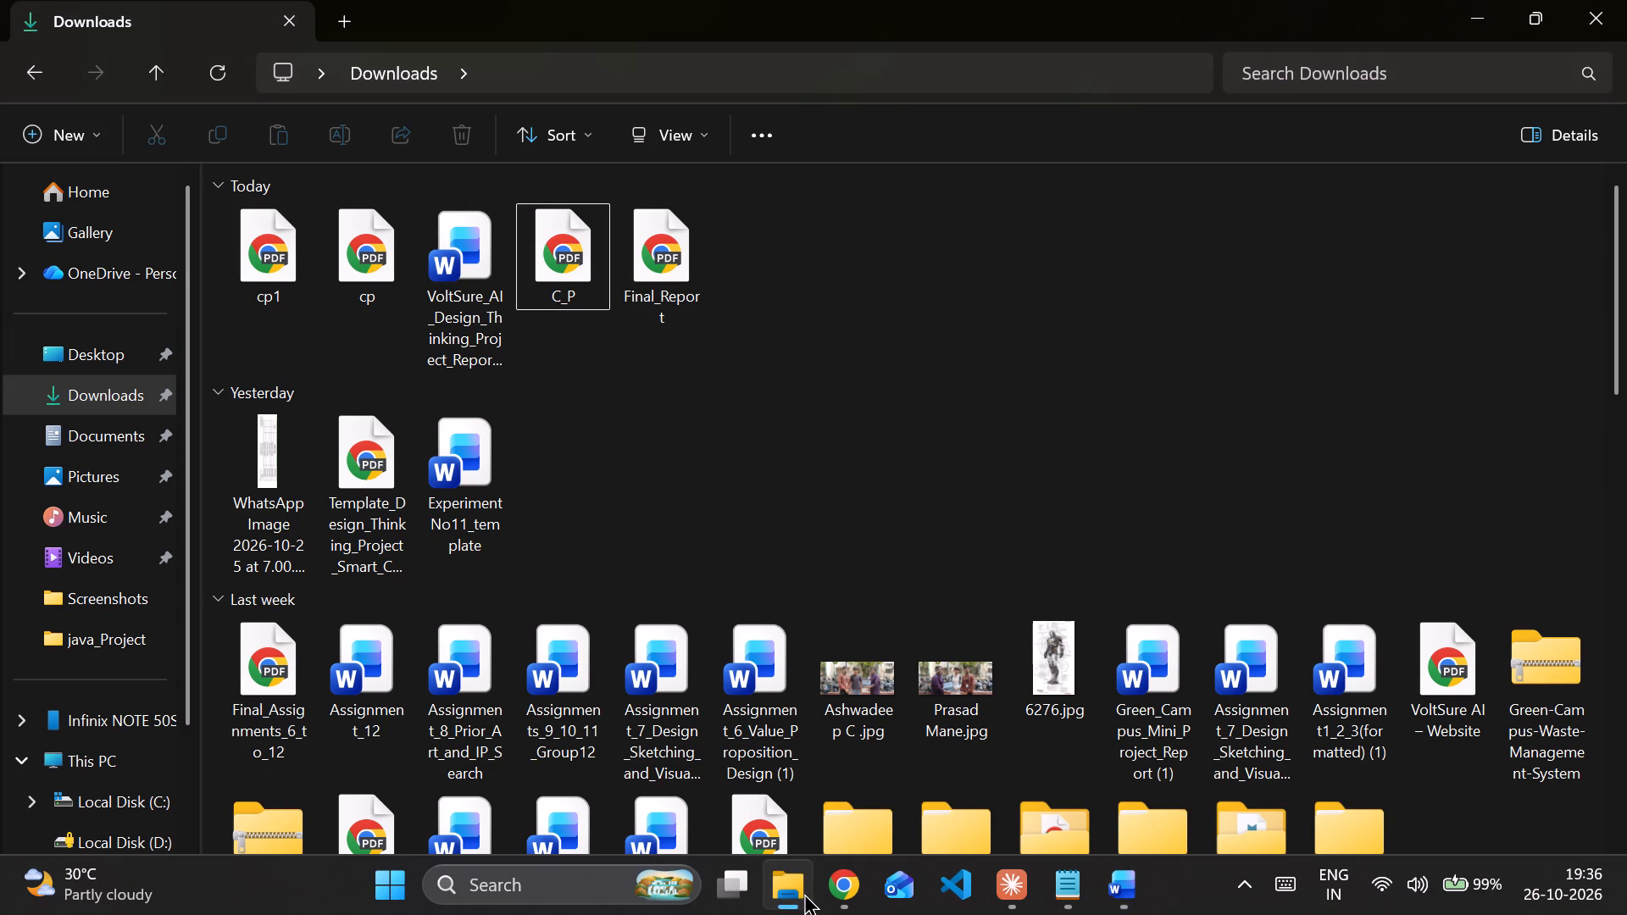
double_click(655, 258)
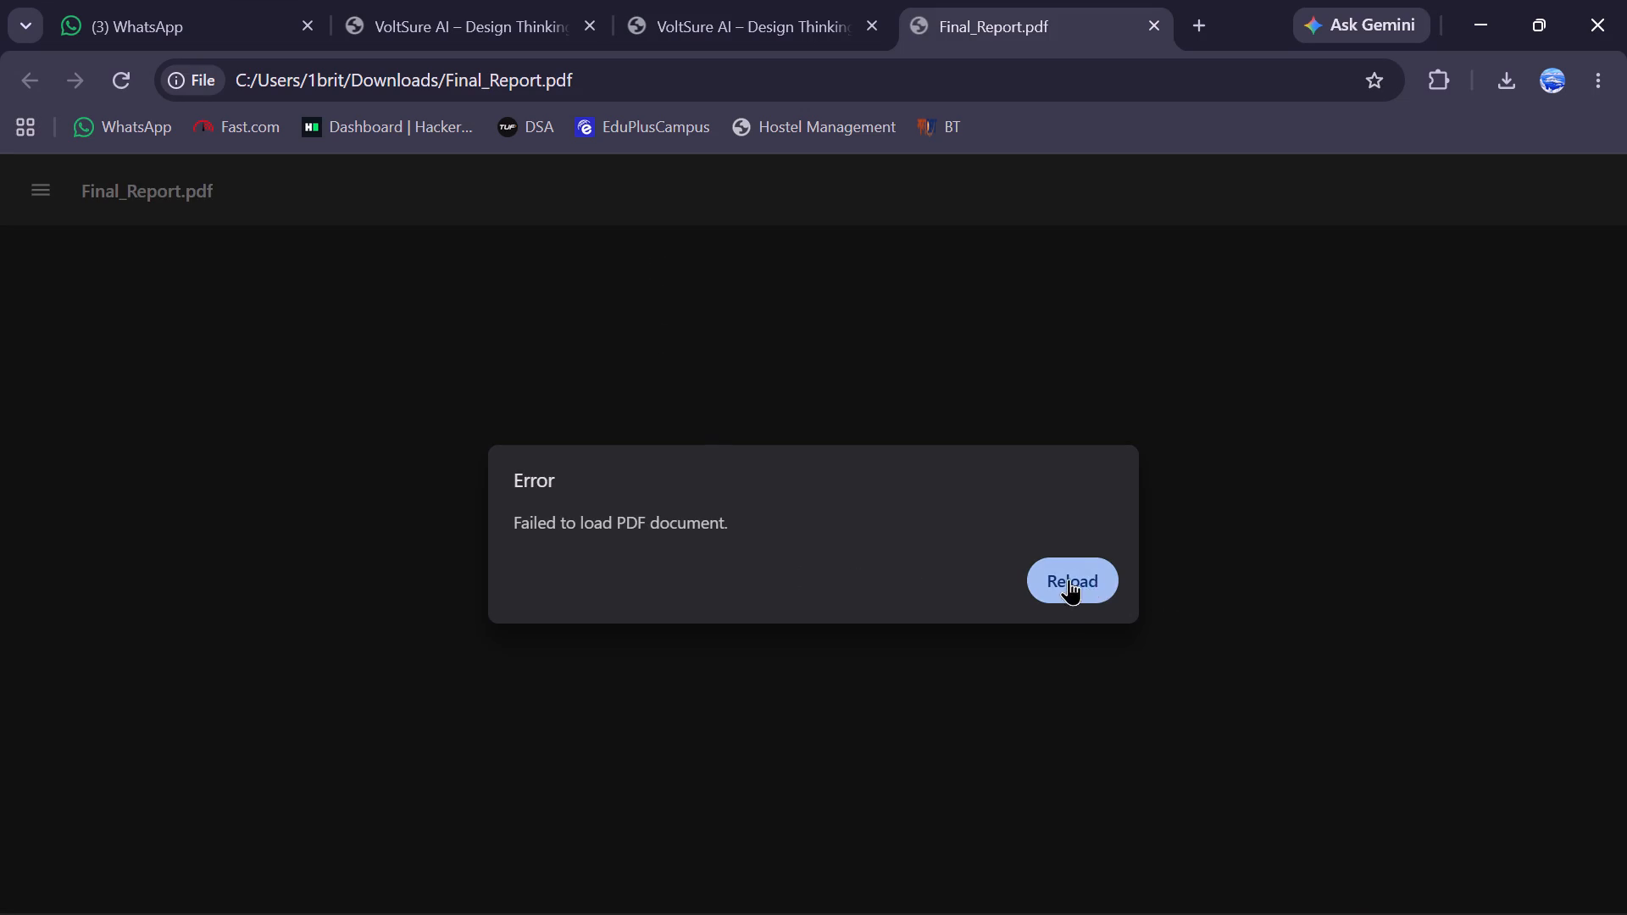
click(1069, 580)
click(1040, 574)
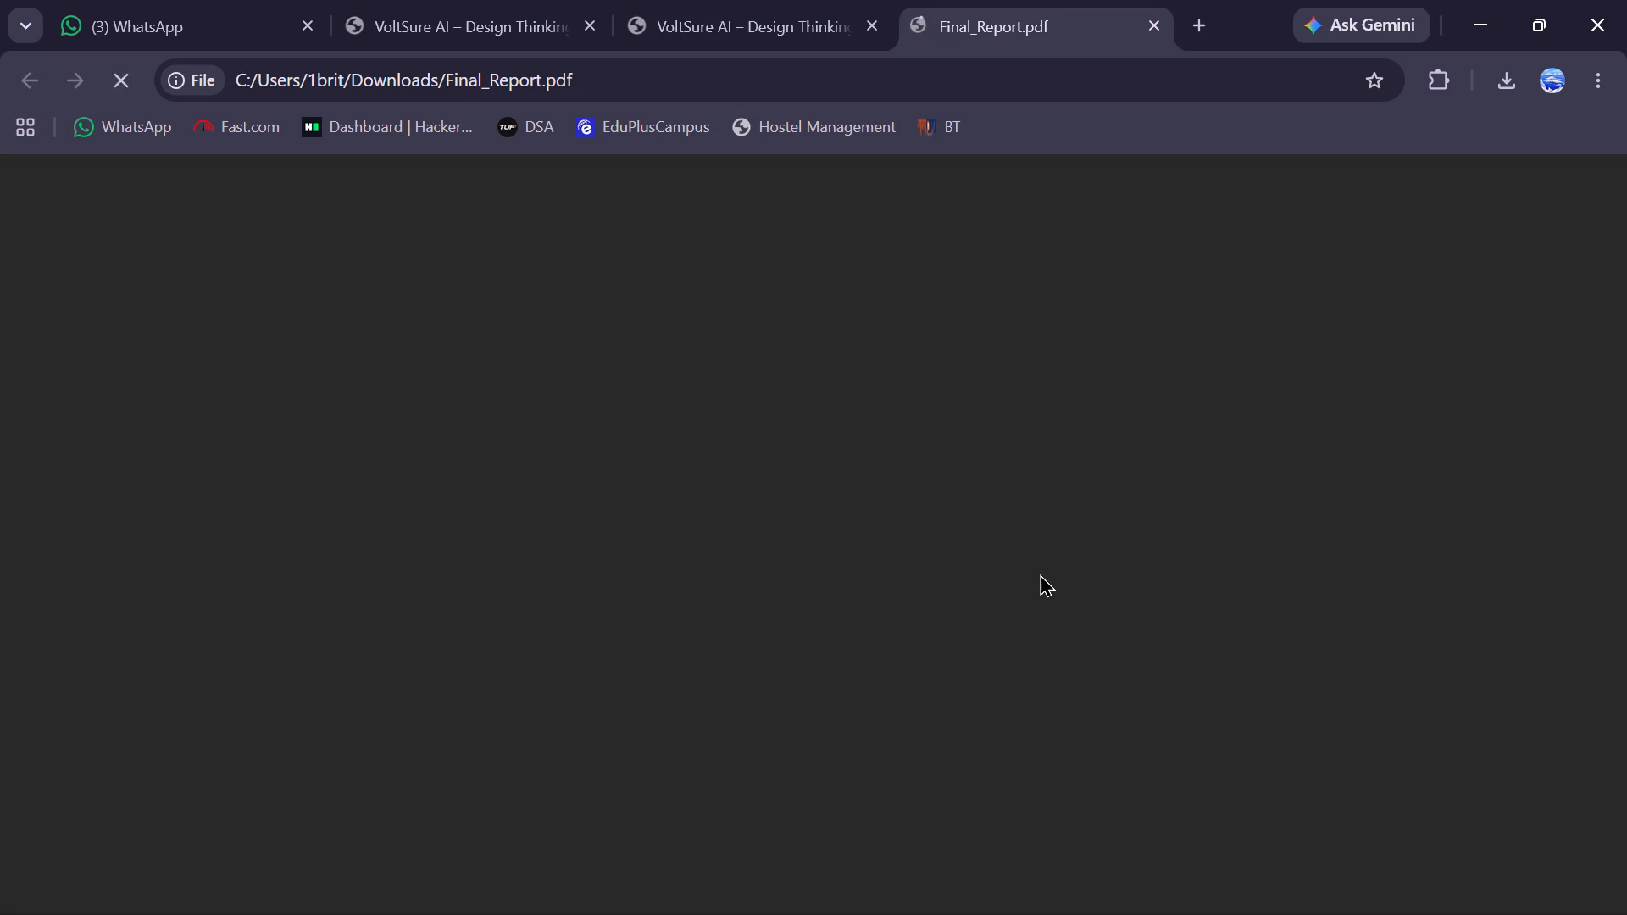
scroll(1032, 574, down, 2)
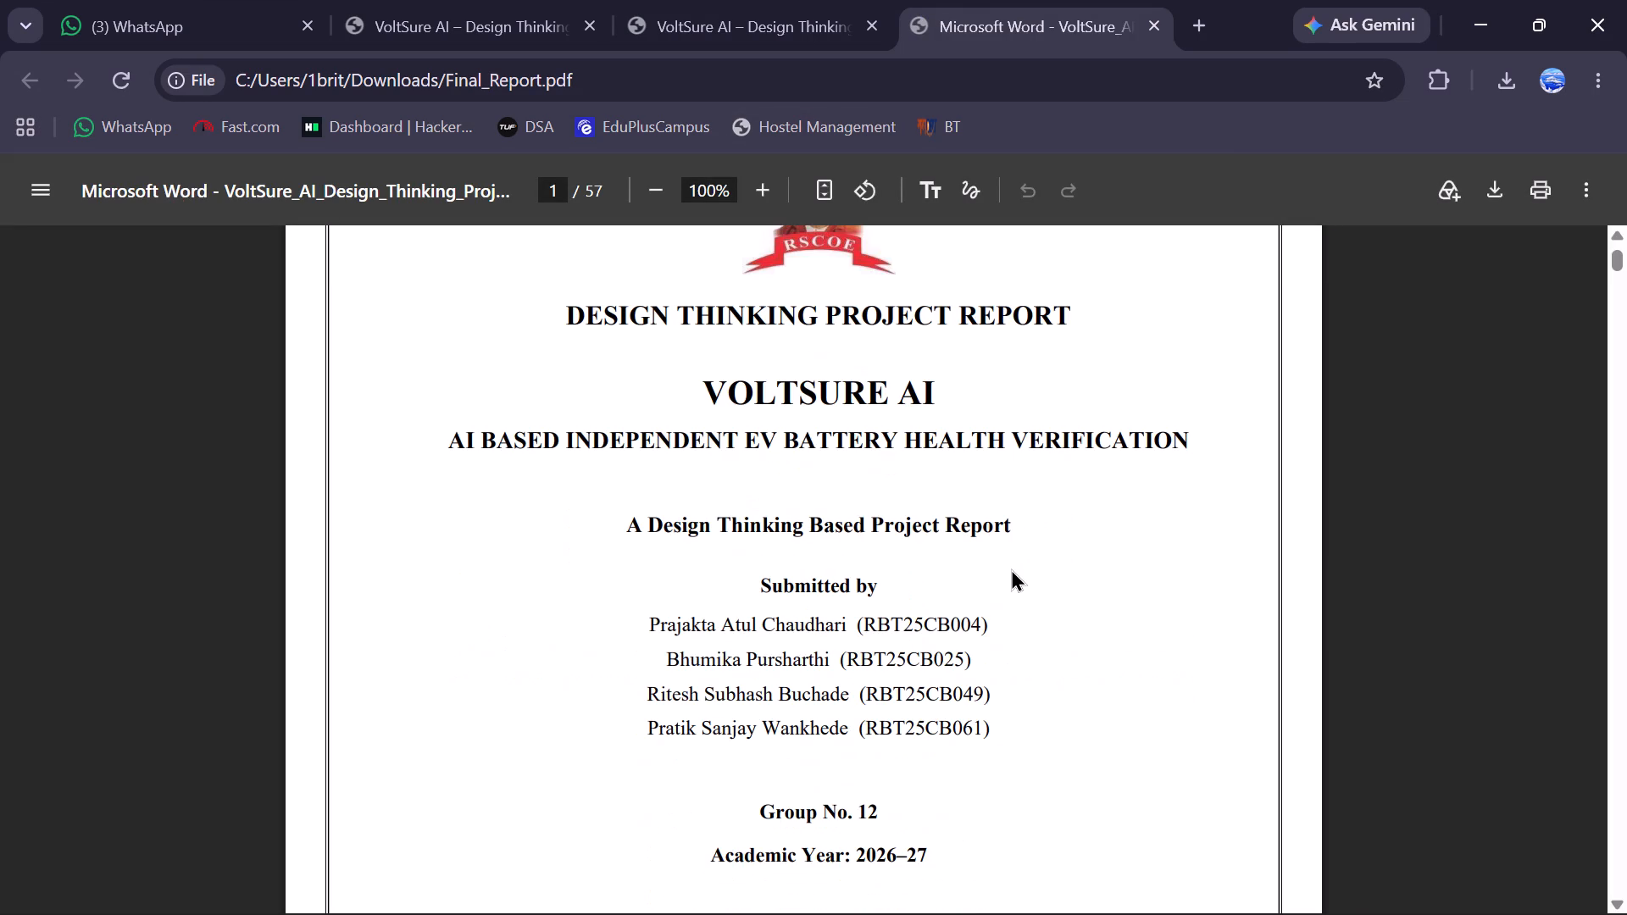
scroll(1011, 568, down, 4)
scroll(1011, 568, up, 5)
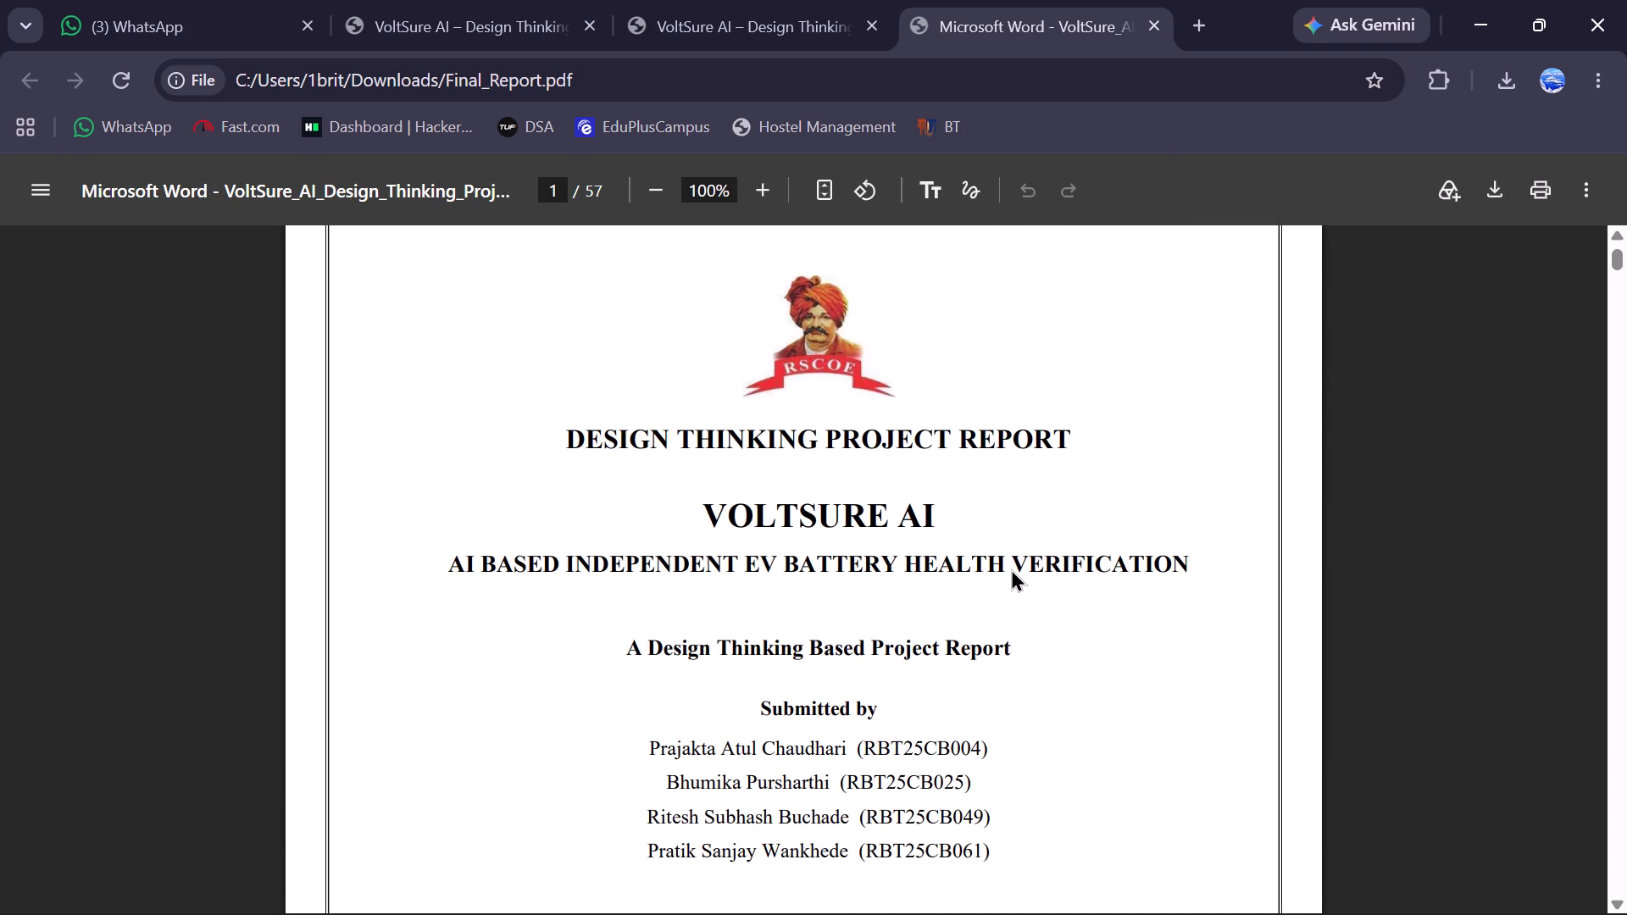
scroll(1011, 568, down, 1)
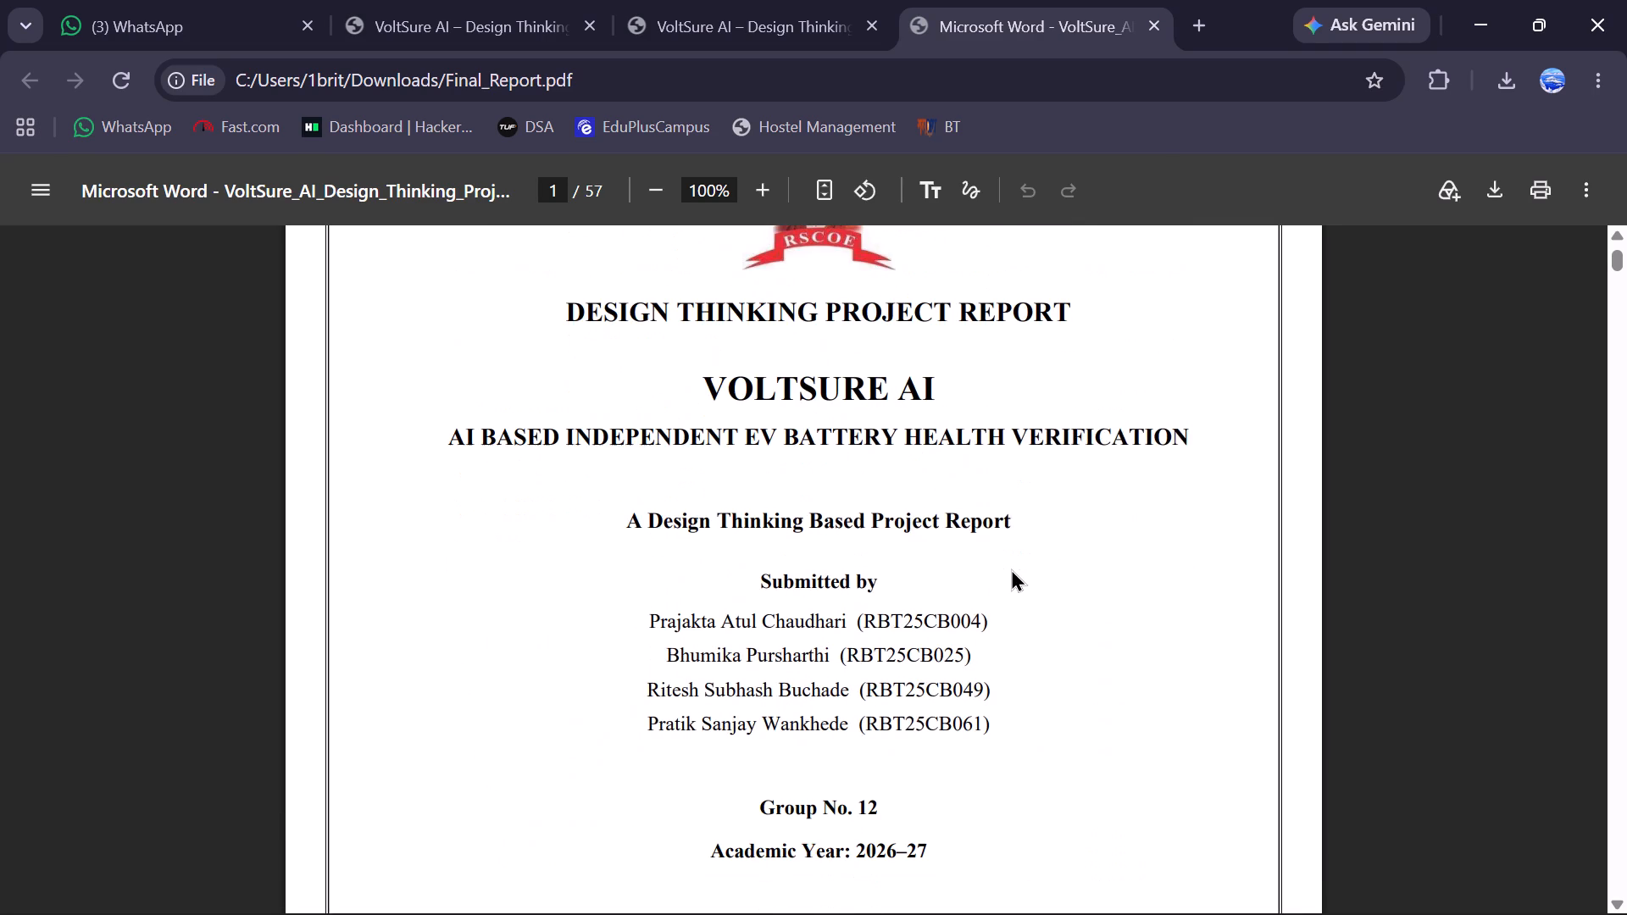
Review the front matter of the Final_Report PDF, from the cover page and certificate through the acknowledgement to the abstract.
scroll(1011, 568, down, 7)
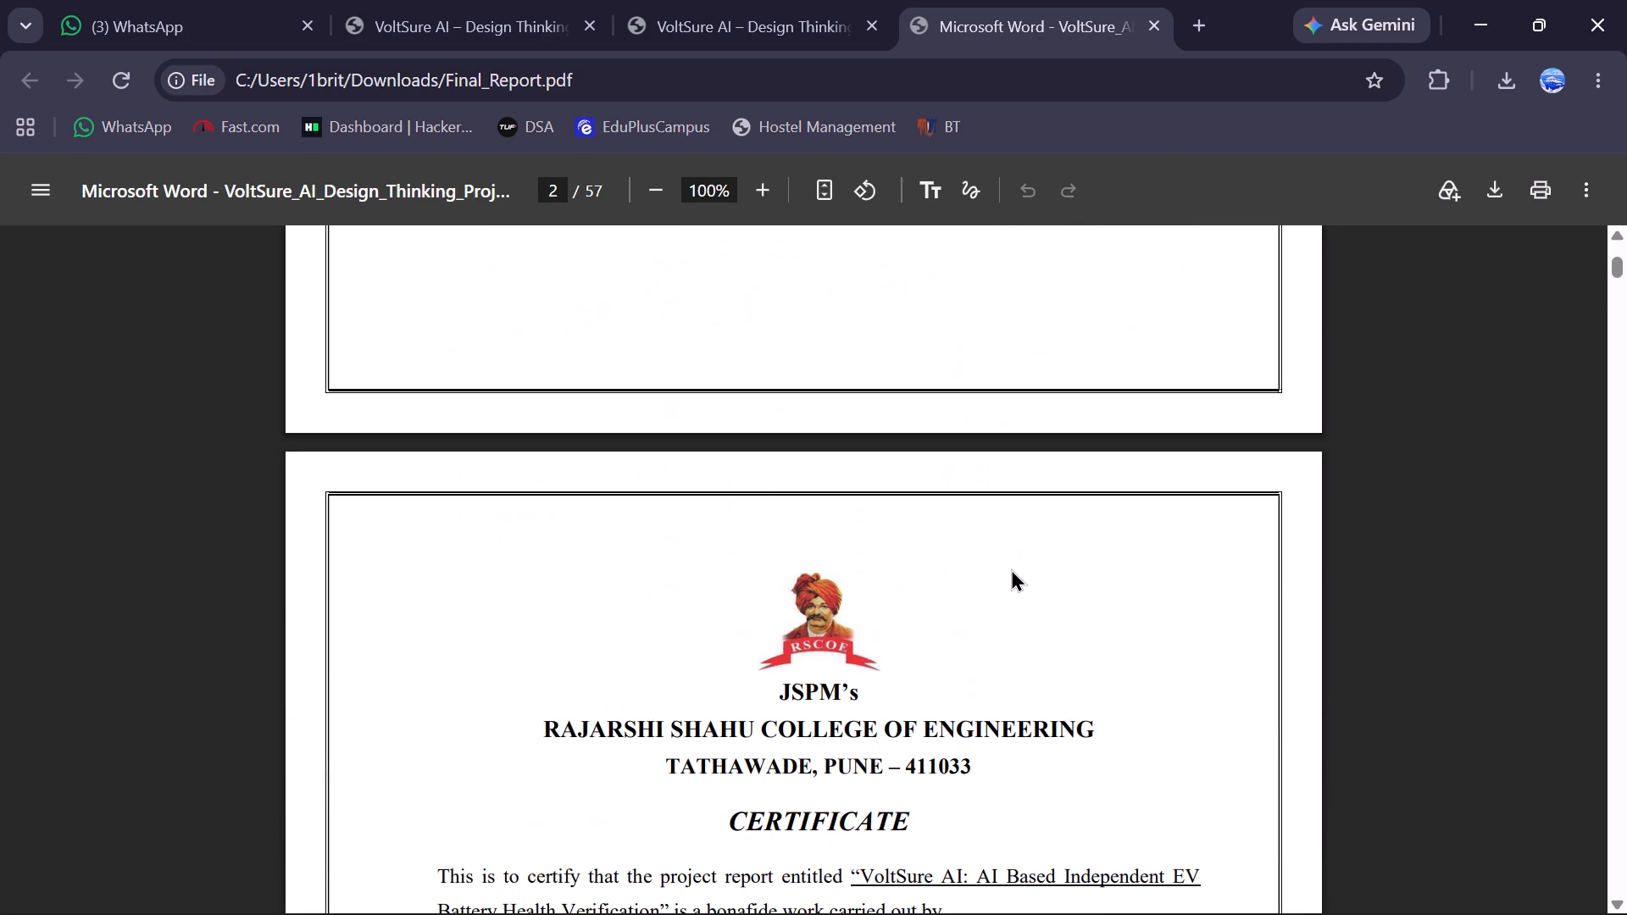
scroll(1011, 568, up, 6)
scroll(1011, 568, down, 7)
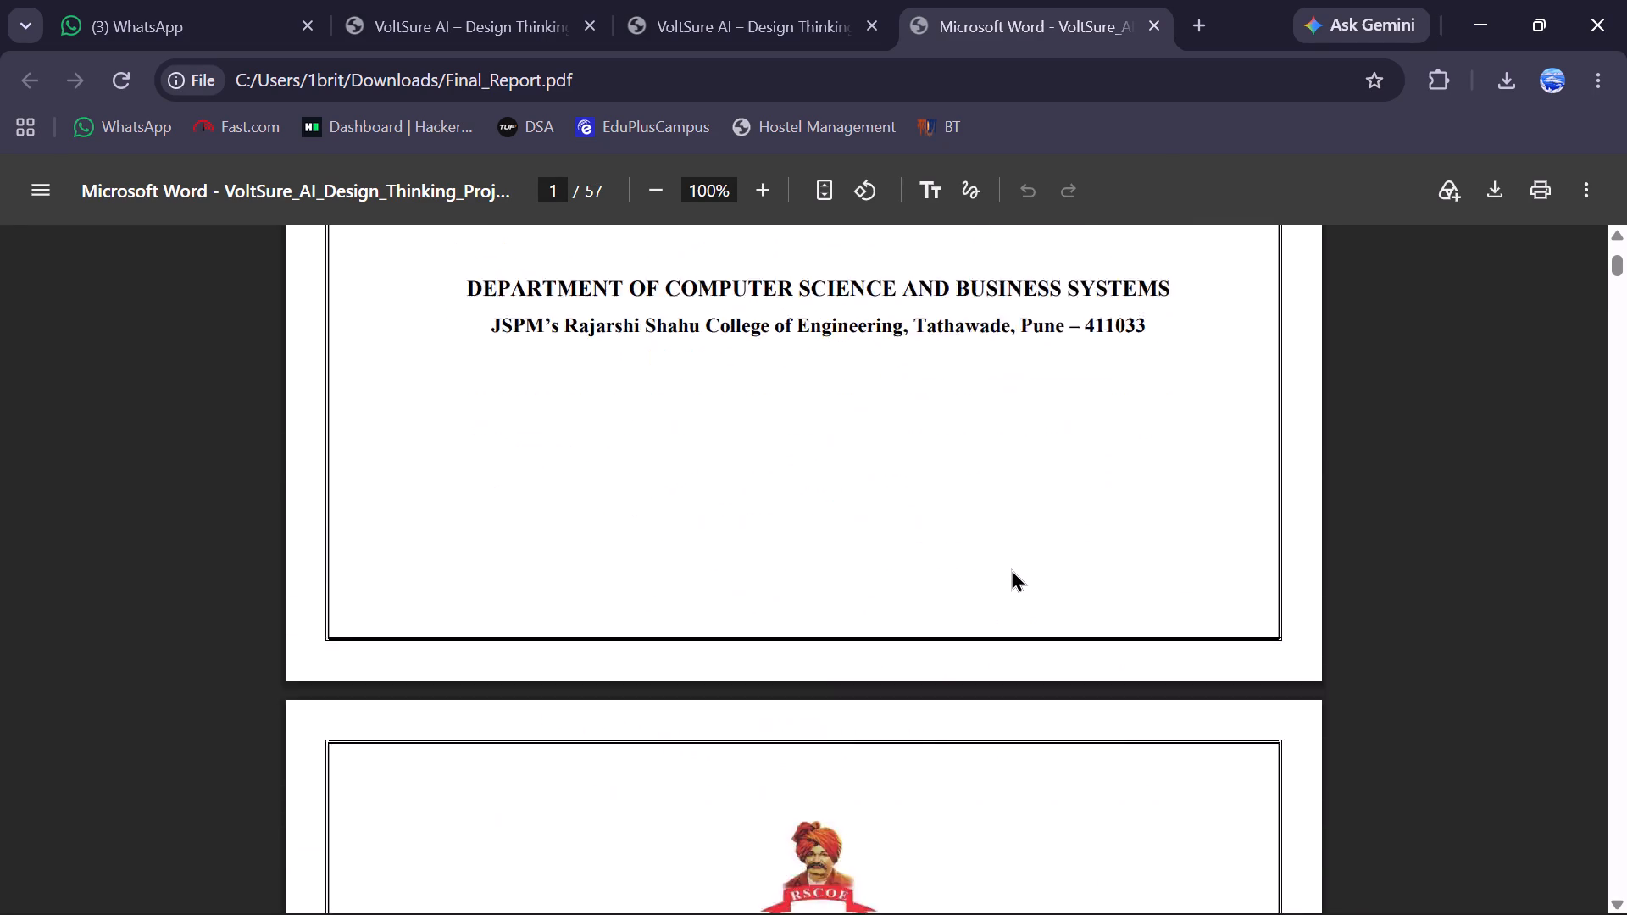
scroll(1011, 568, down, 3)
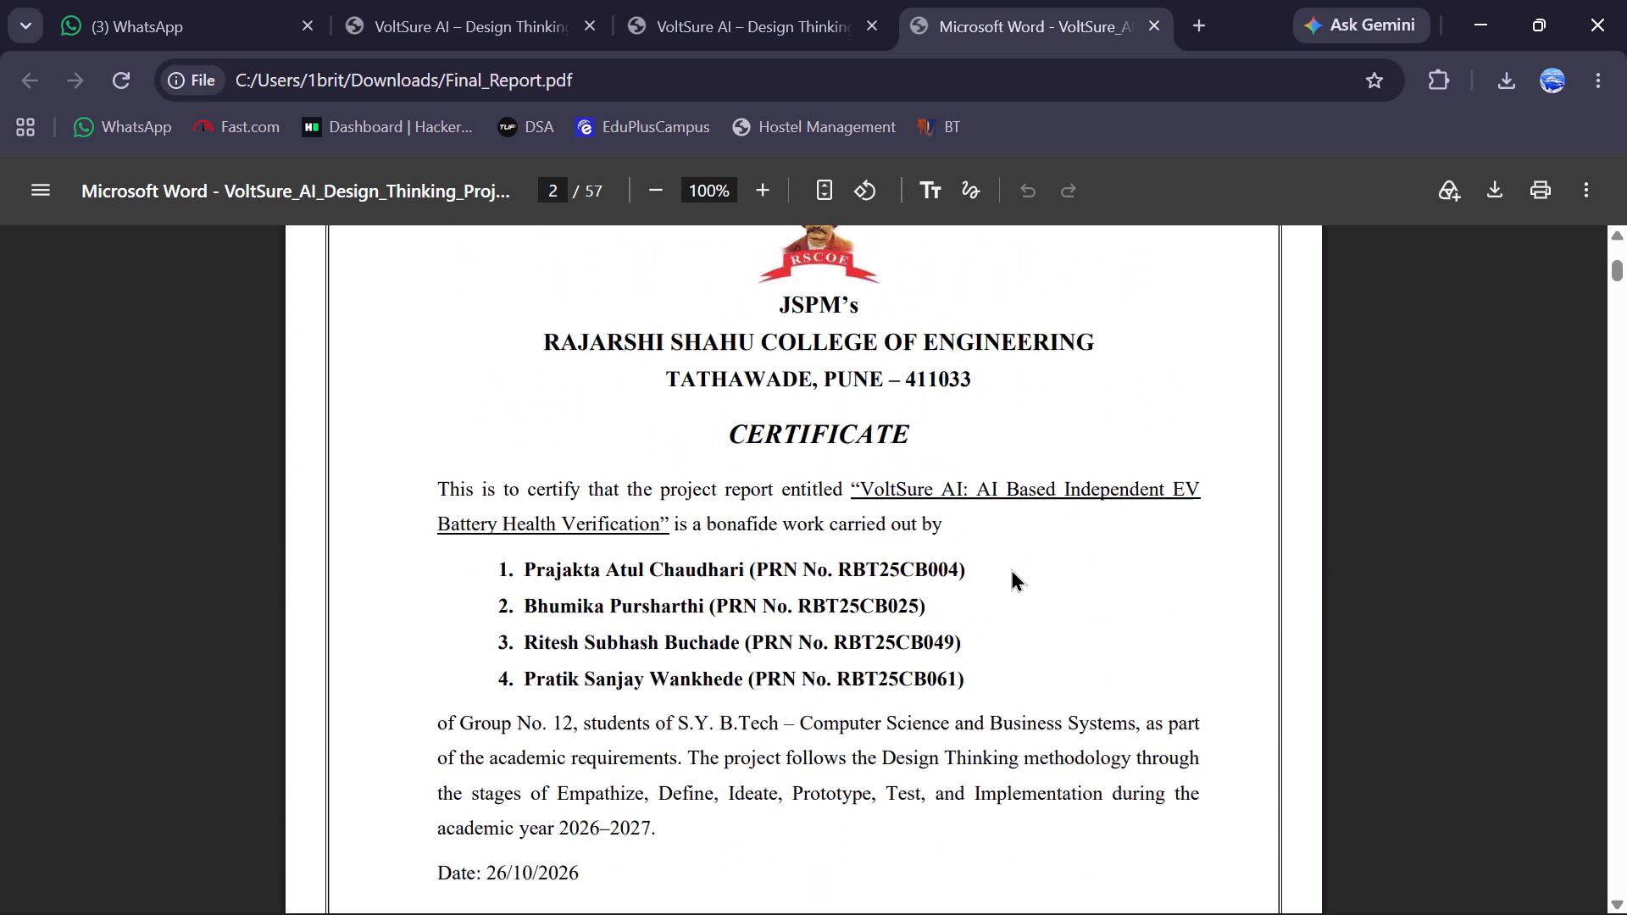
scroll(1011, 568, down, 5)
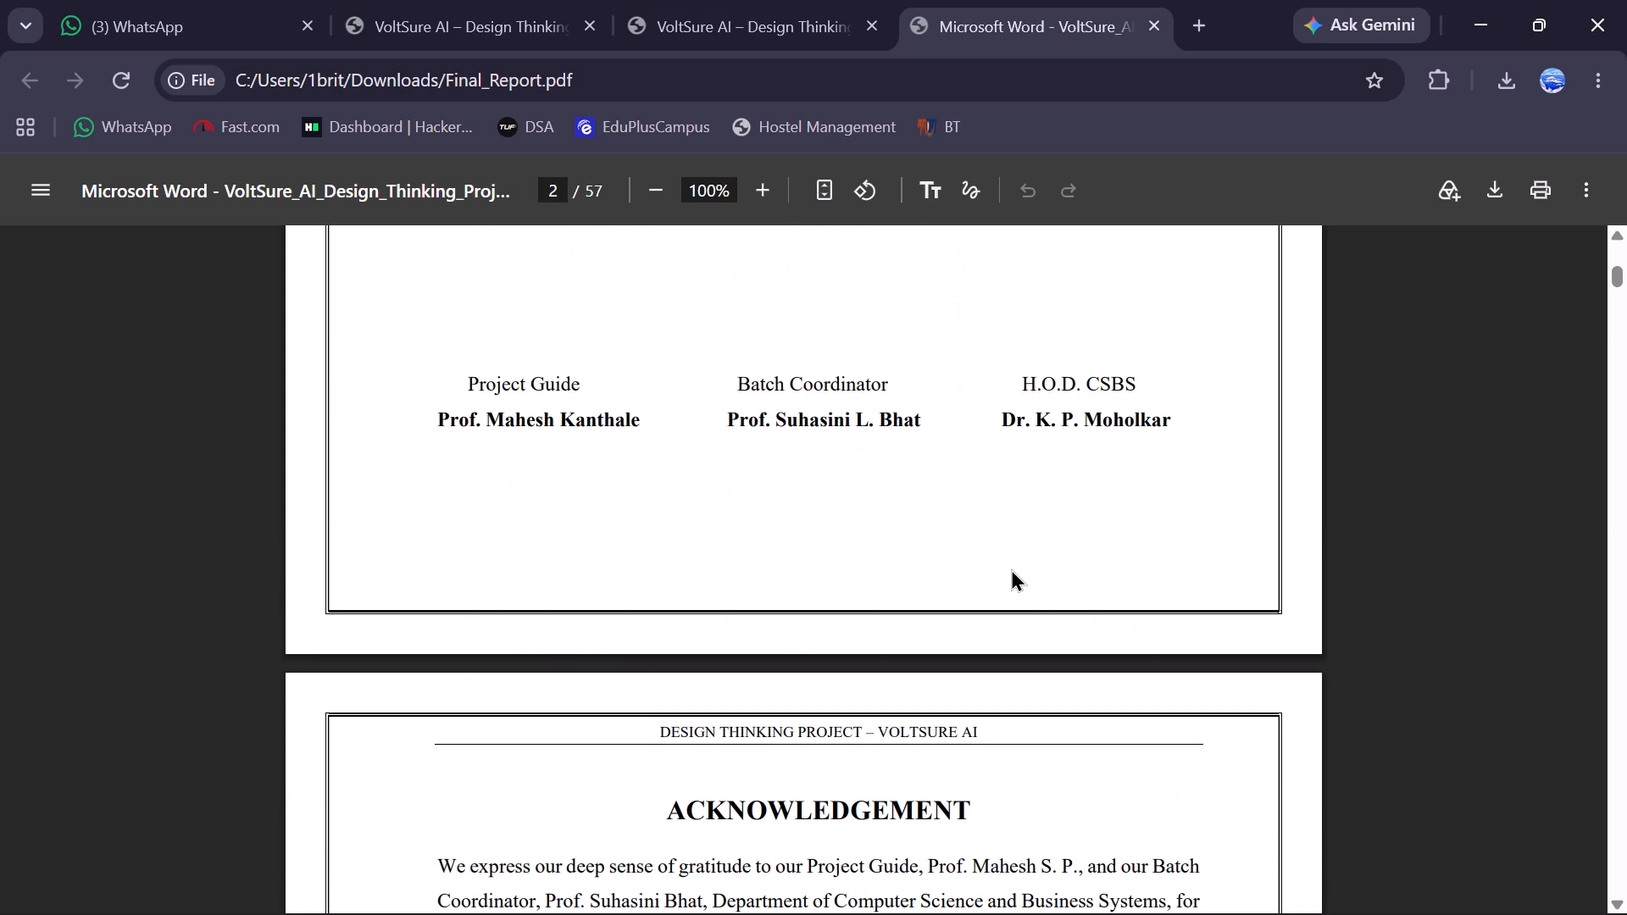
scroll(1011, 568, down, 7)
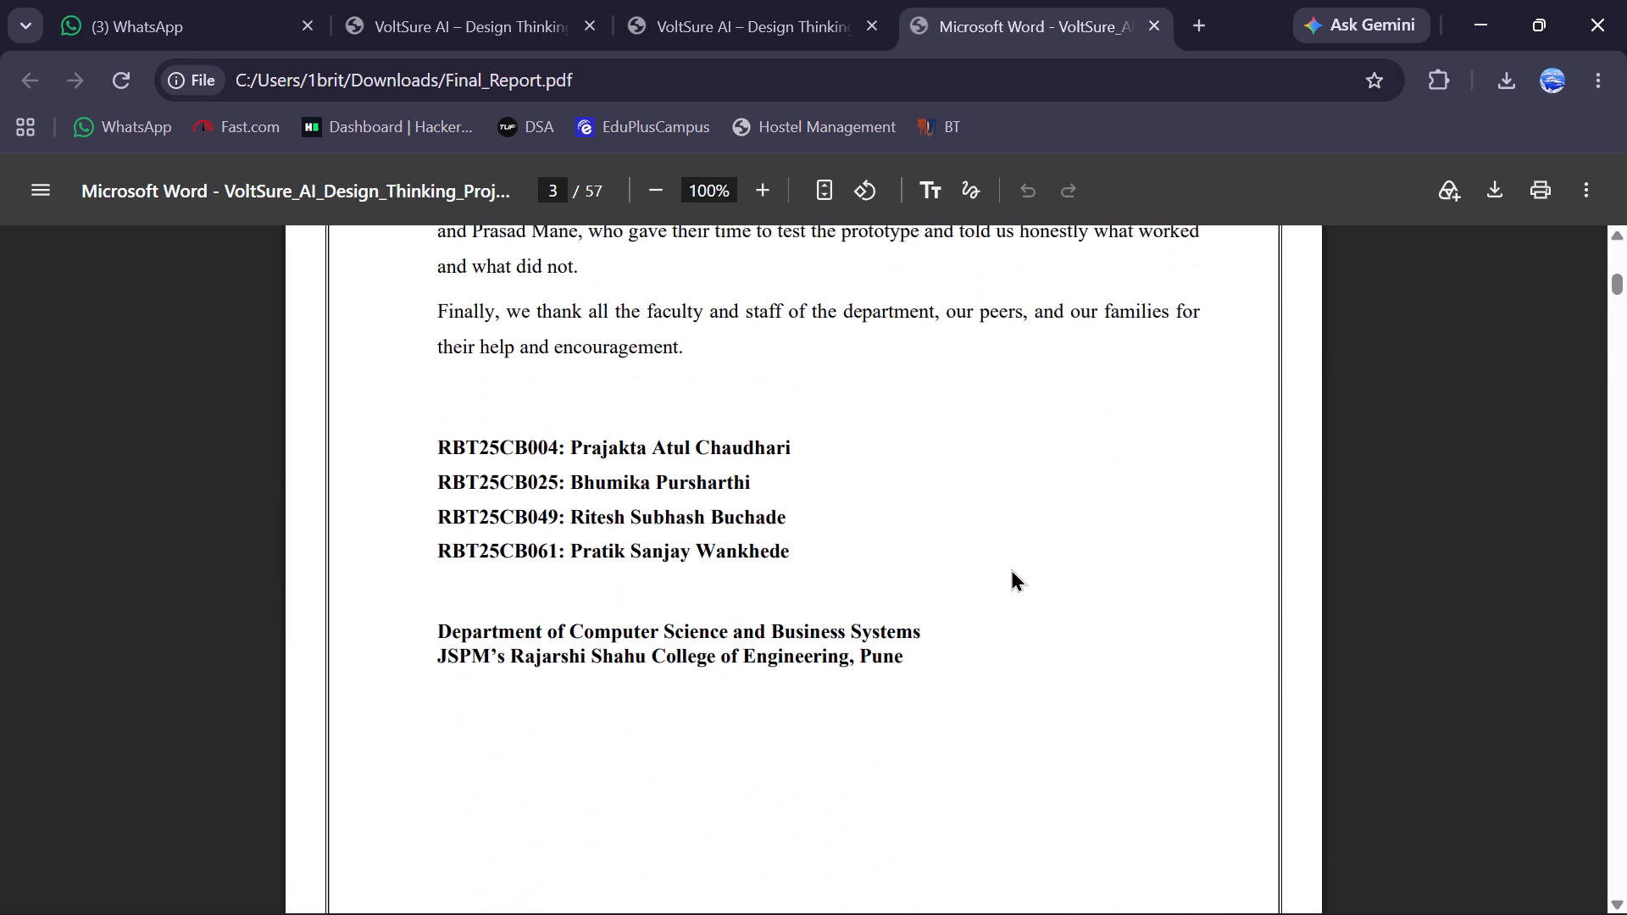
scroll(1011, 568, down, 11)
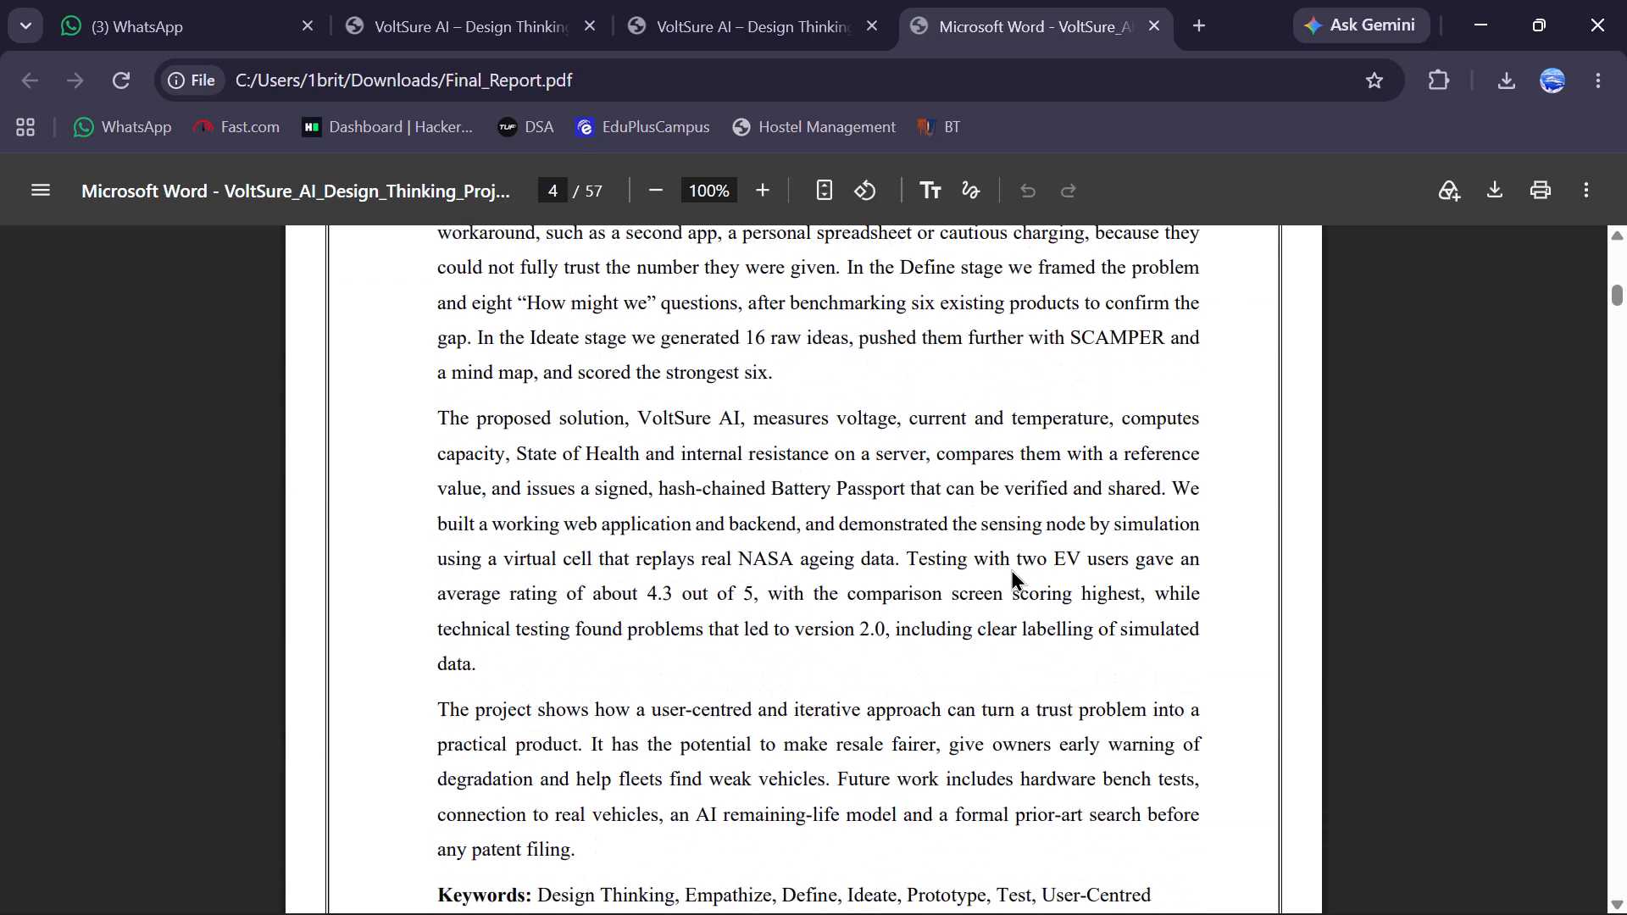
Close the two older VoltSure AI report tabs in the browser, keeping the Final_Report PDF open.
click(880, 17)
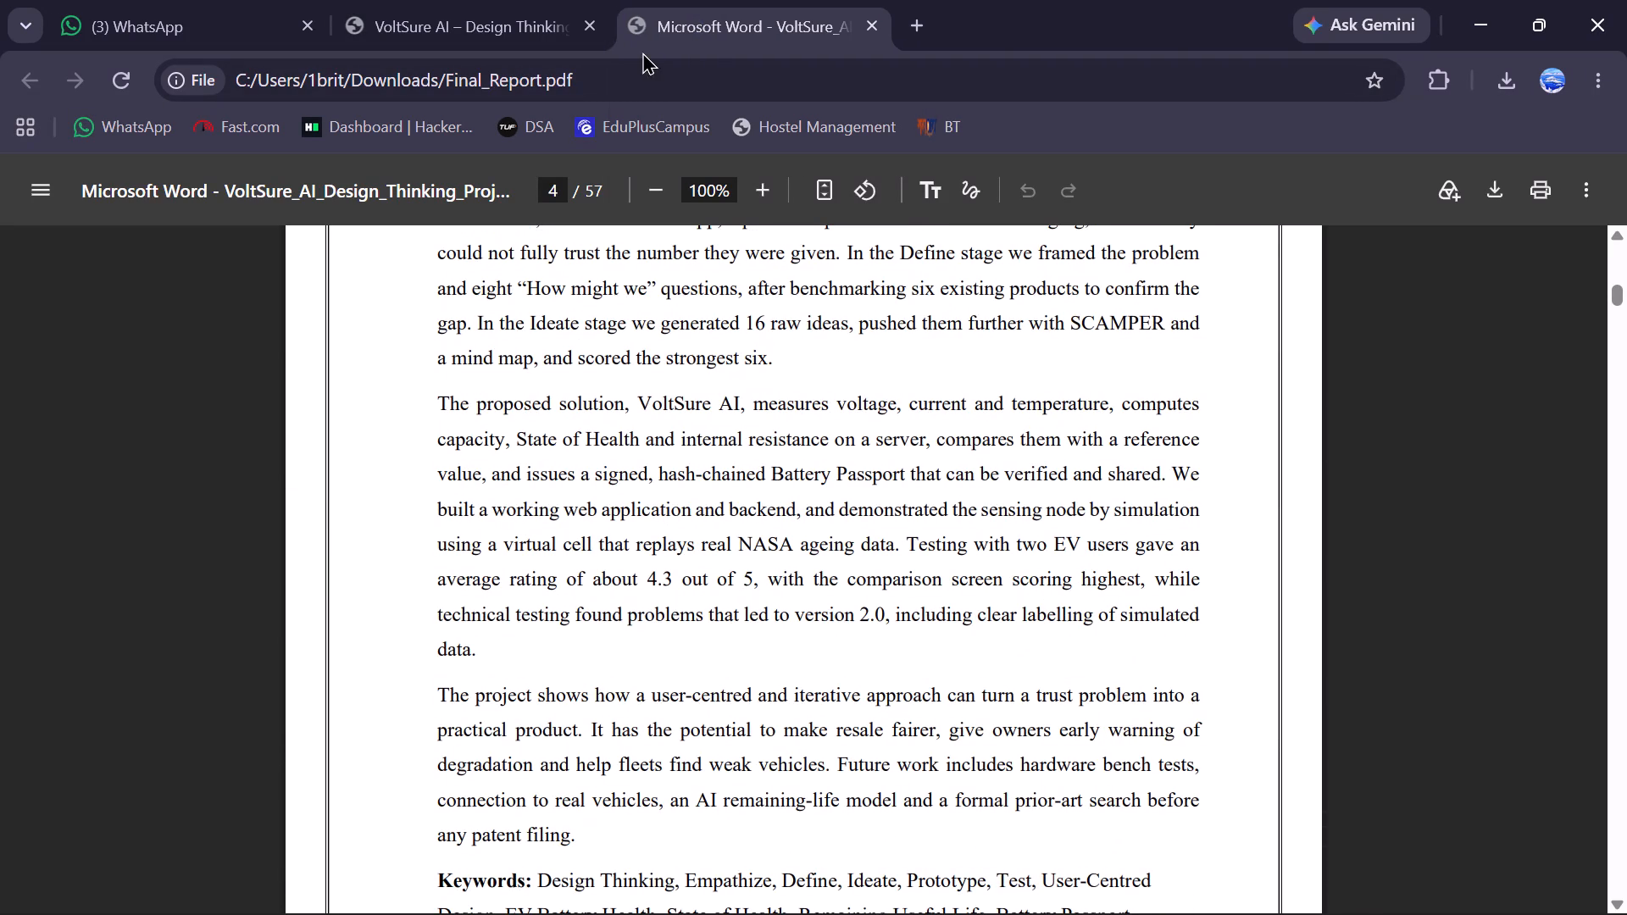
click(591, 22)
Review the Final_Report PDF's page layout from the index and list of tables through the SCAMPER table and mind mapping section in Chapter 4.
scroll(679, 686, down, 9)
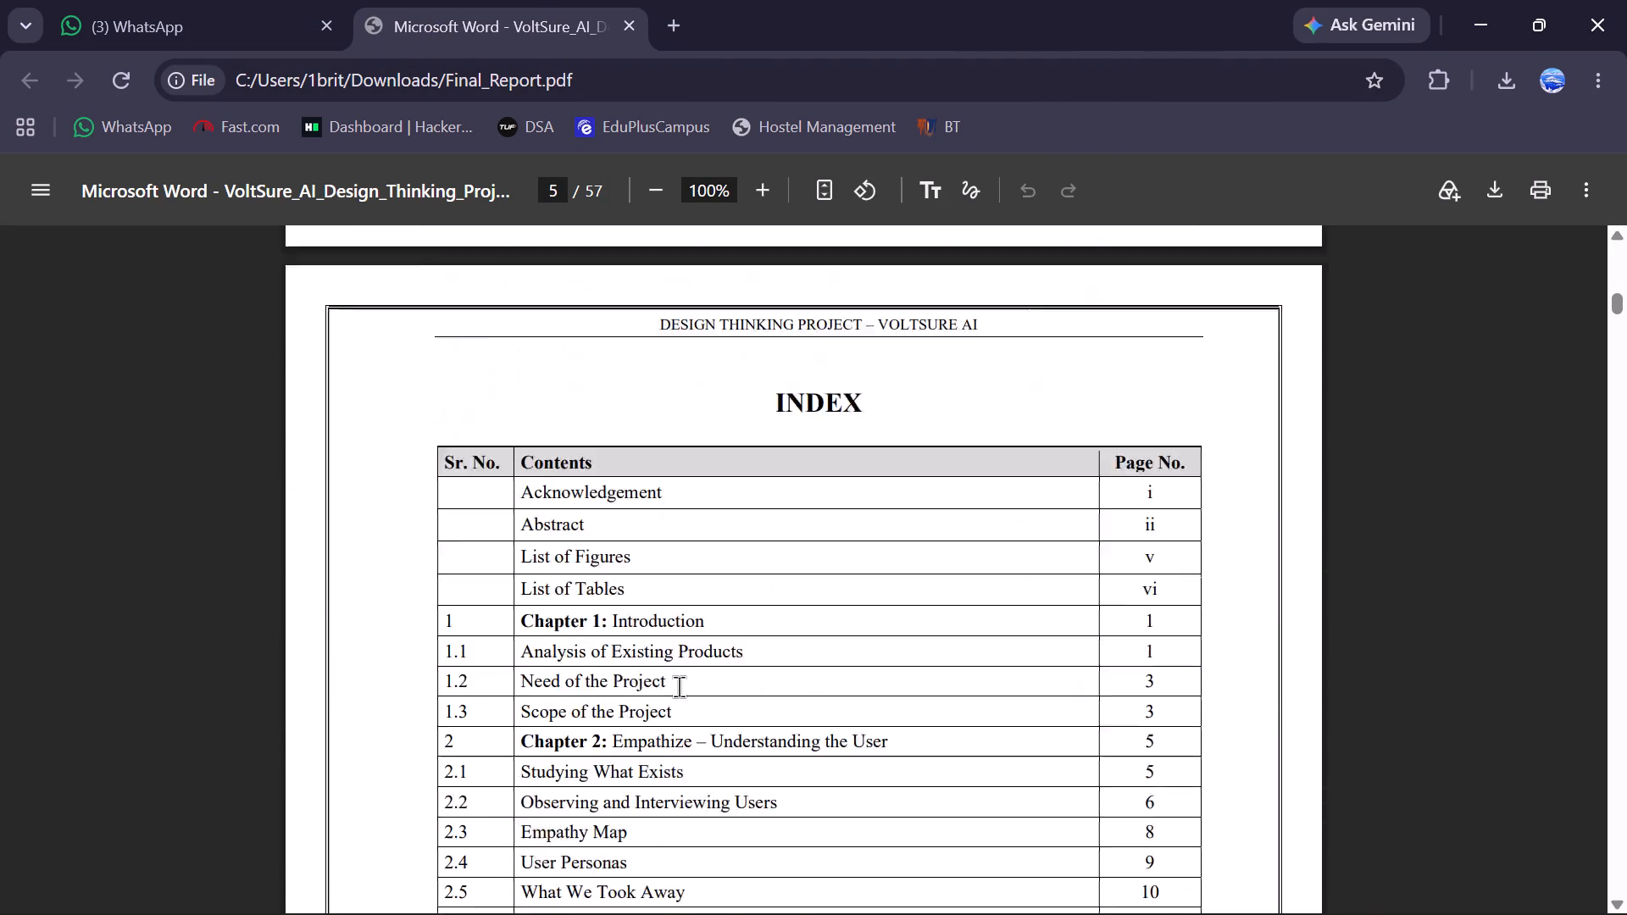
scroll(679, 686, down, 20)
scroll(679, 686, down, 9)
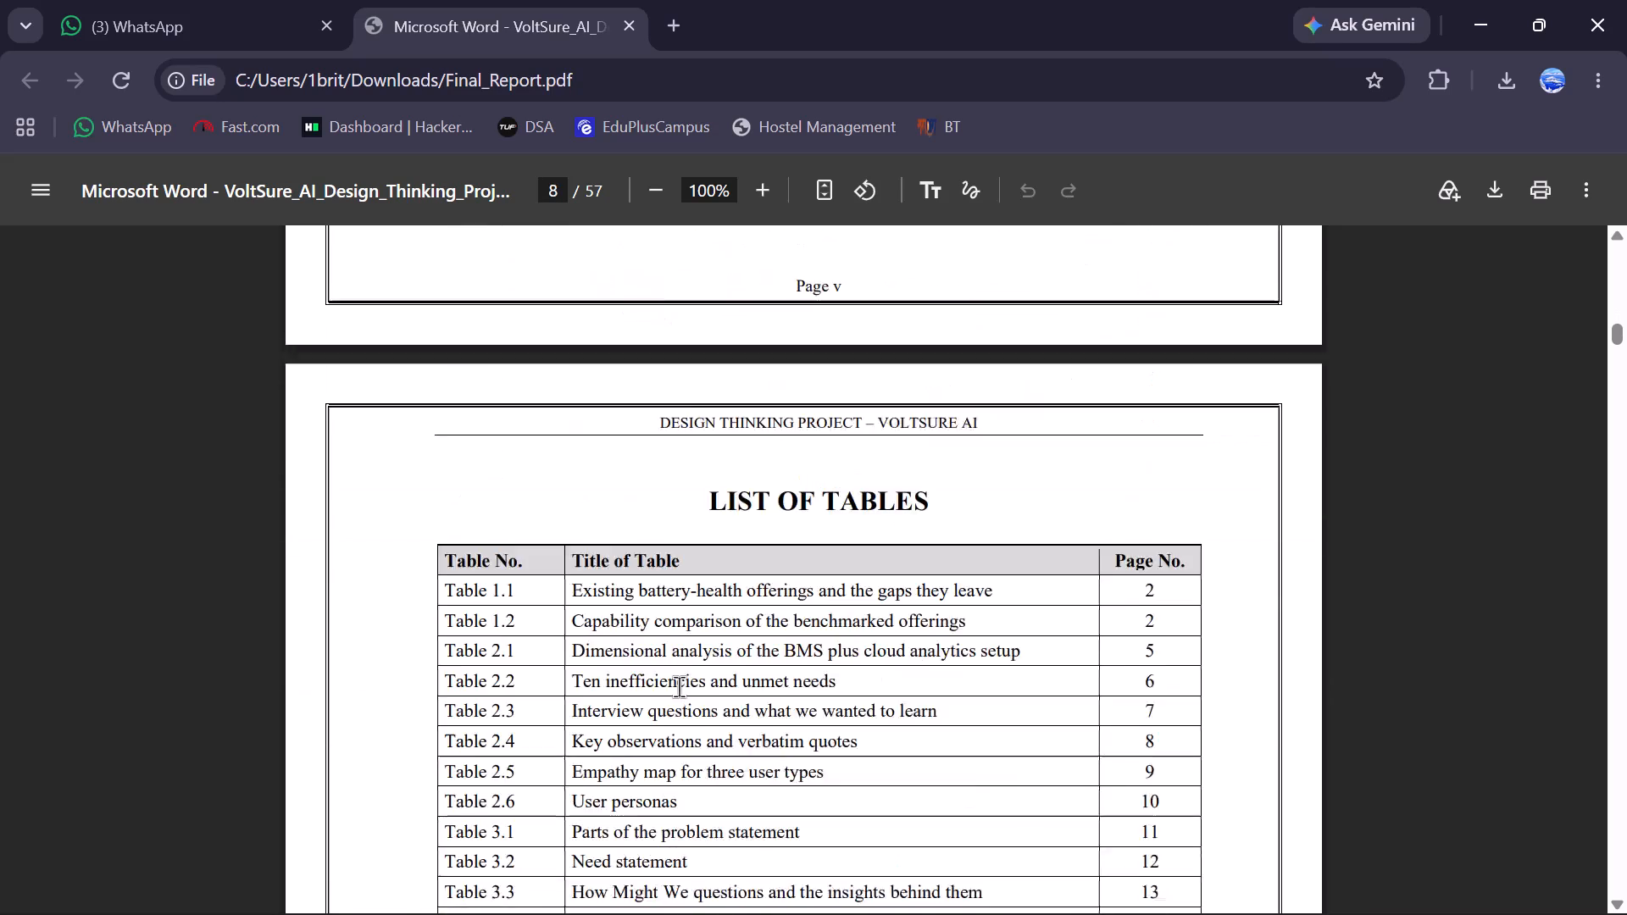
scroll(679, 686, down, 20)
scroll(679, 686, down, 10)
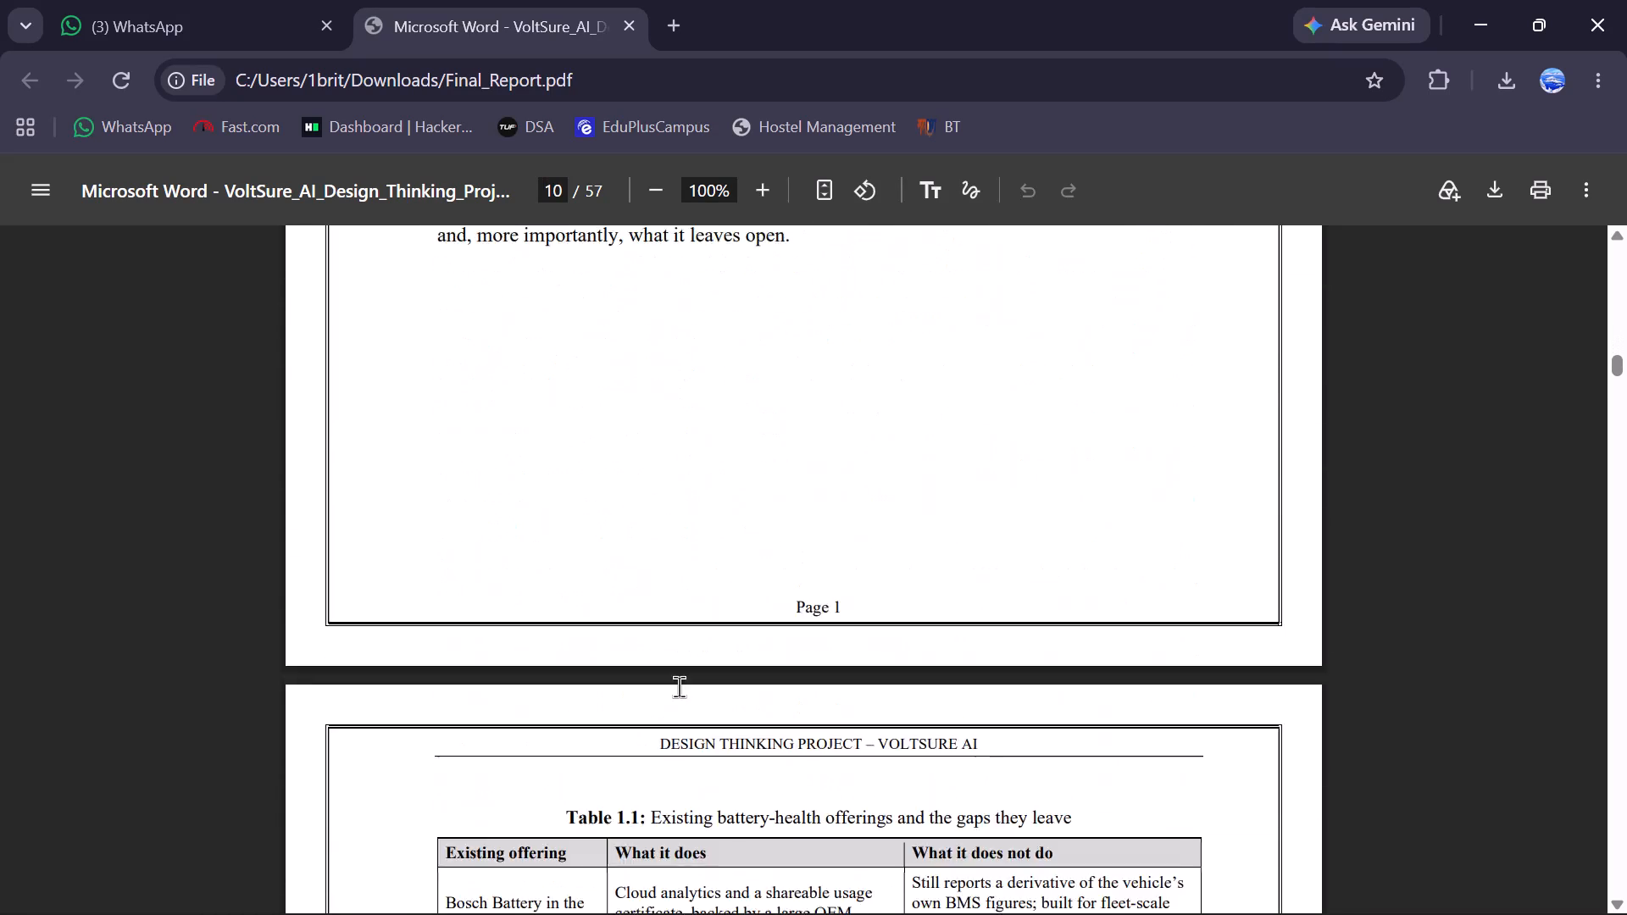
scroll(679, 686, down, 11)
scroll(679, 686, down, 19)
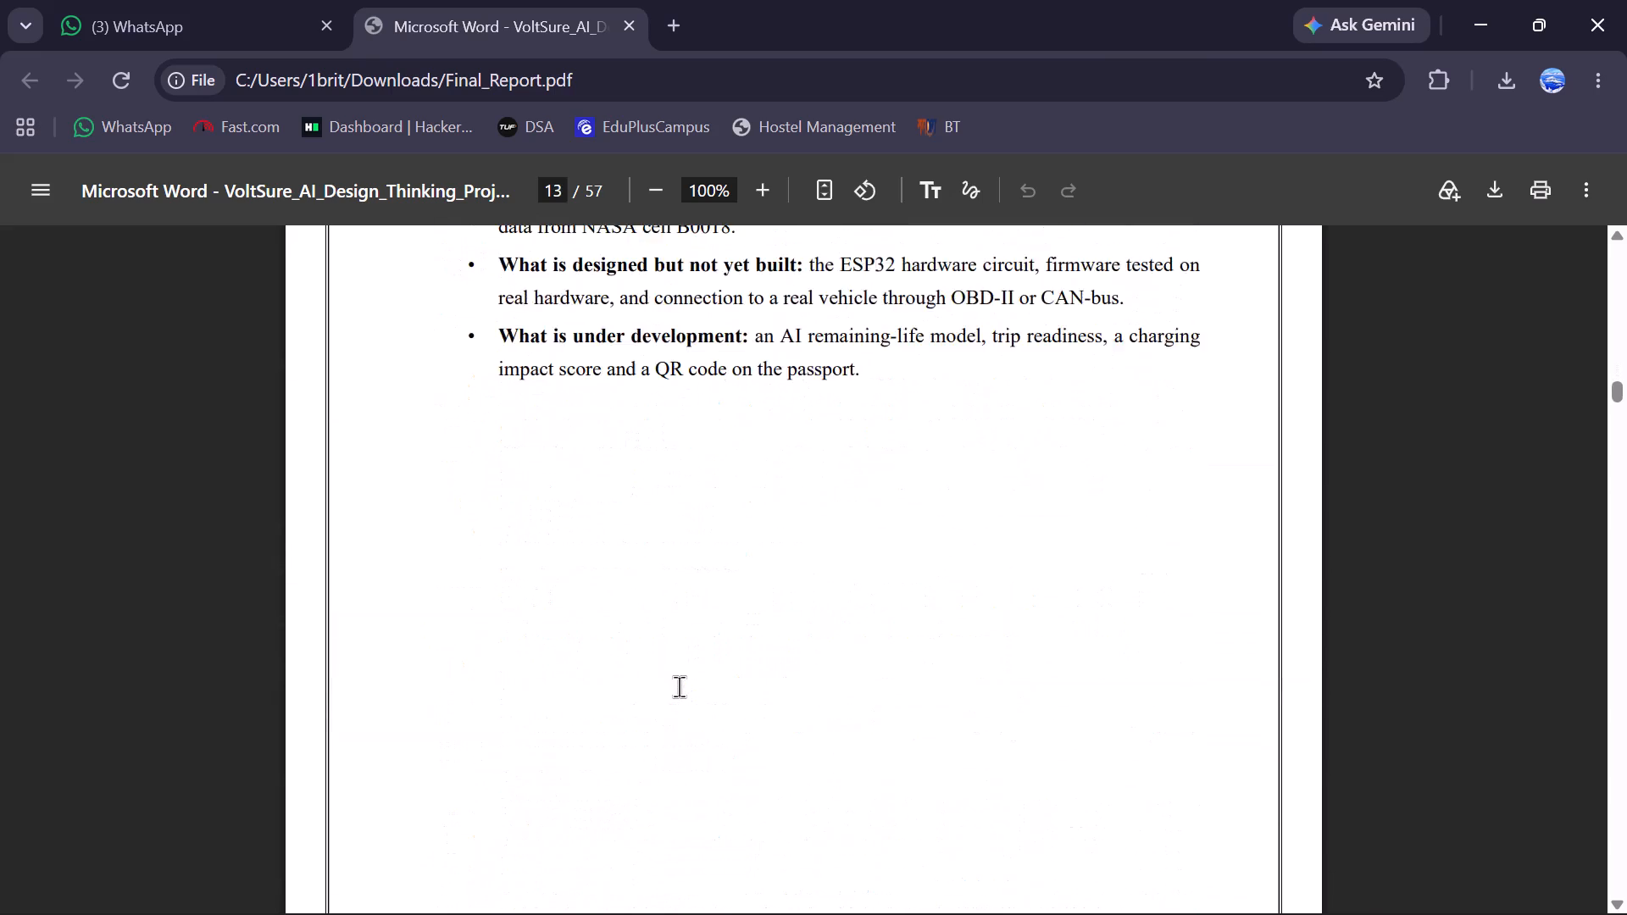
scroll(679, 686, down, 20)
scroll(679, 686, down, 16)
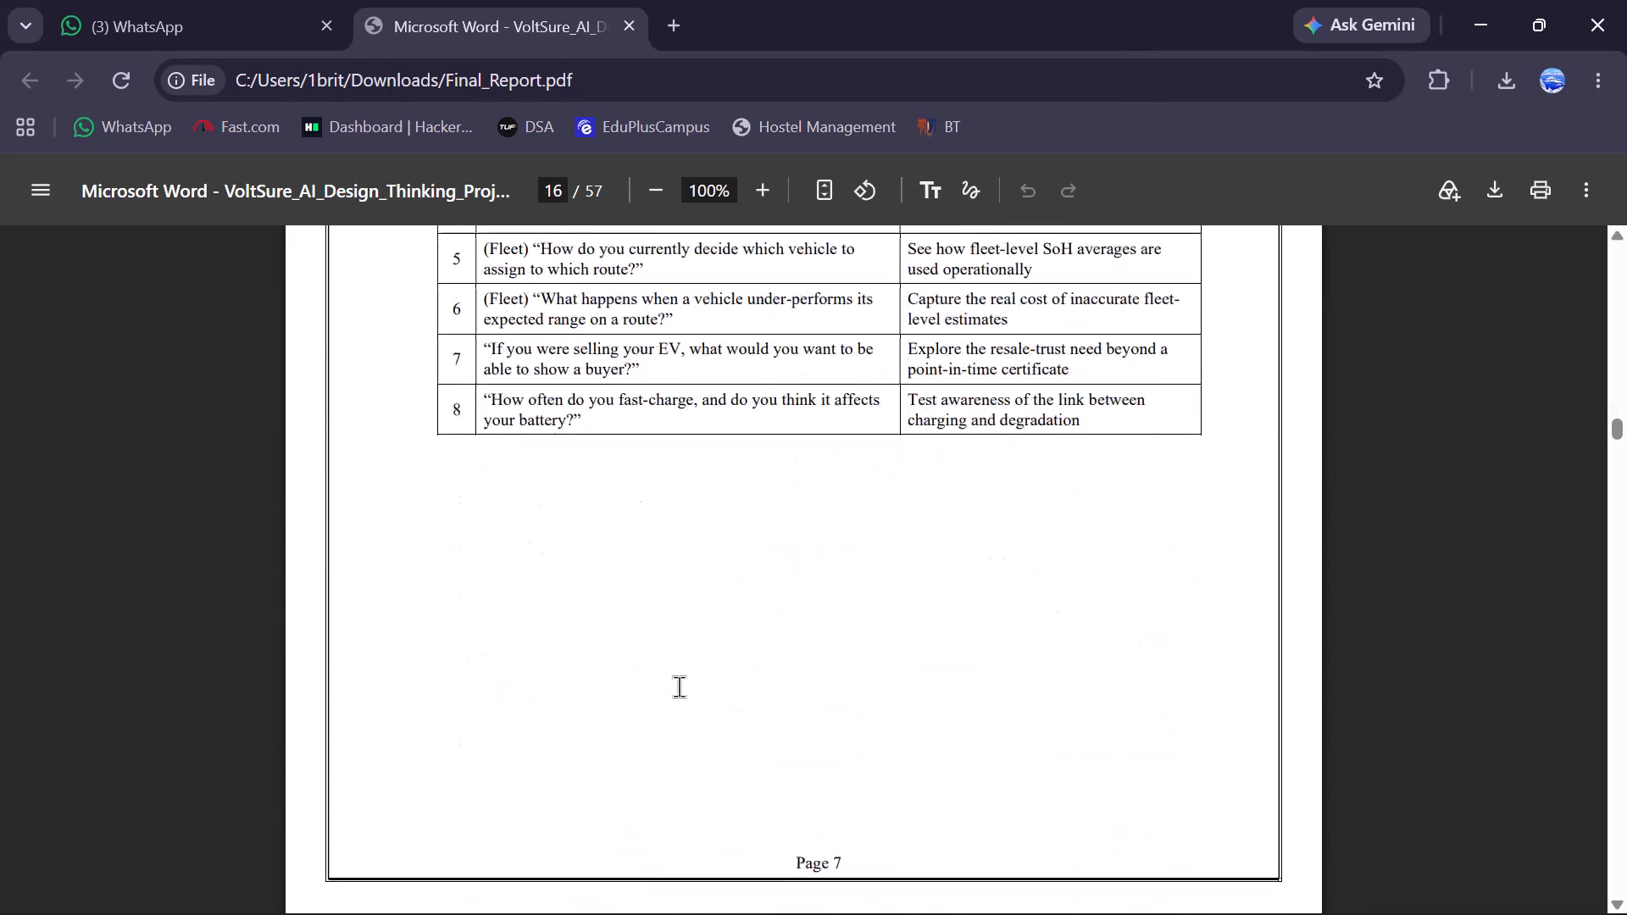
scroll(679, 686, down, 20)
scroll(679, 686, down, 16)
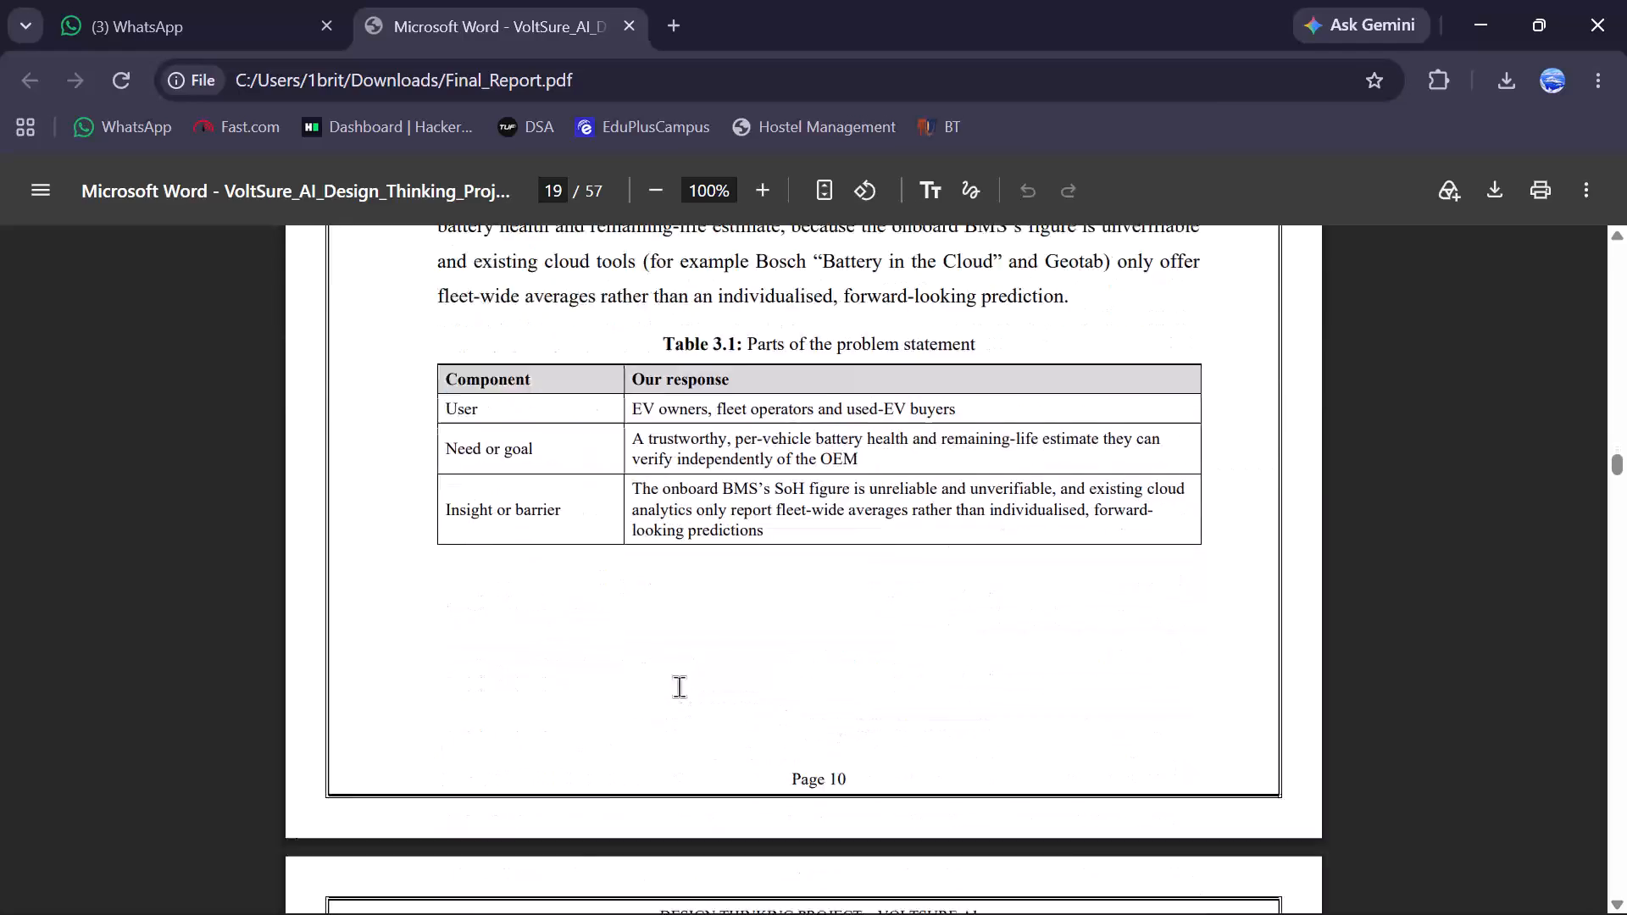
scroll(679, 686, down, 20)
scroll(679, 686, down, 4)
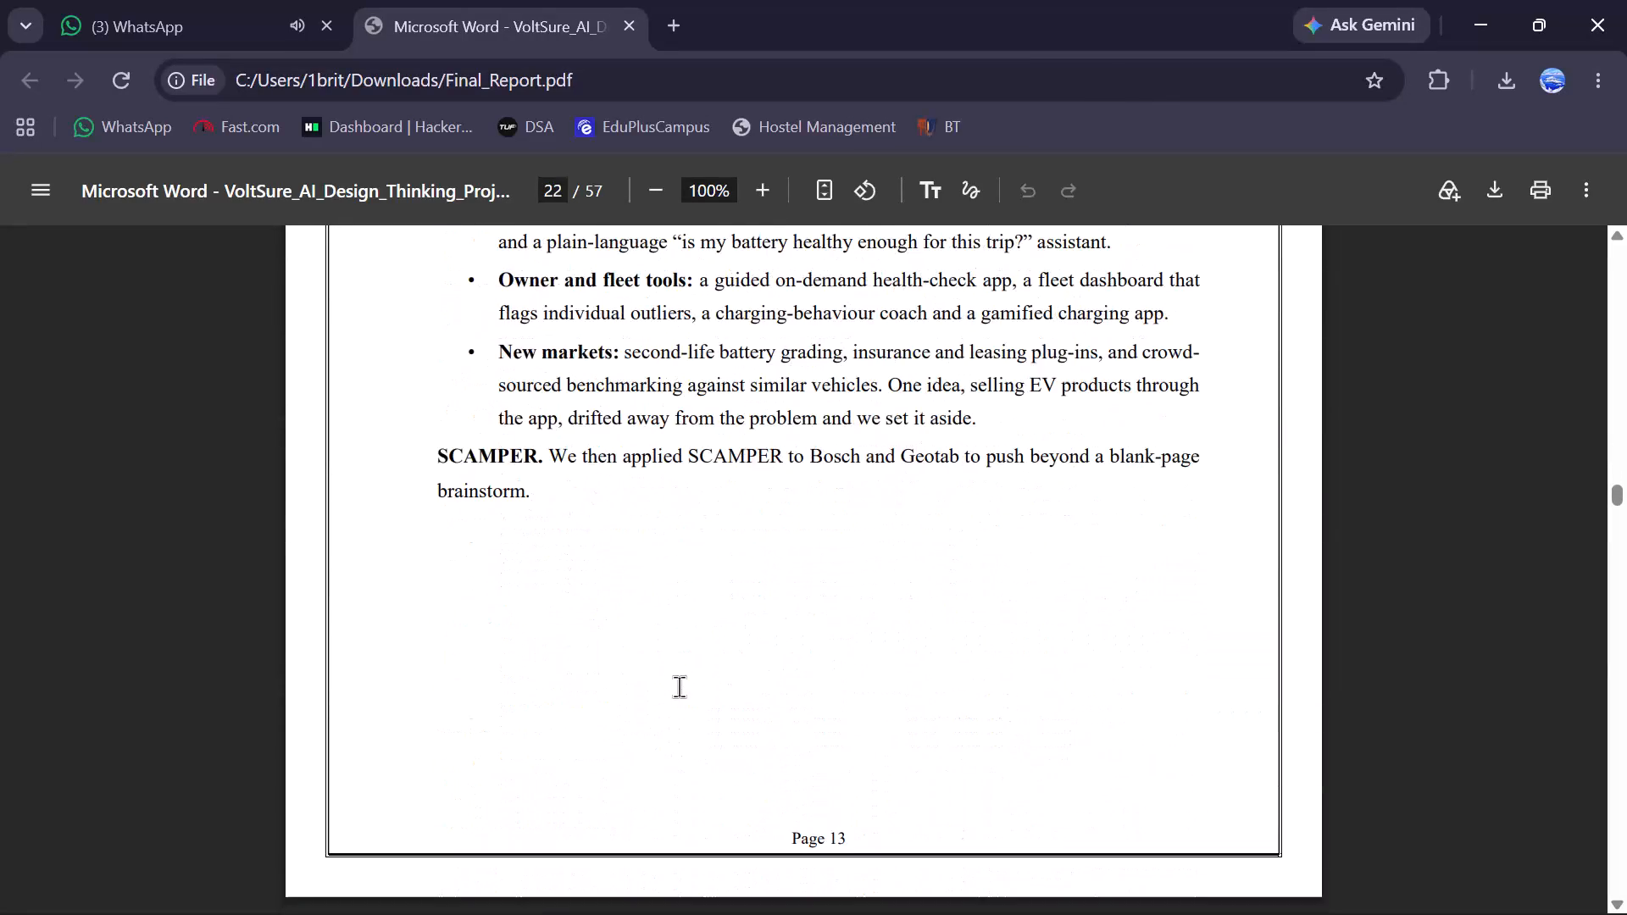
scroll(679, 686, down, 7)
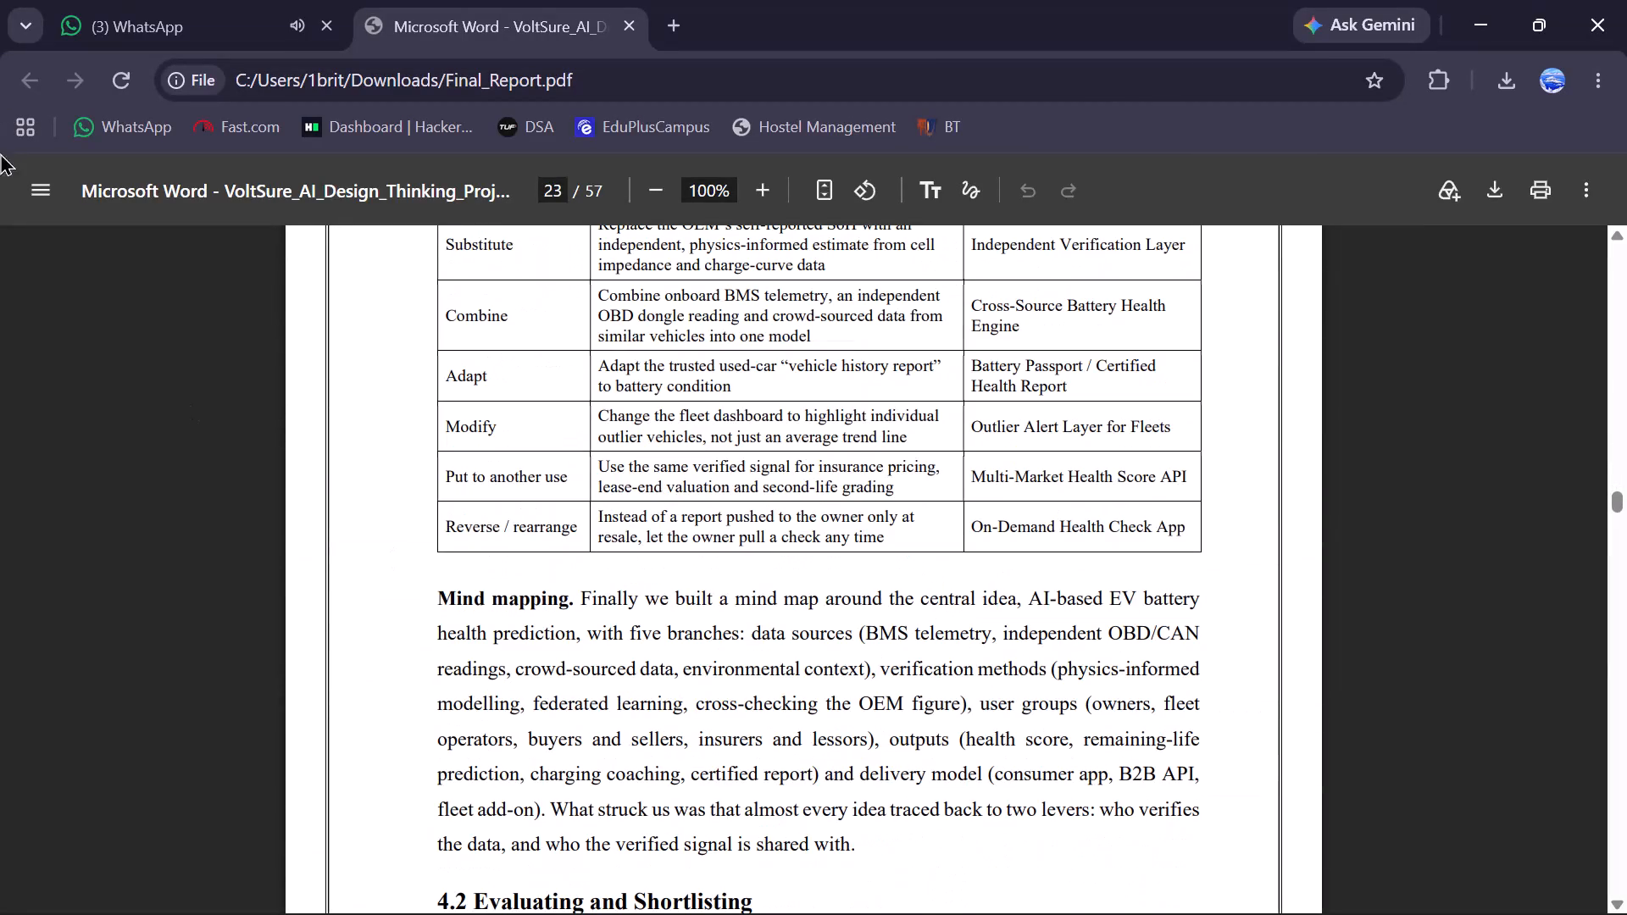